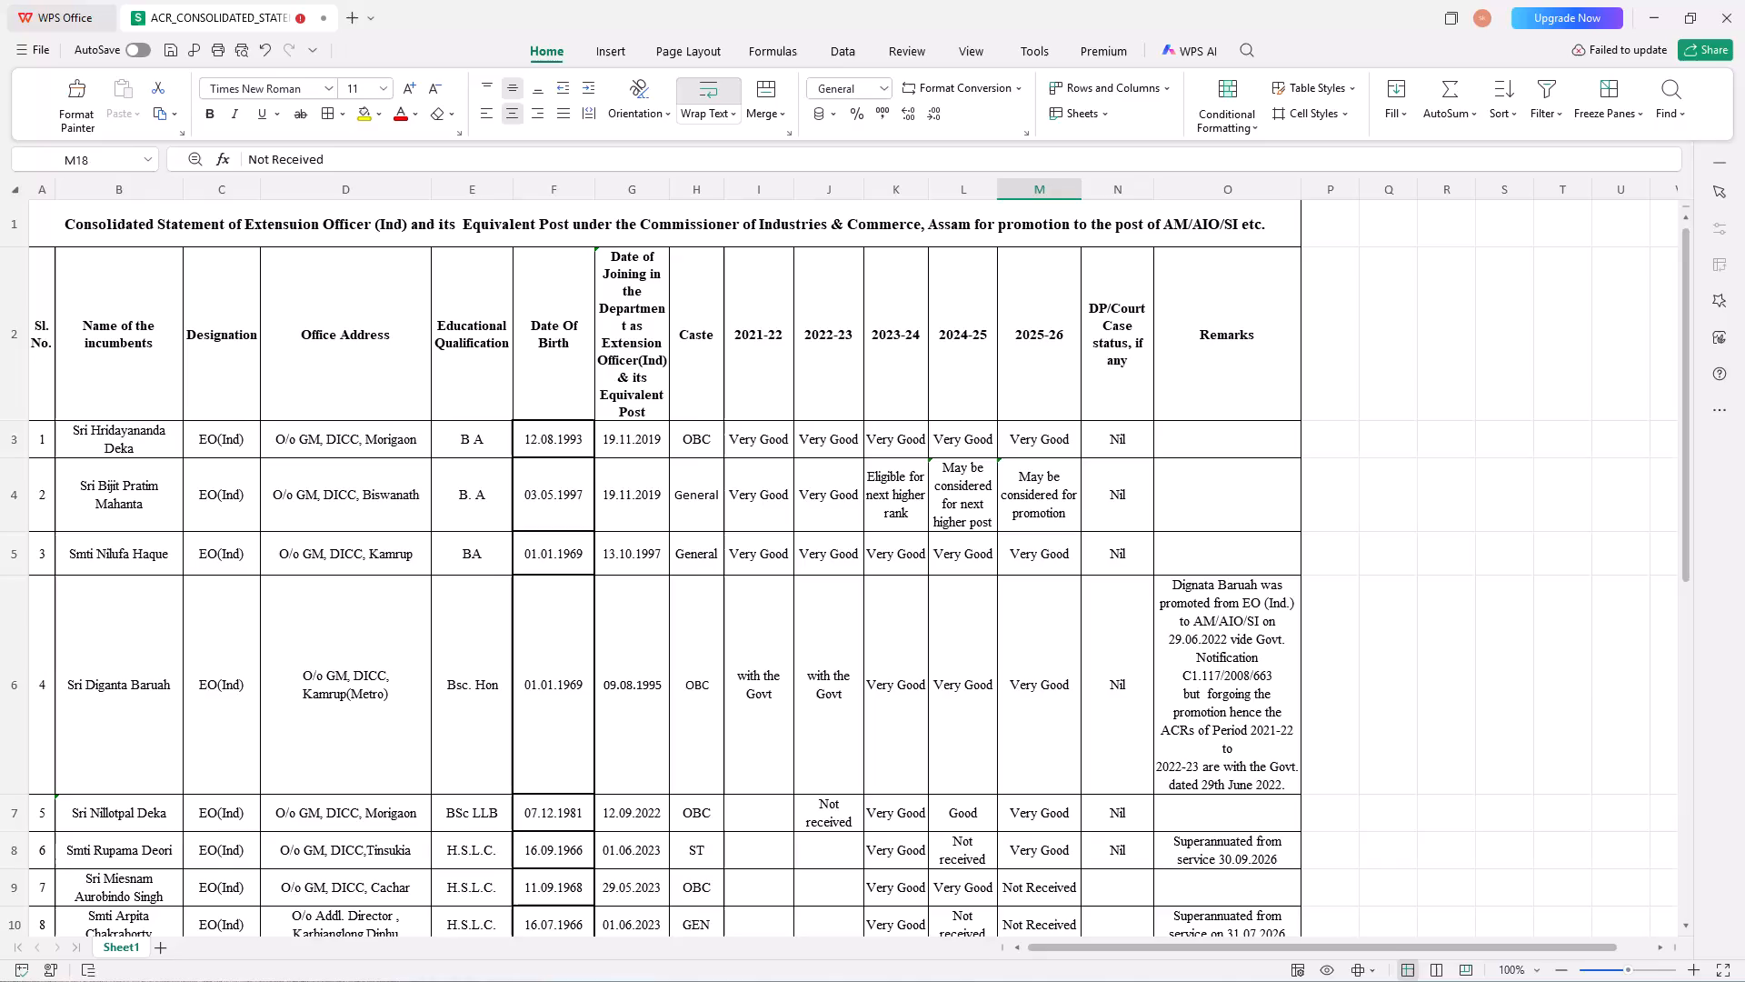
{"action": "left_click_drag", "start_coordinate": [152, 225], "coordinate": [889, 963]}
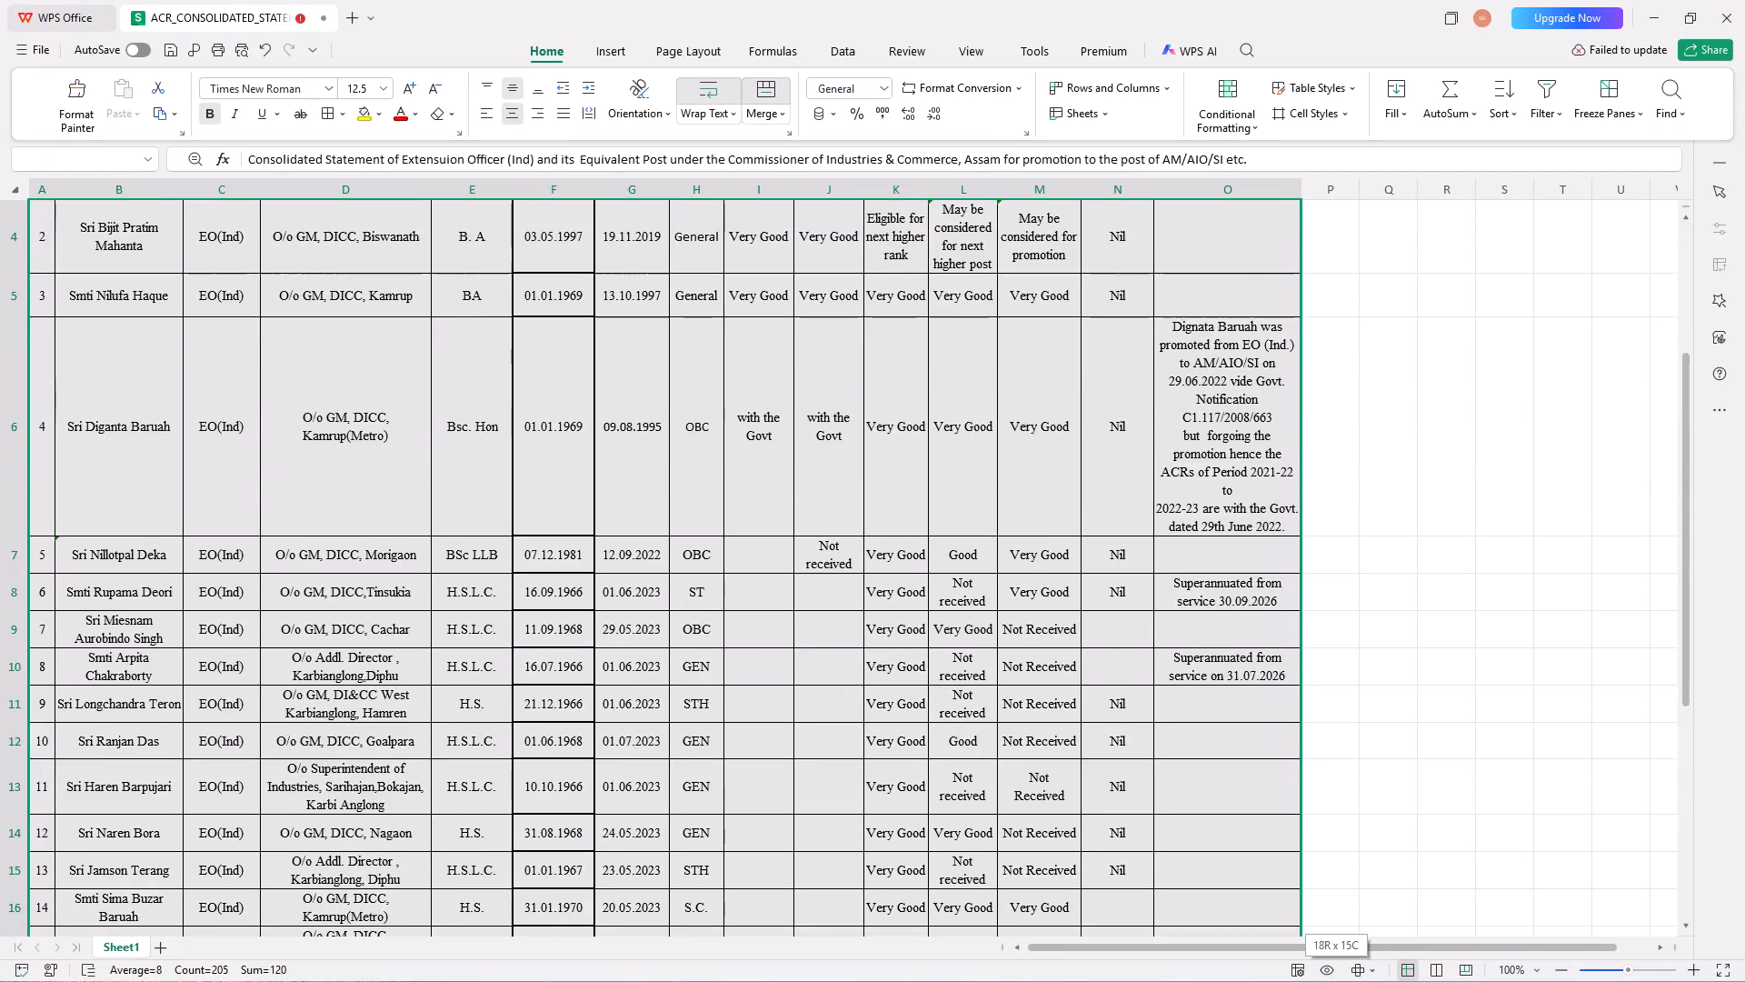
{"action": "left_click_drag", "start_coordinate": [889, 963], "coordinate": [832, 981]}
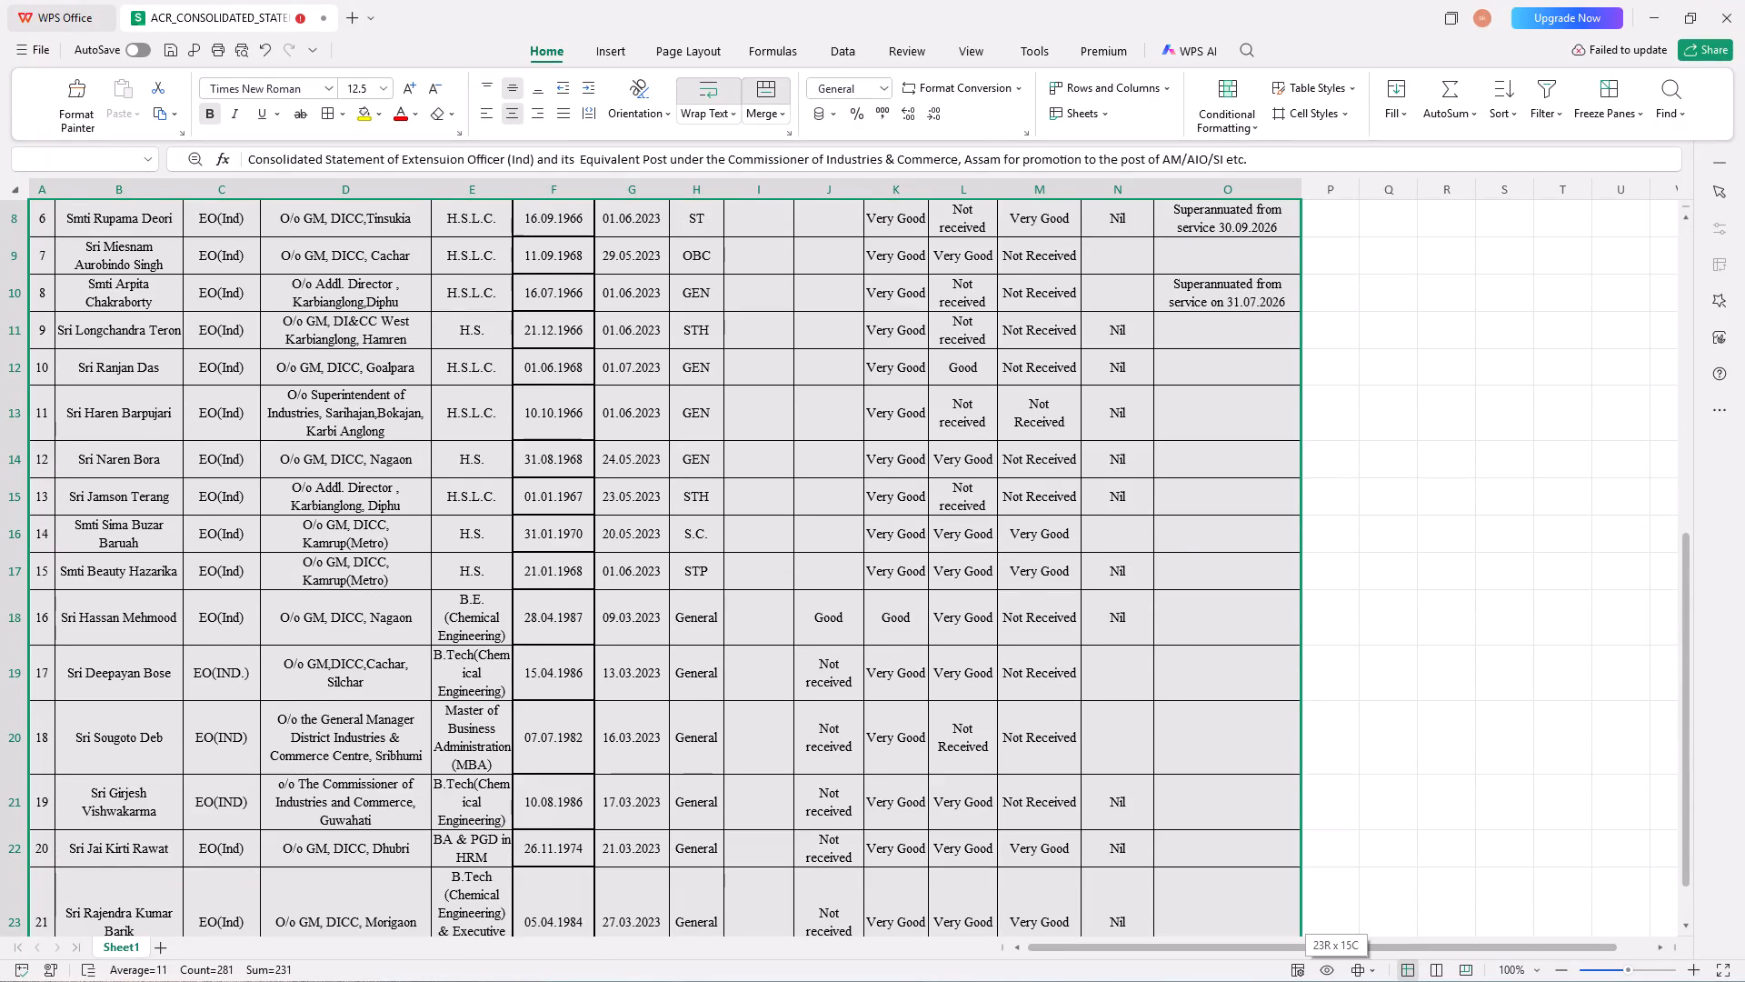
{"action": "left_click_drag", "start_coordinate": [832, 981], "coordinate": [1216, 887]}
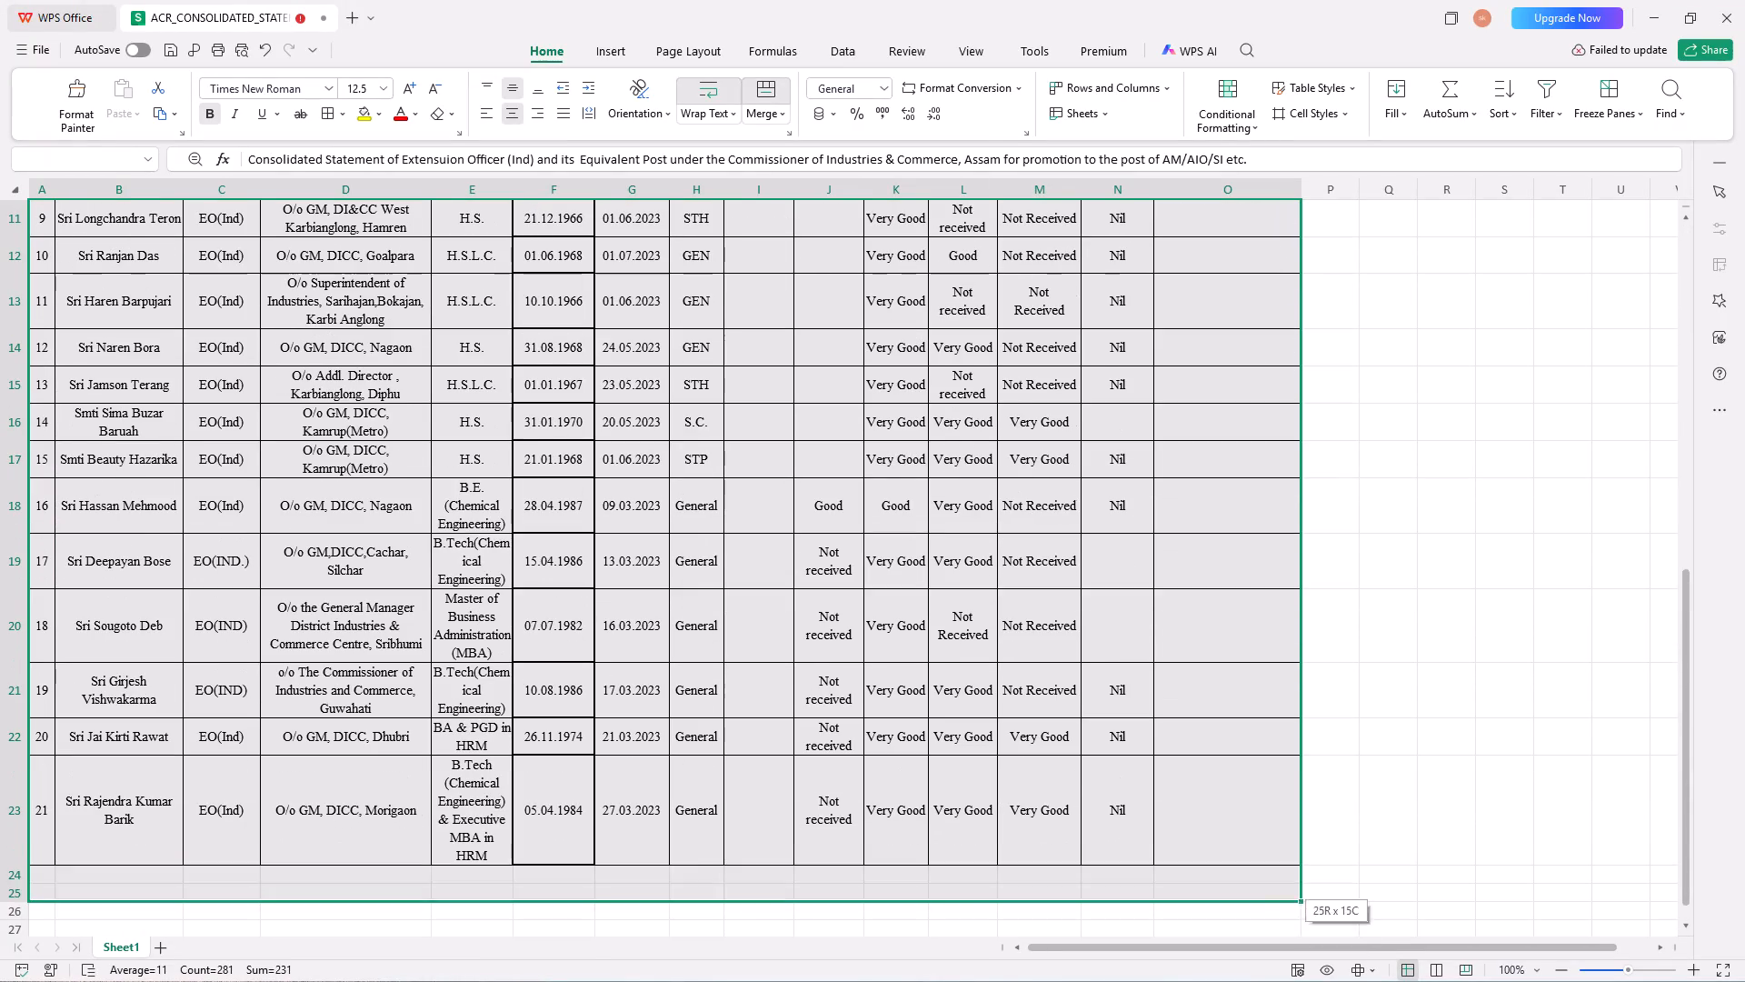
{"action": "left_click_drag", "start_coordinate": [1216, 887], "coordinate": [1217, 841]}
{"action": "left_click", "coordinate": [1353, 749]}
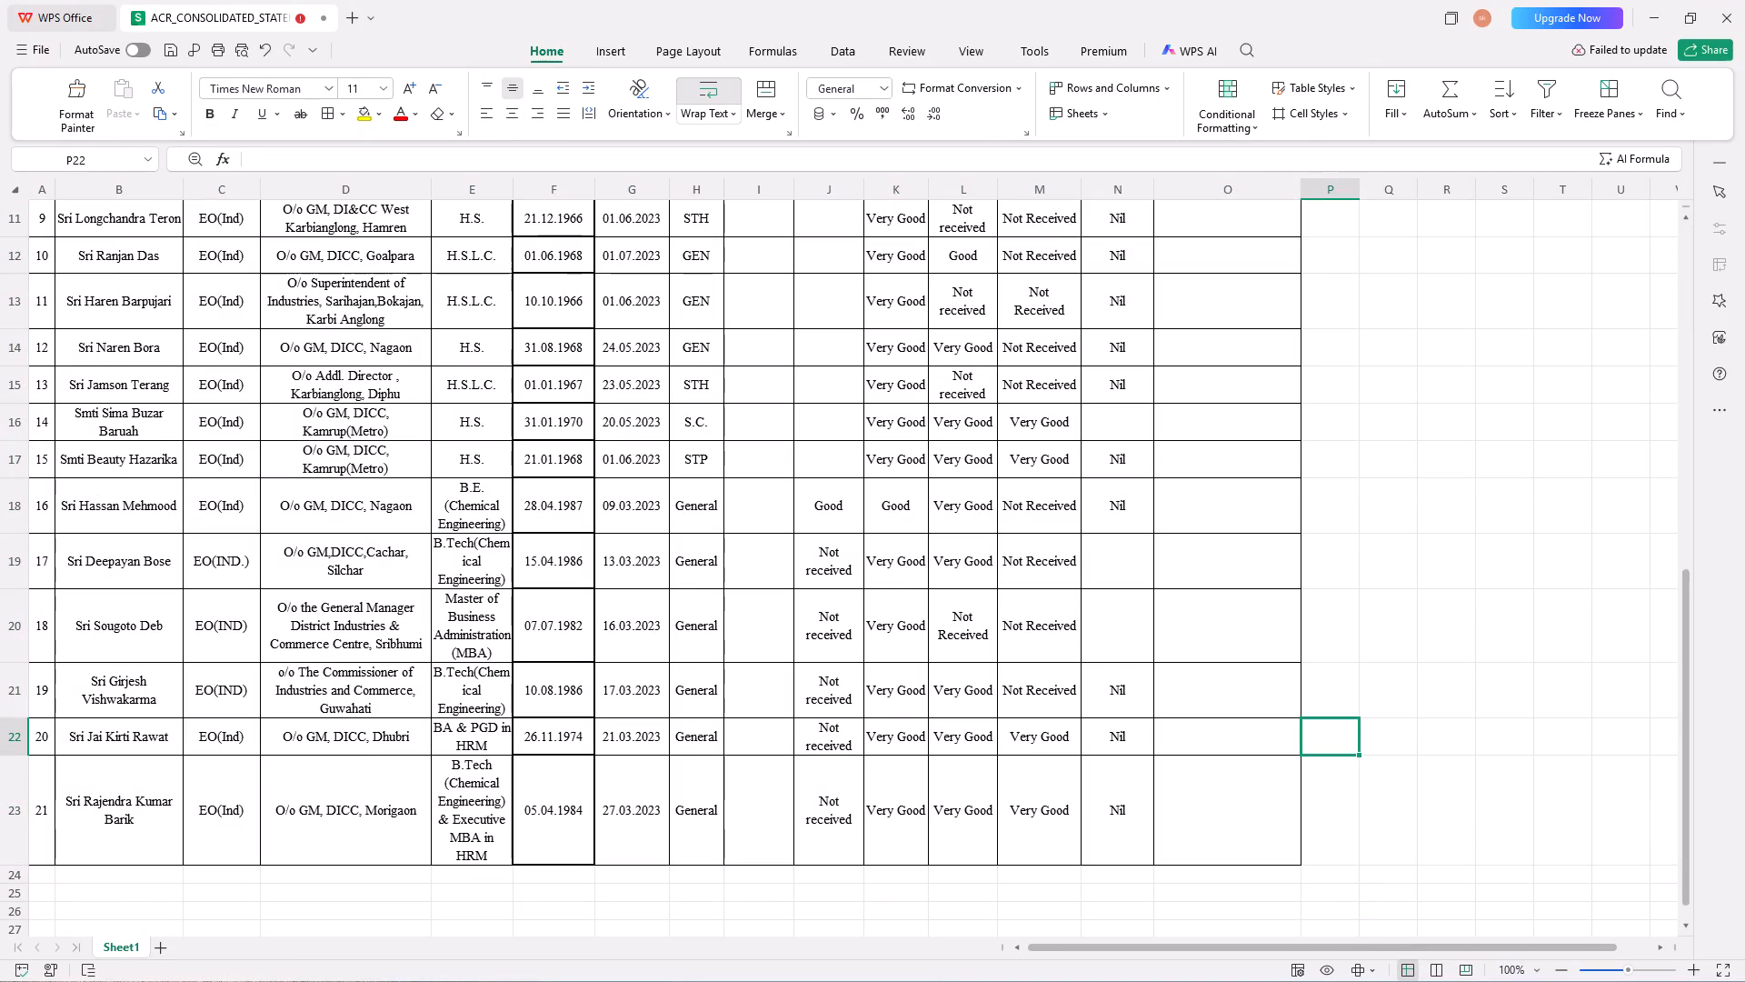
Save the ACR consolidated statement workbook and minimize it to show the desktop.
{"action": "key", "text": "ctrl+s"}
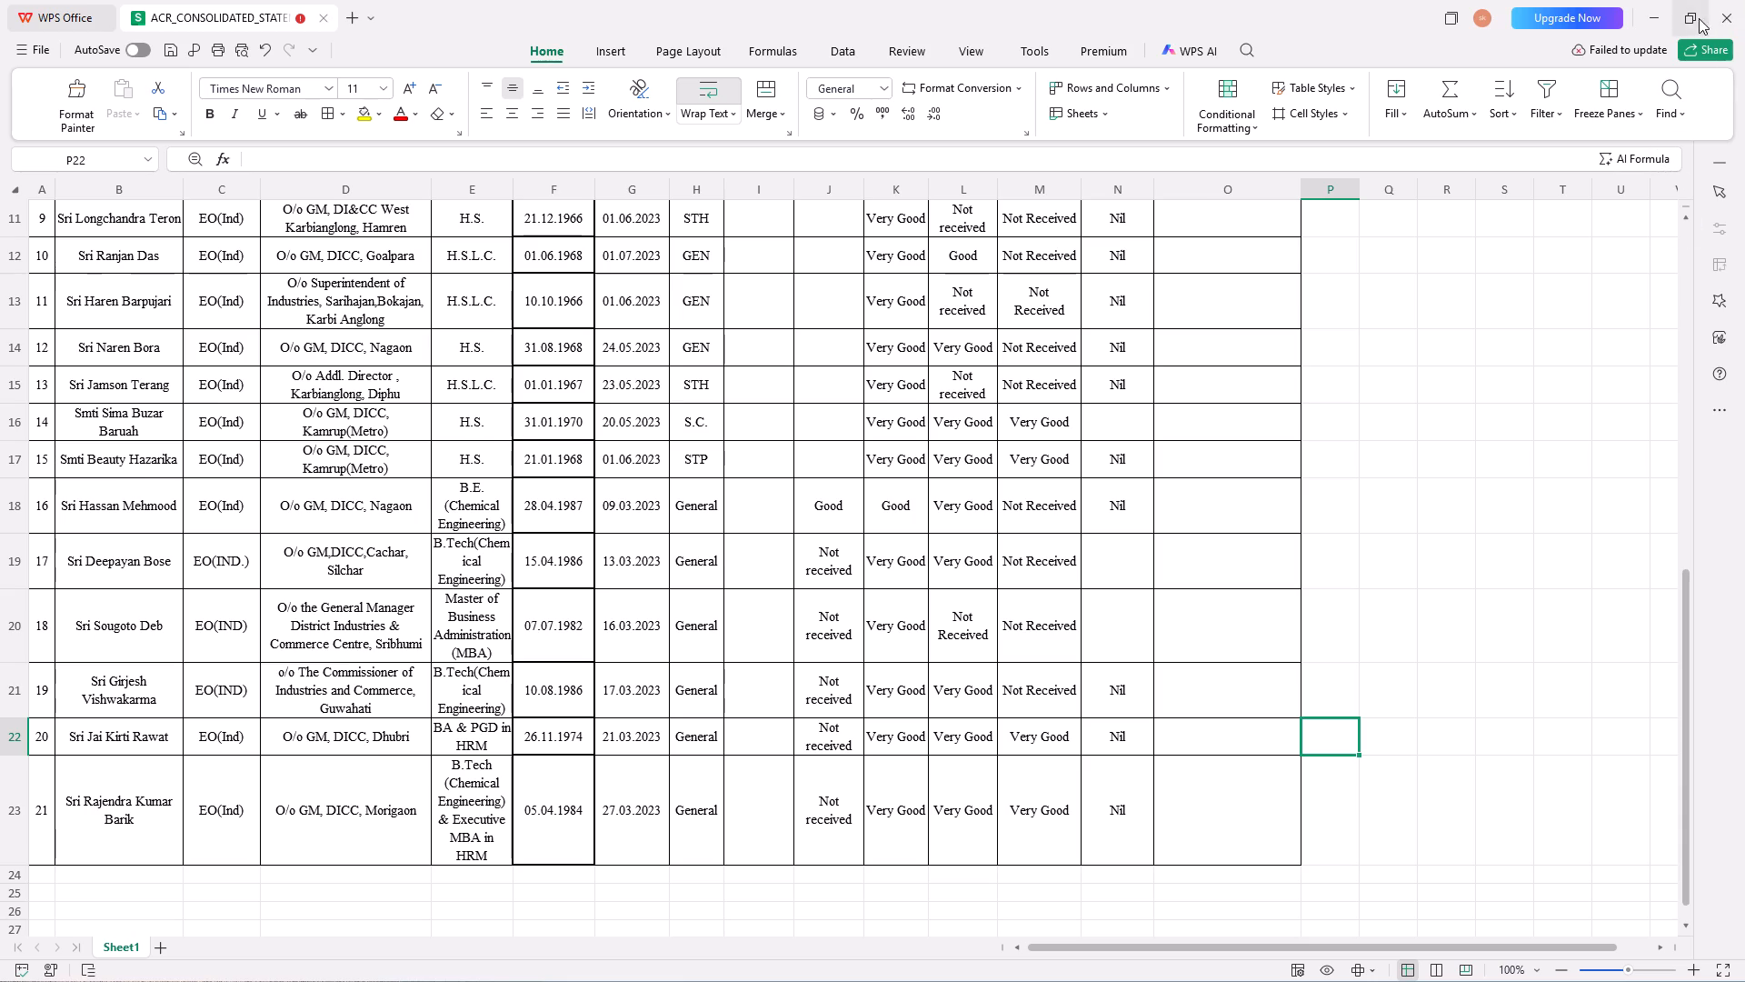
{"action": "left_click", "coordinate": [1653, 18]}
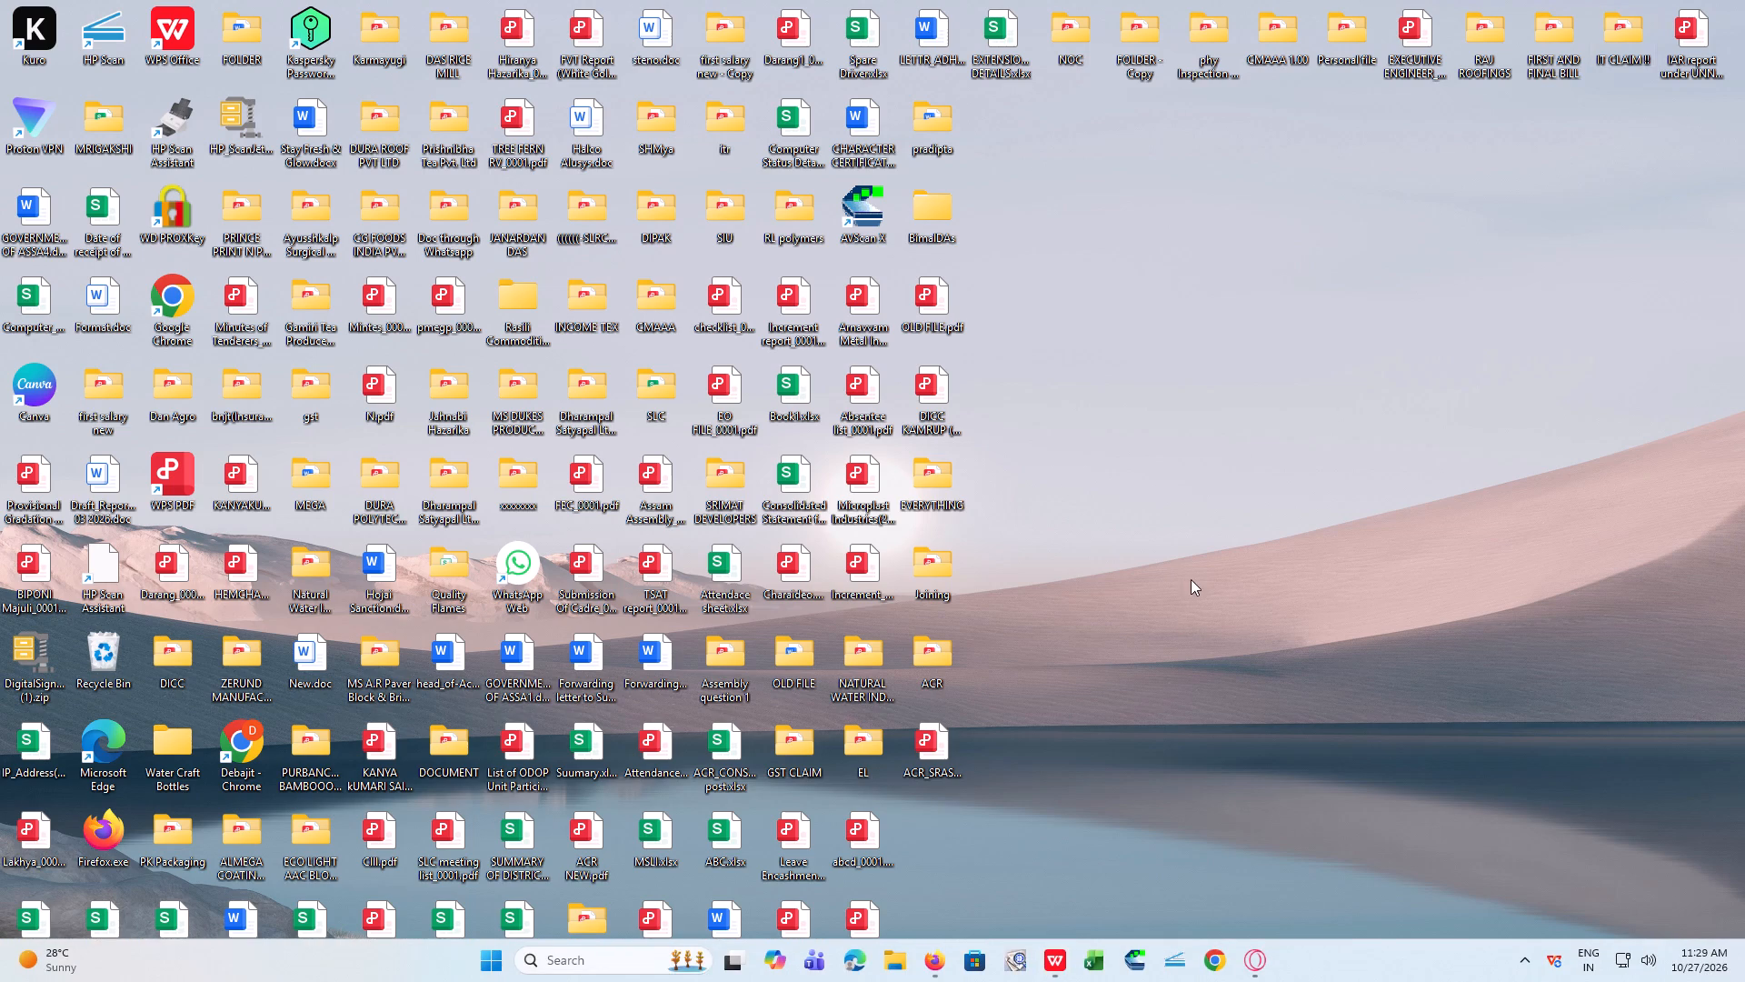
{"action": "left_click", "coordinate": [1191, 579]}
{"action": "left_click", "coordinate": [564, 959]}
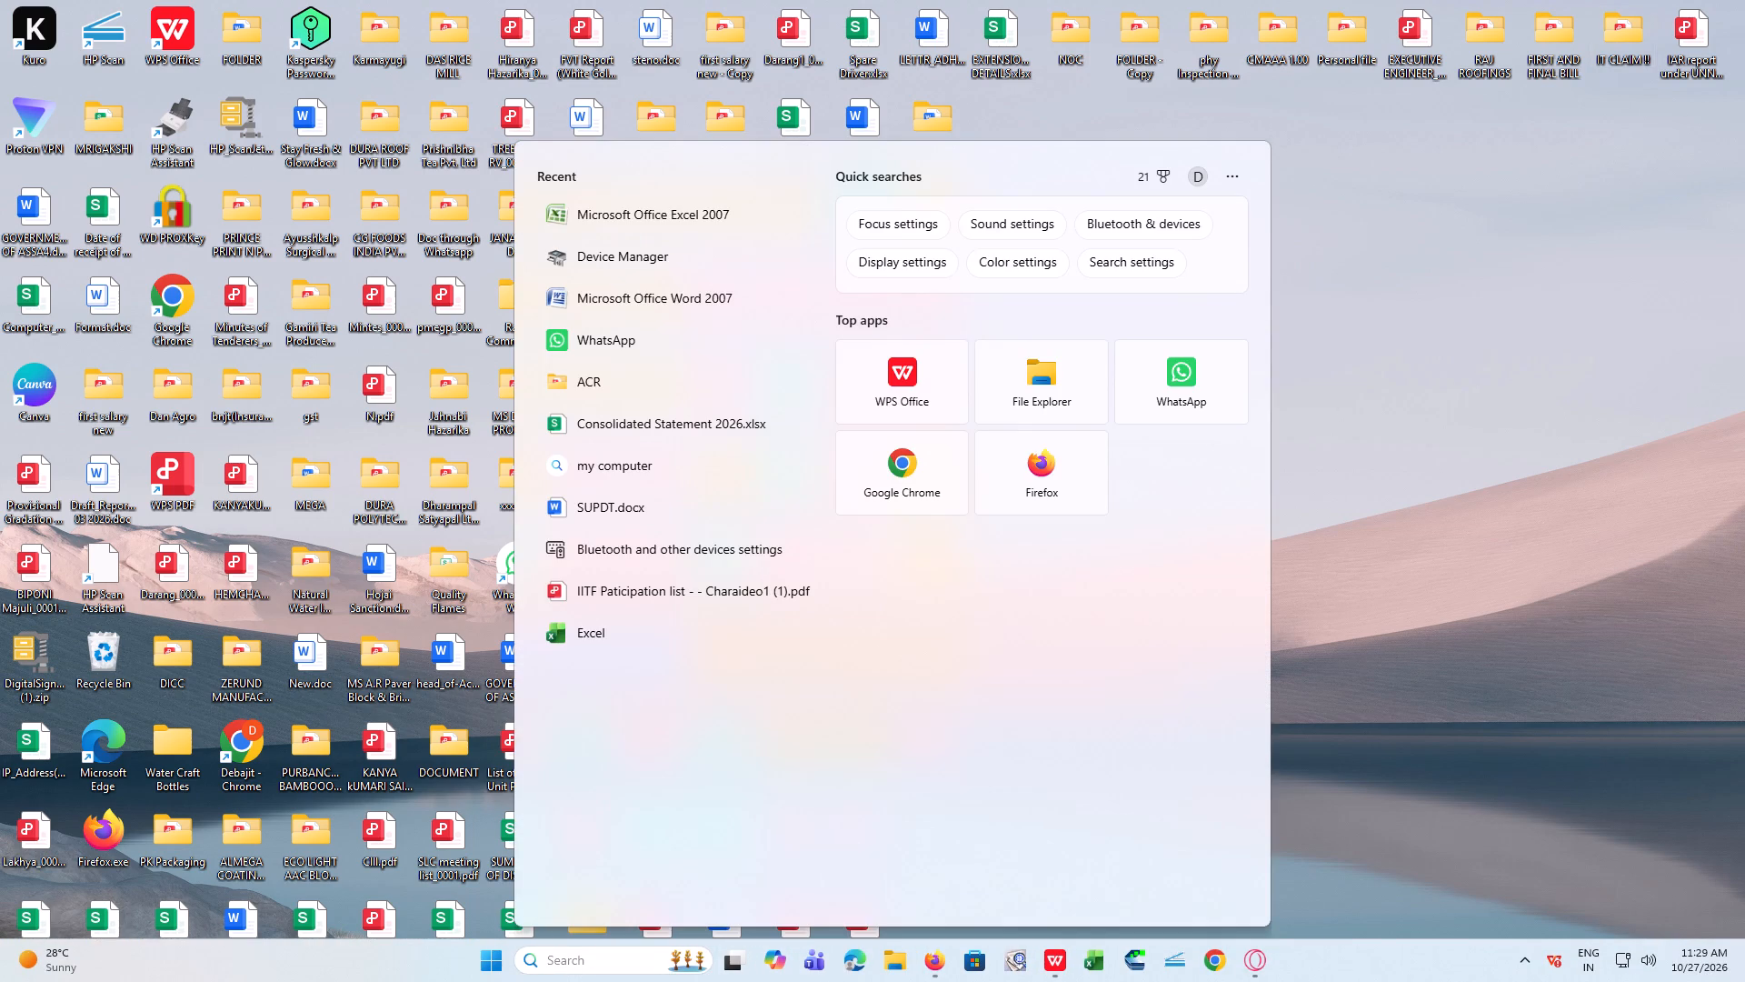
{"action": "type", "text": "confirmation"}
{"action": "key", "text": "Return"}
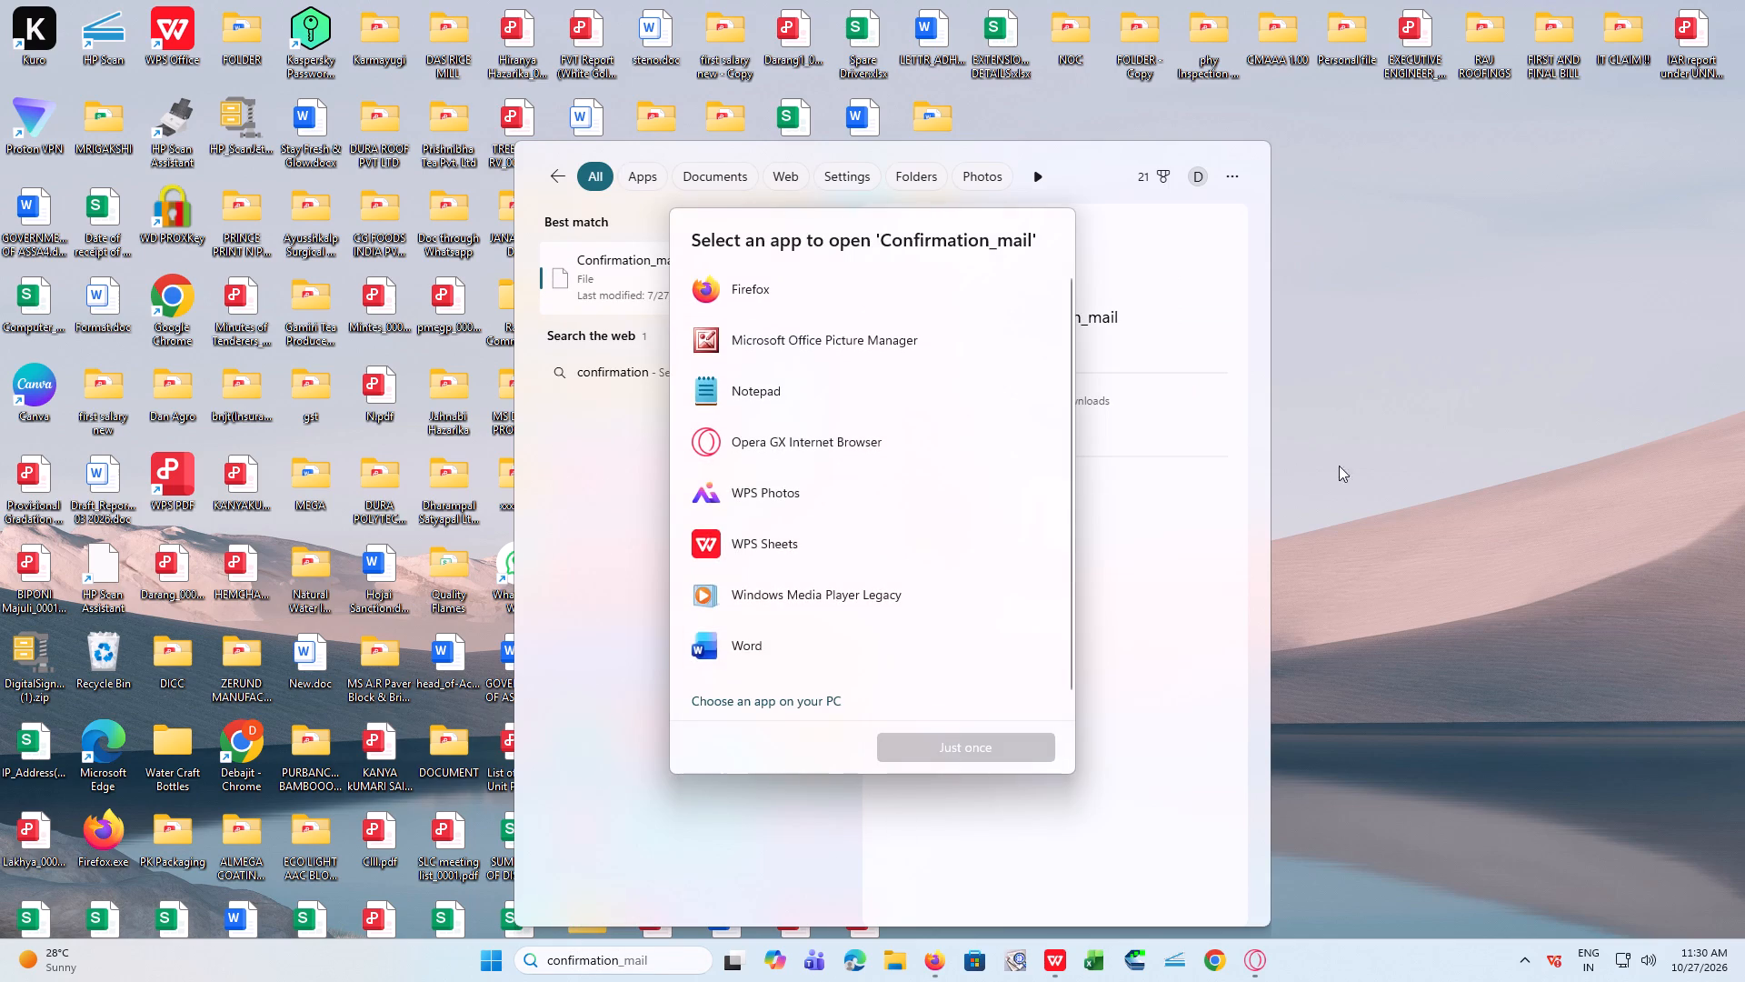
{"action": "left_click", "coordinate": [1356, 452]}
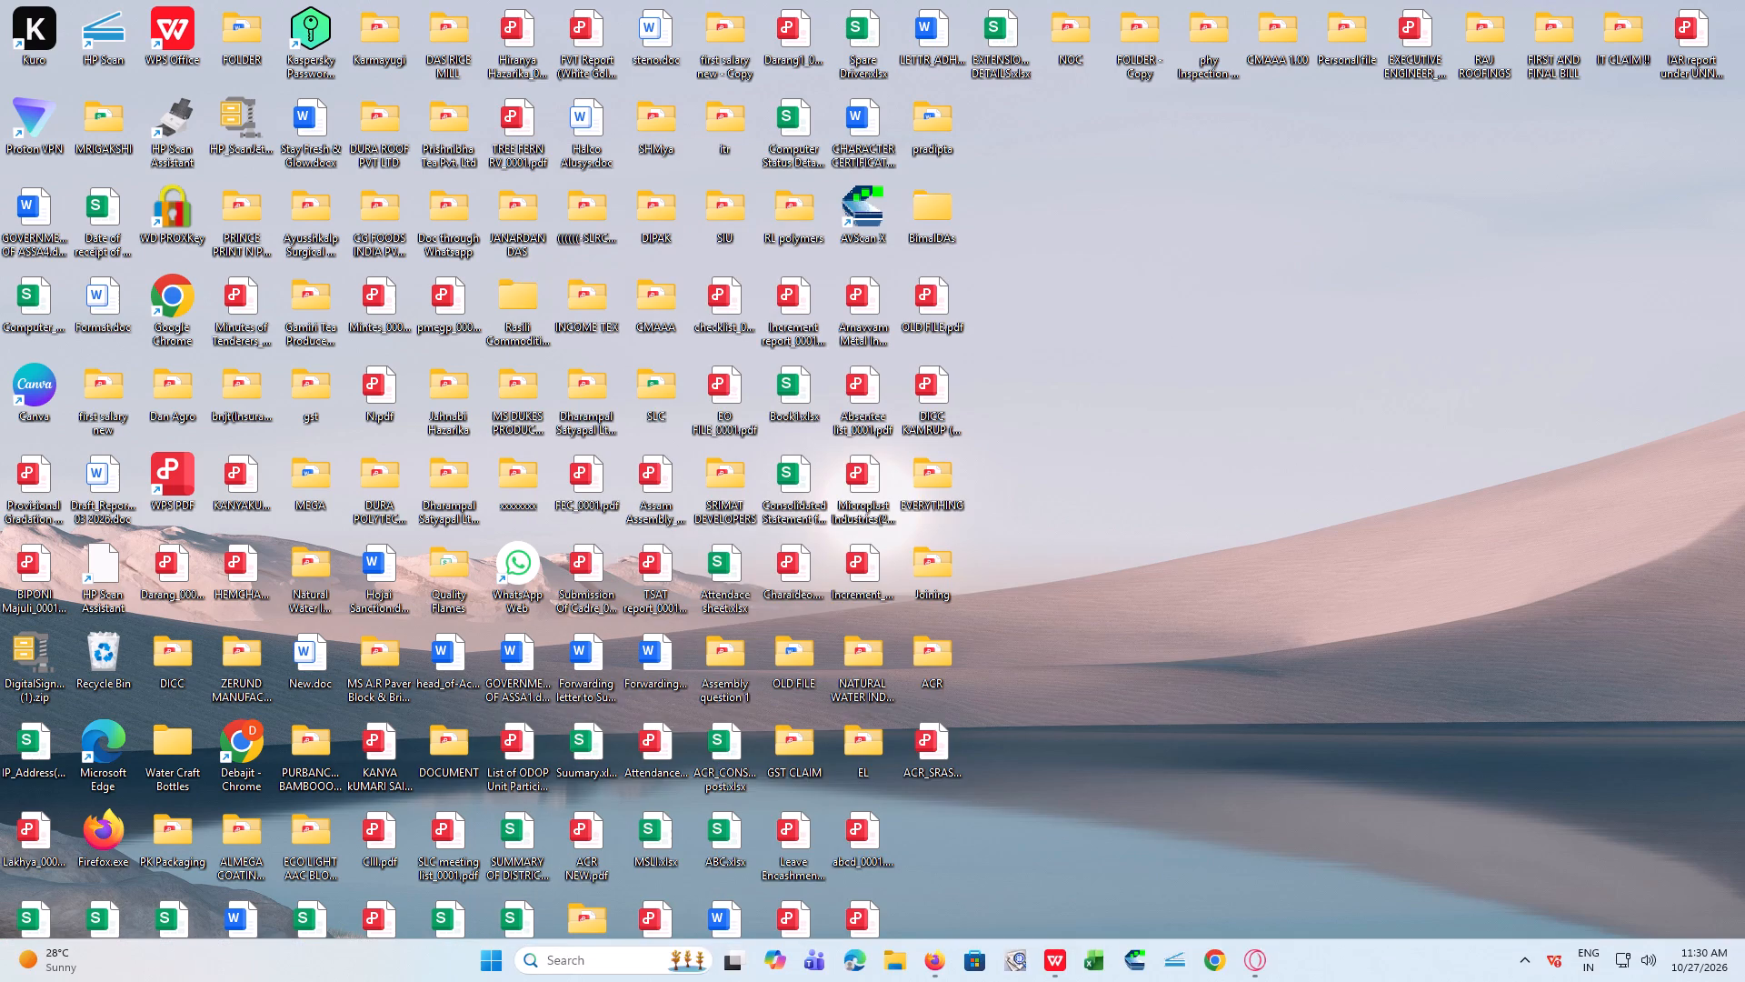
Search the computer for "Status" and open the workbook PAYMENT_STATUS_OF _UNIT_PARTICIPATE_IITF_2026.xlsx.
{"action": "left_click", "coordinate": [568, 956]}
{"action": "type", "text": "Status"}
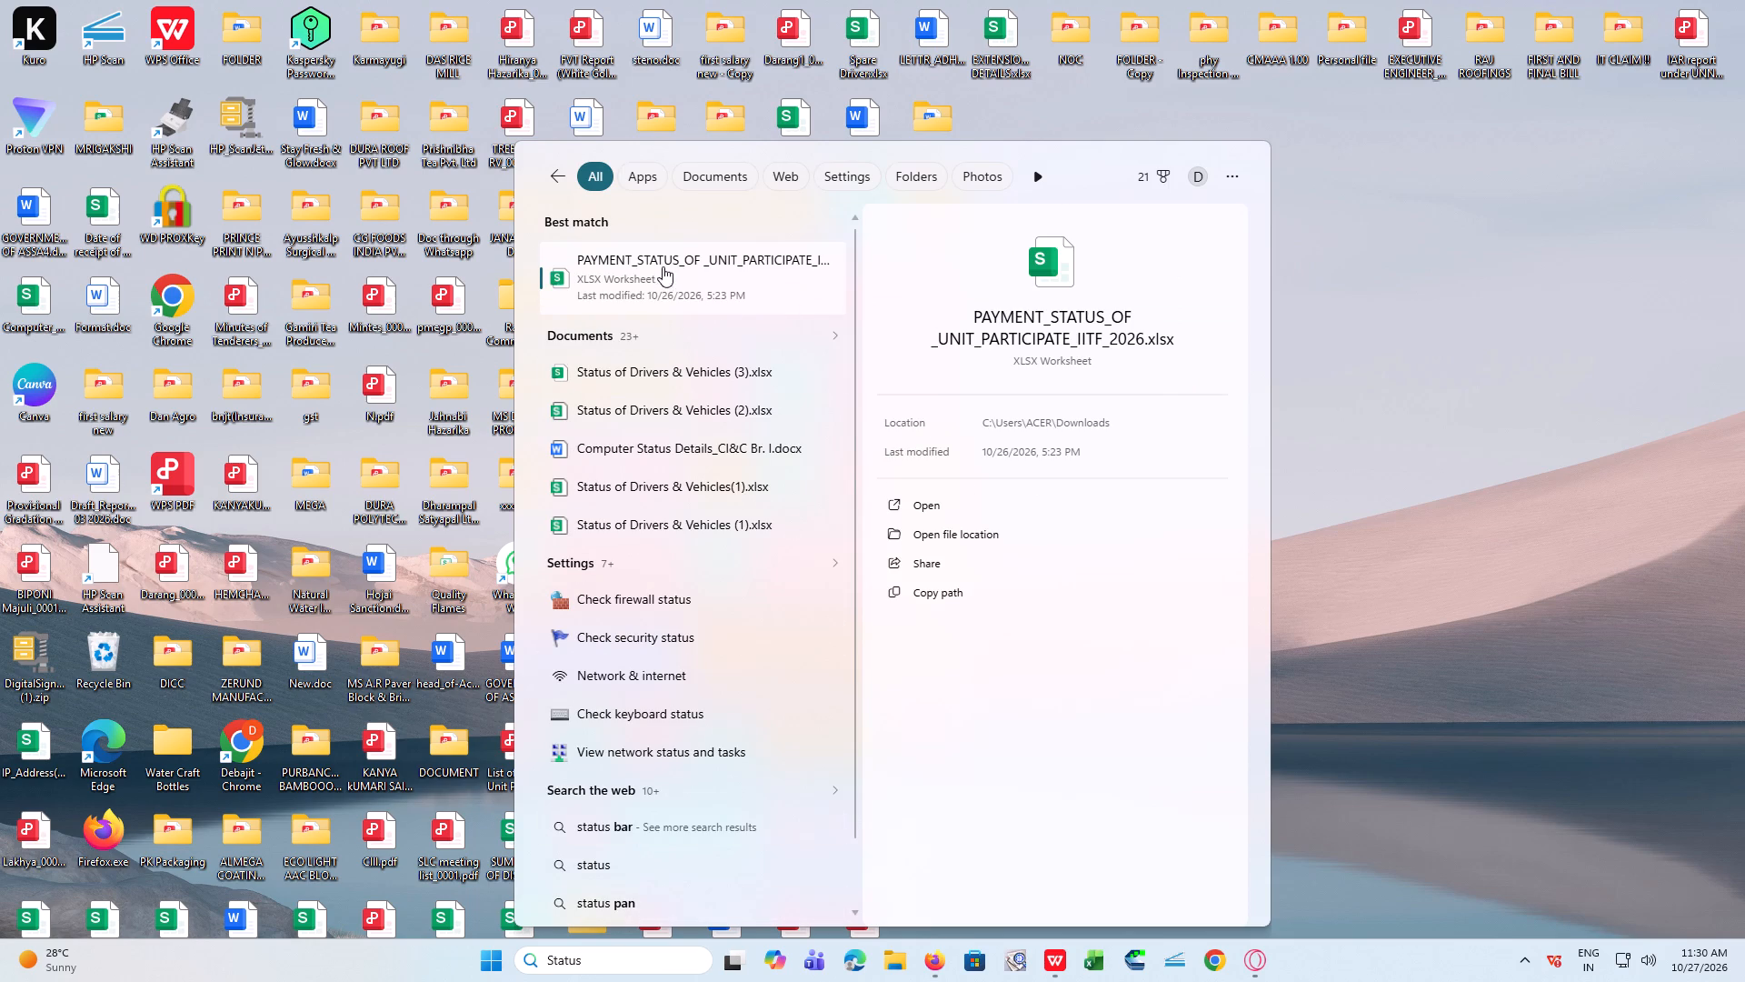
{"action": "left_click", "coordinate": [663, 260]}
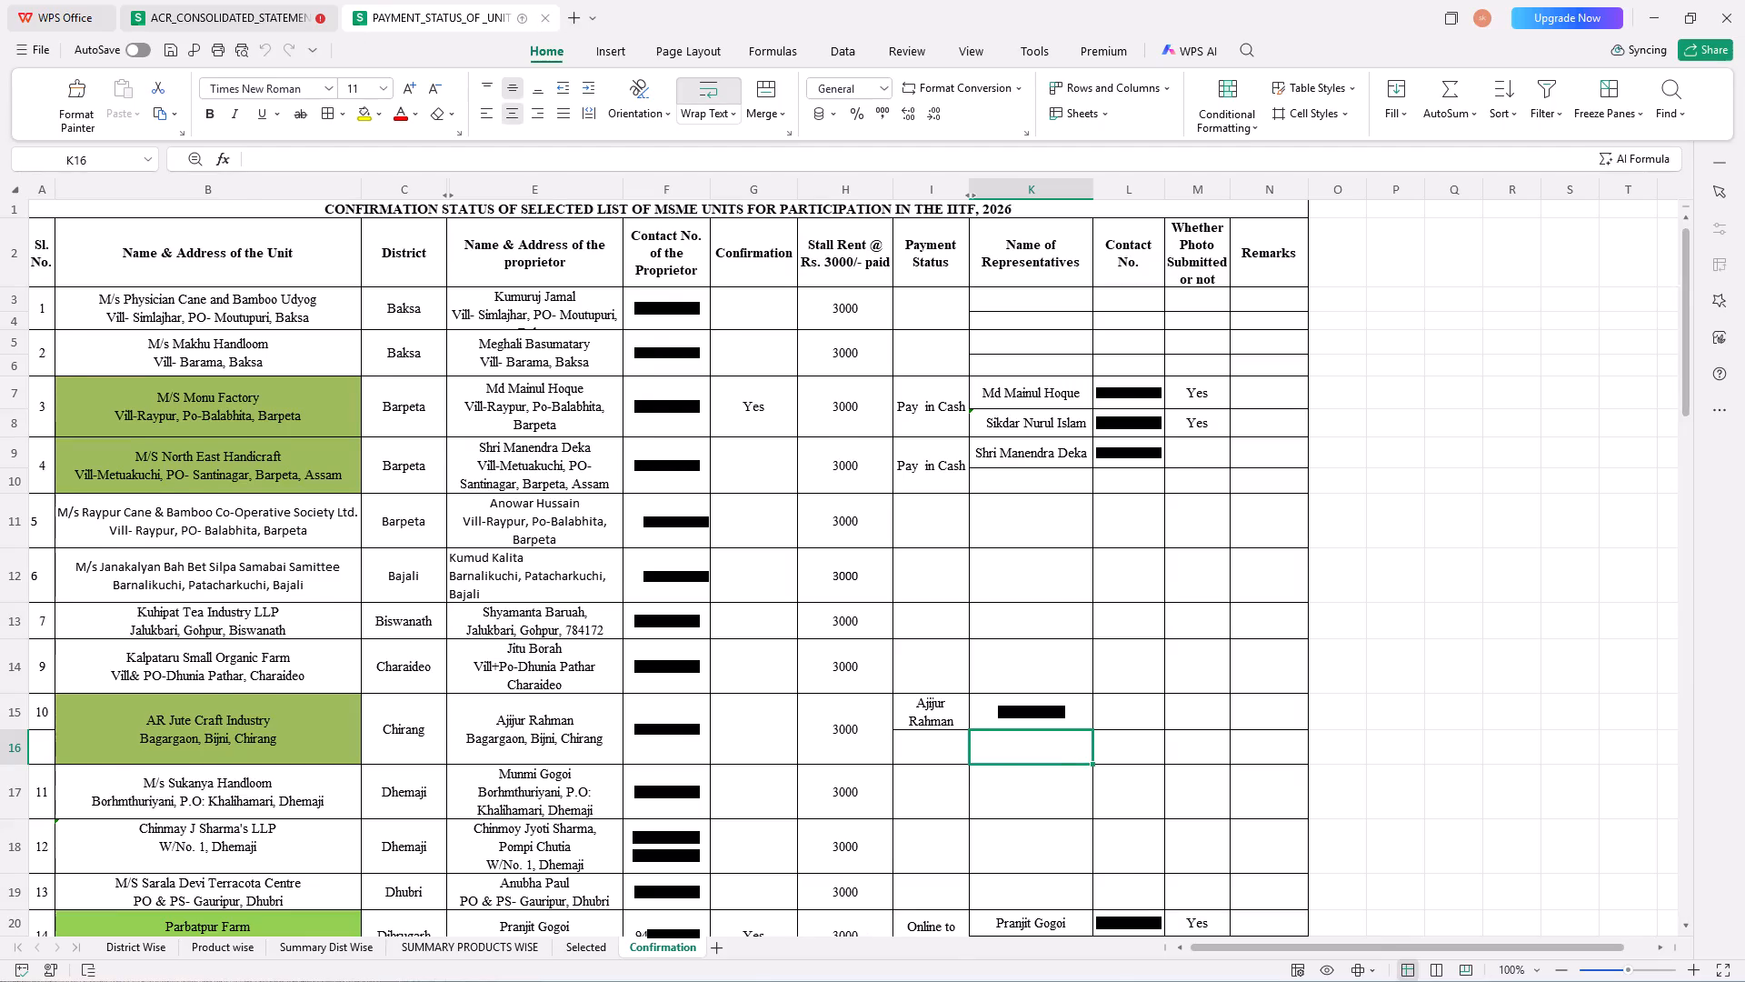
In the Confirmation sheet, copy the M/s Exotic Enterprise proprietor's name, without the address, into Name of Representatives cell K51.
{"action": "scroll", "coordinate": [844, 793], "scroll_direction": "down", "scroll_amount": 9}
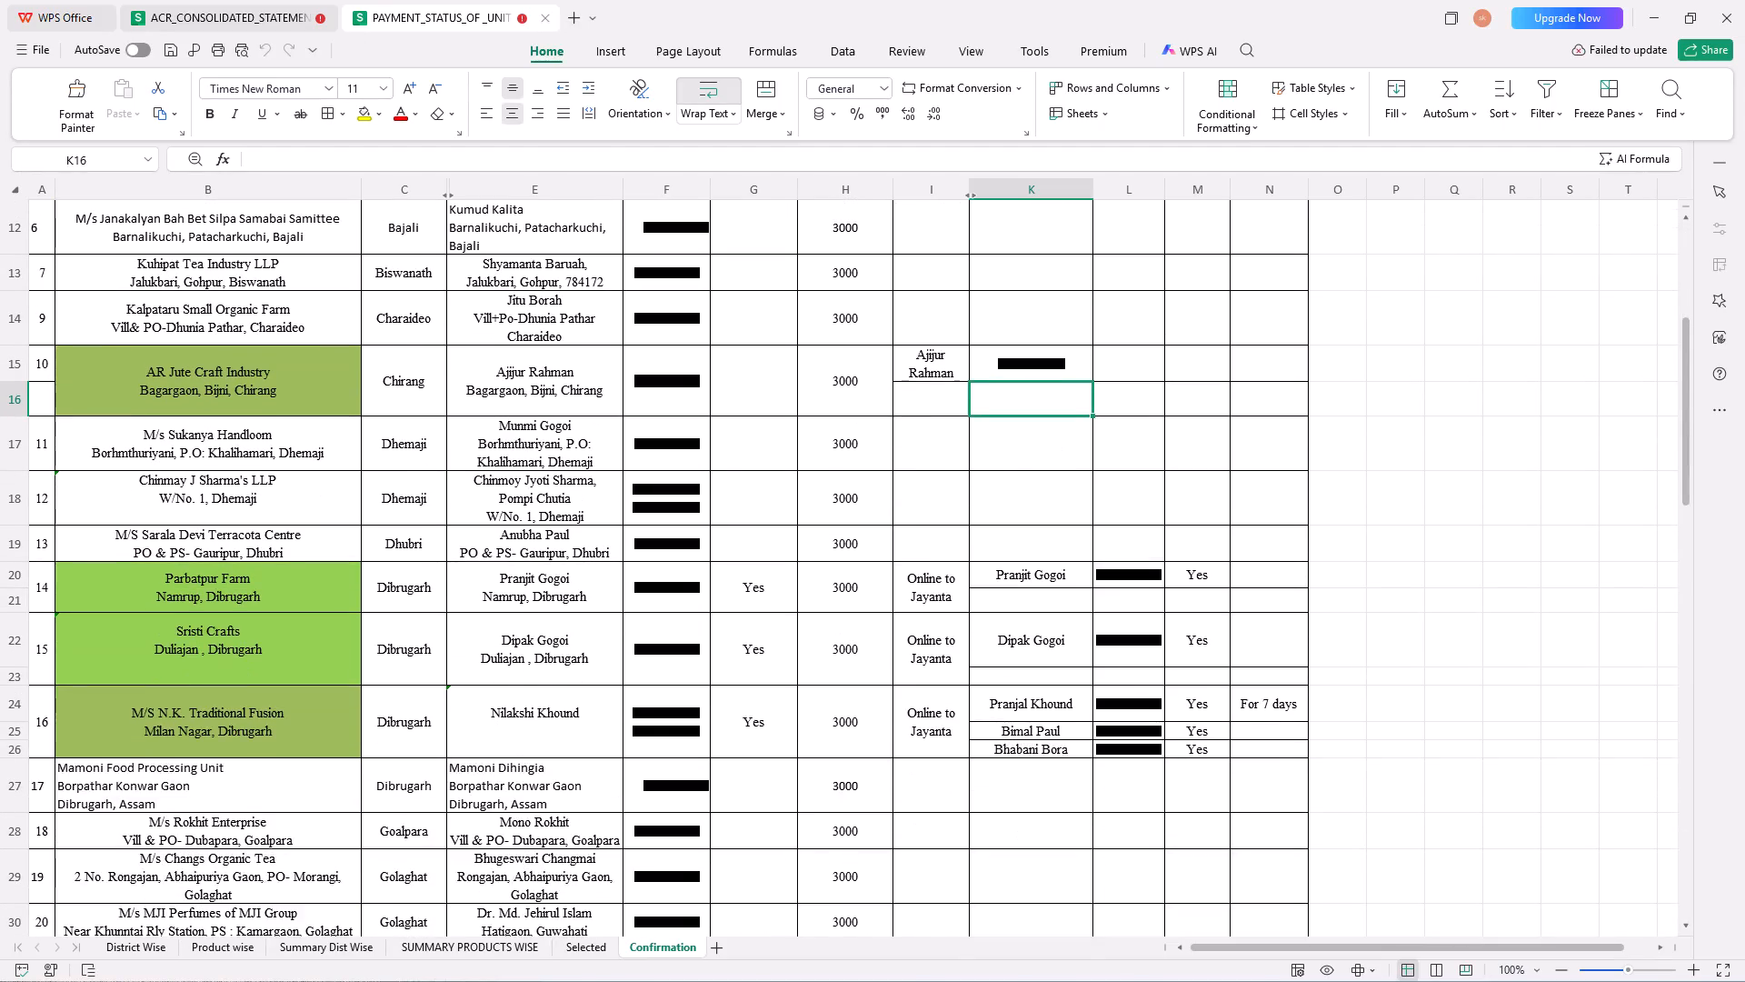
{"action": "scroll", "coordinate": [843, 817], "scroll_direction": "down", "scroll_amount": 7}
{"action": "scroll", "coordinate": [760, 825], "scroll_direction": "down", "scroll_amount": 10}
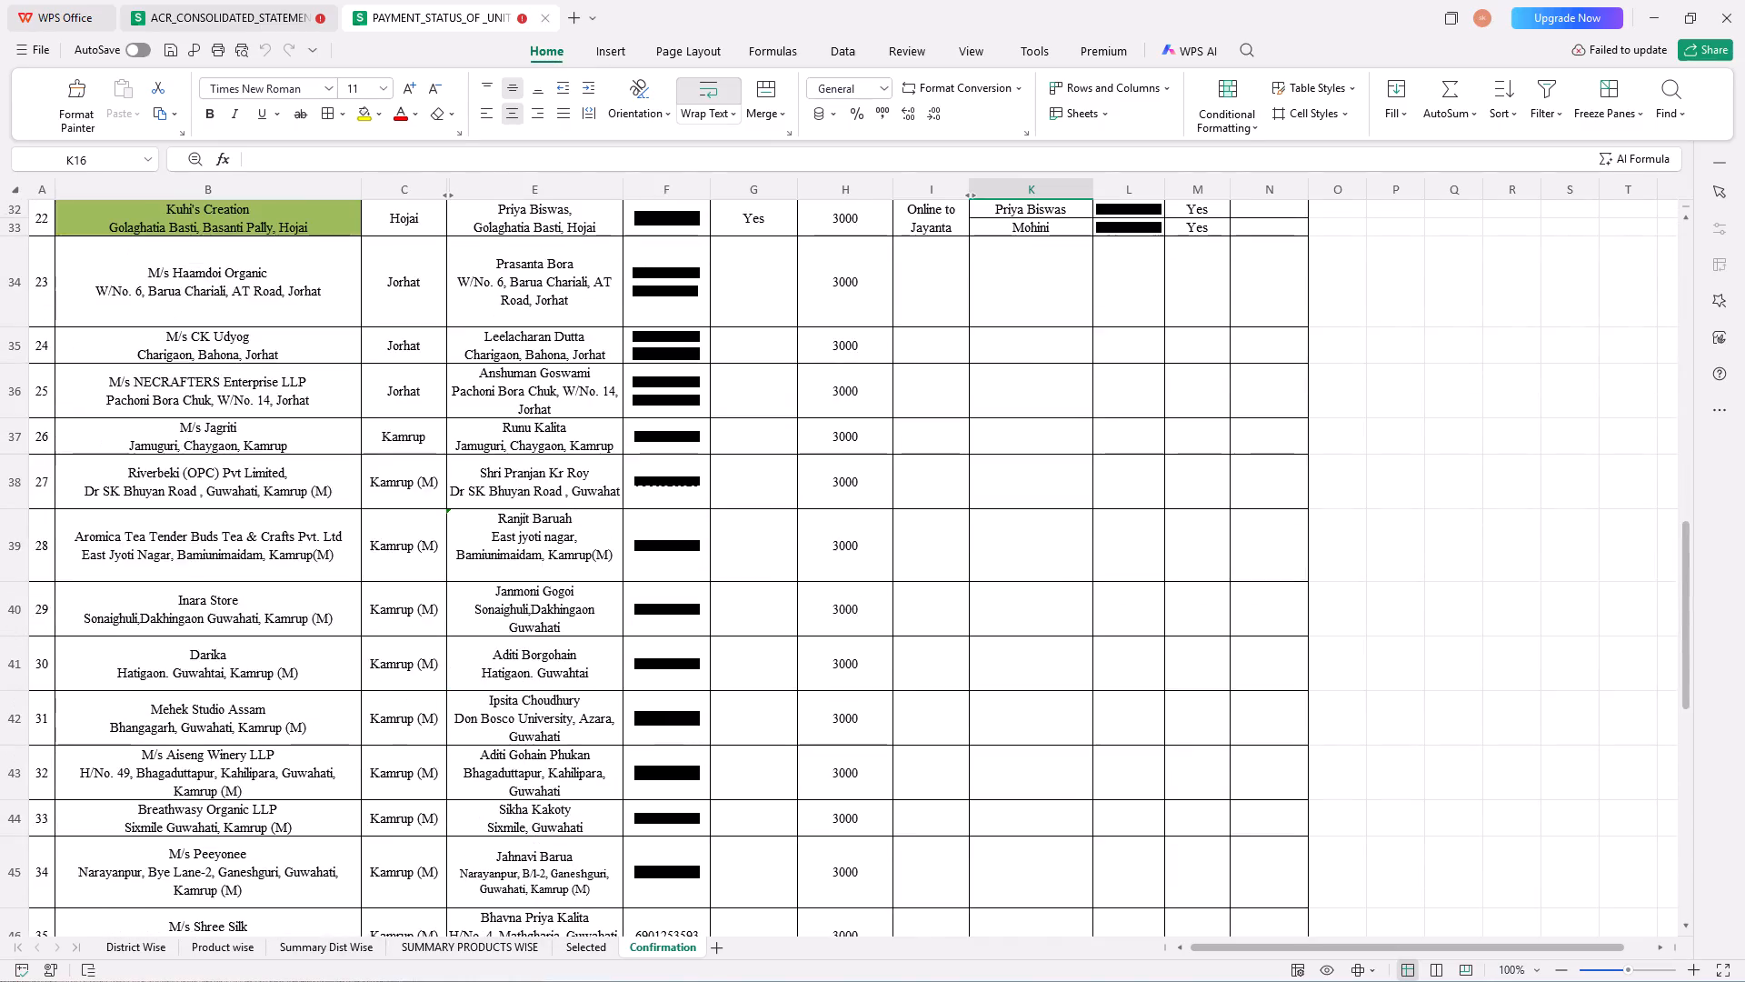
{"action": "scroll", "coordinate": [491, 840], "scroll_direction": "down", "scroll_amount": 9}
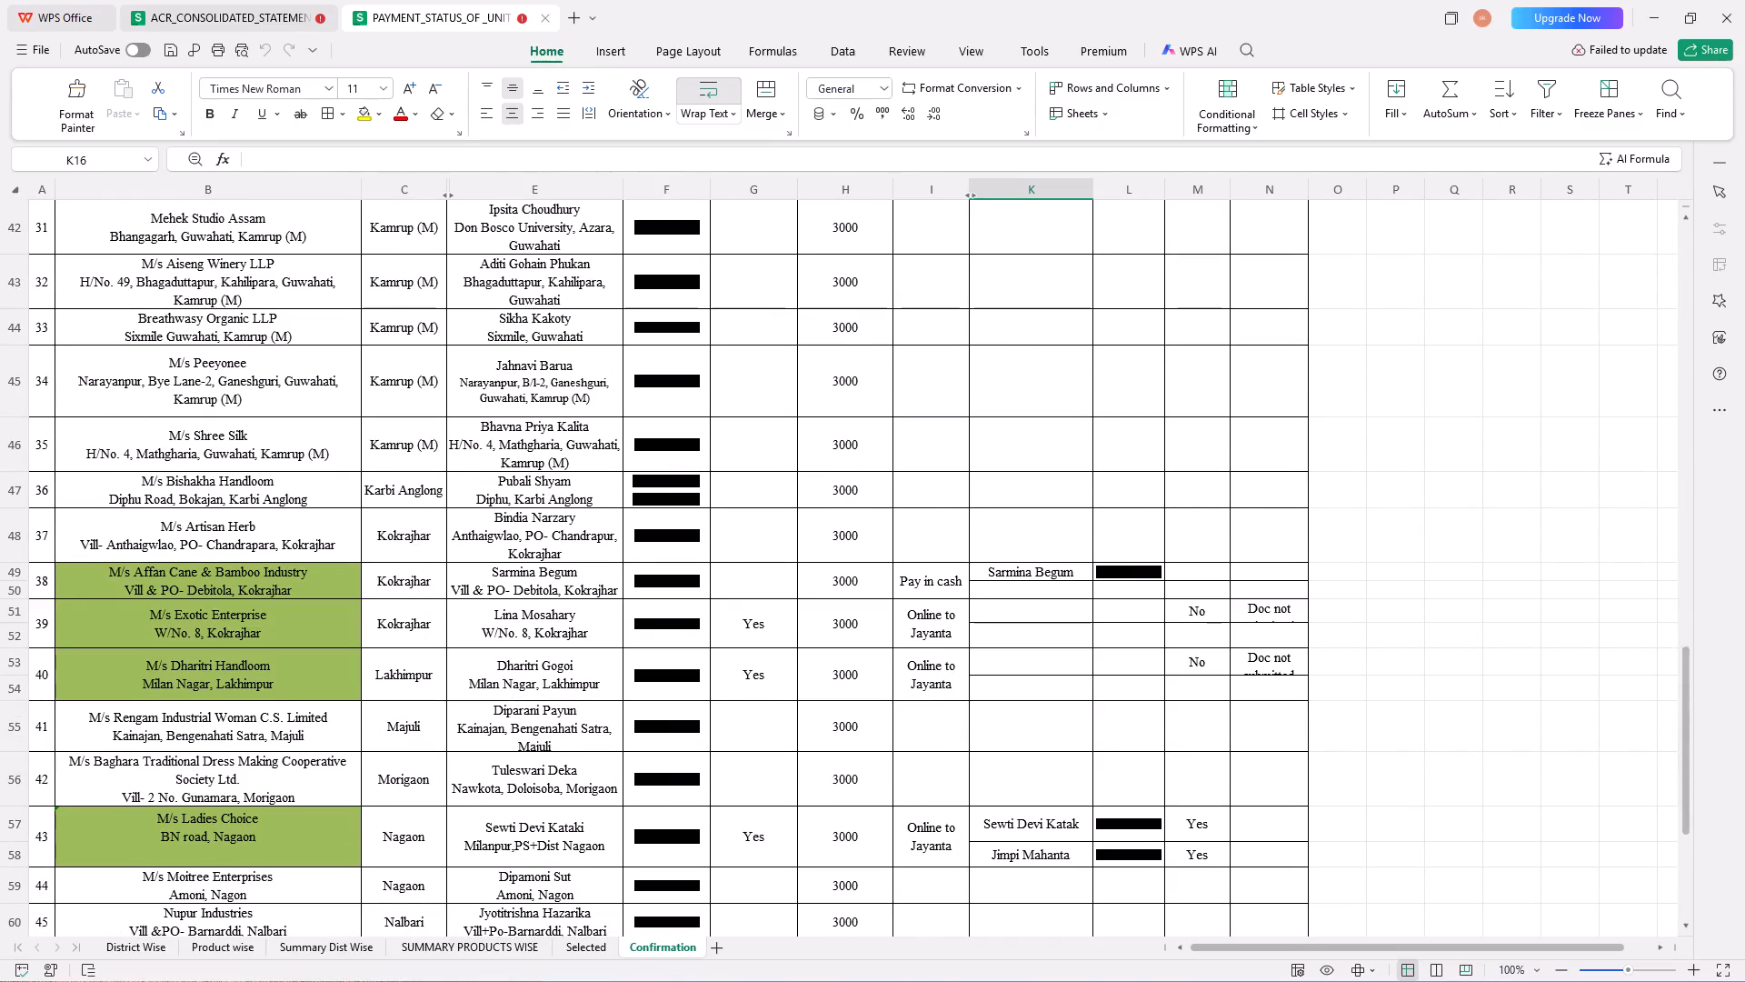
{"action": "left_click", "coordinate": [1032, 529]}
{"action": "left_click", "coordinate": [267, 500]}
{"action": "left_click", "coordinate": [1044, 498]}
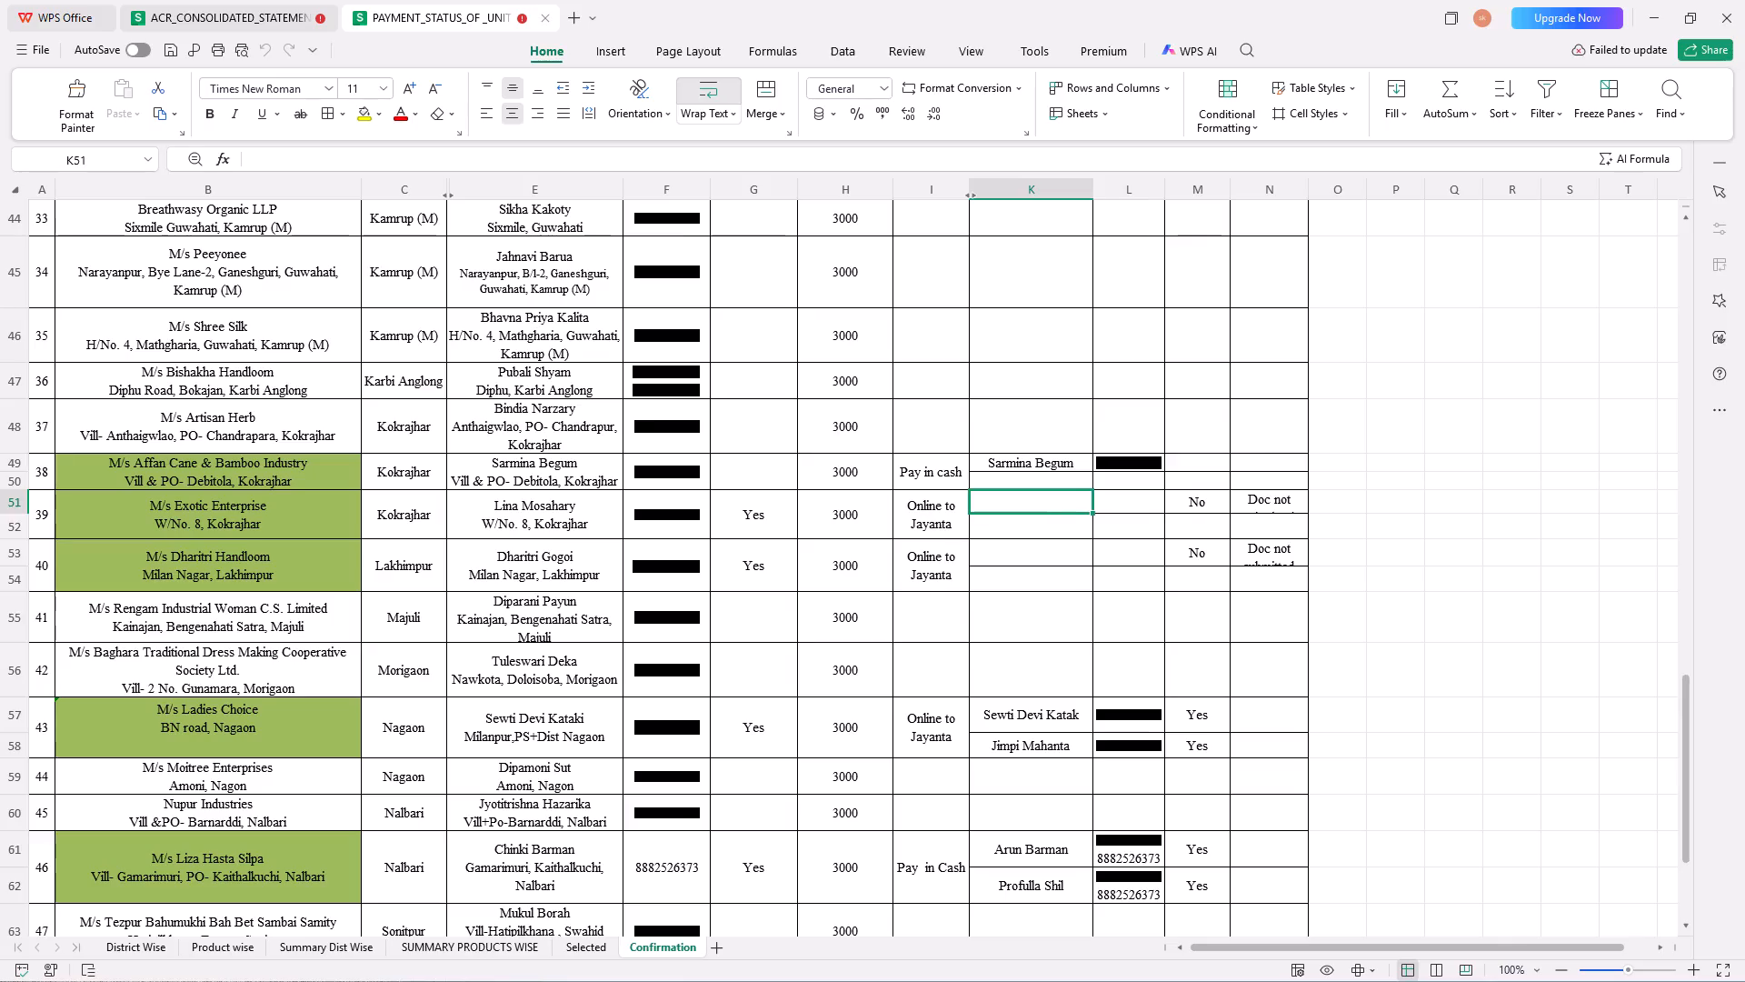
{"action": "double_click", "coordinate": [580, 506]}
{"action": "left_click_drag", "start_coordinate": [580, 506], "coordinate": [496, 502]}
{"action": "key", "text": "ctrl+c"}
{"action": "left_click", "coordinate": [1019, 497]}
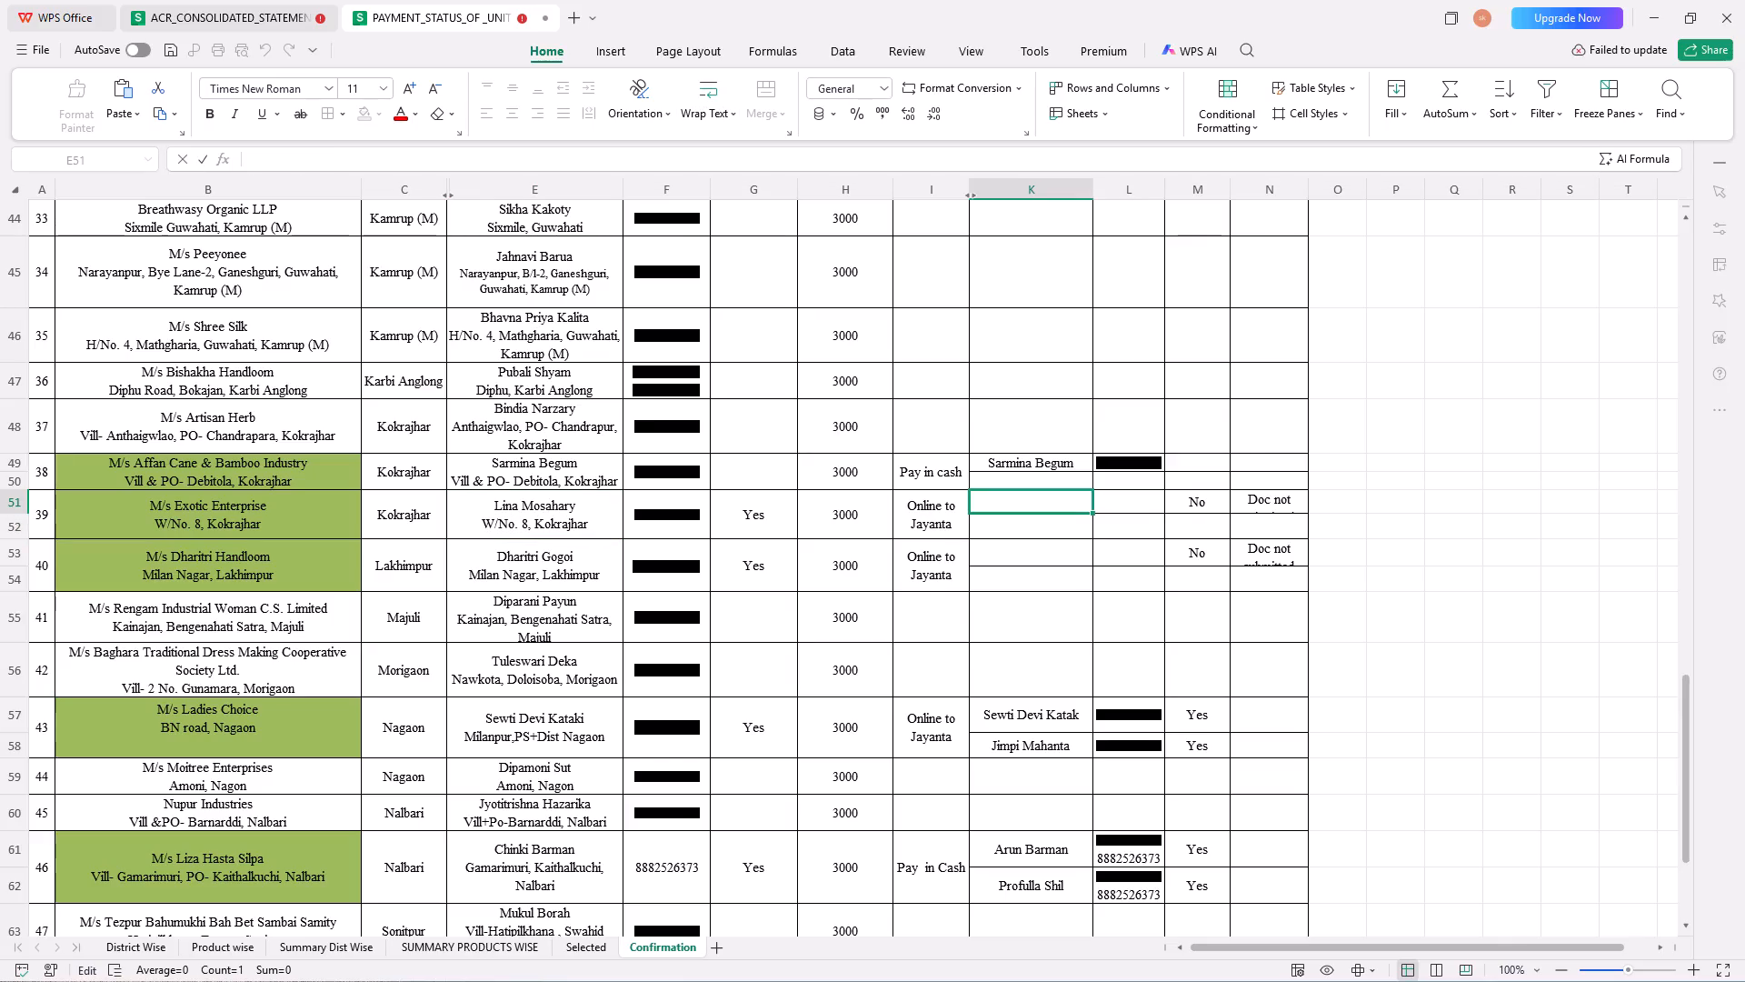
{"action": "key", "text": "ctrl+v"}
Copy the M/s Exotic Enterprise proprietor's contact number into the representative's Contact No. cell L51.
{"action": "double_click", "coordinate": [639, 516]}
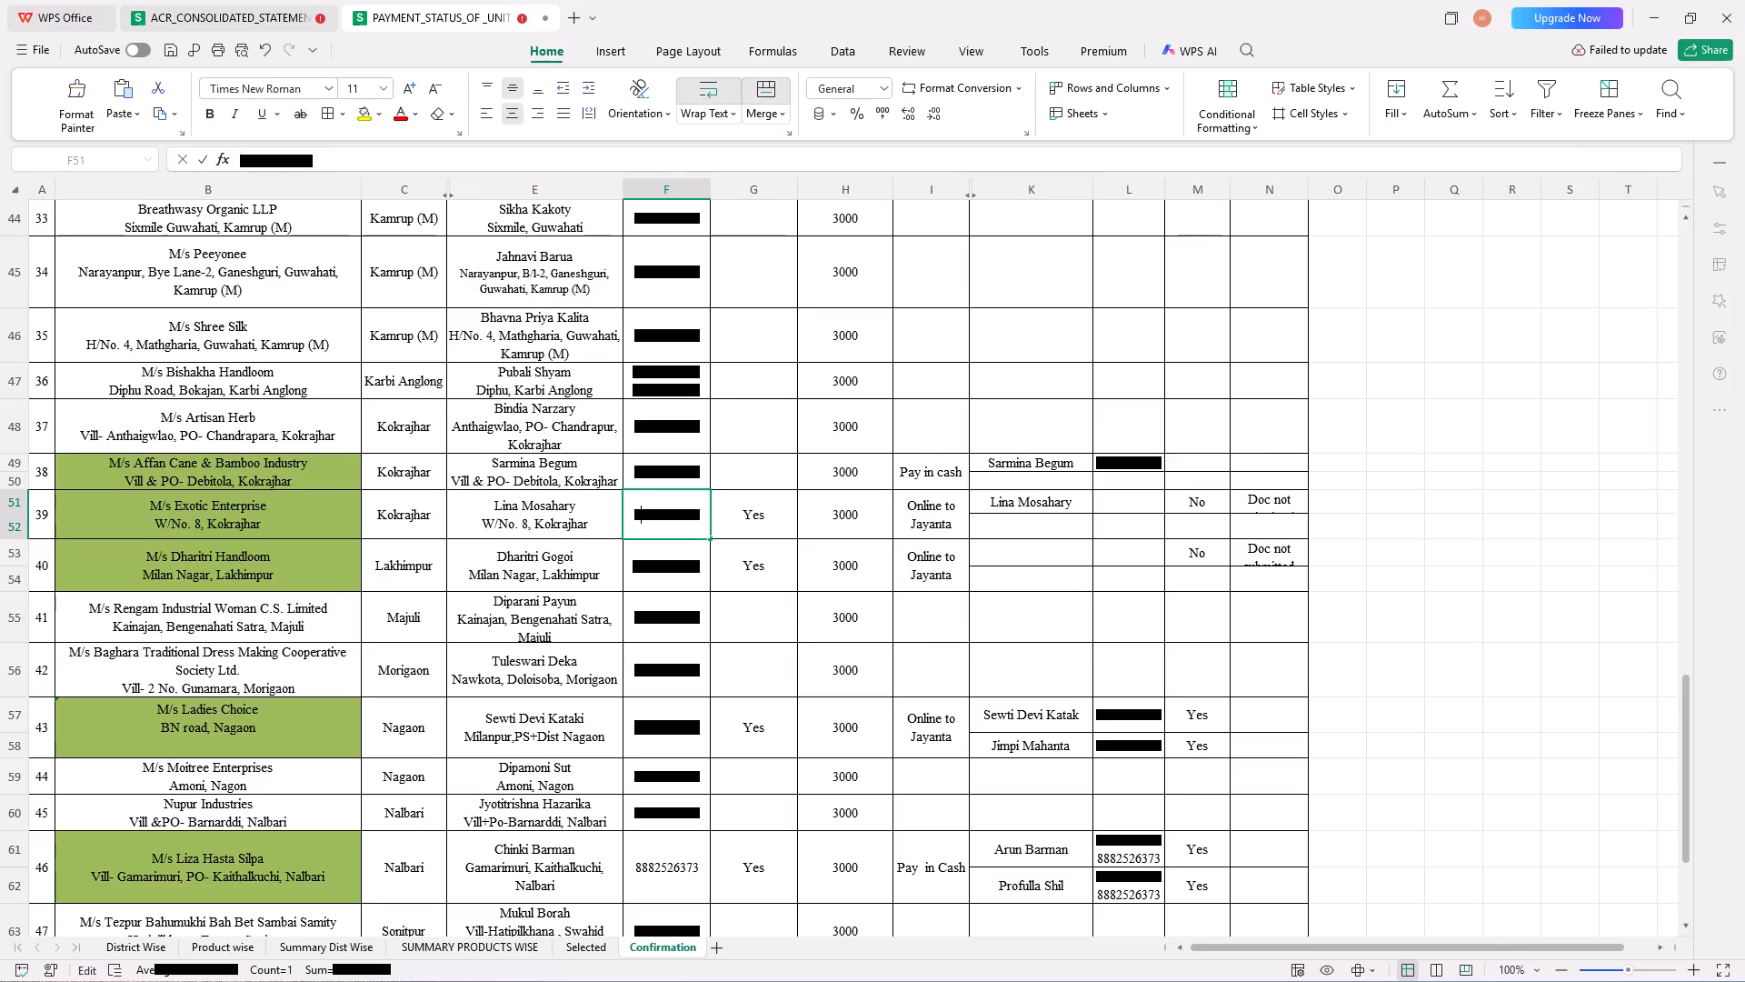
{"action": "triple_click", "coordinate": [658, 515]}
{"action": "key", "text": "ctrl+c"}
{"action": "left_click", "coordinate": [1003, 525]}
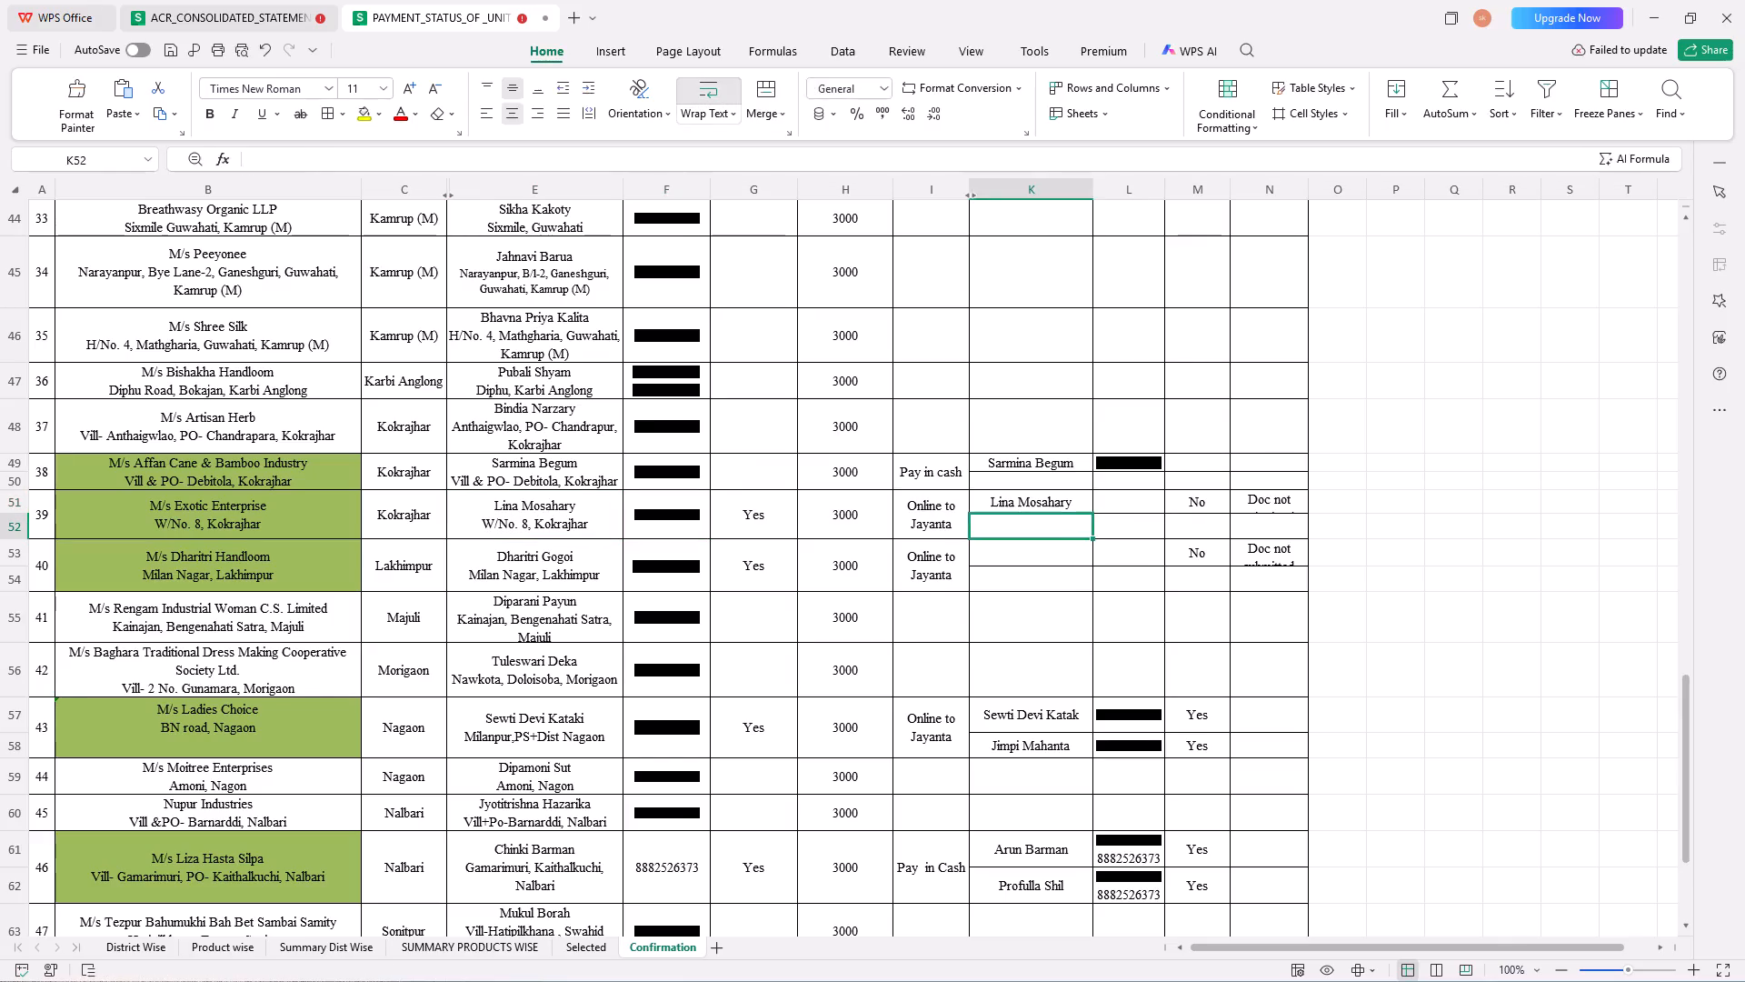
{"action": "key", "text": "ctrl+v"}
{"action": "key", "text": "ctrl+z"}
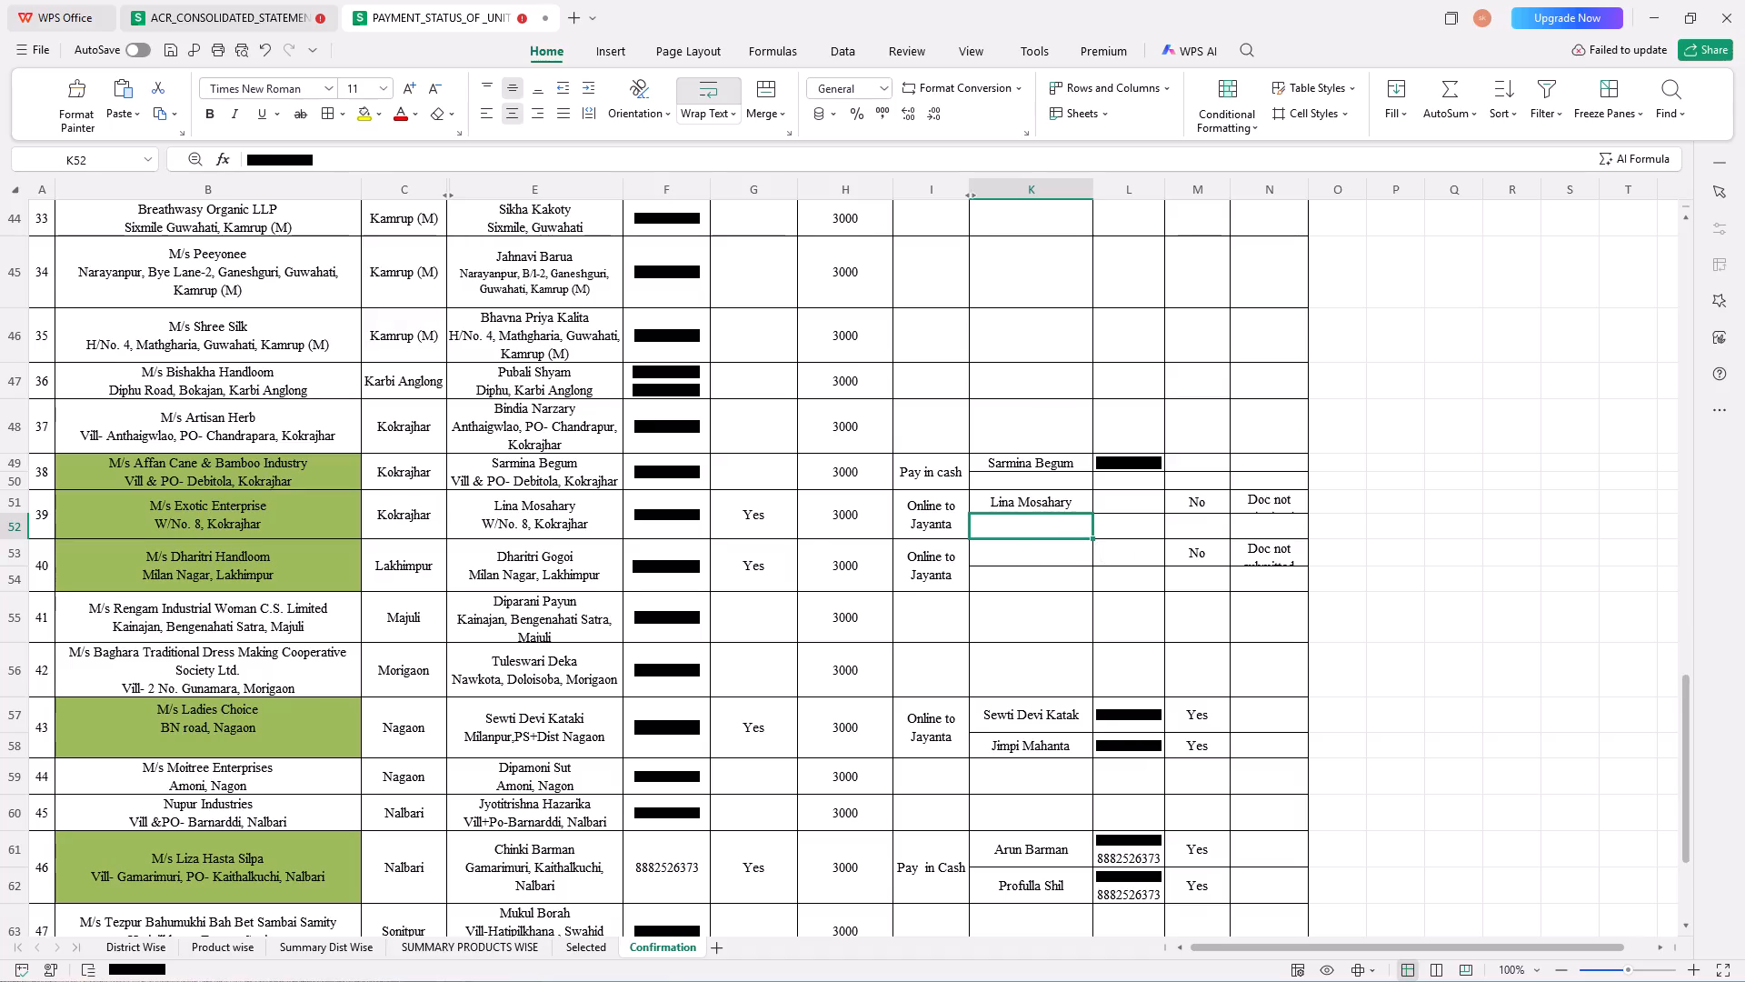
{"action": "left_click", "coordinate": [1123, 516]}
{"action": "left_click", "coordinate": [1121, 506]}
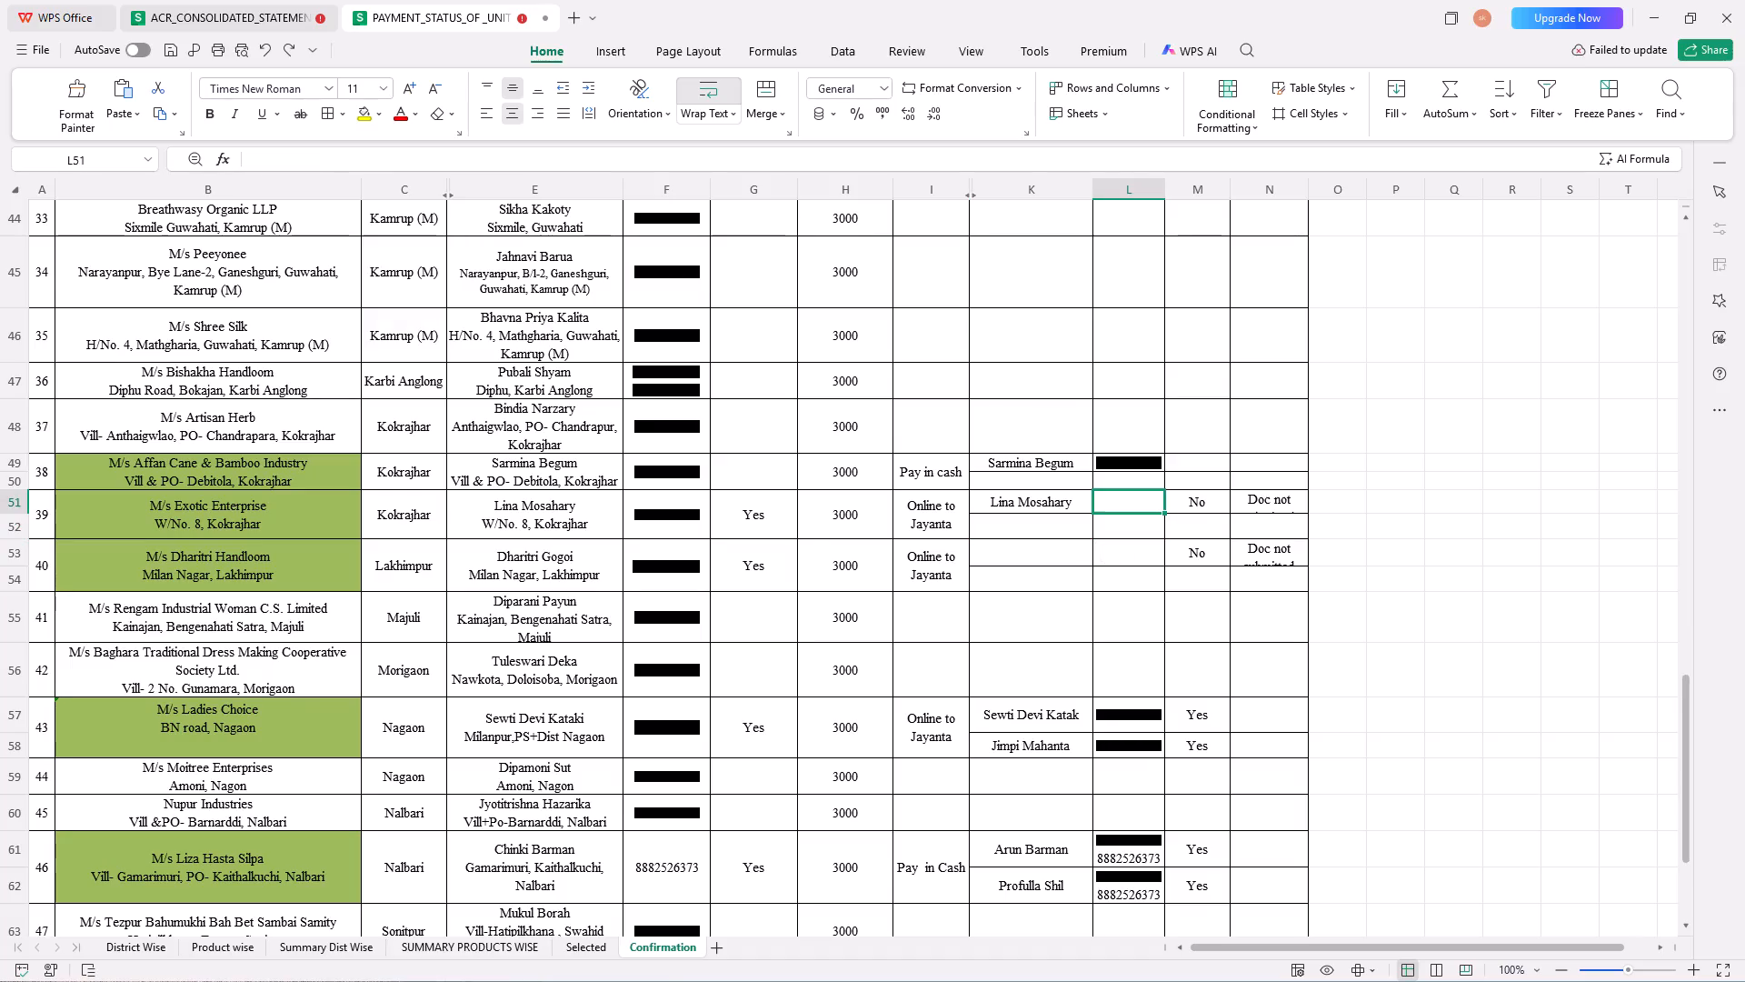
{"action": "key", "text": "ctrl+v"}
Copy the M/s Dharitri Handloom proprietor's name, without the address, into Name of Representatives cell K53.
{"action": "left_click", "coordinate": [986, 566]}
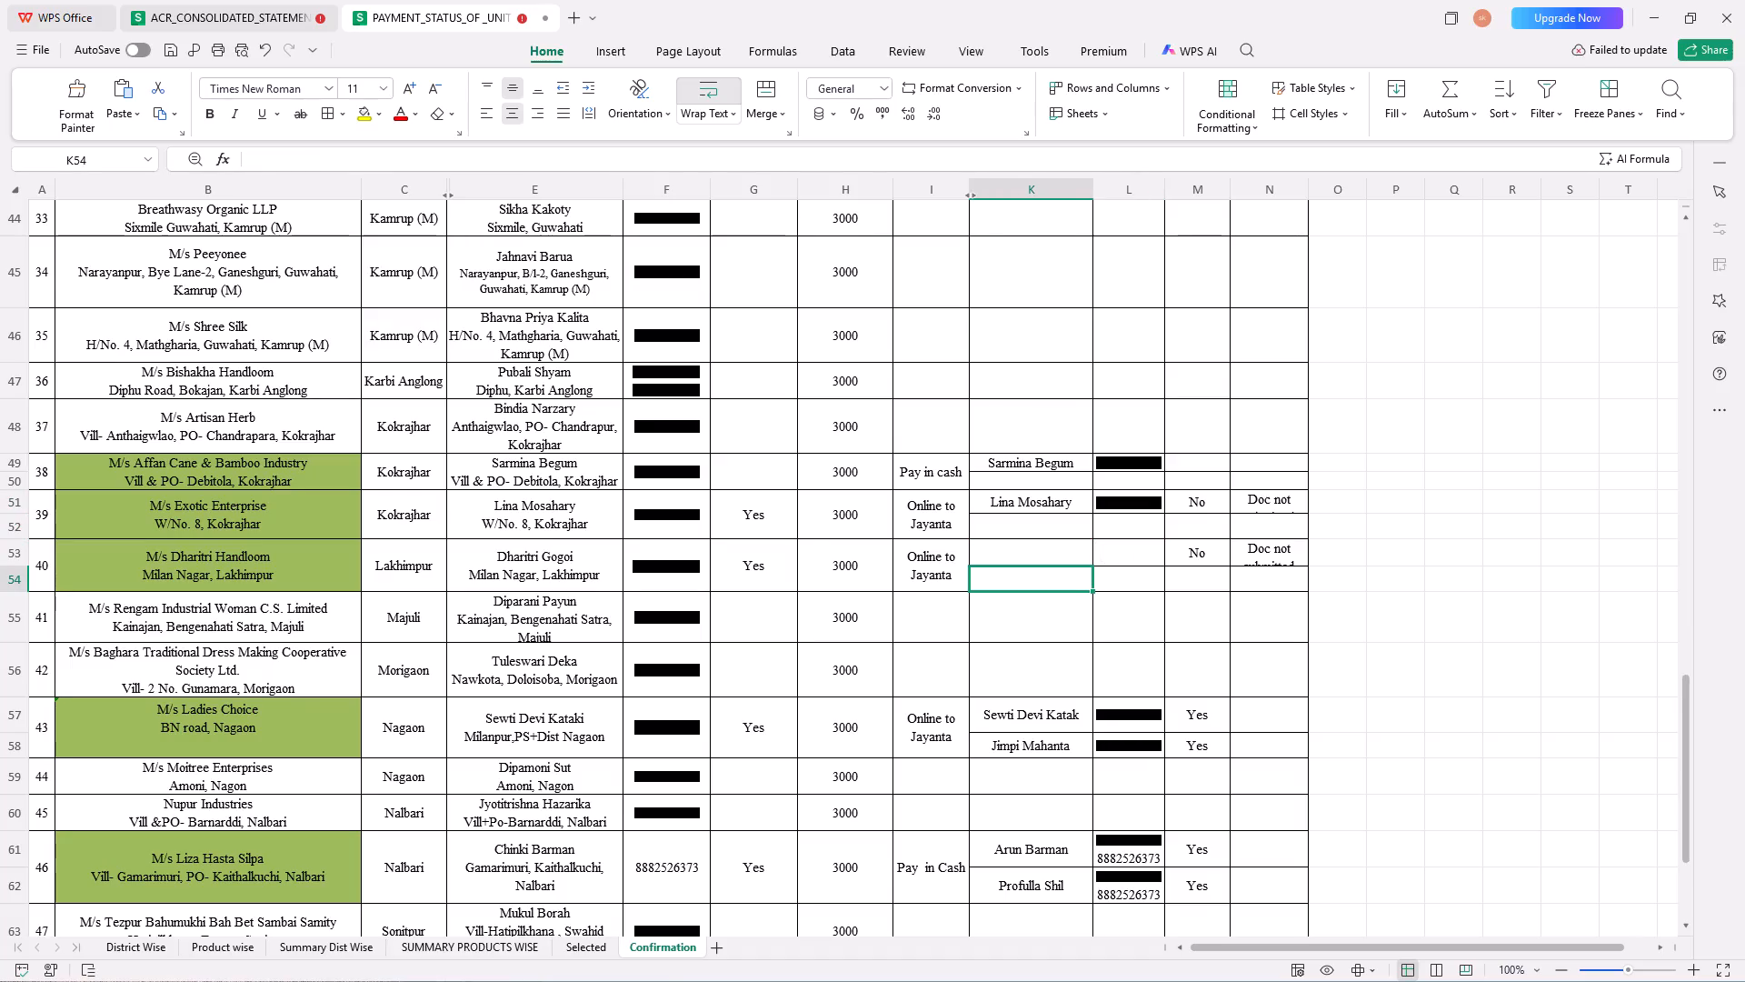
{"action": "left_click", "coordinate": [249, 517]}
{"action": "left_click", "coordinate": [1050, 534]}
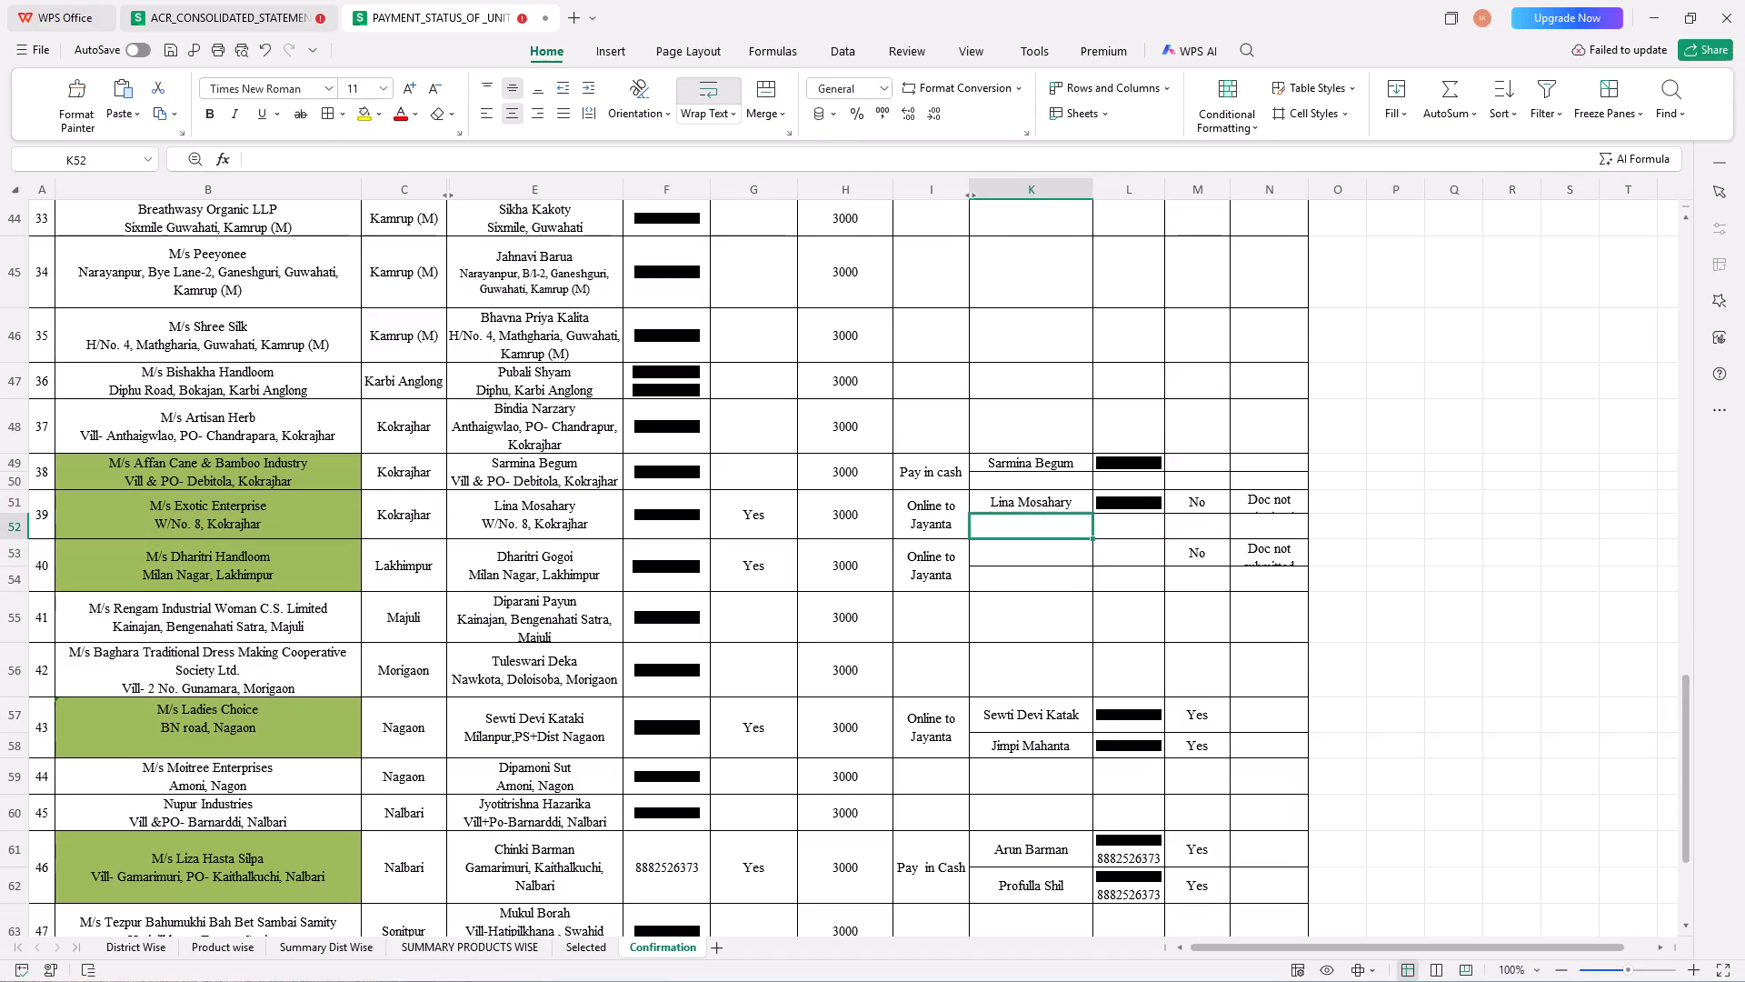
{"action": "left_click", "coordinate": [254, 568]}
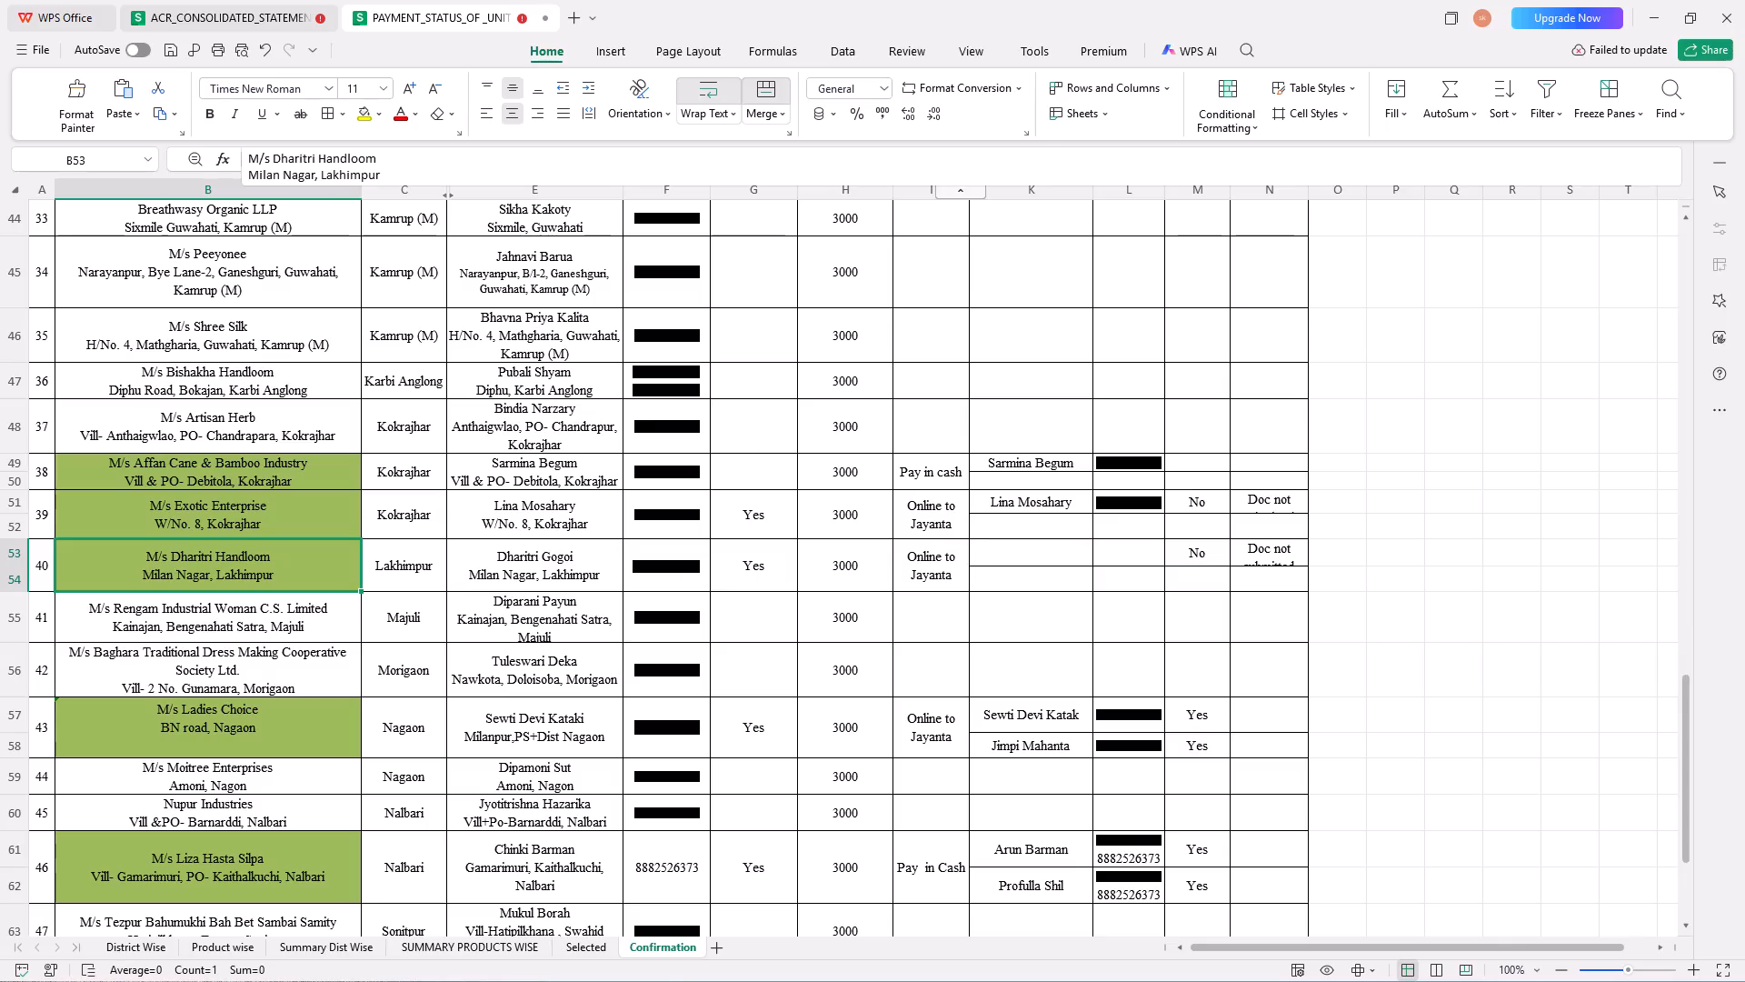
{"action": "left_click", "coordinate": [924, 557]}
{"action": "double_click", "coordinate": [580, 556]}
{"action": "left_click_drag", "start_coordinate": [580, 556], "coordinate": [545, 555]}
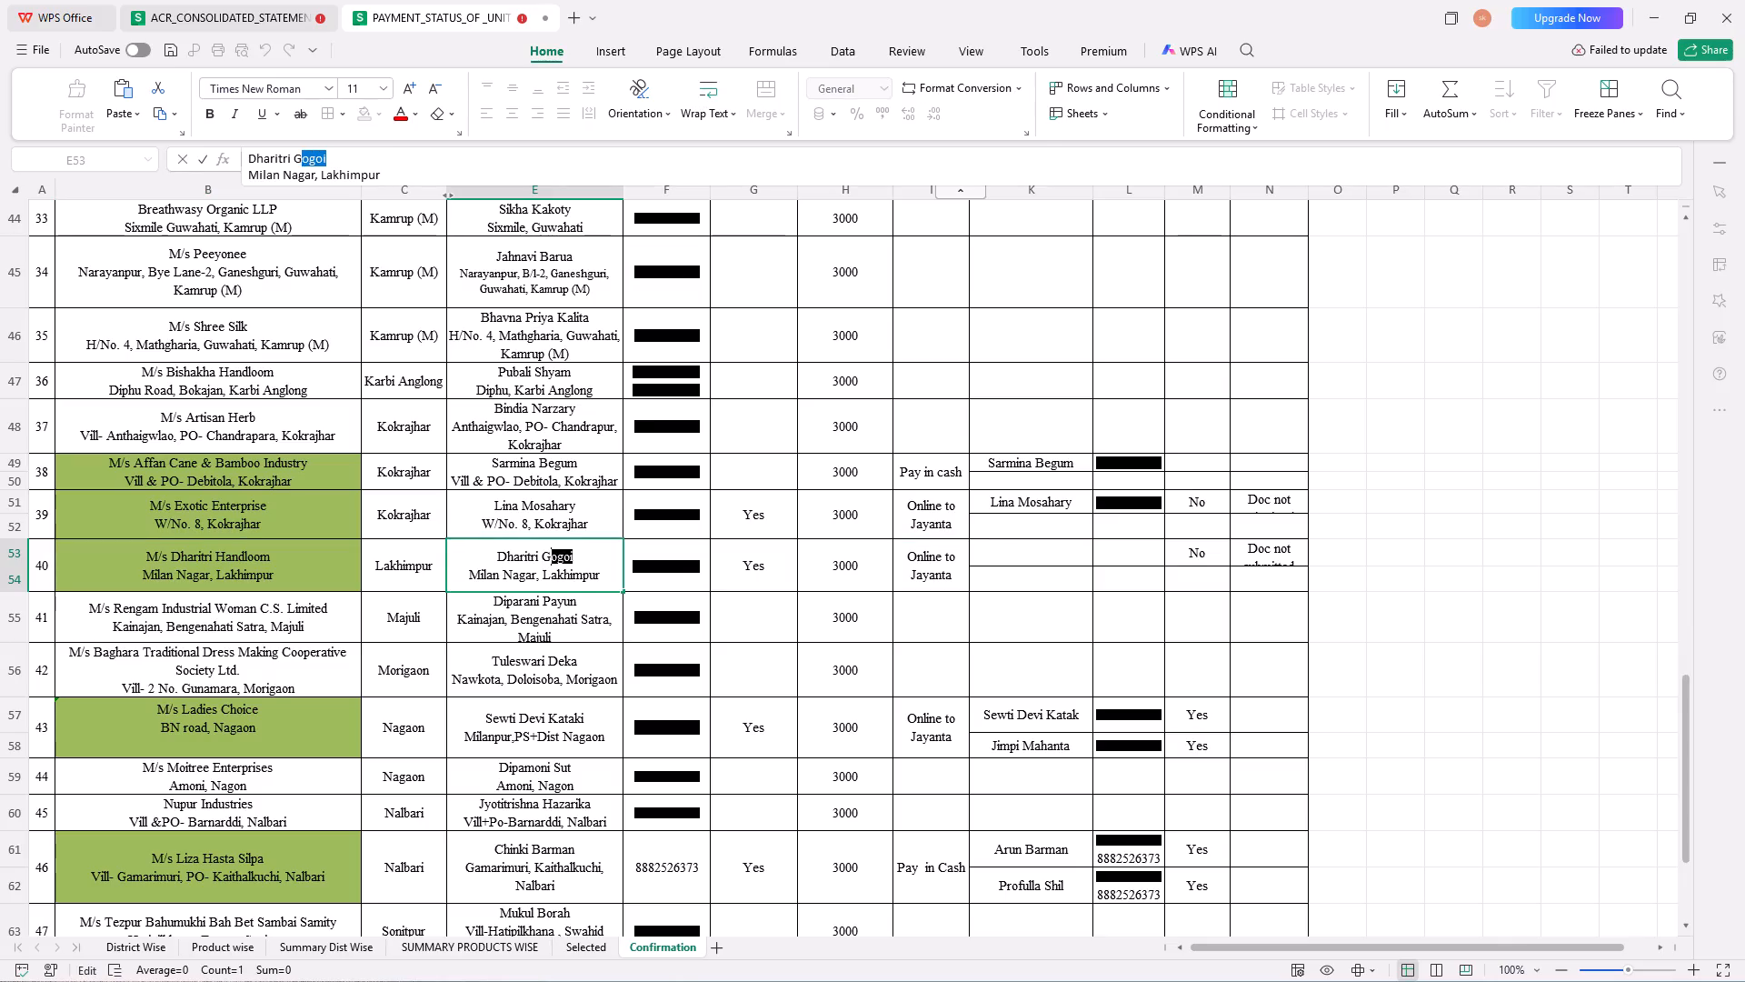
{"action": "left_click_drag", "start_coordinate": [545, 555], "coordinate": [500, 555]}
{"action": "key", "text": "ctrl+c"}
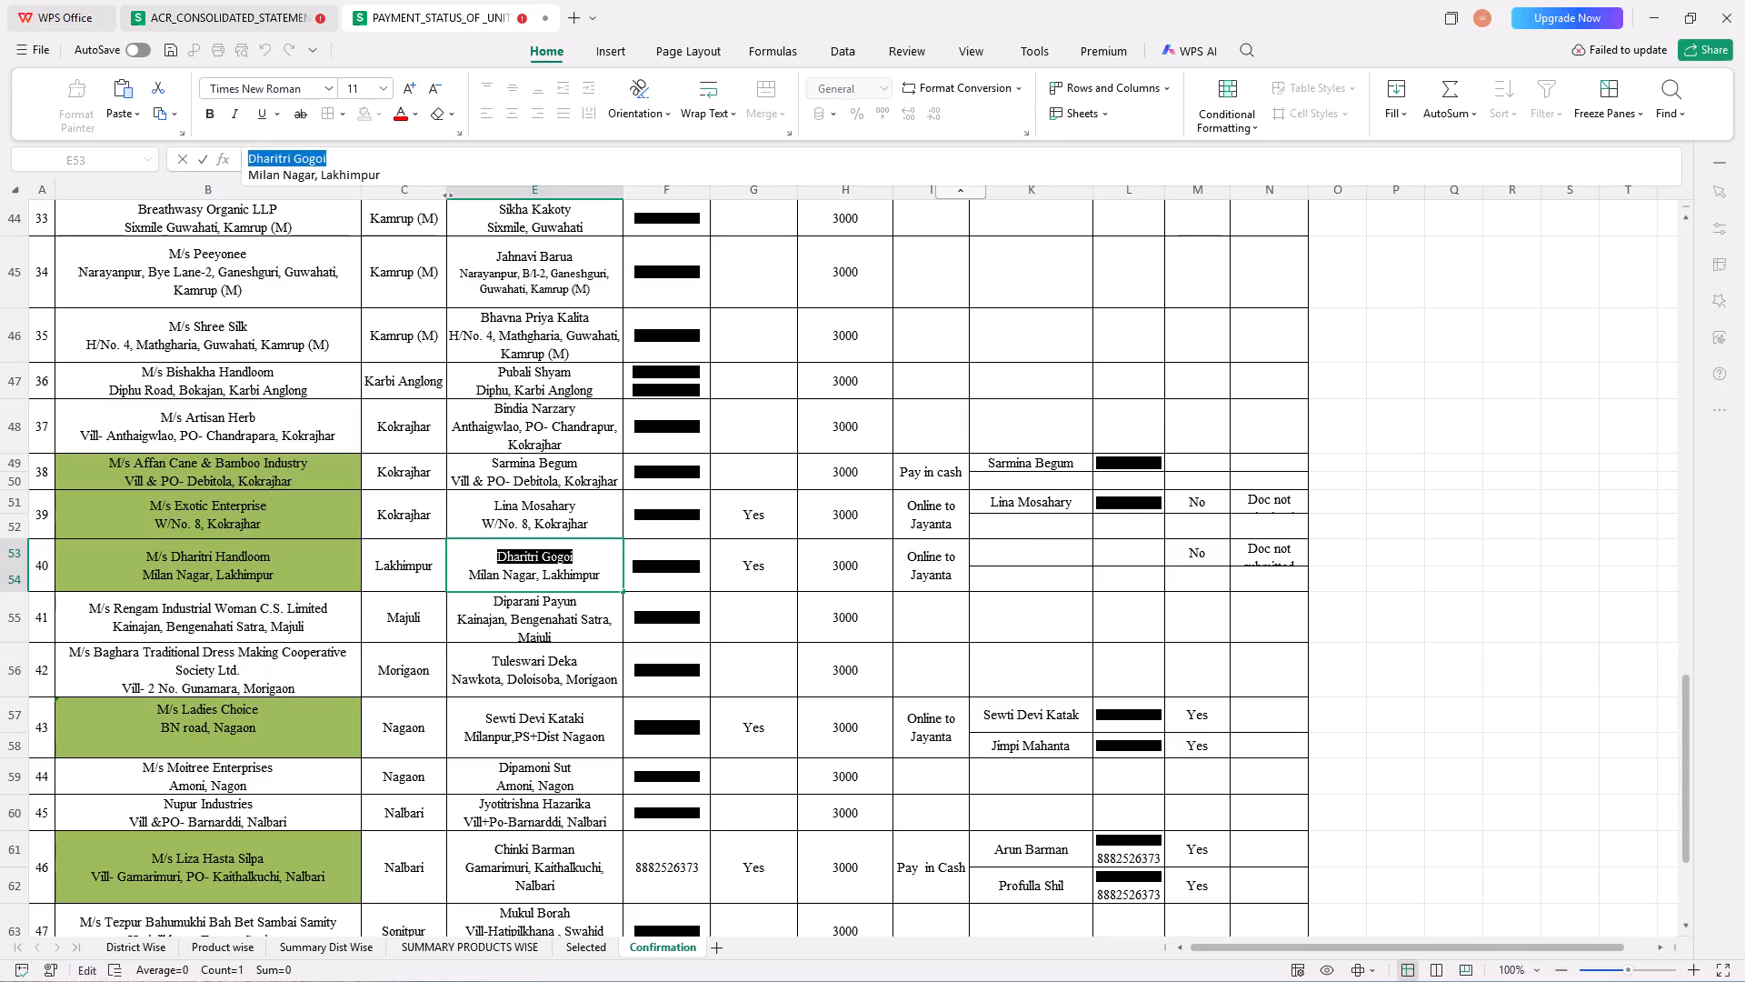
{"action": "left_click", "coordinate": [1002, 551]}
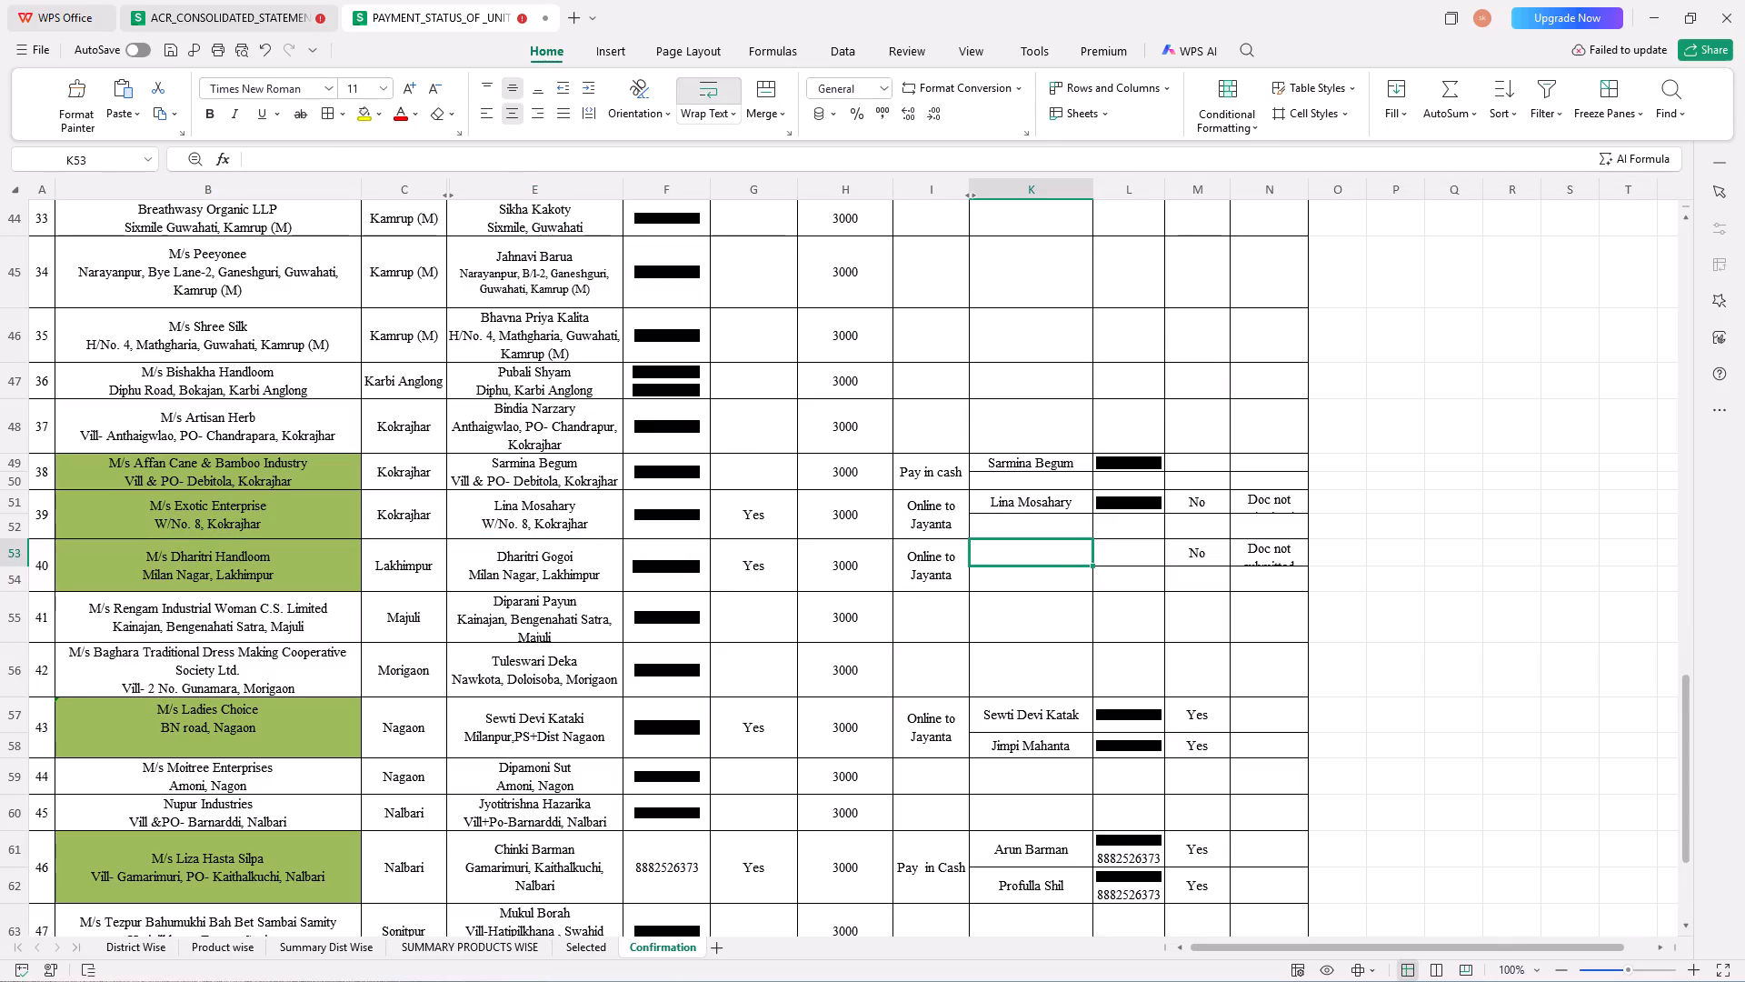
{"action": "key", "text": "ctrl+v"}
Copy the M/s Dharitri Handloom proprietor's contact number into the representative's Contact No. cell L53.
{"action": "triple_click", "coordinate": [681, 565]}
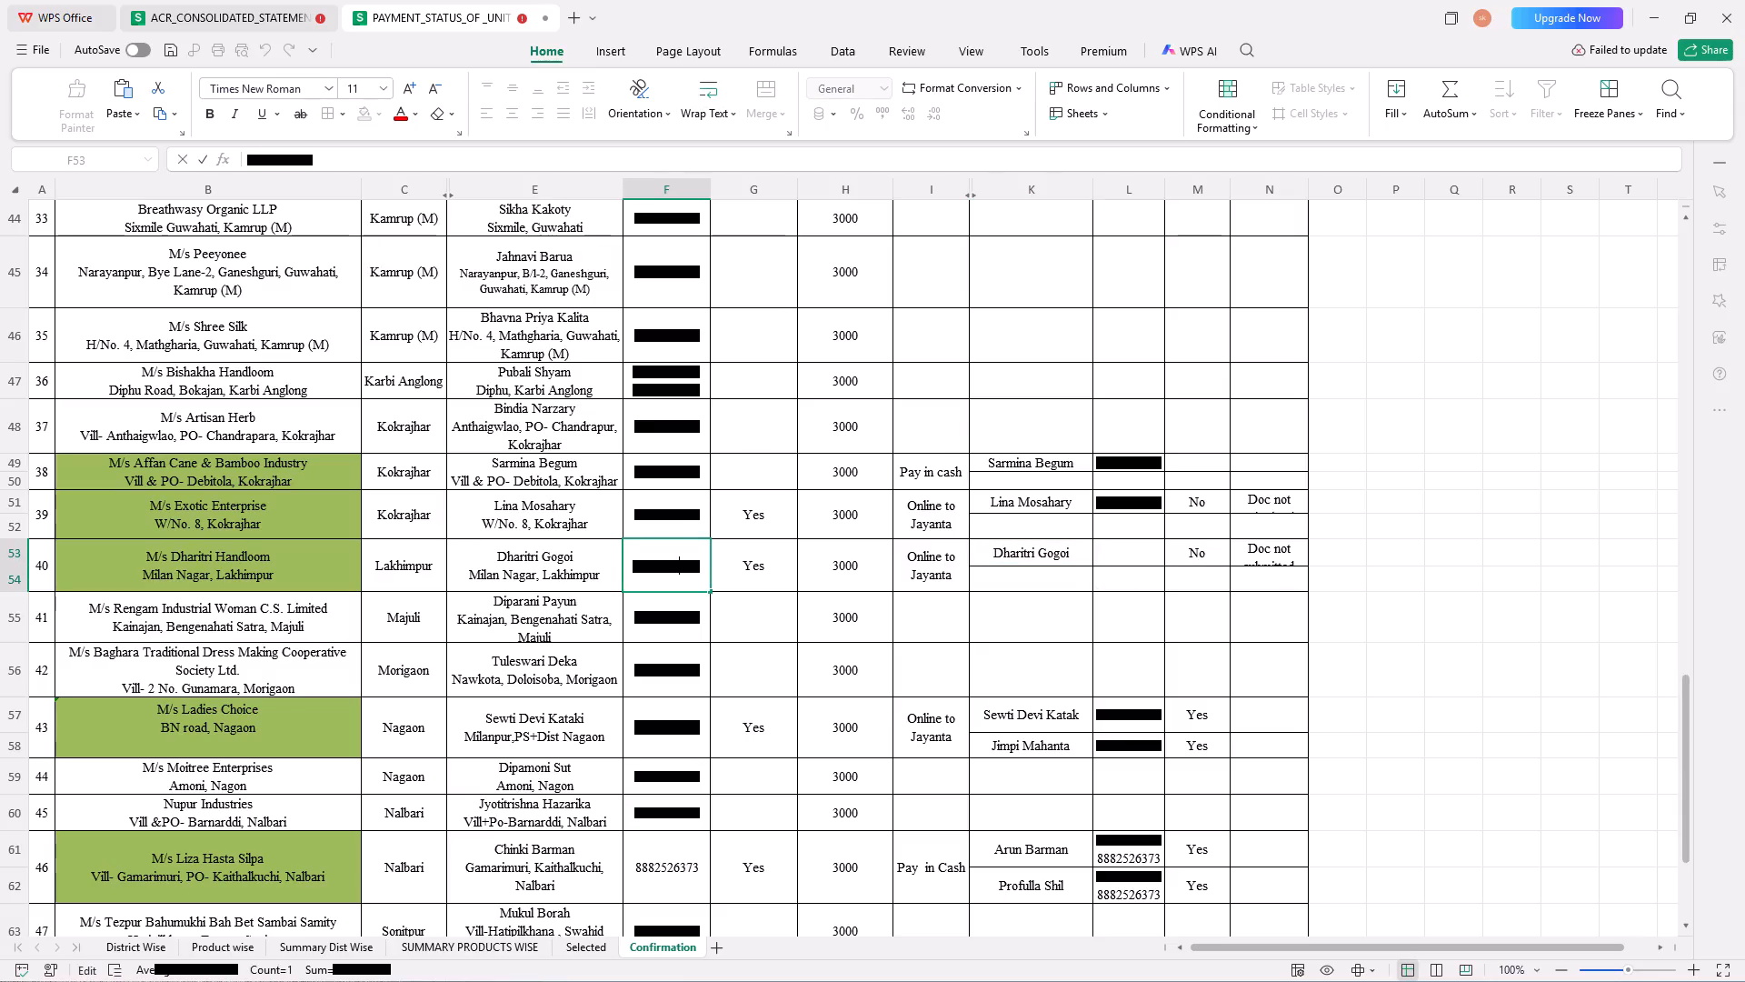
{"action": "left_click", "coordinate": [681, 565]}
{"action": "key", "text": "ctrl+c"}
{"action": "left_click", "coordinate": [1143, 557]}
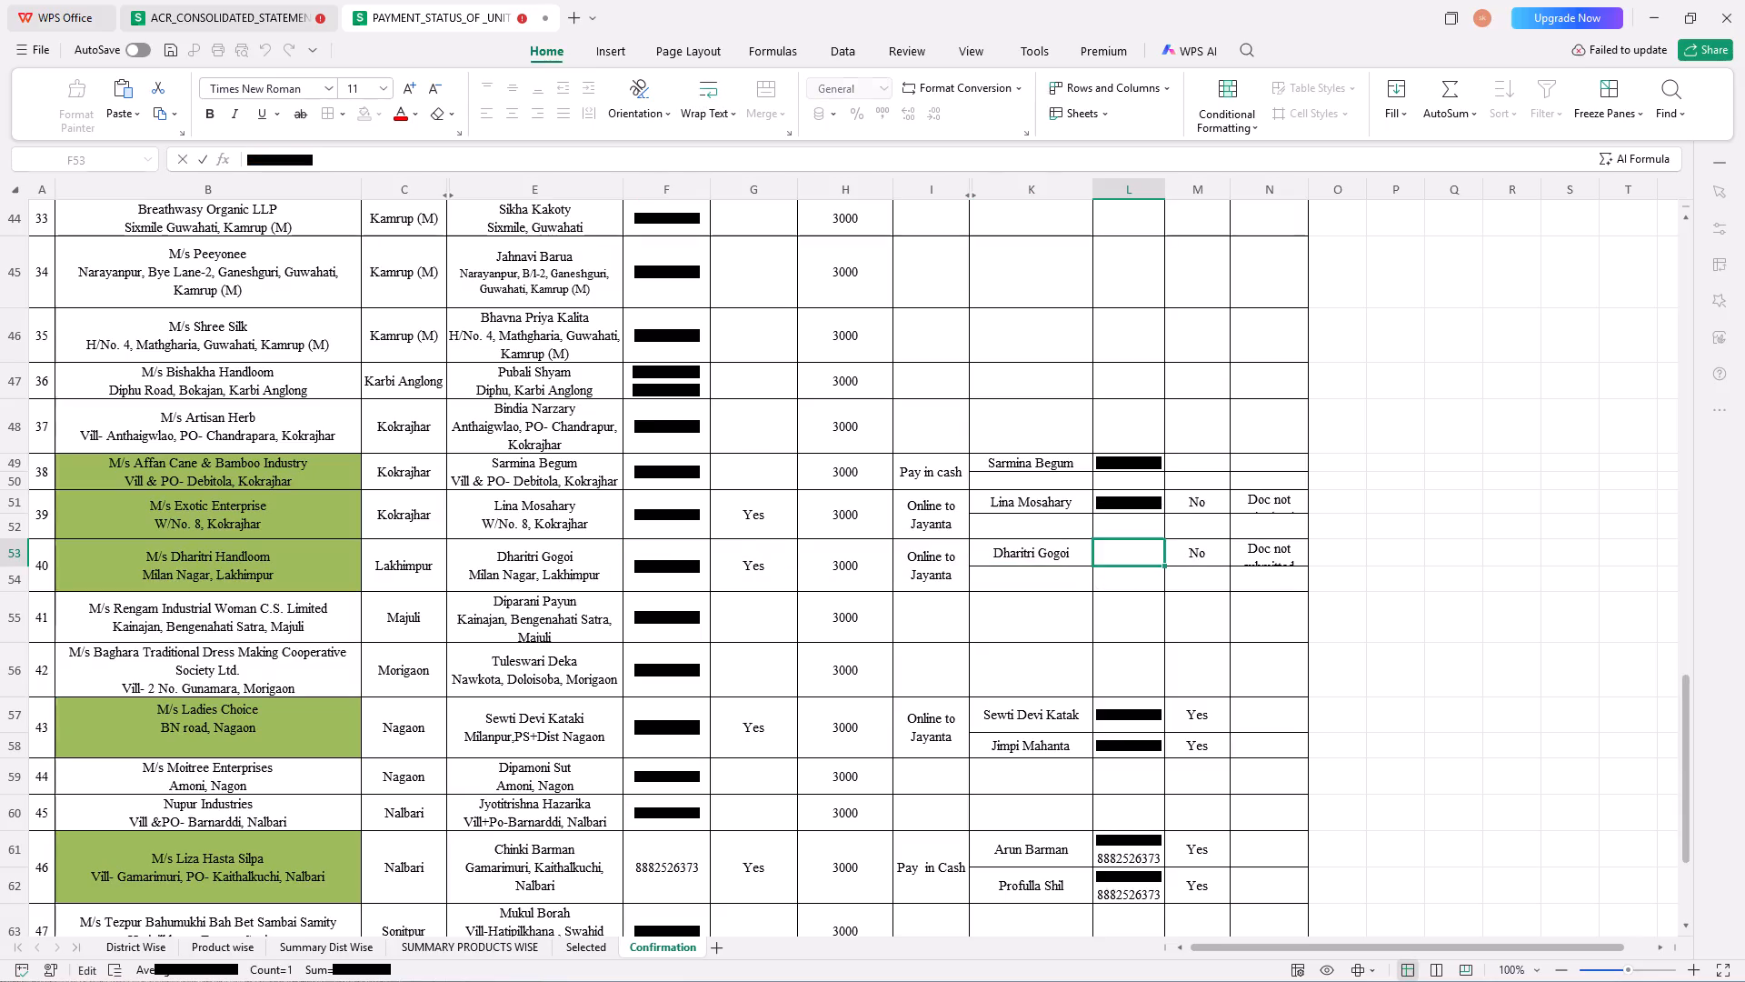
{"action": "key", "text": "ctrl+v"}
{"action": "left_click", "coordinate": [1075, 627]}
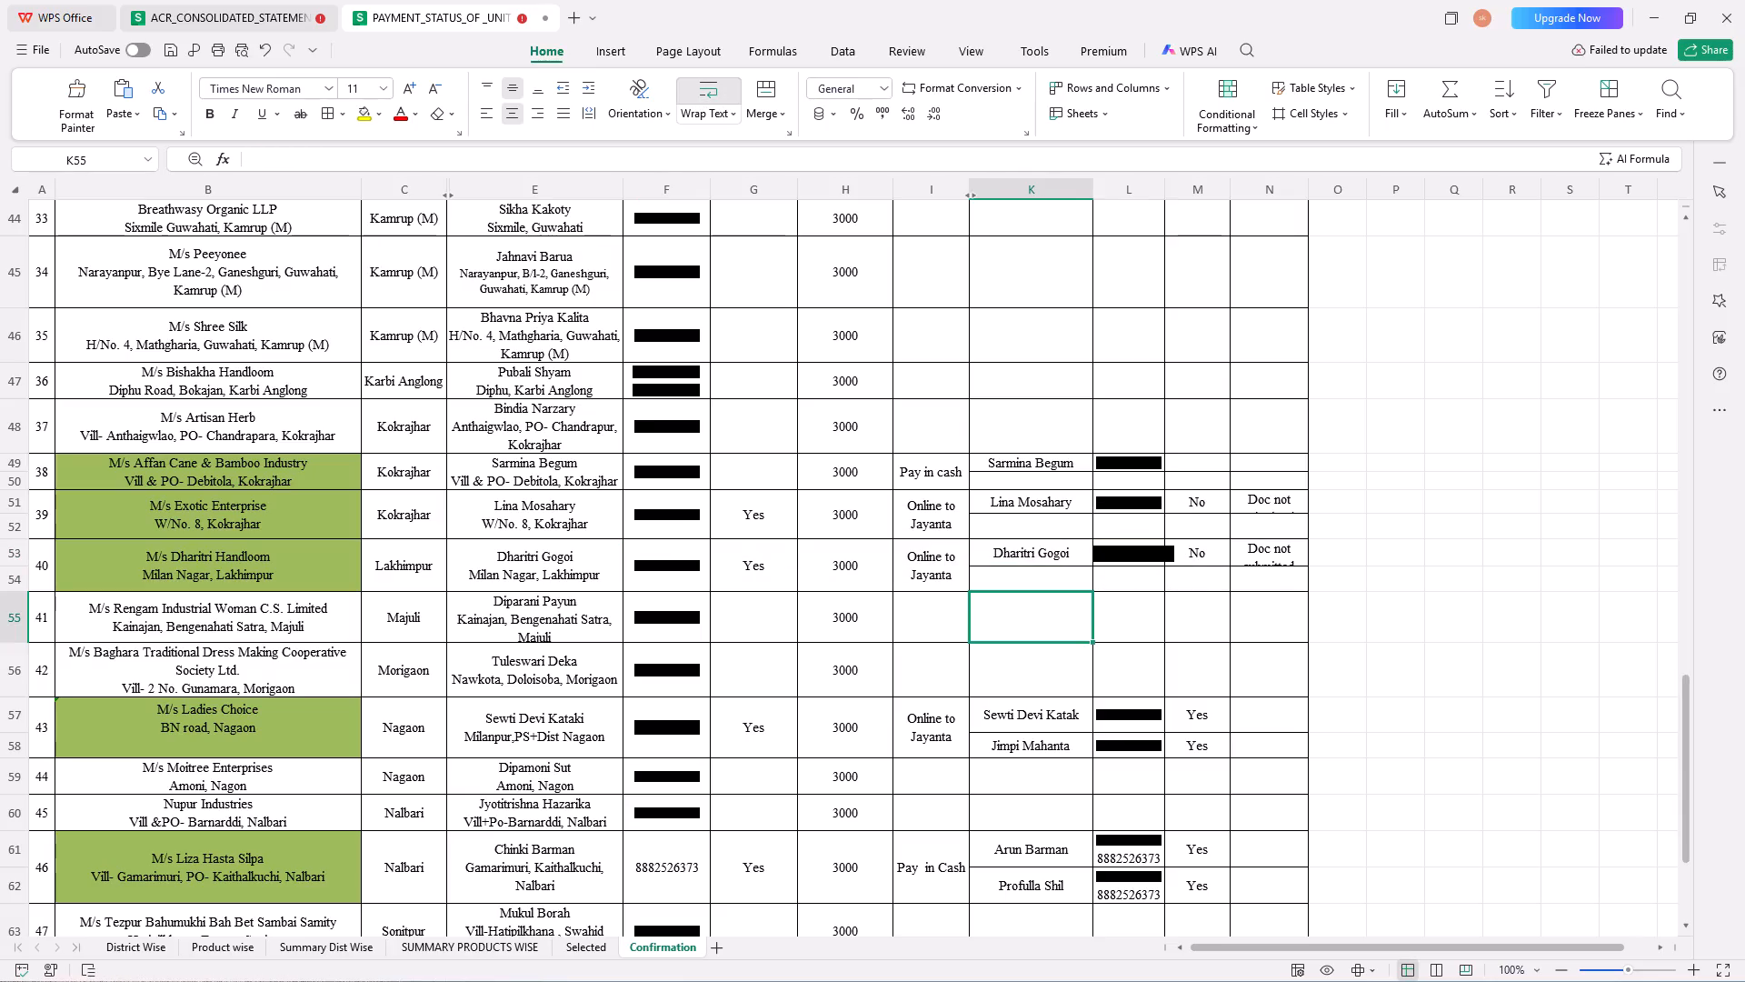
Auto-fit the height of row 52, the second row of the M/s Exotic Enterprise entry.
{"action": "double_click", "coordinate": [15, 542]}
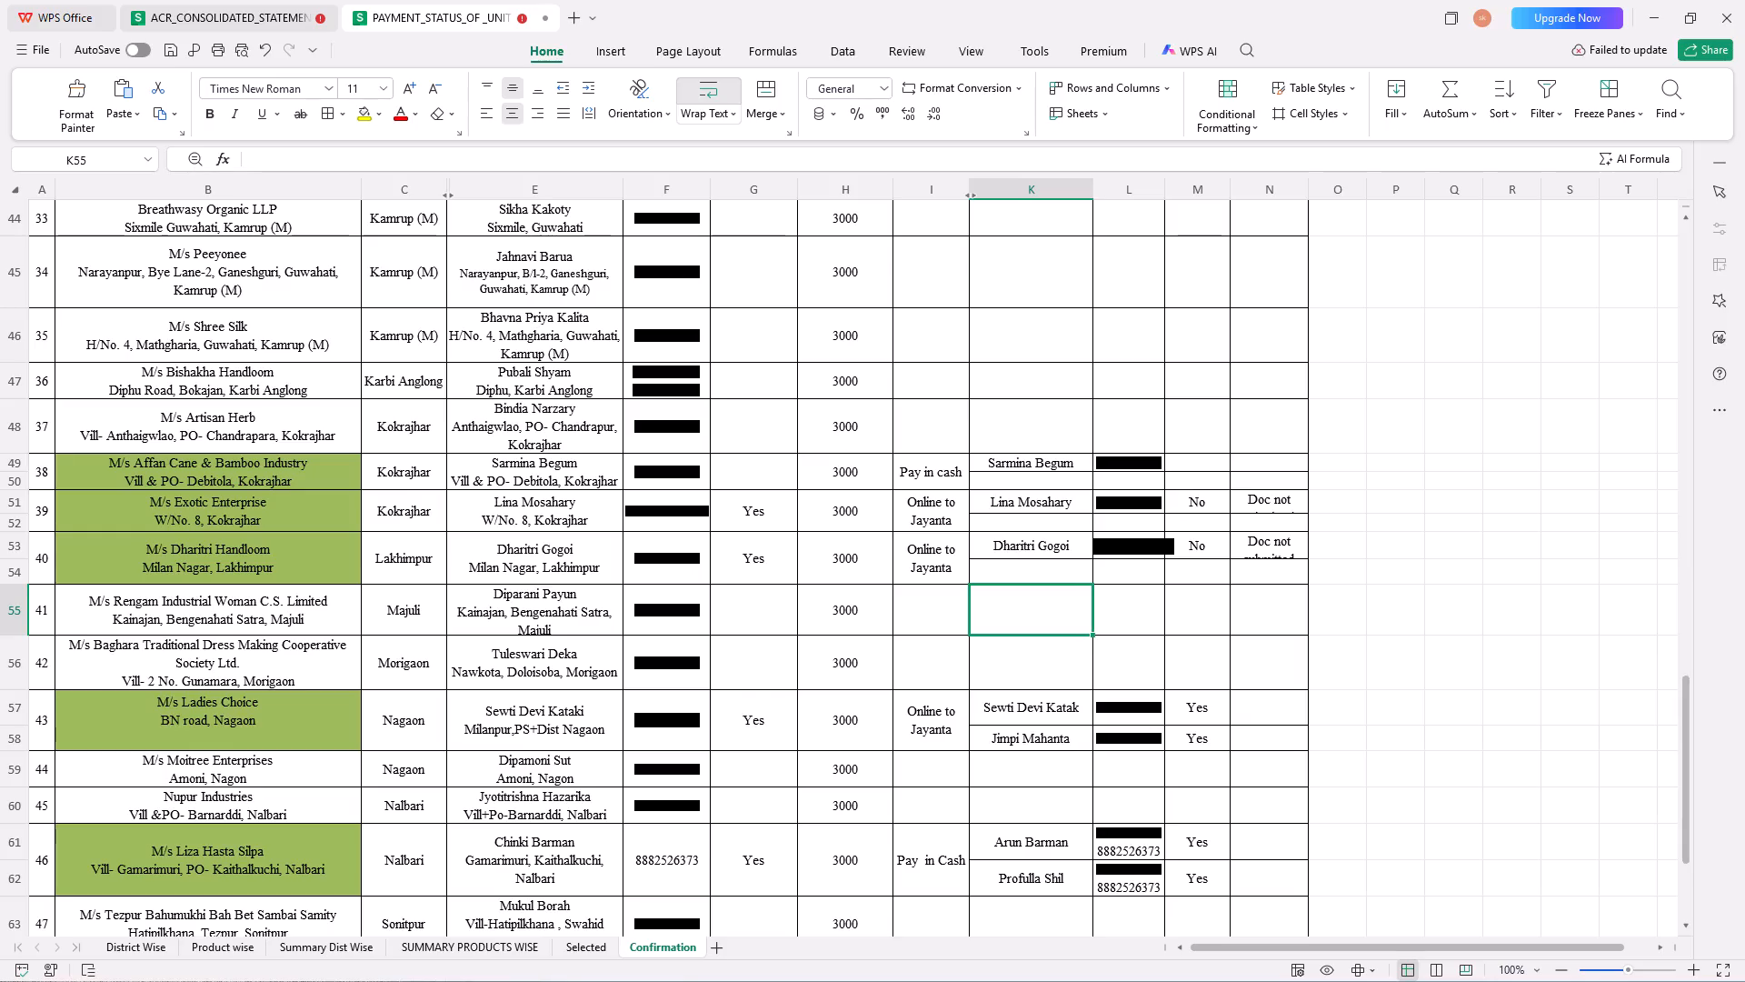
{"action": "left_click_drag", "start_coordinate": [24, 534], "coordinate": [24, 542]}
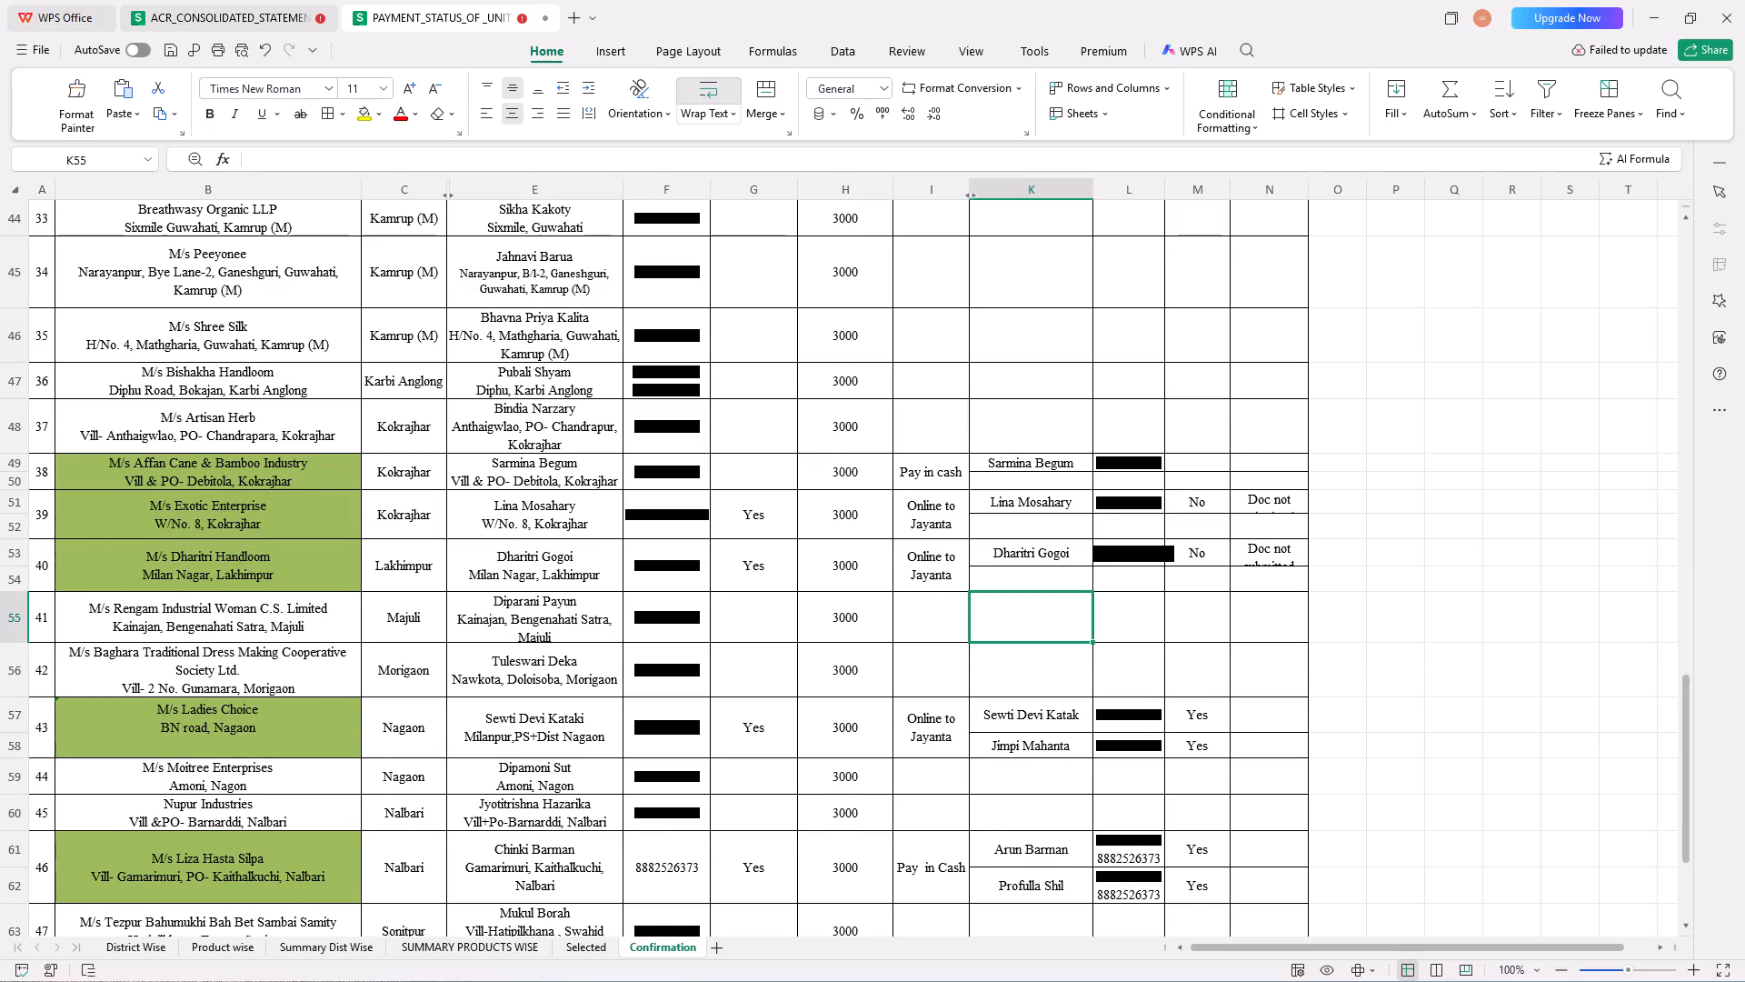
{"action": "double_click", "coordinate": [25, 542]}
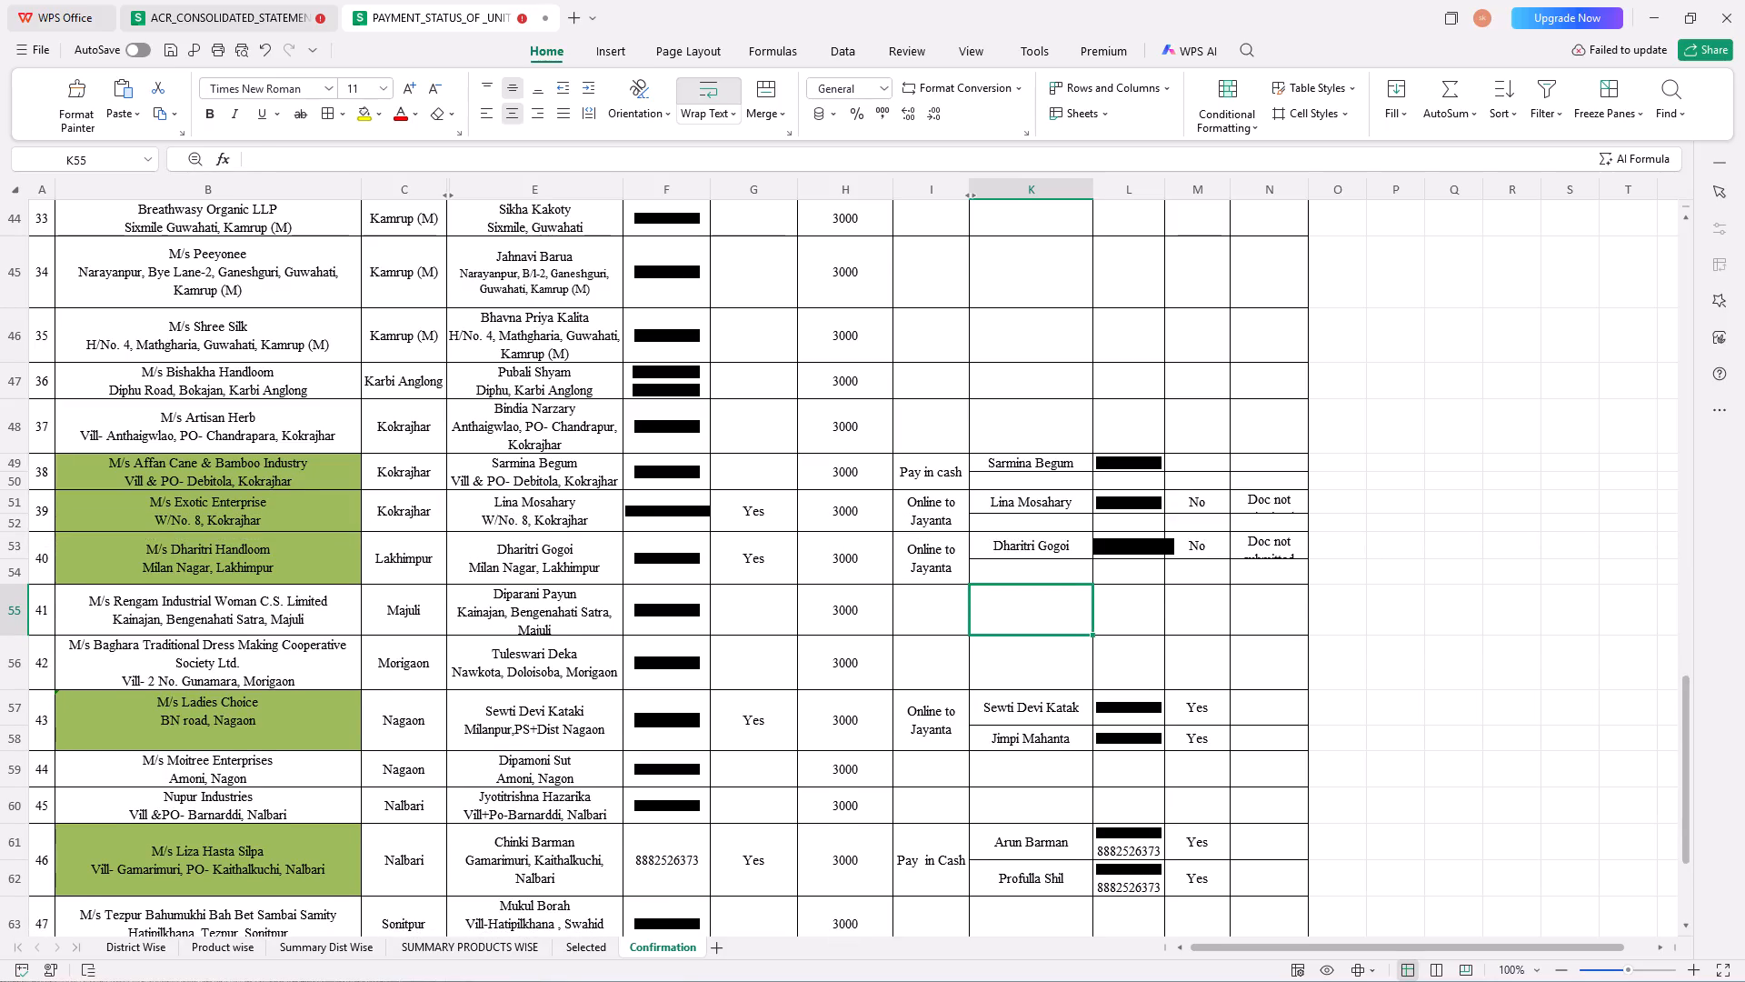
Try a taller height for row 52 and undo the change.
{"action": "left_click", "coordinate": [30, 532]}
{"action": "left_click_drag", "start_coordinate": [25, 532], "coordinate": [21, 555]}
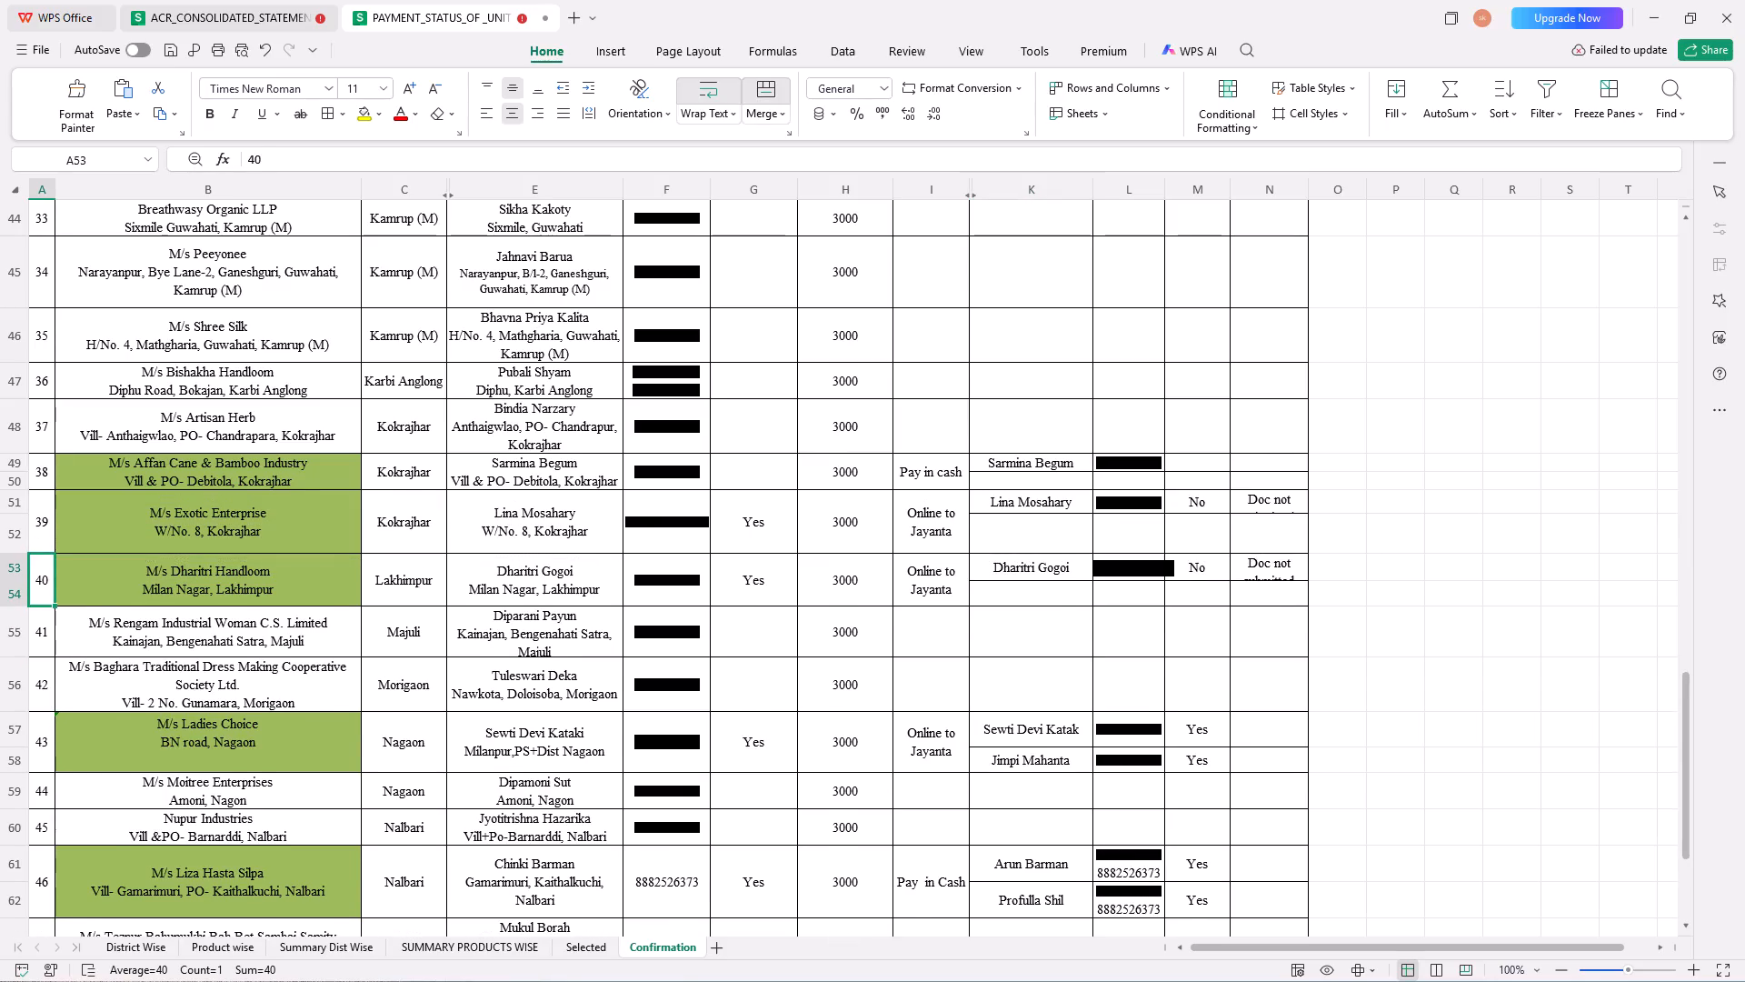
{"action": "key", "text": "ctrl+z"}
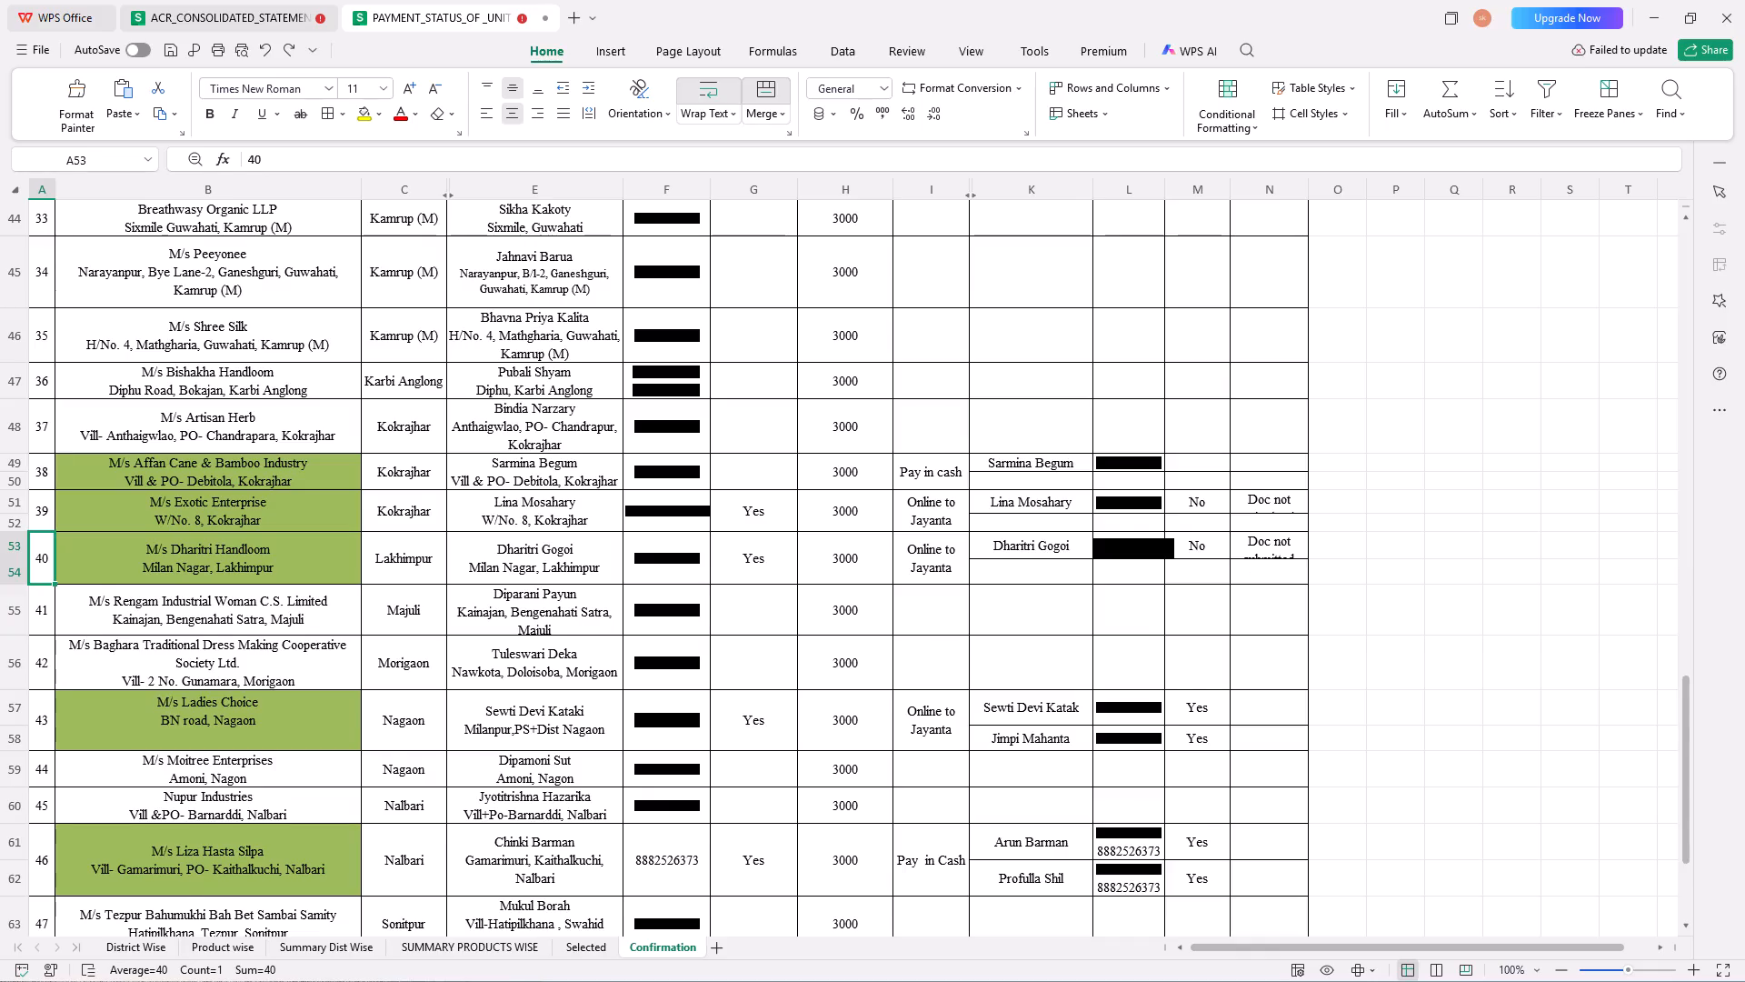
Auto-fit the height of row 54, the second row of the M/s Dharitri Handloom entry.
{"action": "left_click", "coordinate": [24, 584]}
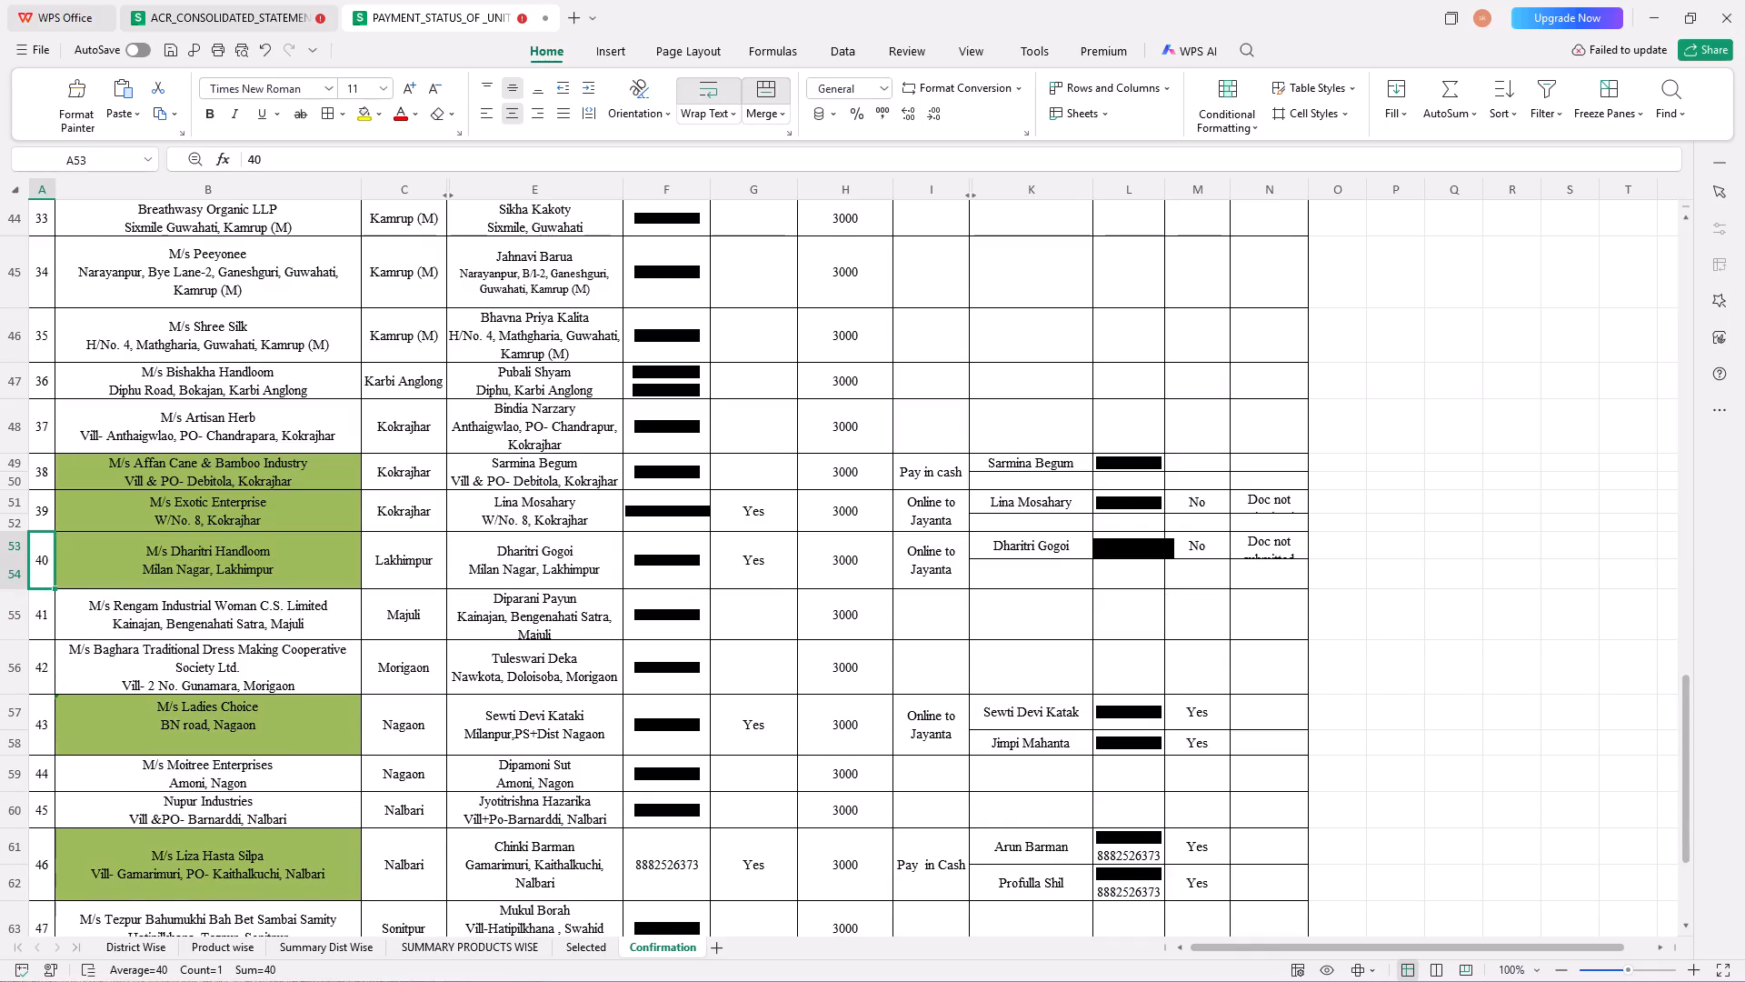
{"action": "double_click", "coordinate": [24, 587]}
{"action": "left_click_drag", "start_coordinate": [24, 587], "coordinate": [24, 600]}
{"action": "left_click", "coordinate": [266, 572]}
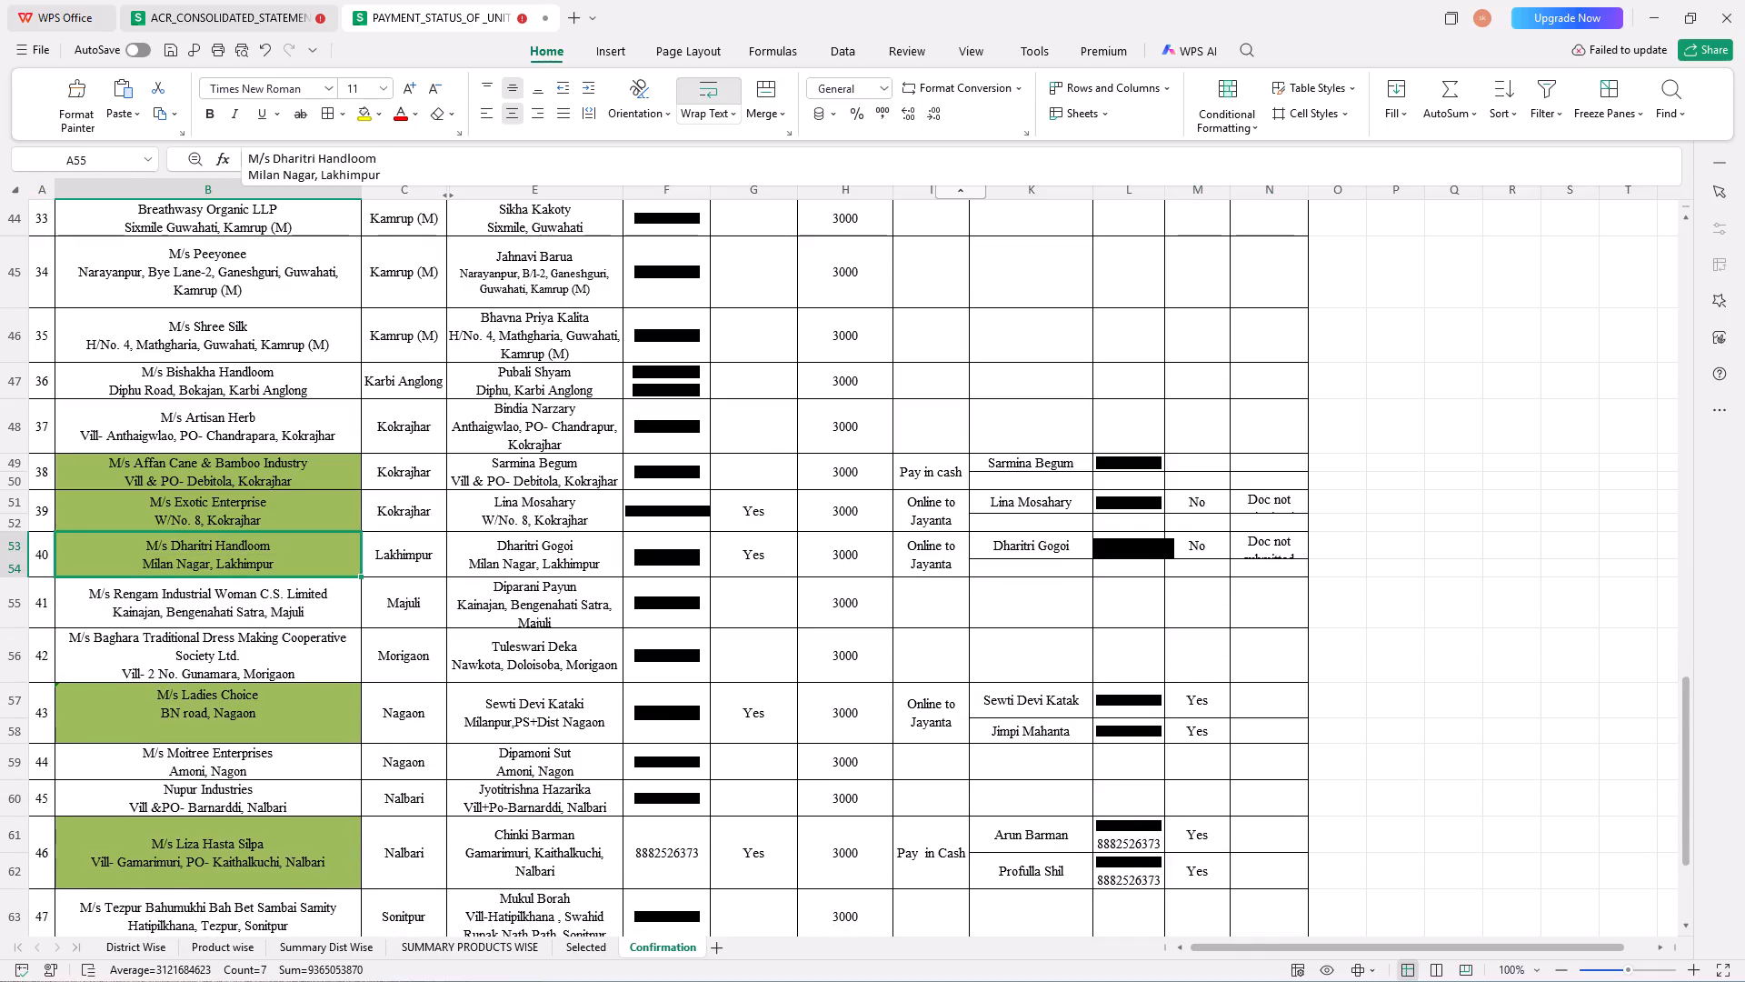
Increase the height of row 53 enough to fit the full "Doc not submitted" remark for M/s Dharitri Handloom.
{"action": "left_click", "coordinate": [1277, 552]}
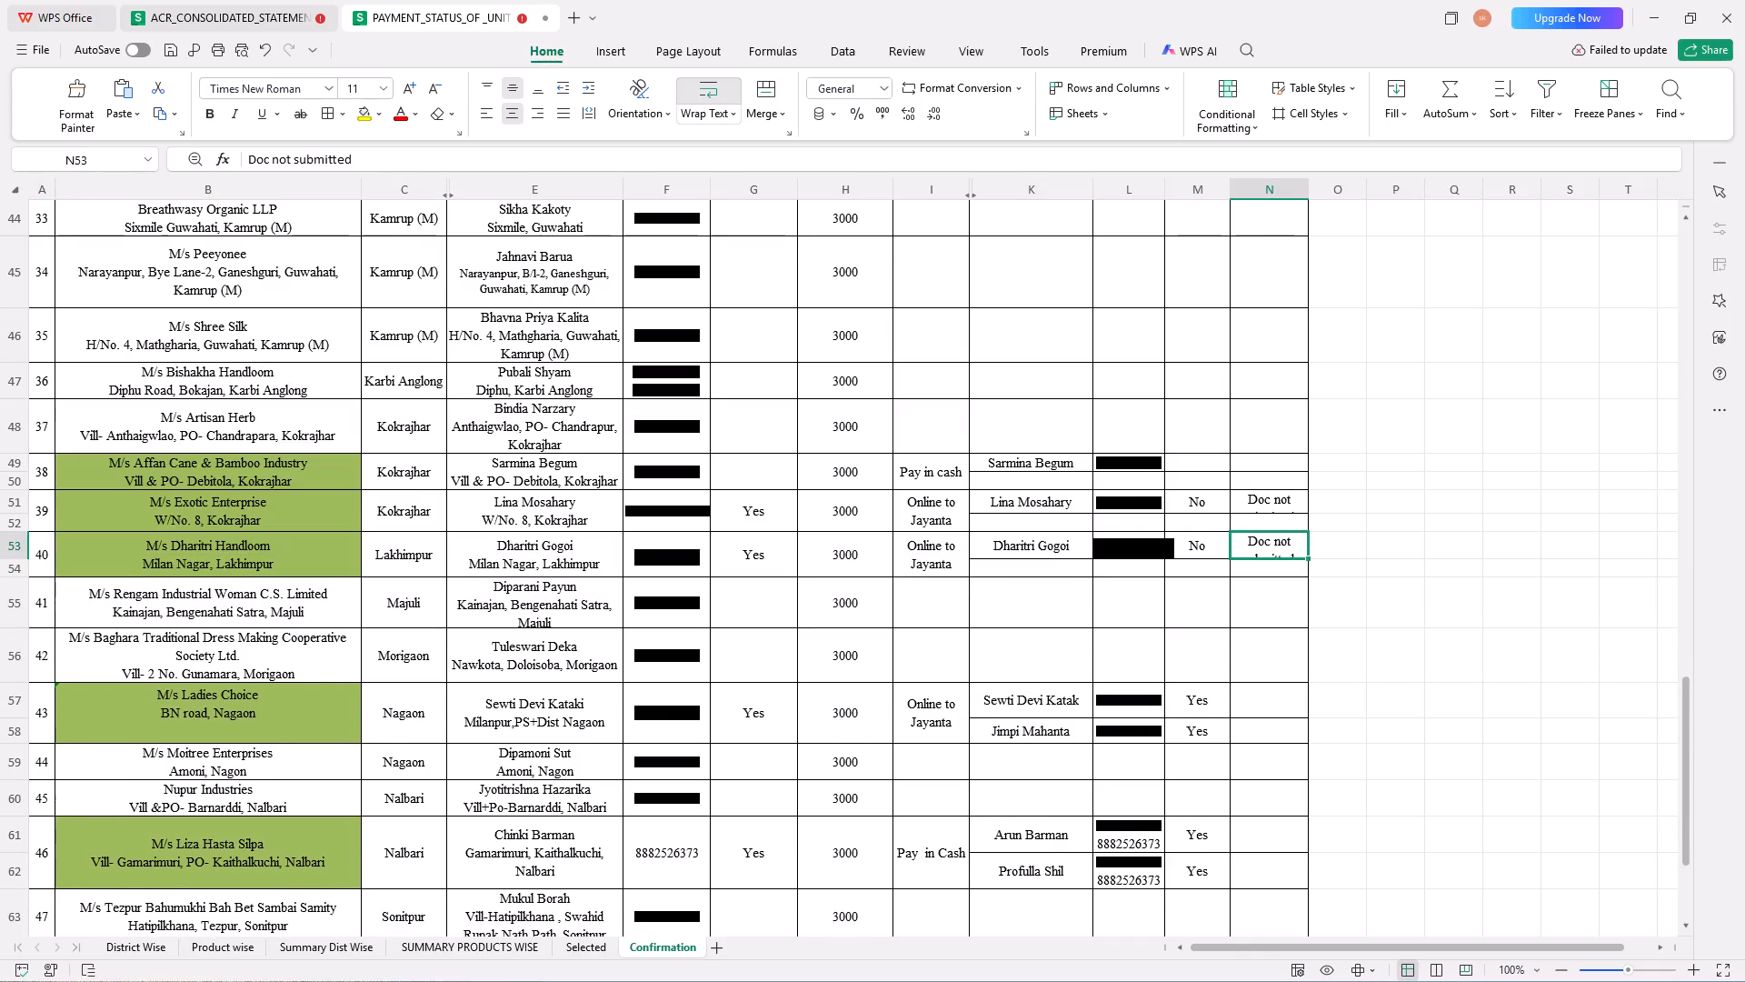
{"action": "left_click", "coordinate": [23, 560]}
{"action": "left_click_drag", "start_coordinate": [23, 560], "coordinate": [23, 569]}
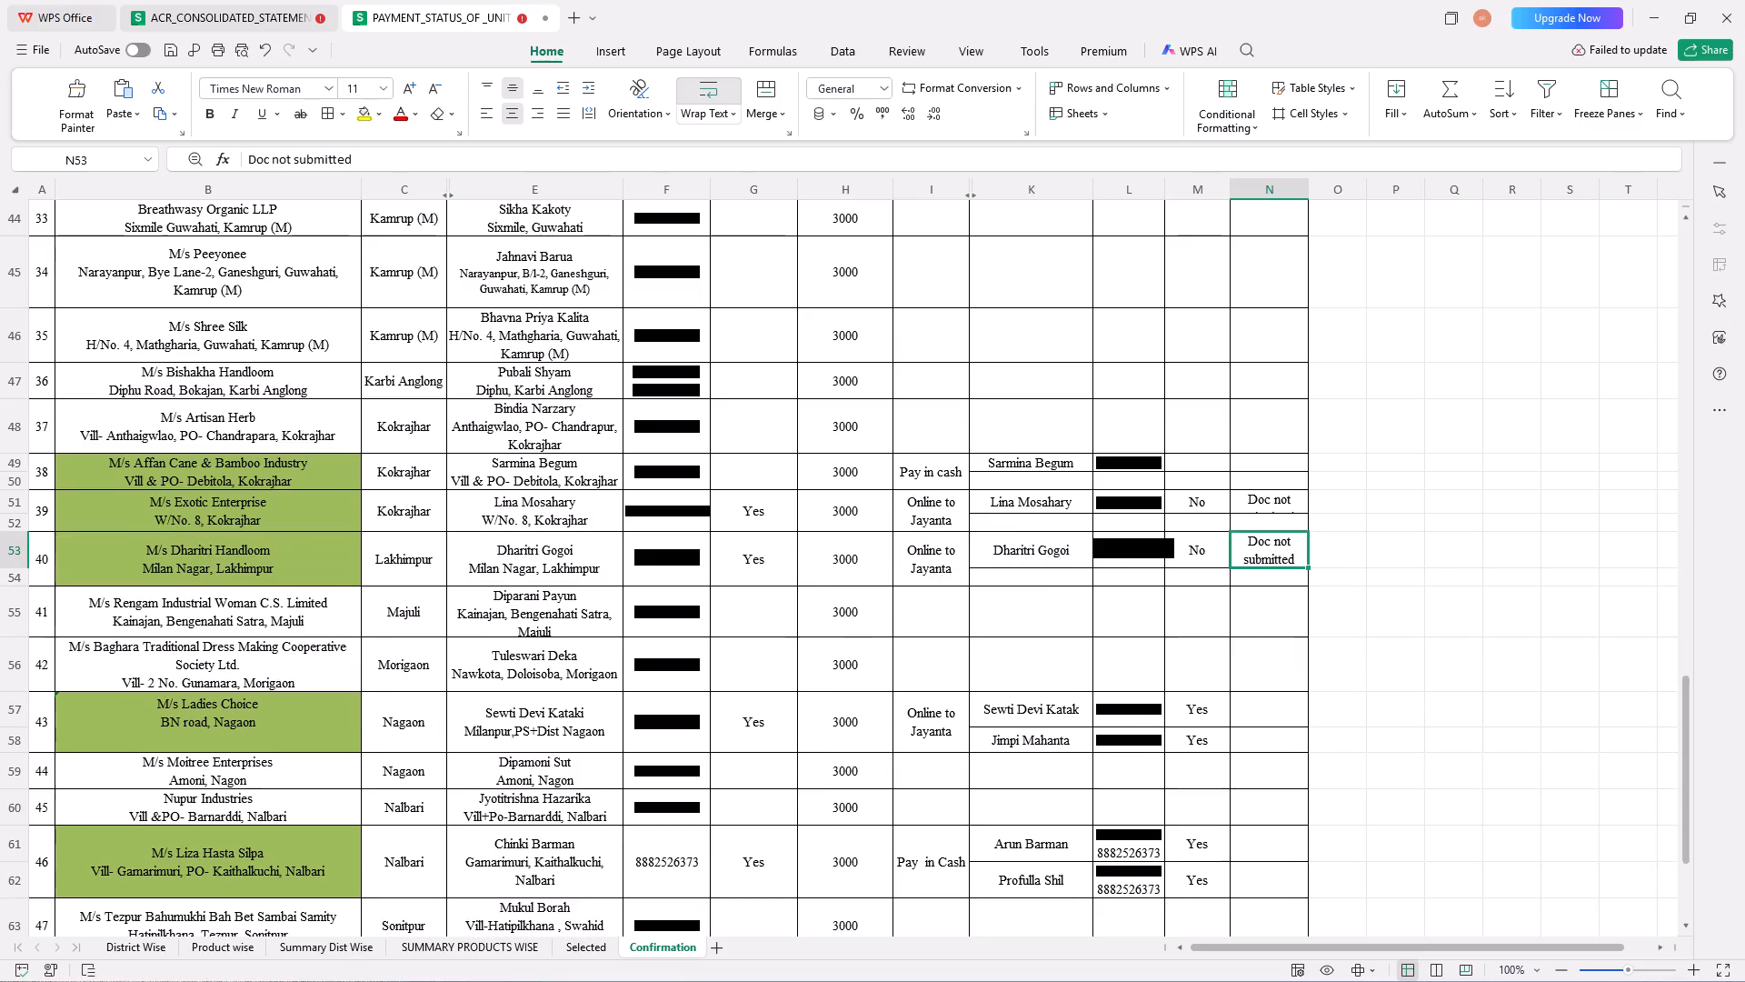
{"action": "left_click", "coordinate": [1171, 618]}
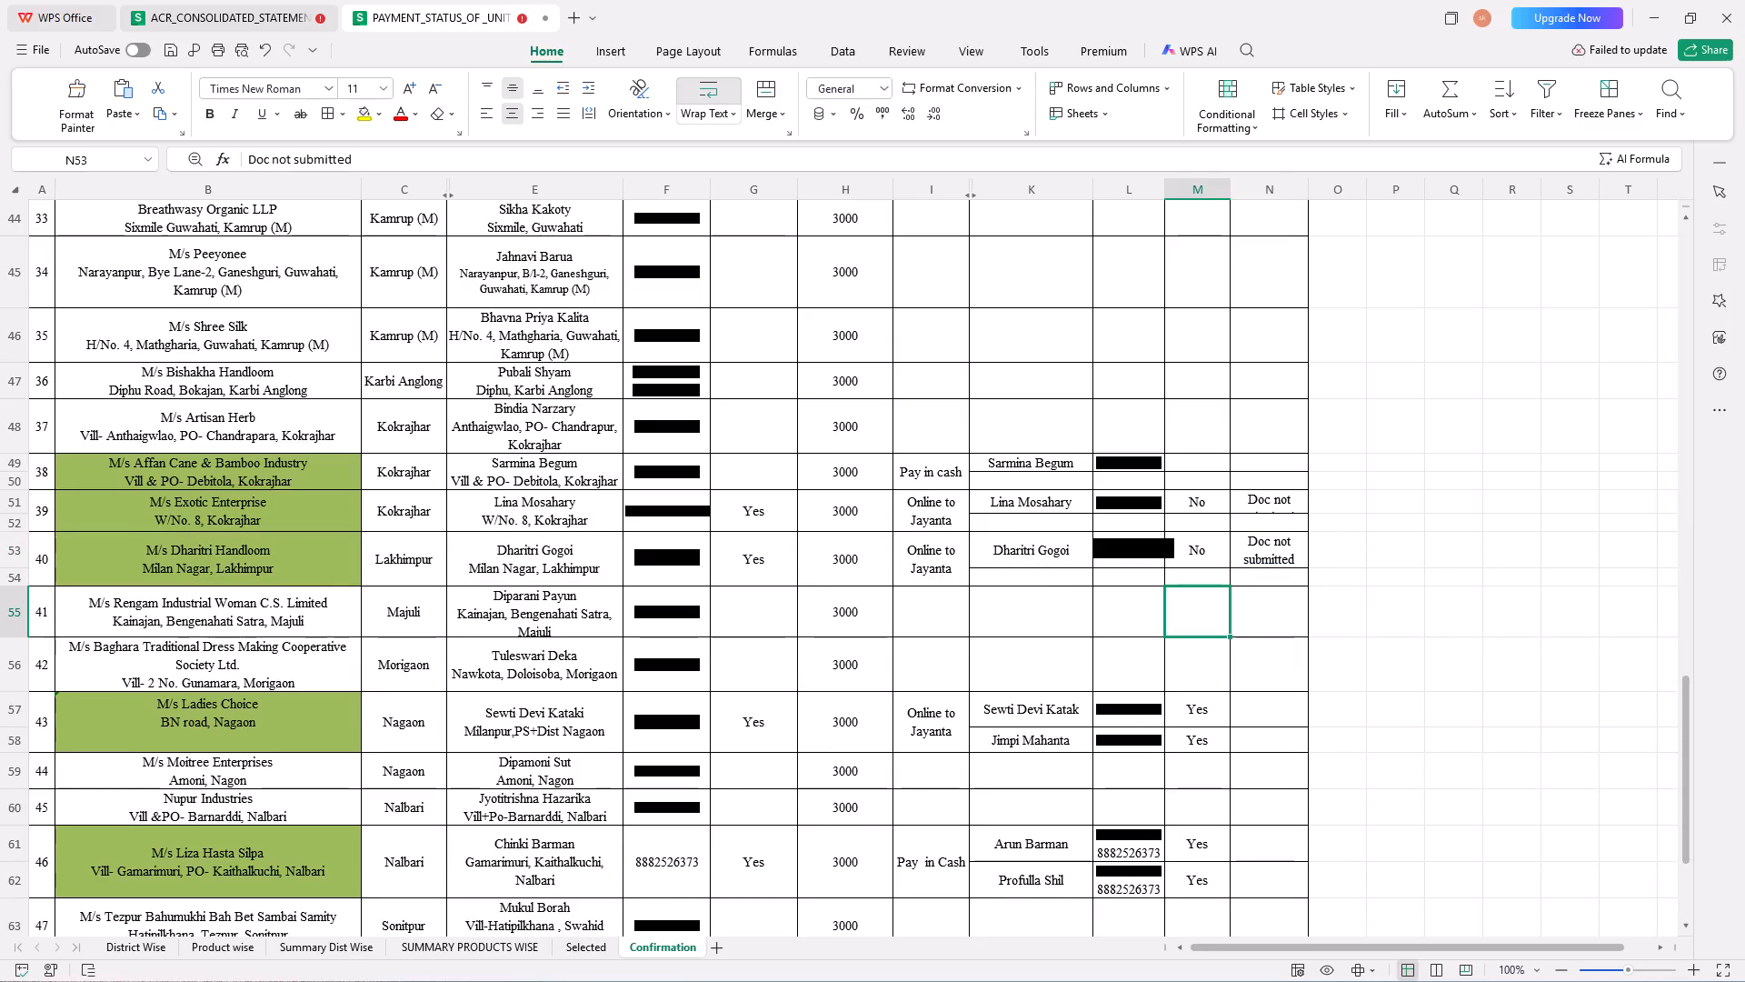
Increase the height of row 51 enough to fit the full "Doc not submitted" remark for M/s Exotic Enterprise.
{"action": "left_click", "coordinate": [1282, 497]}
{"action": "double_click", "coordinate": [1310, 512]}
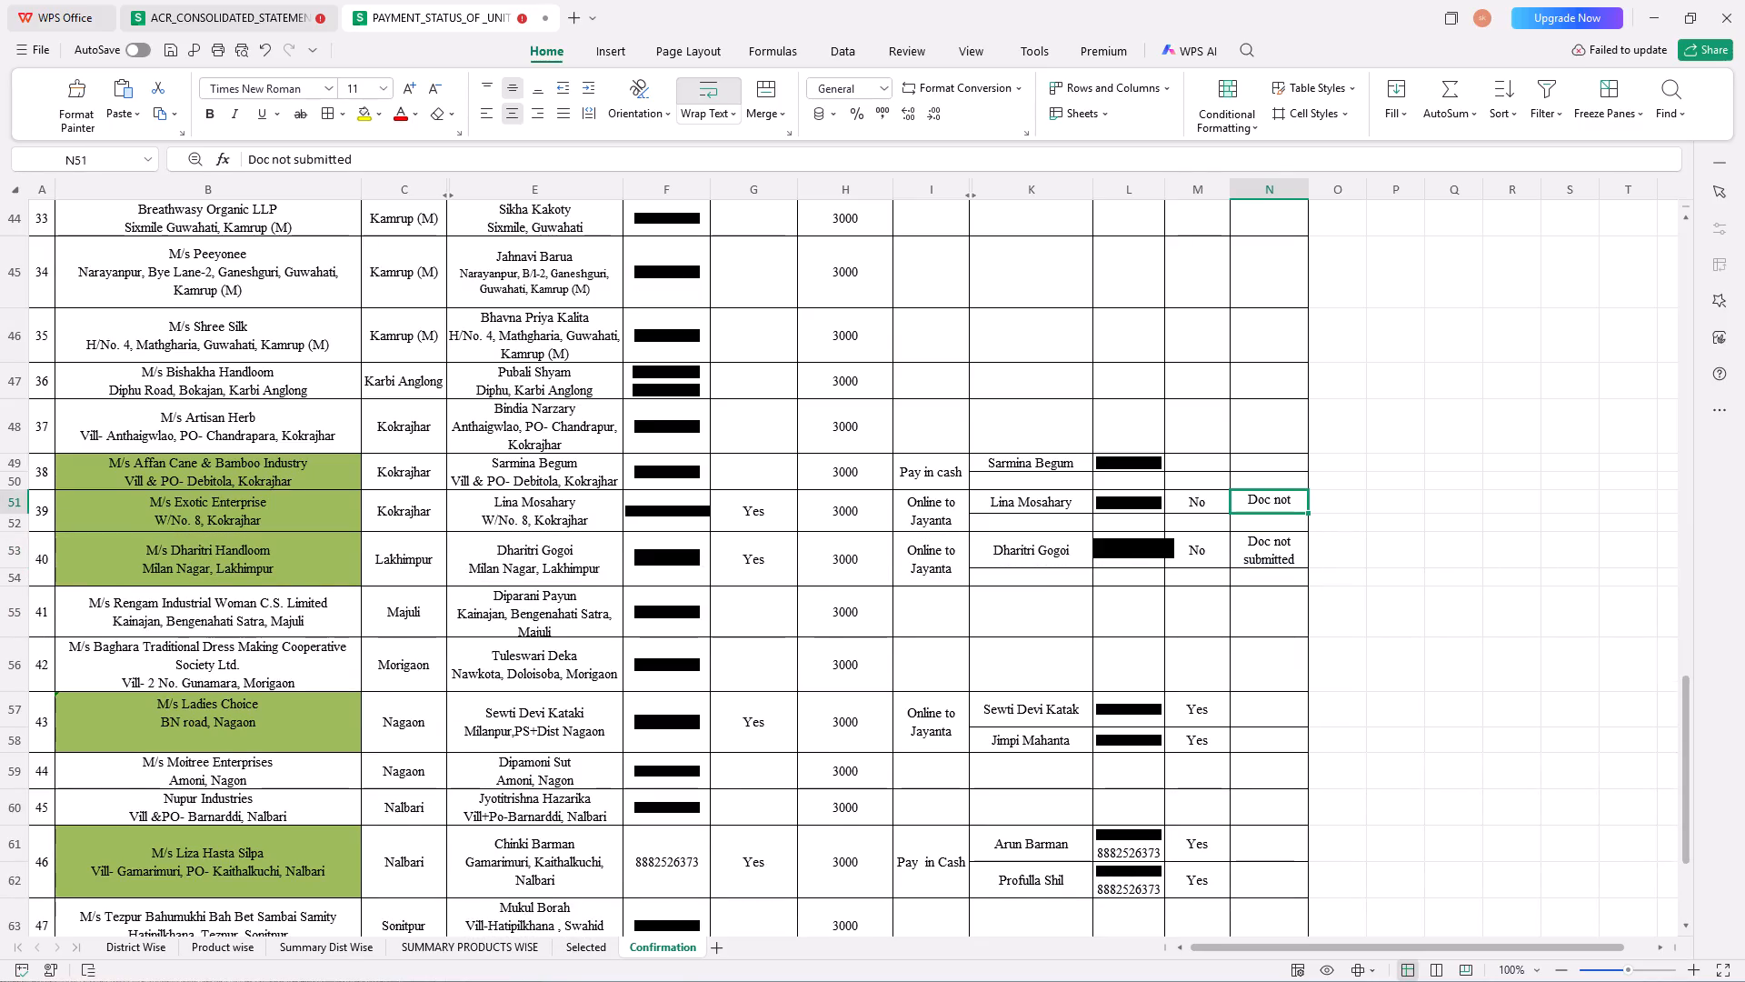
{"action": "left_click_drag", "start_coordinate": [24, 515], "coordinate": [20, 526]}
{"action": "left_click", "coordinate": [1052, 726]}
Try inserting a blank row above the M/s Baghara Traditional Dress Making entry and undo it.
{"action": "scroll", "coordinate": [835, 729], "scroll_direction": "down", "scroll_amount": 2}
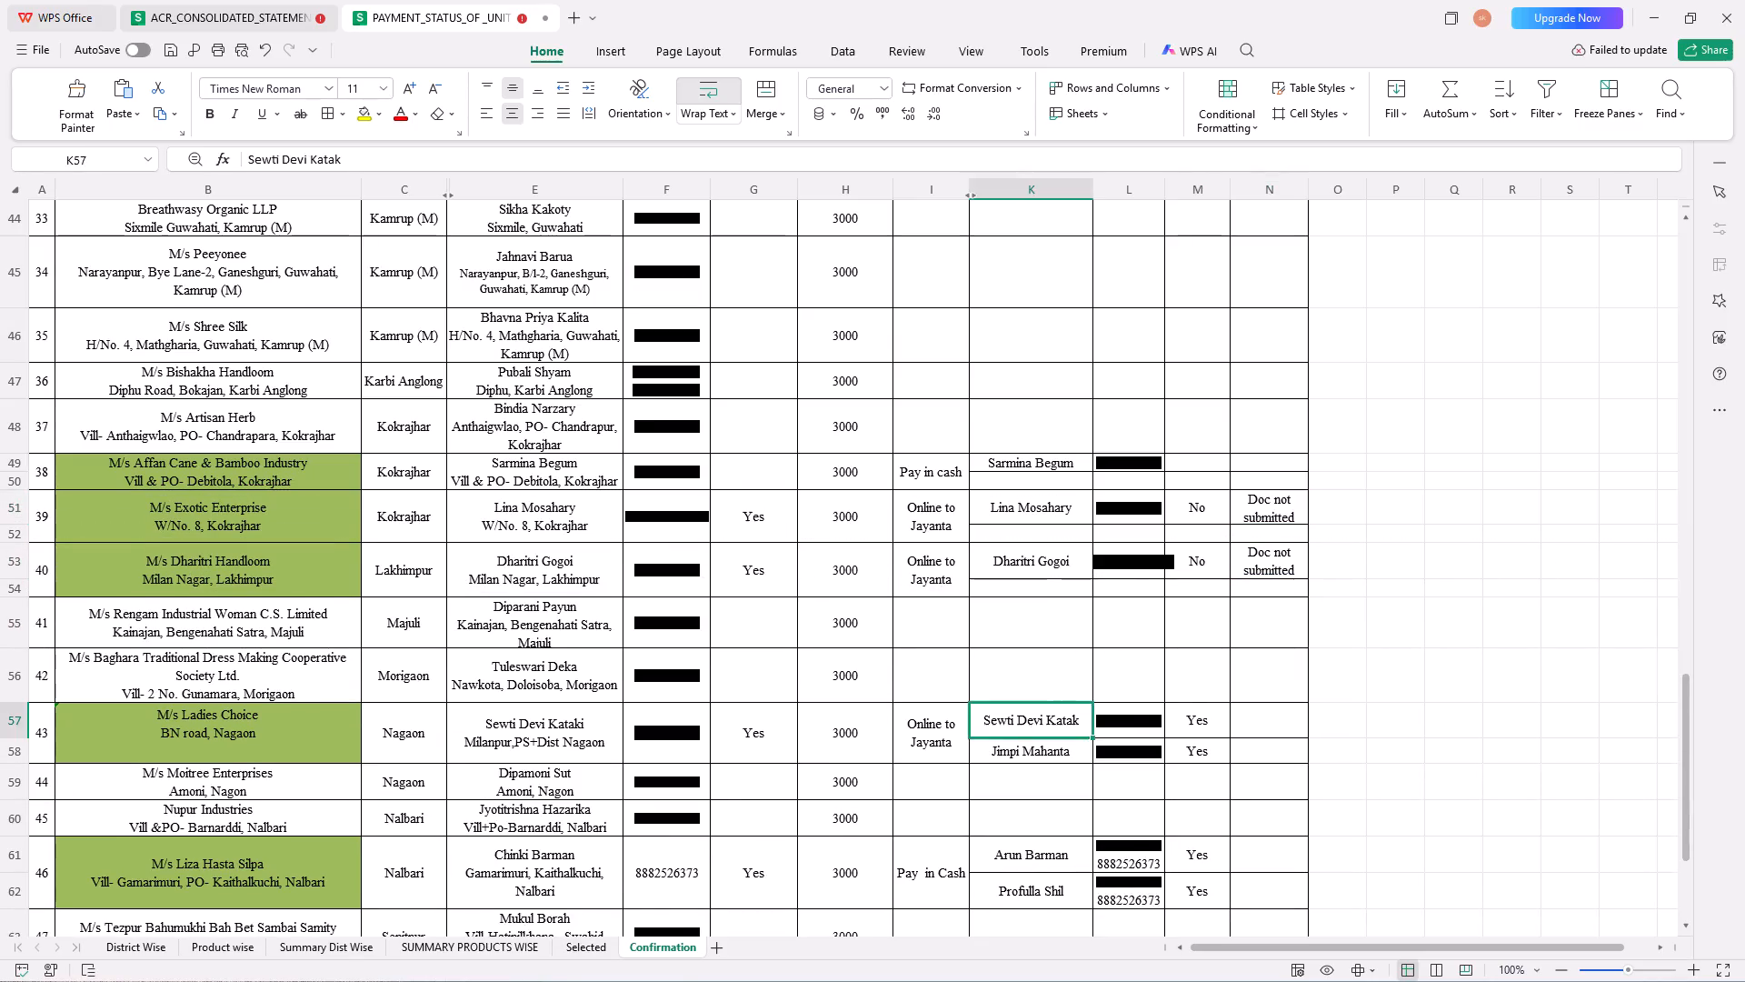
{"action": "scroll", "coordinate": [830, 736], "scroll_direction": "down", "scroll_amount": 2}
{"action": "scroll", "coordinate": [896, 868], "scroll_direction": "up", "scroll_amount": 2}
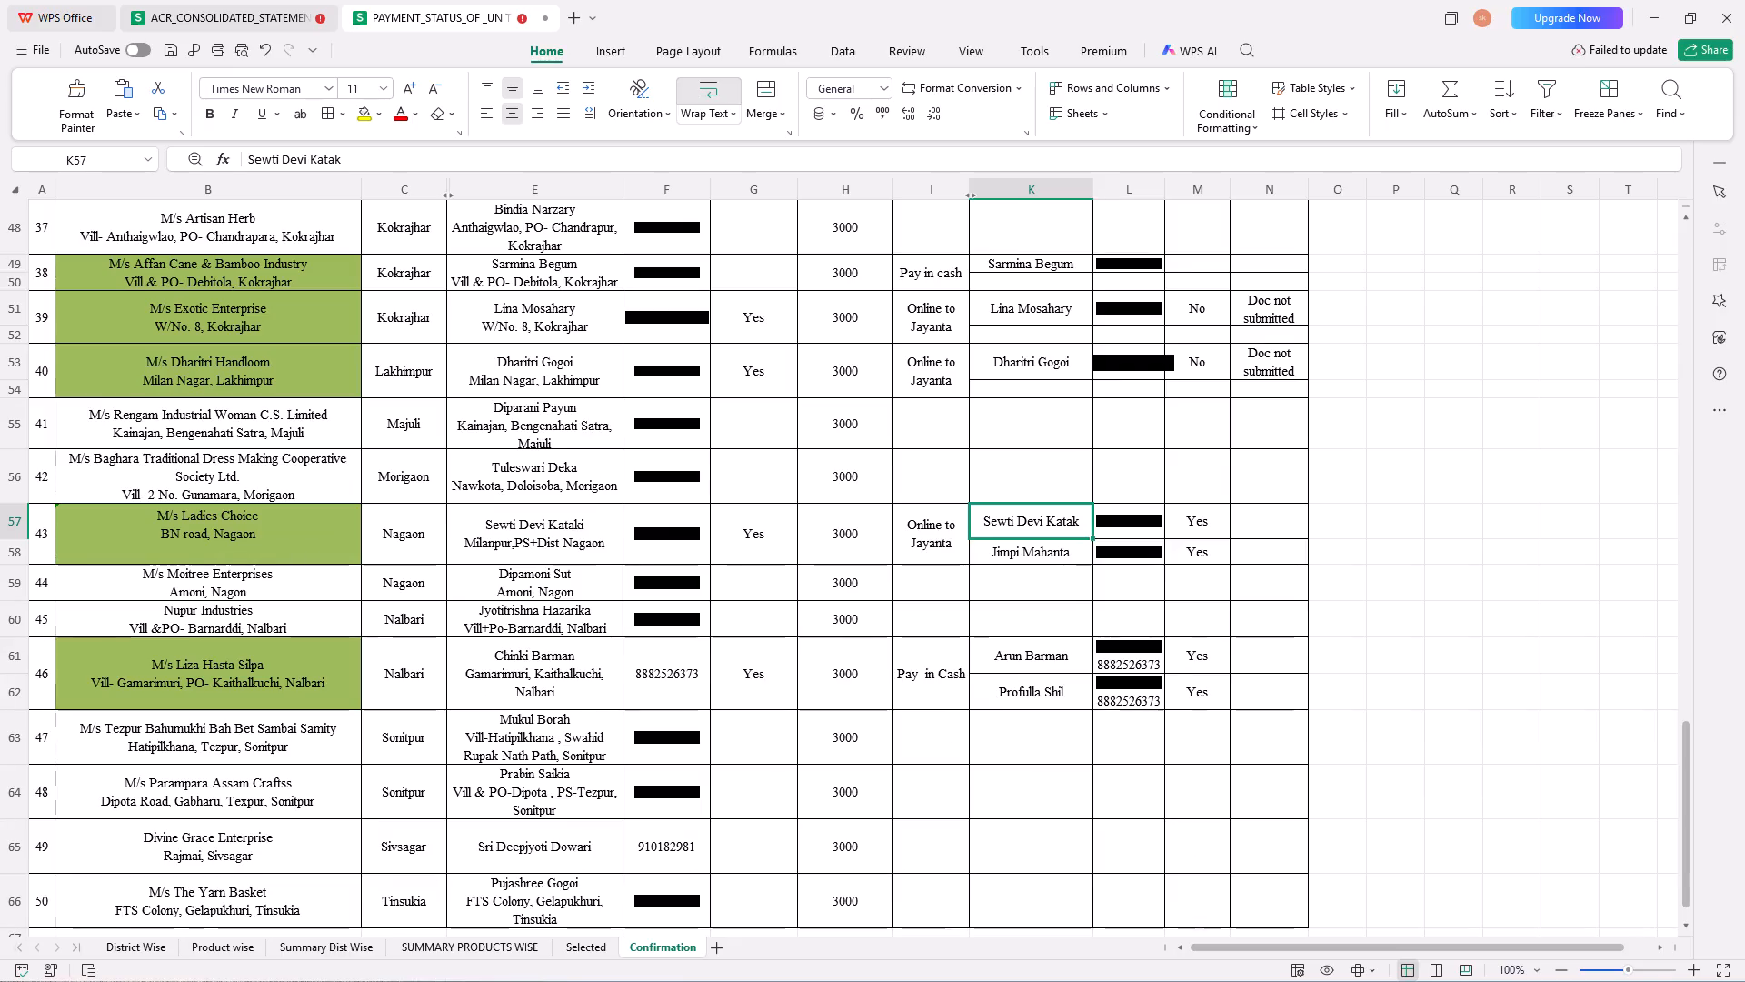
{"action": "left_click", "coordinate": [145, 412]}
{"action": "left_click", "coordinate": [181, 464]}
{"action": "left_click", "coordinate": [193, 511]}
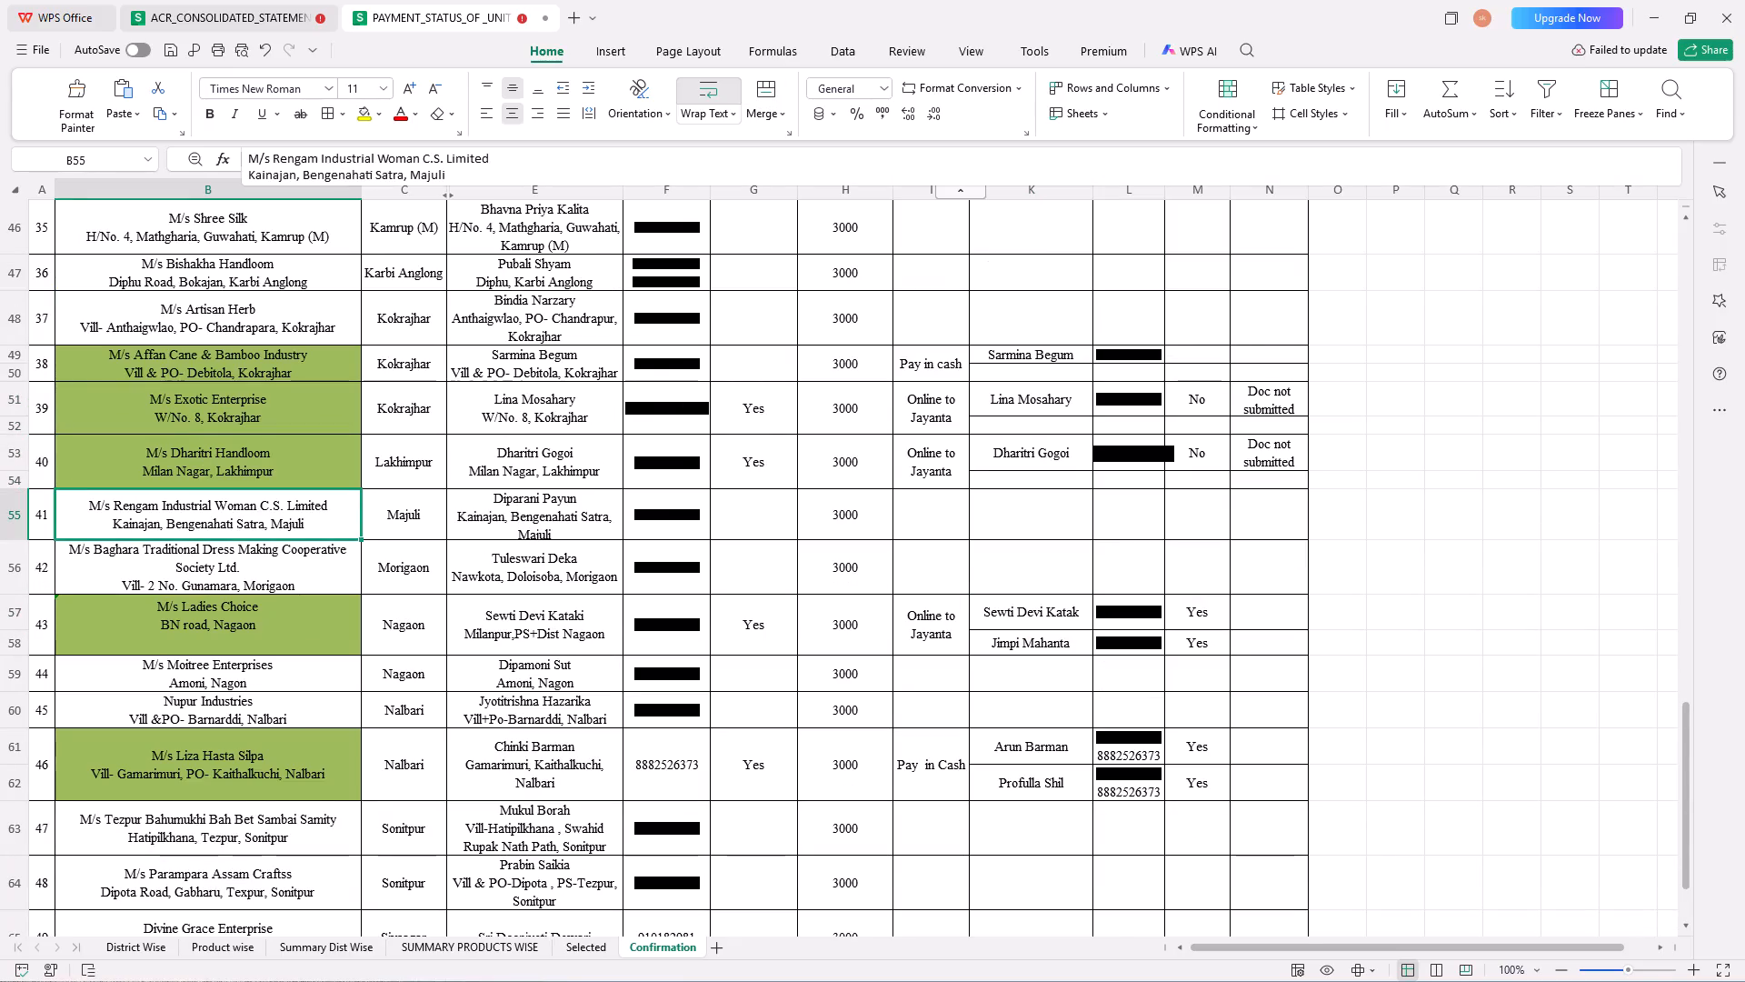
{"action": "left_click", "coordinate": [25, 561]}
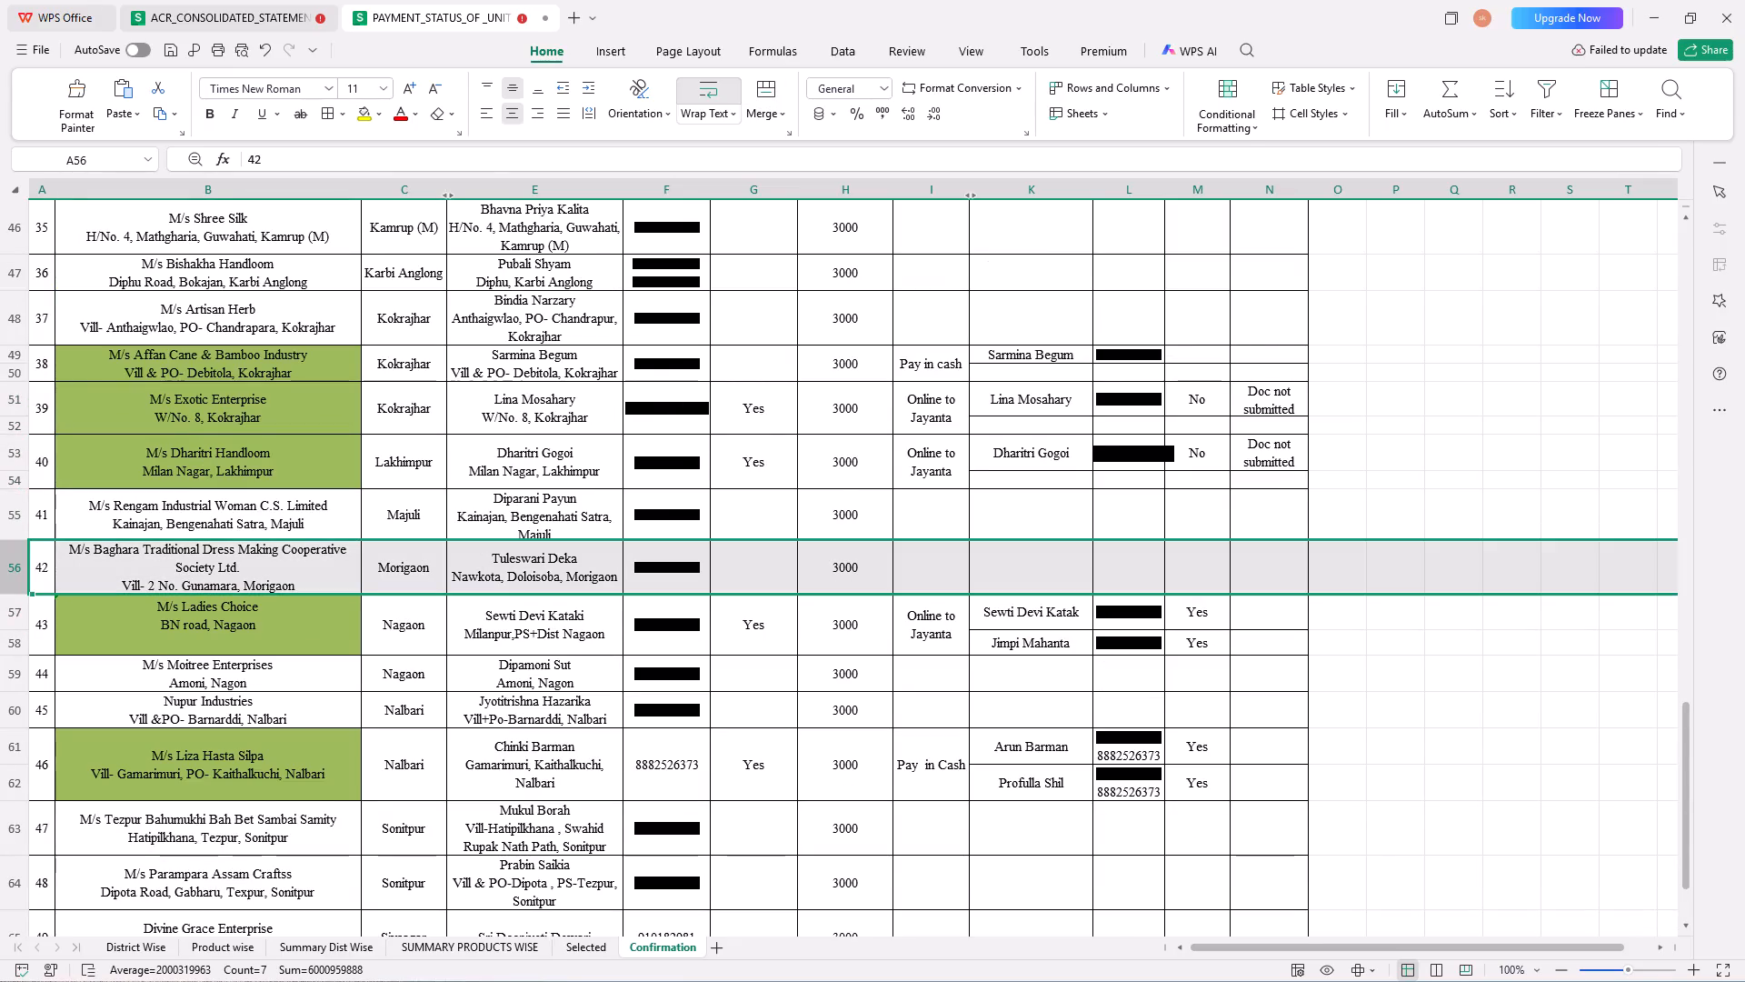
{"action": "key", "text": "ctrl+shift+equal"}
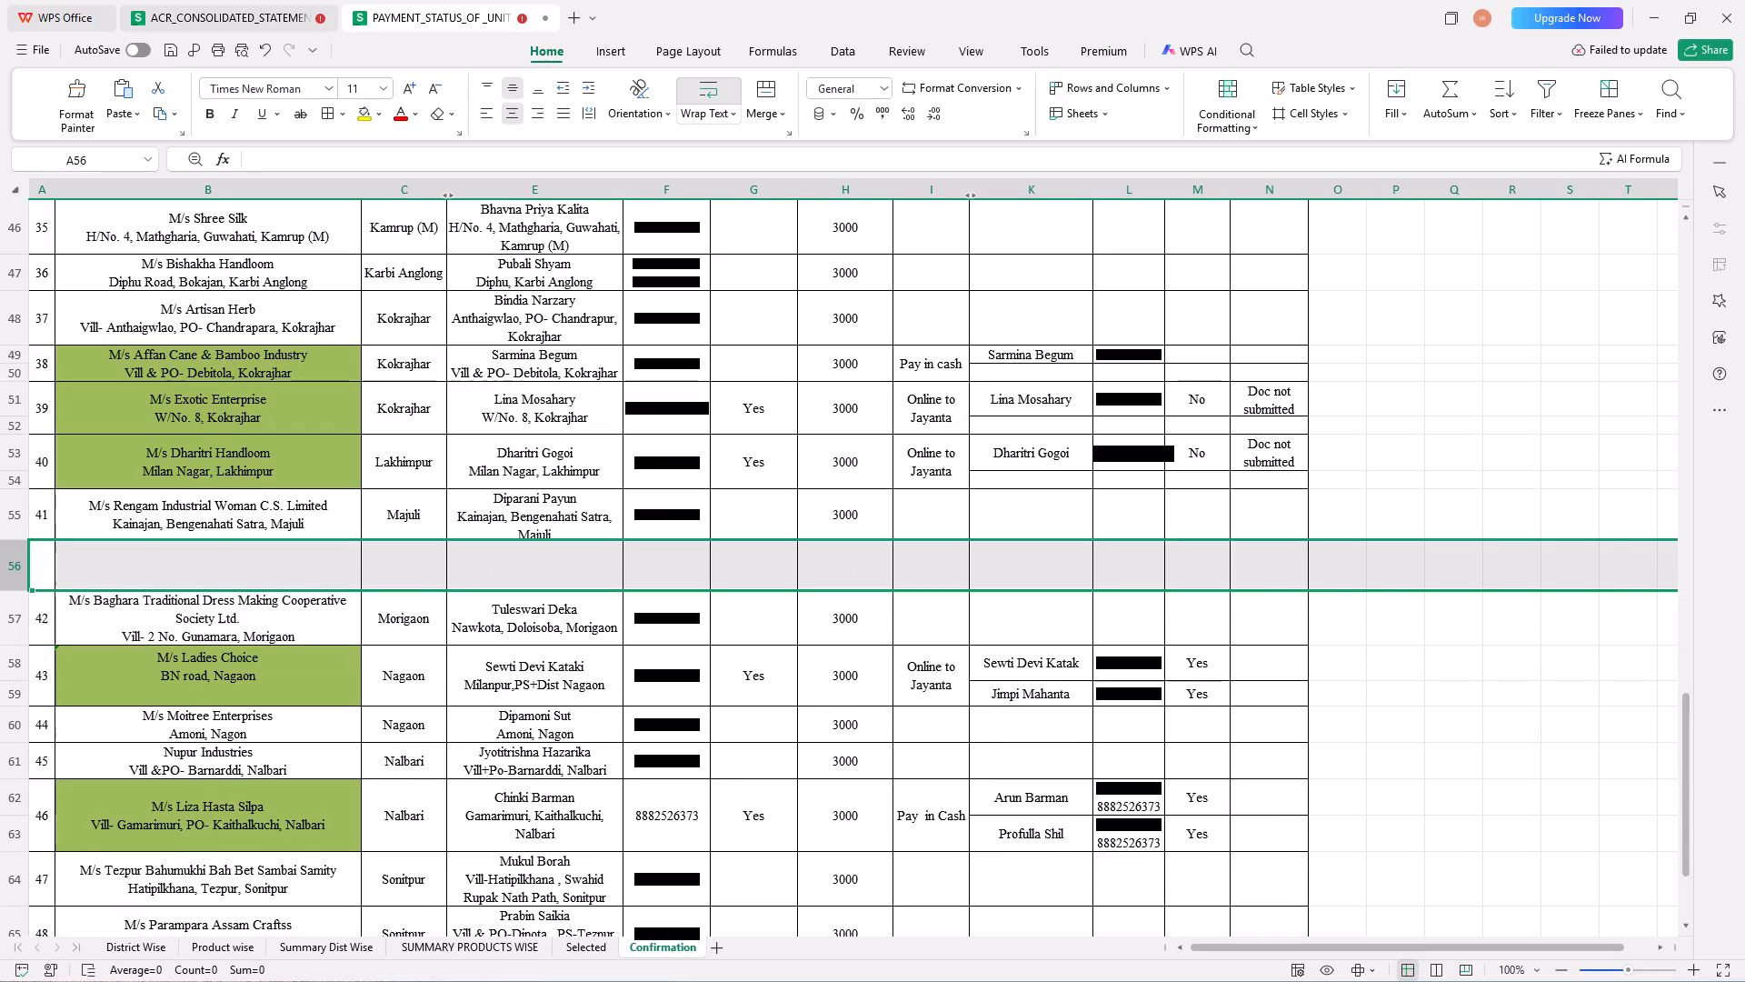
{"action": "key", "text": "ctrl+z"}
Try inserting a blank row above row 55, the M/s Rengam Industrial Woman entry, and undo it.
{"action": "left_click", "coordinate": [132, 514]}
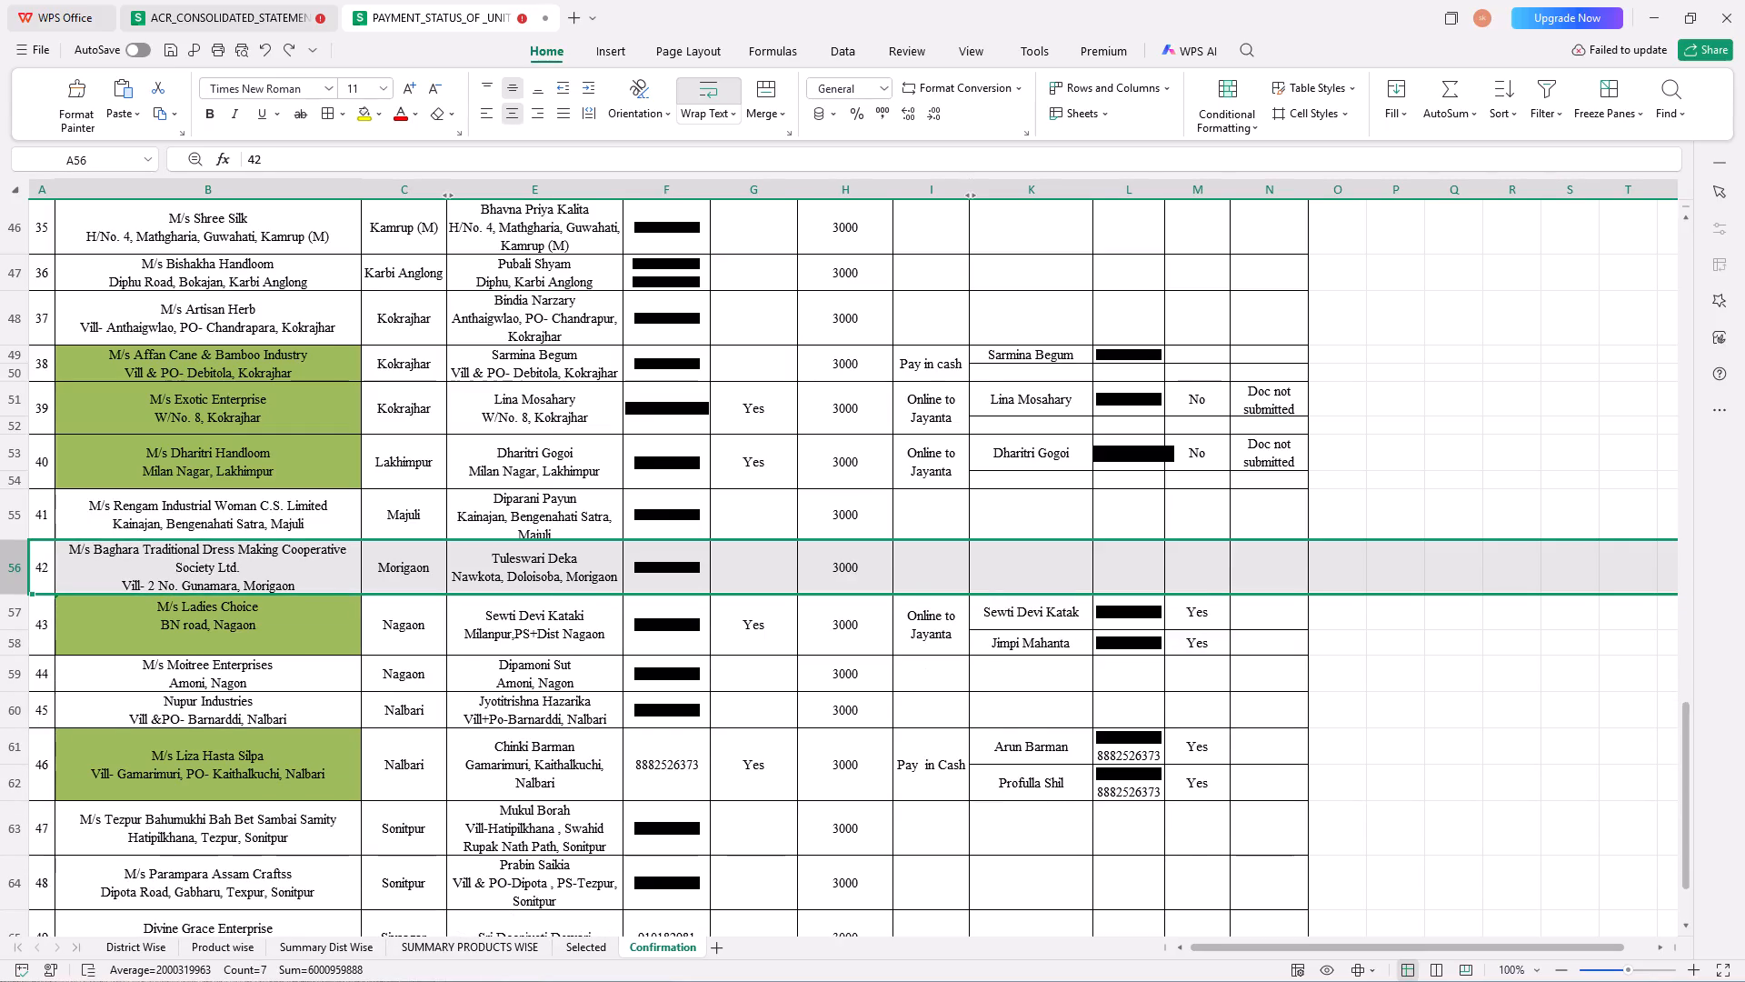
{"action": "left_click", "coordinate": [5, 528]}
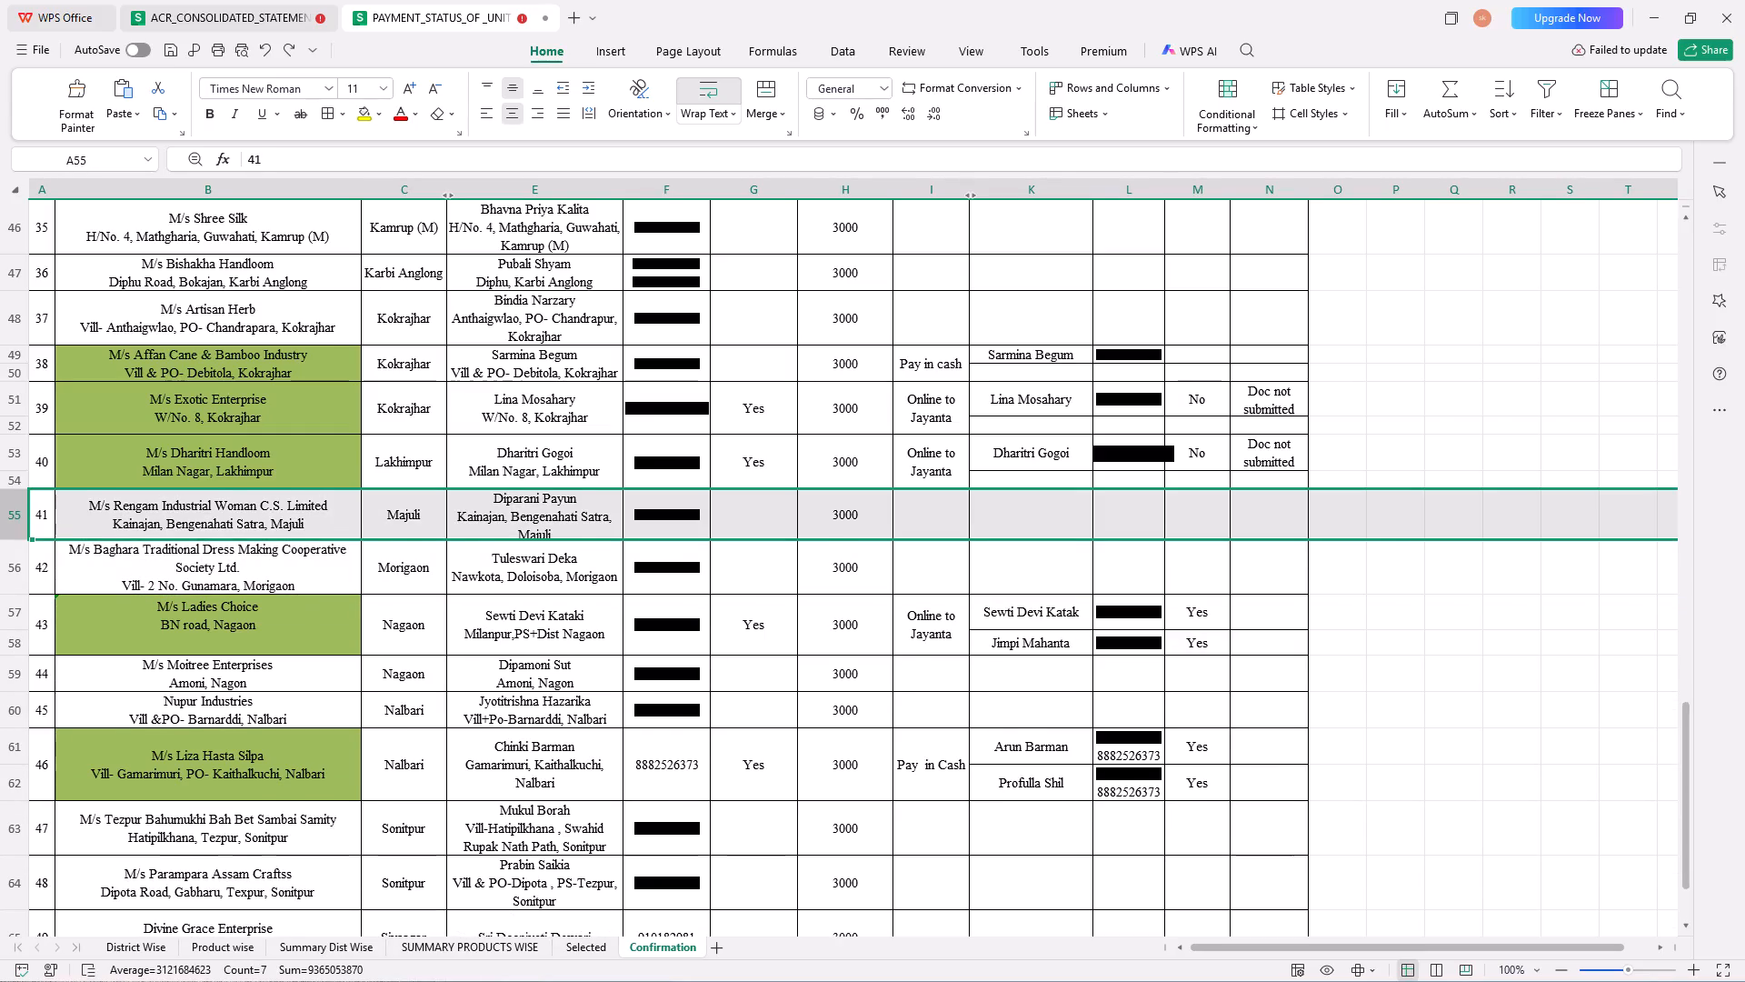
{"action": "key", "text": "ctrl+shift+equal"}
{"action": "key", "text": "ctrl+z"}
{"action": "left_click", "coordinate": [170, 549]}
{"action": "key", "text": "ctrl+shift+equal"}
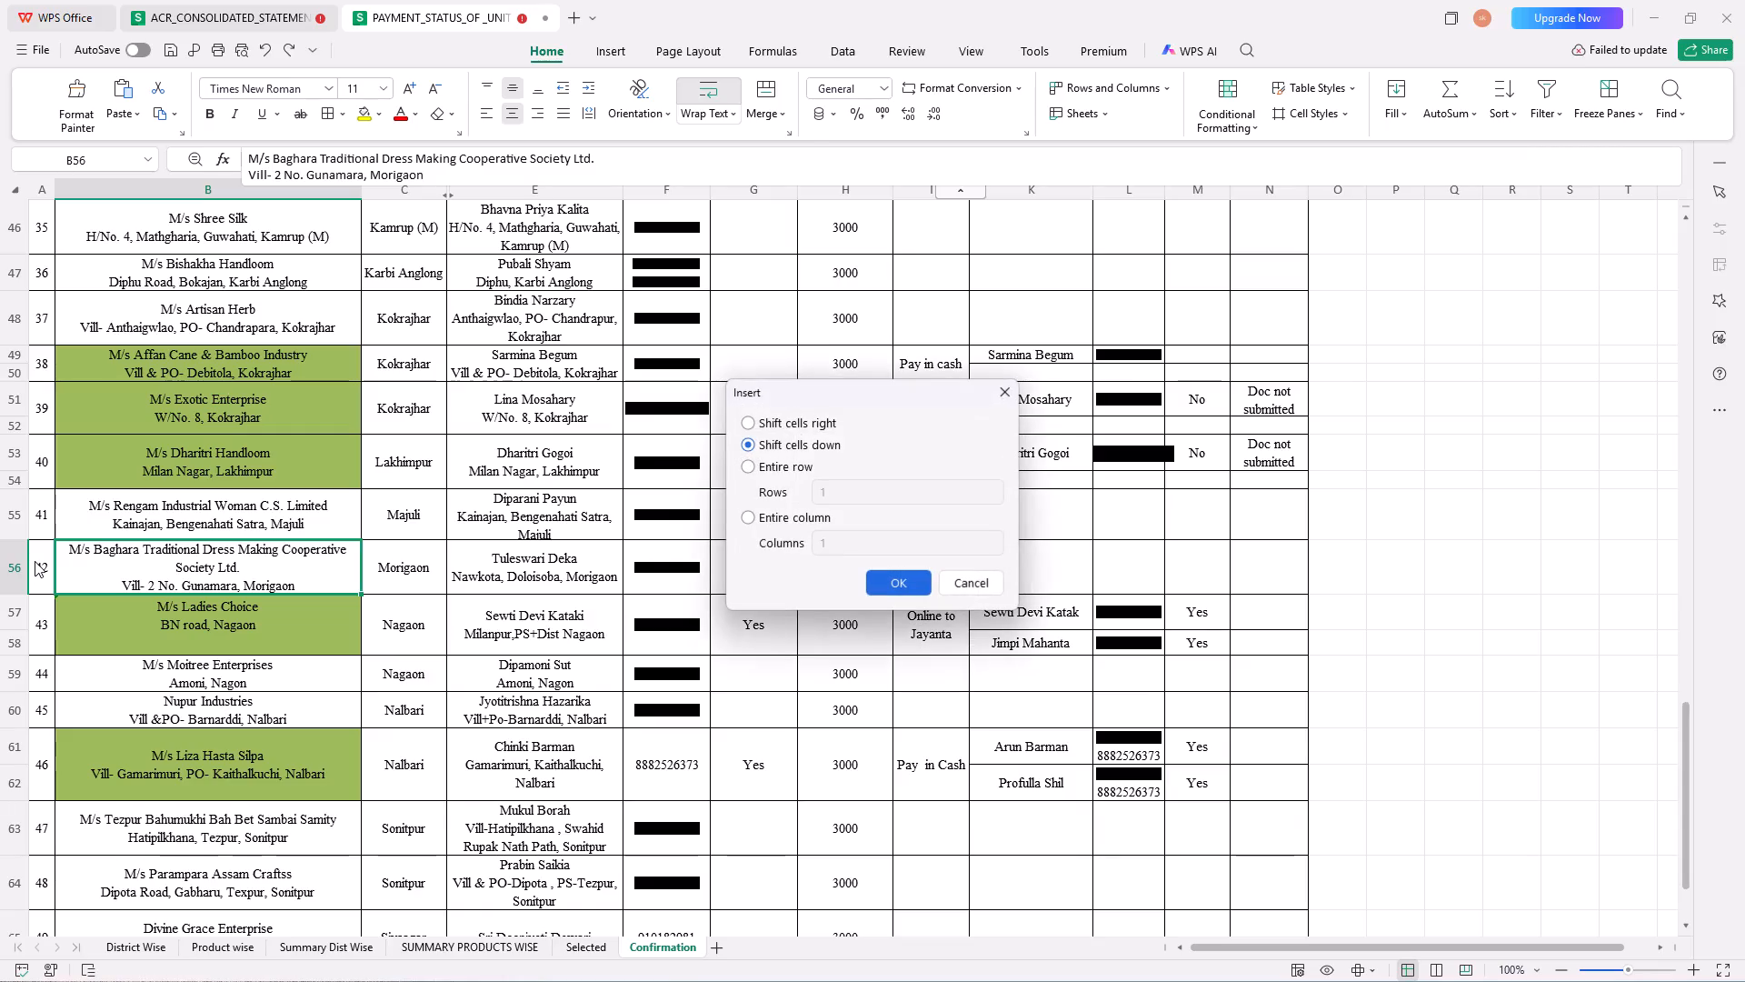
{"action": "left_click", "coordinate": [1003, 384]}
Insert a blank row 56 directly below the M/s Rengam Industrial Woman C.S. Limited entry.
{"action": "left_click", "coordinate": [92, 572]}
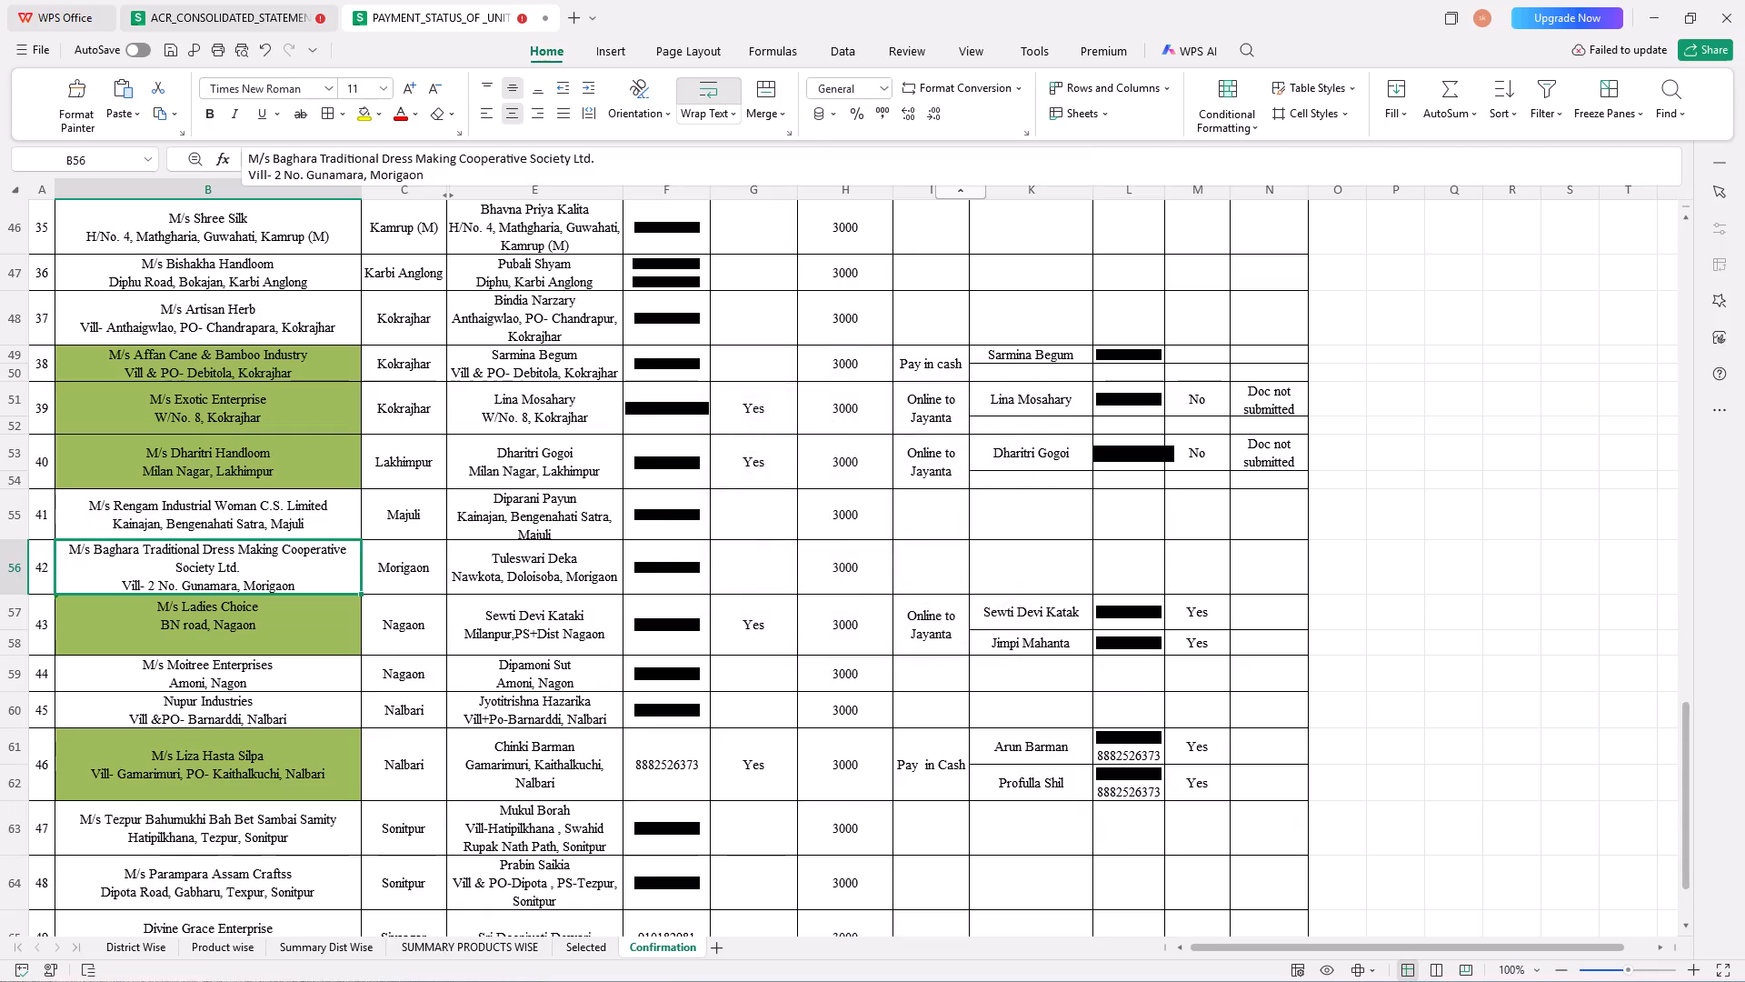
{"action": "left_click", "coordinate": [15, 565]}
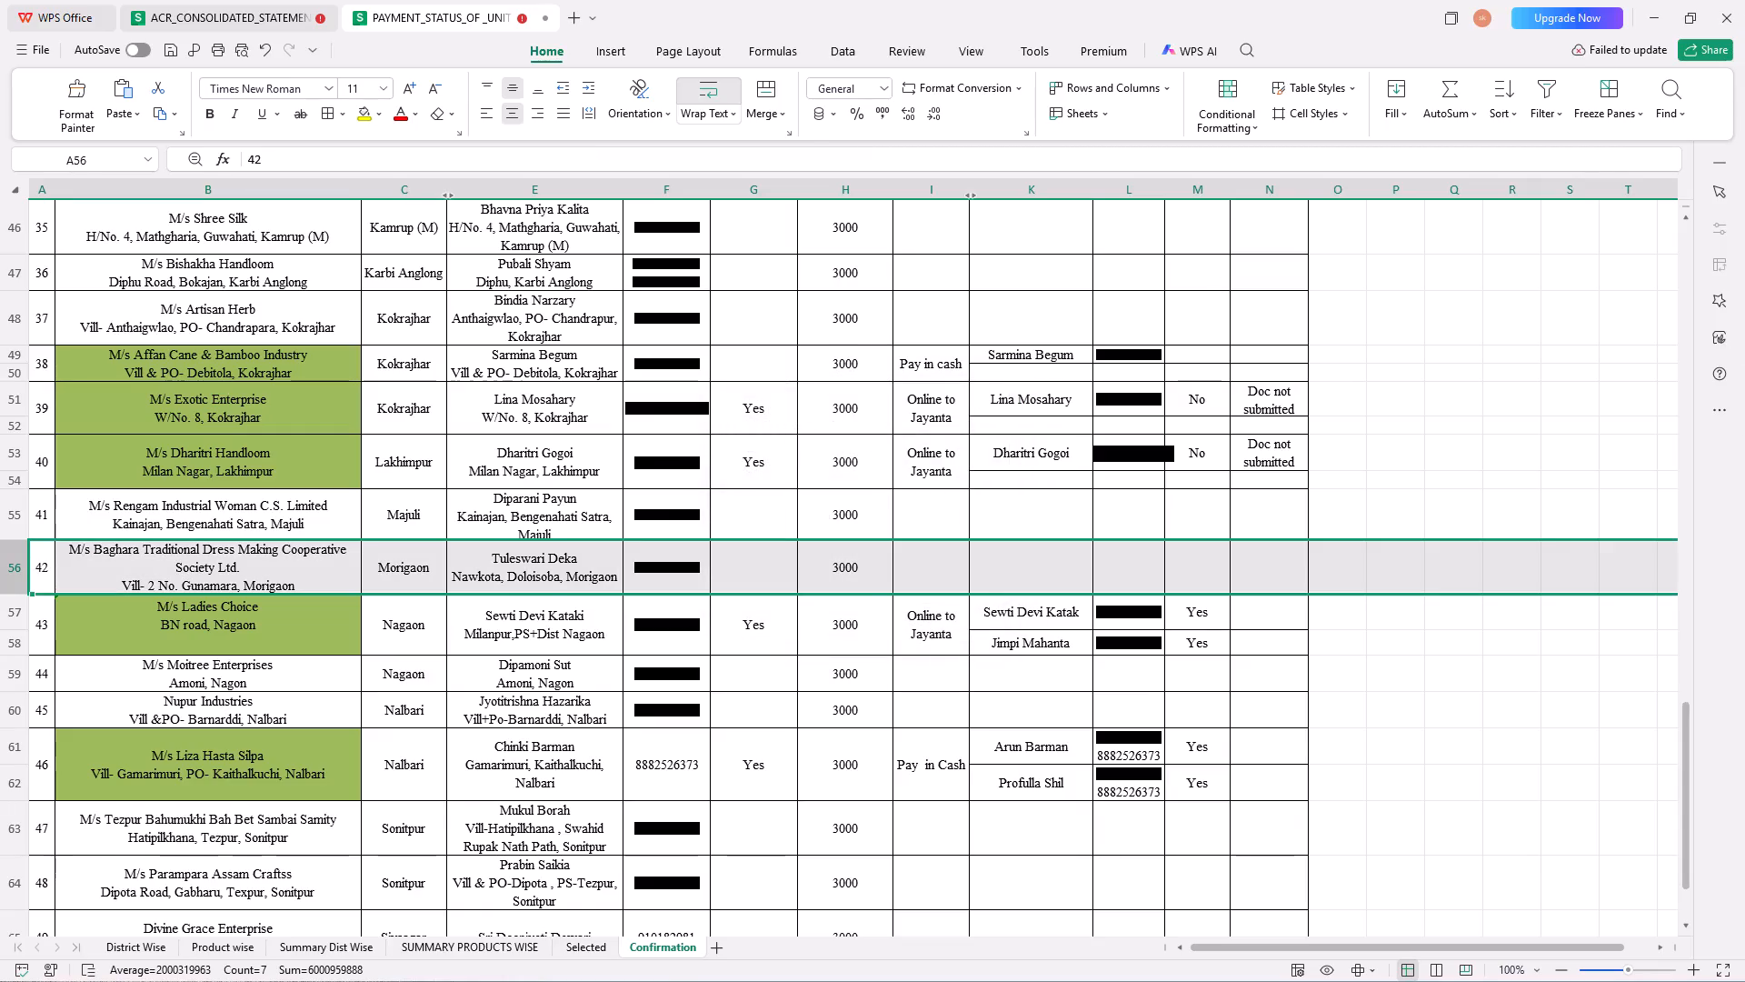
{"action": "left_click", "coordinate": [264, 553]}
{"action": "left_click", "coordinate": [145, 529]}
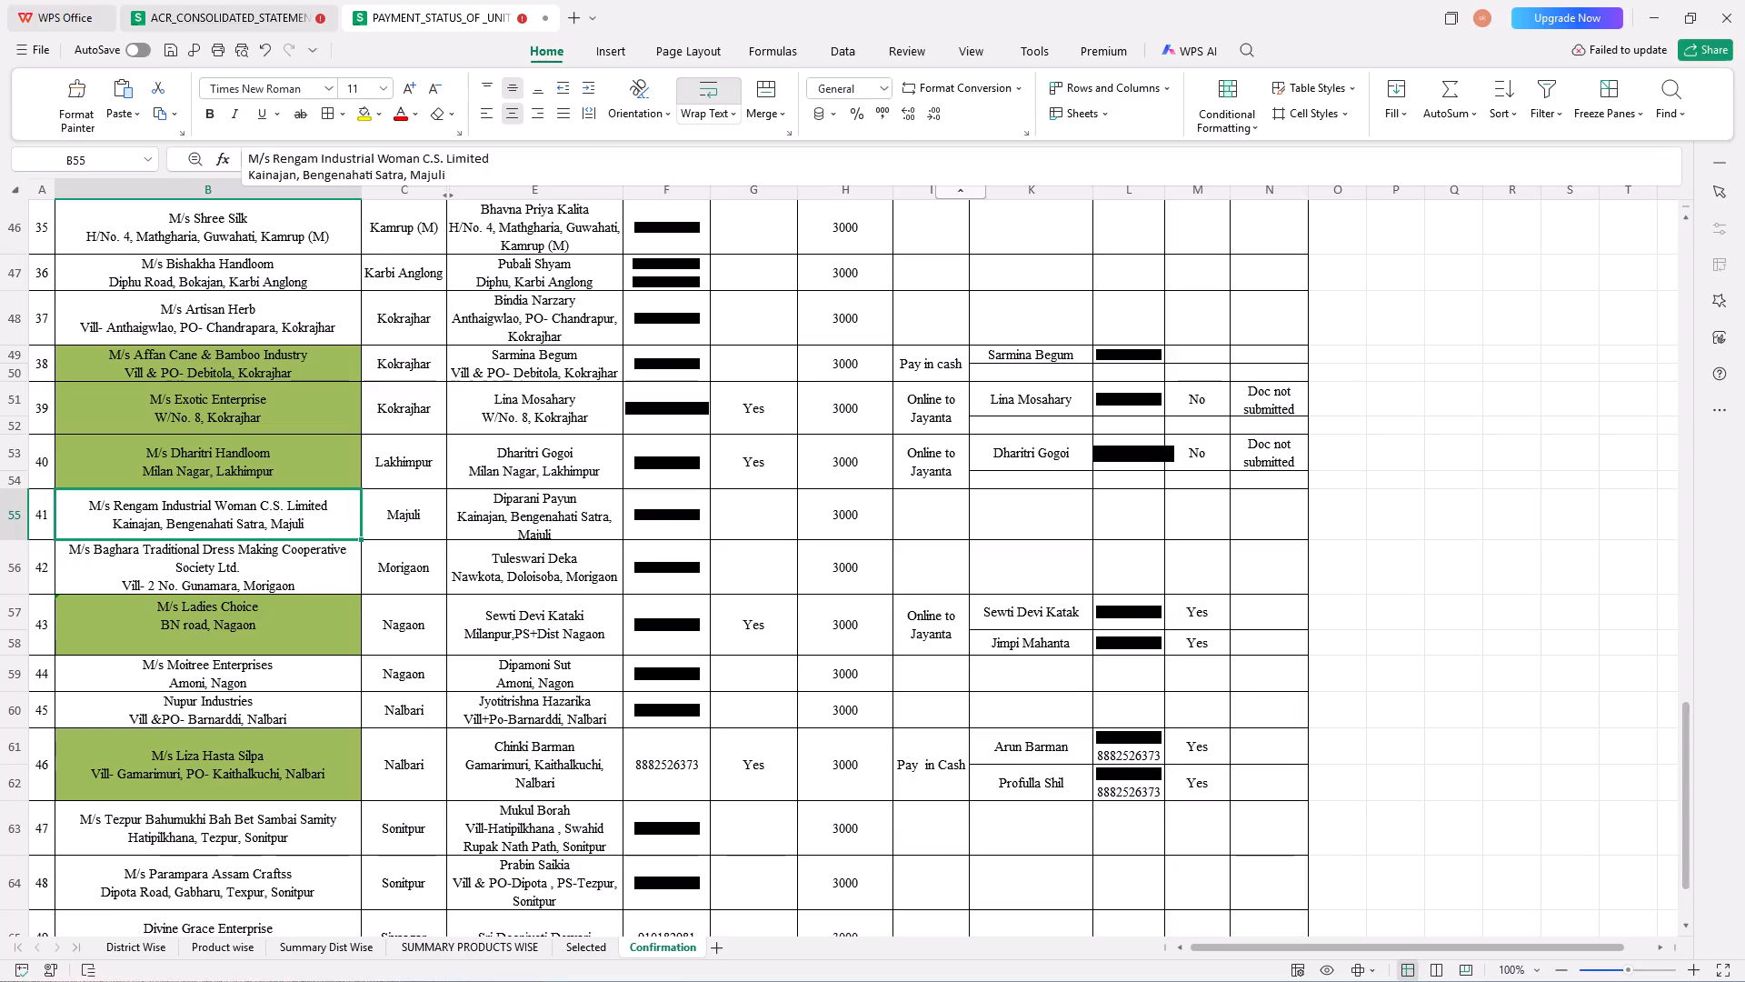
{"action": "left_click", "coordinate": [0, 551]}
{"action": "key", "text": "ctrl+shift+equal"}
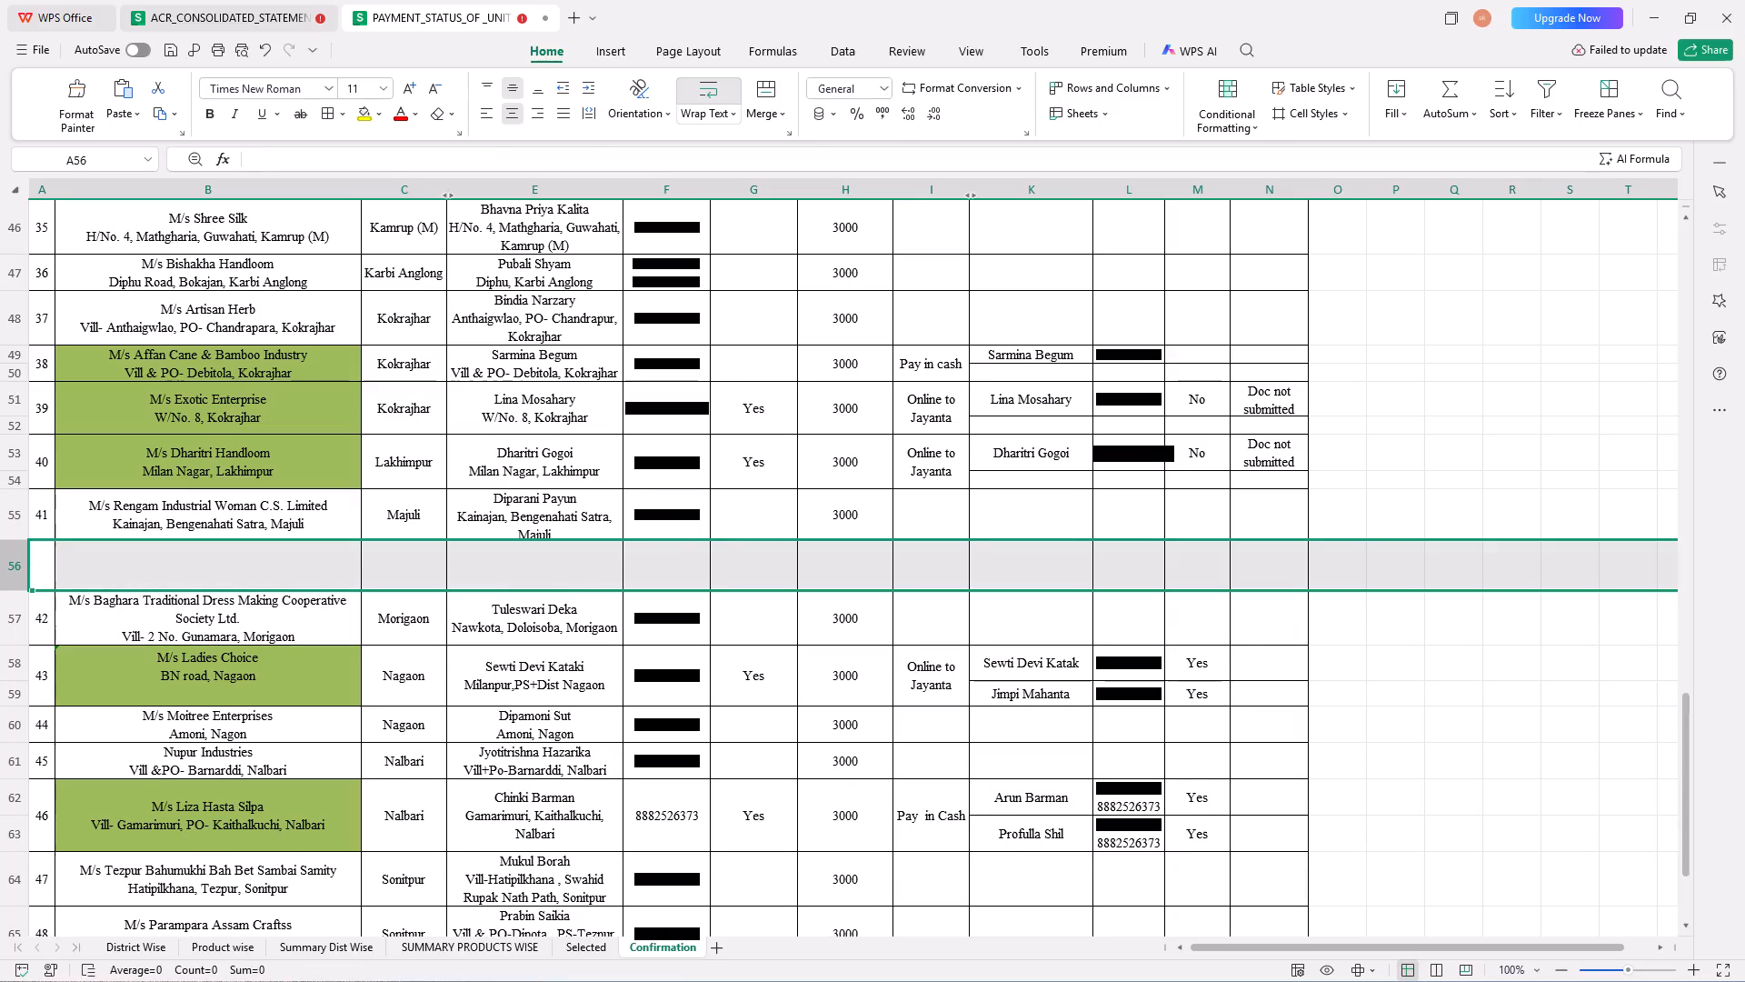
{"action": "left_click", "coordinate": [188, 596]}
{"action": "left_click", "coordinate": [12, 569]}
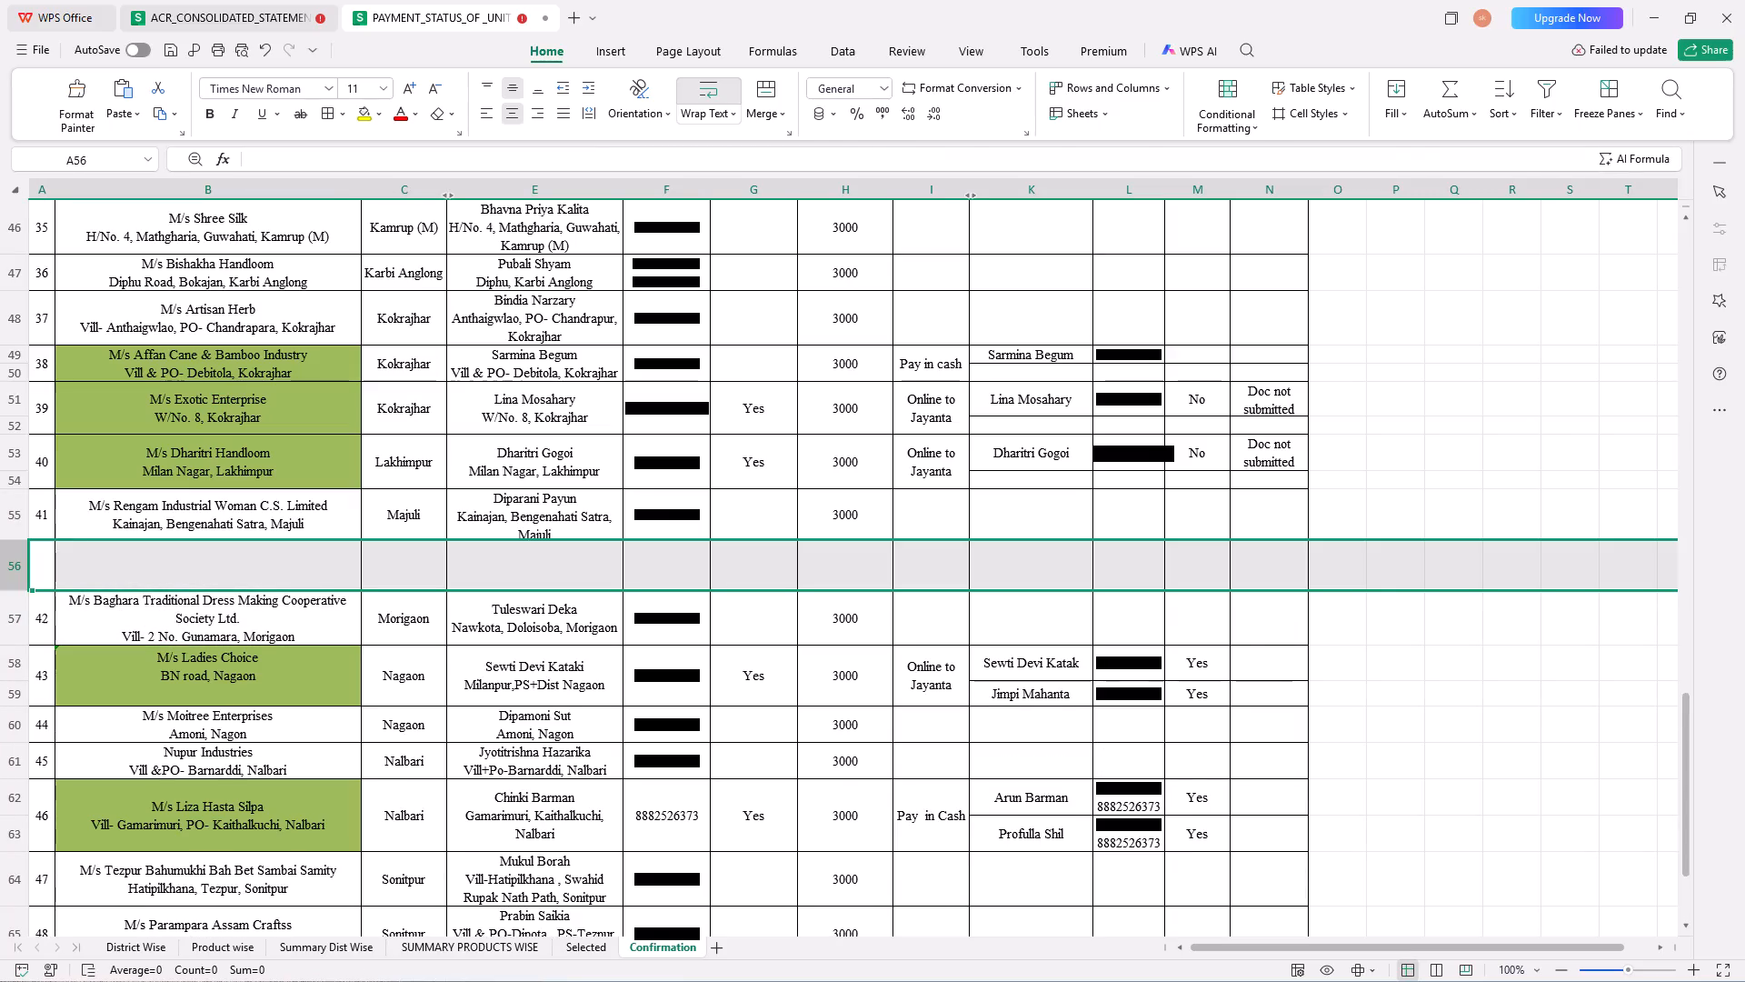
{"action": "left_click", "coordinate": [21, 596]}
Merge and center the M/s Rengam unit name across B55:B56 and its district across C55:C56.
{"action": "left_click_drag", "start_coordinate": [169, 514], "coordinate": [164, 556]}
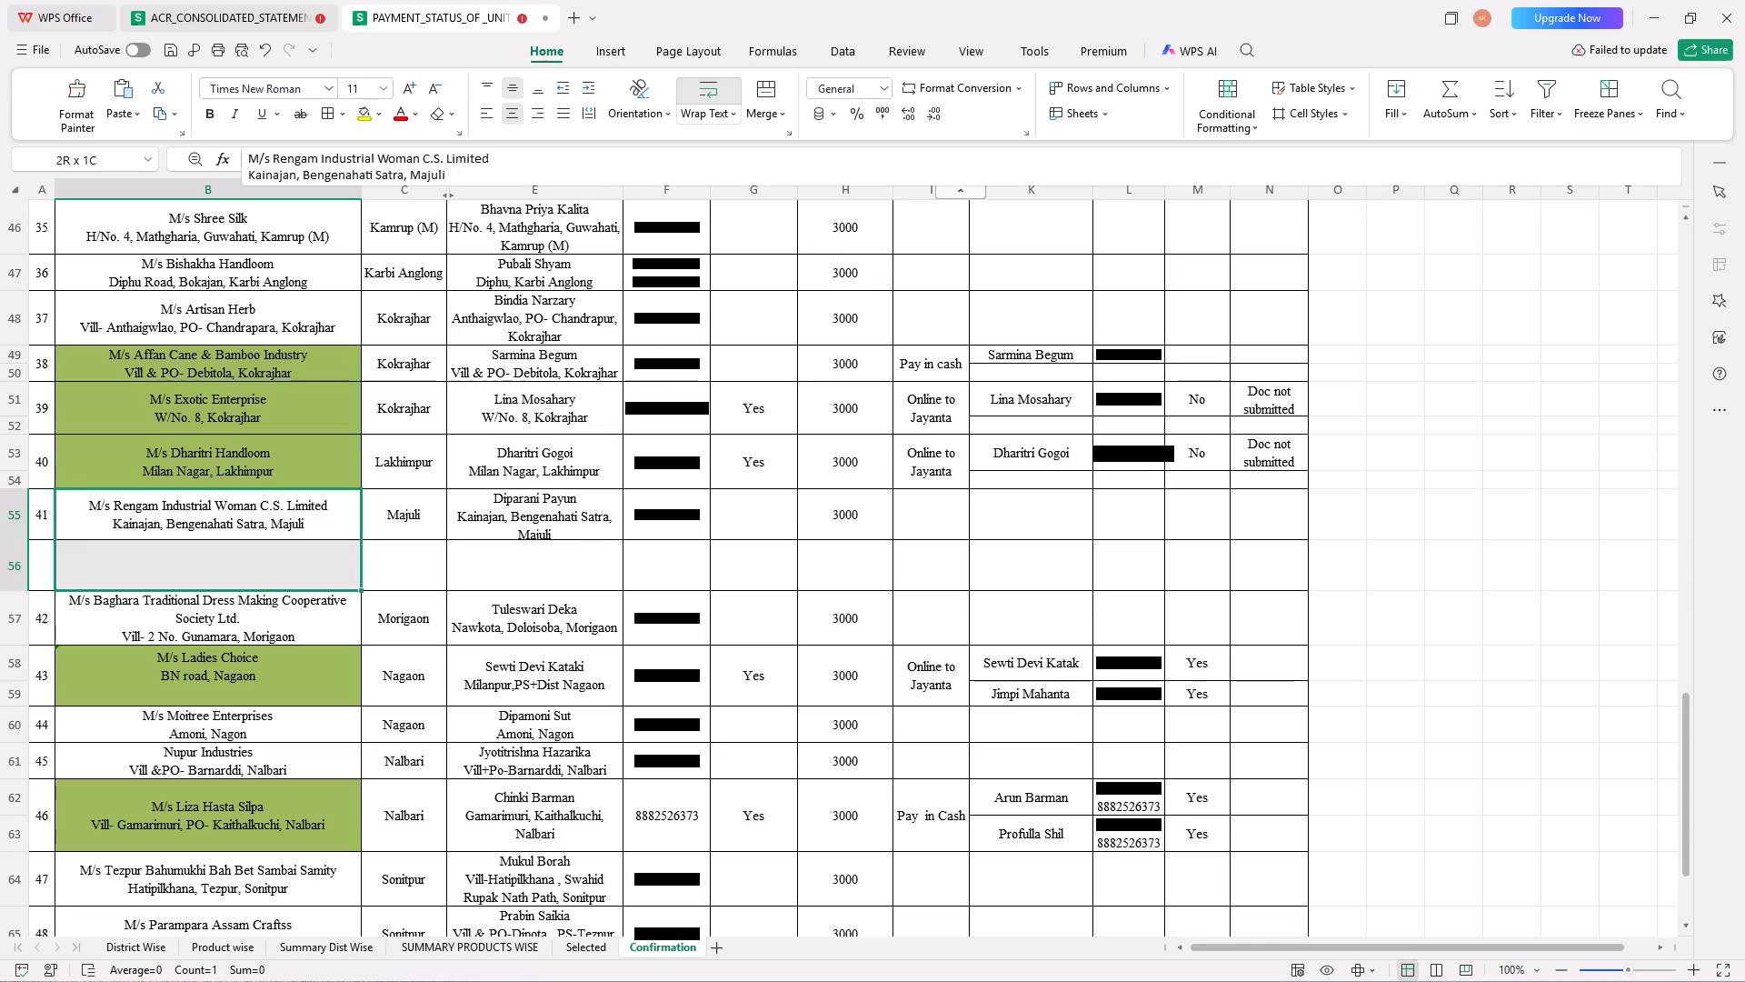
{"action": "left_click_drag", "start_coordinate": [164, 556], "coordinate": [164, 556]}
{"action": "left_click", "coordinate": [776, 116]}
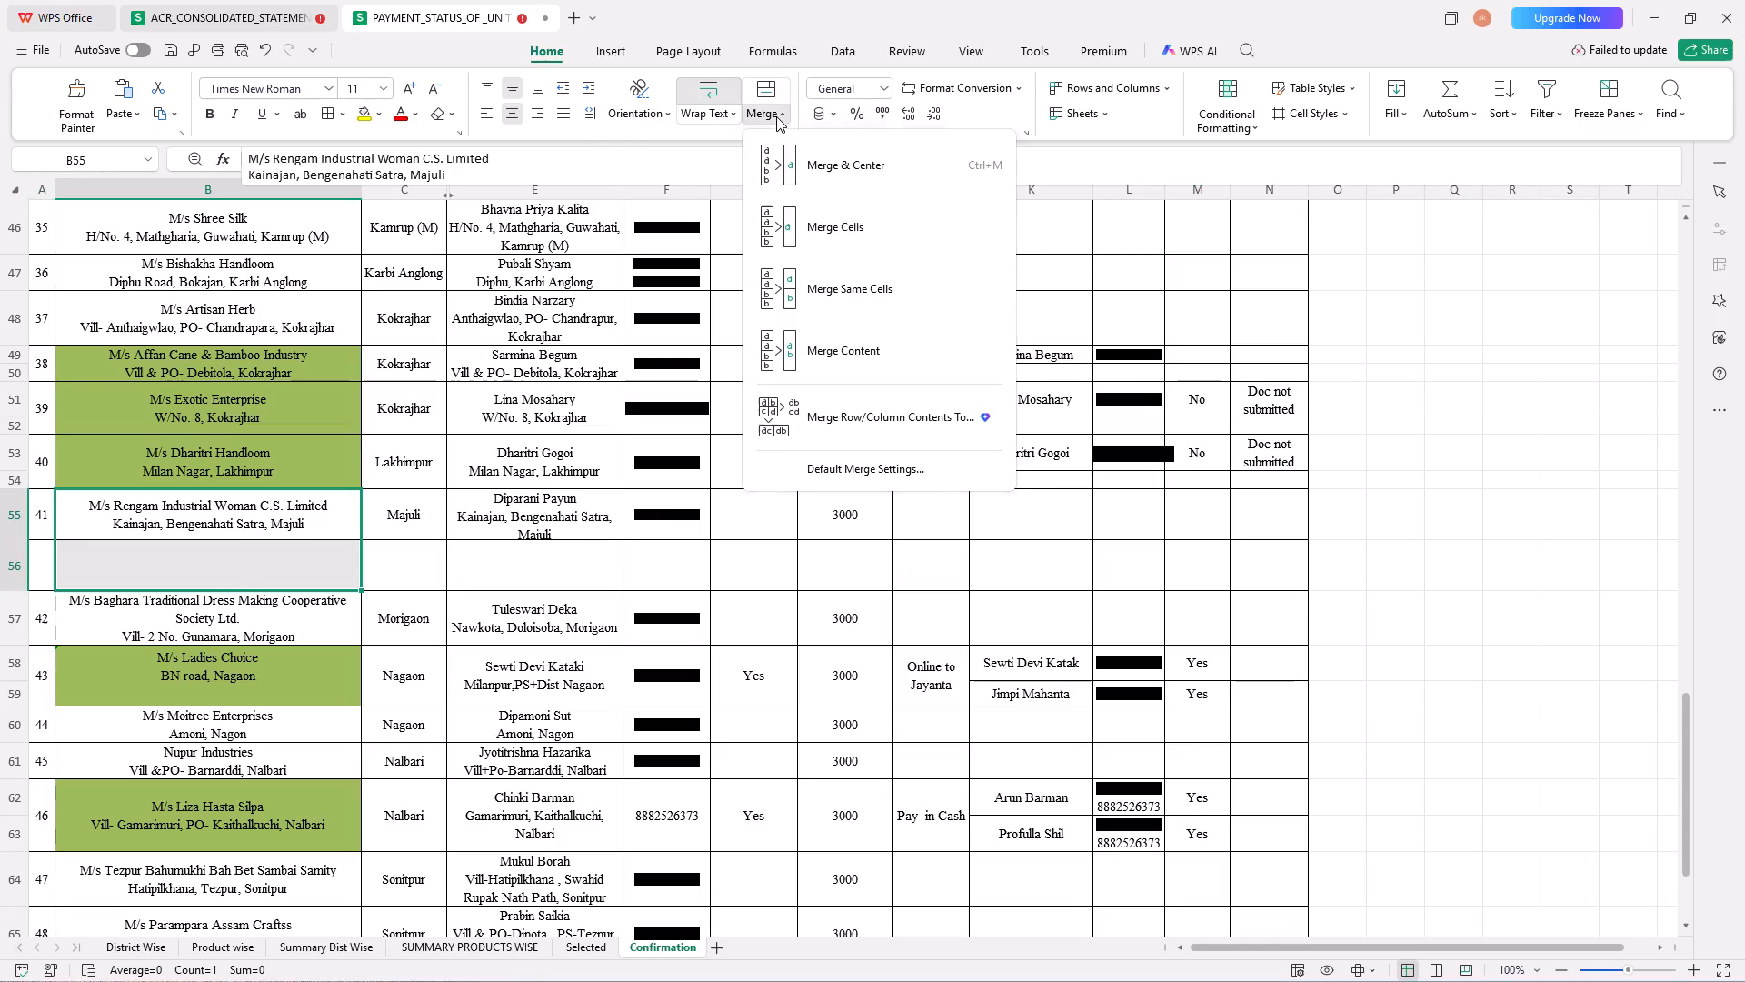
{"action": "left_click", "coordinate": [853, 165]}
{"action": "left_click", "coordinate": [215, 539]}
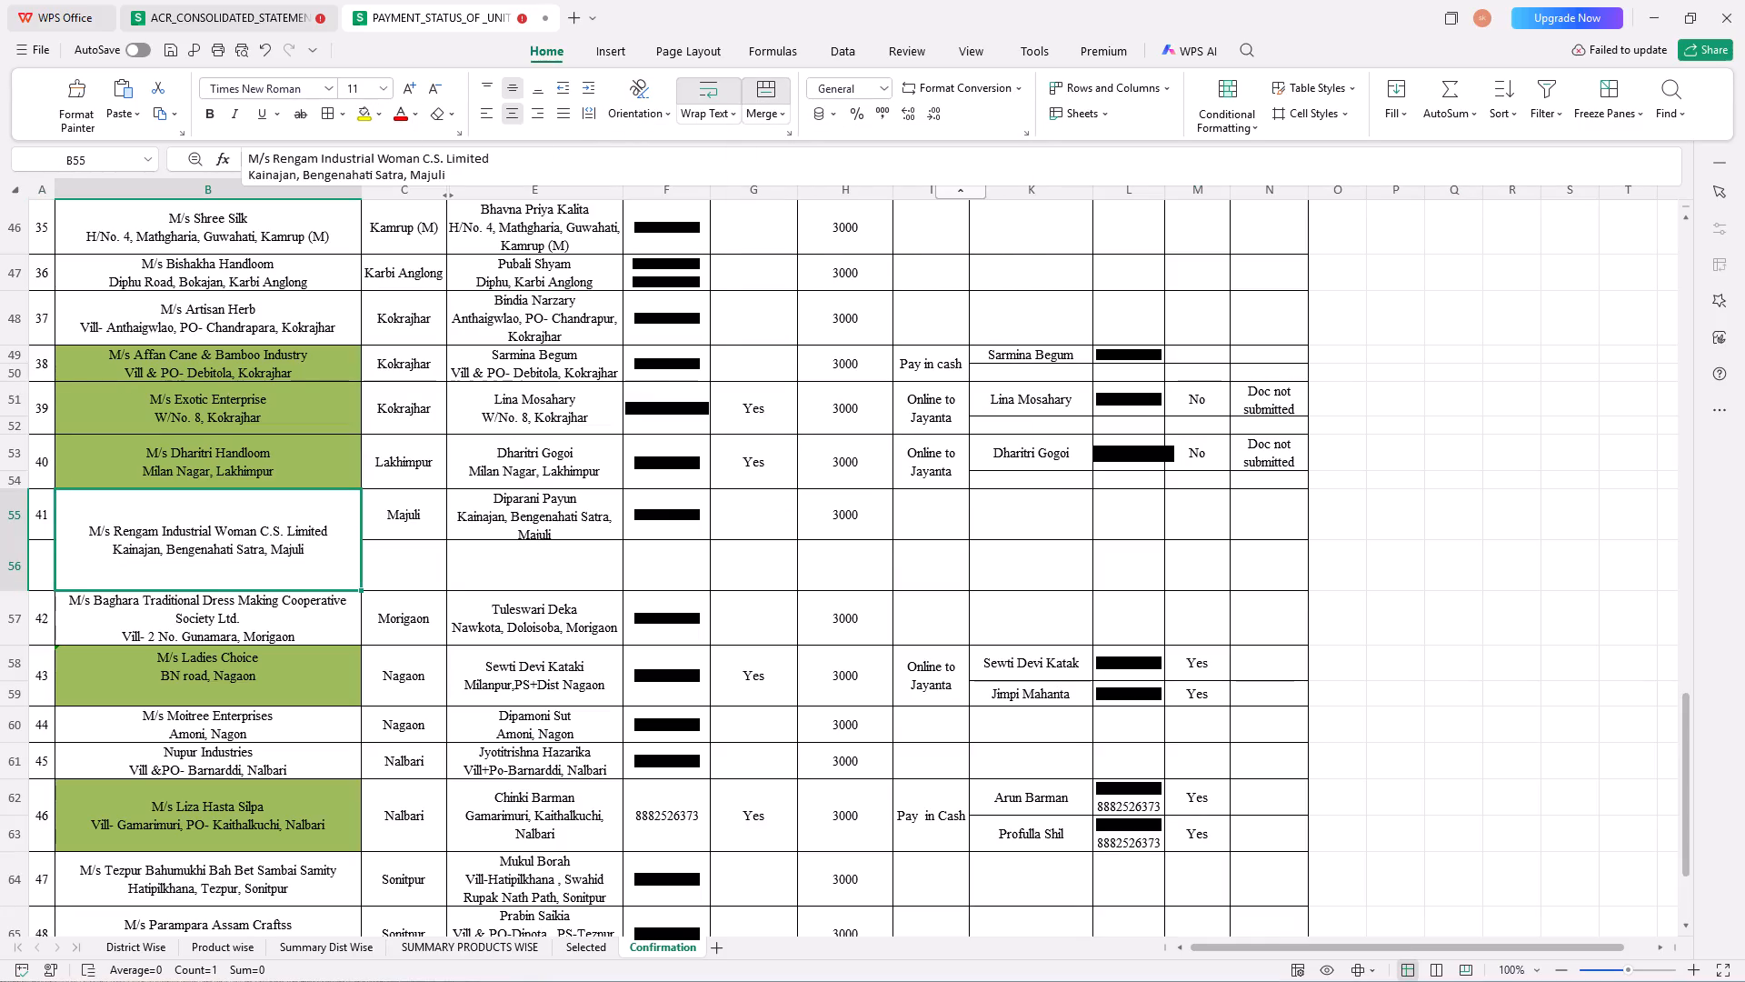
{"action": "left_click_drag", "start_coordinate": [404, 518], "coordinate": [407, 563]}
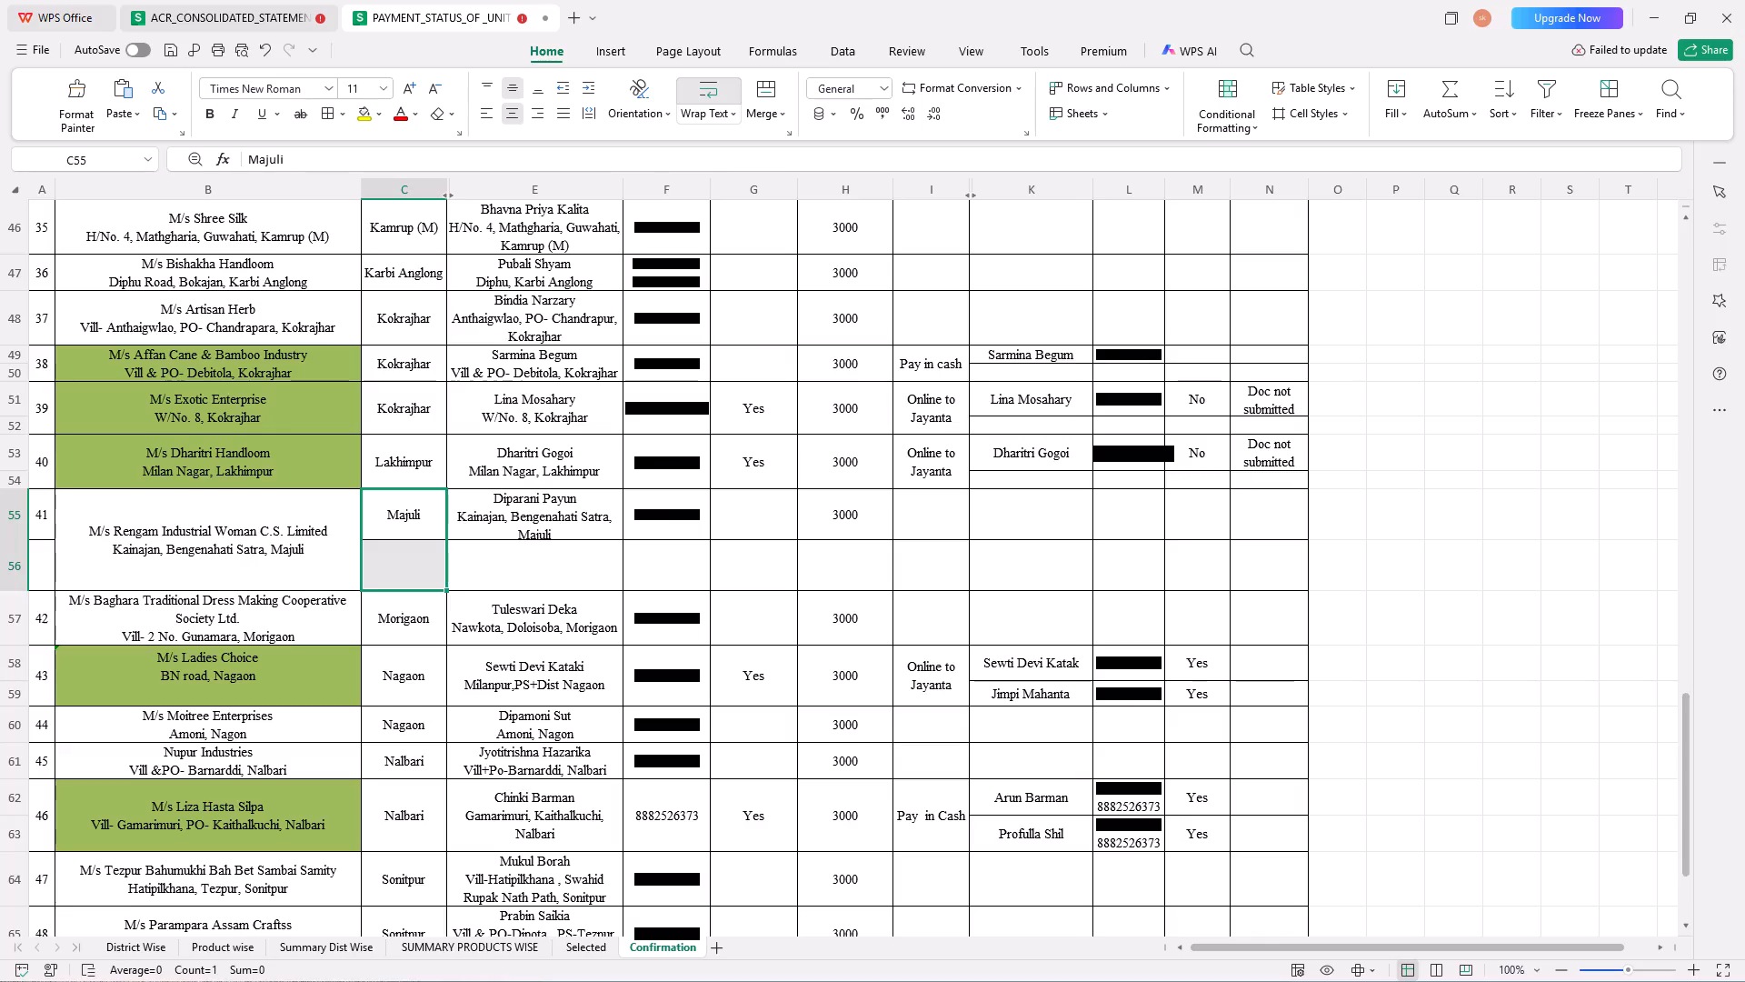
{"action": "left_click", "coordinate": [763, 96]}
{"action": "left_click_drag", "start_coordinate": [266, 532], "coordinate": [501, 547]}
Copy the merged format of the Majuli district cell C55 onto the M/s Rengam cells E55:H56.
{"action": "left_click", "coordinate": [404, 537]}
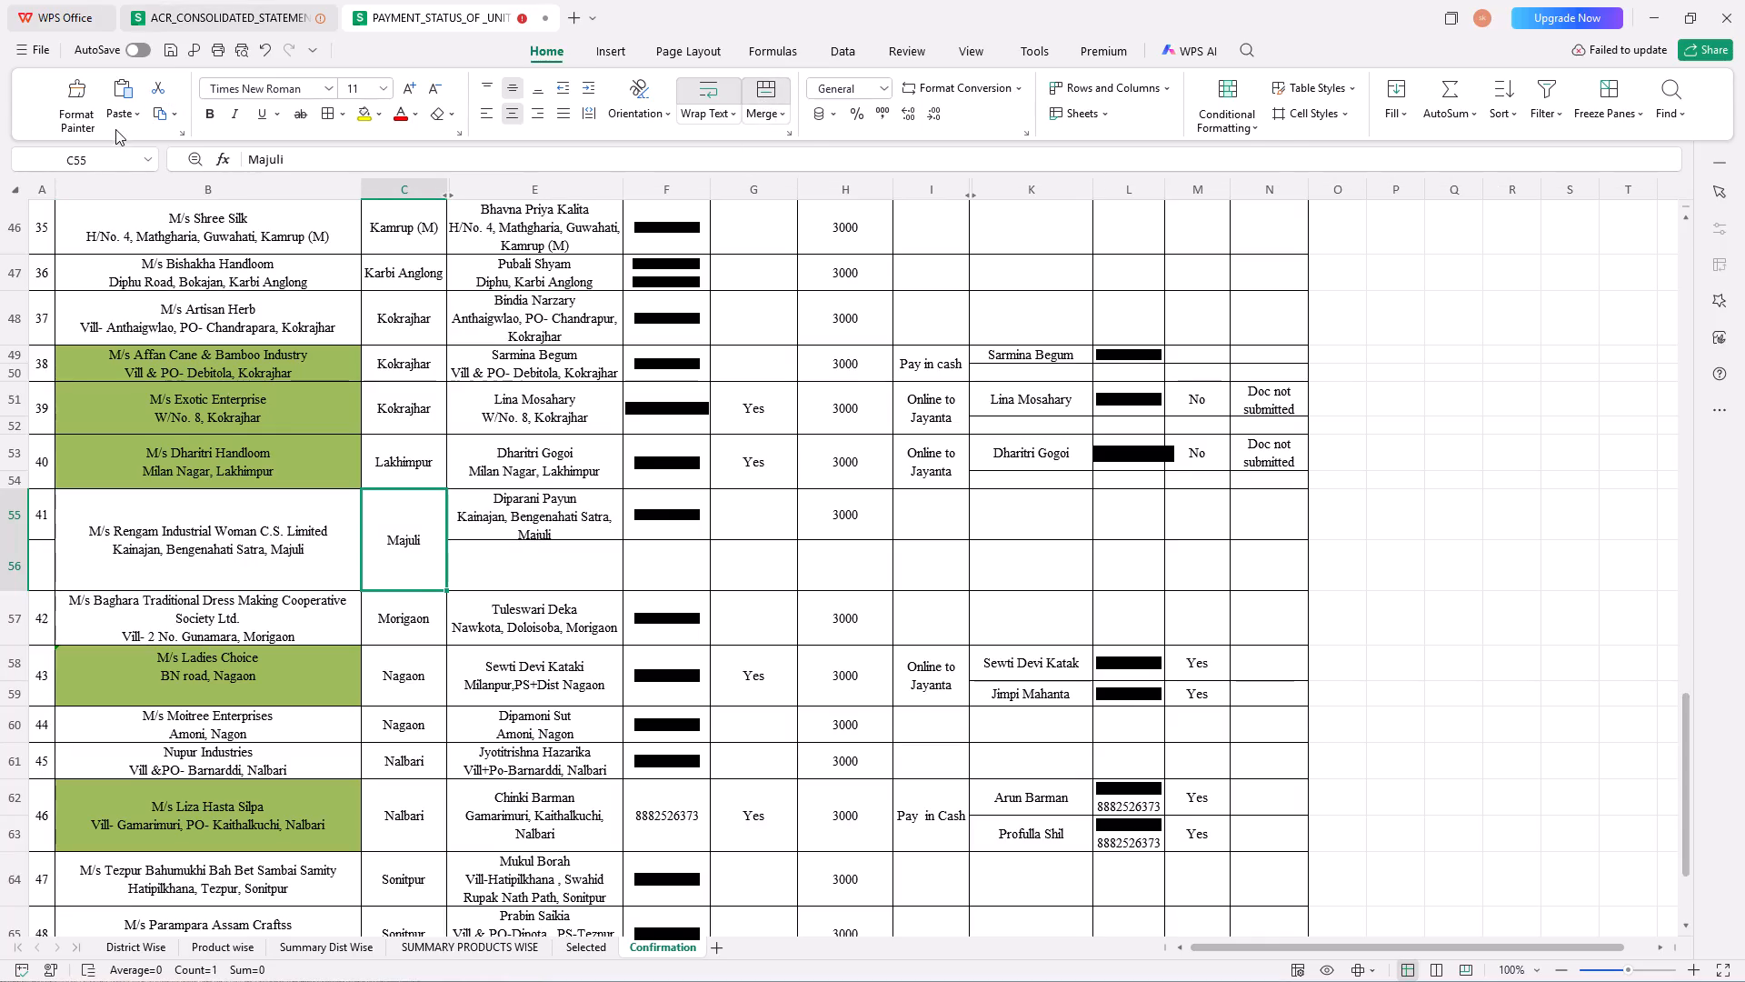
{"action": "left_click", "coordinate": [77, 129]}
{"action": "left_click_drag", "start_coordinate": [546, 509], "coordinate": [877, 574]}
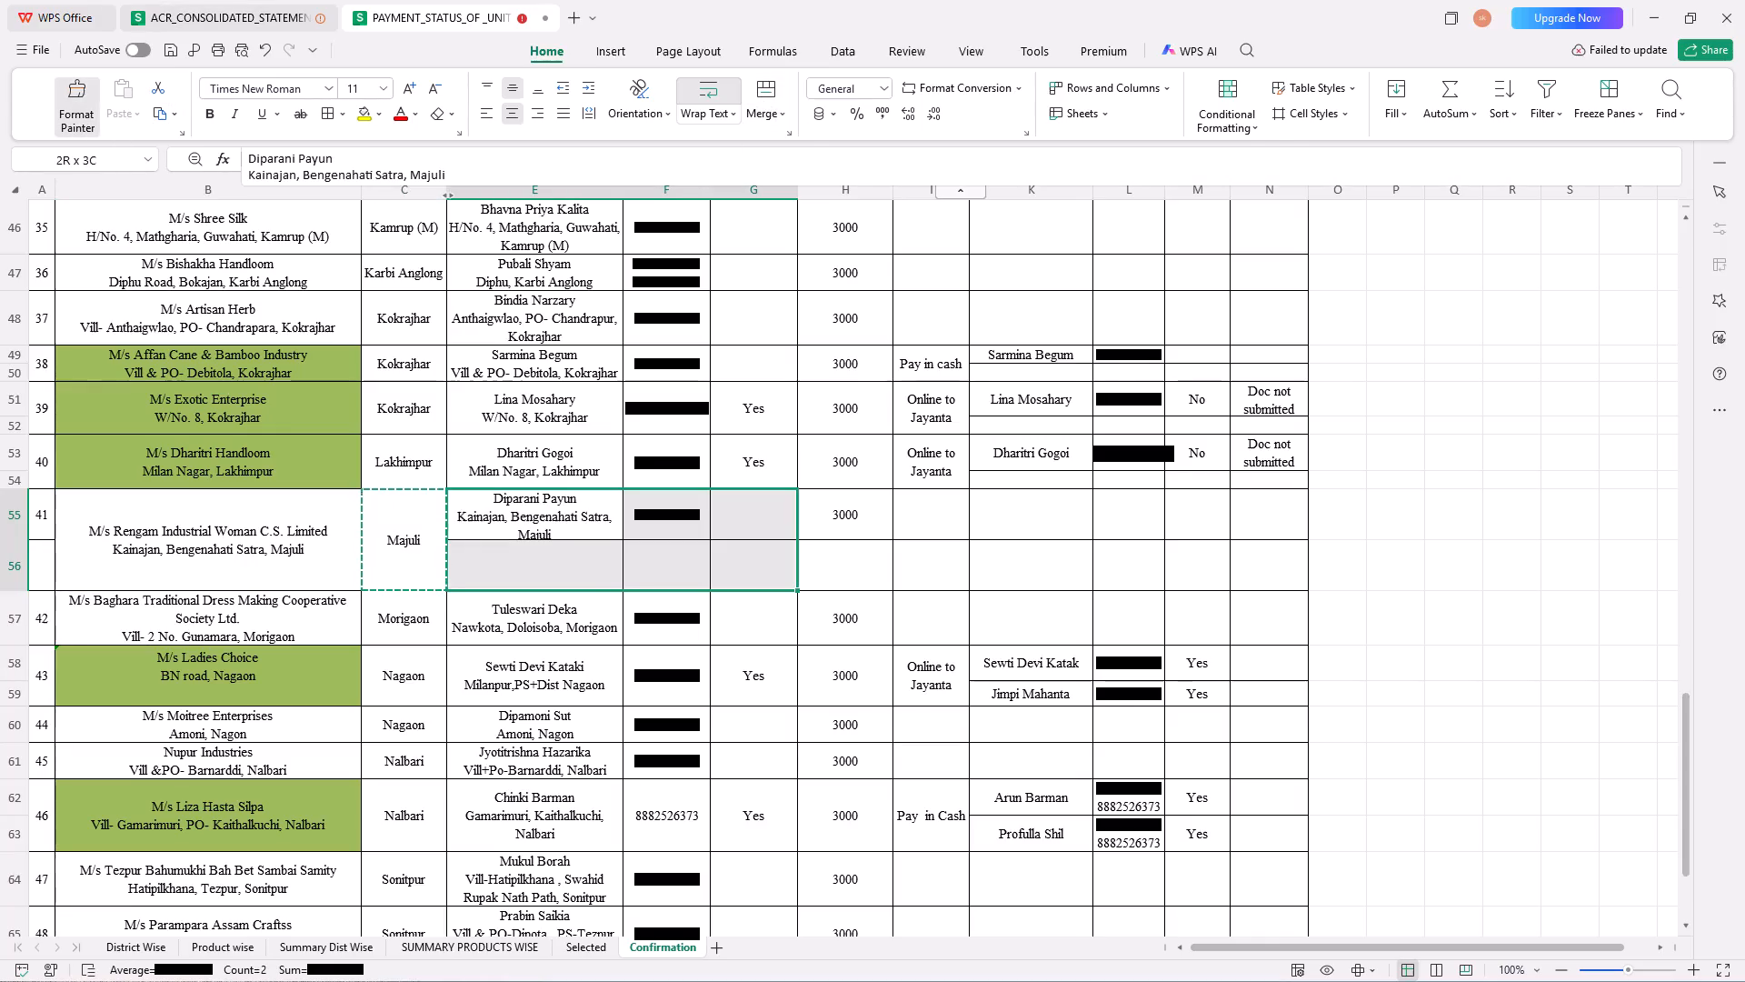
{"action": "left_click_drag", "start_coordinate": [877, 574], "coordinate": [880, 576]}
{"action": "left_click", "coordinate": [922, 527]}
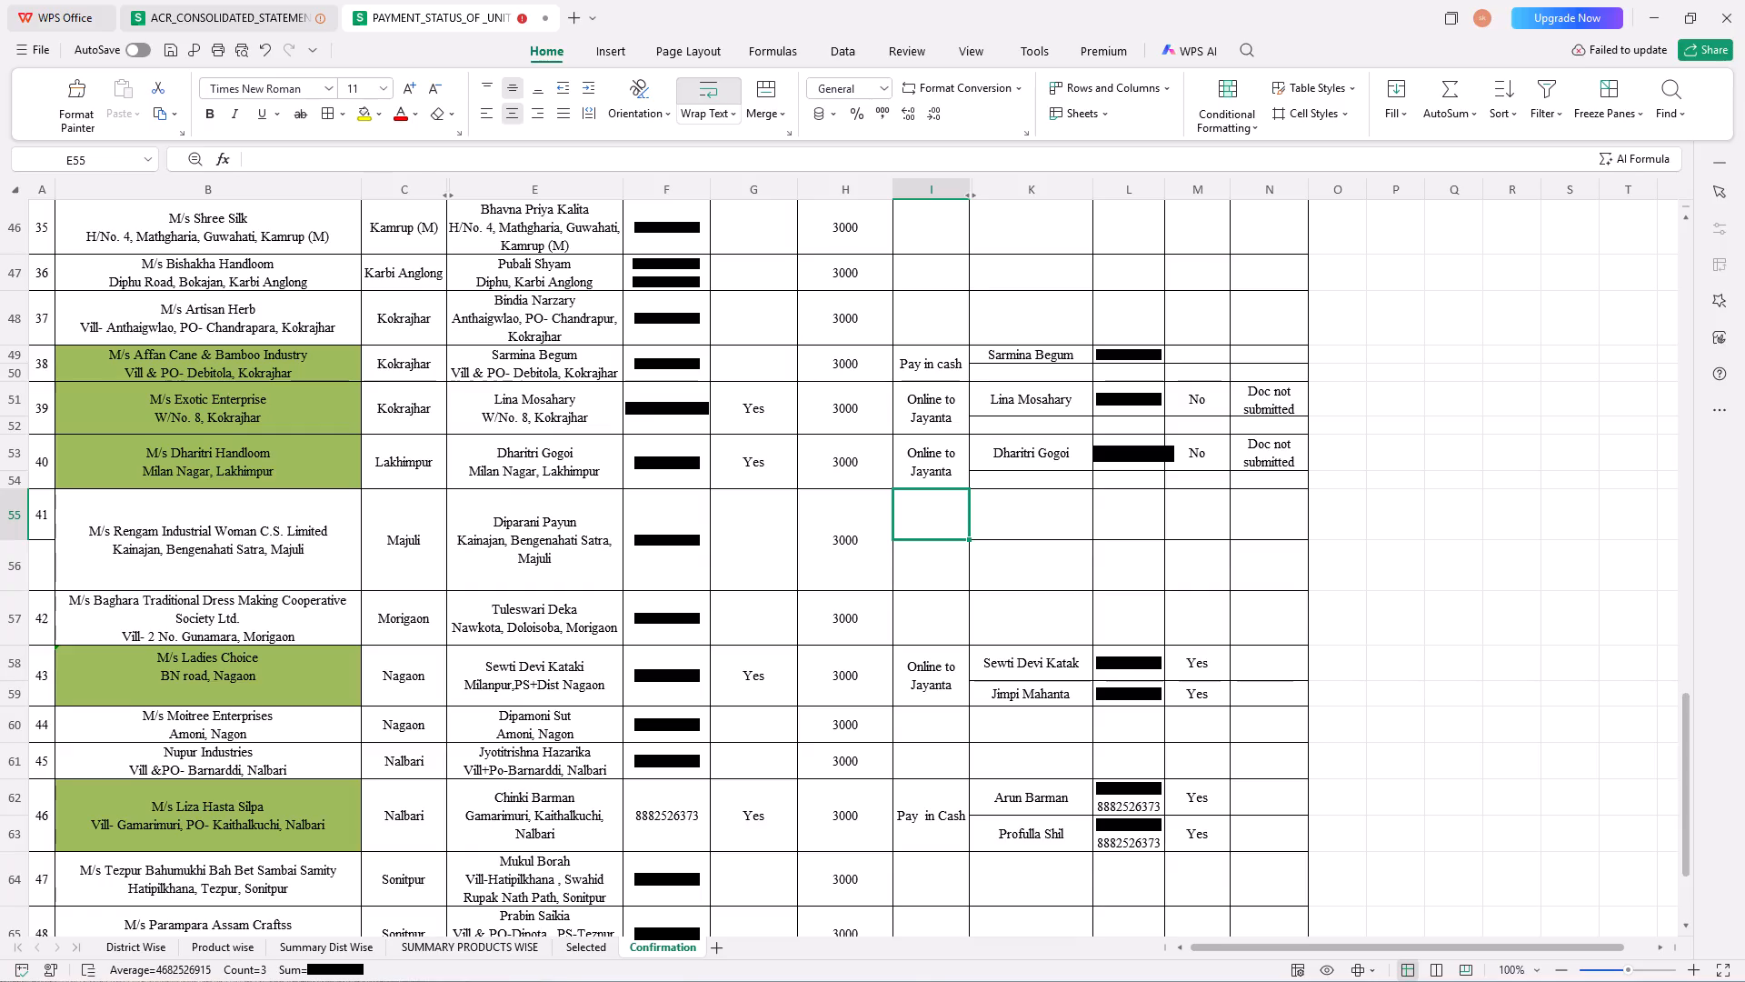
Merge cells I55:I56 of the M/s Rengam entry and enter "Online to Debajit" in the merged cell.
{"action": "left_click_drag", "start_coordinate": [929, 504], "coordinate": [935, 570]}
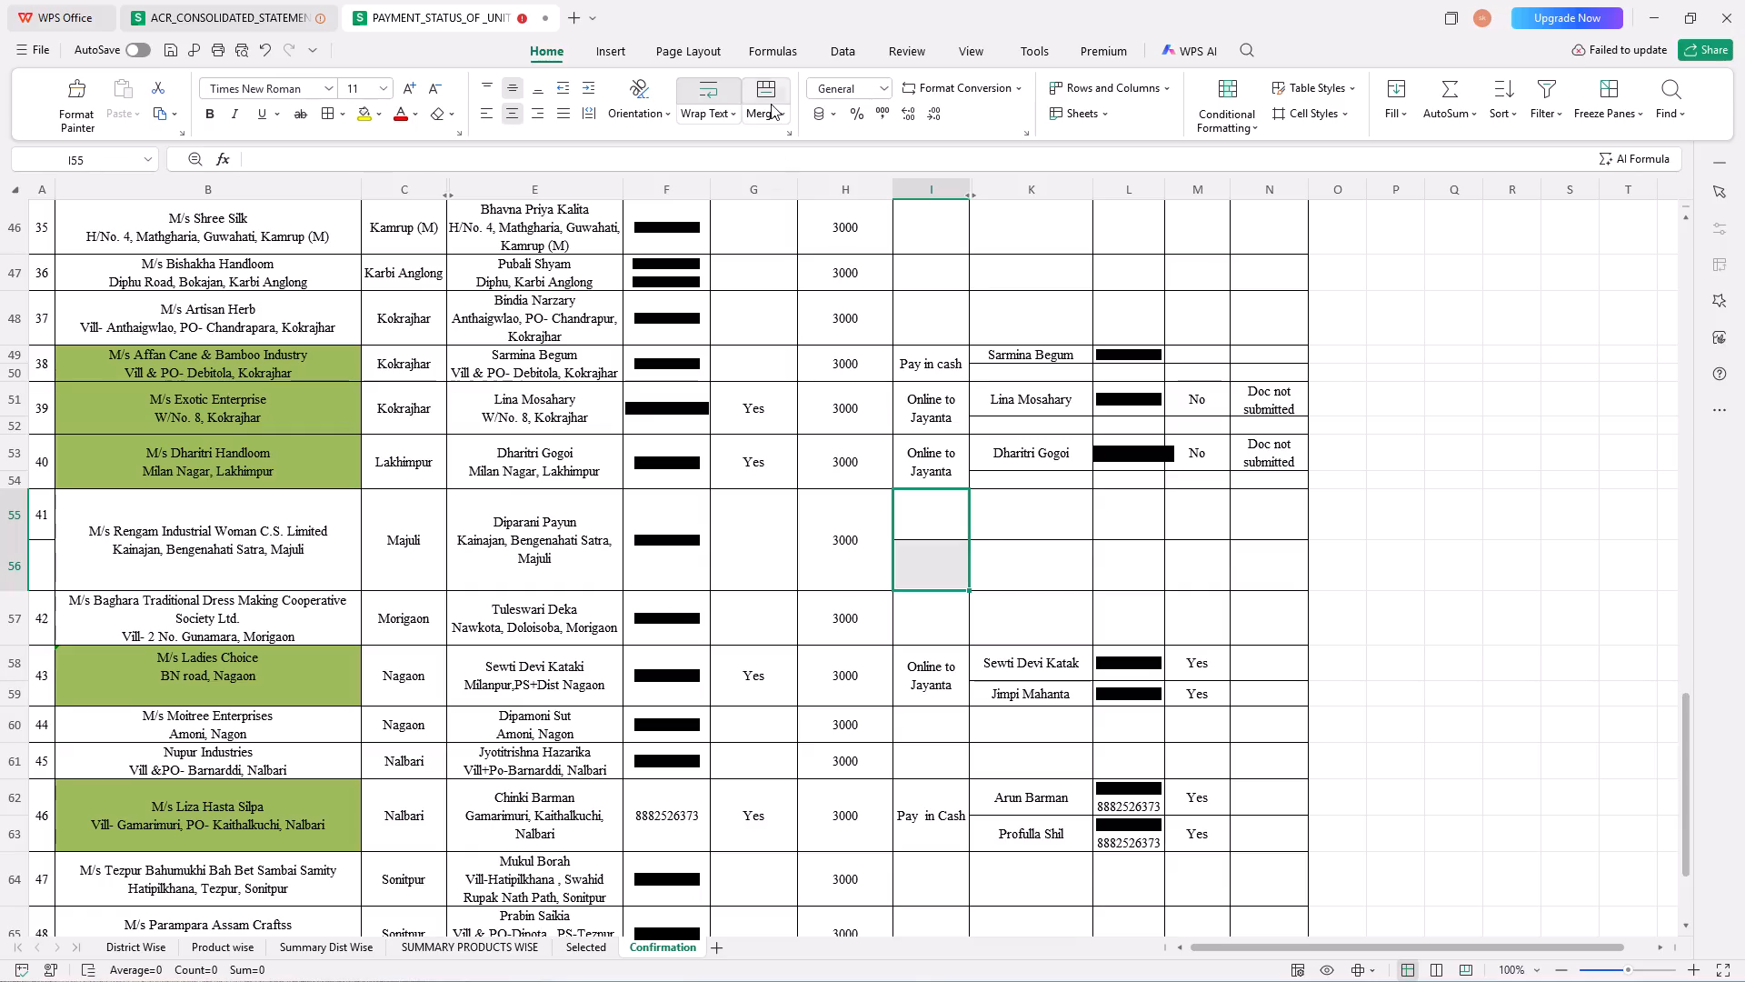
{"action": "left_click", "coordinate": [771, 104]}
{"action": "double_click", "coordinate": [927, 546]}
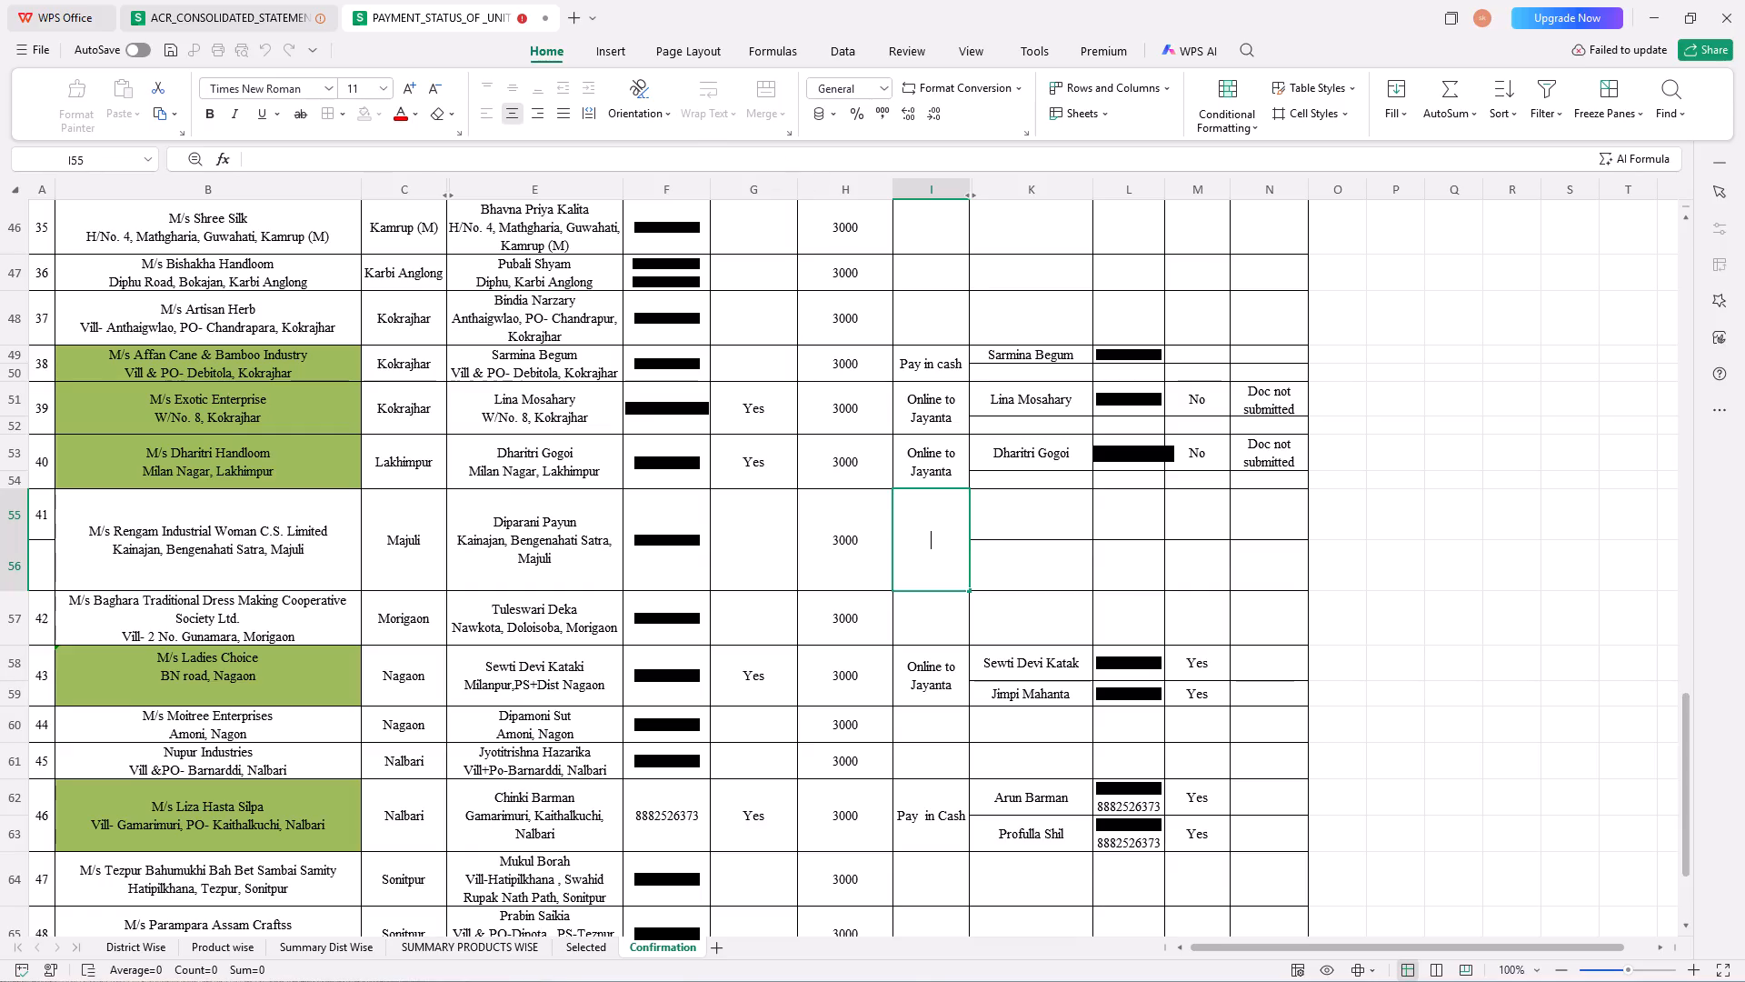
{"action": "type", "text": "Online to Debajit"}
{"action": "left_click", "coordinate": [973, 601]}
Copy the M/s Rengam proprietor's name, without the address, into Name of Representatives cell K55.
{"action": "left_click", "coordinate": [978, 519]}
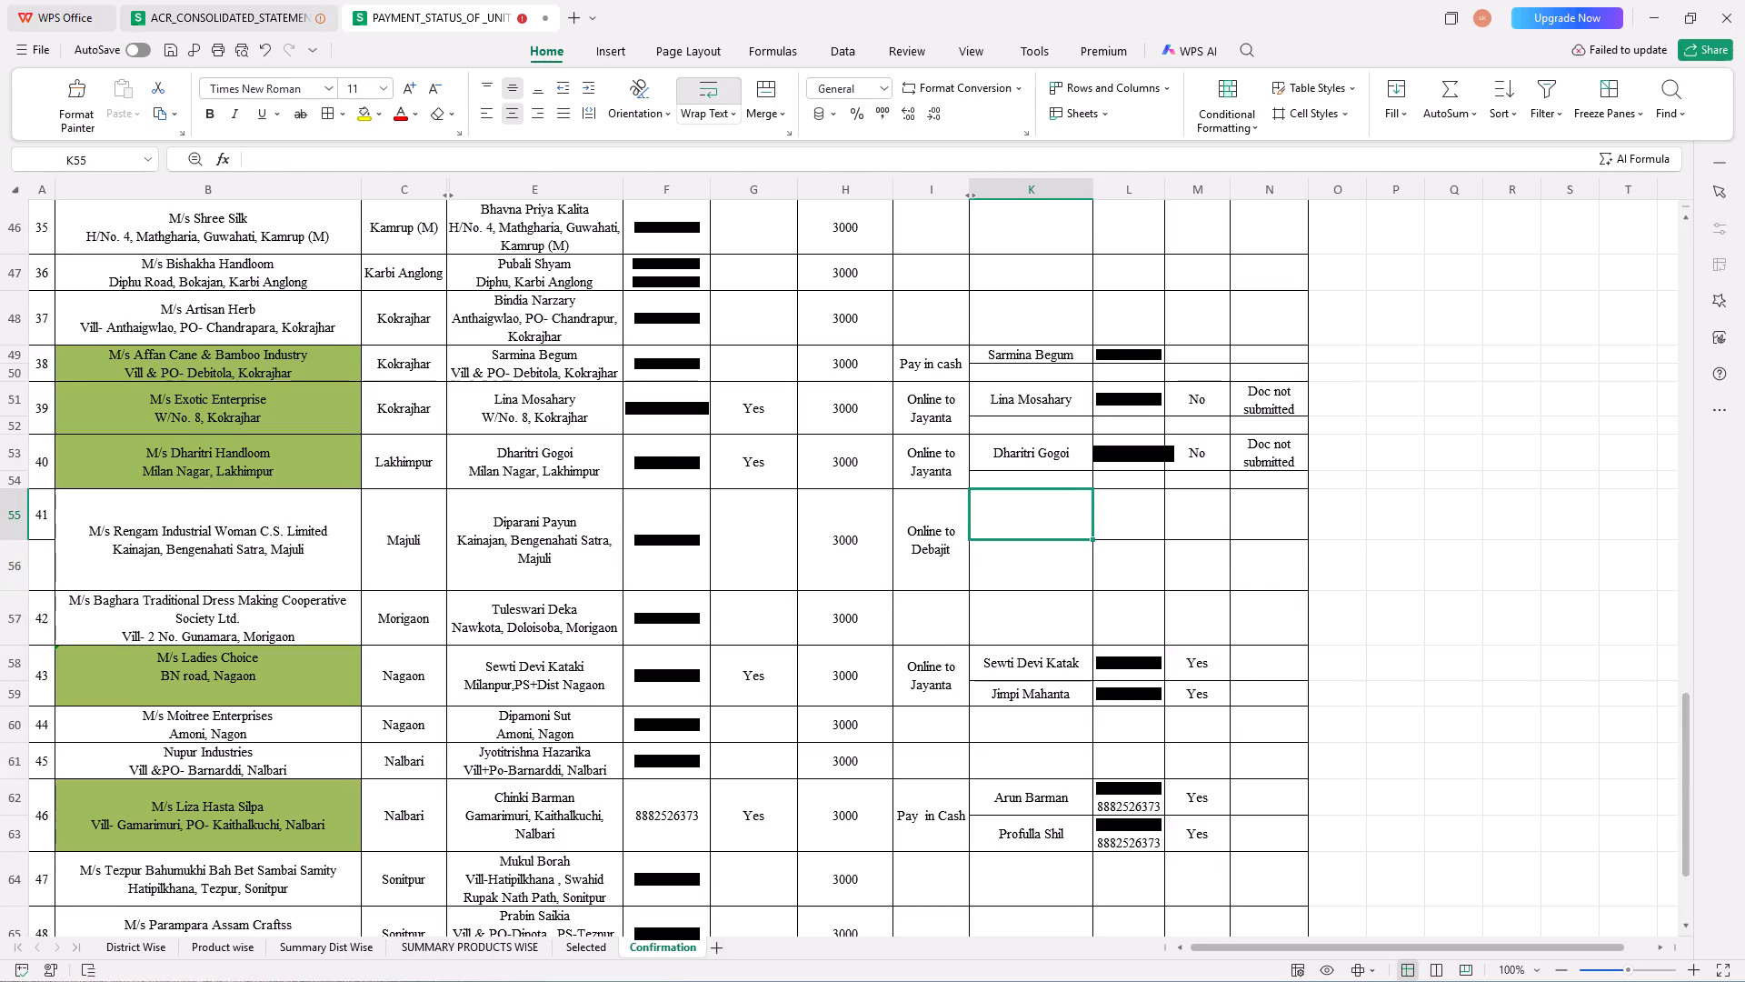
{"action": "left_click", "coordinate": [118, 626]}
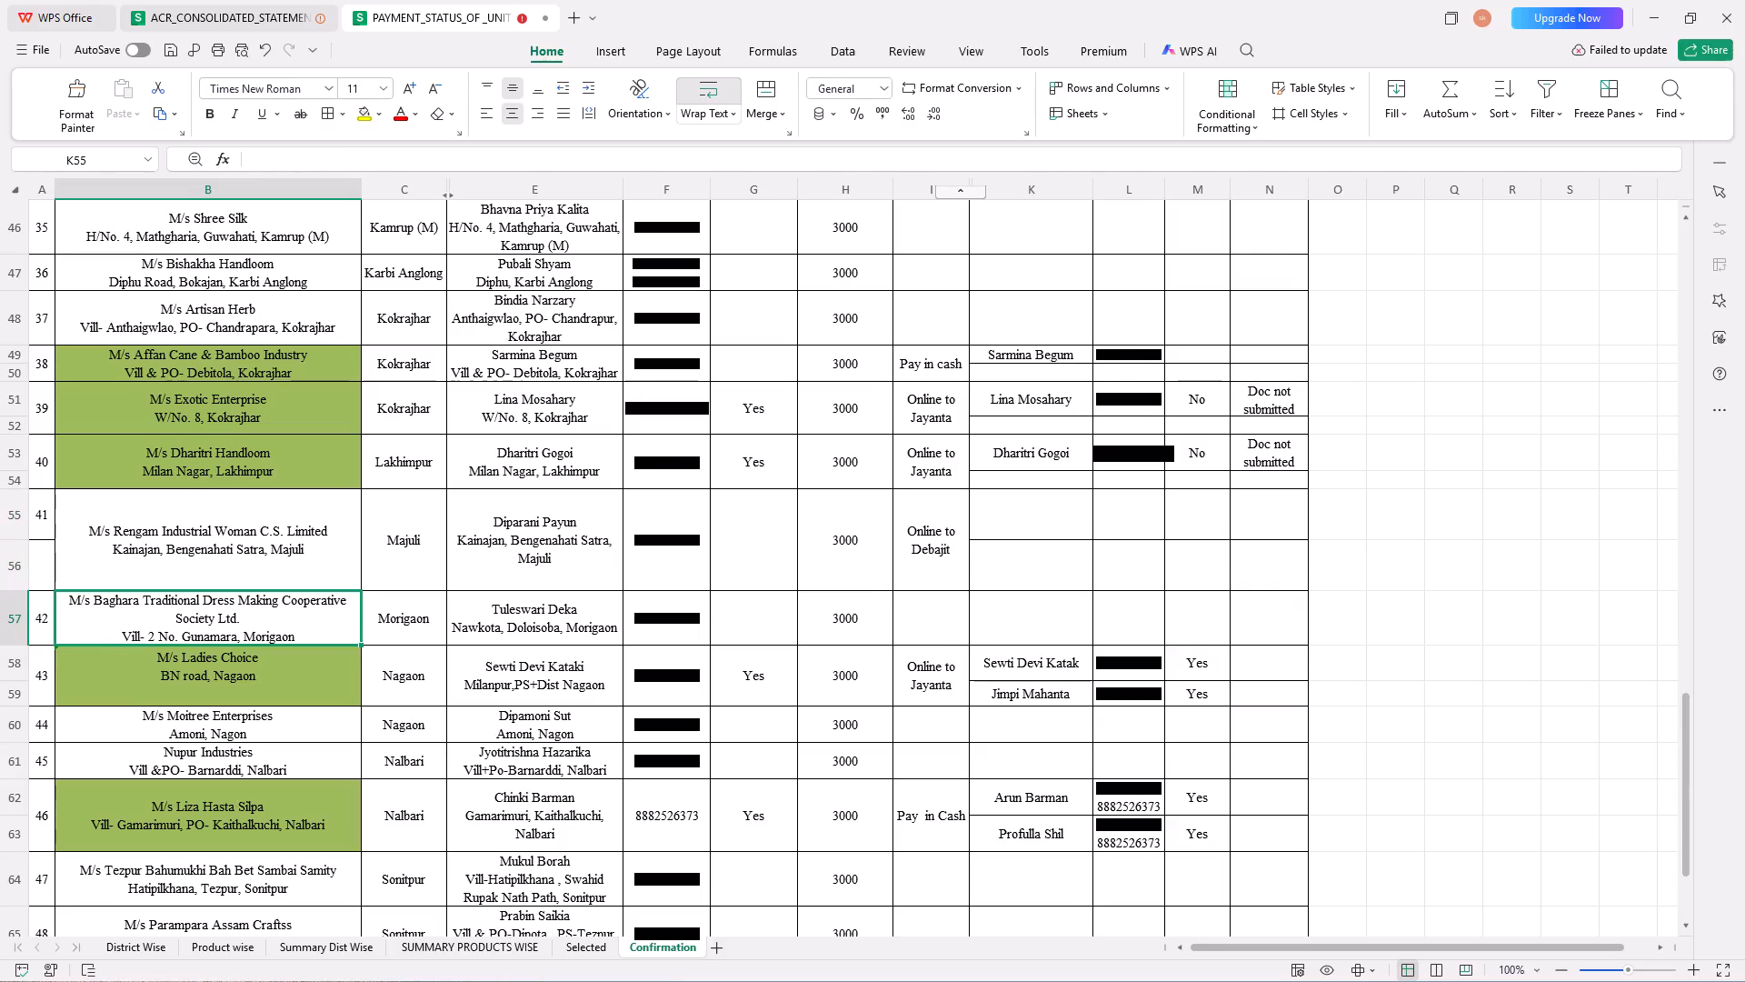
{"action": "double_click", "coordinate": [490, 522]}
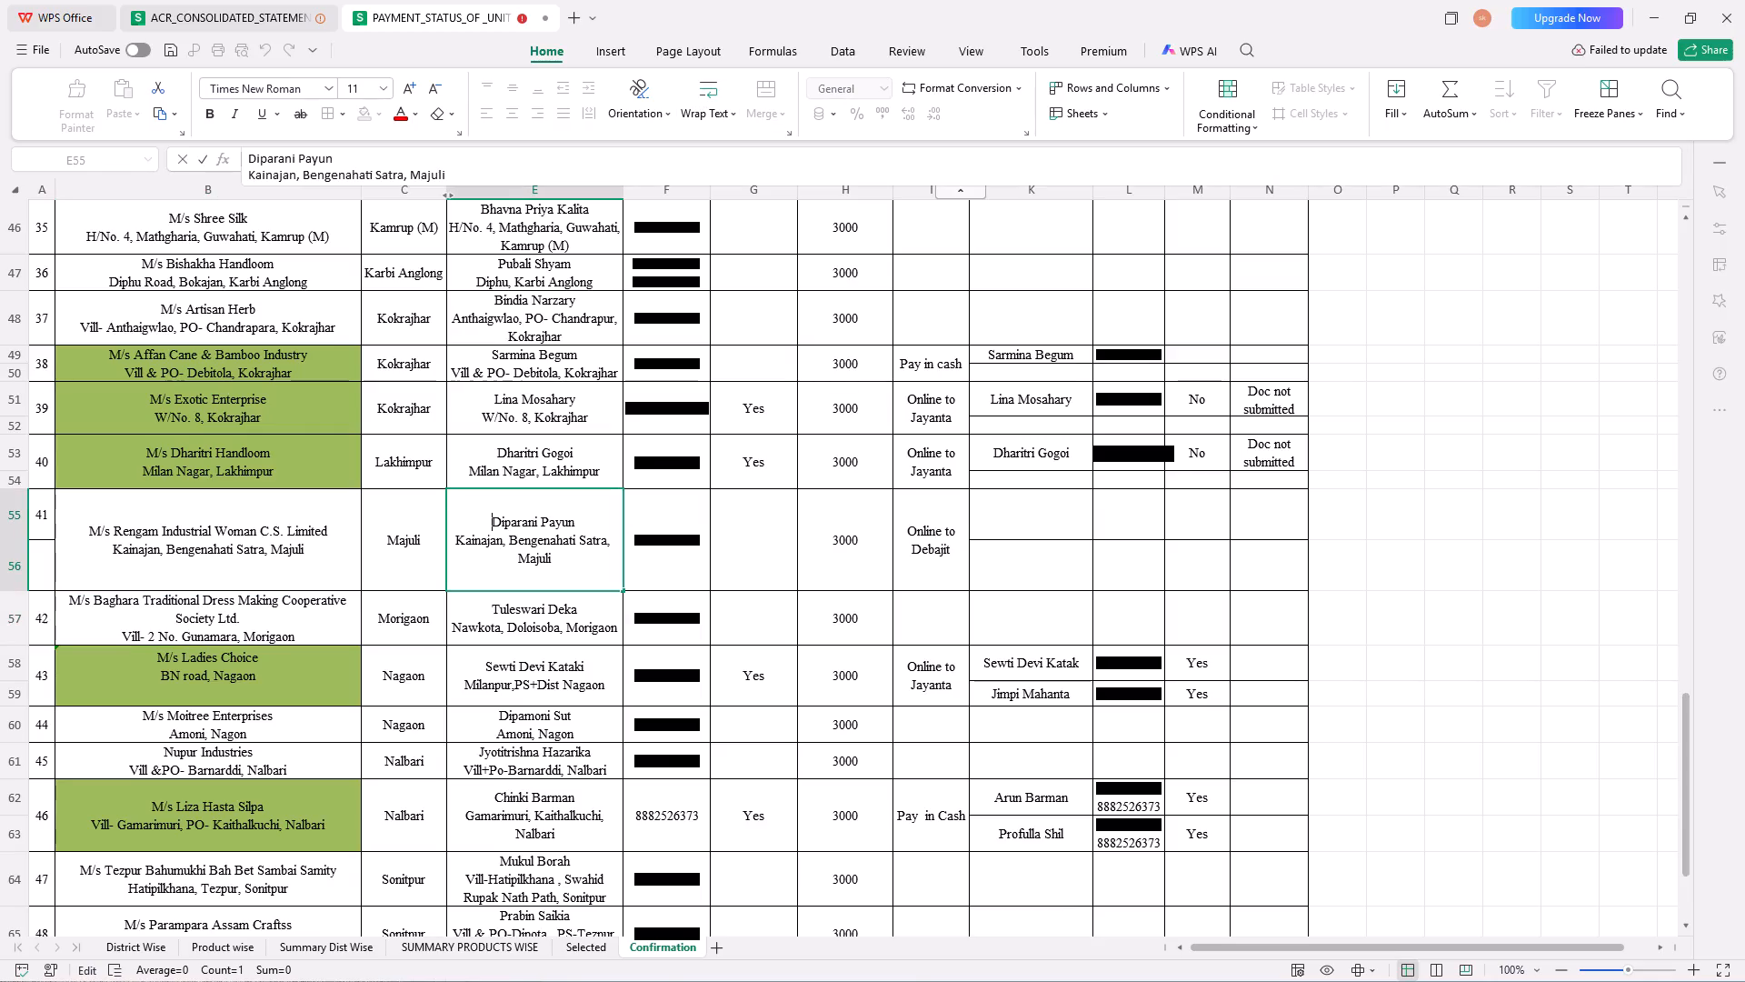
{"action": "left_click_drag", "start_coordinate": [488, 522], "coordinate": [573, 518]}
{"action": "key", "text": "ctrl+c"}
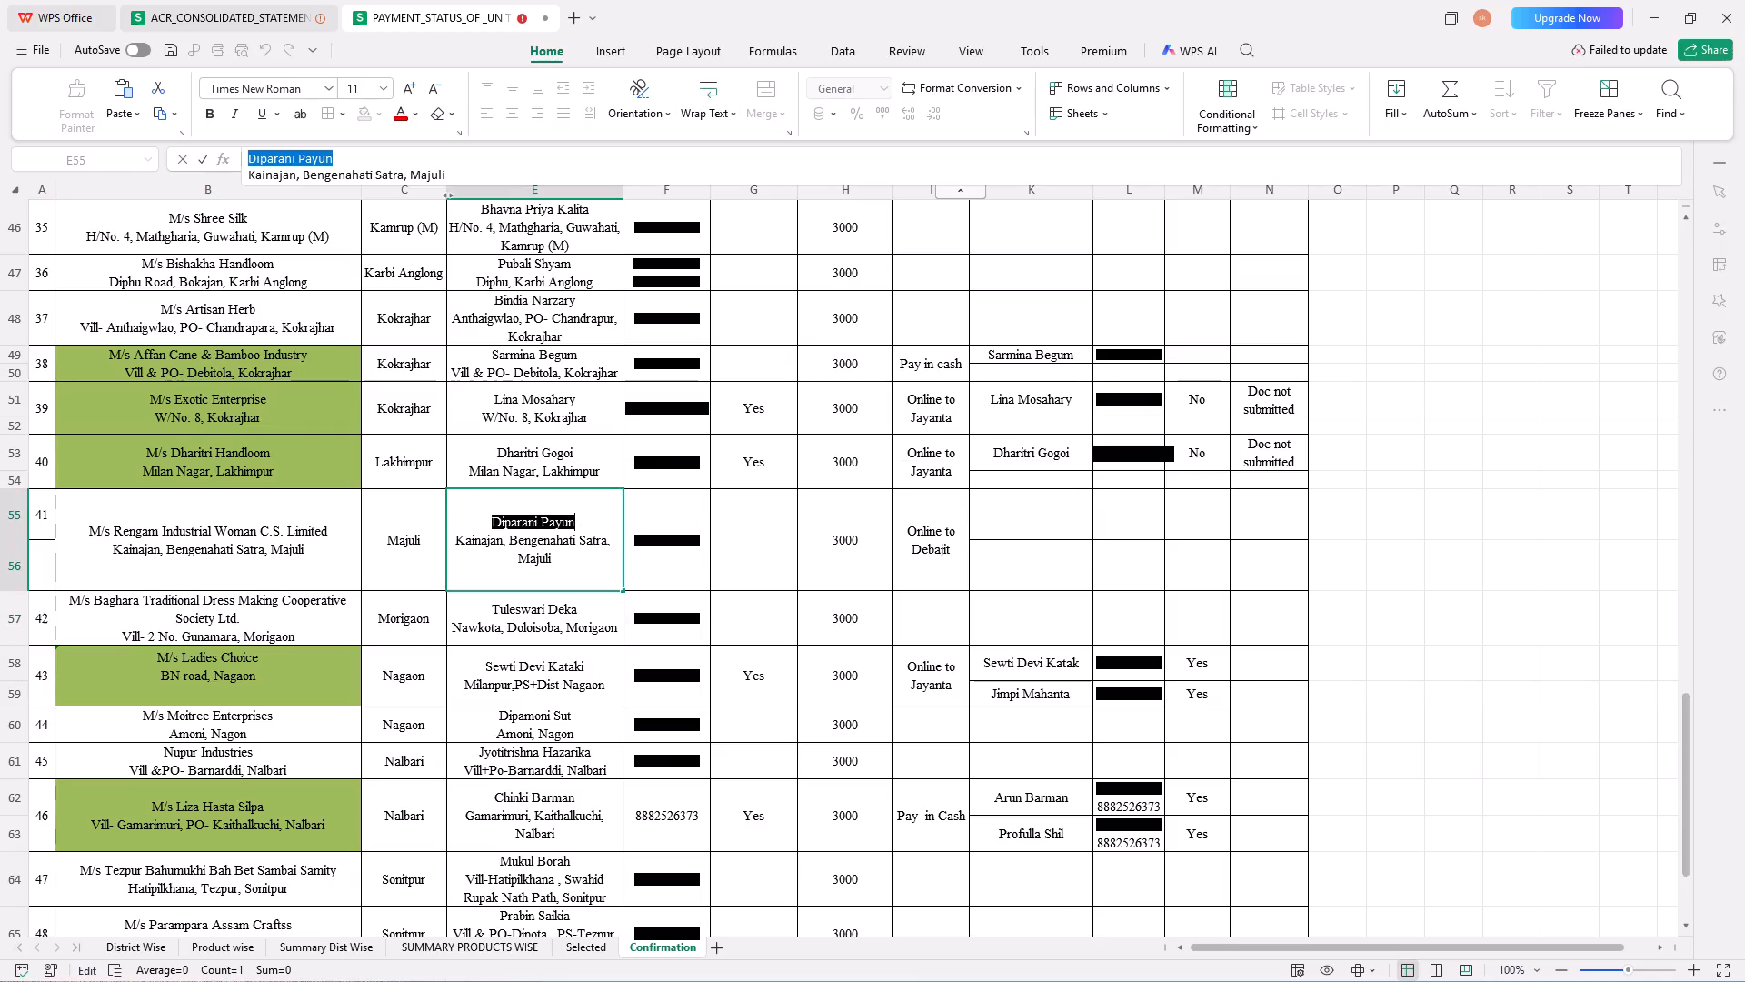
{"action": "left_click", "coordinate": [985, 521]}
{"action": "key", "text": "ctrl+v"}
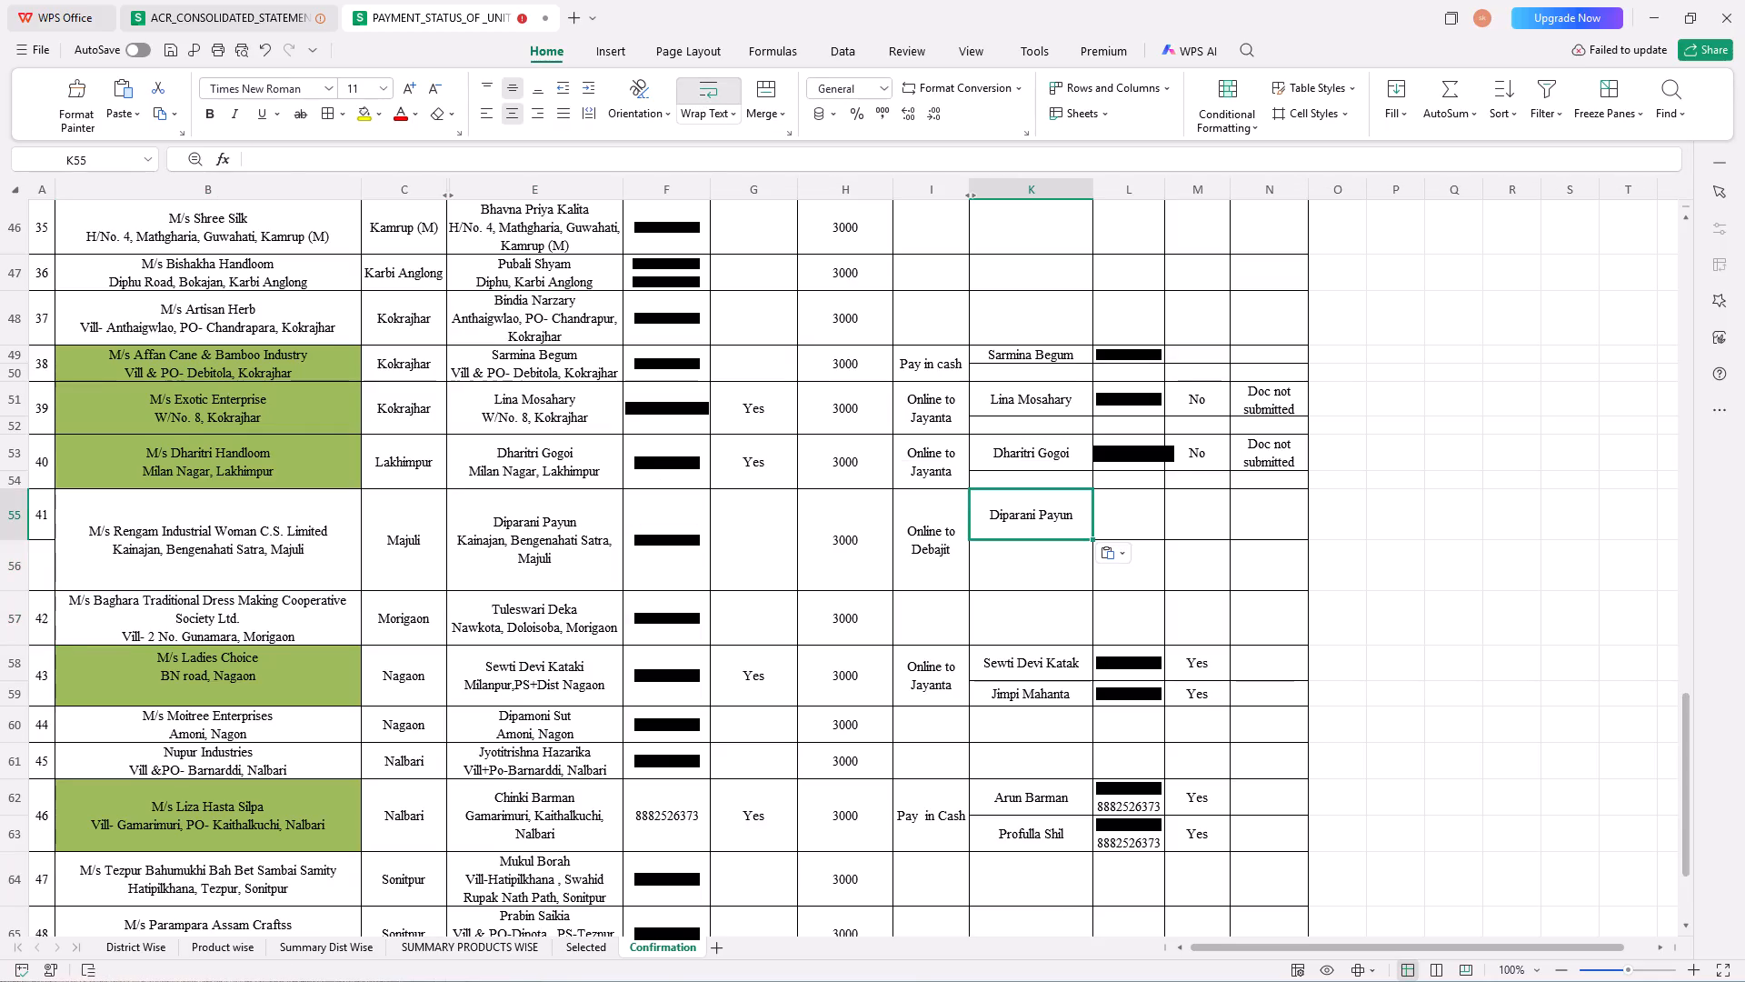
Copy the M/s Rengam proprietor's contact number from F55 into the representative's Contact No. cell L55.
{"action": "triple_click", "coordinate": [683, 541]}
{"action": "left_click", "coordinate": [681, 540]}
{"action": "key", "text": "ctrl+c"}
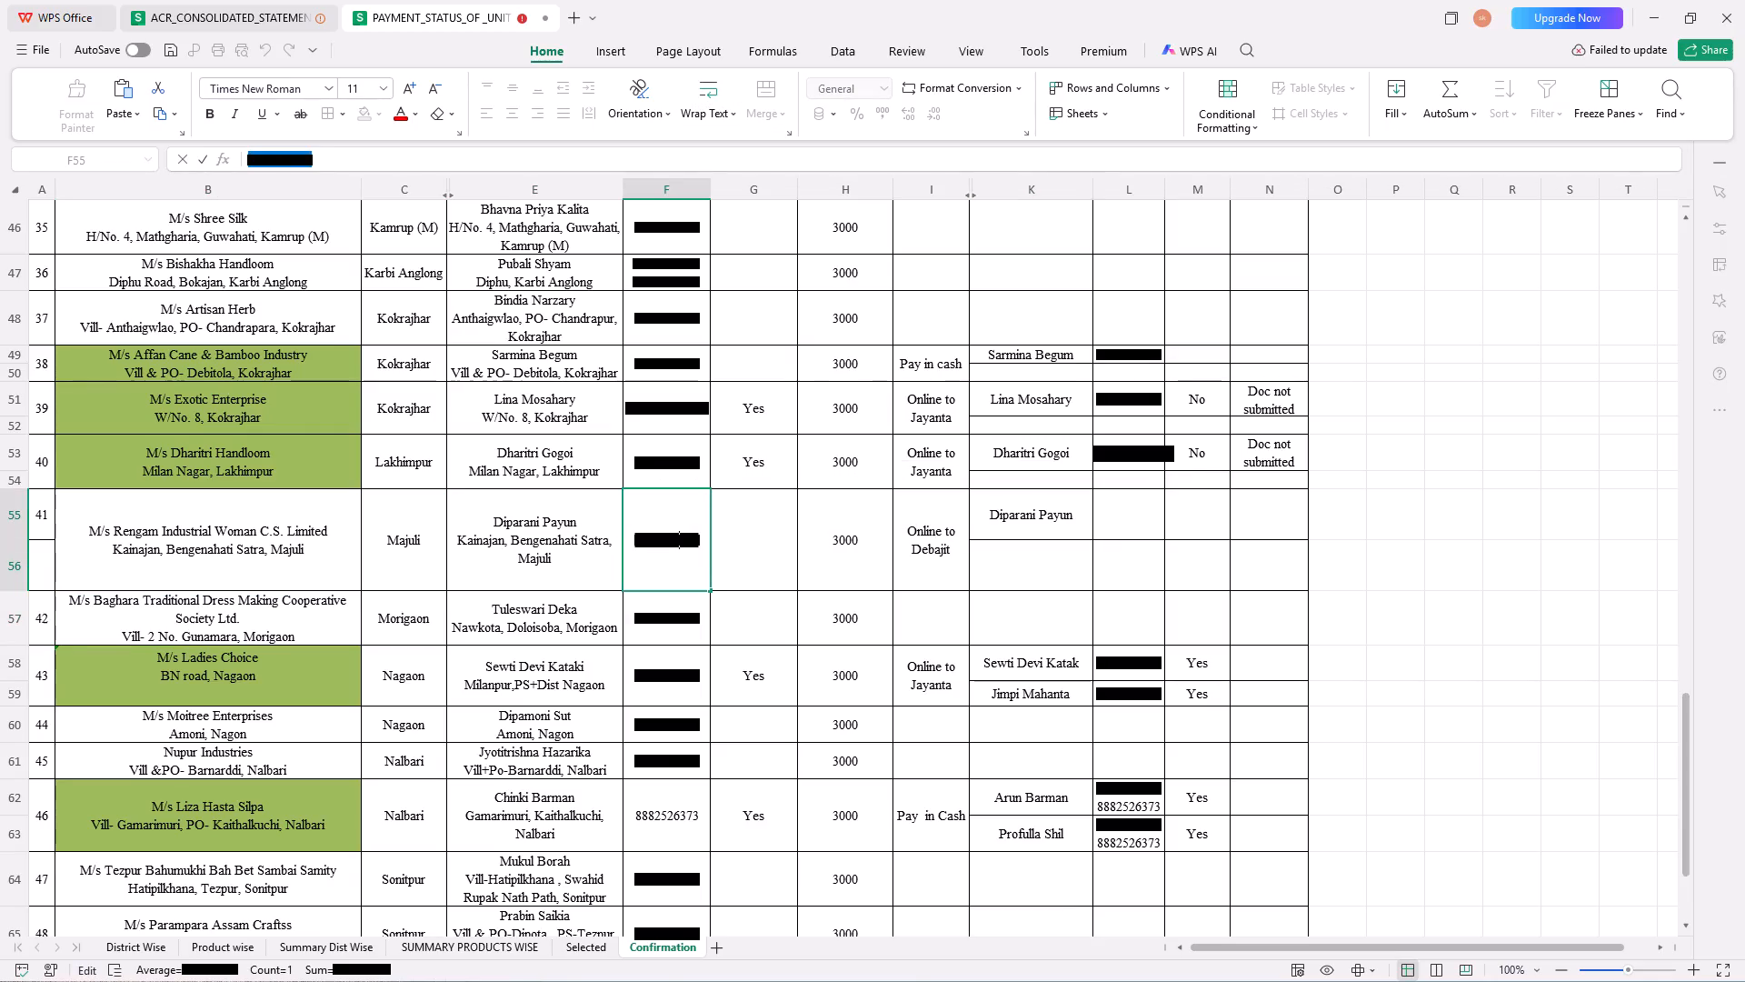
{"action": "left_click", "coordinate": [1102, 510]}
{"action": "key", "text": "ctrl+v"}
{"action": "left_click", "coordinate": [1001, 620]}
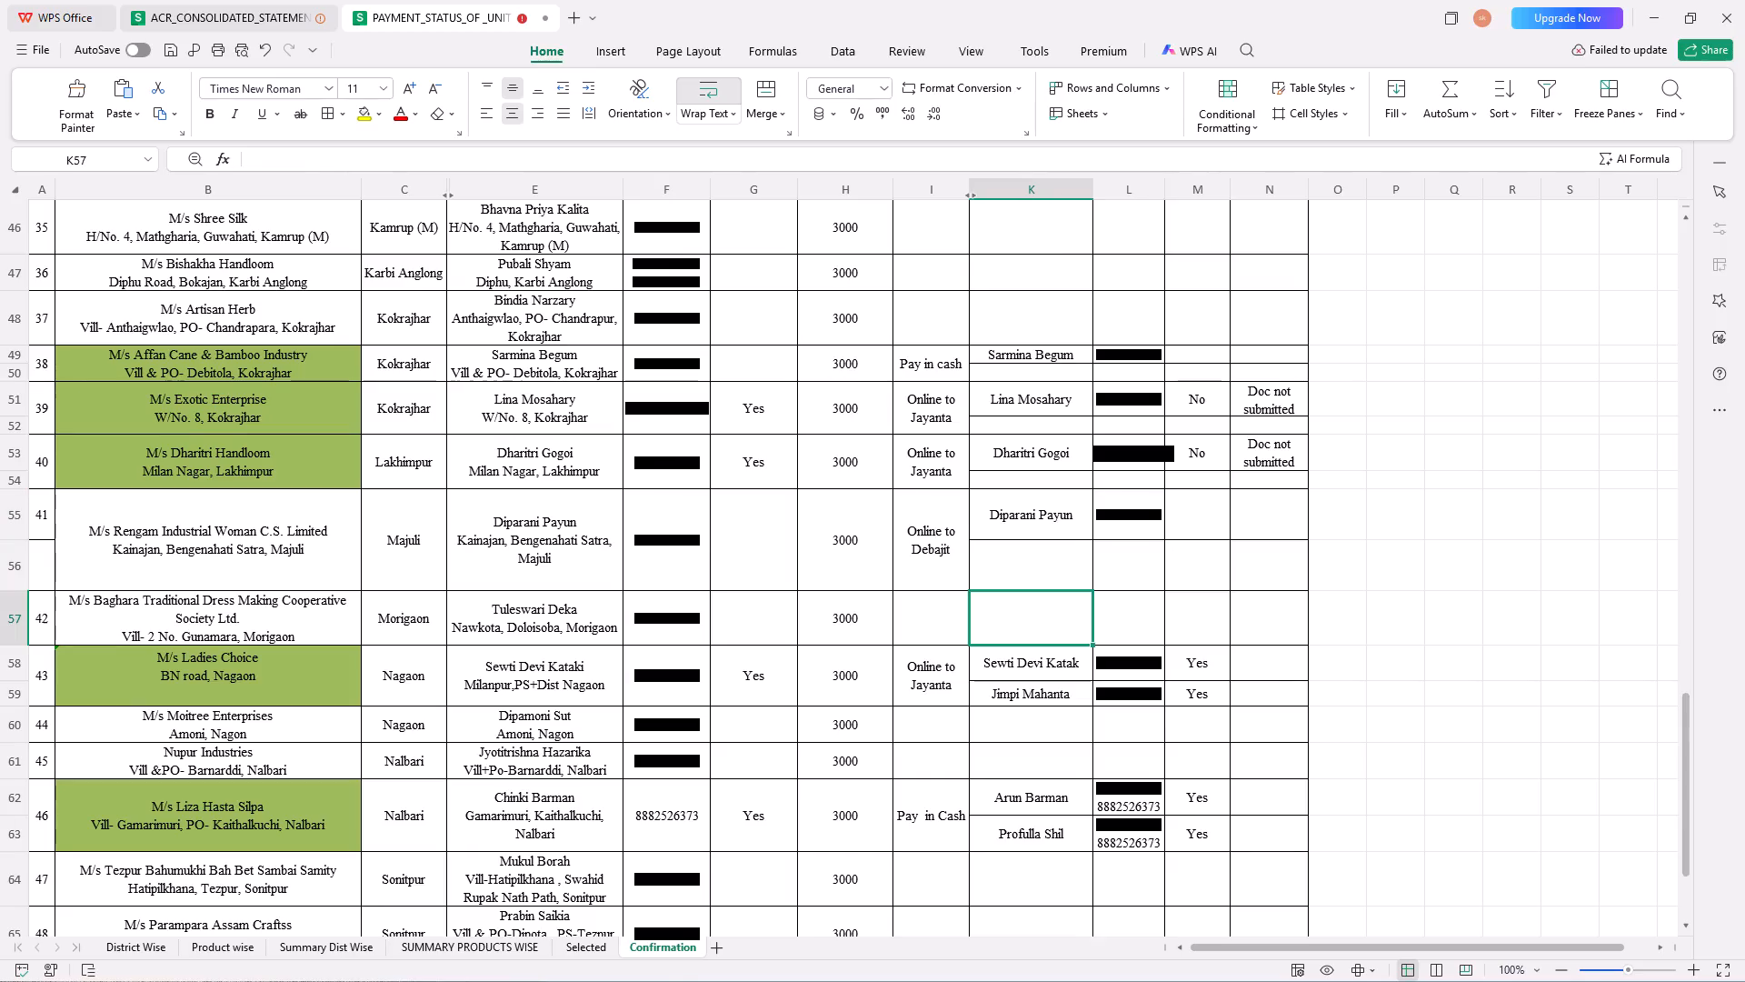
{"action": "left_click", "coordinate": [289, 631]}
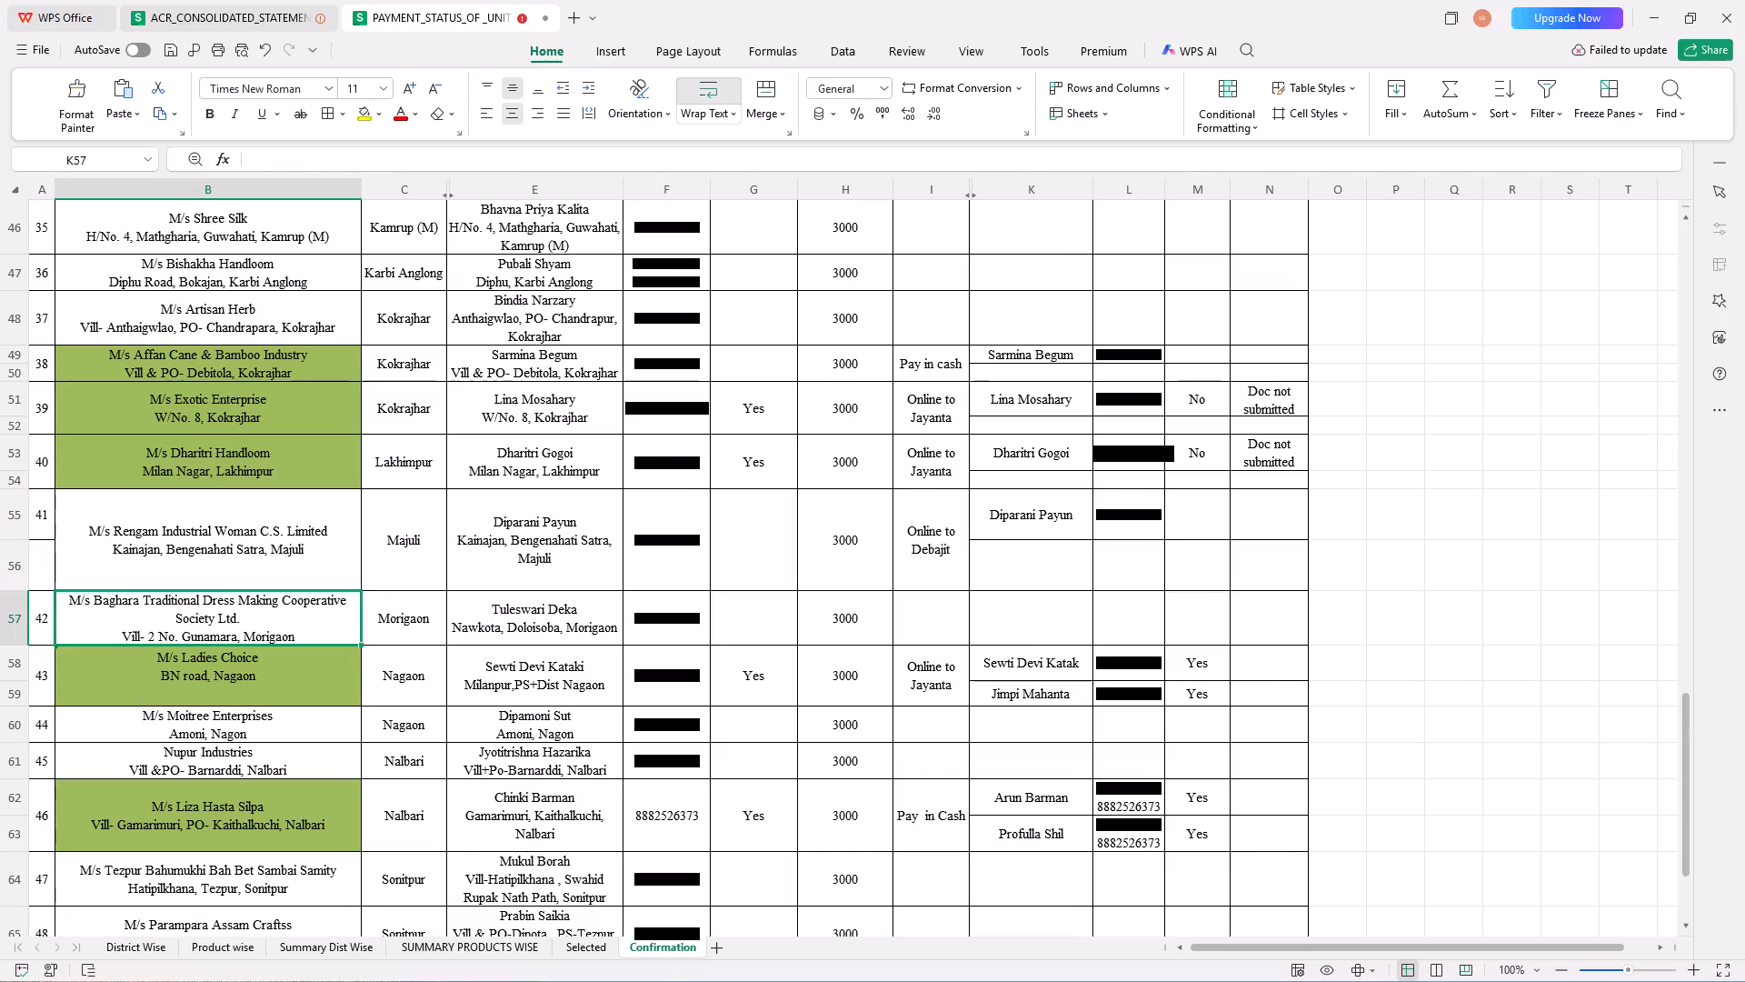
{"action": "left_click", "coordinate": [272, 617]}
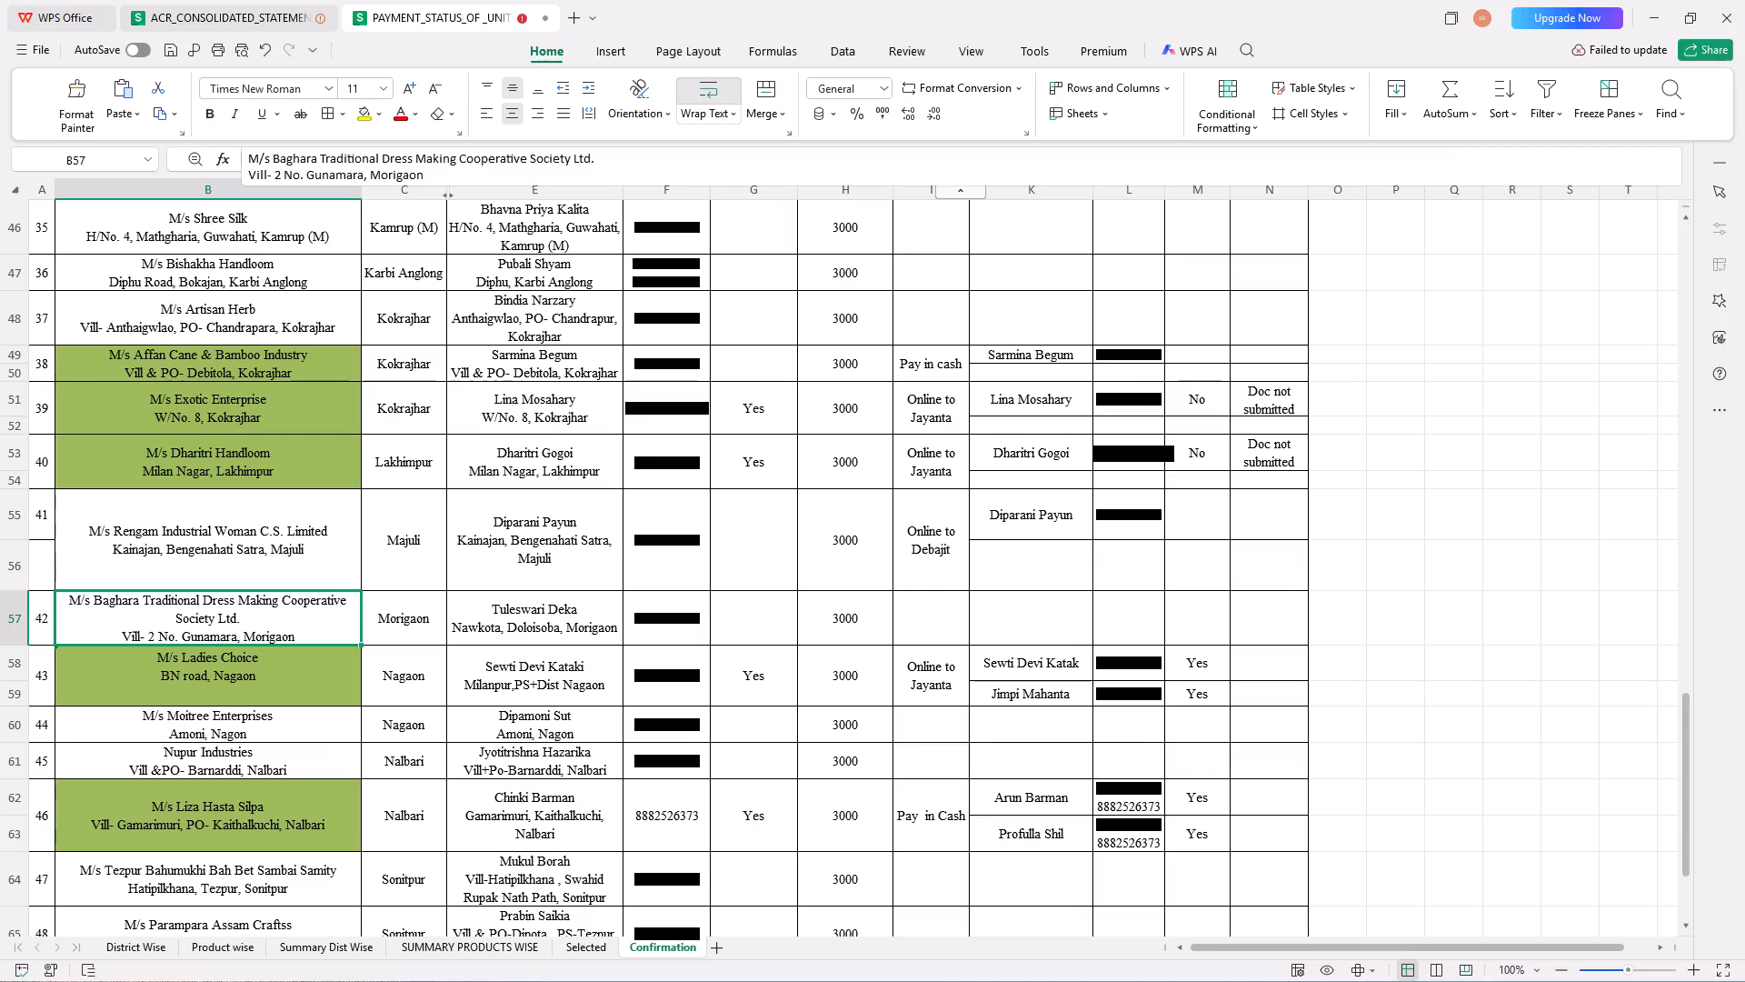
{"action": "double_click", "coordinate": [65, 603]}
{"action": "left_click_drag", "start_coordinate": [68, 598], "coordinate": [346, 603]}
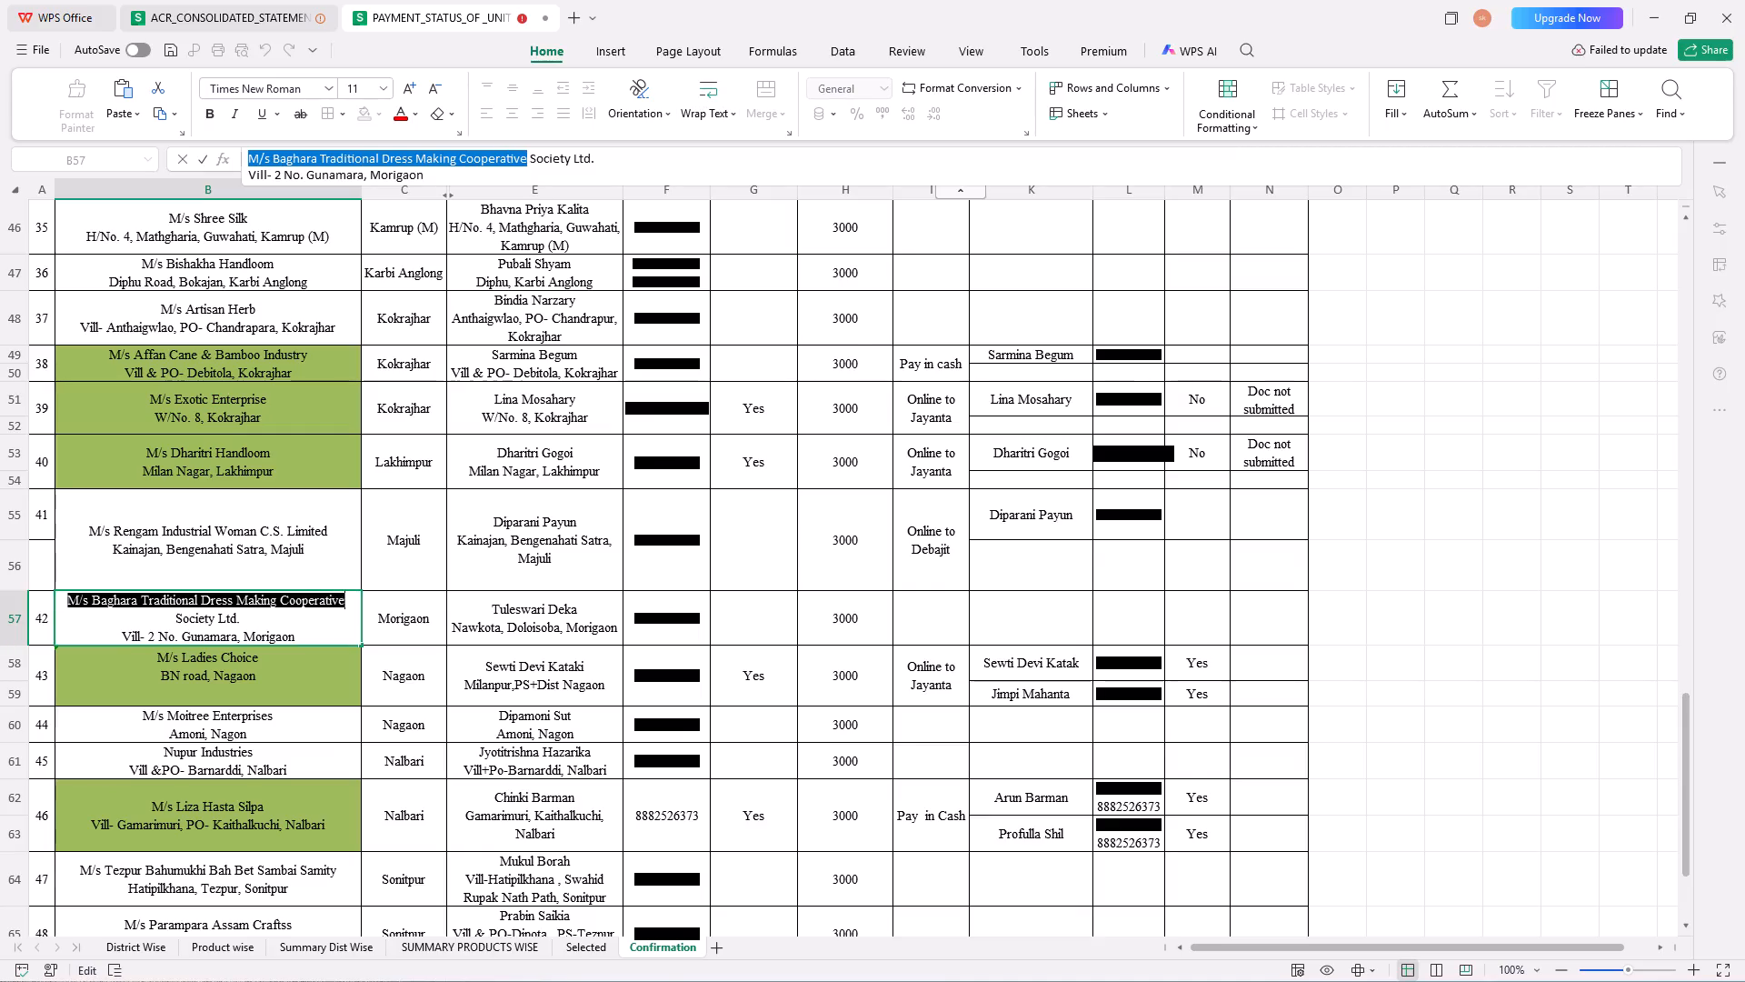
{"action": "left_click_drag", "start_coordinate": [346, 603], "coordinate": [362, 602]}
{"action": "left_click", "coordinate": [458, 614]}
Fill the unit-name cells of M/s Rengam (B55), M/s Baghara (B57) and M/s Moitree Enterprises (B60) with standard light green.
{"action": "left_click", "coordinate": [178, 528]}
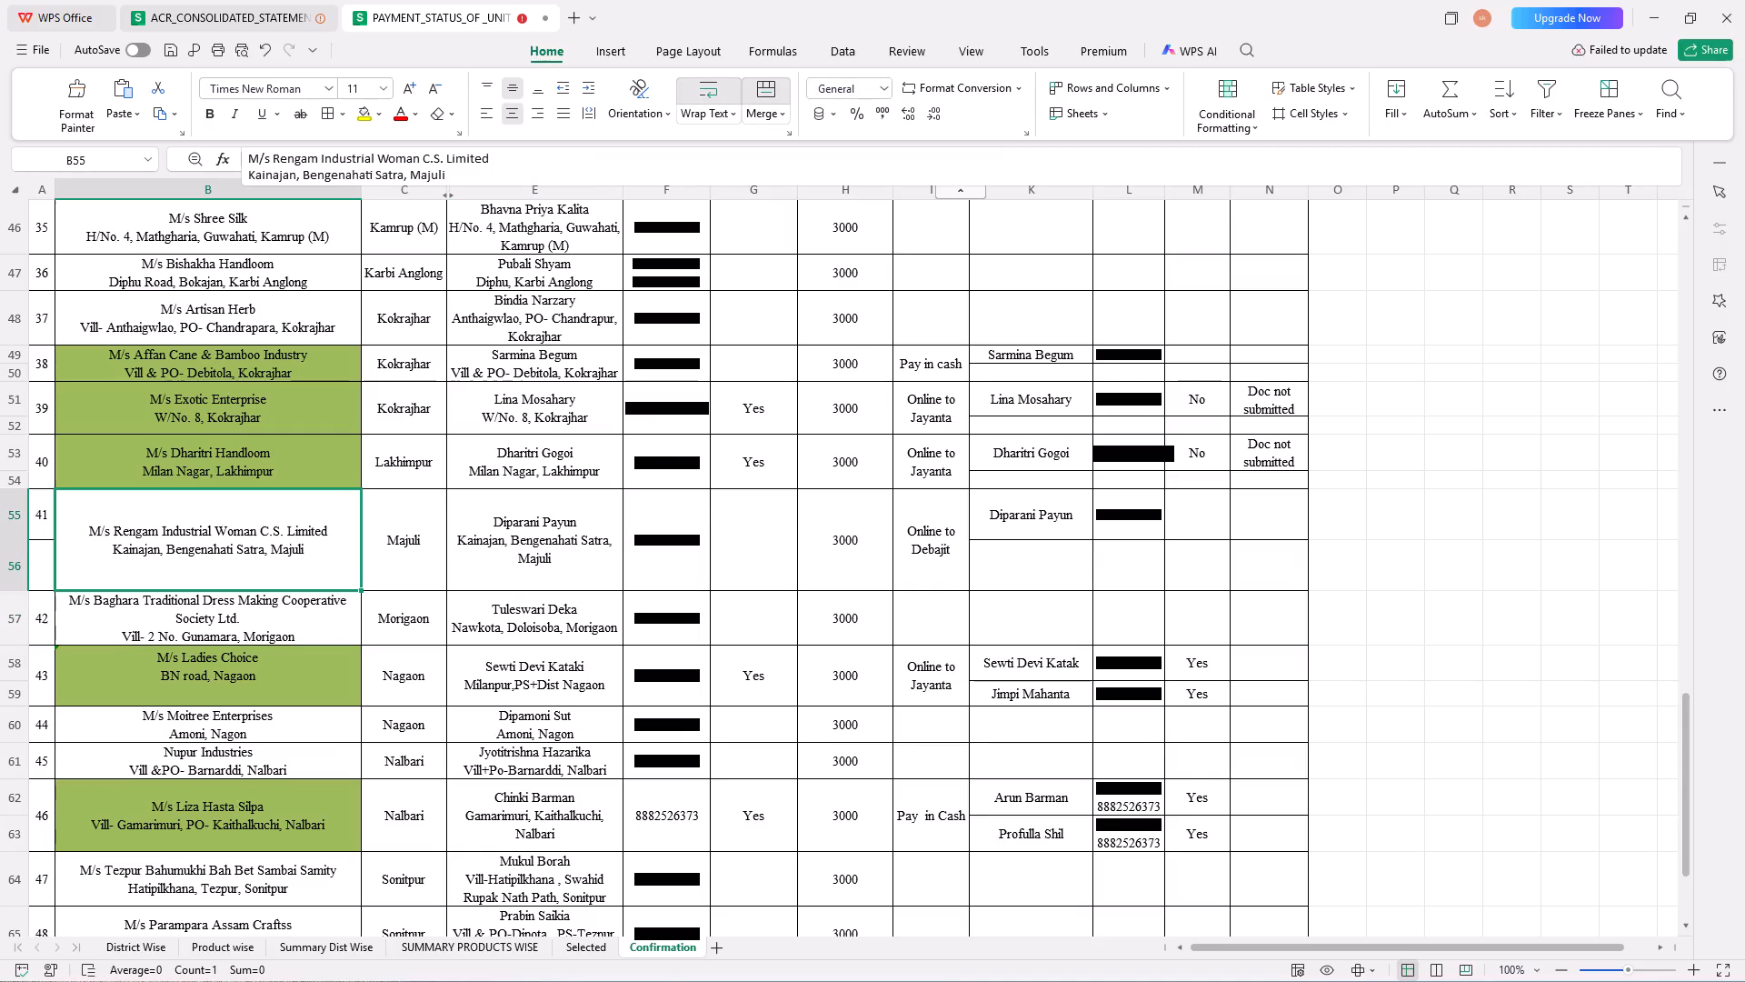
{"action": "left_click", "coordinate": [378, 114]}
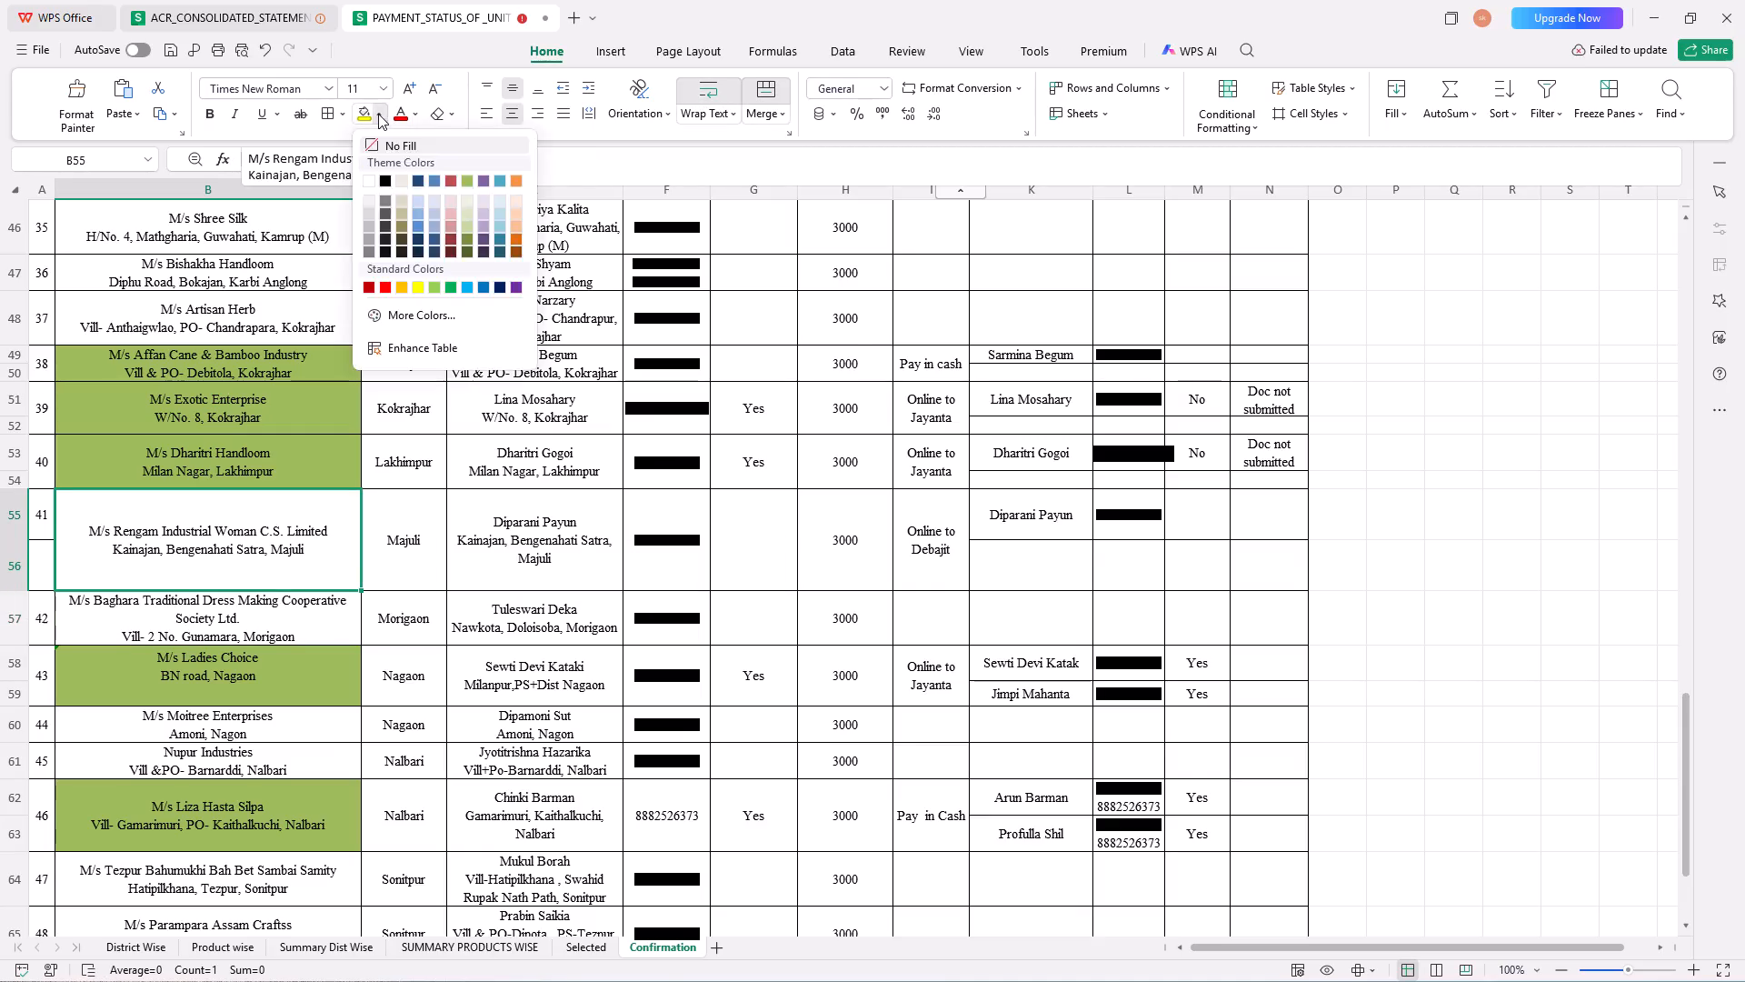
{"action": "left_click", "coordinate": [432, 290]}
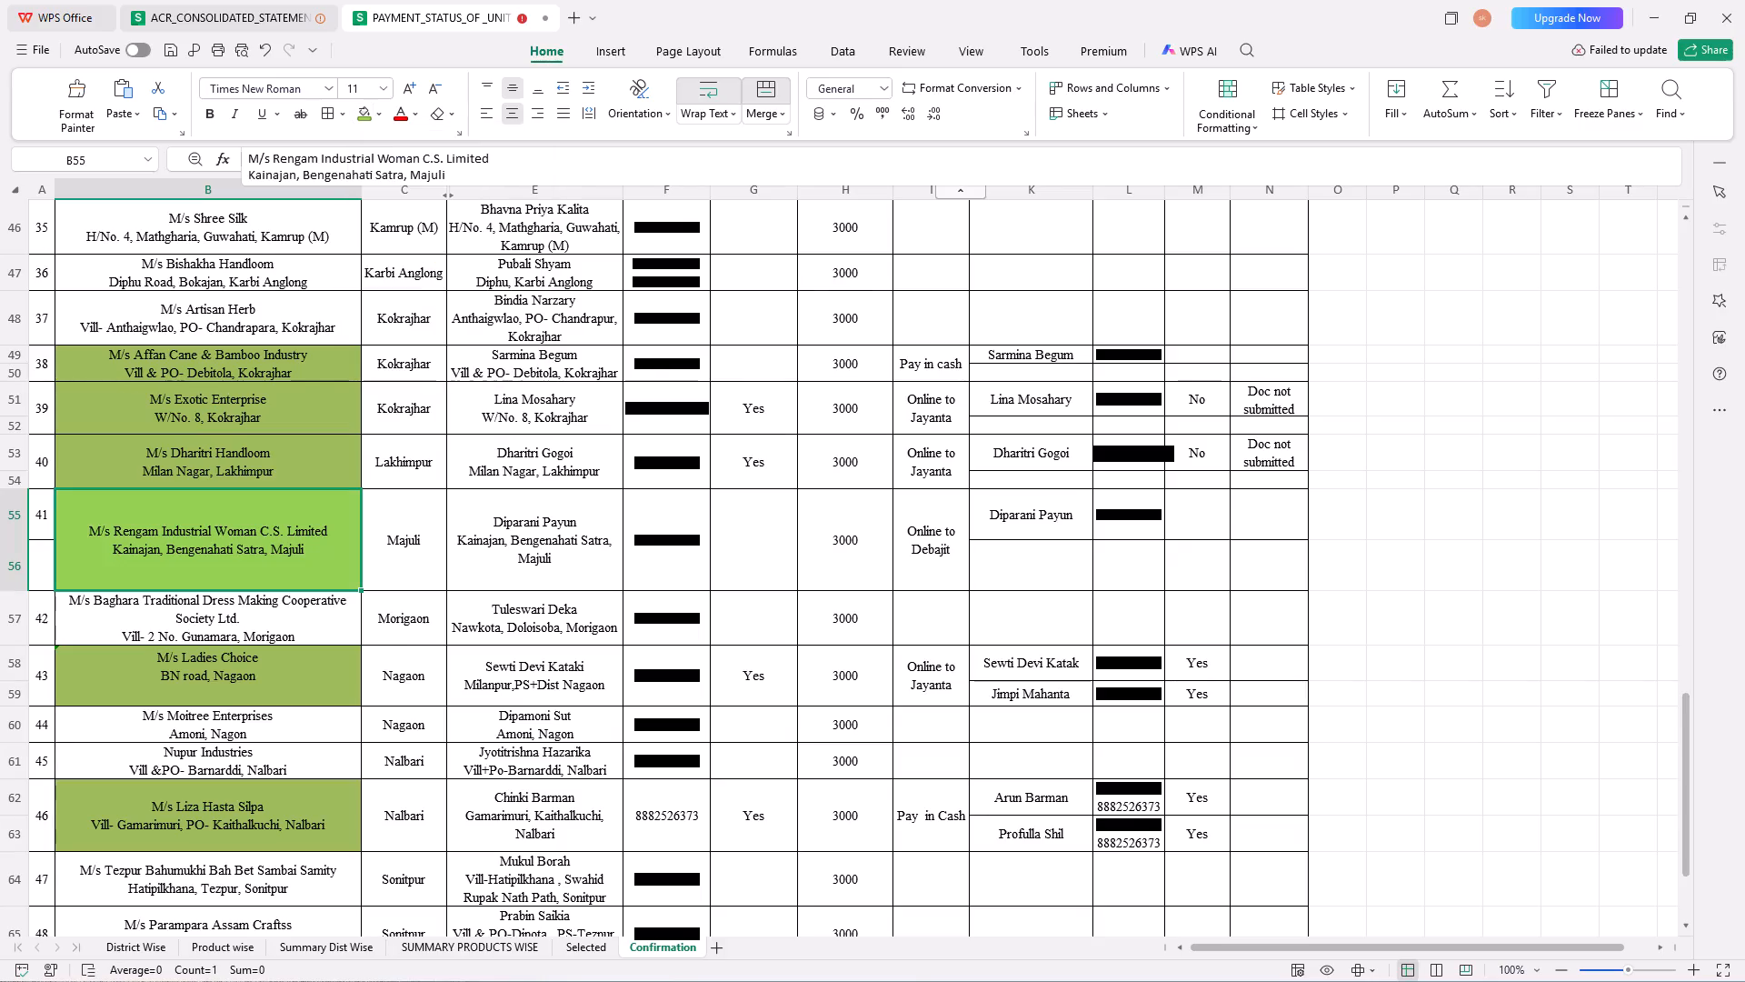
{"action": "left_click", "coordinate": [203, 675]}
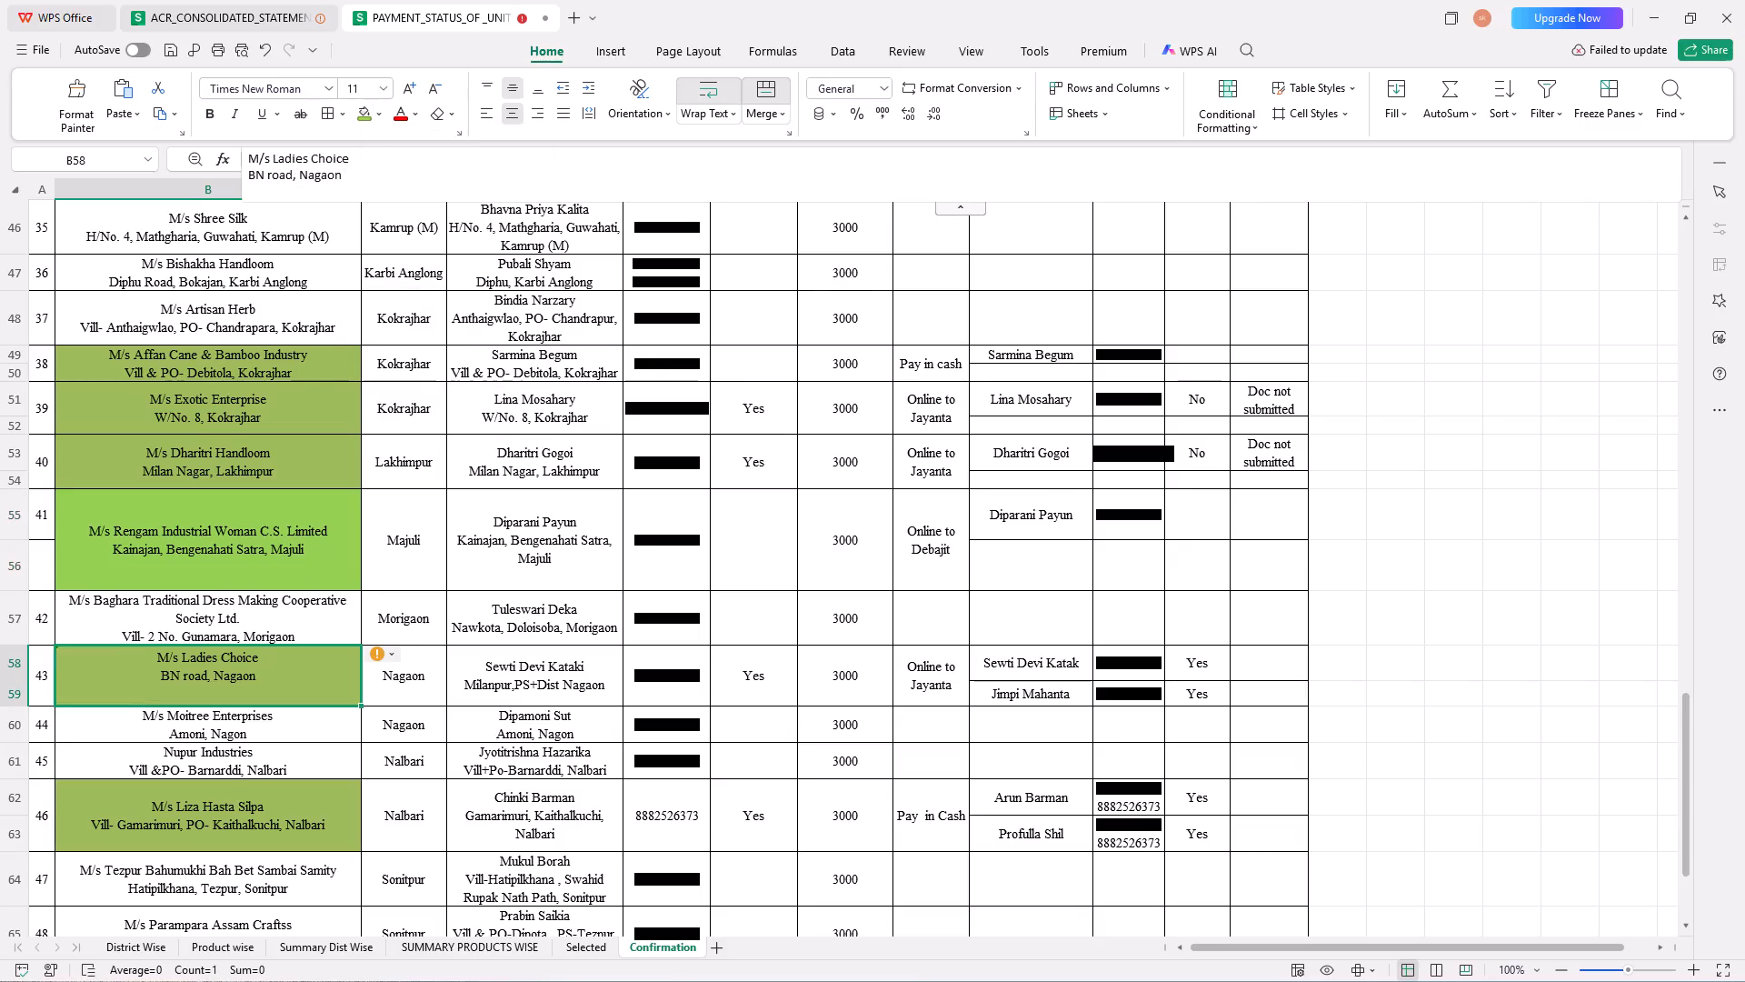
{"action": "left_click", "coordinate": [188, 616]}
{"action": "left_click", "coordinate": [364, 118]}
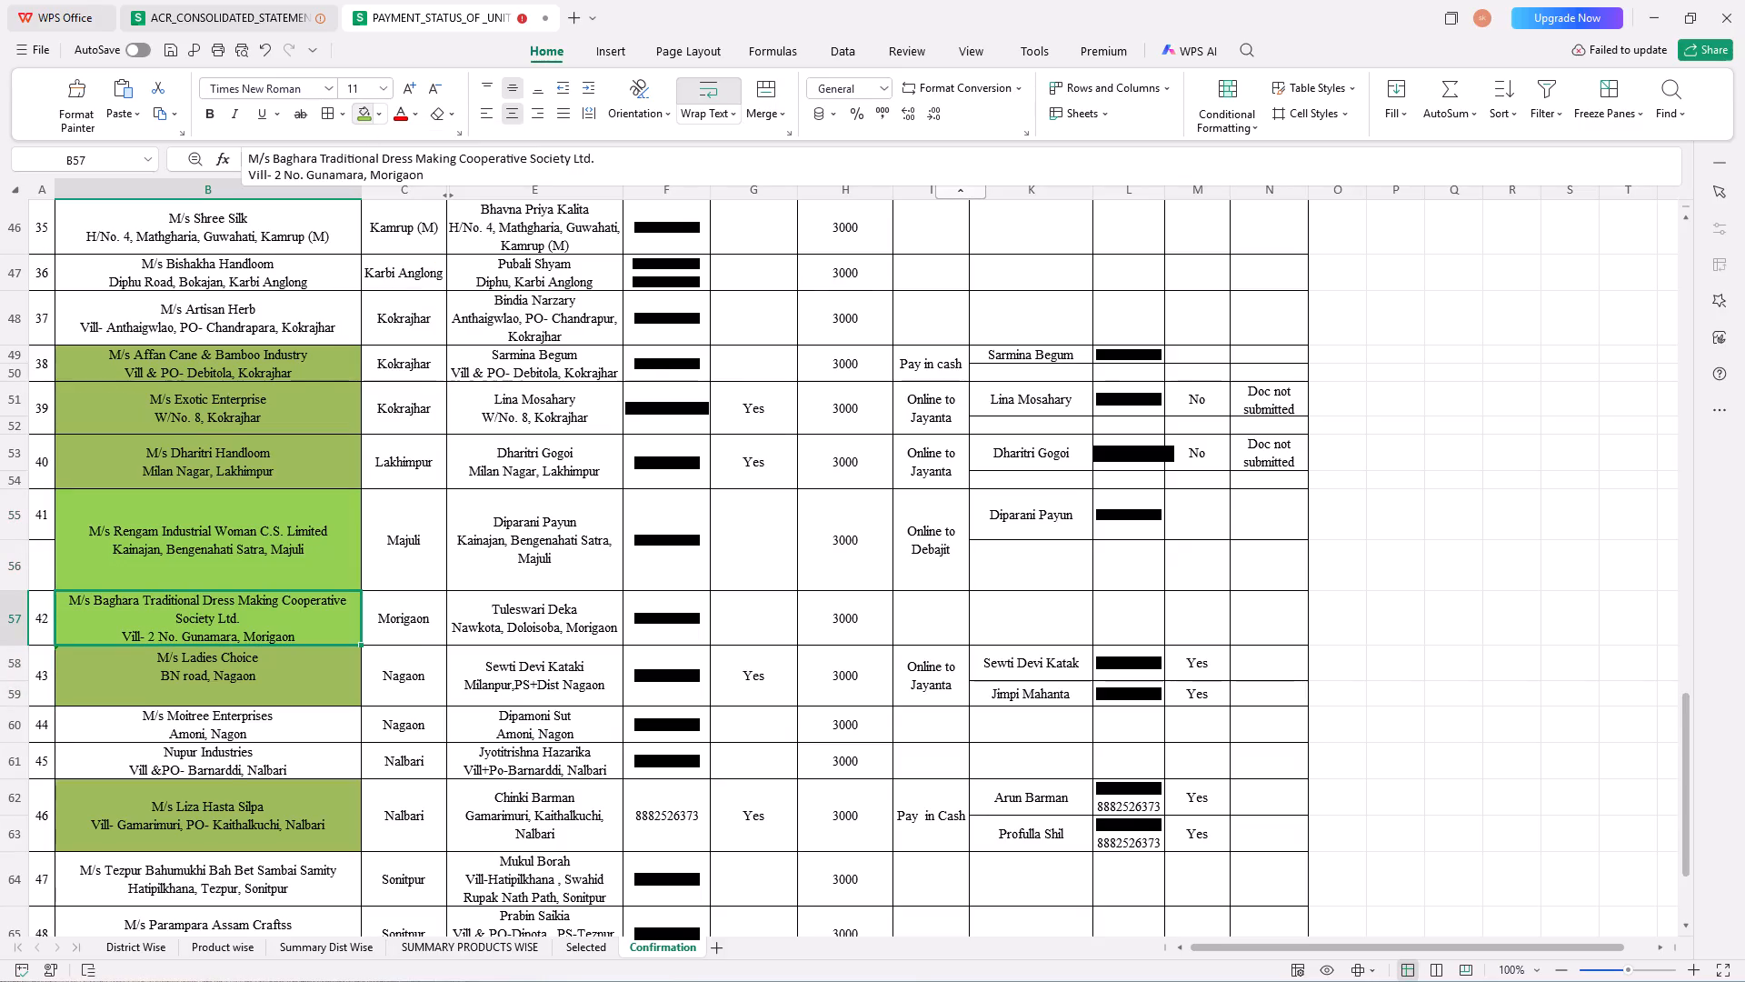
{"action": "left_click", "coordinate": [167, 723]}
{"action": "left_click", "coordinate": [359, 118]}
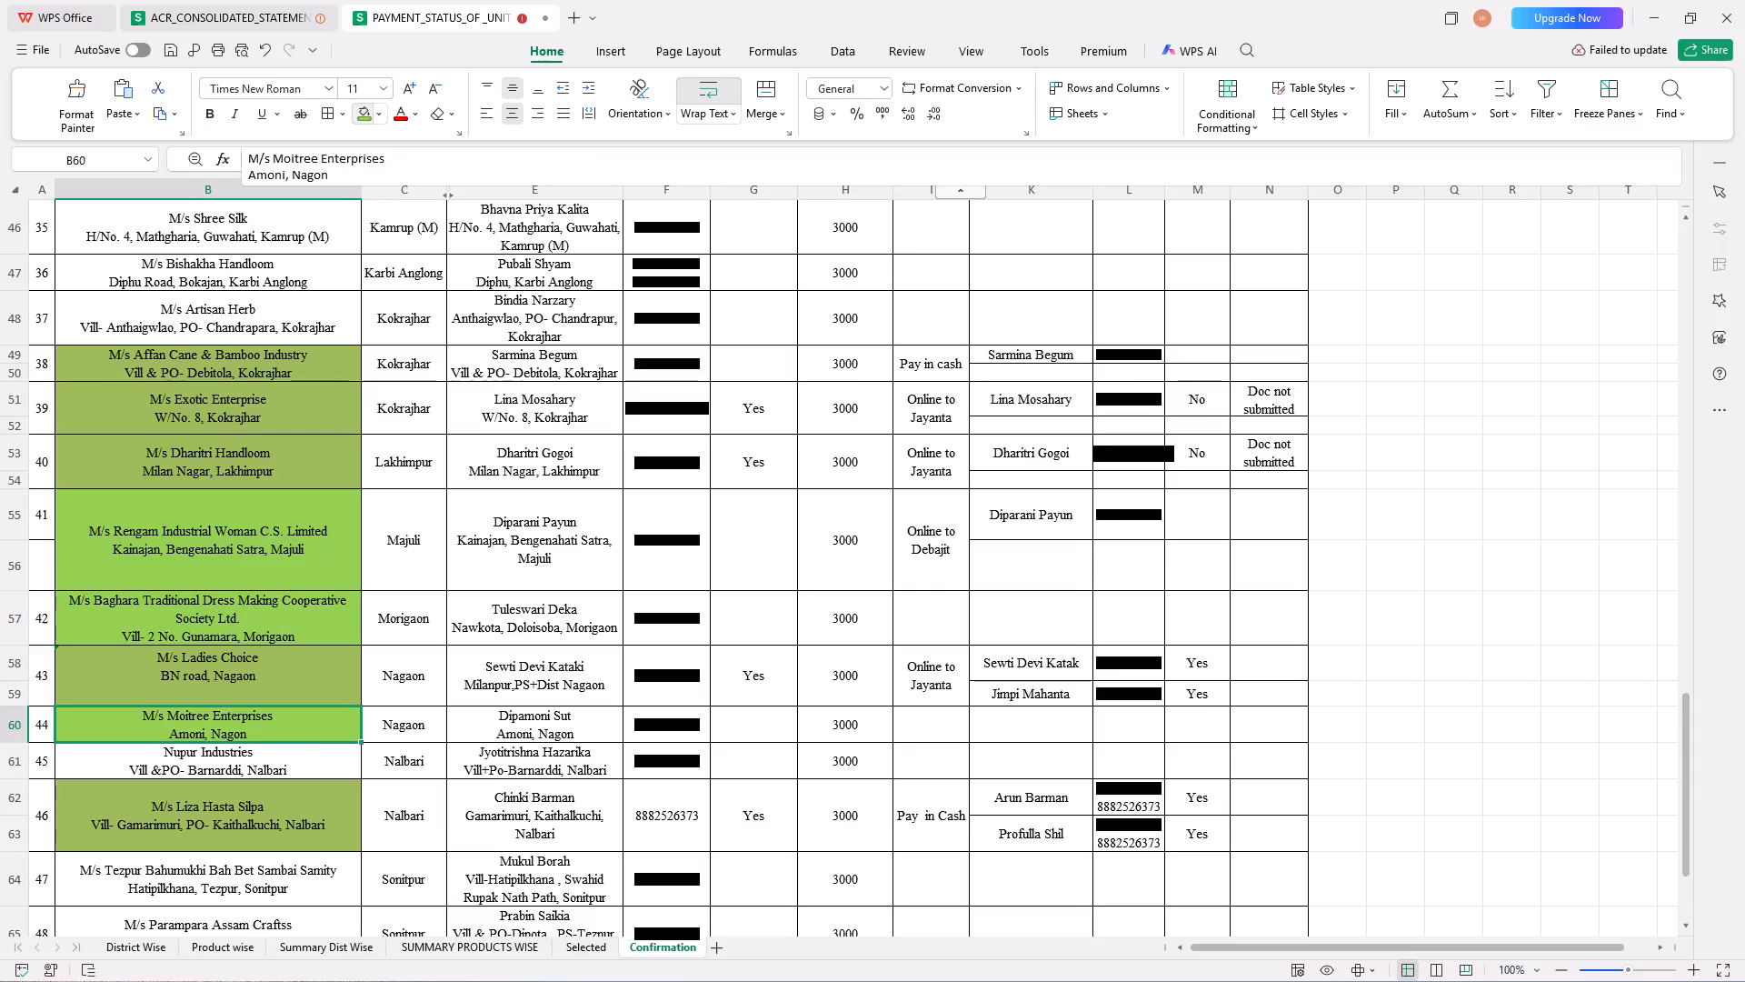
Find "Rokhit" in the Confirmation sheet and fill the M/s Rokhit Enterprise unit cell B28 with the same light green.
{"action": "scroll", "coordinate": [333, 806], "scroll_direction": "up", "scroll_amount": 16}
{"action": "scroll", "coordinate": [298, 779], "scroll_direction": "up", "scroll_amount": 7}
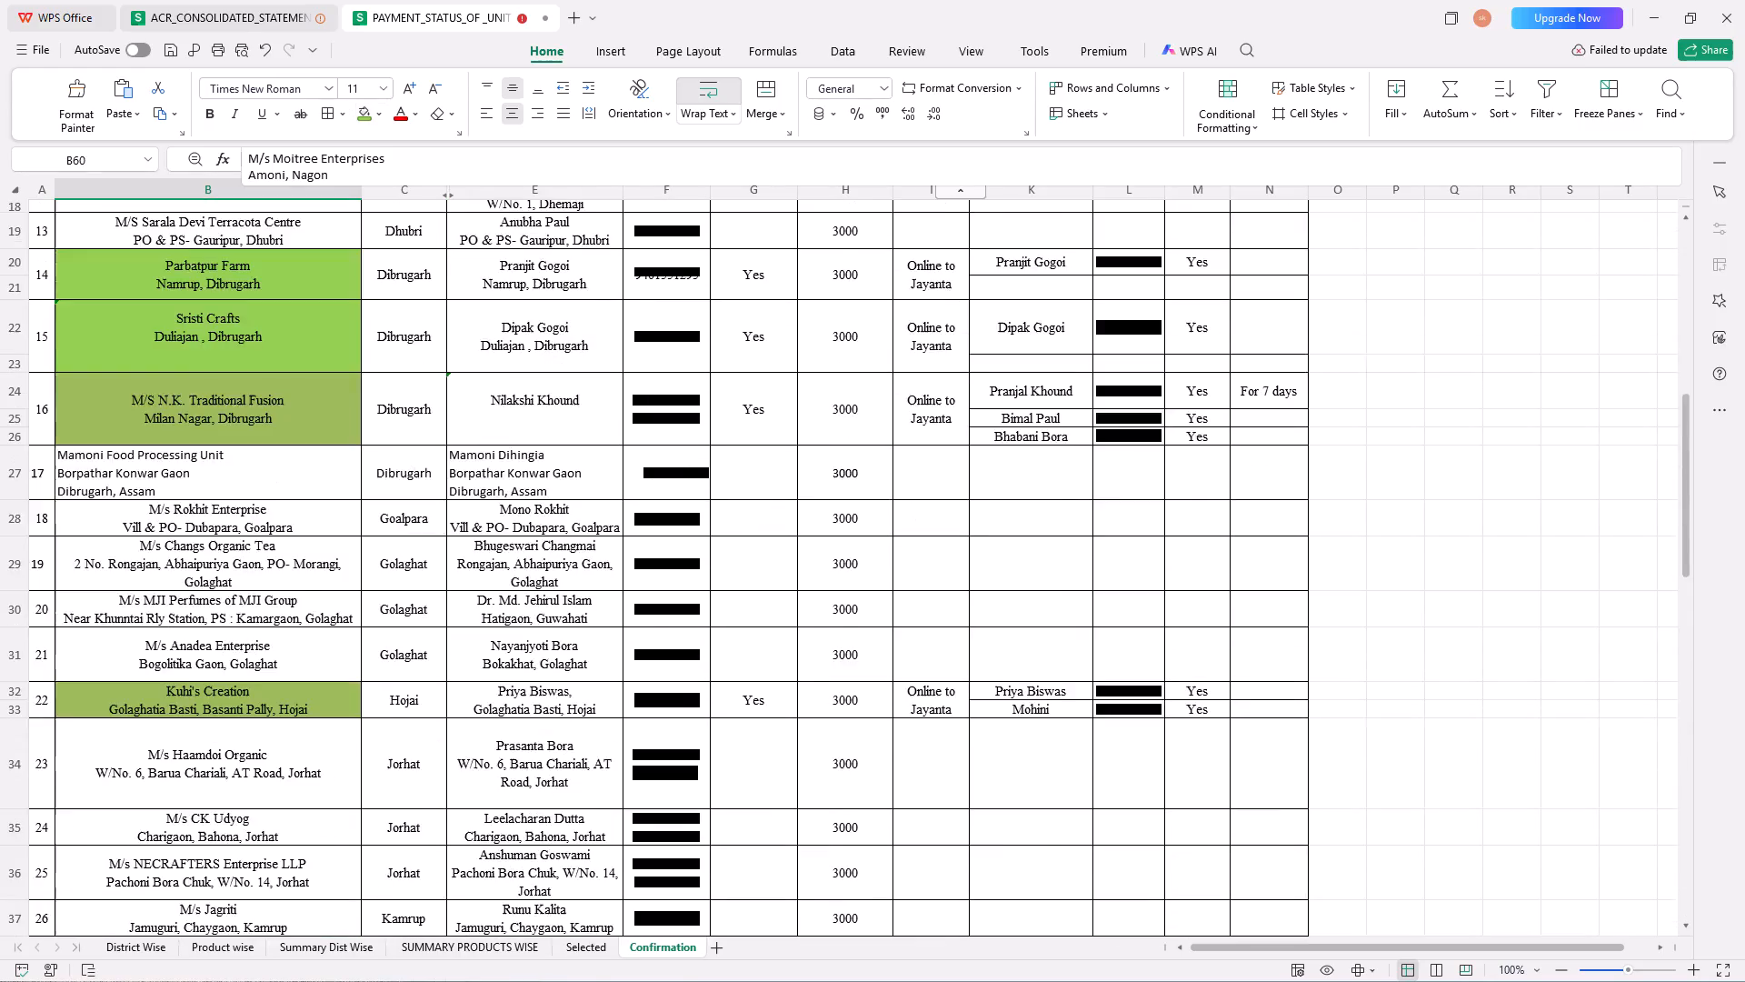
{"action": "scroll", "coordinate": [298, 778], "scroll_direction": "up", "scroll_amount": 19}
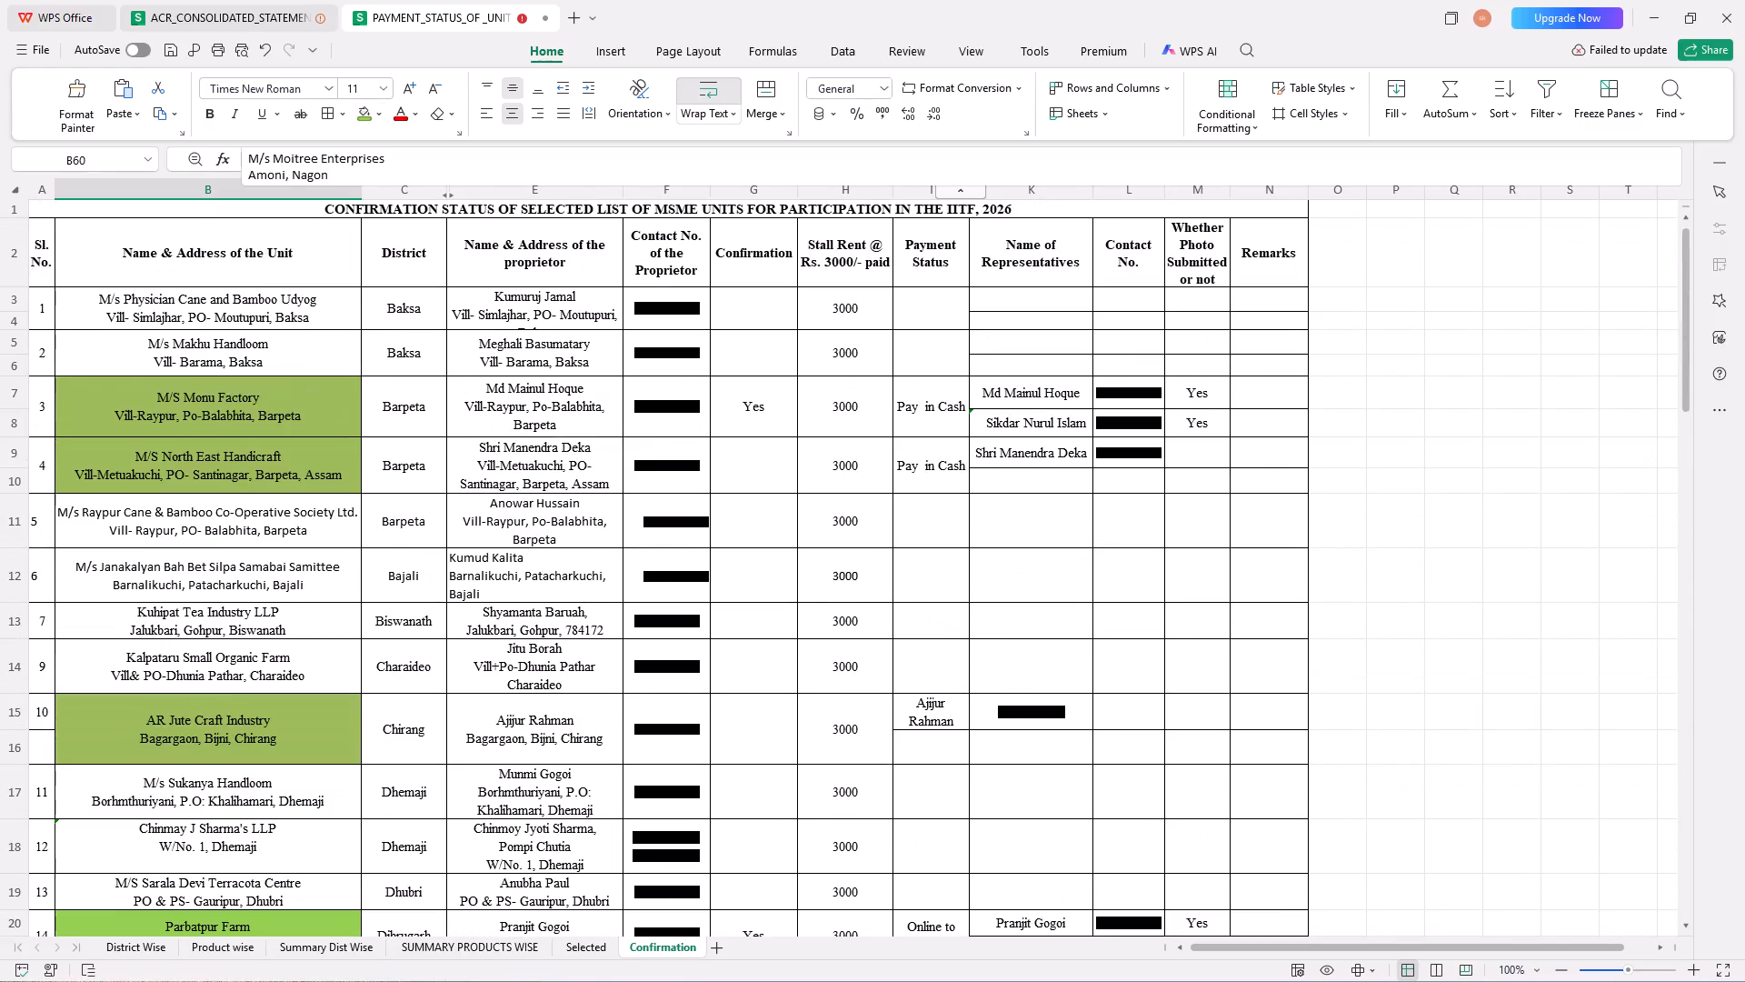
{"action": "key", "text": "ctrl+f"}
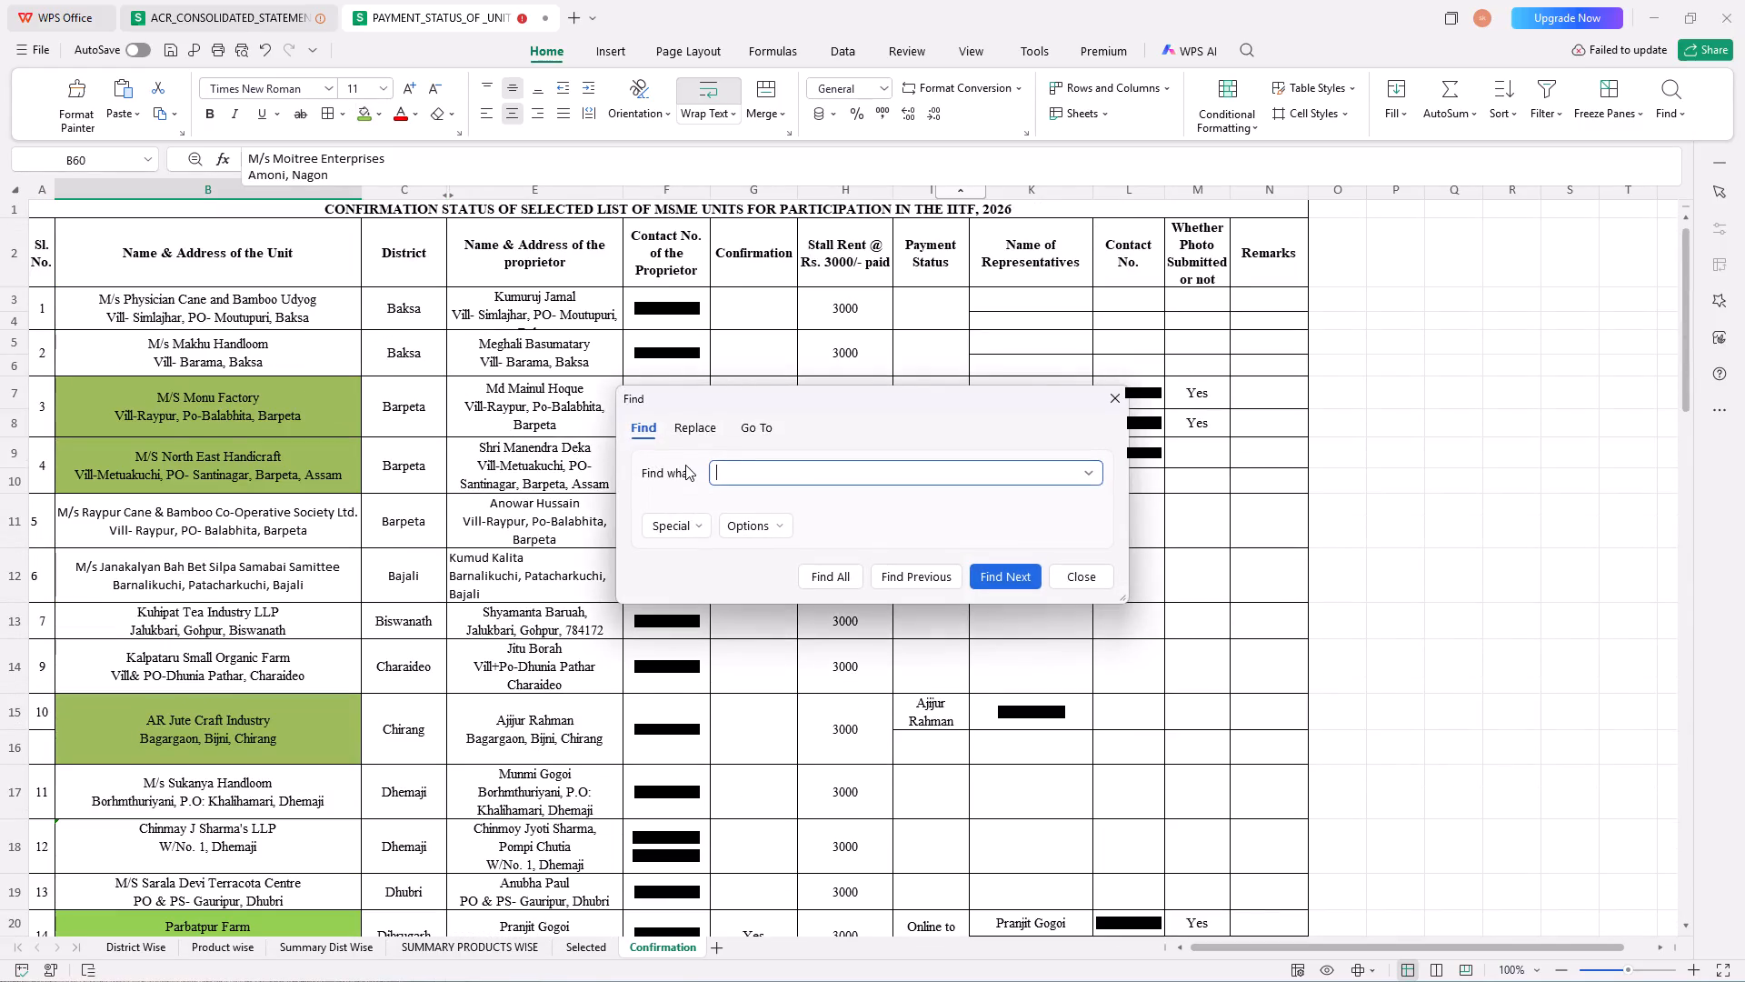
{"action": "type", "text": "Rokhit"}
{"action": "key", "text": "Return"}
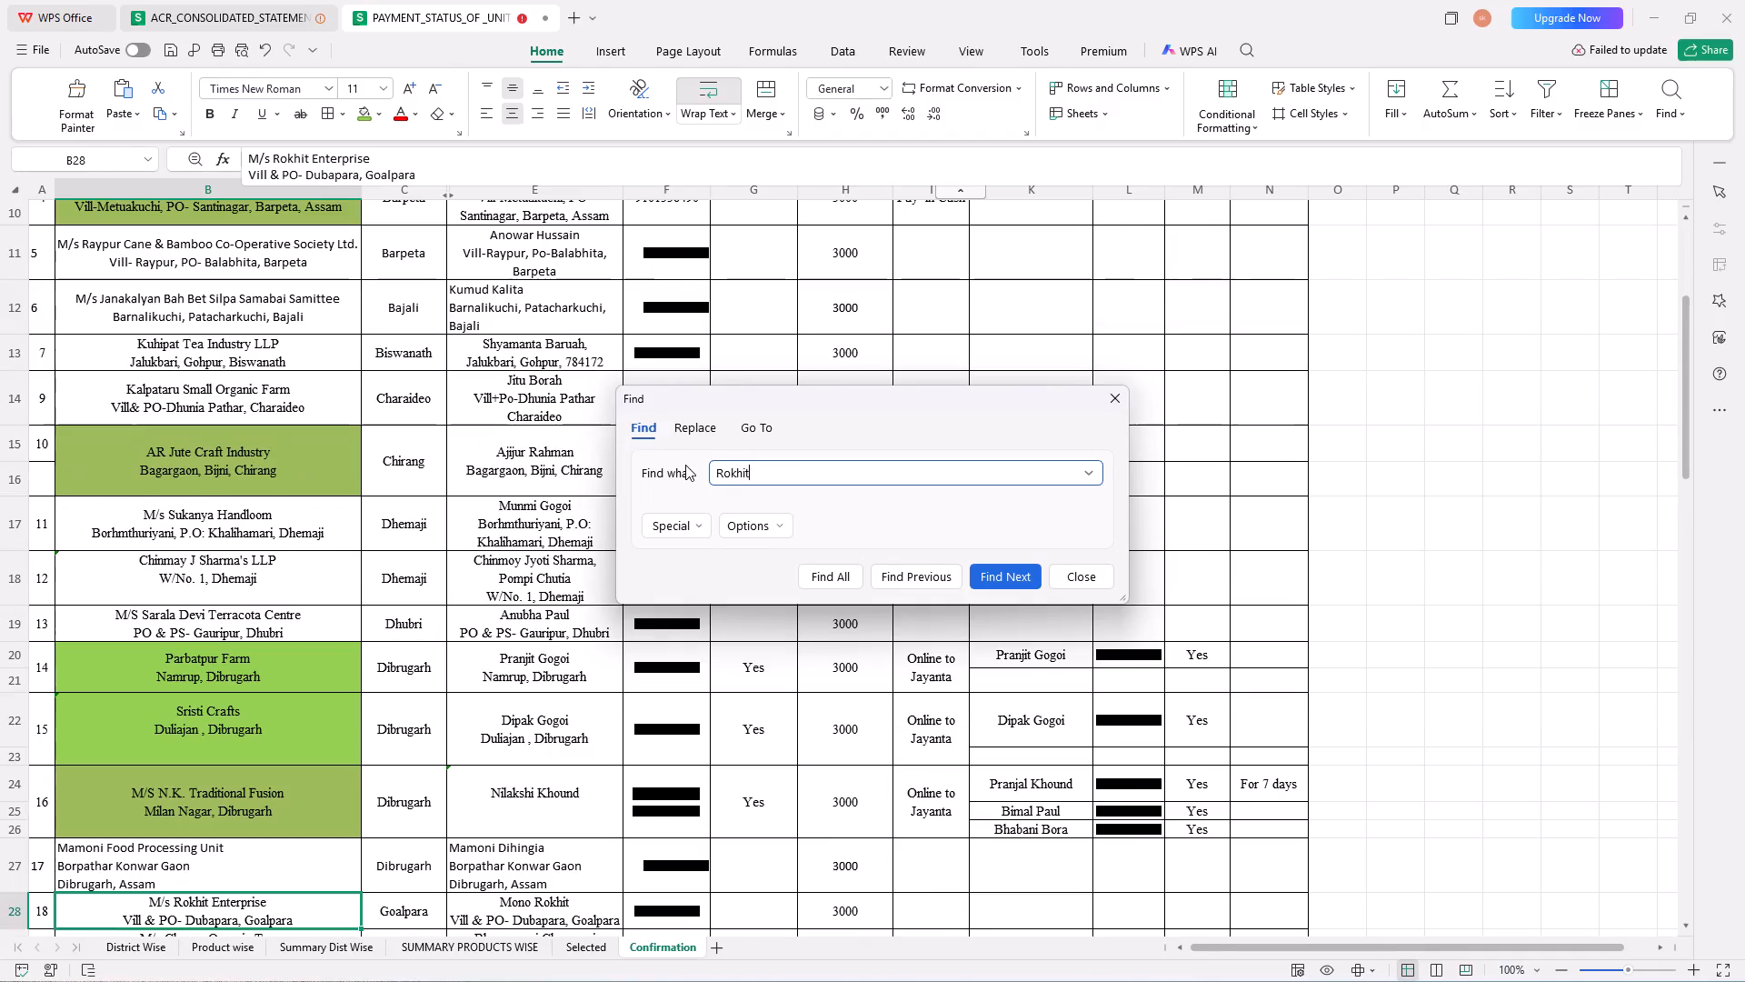
{"action": "left_click", "coordinate": [1082, 576]}
{"action": "scroll", "coordinate": [495, 562], "scroll_direction": "up", "scroll_amount": 3}
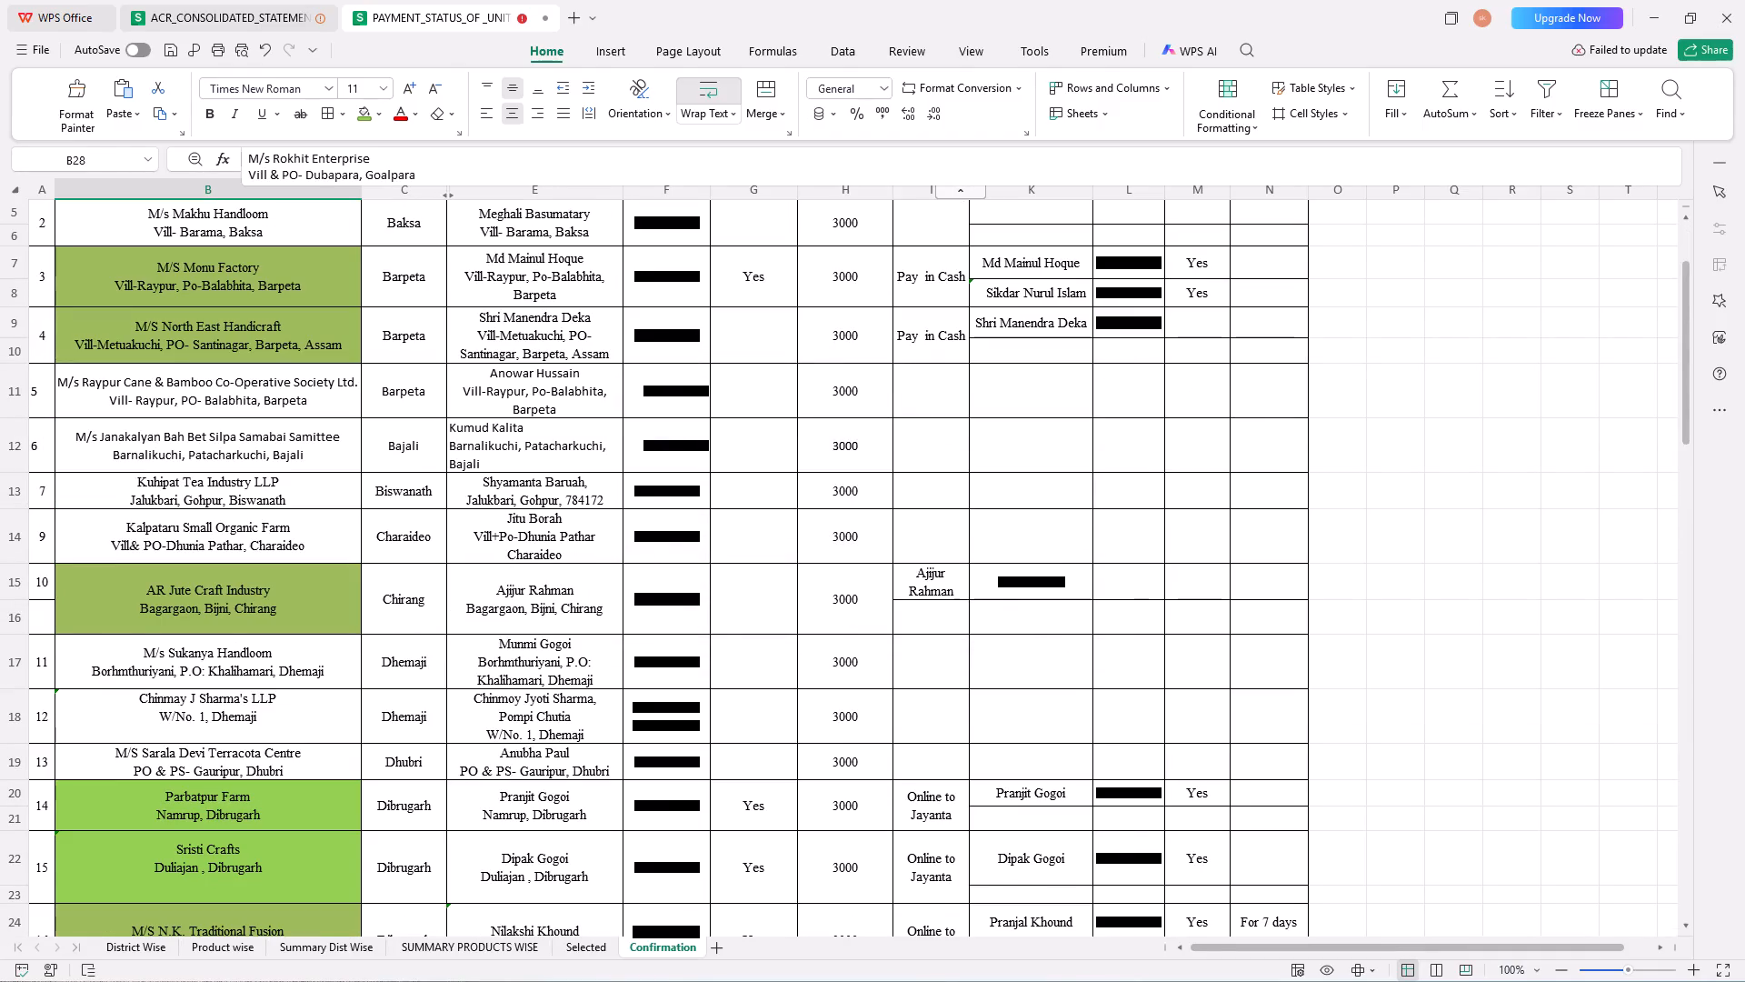
{"action": "scroll", "coordinate": [374, 556], "scroll_direction": "up", "scroll_amount": 5}
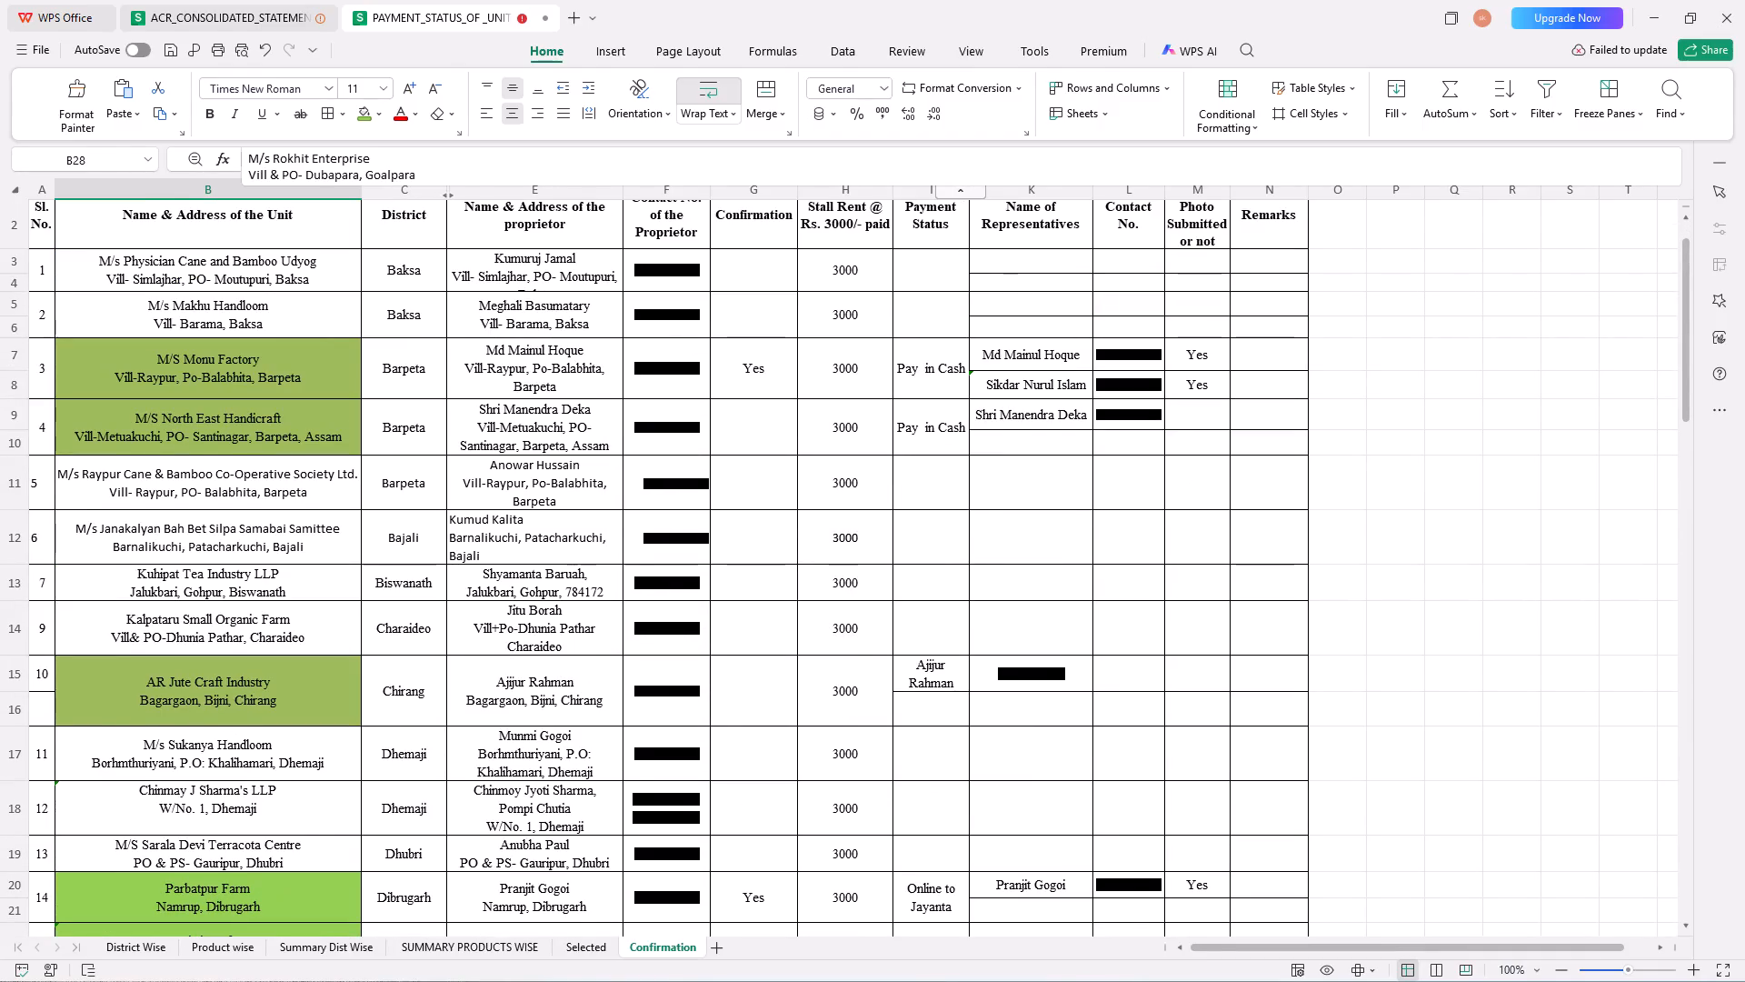
{"action": "key", "text": "ctrl+f"}
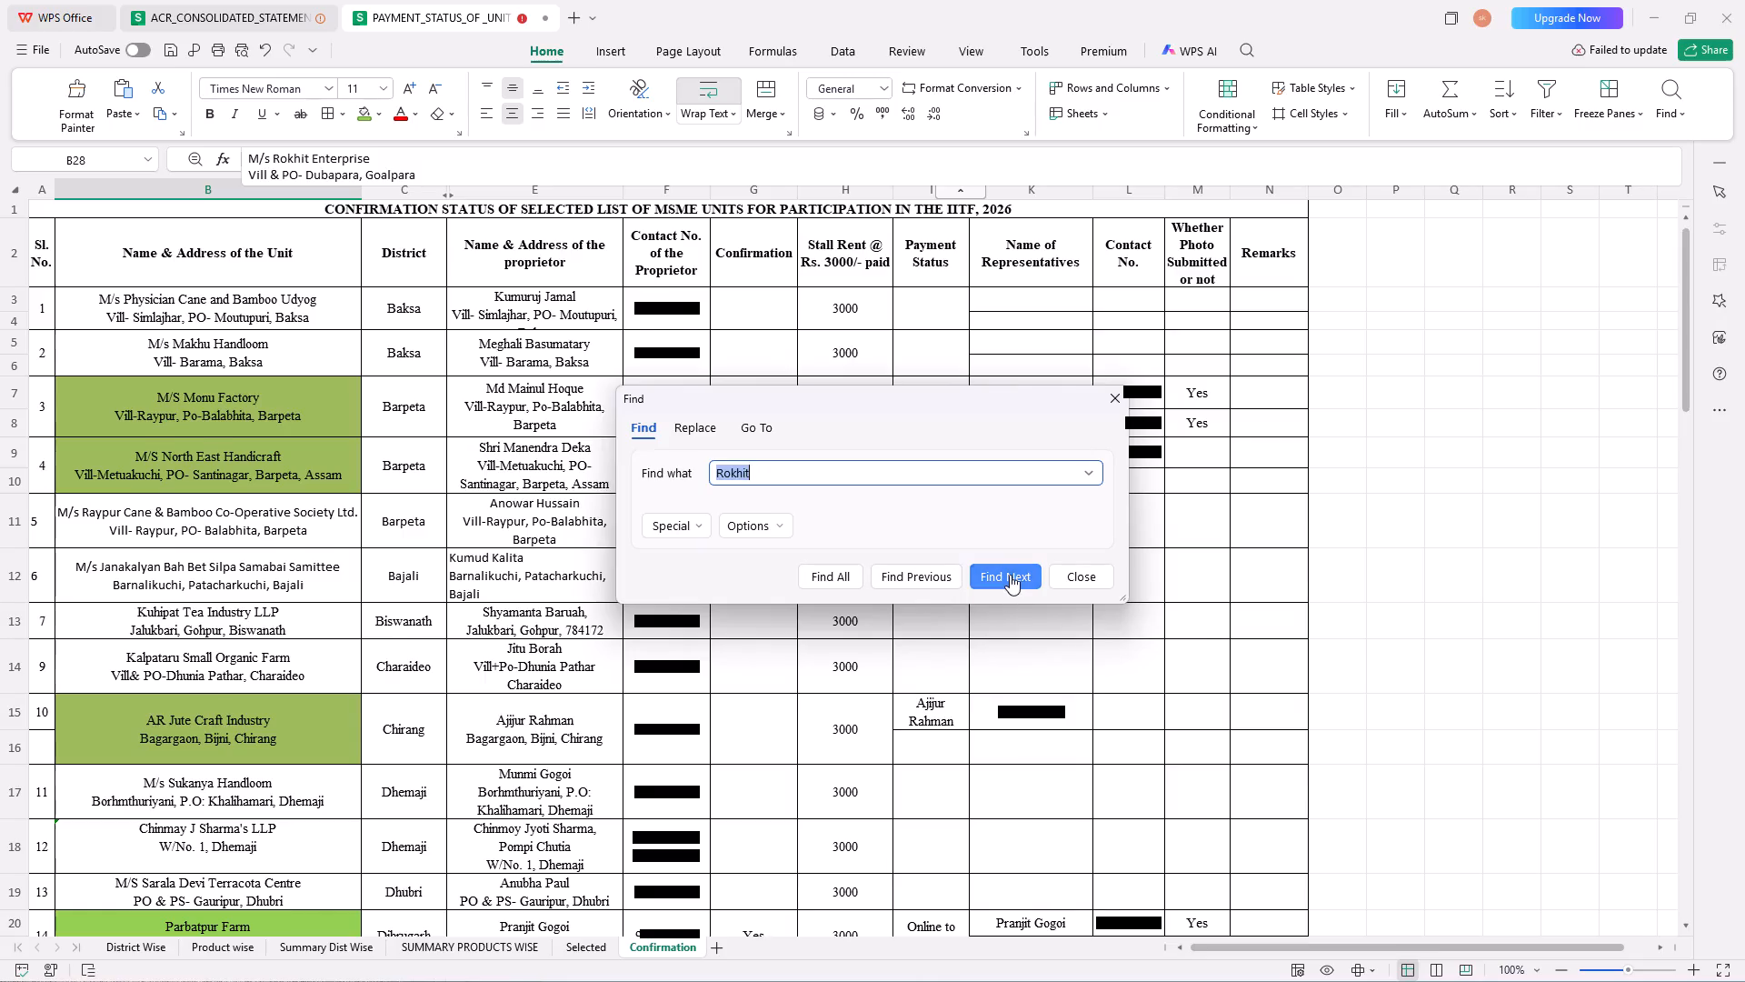
{"action": "left_click", "coordinate": [1010, 573]}
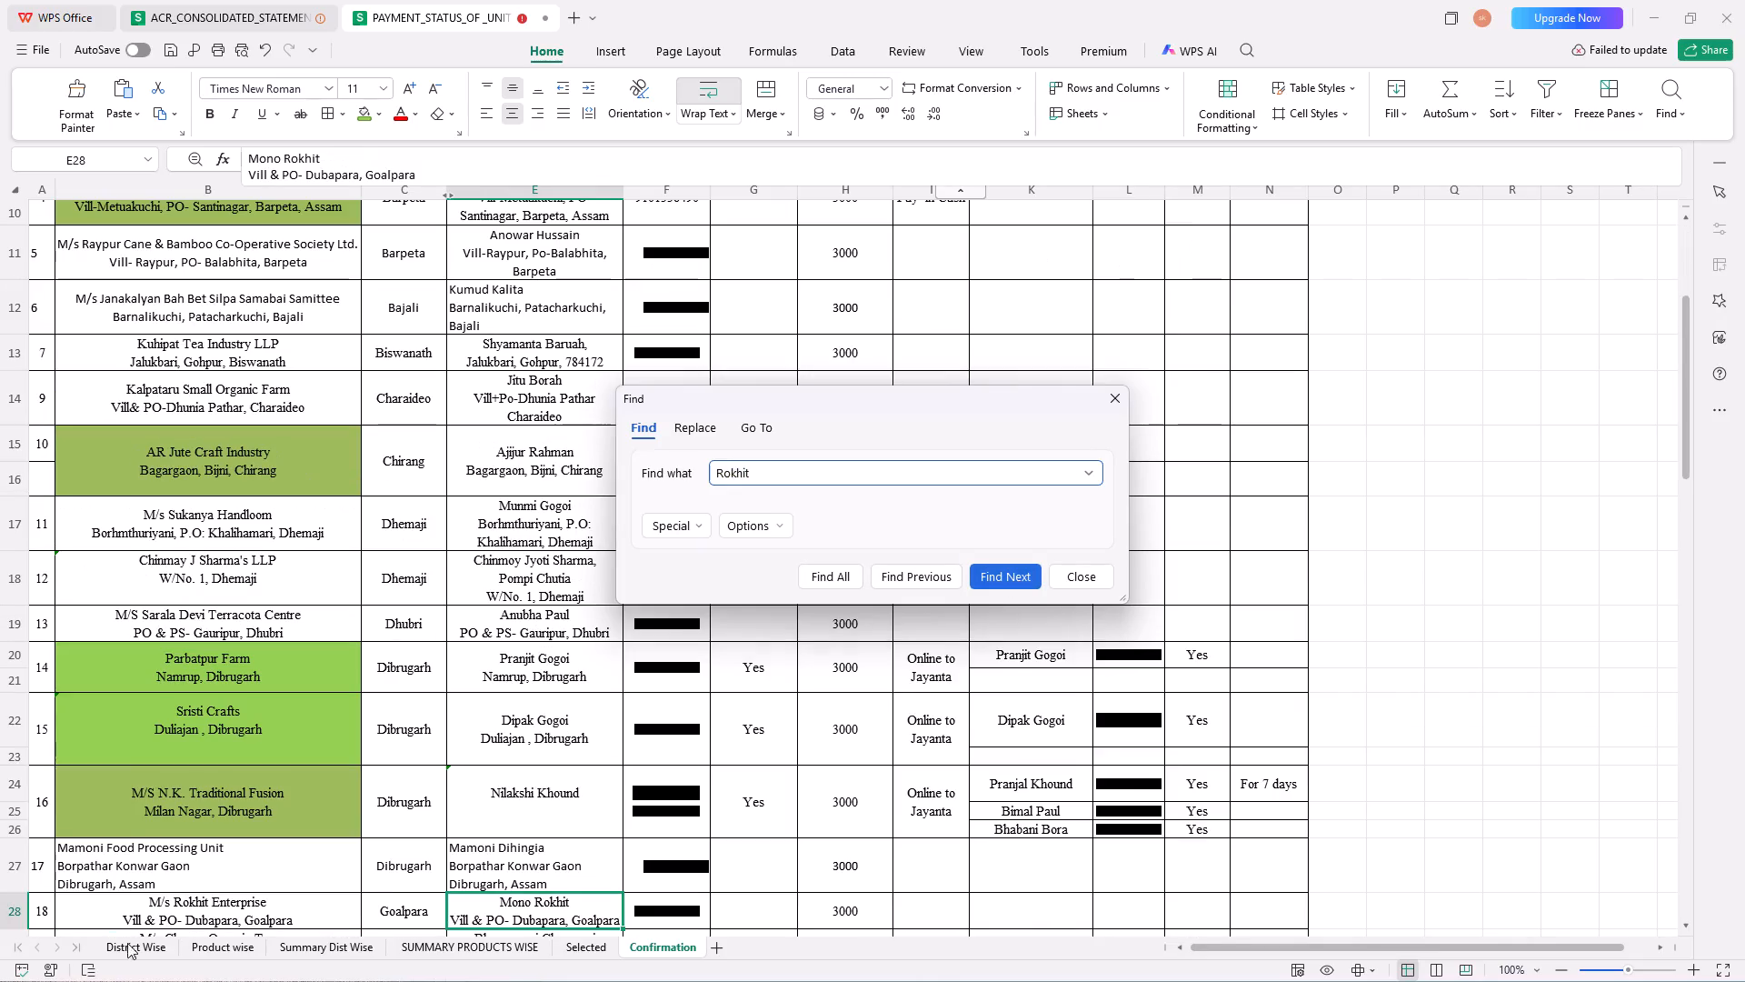
{"action": "left_click", "coordinate": [165, 910]}
{"action": "left_click", "coordinate": [1079, 575]}
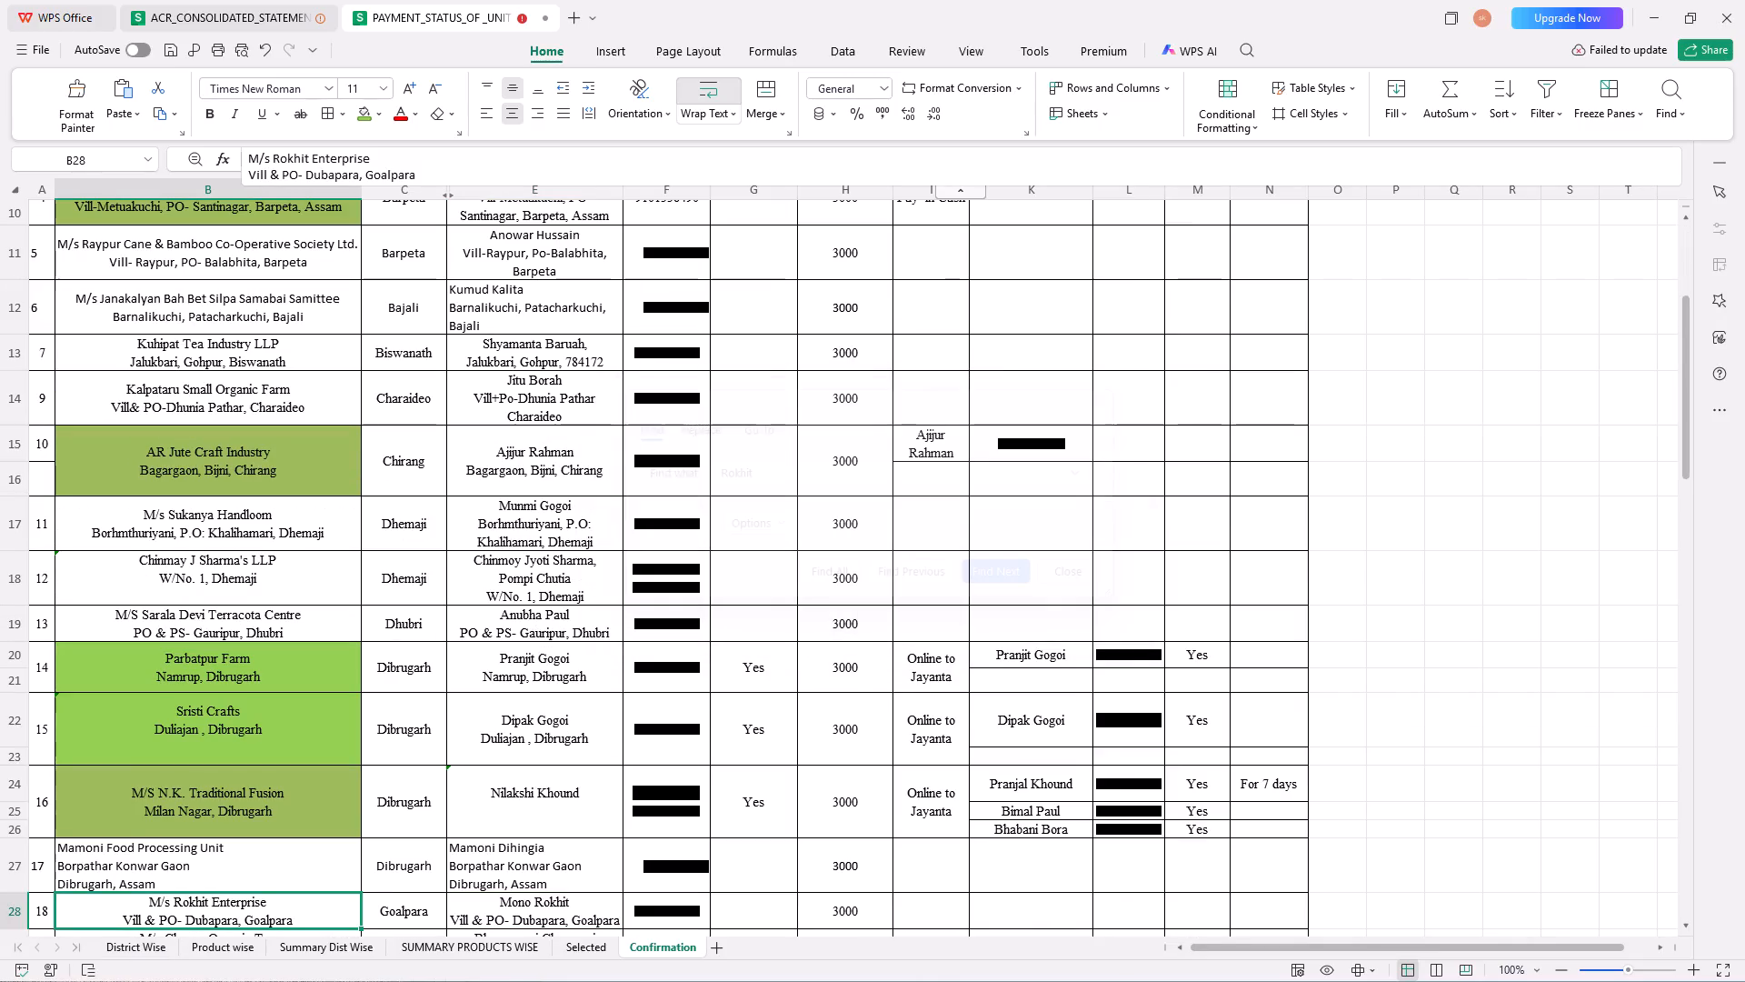
{"action": "left_click", "coordinate": [365, 114]}
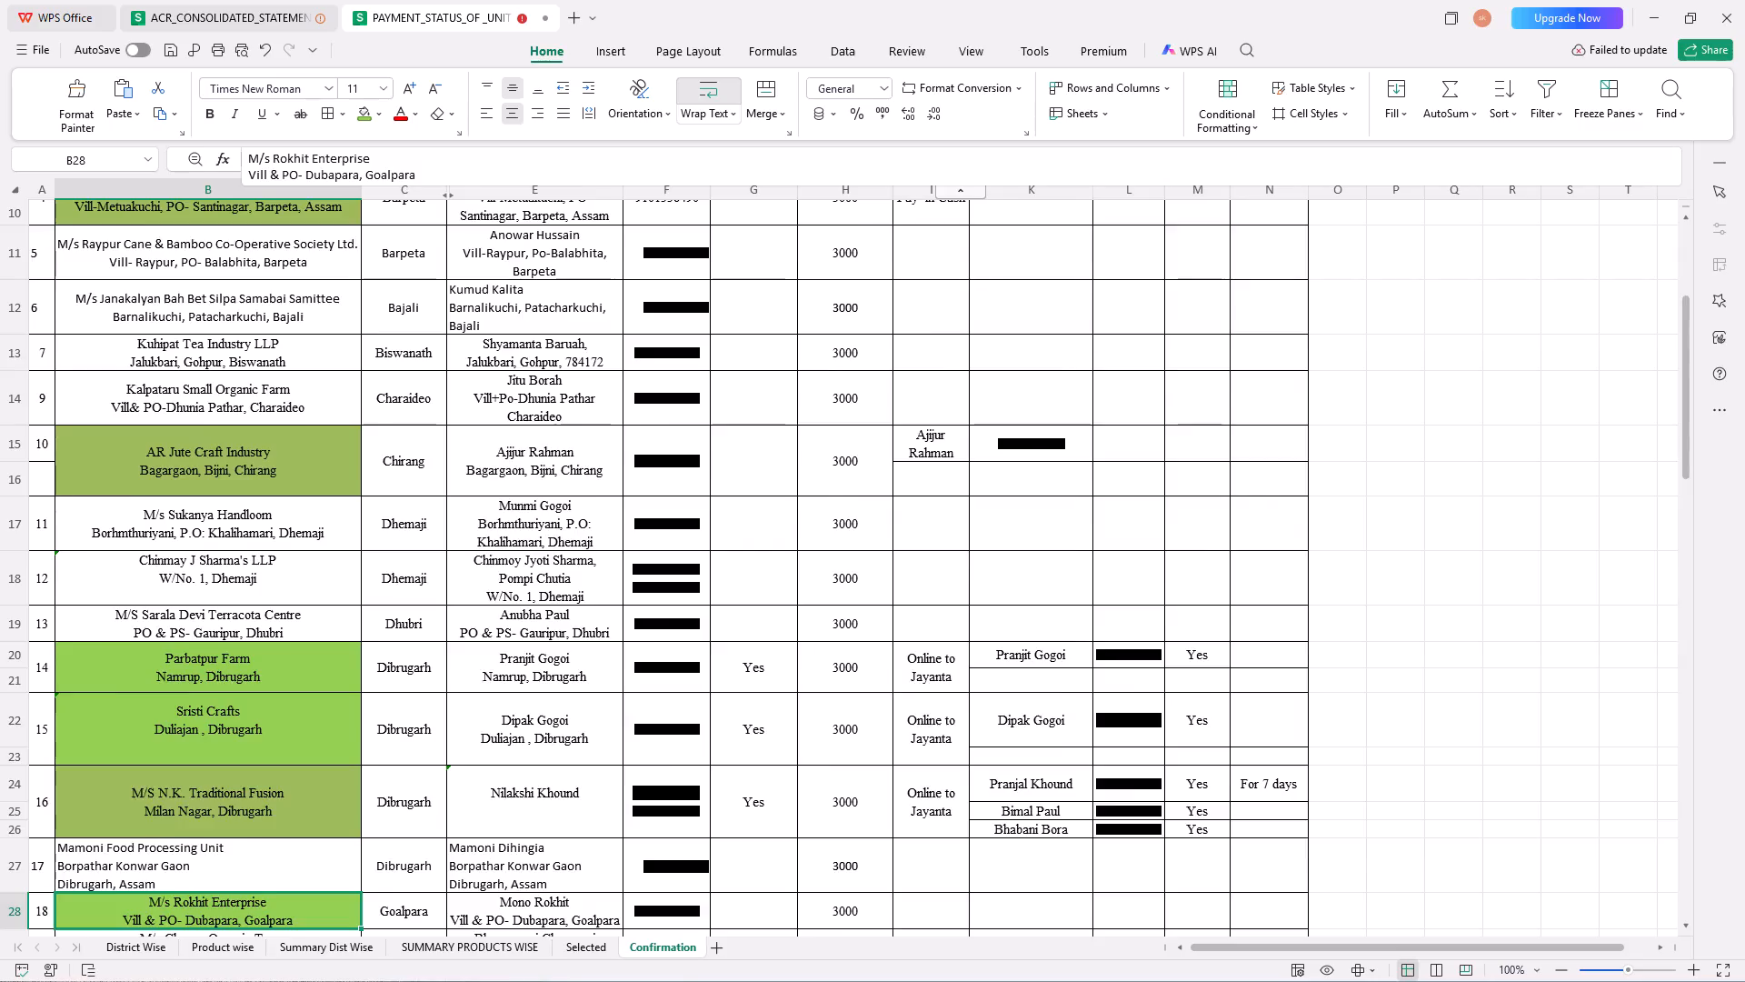
Search the Confirmation sheet for "Anjan" and step through the matches.
{"action": "scroll", "coordinate": [320, 903], "scroll_direction": "down", "scroll_amount": 2}
{"action": "key", "text": "ctrl+f"}
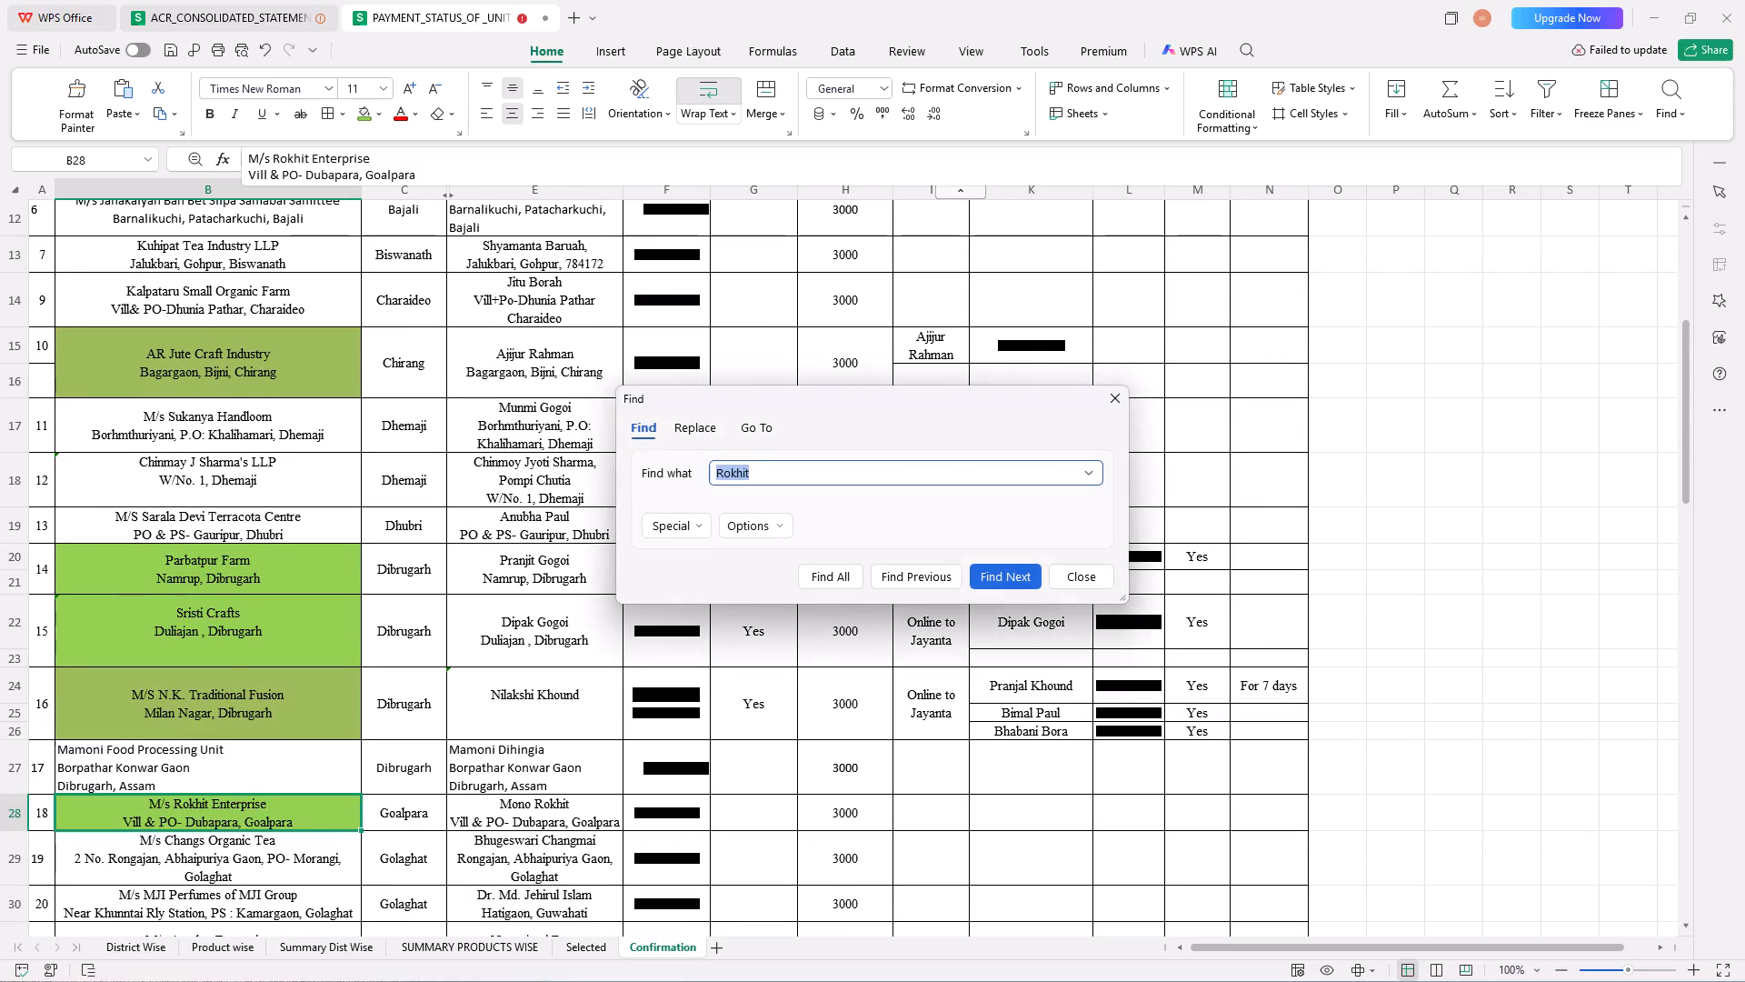
{"action": "type", "text": "Anjan"}
{"action": "left_click", "coordinate": [1012, 572]}
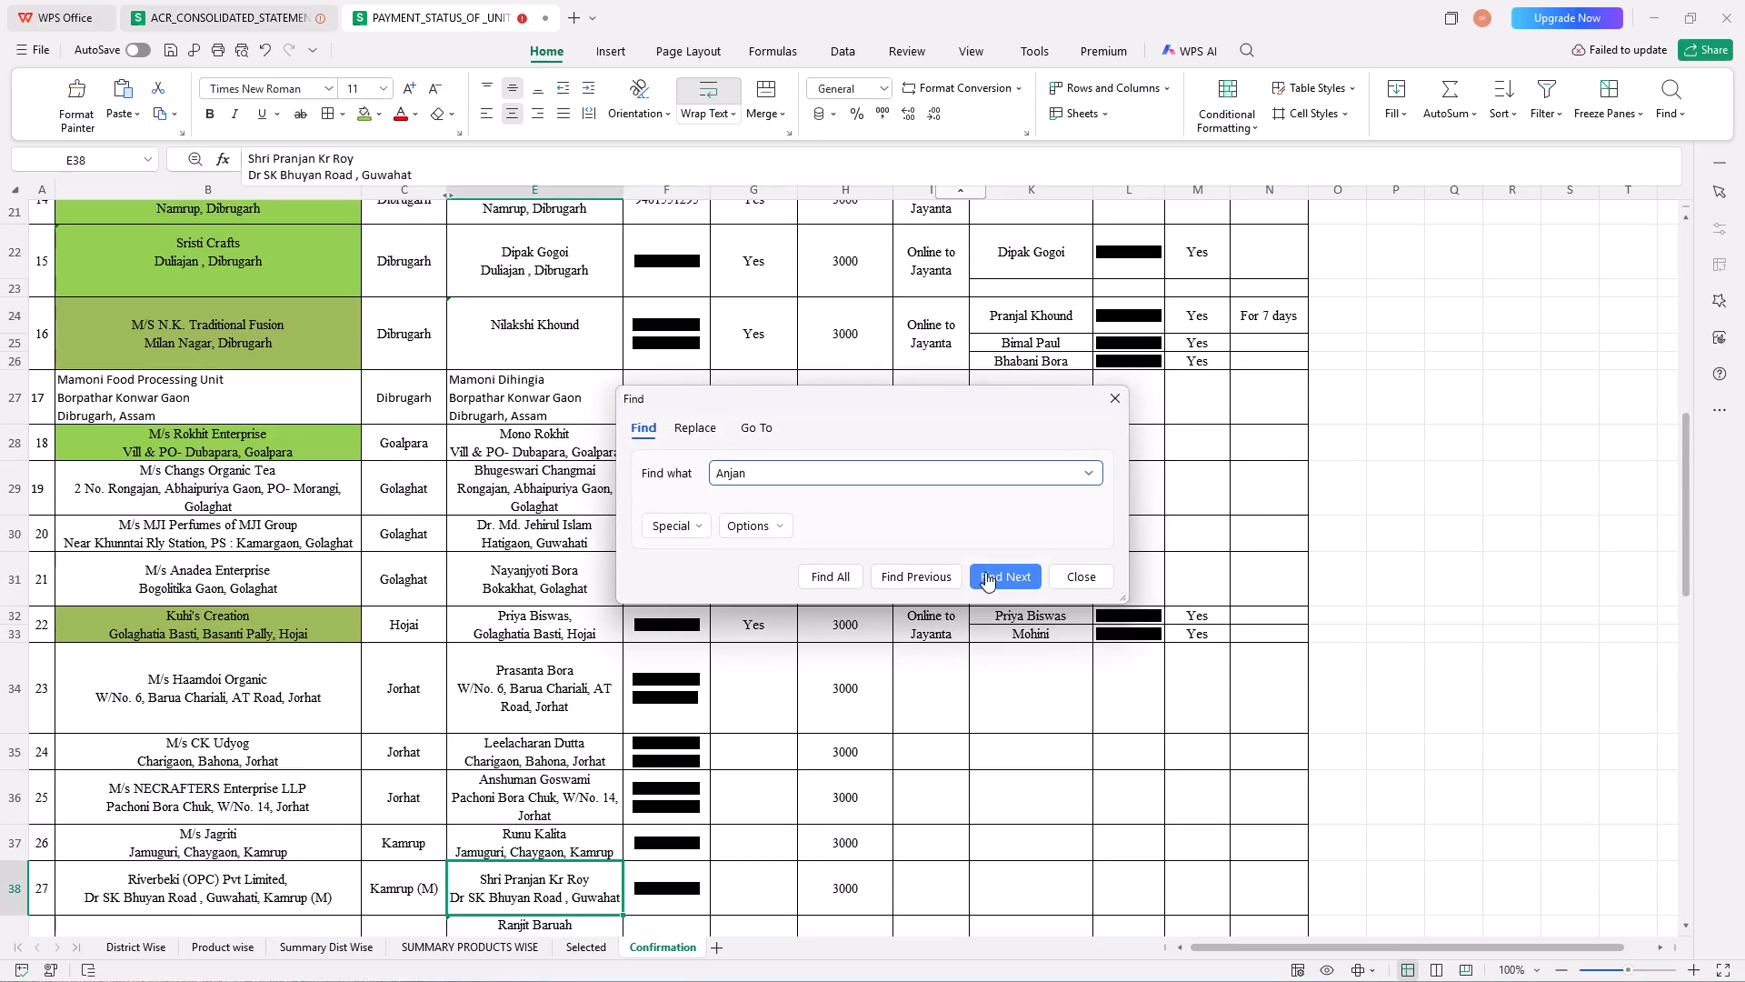
{"action": "left_click", "coordinate": [985, 572]}
{"action": "triple_click", "coordinate": [985, 572]}
{"action": "double_click", "coordinate": [984, 572]}
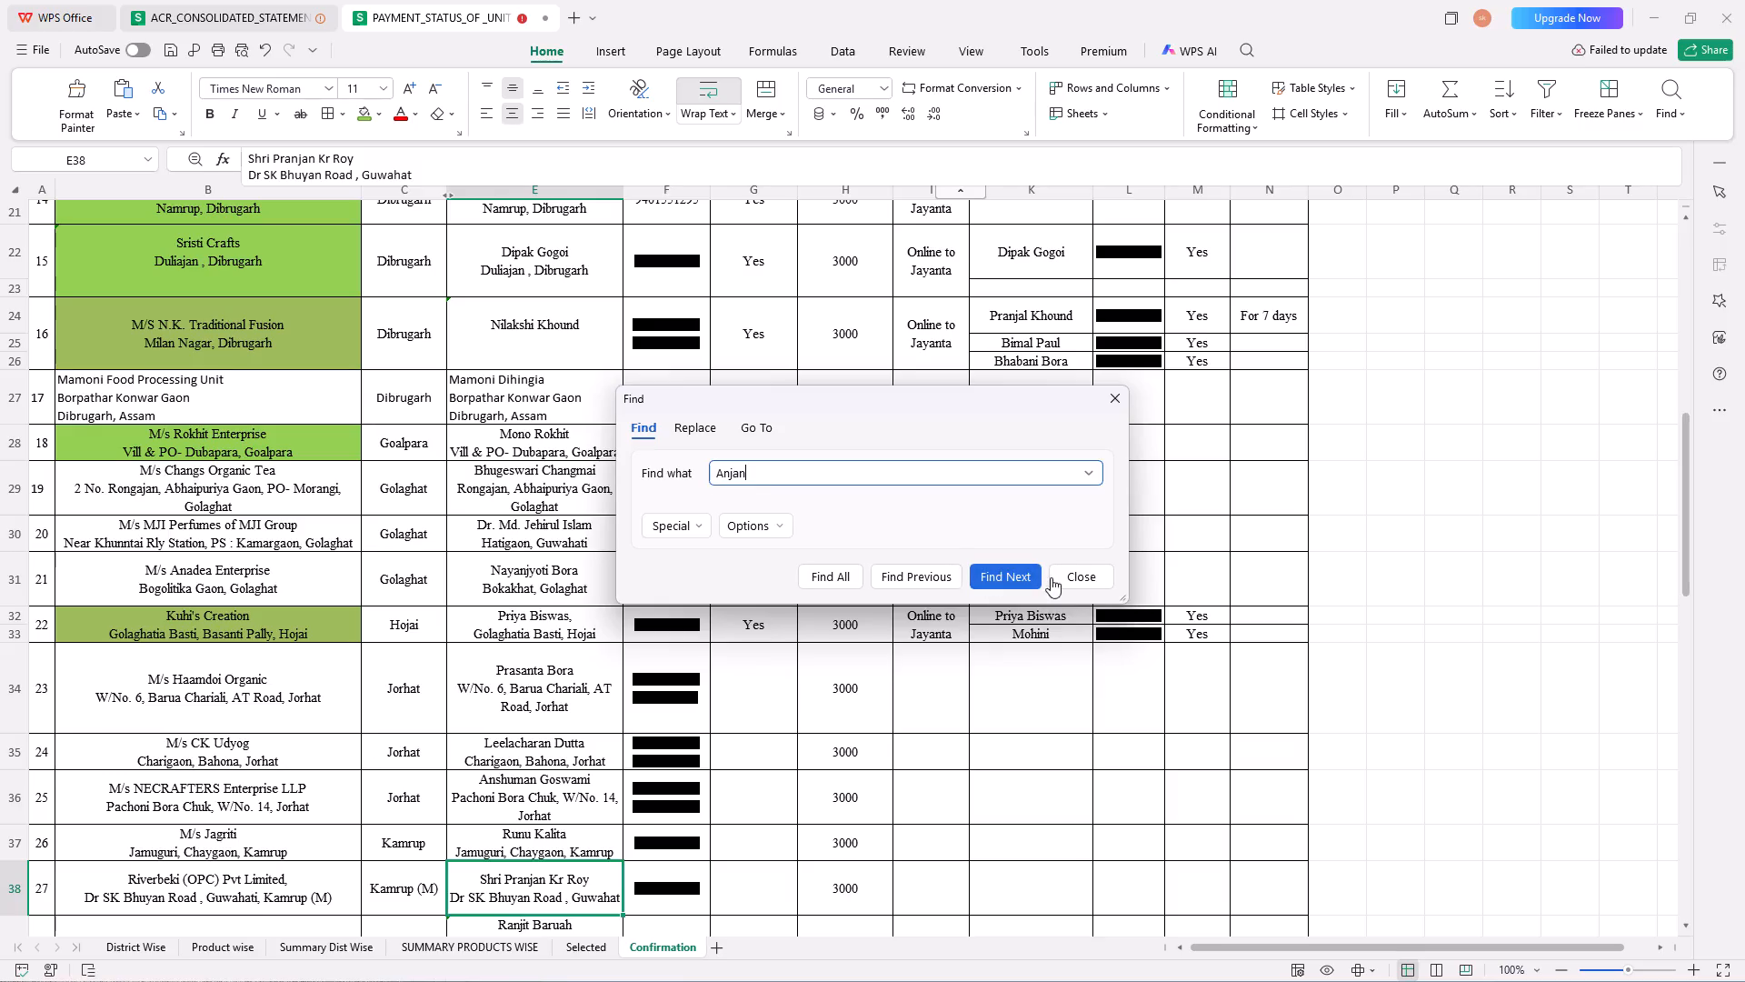
{"action": "left_click", "coordinate": [1081, 576]}
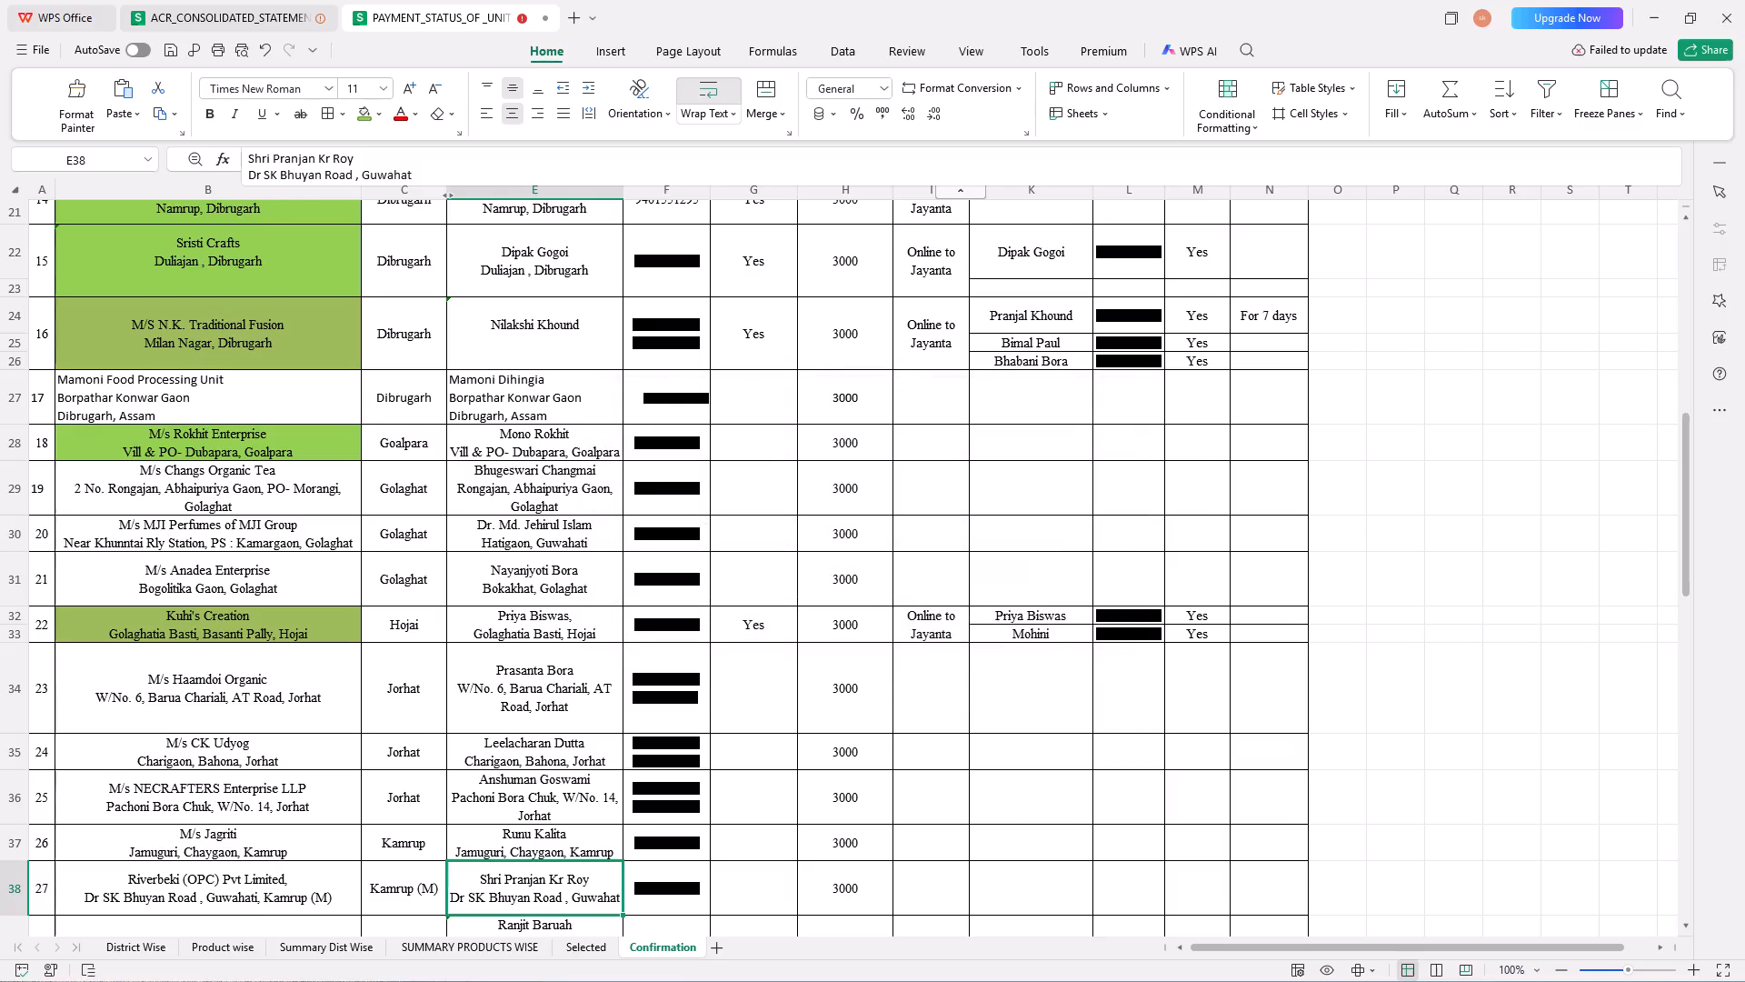
Search the Confirmation sheet for "Creations".
{"action": "scroll", "coordinate": [234, 678], "scroll_direction": "up", "scroll_amount": 8}
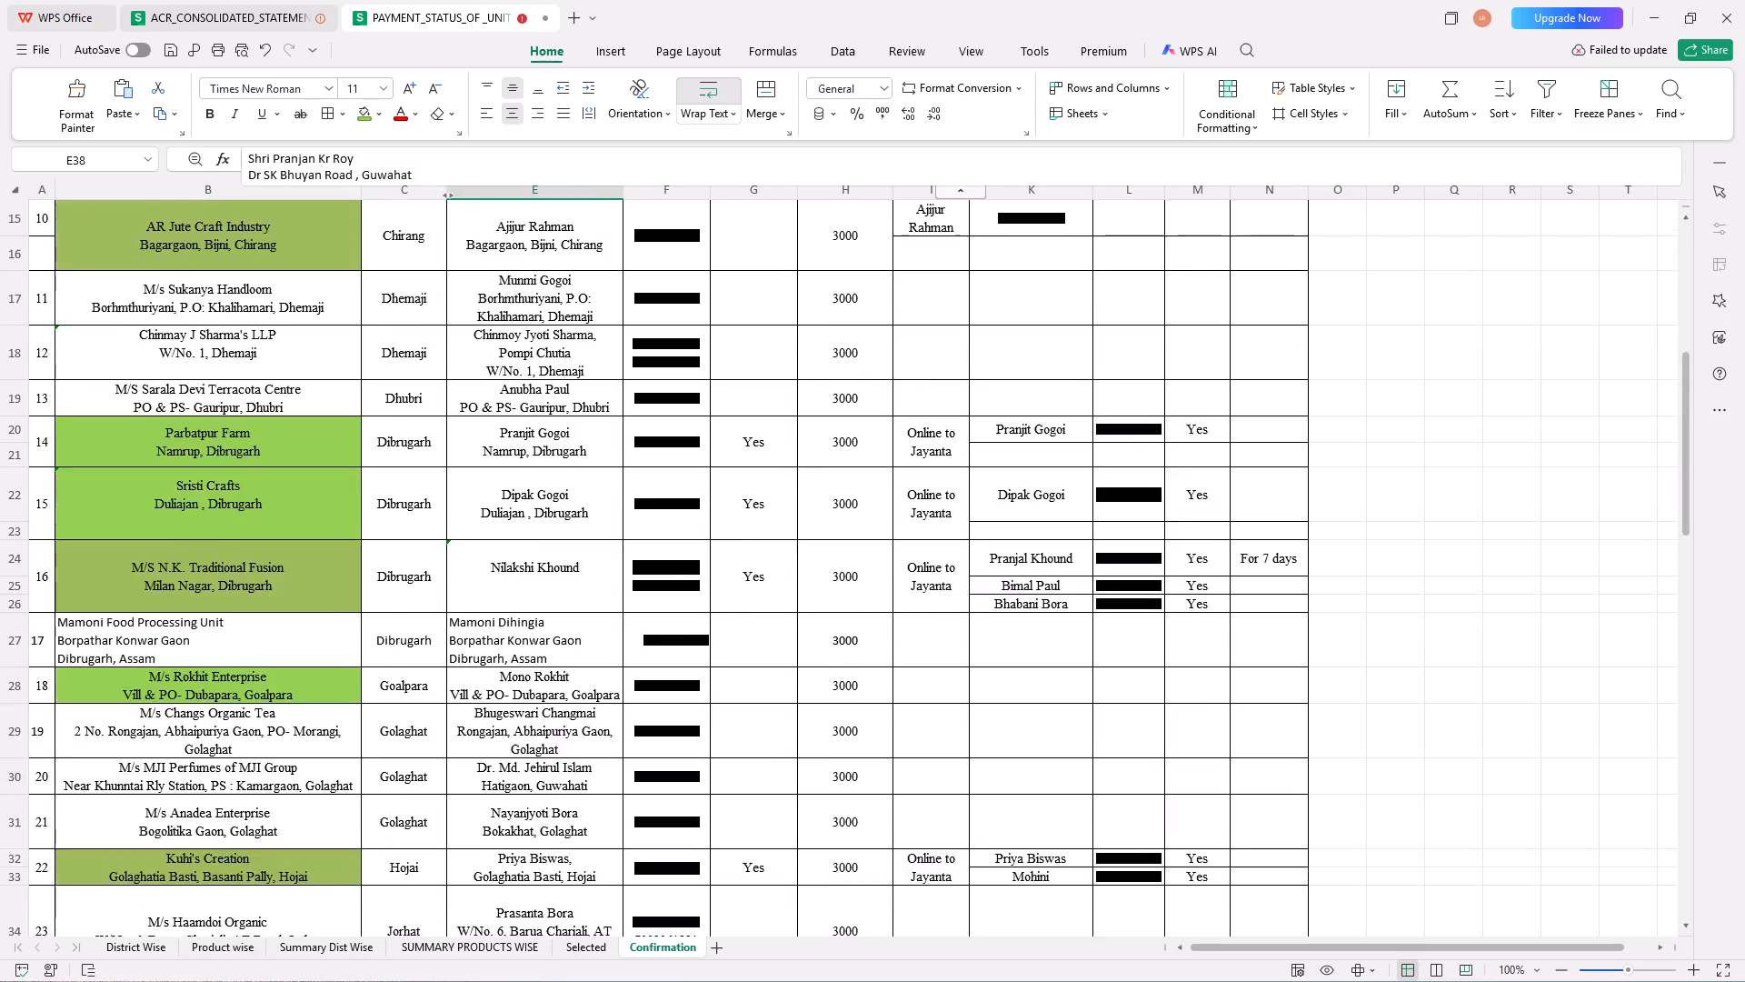
{"action": "scroll", "coordinate": [233, 678], "scroll_direction": "up", "scroll_amount": 5}
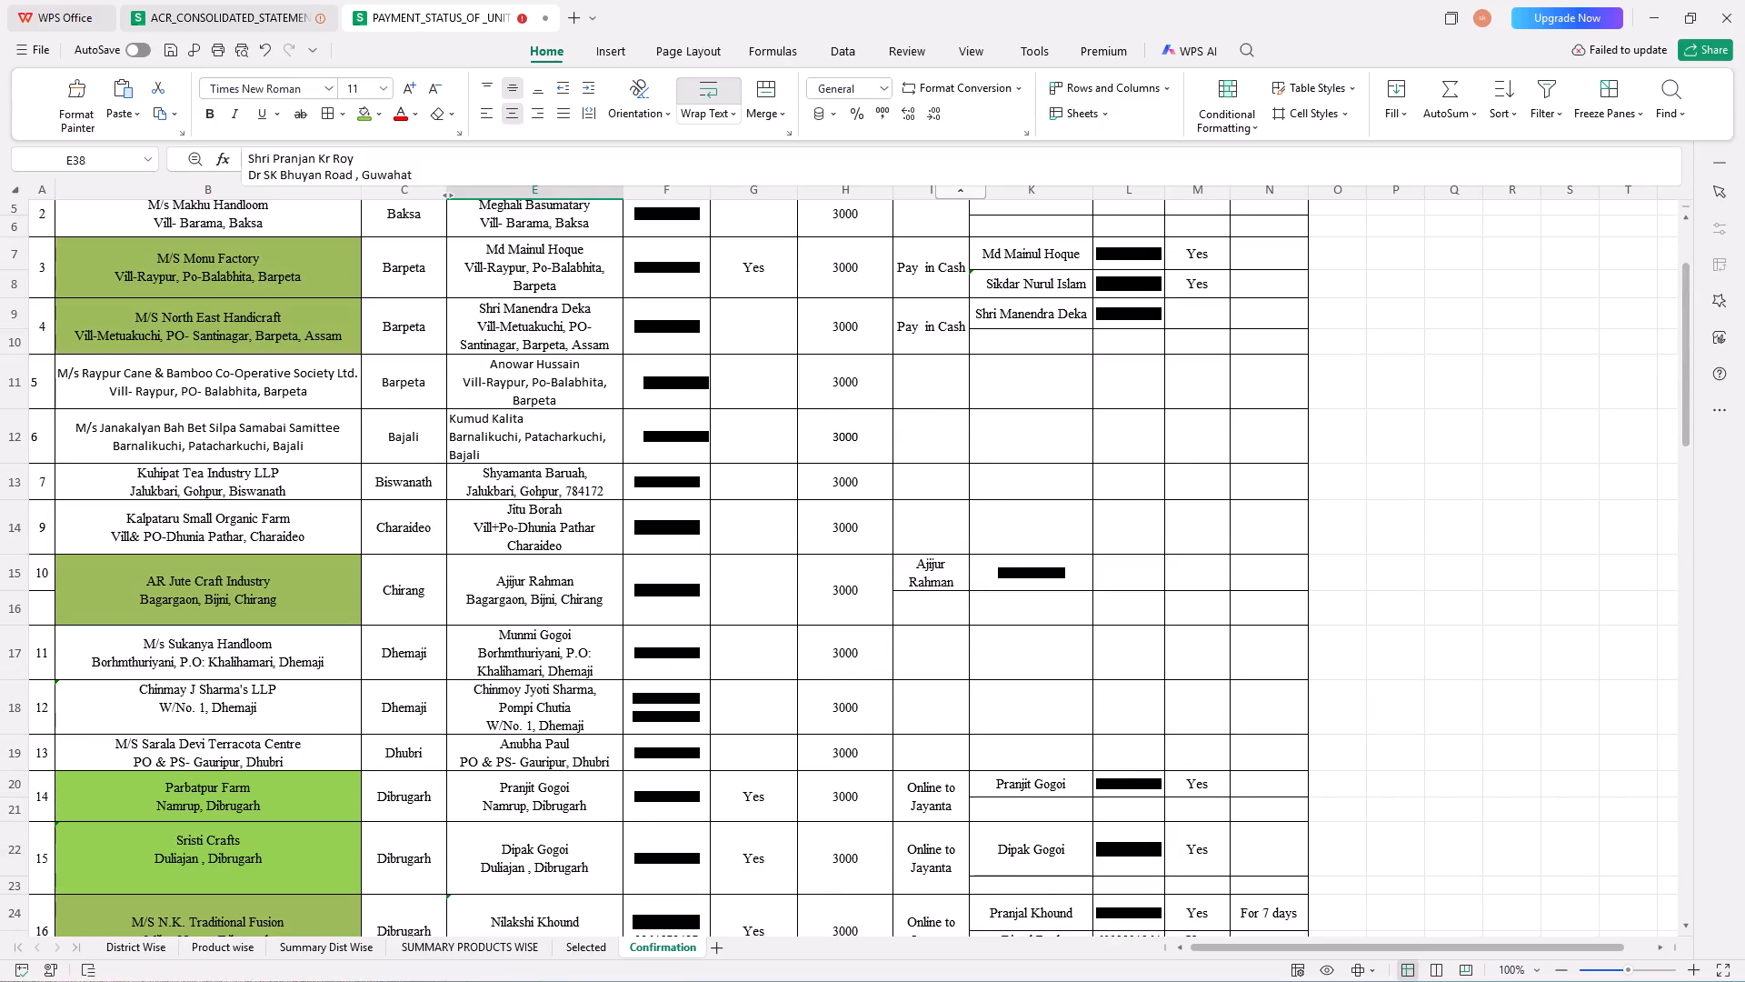
{"action": "key", "text": "ctrl+f"}
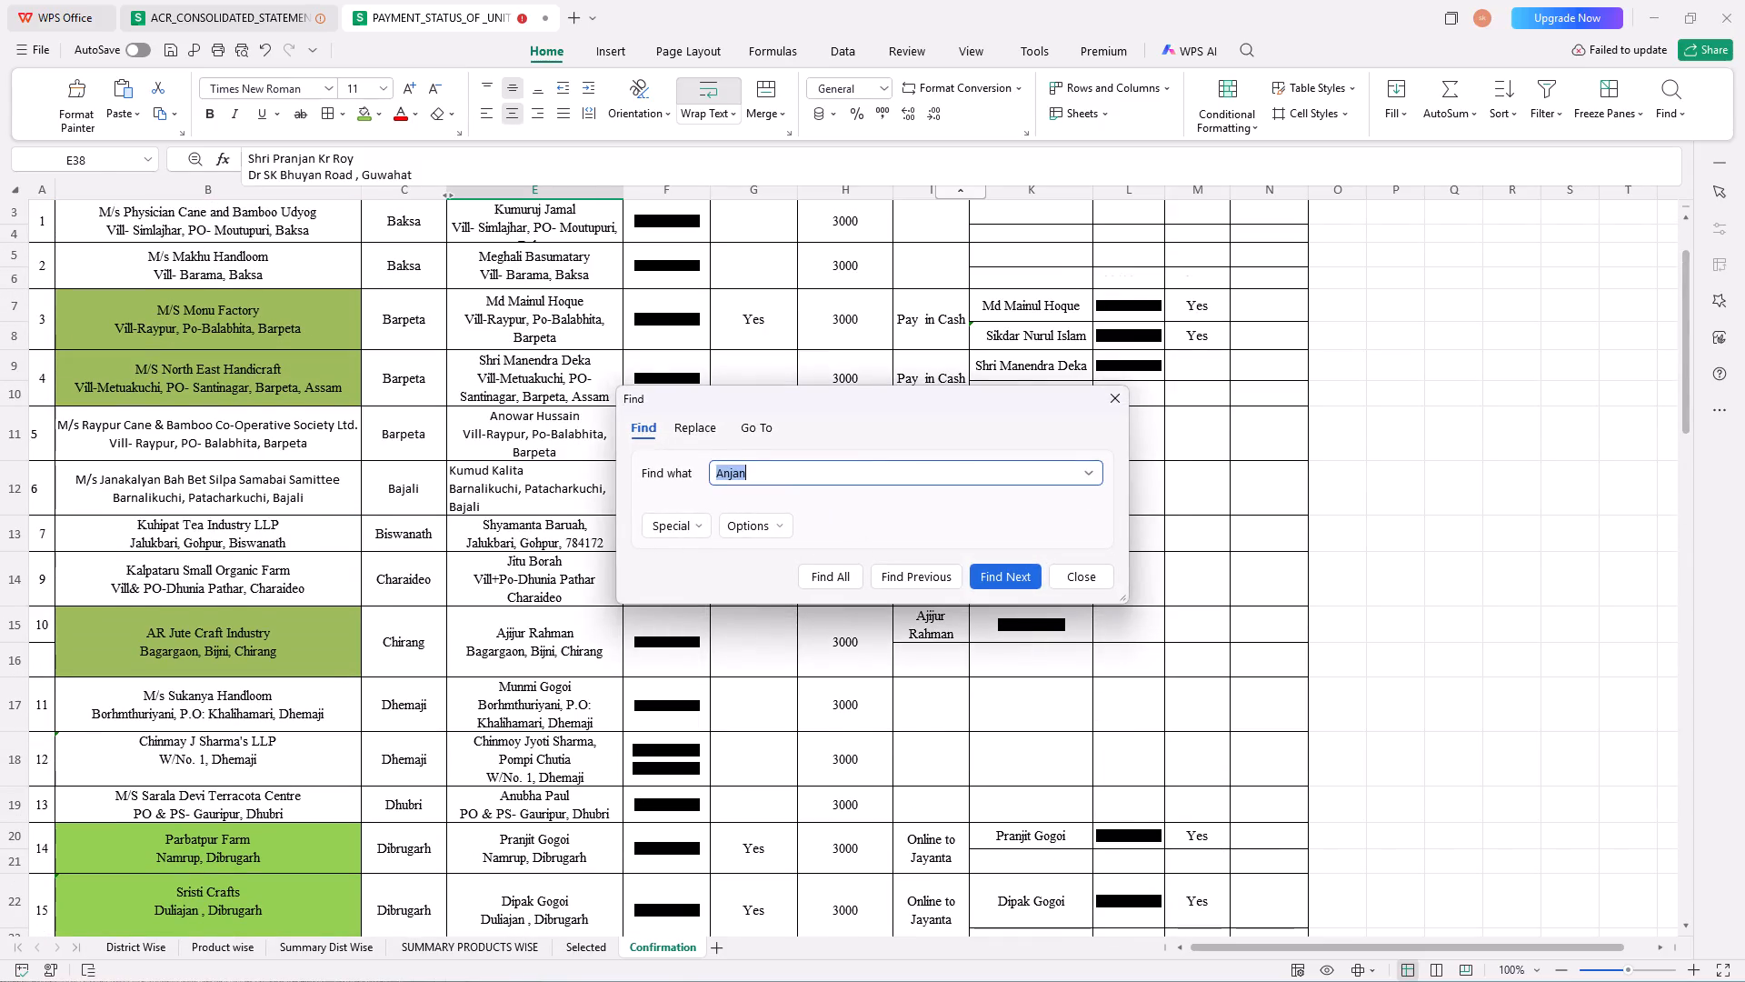
{"action": "key", "text": "space"}
{"action": "type", "text": "Creations"}
{"action": "key", "text": "Return"}
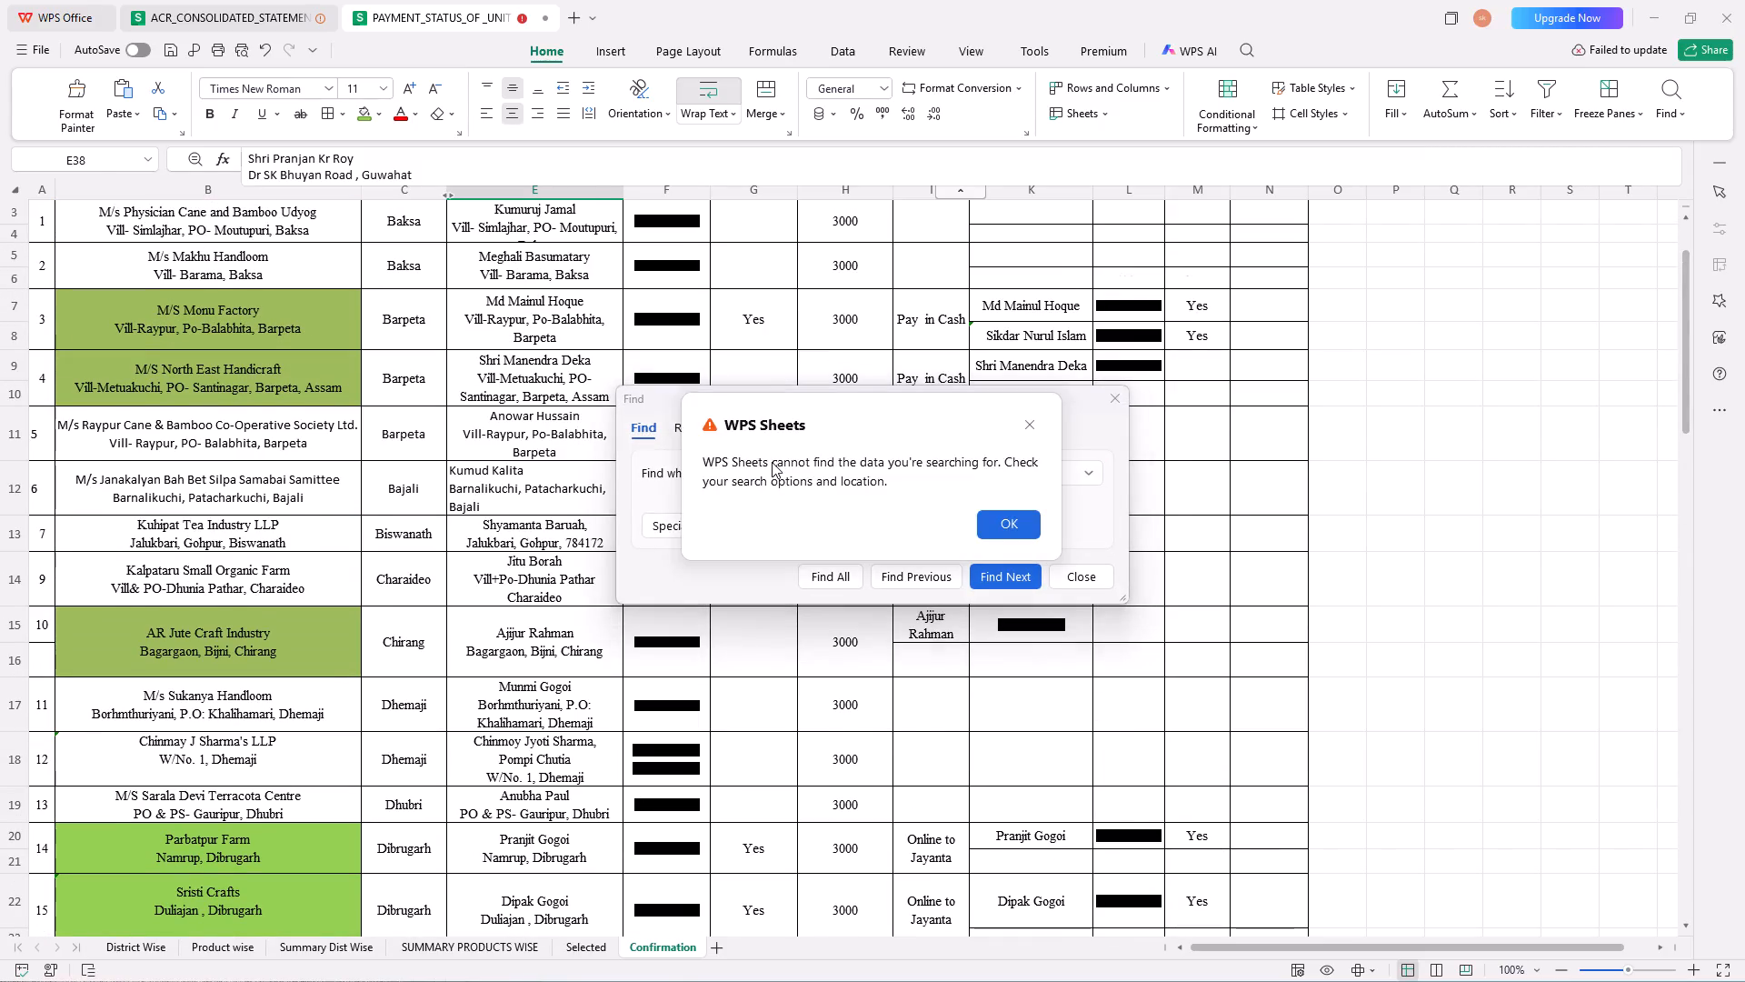
{"action": "left_click", "coordinate": [1027, 418]}
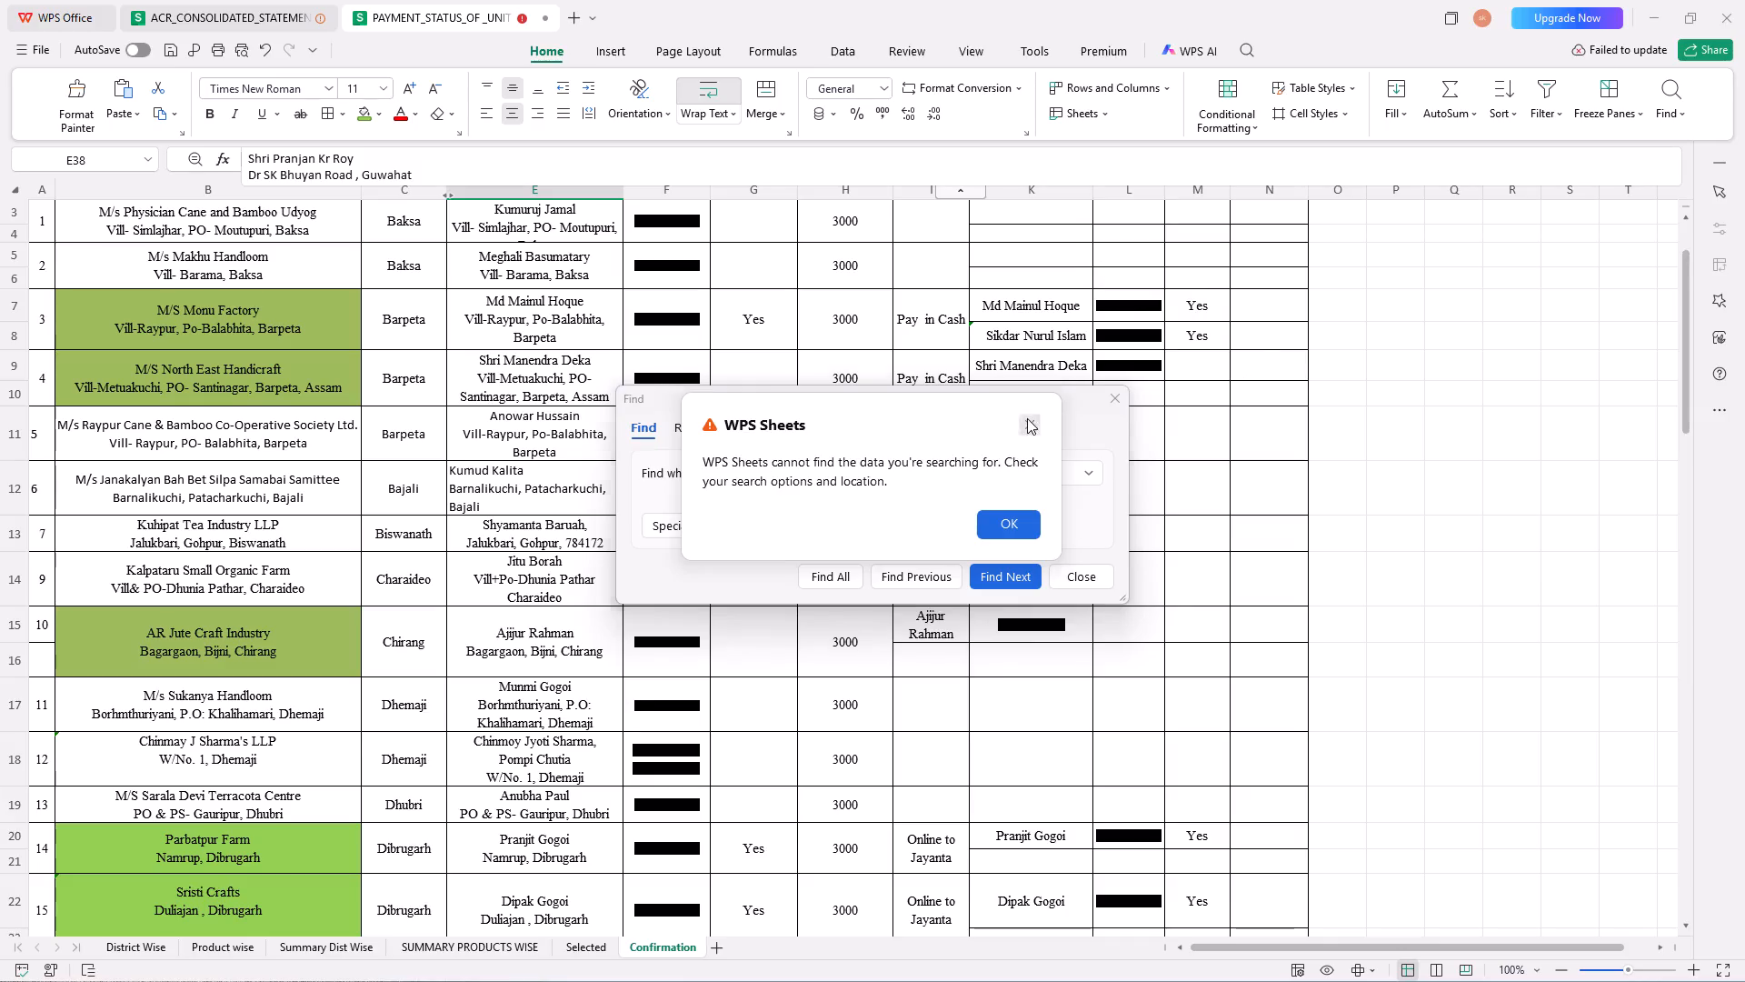
Search the Confirmation sheet for "Anjan" again, step through the matches and close the search.
{"action": "left_click_drag", "start_coordinate": [797, 477], "coordinate": [689, 466]}
{"action": "key", "text": "BackSpace"}
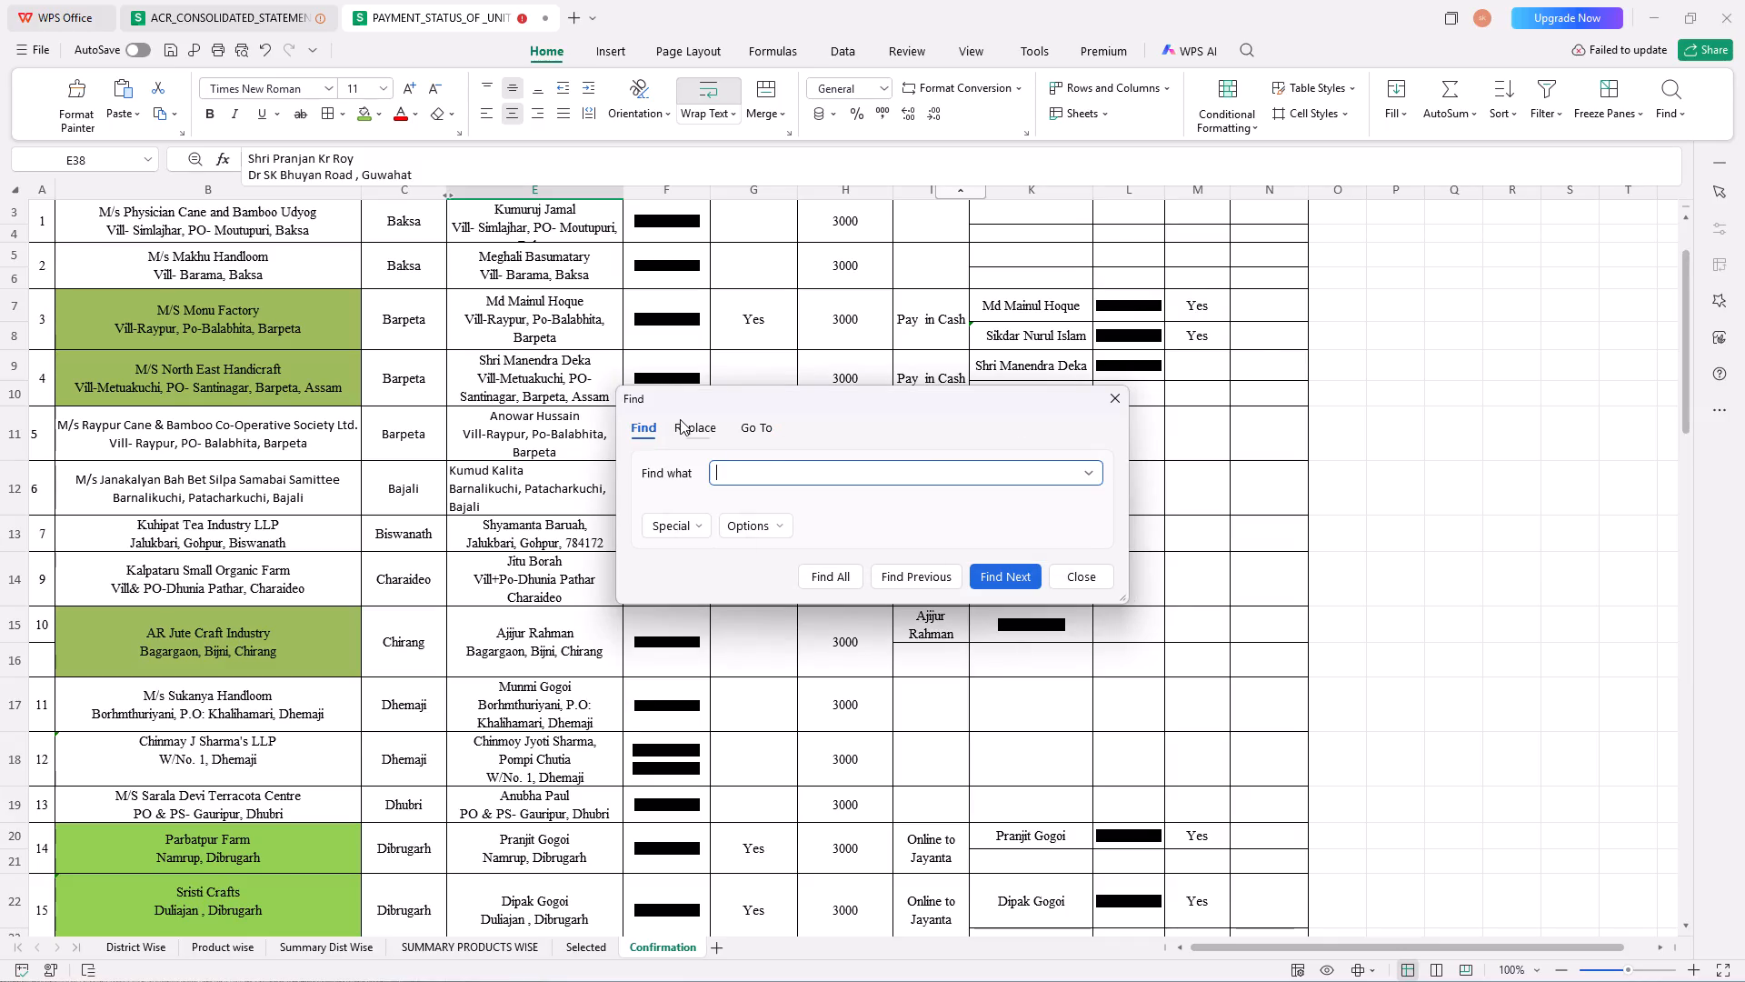
{"action": "type", "text": "Anjan"}
{"action": "key", "text": "Return"}
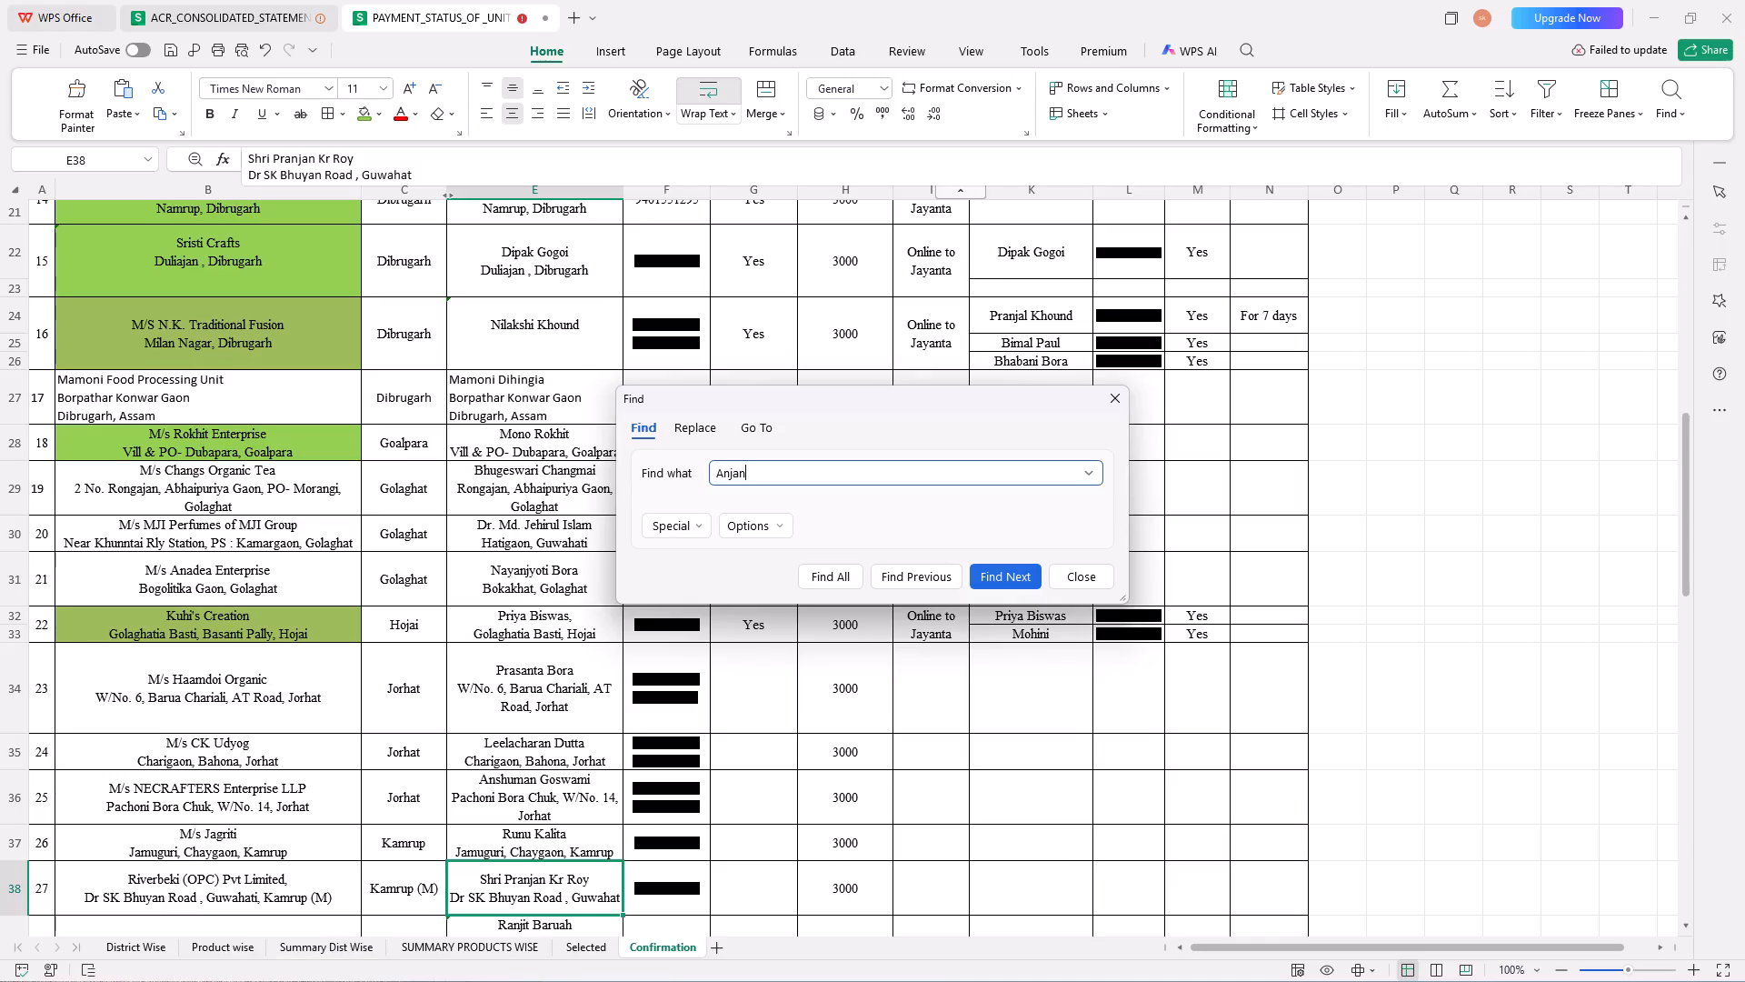
{"action": "left_click", "coordinate": [1010, 577]}
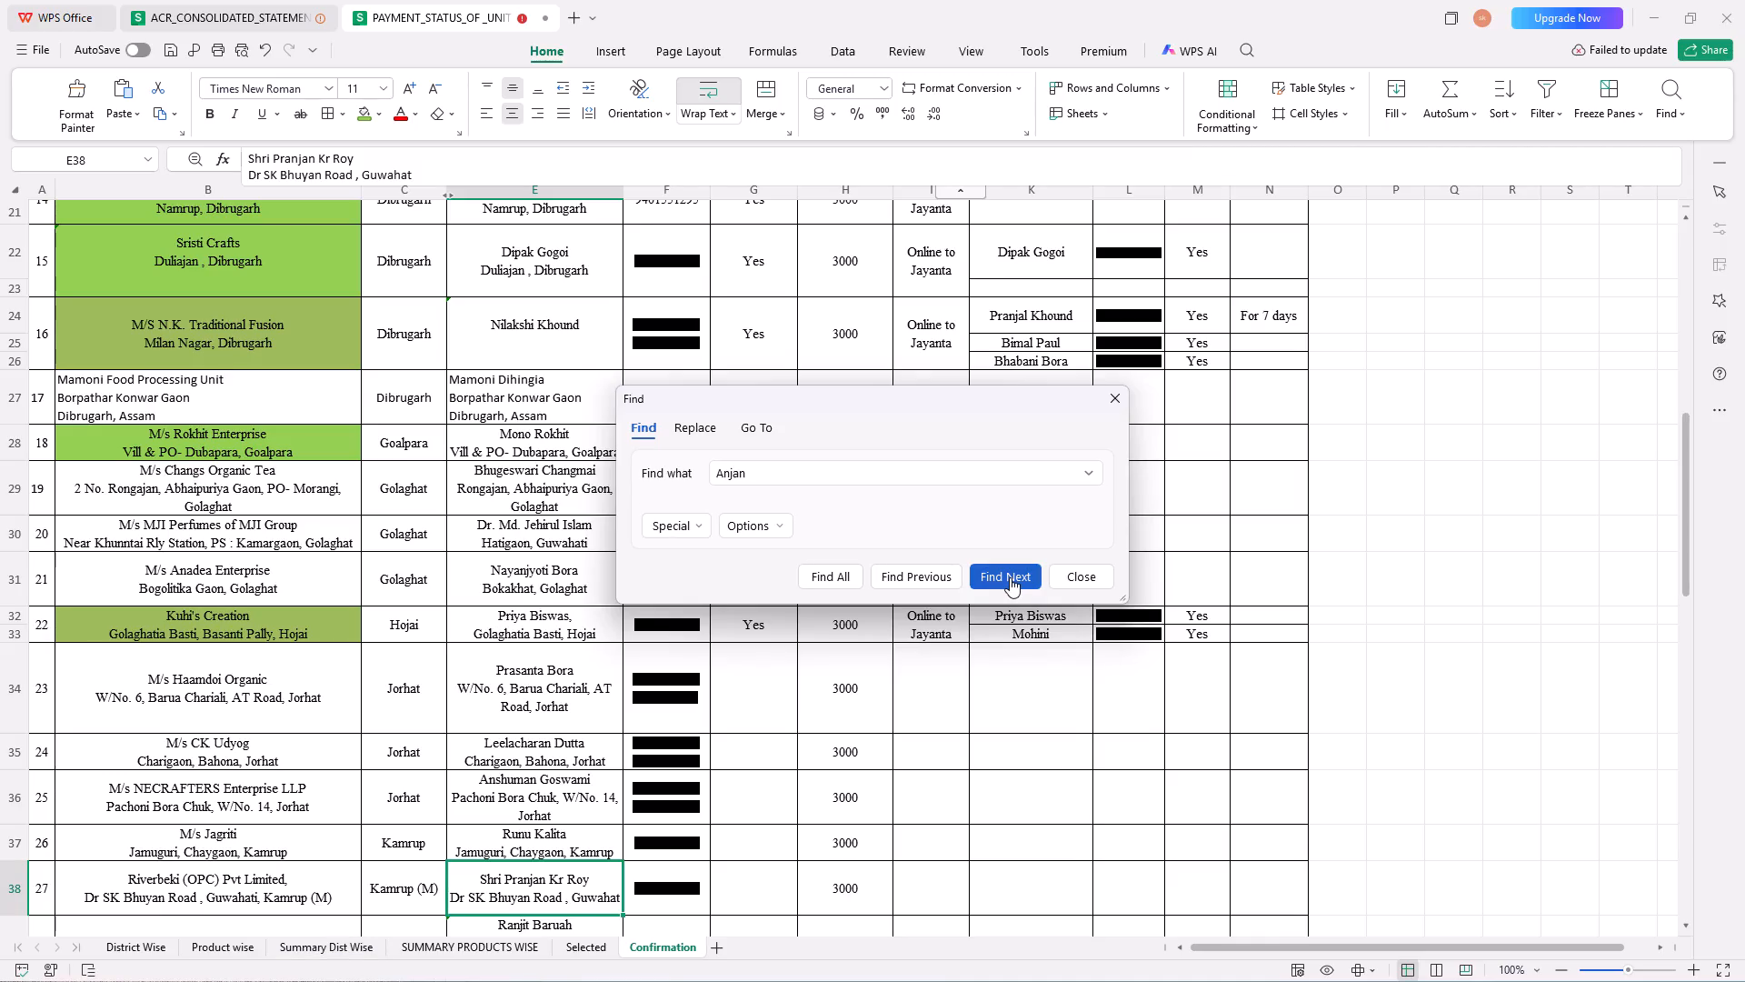
{"action": "left_click", "coordinate": [1010, 577]}
{"action": "double_click", "coordinate": [1010, 577]}
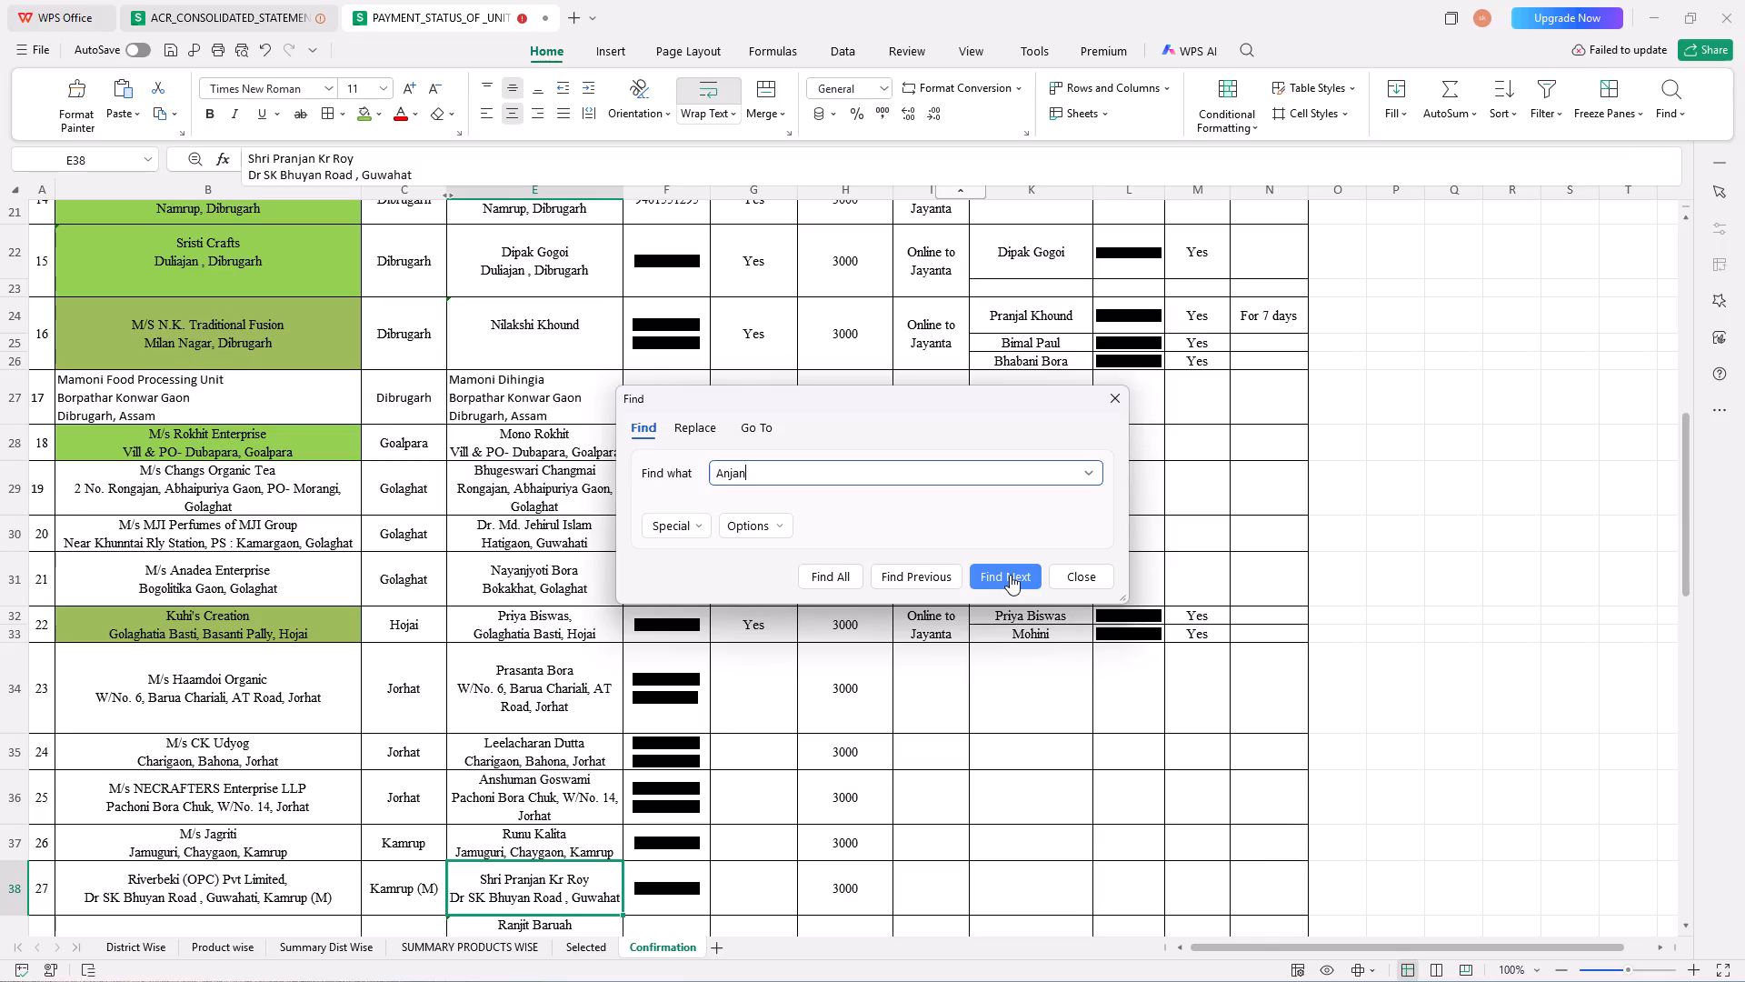
{"action": "left_click", "coordinate": [1070, 574]}
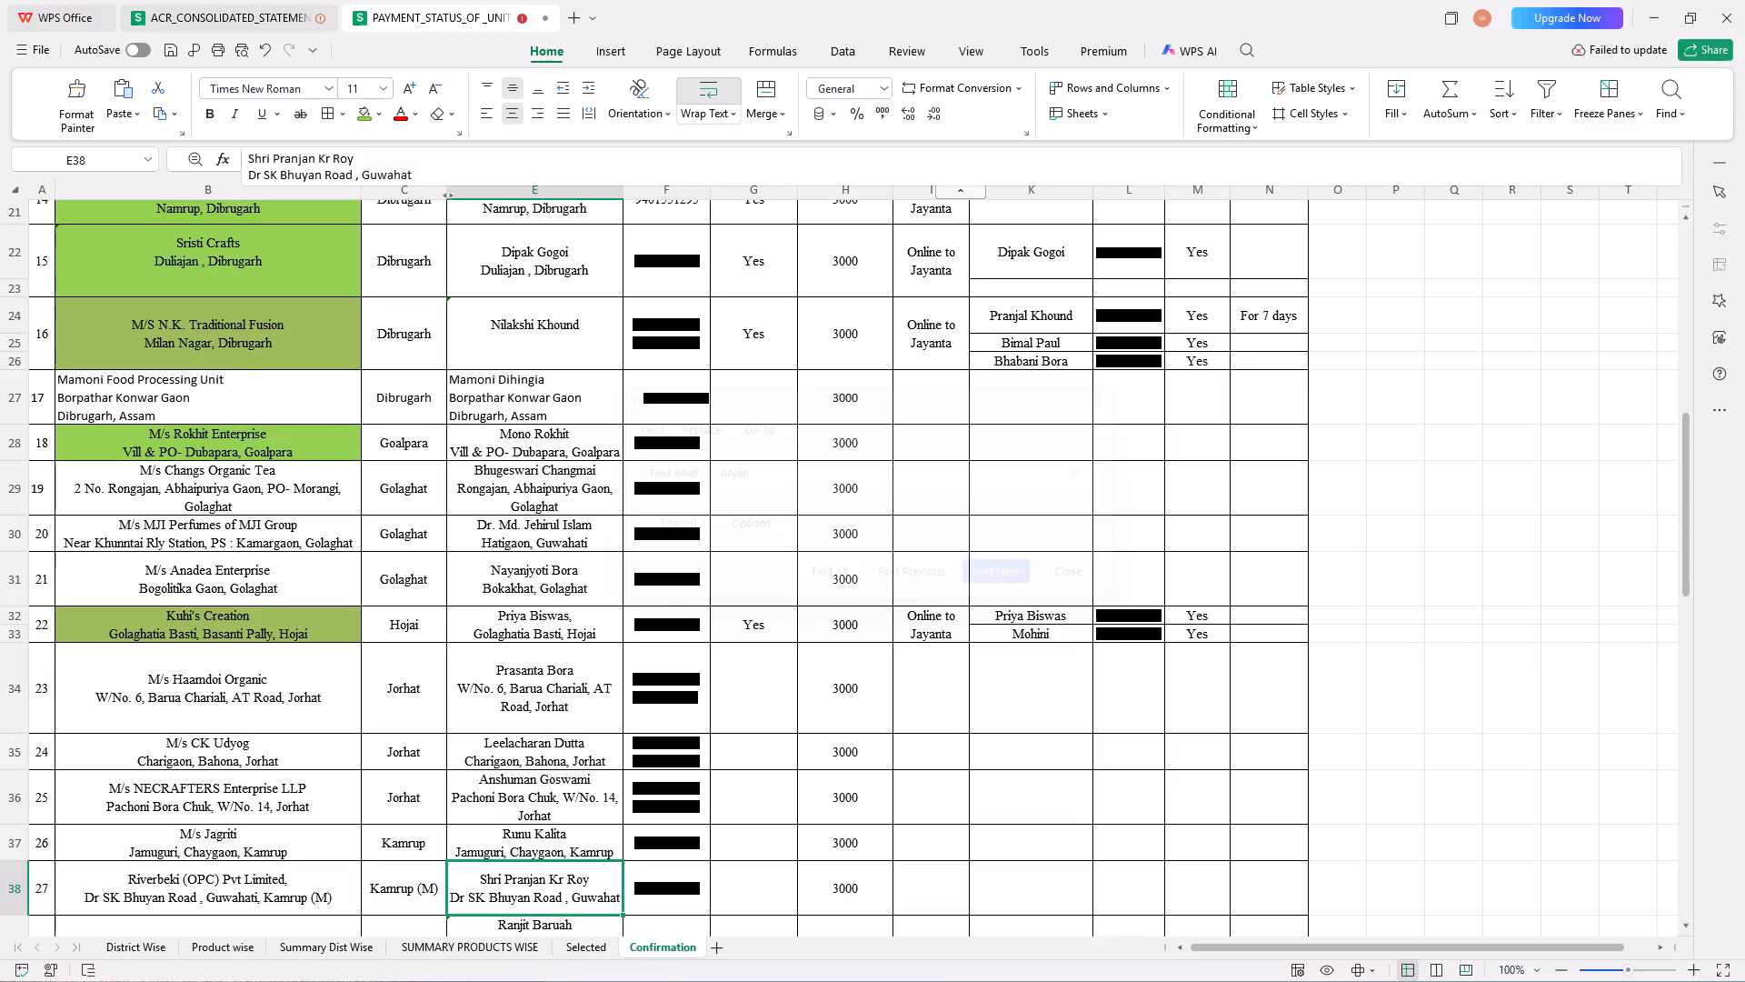
Examine the Confirmation sheet's full unit list down to M/s The Yarn Basket and back, checking unit and proprietor names.
{"action": "scroll", "coordinate": [175, 724], "scroll_direction": "down", "scroll_amount": 1}
{"action": "scroll", "coordinate": [155, 795], "scroll_direction": "down", "scroll_amount": 2}
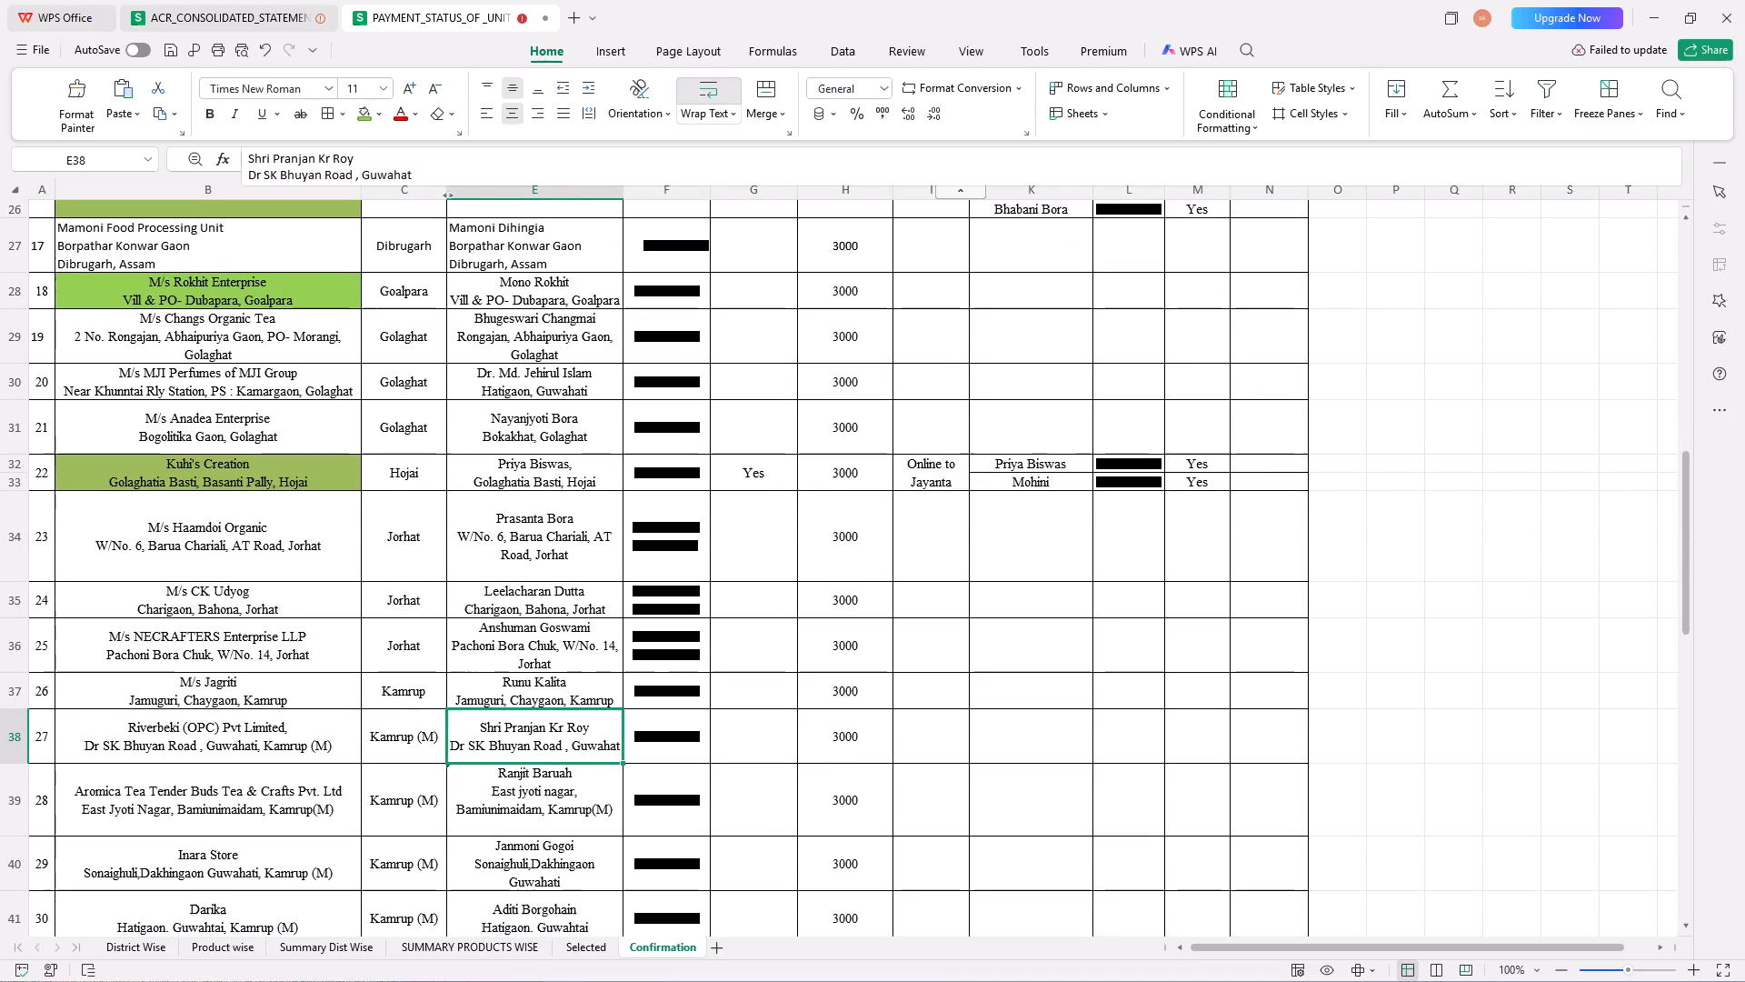
{"action": "scroll", "coordinate": [155, 850], "scroll_direction": "down", "scroll_amount": 4}
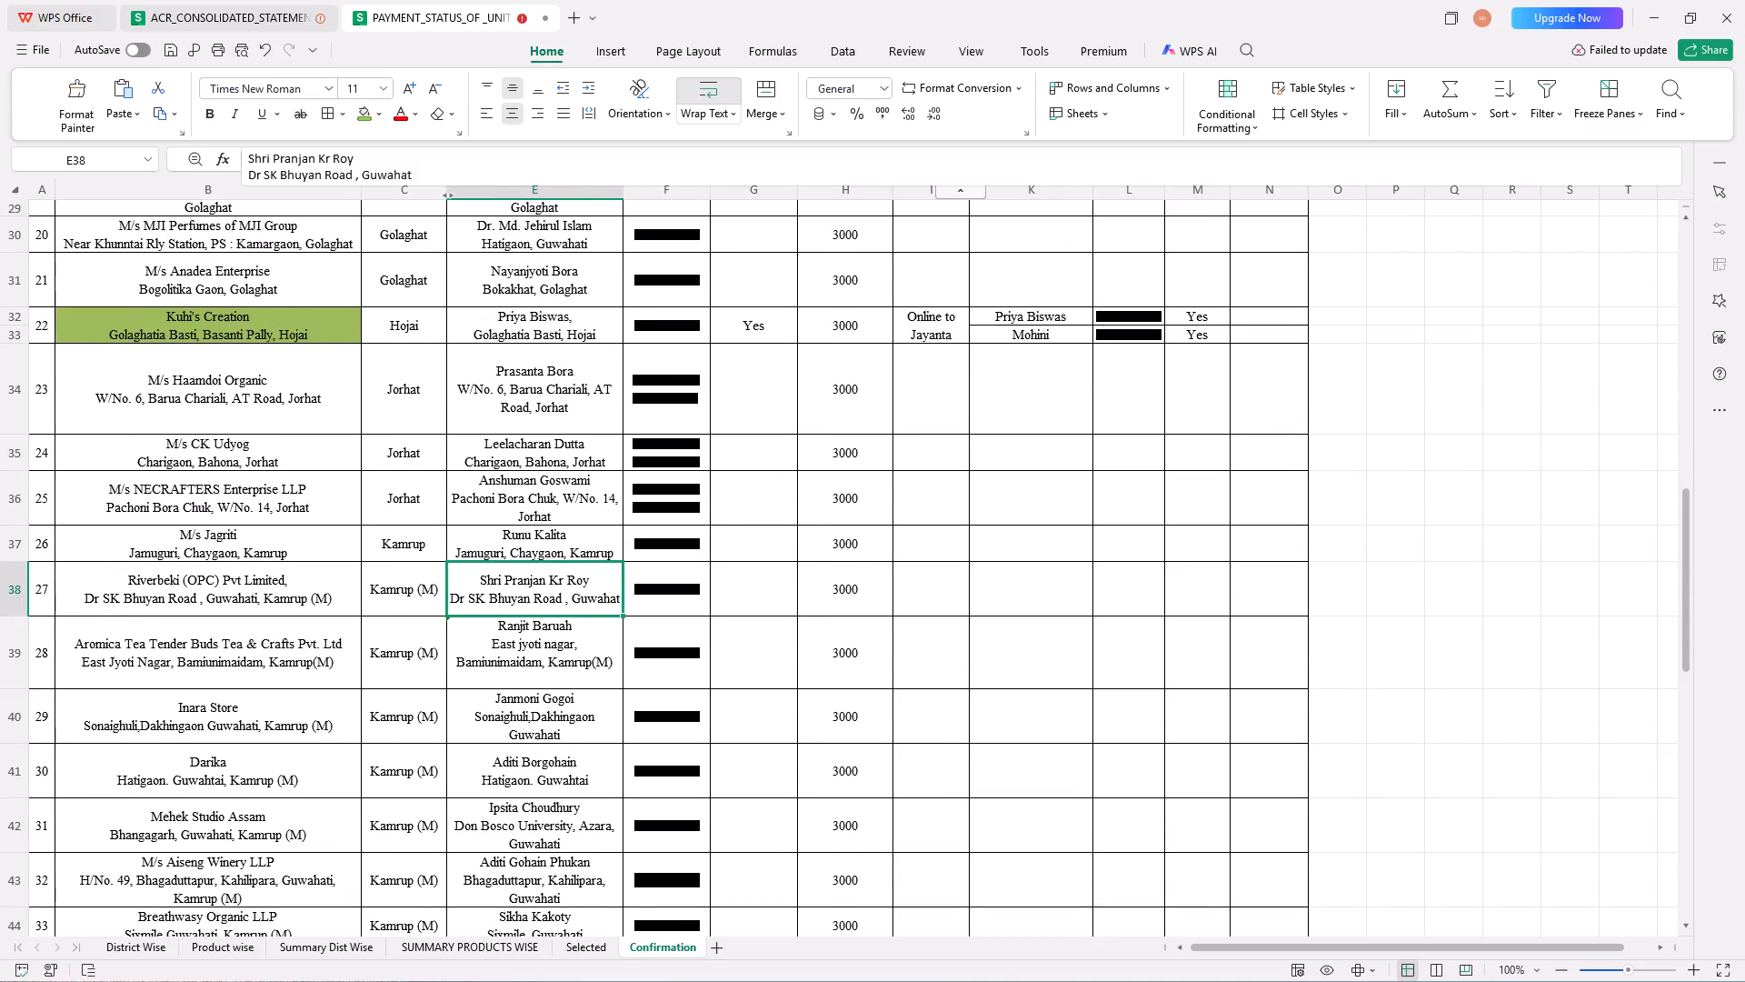
{"action": "scroll", "coordinate": [161, 858], "scroll_direction": "down", "scroll_amount": 4}
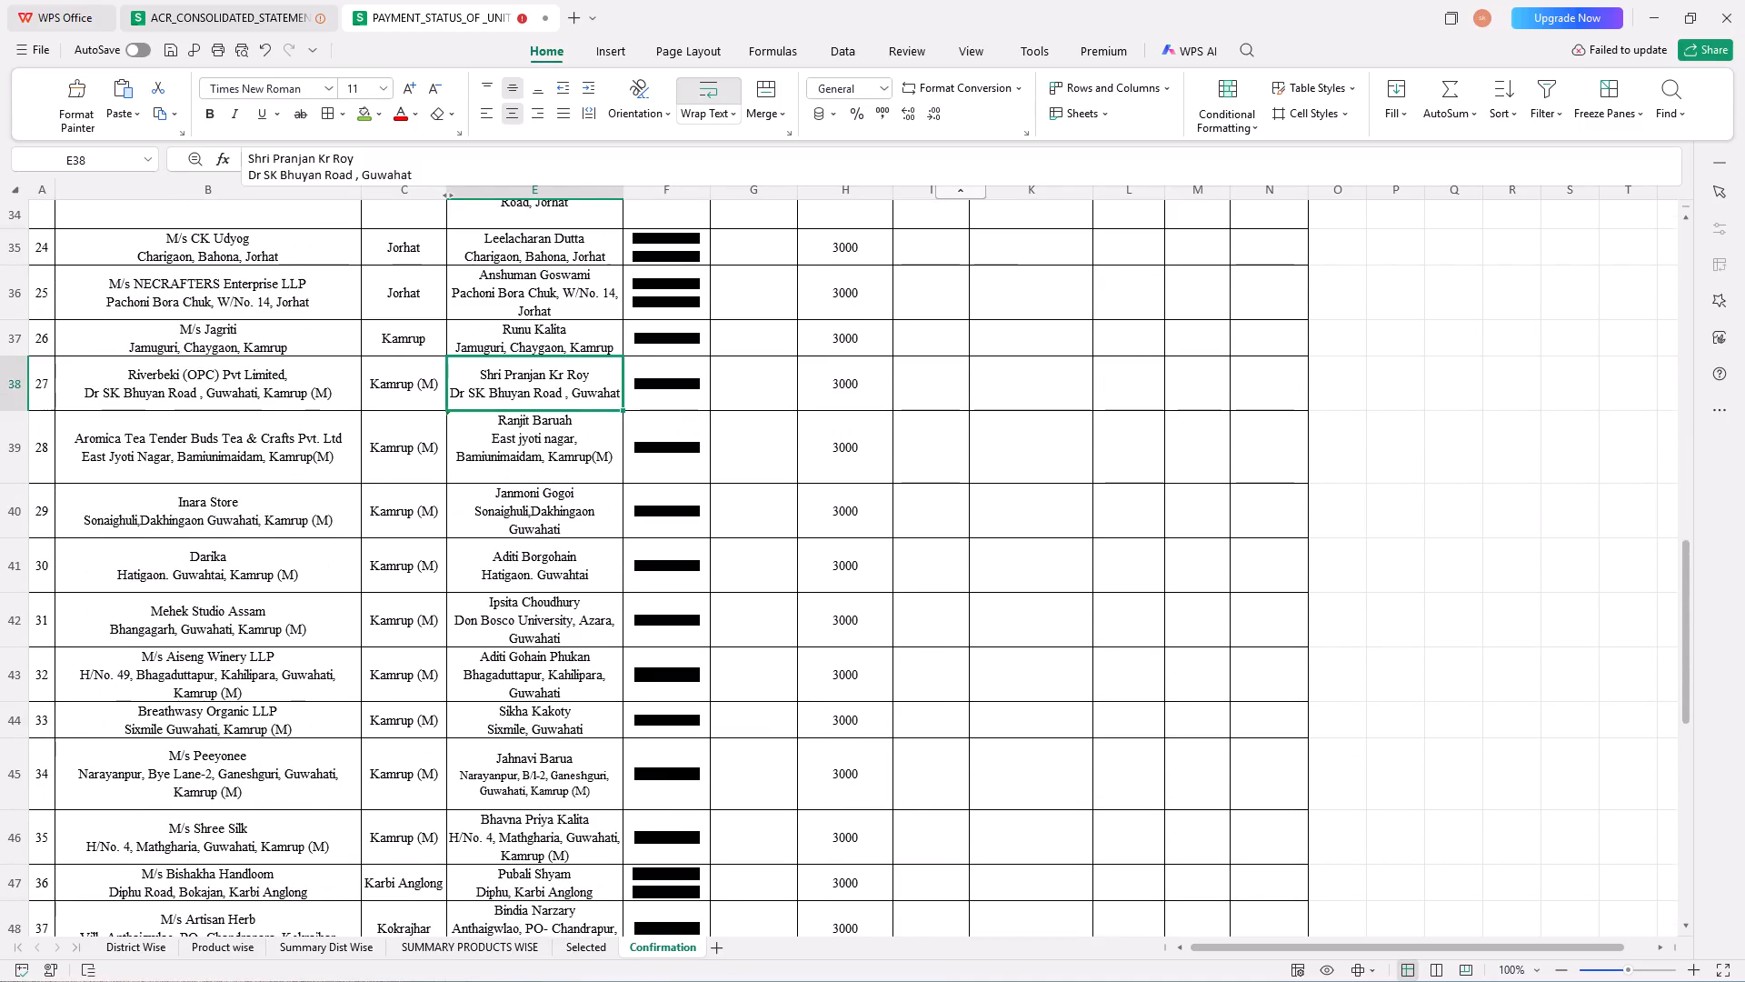
{"action": "scroll", "coordinate": [170, 861], "scroll_direction": "down", "scroll_amount": 6}
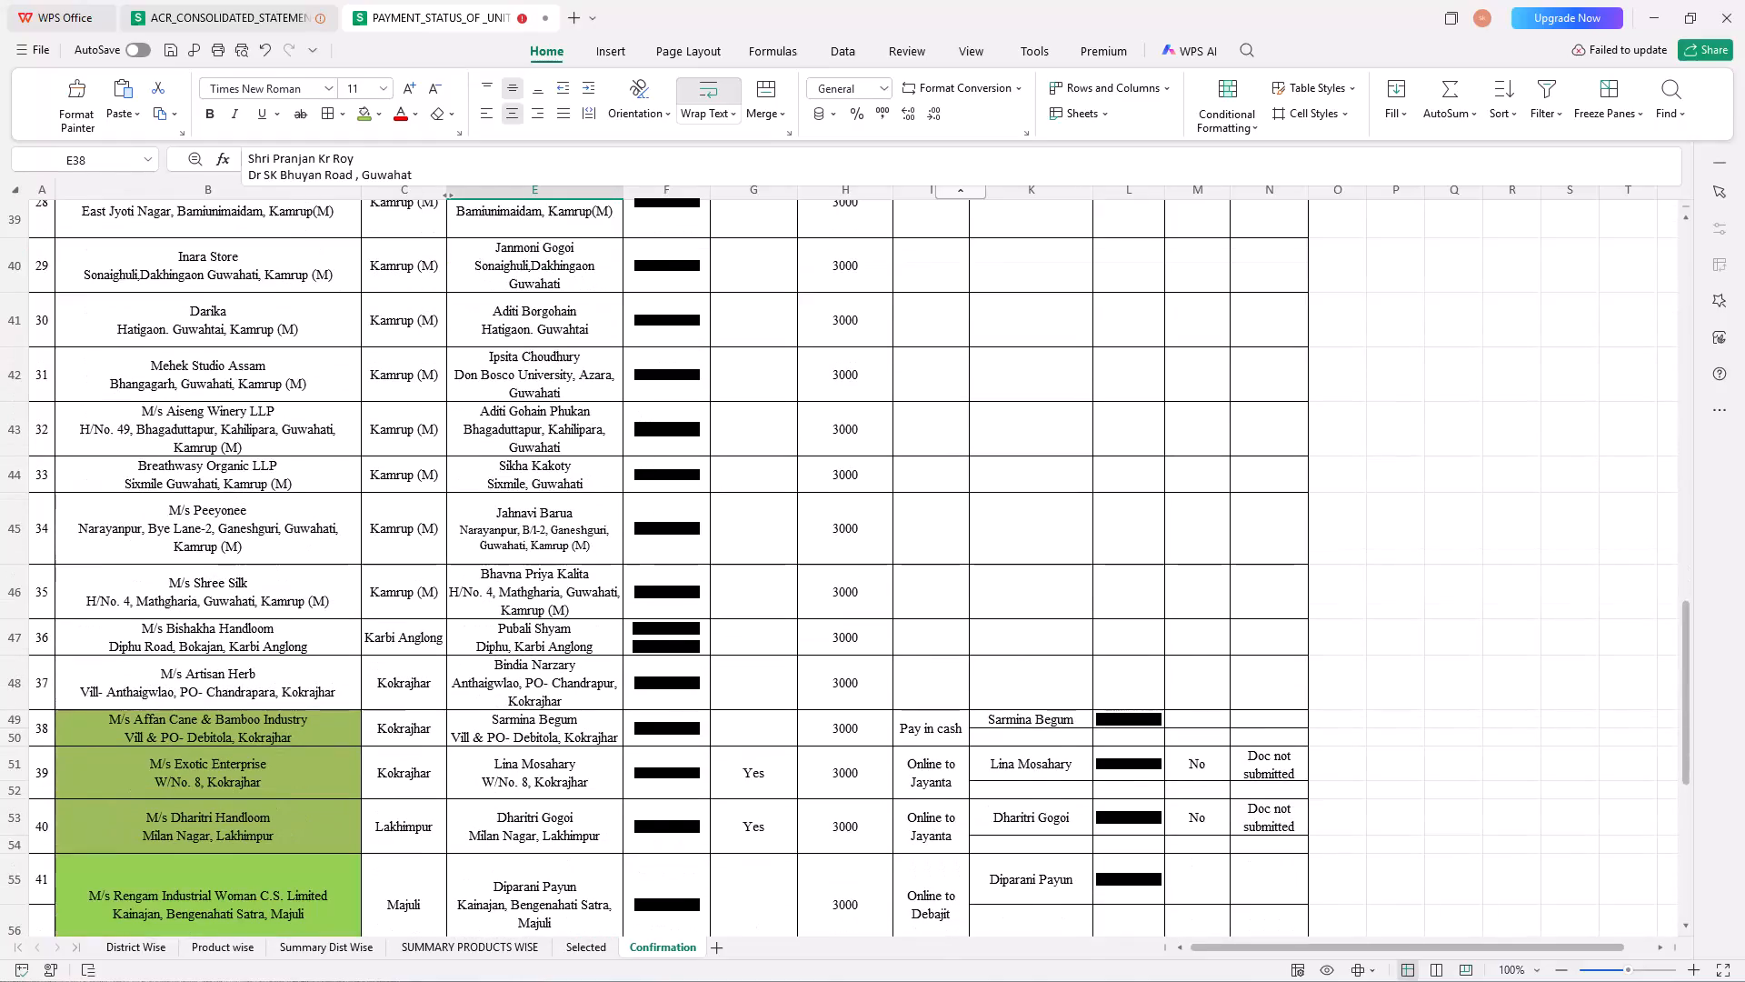
{"action": "scroll", "coordinate": [183, 877], "scroll_direction": "down", "scroll_amount": 9}
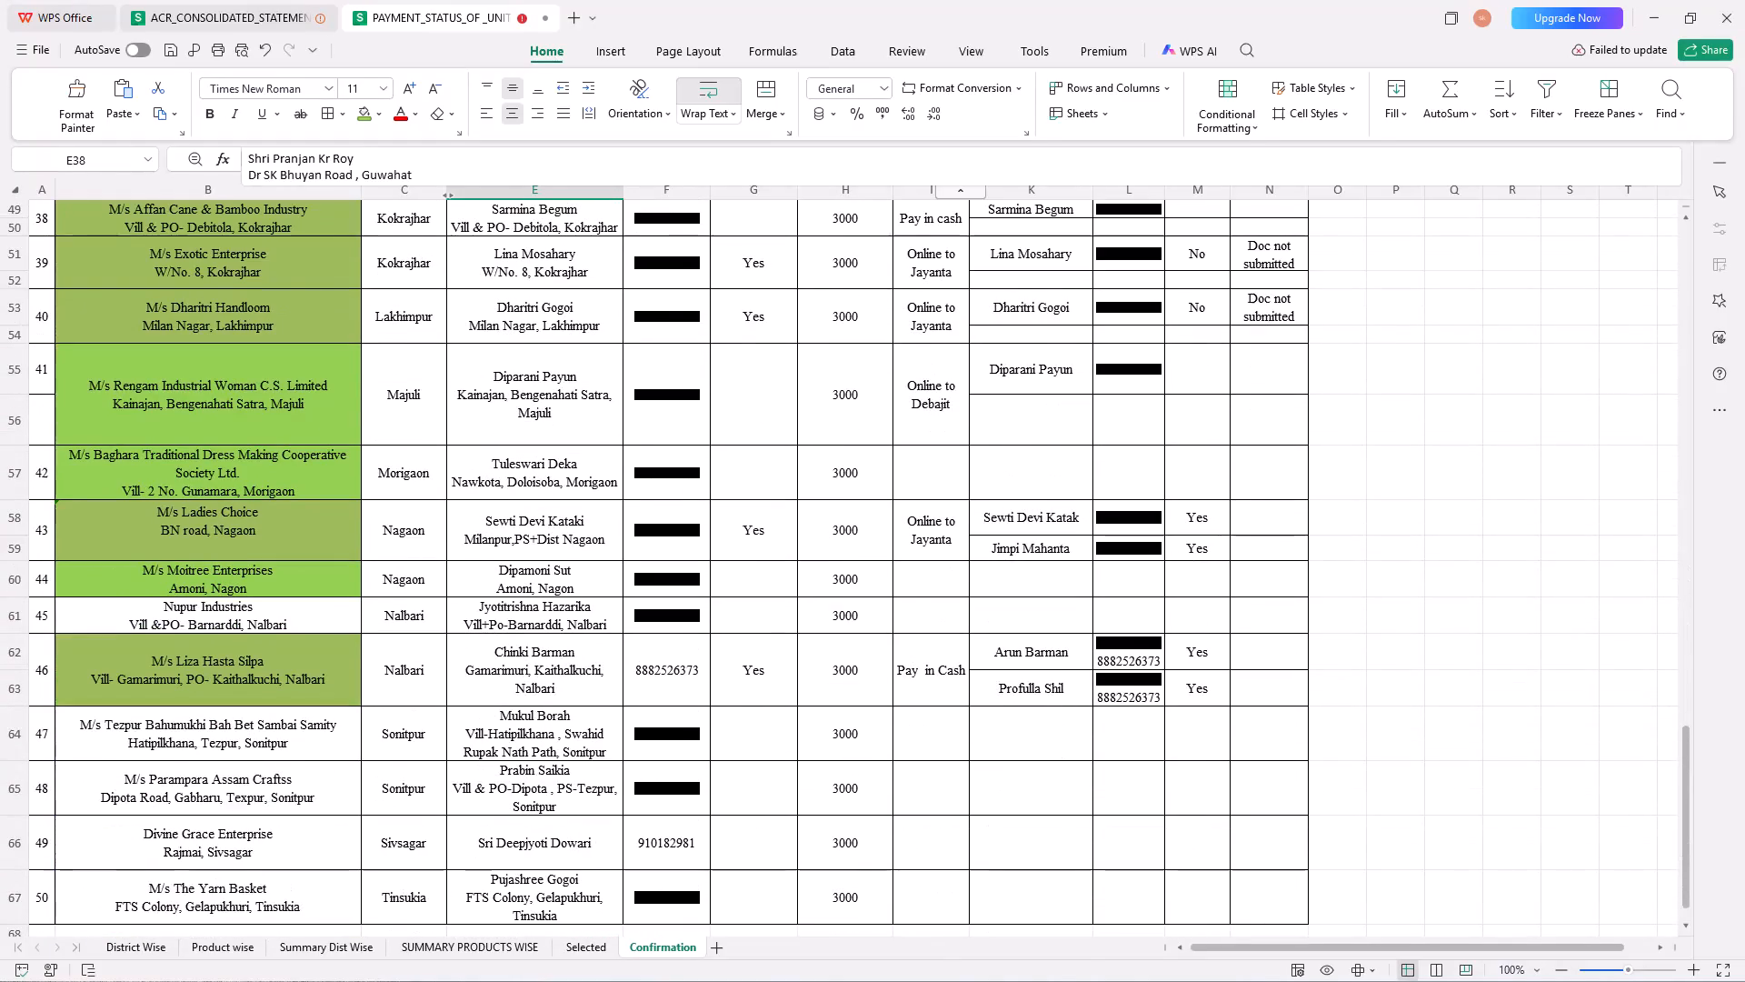
{"action": "scroll", "coordinate": [191, 866], "scroll_direction": "up", "scroll_amount": 5}
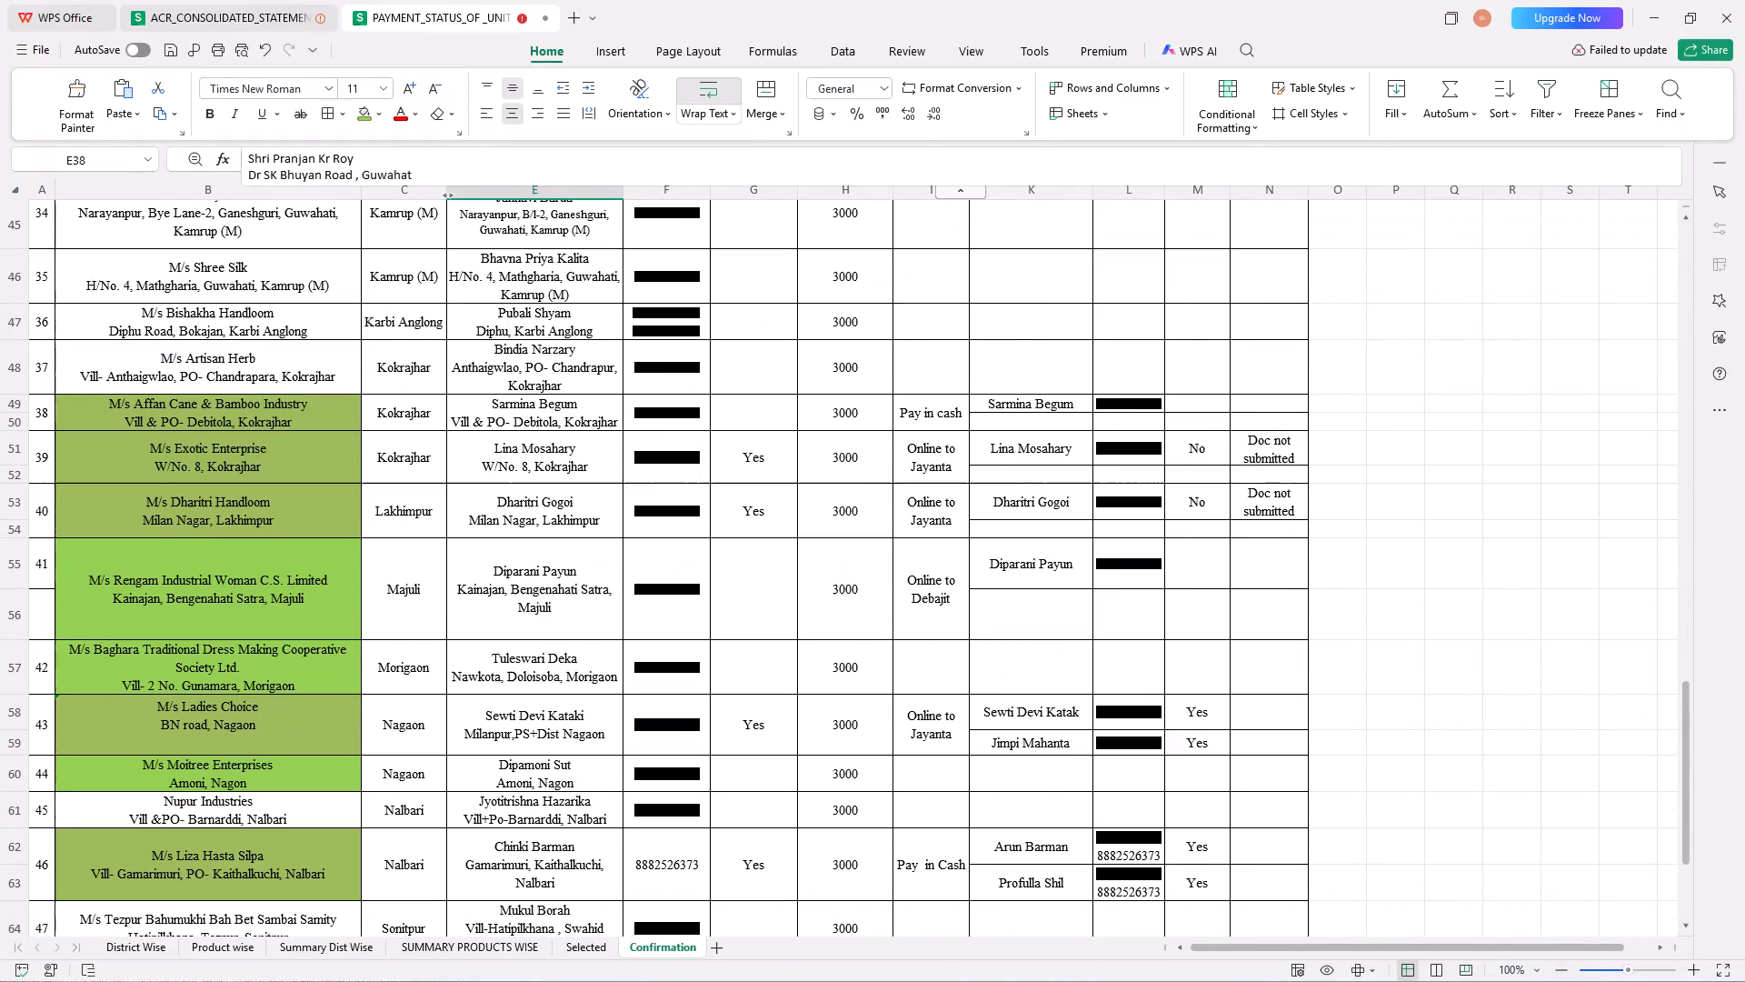
{"action": "scroll", "coordinate": [193, 863], "scroll_direction": "up", "scroll_amount": 1}
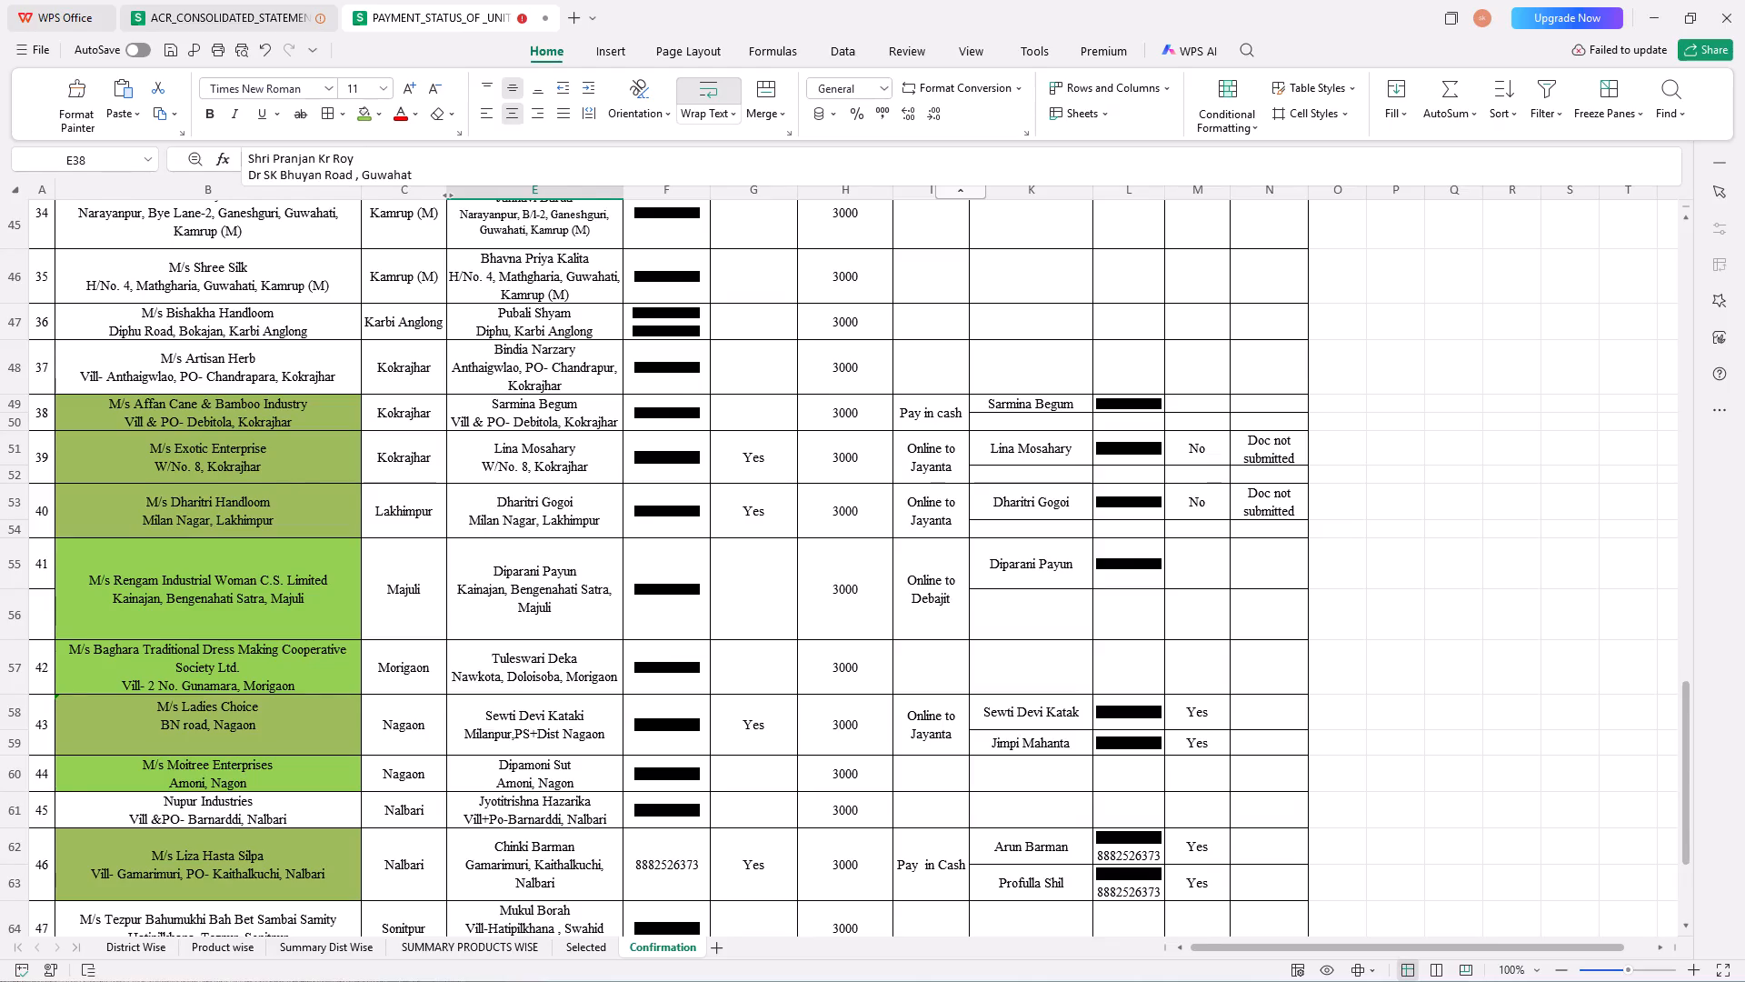
{"action": "scroll", "coordinate": [249, 782], "scroll_direction": "up", "scroll_amount": 5}
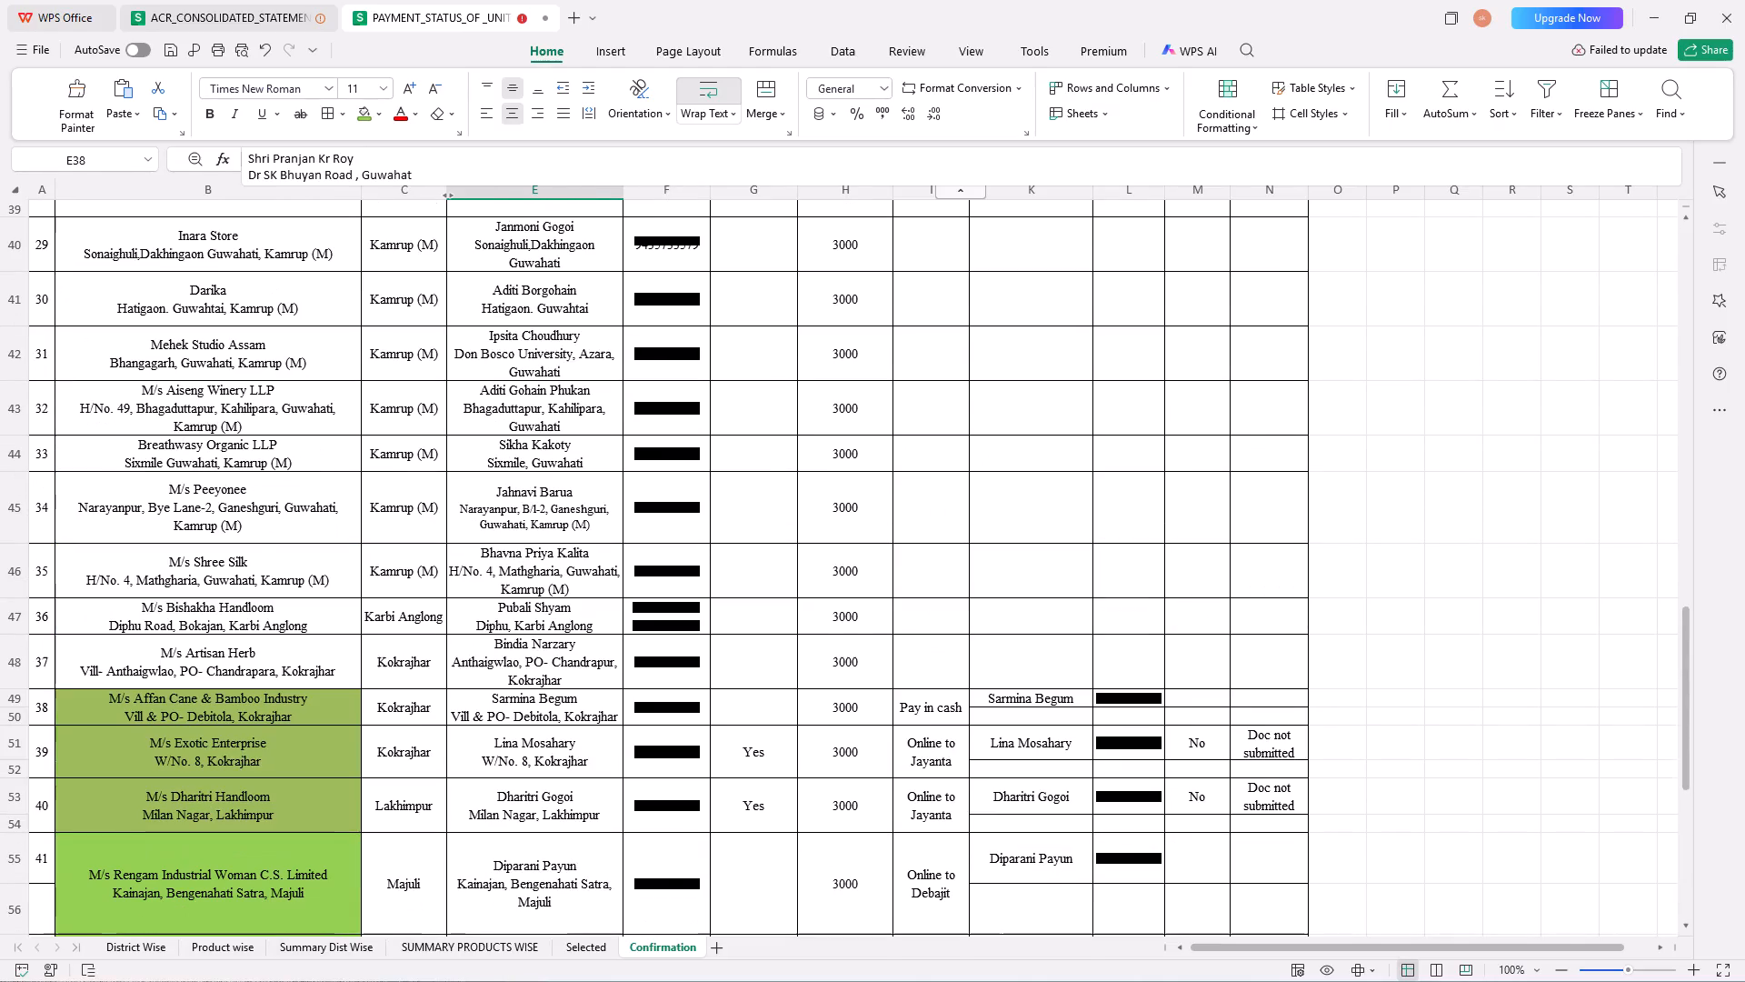
{"action": "scroll", "coordinate": [249, 781], "scroll_direction": "up", "scroll_amount": 6}
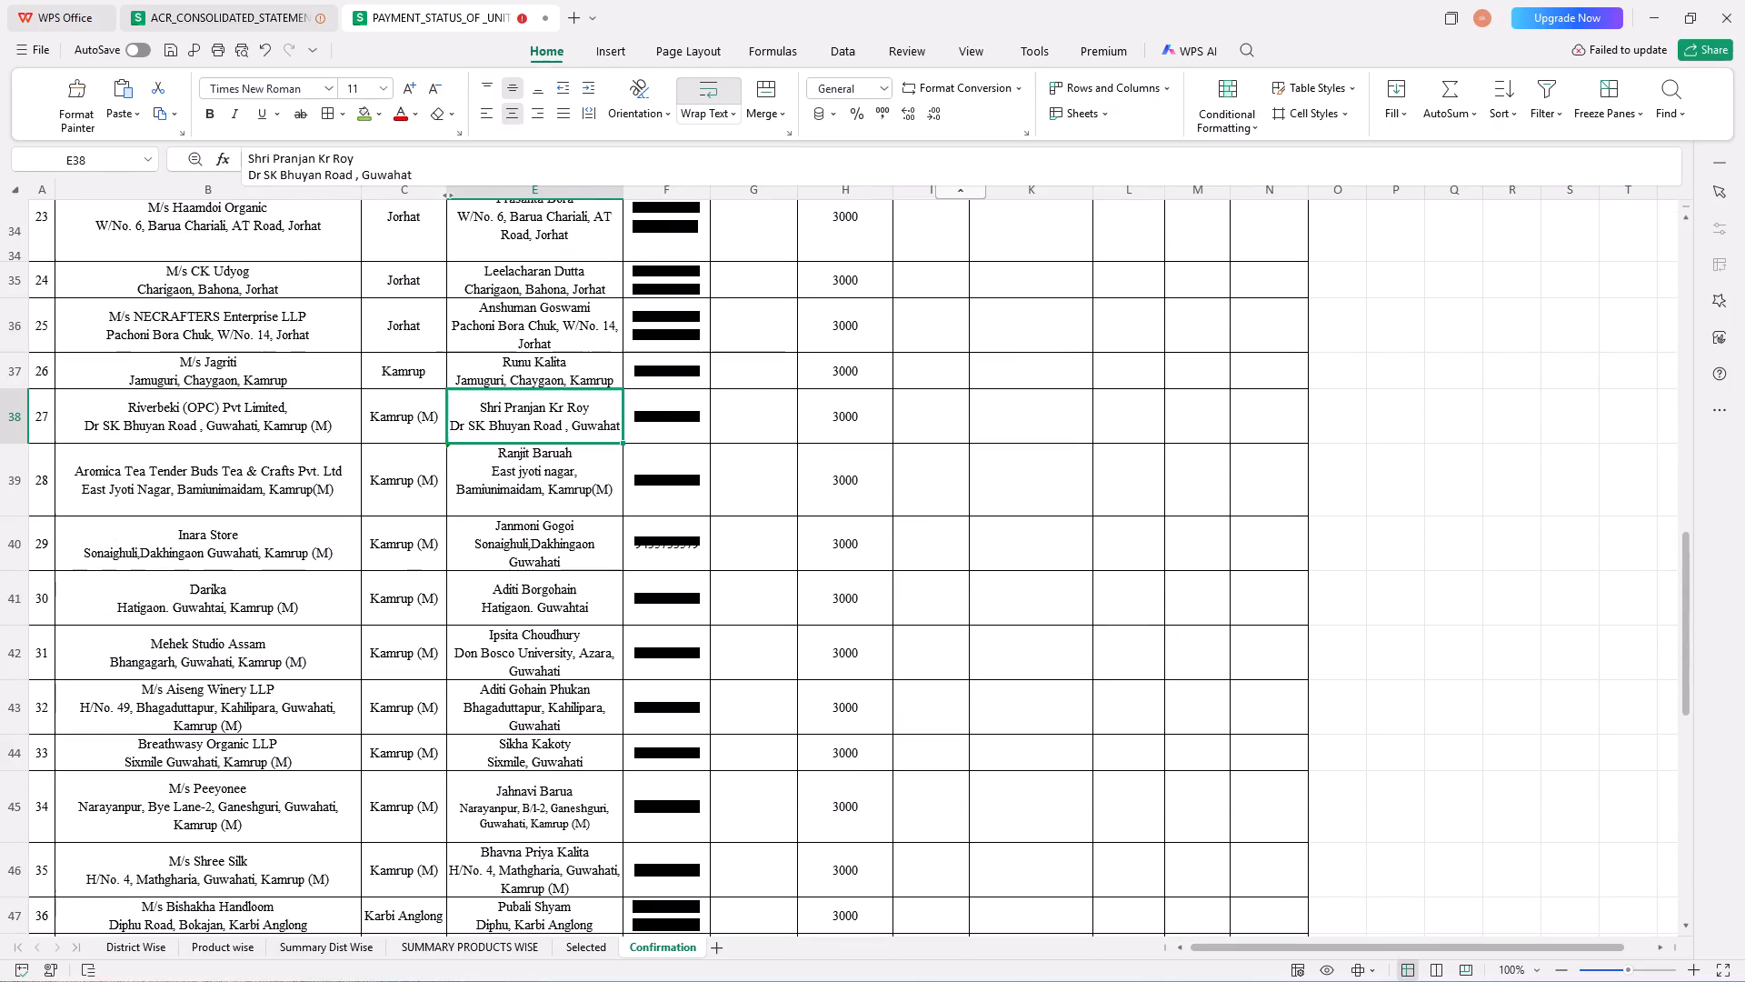
{"action": "scroll", "coordinate": [249, 781], "scroll_direction": "up", "scroll_amount": 2}
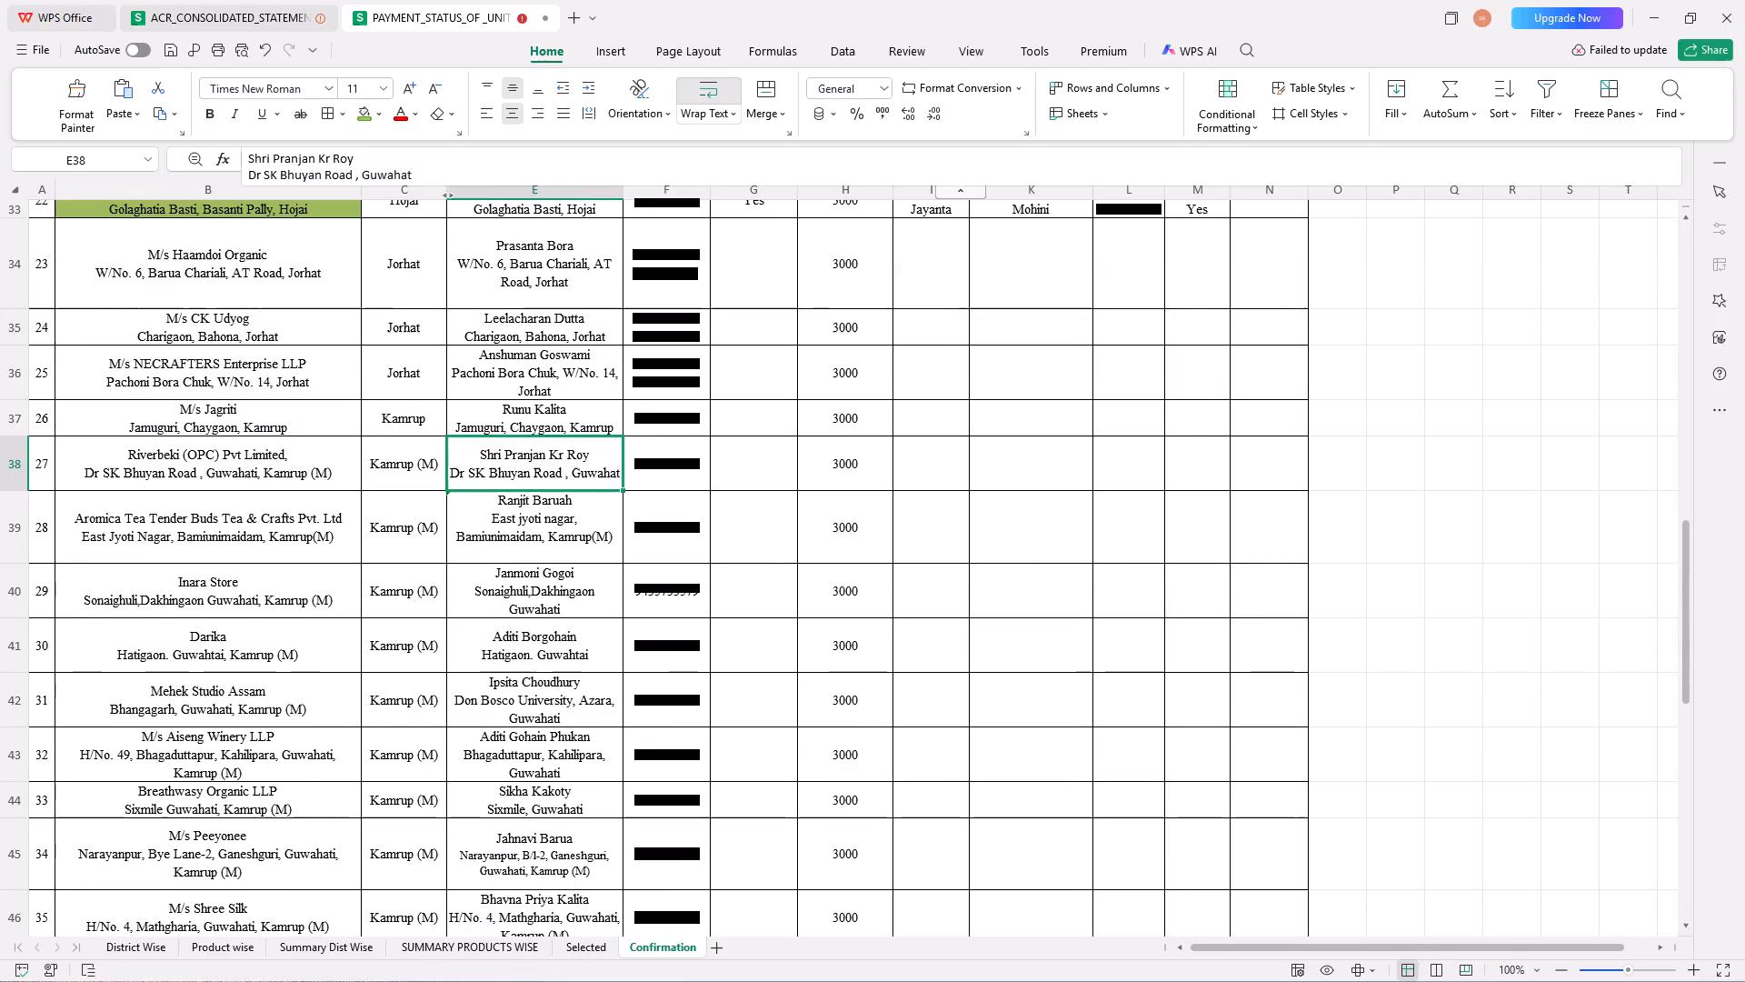
{"action": "scroll", "coordinate": [249, 781], "scroll_direction": "up", "scroll_amount": 2}
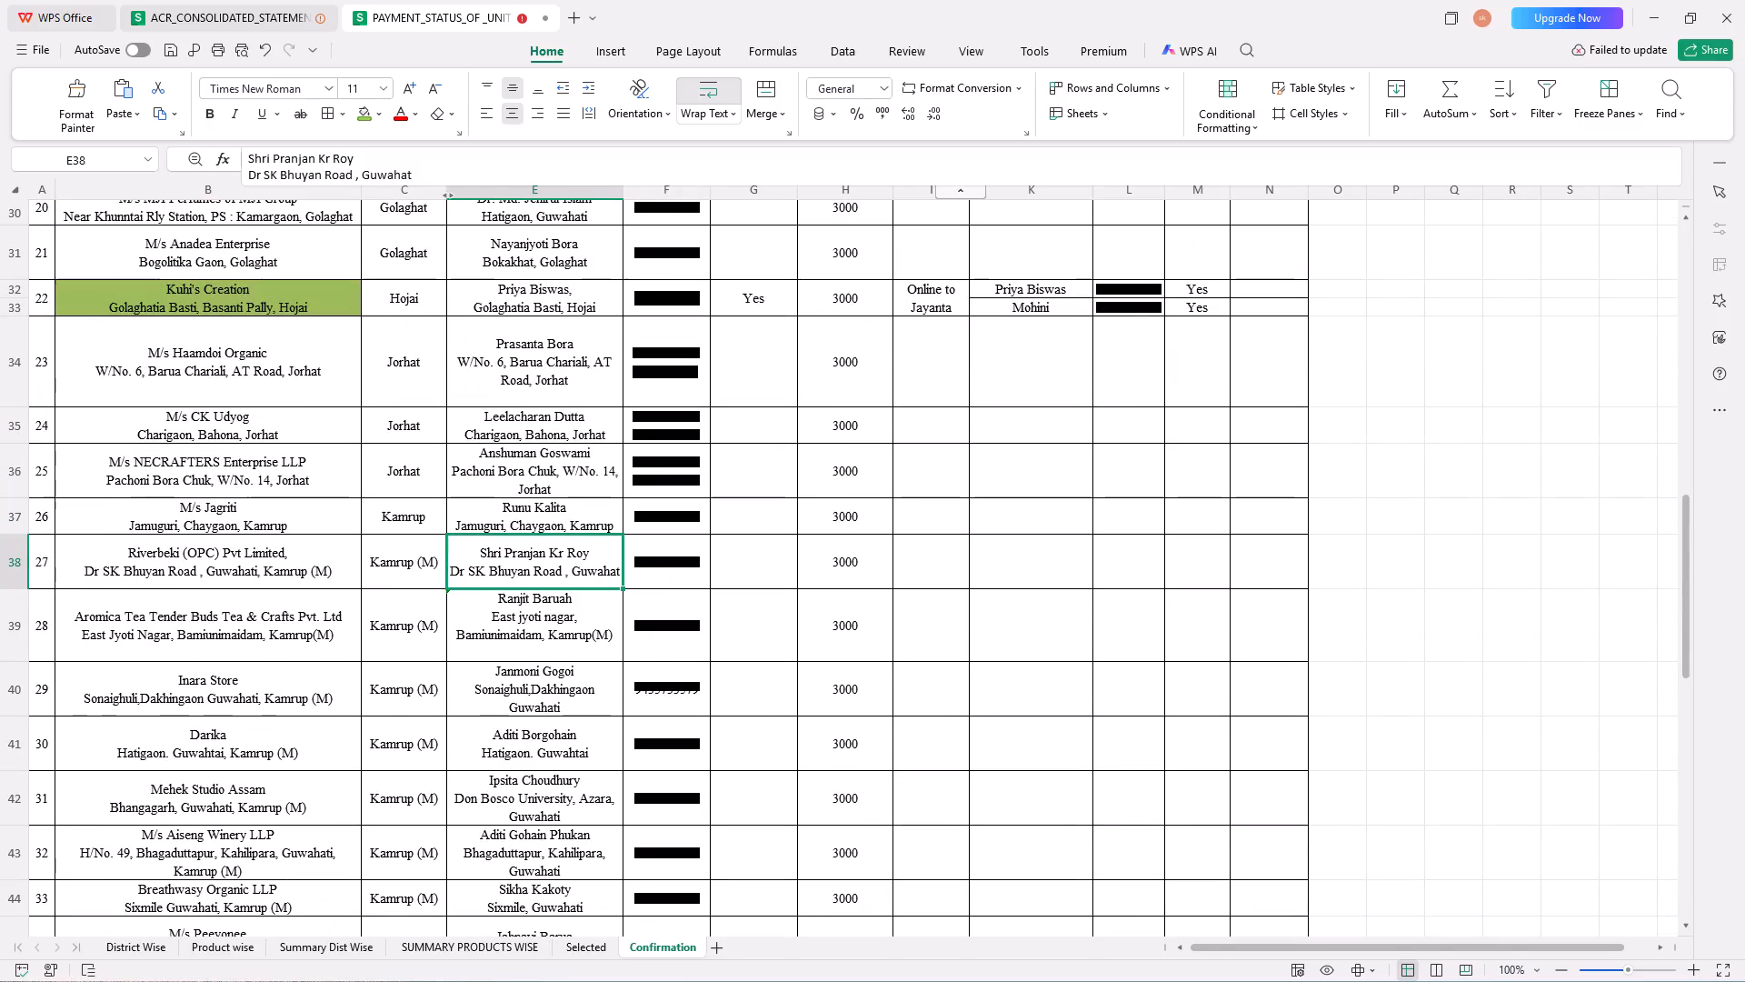
{"action": "scroll", "coordinate": [233, 722], "scroll_direction": "up", "scroll_amount": 4}
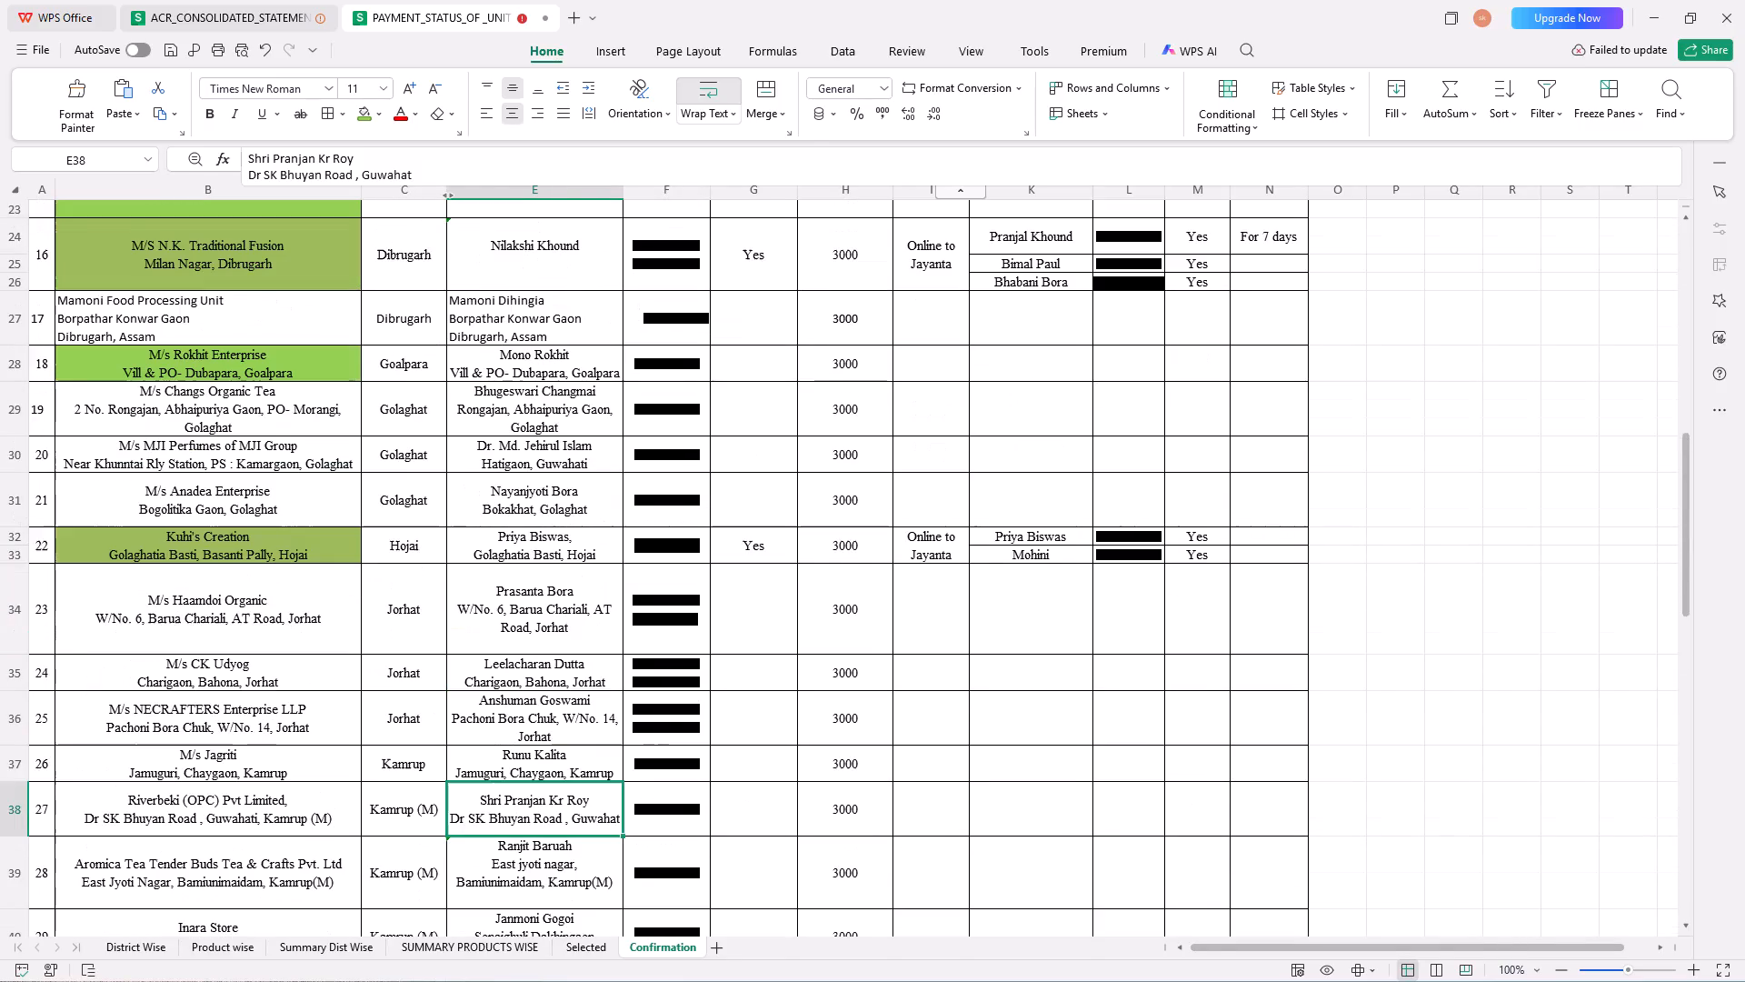
{"action": "scroll", "coordinate": [233, 720], "scroll_direction": "up", "scroll_amount": 2}
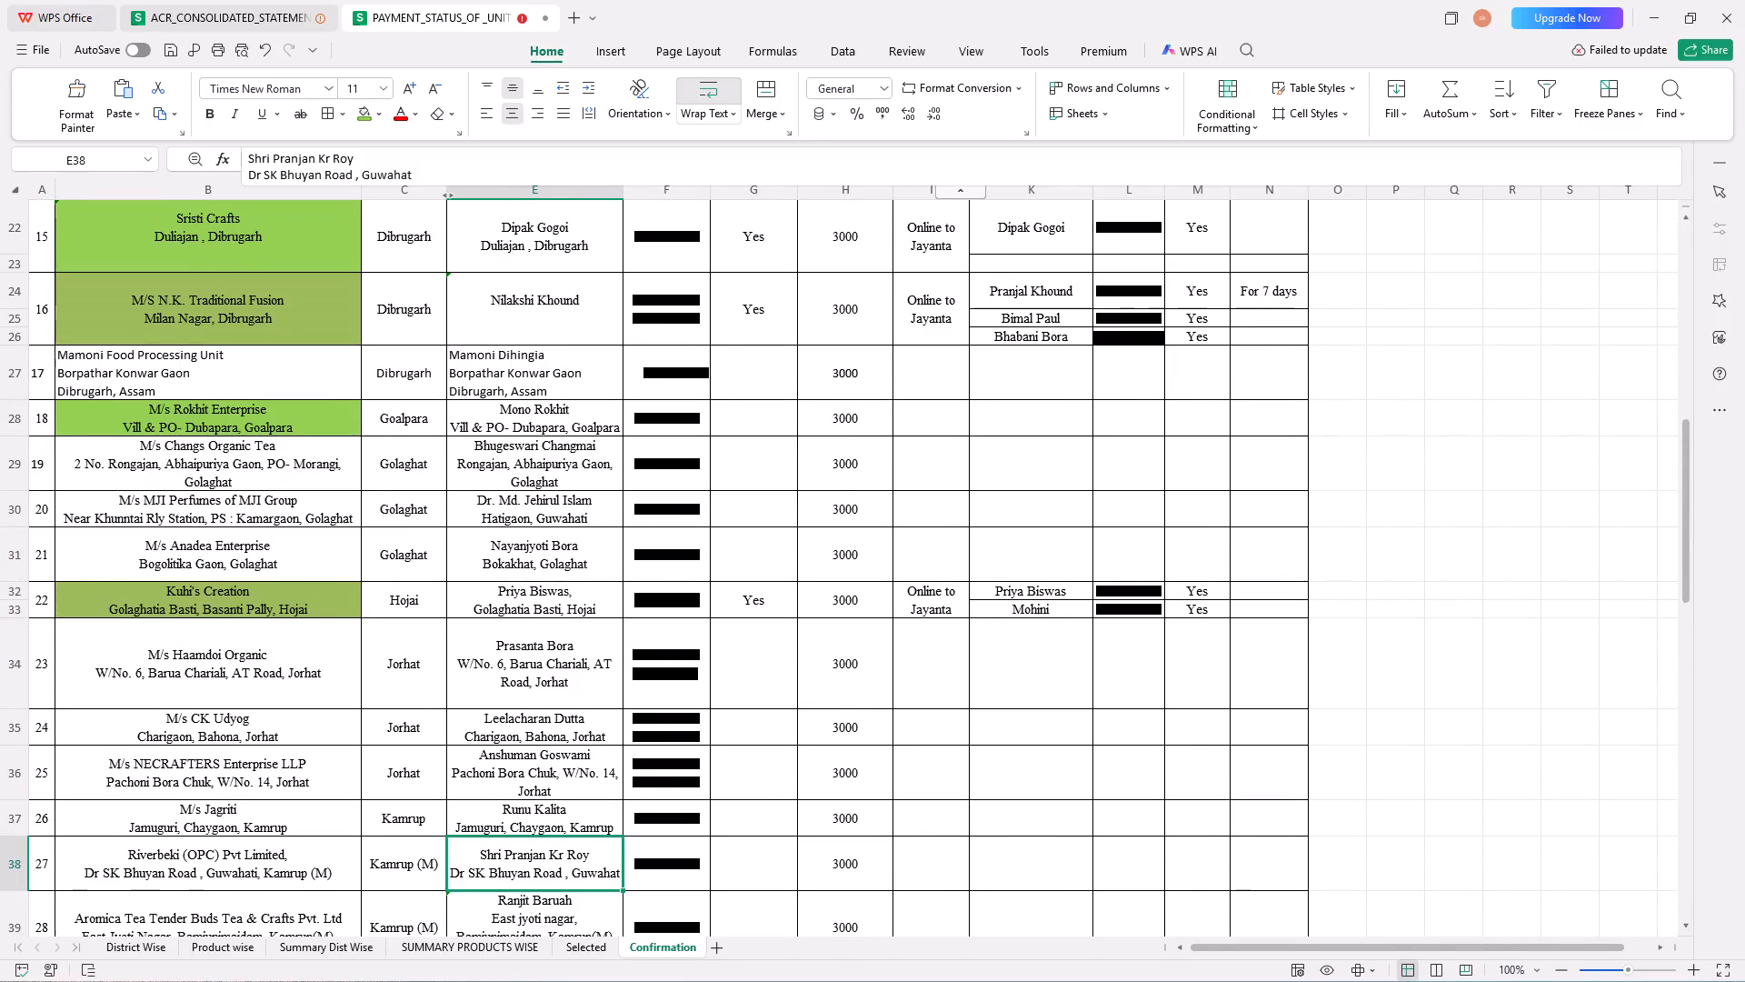
{"action": "scroll", "coordinate": [233, 720], "scroll_direction": "up", "scroll_amount": 13}
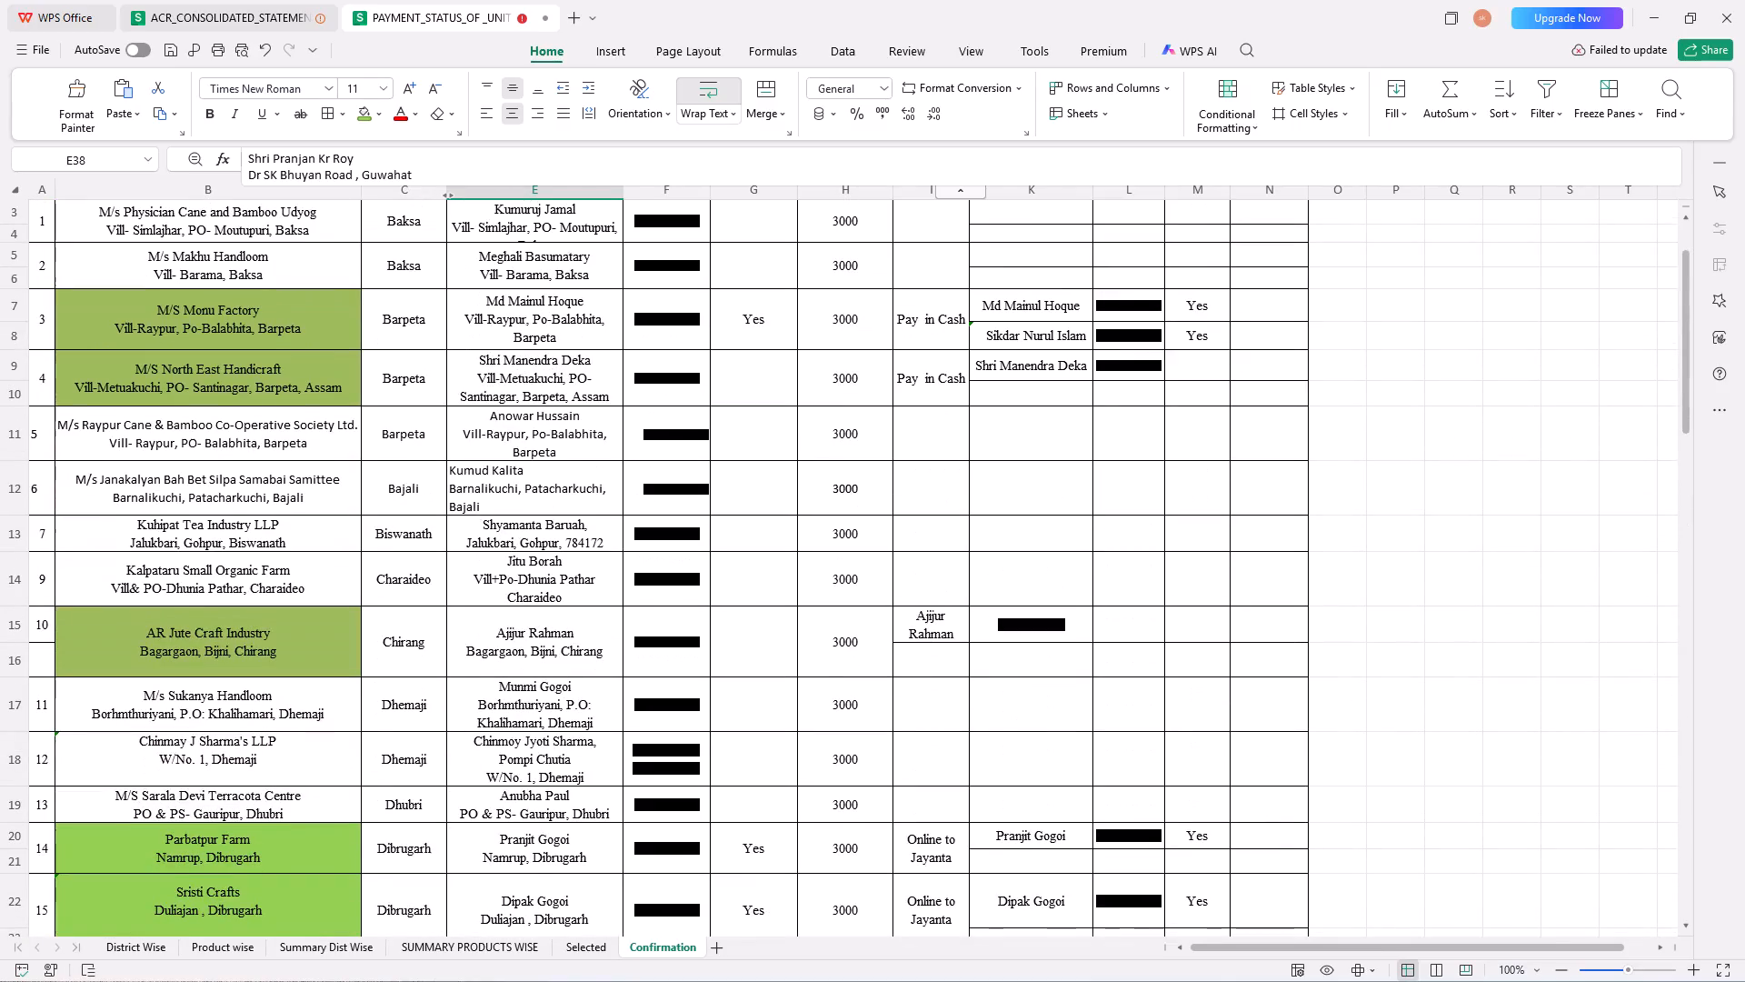
{"action": "scroll", "coordinate": [233, 715], "scroll_direction": "up", "scroll_amount": 9}
Go through the unit-name cells in column B one by one, from M/s Physician Cane and Bamboo Udyog to the list's end.
{"action": "left_click", "coordinate": [194, 301]}
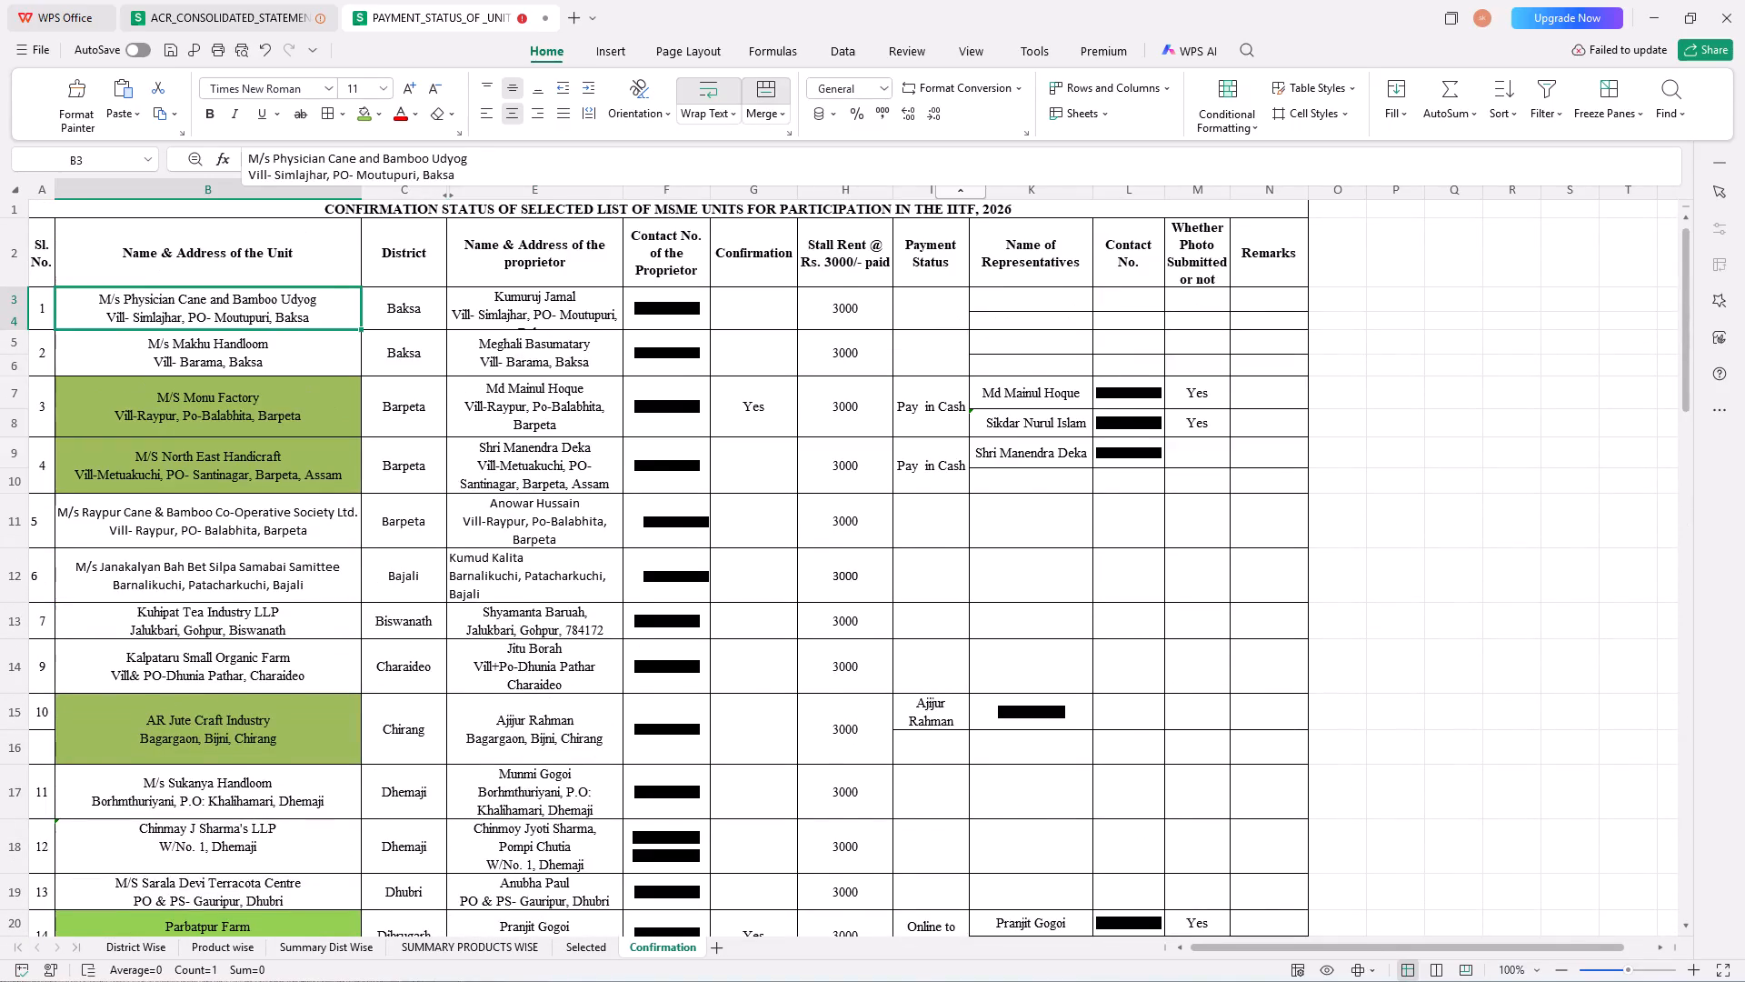
{"action": "left_click", "coordinate": [193, 346]}
{"action": "left_click", "coordinate": [168, 409]}
{"action": "left_click", "coordinate": [162, 451]}
{"action": "left_click", "coordinate": [151, 511]}
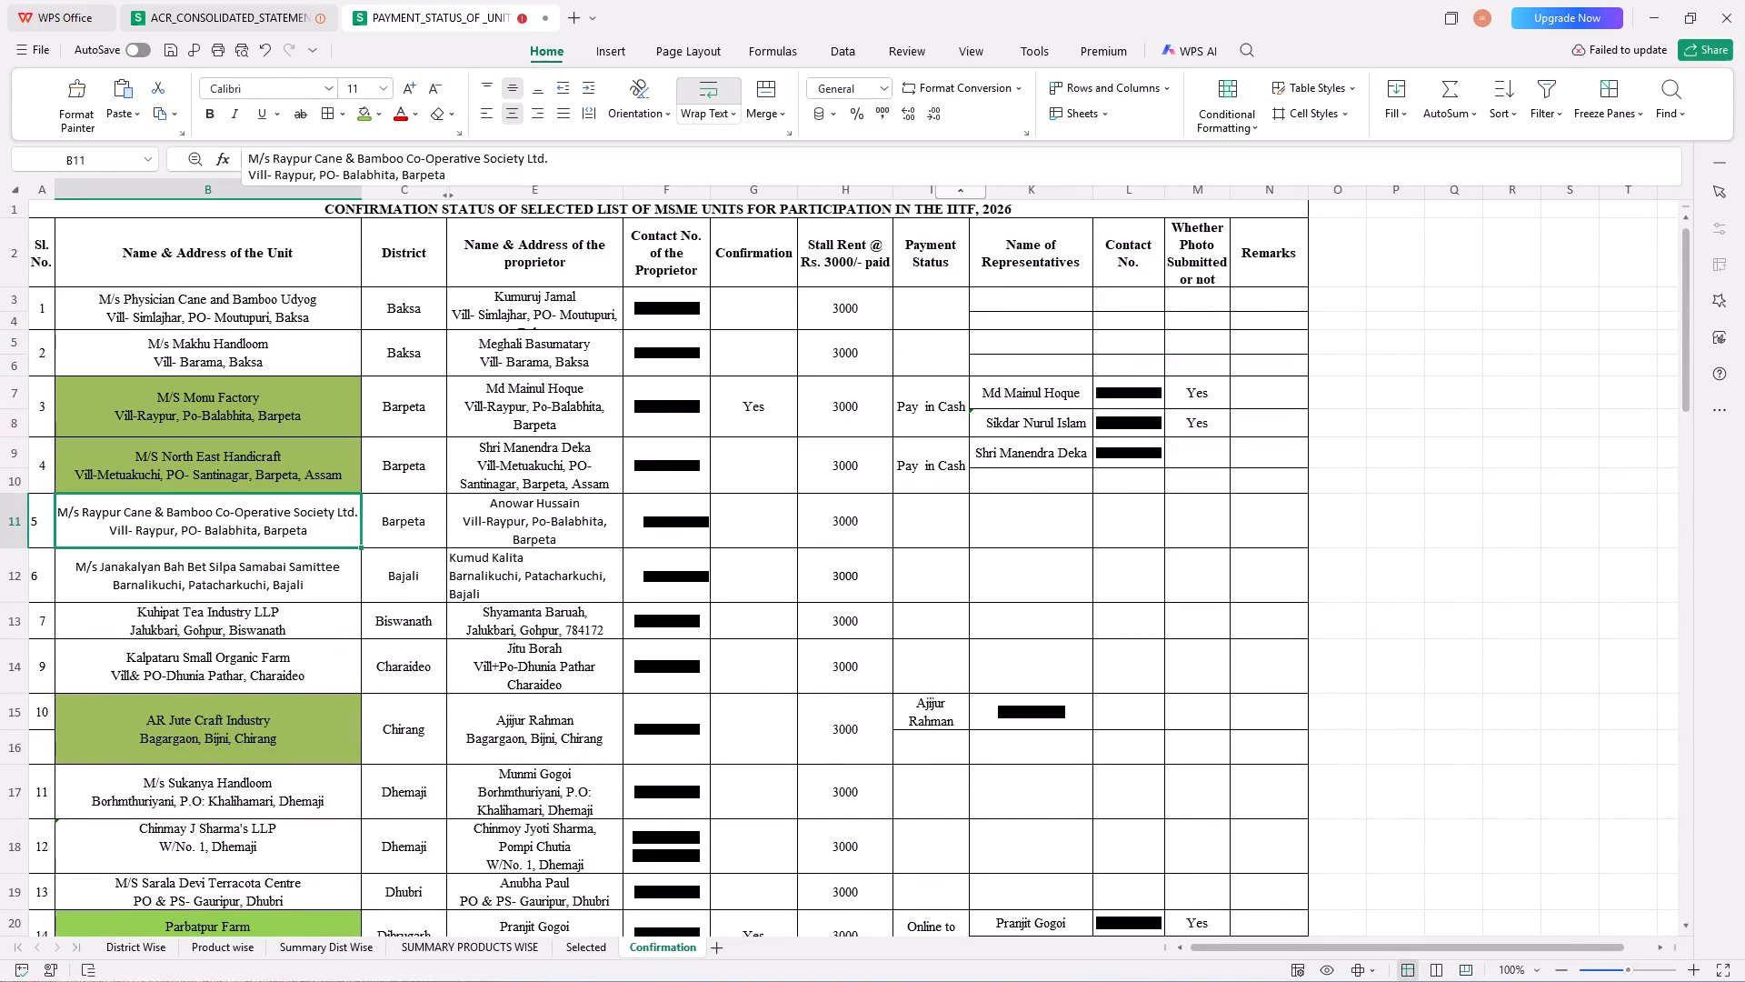
{"action": "left_click", "coordinate": [154, 562]}
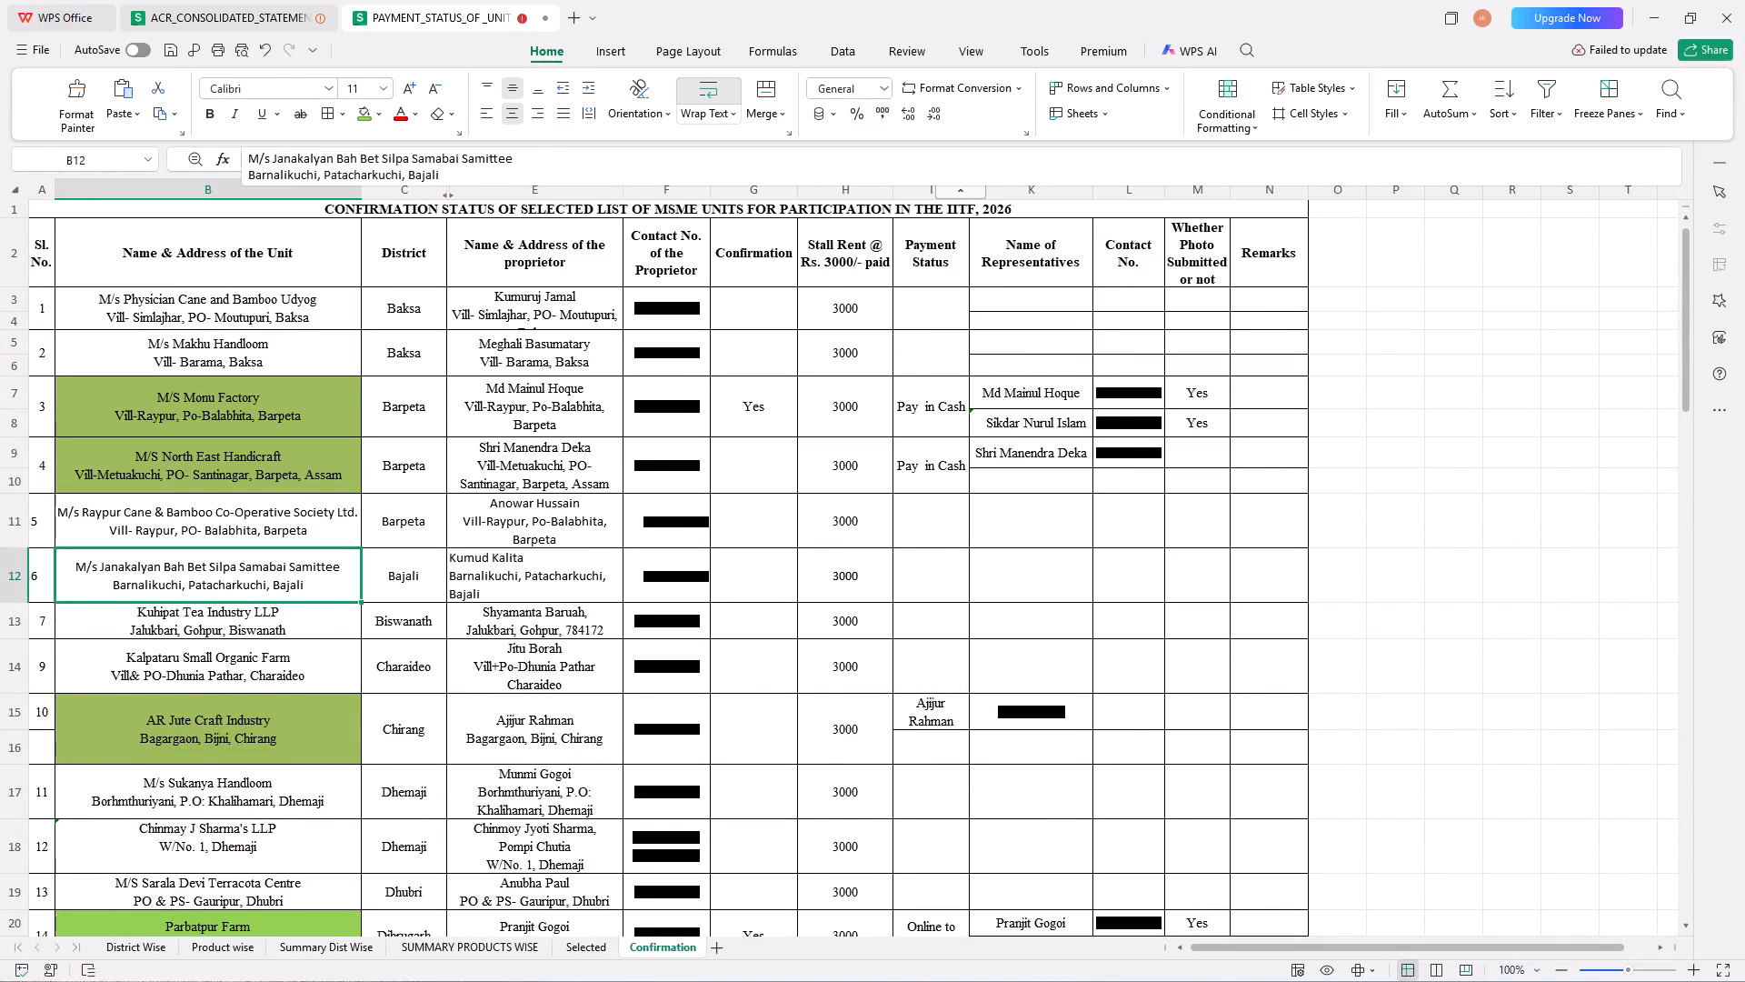
{"action": "key", "text": "Down"}
{"action": "key", "text": "Down"}
{"action": "key", "text": "Down"}
{"action": "key", "text": "Down"}
{"action": "key", "text": "Down"}
{"action": "key", "text": "Down"}
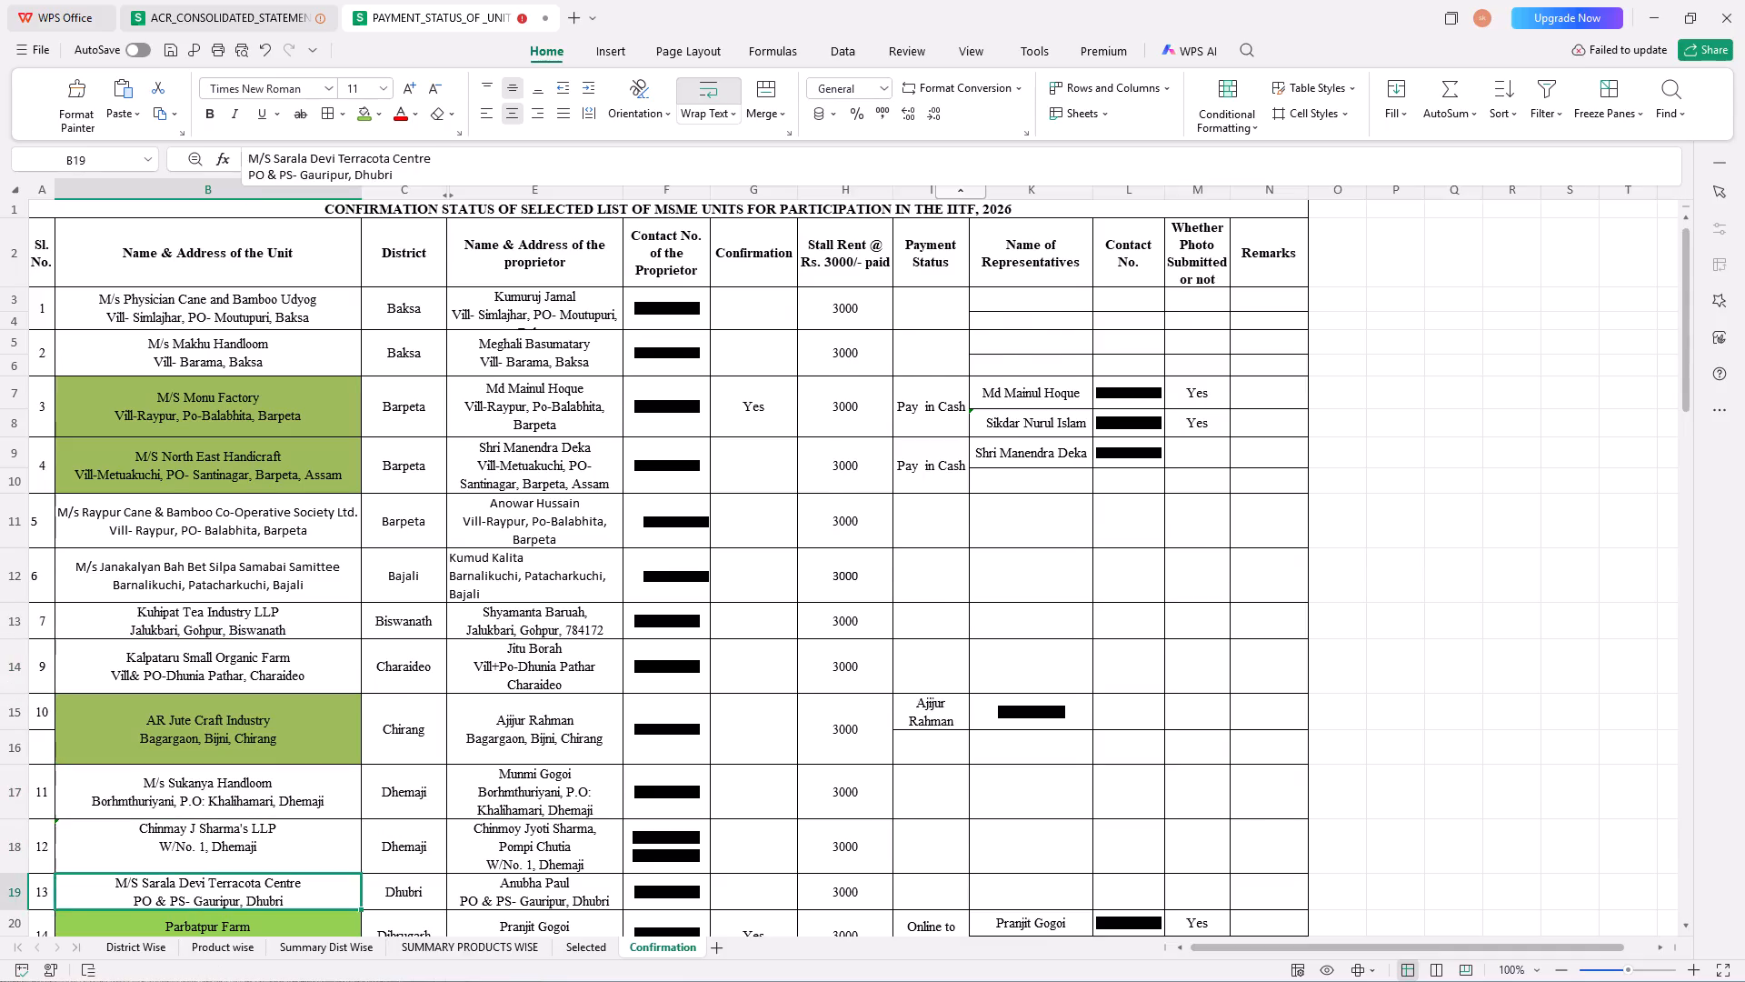
{"action": "key", "text": "Down"}
{"action": "key", "text": "Down"}
{"action": "key", "text": "Down"}
{"action": "key", "text": "Down"}
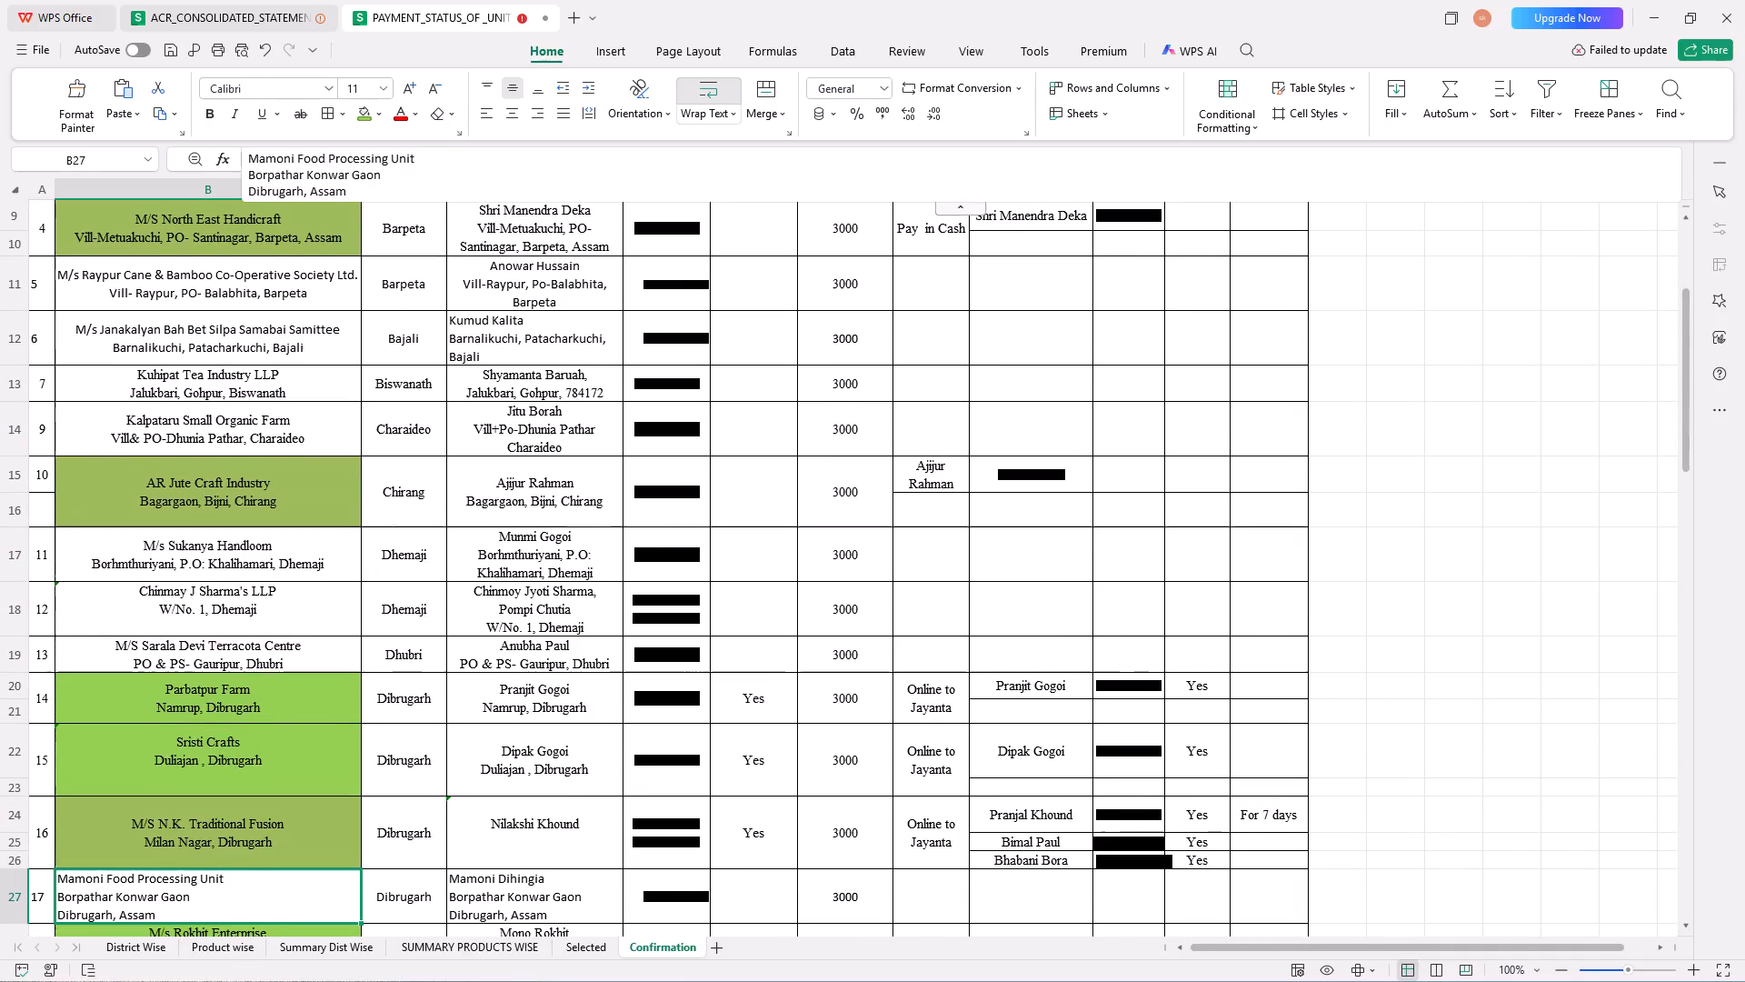
{"action": "key", "text": "Down"}
{"action": "key", "text": "Down"}
{"action": "key", "text": "Down"}
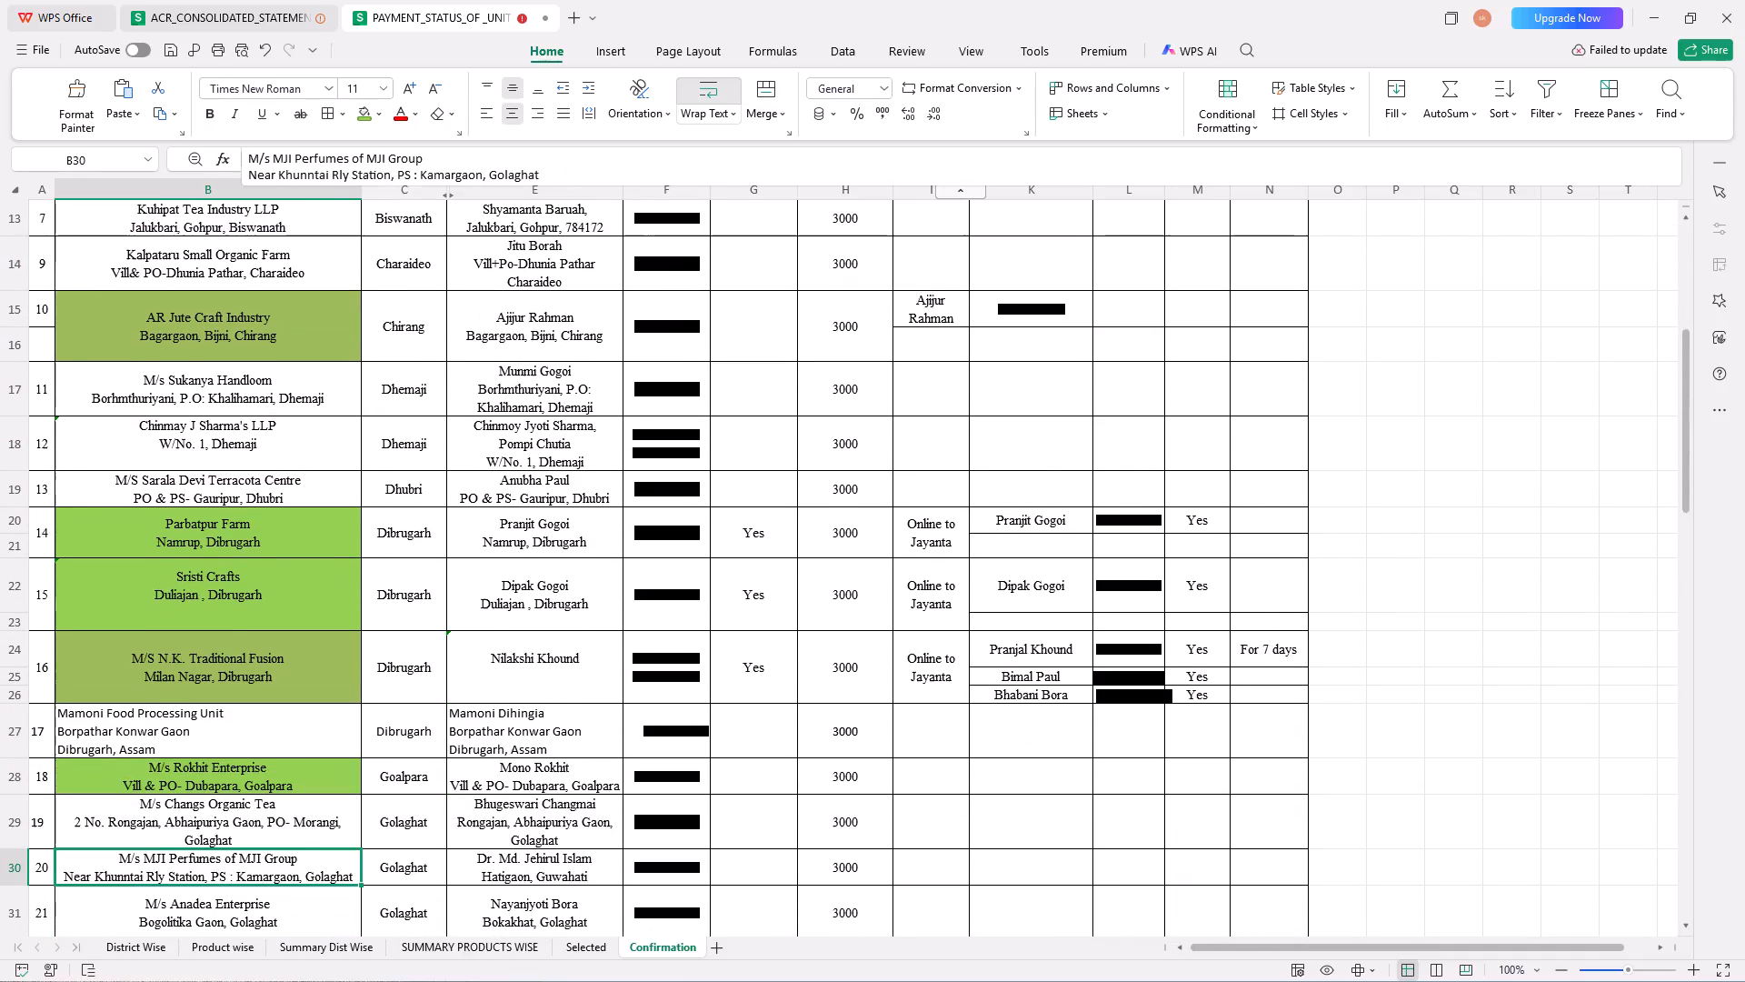
{"action": "key", "text": "Down"}
{"action": "key", "text": "Down"}
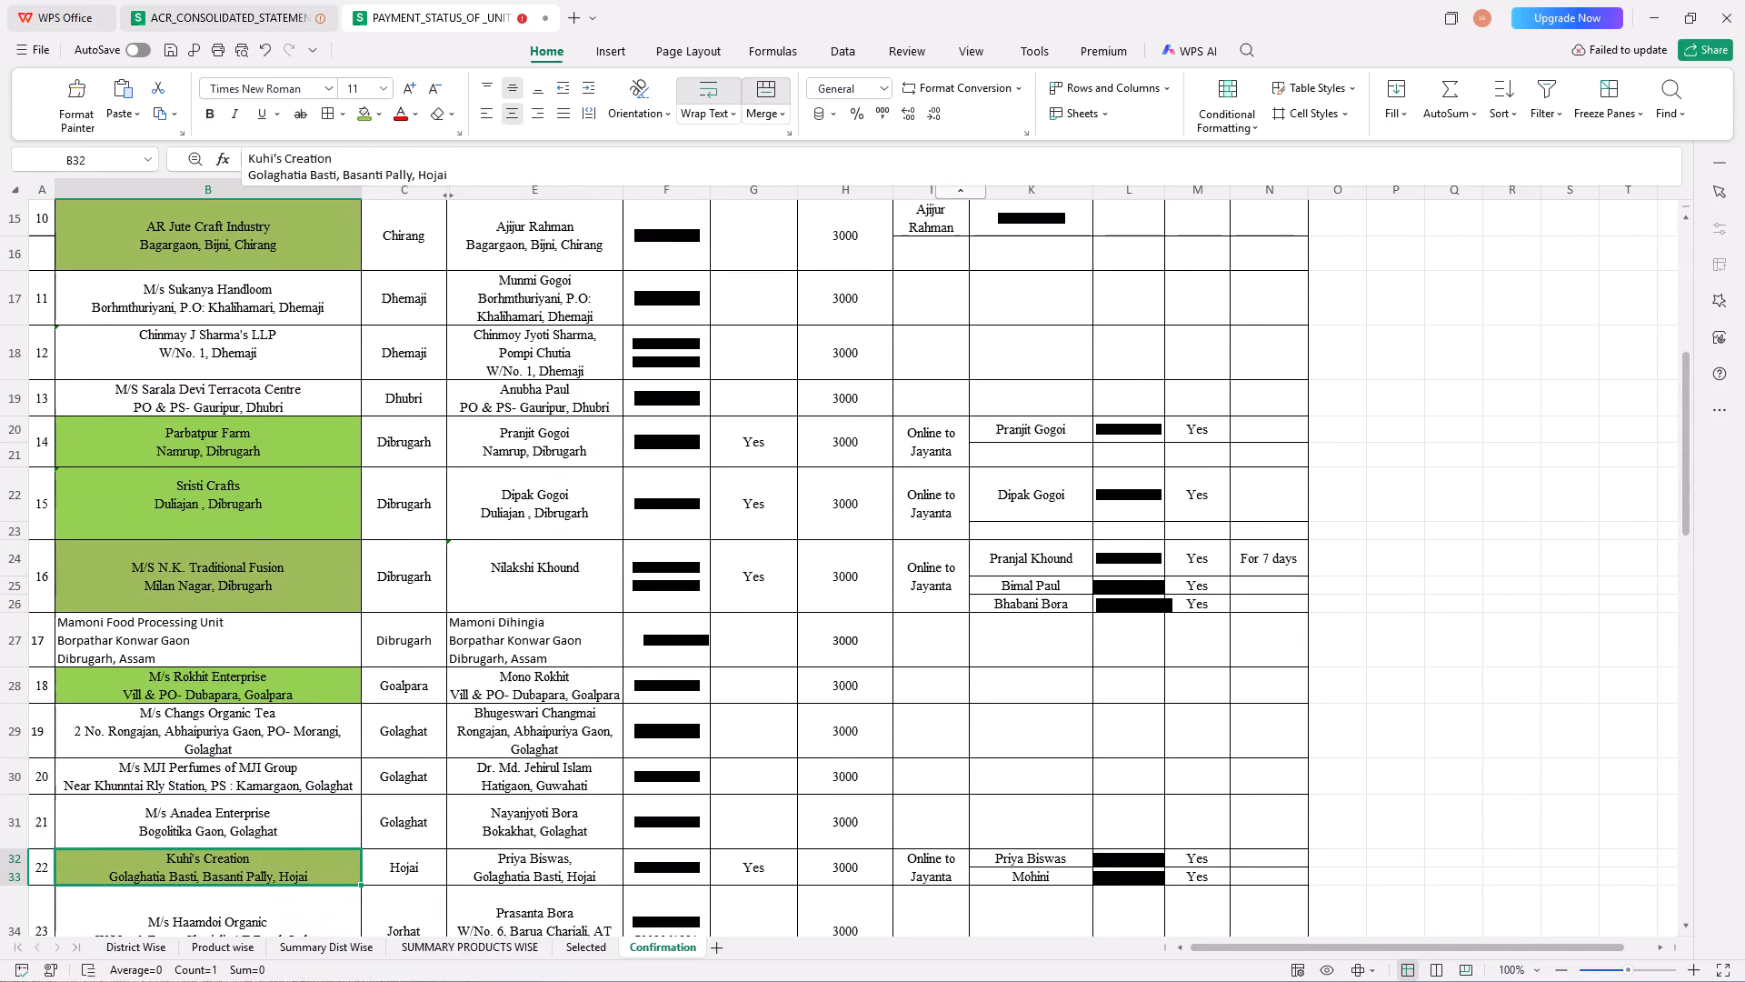
{"action": "key", "text": "Down"}
{"action": "key", "text": "Down"}
{"action": "key", "text": "Down"}
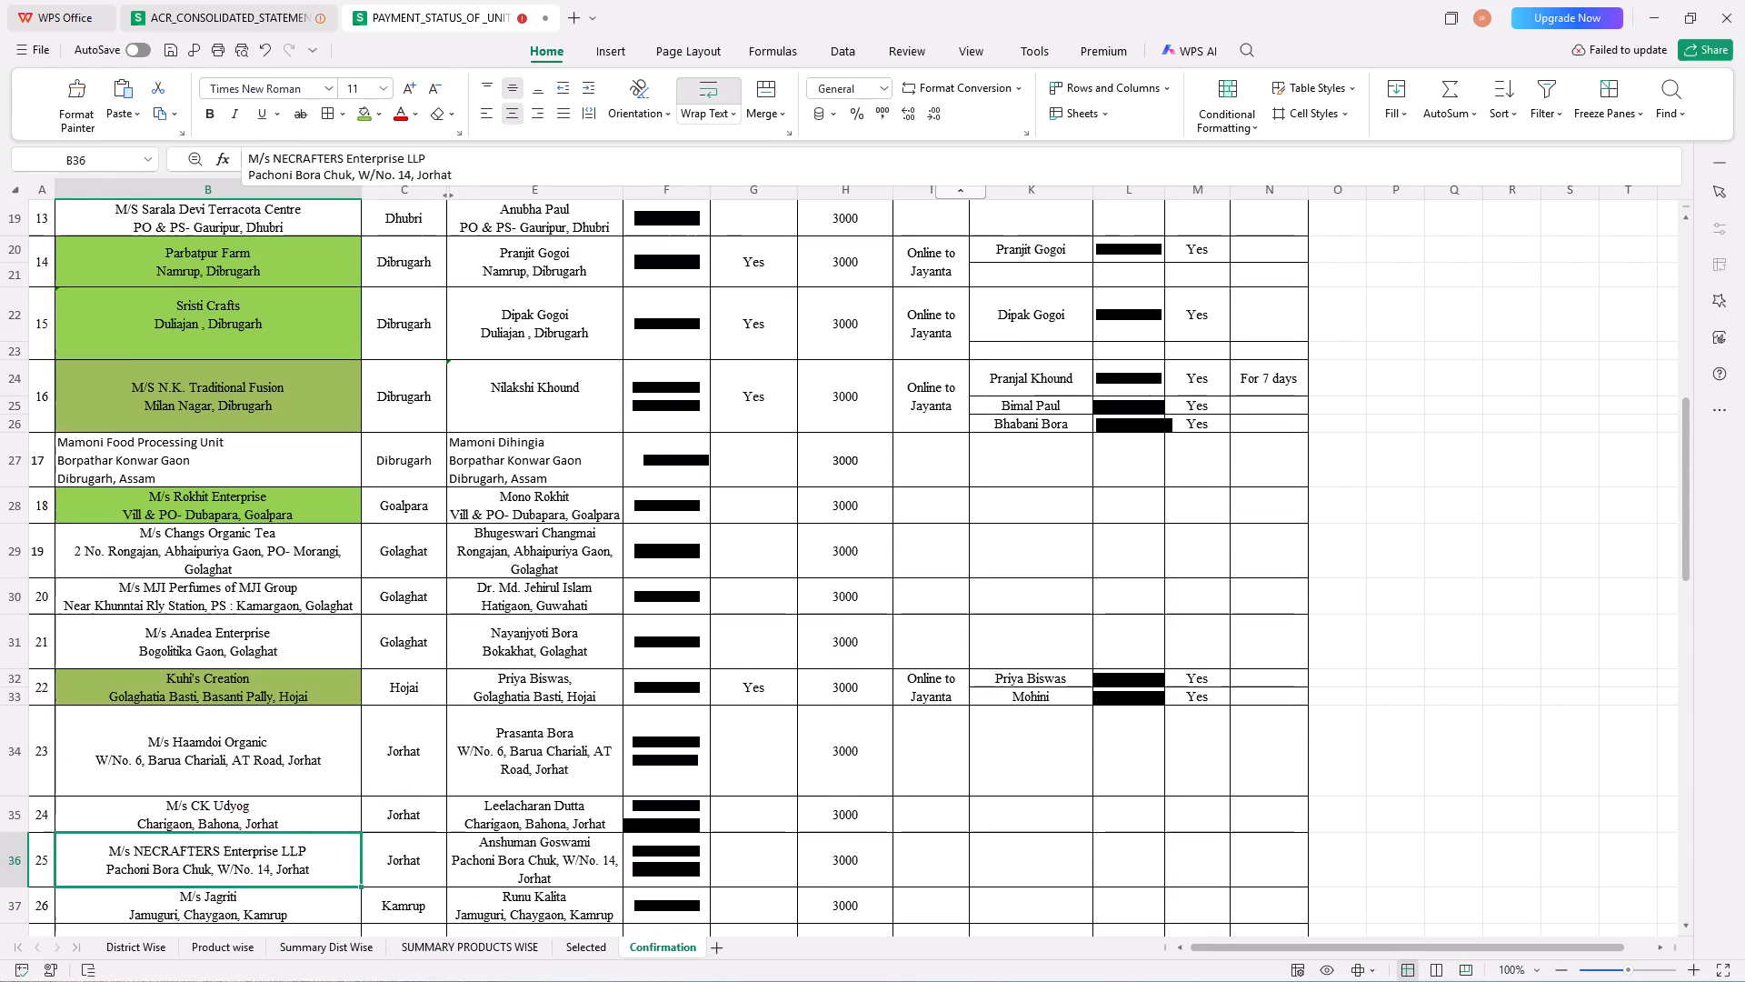
{"action": "key", "text": "Down"}
{"action": "key", "text": "Down"}
{"action": "key", "text": "Down"}
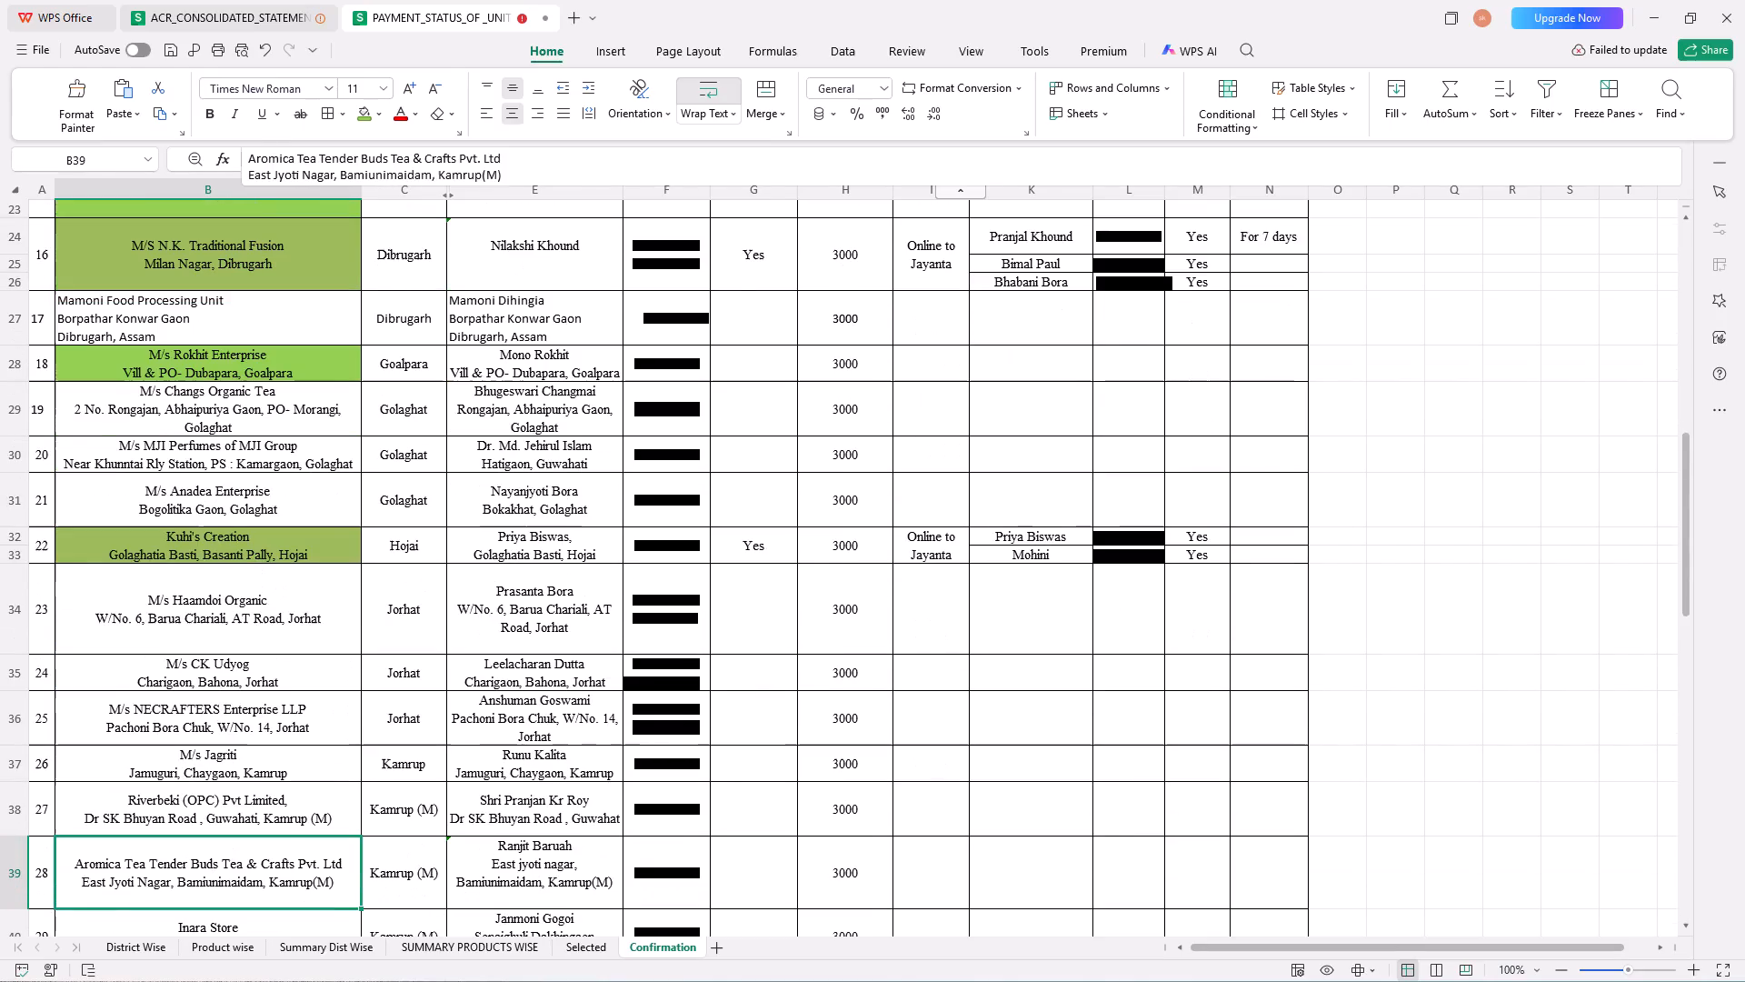
{"action": "key", "text": "Down"}
{"action": "key", "text": "Down"}
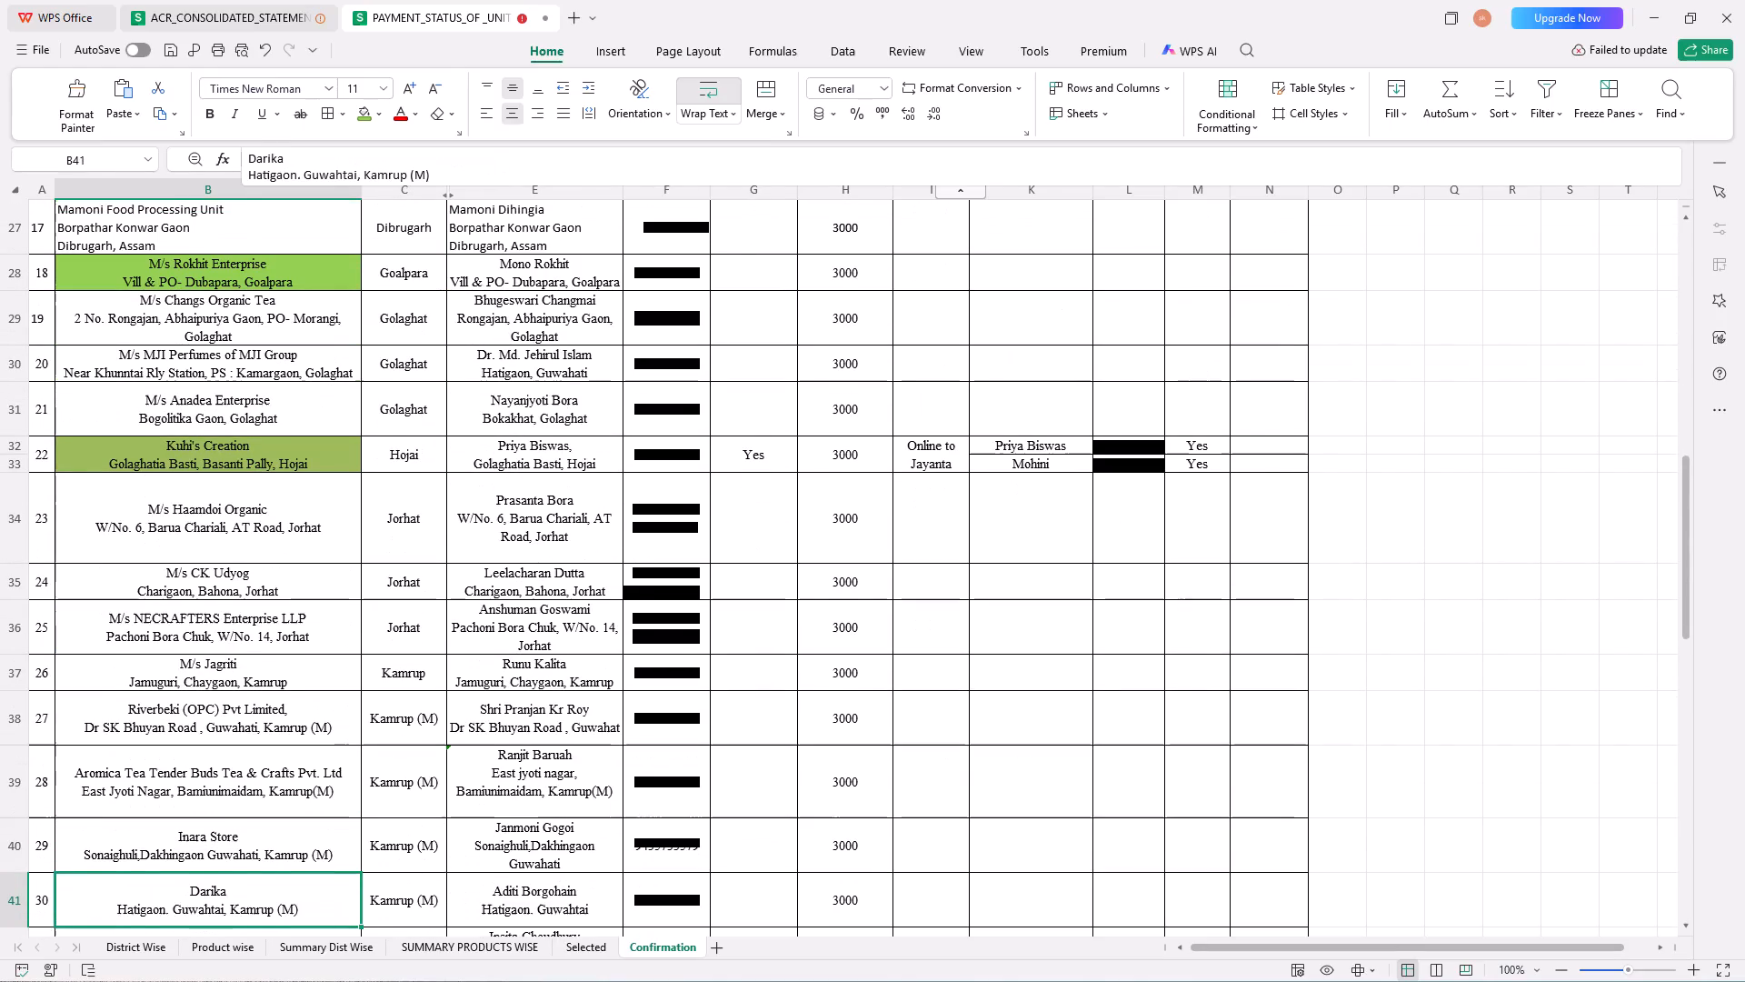
{"action": "key", "text": "Down"}
{"action": "key", "text": "Down"}
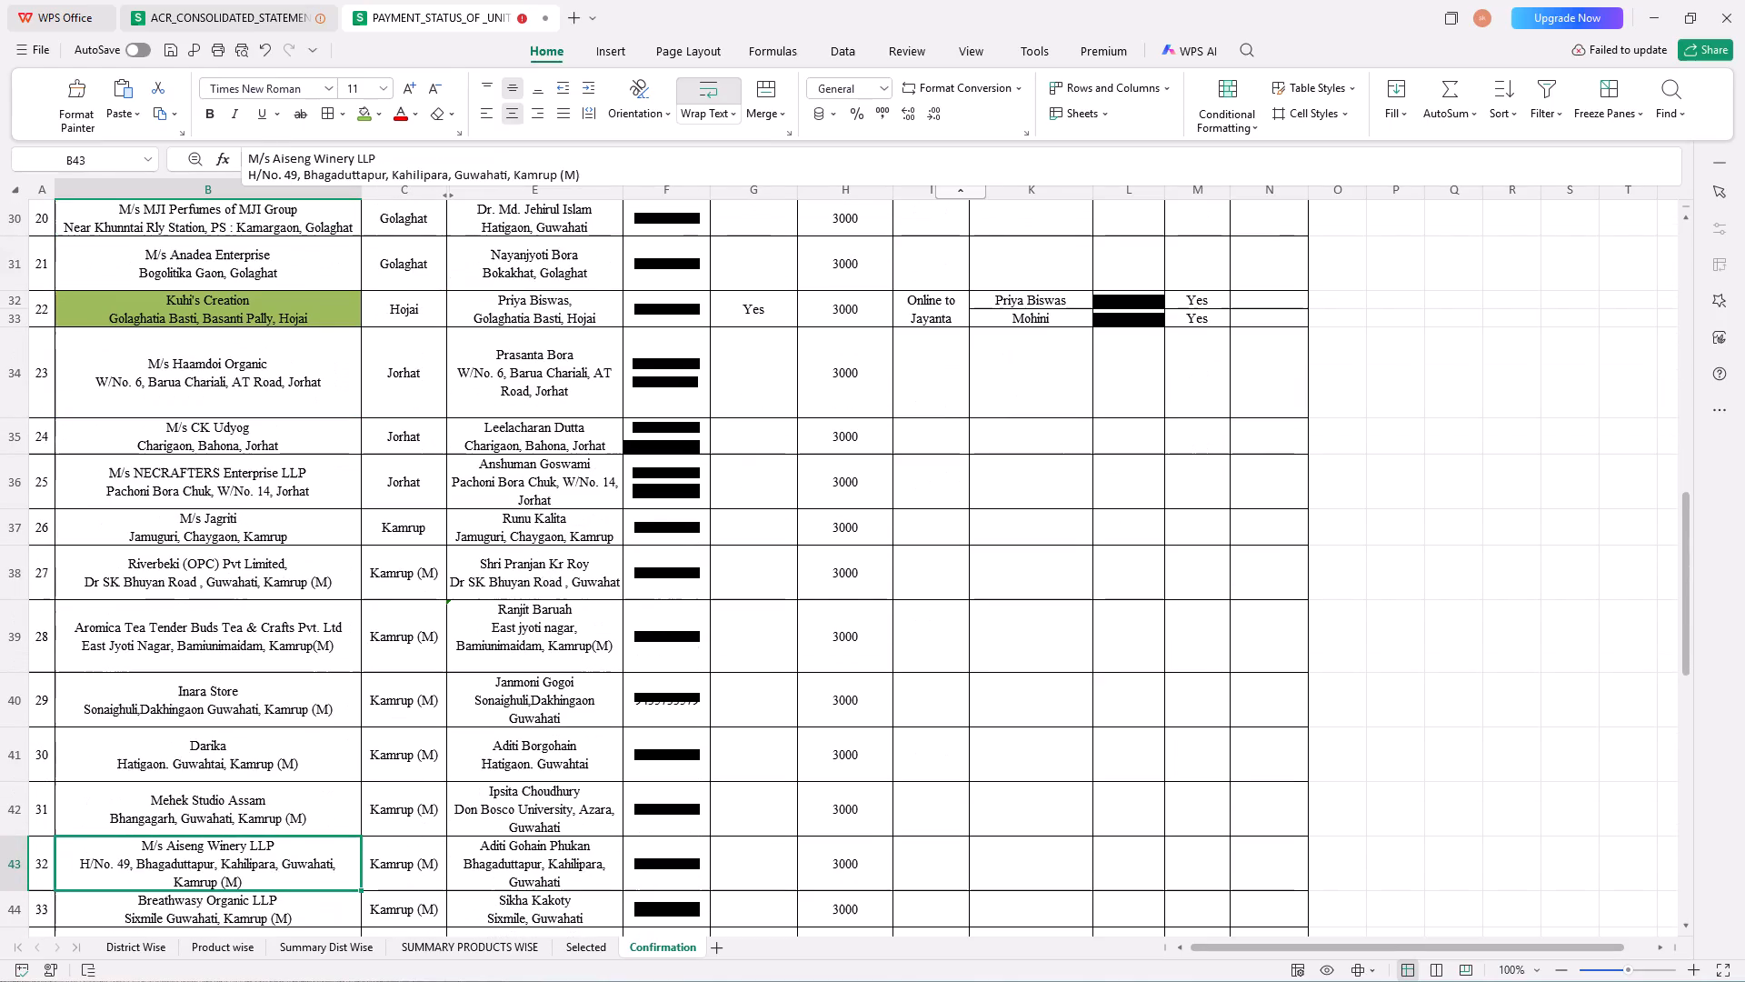
{"action": "key", "text": "Down"}
{"action": "key", "text": "Down"}
{"action": "key", "text": "Down"}
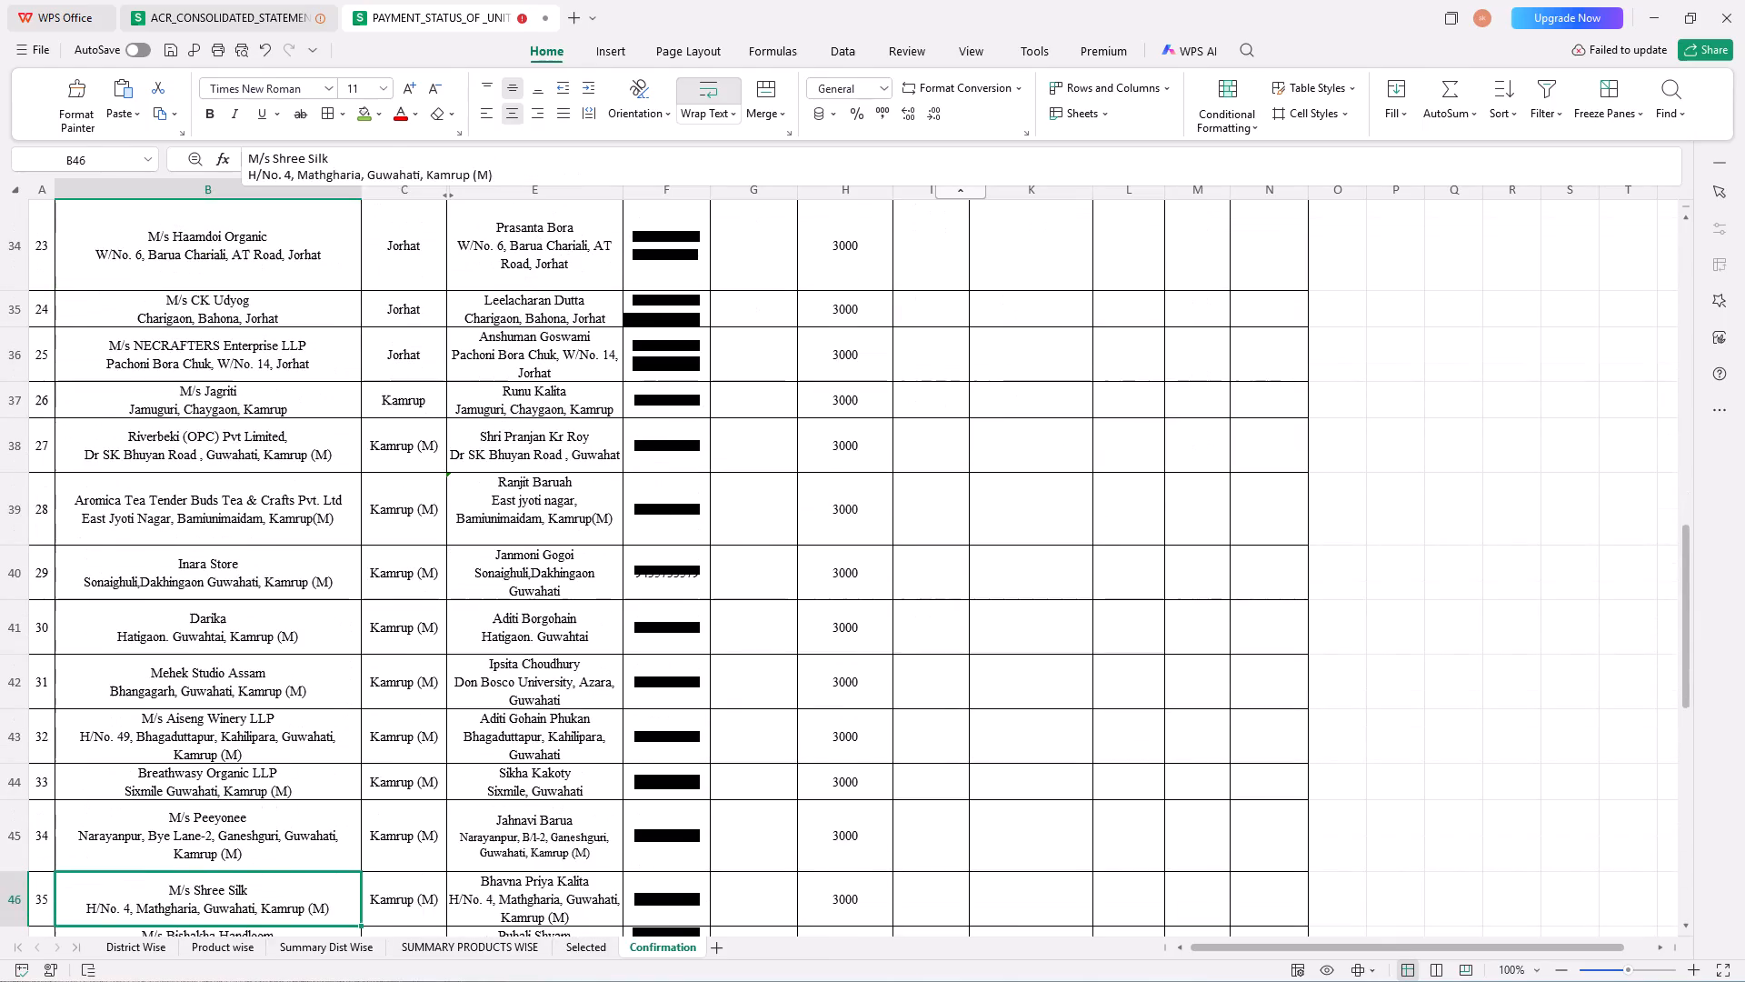
{"action": "key", "text": "Down"}
{"action": "key", "text": "Down"}
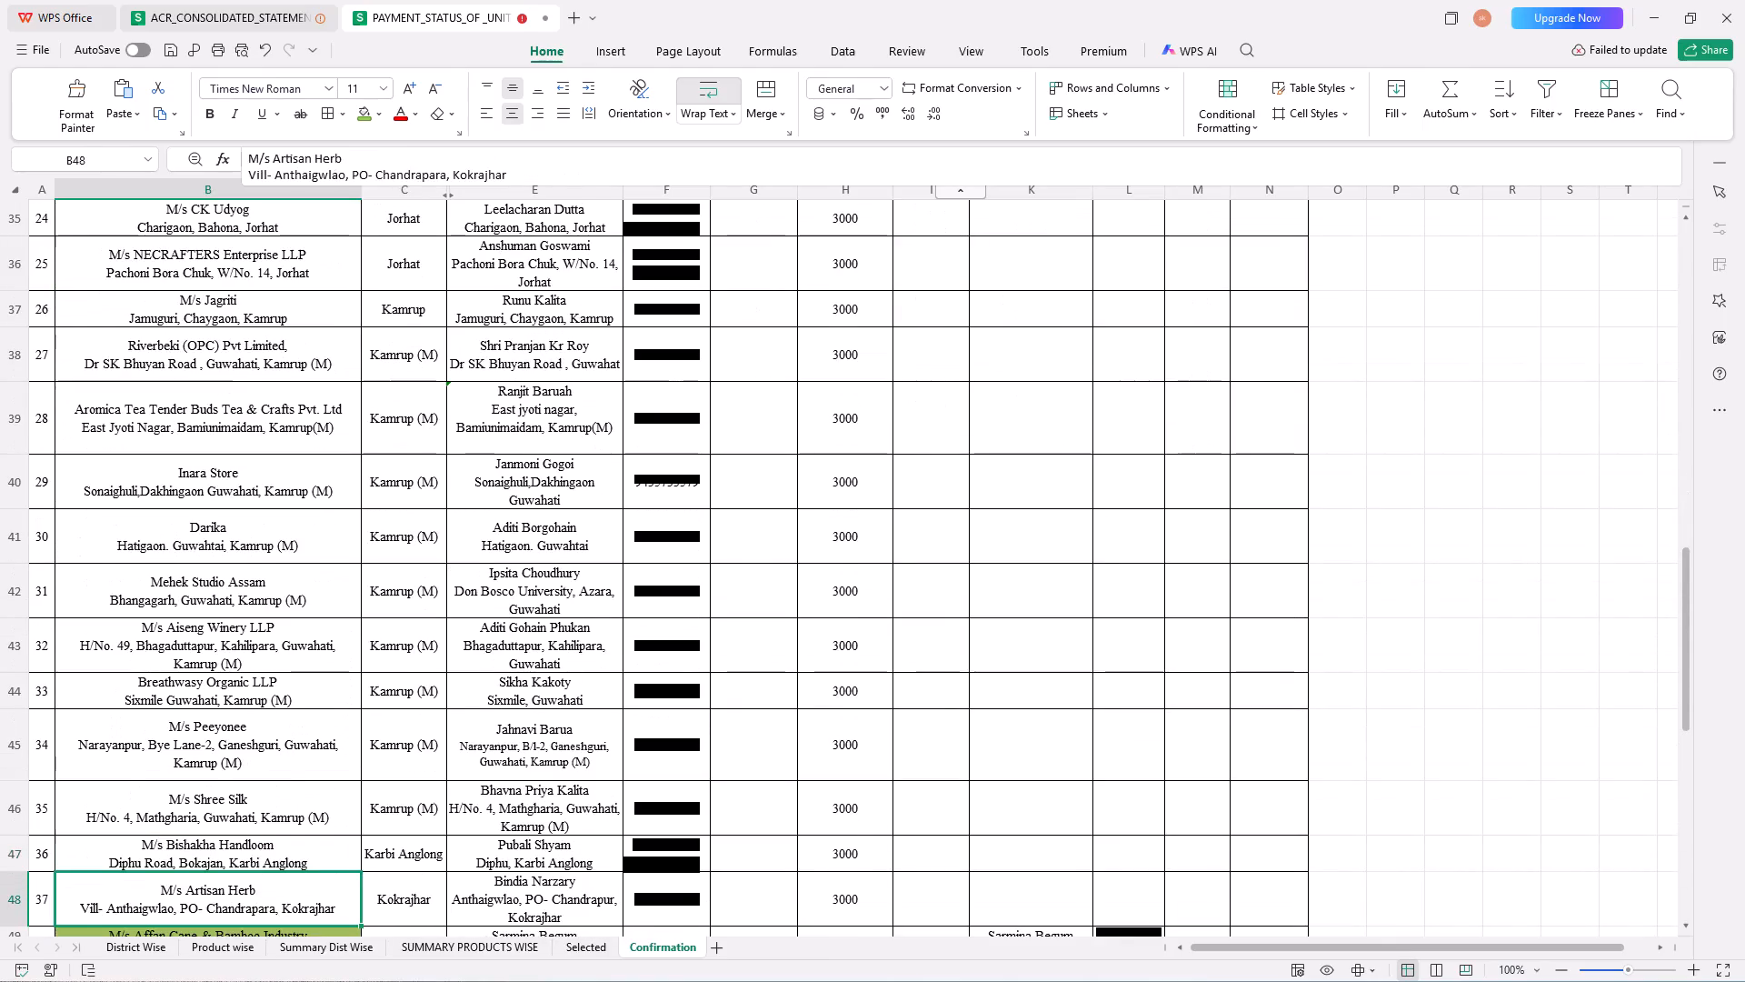
{"action": "key", "text": "Down"}
{"action": "key", "text": "Down"}
{"action": "key", "text": "Down"}
{"action": "key", "text": "Down"}
{"action": "key", "text": "Down"}
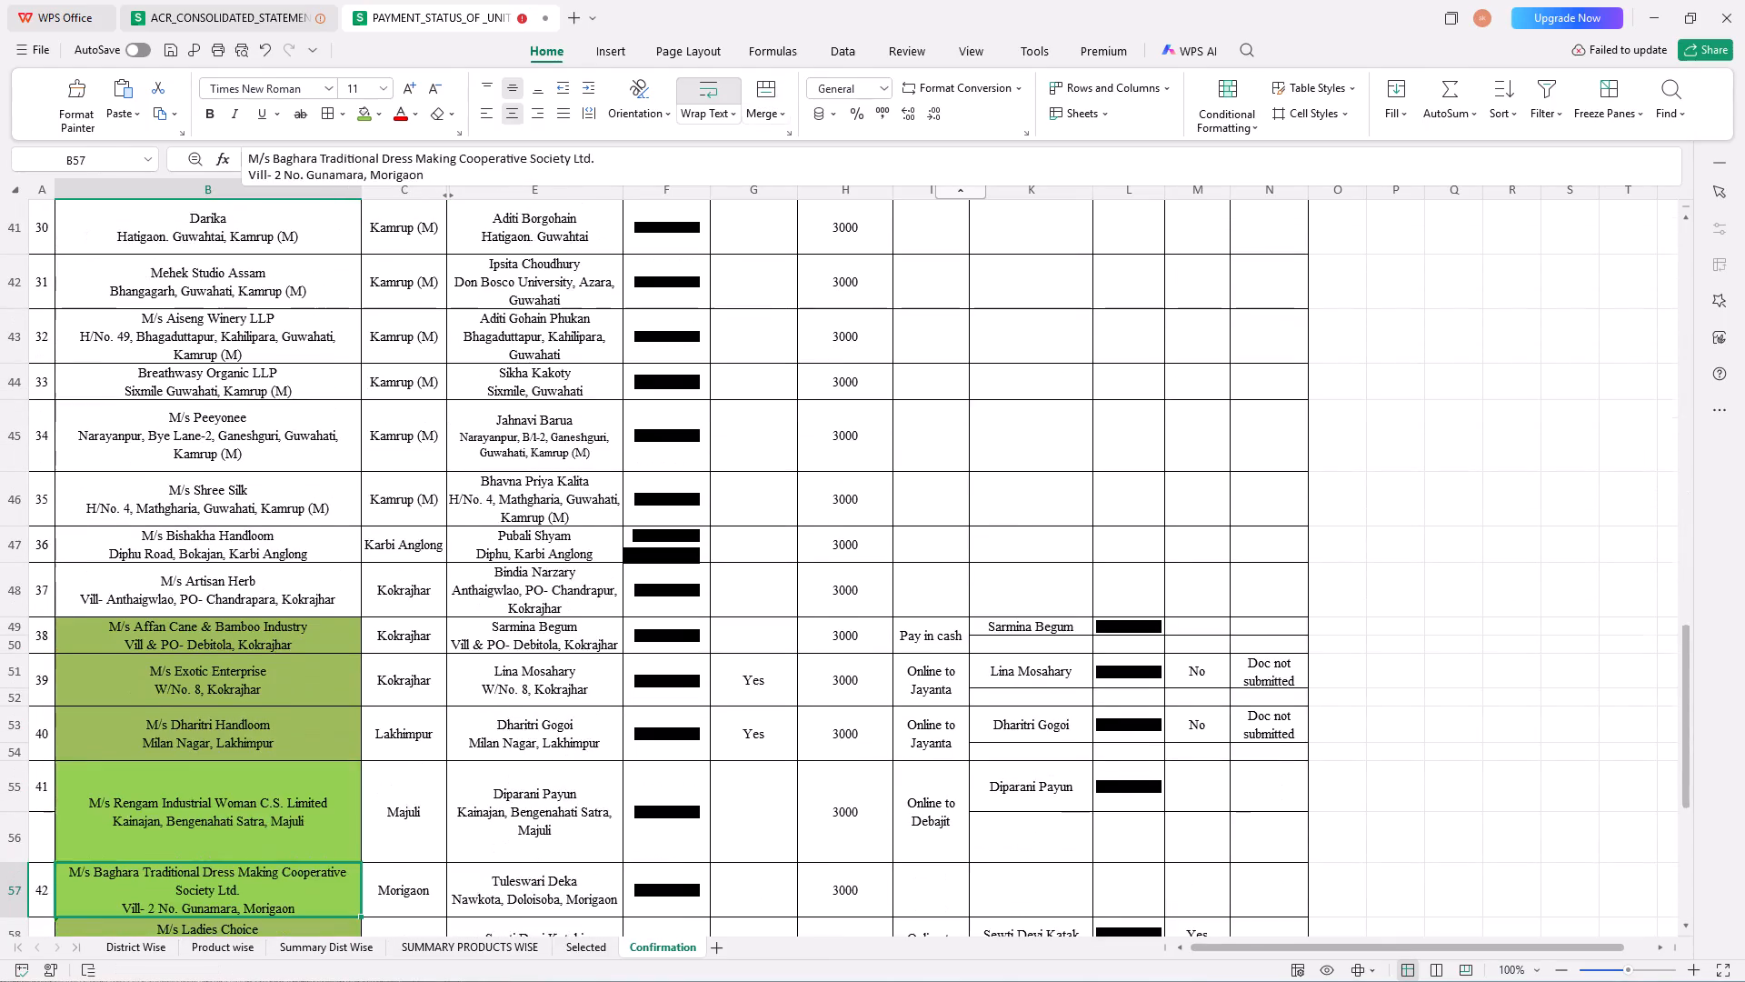
{"action": "key", "text": "Down"}
{"action": "key", "text": "Down"}
{"action": "key", "text": "Down"}
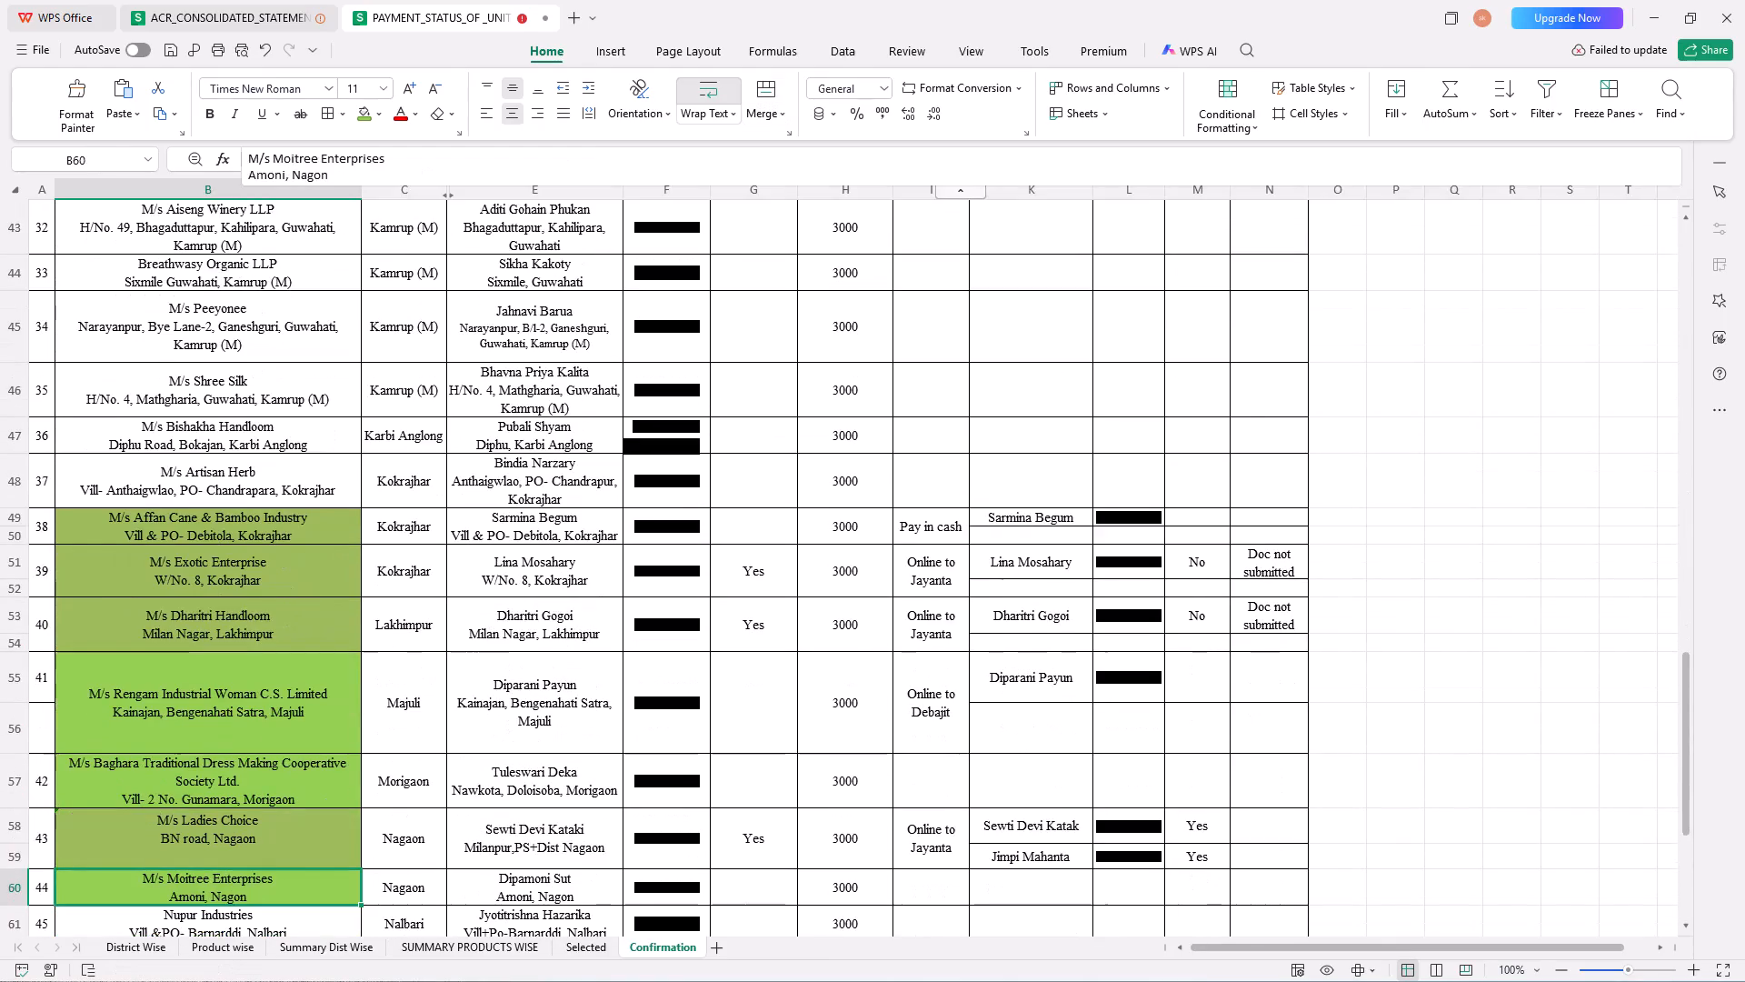
{"action": "key", "text": "Down"}
{"action": "key", "text": "Down"}
{"action": "key", "text": "Down"}
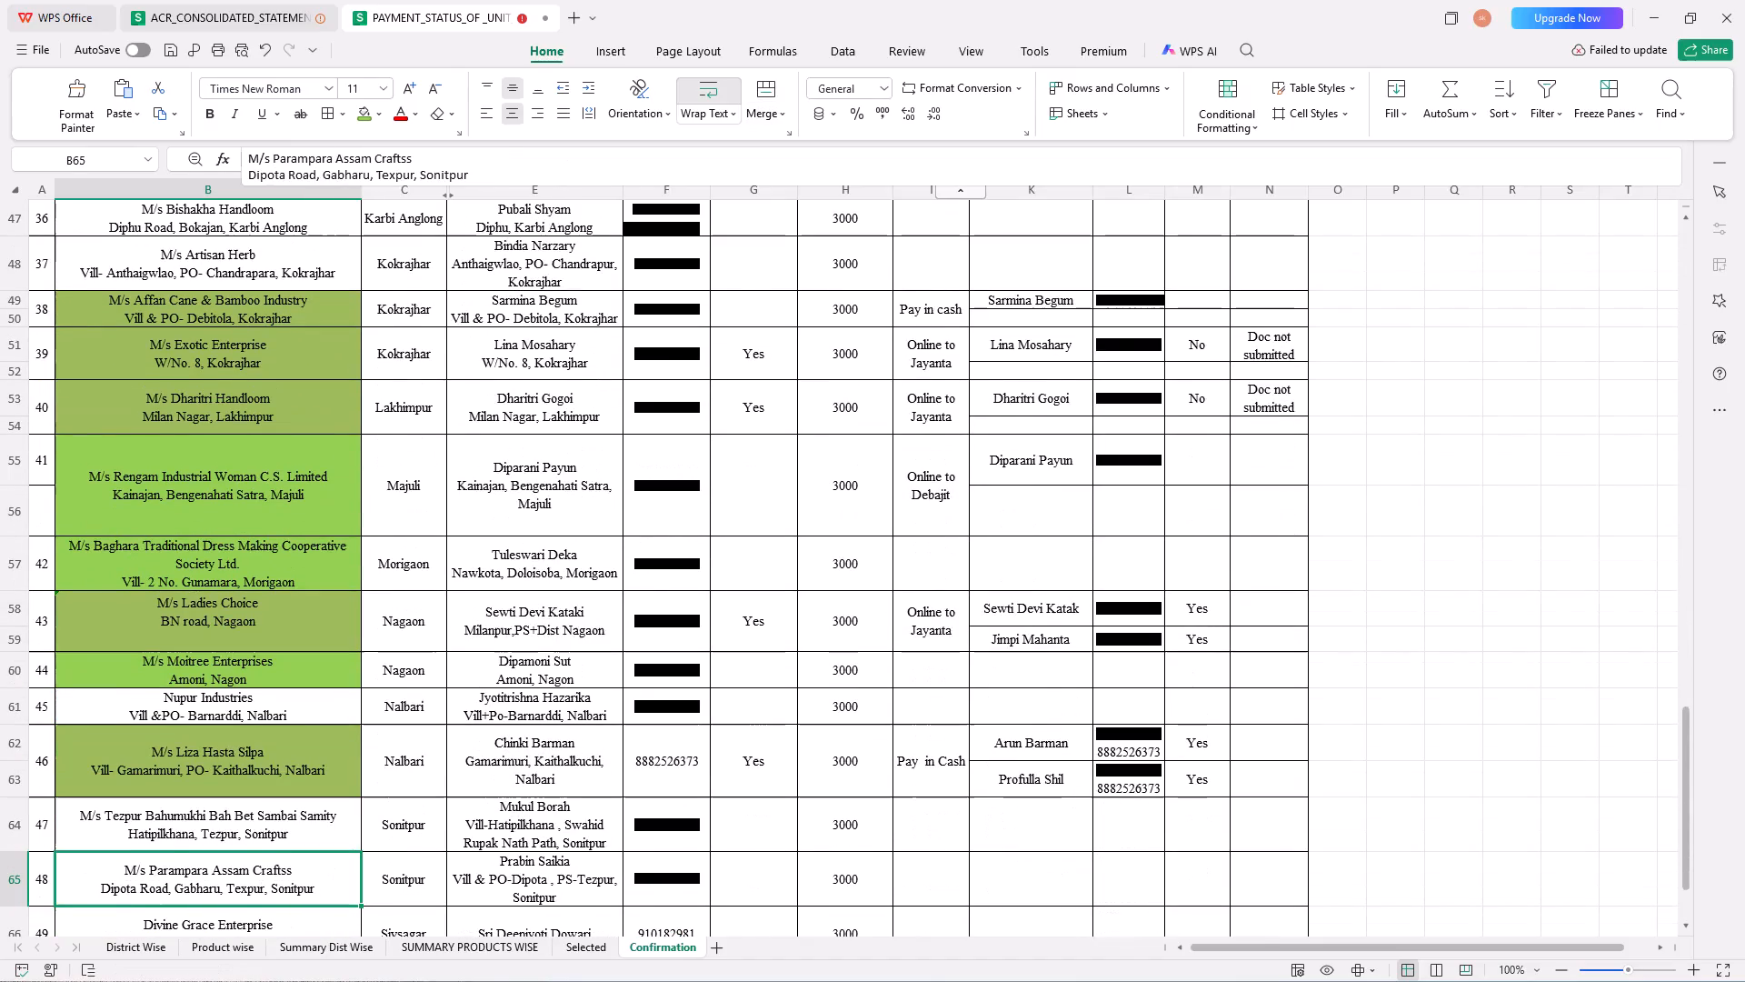
{"action": "key", "text": "Down"}
{"action": "key", "text": "Down"}
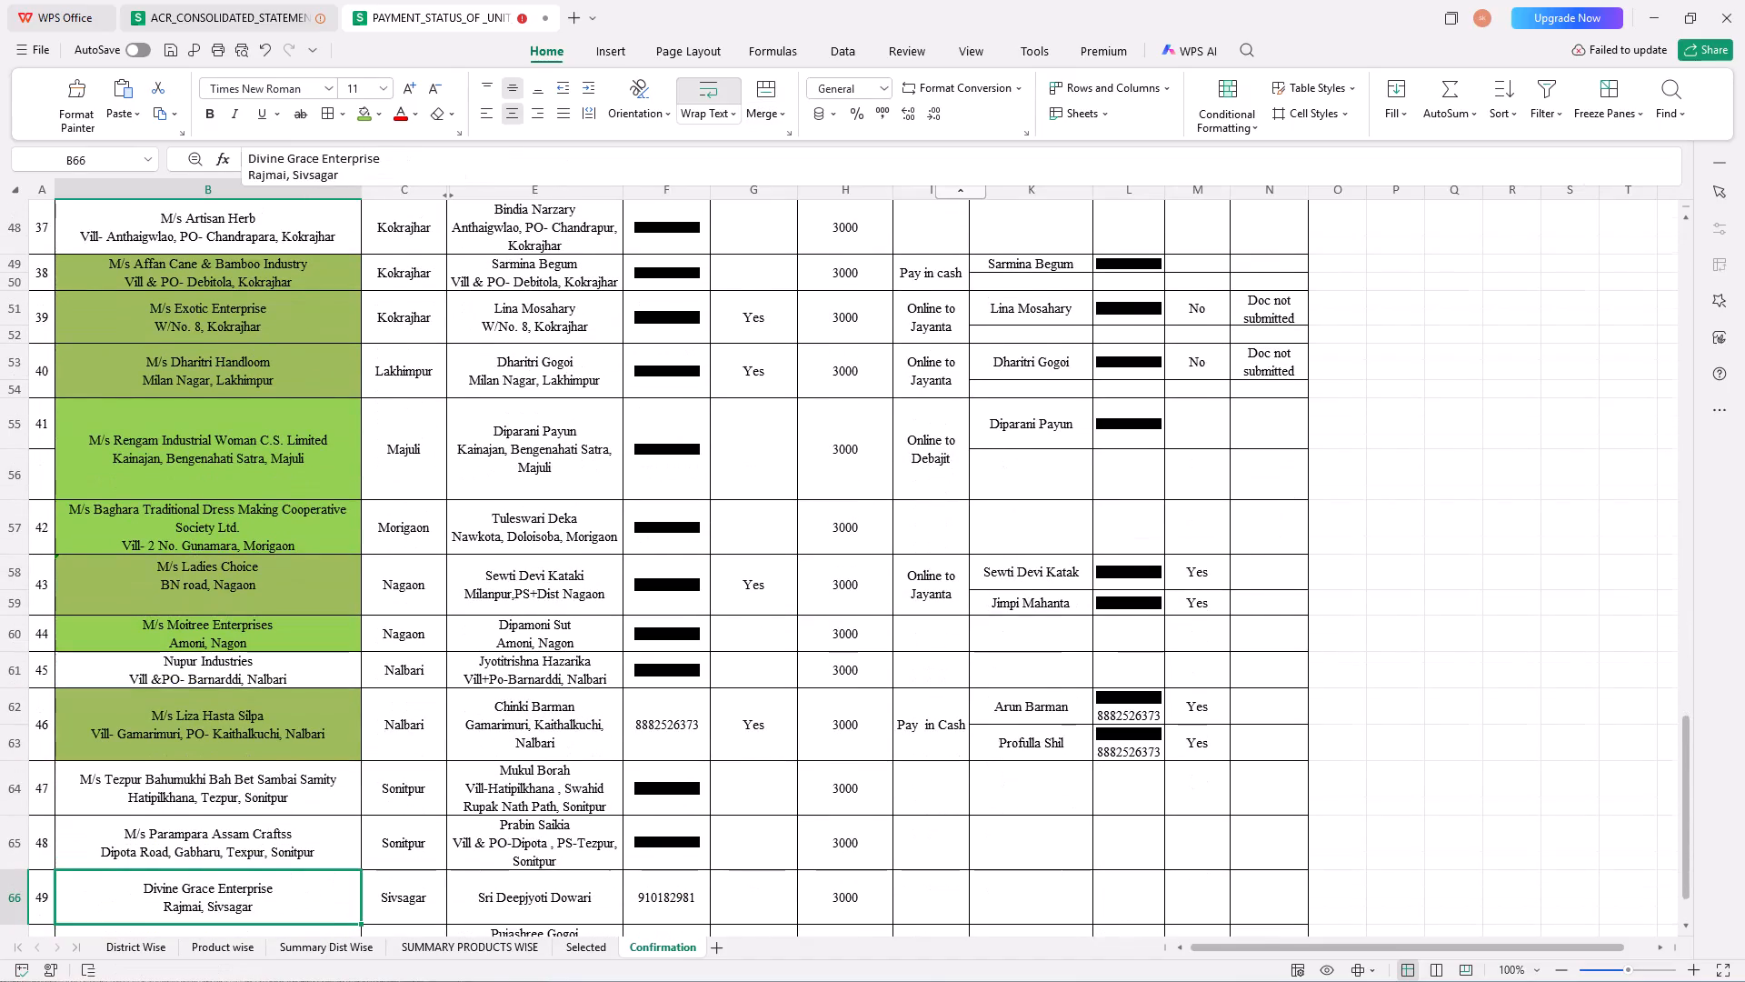
{"action": "key", "text": "Down"}
{"action": "key", "text": "Down"}
{"action": "key", "text": "Down"}
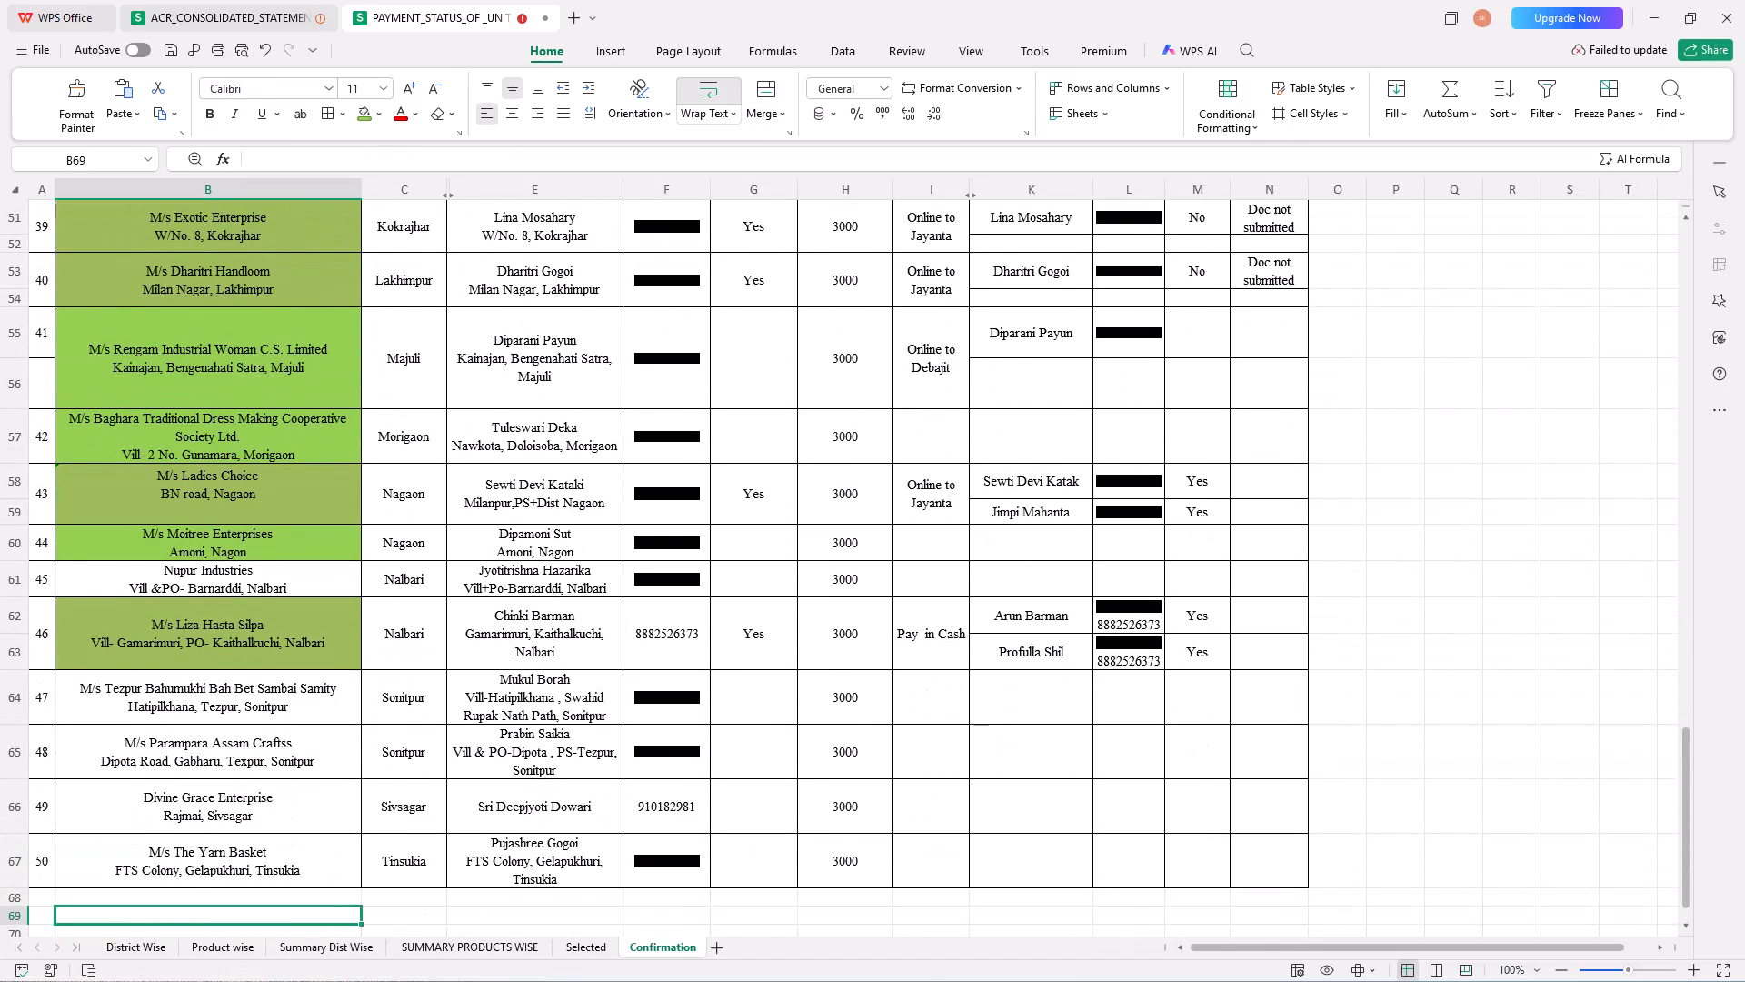
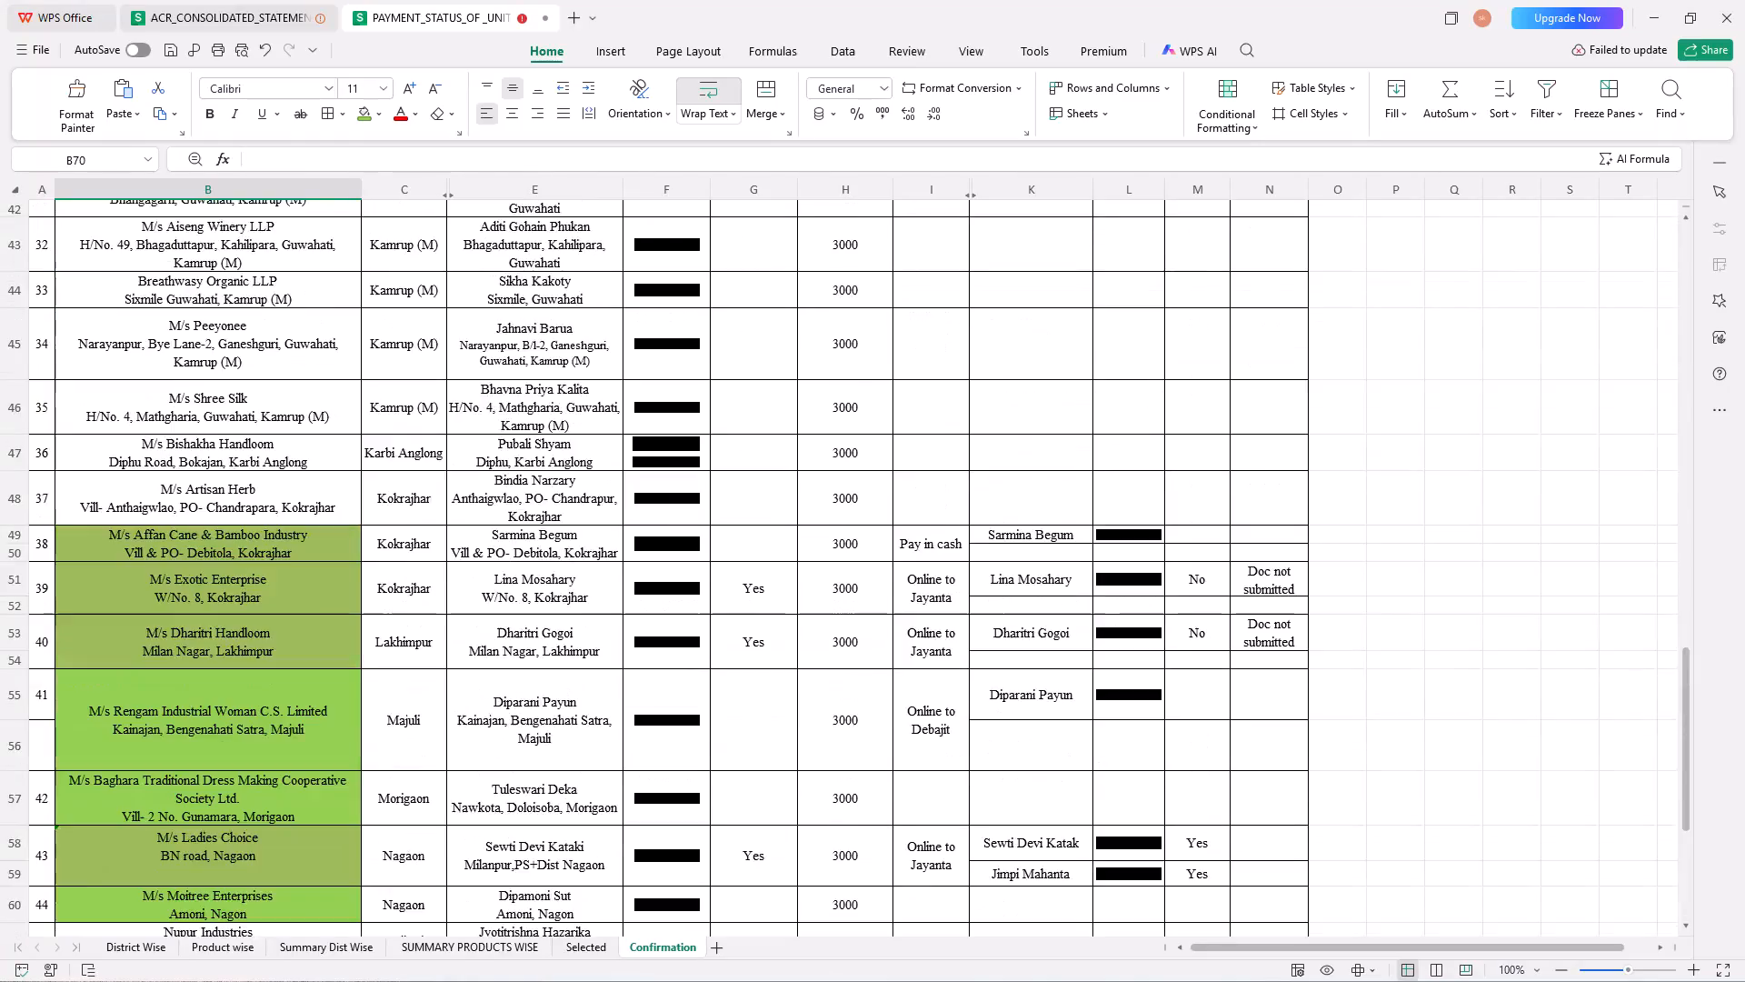
Review the Confirmation sheet's units from the Nagaon entries back up to M/s Physician Cane and Bamboo Udyog, checking M/s Rokhit Enterprise on the way.
{"action": "scroll", "coordinate": [381, 541], "scroll_direction": "up", "scroll_amount": 5}
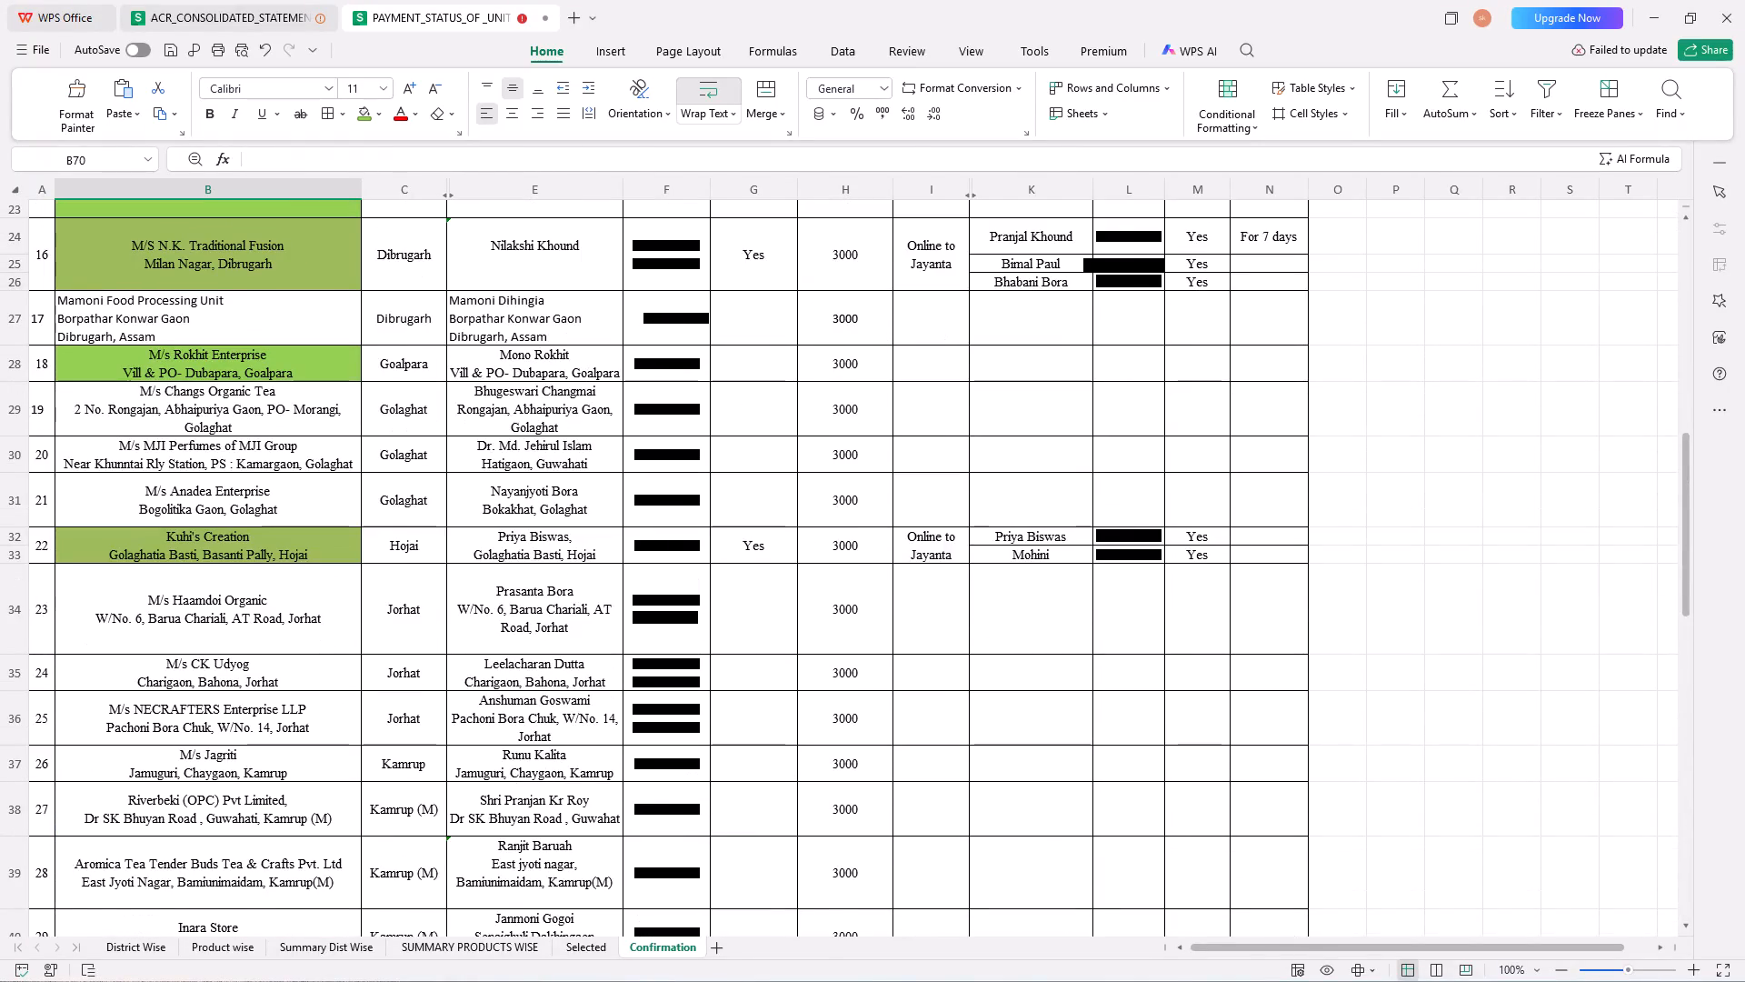
{"action": "left_click", "coordinate": [280, 356]}
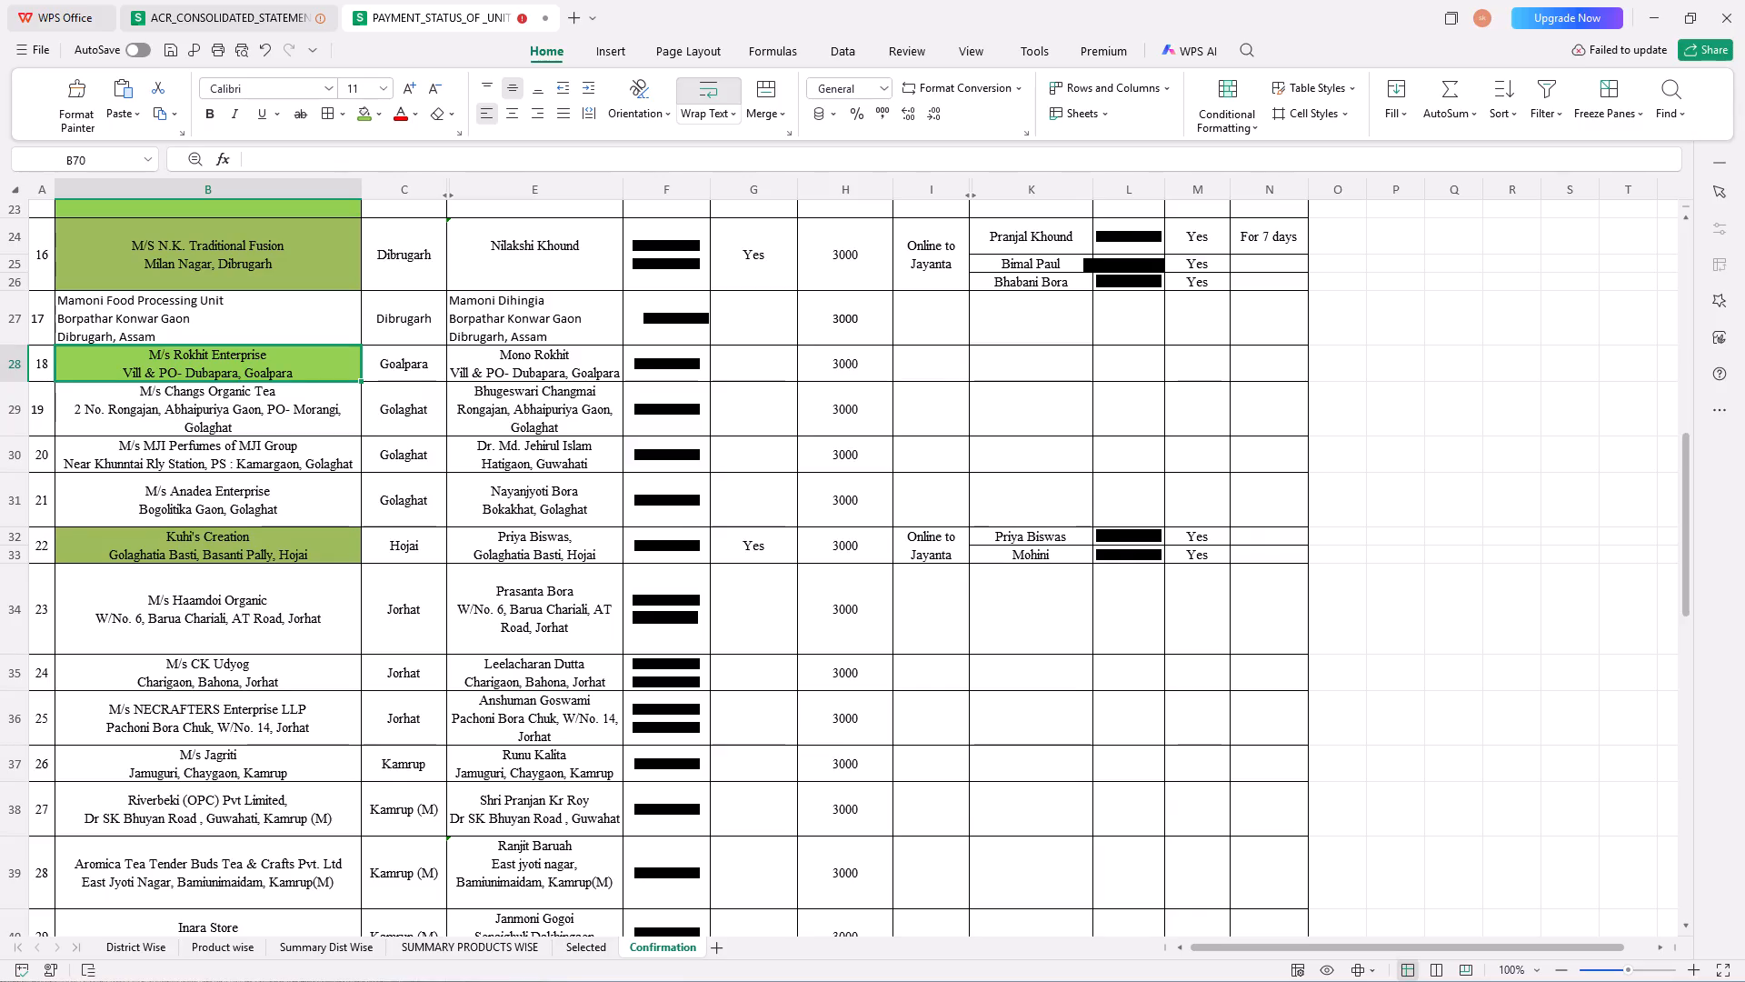
{"action": "scroll", "coordinate": [381, 531], "scroll_direction": "up", "scroll_amount": 6}
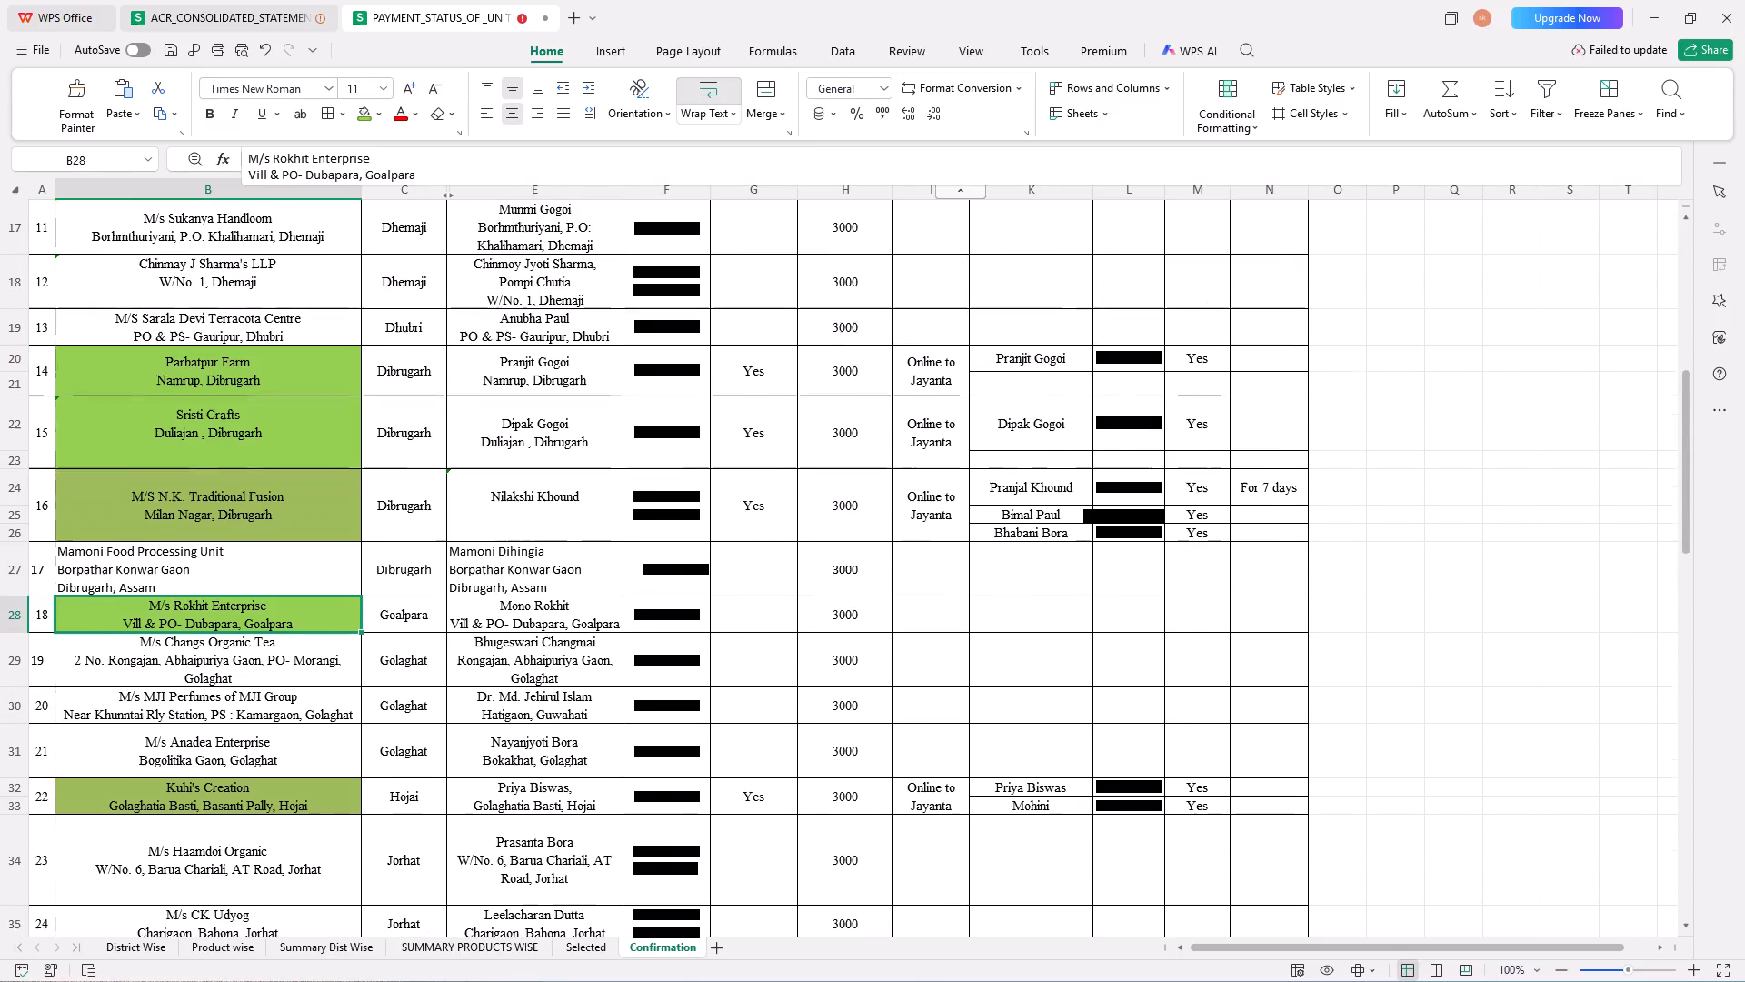
{"action": "scroll", "coordinate": [324, 547], "scroll_direction": "up", "scroll_amount": 1}
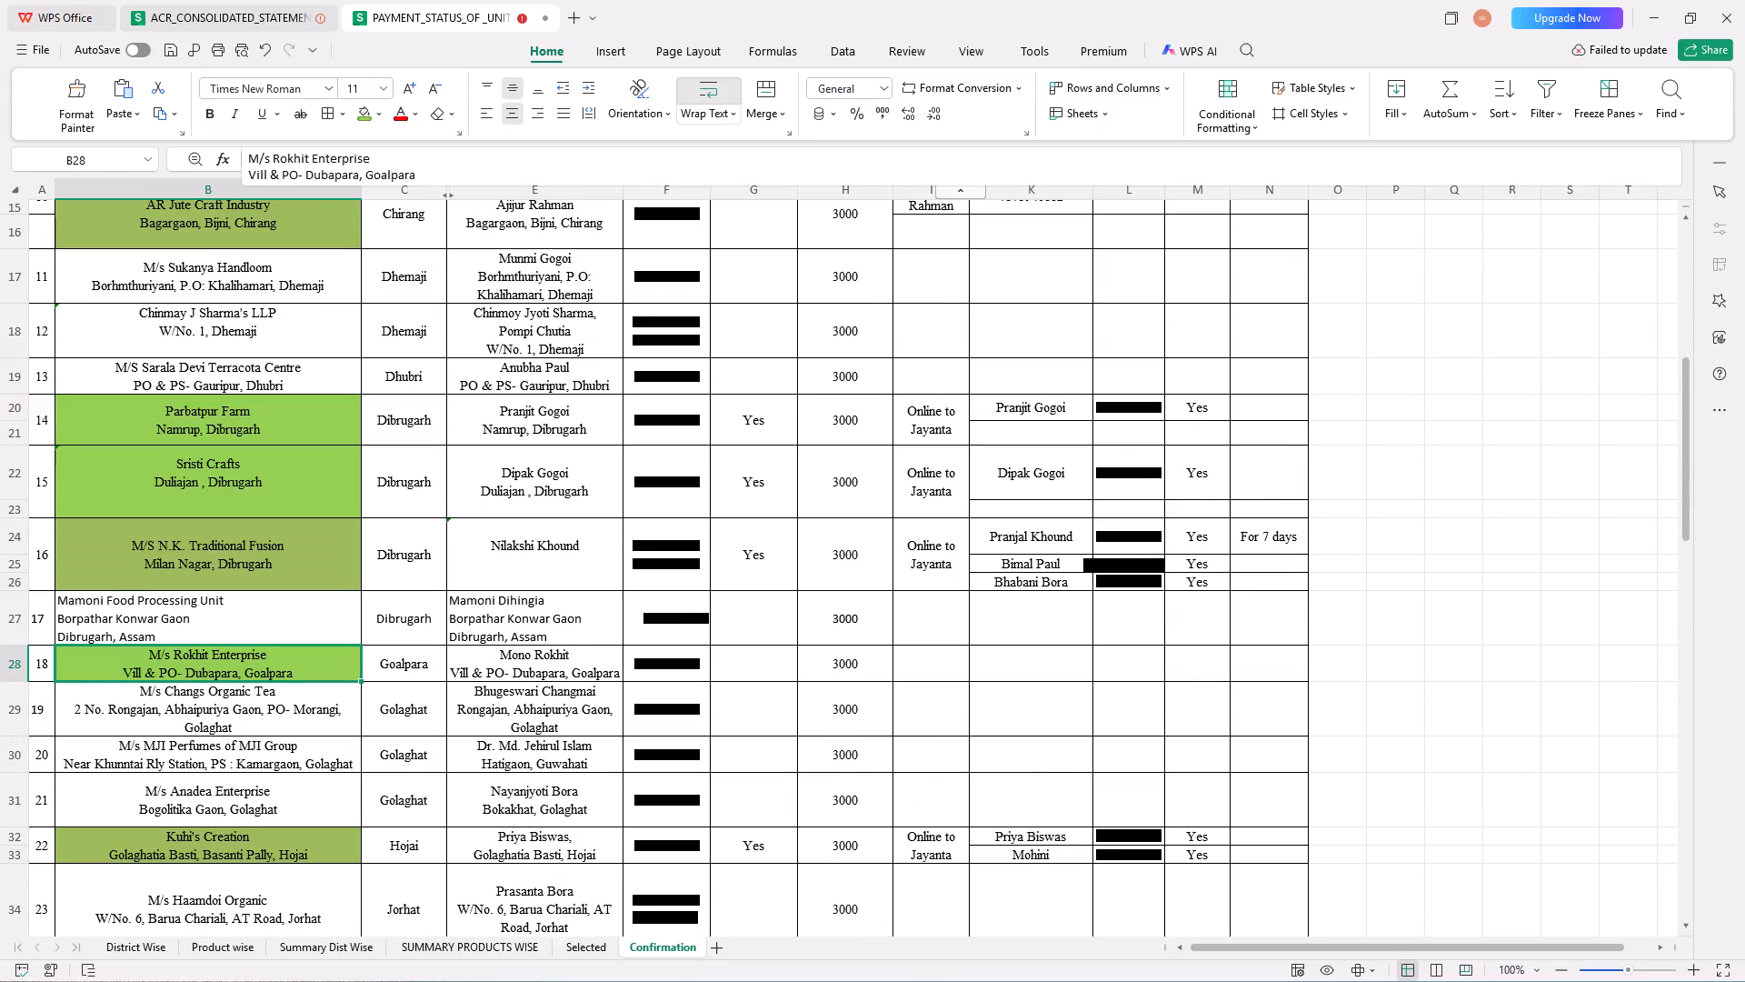
{"action": "scroll", "coordinate": [204, 574], "scroll_direction": "up", "scroll_amount": 2}
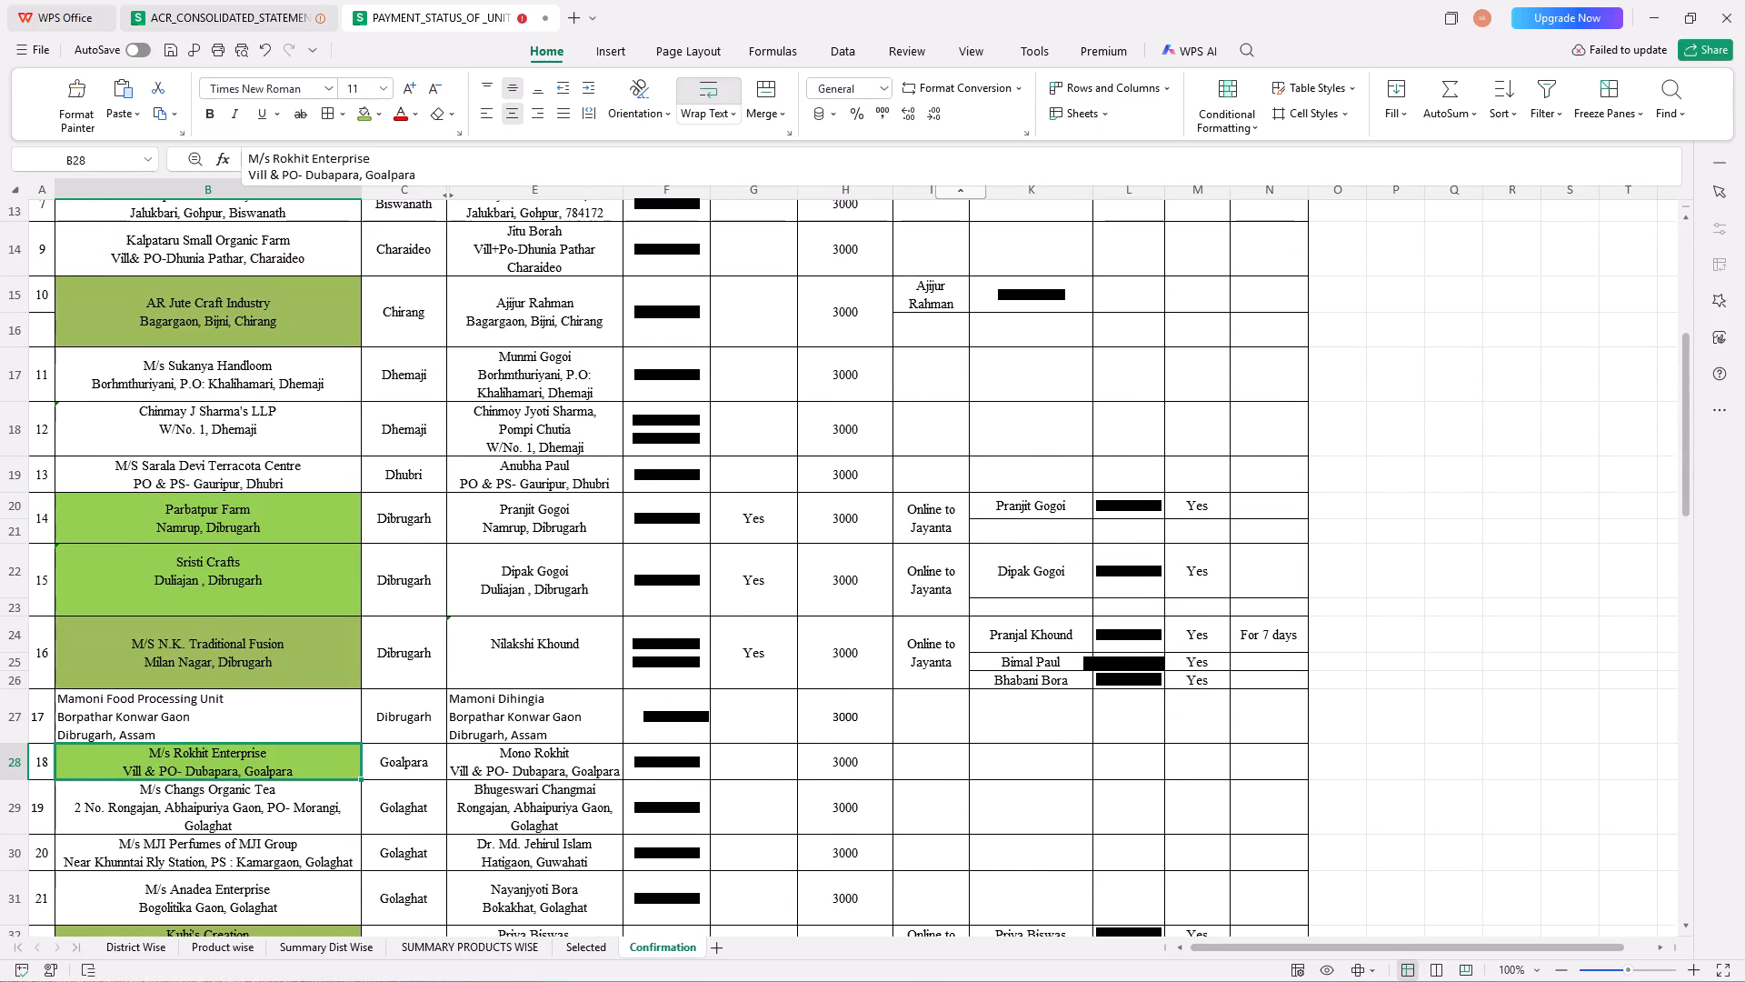
{"action": "scroll", "coordinate": [204, 574], "scroll_direction": "up", "scroll_amount": 3}
{"action": "scroll", "coordinate": [368, 598], "scroll_direction": "up", "scroll_amount": 2}
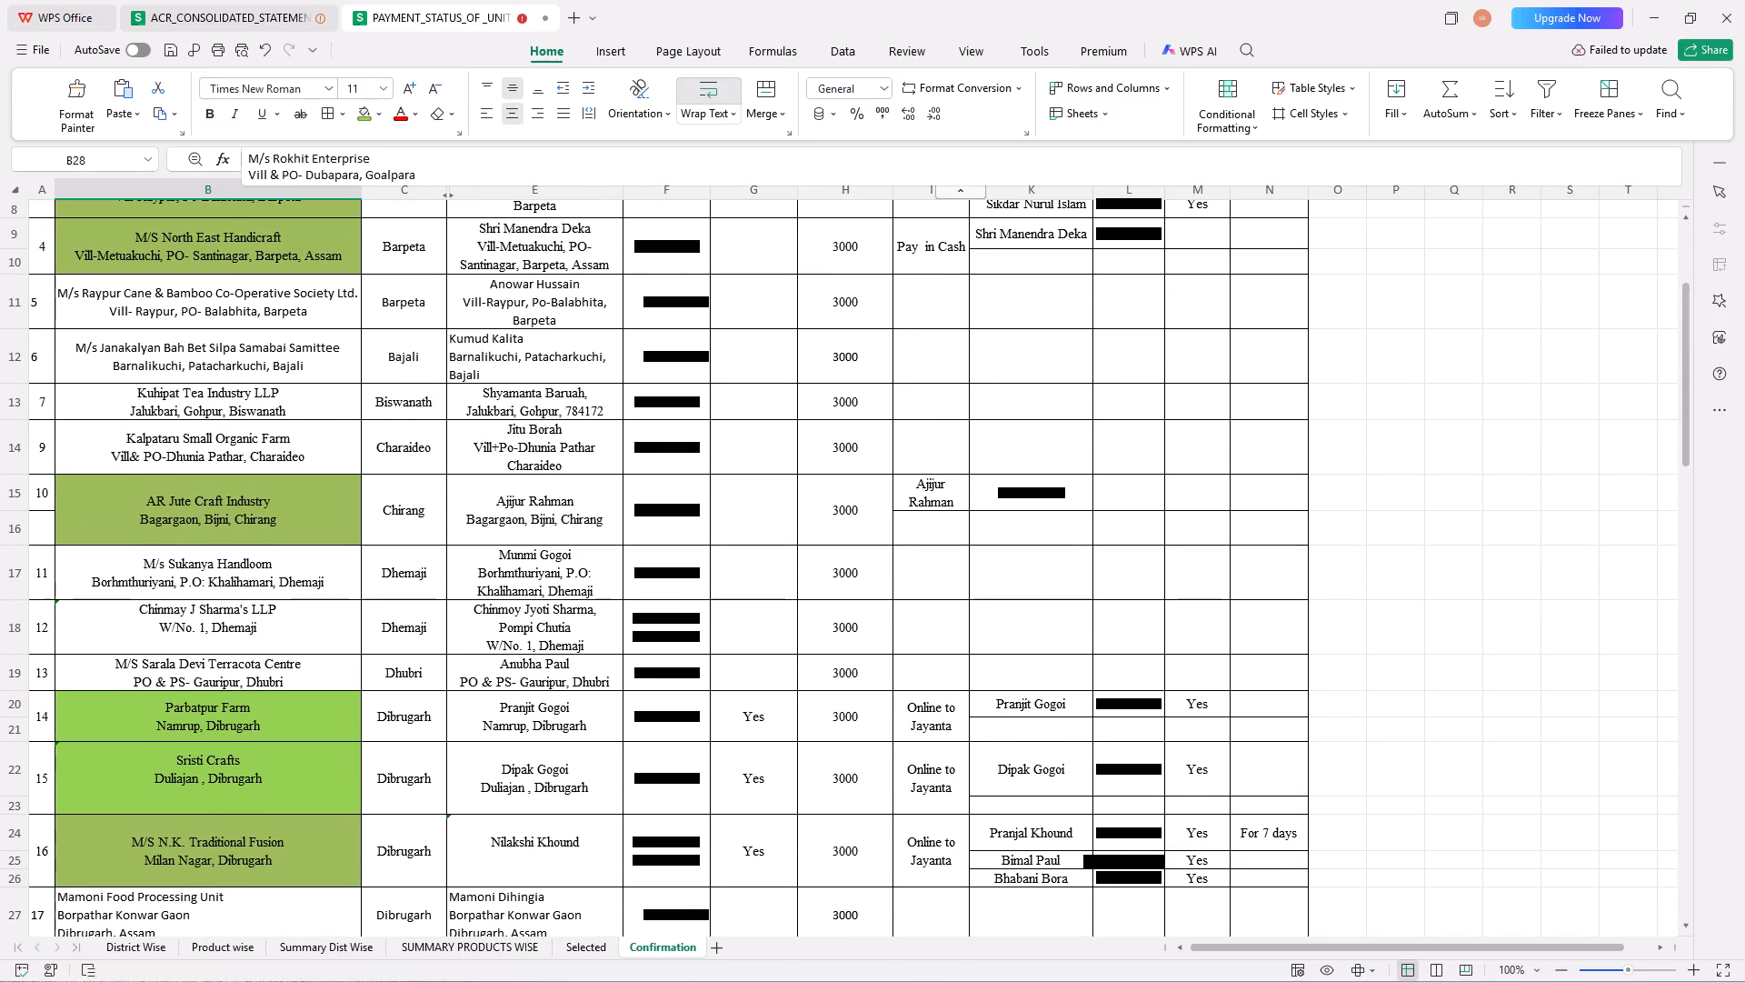
{"action": "scroll", "coordinate": [362, 600], "scroll_direction": "up", "scroll_amount": 8}
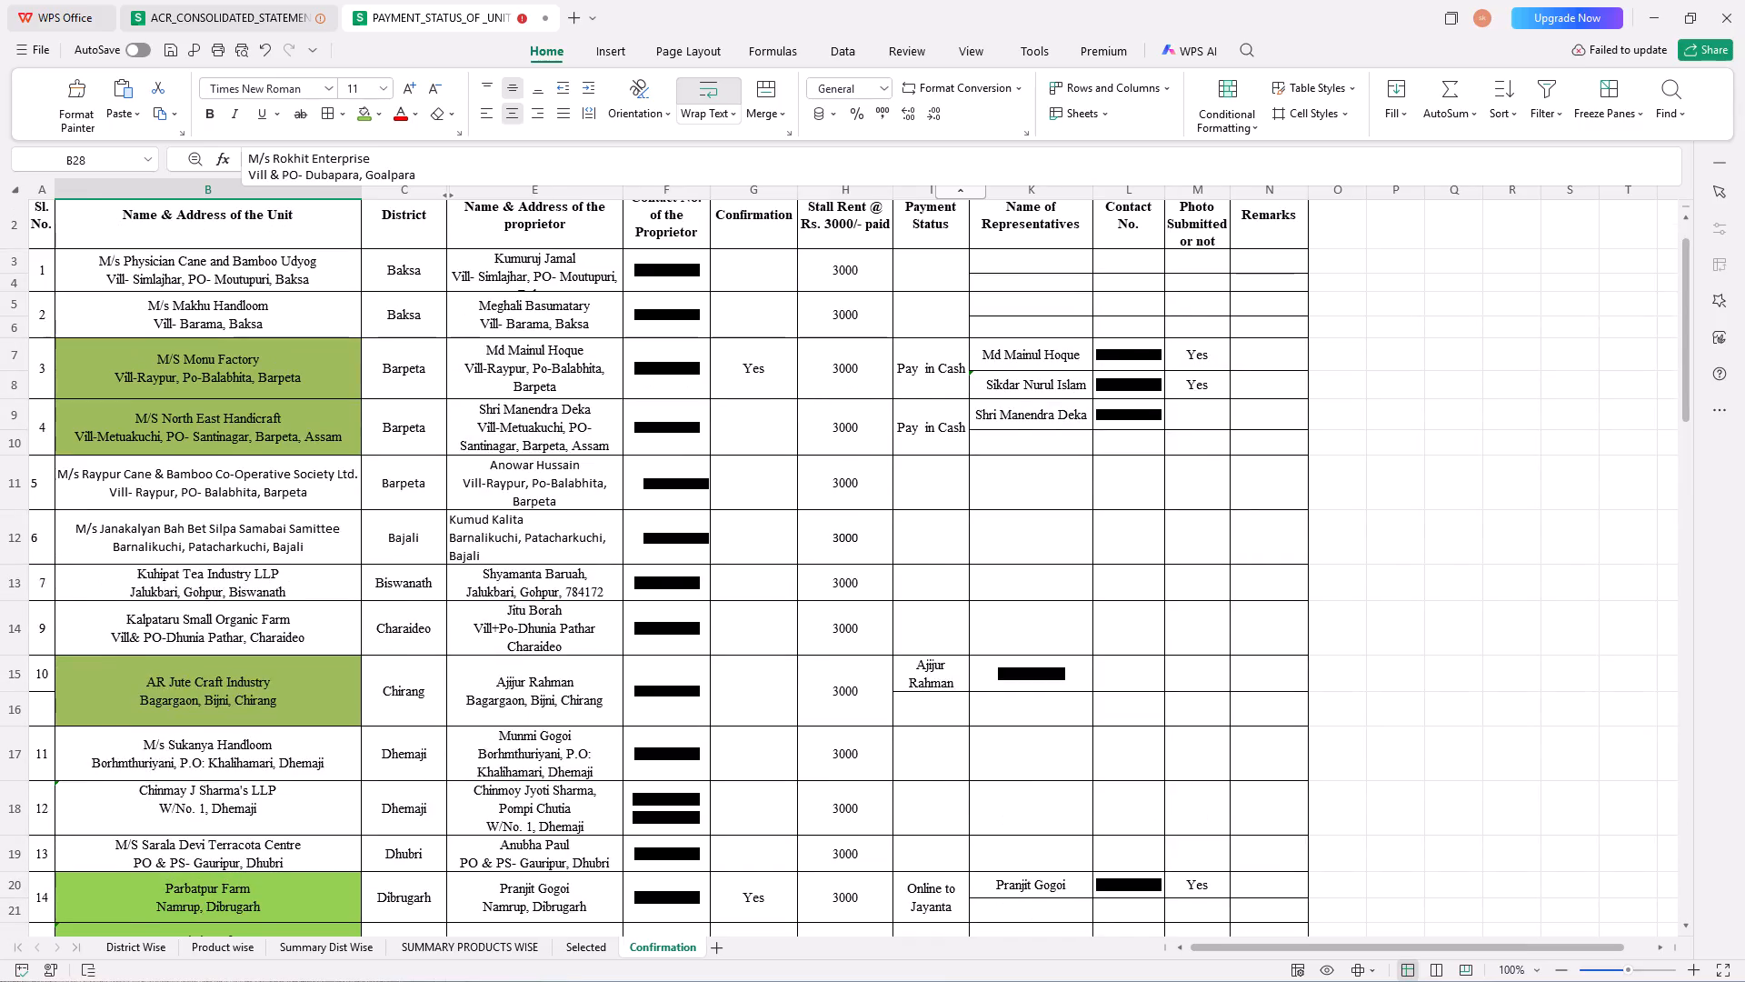
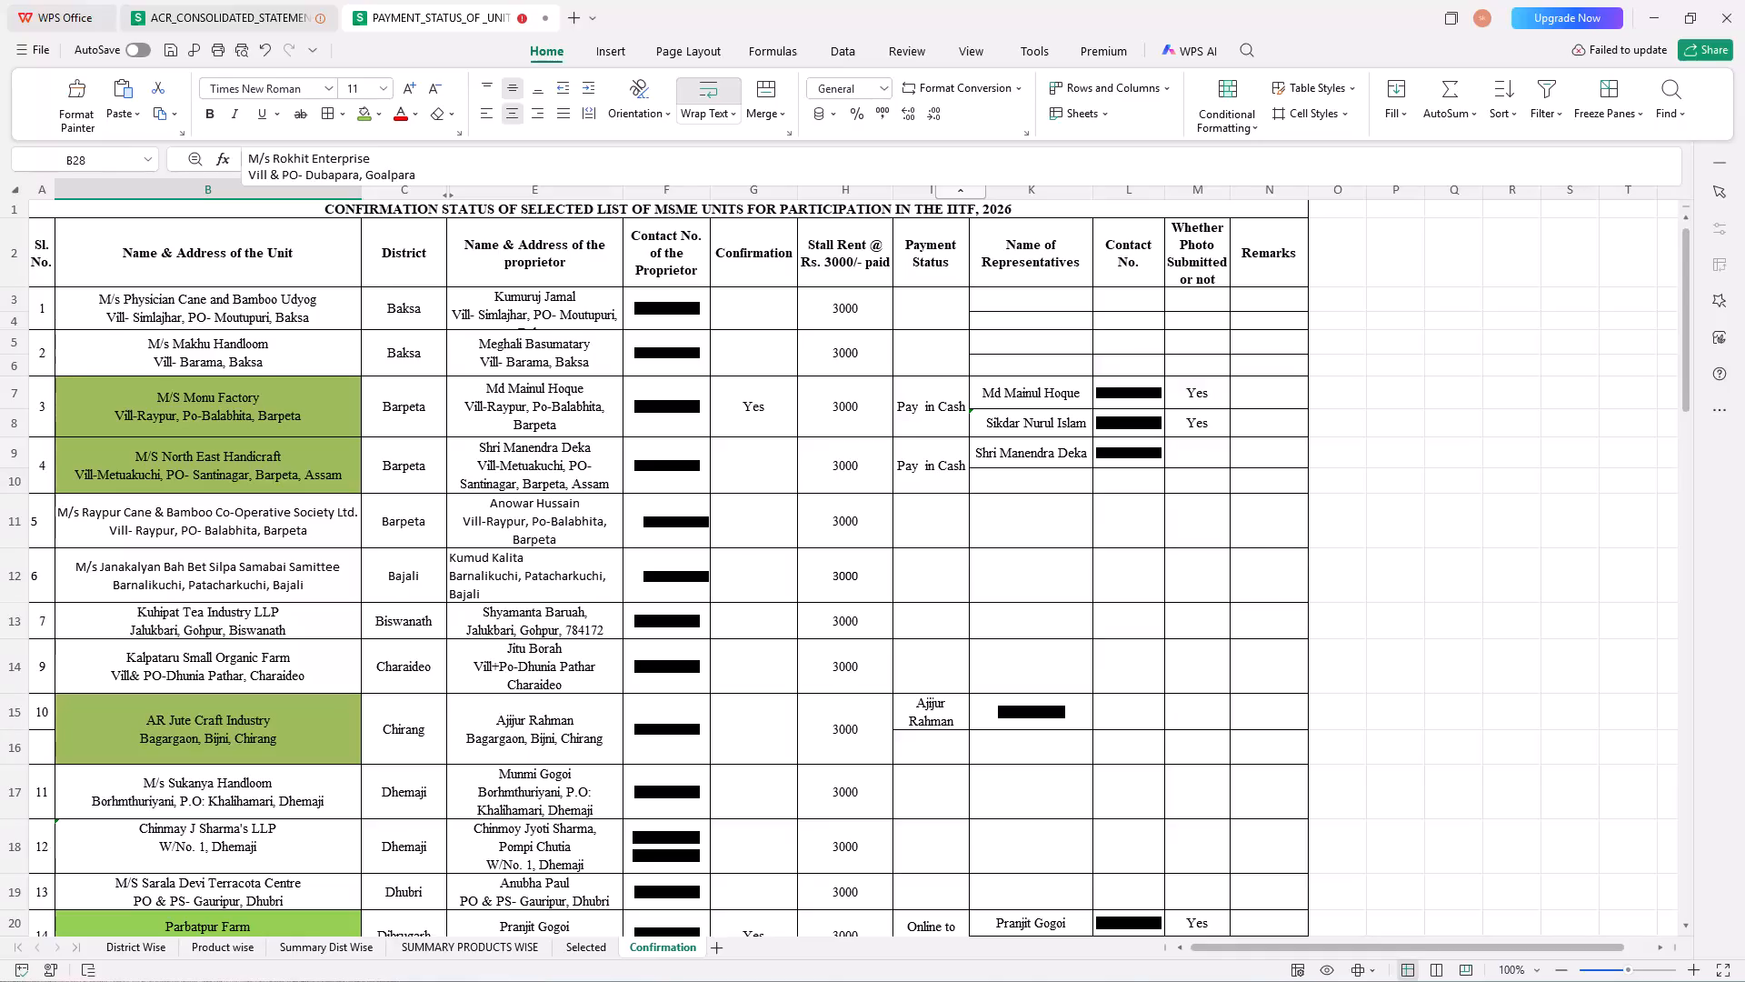
Review the Confirmation sheet's units from M/s Physician Cane and Bamboo Udyog to the Jorhat entries, checking M/s Rokhit Enterprise in Goalpara.
{"action": "scroll", "coordinate": [256, 632], "scroll_direction": "up", "scroll_amount": 6}
{"action": "scroll", "coordinate": [226, 595], "scroll_direction": "down", "scroll_amount": 2}
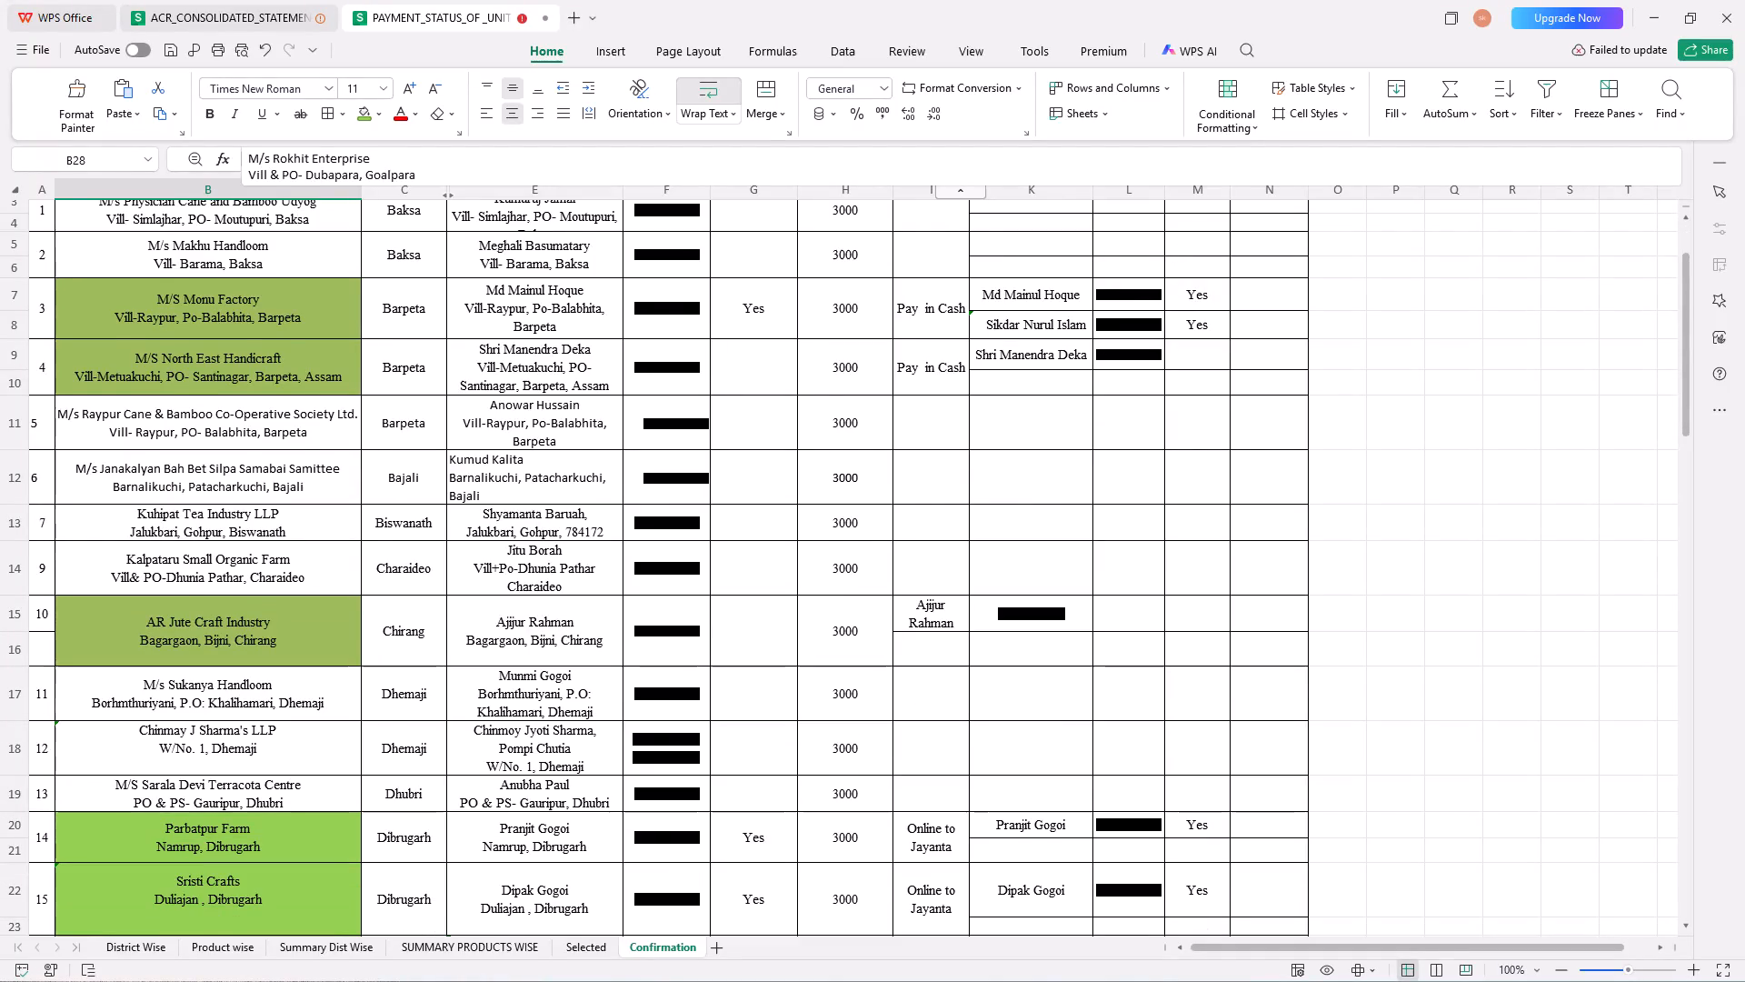
{"action": "scroll", "coordinate": [235, 755], "scroll_direction": "up", "scroll_amount": 6}
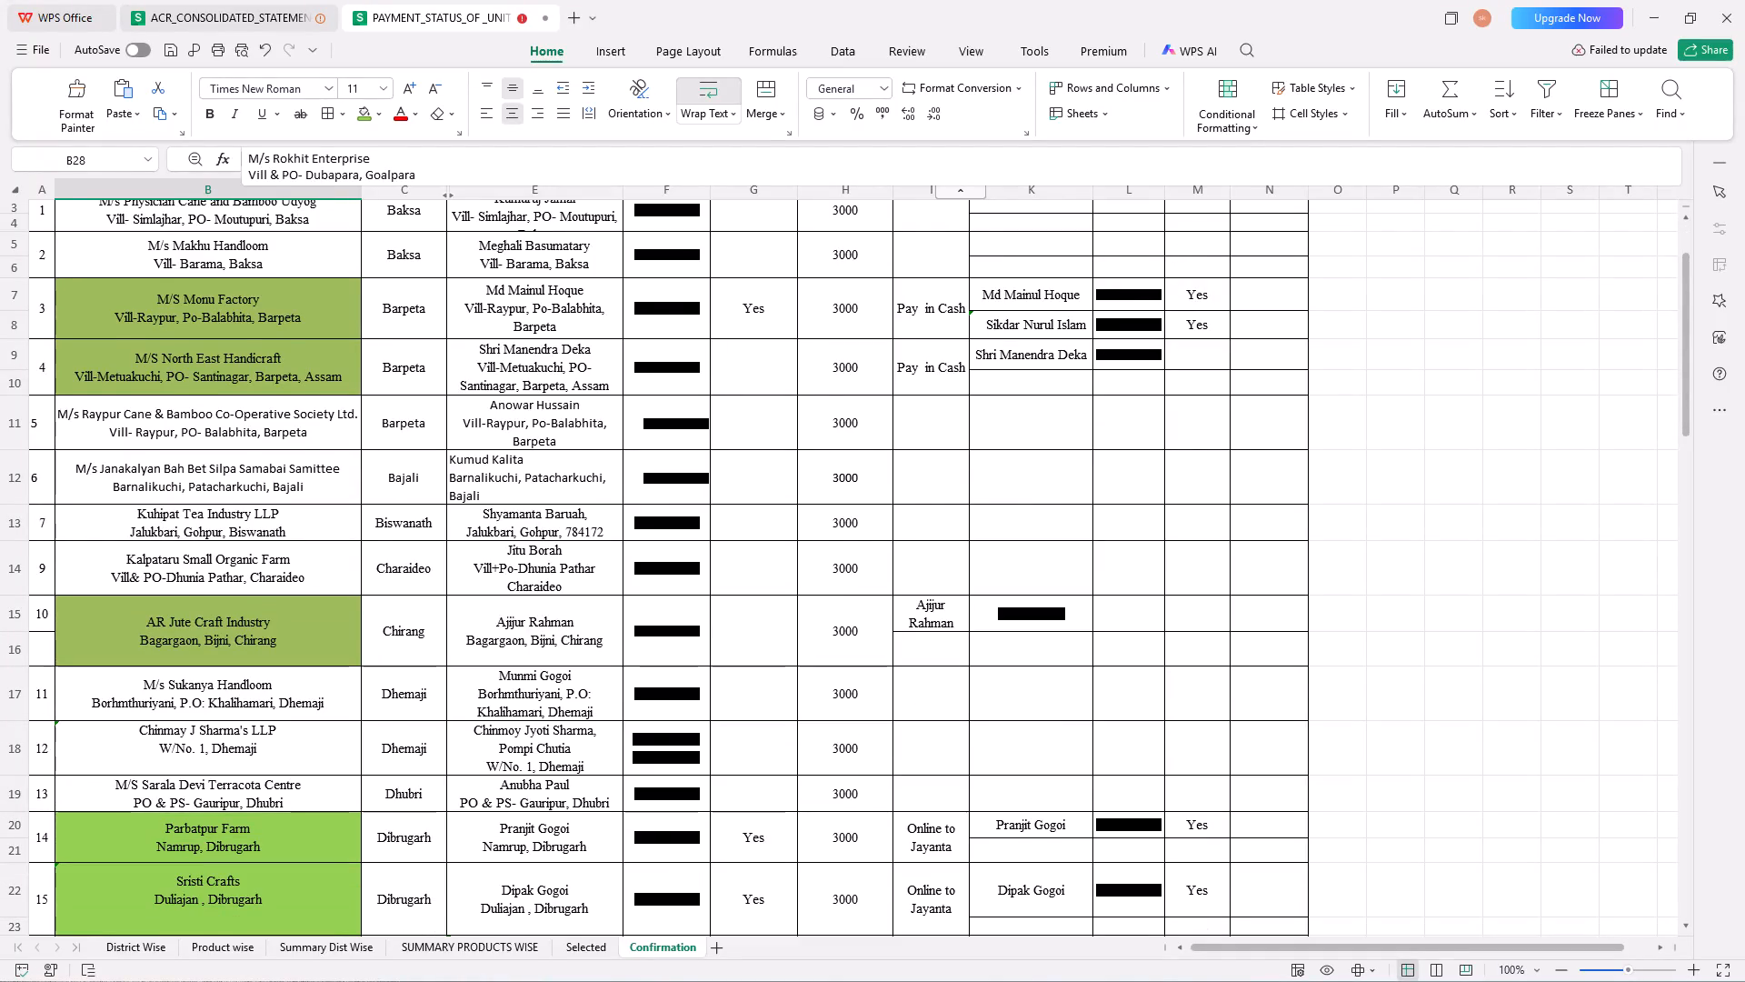
{"action": "scroll", "coordinate": [370, 742], "scroll_direction": "down", "scroll_amount": 6}
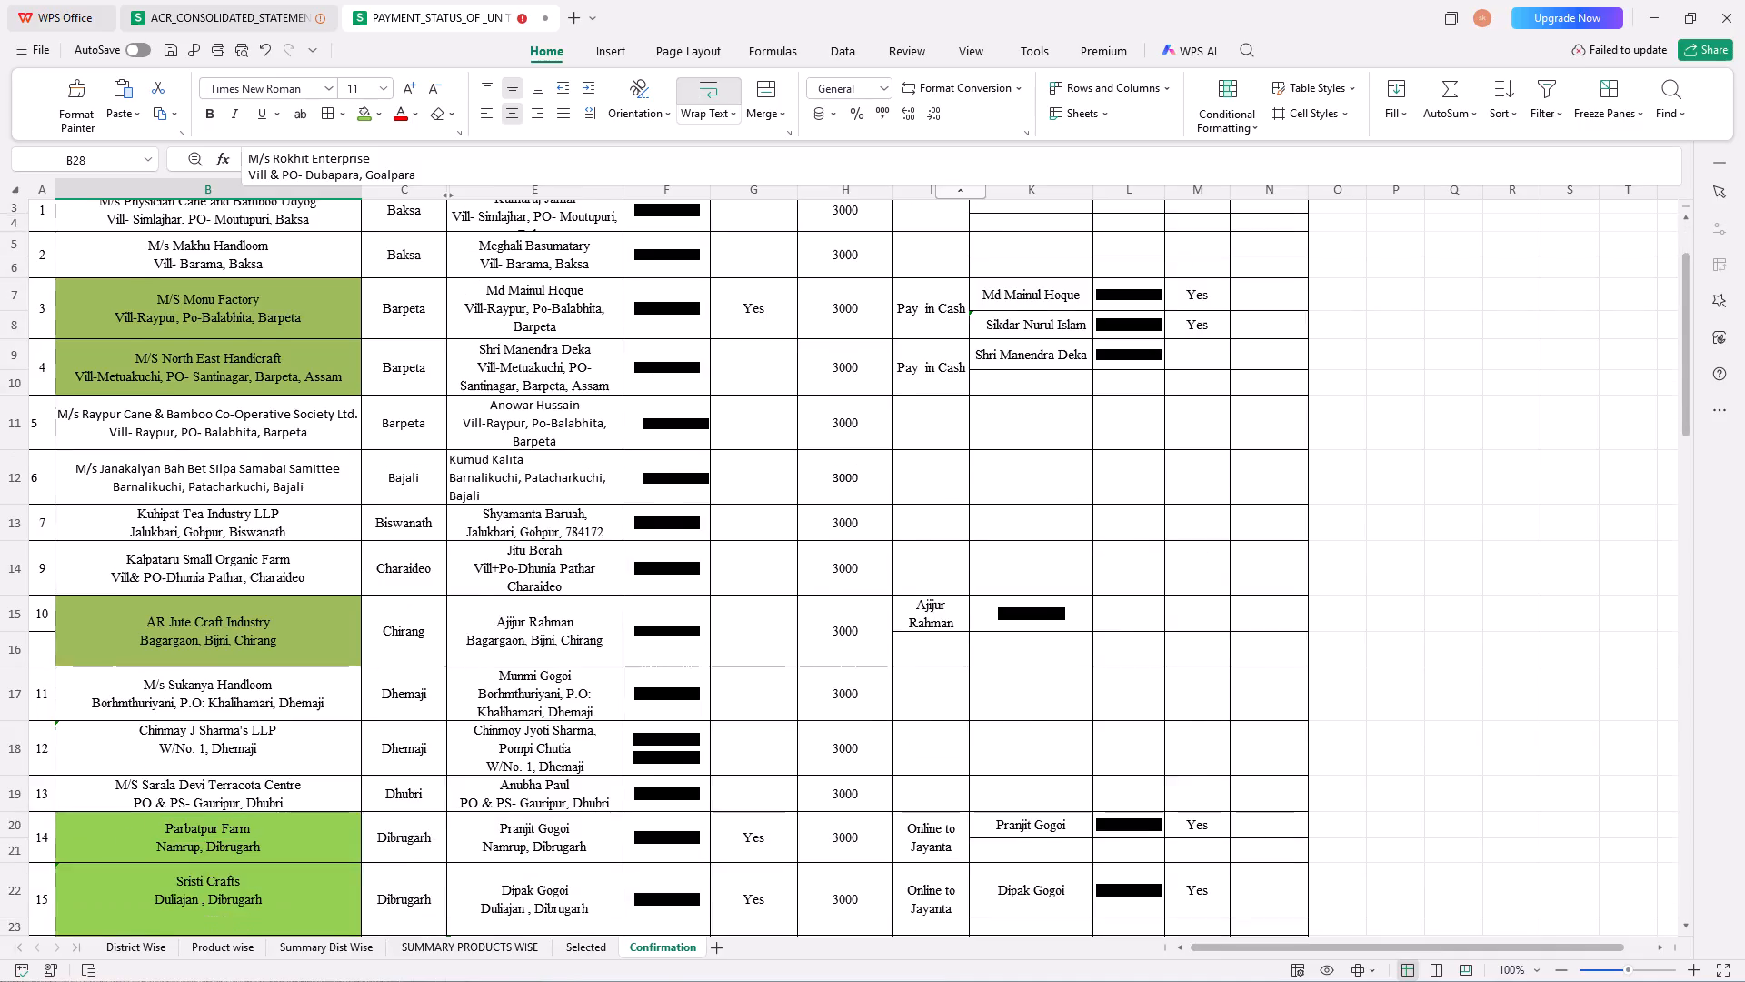
{"action": "scroll", "coordinate": [386, 754], "scroll_direction": "down", "scroll_amount": 7}
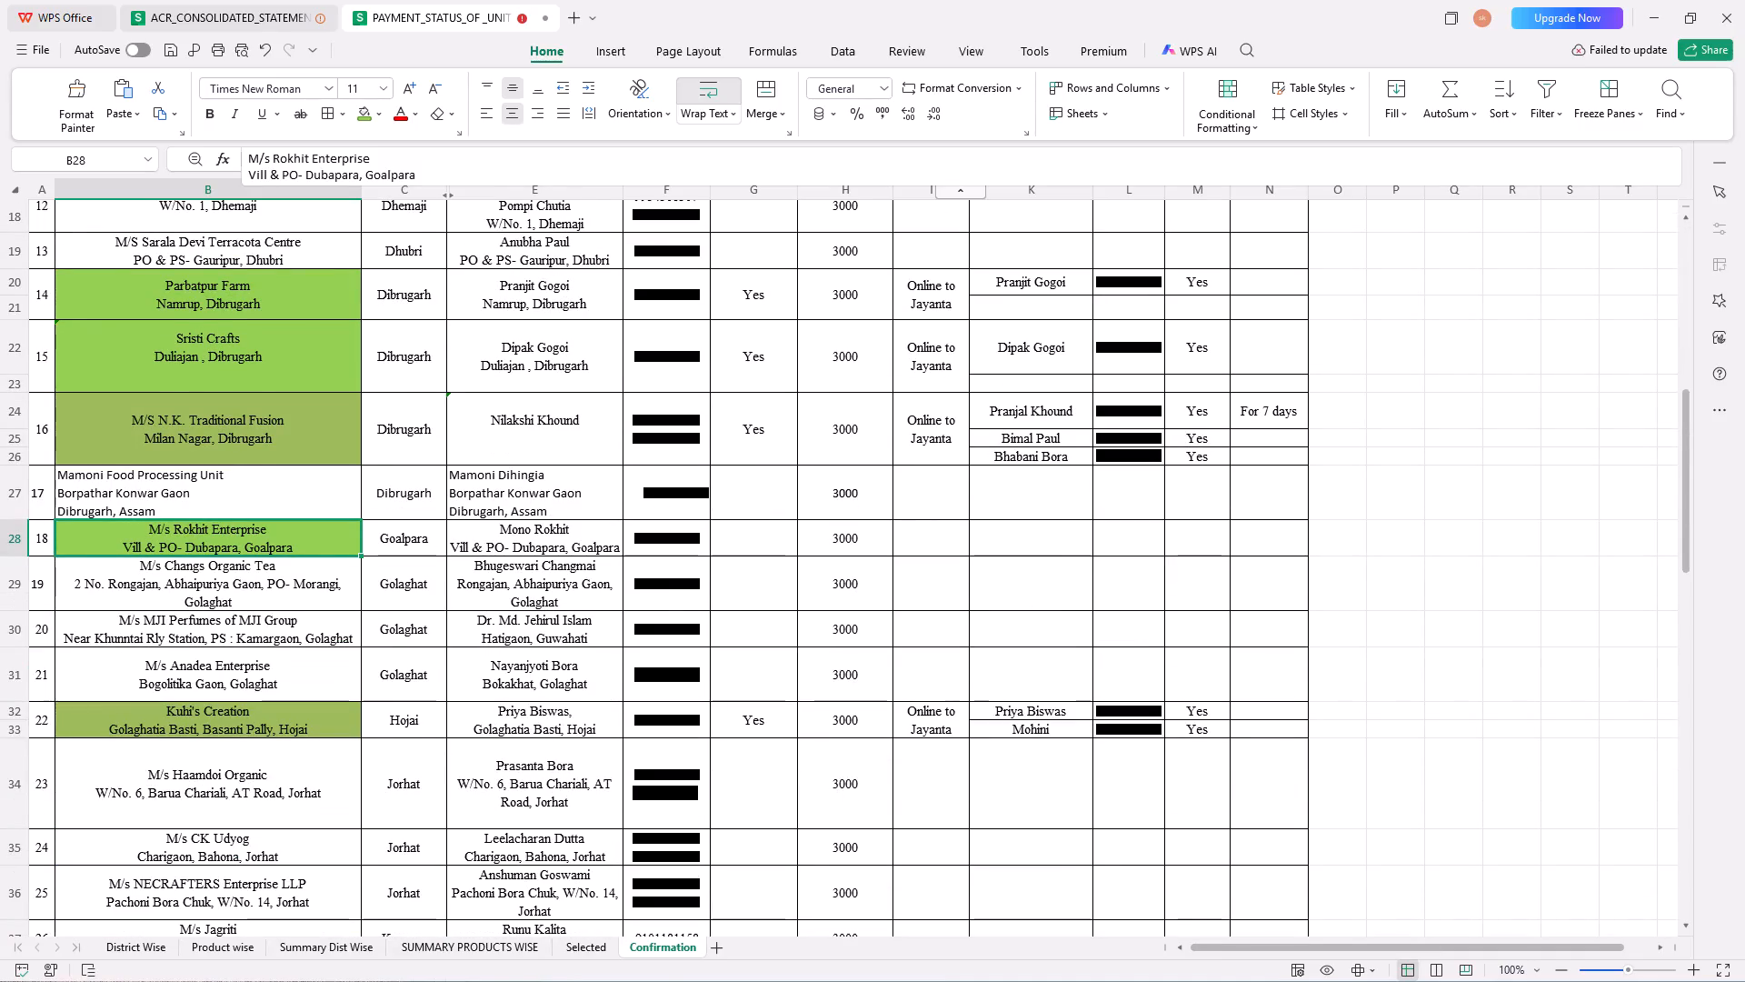
{"action": "left_click", "coordinate": [412, 542]}
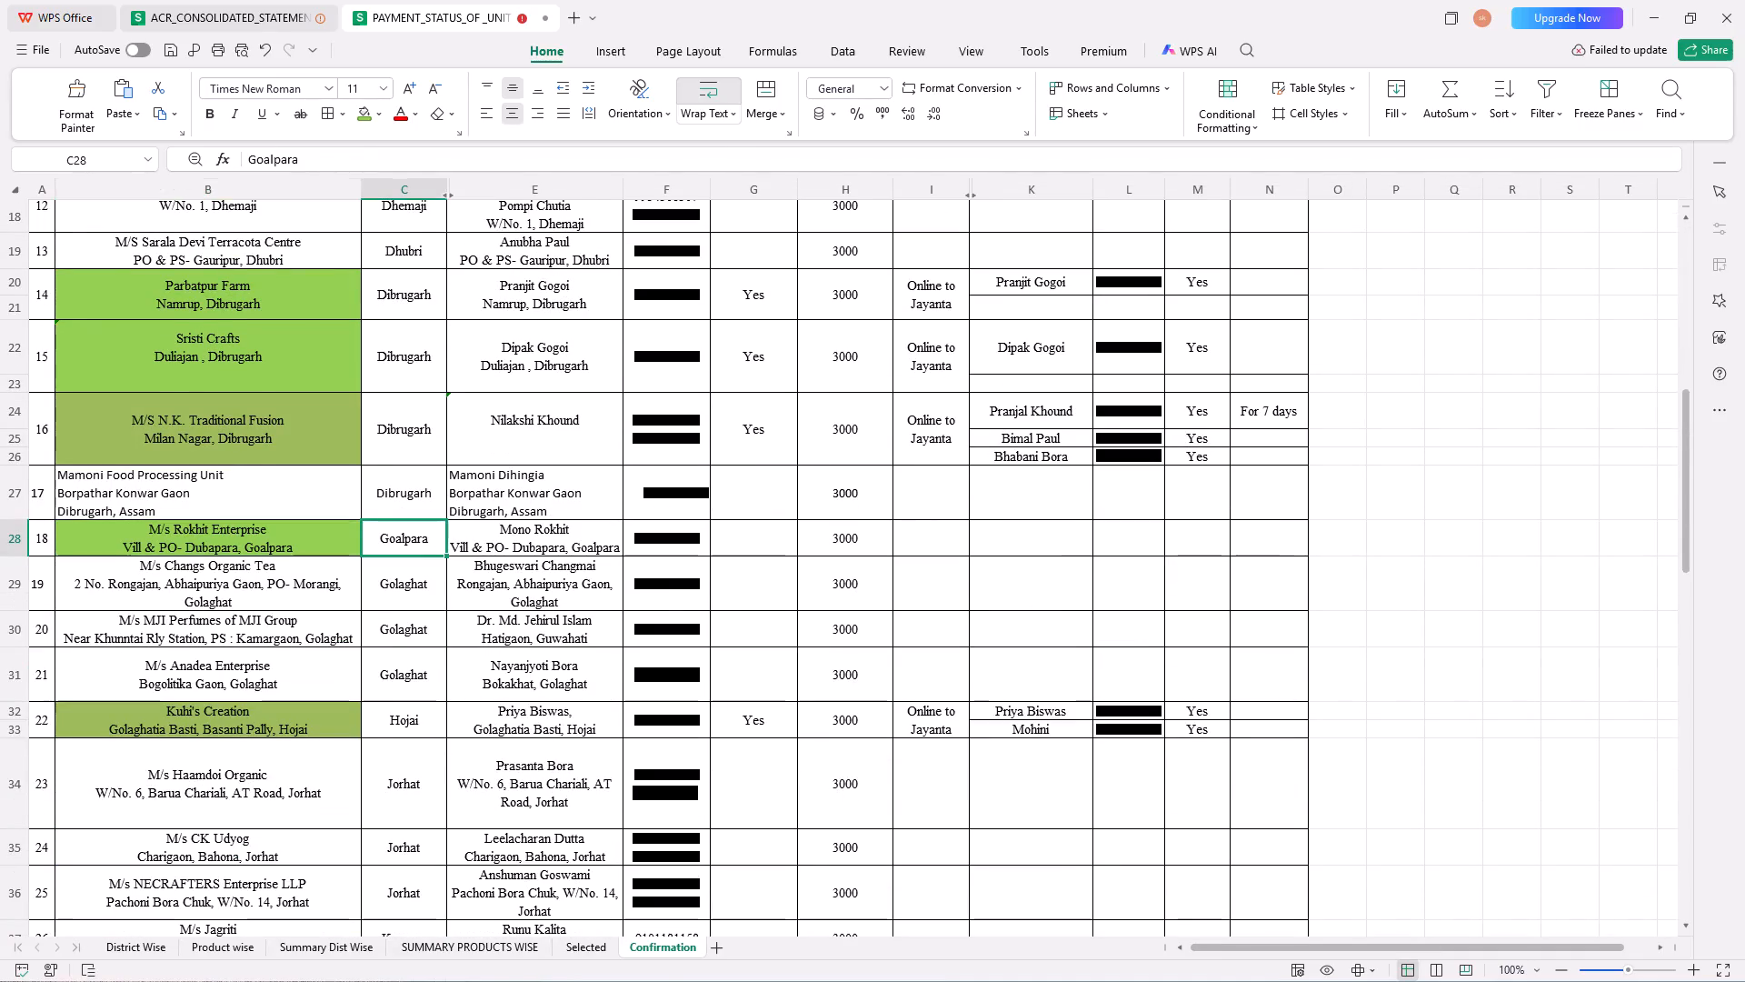
{"action": "left_click", "coordinate": [169, 541]}
{"action": "scroll", "coordinate": [385, 648], "scroll_direction": "up", "scroll_amount": 5}
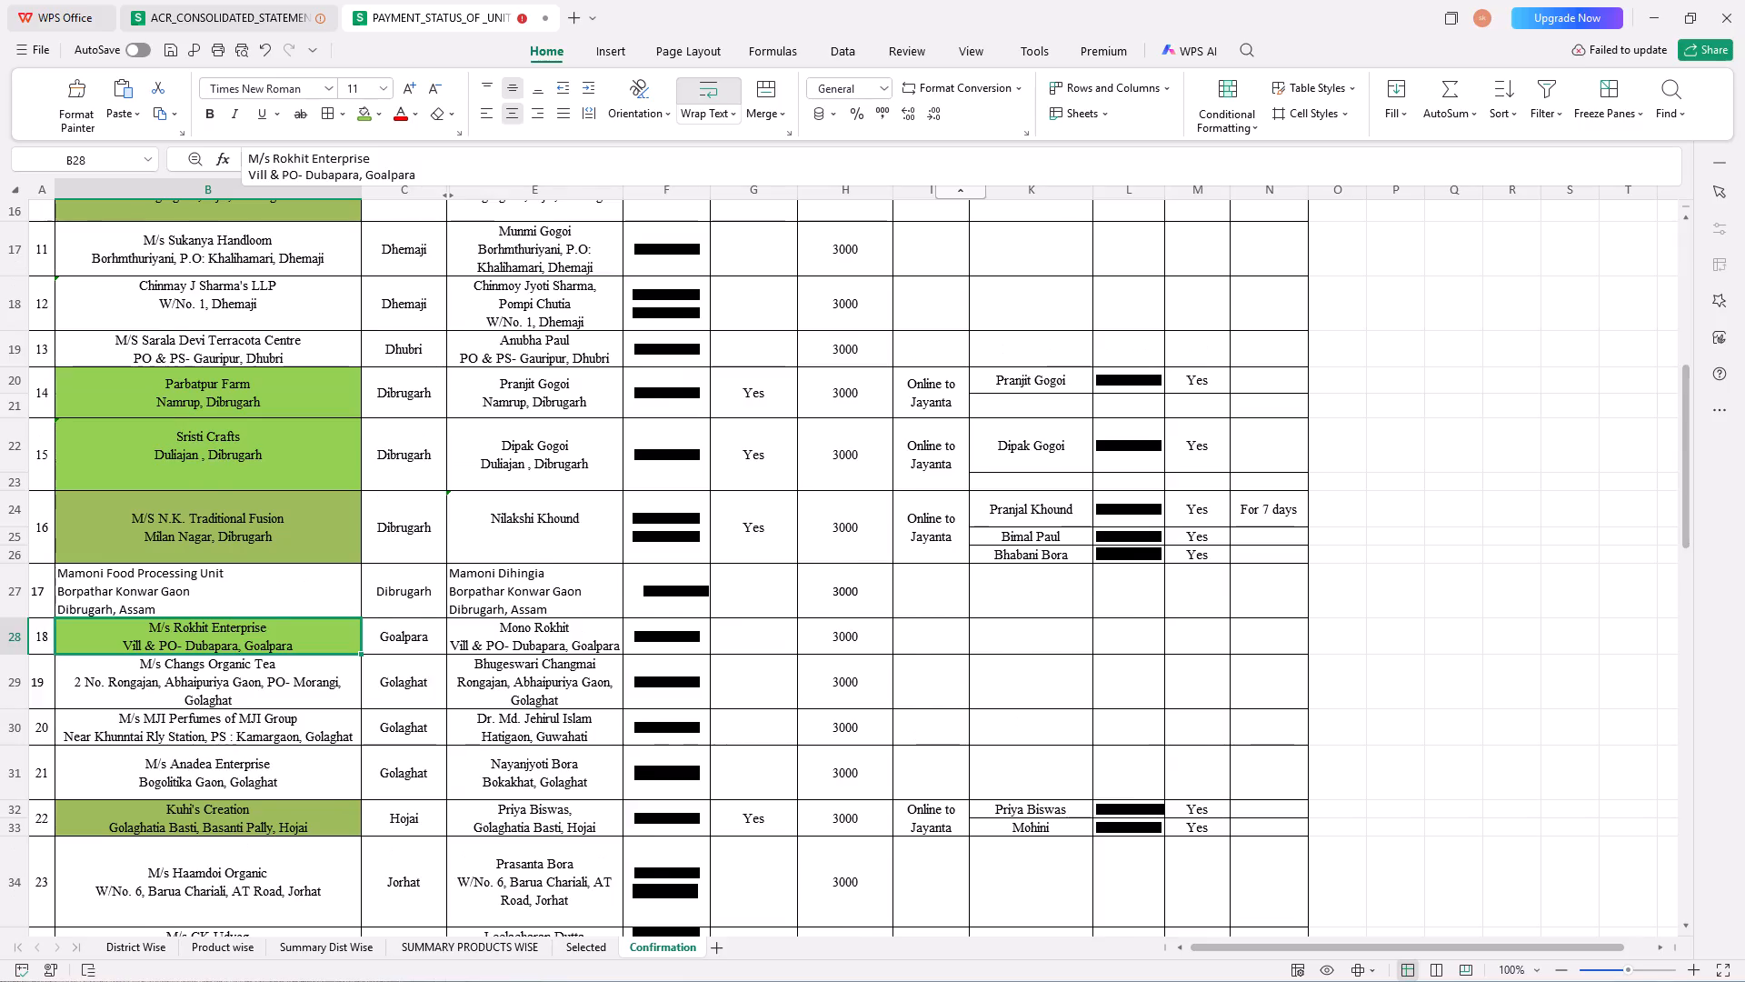
{"action": "scroll", "coordinate": [380, 650], "scroll_direction": "up", "scroll_amount": 12}
{"action": "scroll", "coordinate": [391, 725], "scroll_direction": "down", "scroll_amount": 4}
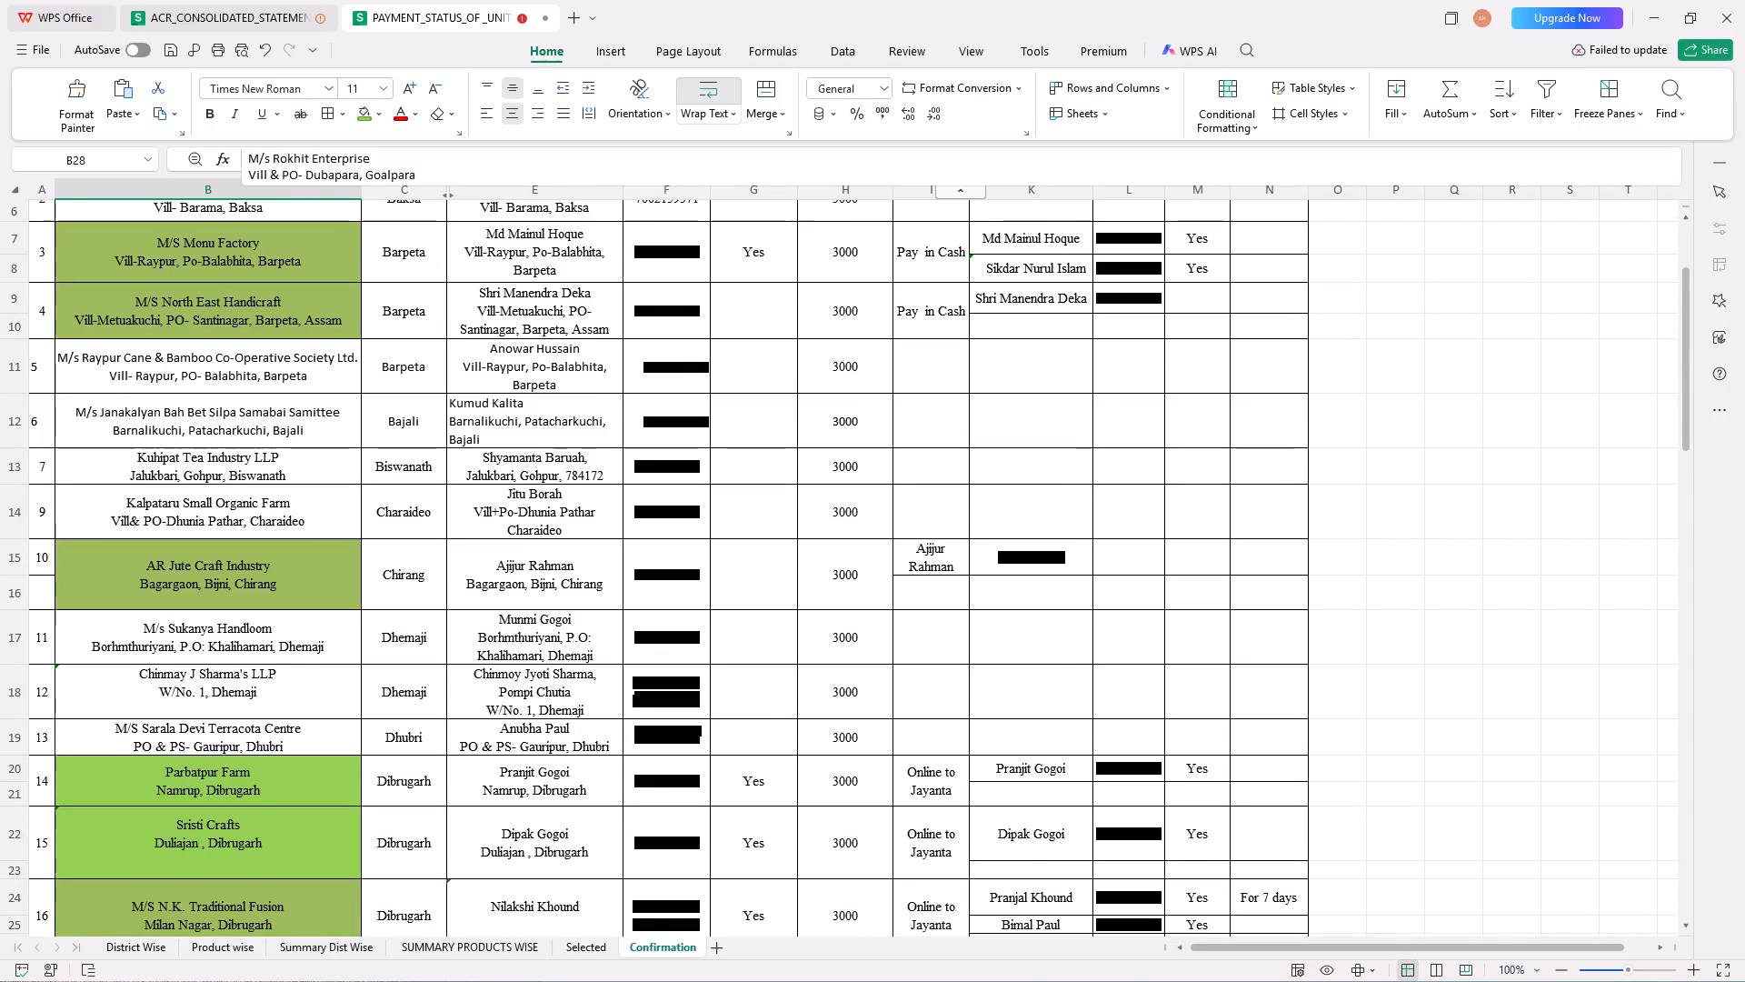
Look through the Selected sheet's unit list for the Goalpara entries, checking M/s Anjan Creations at Dubapara.
{"action": "left_click", "coordinate": [573, 951]}
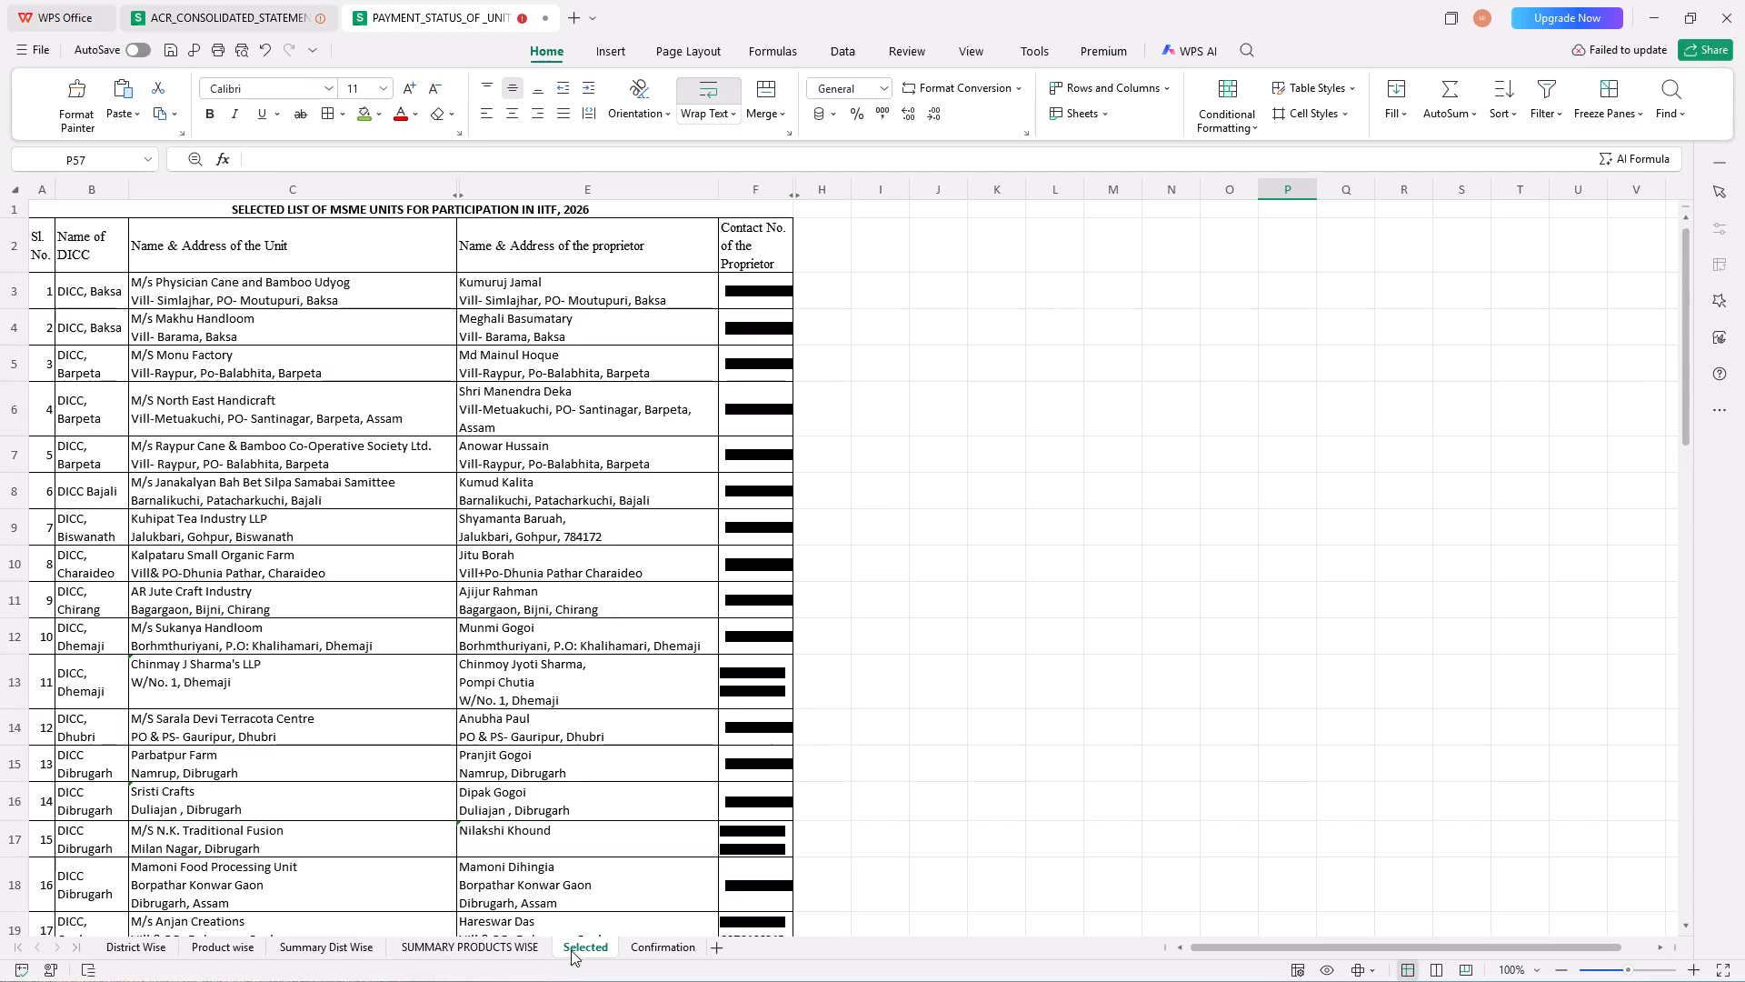
{"action": "scroll", "coordinate": [448, 801], "scroll_direction": "down", "scroll_amount": 2}
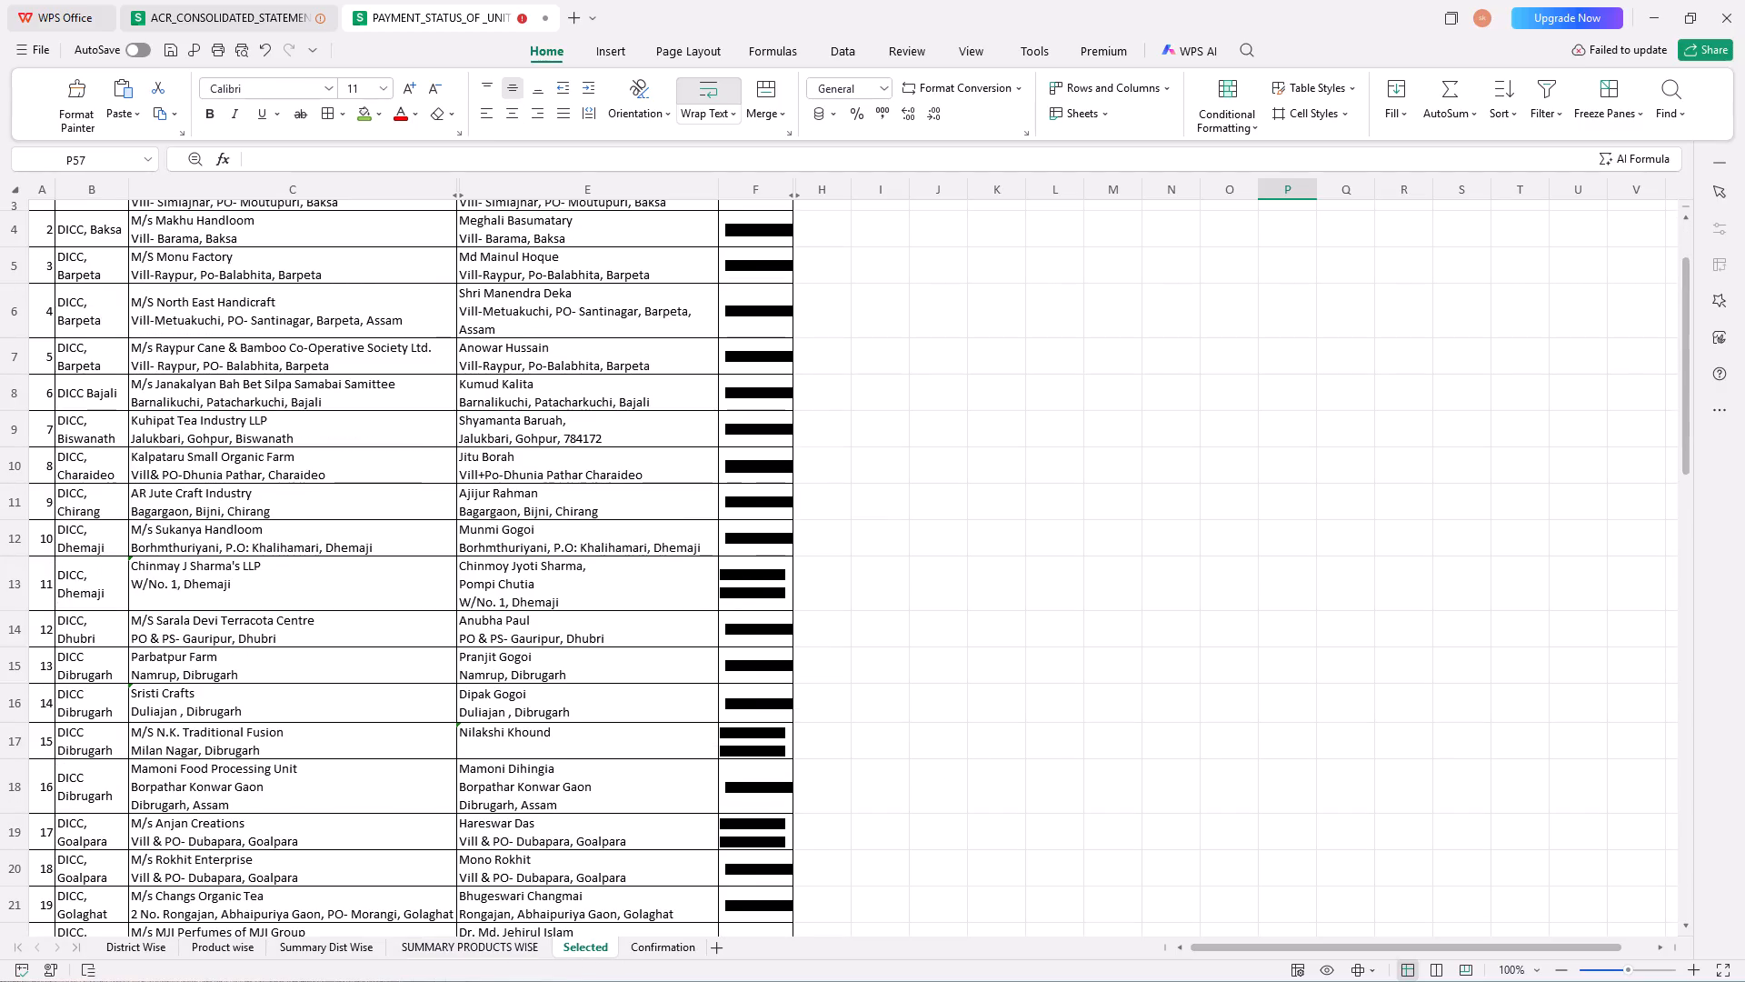
{"action": "scroll", "coordinate": [327, 768], "scroll_direction": "down", "scroll_amount": 4}
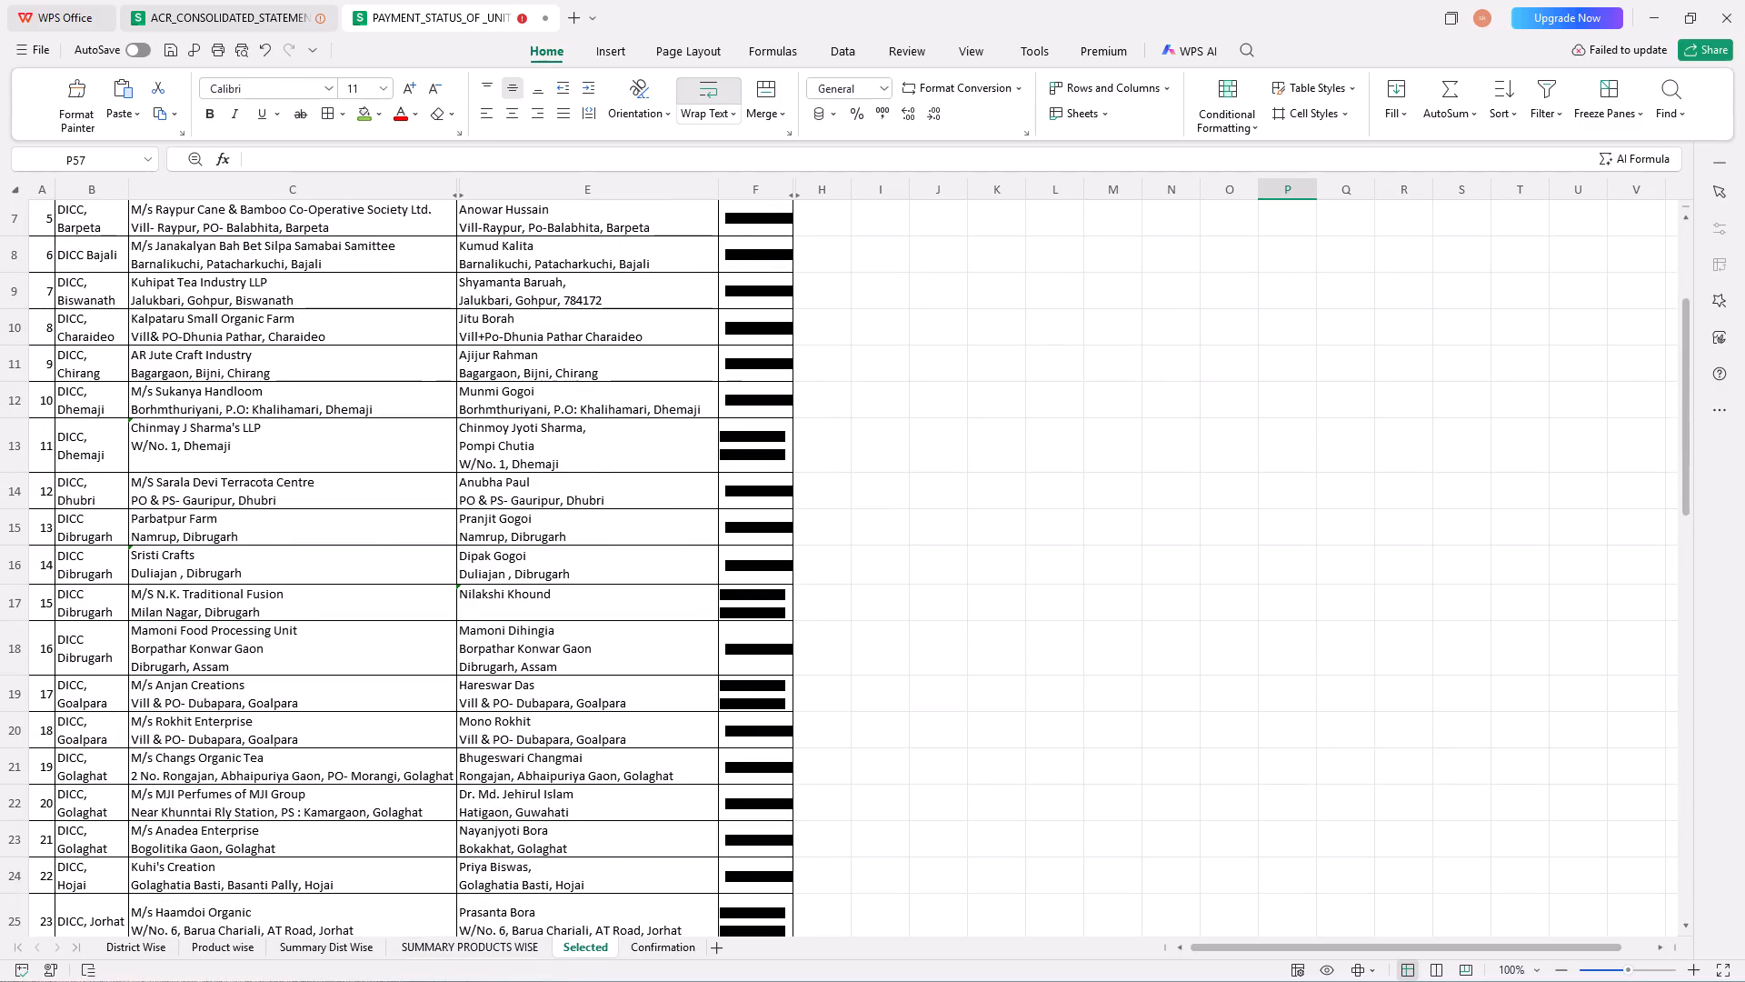
{"action": "scroll", "coordinate": [325, 772], "scroll_direction": "up", "scroll_amount": 9}
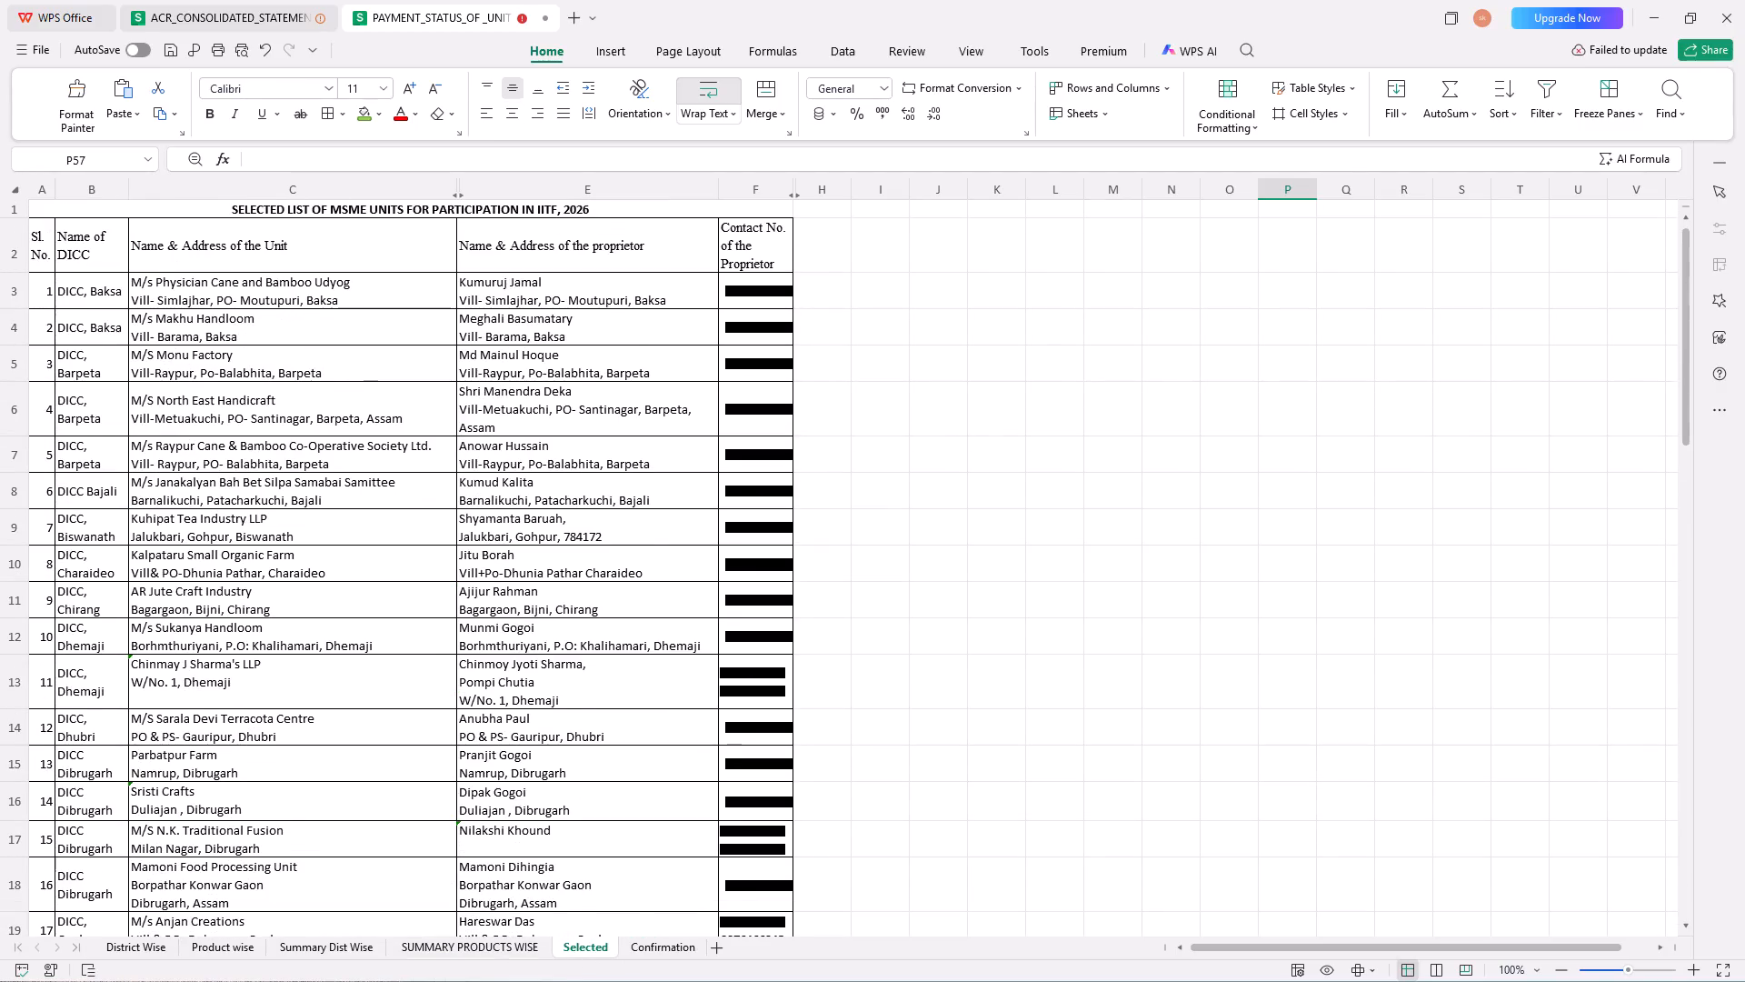
{"action": "scroll", "coordinate": [387, 736], "scroll_direction": "down", "scroll_amount": 8}
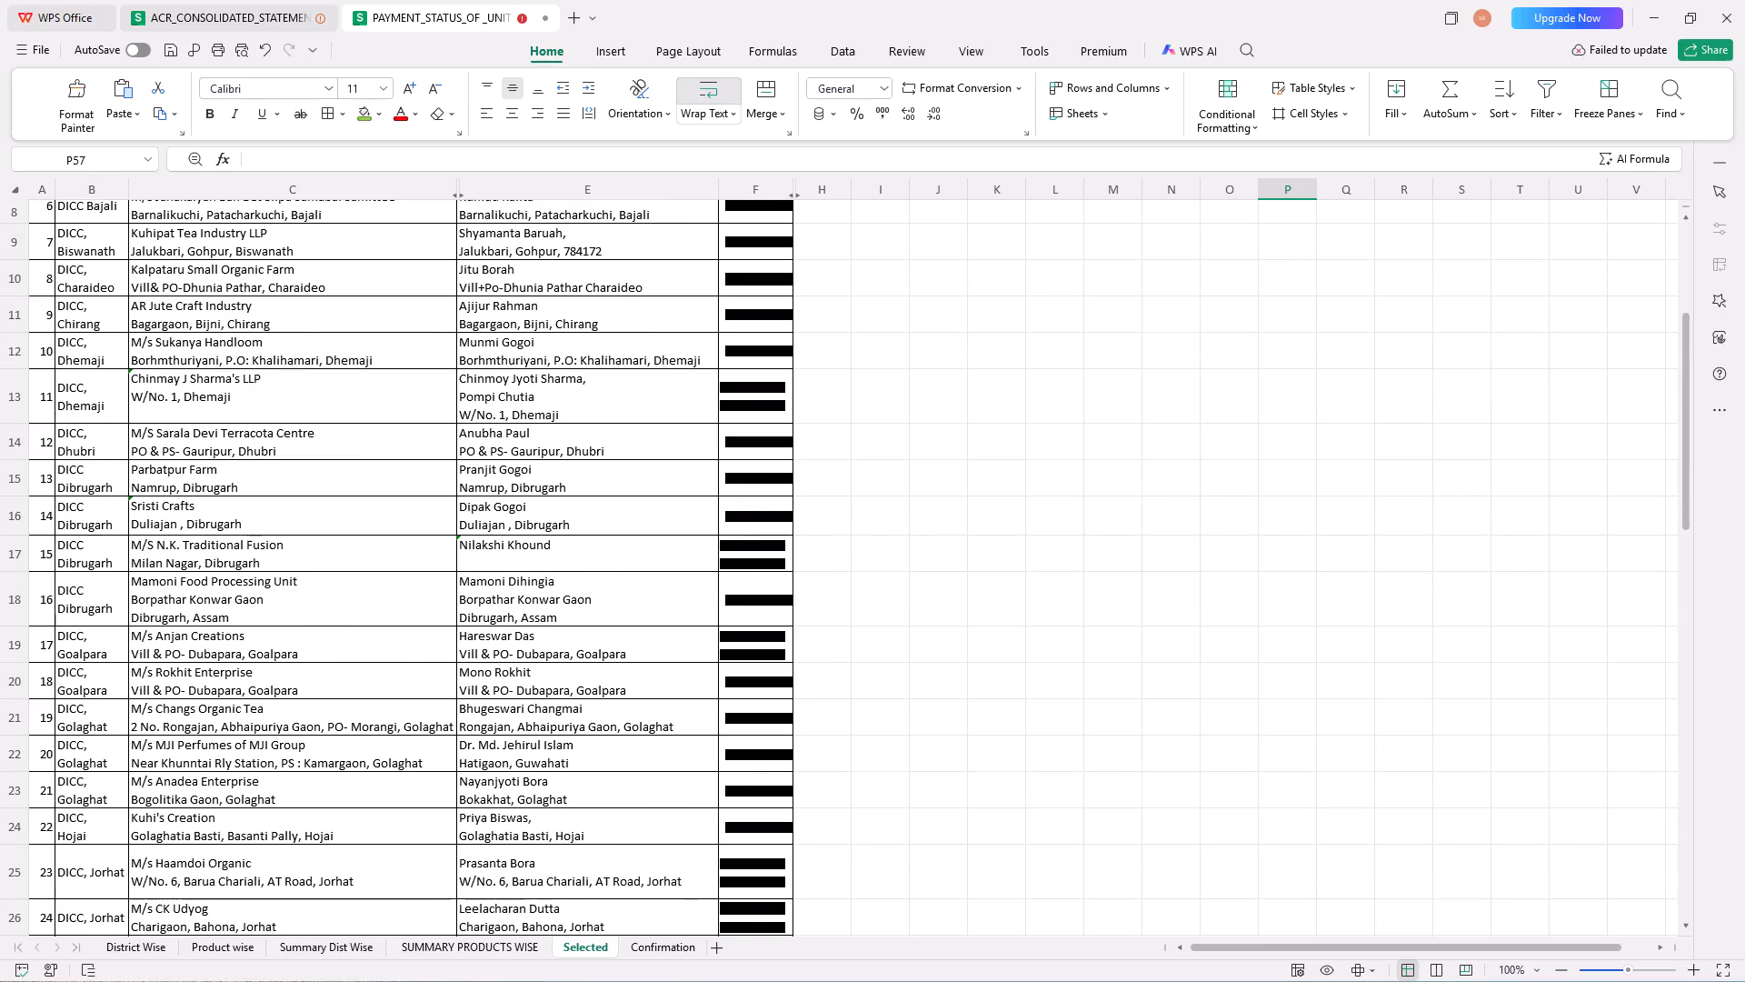
{"action": "left_click", "coordinate": [79, 552]}
{"action": "left_click", "coordinate": [217, 568]}
{"action": "left_click", "coordinate": [147, 544]}
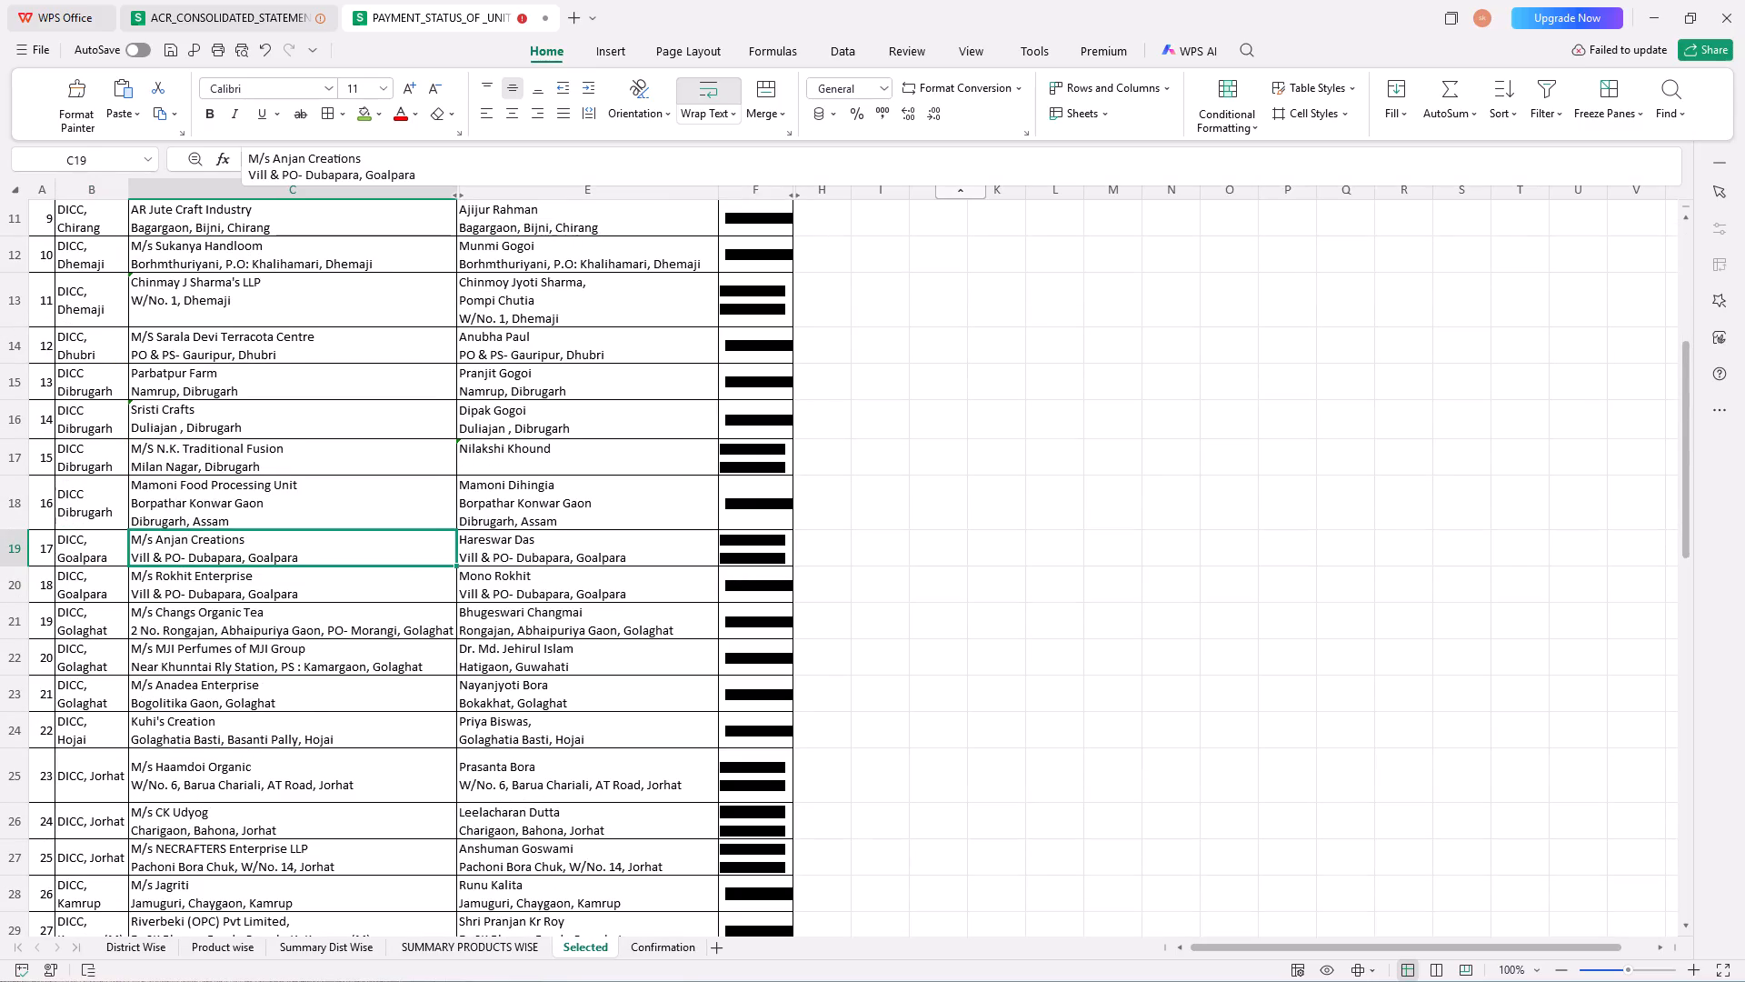
{"action": "scroll", "coordinate": [366, 689], "scroll_direction": "up", "scroll_amount": 6}
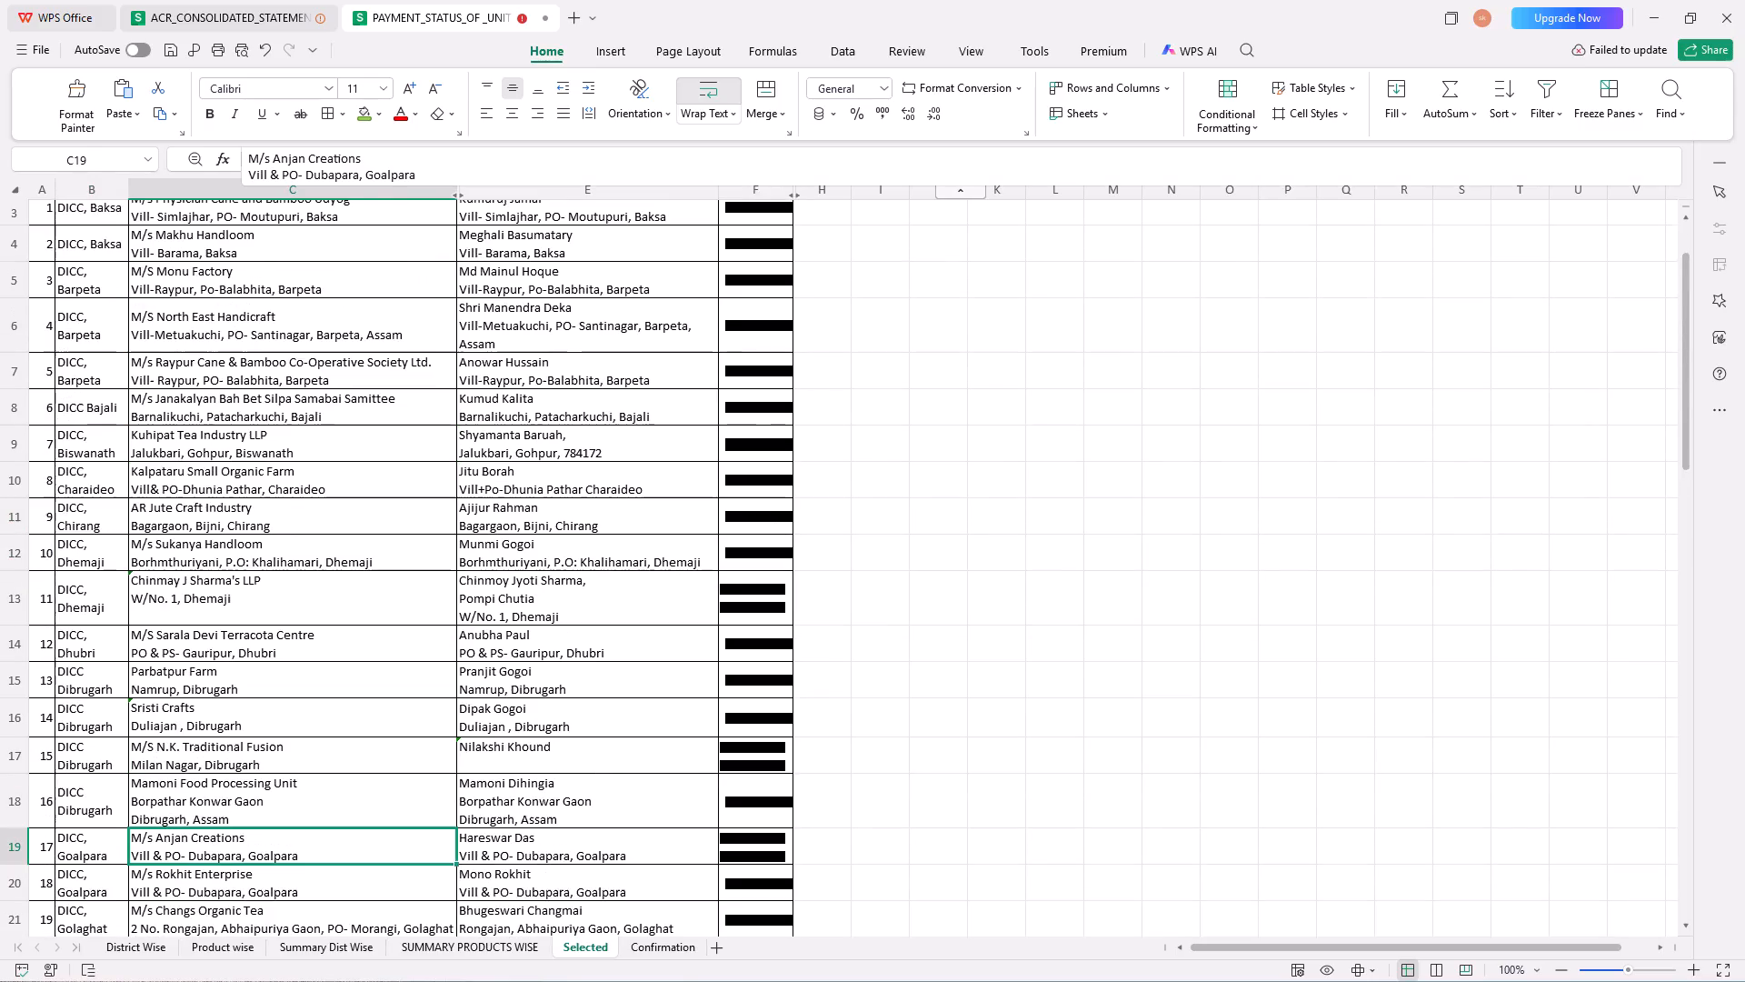
{"action": "scroll", "coordinate": [364, 703], "scroll_direction": "down", "scroll_amount": 1}
Check the Confirmation sheet's entries from M/S N.K. Traditional Fusion back up to the first unit against the selected list.
{"action": "left_click", "coordinate": [668, 948]}
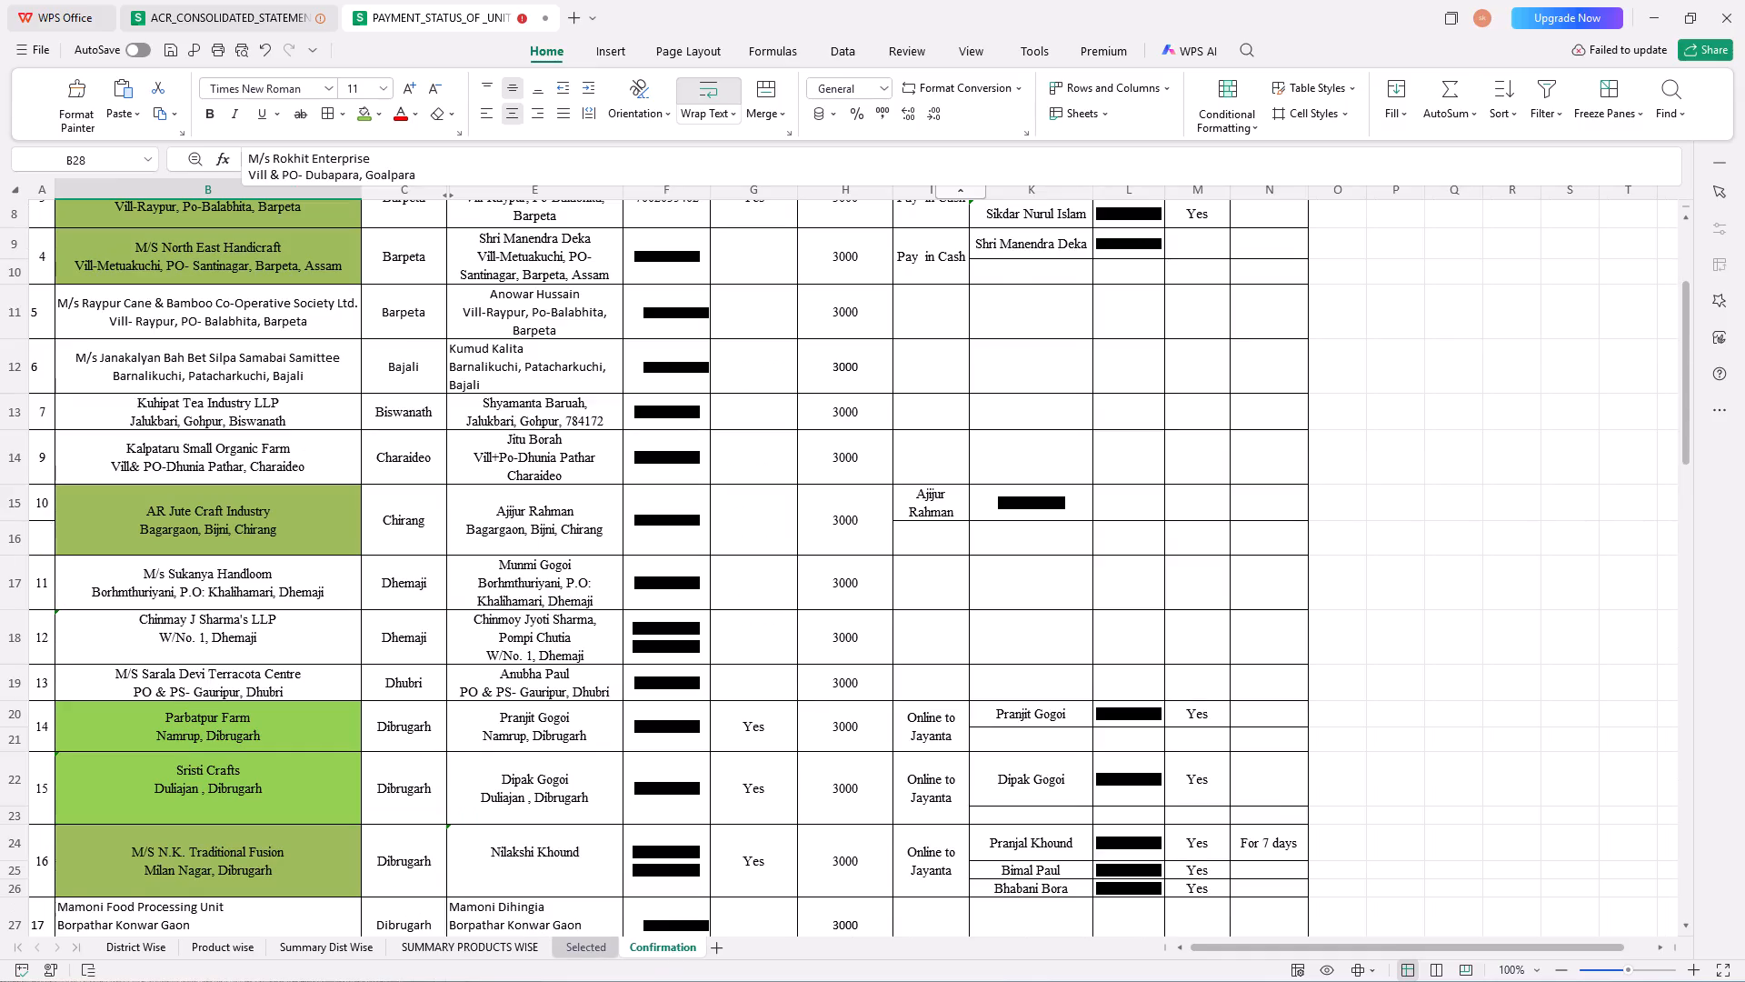
{"action": "scroll", "coordinate": [408, 850], "scroll_direction": "up", "scroll_amount": 5}
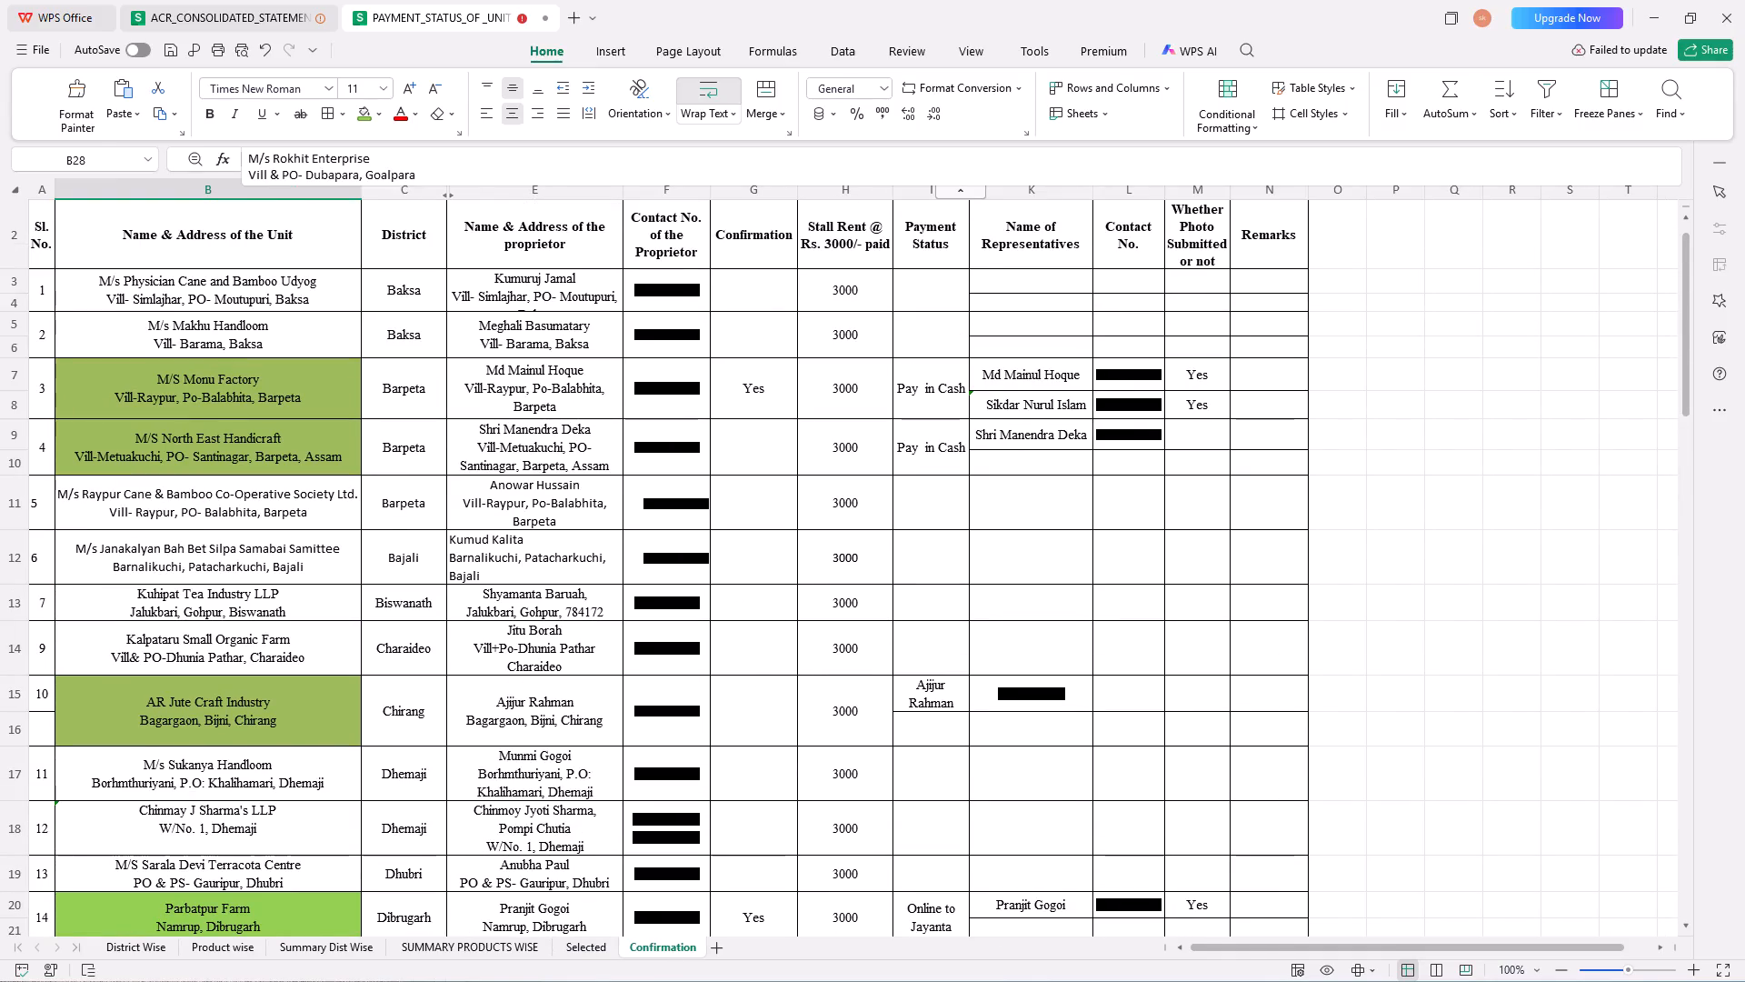
{"action": "scroll", "coordinate": [810, 652], "scroll_direction": "up", "scroll_amount": 2}
{"action": "scroll", "coordinate": [486, 686], "scroll_direction": "down", "scroll_amount": 1}
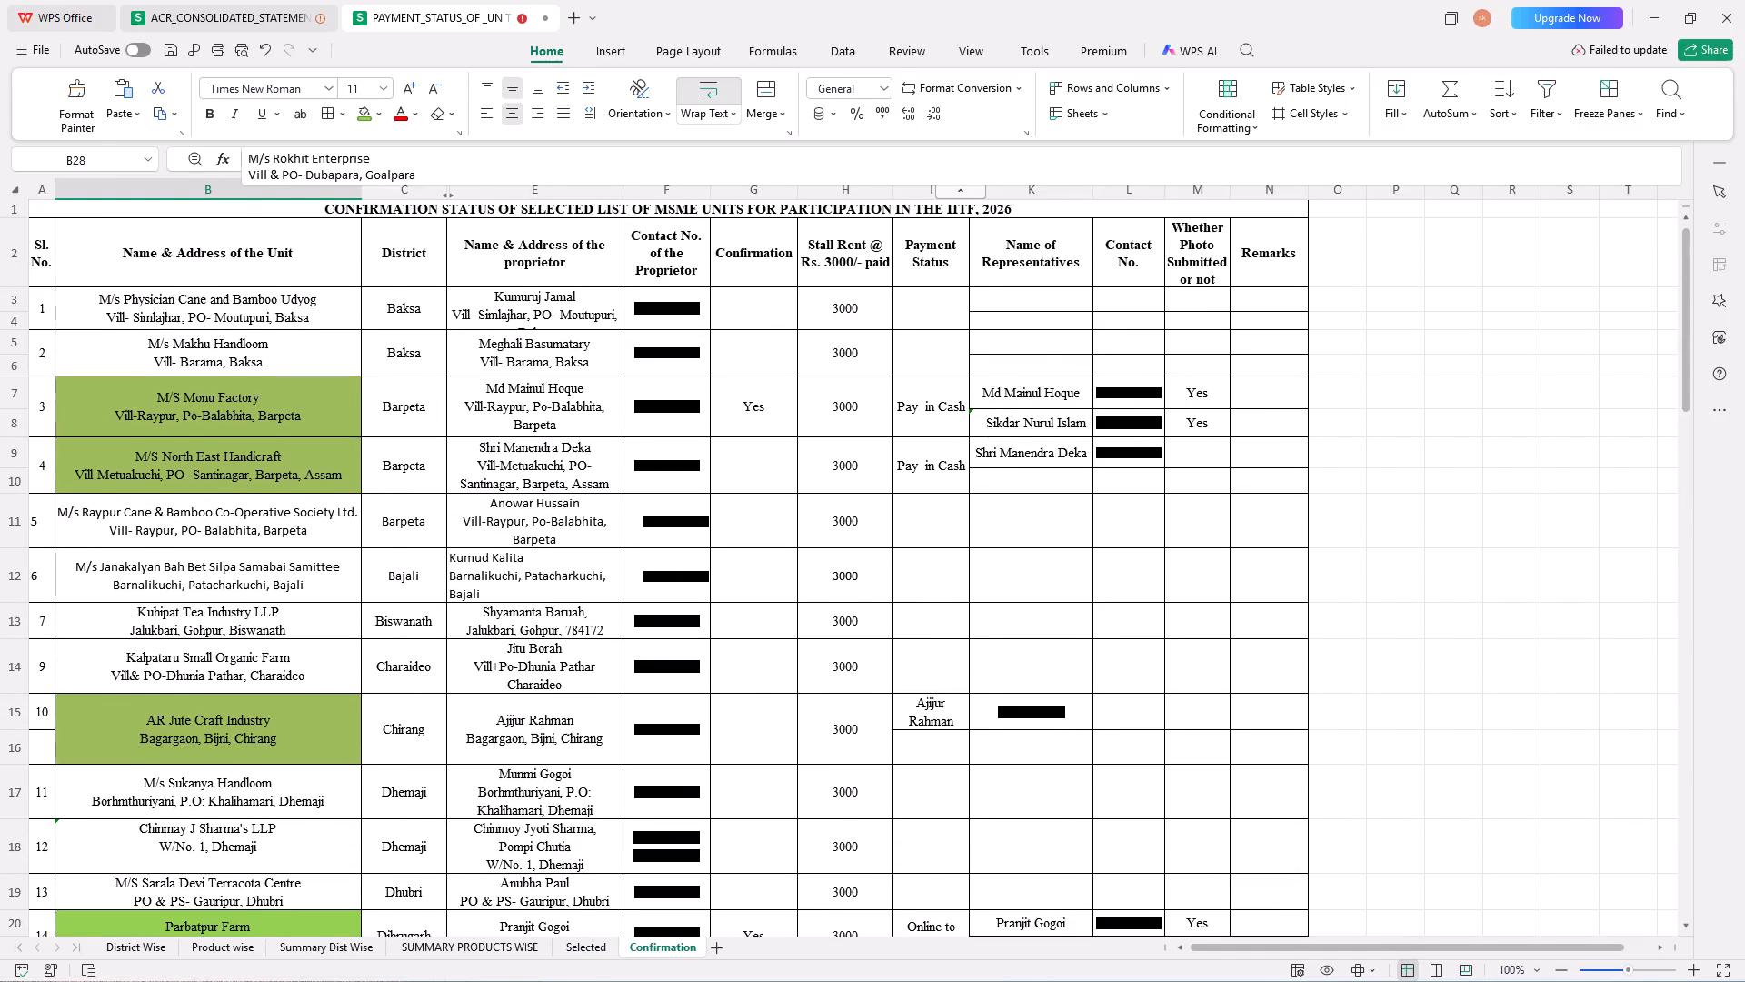
{"action": "scroll", "coordinate": [480, 676], "scroll_direction": "up", "scroll_amount": 1}
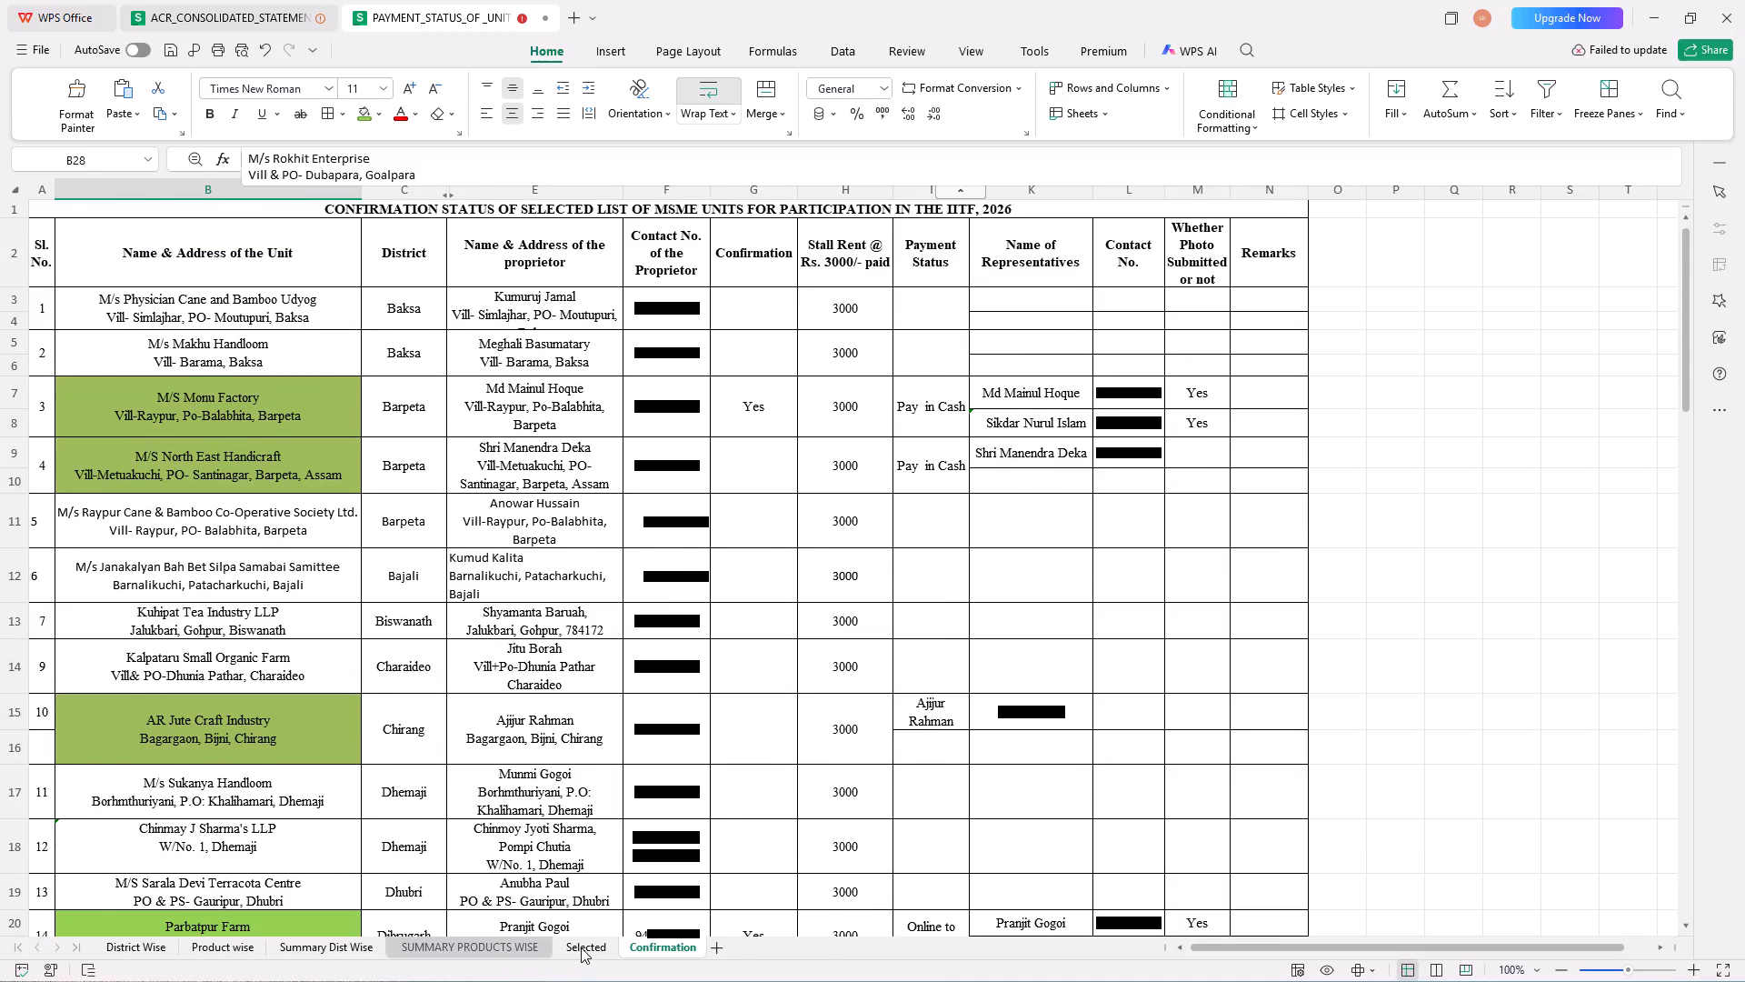
Examine the Selected sheet's units and serial numbers from the Baksa entries to the Sonitpur entries.
{"action": "left_click", "coordinate": [581, 947]}
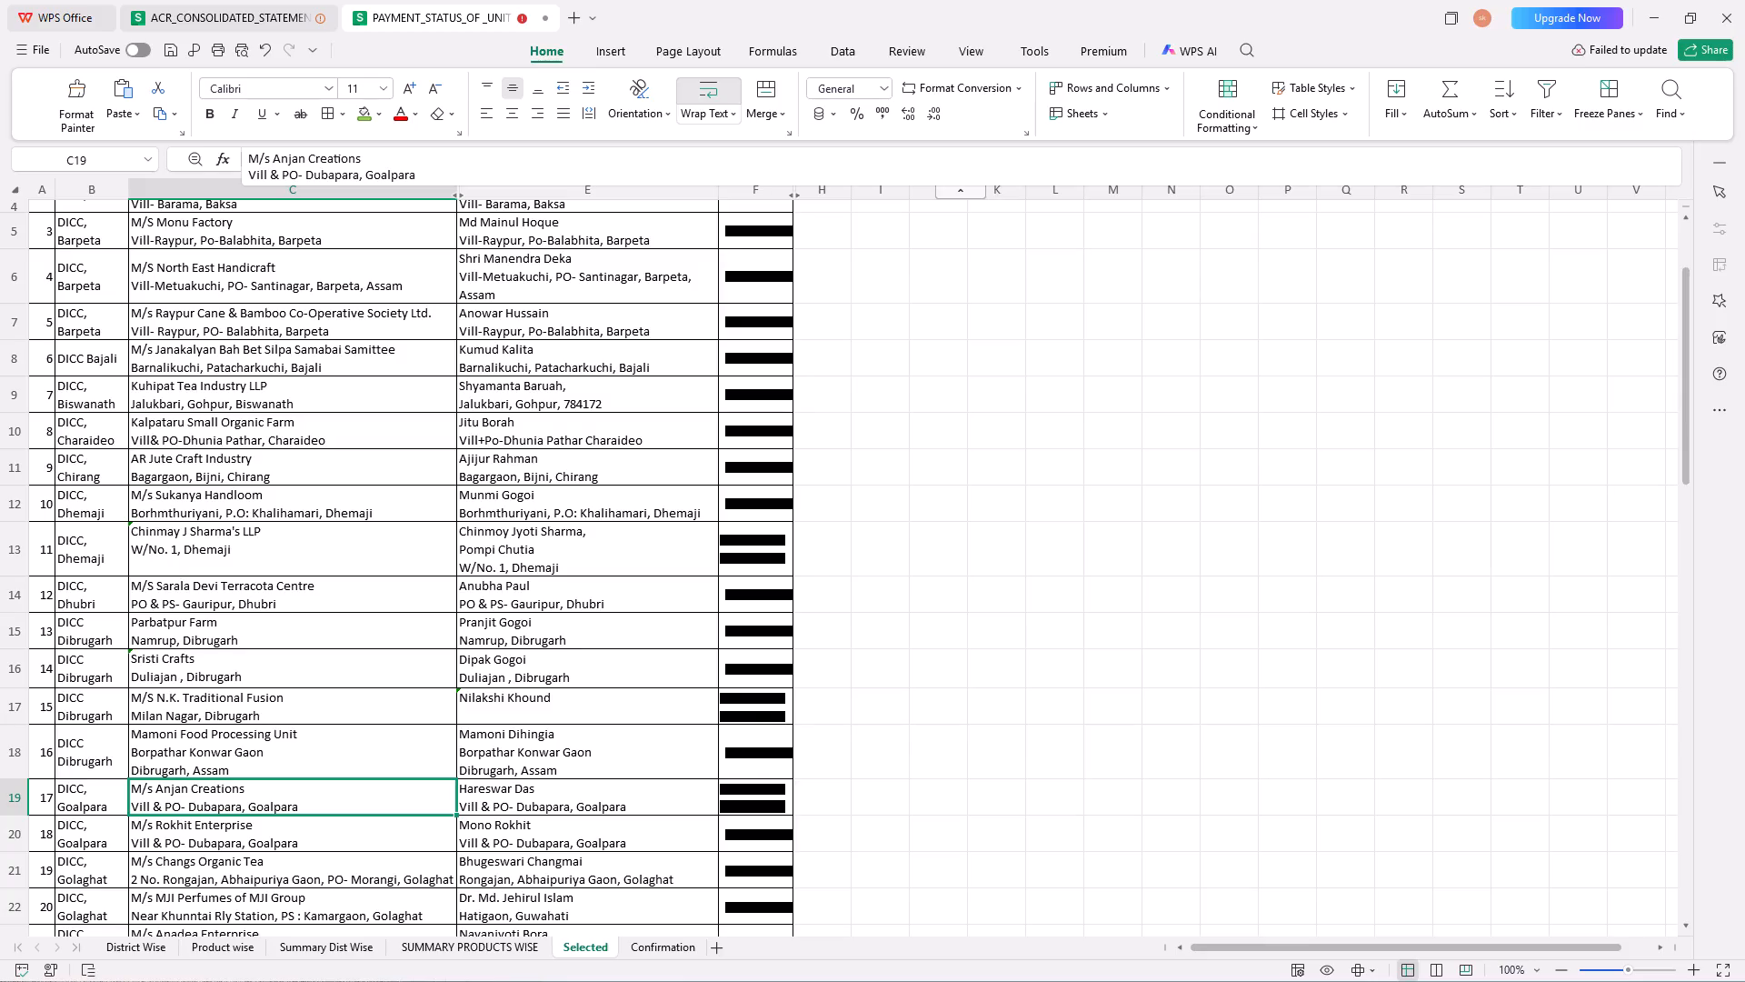
{"action": "scroll", "coordinate": [249, 799], "scroll_direction": "up", "scroll_amount": 1}
{"action": "scroll", "coordinate": [254, 798], "scroll_direction": "down", "scroll_amount": 2}
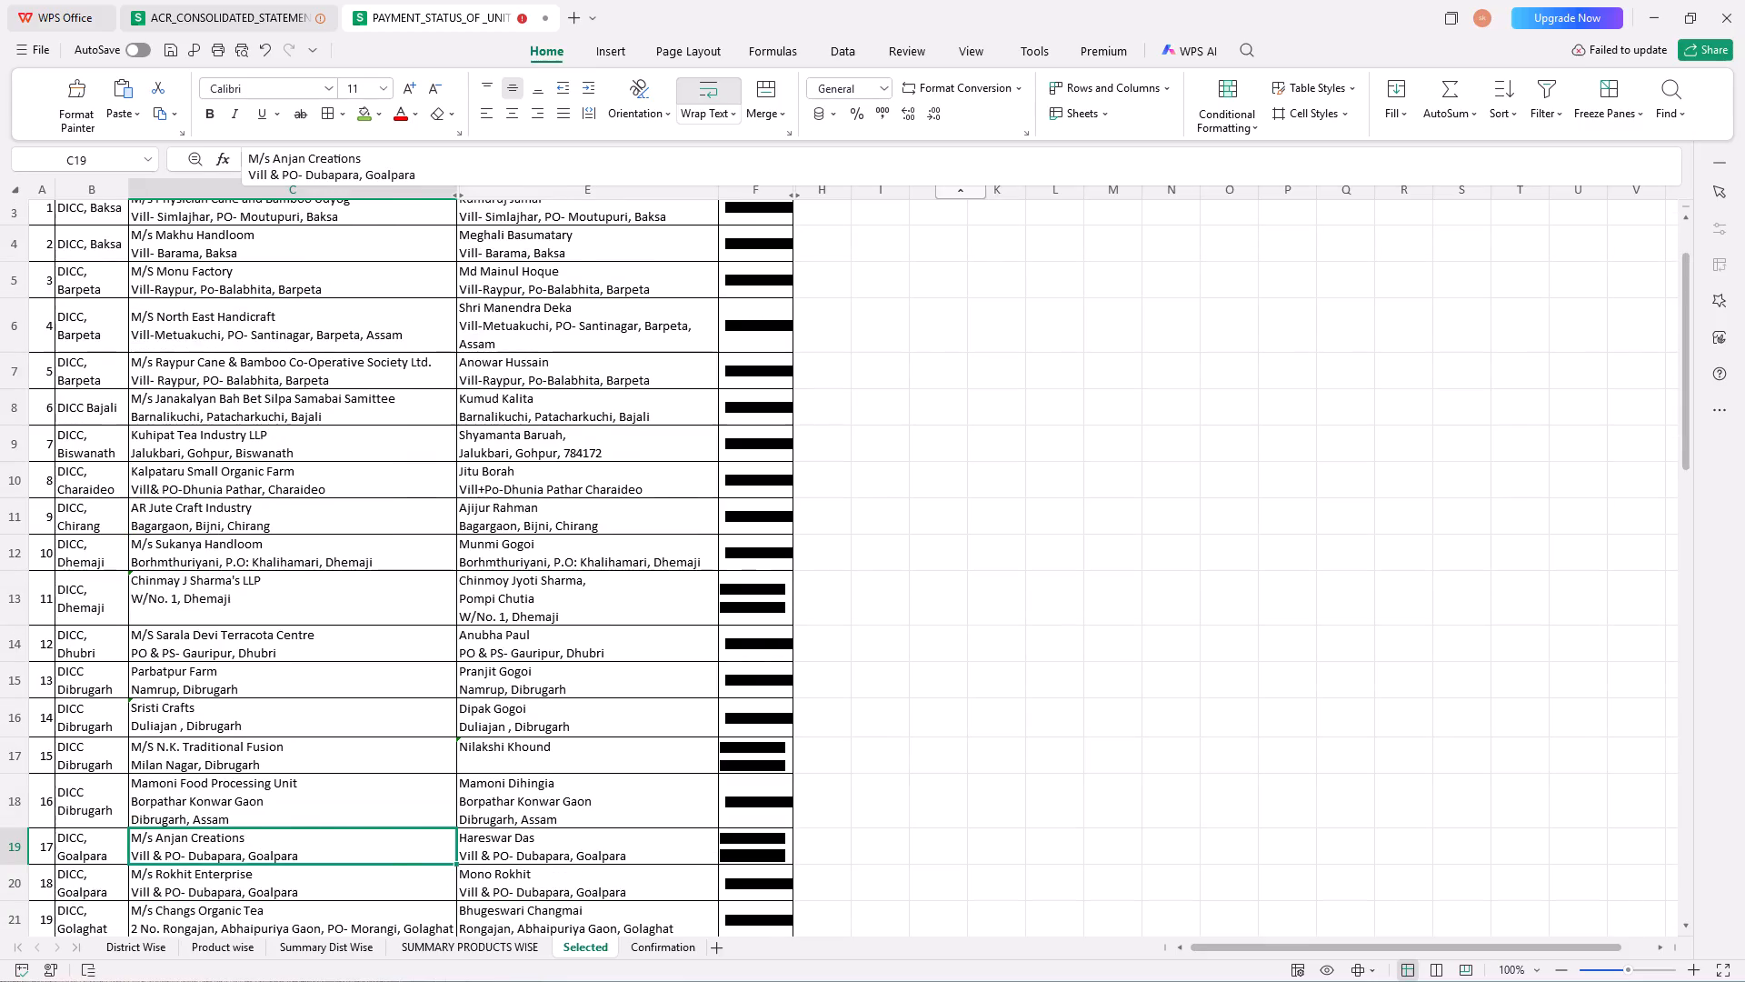
{"action": "scroll", "coordinate": [135, 777], "scroll_direction": "down", "scroll_amount": 20}
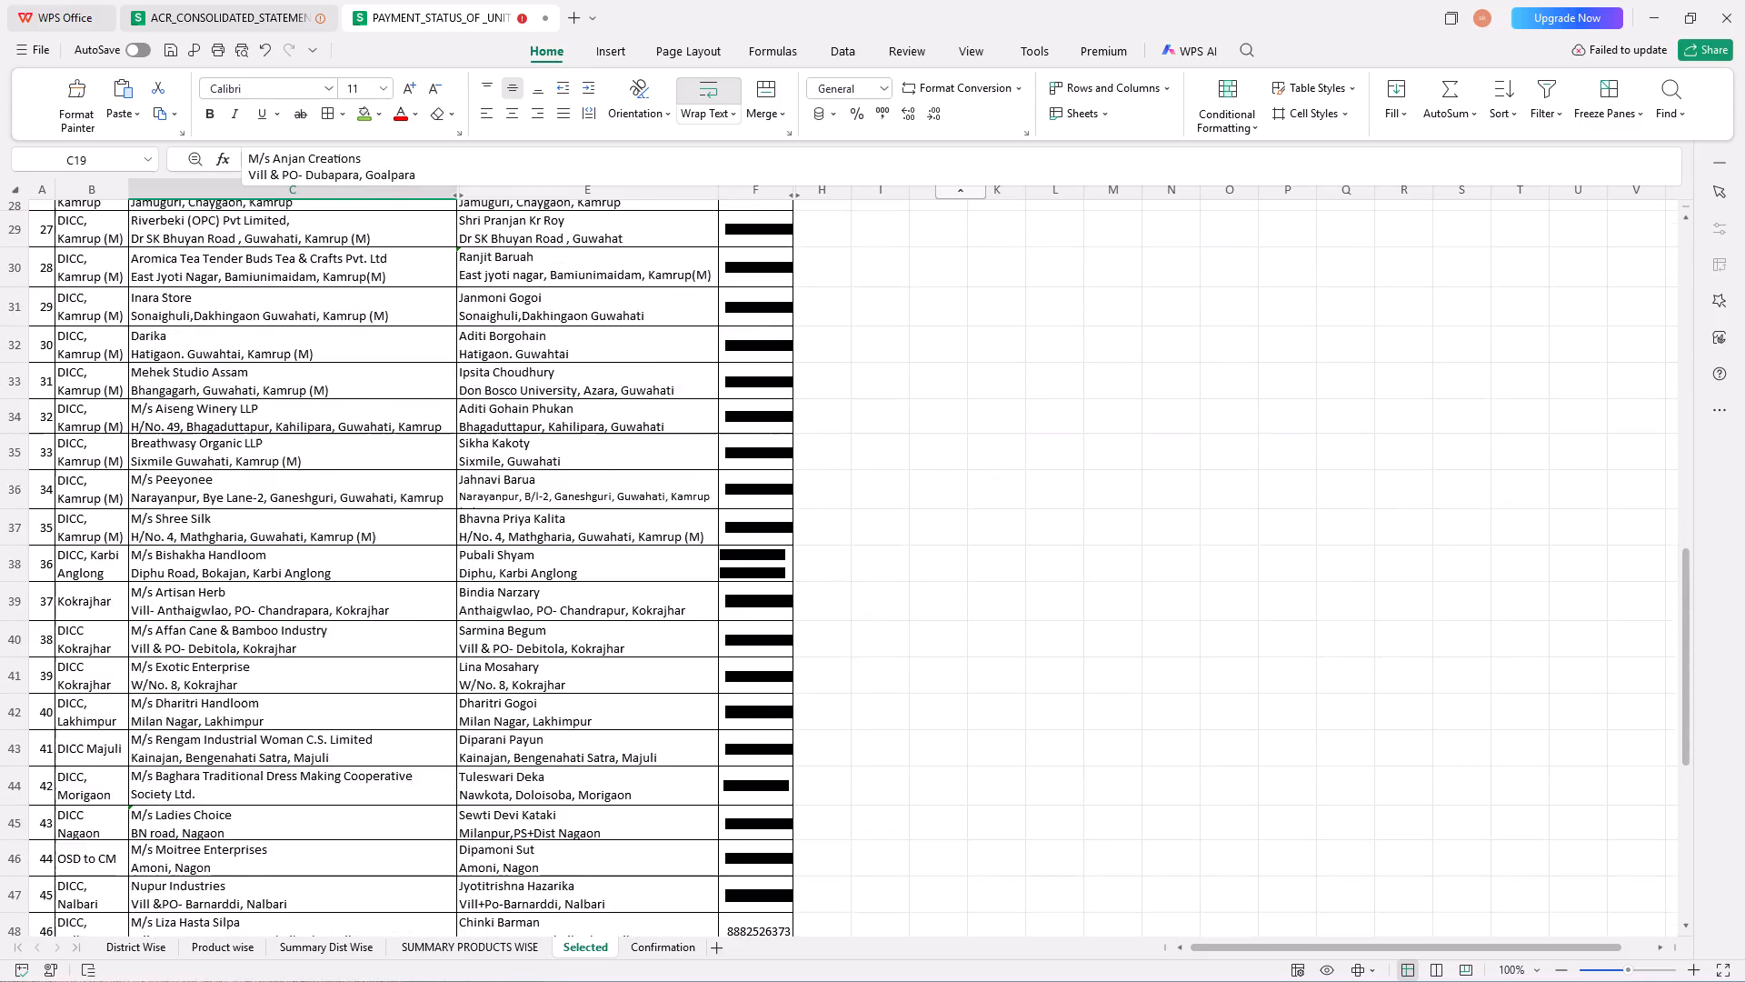
{"action": "scroll", "coordinate": [165, 822], "scroll_direction": "down", "scroll_amount": 5}
{"action": "scroll", "coordinate": [174, 821], "scroll_direction": "up", "scroll_amount": 7}
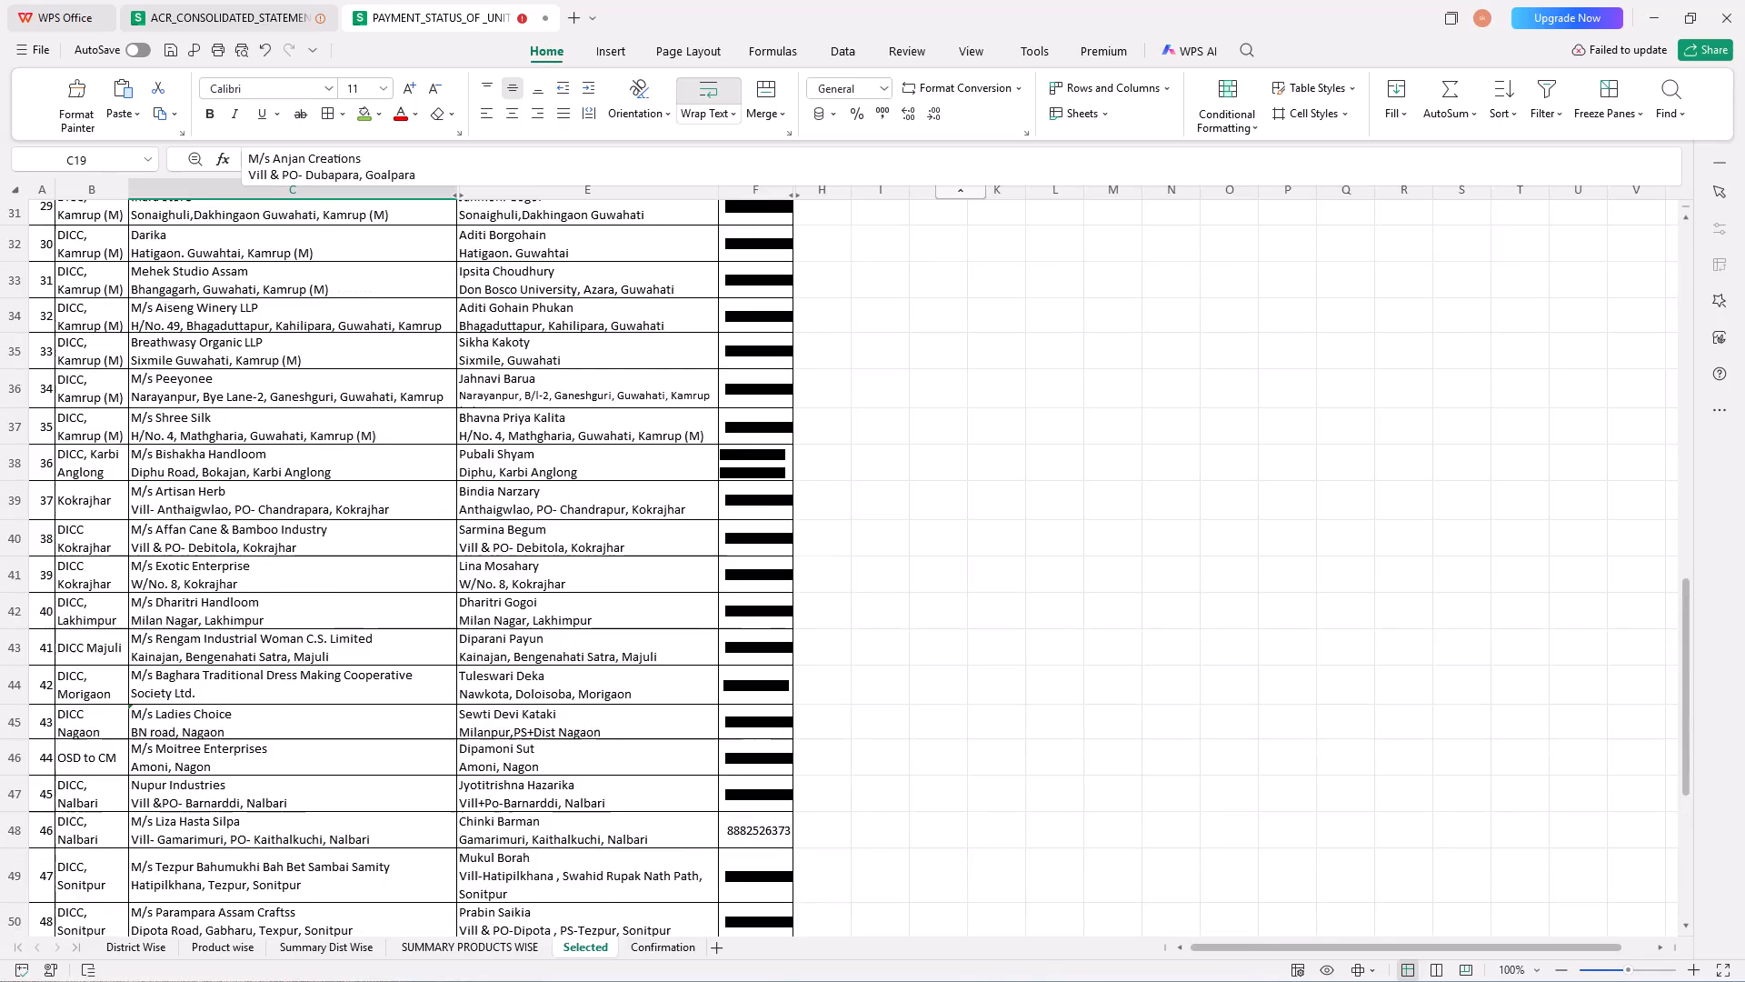
{"action": "scroll", "coordinate": [176, 817], "scroll_direction": "up", "scroll_amount": 1}
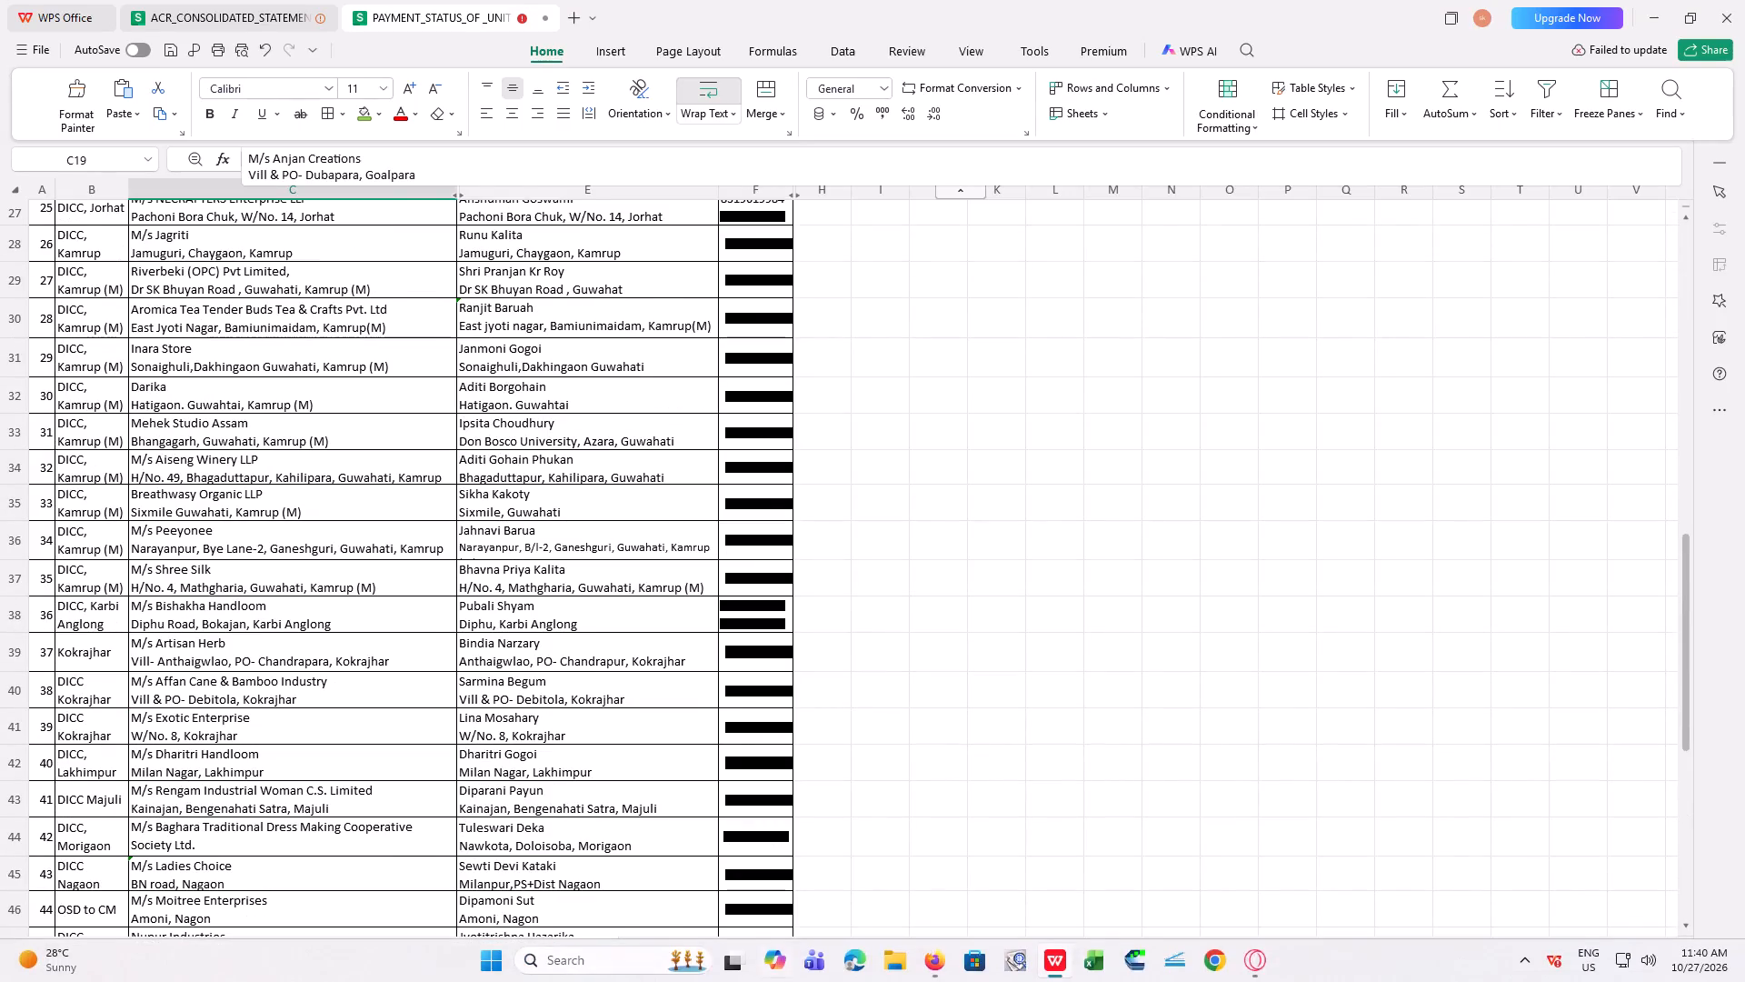
{"action": "left_click", "coordinate": [774, 854]}
Select the Confirmation sheet's unit names from M/s Physician Cane and Bamboo Udyog through M/s The Yarn Basket to check their count.
{"action": "left_click", "coordinate": [656, 948]}
{"action": "scroll", "coordinate": [287, 888], "scroll_direction": "up", "scroll_amount": 3}
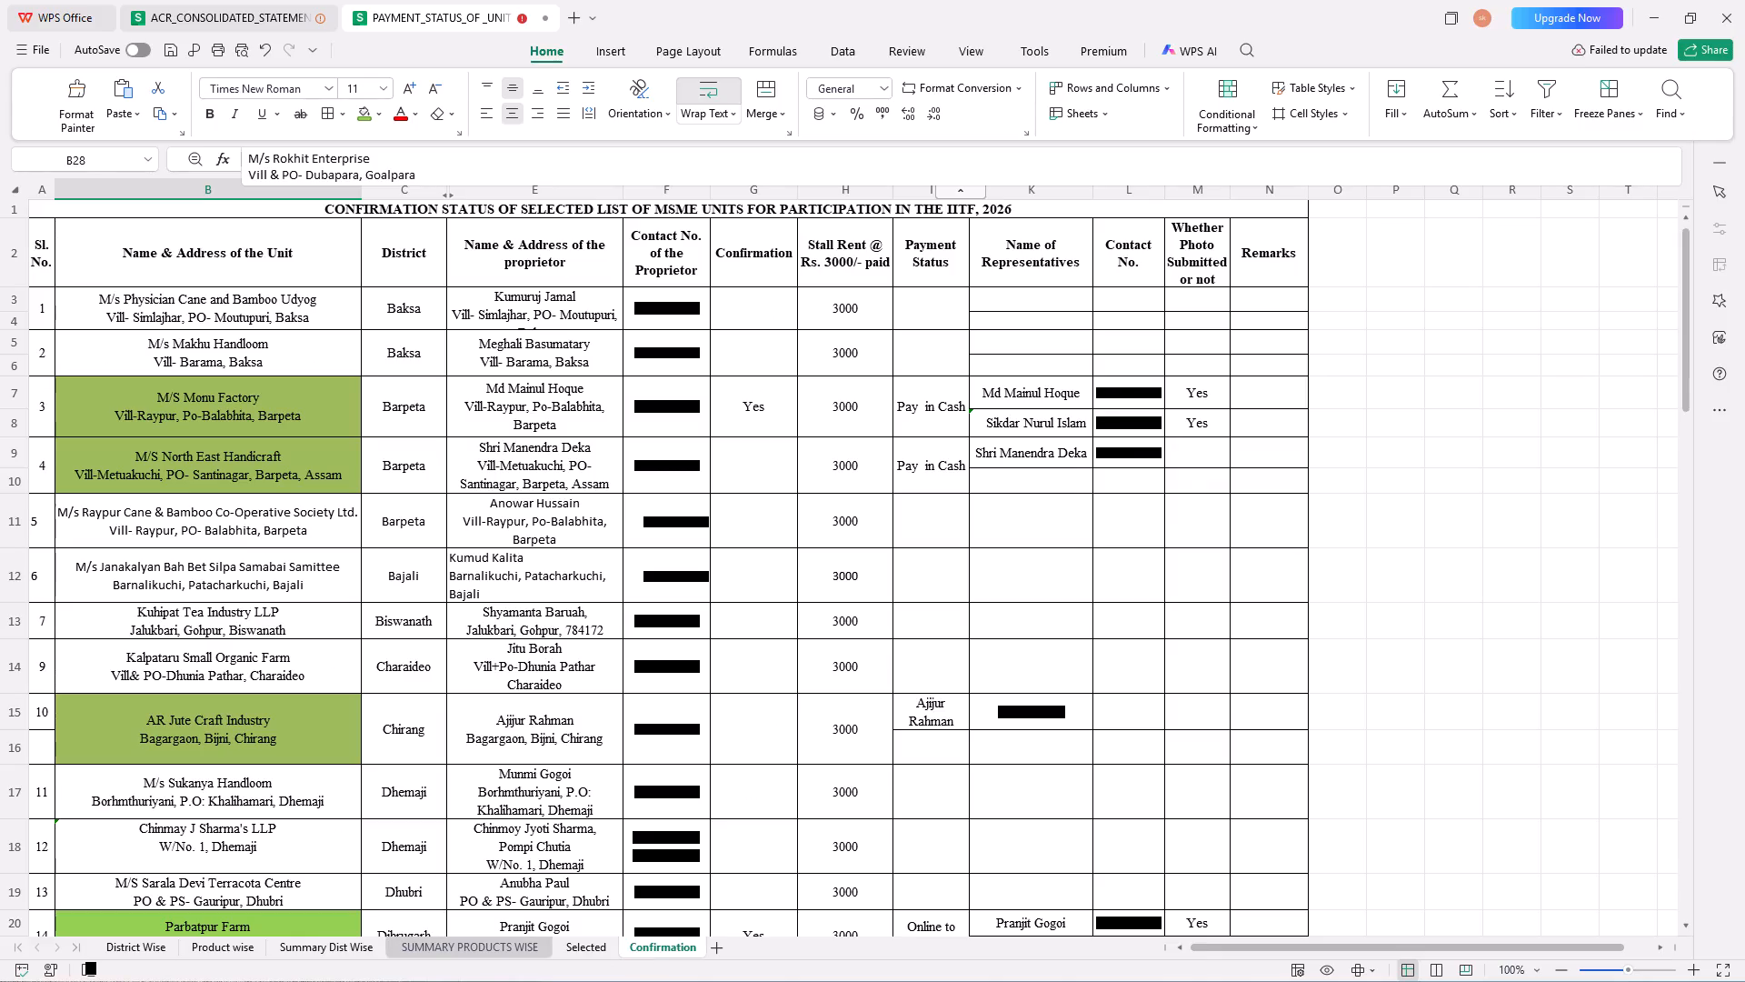
{"action": "left_click", "coordinate": [159, 291]}
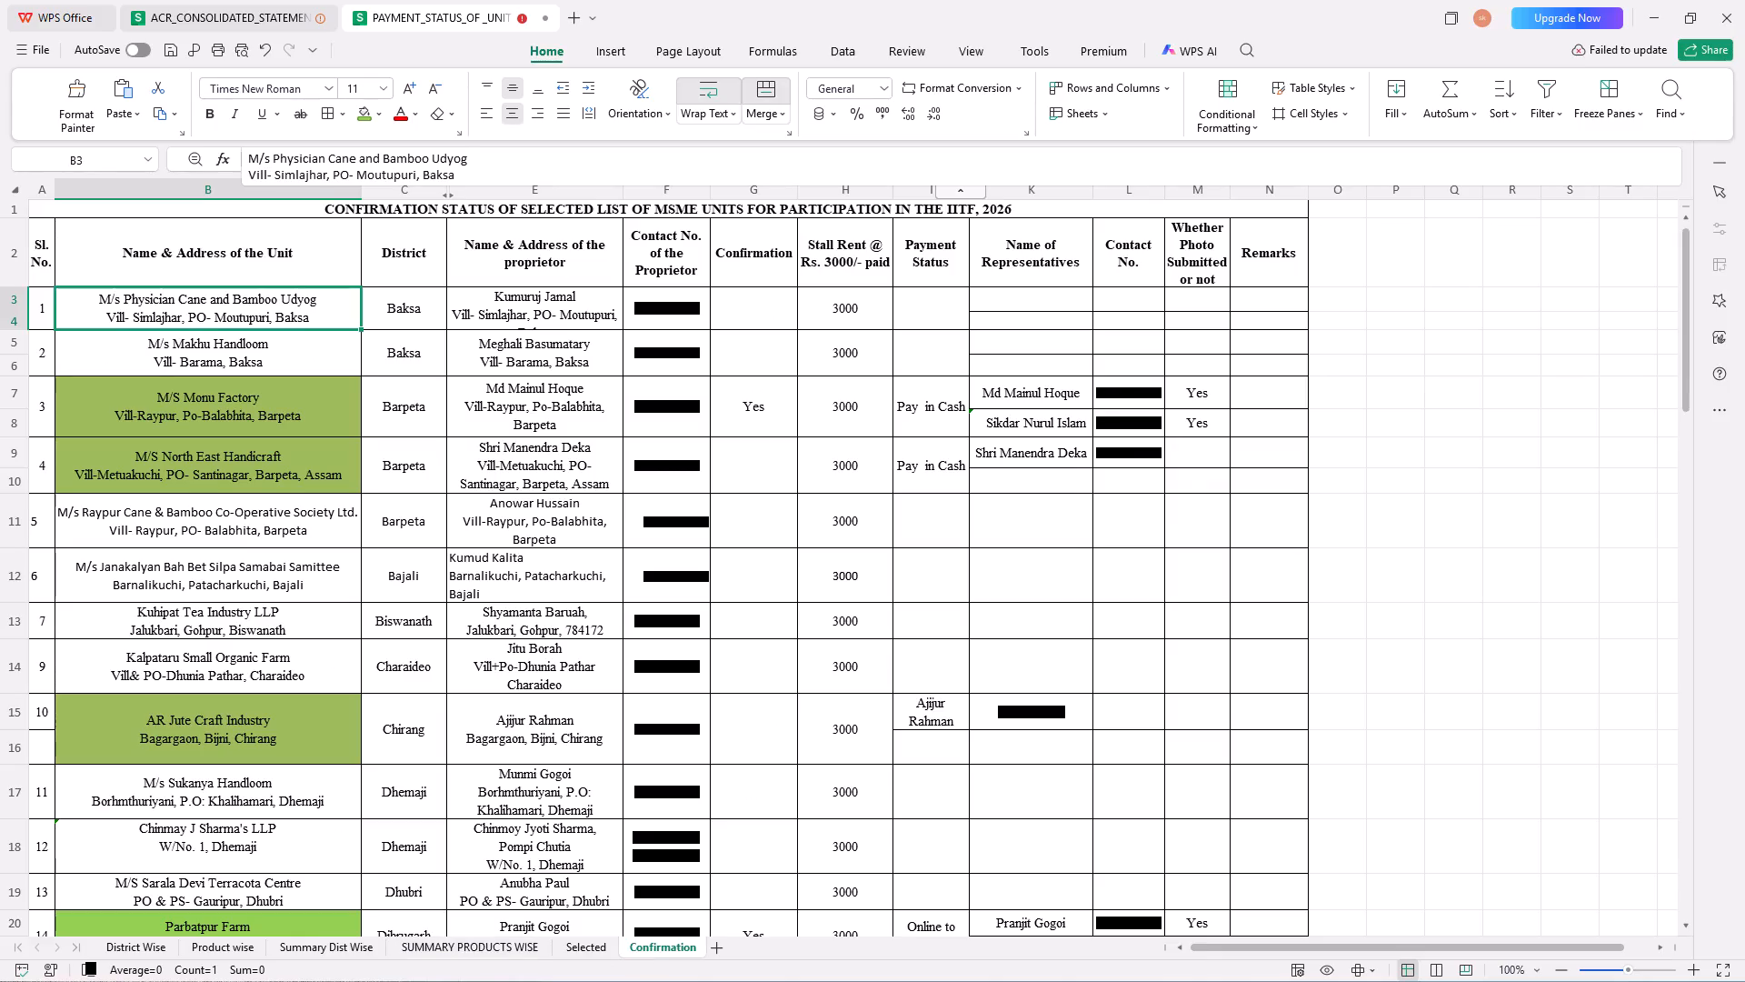
{"action": "left_click", "coordinate": [174, 303]}
{"action": "left_click", "coordinate": [152, 350]}
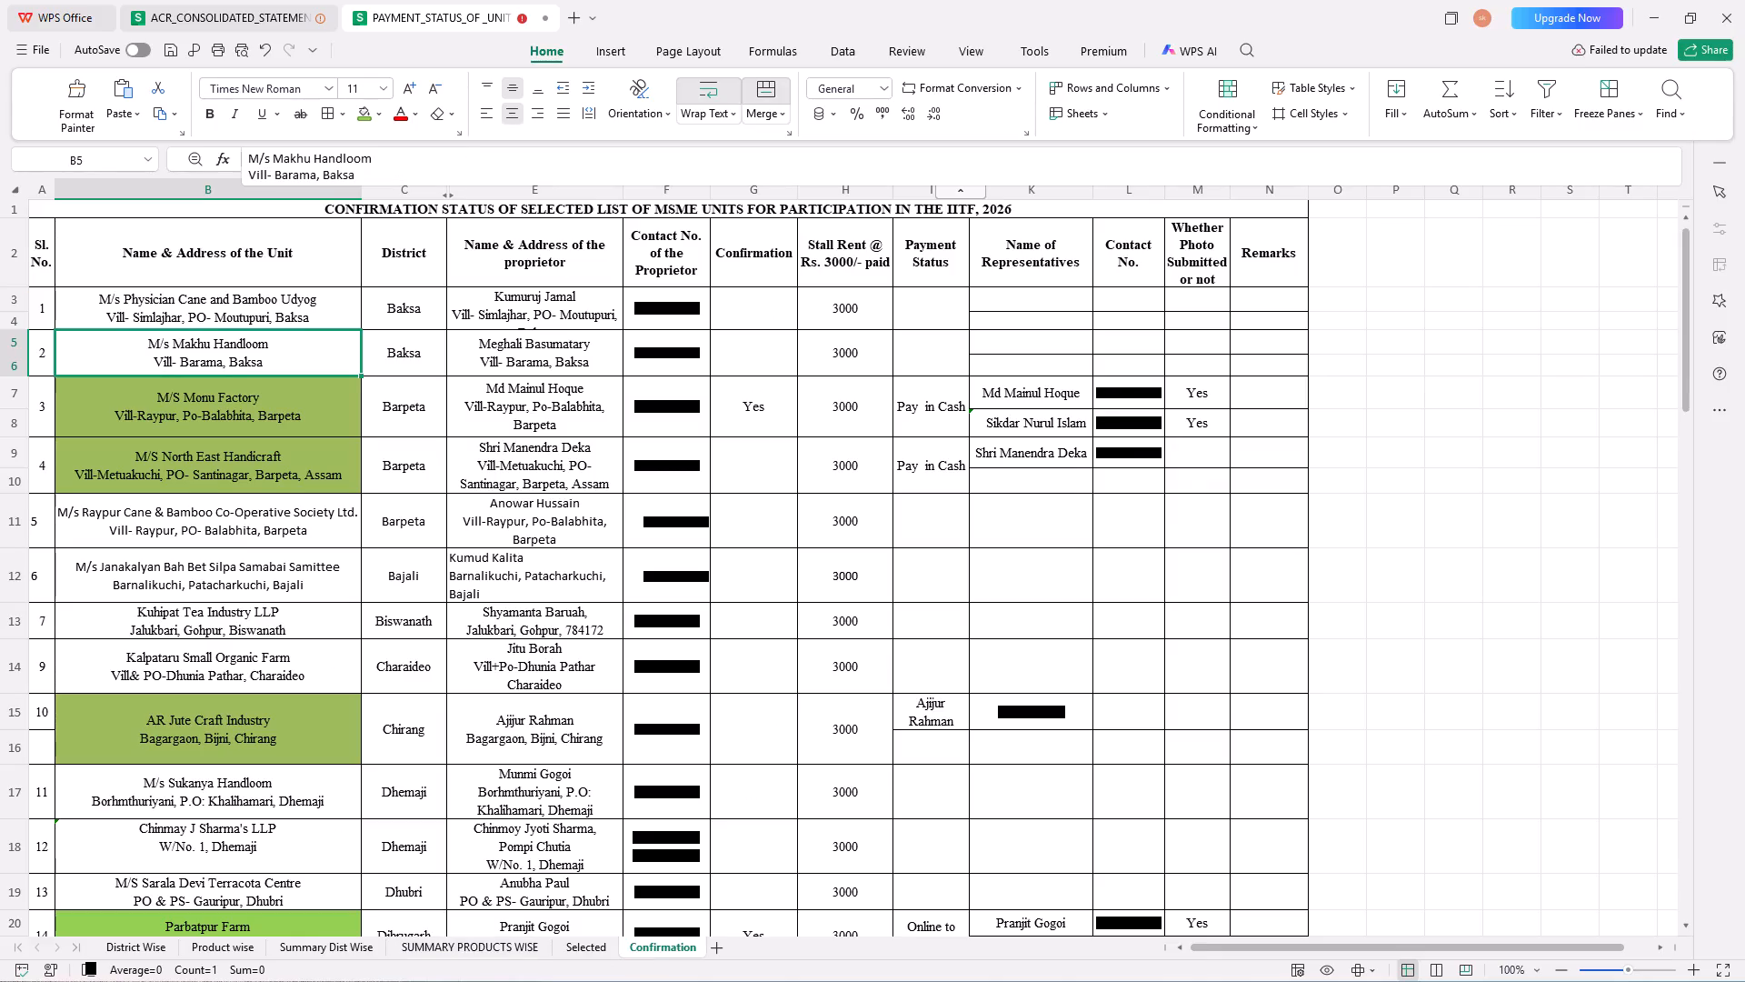
{"action": "left_click", "coordinate": [171, 312]}
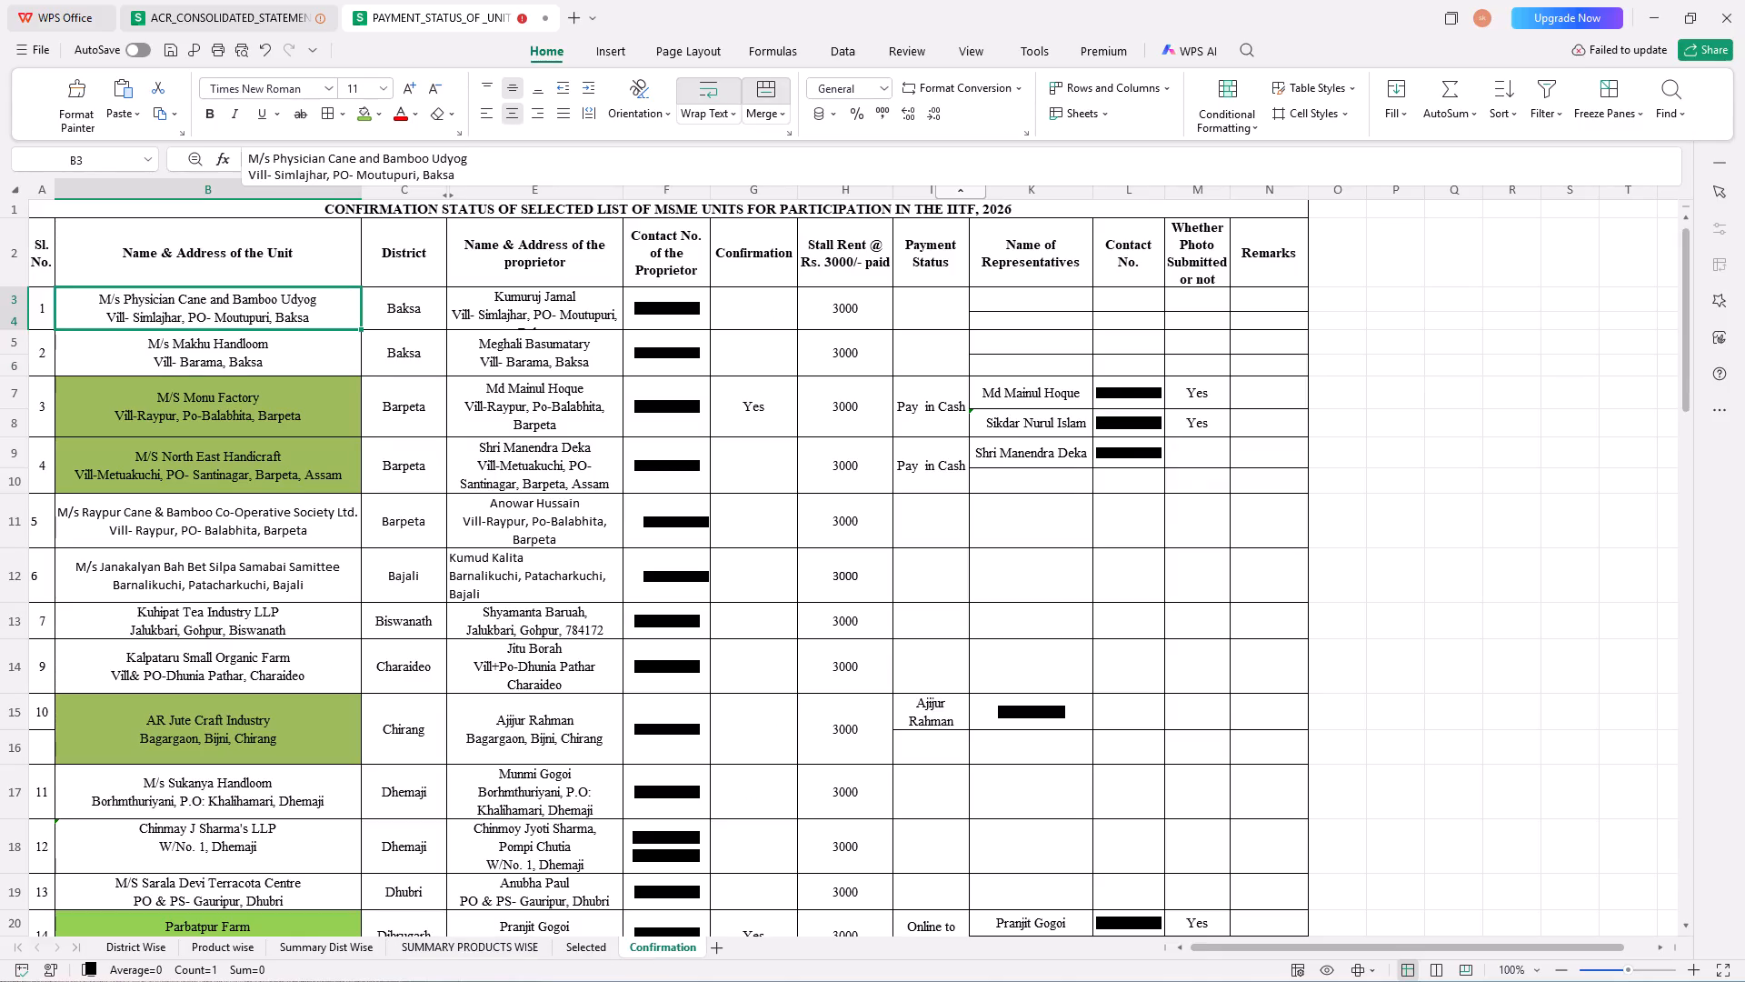
{"action": "key", "text": "ctrl+shift+Down"}
{"action": "key", "text": "ctrl+shift+Down"}
{"action": "key", "text": "ctrl+shift+Down"}
{"action": "key", "text": "ctrl+shift+Down"}
{"action": "key", "text": "ctrl+shift+Down"}
{"action": "key", "text": "ctrl+shift+Down"}
{"action": "key", "text": "ctrl+shift+Down"}
{"action": "key", "text": "ctrl+shift+Down"}
{"action": "key", "text": "ctrl+shift+Down"}
{"action": "key", "text": "ctrl+shift+Down"}
{"action": "key", "text": "ctrl+shift+Down"}
{"action": "key", "text": "ctrl+shift+Down"}
{"action": "key", "text": "ctrl+shift+Down"}
{"action": "key", "text": "ctrl+shift+Down"}
{"action": "key", "text": "ctrl+shift+Down"}
{"action": "key", "text": "ctrl+shift+Down"}
{"action": "key", "text": "ctrl+shift+Down"}
{"action": "key", "text": "ctrl+shift+Down"}
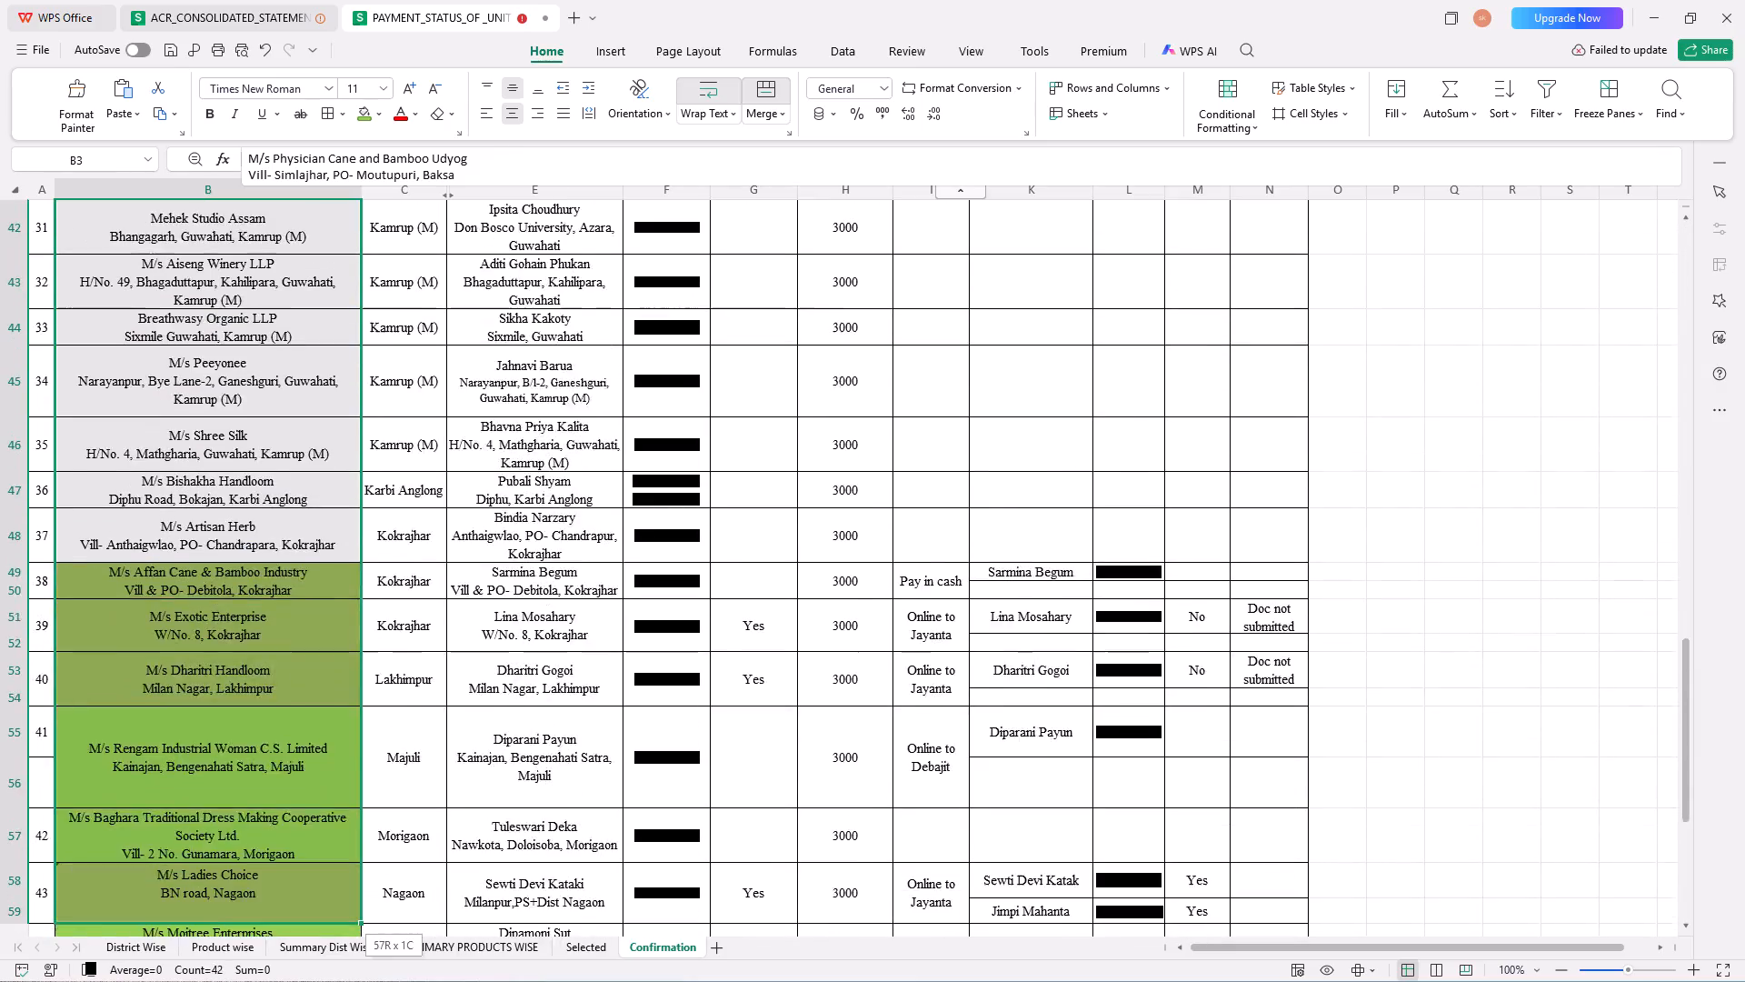
{"action": "key", "text": "ctrl+shift+Down"}
{"action": "key", "text": "ctrl+shift+Down"}
{"action": "key", "text": "ctrl+shift+Down"}
{"action": "key", "text": "ctrl+shift+Down"}
{"action": "key", "text": "ctrl+shift+Down"}
{"action": "key", "text": "ctrl+shift+Down"}
{"action": "key", "text": "ctrl+shift+Down"}
{"action": "key", "text": "ctrl+shift+Down"}
{"action": "key", "text": "ctrl+shift+Down"}
{"action": "key", "text": "ctrl+shift+Up"}
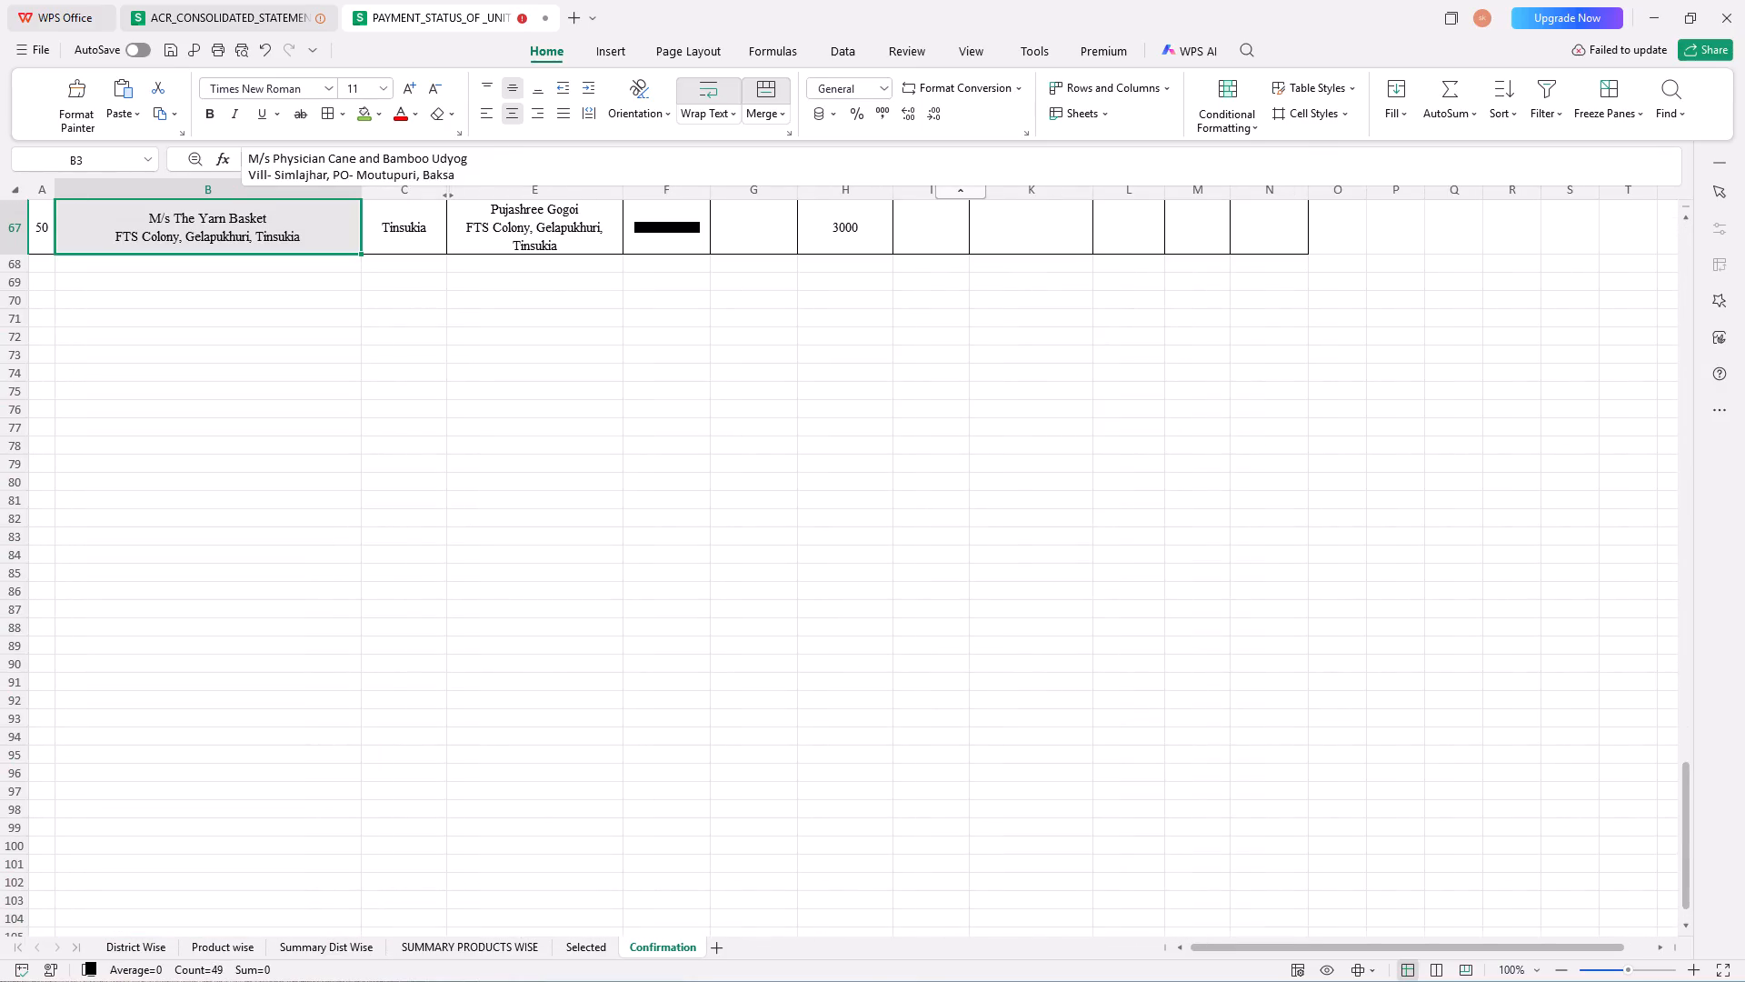
{"action": "scroll", "coordinate": [206, 471], "scroll_direction": "up", "scroll_amount": 11}
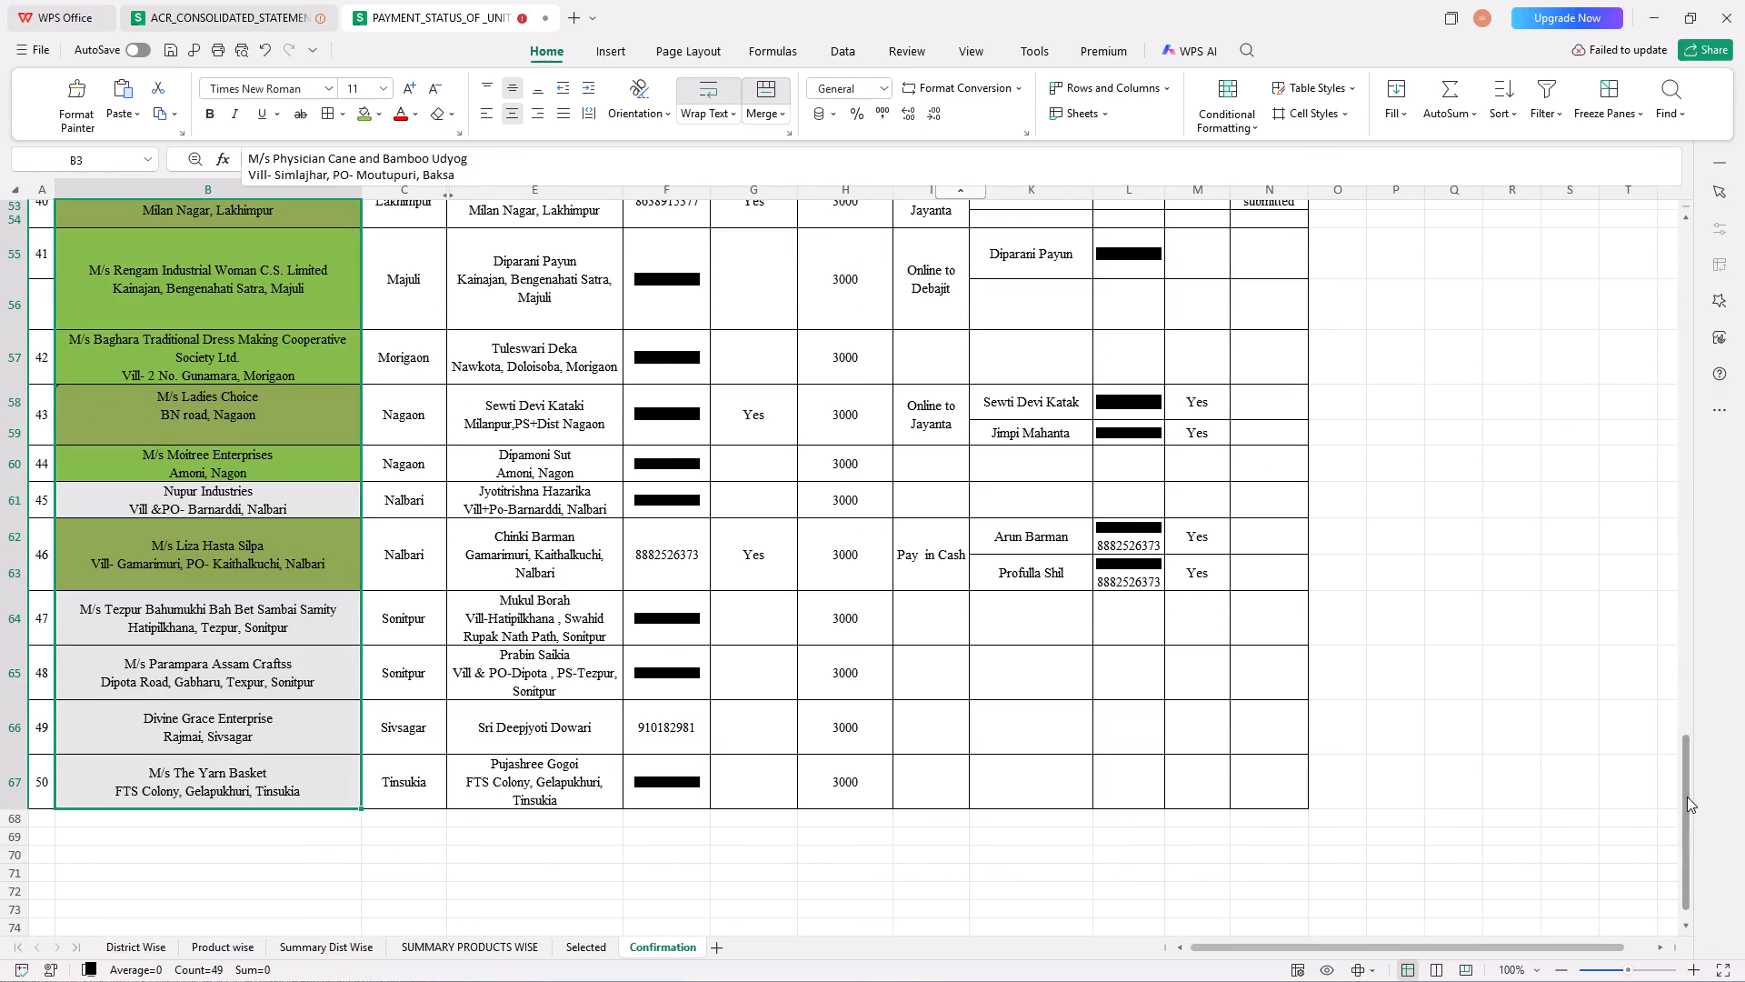
{"action": "left_click_drag", "start_coordinate": [1681, 781], "coordinate": [1688, 269]}
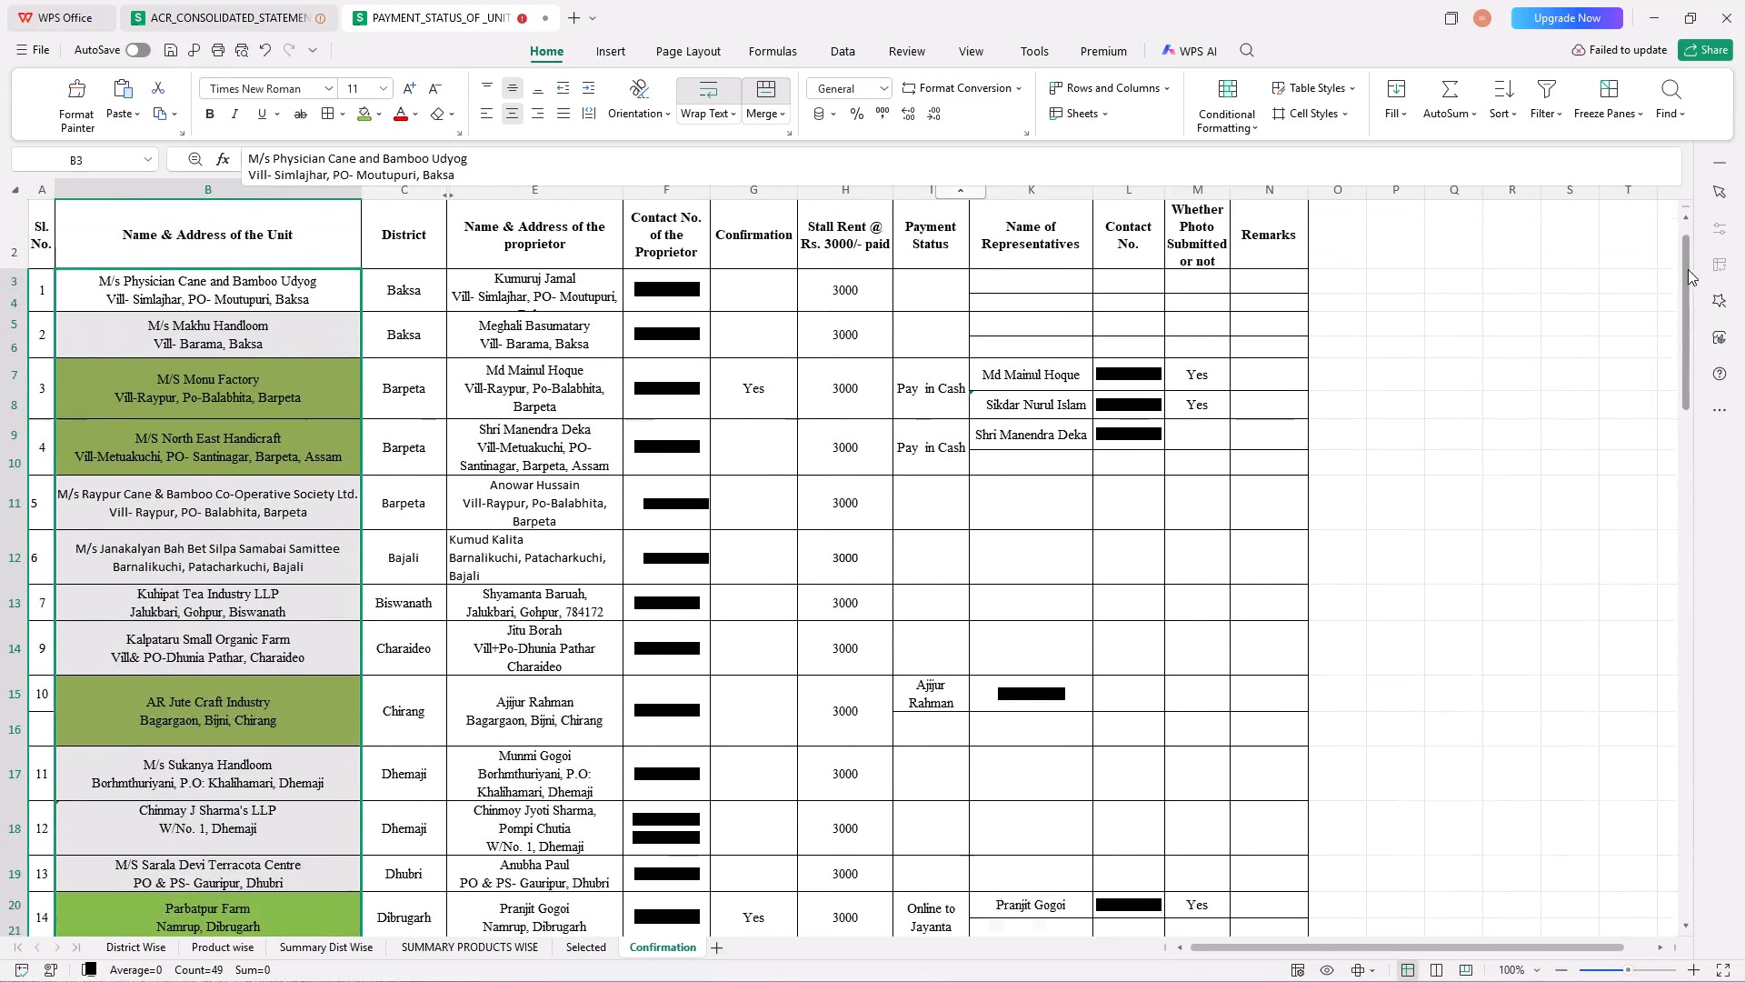
{"action": "left_click_drag", "start_coordinate": [1688, 269], "coordinate": [1680, 208]}
Insert a blank row in the Confirmation sheet between M/s Rokhit Enterprise and M/s Changs Organic Tea, and select its unit name cell.
{"action": "left_click", "coordinate": [167, 681]}
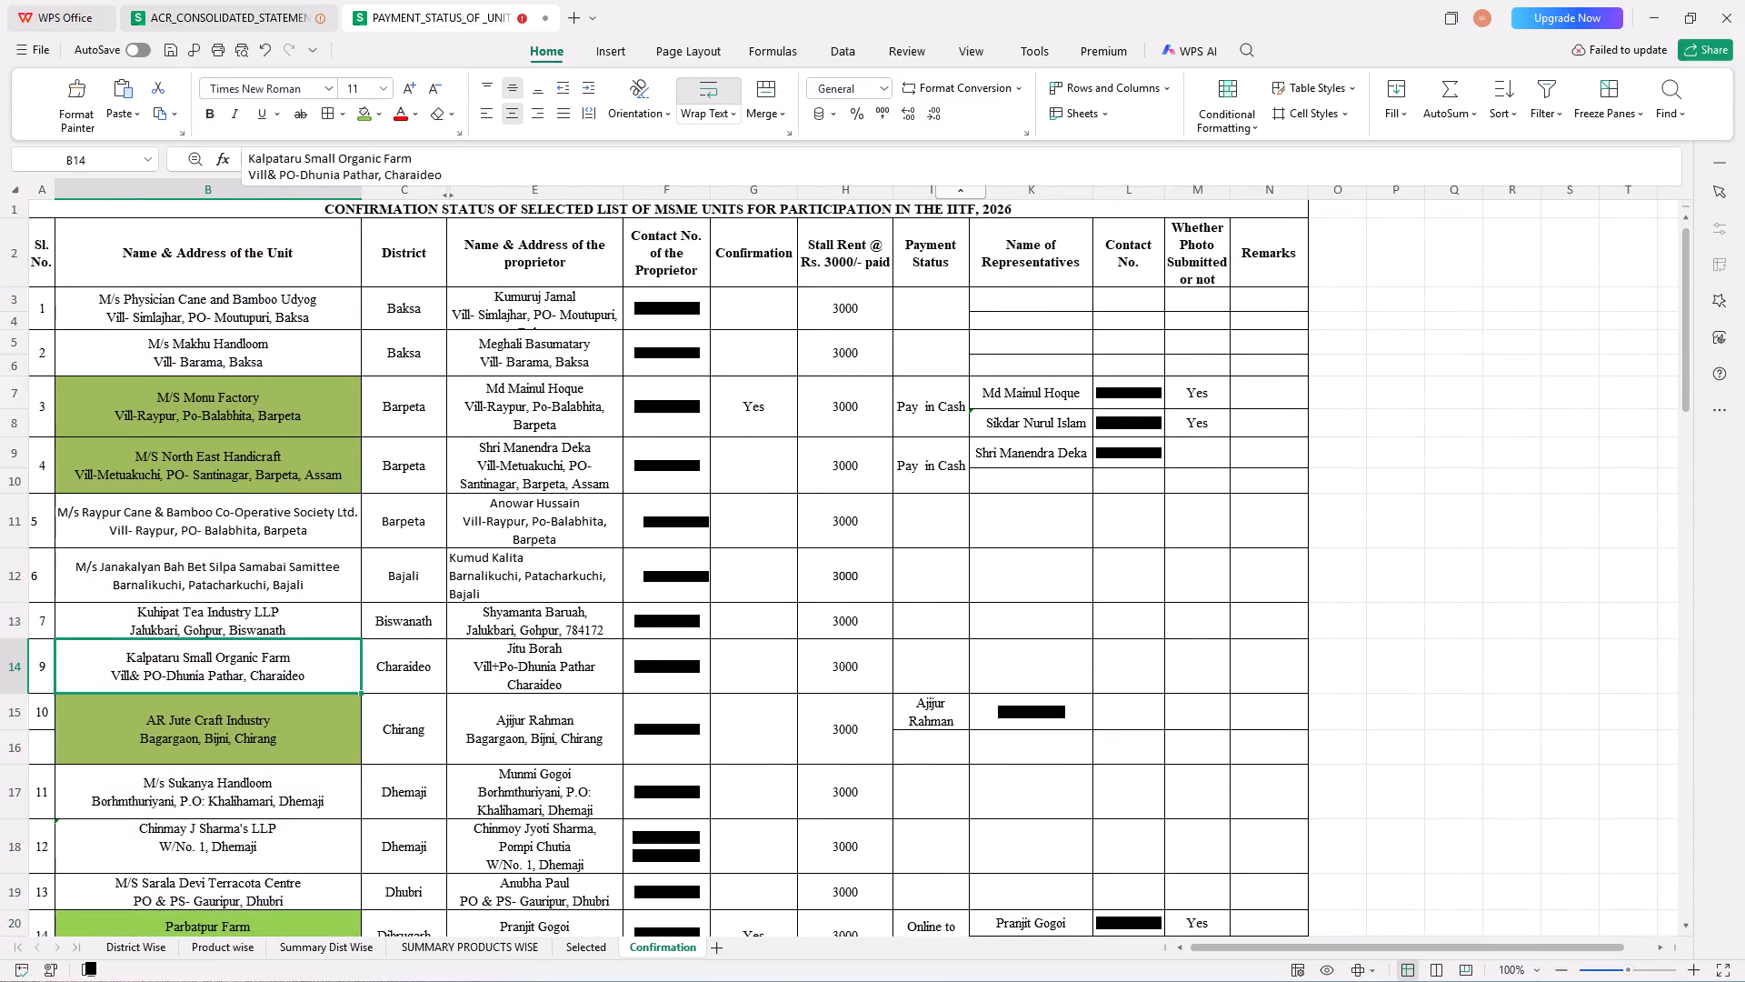
{"action": "scroll", "coordinate": [313, 751], "scroll_direction": "down", "scroll_amount": 6}
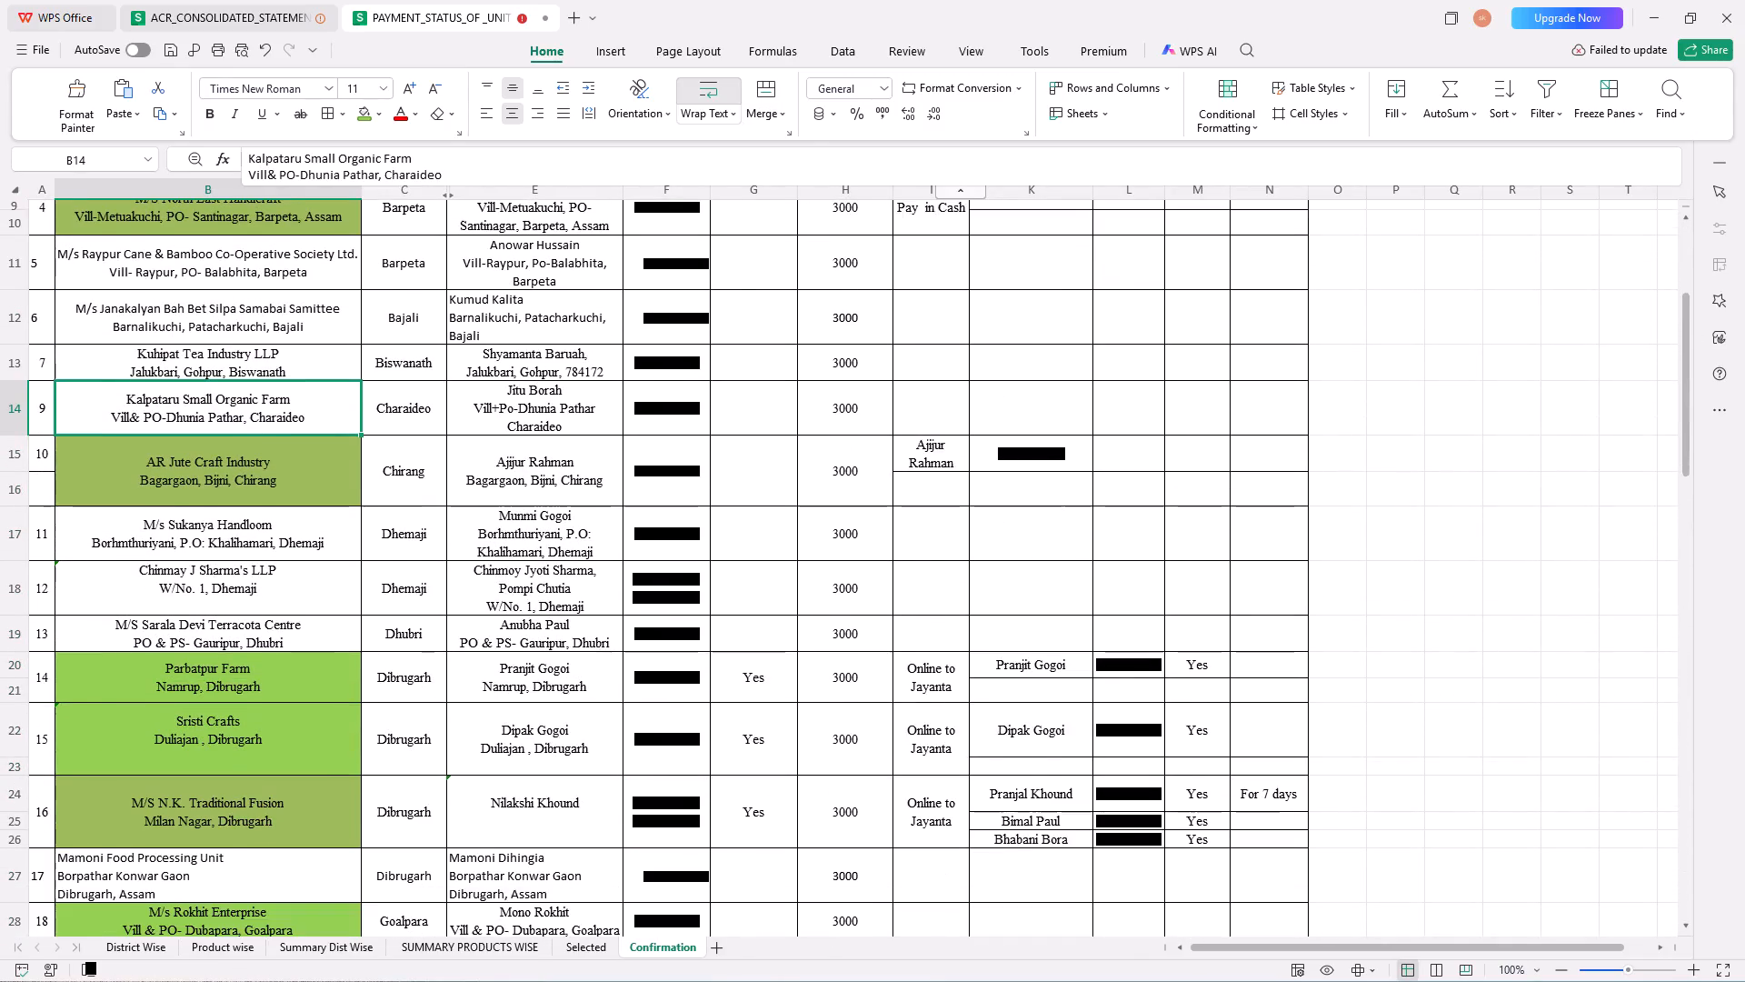
{"action": "scroll", "coordinate": [271, 817], "scroll_direction": "down", "scroll_amount": 2}
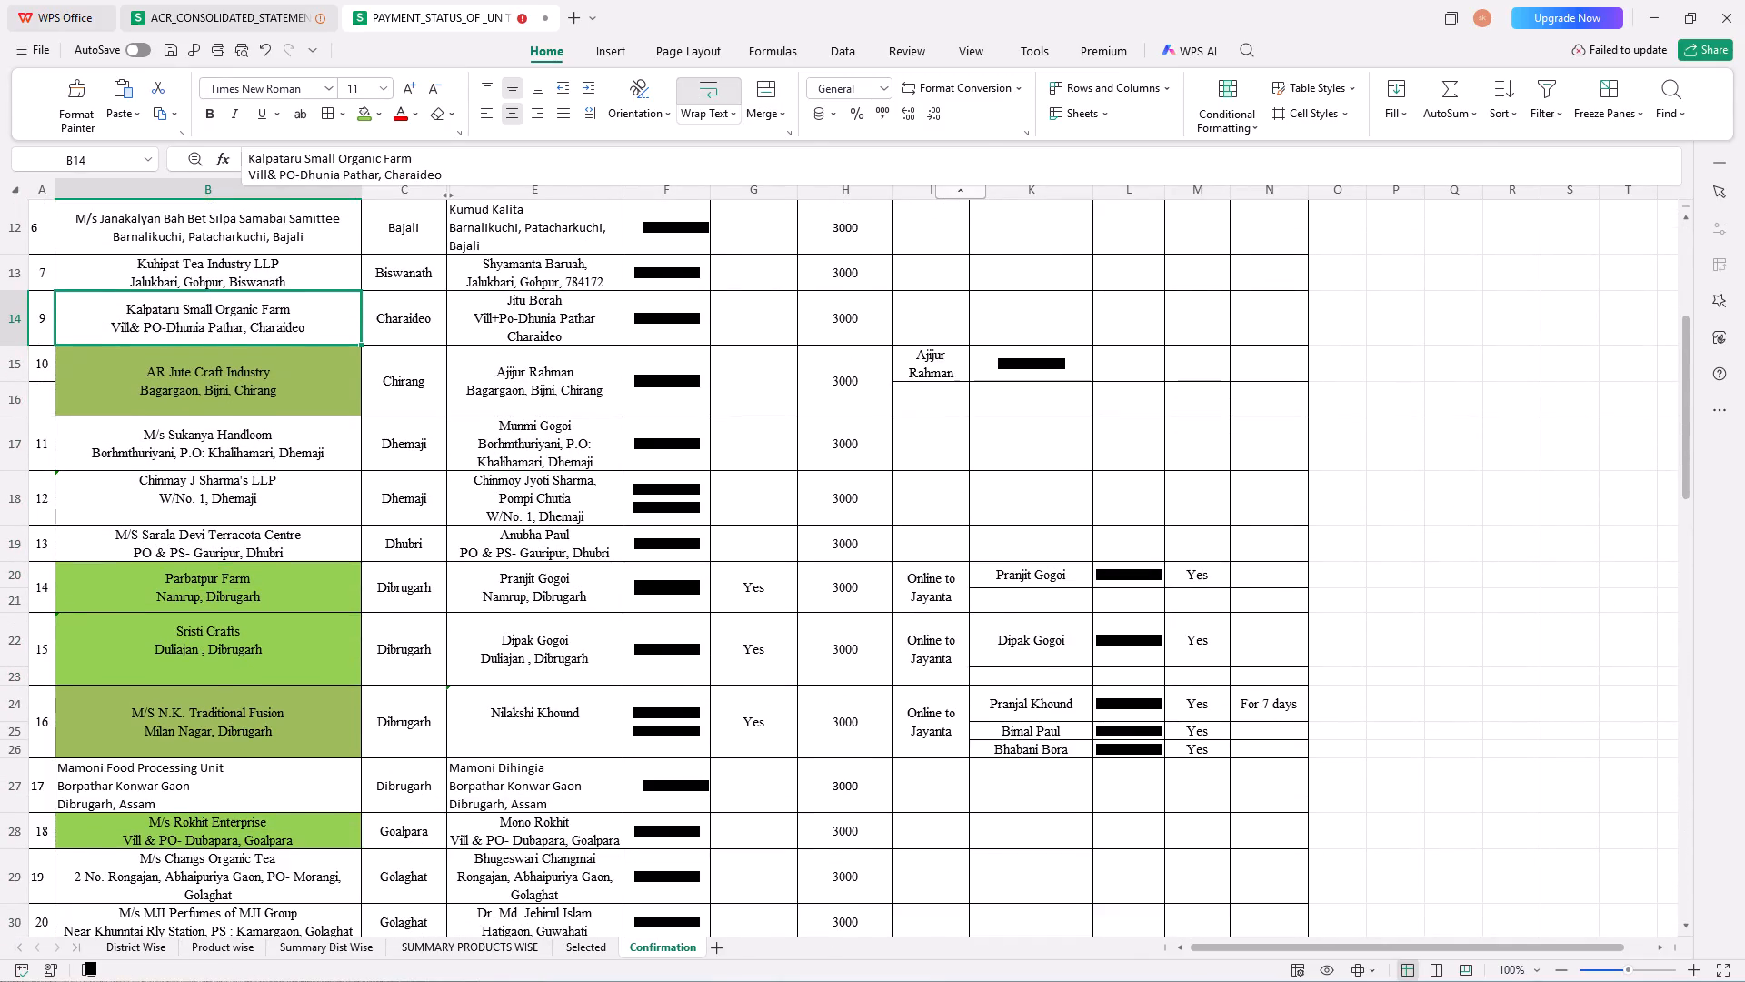
{"action": "left_click", "coordinate": [18, 813]}
{"action": "key", "text": "ctrl+shift+equal"}
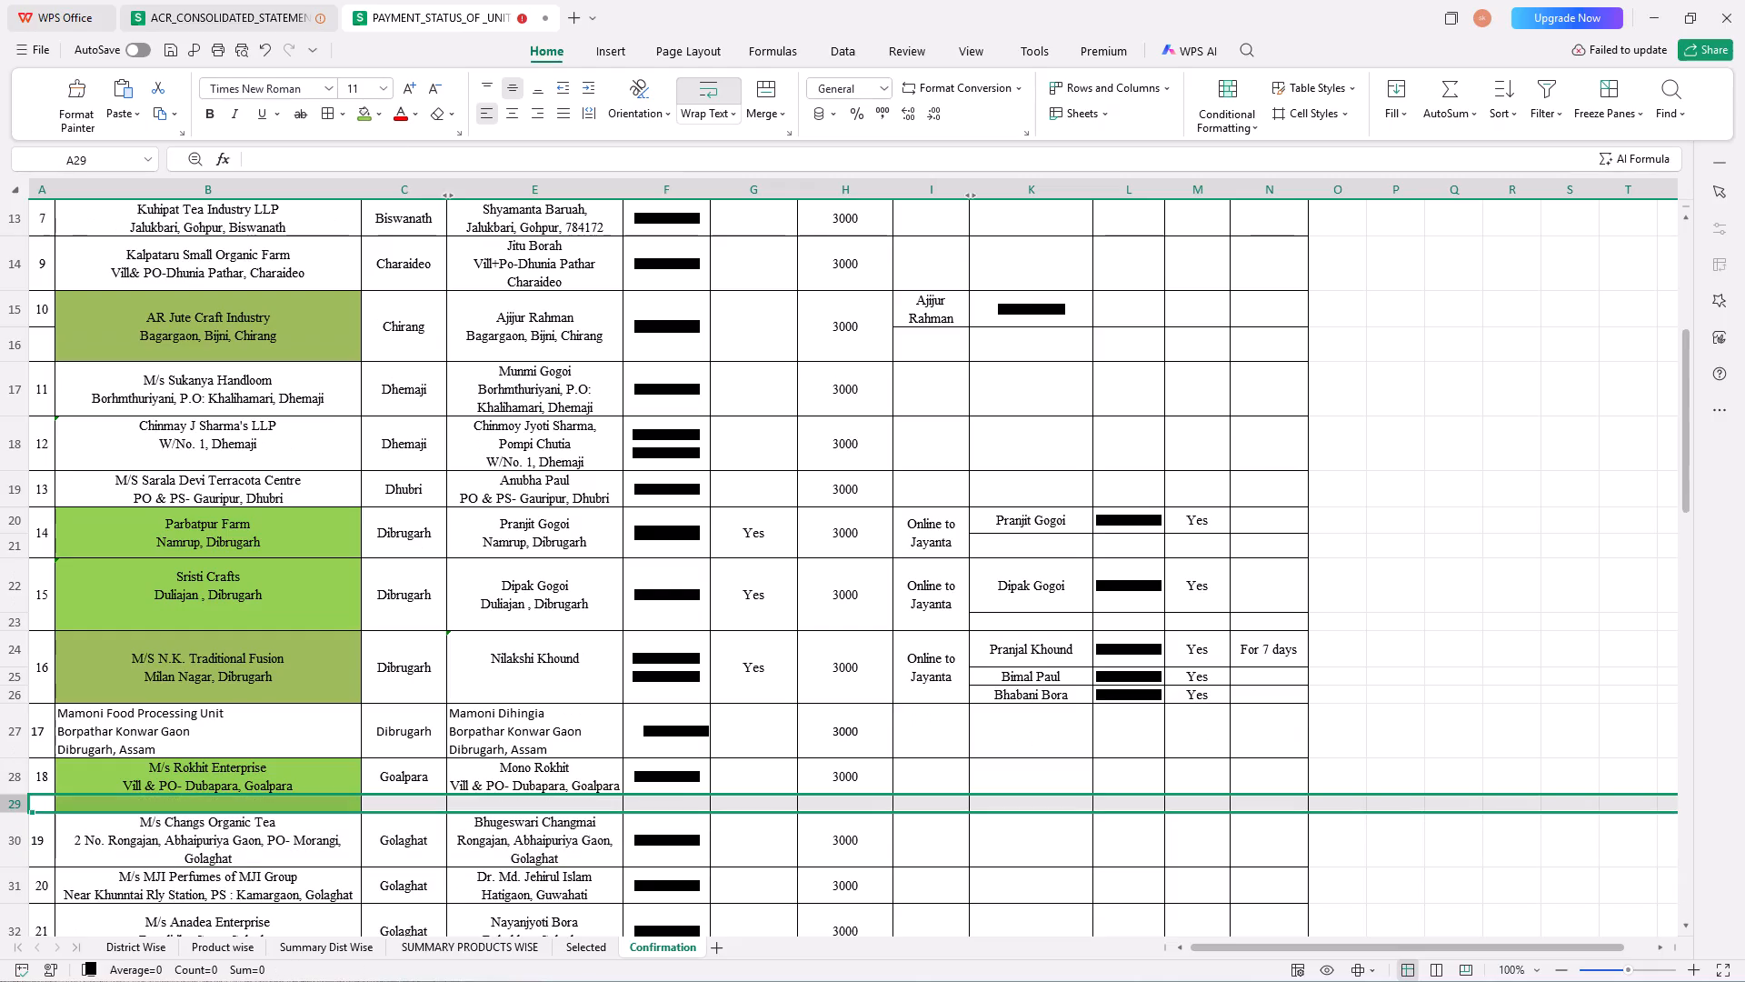
{"action": "left_click", "coordinate": [168, 805]}
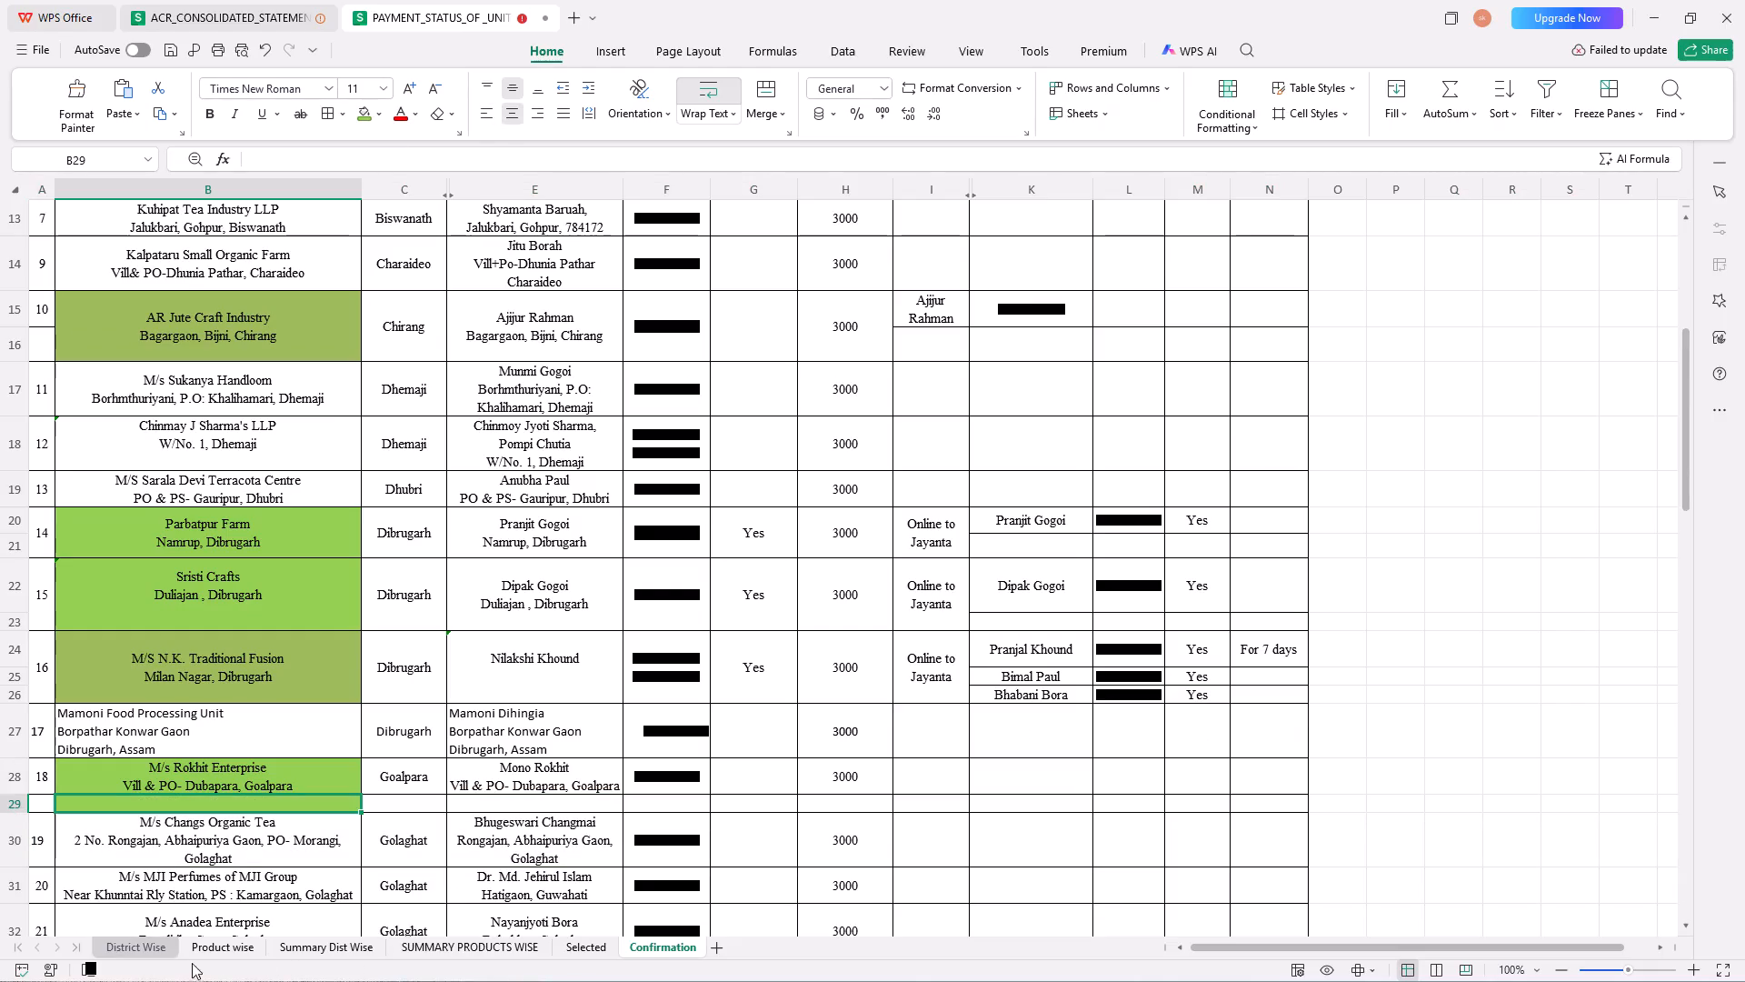
Look back through the Selected sheet's unit list from the Nagaon entries to the Barpeta entries for the Goalpara unit missing from the Confirmation sheet.
{"action": "left_click", "coordinate": [583, 951]}
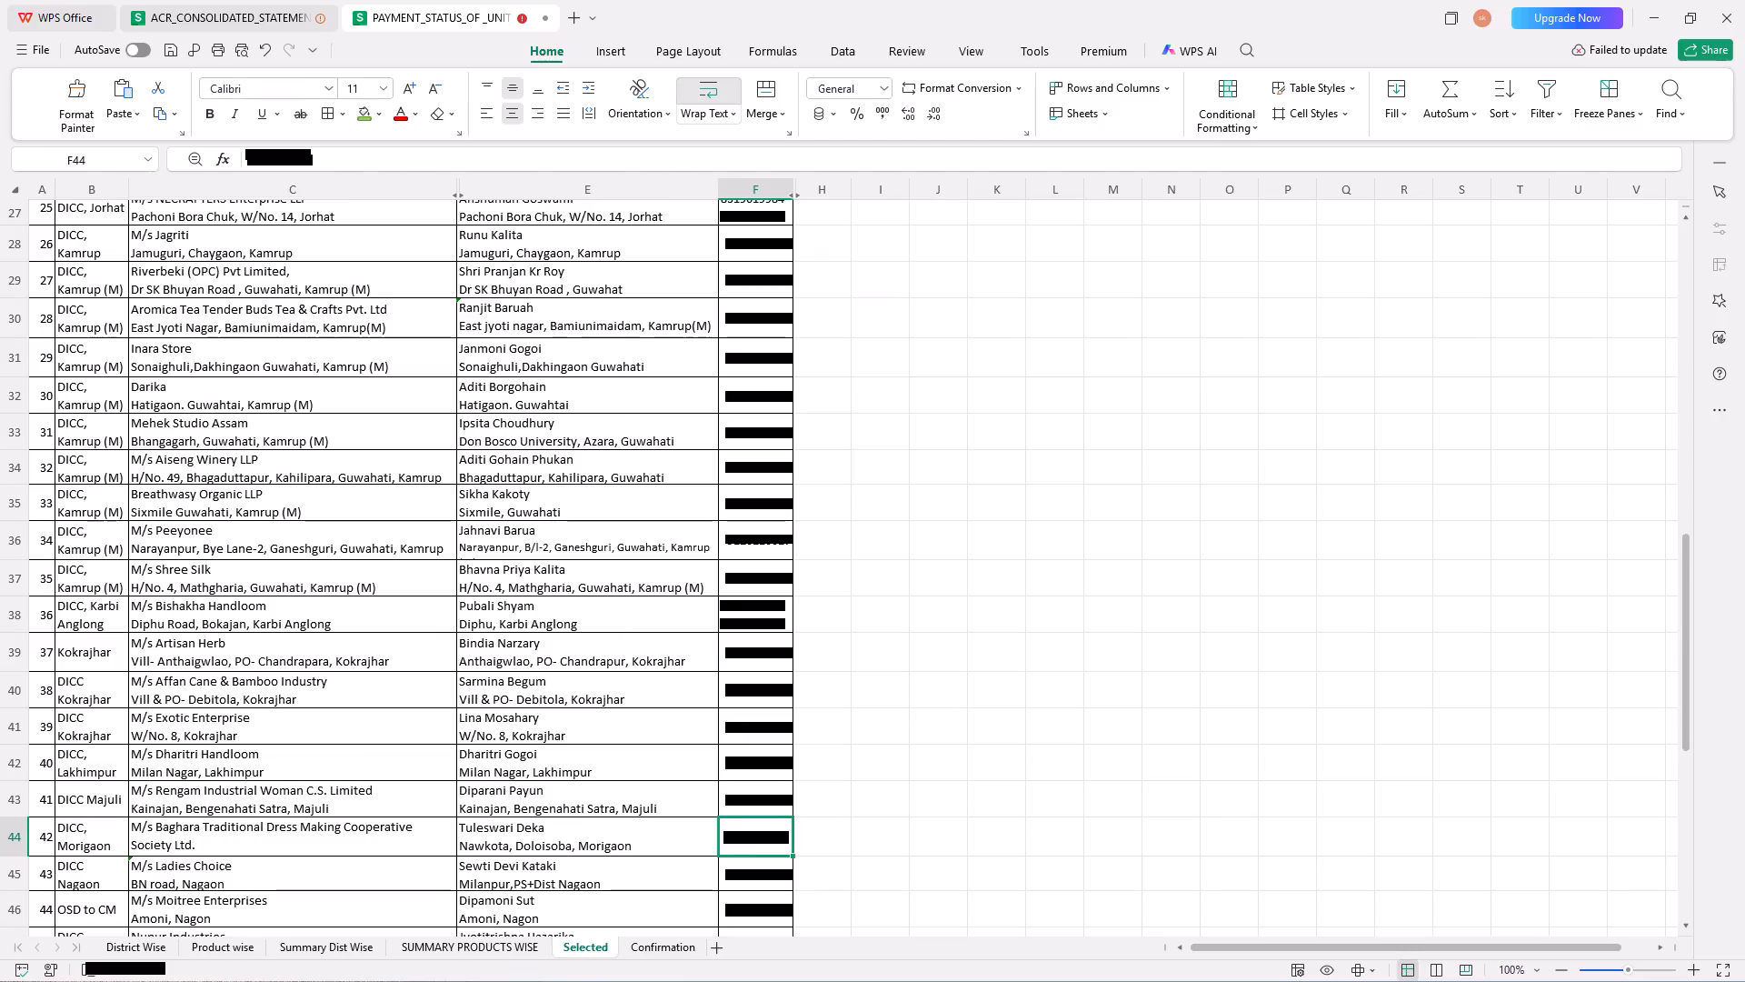
{"action": "scroll", "coordinate": [169, 695], "scroll_direction": "up", "scroll_amount": 1}
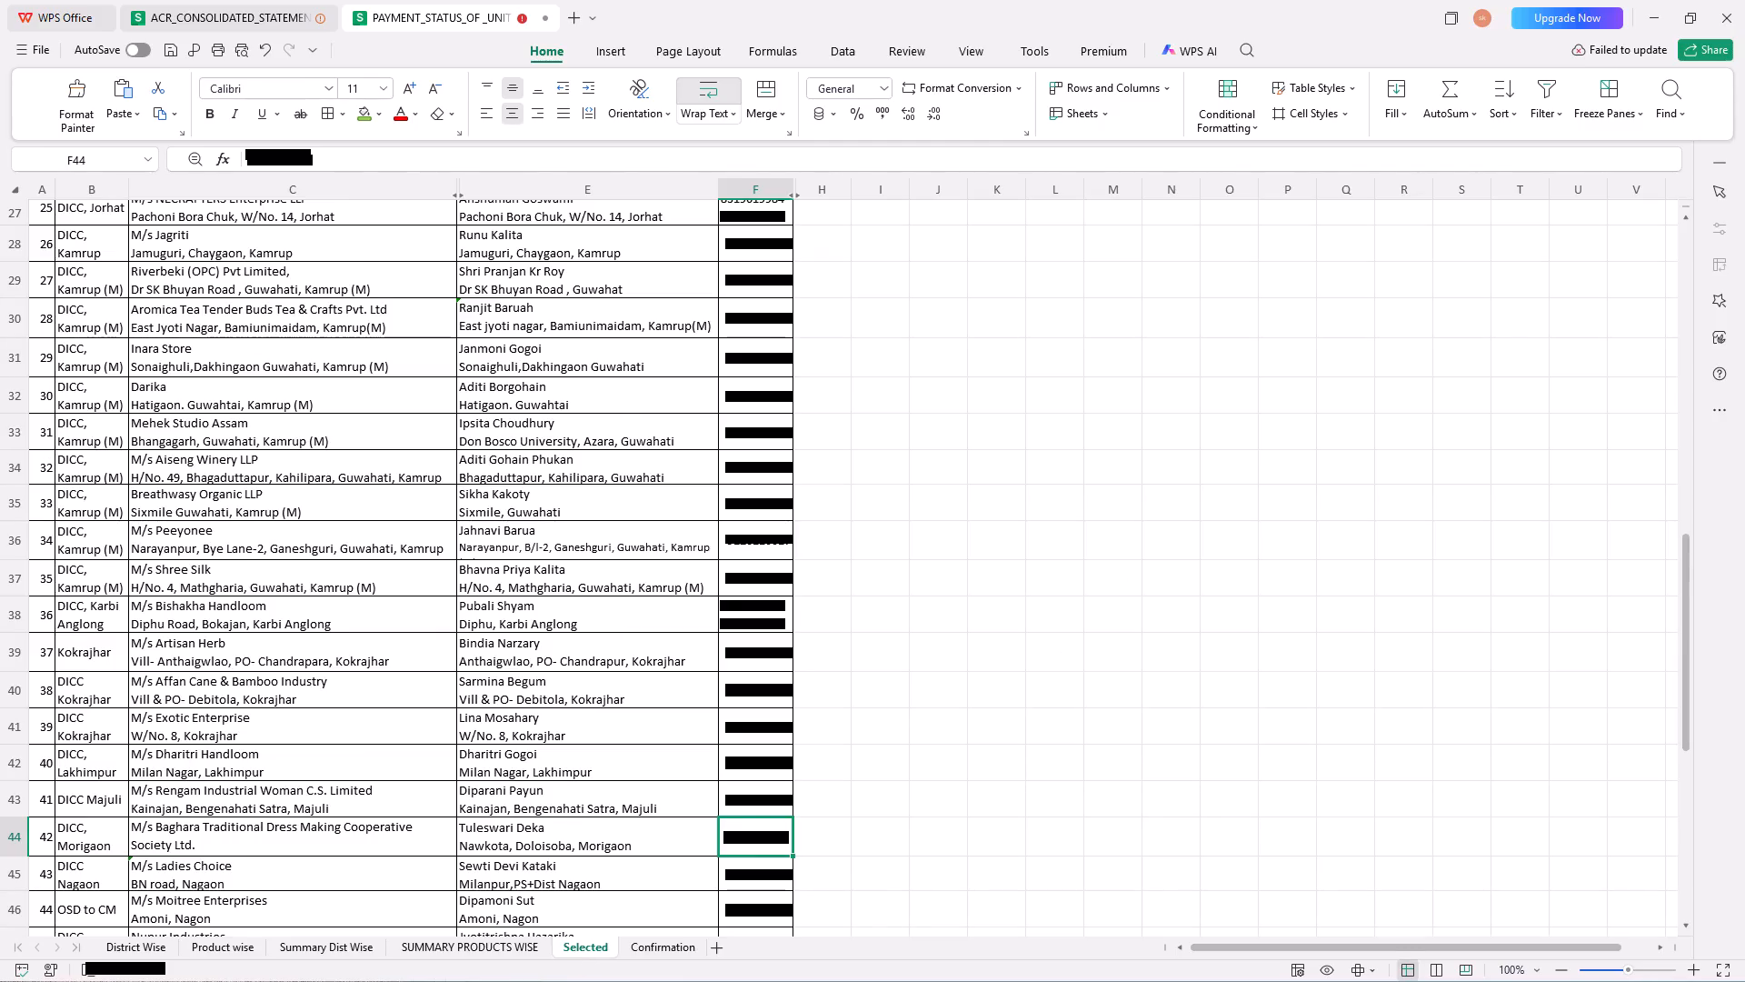
{"action": "scroll", "coordinate": [226, 601], "scroll_direction": "up", "scroll_amount": 3}
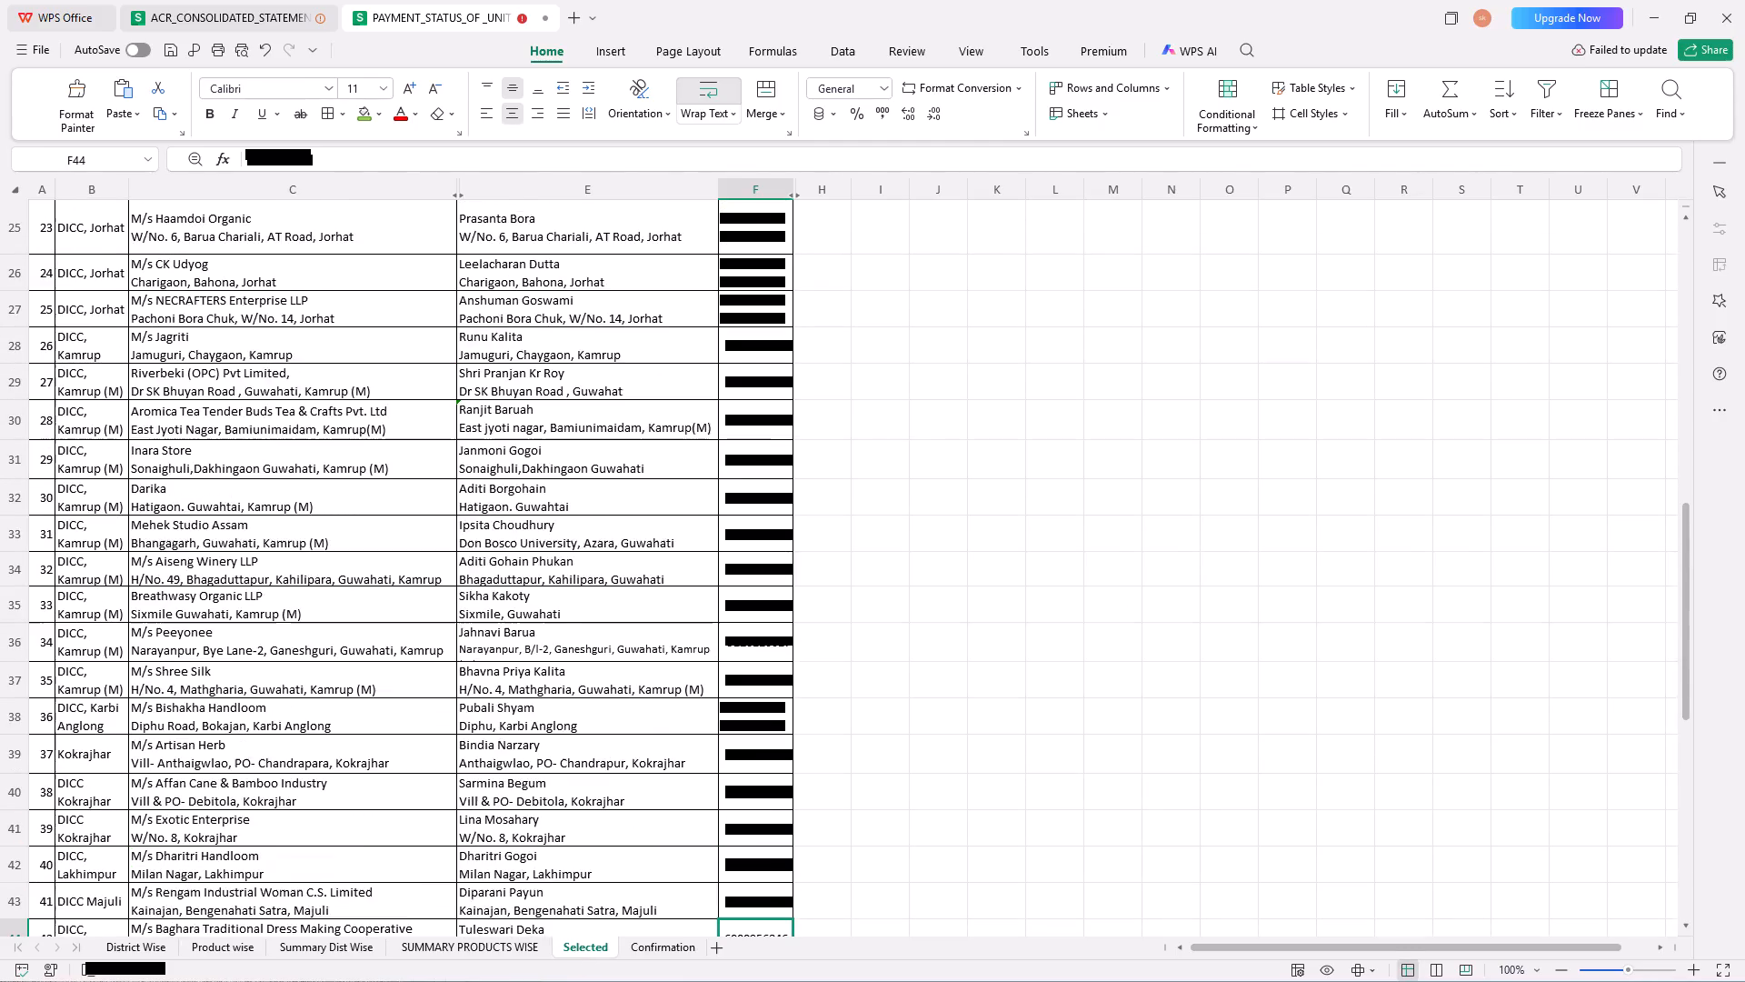
{"action": "scroll", "coordinate": [224, 601], "scroll_direction": "up", "scroll_amount": 6}
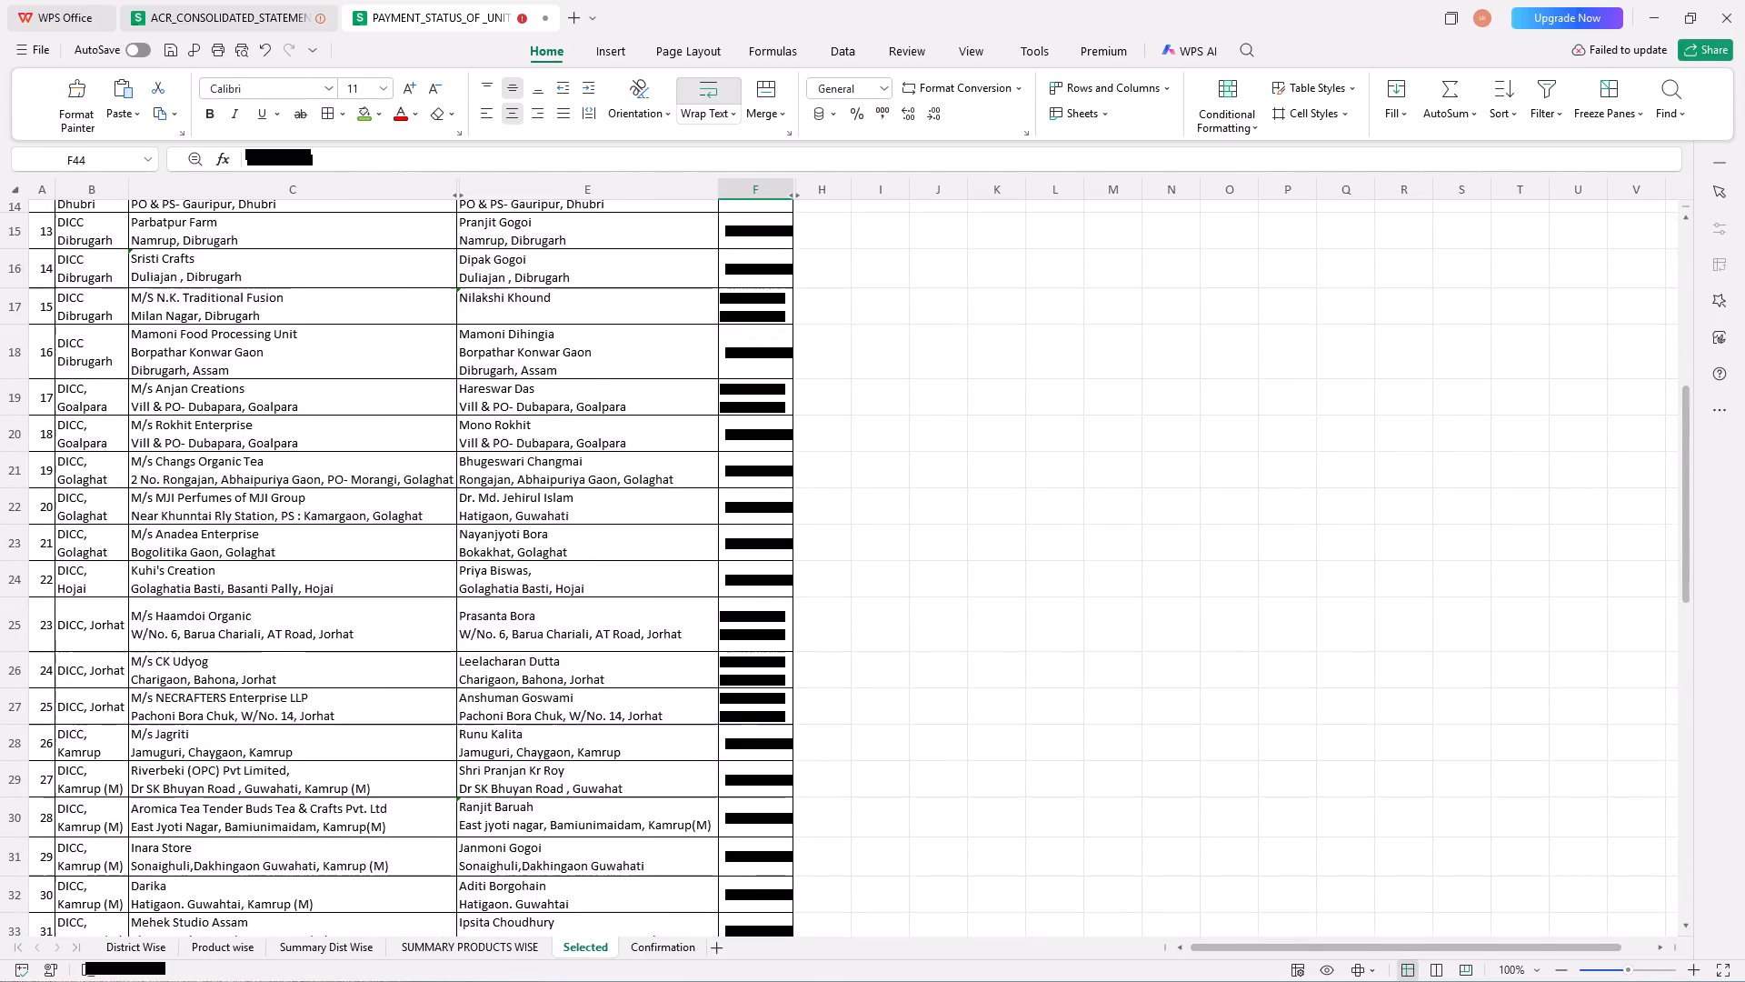
{"action": "scroll", "coordinate": [224, 601], "scroll_direction": "up", "scroll_amount": 2}
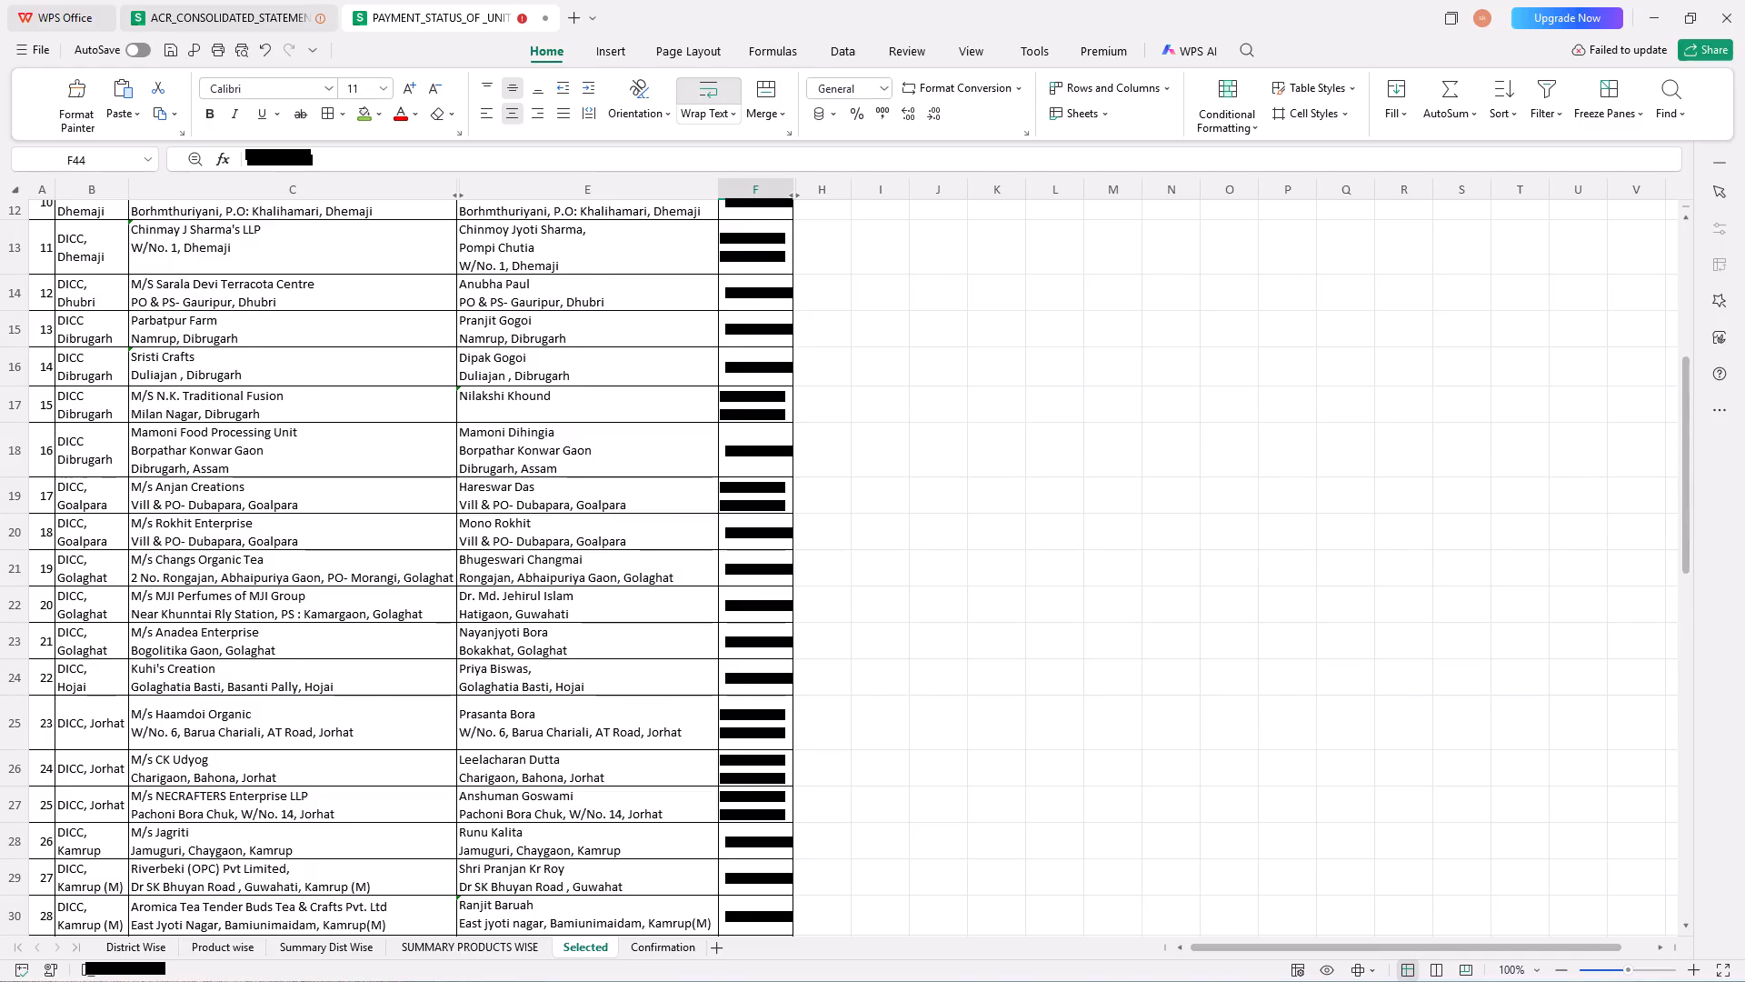
{"action": "scroll", "coordinate": [221, 586], "scroll_direction": "up", "scroll_amount": 6}
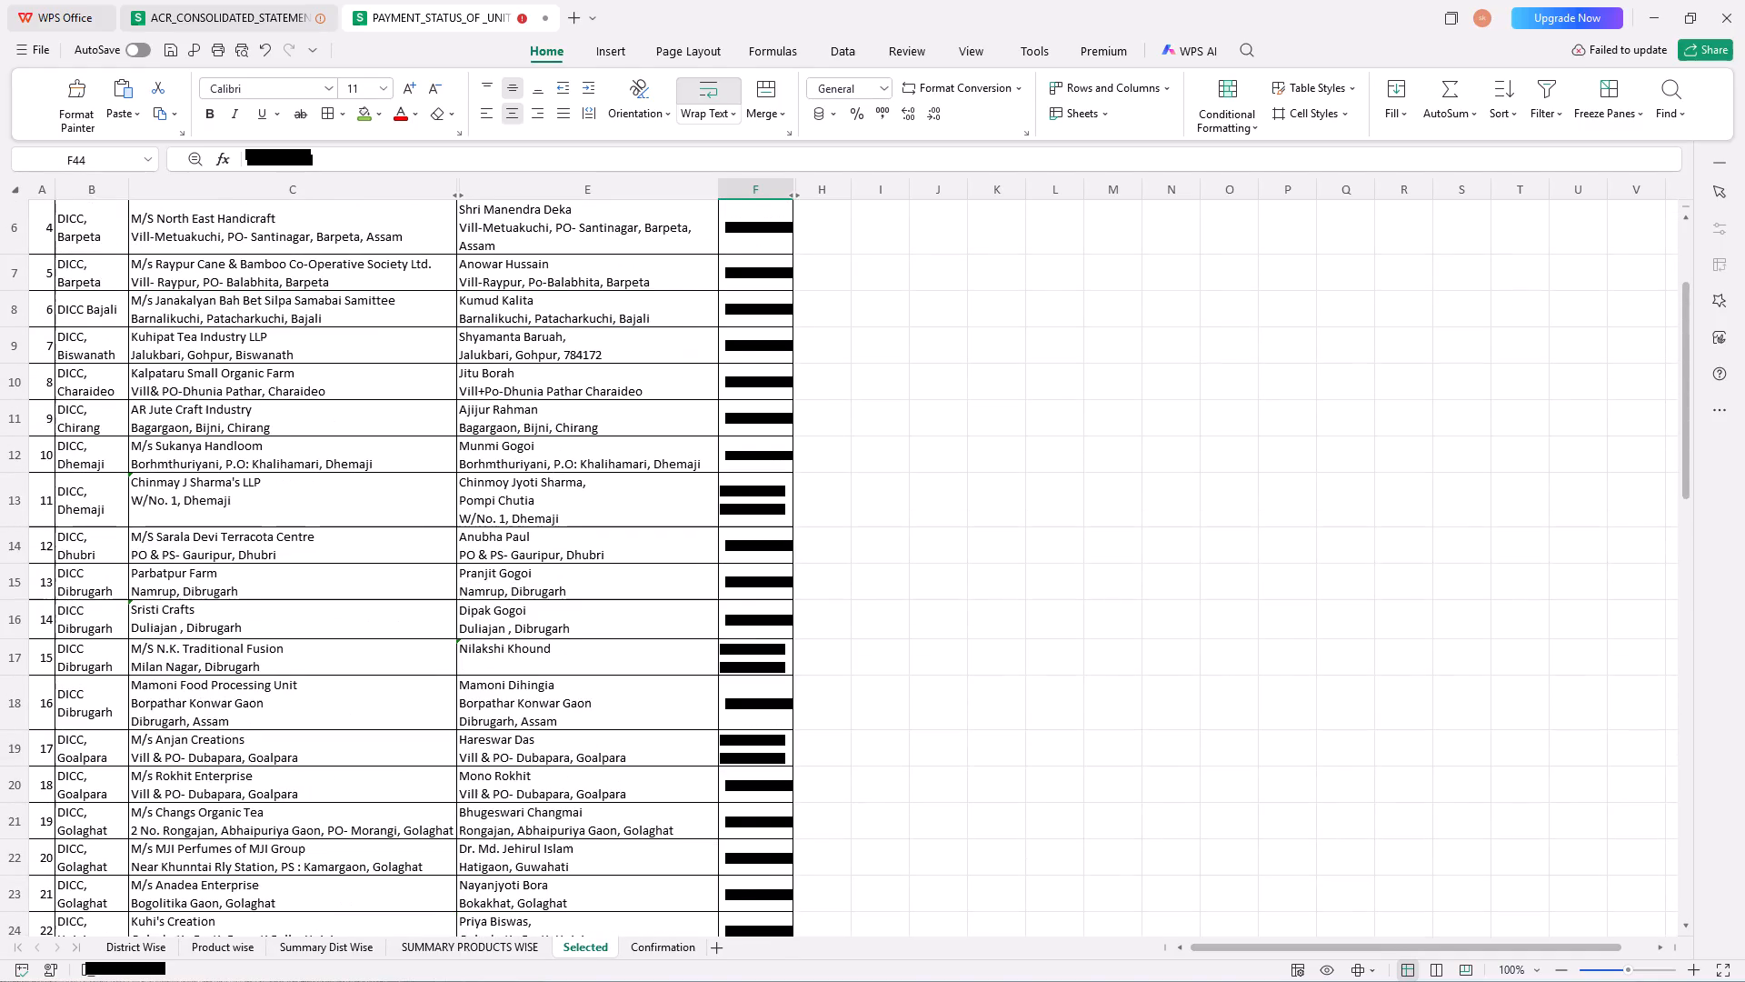
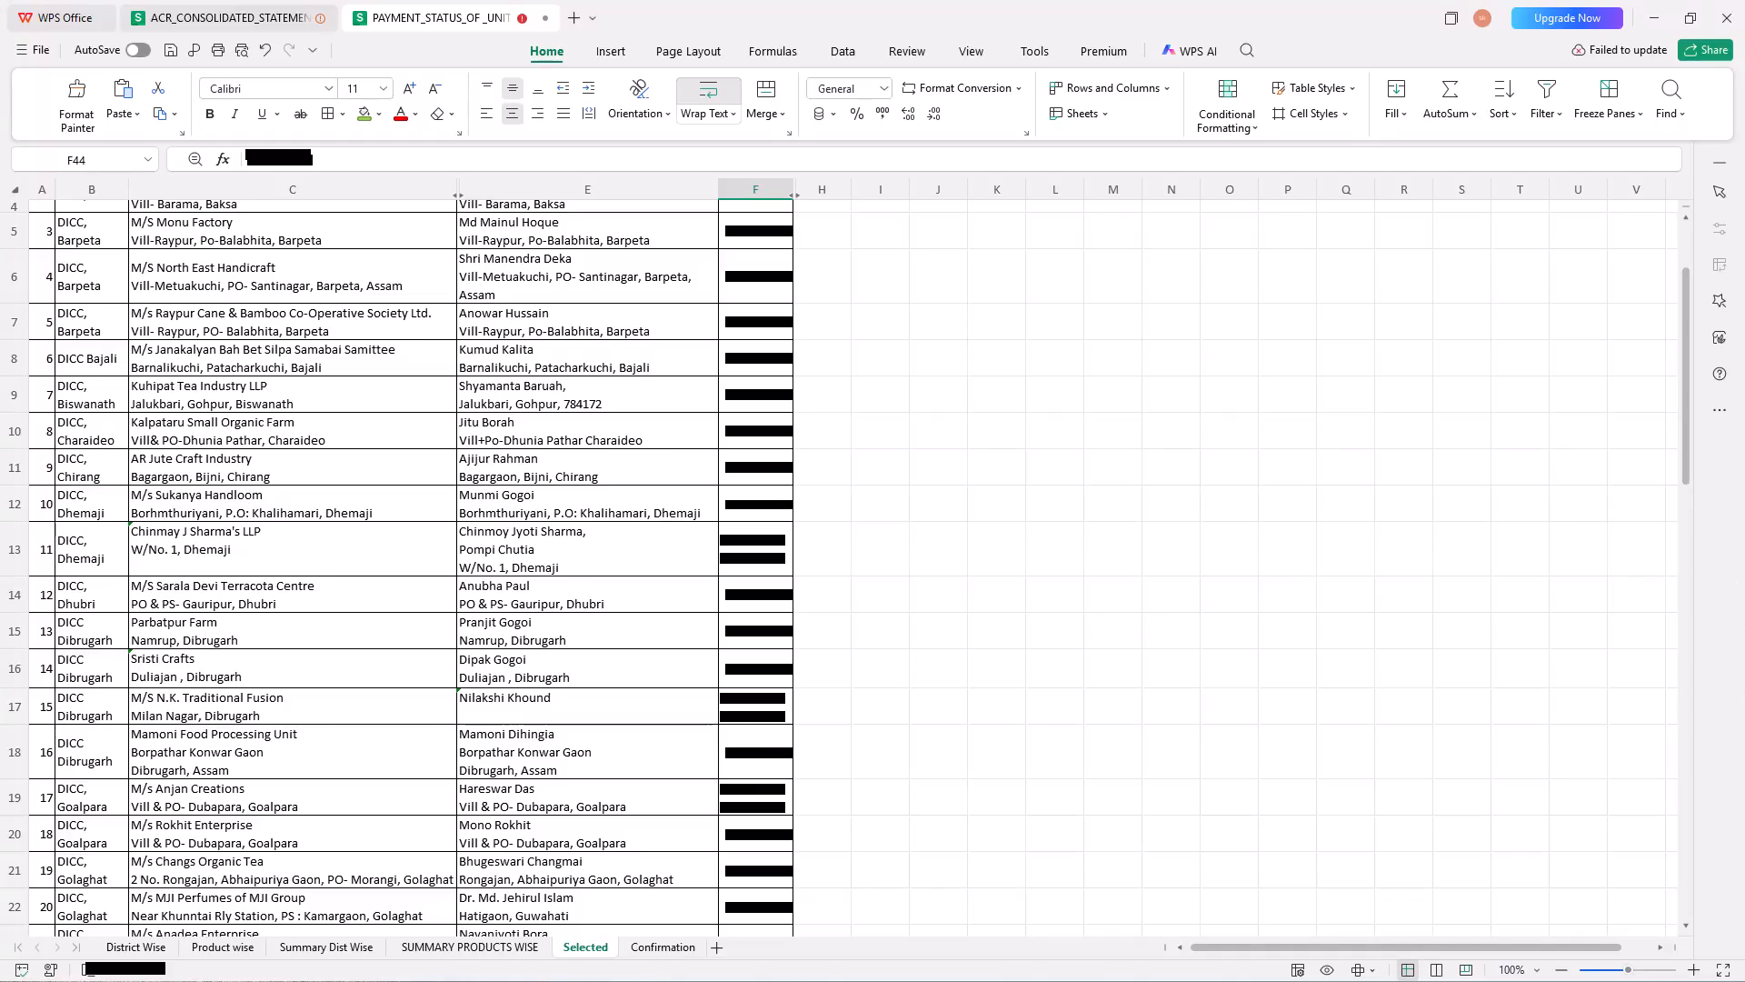
Search the District Wise sheet for Anjan to locate the Goalpara unit missing from the Confirmation sheet.
{"action": "left_click", "coordinate": [650, 950]}
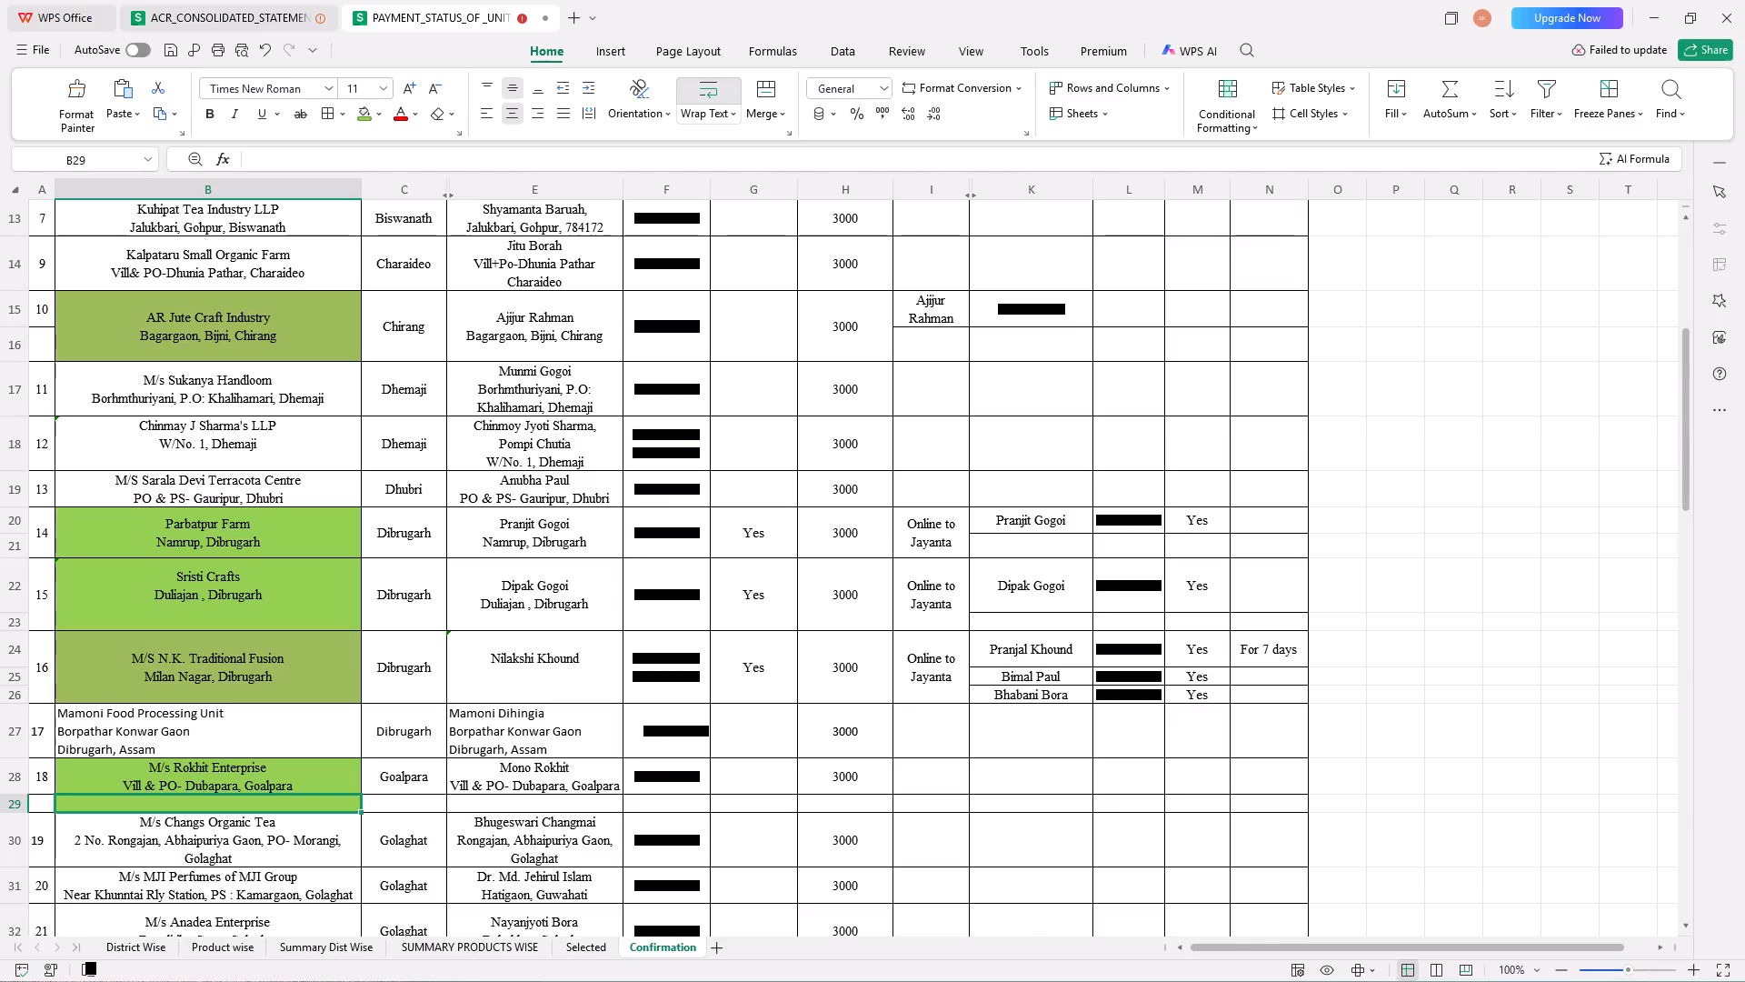
{"action": "left_click", "coordinate": [137, 798]}
{"action": "left_click", "coordinate": [581, 947]}
{"action": "left_click", "coordinate": [299, 947]}
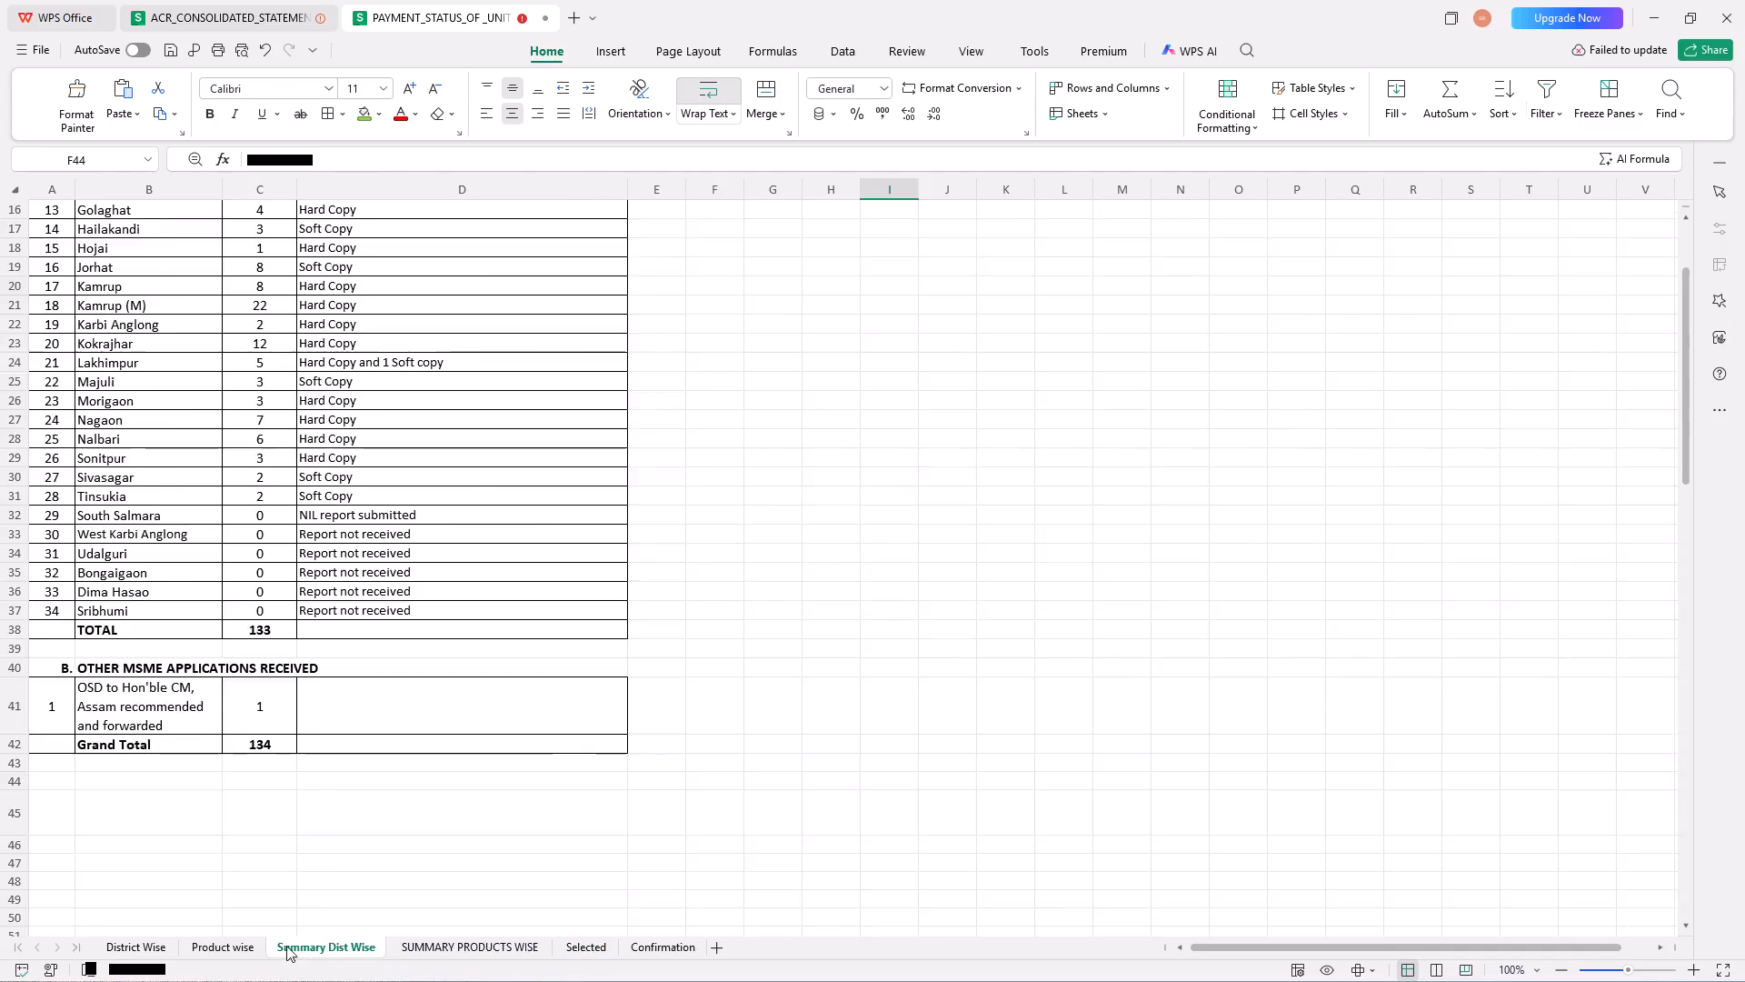
{"action": "left_click", "coordinate": [133, 946]}
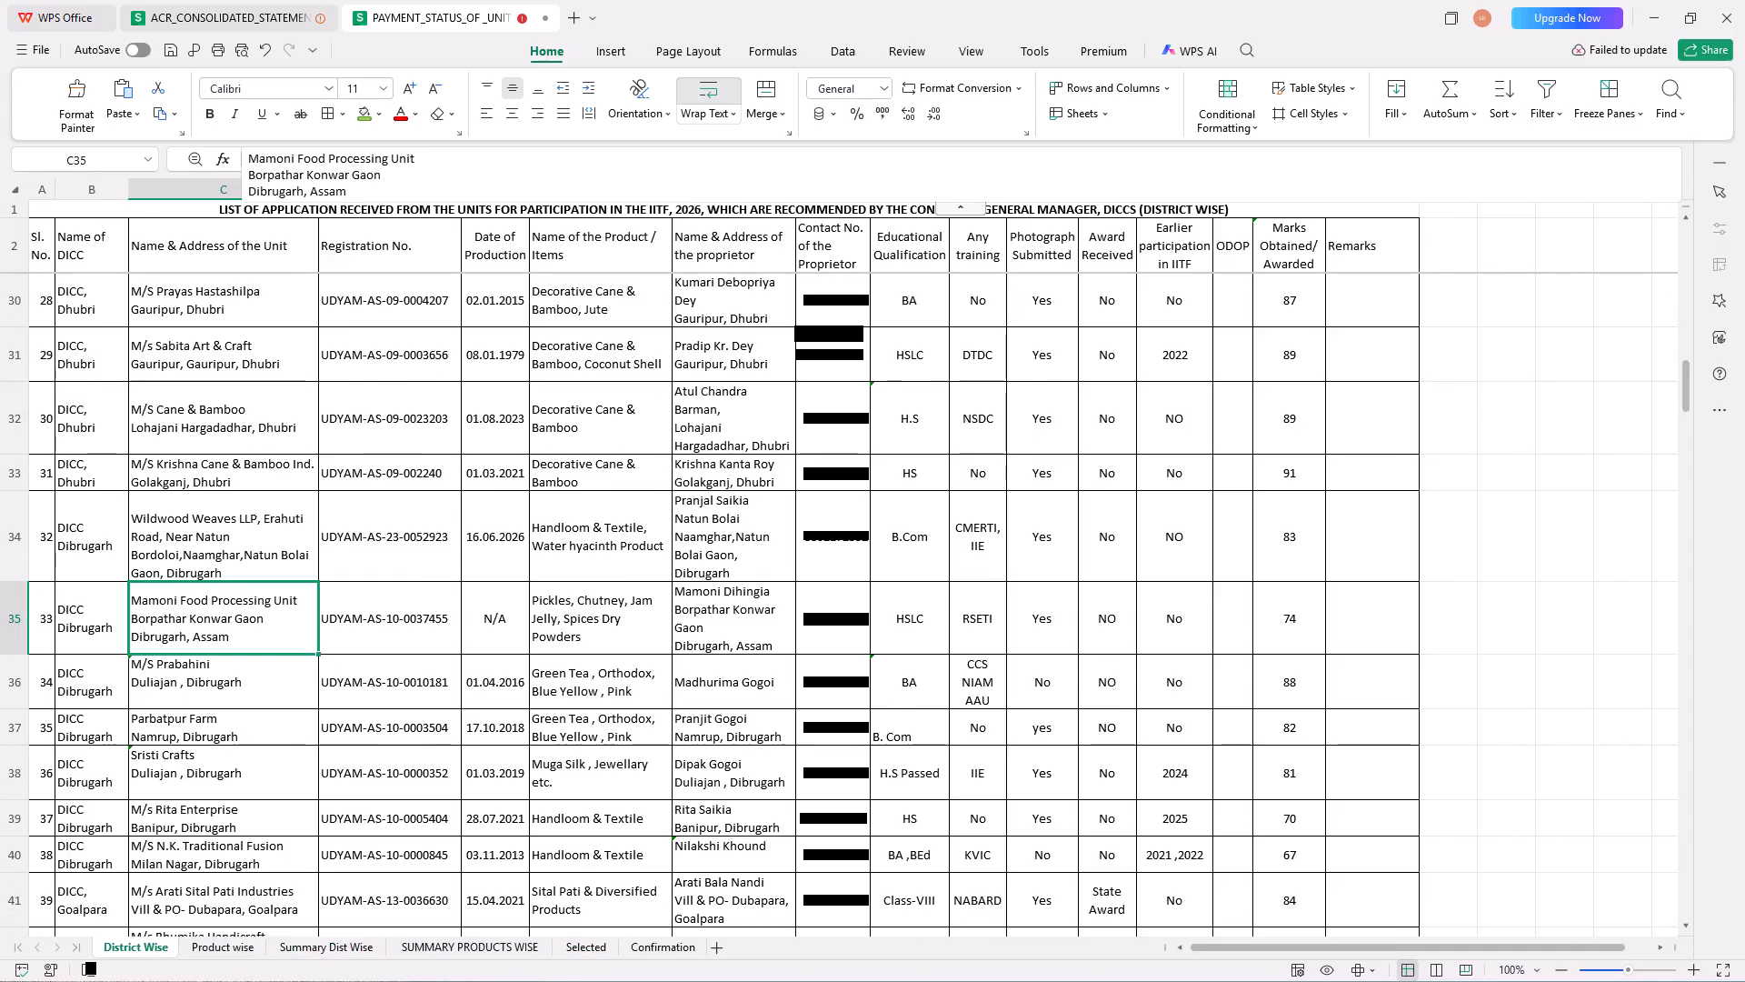
{"action": "scroll", "coordinate": [371, 426], "scroll_direction": "up", "scroll_amount": 18}
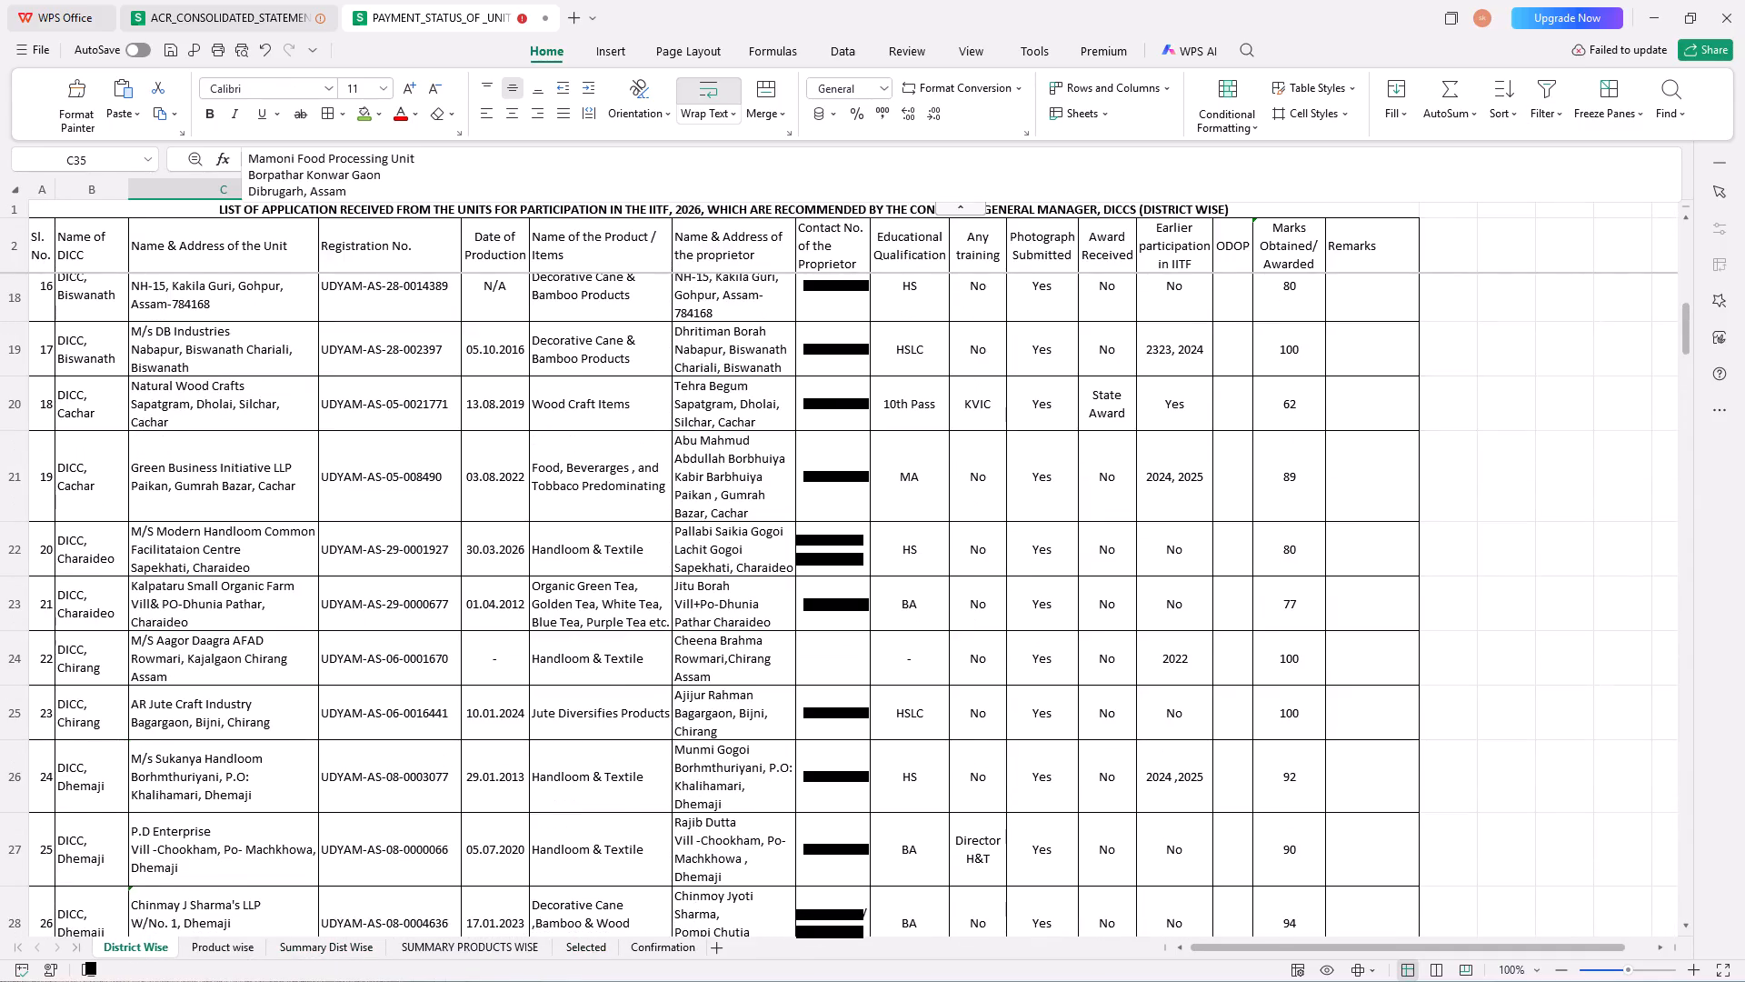
{"action": "key", "text": "ctrl+f"}
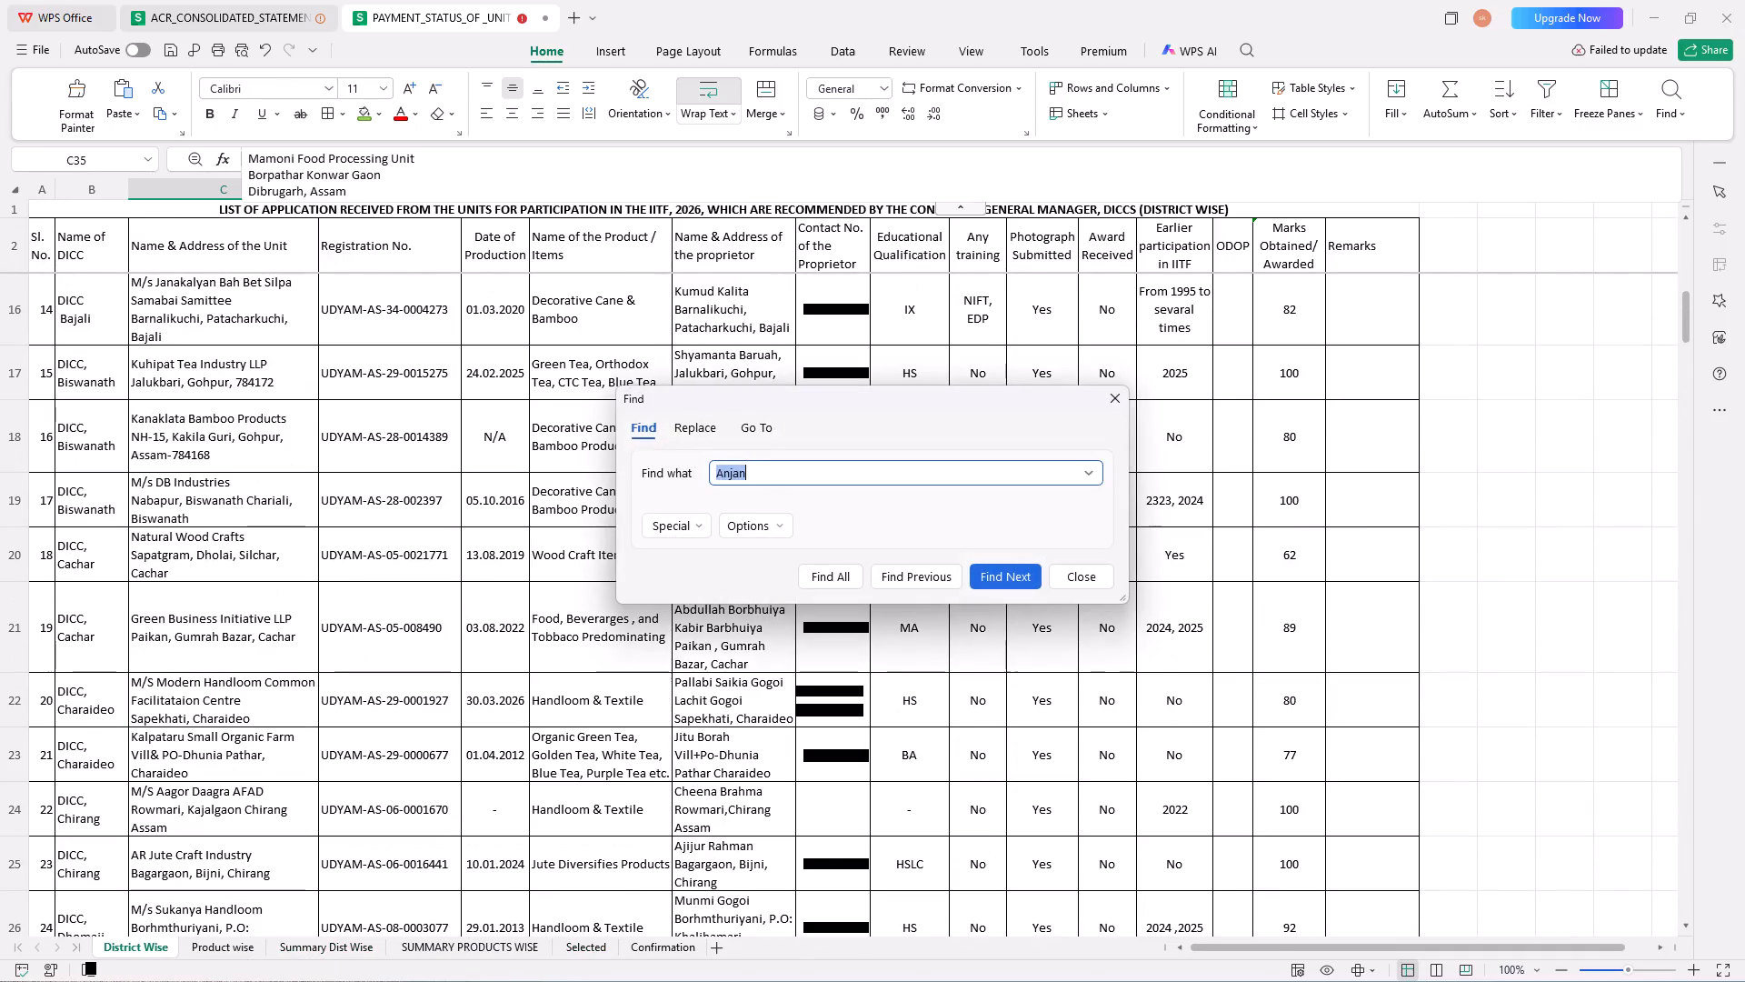
{"action": "left_click", "coordinate": [990, 577]}
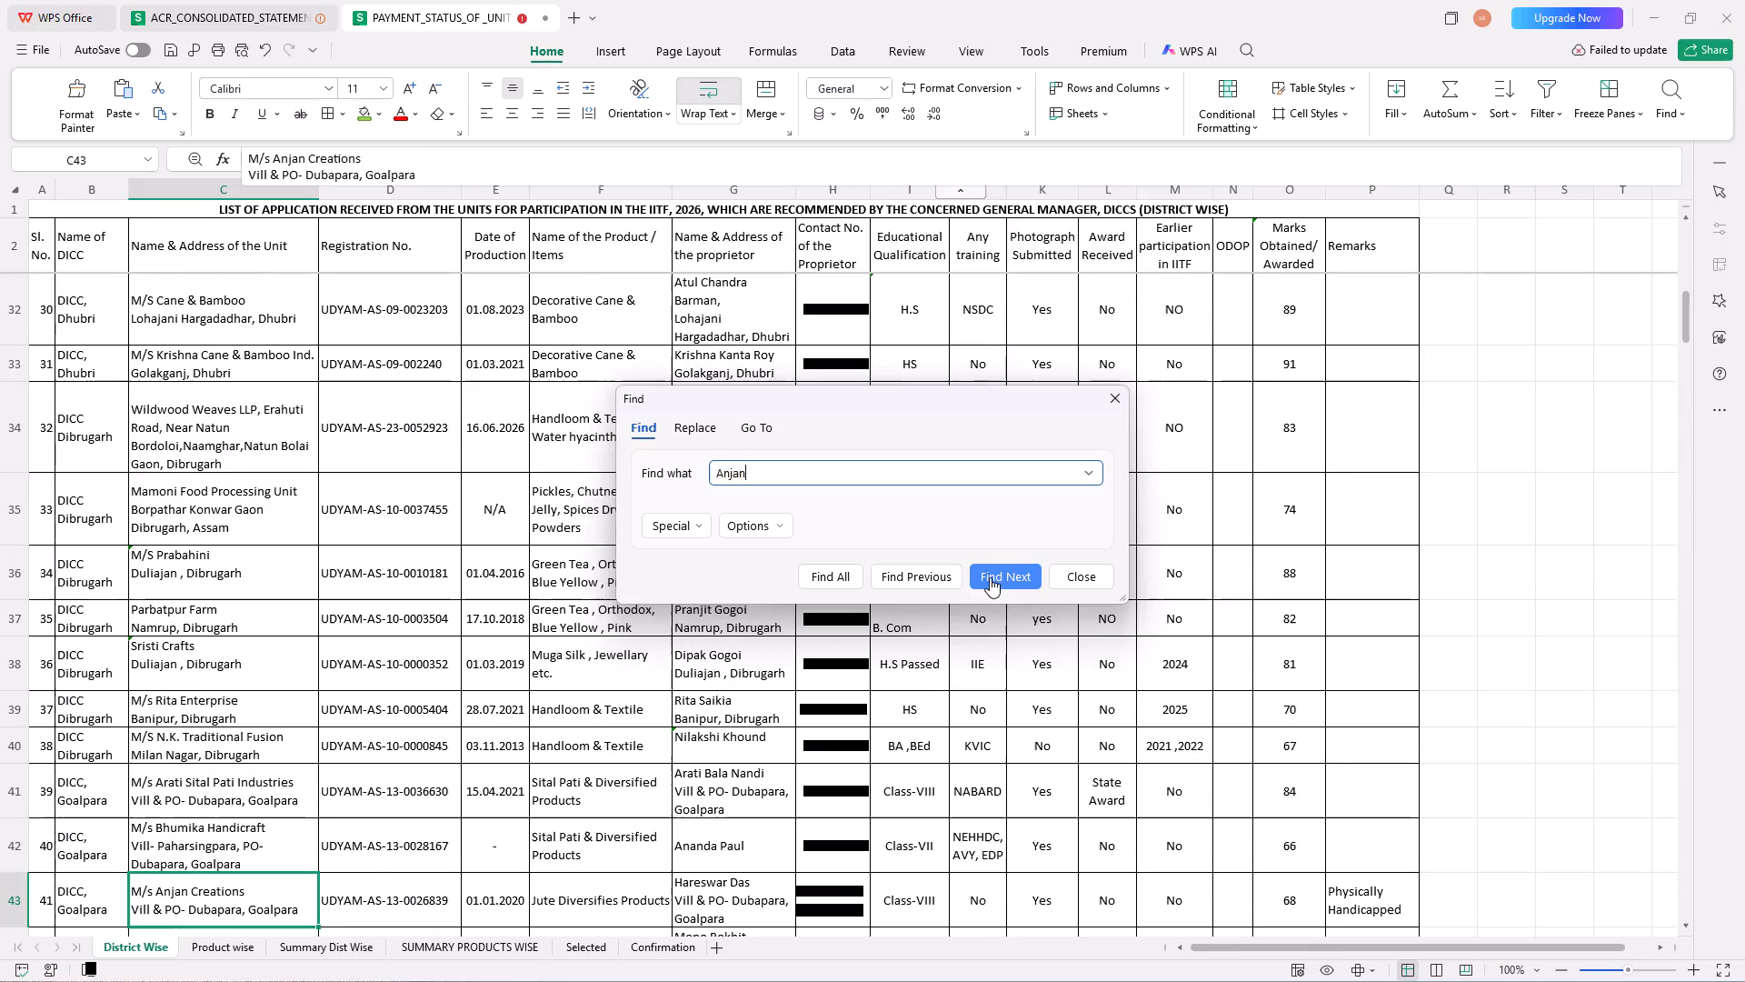
Copy M/s Anjan Creations' name and address cell from District Wise into the blank unit cell below M/s Rokhit Enterprise in Confirmation.
{"action": "left_click_drag", "start_coordinate": [183, 905], "coordinate": [368, 896]}
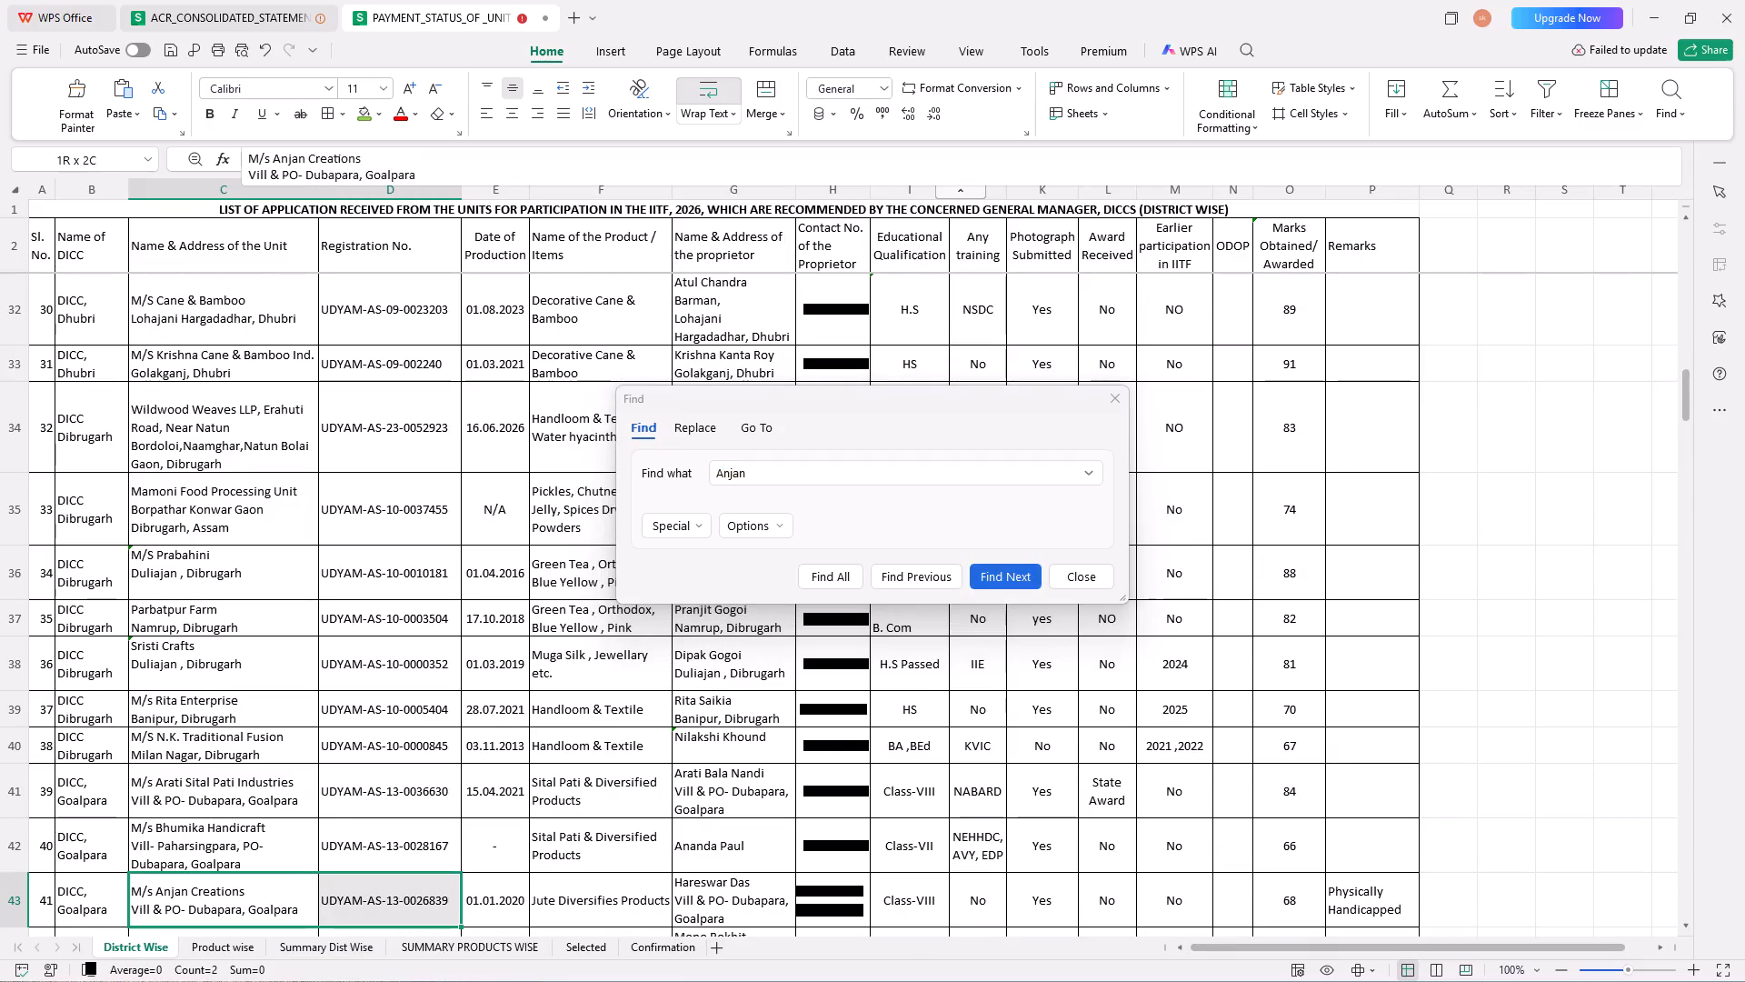
{"action": "left_click_drag", "start_coordinate": [368, 896], "coordinate": [246, 896]}
{"action": "key", "text": "ctrl+c"}
{"action": "left_click", "coordinate": [593, 946]}
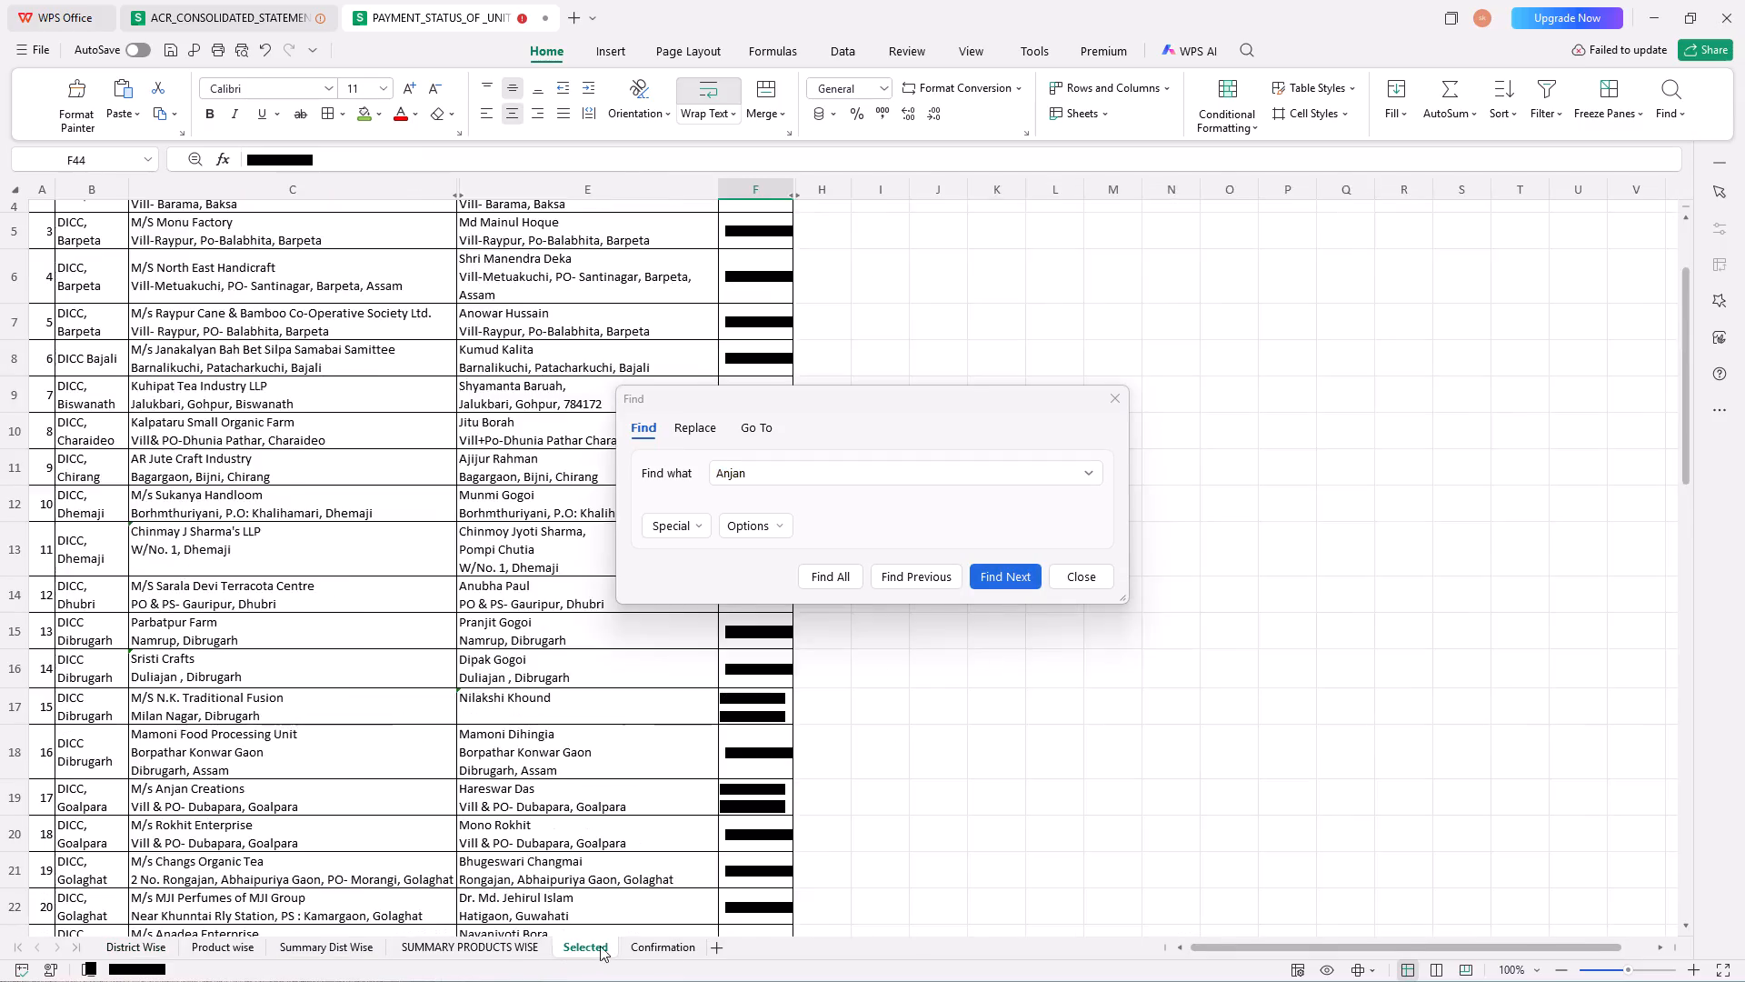
{"action": "left_click", "coordinate": [672, 946]}
{"action": "left_click", "coordinate": [158, 802]}
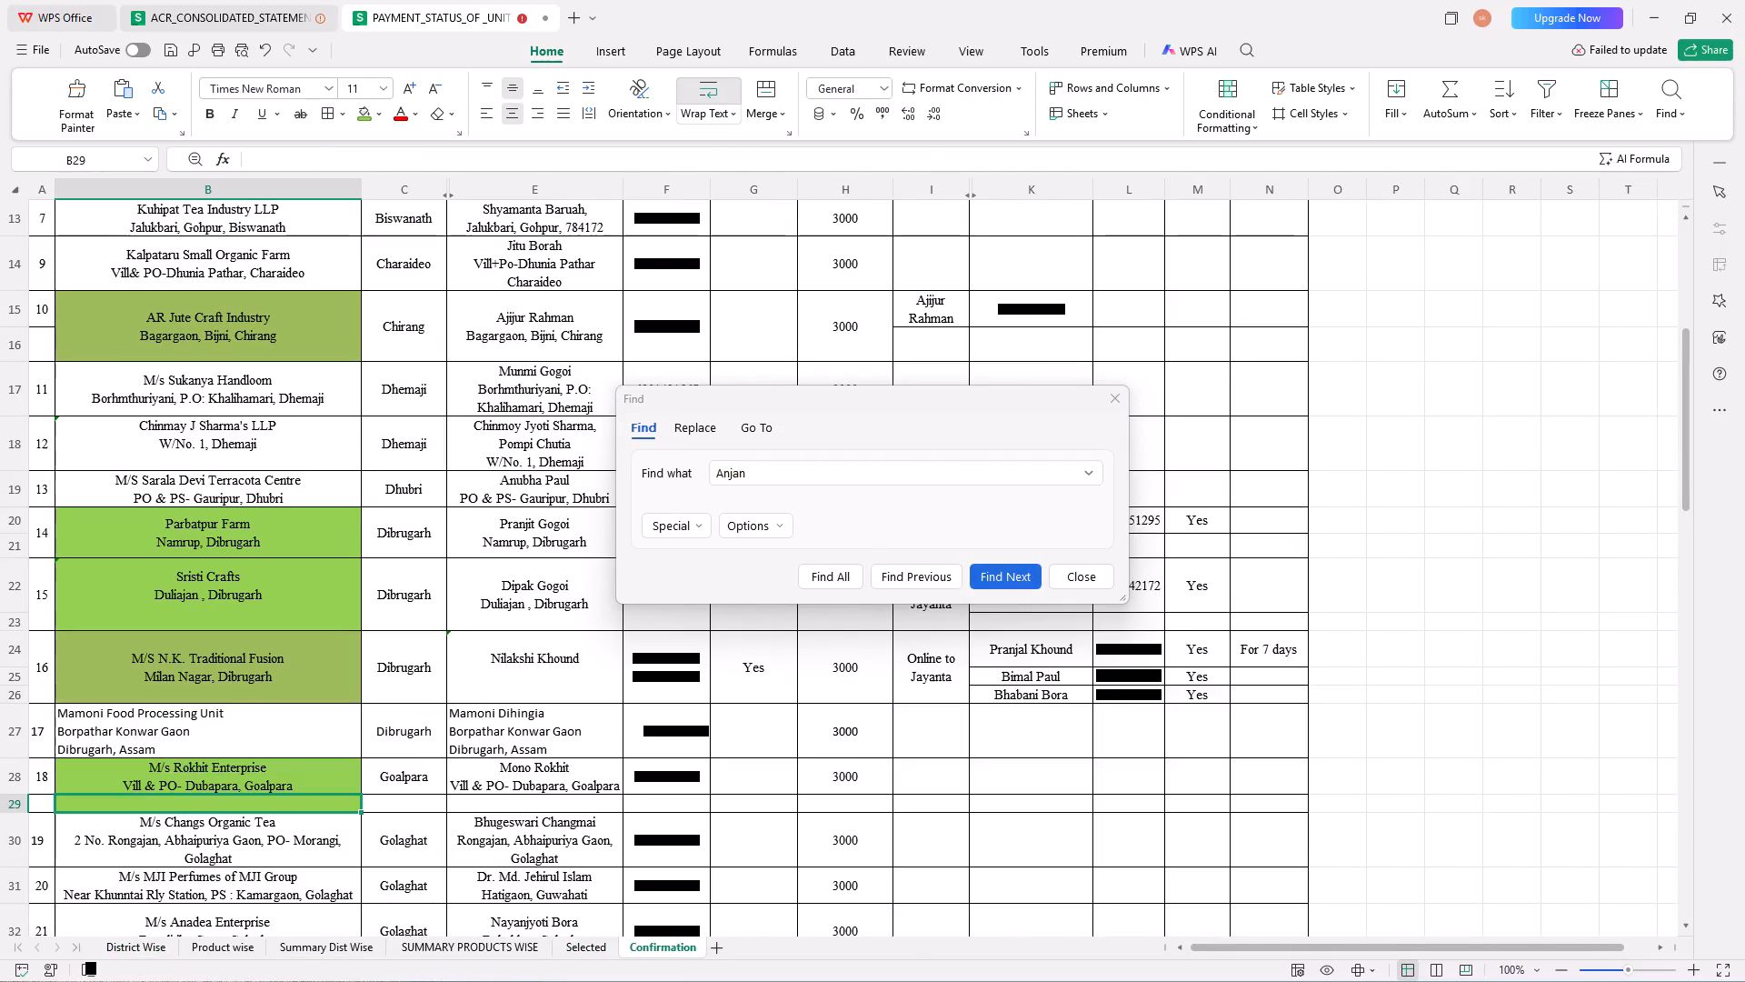
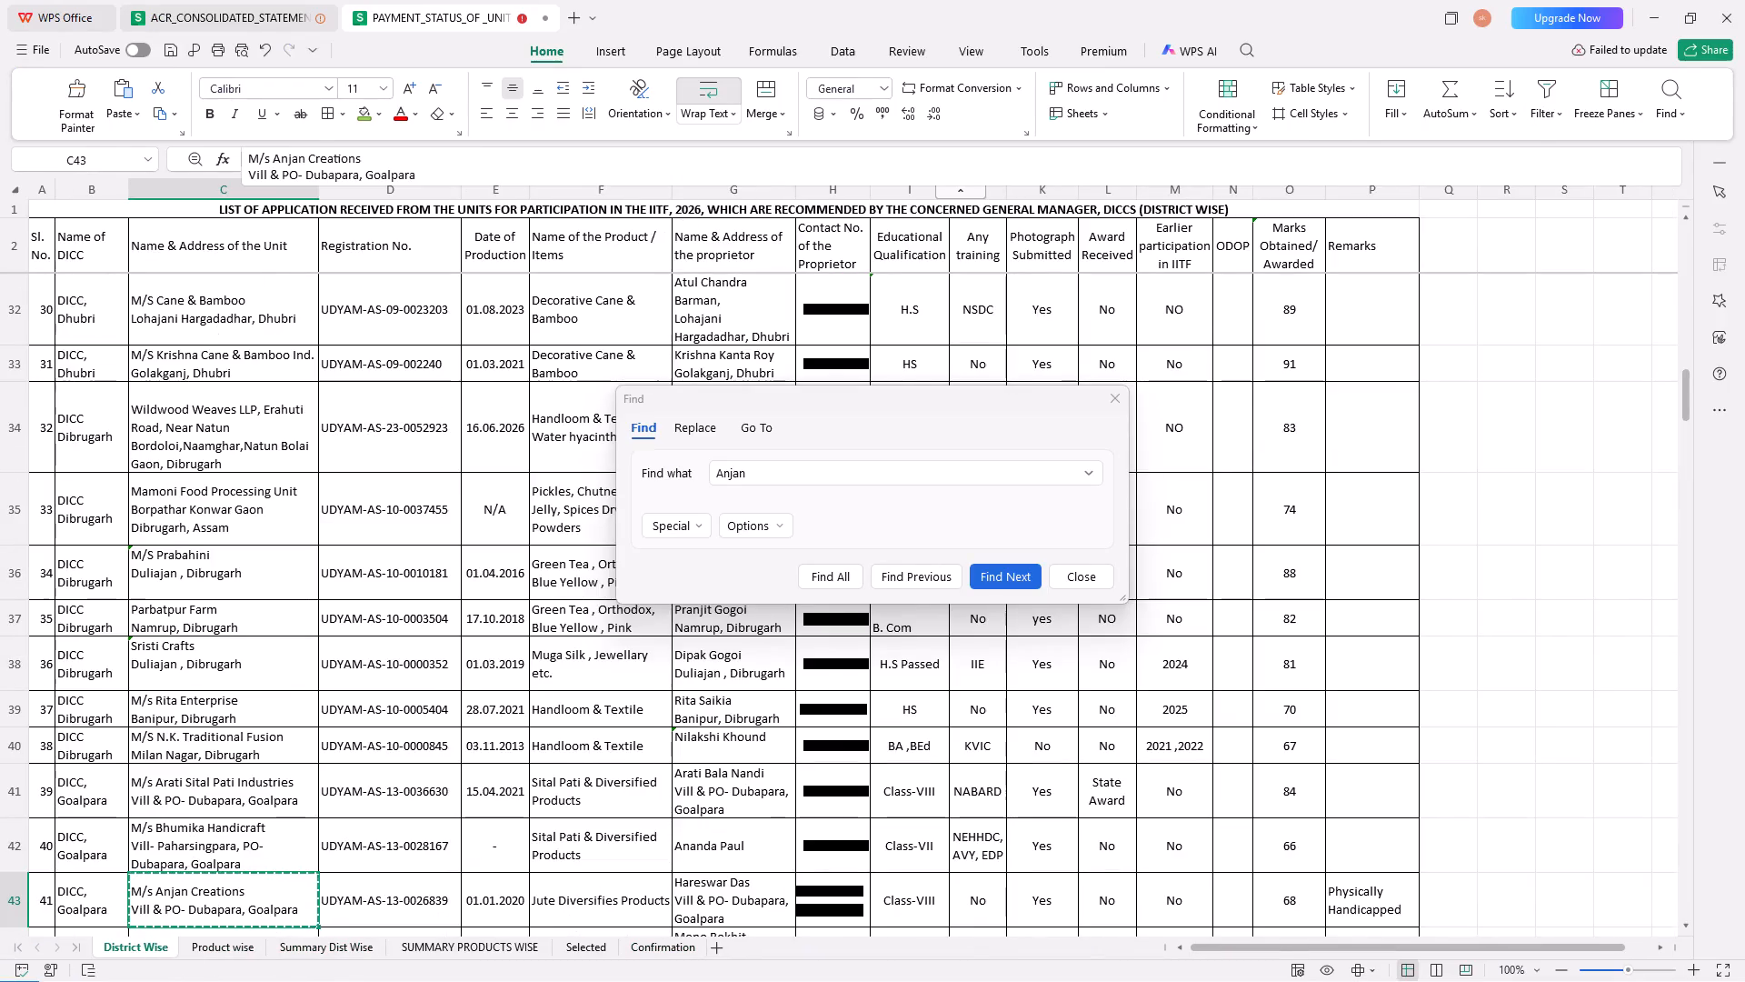
Copy the M/s Anjan Creations proprietor's name, address and contact cells from District Wise into that unit's row in Confirmation.
{"action": "left_click_drag", "start_coordinate": [734, 897], "coordinate": [823, 903]}
{"action": "key", "text": "ctrl+c"}
{"action": "left_click", "coordinate": [464, 952]}
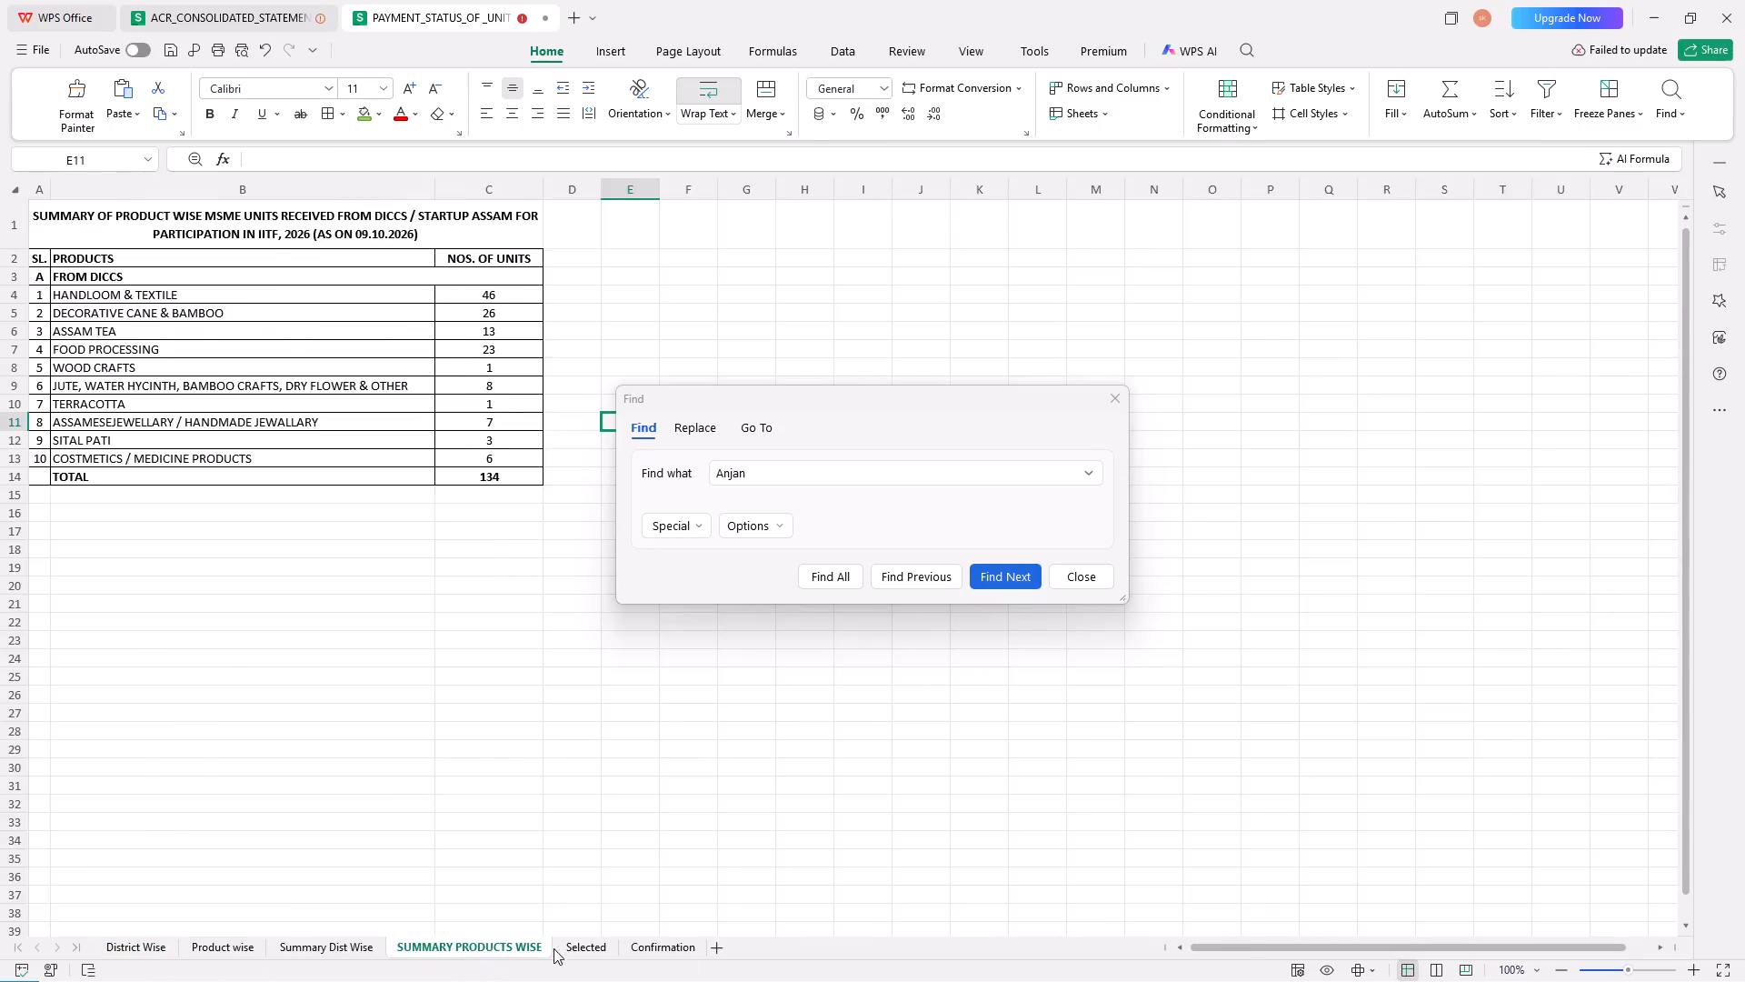
{"action": "left_click", "coordinate": [563, 947]}
{"action": "left_click", "coordinate": [655, 947]}
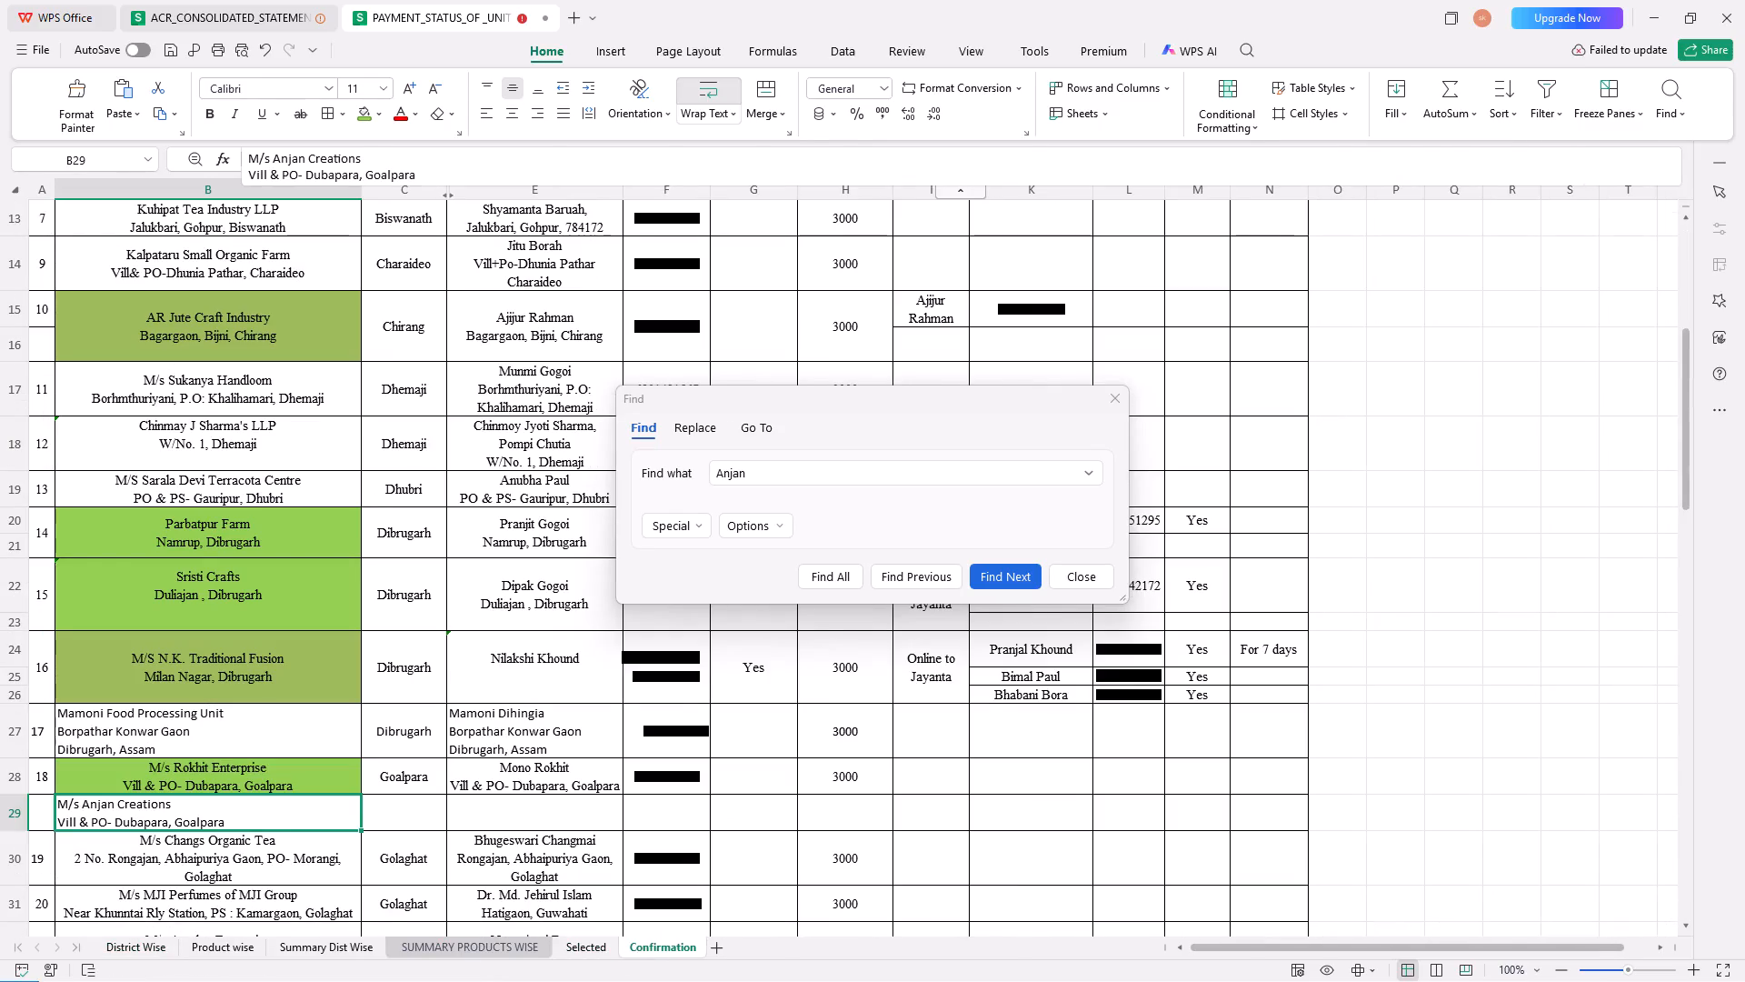
{"action": "left_click", "coordinate": [427, 816]}
{"action": "left_click", "coordinate": [546, 818]}
{"action": "key", "text": "ctrl+v"}
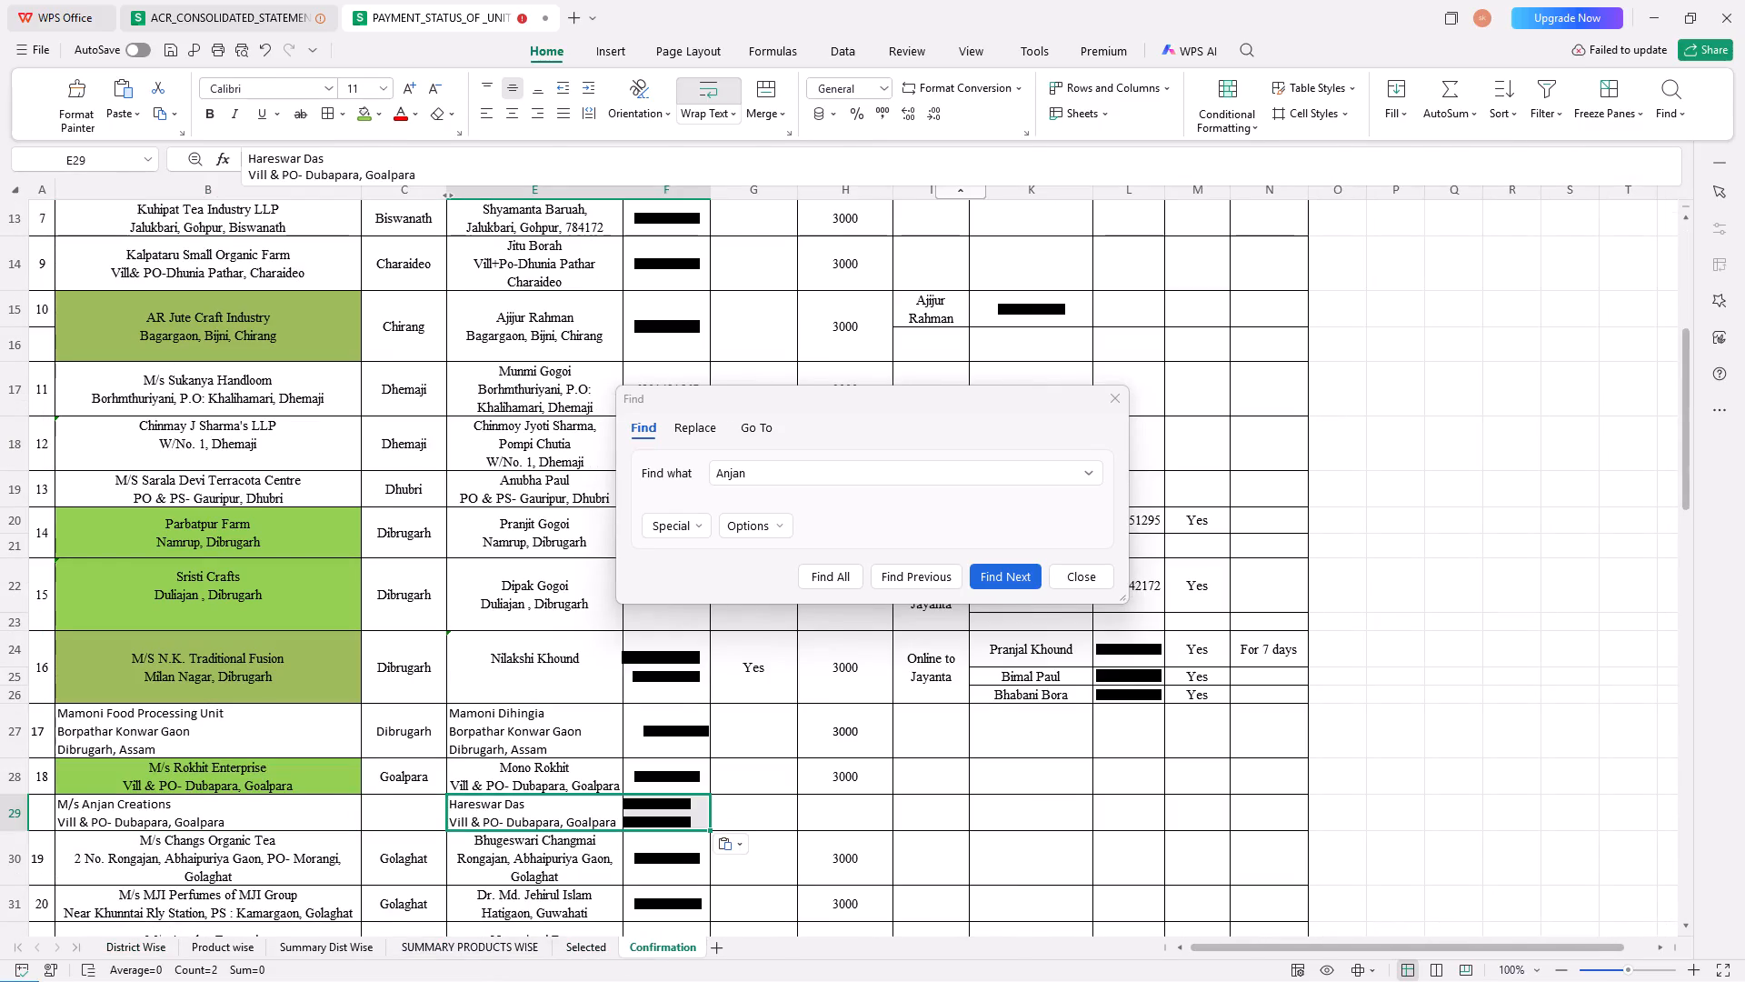
Fill the district cell of the M/s Anjan Creations row with Goalpara from the row above.
{"action": "left_click", "coordinate": [415, 814]}
{"action": "key", "text": "ctrl+d"}
{"action": "left_click", "coordinate": [681, 872]}
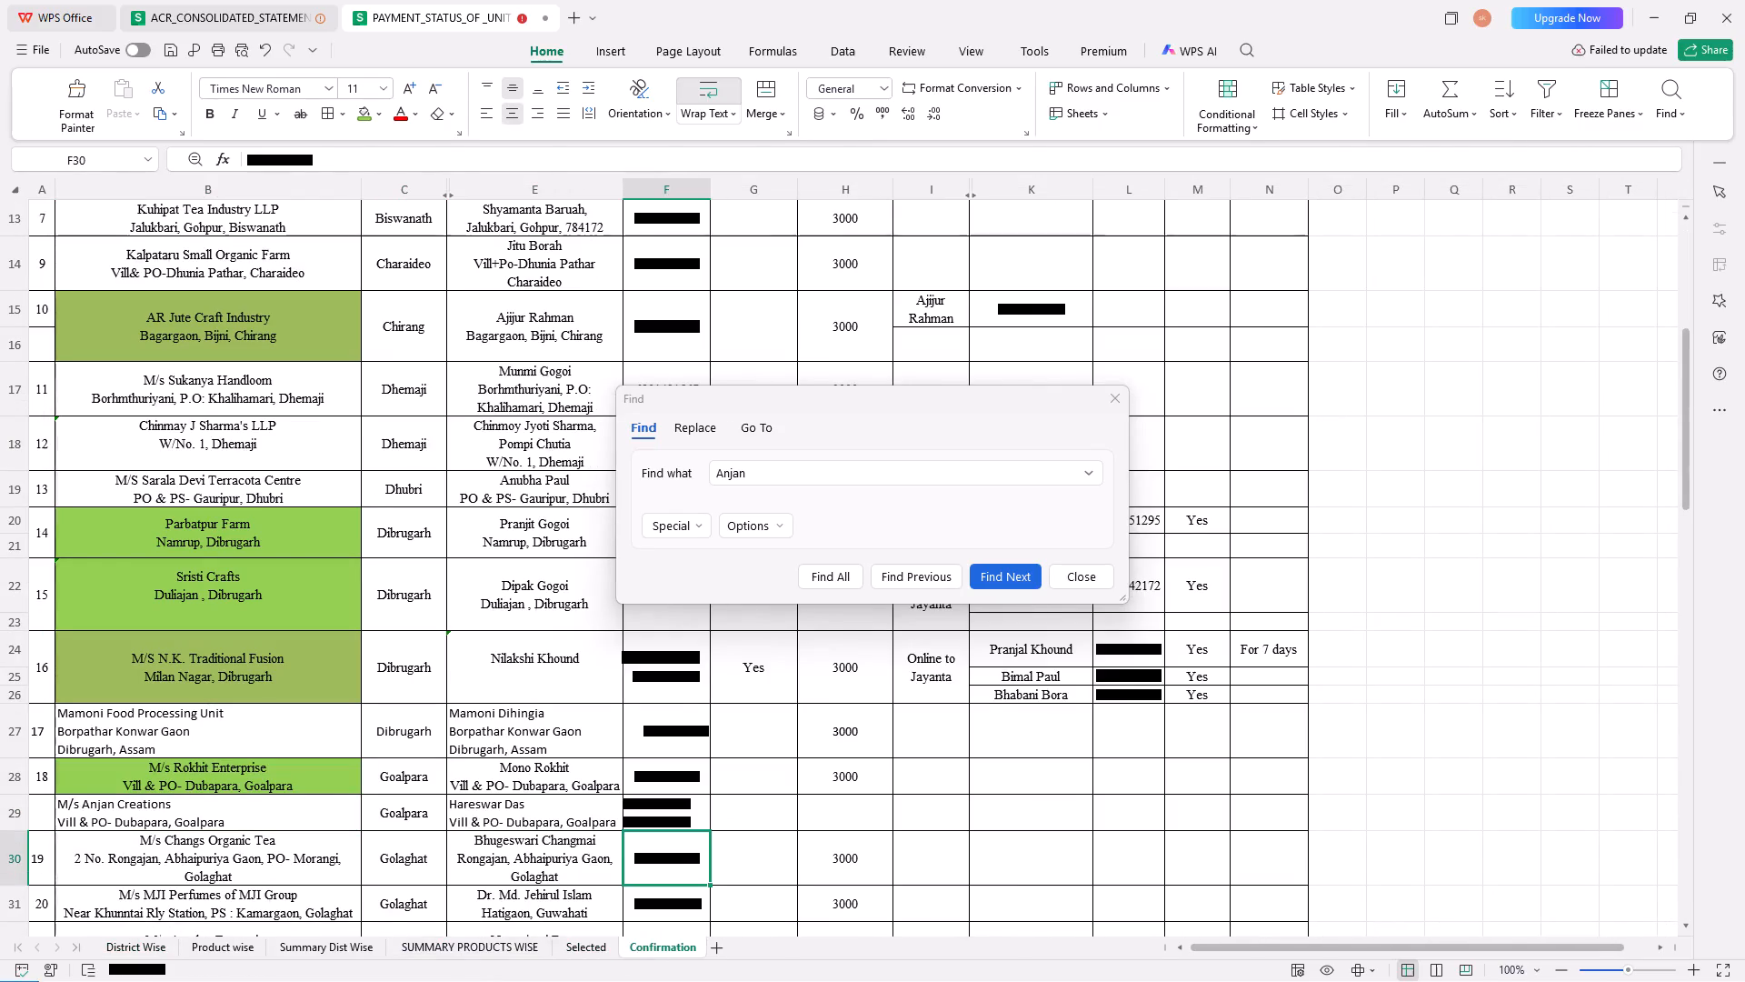
Apply the green fill to the M/s Anjan Creations unit cell, like the M/s Rokhit Enterprise cell above it.
{"action": "left_click", "coordinate": [239, 780]}
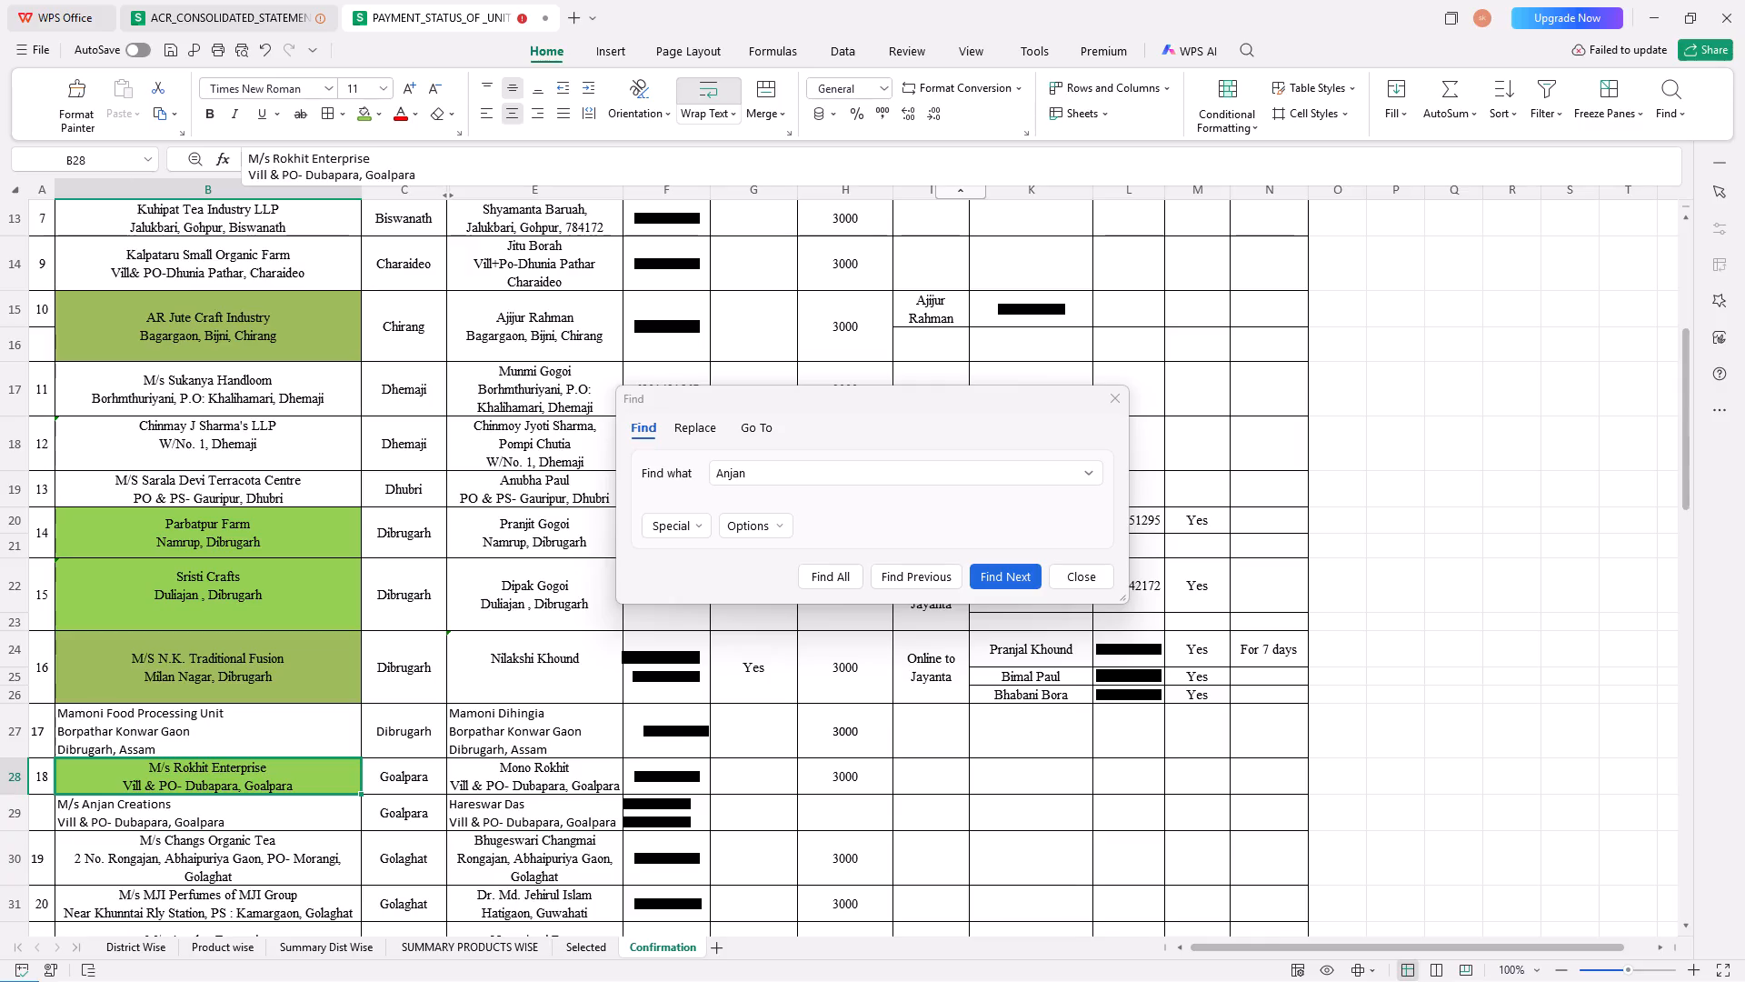
{"action": "left_click", "coordinate": [171, 821]}
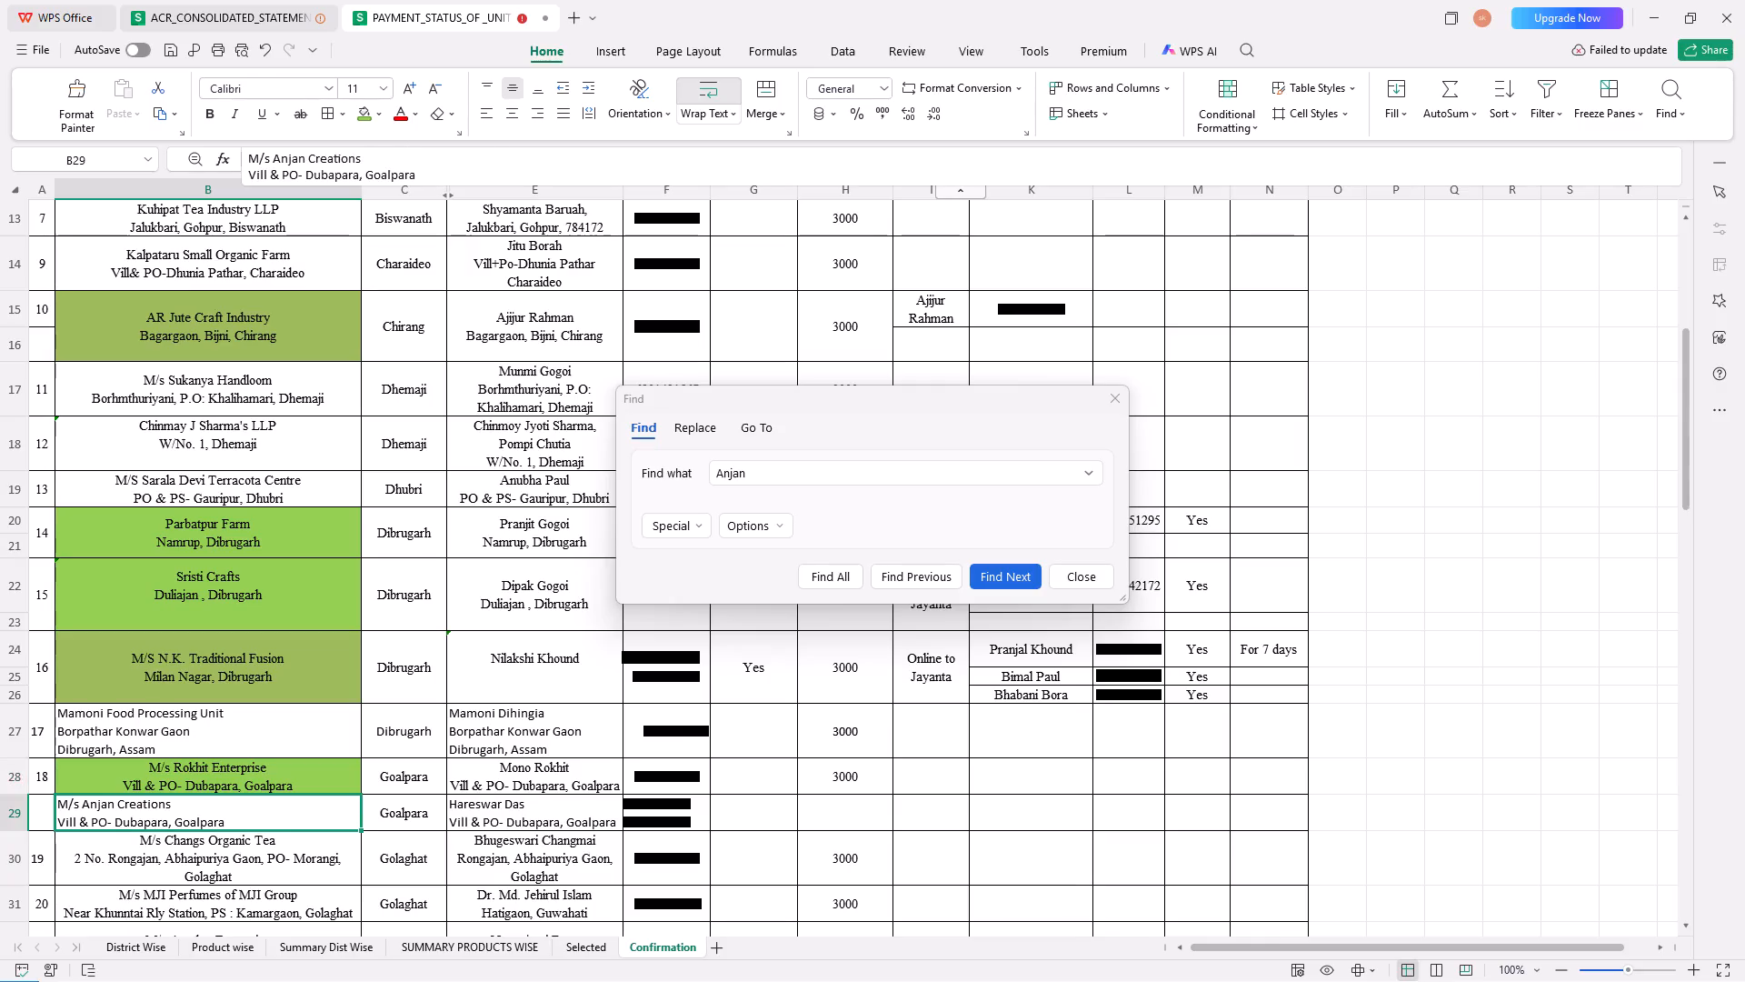
{"action": "left_click", "coordinate": [362, 114]}
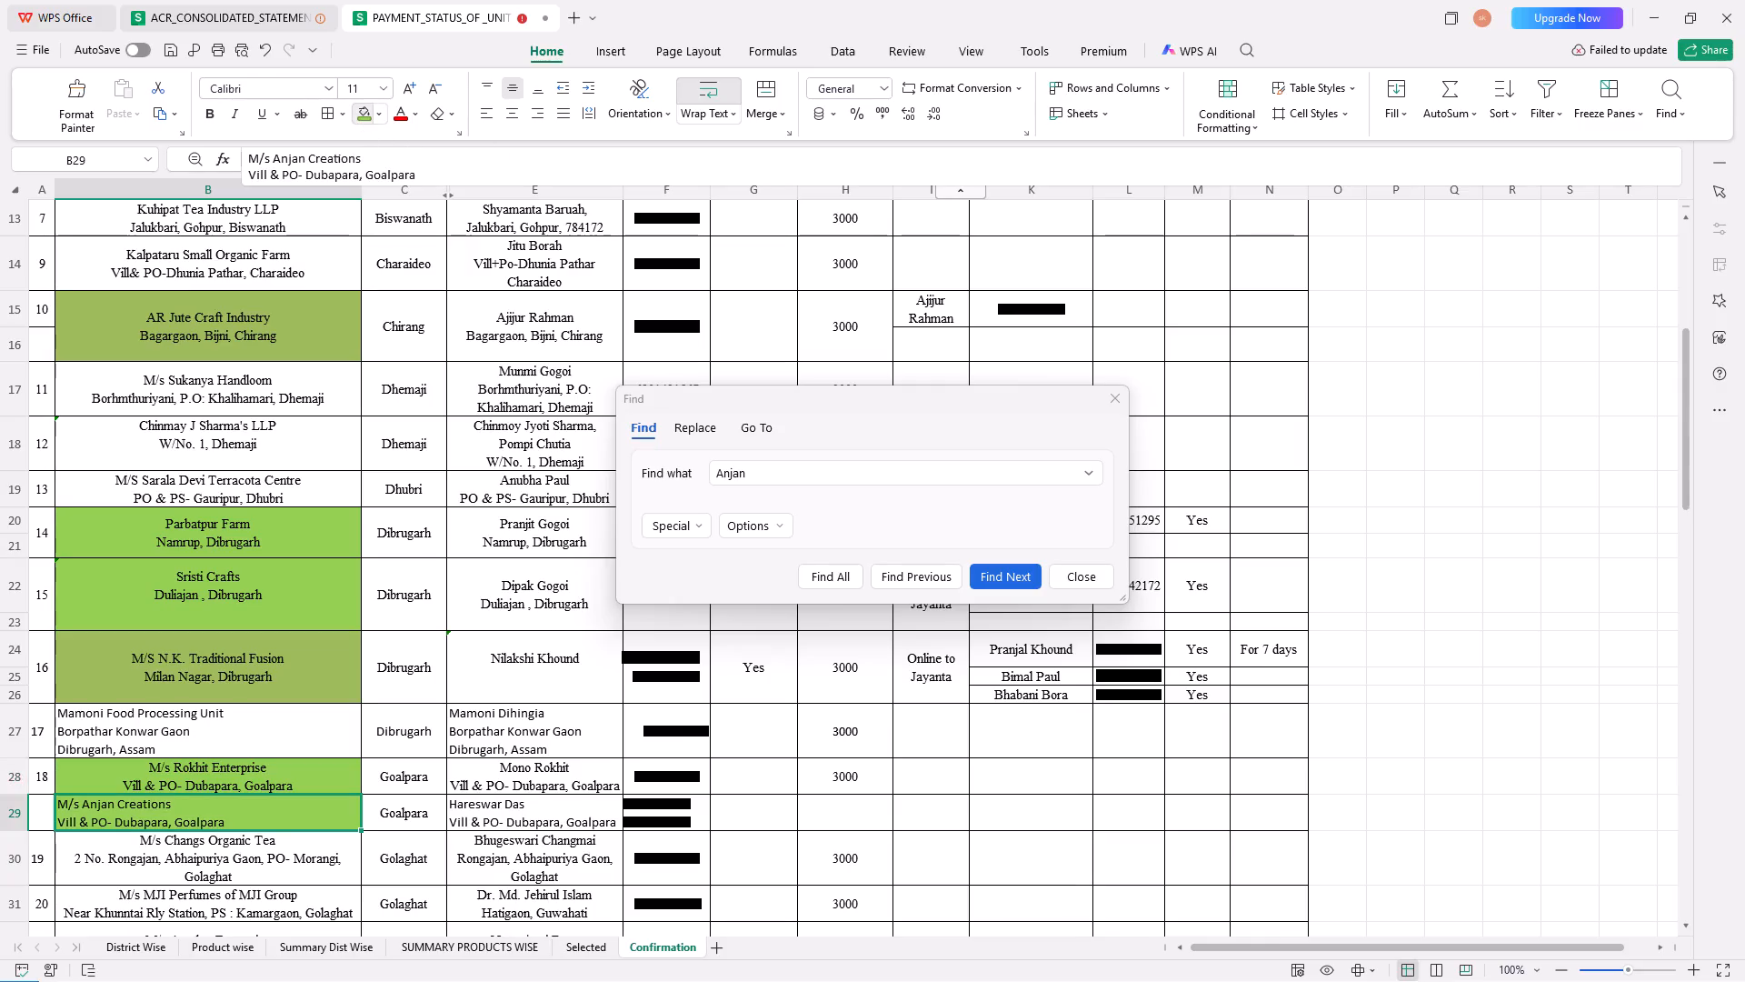
Look through the units in the Confirmation sheet and search it for Liza.
{"action": "left_click", "coordinate": [173, 728]}
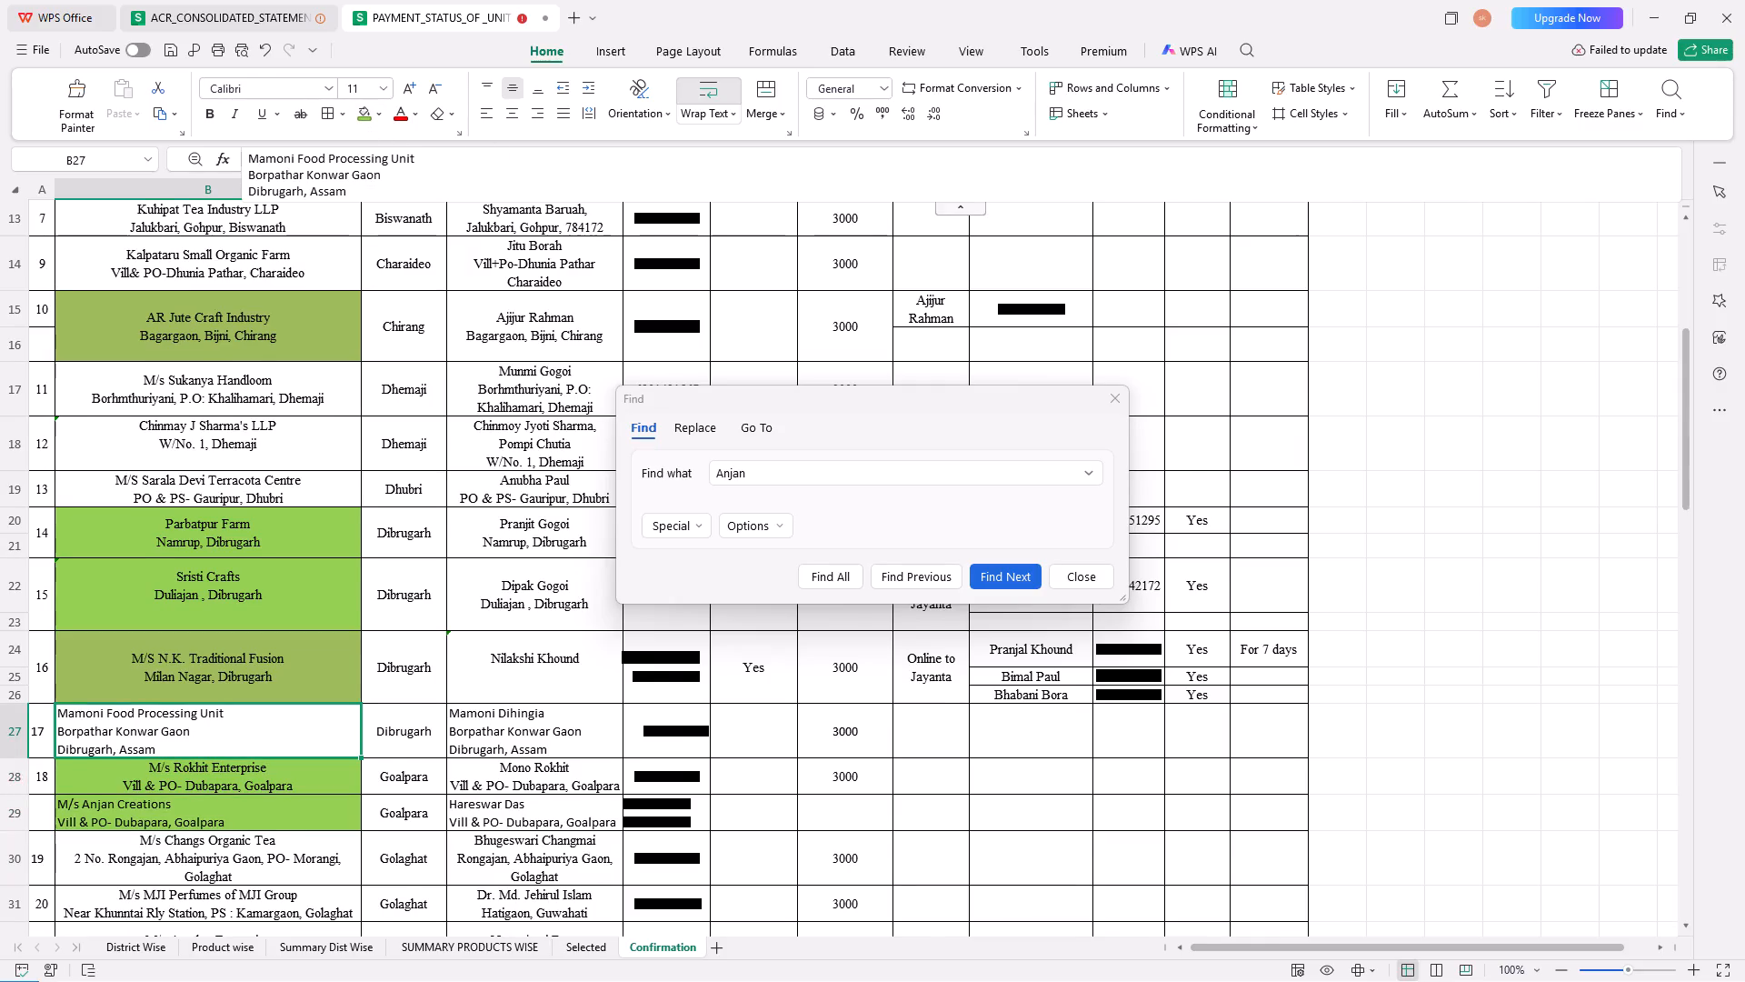
{"action": "scroll", "coordinate": [264, 878], "scroll_direction": "down", "scroll_amount": 2}
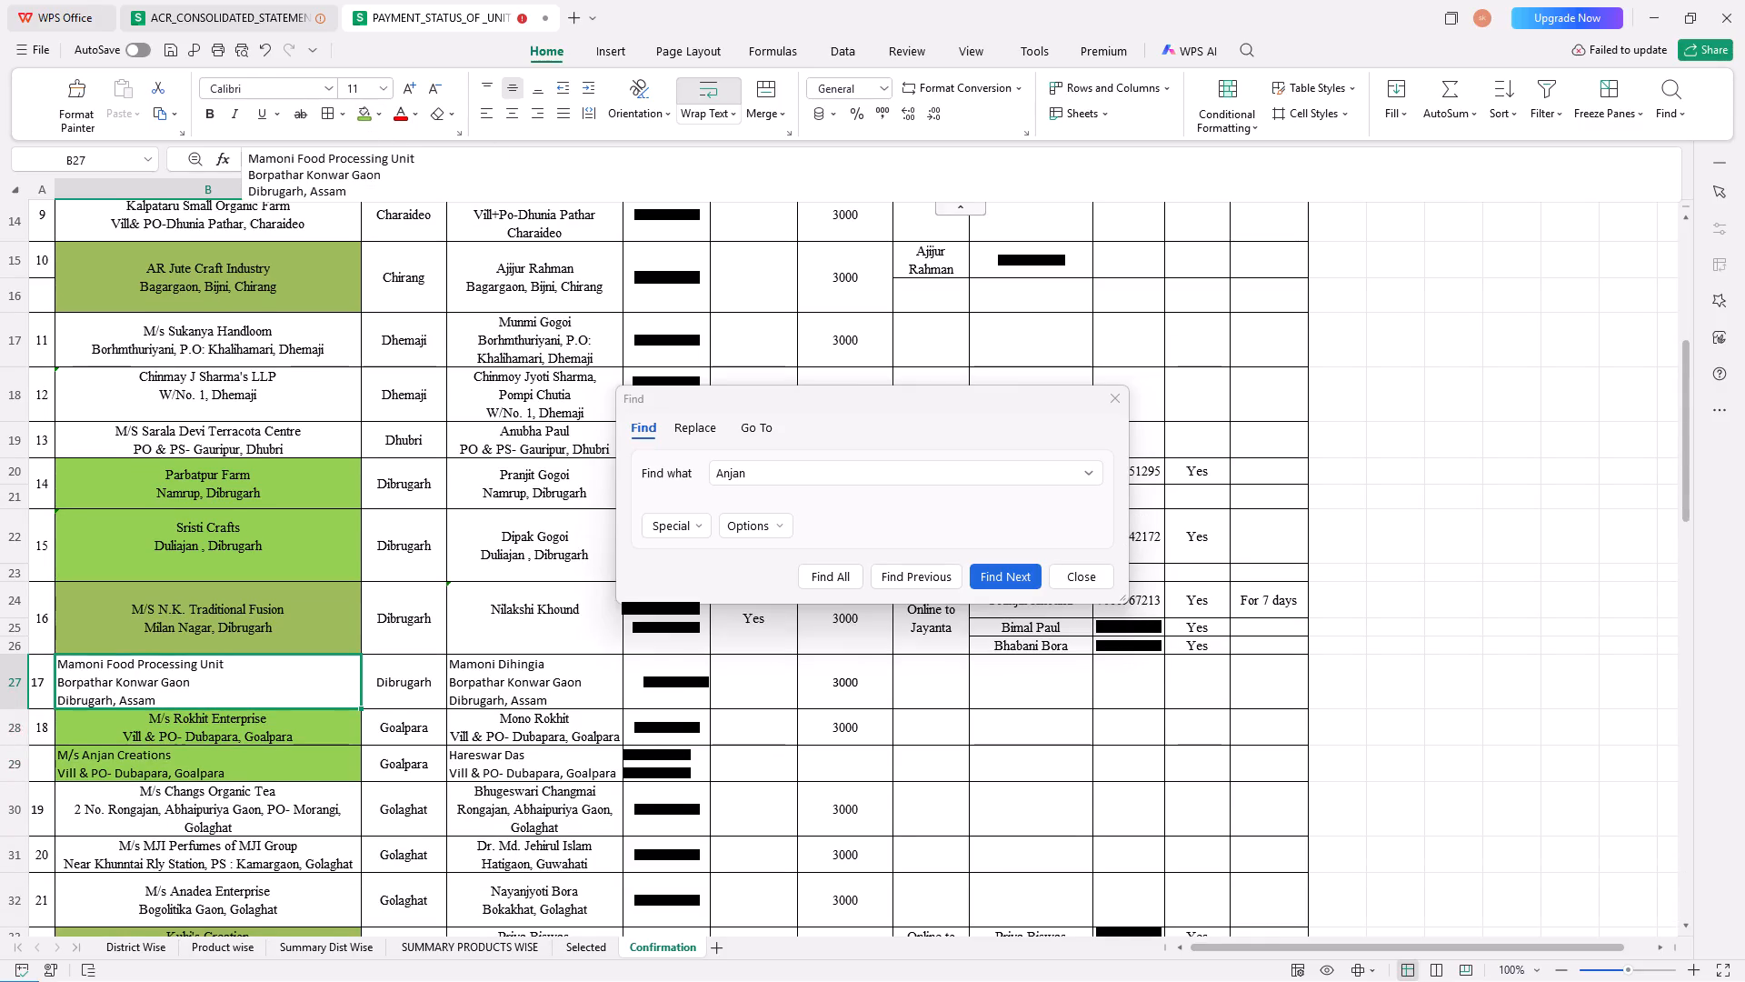
{"action": "scroll", "coordinate": [205, 833], "scroll_direction": "down", "scroll_amount": 3}
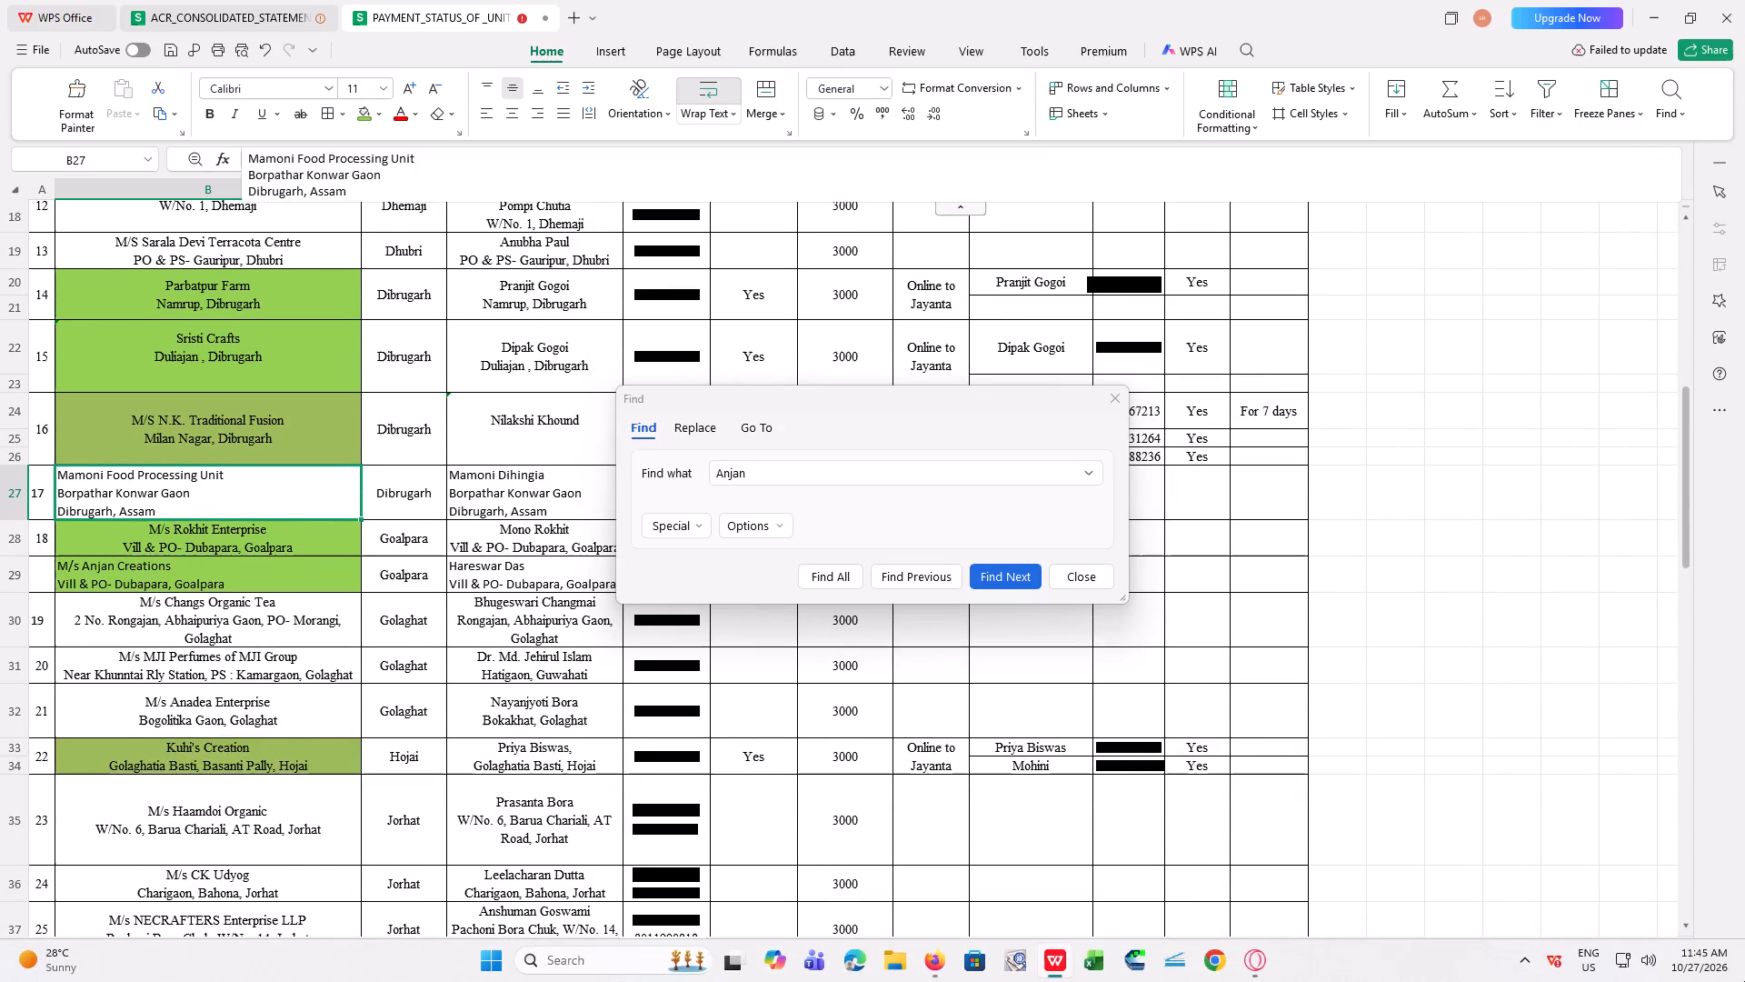
{"action": "scroll", "coordinate": [1490, 929], "scroll_direction": "up", "scroll_amount": 2}
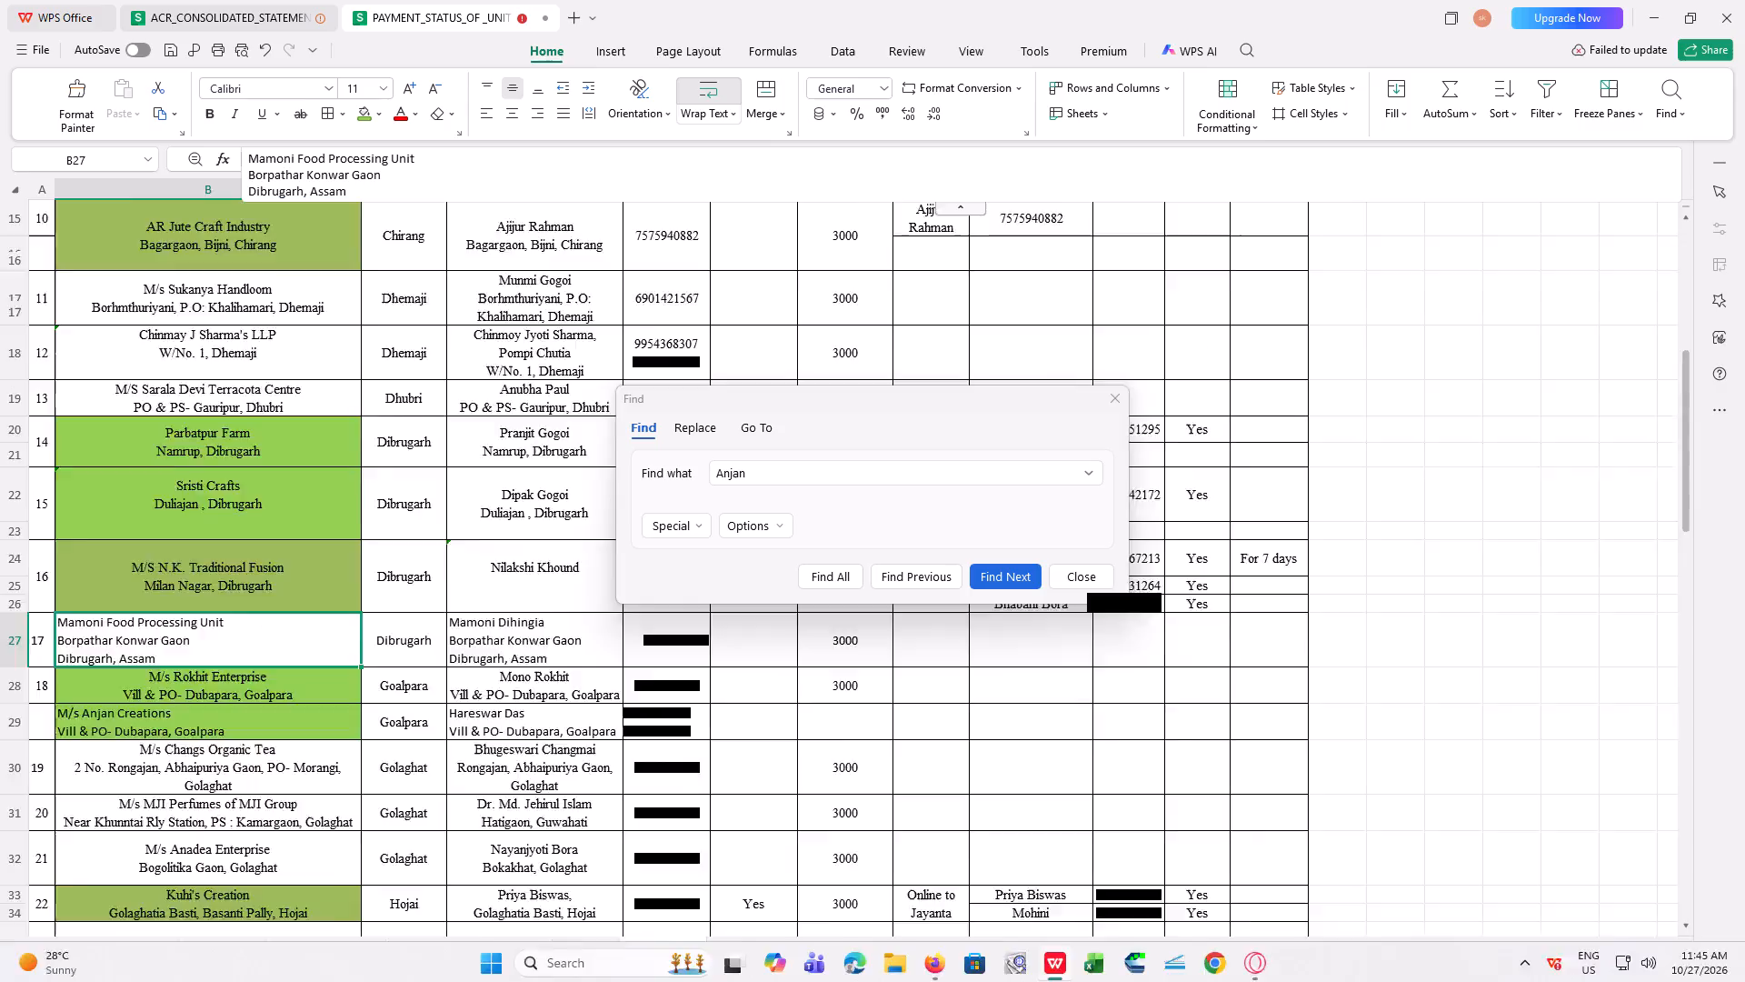
{"action": "scroll", "coordinate": [1490, 929], "scroll_direction": "up", "scroll_amount": 5}
{"action": "left_click_drag", "start_coordinate": [769, 473], "coordinate": [417, 426]}
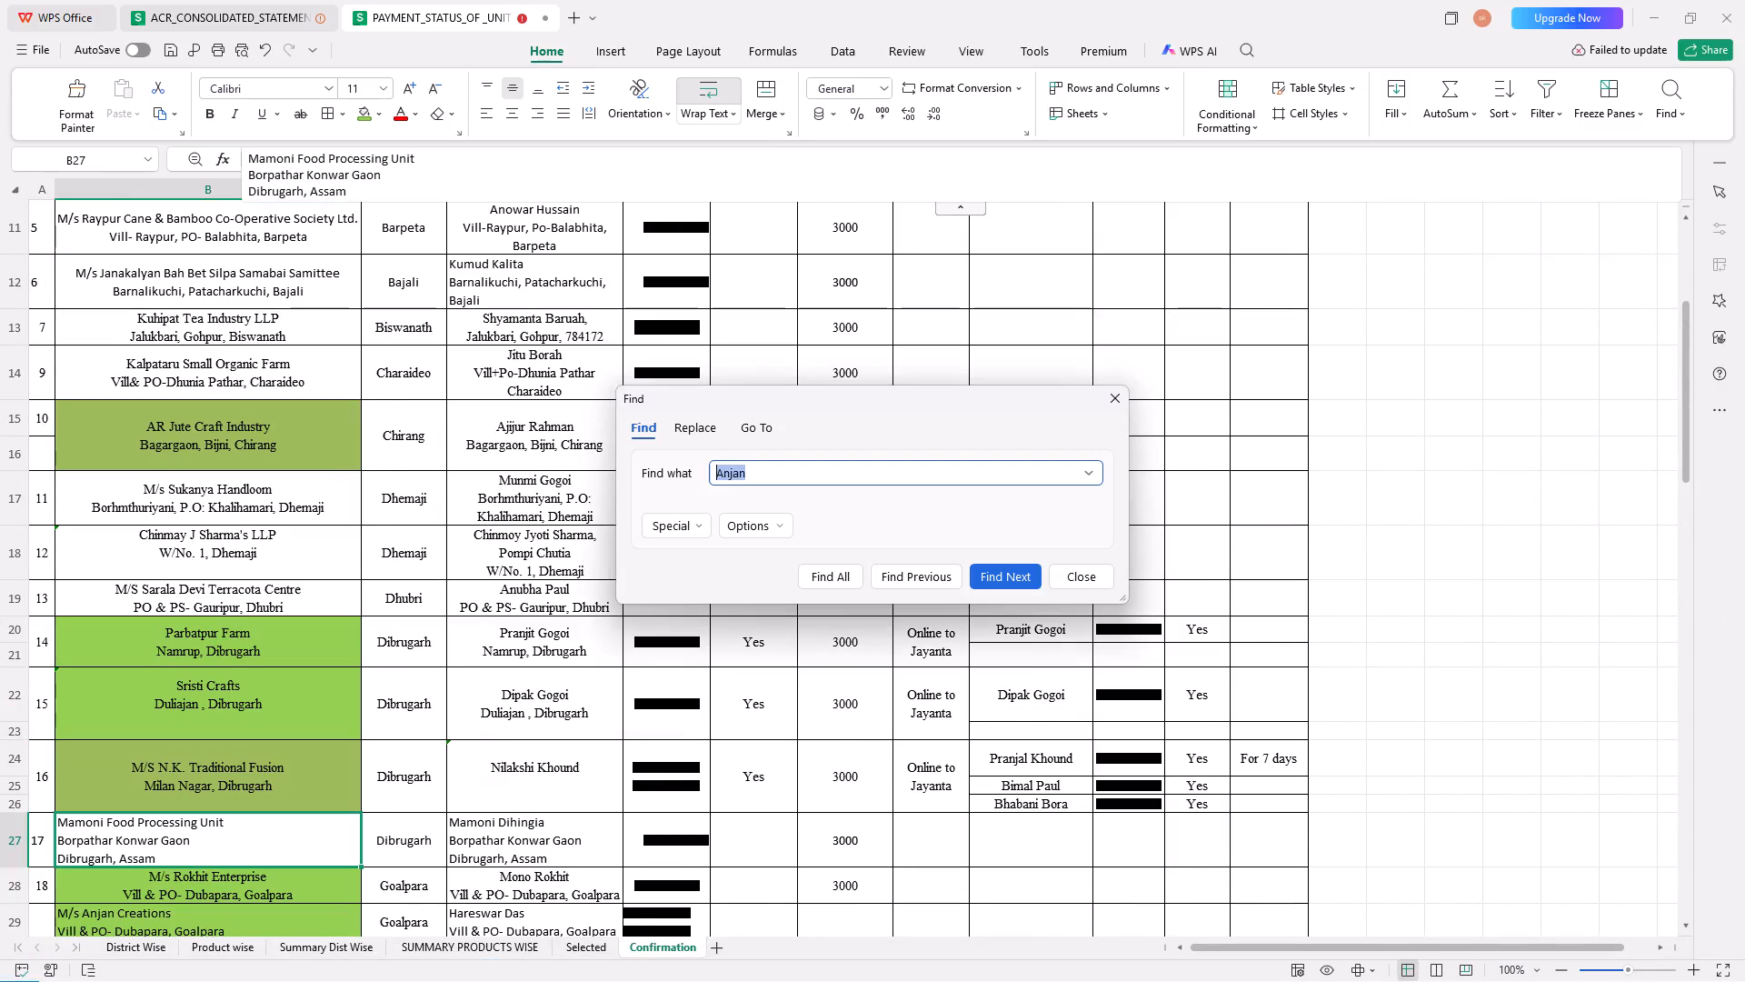
{"action": "left_click_drag", "start_coordinate": [417, 426], "coordinate": [404, 426]}
{"action": "key", "text": "BackSpace"}
{"action": "type", "text": "Liza"}
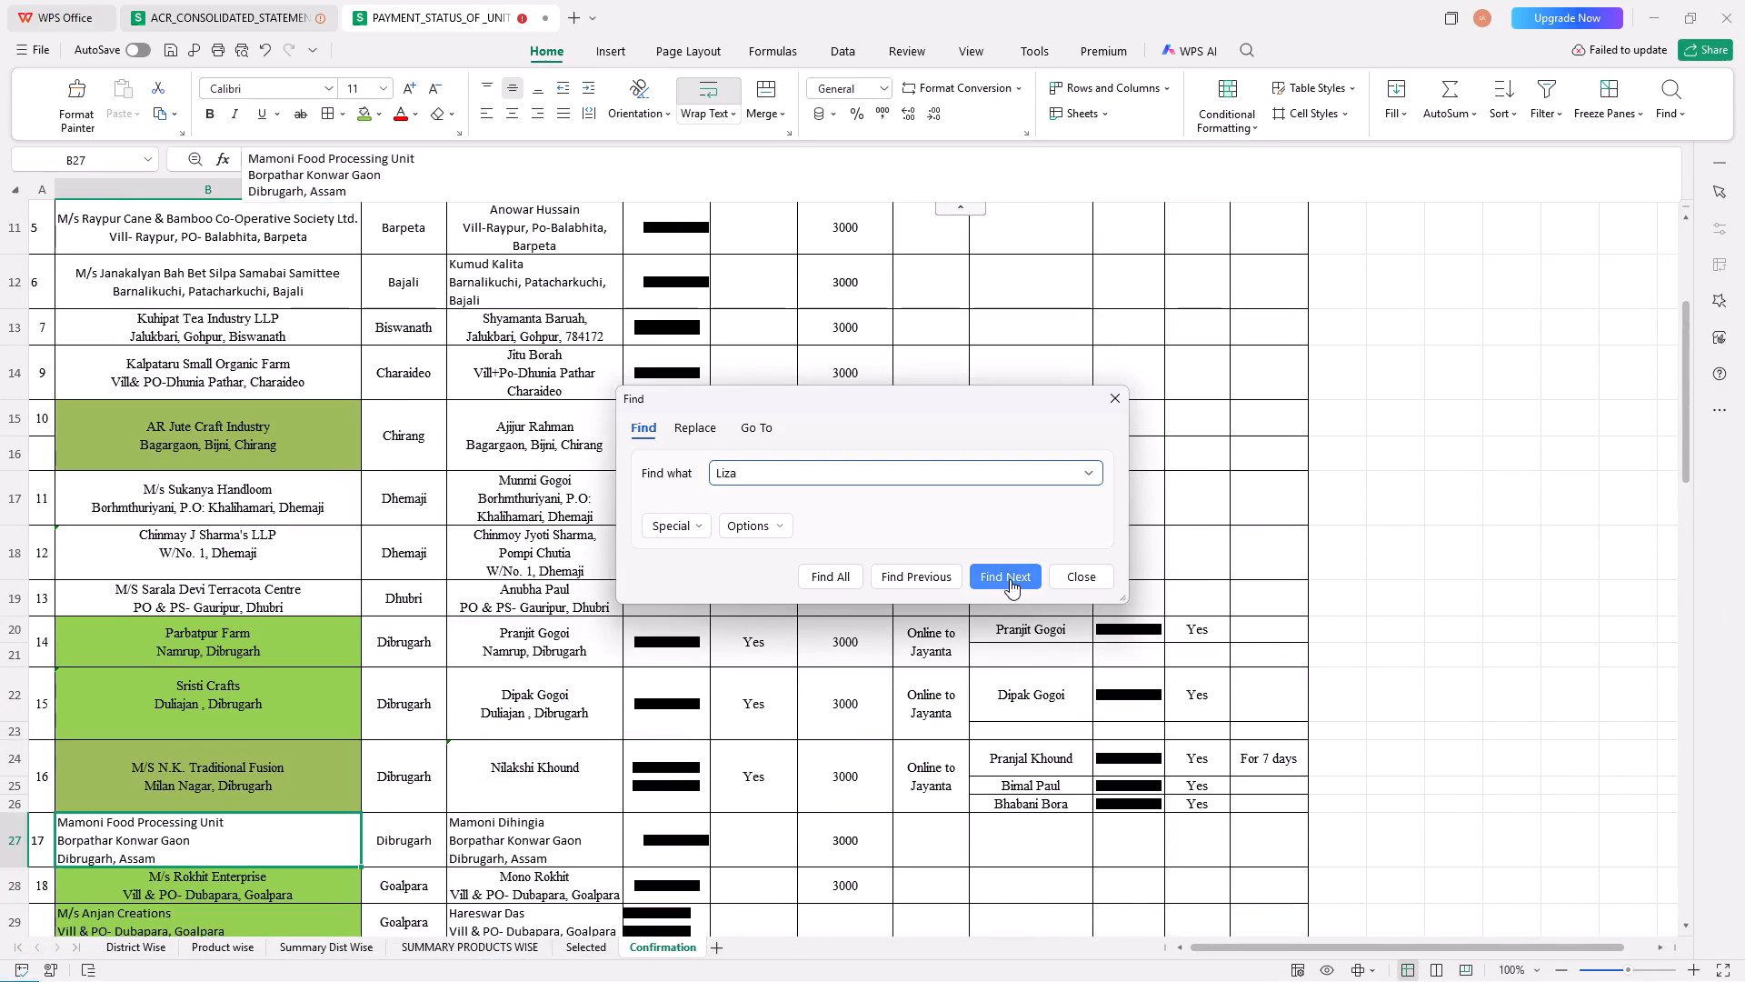
{"action": "left_click", "coordinate": [1010, 579]}
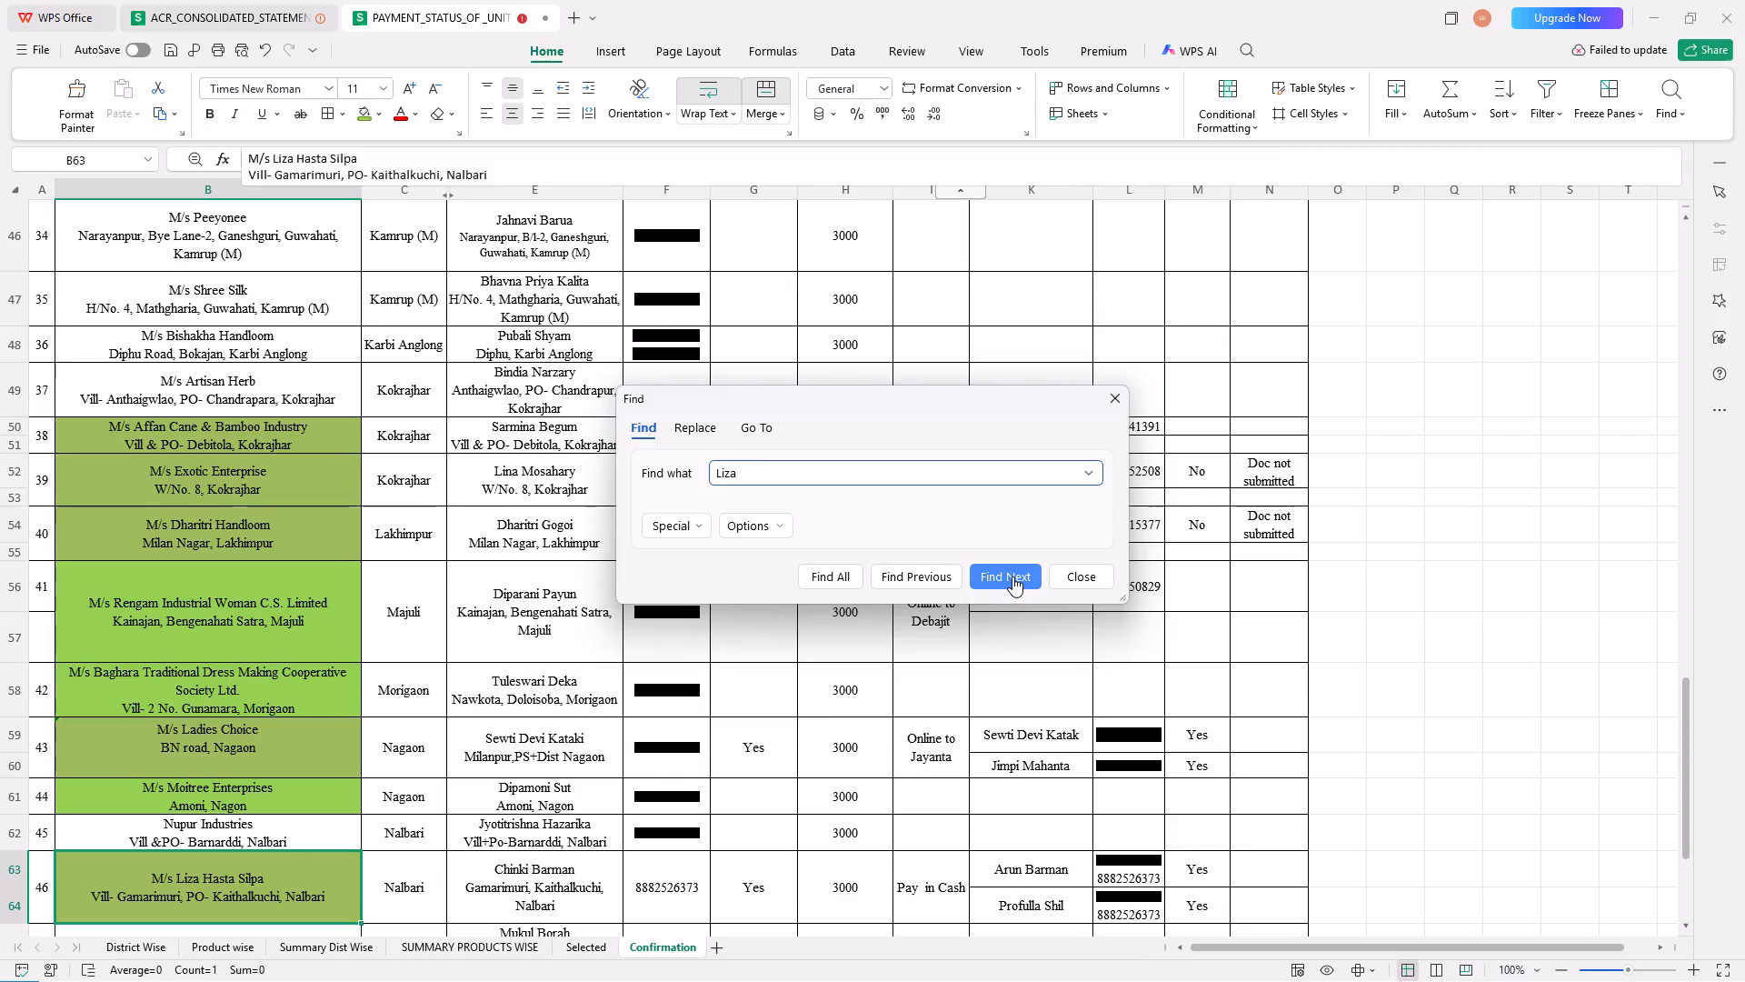
Search the Confirmation sheet for Ladies.
{"action": "left_click_drag", "start_coordinate": [791, 468], "coordinate": [466, 467]}
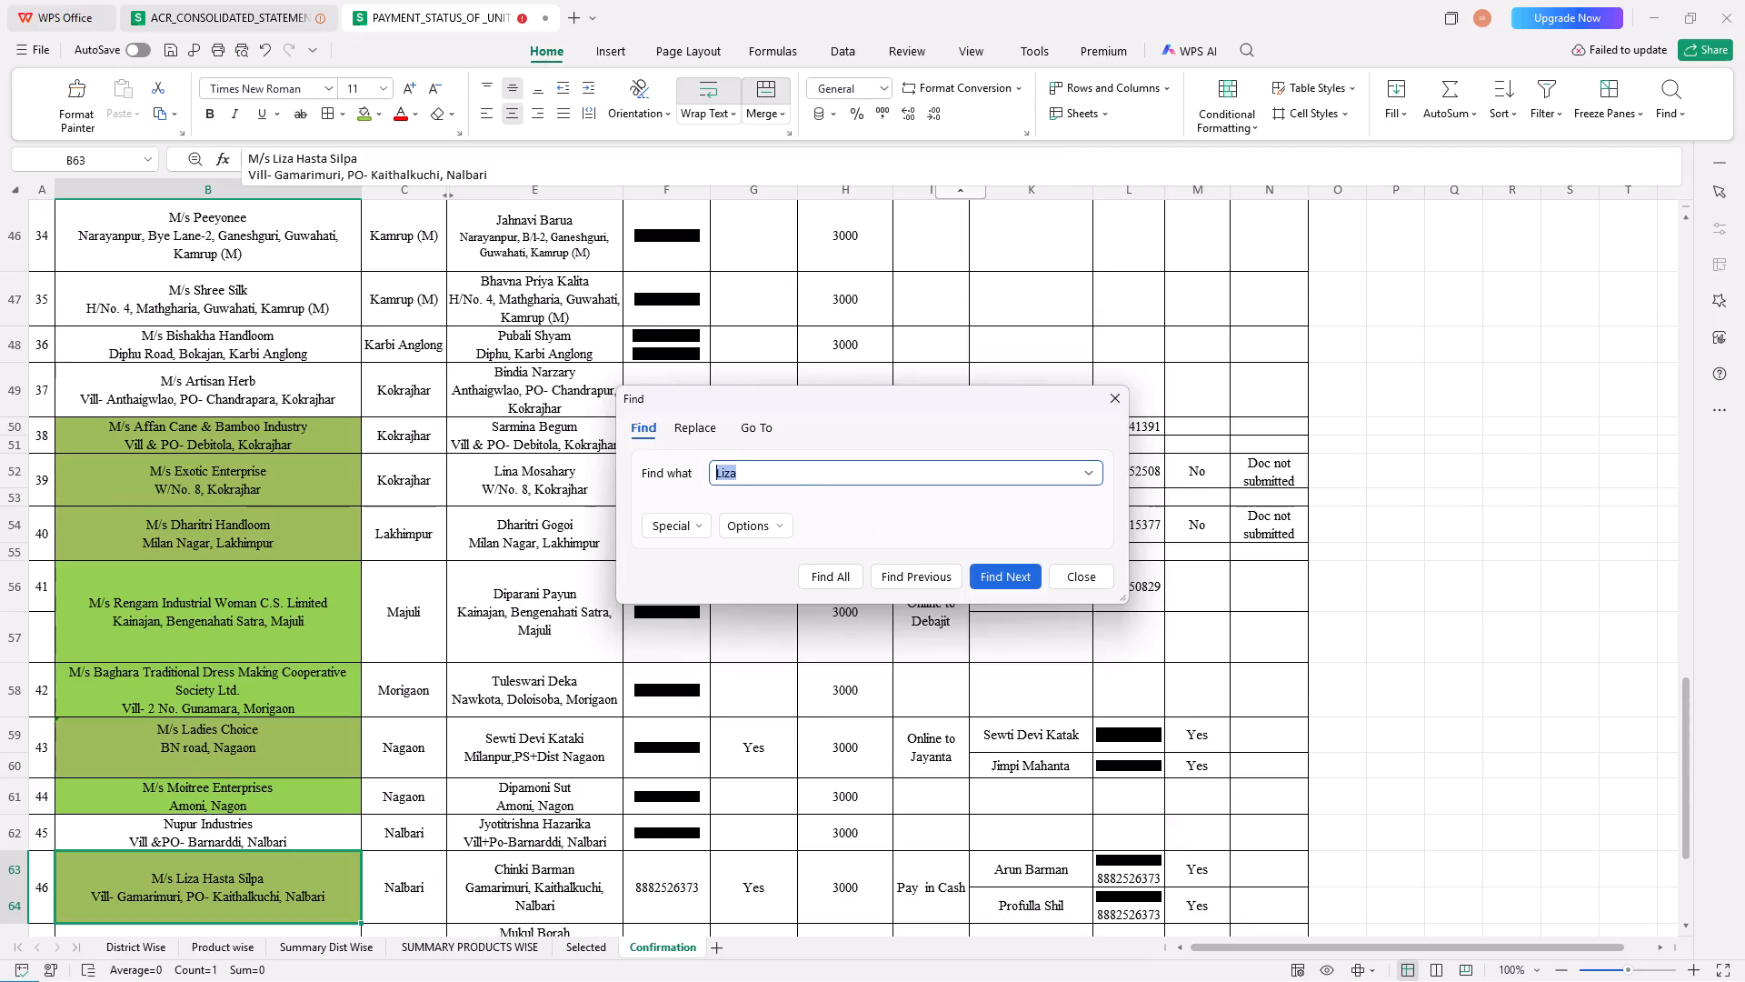
{"action": "type", "text": "Ladies"}
{"action": "key", "text": "Return"}
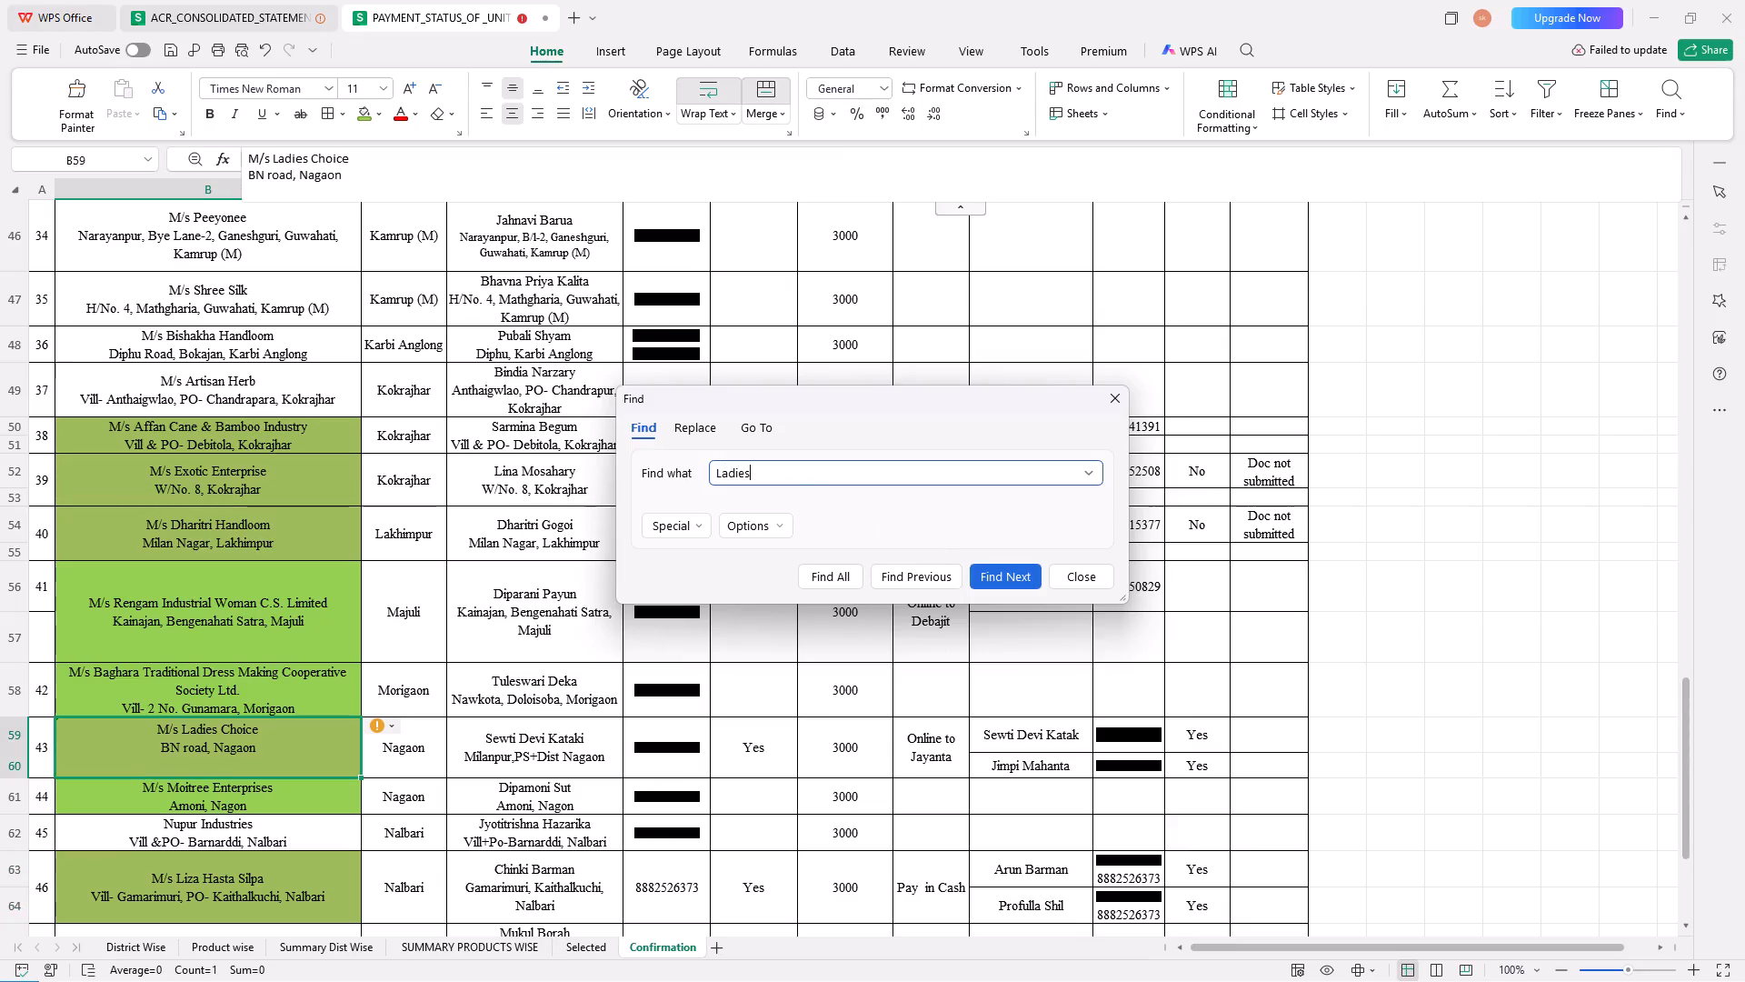
Search the Confirmation sheet for the Traditional Fusion unit, trying Nk and N.K as search terms.
{"action": "left_click_drag", "start_coordinate": [785, 476], "coordinate": [328, 476]}
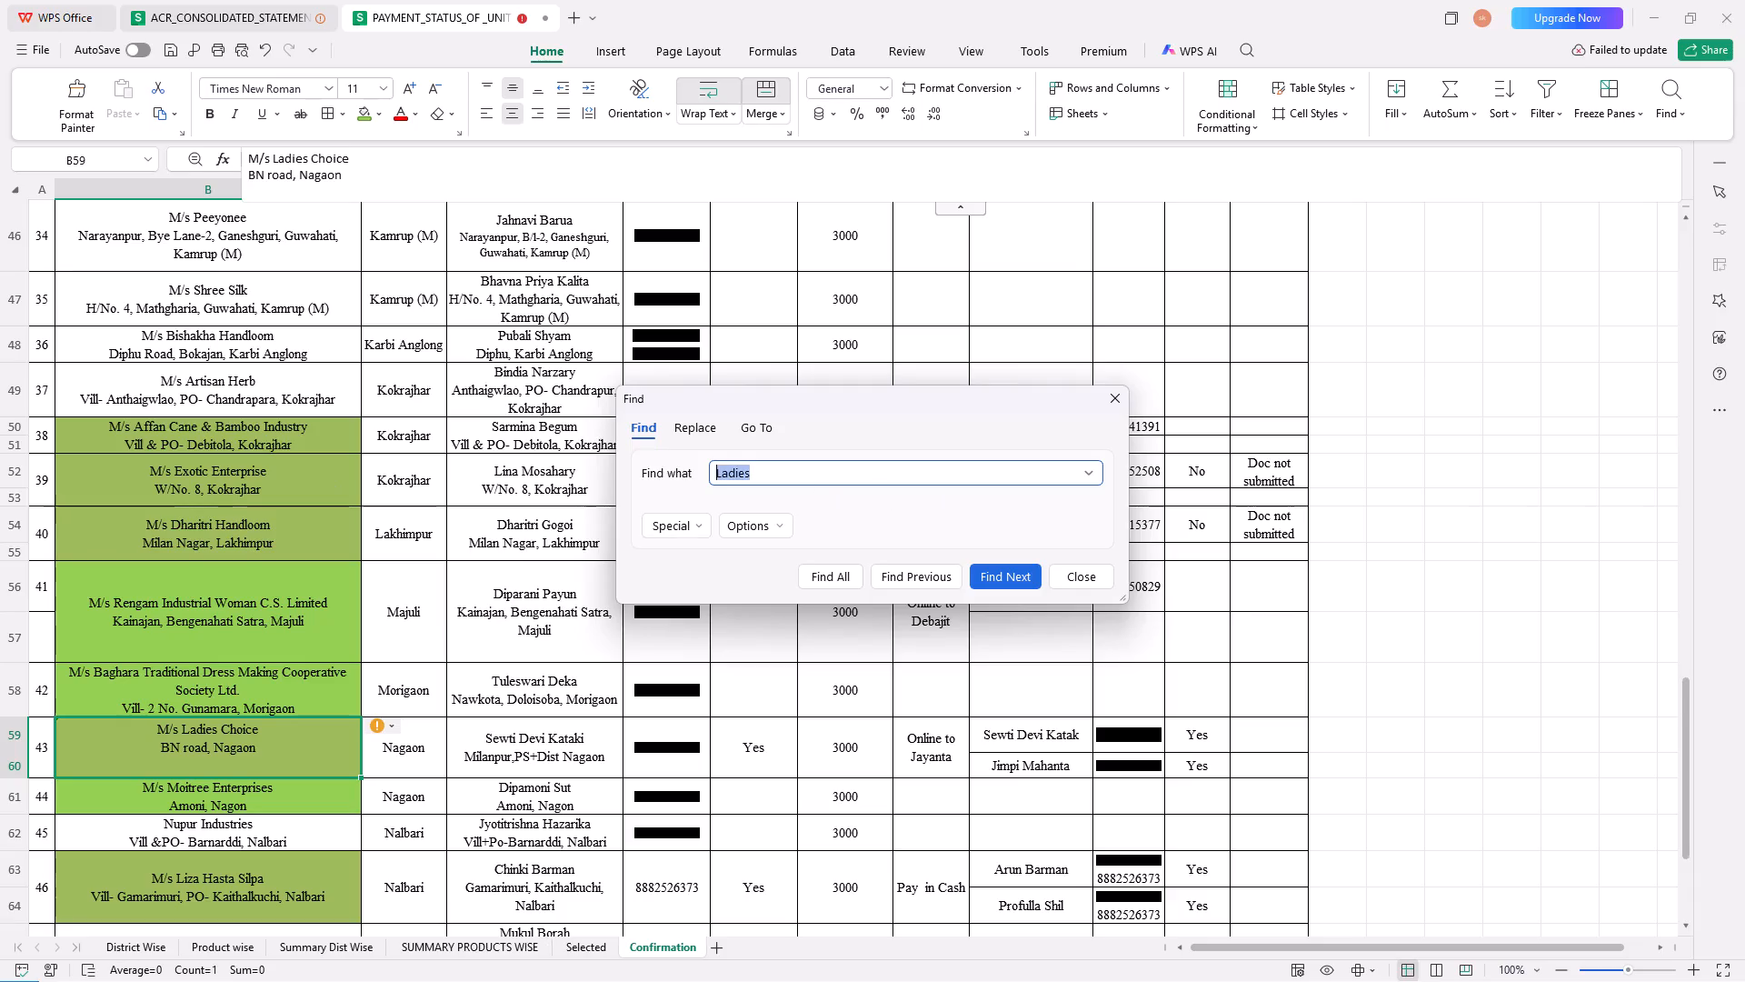
{"action": "key", "text": "BackSpace"}
{"action": "type", "text": "Nk"}
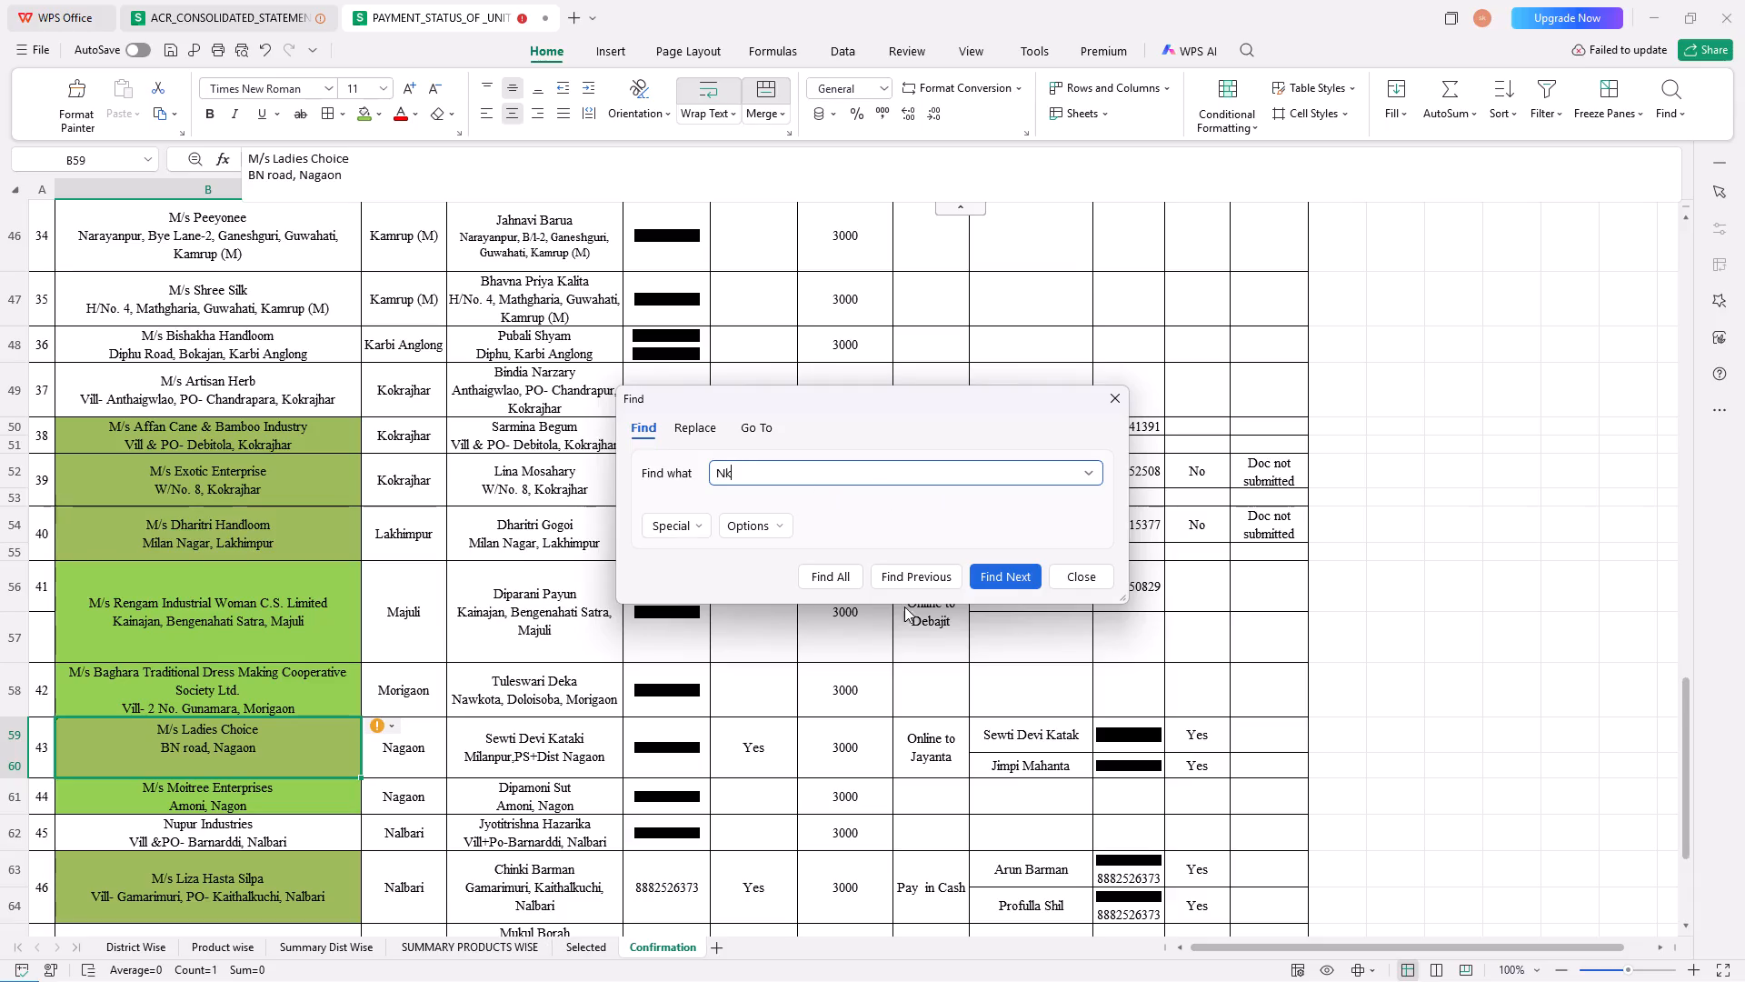
{"action": "left_click", "coordinate": [1013, 577]}
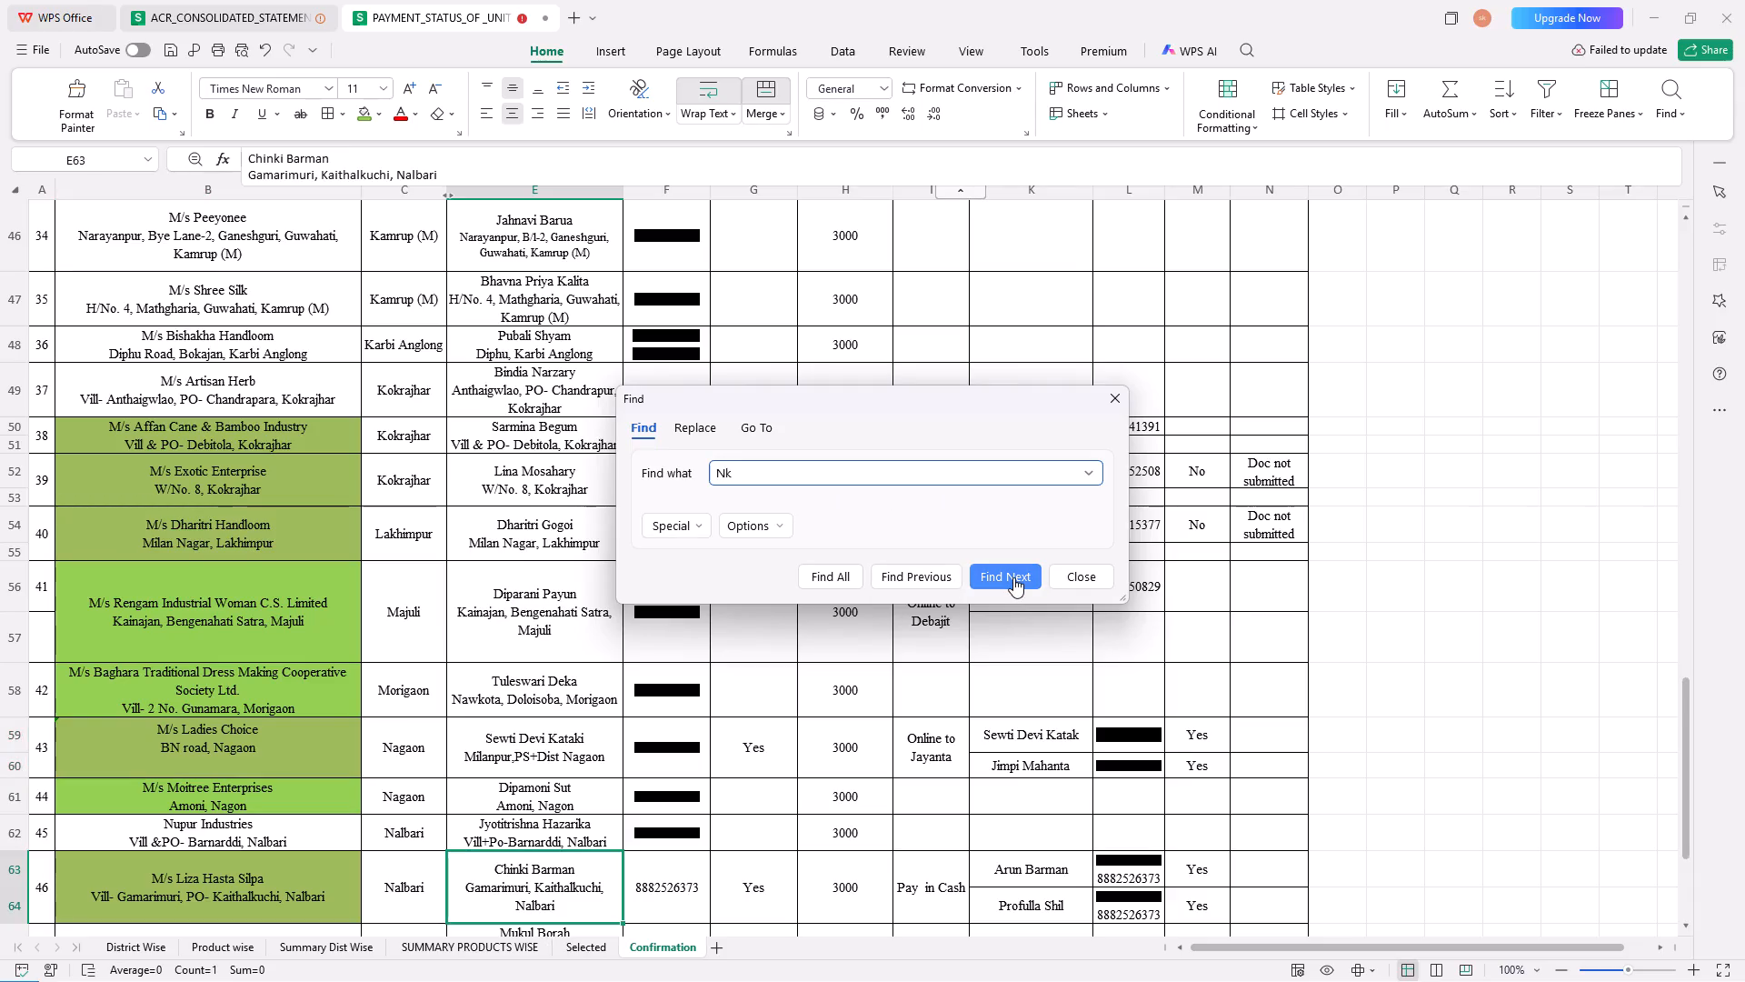
{"action": "left_click", "coordinate": [1013, 577]}
{"action": "left_click", "coordinate": [1013, 577]}
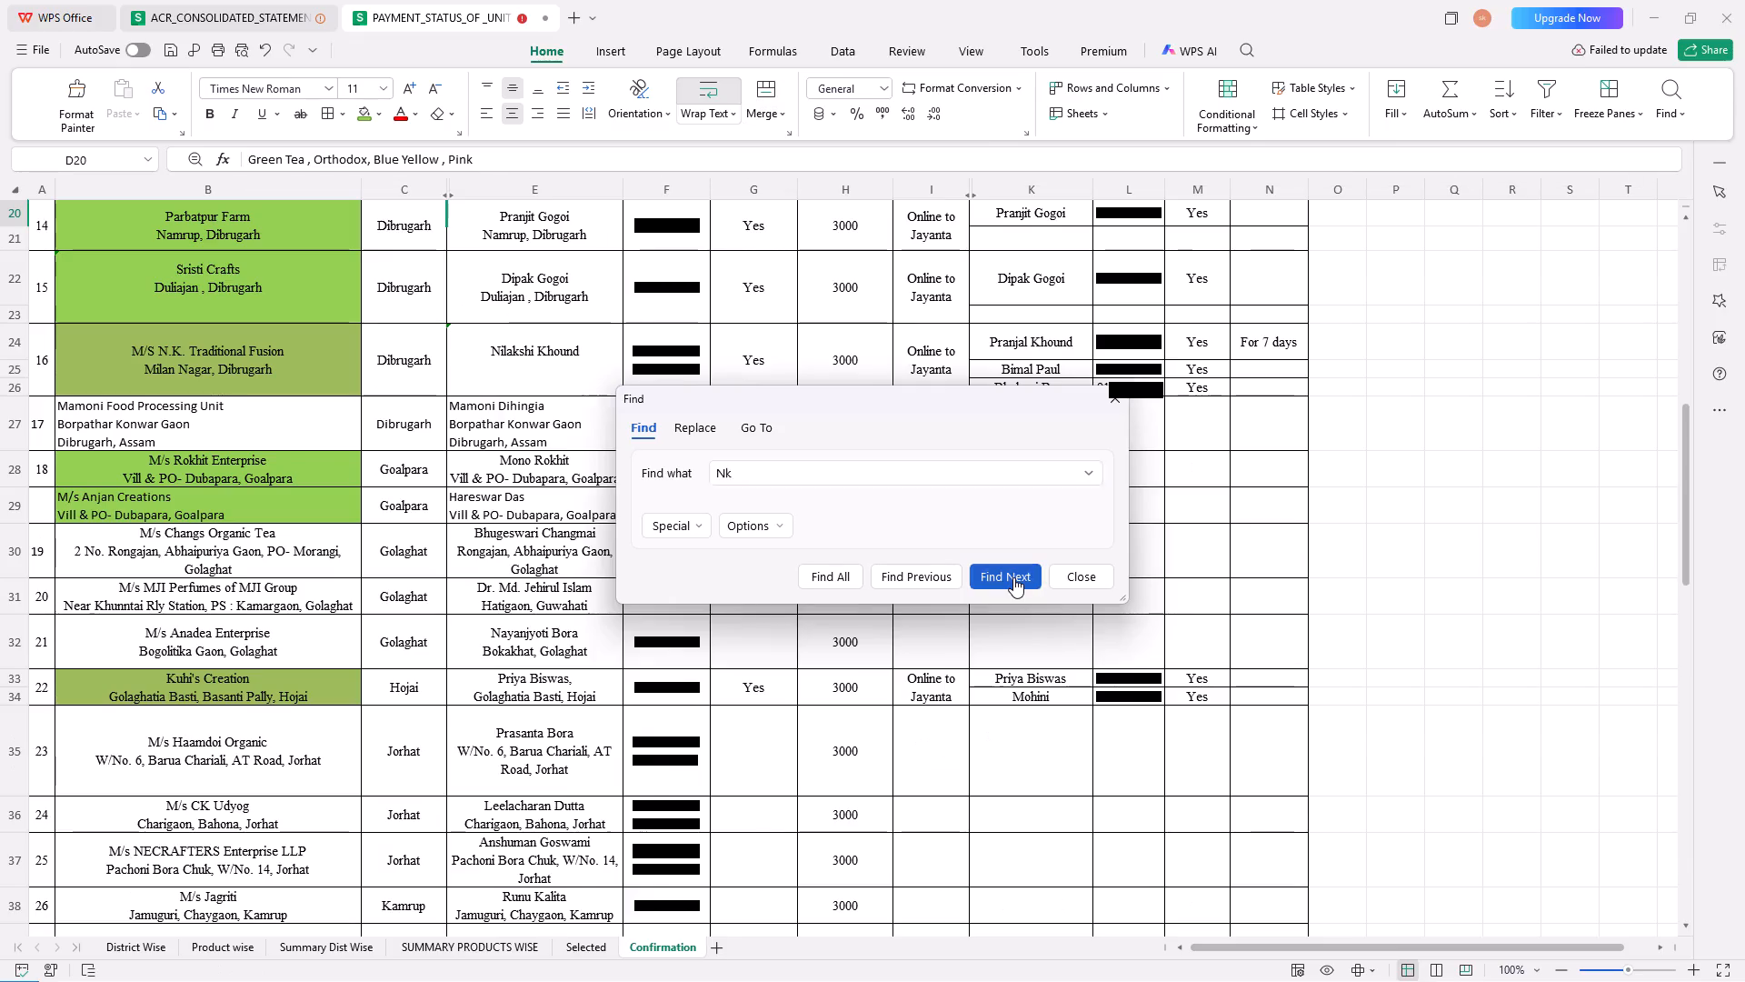
{"action": "left_click", "coordinate": [1013, 577]}
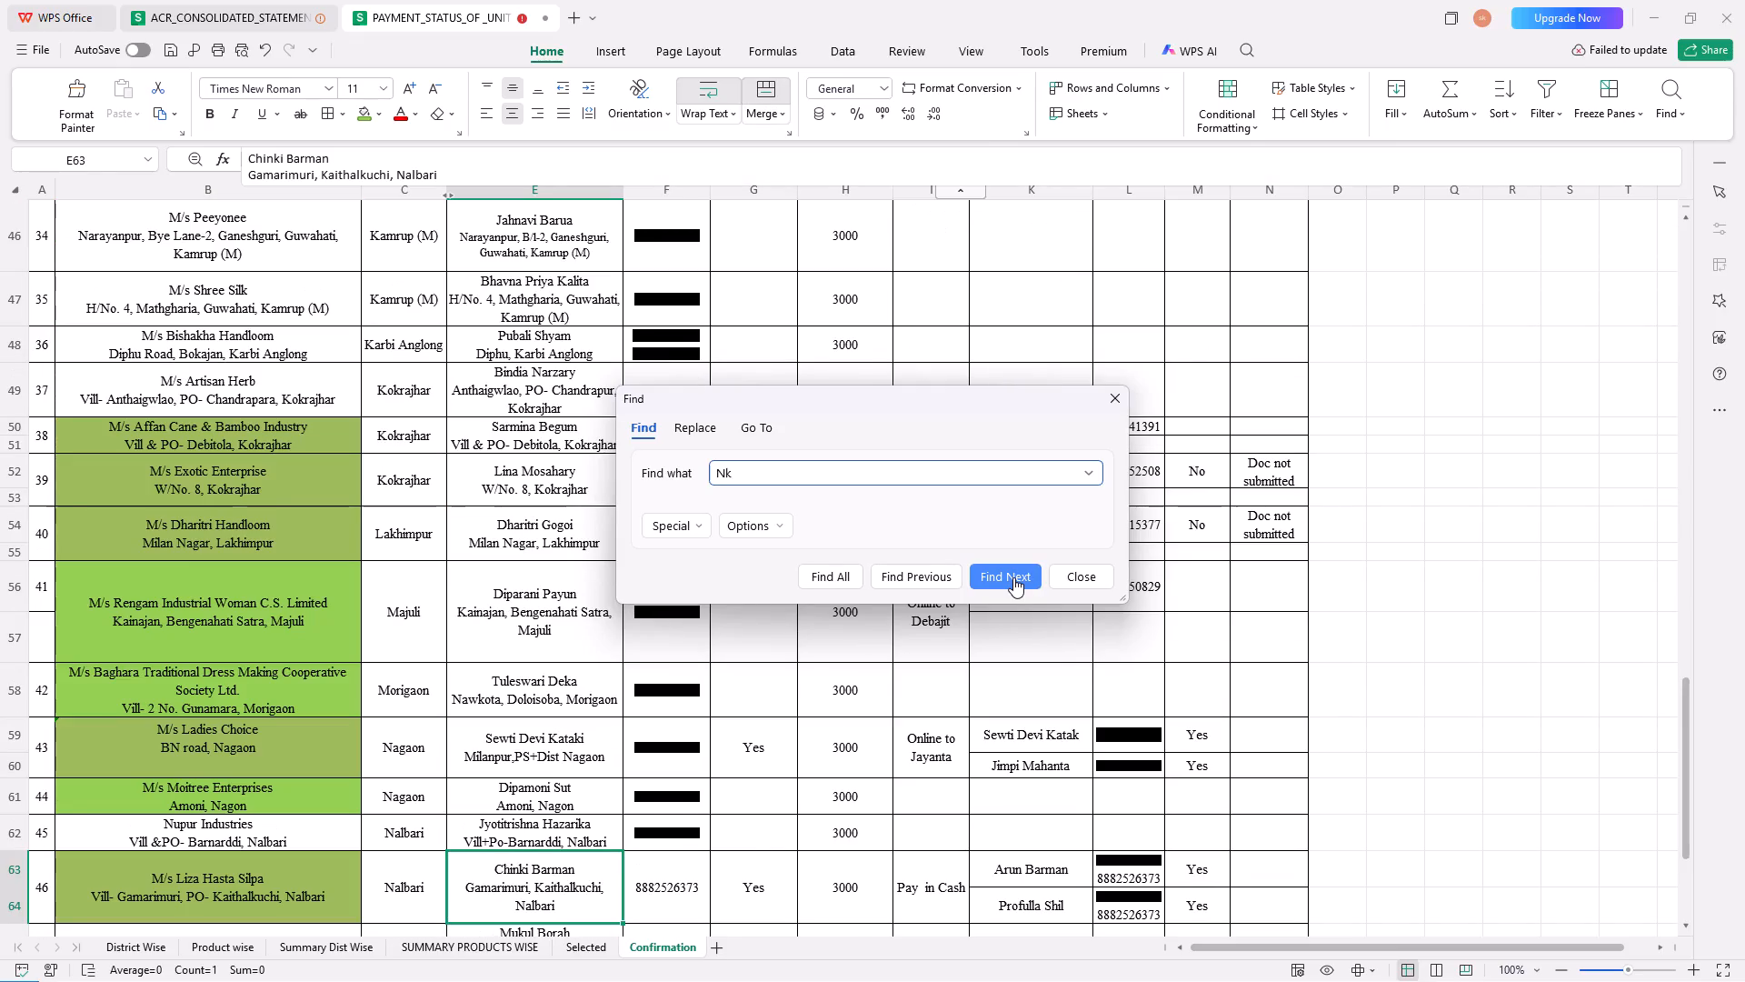
{"action": "left_click", "coordinate": [737, 470]}
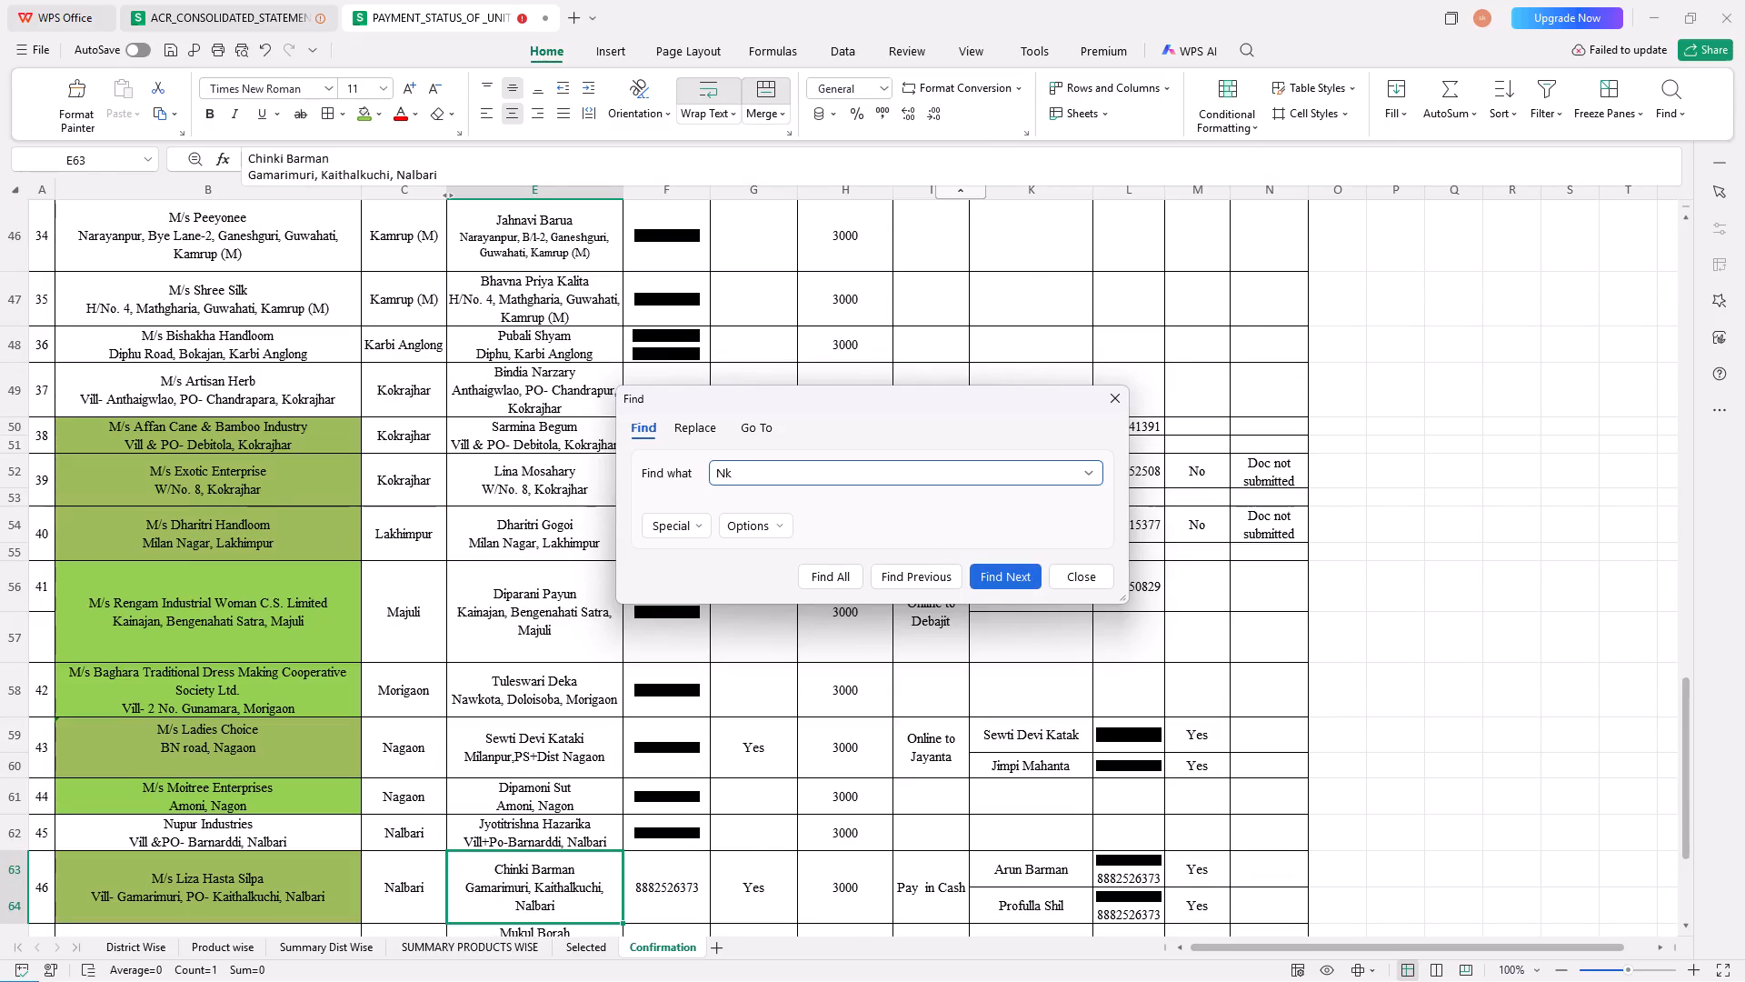
{"action": "key", "text": "BackSpace"}
{"action": "type", "text": ".K"}
{"action": "left_click", "coordinate": [1005, 574]}
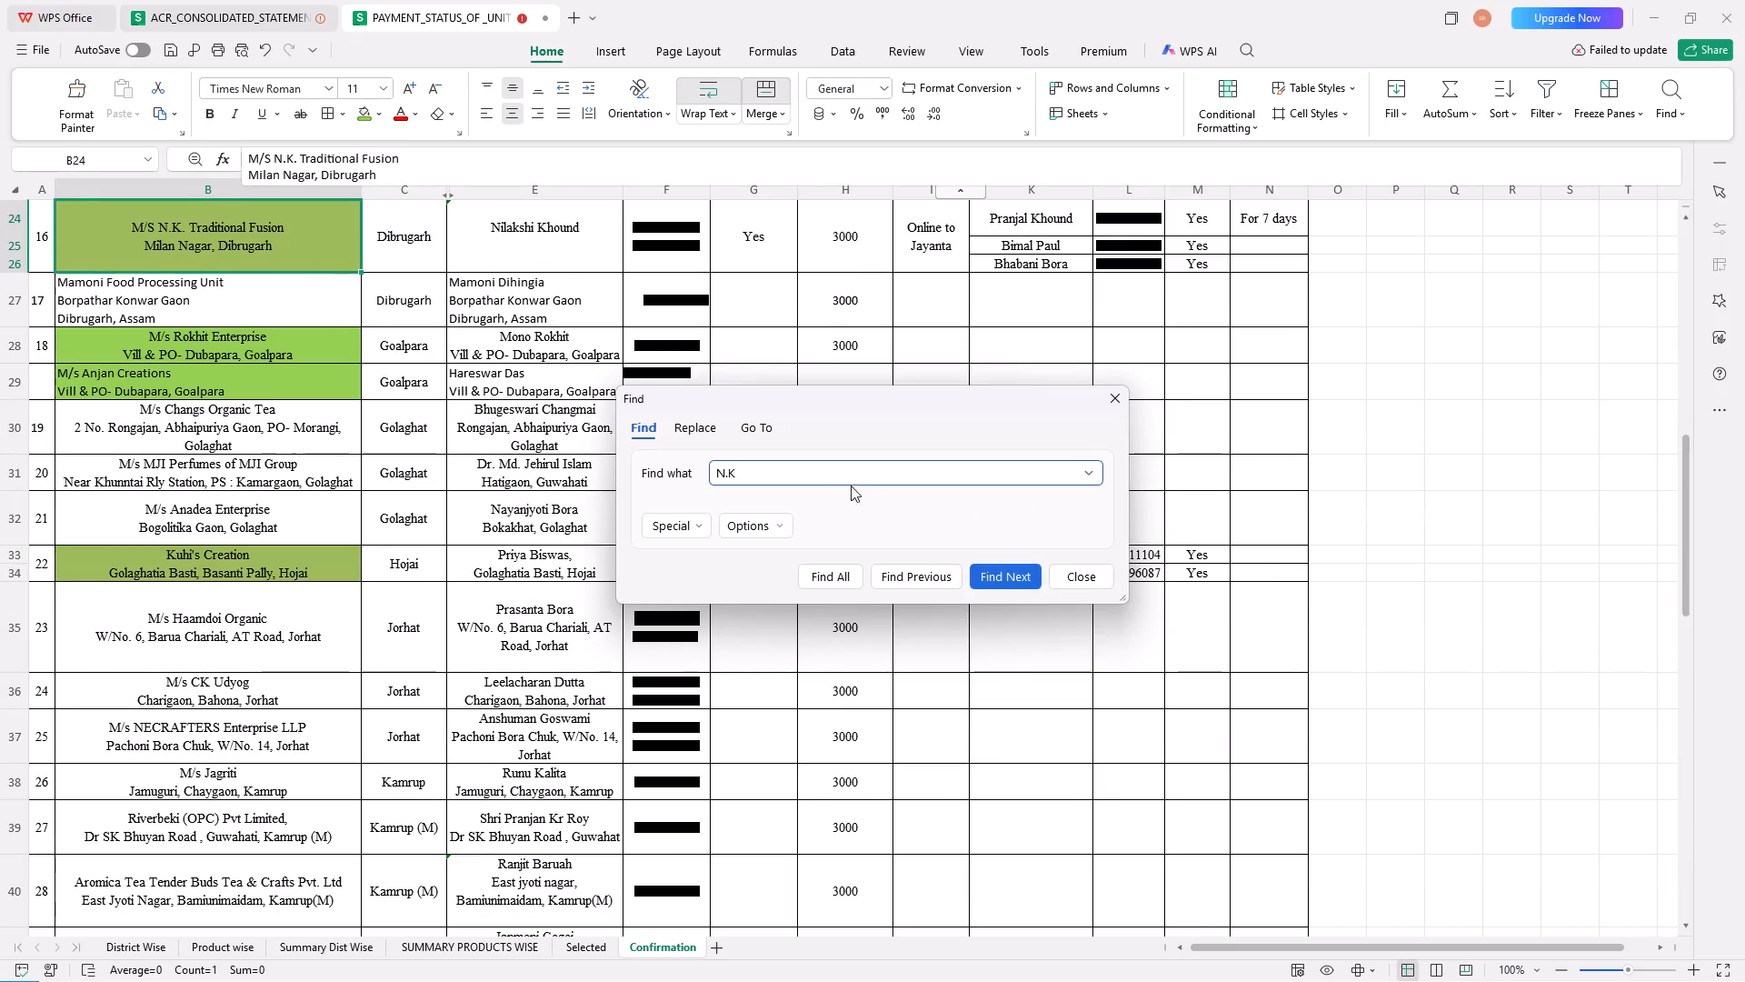
Search the Confirmation sheet for the Dharitri unit, trying Dharitree and Dharit, and close the search.
{"action": "left_click_drag", "start_coordinate": [802, 478], "coordinate": [631, 471]}
{"action": "type", "text": "Dharitree"}
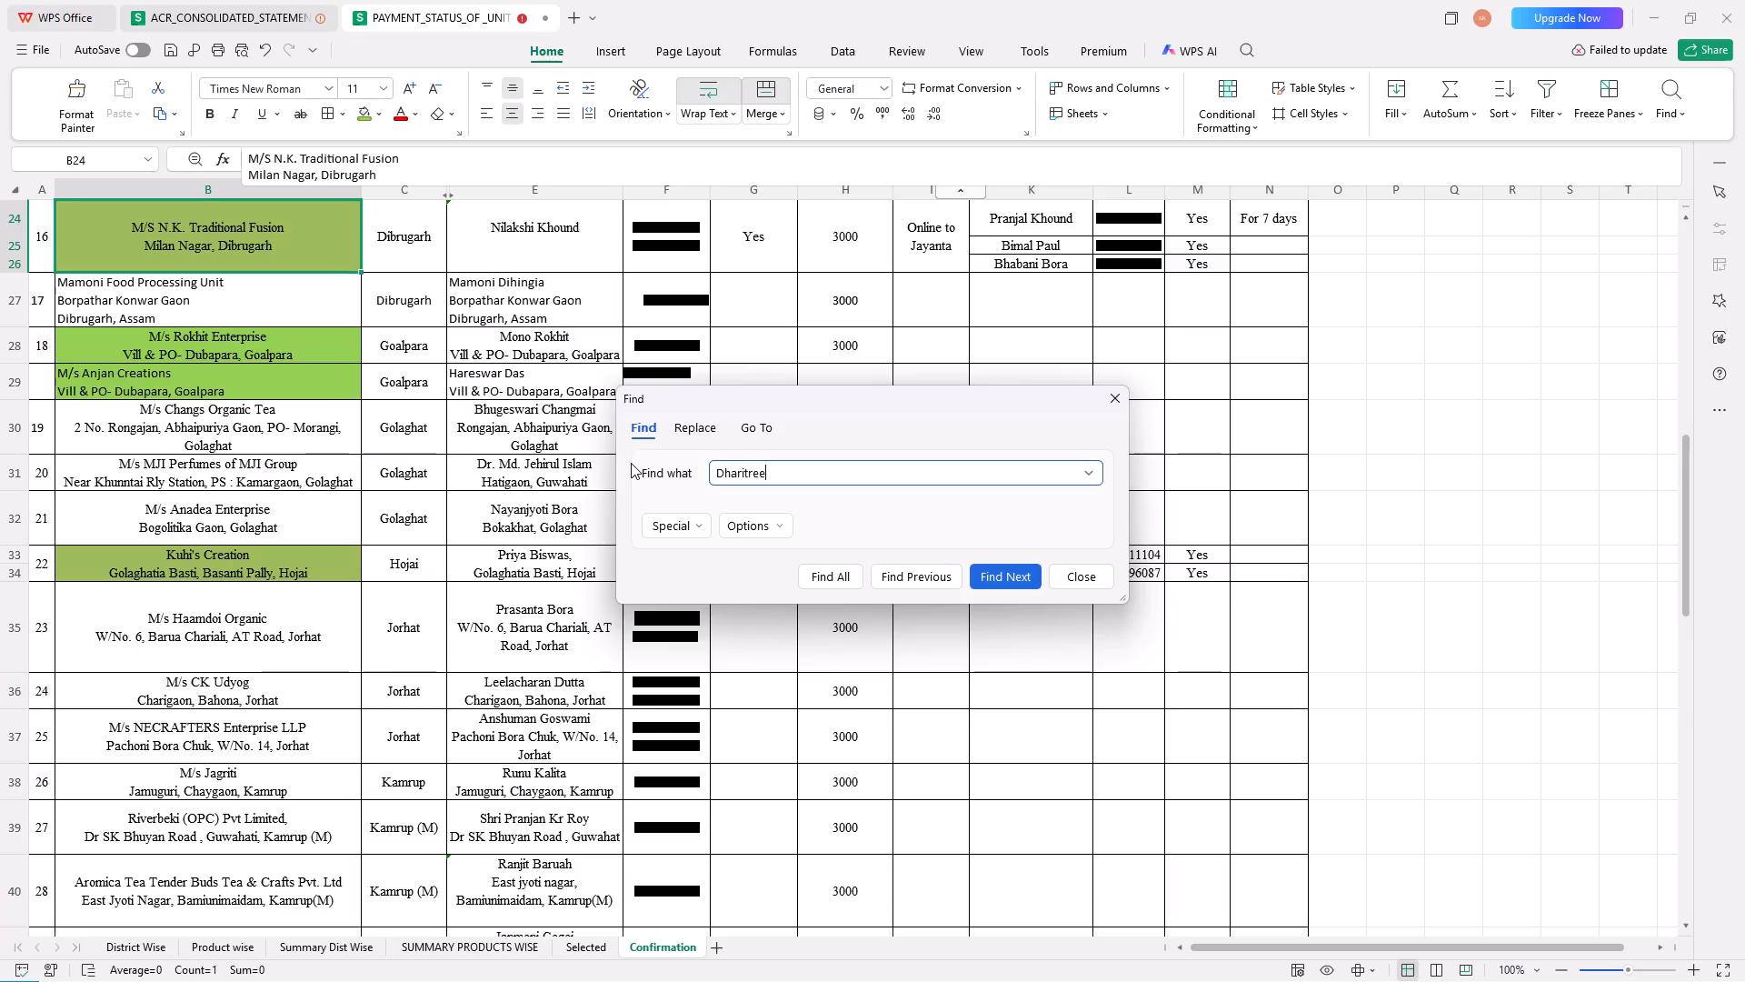
{"action": "left_click", "coordinate": [1008, 569]}
{"action": "left_click", "coordinate": [1009, 570]}
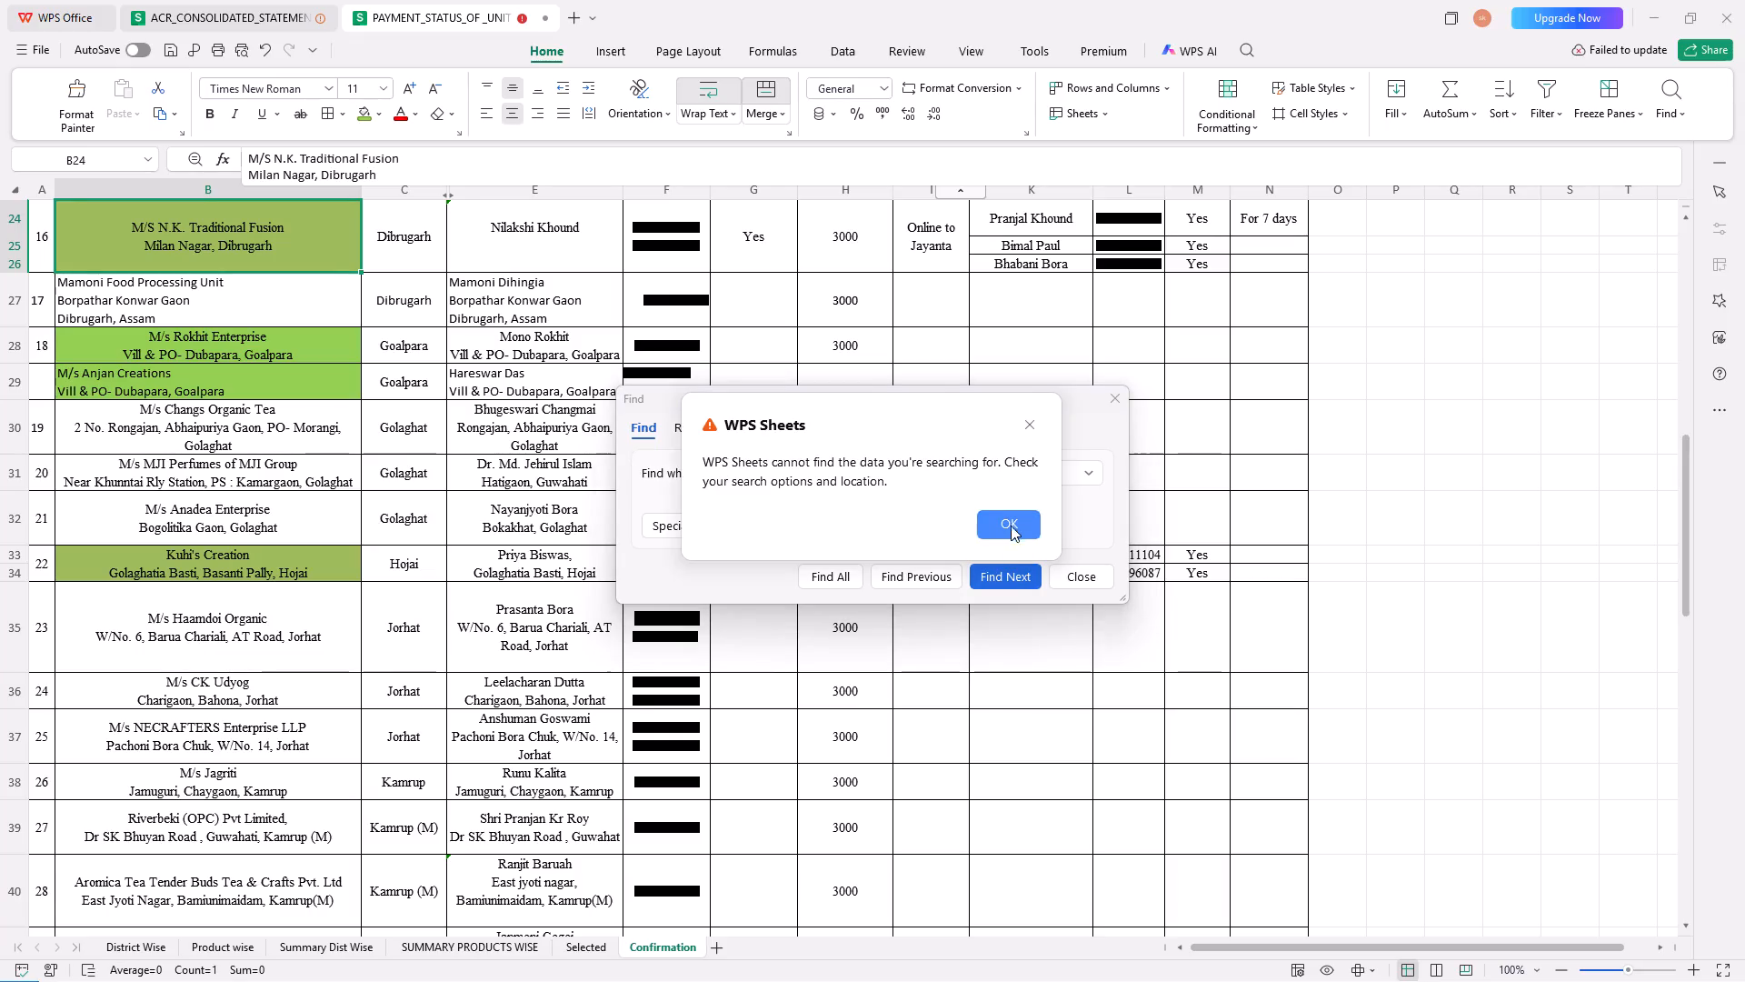
{"action": "left_click", "coordinate": [1011, 523]}
{"action": "left_click", "coordinate": [795, 474]}
{"action": "key", "text": "BackSpace"}
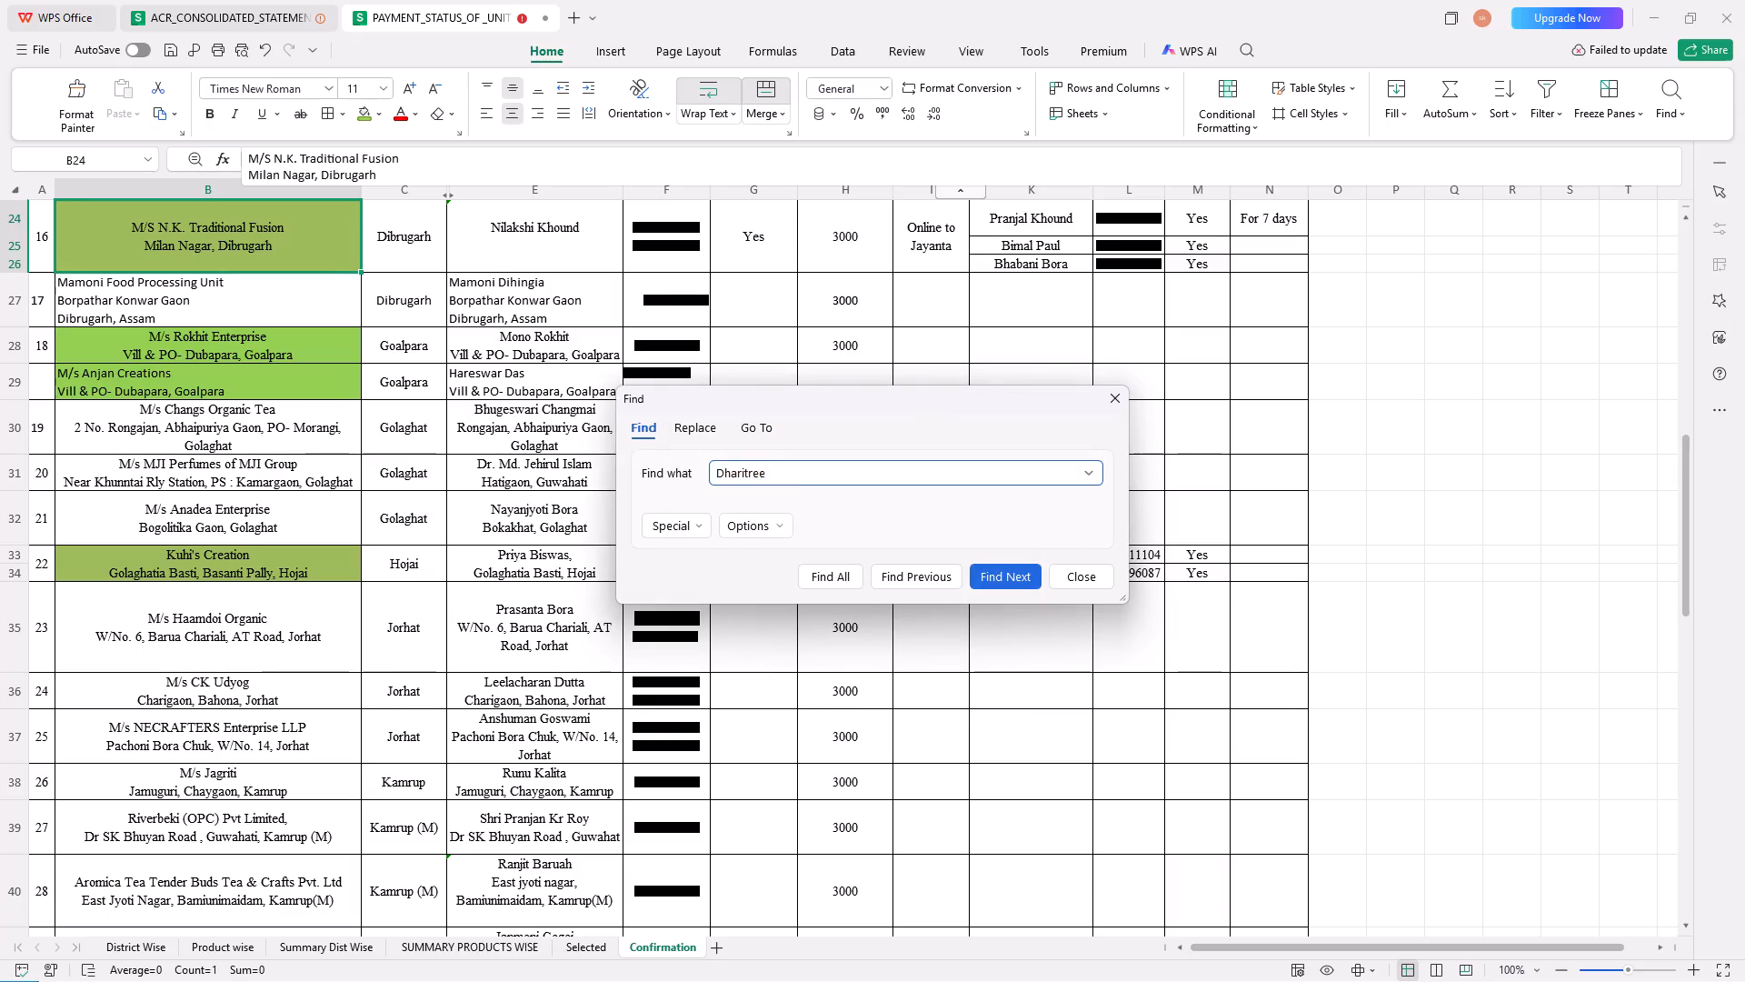
{"action": "key", "text": "BackSpace"}
{"action": "key", "text": "BackSpace"}
{"action": "key", "text": "Return"}
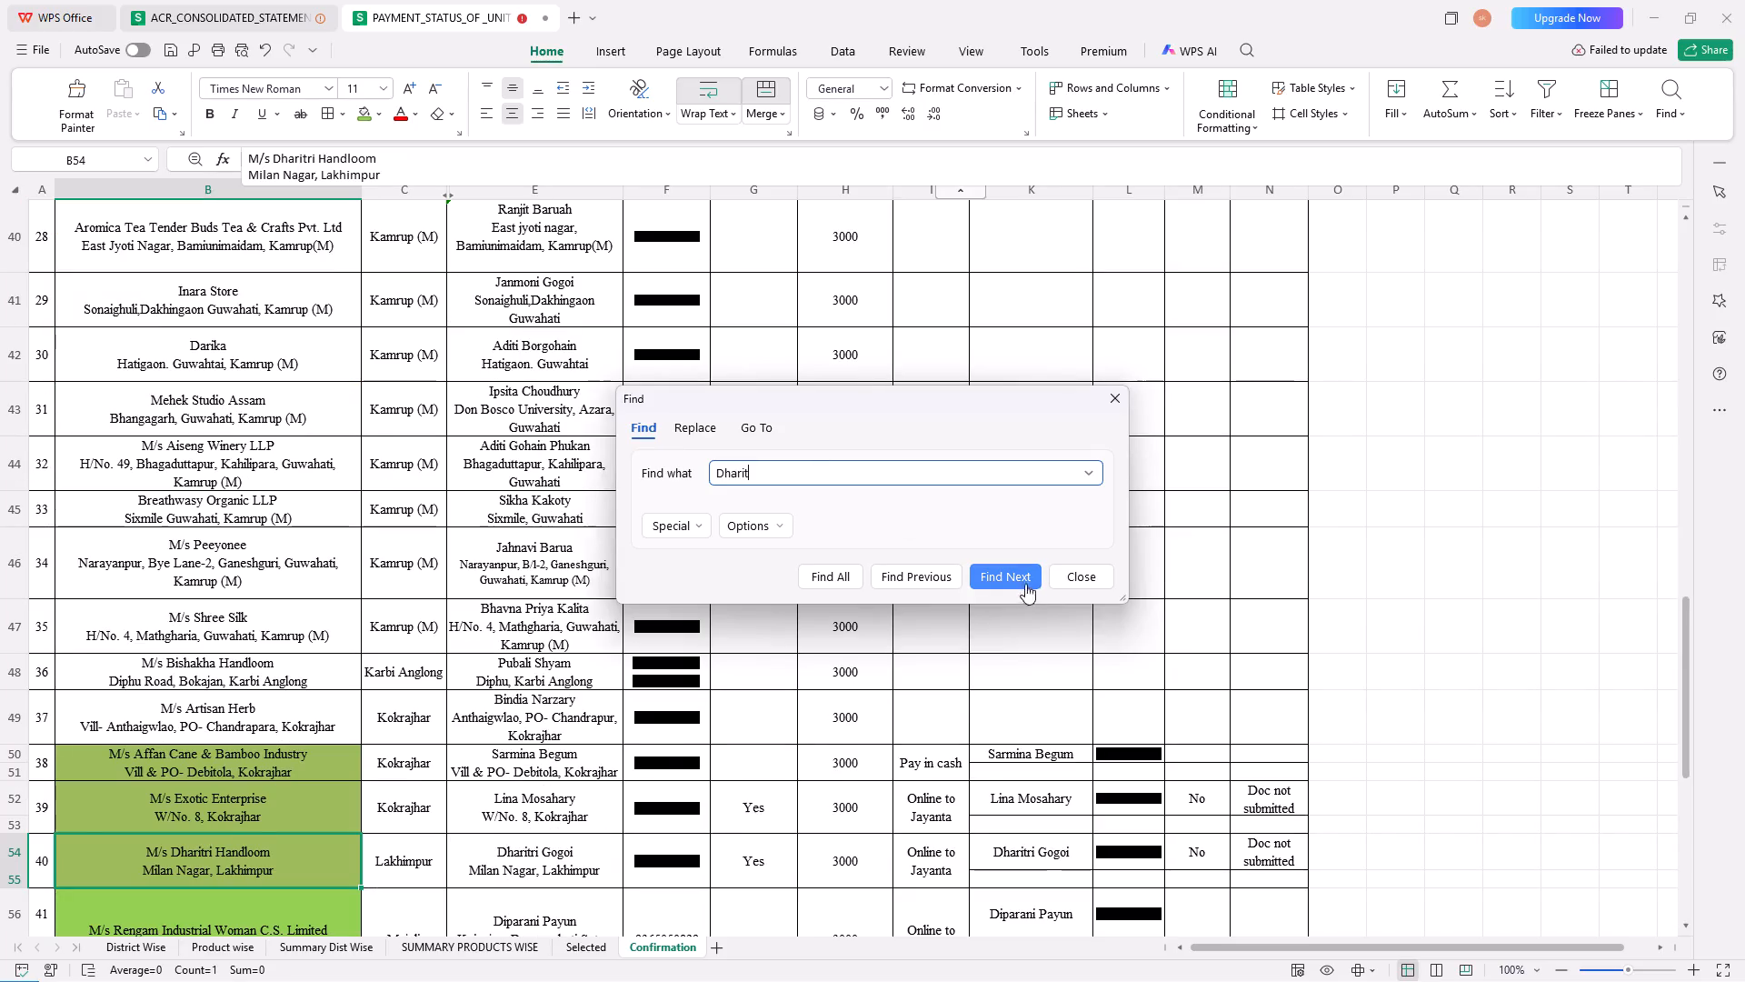
{"action": "left_click", "coordinate": [1082, 577]}
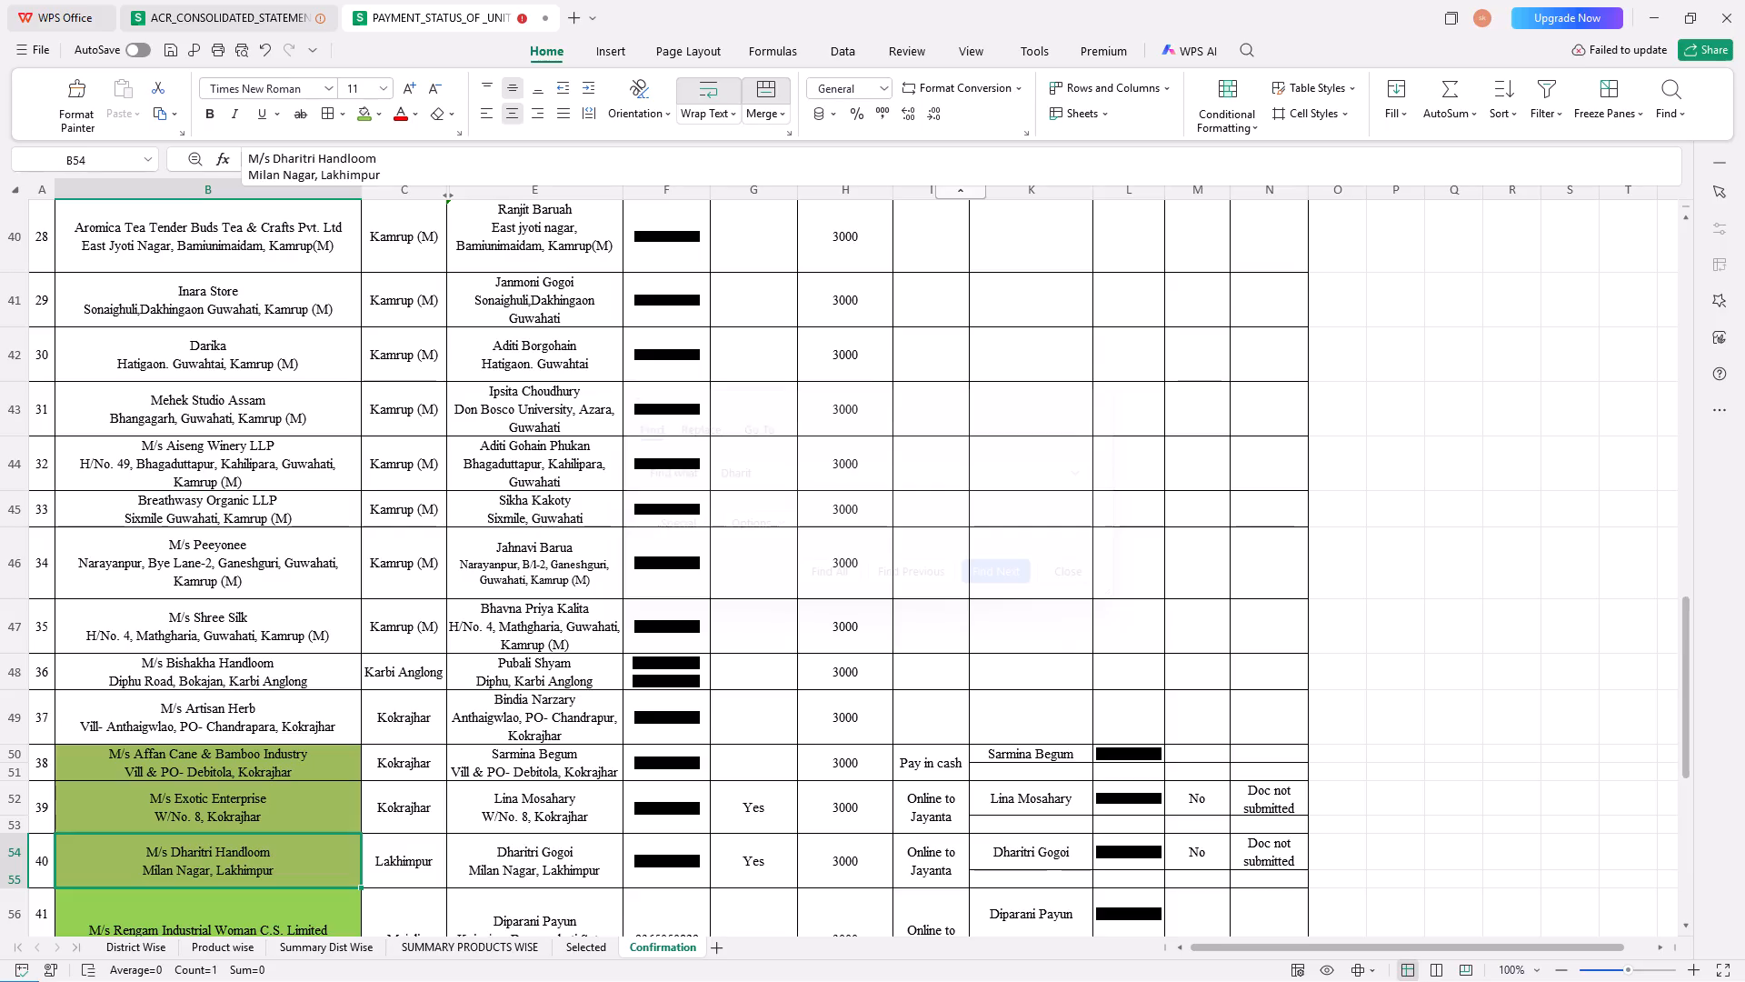
Search the Confirmation sheet for Monu.
{"action": "key", "text": "ctrl+f"}
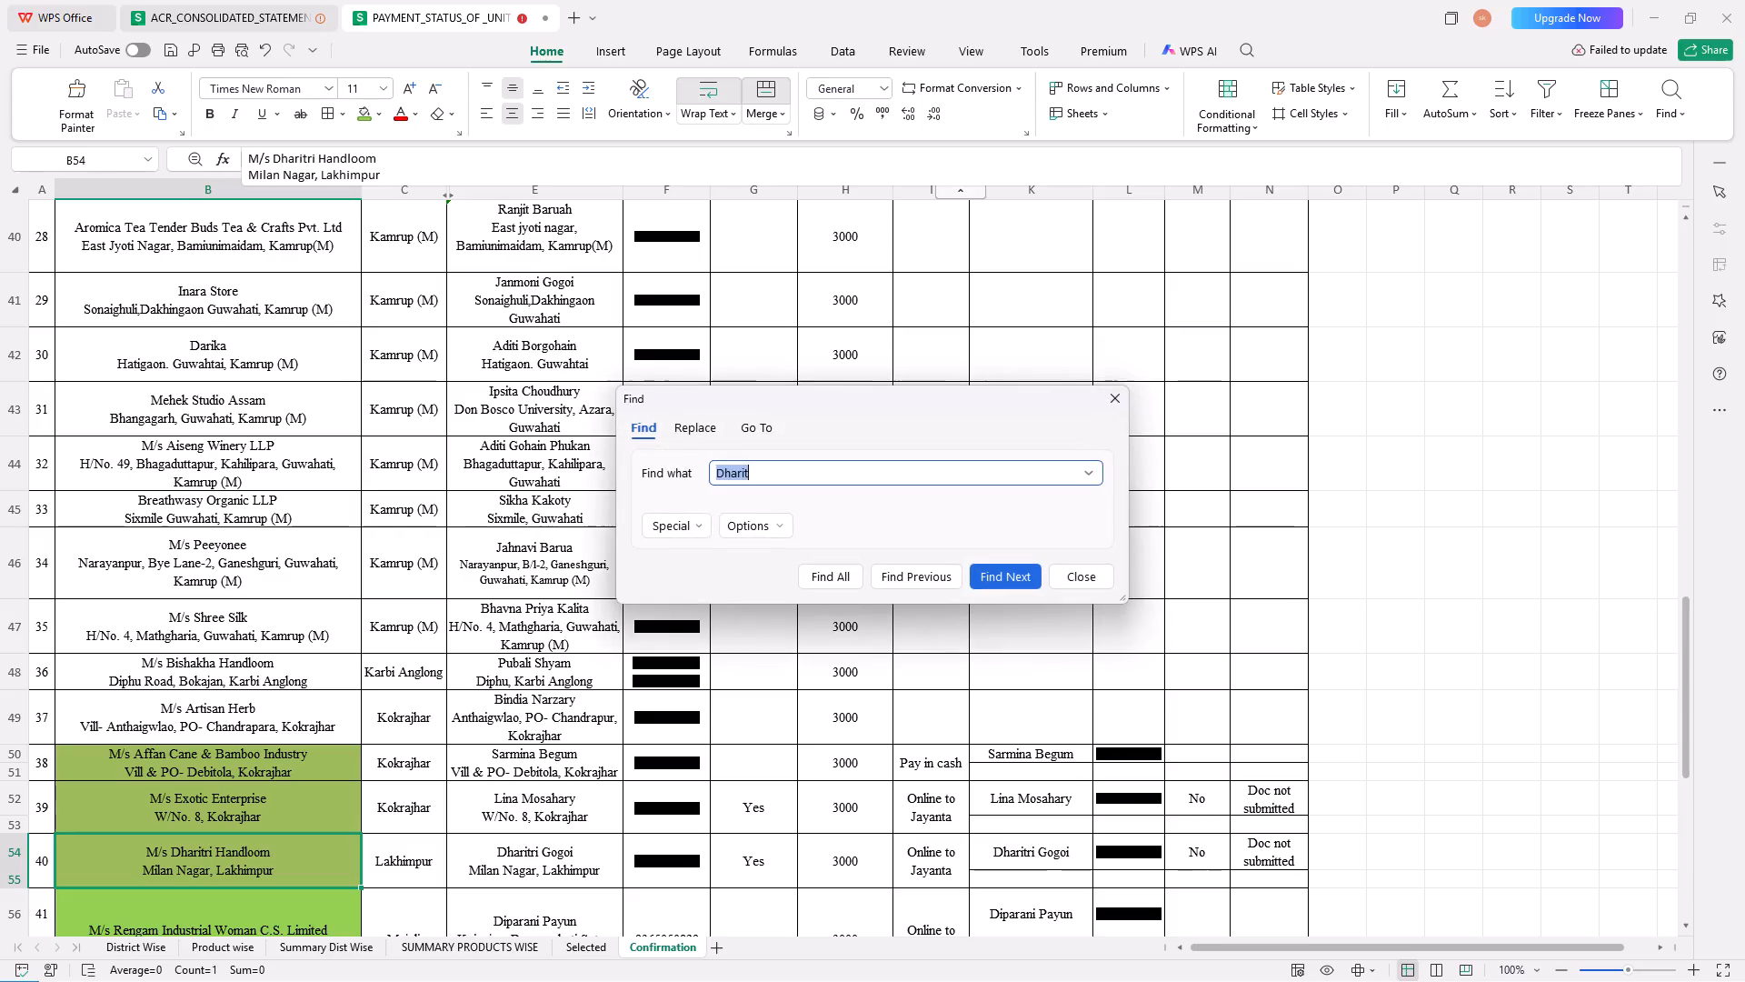
{"action": "type", "text": "Monu"}
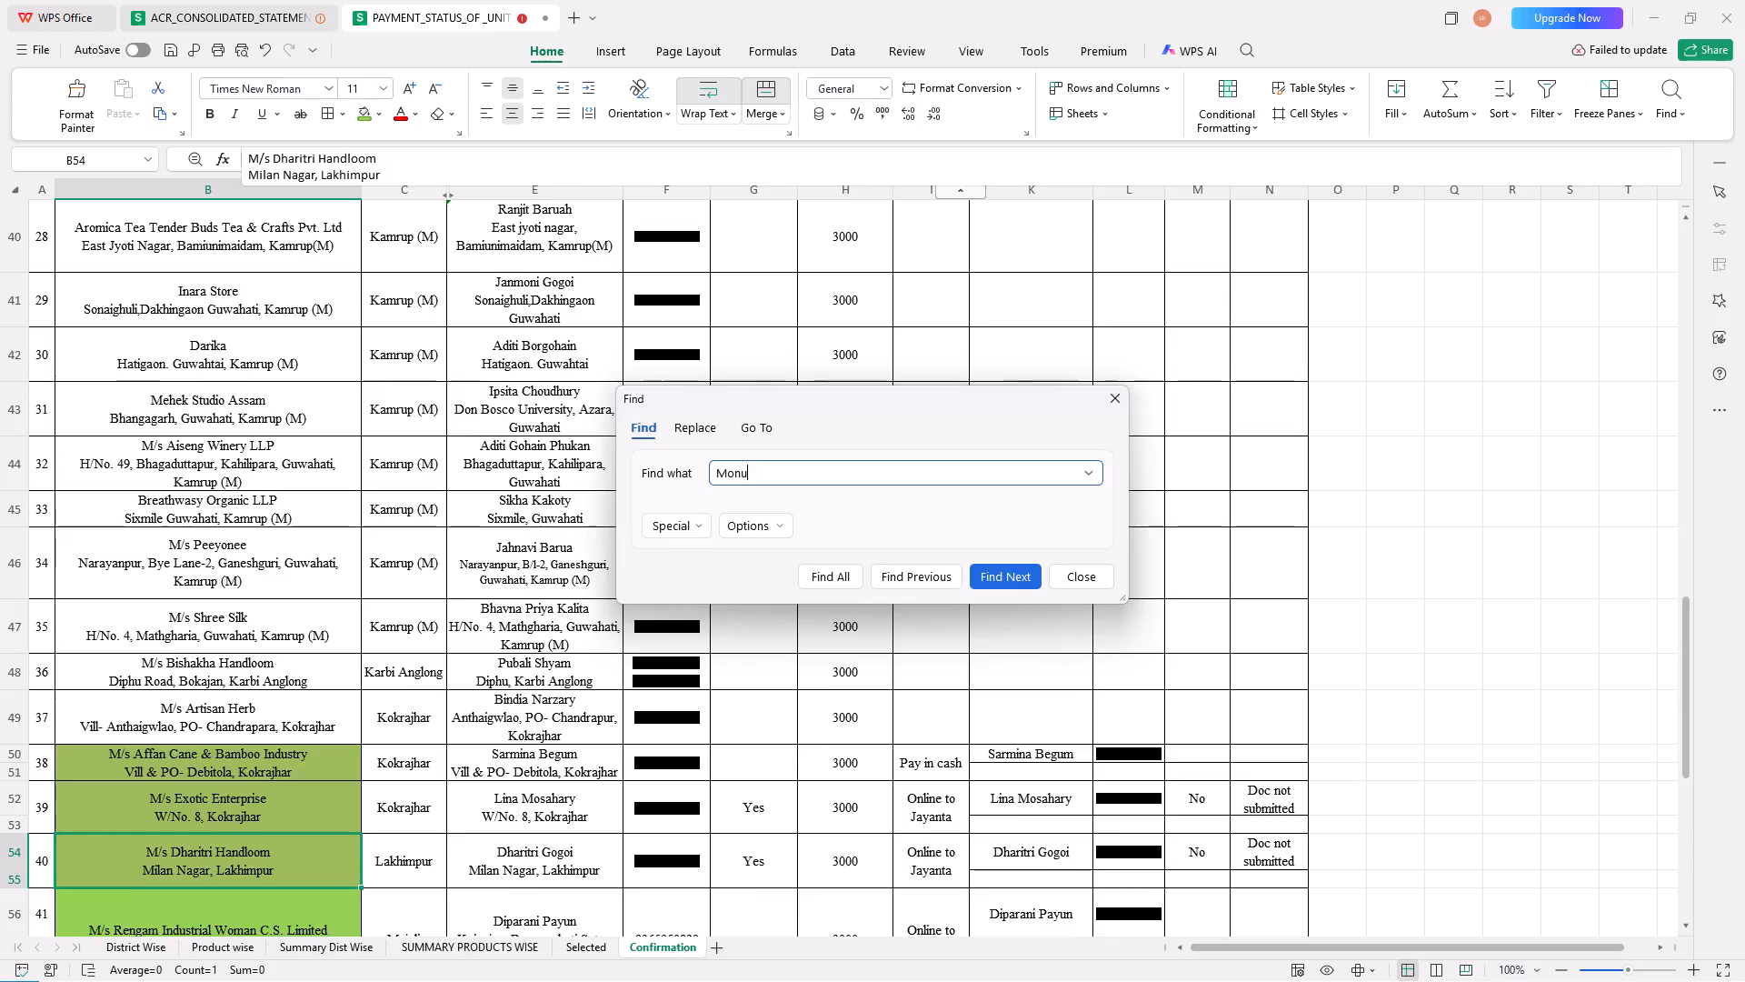
{"action": "key", "text": "Return"}
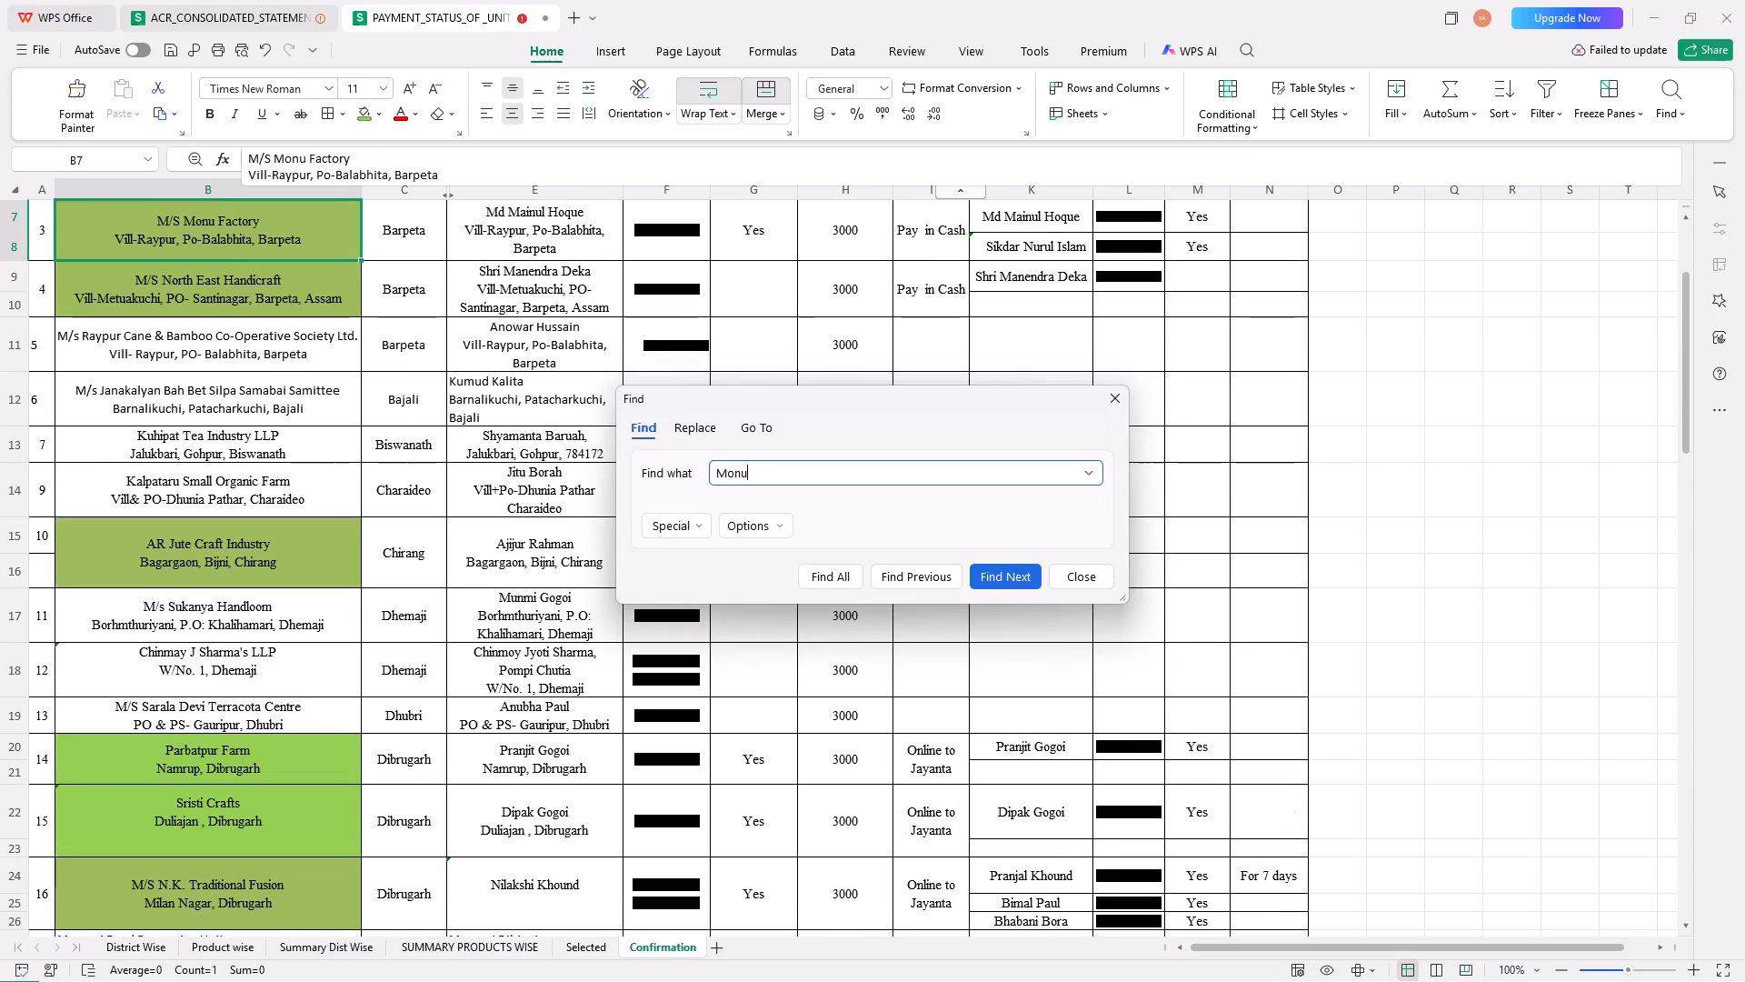
Search the Confirmation sheet for Beli.
{"action": "key", "text": "BackSpace"}
{"action": "key", "text": "BackSpace"}
{"action": "key", "text": "BackSpace"}
{"action": "key", "text": "BackSpace"}
{"action": "type", "text": "Beli"}
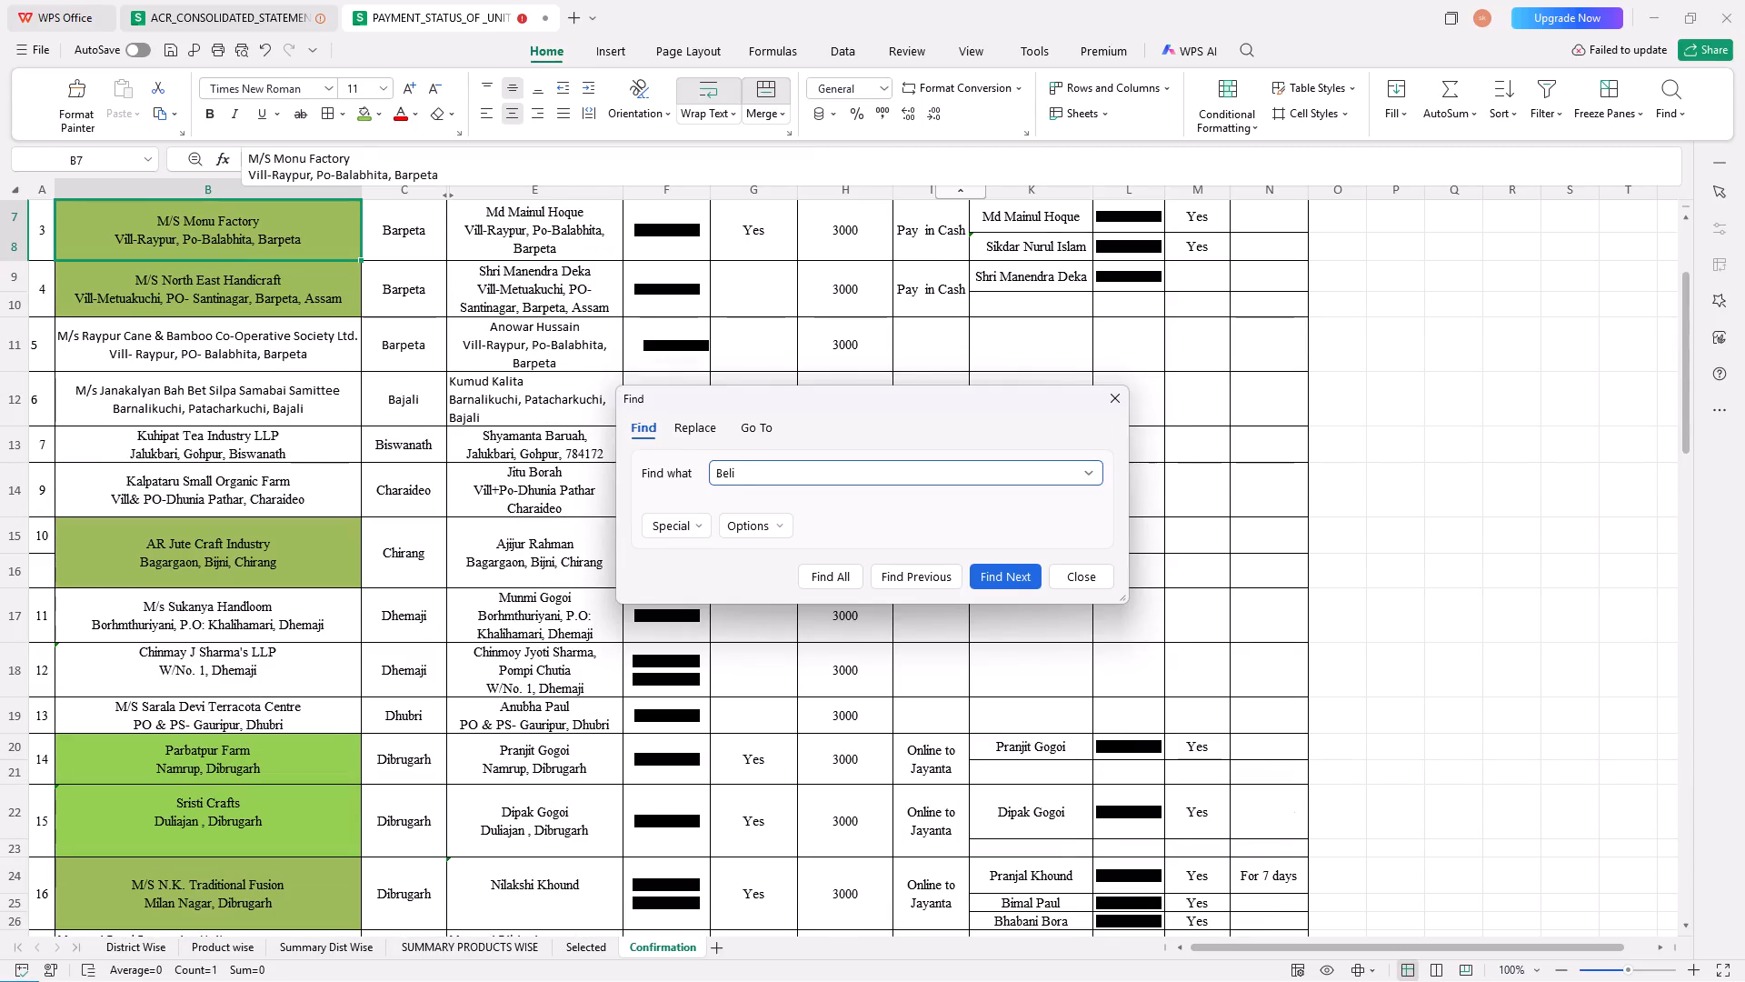
{"action": "left_click", "coordinate": [1004, 574]}
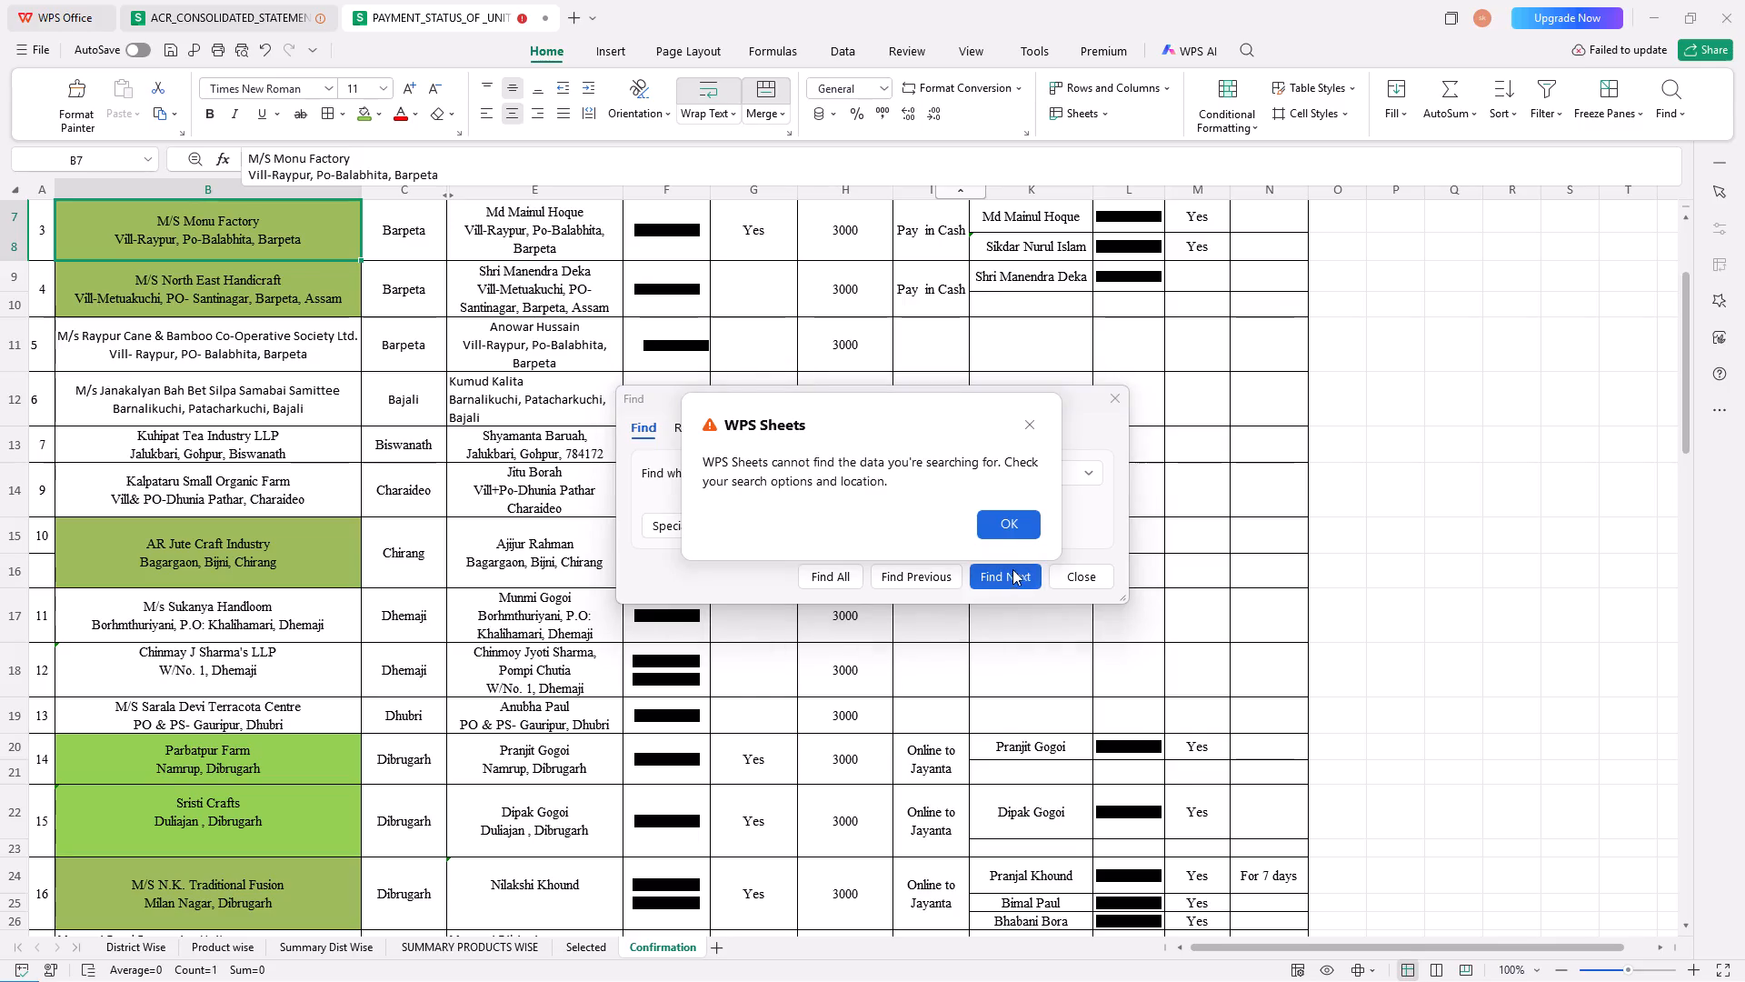
{"action": "left_click", "coordinate": [1016, 518]}
{"action": "left_click", "coordinate": [1013, 566]}
{"action": "left_click", "coordinate": [1007, 518]}
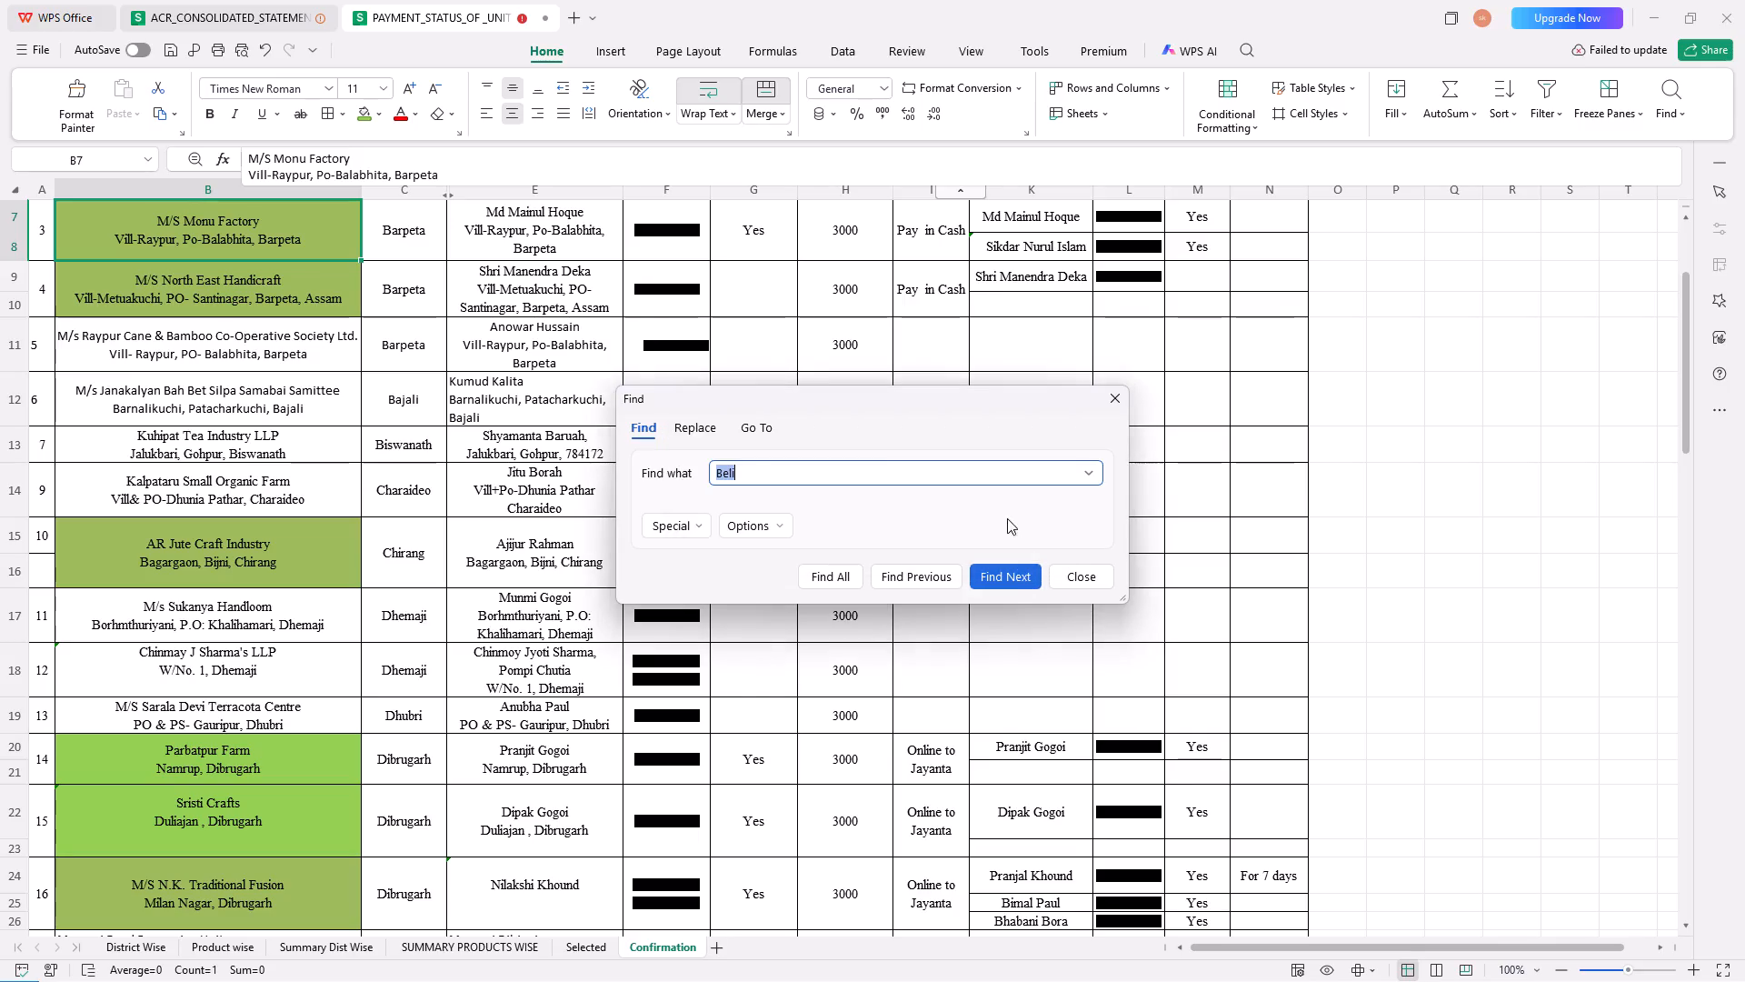
{"action": "left_click", "coordinate": [445, 562]}
Search the Confirmation sheet for Tea, stepping through the successive matches.
{"action": "left_click", "coordinate": [747, 471]}
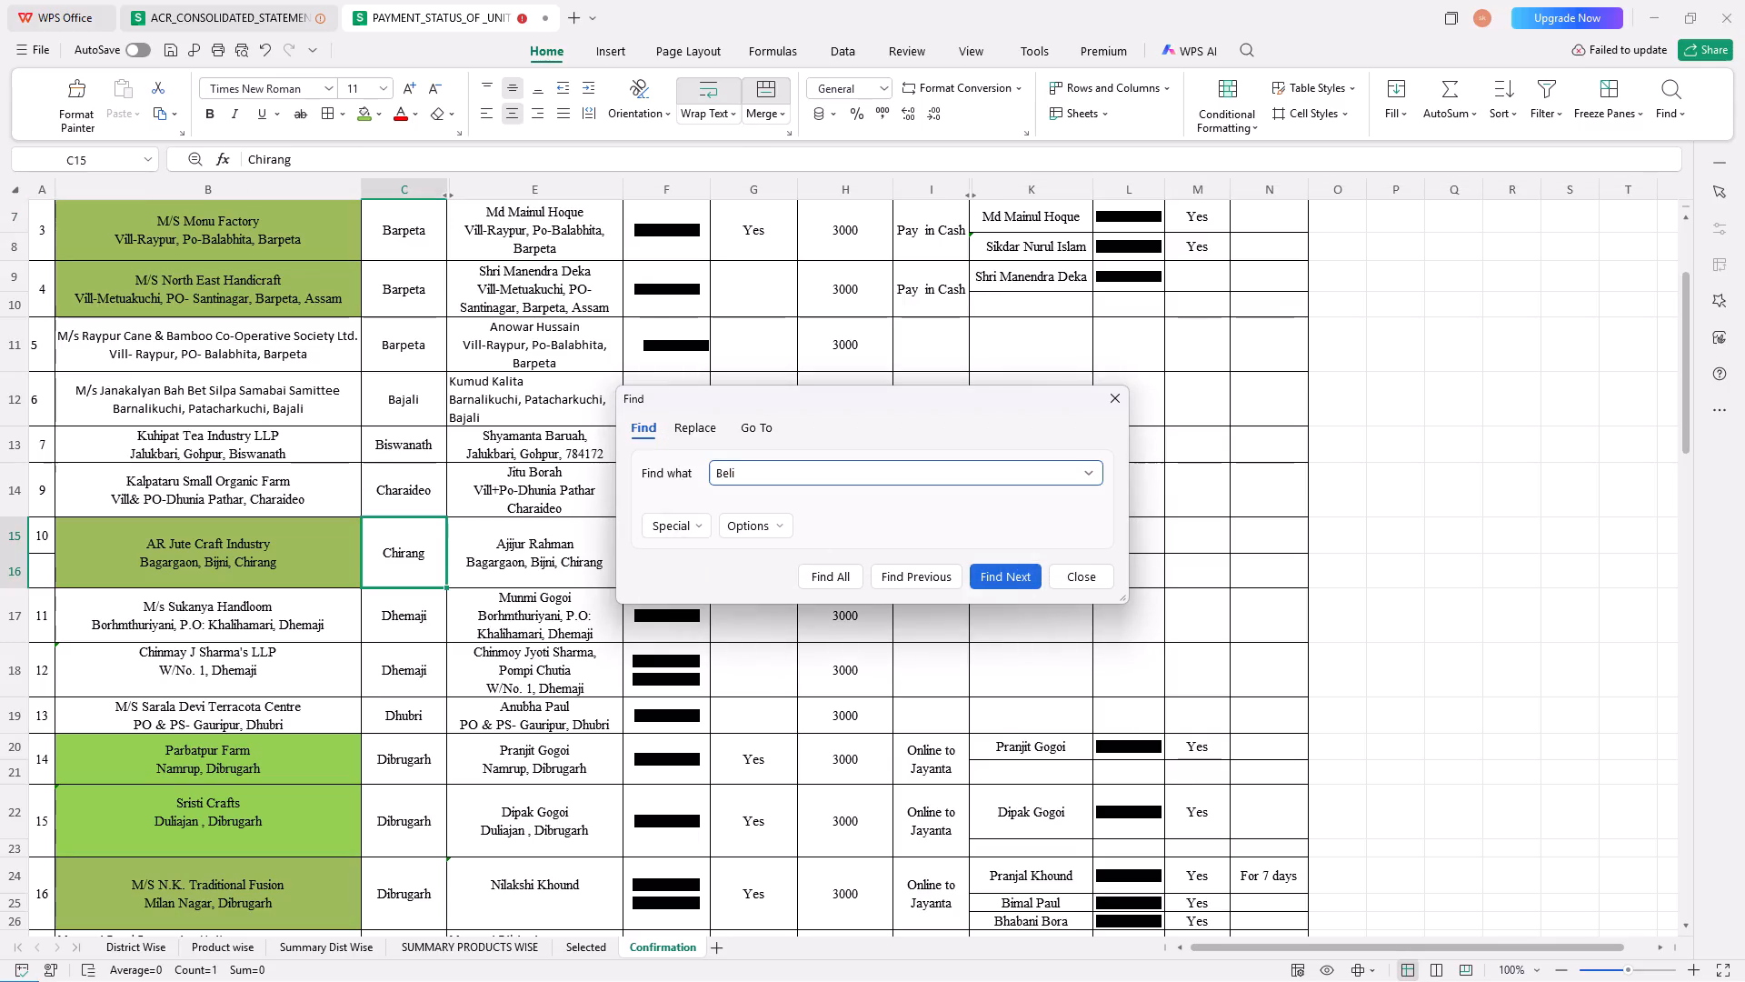
{"action": "key", "text": "BackSpace"}
{"action": "key", "text": "BackSpace"}
{"action": "key", "text": "BackSpace"}
{"action": "key", "text": "BackSpace"}
{"action": "key", "text": "BackSpace"}
{"action": "type", "text": "Tea"}
{"action": "key", "text": "Return"}
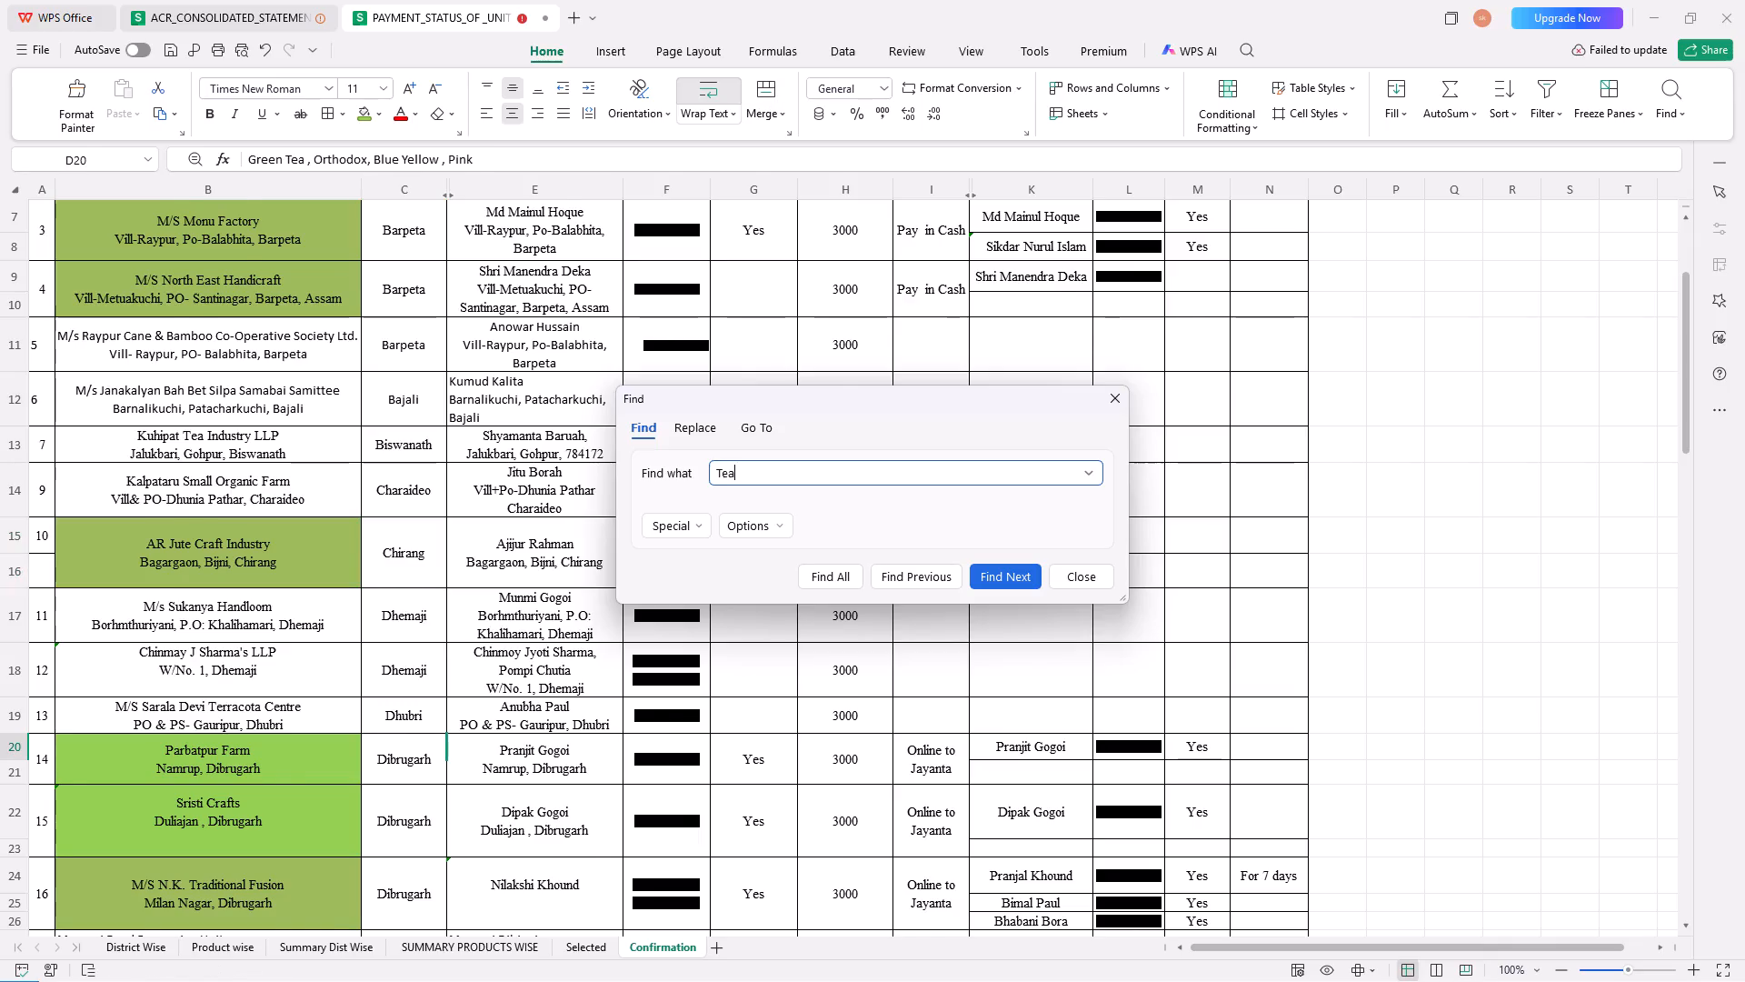
{"action": "key", "text": "Return"}
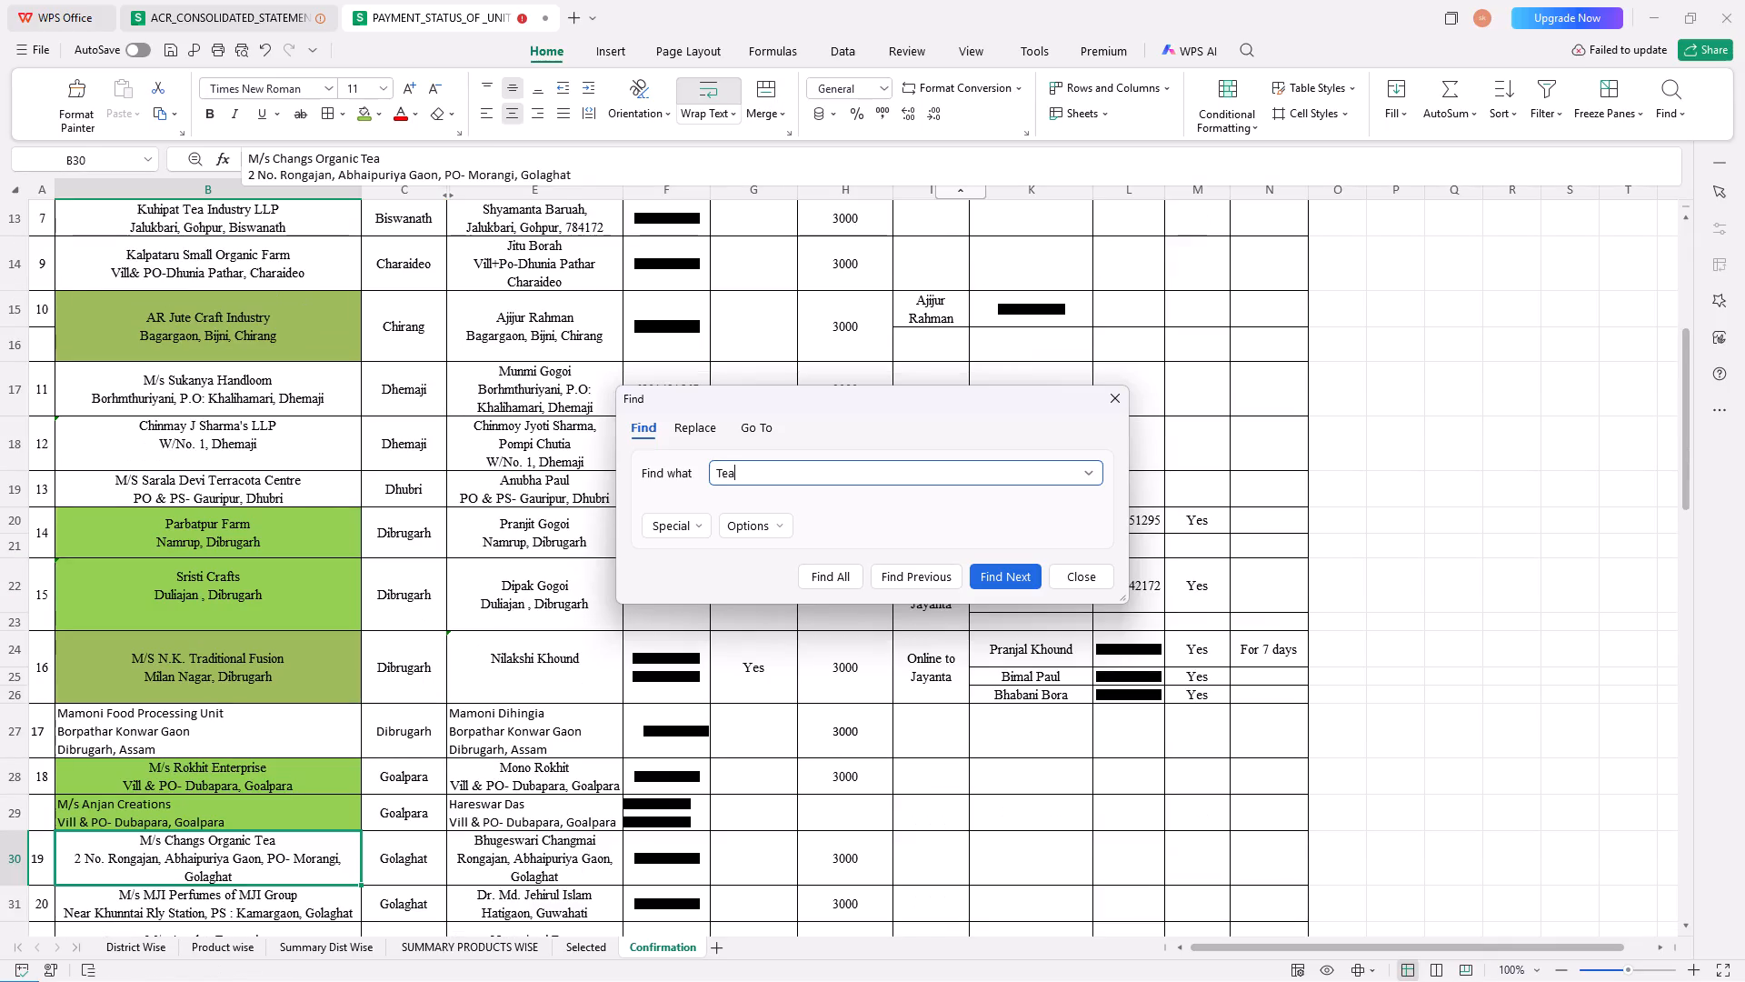
{"action": "key", "text": "Return"}
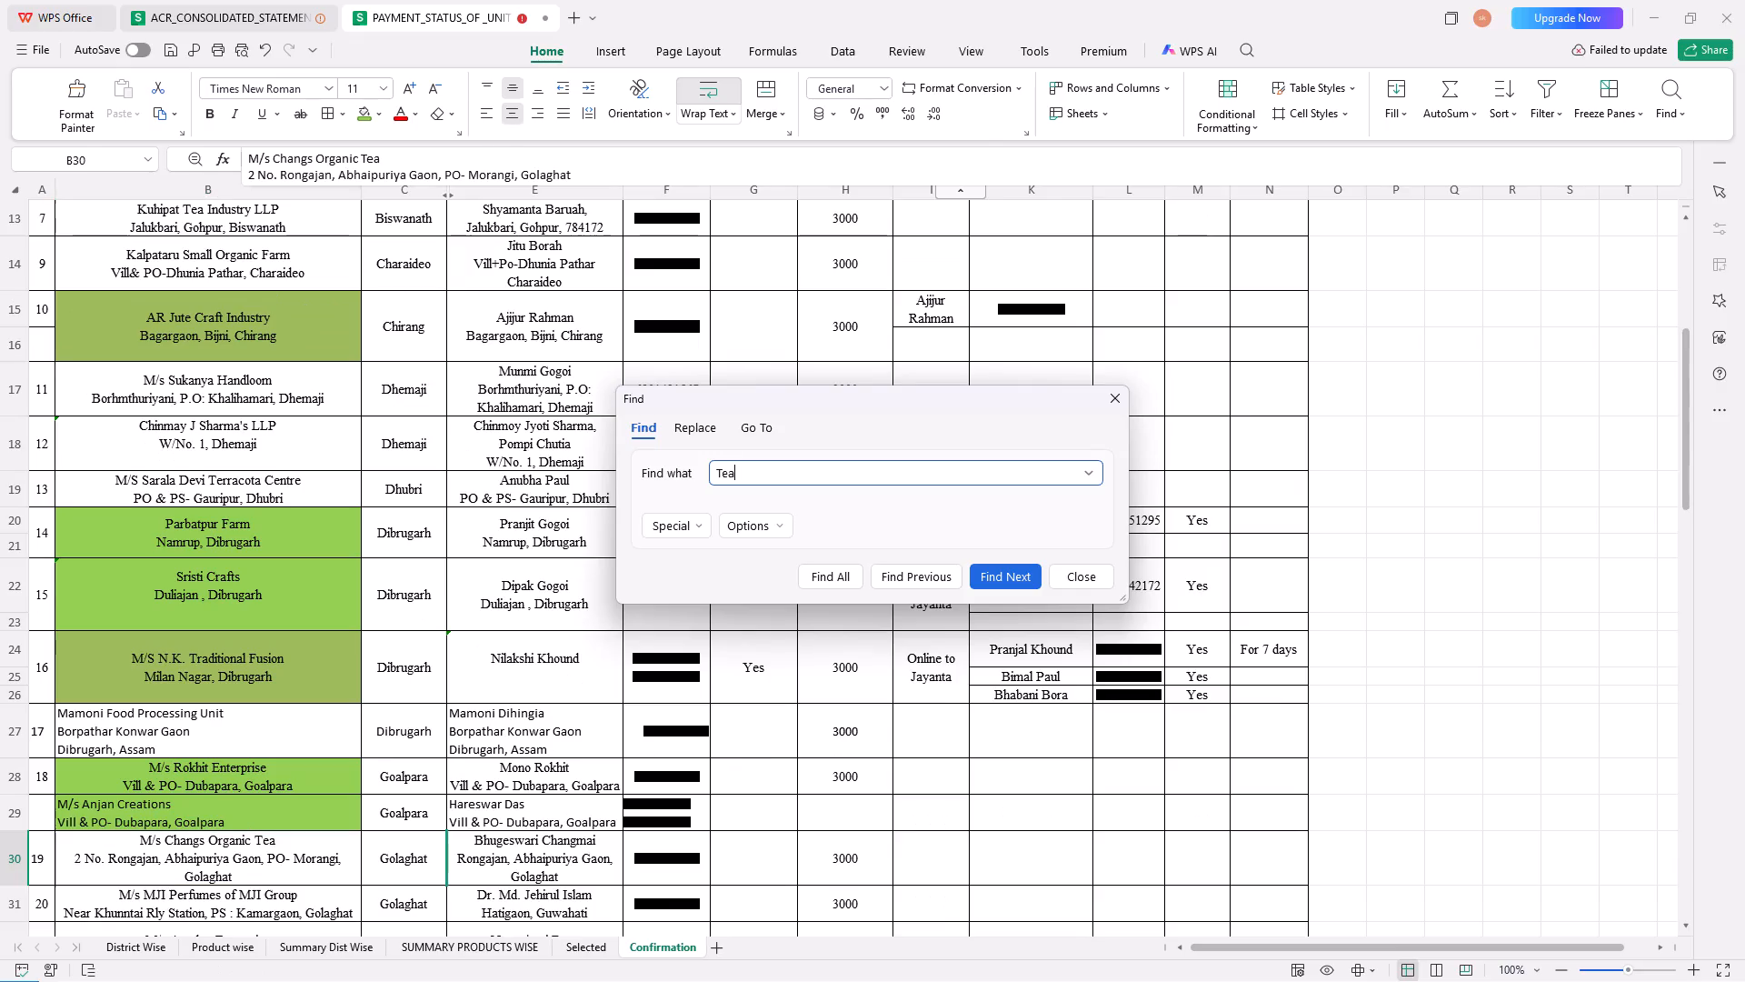
{"action": "key", "text": "Return"}
{"action": "key", "text": "Return"}
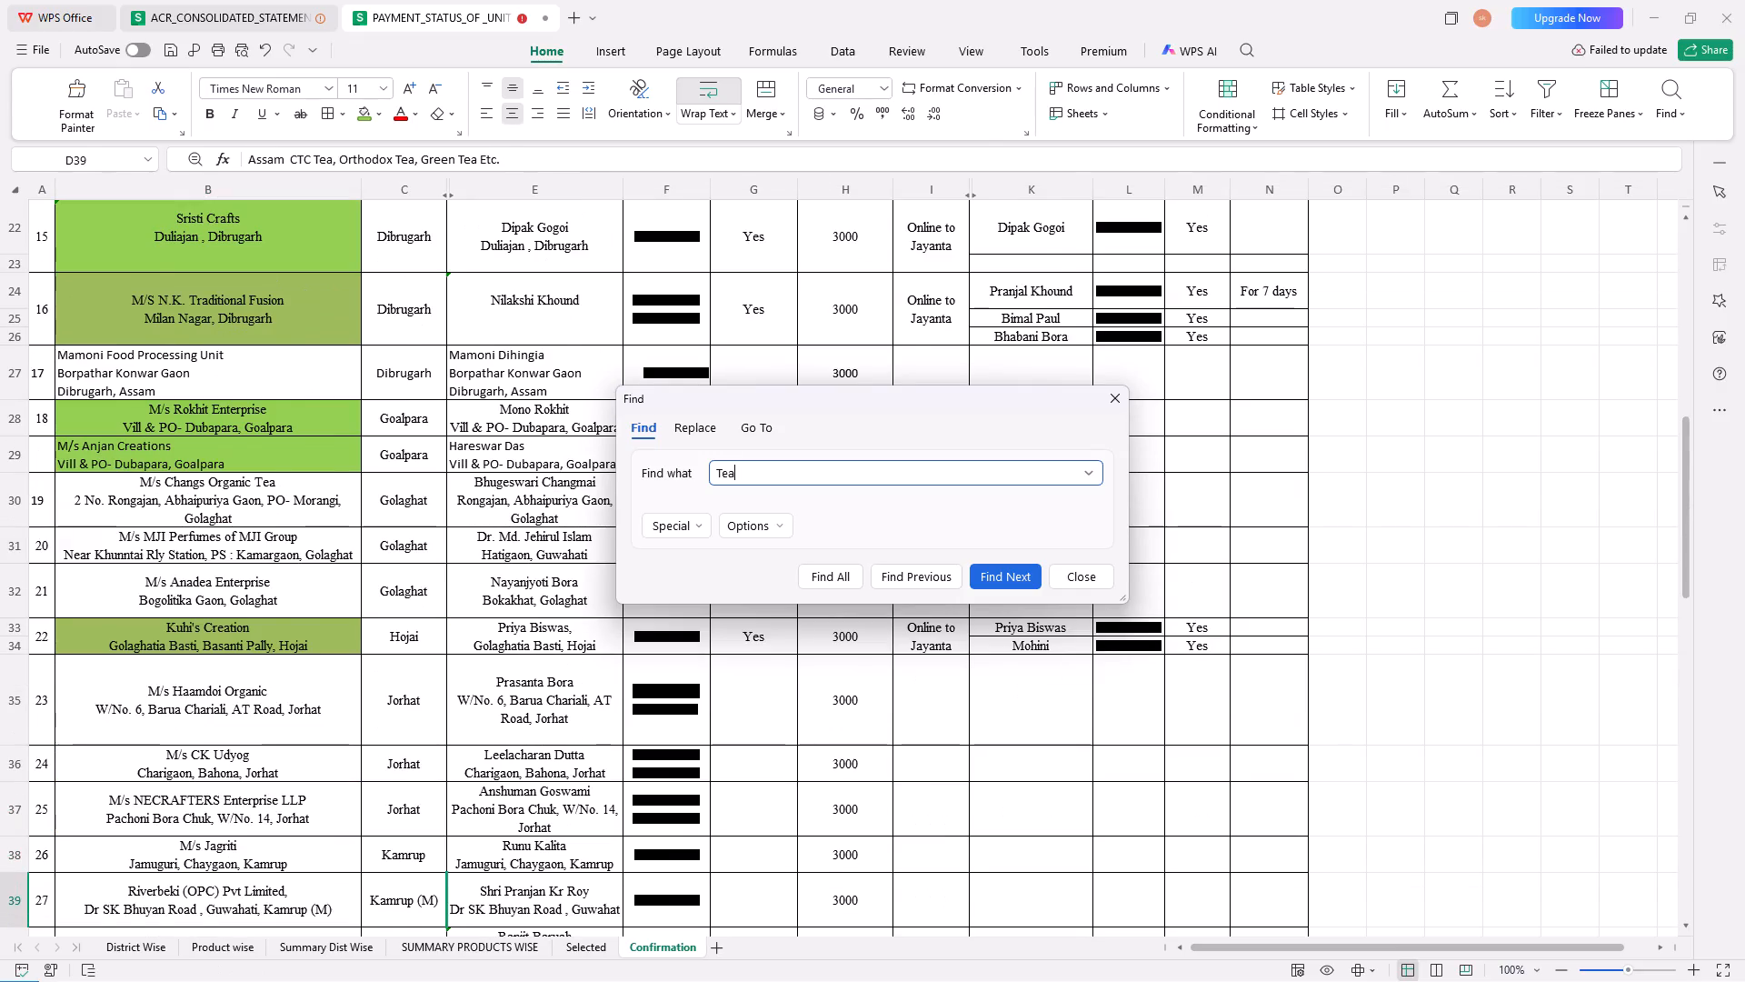
{"action": "key", "text": "Return"}
{"action": "key", "text": "Return"}
{"action": "key", "text": "Return"}
{"action": "key", "text": "Return"}
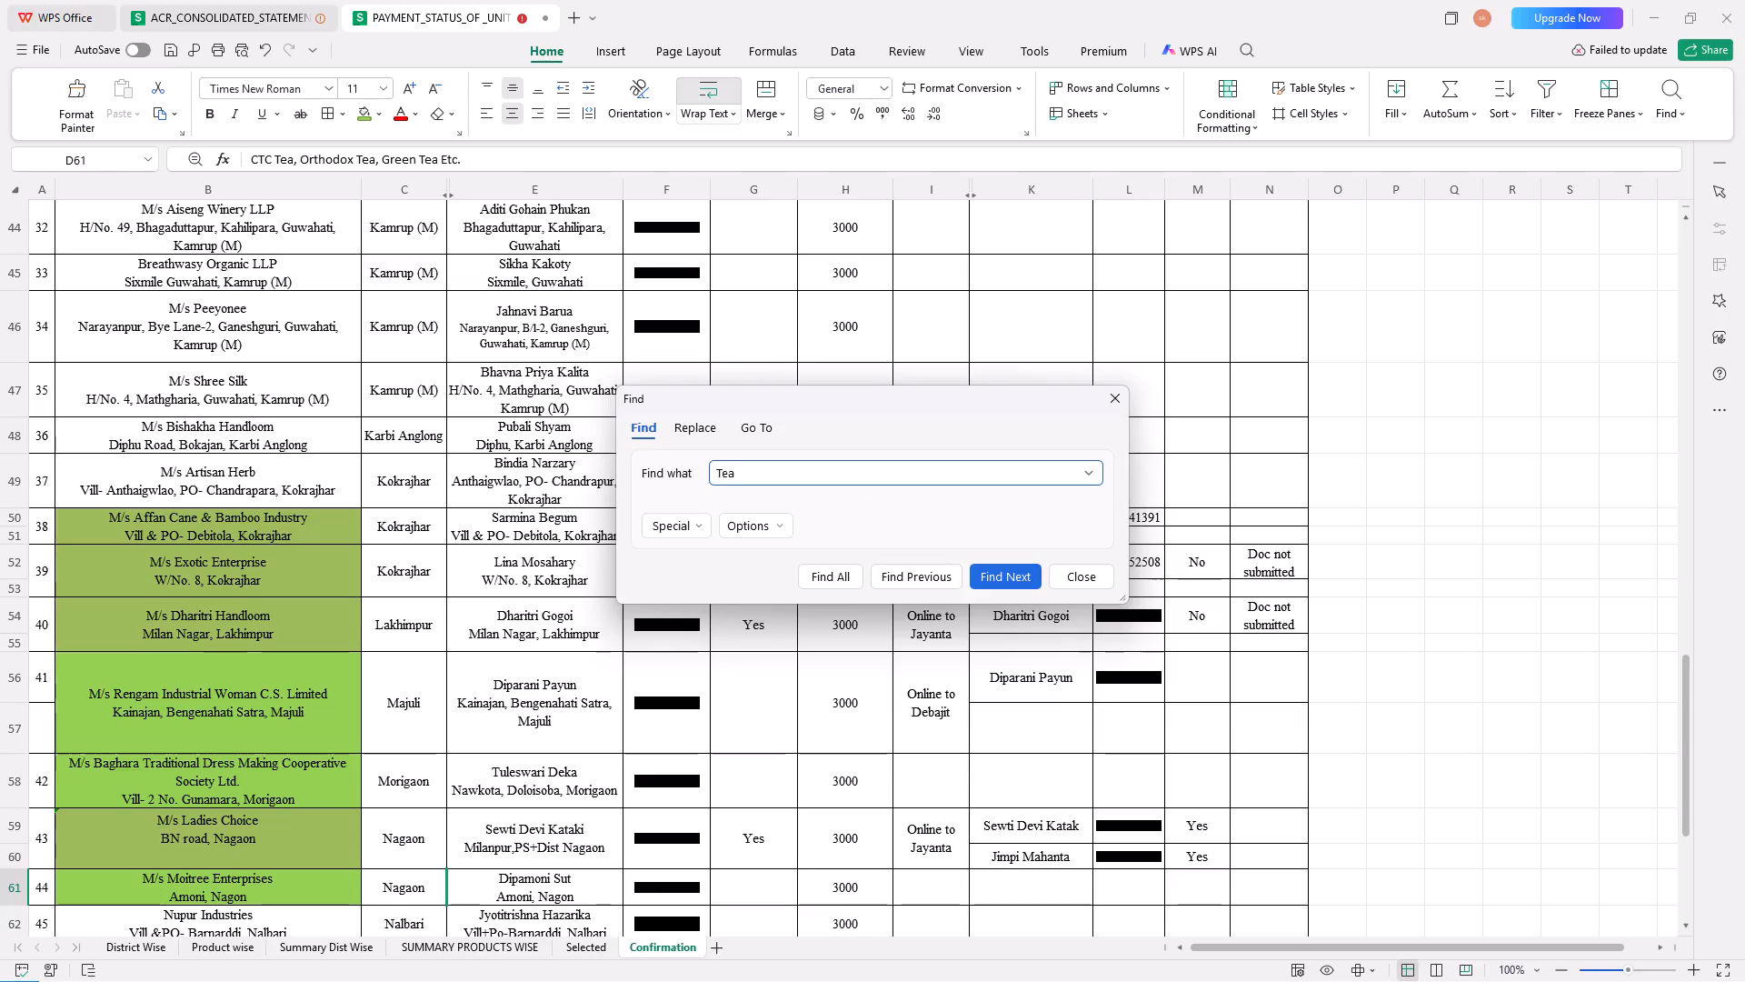
Switch to the District Wise sheet and search it for Beli.
{"action": "left_click", "coordinate": [328, 943]}
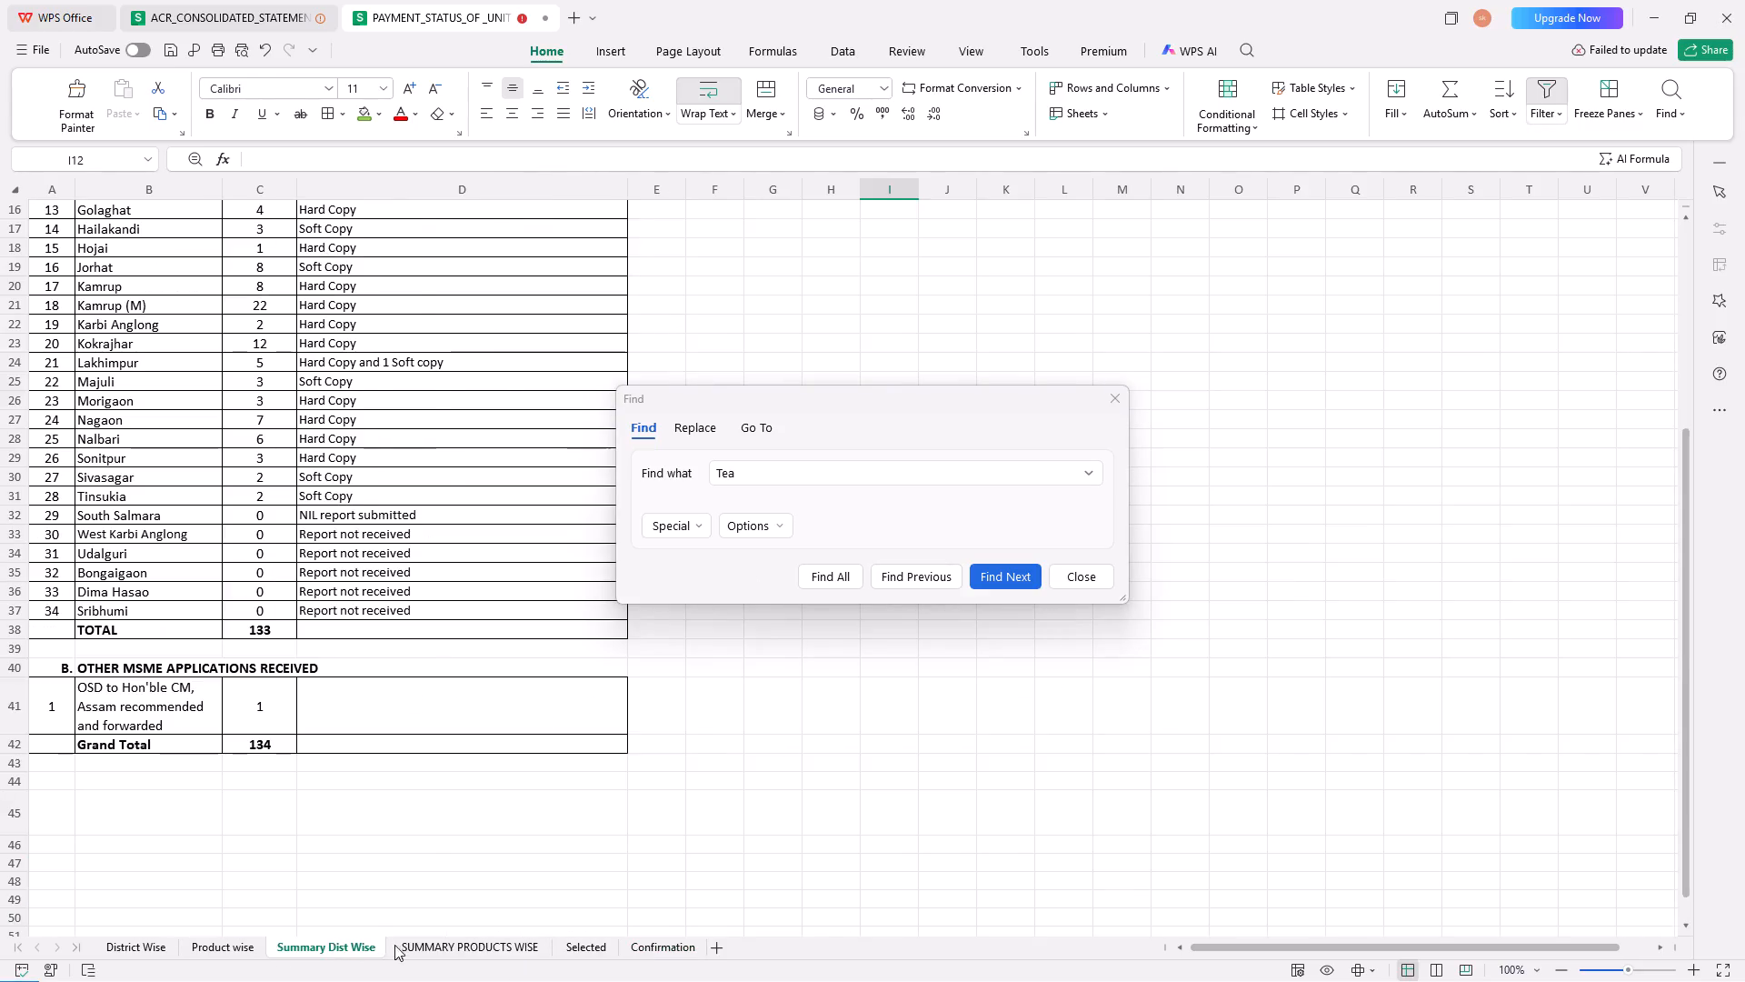
{"action": "left_click", "coordinate": [437, 944]}
{"action": "scroll", "coordinate": [252, 874], "scroll_direction": "up", "scroll_amount": 4}
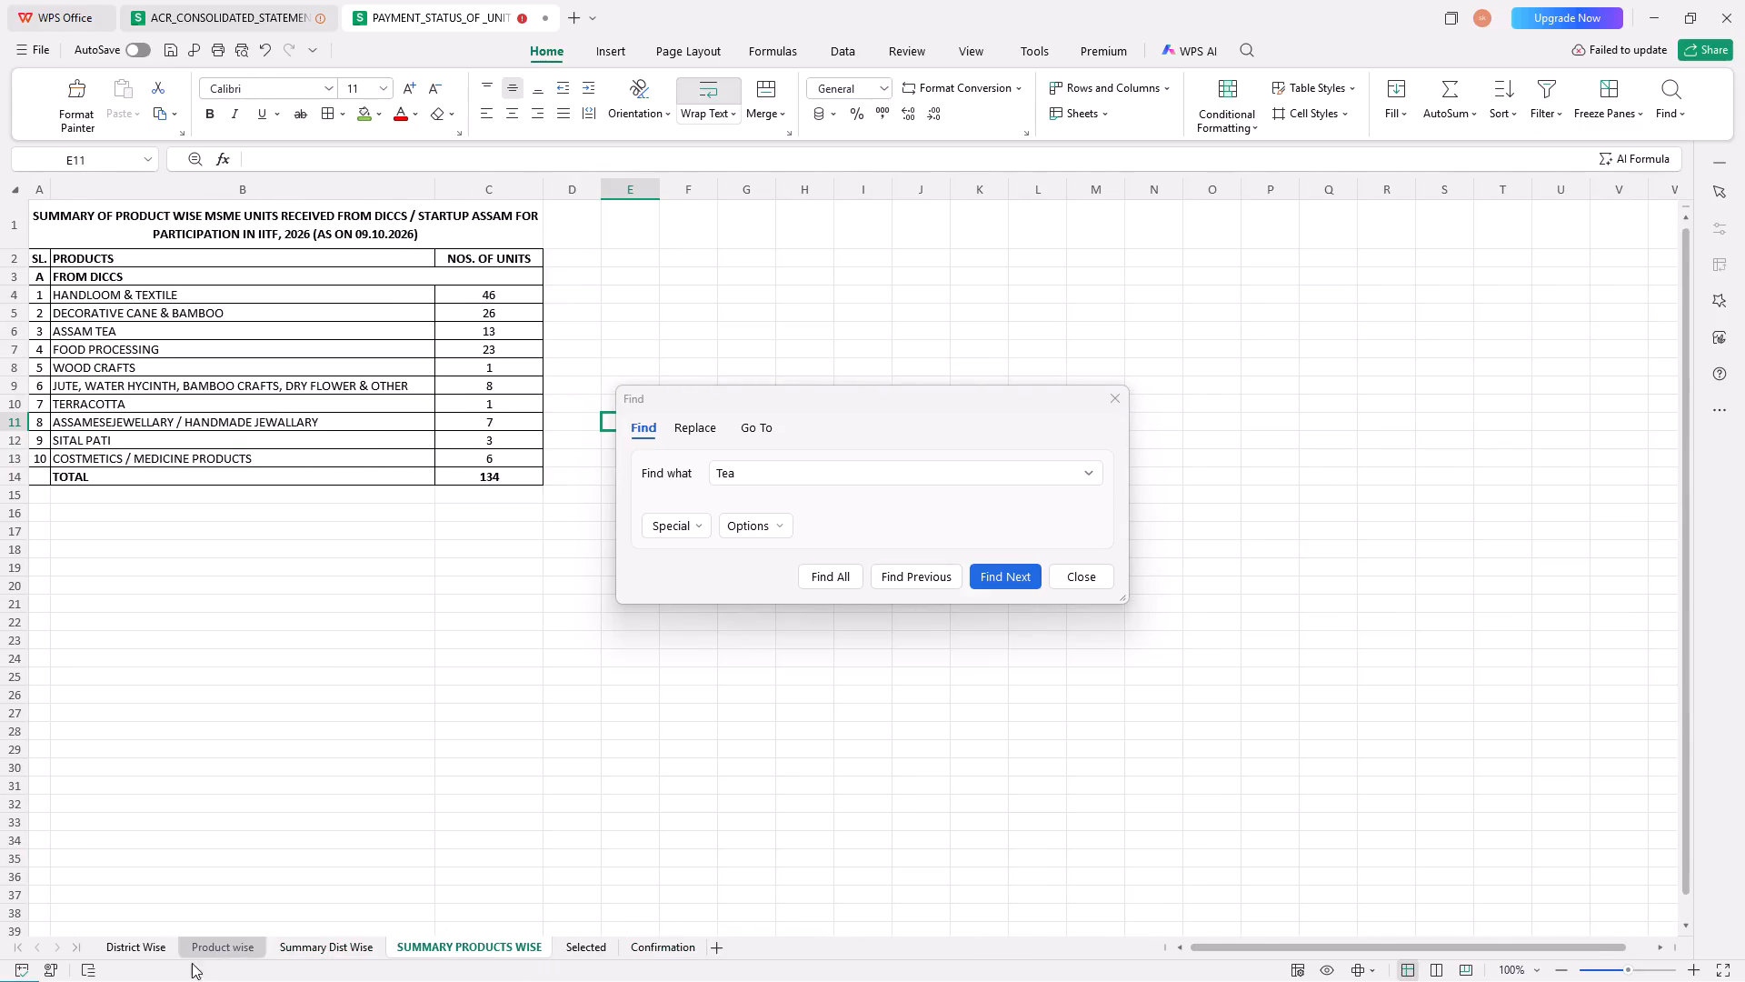
{"action": "left_click", "coordinate": [145, 952]}
{"action": "left_click_drag", "start_coordinate": [762, 474], "coordinate": [436, 474]}
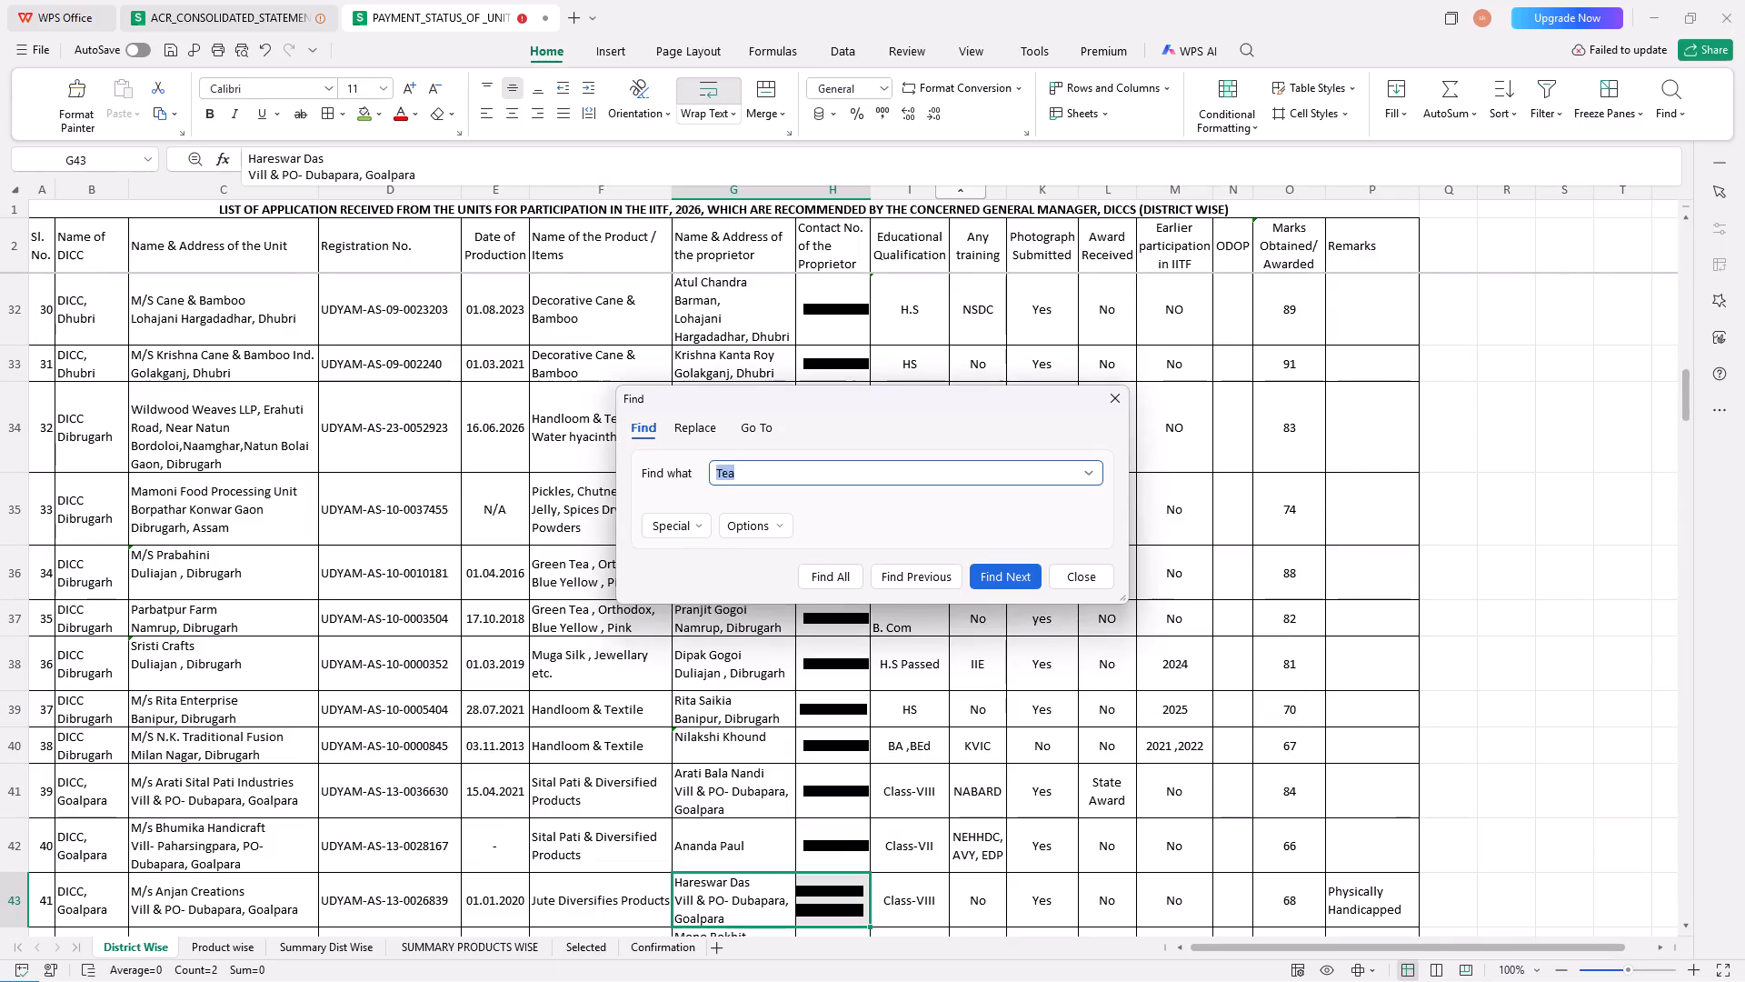
{"action": "key", "text": "shift+BackSpace"}
{"action": "type", "text": "beli"}
{"action": "key", "text": "Return"}
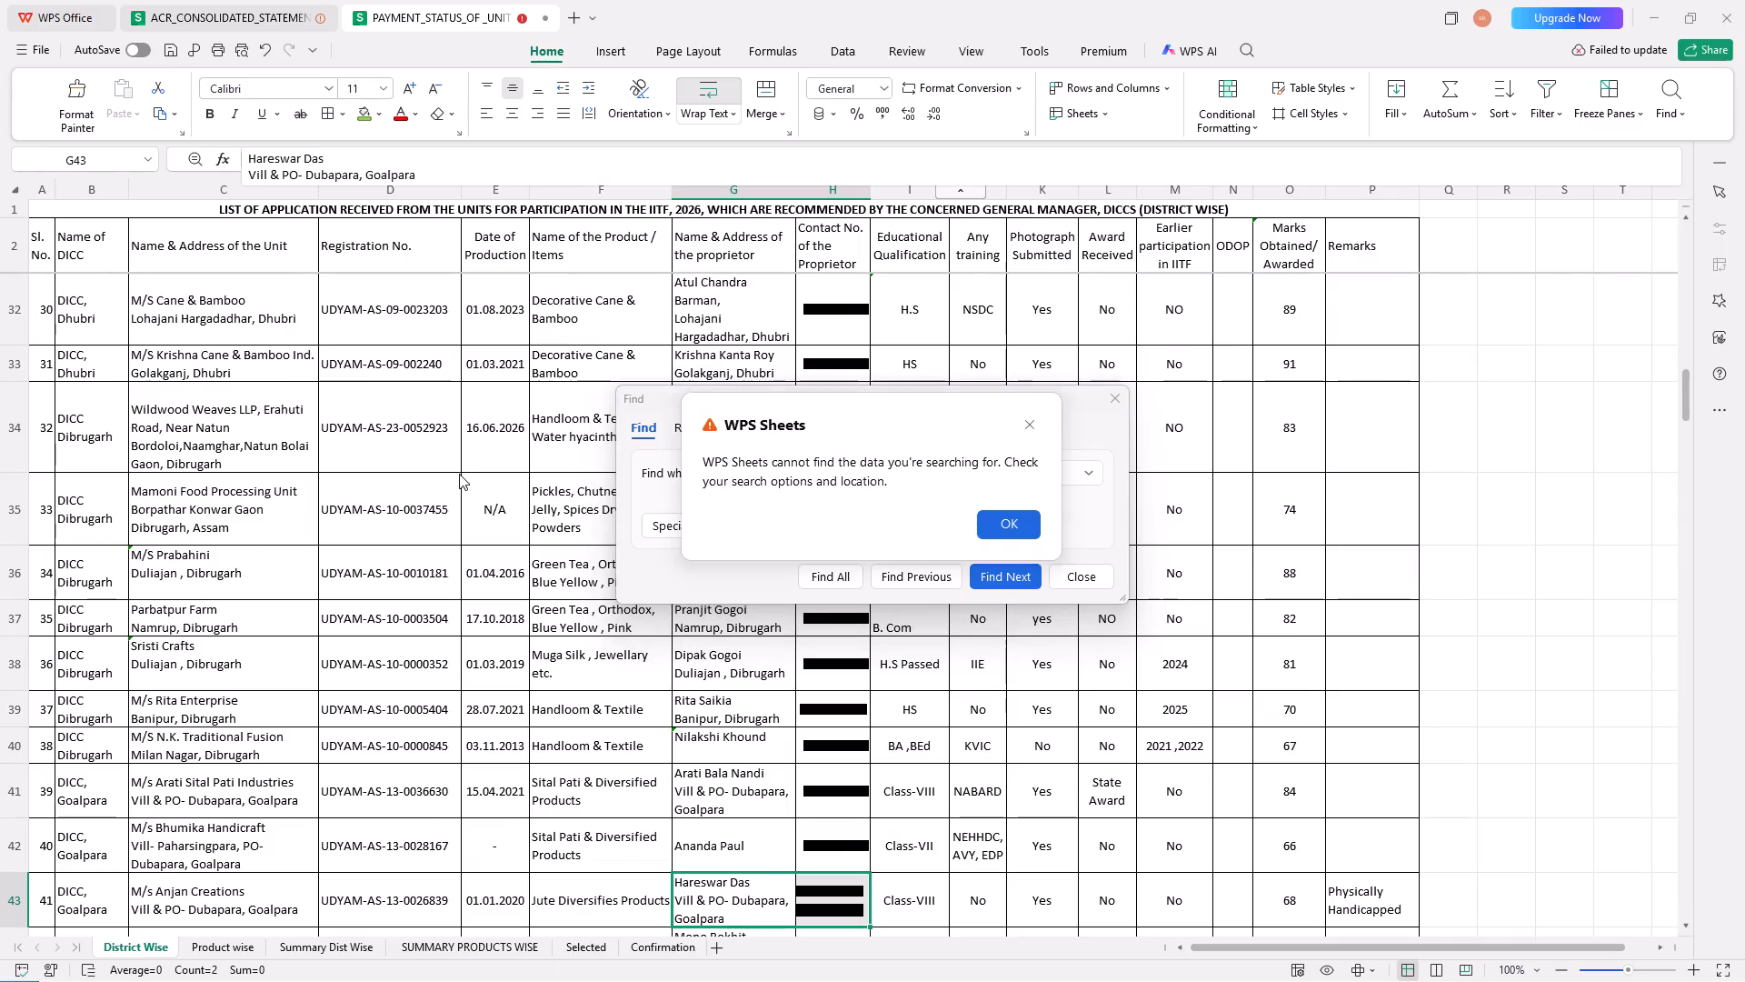
{"action": "left_click", "coordinate": [1018, 516]}
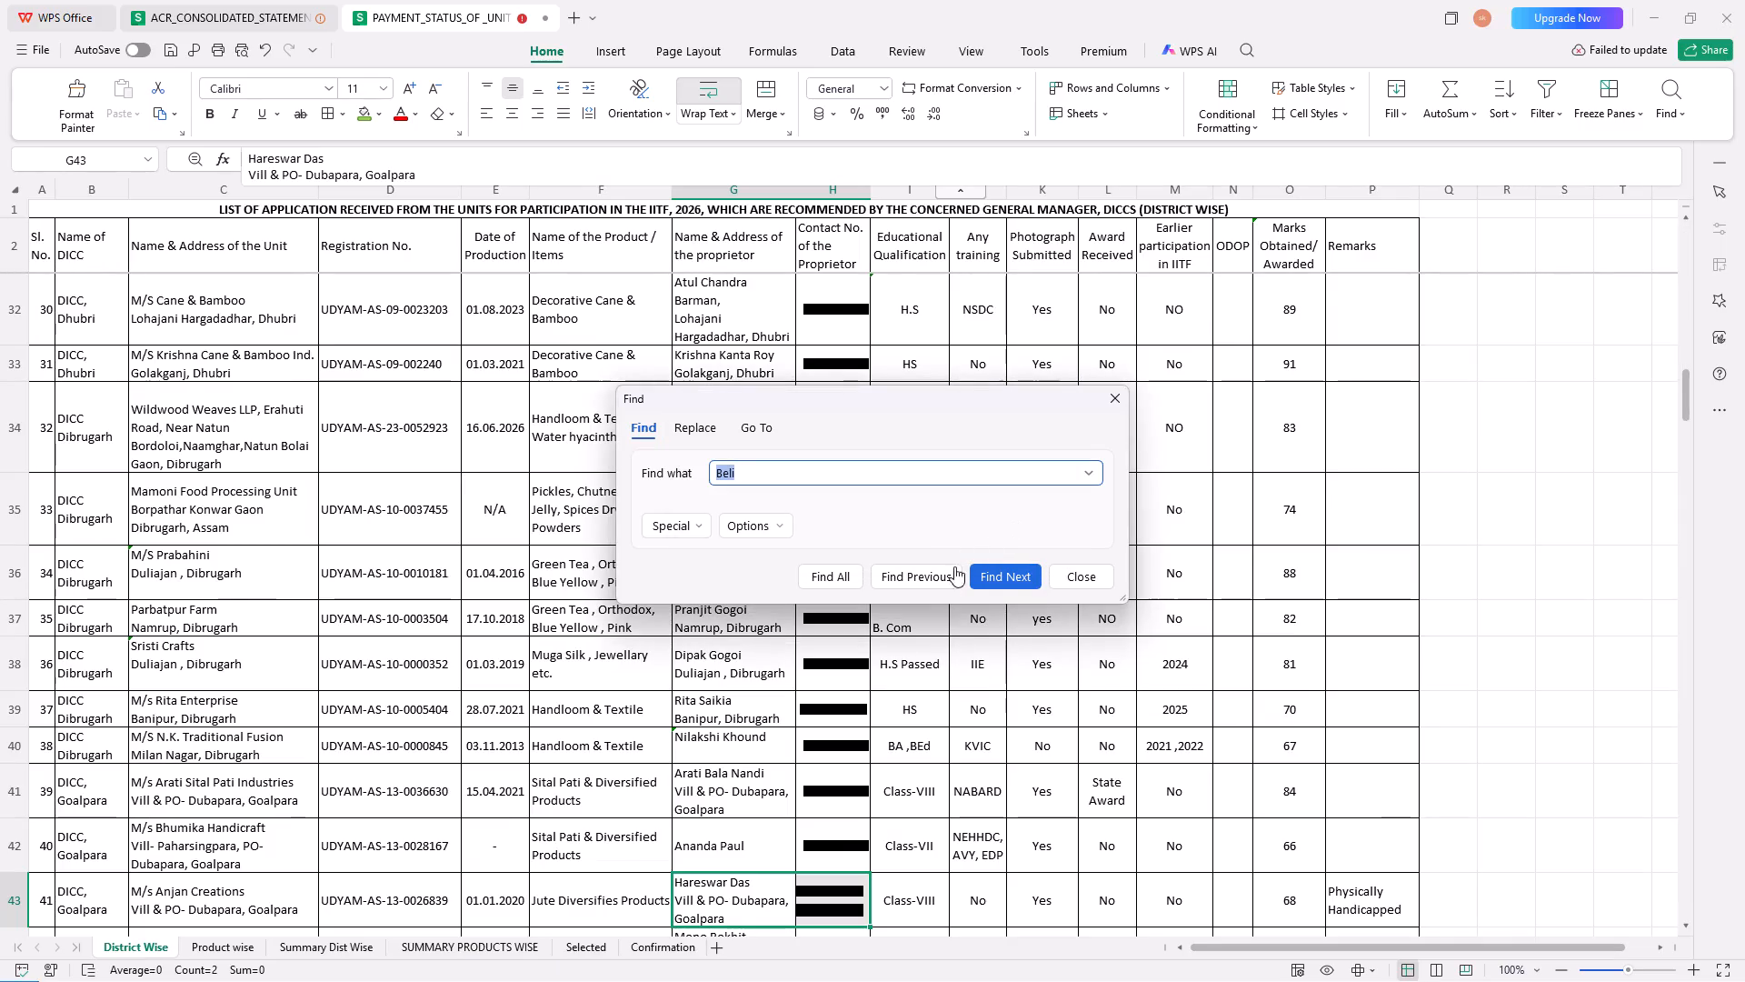
Search the District Wise sheet for Parbat.
{"action": "left_click_drag", "start_coordinate": [763, 479], "coordinate": [594, 479]}
{"action": "key", "text": "shift+BackSpace"}
{"action": "type", "text": "Parbat"}
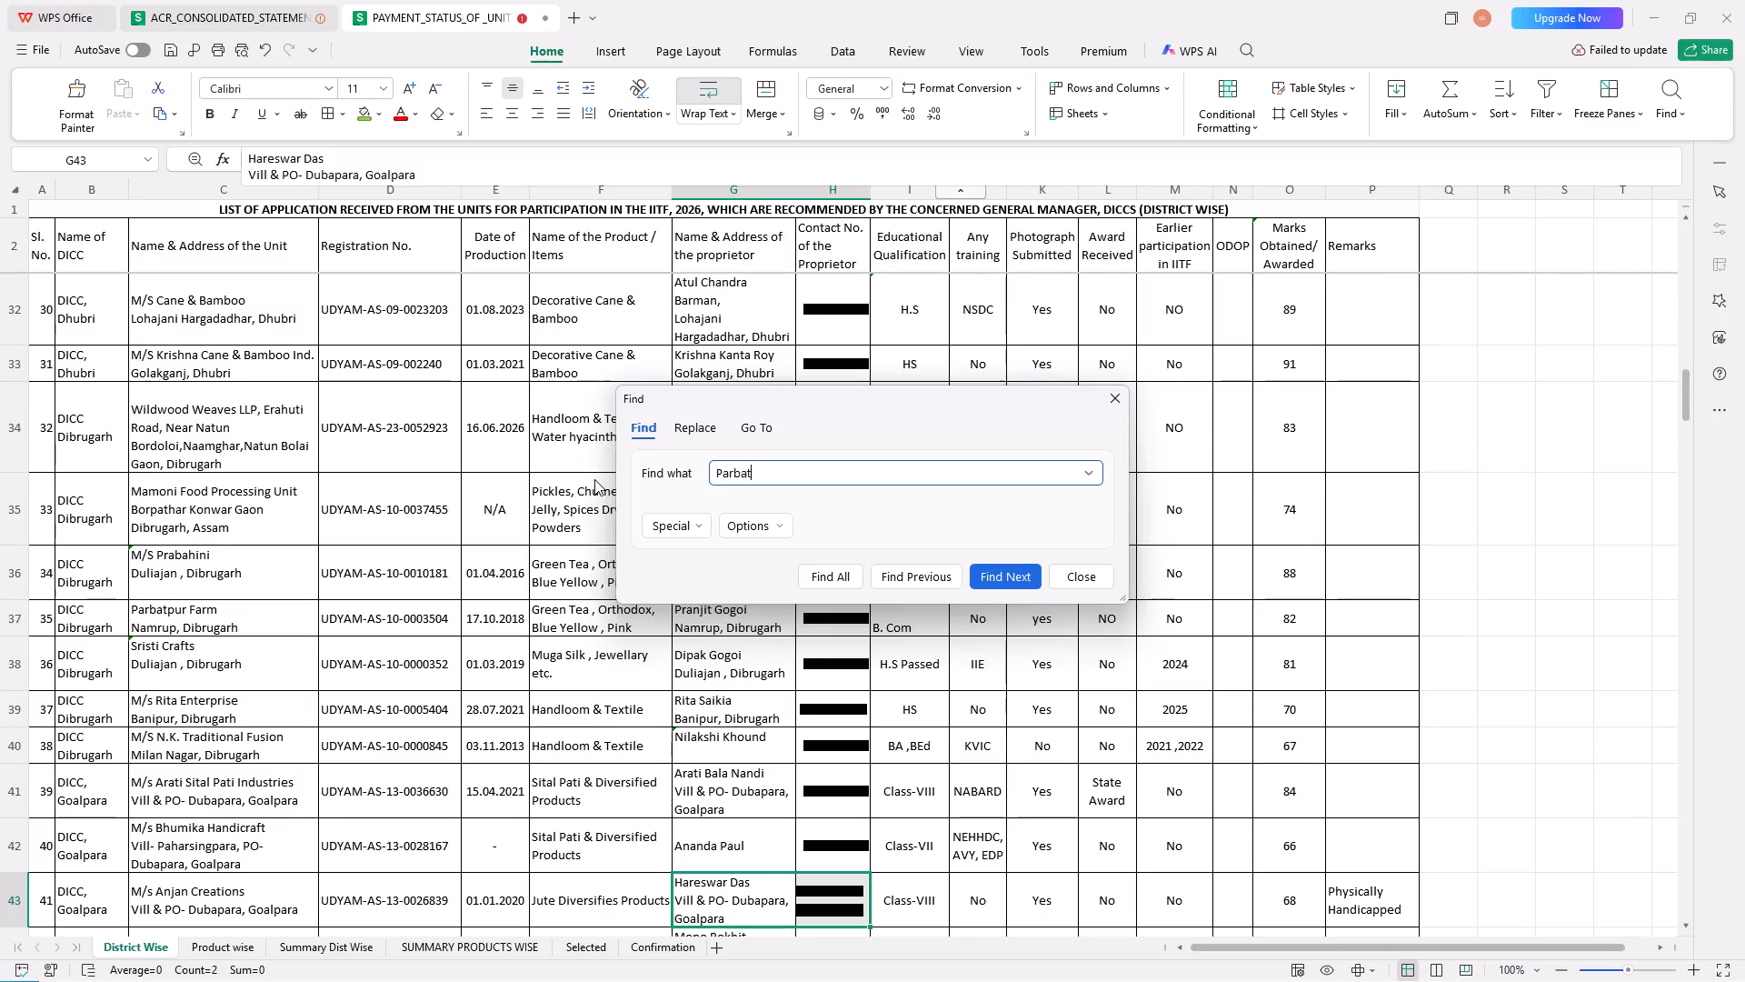
{"action": "left_click", "coordinate": [1005, 573]}
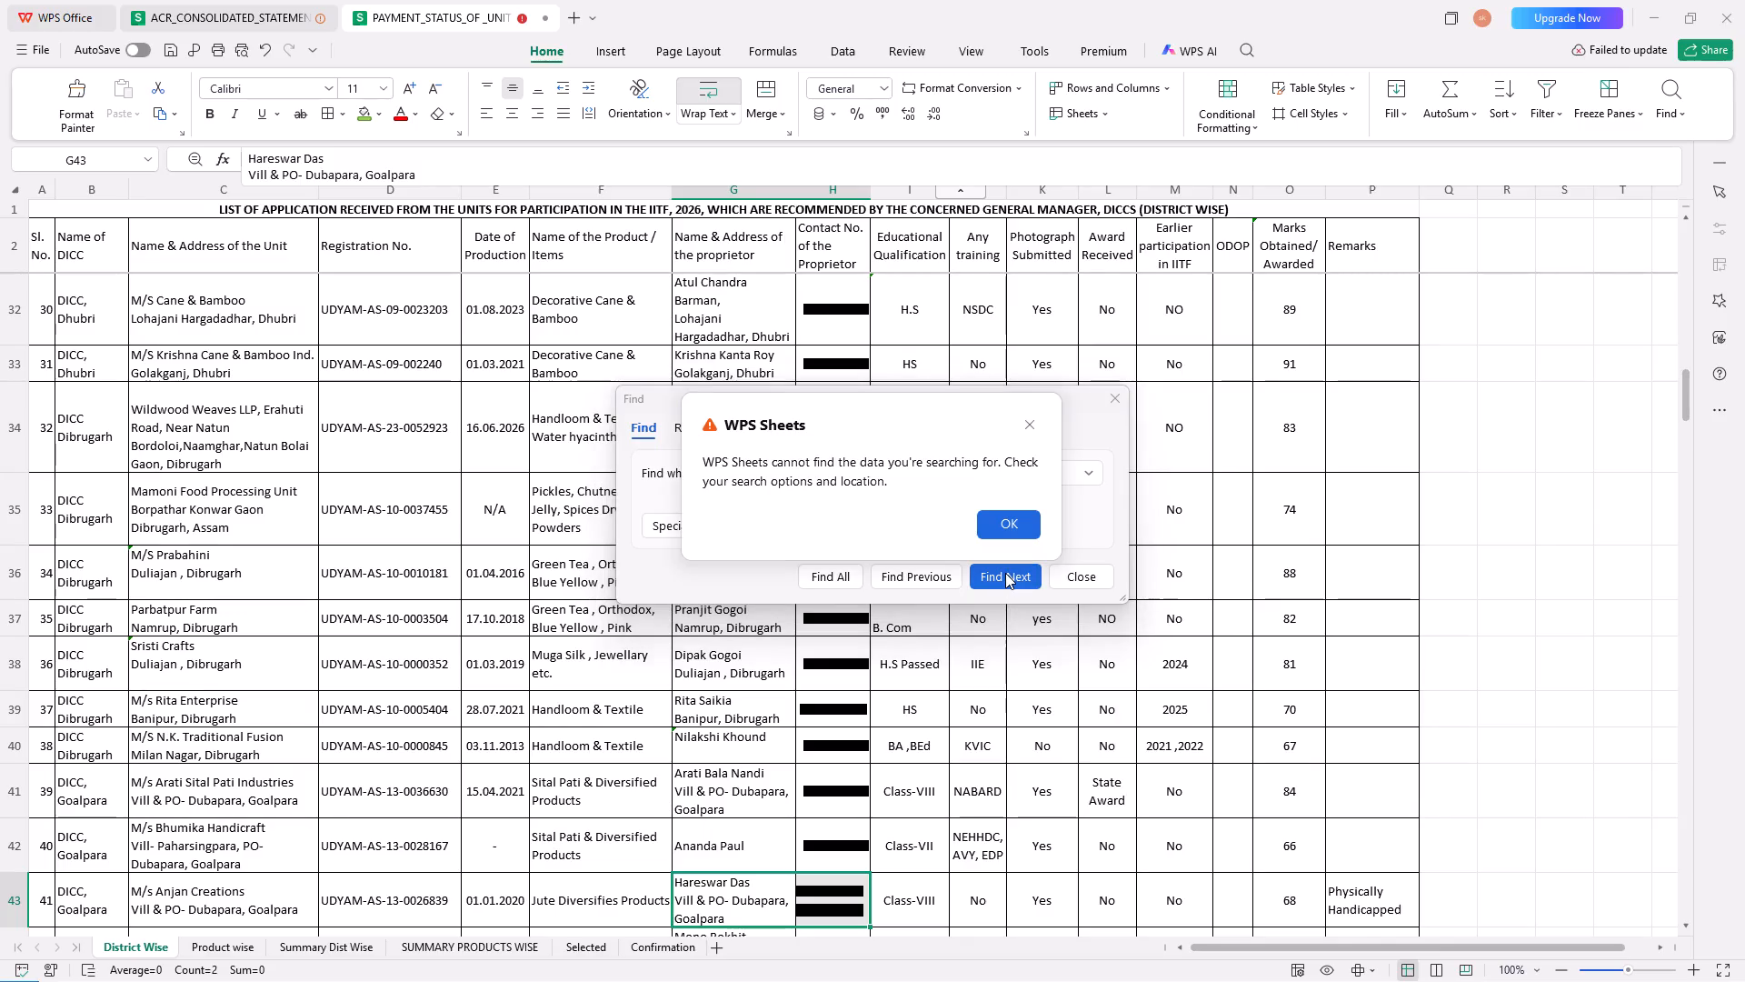
{"action": "left_click", "coordinate": [1005, 573]}
{"action": "left_click", "coordinate": [996, 516]}
Replace the search term Parbat with another one for the District Wise sheet.
{"action": "left_click_drag", "start_coordinate": [798, 477], "coordinate": [620, 466]}
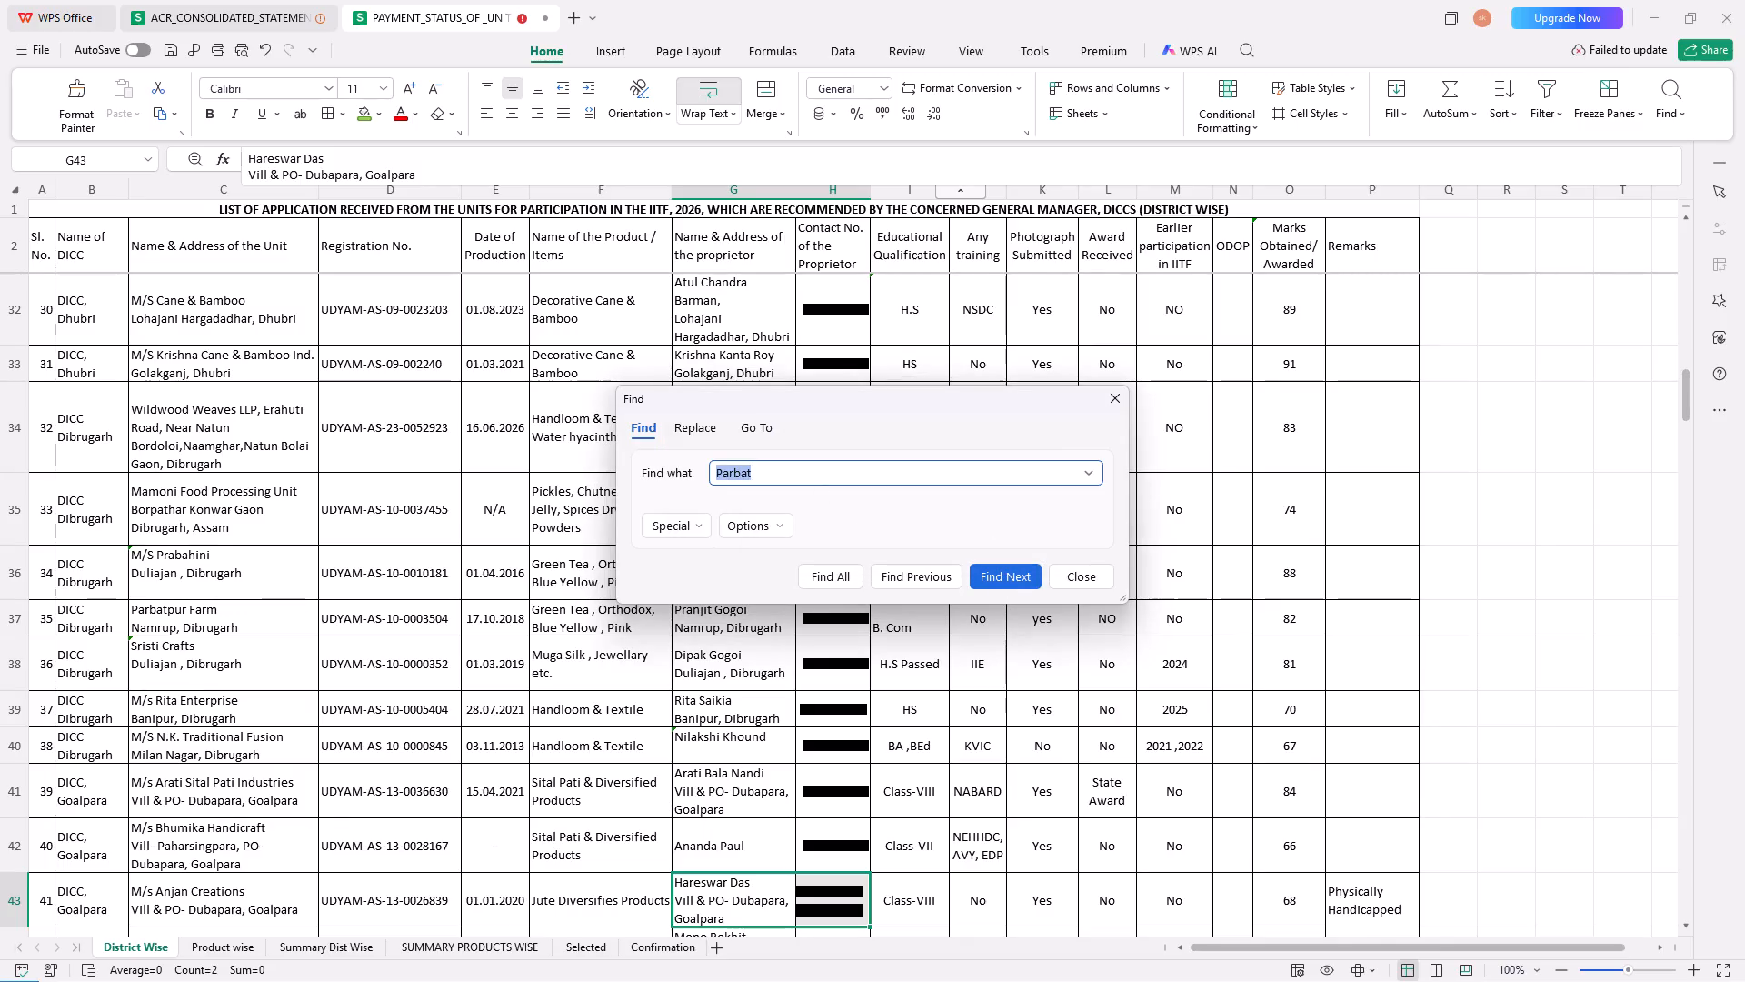
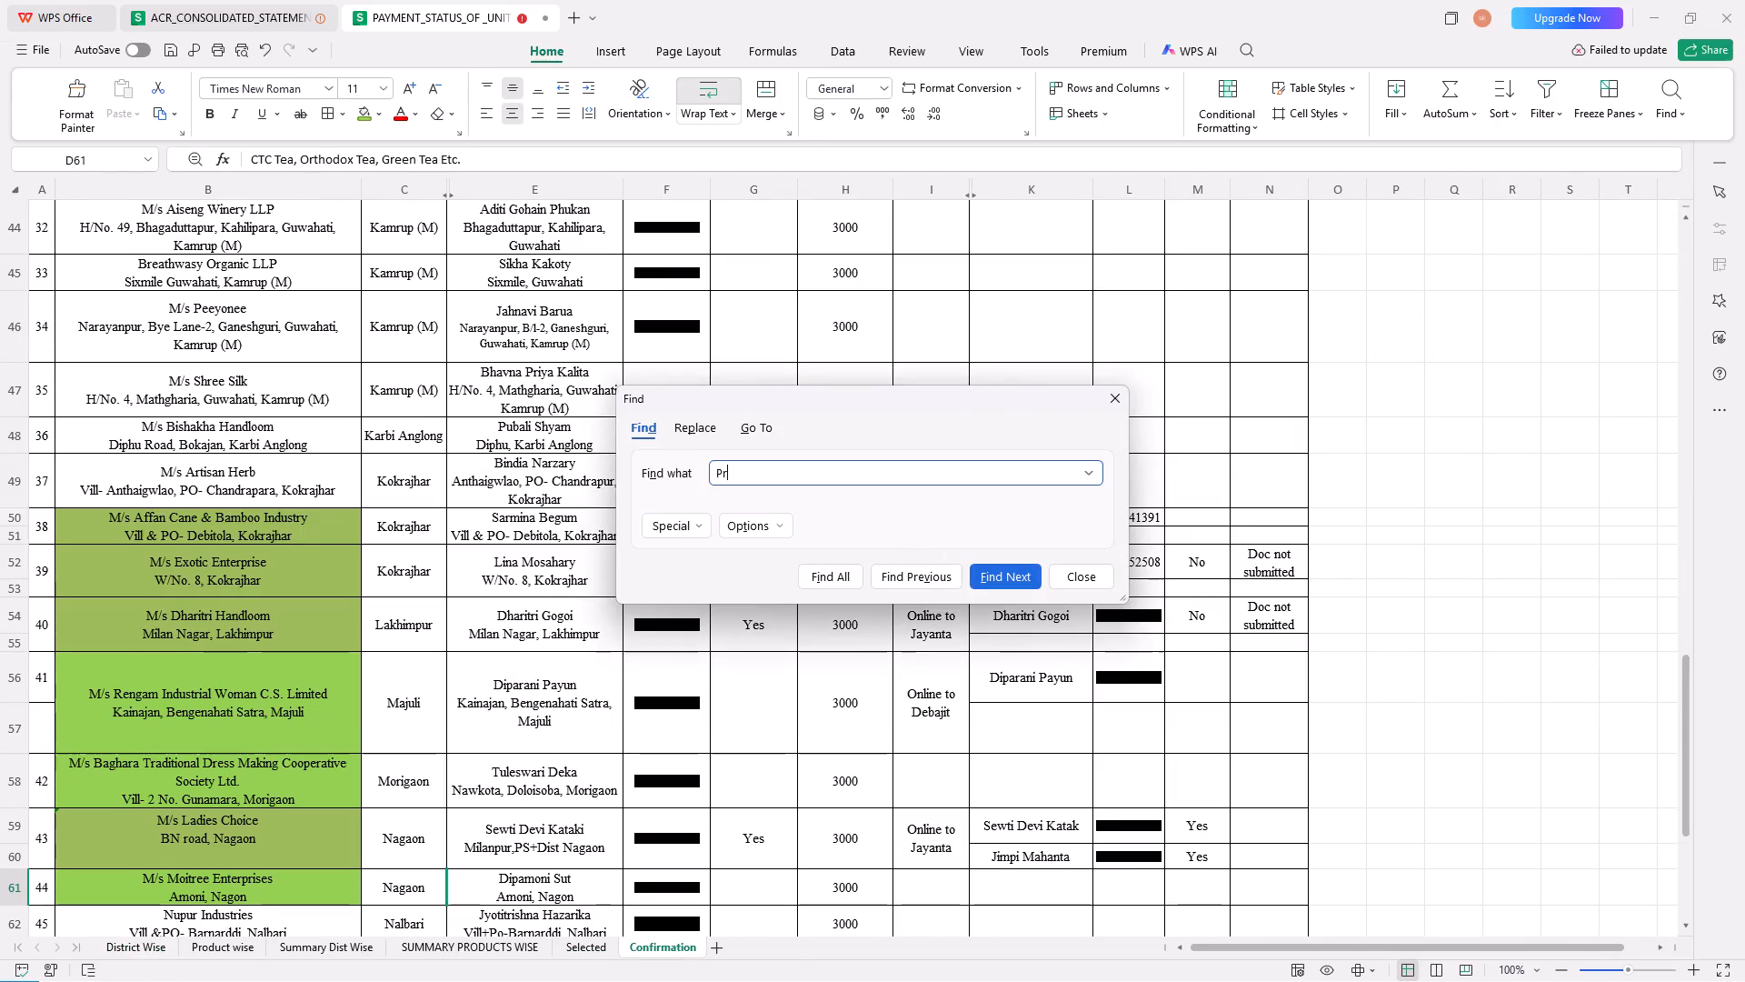
Search the Confirmation sheet for Pranjit and end the search at the first match.
{"action": "type", "text": "anjit"}
{"action": "key", "text": "Return"}
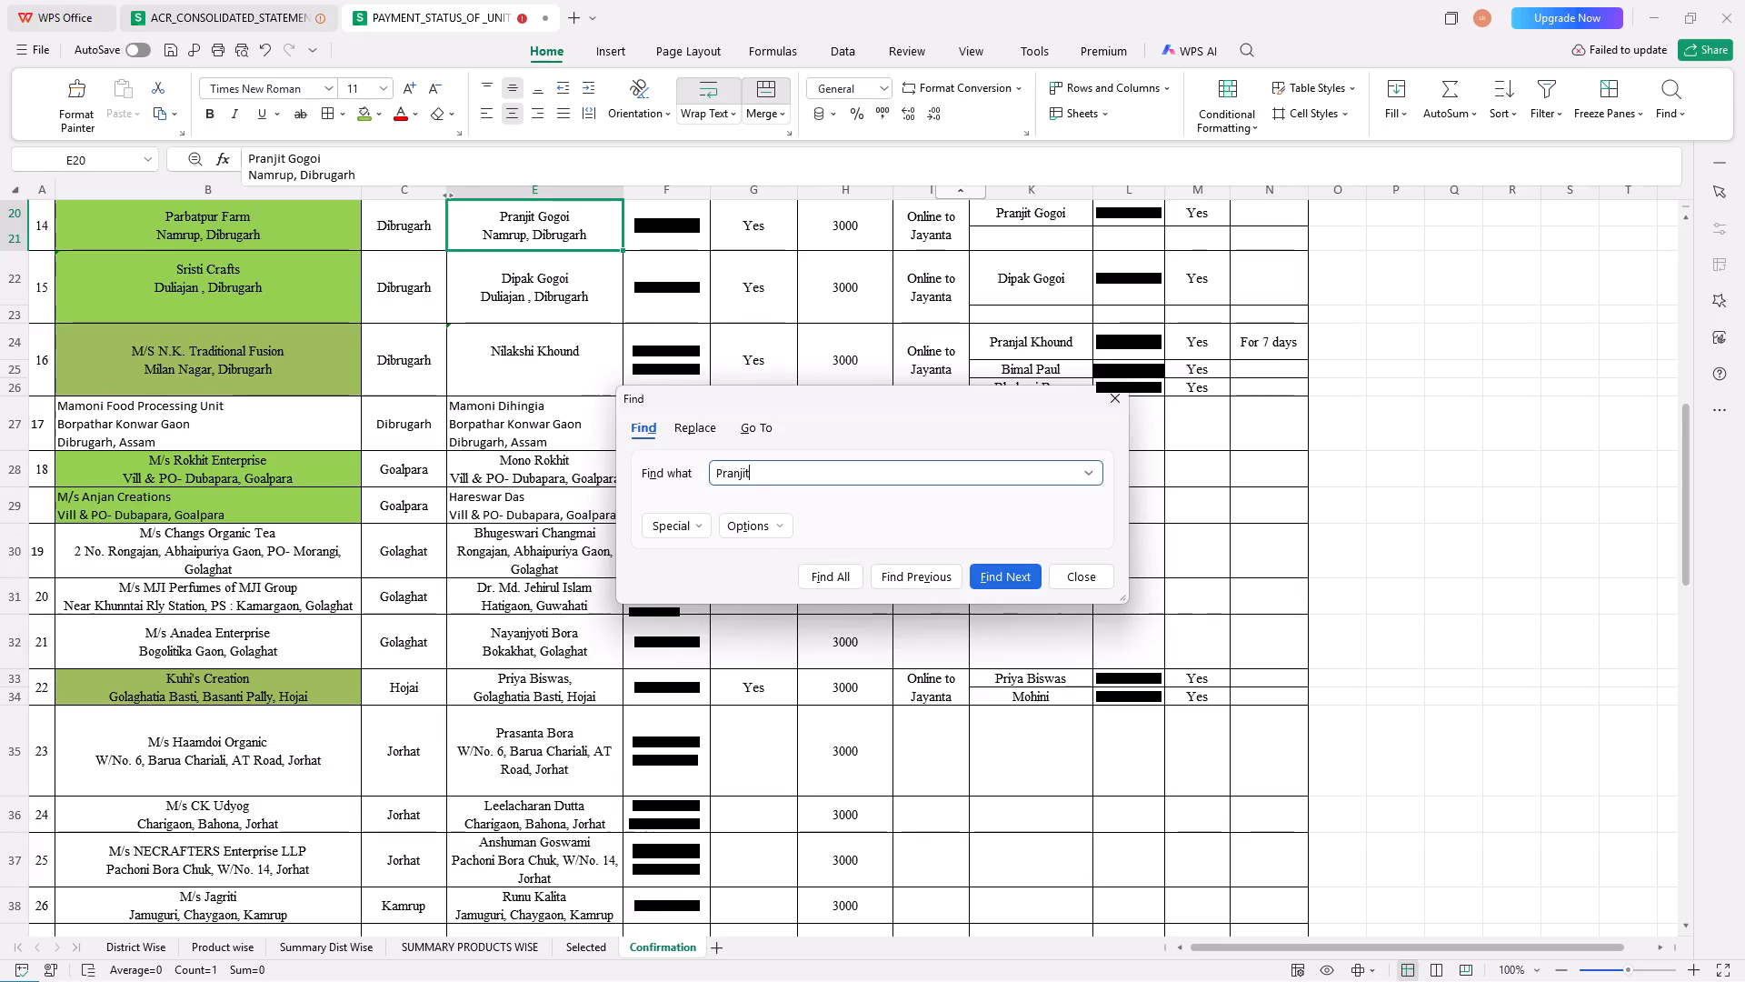
{"action": "left_click", "coordinate": [1092, 576]}
Open the Parbatpur Farm, Namrup, Dibrugarh unit name cell on the Confirmation sheet for editing.
{"action": "scroll", "coordinate": [295, 520], "scroll_direction": "up", "scroll_amount": 2}
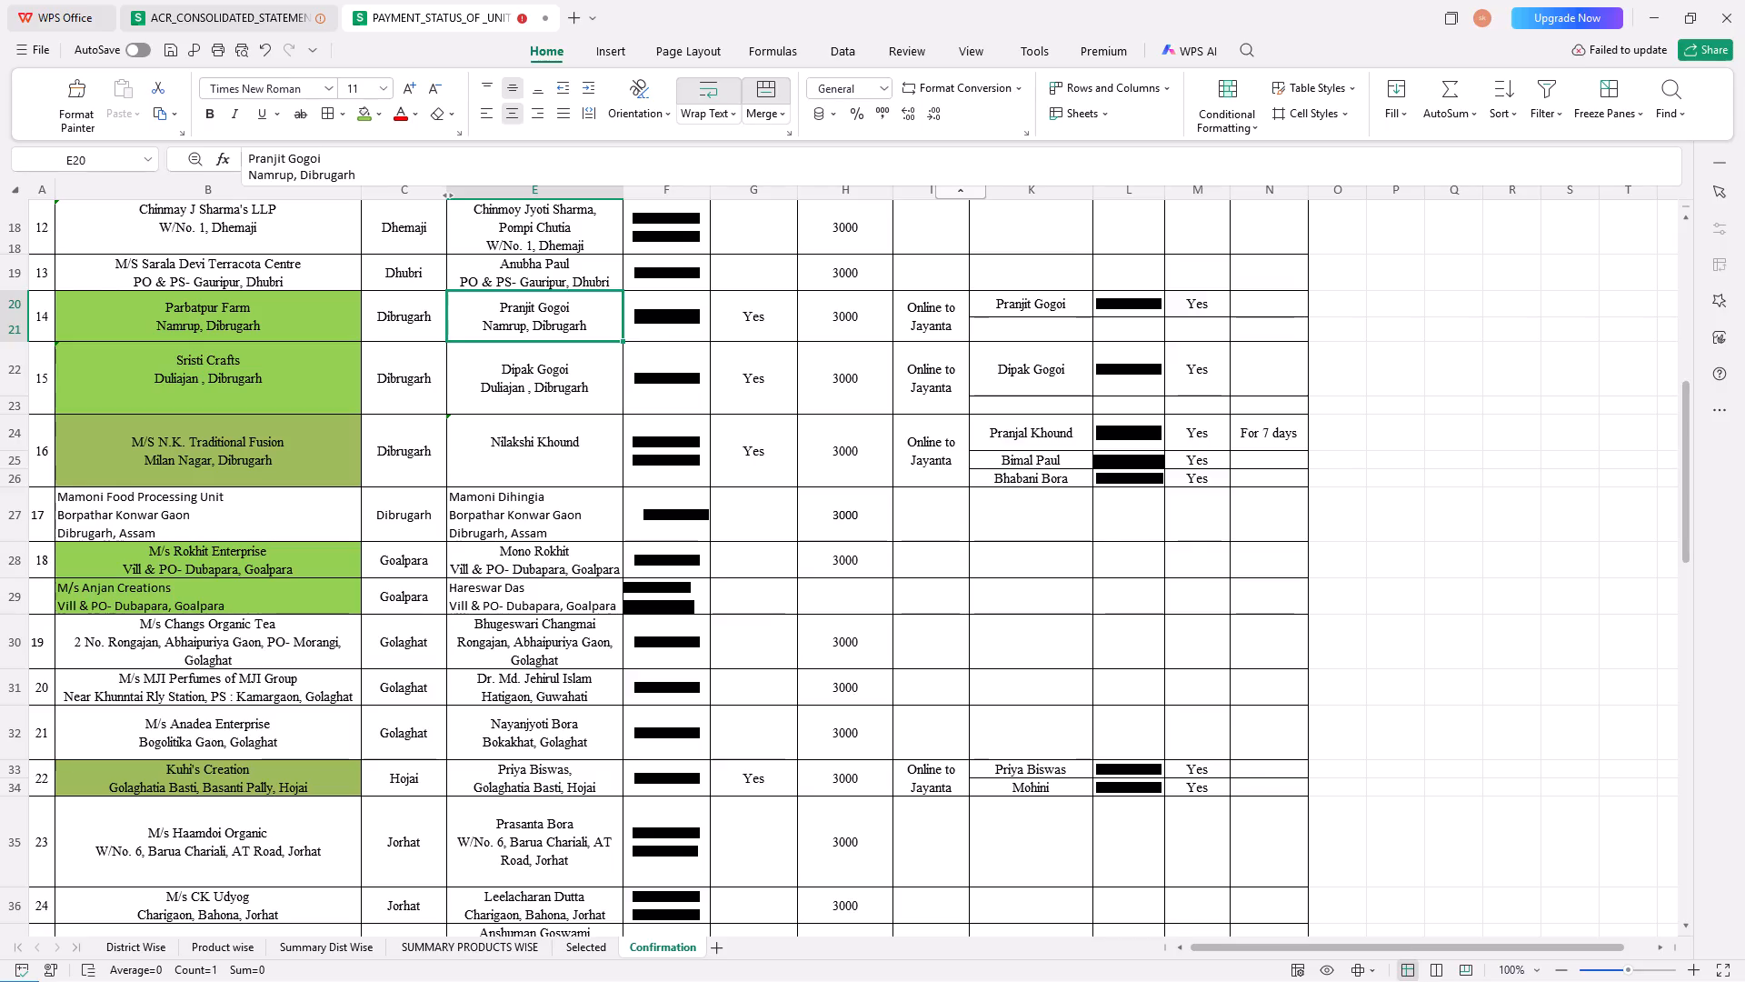
{"action": "double_click", "coordinate": [260, 311]}
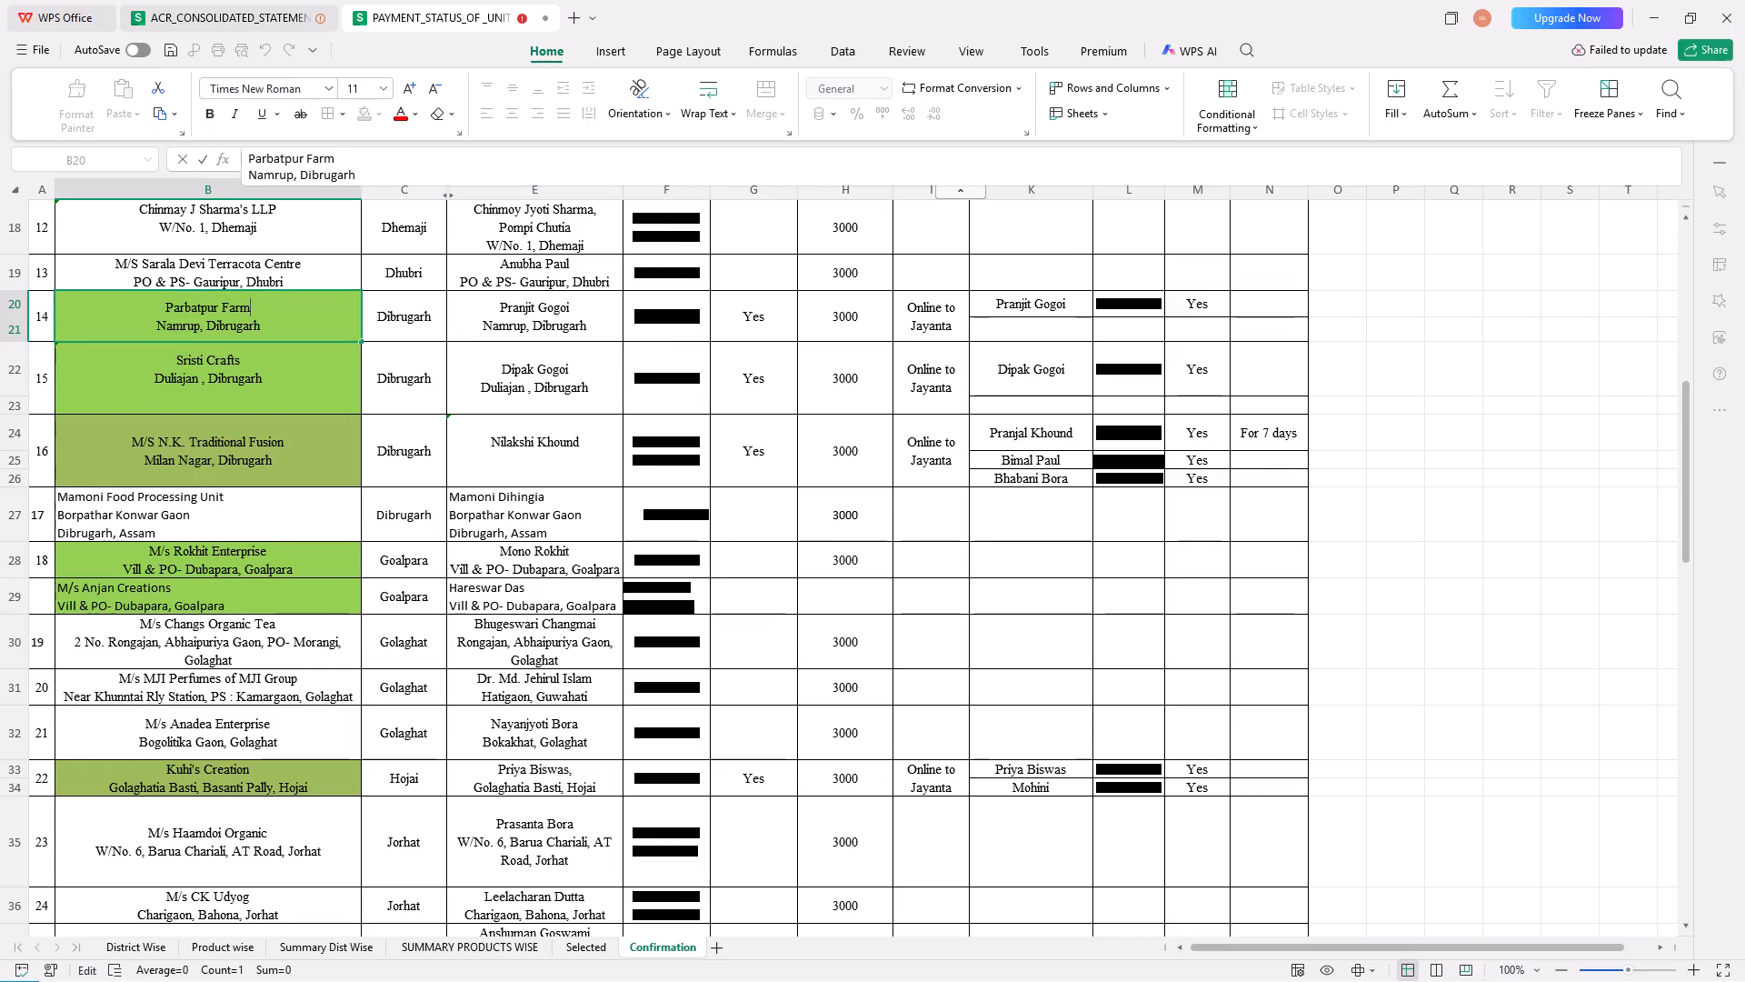
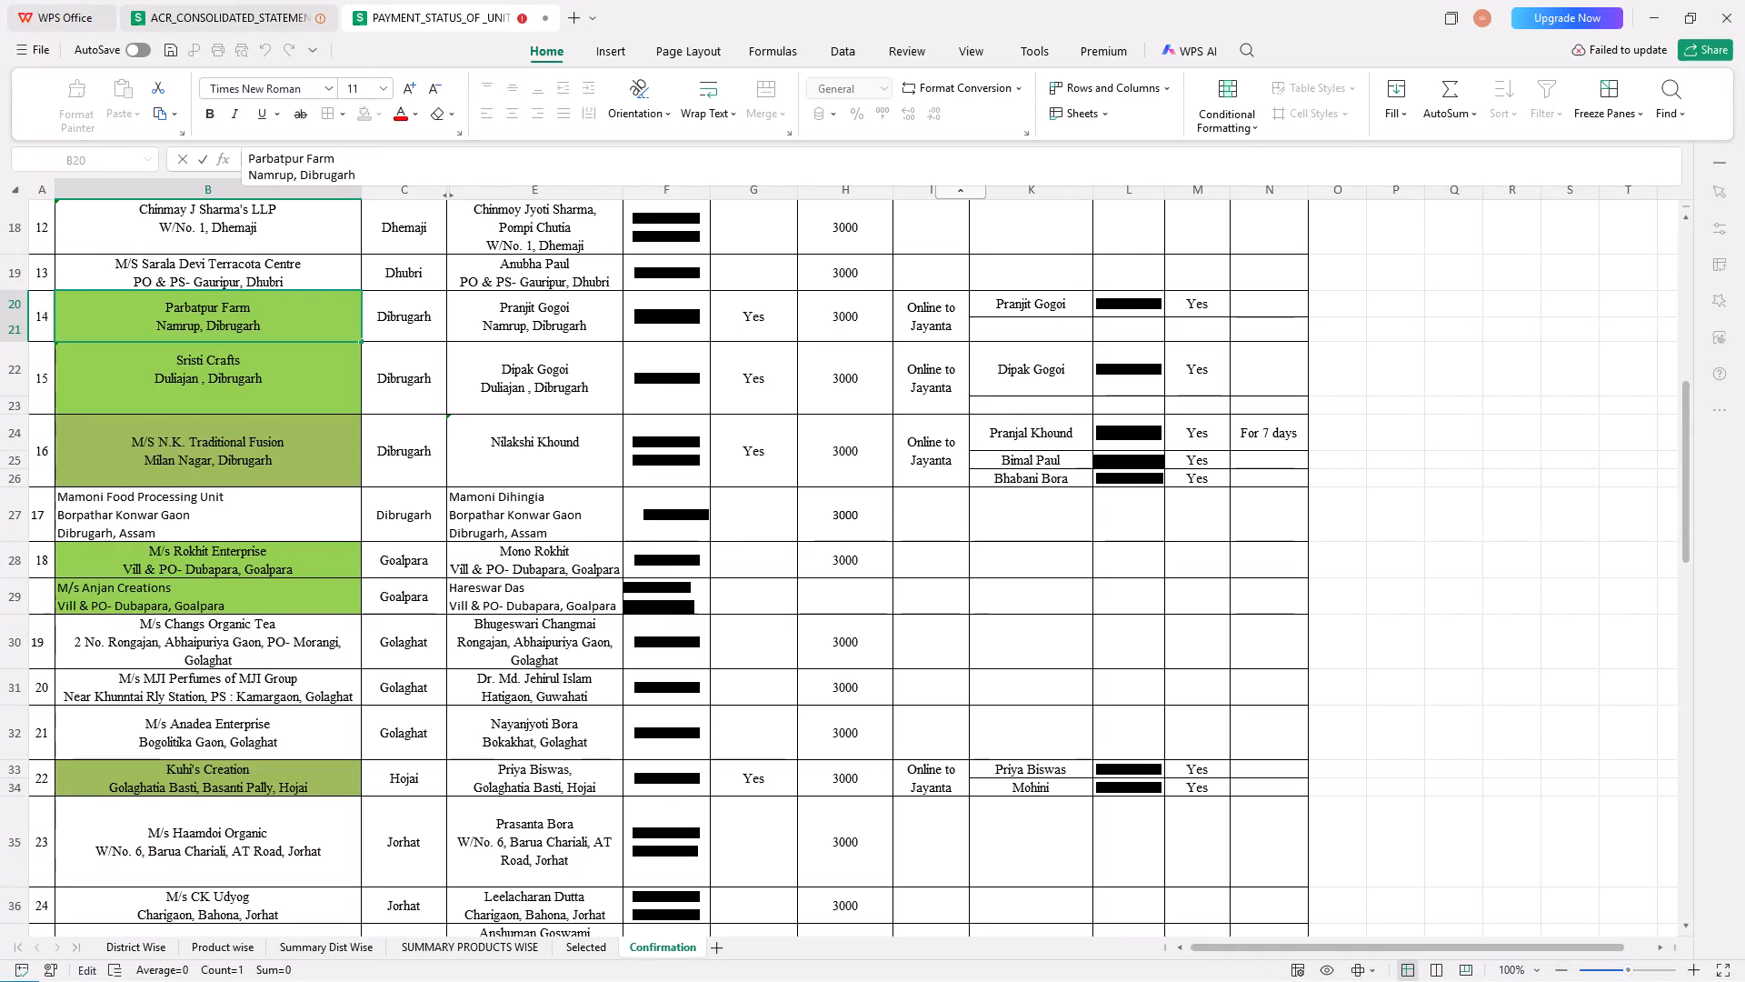
Search the Confirmation sheet for Exotic.
{"action": "key", "text": "ctrl+f"}
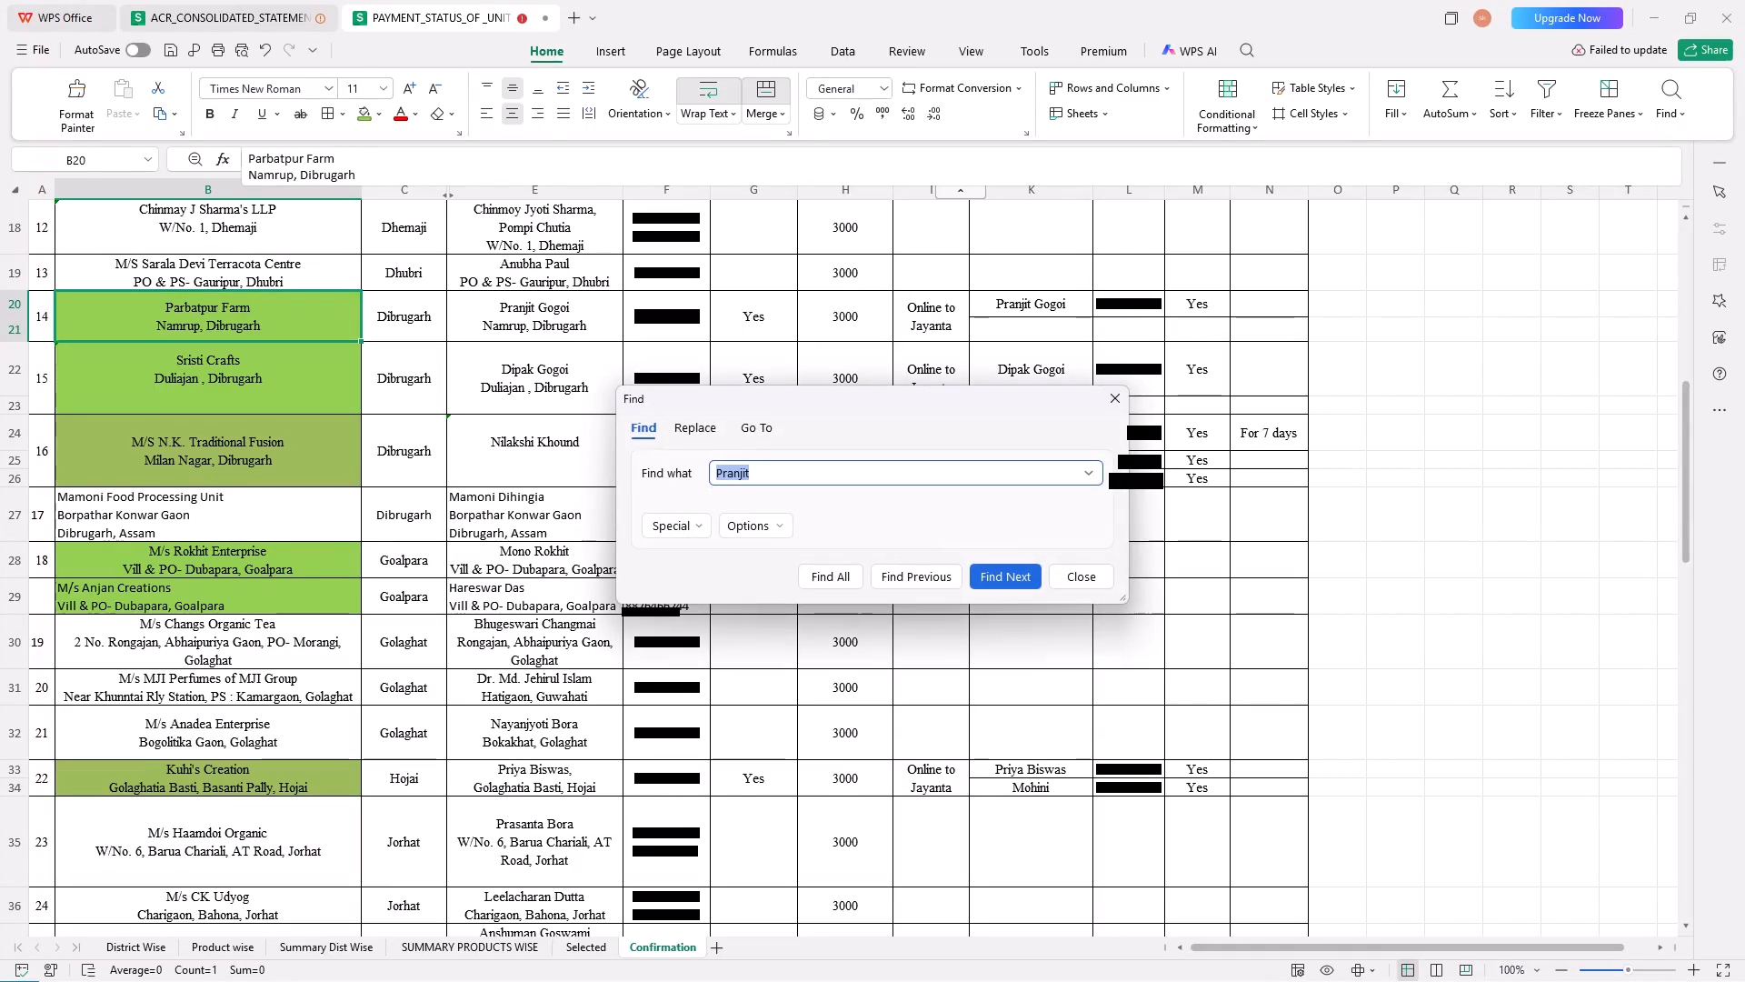
{"action": "type", "text": "Exotic"}
{"action": "key", "text": "Return"}
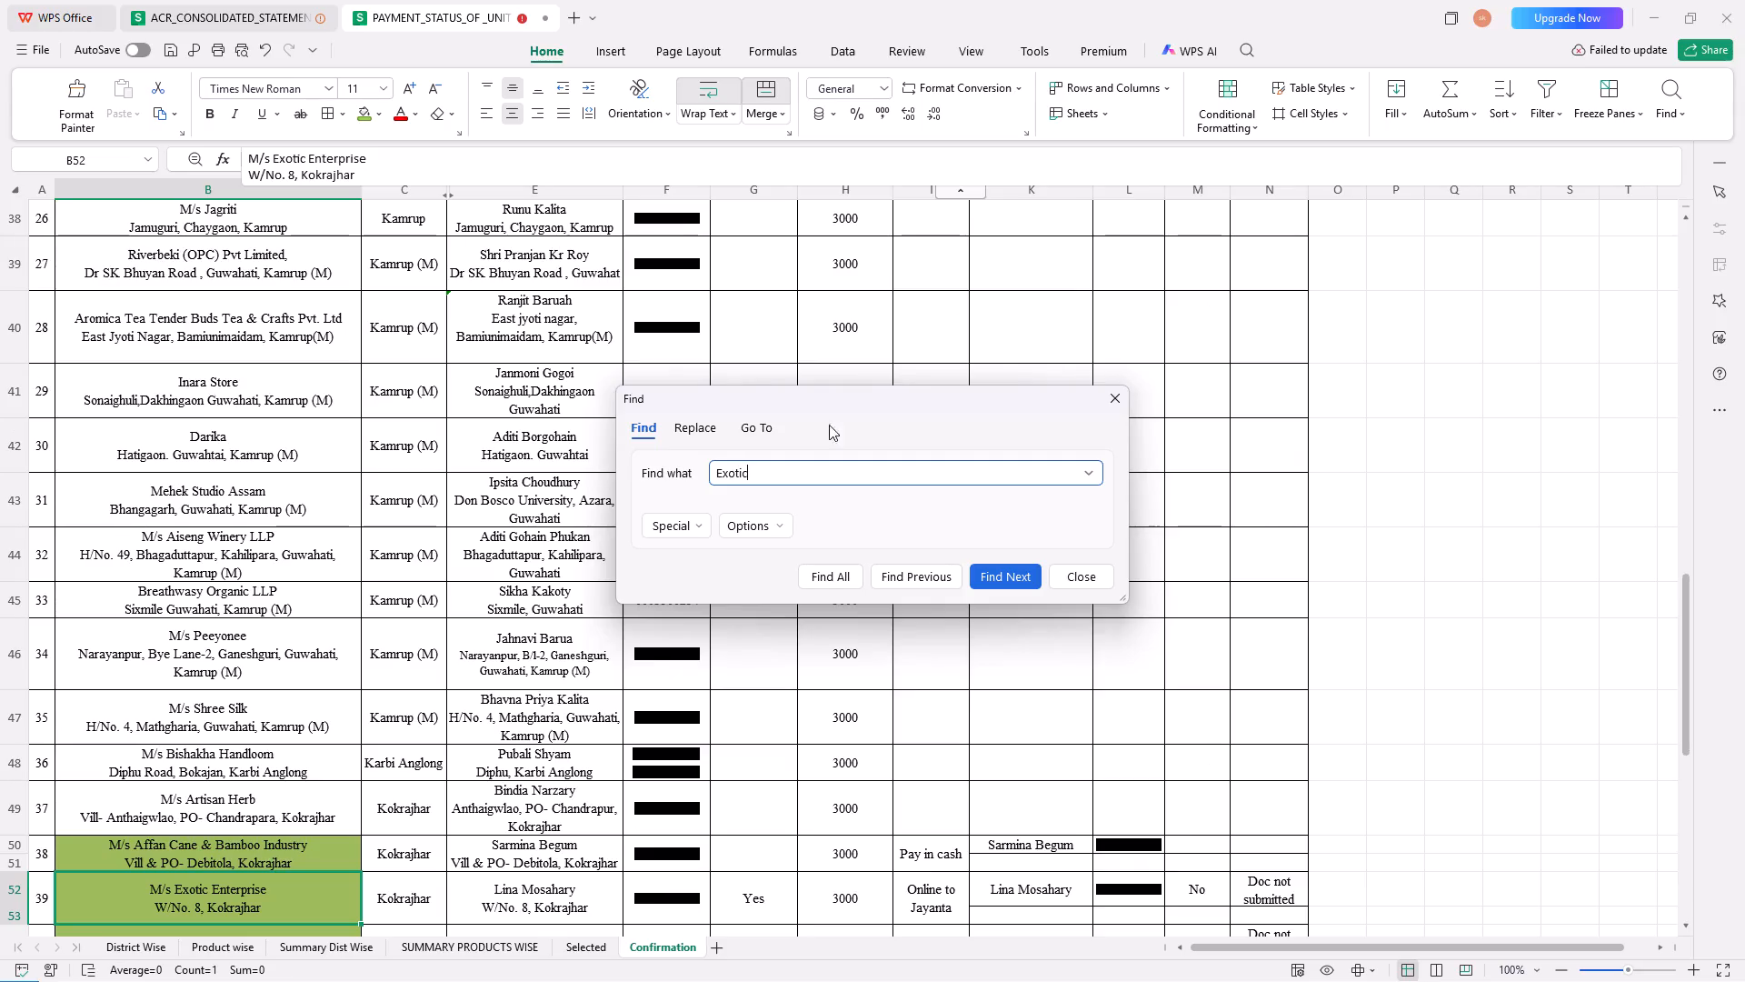
Search the Confirmation sheet for Northeast.
{"action": "left_click_drag", "start_coordinate": [764, 476], "coordinate": [546, 470]}
{"action": "type", "text": "Northeast"}
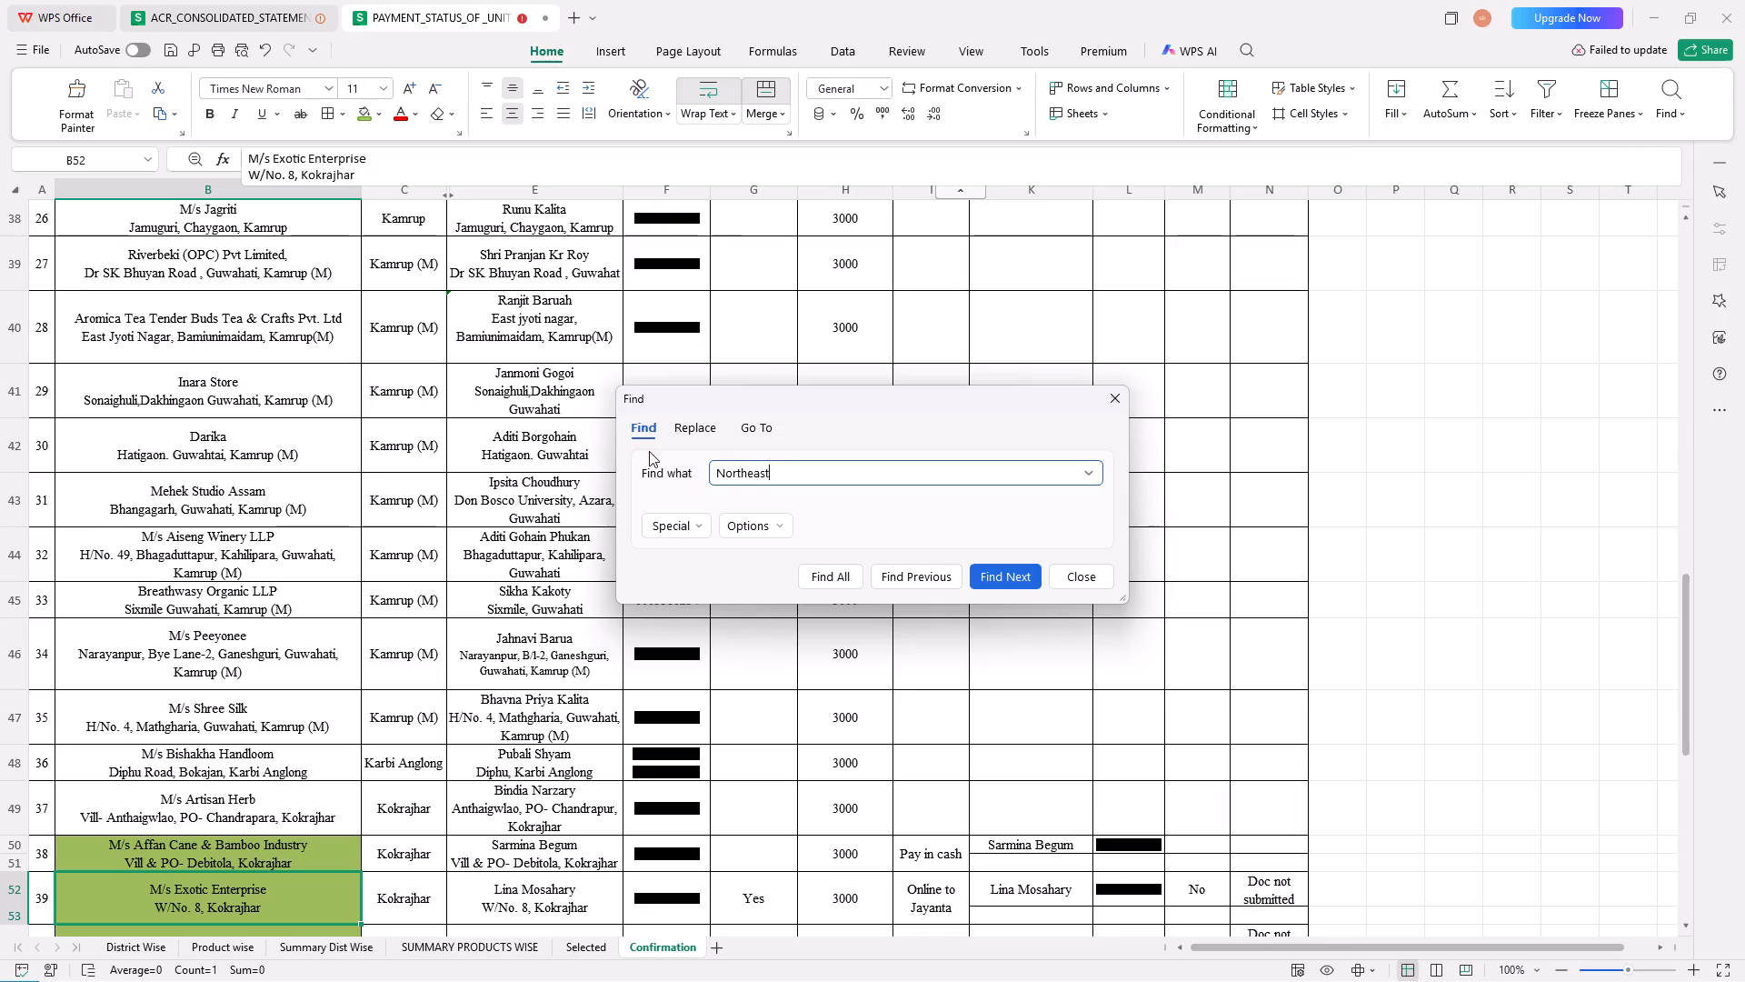
{"action": "left_click", "coordinate": [1018, 574]}
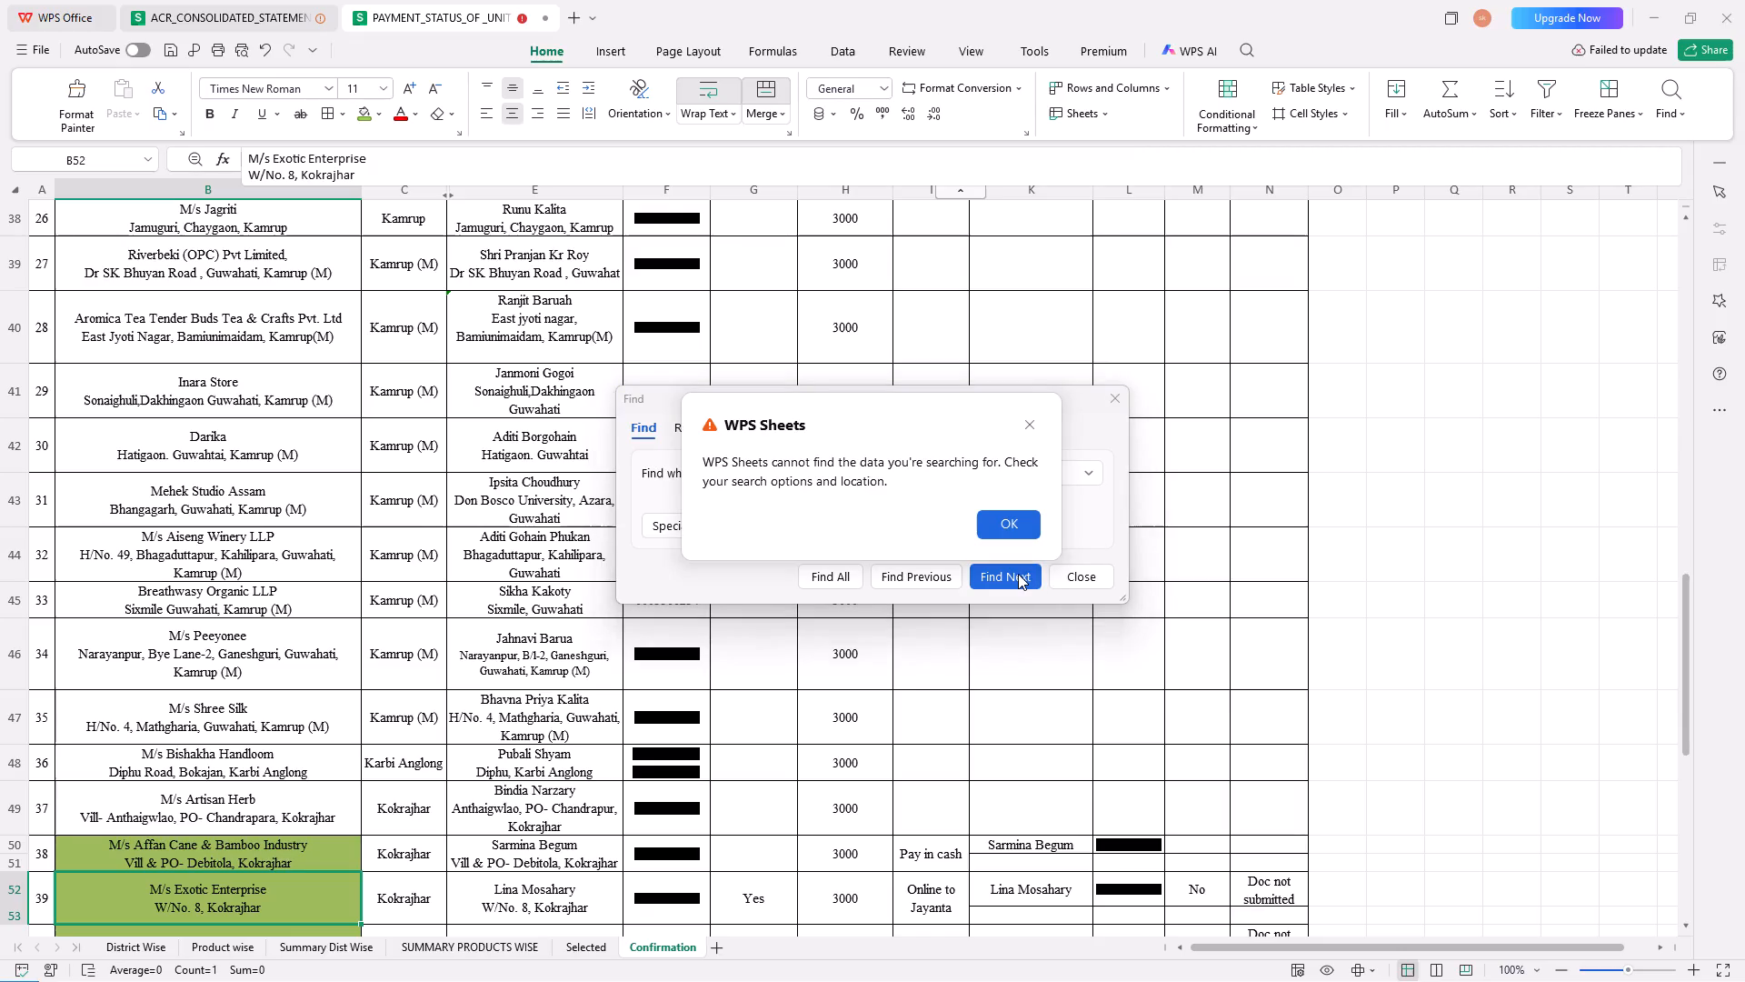
{"action": "left_click", "coordinate": [1010, 518]}
Replace the search term with Handicraft and find it on the Confirmation sheet.
{"action": "left_click", "coordinate": [802, 473]}
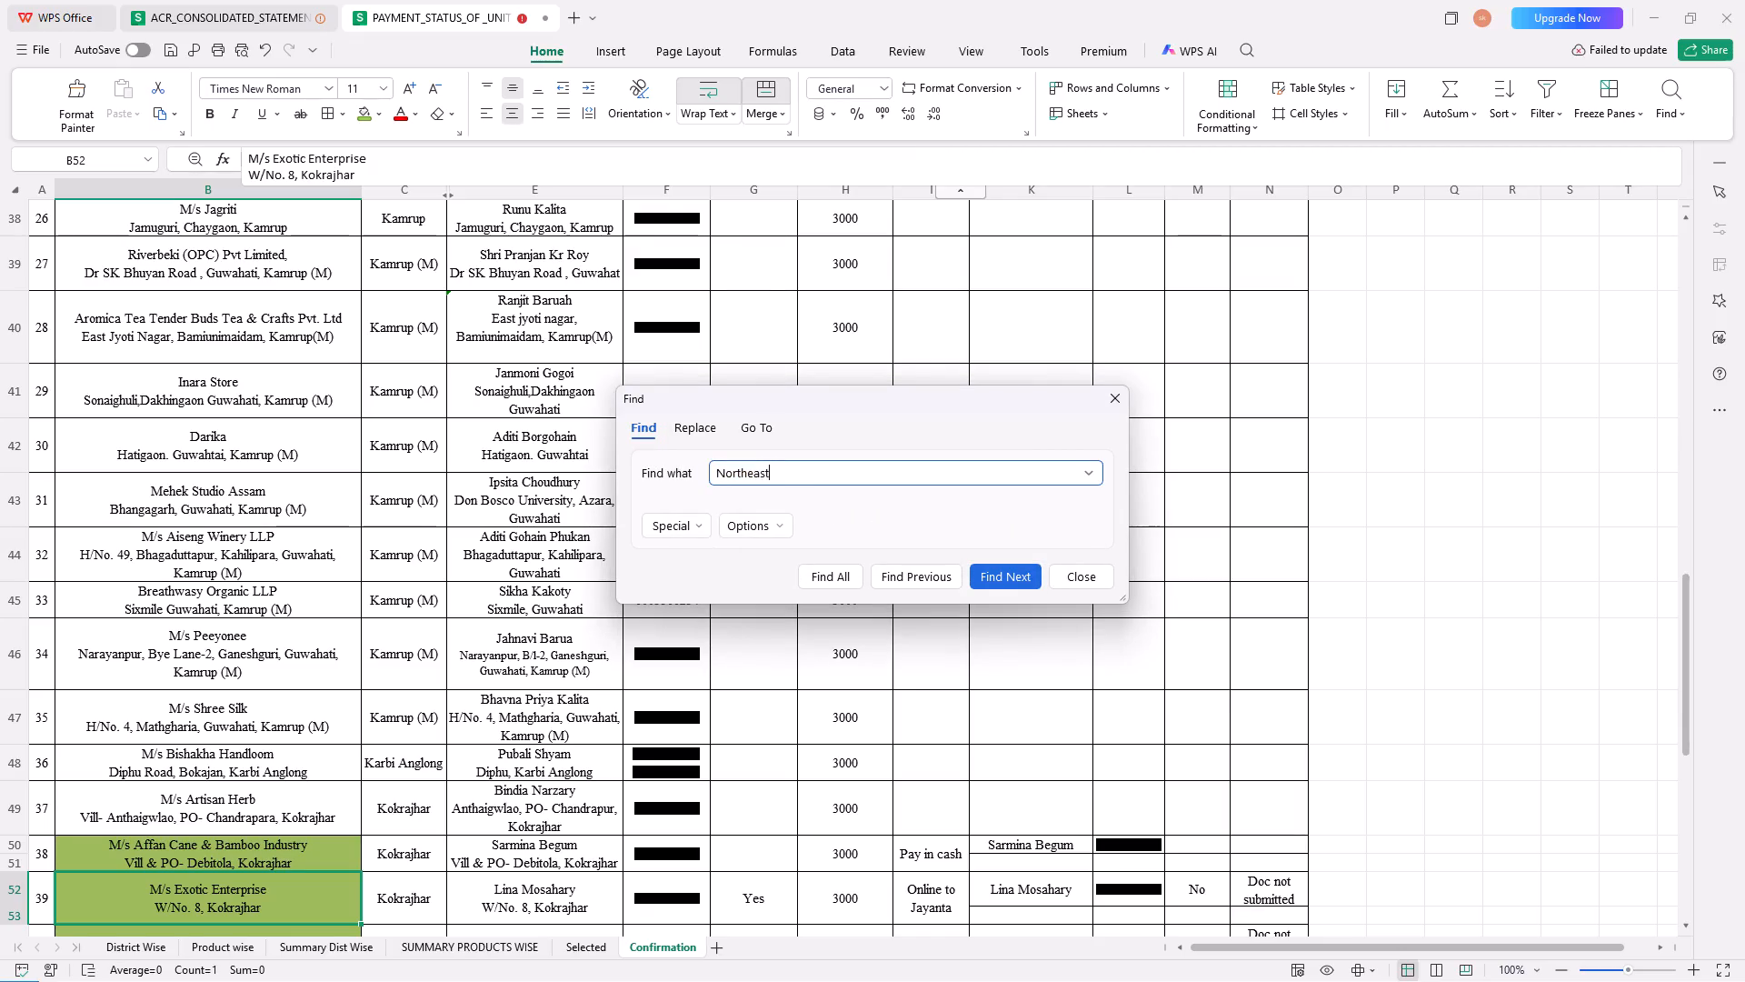
{"action": "key", "text": "BackSpace"}
{"action": "key", "text": "BackSpace"}
{"action": "key", "text": "BackSpace"}
{"action": "key", "text": "BackSpace"}
{"action": "key", "text": "BackSpace"}
{"action": "key", "text": "BackSpace"}
{"action": "key", "text": "BackSpace"}
{"action": "key", "text": "BackSpace"}
{"action": "key", "text": "BackSpace"}
{"action": "key", "text": "BackSpace"}
{"action": "key", "text": "BackSpace"}
{"action": "key", "text": "BackSpace"}
{"action": "type", "text": "Handicraft"}
{"action": "key", "text": "Return"}
{"action": "scroll", "coordinate": [199, 656], "scroll_direction": "down", "scroll_amount": 2}
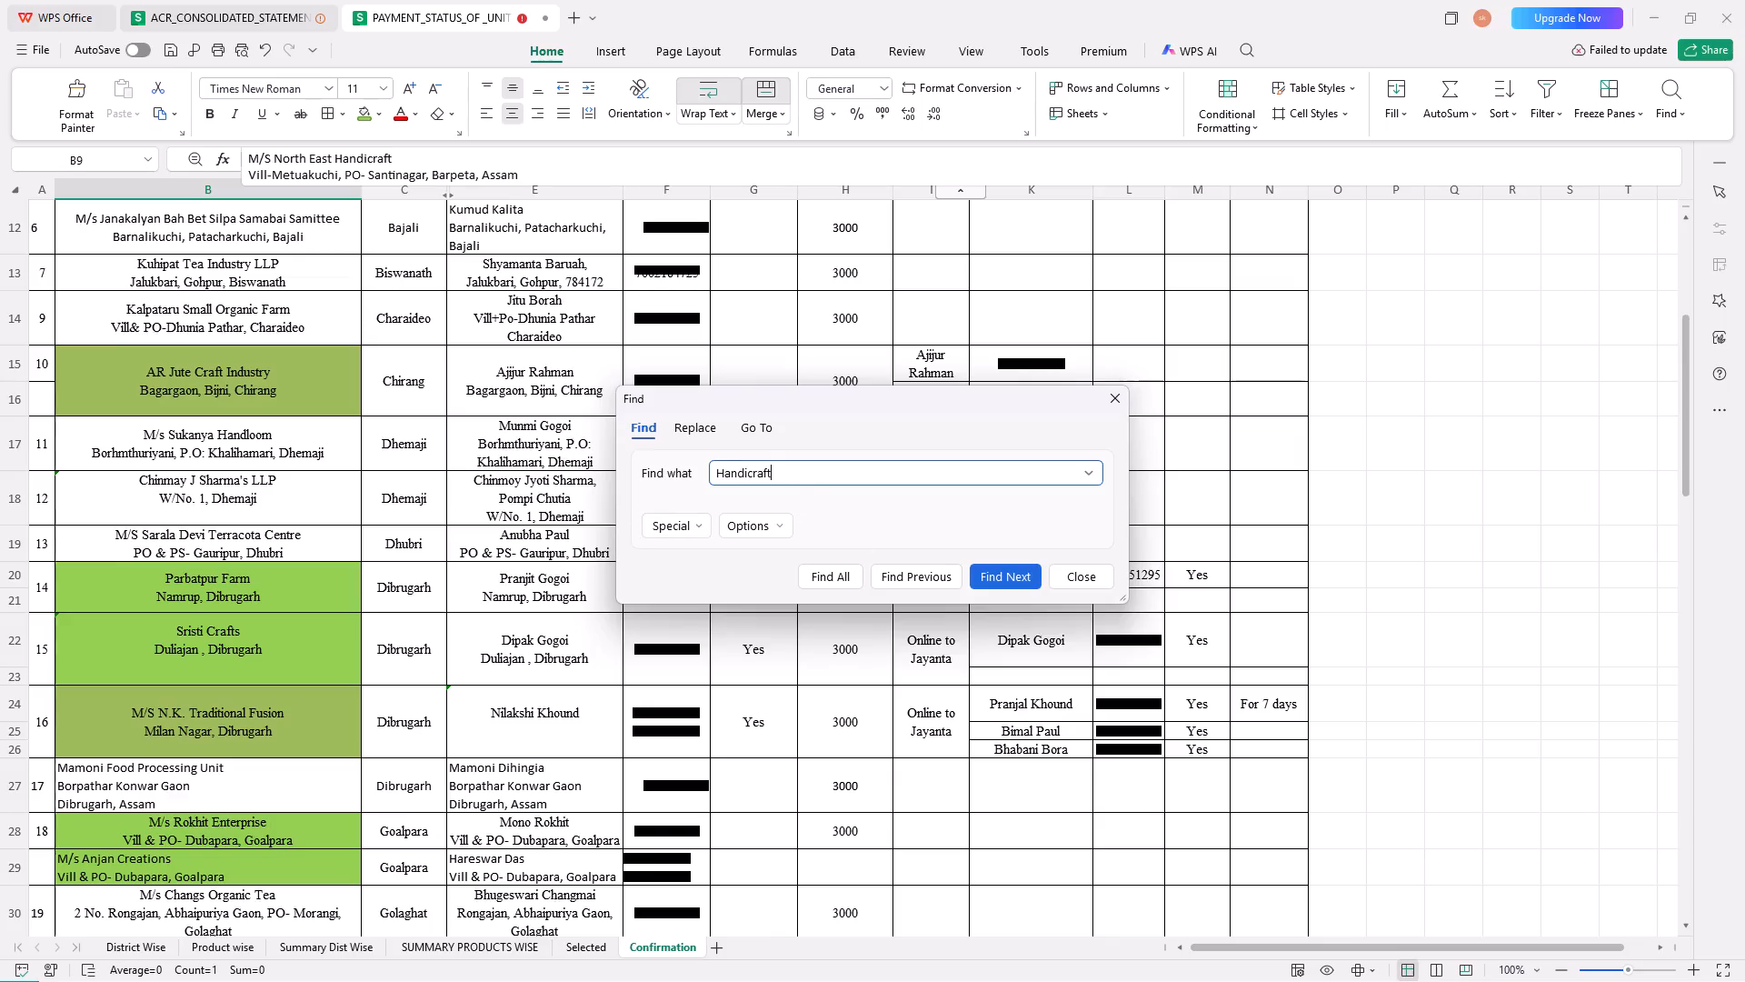
Search the Confirmation sheet for Northeast once more.
{"action": "left_click_drag", "start_coordinate": [796, 470], "coordinate": [579, 447]}
{"action": "type", "text": "Northeast"}
{"action": "key", "text": "Return"}
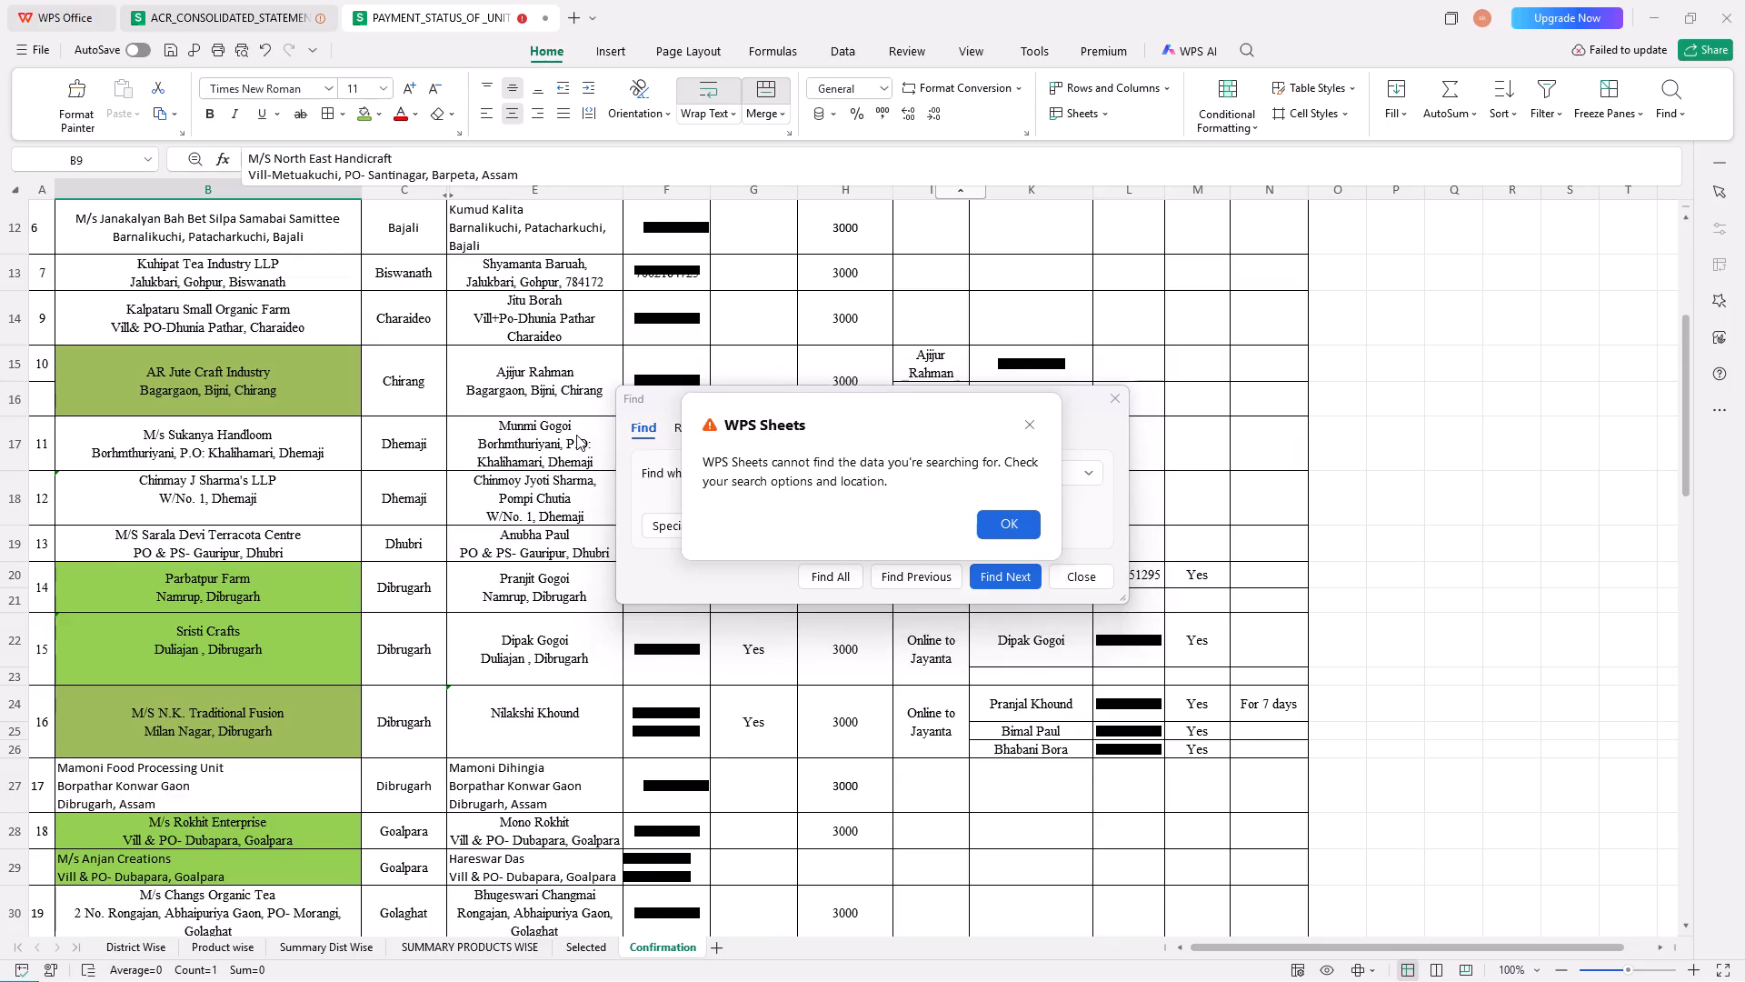
{"action": "left_click", "coordinate": [1019, 525]}
Shorten the search term to North and find it on the Confirmation sheet.
{"action": "left_click", "coordinate": [775, 468]}
{"action": "key", "text": "BackSpace"}
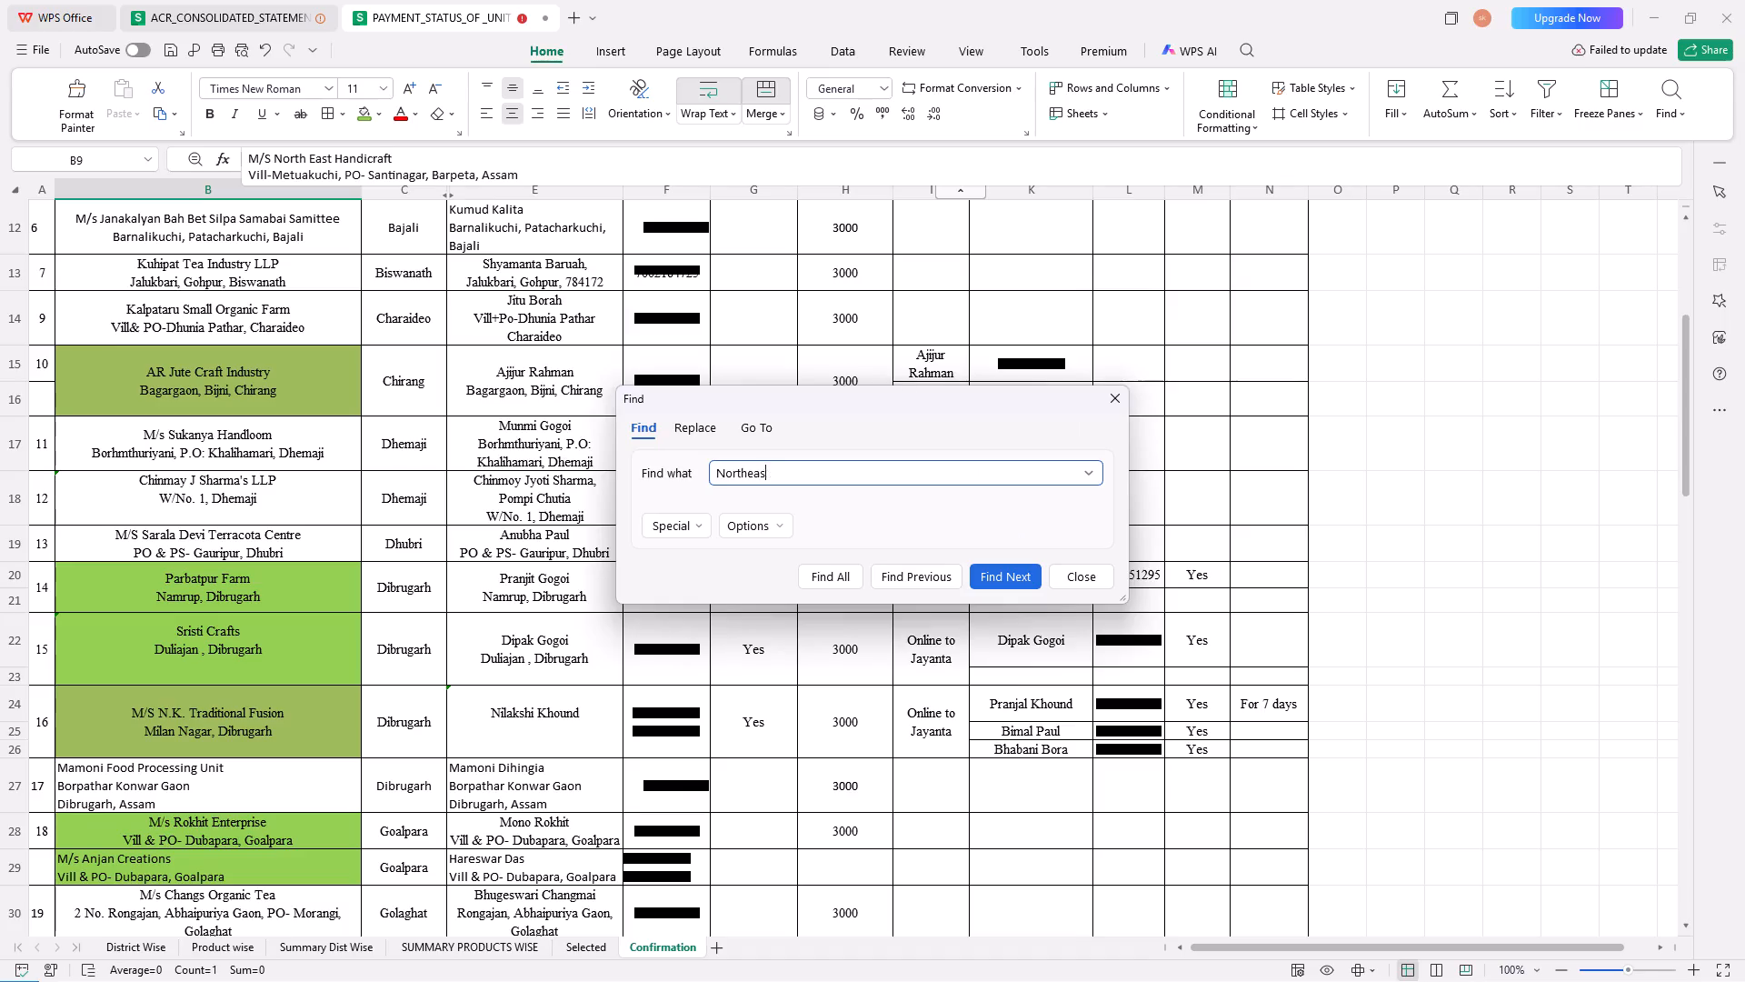
{"action": "key", "text": "BackSpace"}
{"action": "key", "text": "BackSpace"}
{"action": "key", "text": "BackSpace"}
{"action": "key", "text": "Return"}
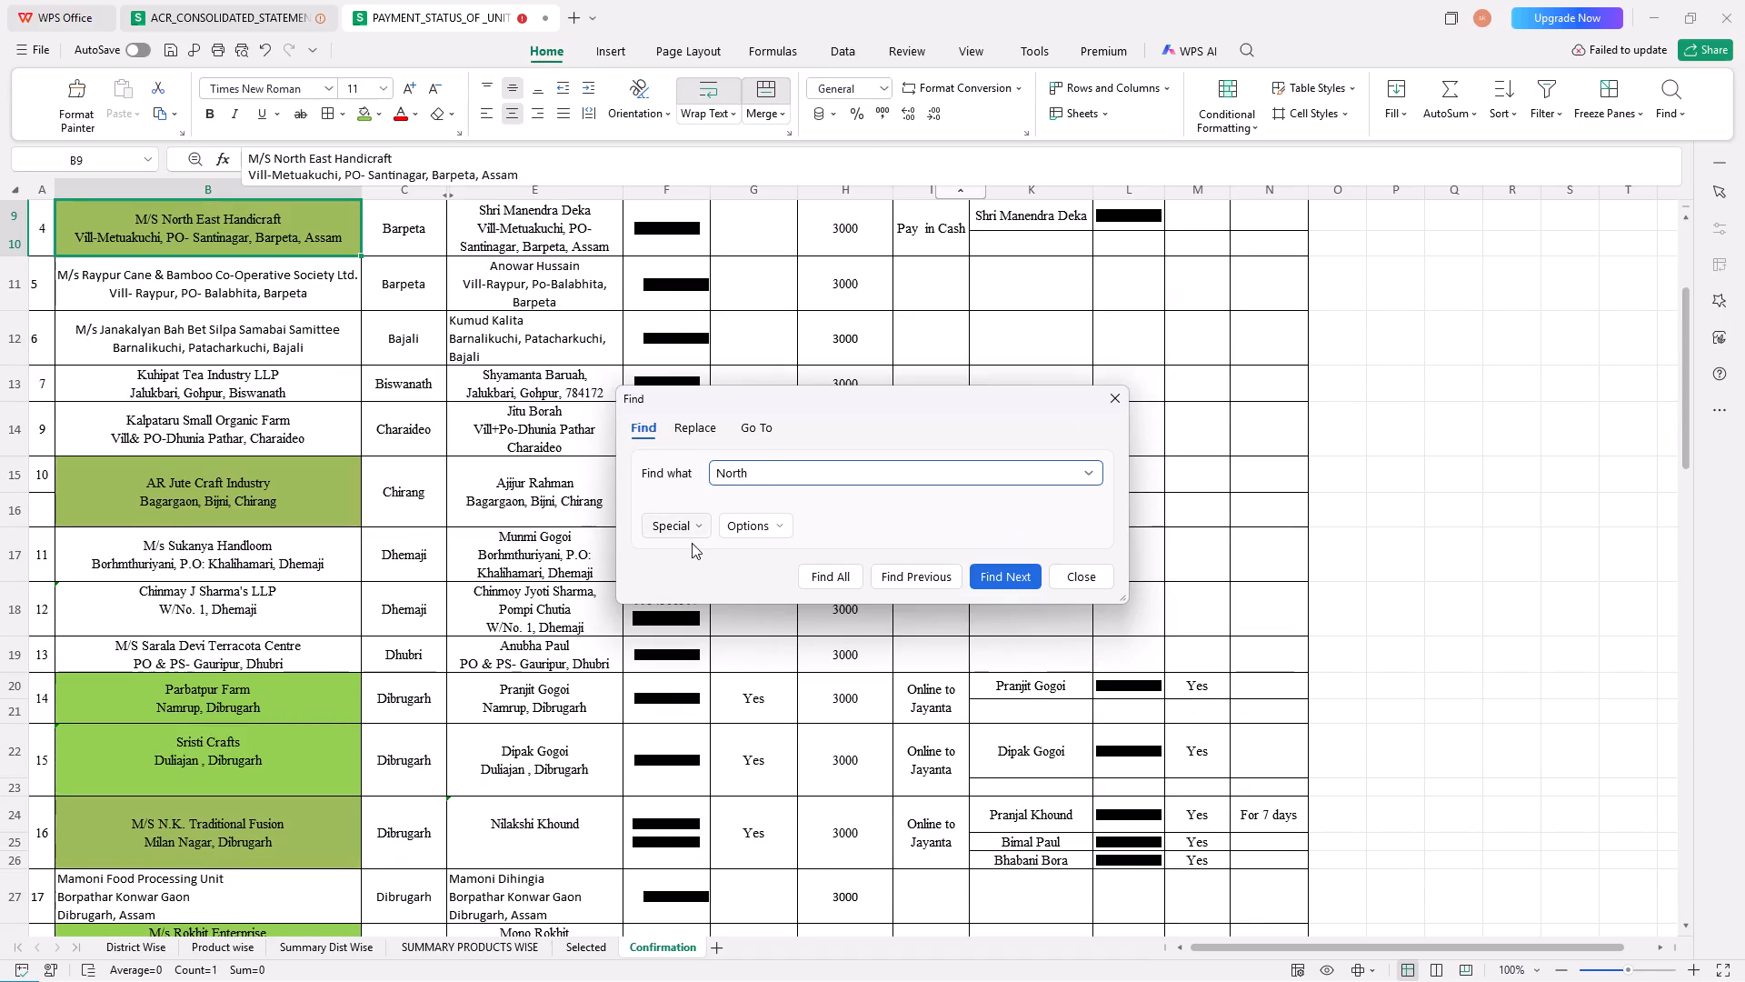
Search the Confirmation sheet for Affan.
{"action": "left_click_drag", "start_coordinate": [786, 484], "coordinate": [475, 463]}
{"action": "double_click", "coordinate": [743, 474]}
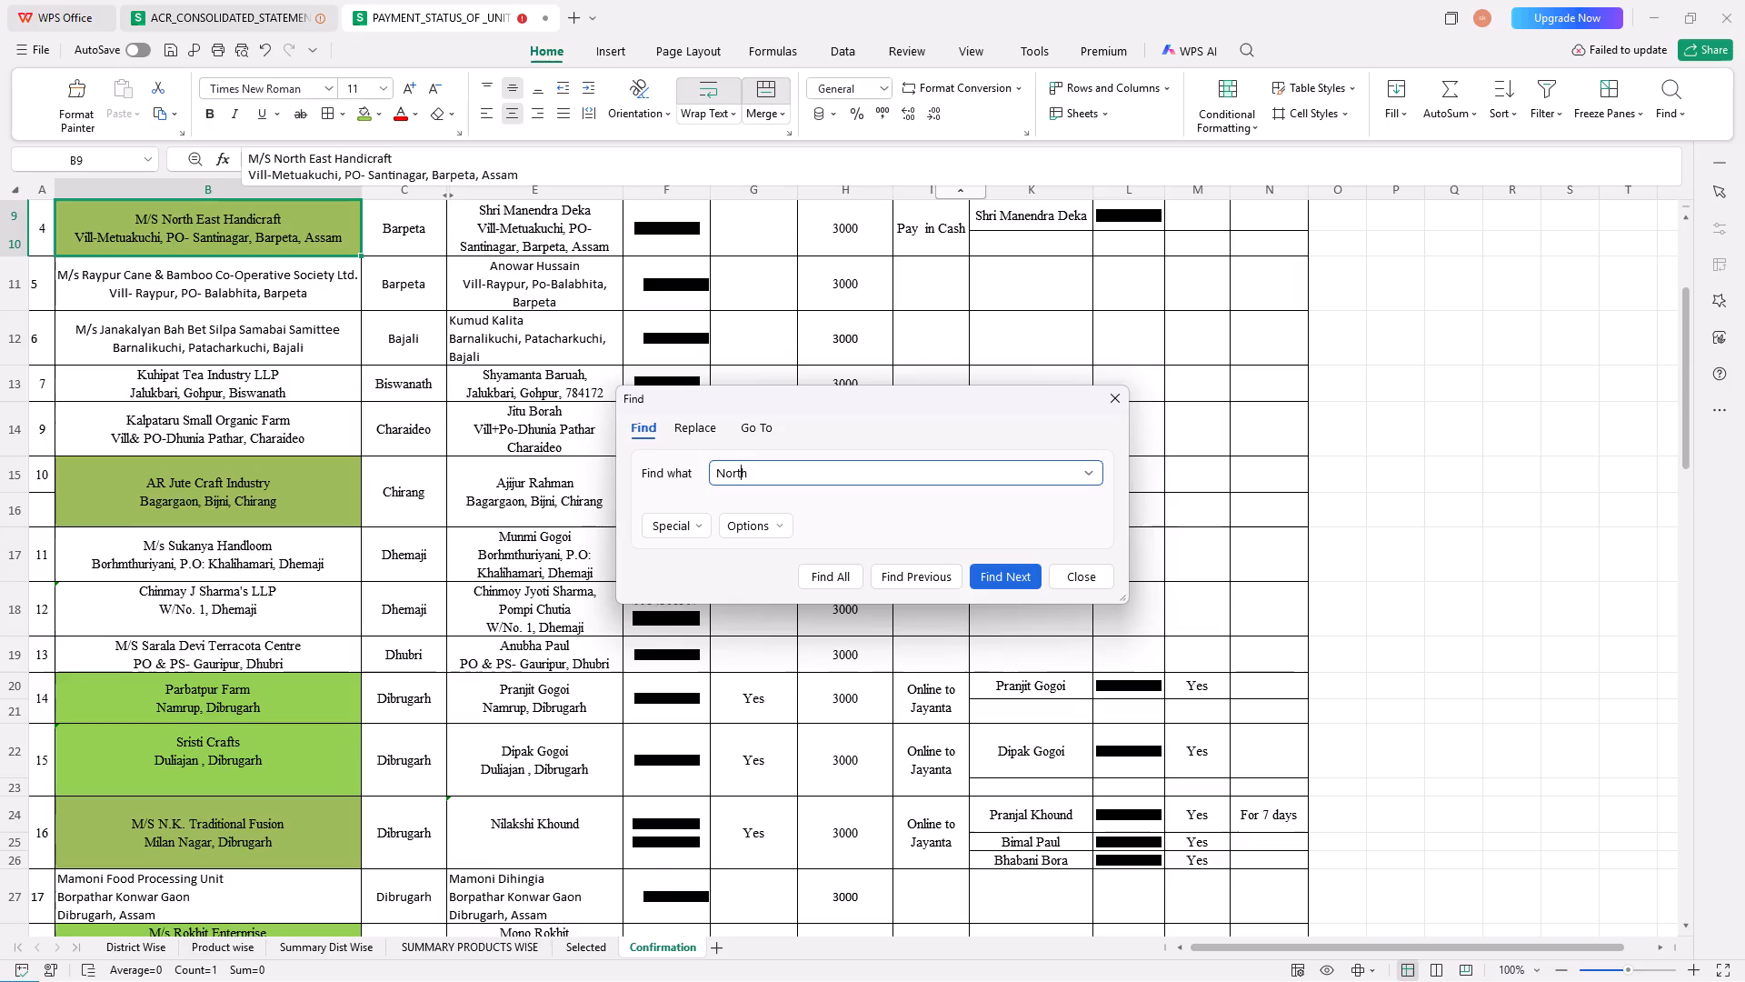
{"action": "type", "text": "Affan"}
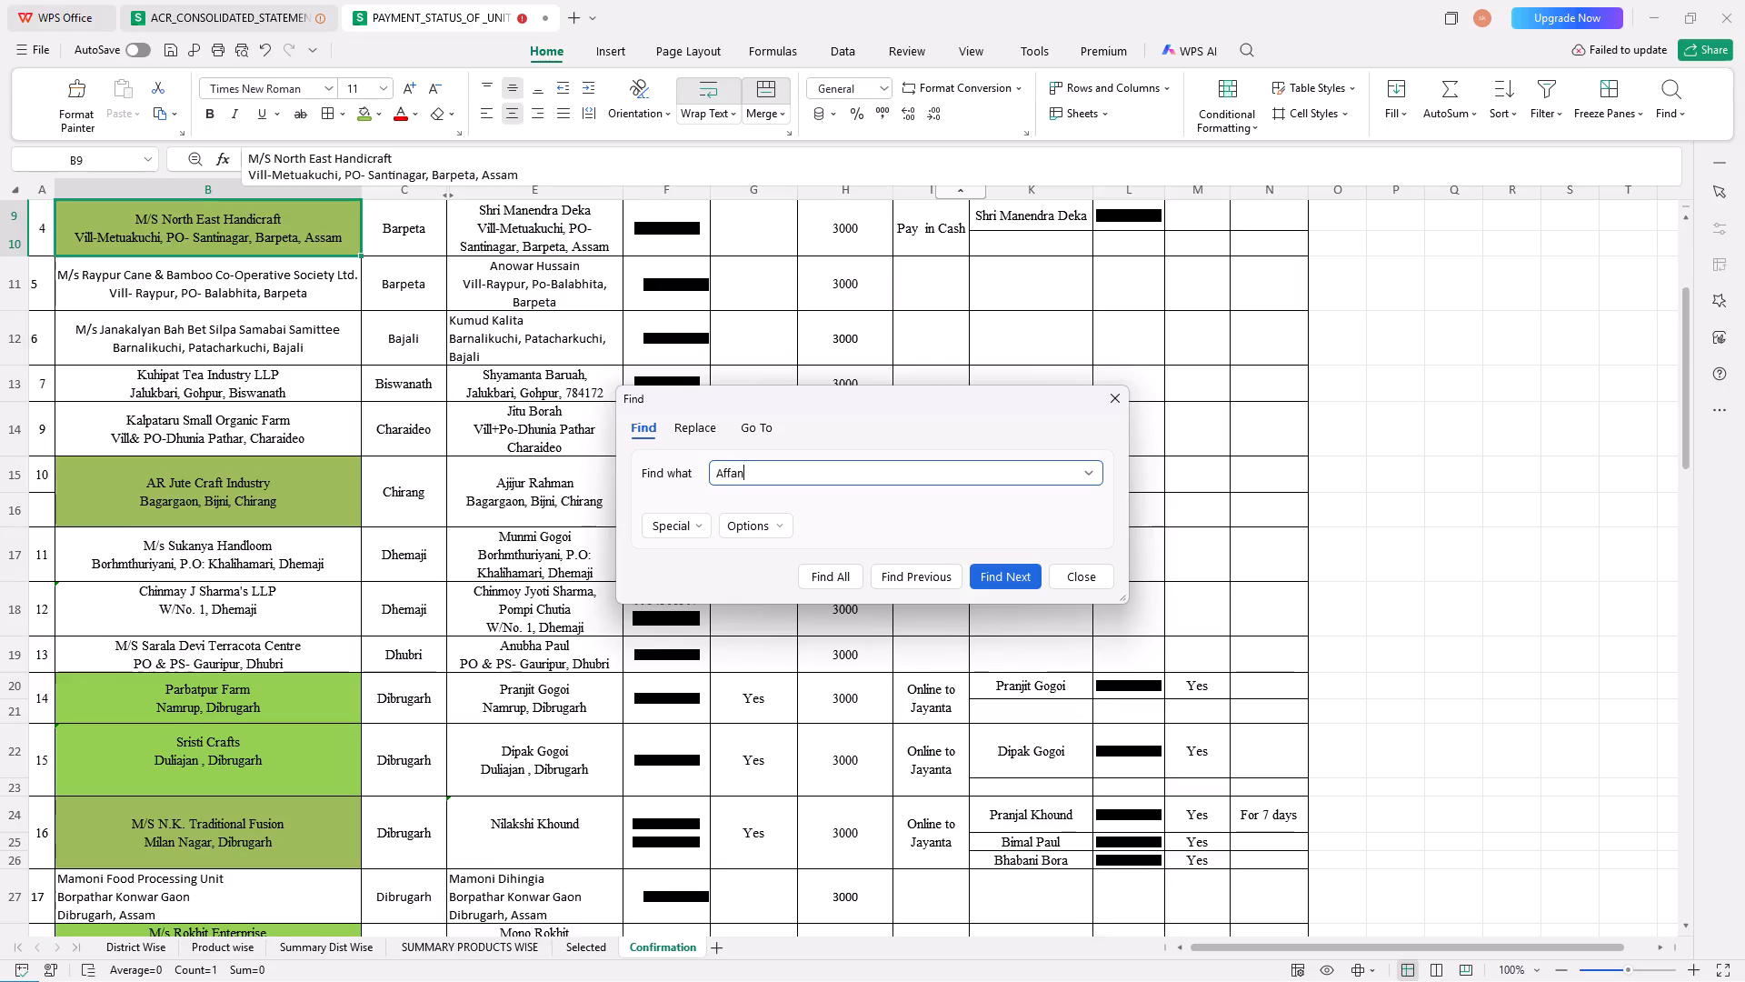
{"action": "key", "text": "space"}
{"action": "key", "text": "BackSpace"}
{"action": "left_click", "coordinate": [1005, 583]}
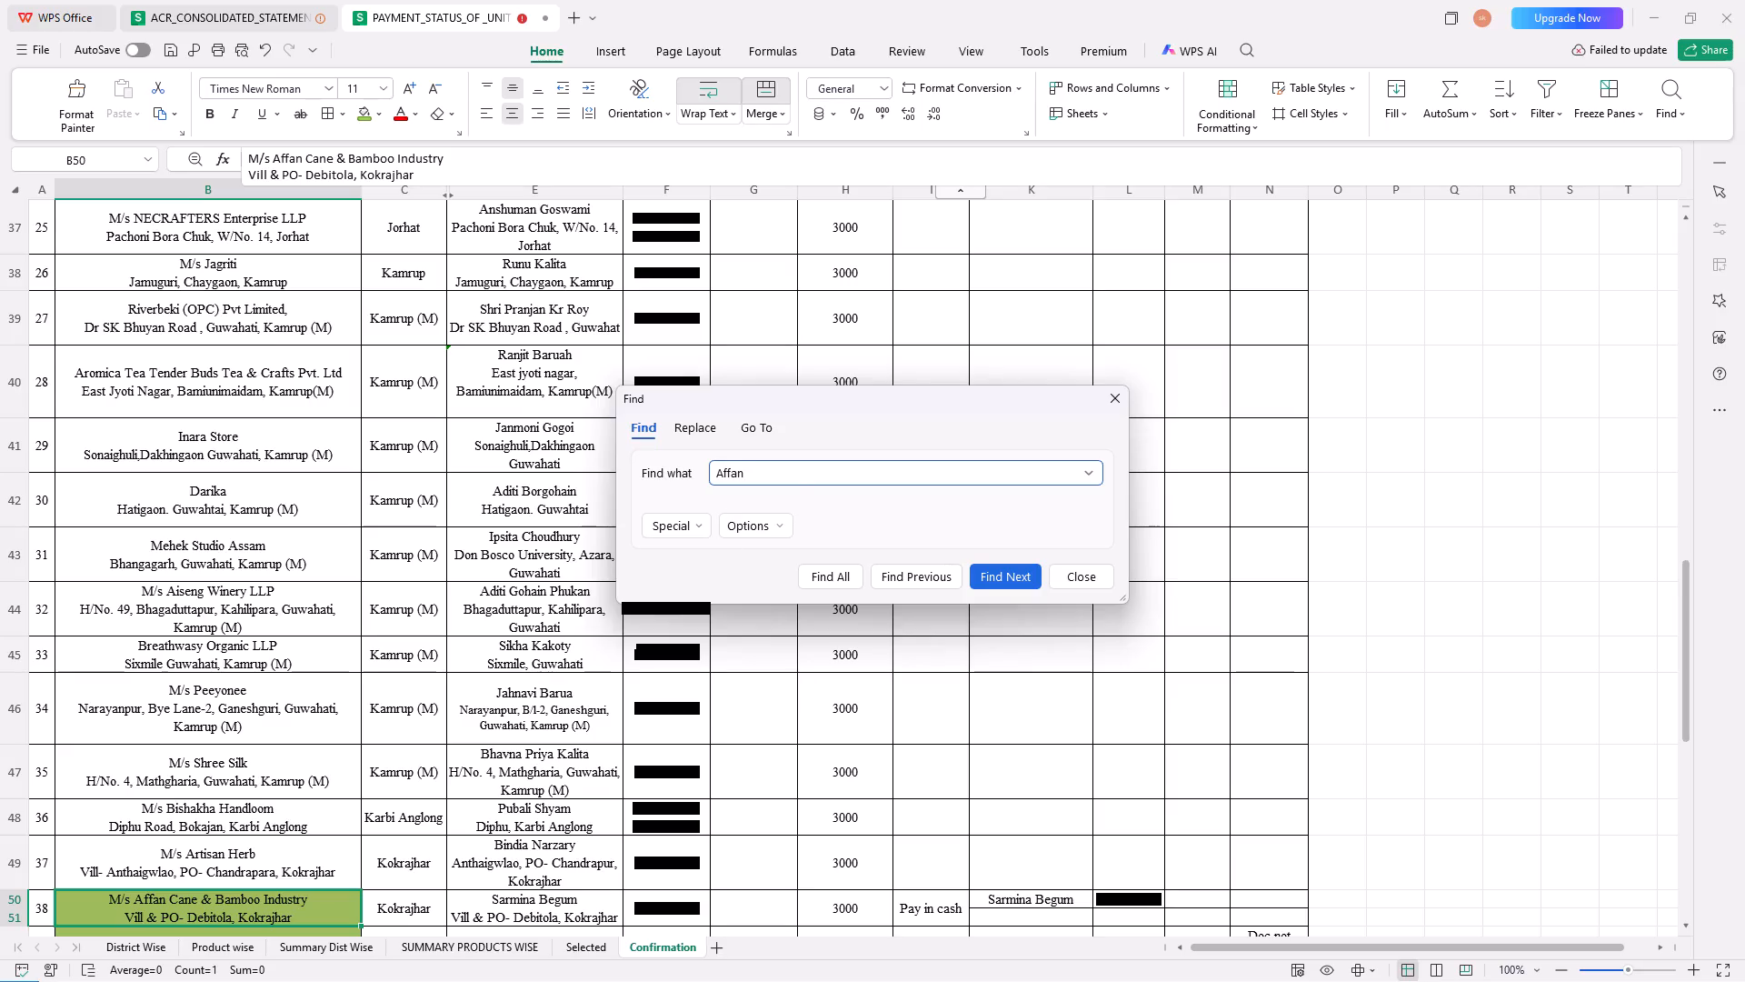
Search the Confirmation sheet for A R, with and without a trailing space, and go through the matches.
{"action": "left_click_drag", "start_coordinate": [789, 469], "coordinate": [428, 435]}
{"action": "type", "text": "A r"}
{"action": "key", "text": "BackSpace"}
{"action": "type", "text": "R"}
{"action": "key", "text": "space"}
{"action": "left_click", "coordinate": [1012, 574]}
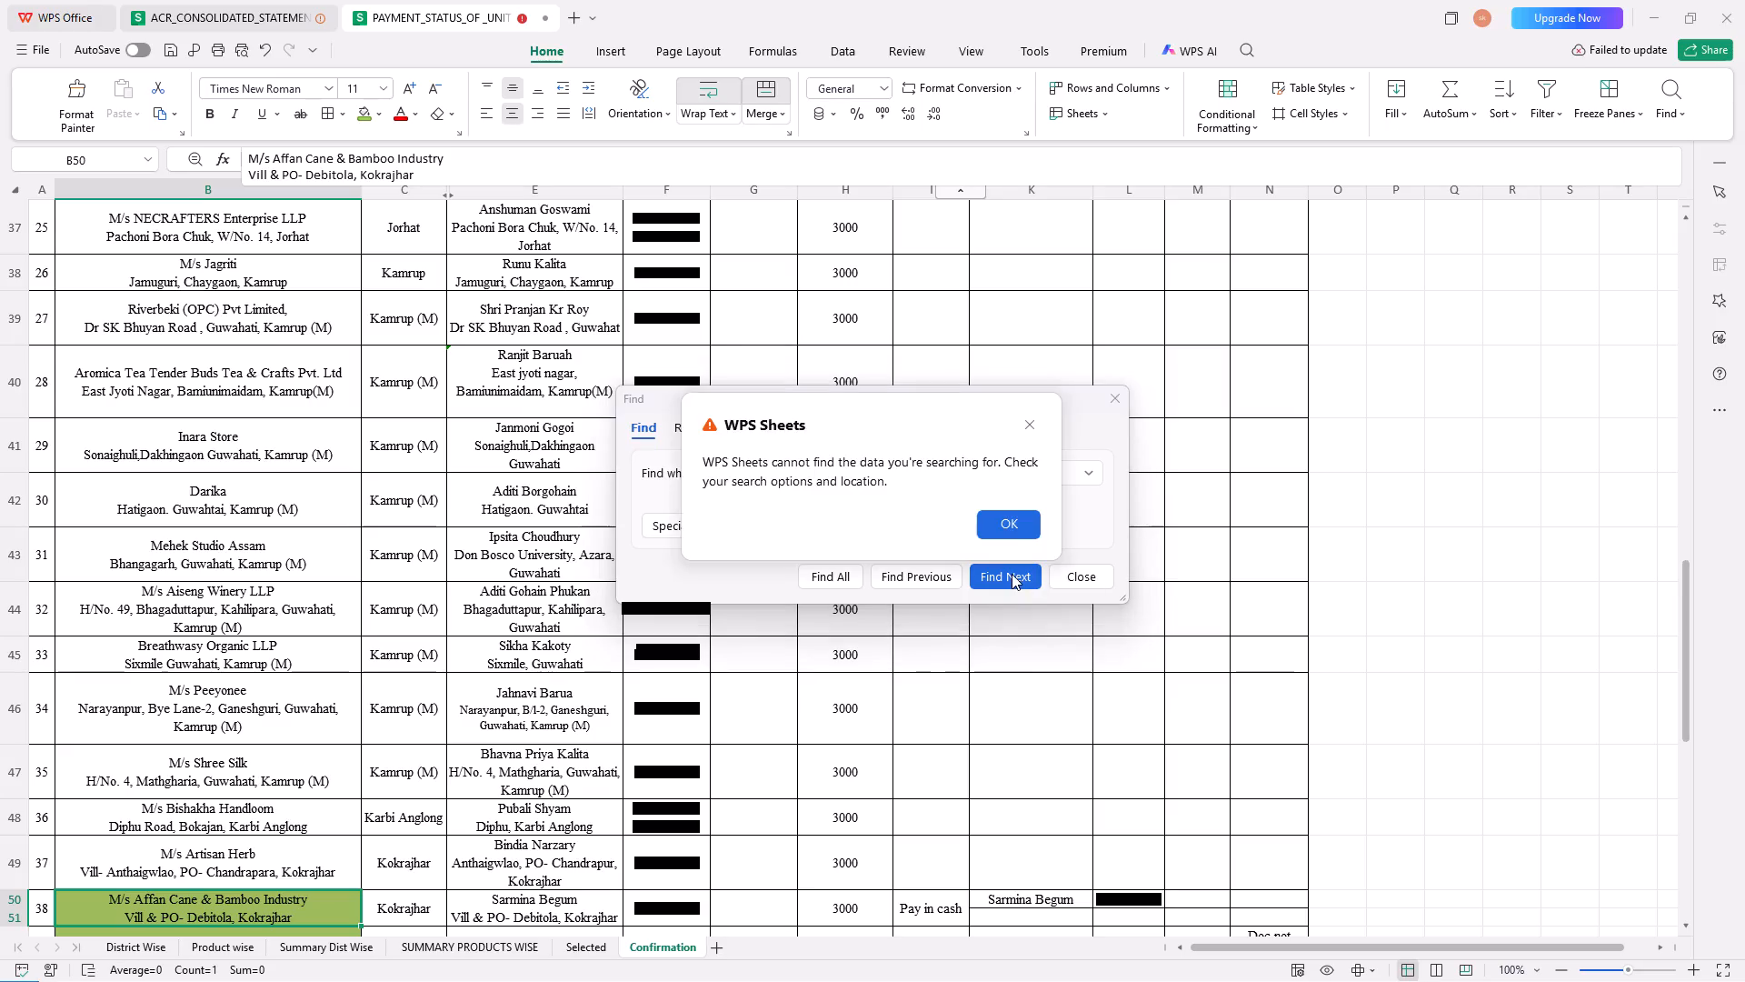
{"action": "left_click", "coordinate": [1002, 520]}
{"action": "left_click", "coordinate": [749, 477]}
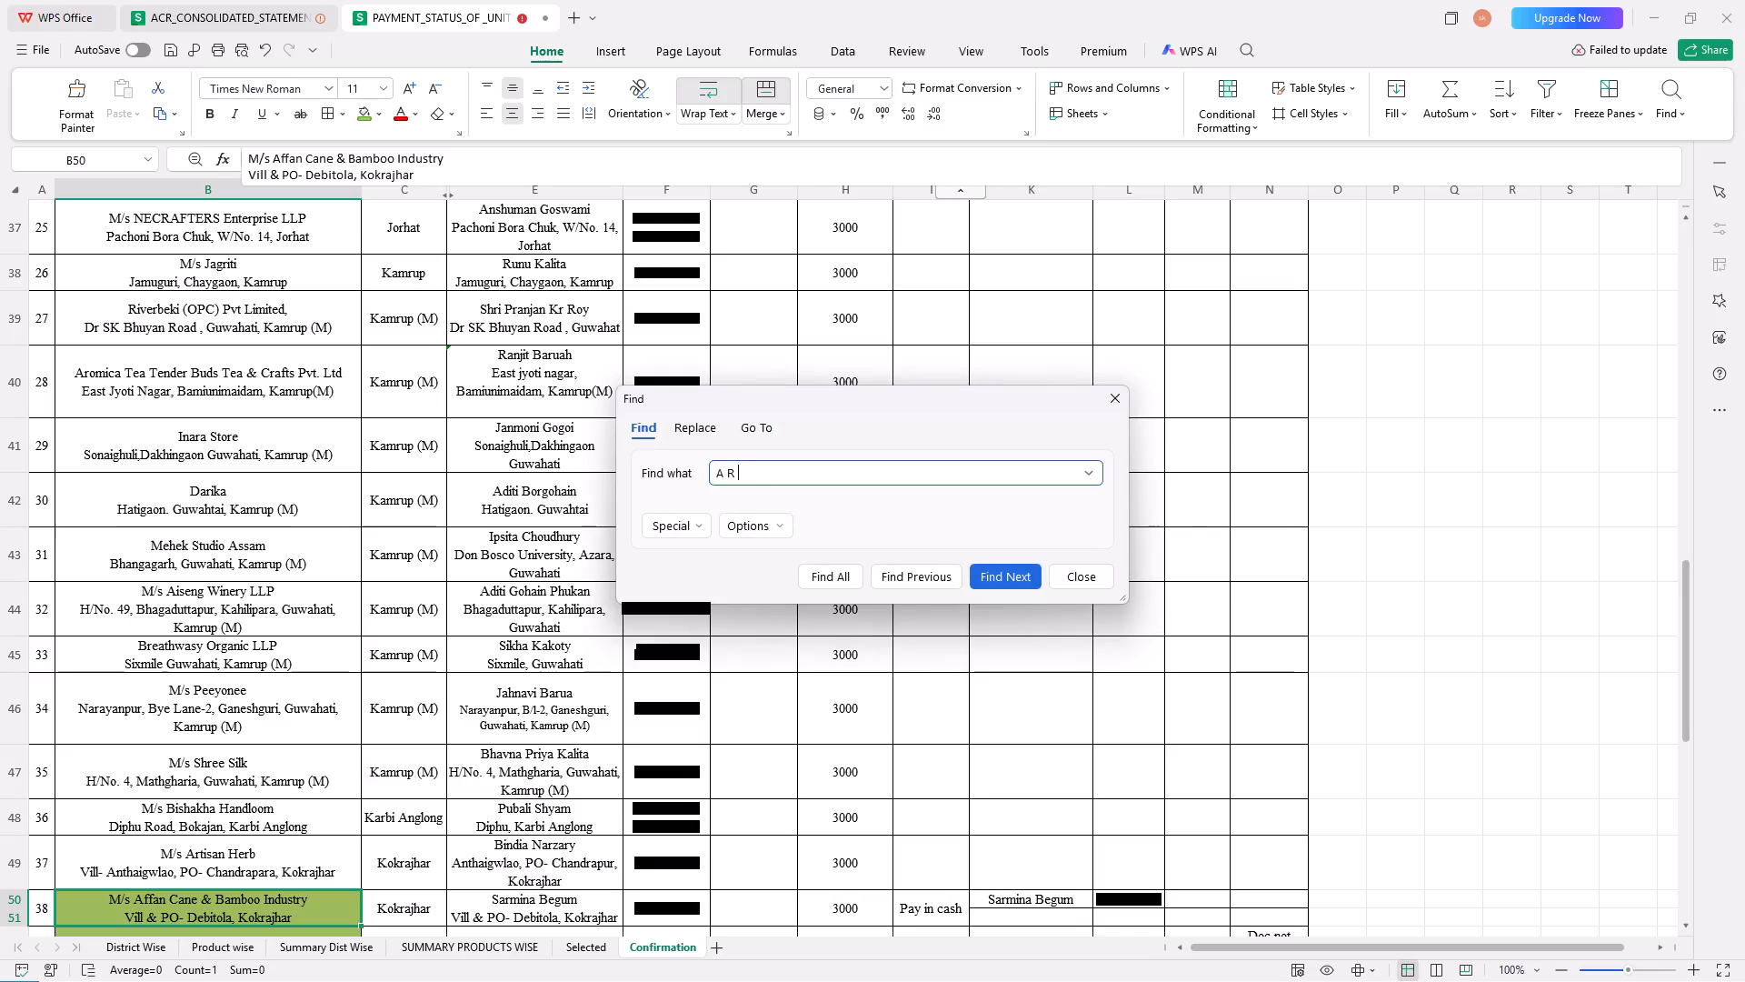
{"action": "left_click", "coordinate": [727, 475]}
{"action": "left_click", "coordinate": [737, 474]}
{"action": "key", "text": "backslash"}
{"action": "key", "text": "BackSpace"}
{"action": "key", "text": "BackSpace"}
{"action": "left_click", "coordinate": [1012, 574]}
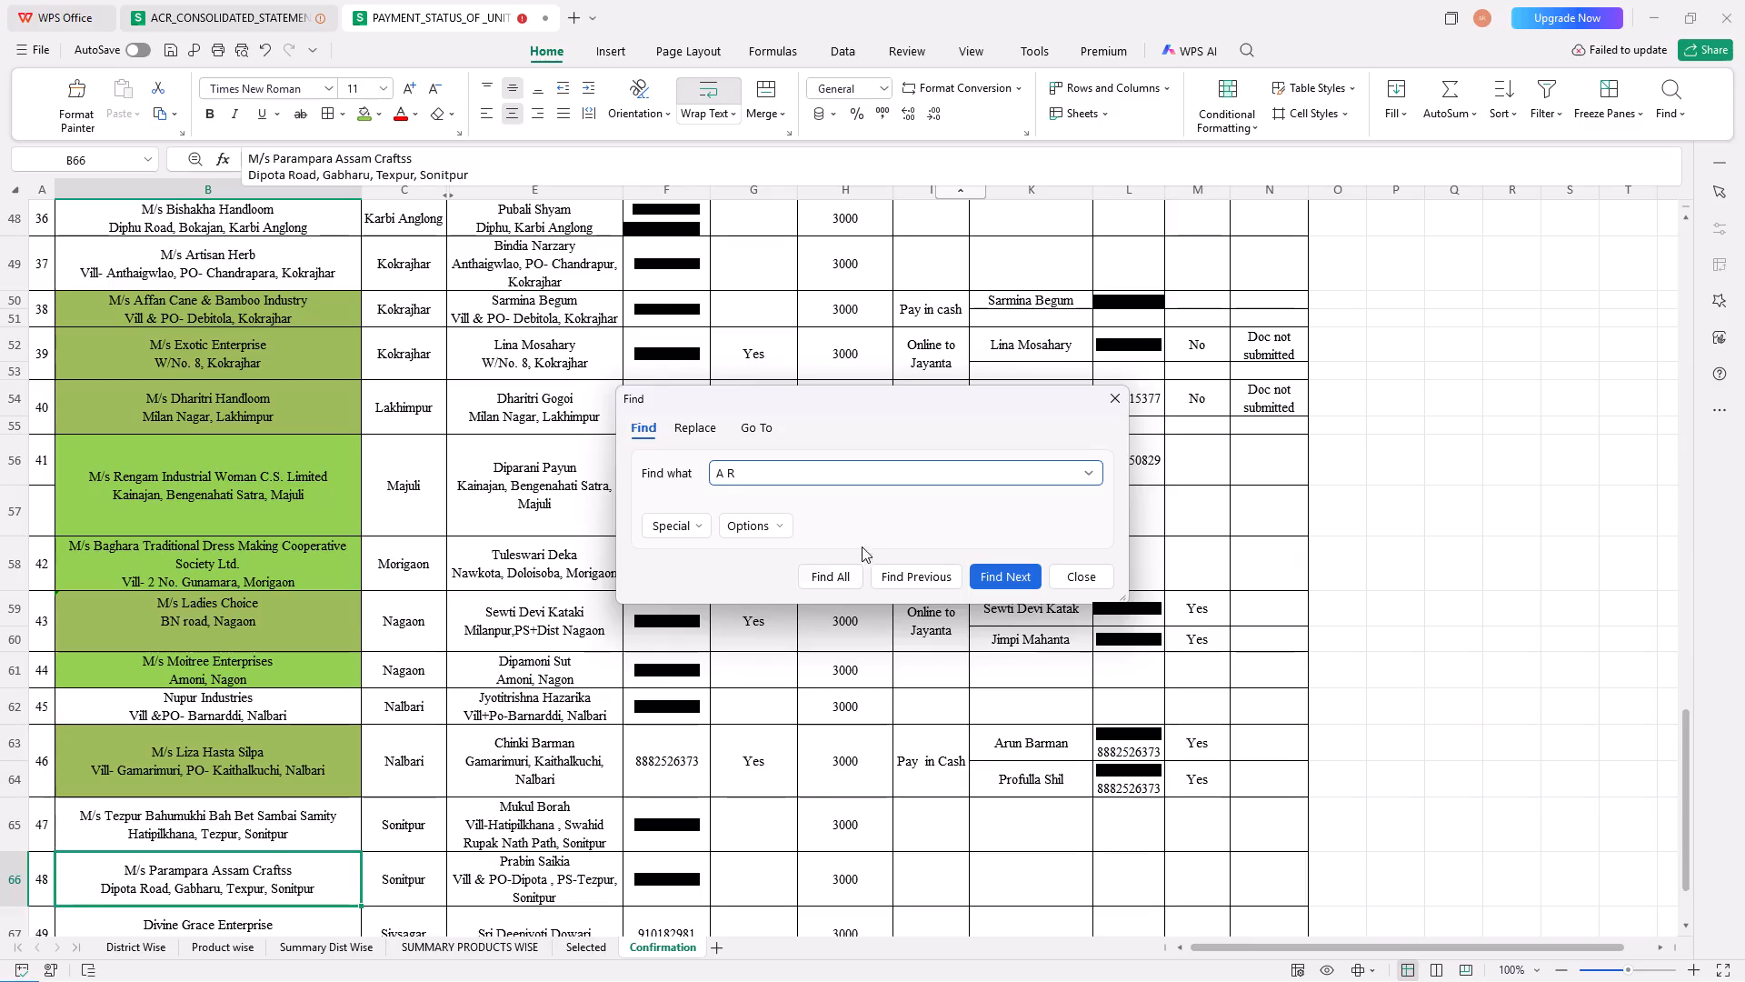
{"action": "left_click", "coordinate": [992, 570]}
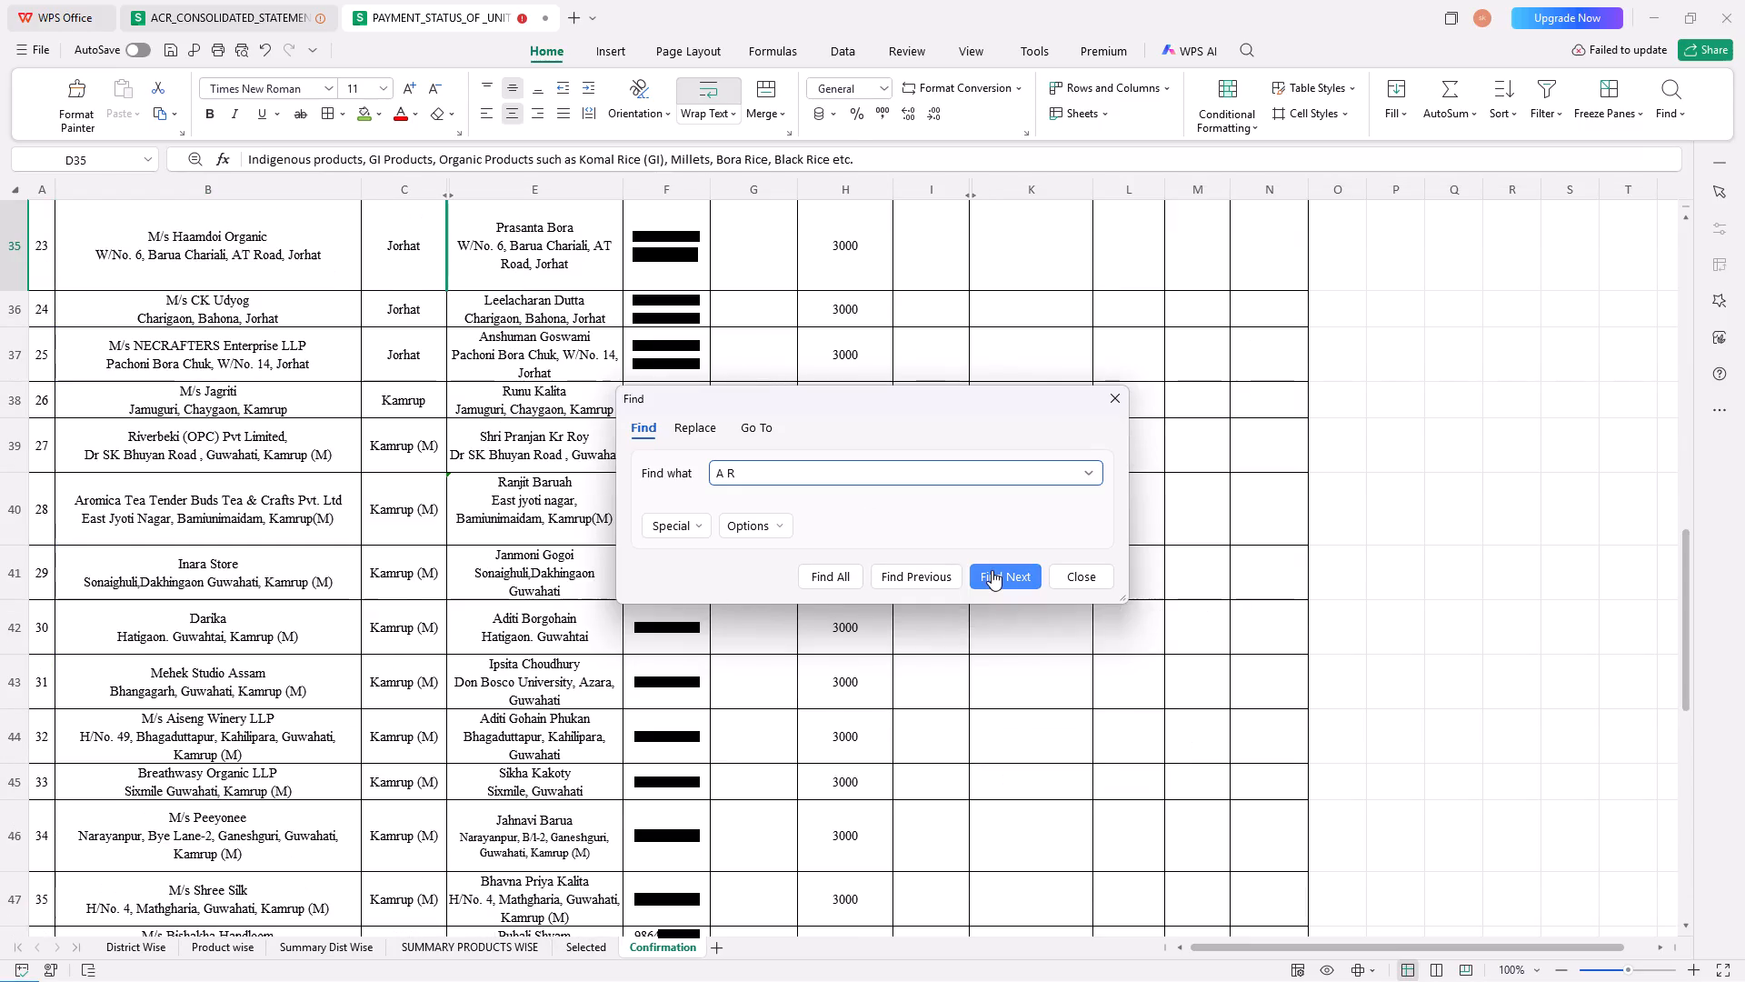
{"action": "left_click", "coordinate": [992, 570]}
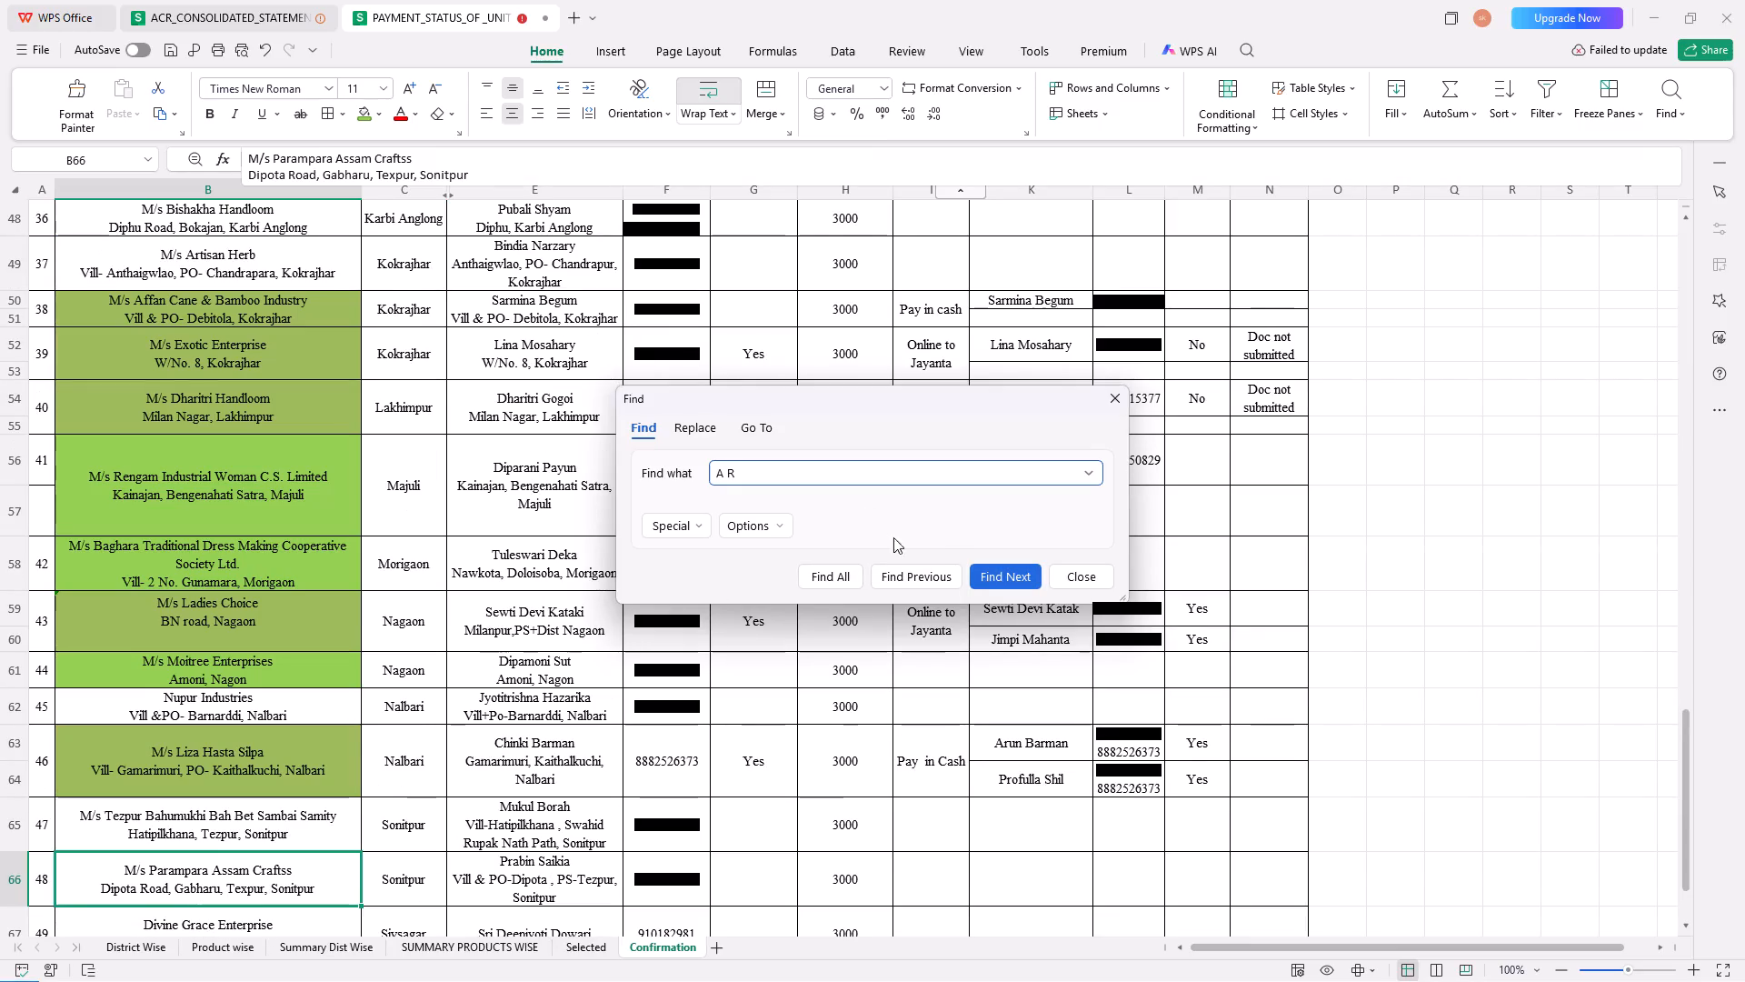
Search the Confirmation sheet for Jute, check for further matches, and end the search.
{"action": "left_click_drag", "start_coordinate": [772, 476], "coordinate": [488, 476]}
{"action": "key", "text": "BackSpace"}
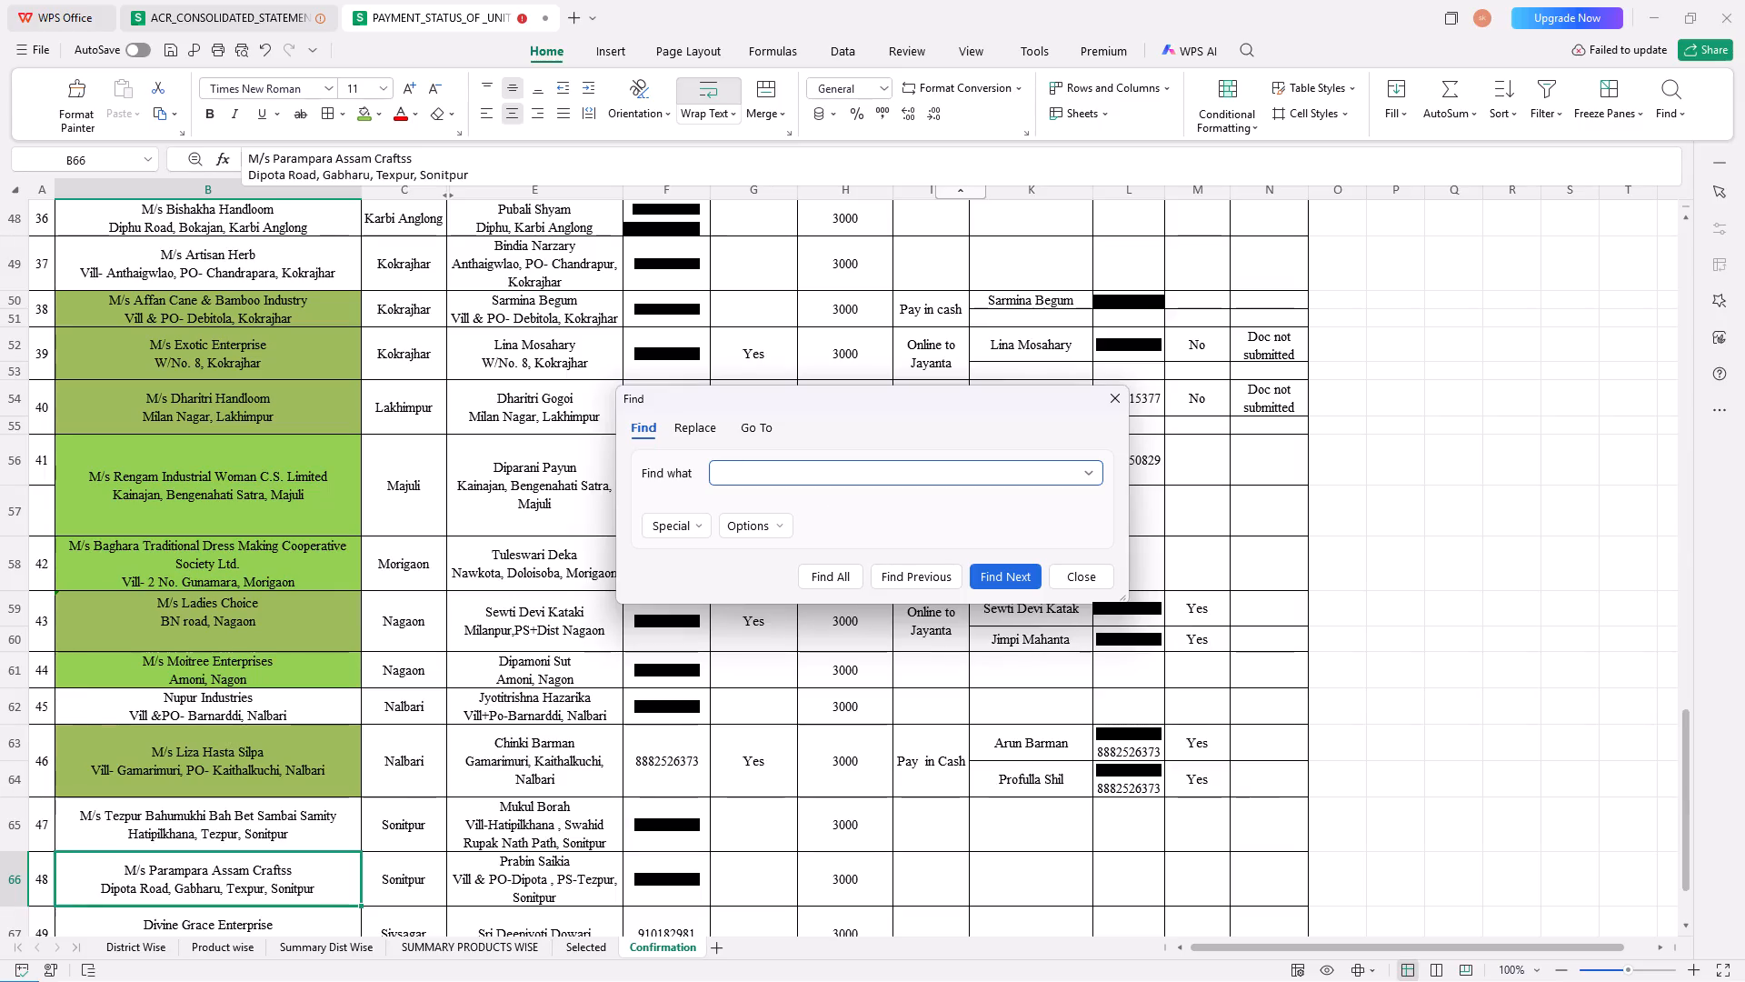
{"action": "type", "text": "Jute"}
{"action": "key", "text": "Return"}
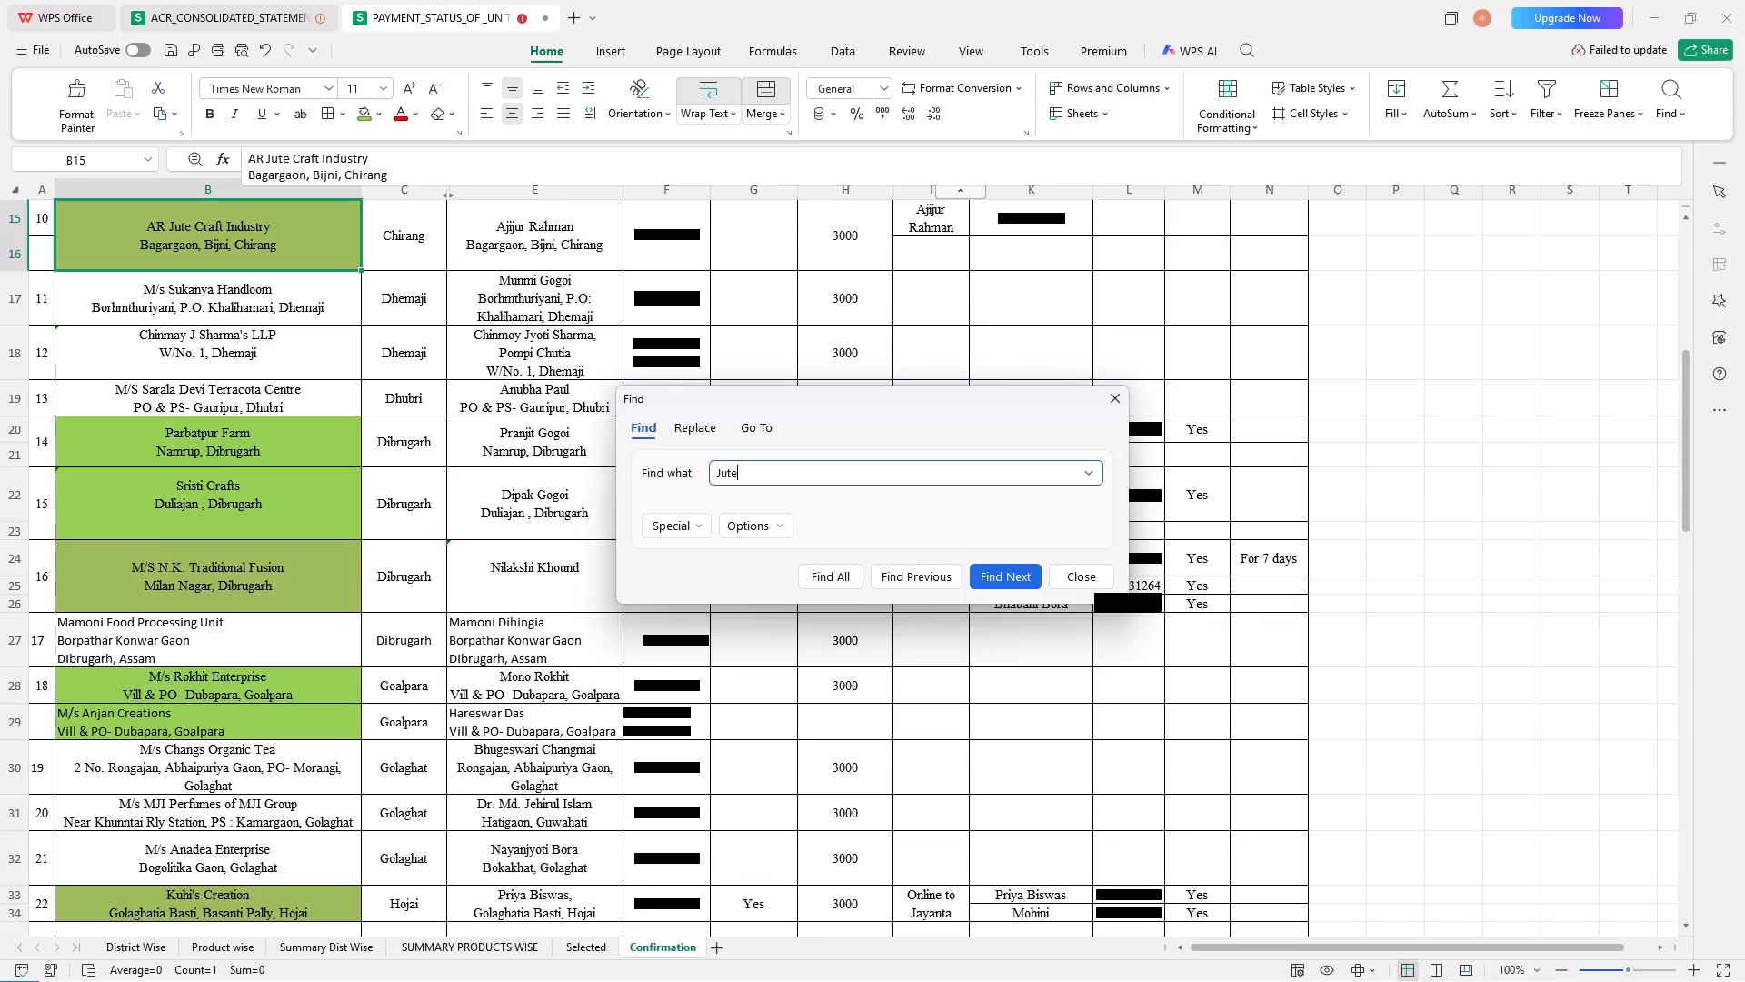
{"action": "left_click", "coordinate": [1011, 574]}
{"action": "left_click", "coordinate": [1011, 574]}
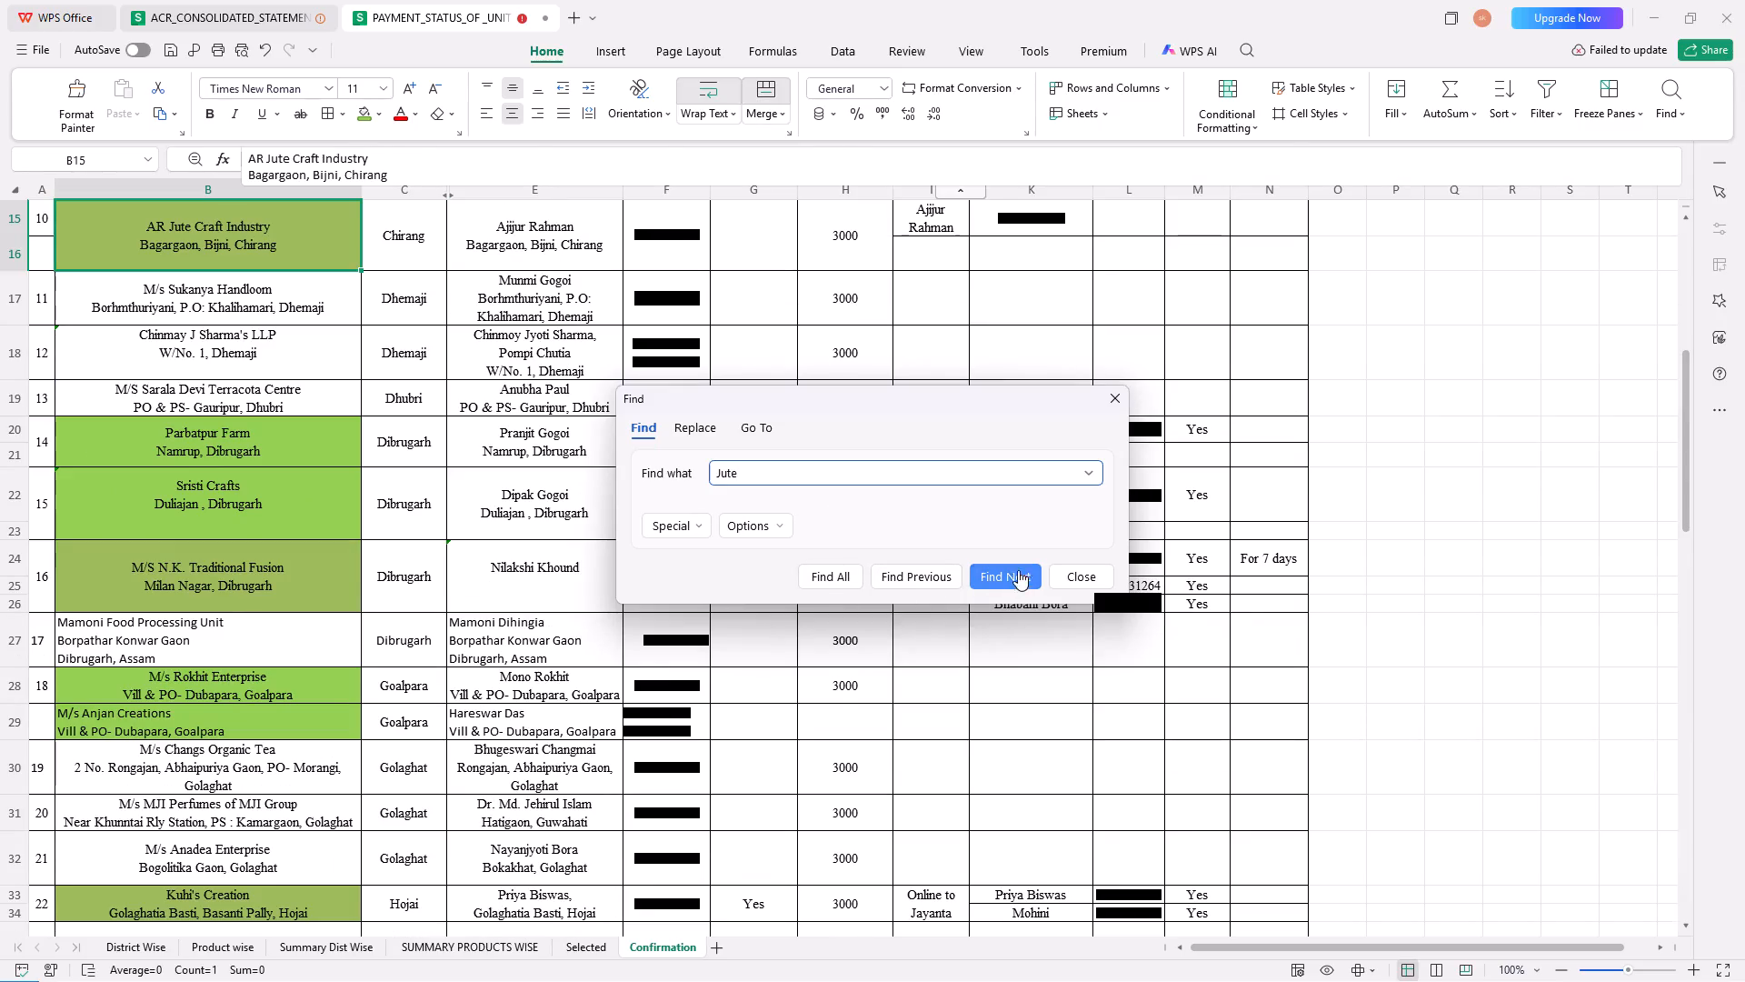
{"action": "left_click", "coordinate": [1081, 570]}
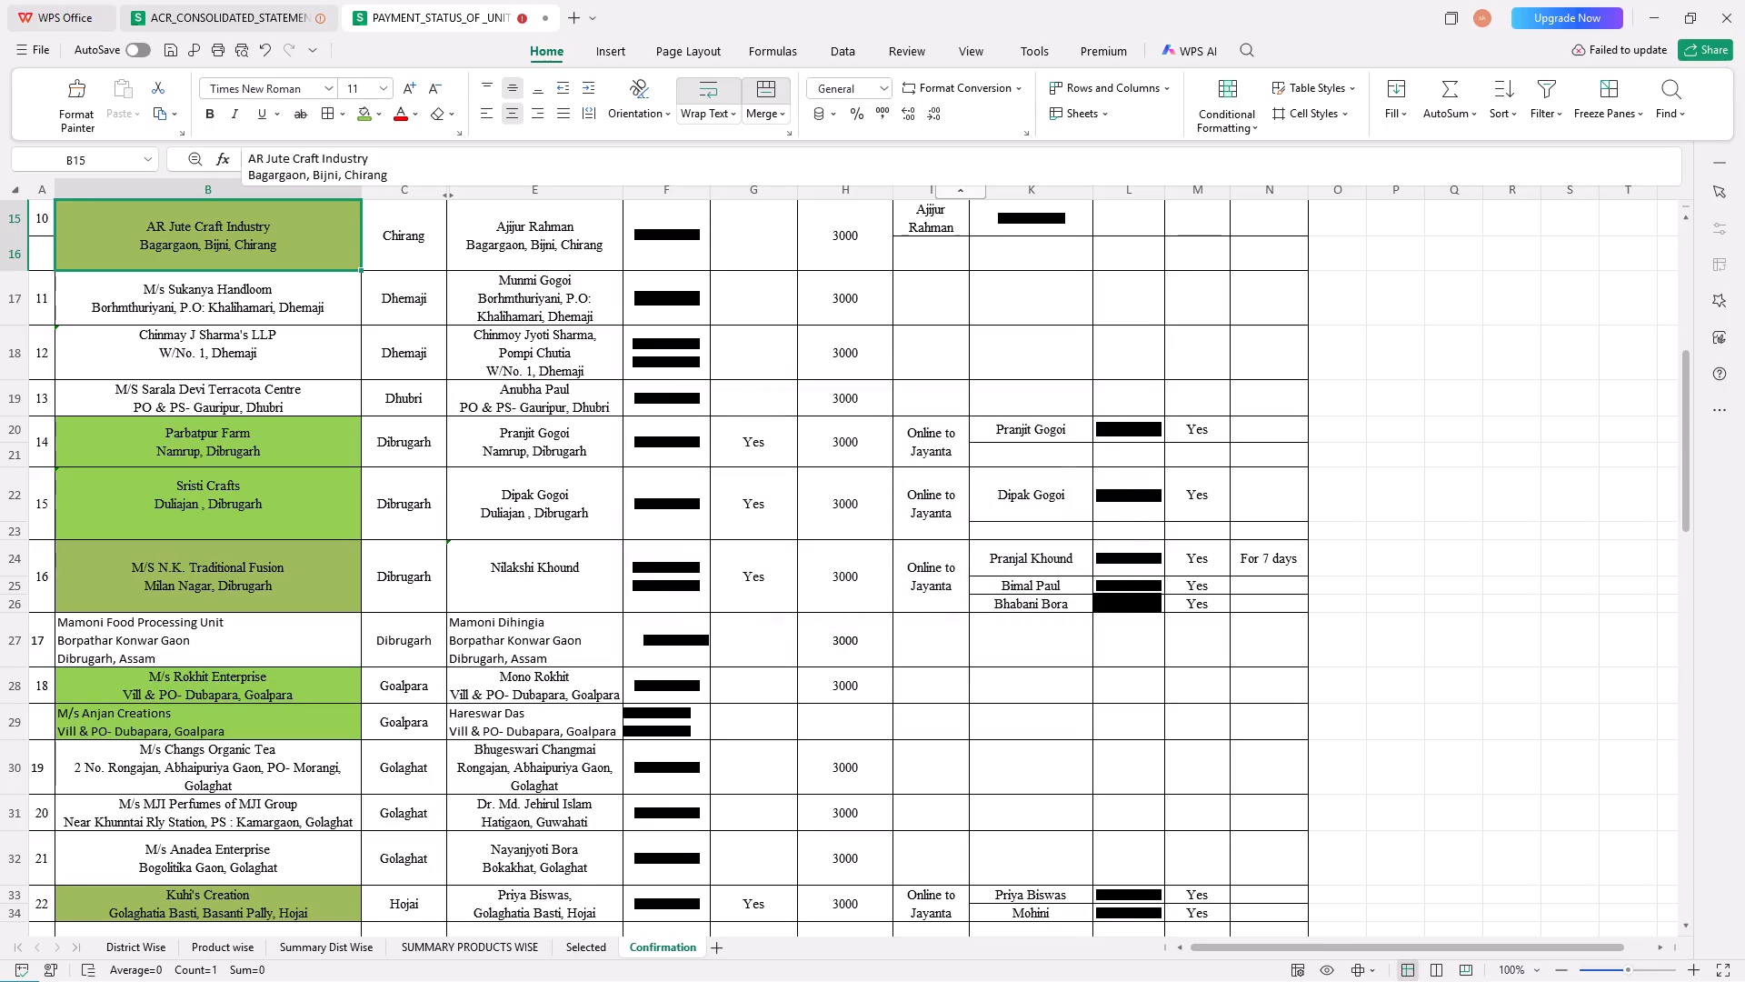
Find Janakalyan on the Confirmation sheet, fill that unit's name cell green, and end the search.
{"action": "key", "text": "ctrl+f"}
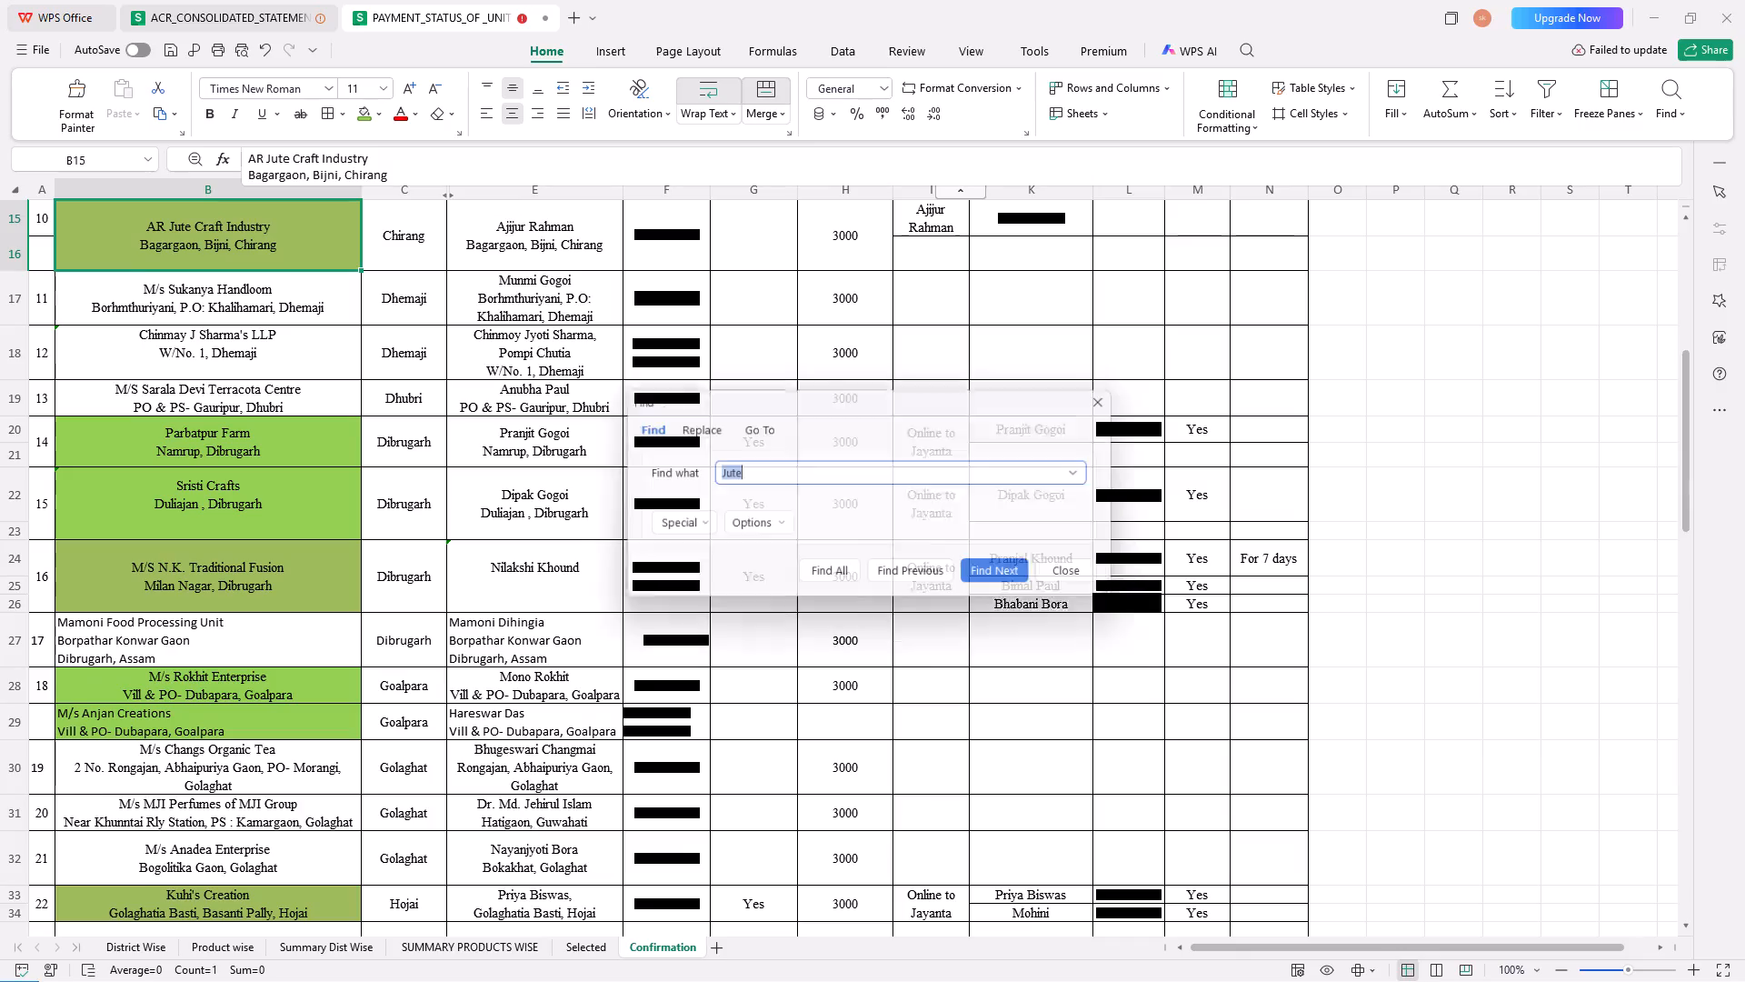
{"action": "key", "text": "BackSpace"}
{"action": "type", "text": "Jana"}
{"action": "type", "text": "kal"}
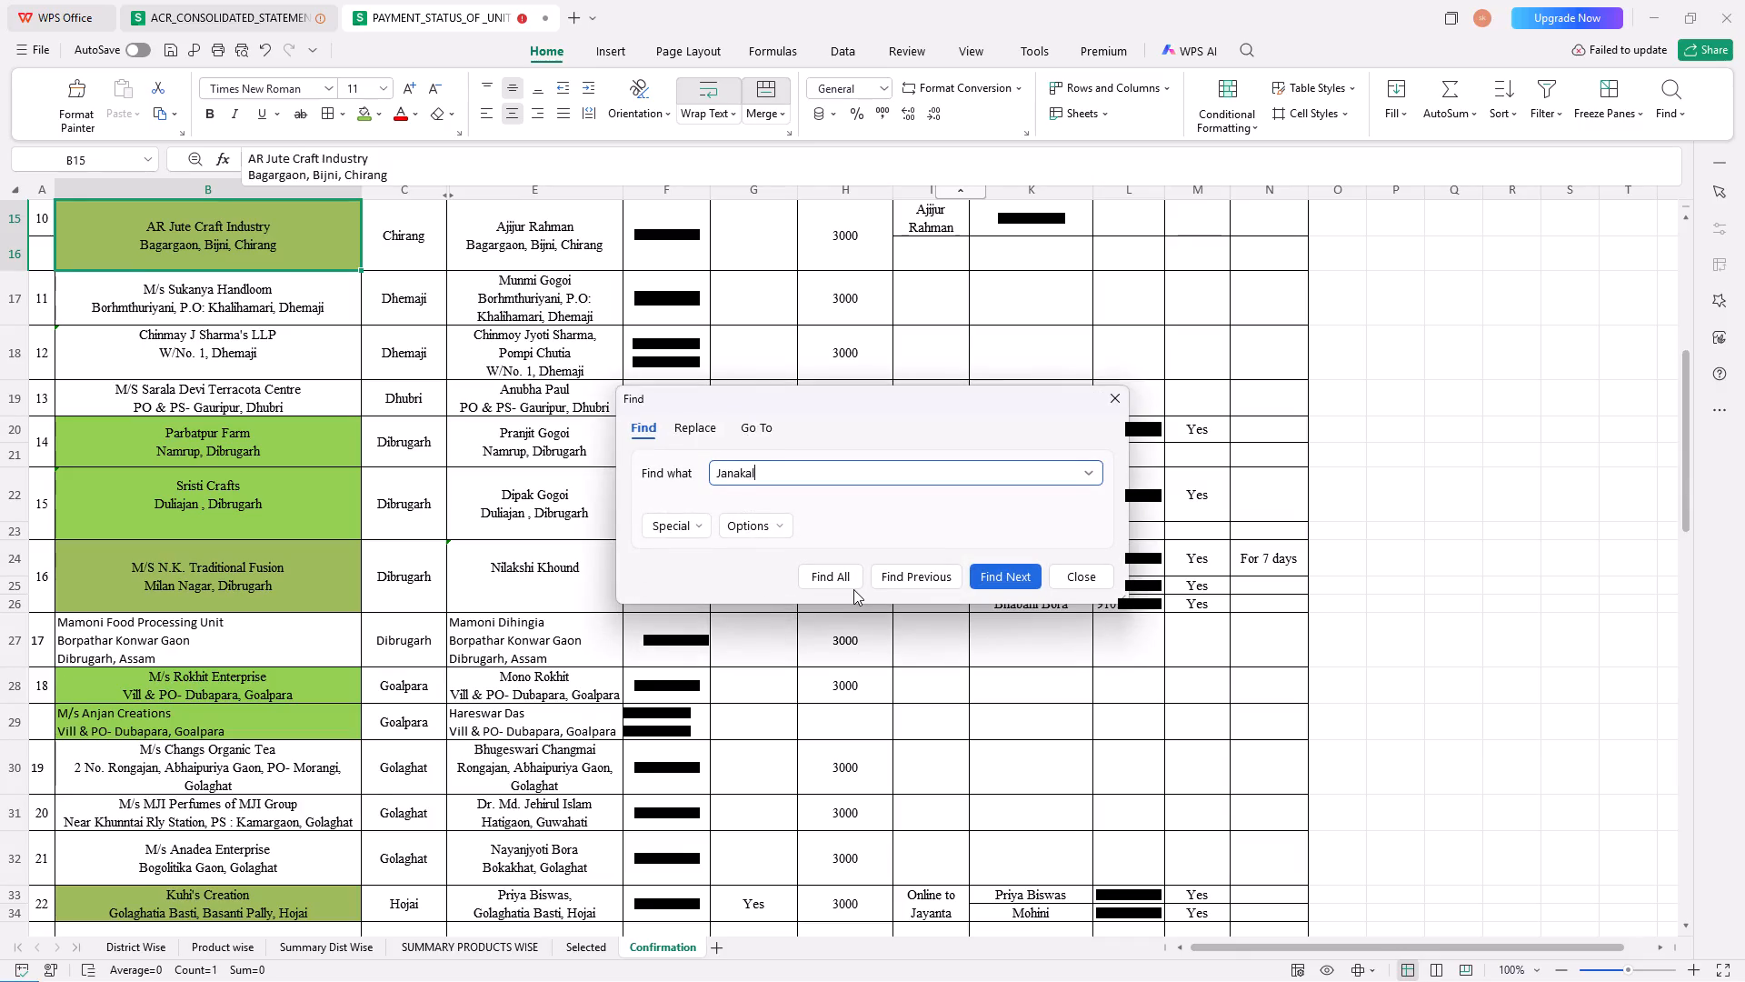
{"action": "type", "text": "yan"}
{"action": "key", "text": "Return"}
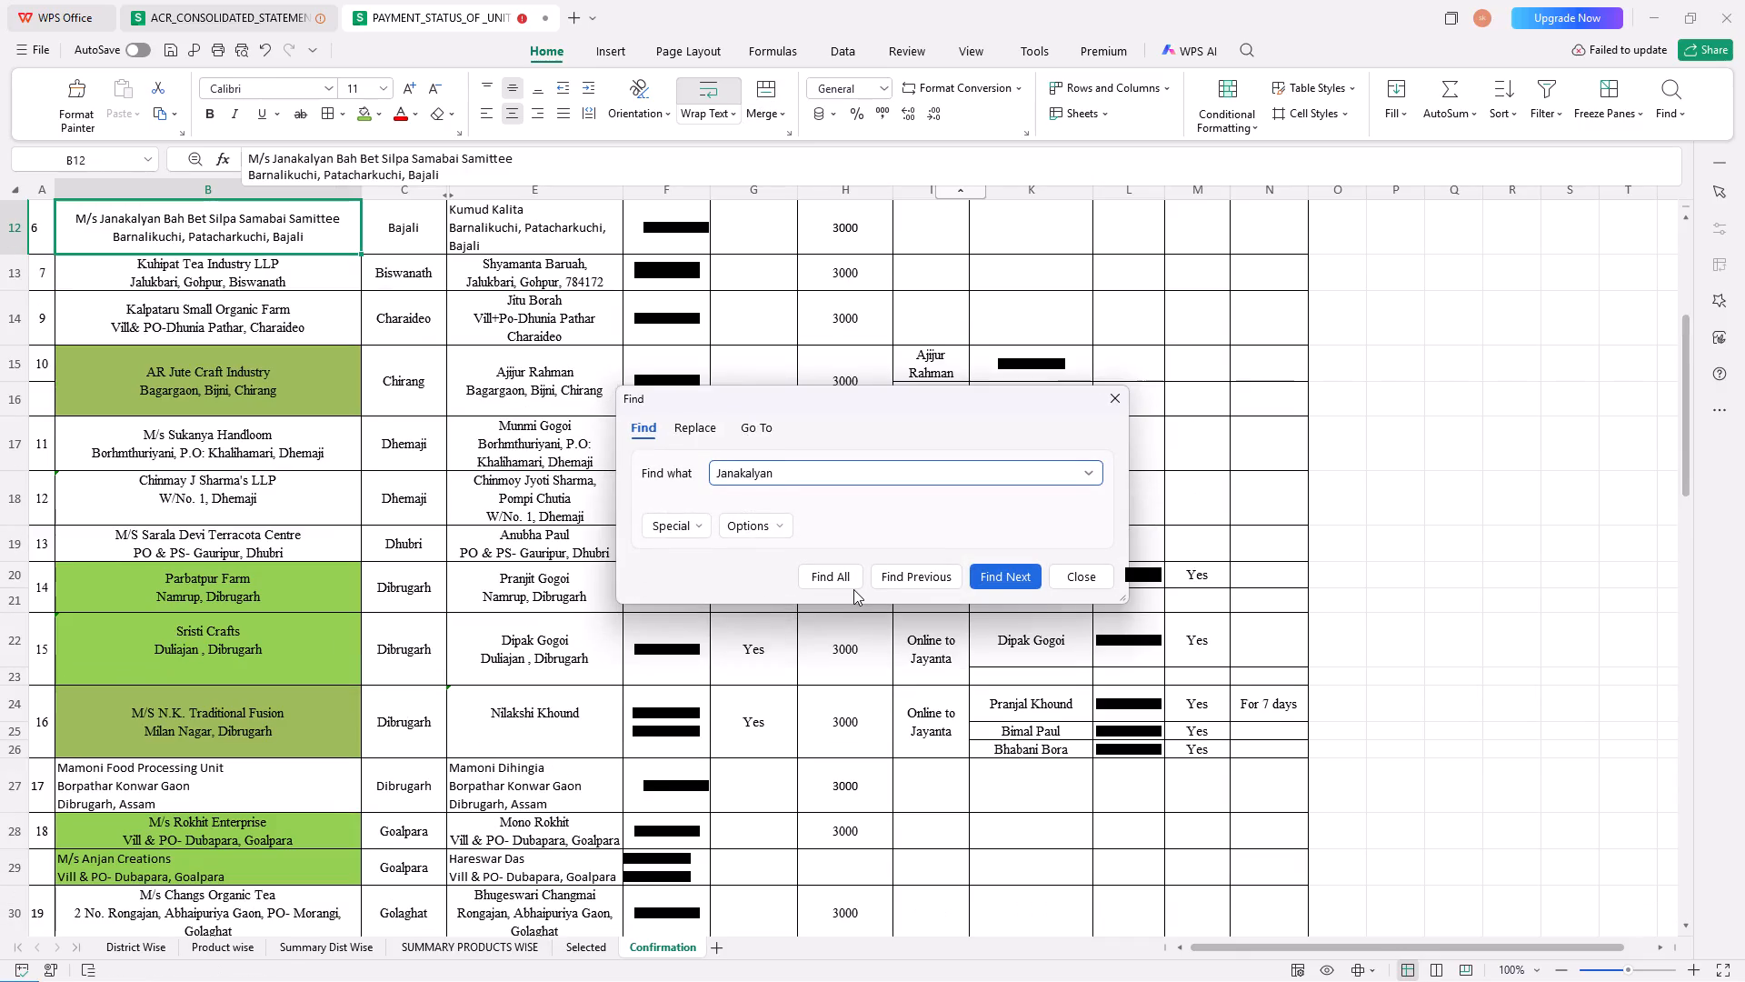
{"action": "left_click", "coordinate": [155, 231]}
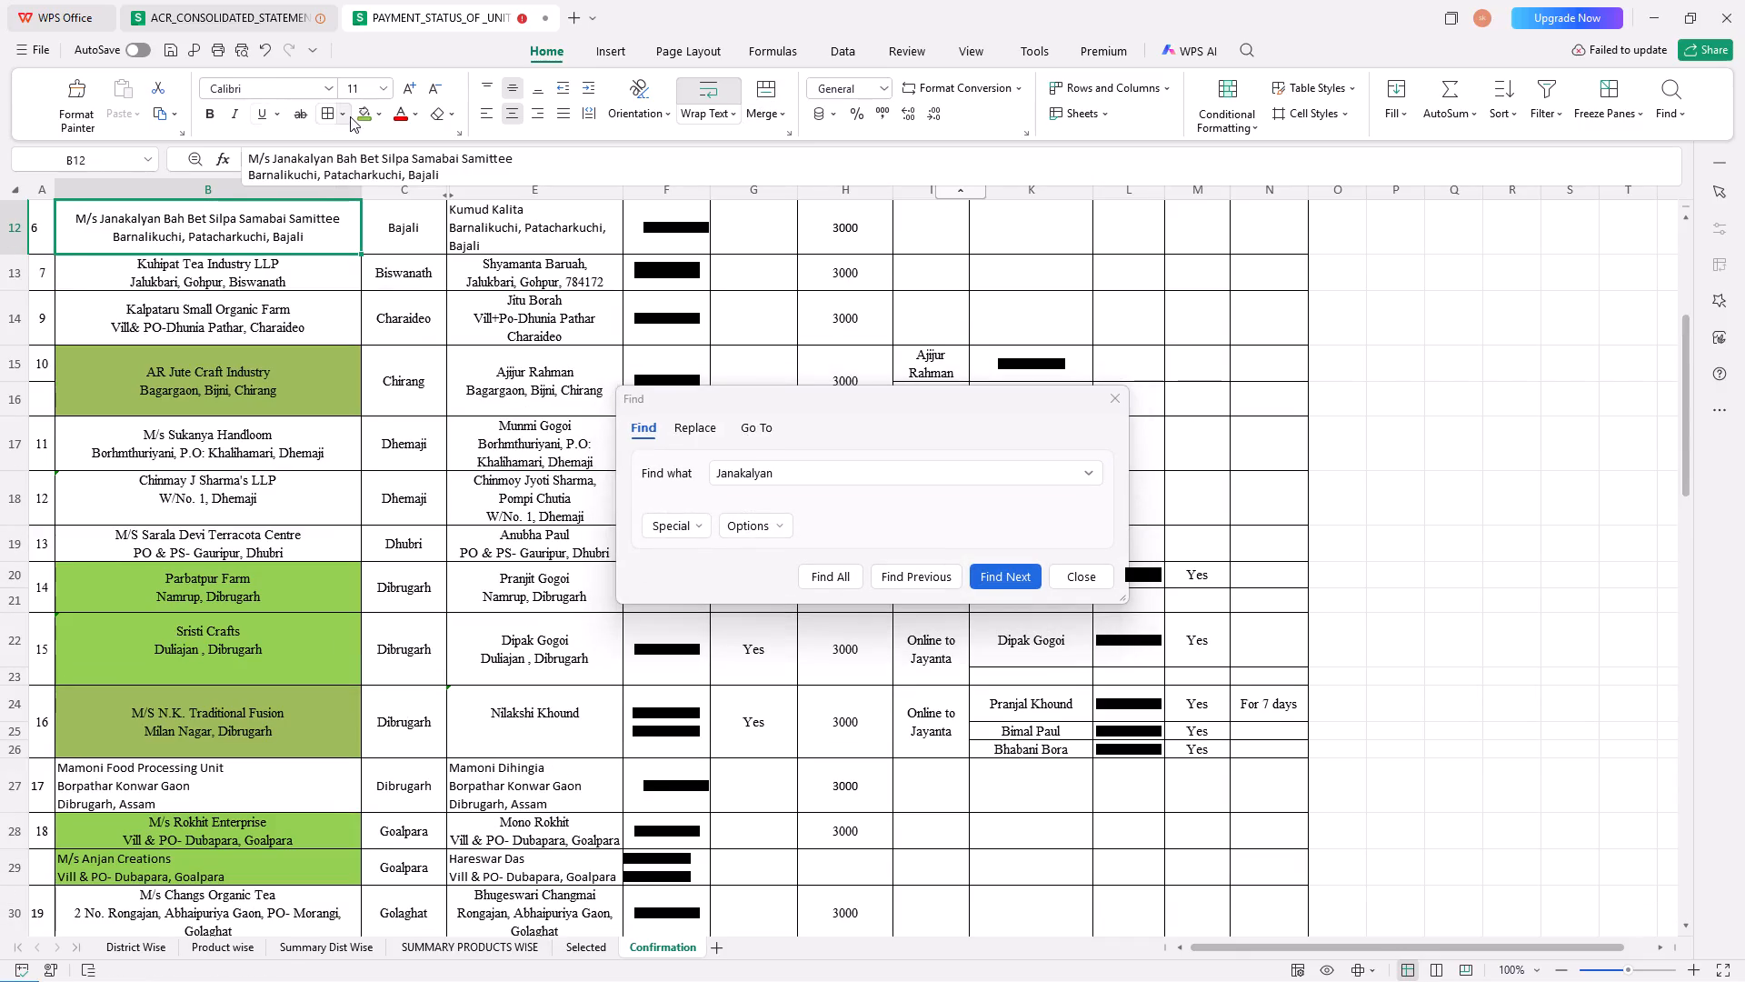
{"action": "left_click", "coordinate": [363, 116]}
{"action": "scroll", "coordinate": [828, 516], "scroll_direction": "up", "scroll_amount": 2}
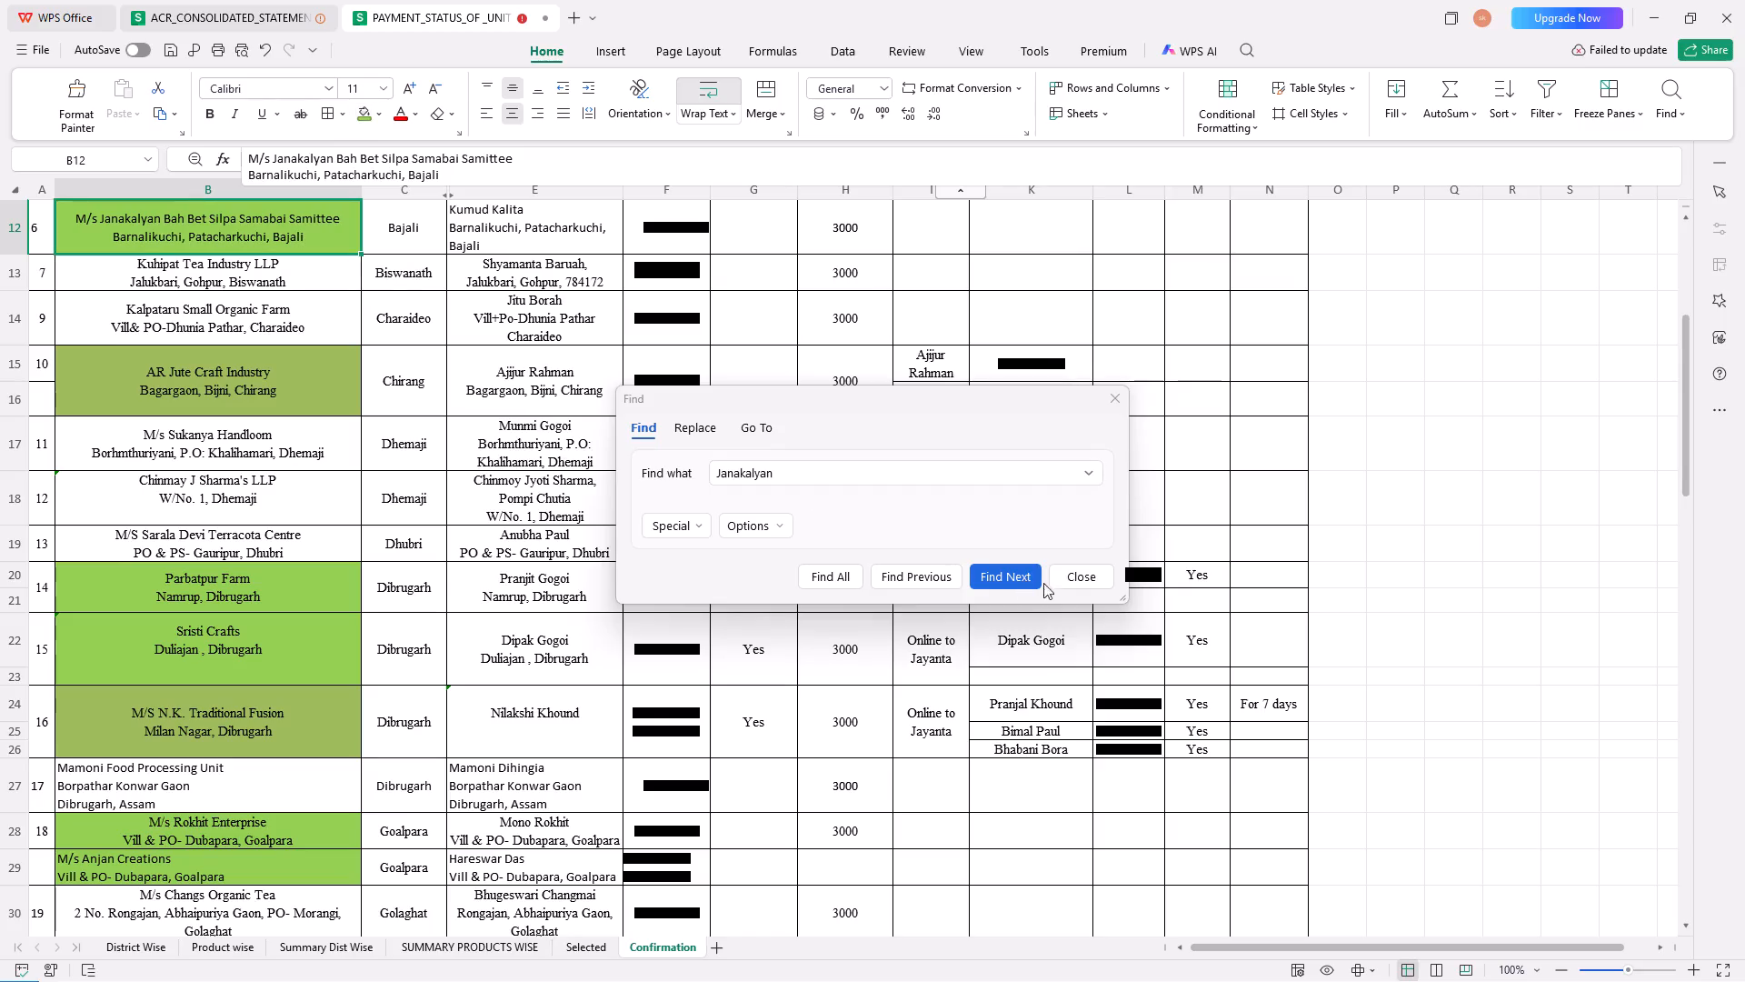
{"action": "left_click", "coordinate": [1071, 573]}
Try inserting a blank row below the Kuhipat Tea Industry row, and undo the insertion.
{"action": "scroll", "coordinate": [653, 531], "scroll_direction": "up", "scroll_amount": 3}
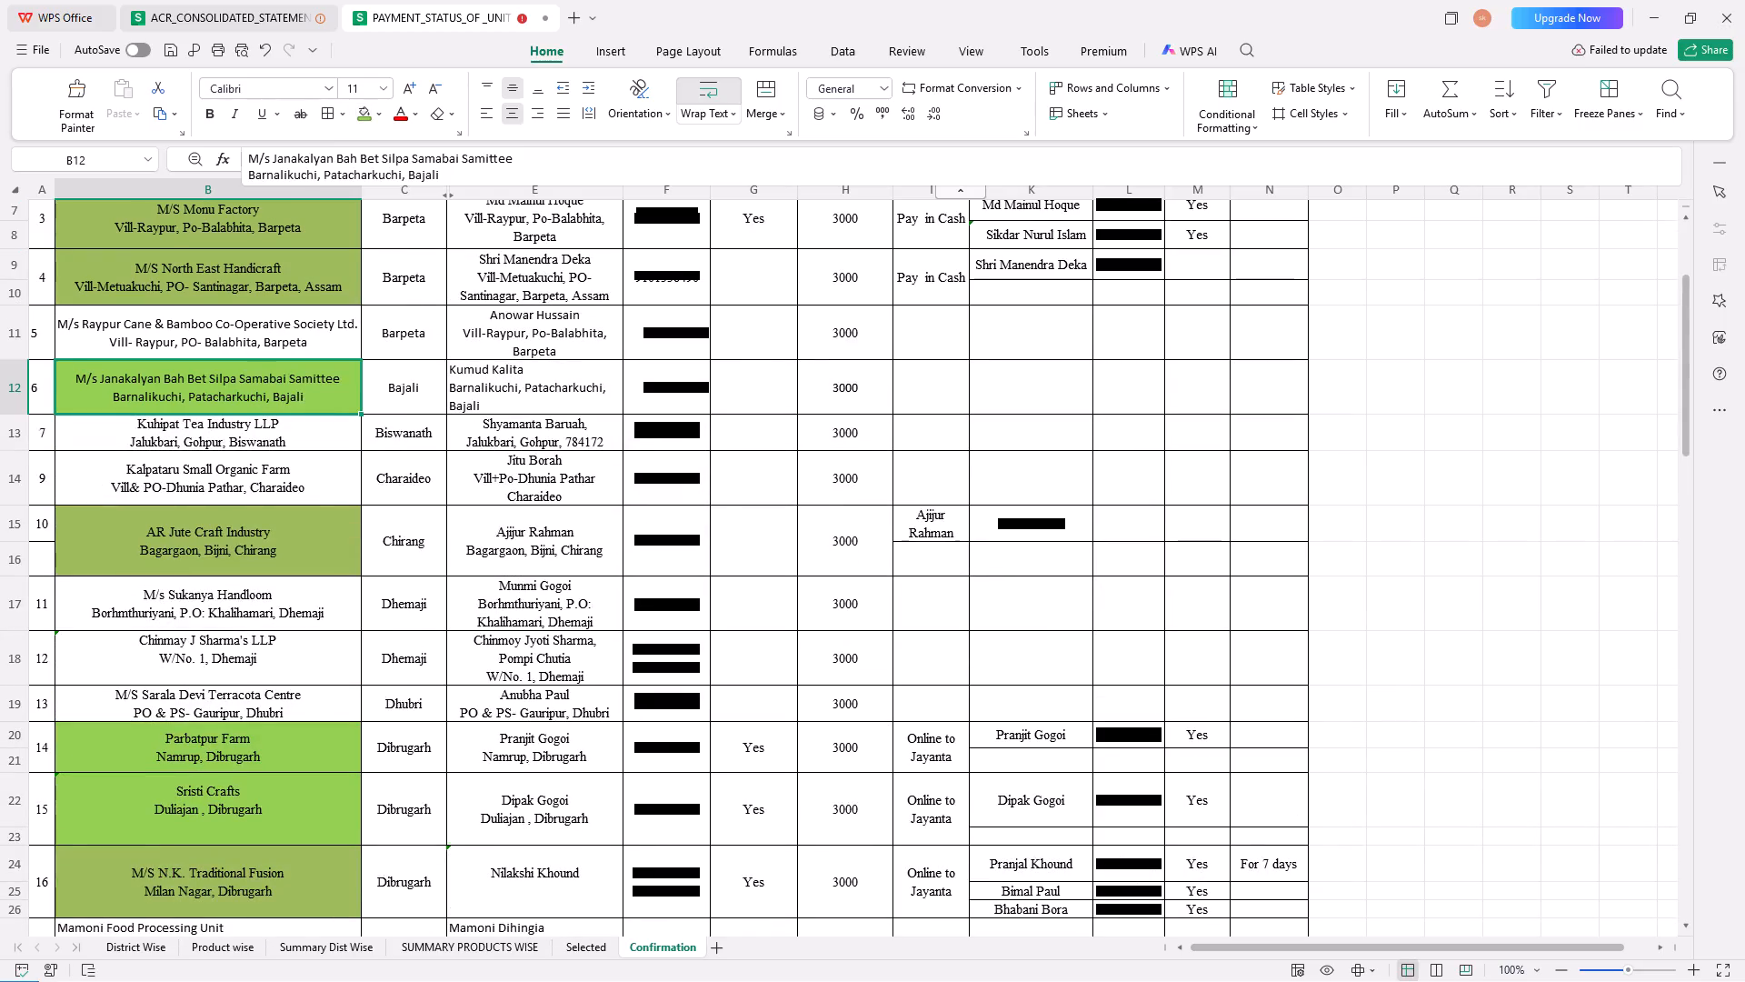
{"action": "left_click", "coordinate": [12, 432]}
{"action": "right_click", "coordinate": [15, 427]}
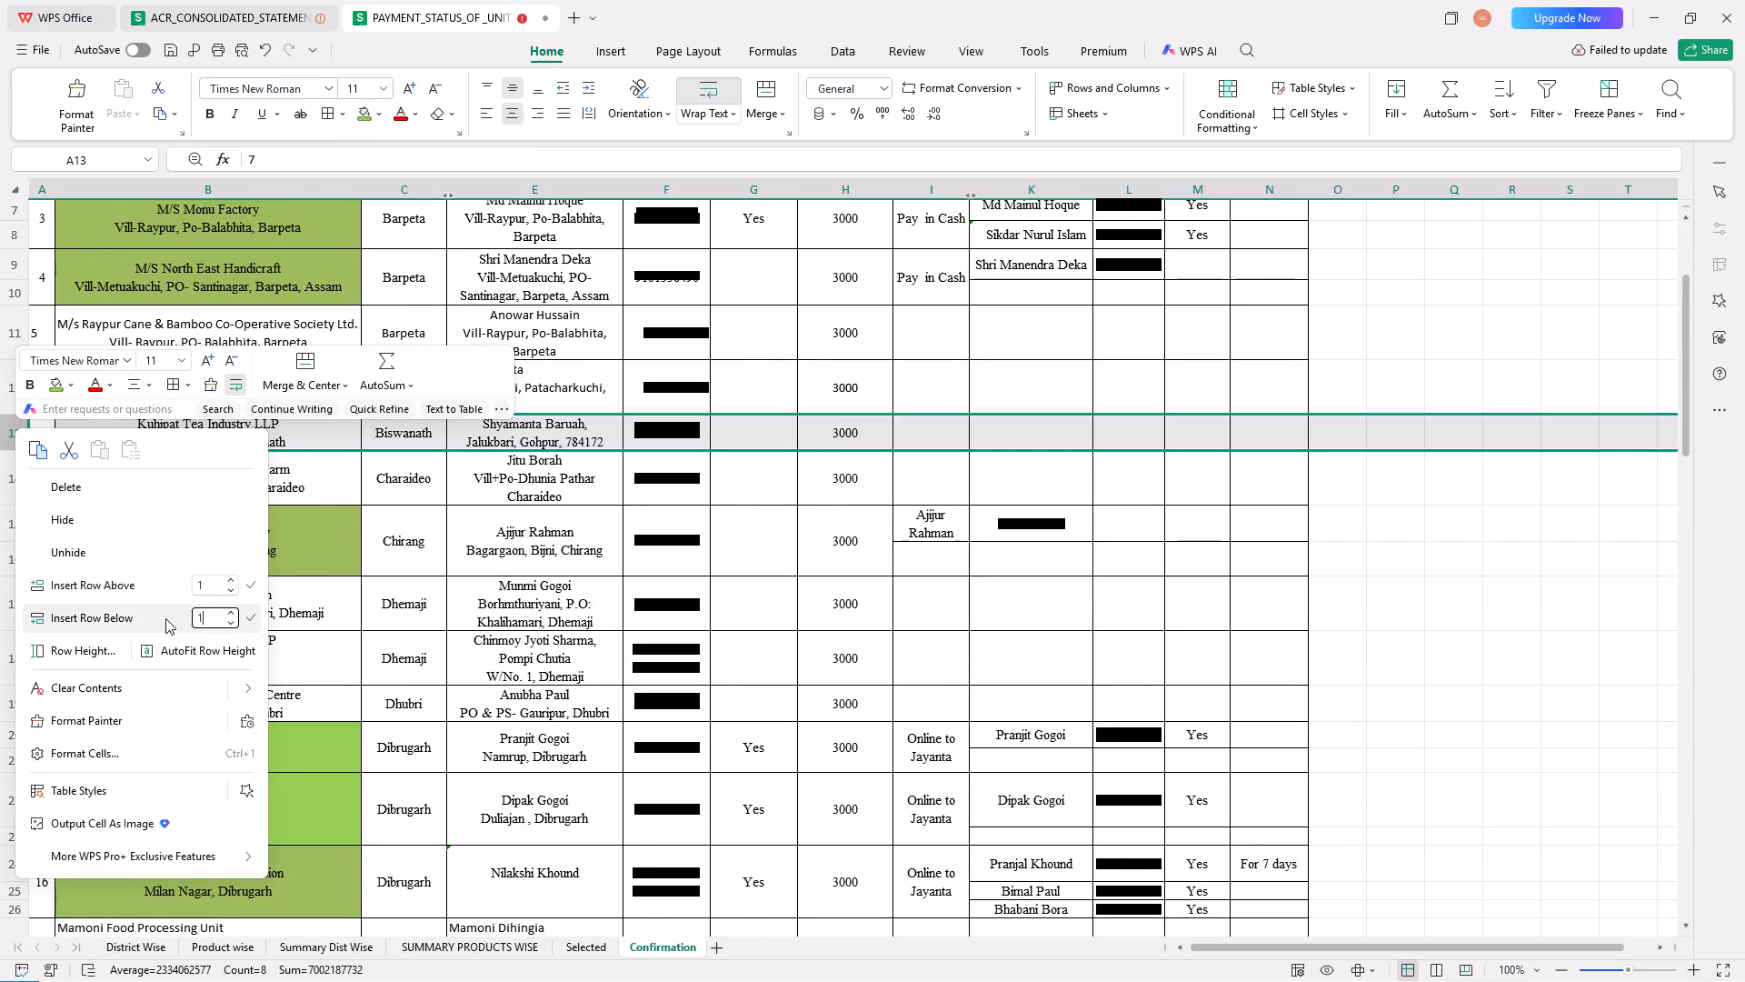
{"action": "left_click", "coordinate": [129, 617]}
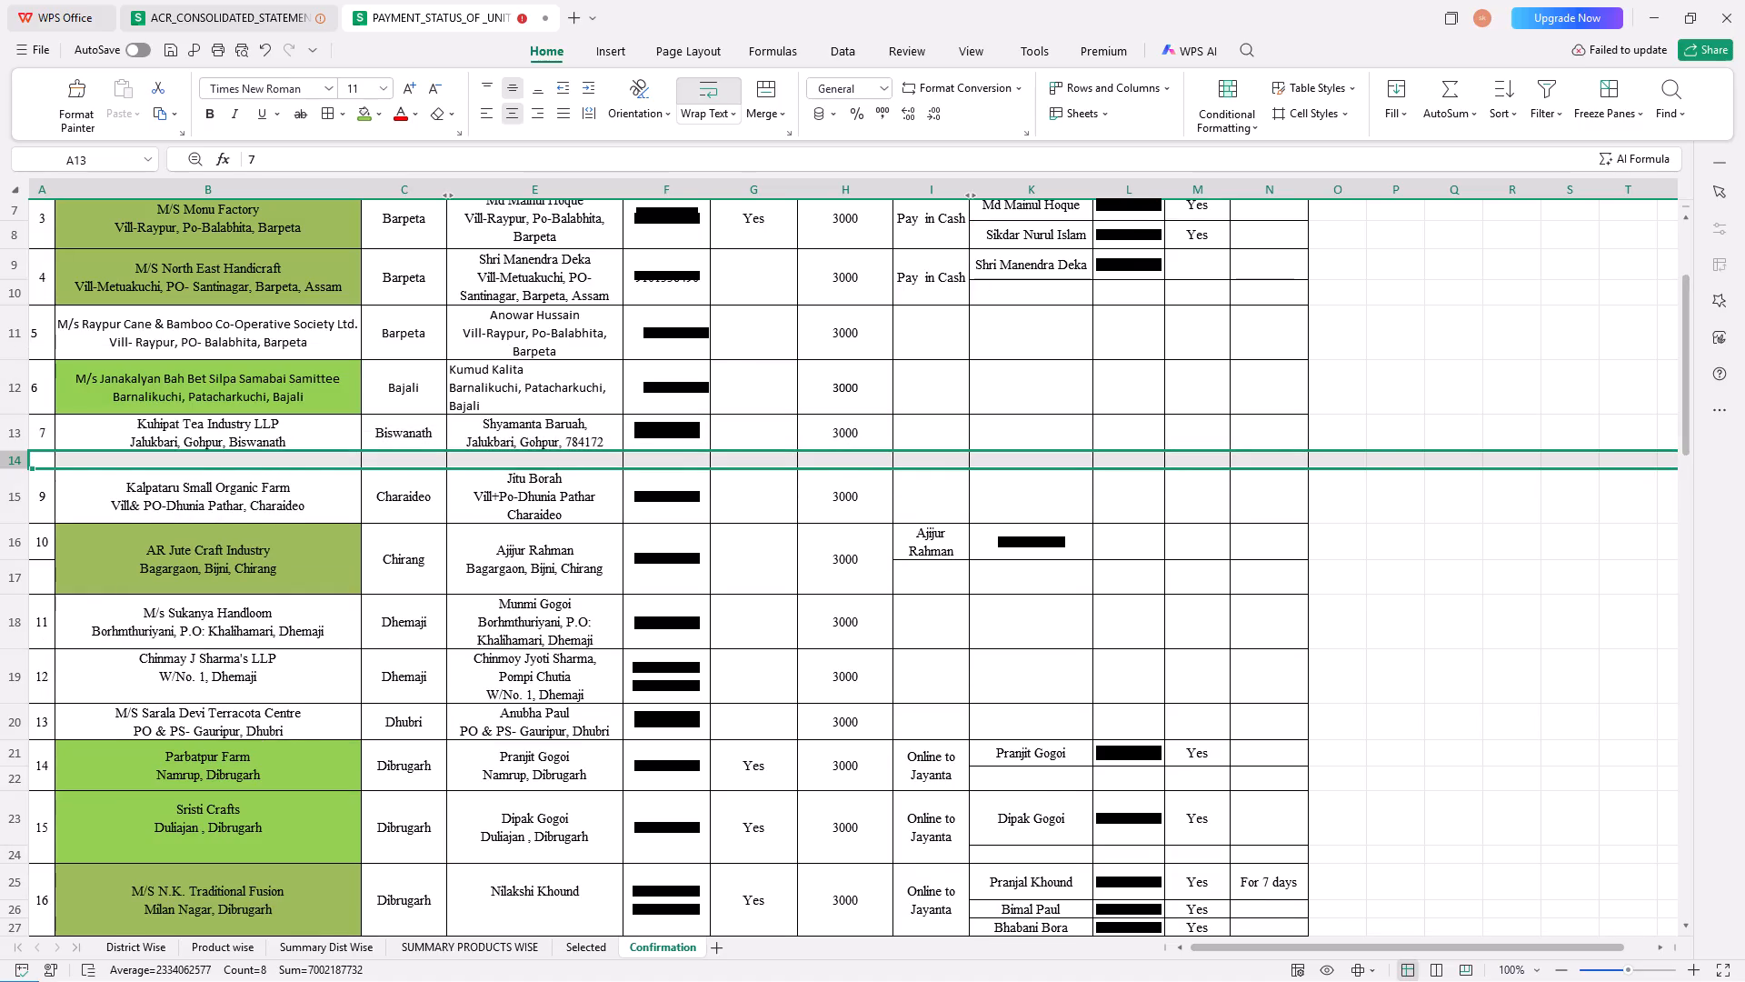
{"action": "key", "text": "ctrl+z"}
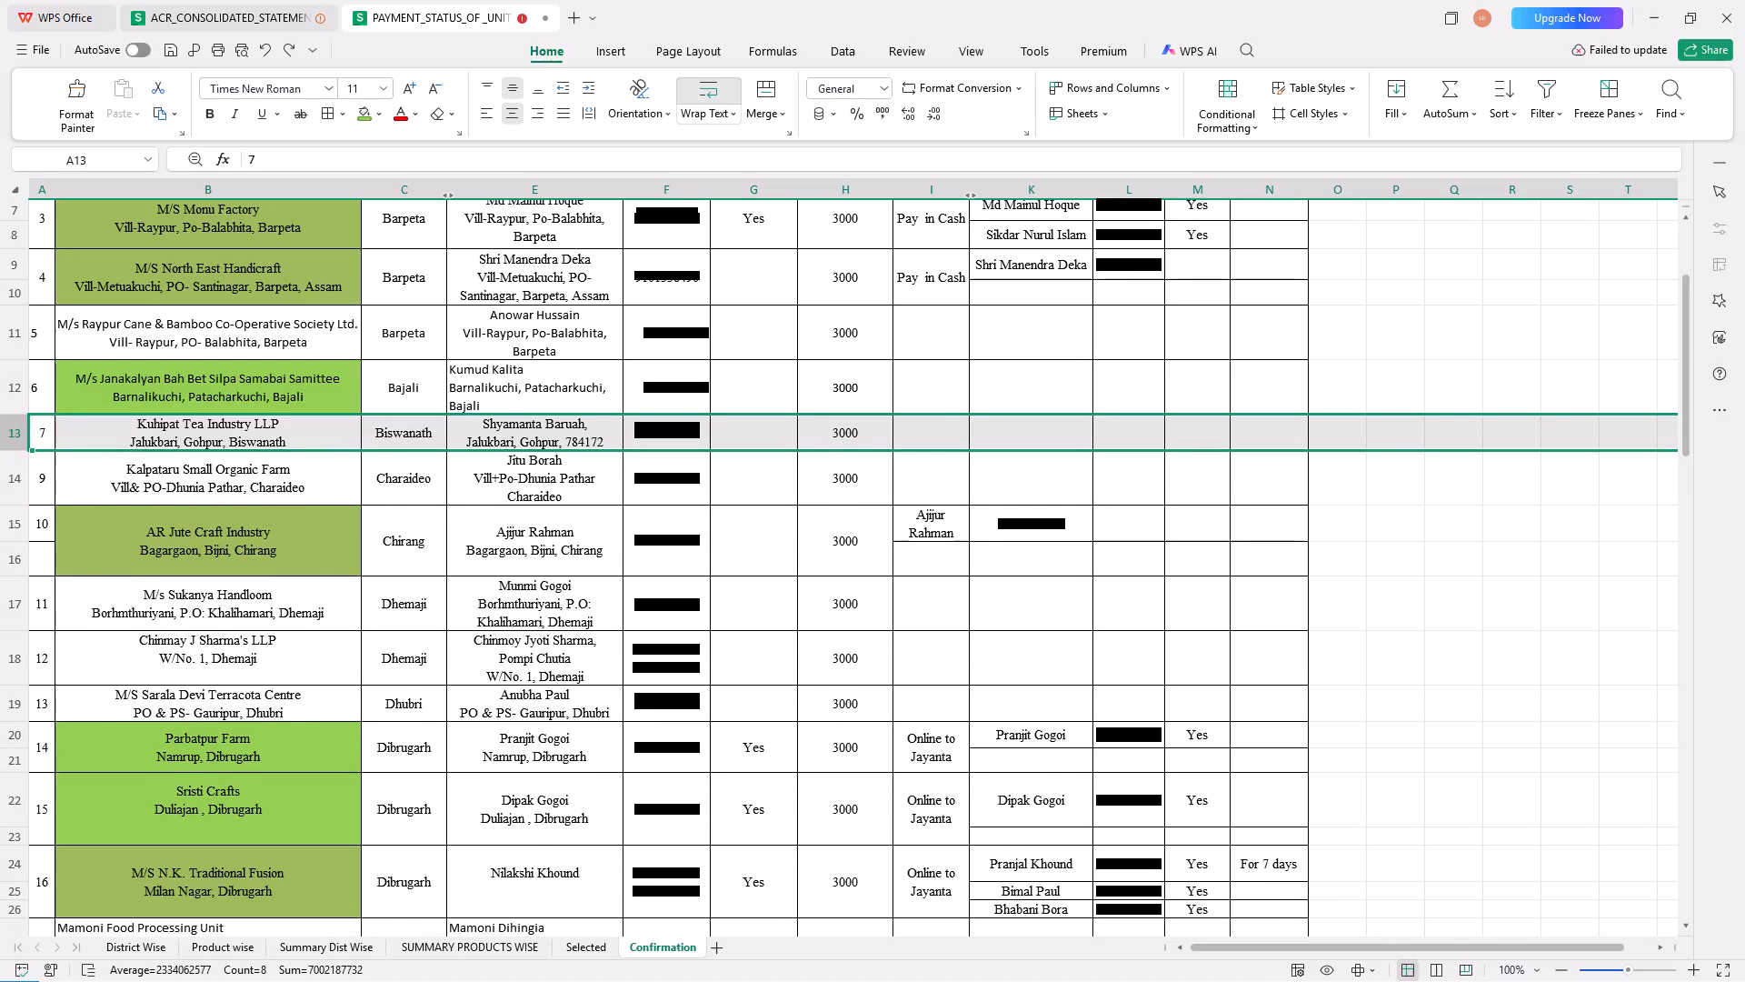
Insert one blank row below the Janakalyan unit's row 12.
{"action": "left_click", "coordinate": [16, 291]}
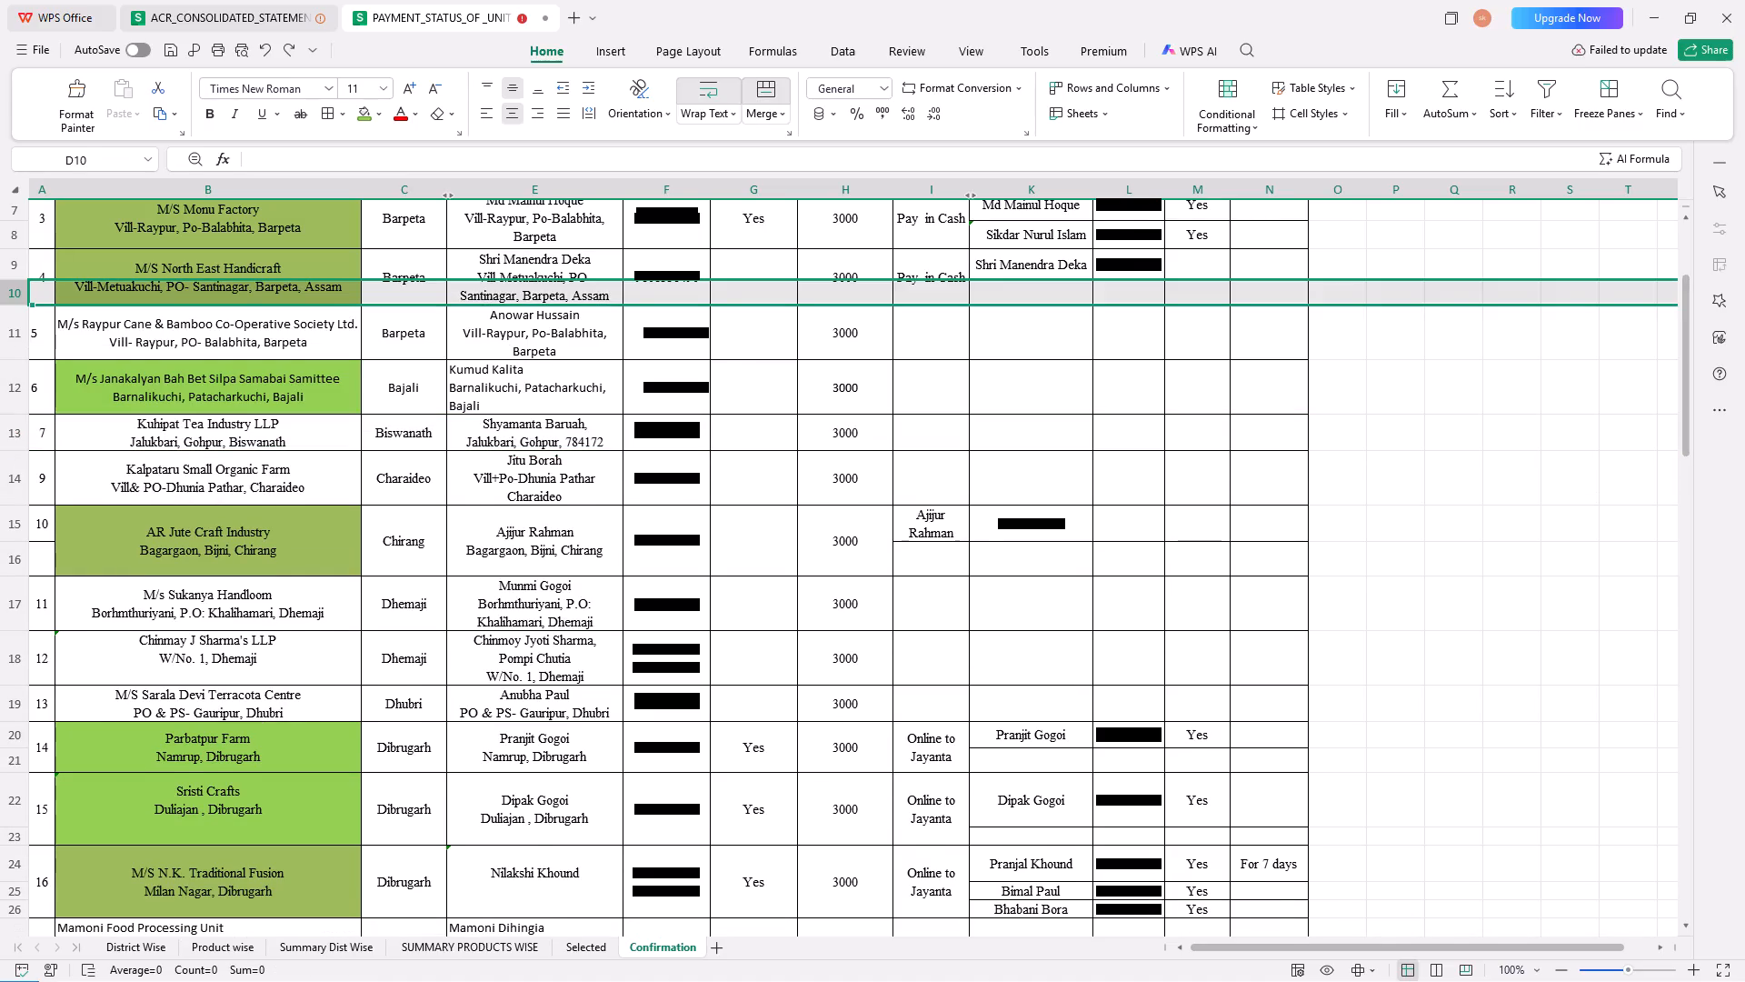
{"action": "left_click", "coordinate": [645, 293]}
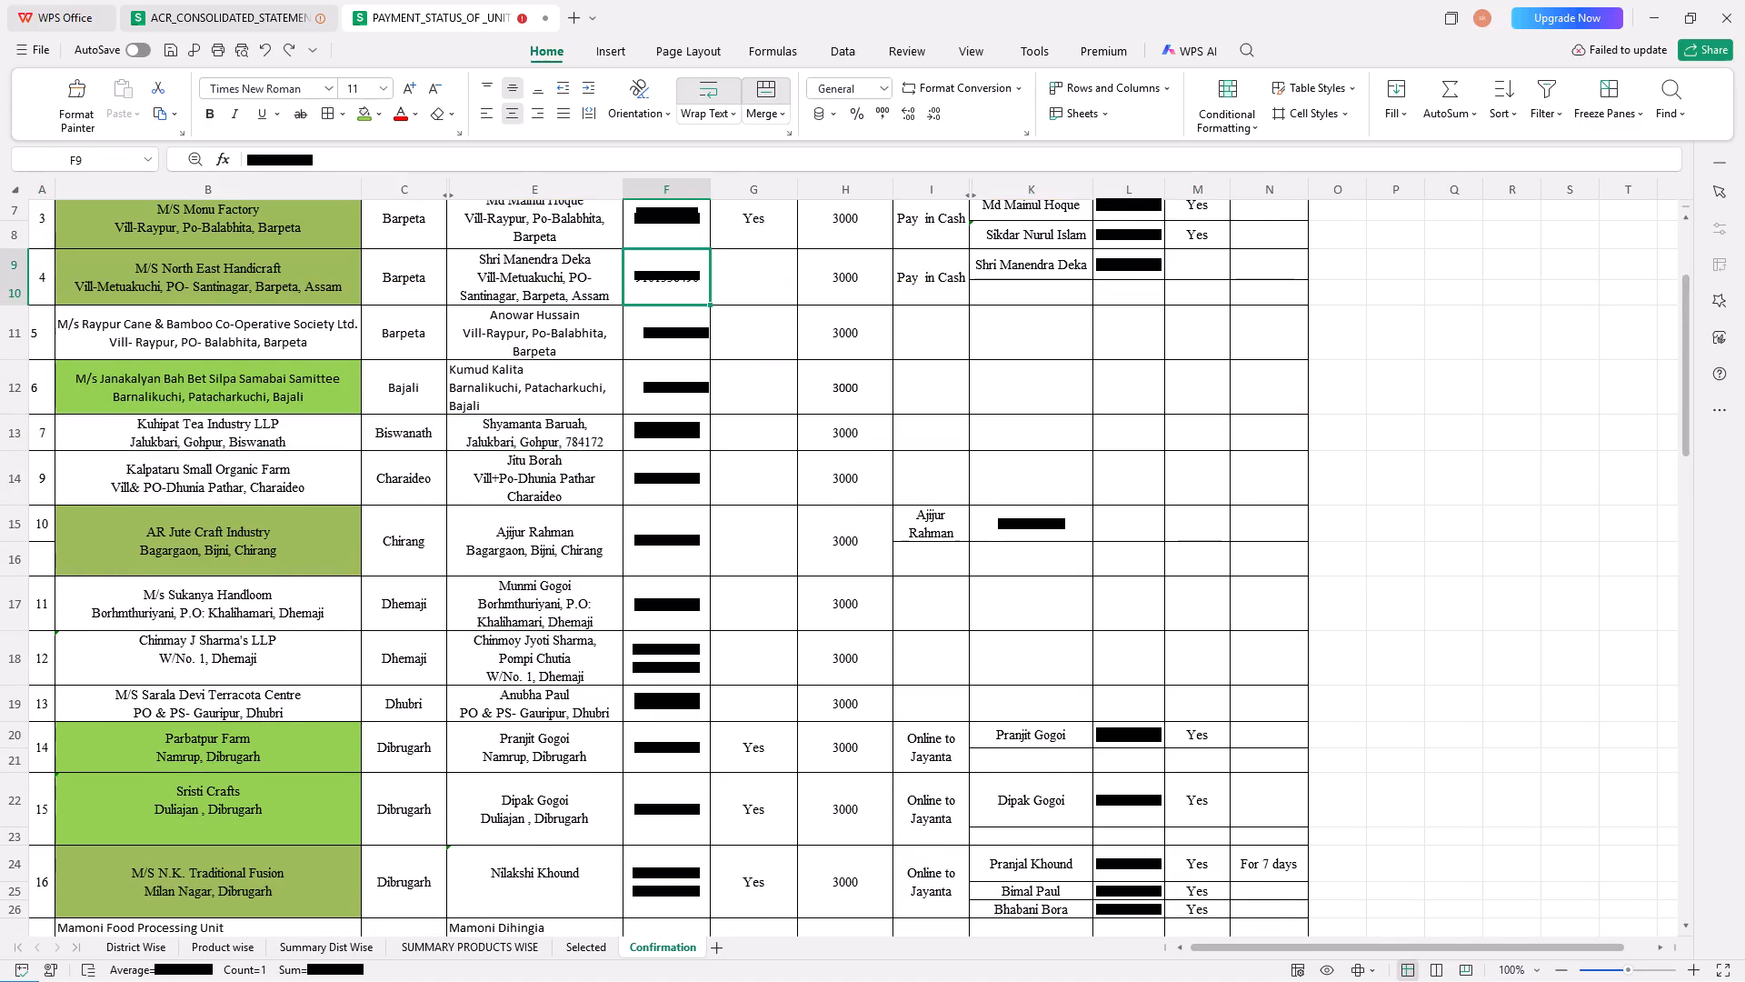
{"action": "left_click", "coordinate": [184, 383]}
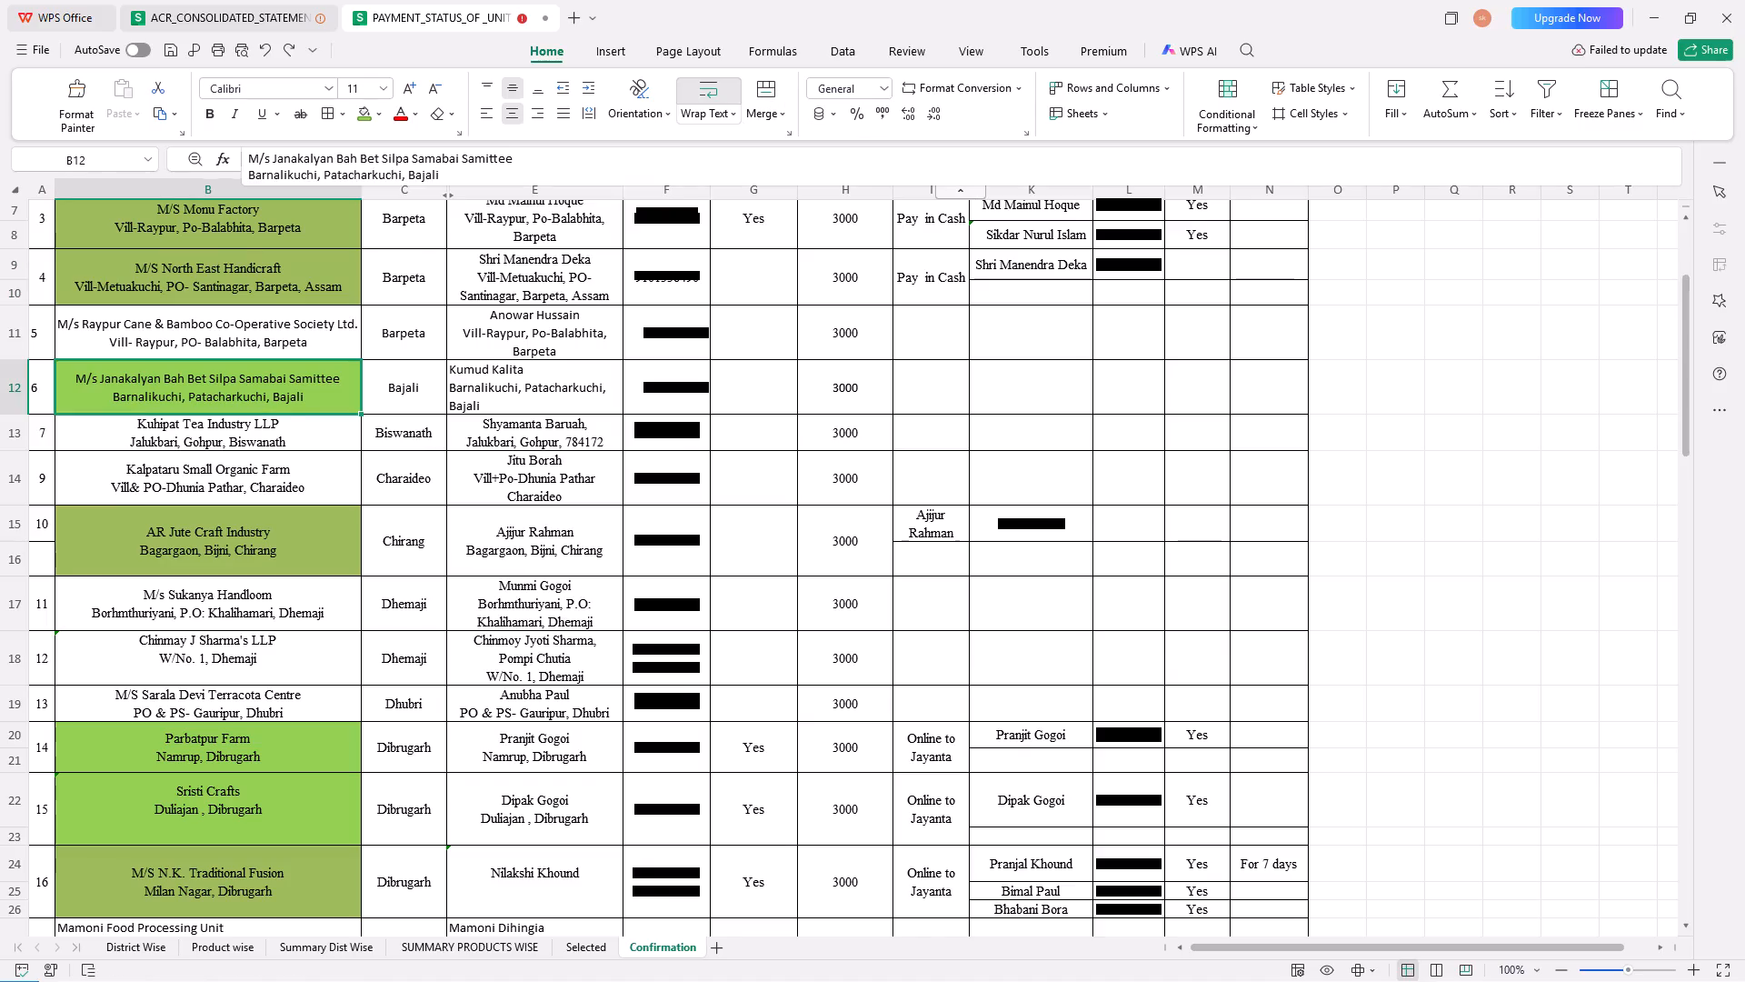
{"action": "left_click", "coordinate": [387, 390]}
{"action": "left_click", "coordinate": [10, 433]}
{"action": "left_click", "coordinate": [15, 397]}
{"action": "right_click", "coordinate": [15, 397]}
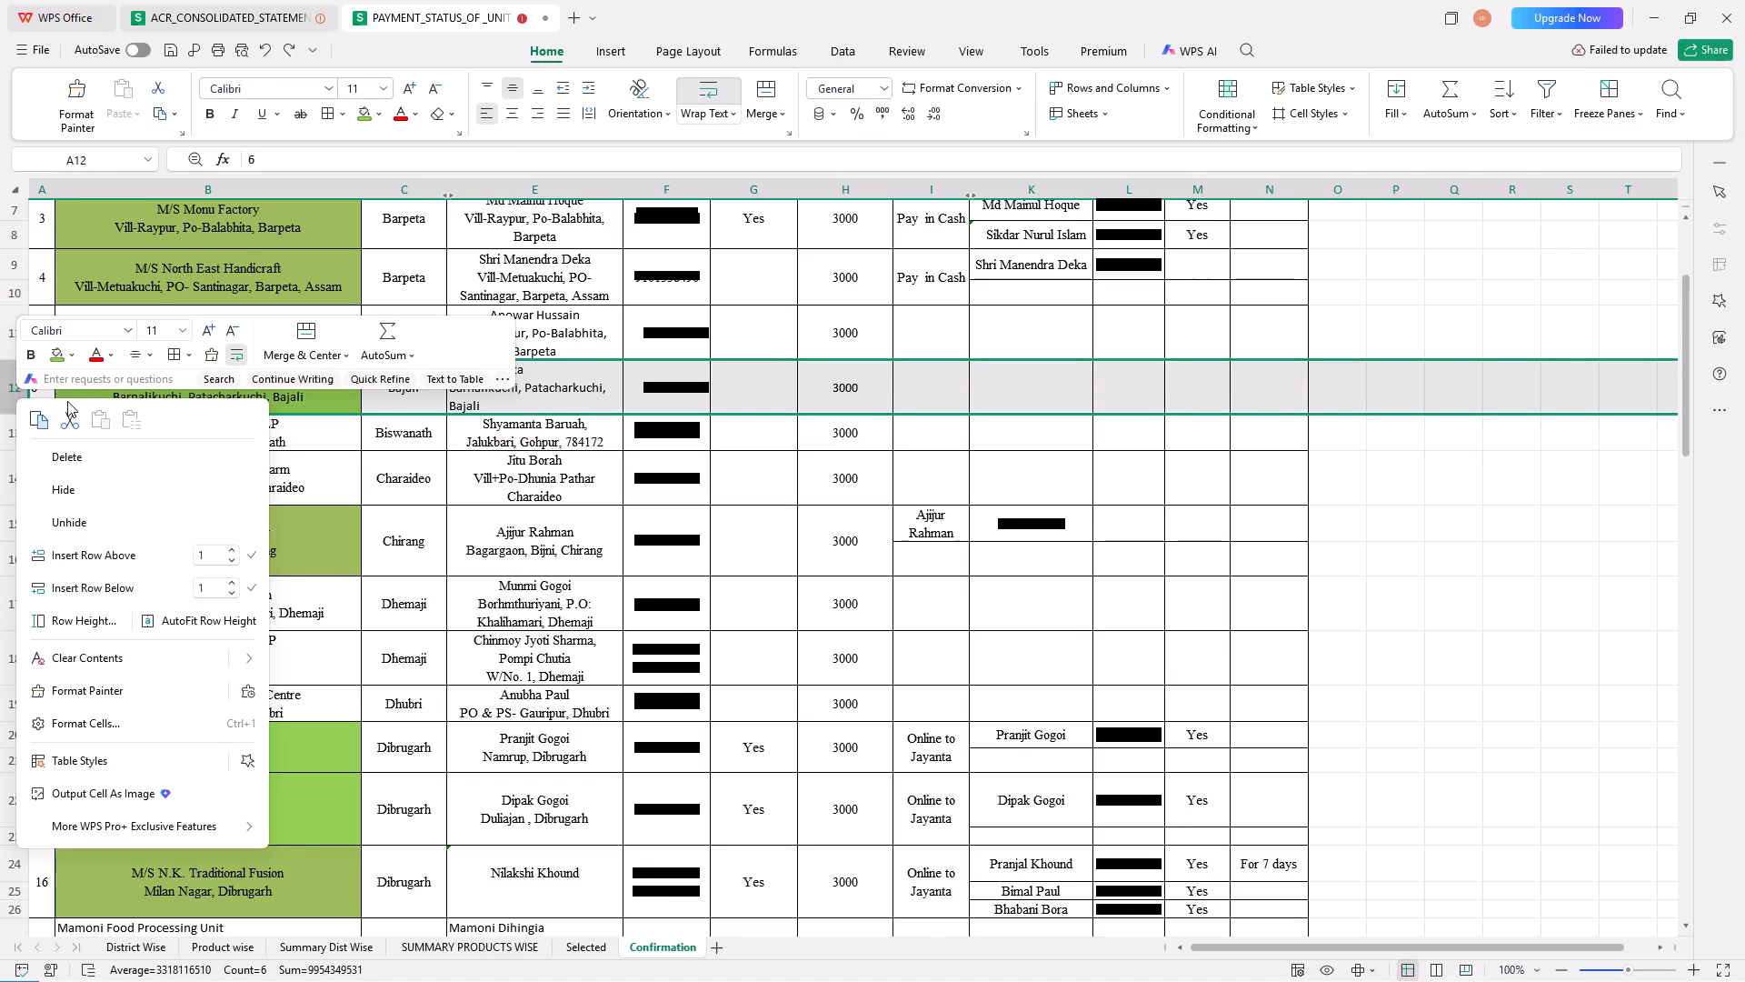
{"action": "left_click", "coordinate": [88, 585]}
{"action": "left_click", "coordinate": [303, 472]}
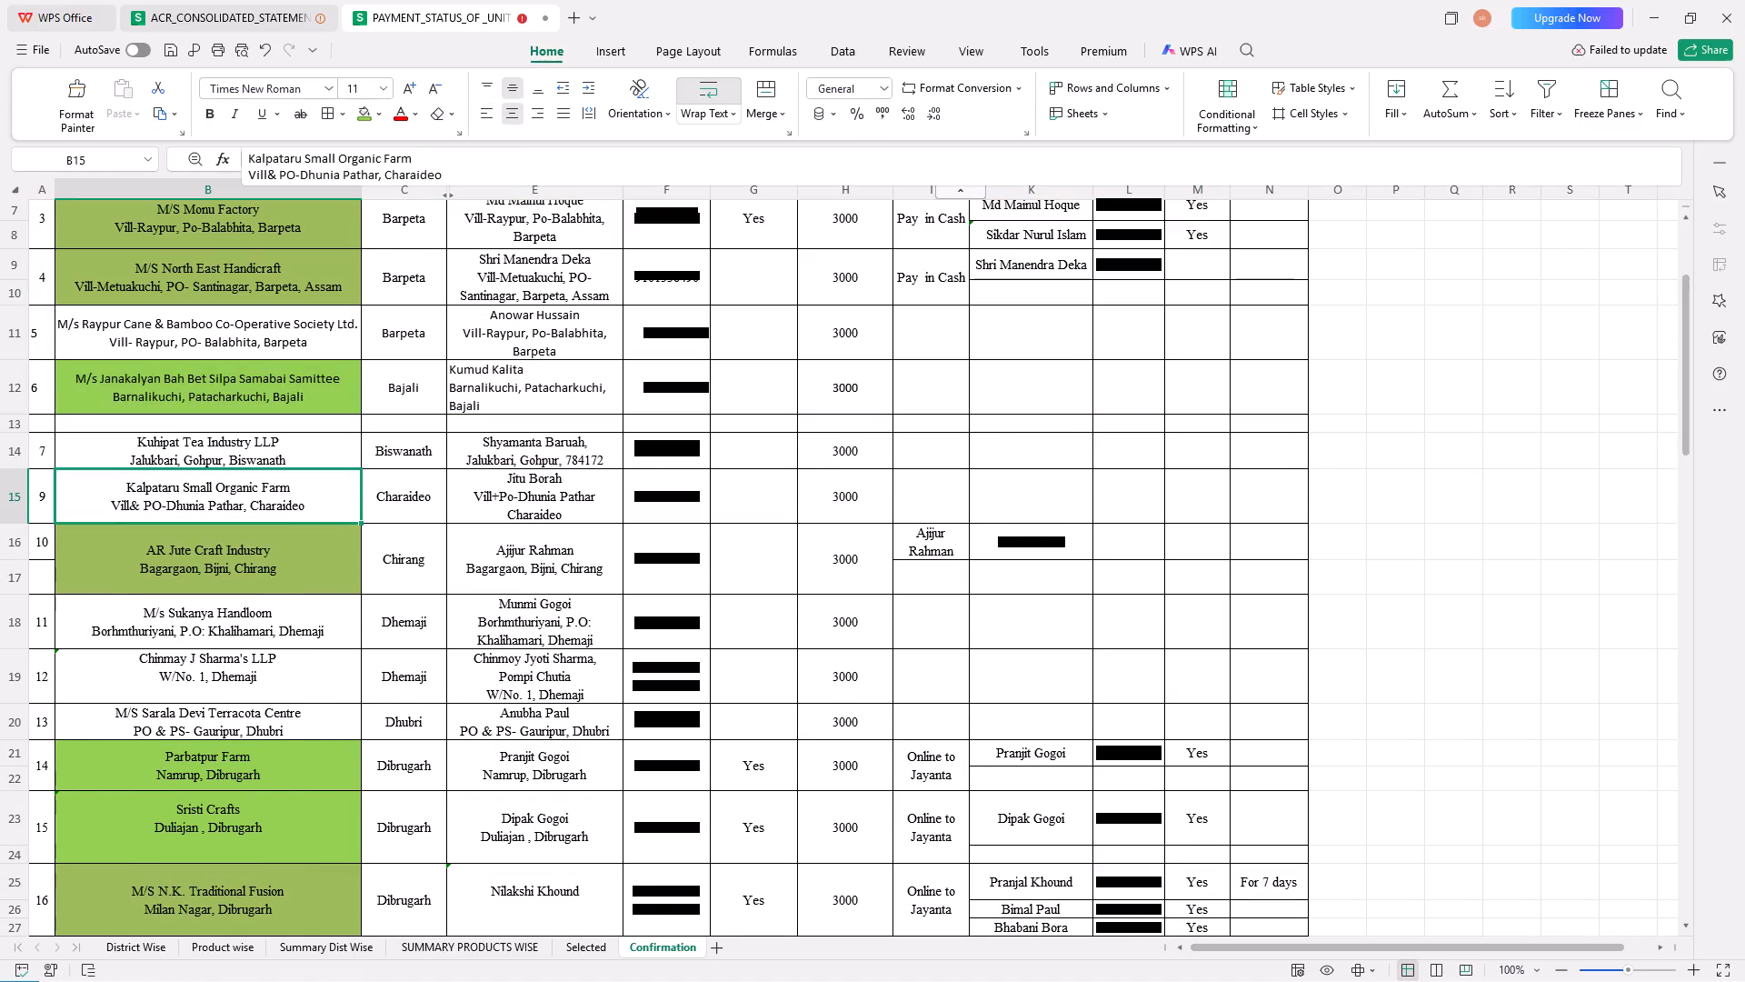
Copy only the contact person's name from the Janakalyan row's column E into its column K.
{"action": "left_click", "coordinate": [211, 409]}
{"action": "double_click", "coordinate": [529, 366]}
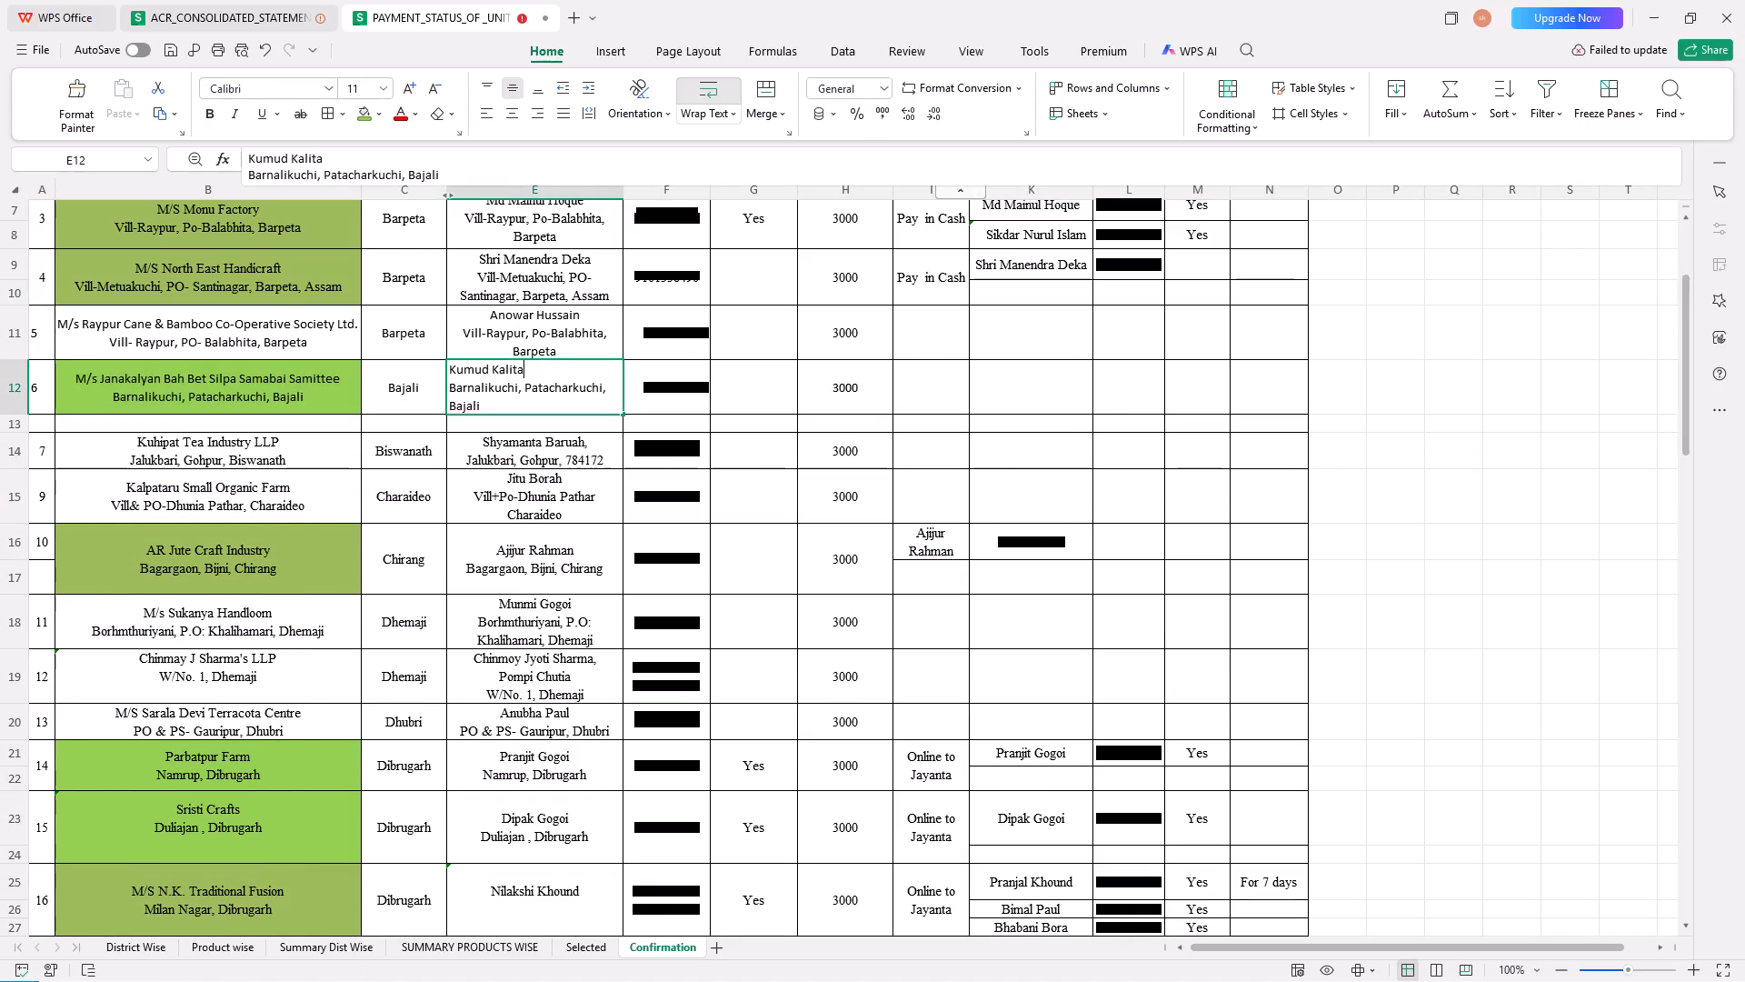
{"action": "left_click_drag", "start_coordinate": [529, 367], "coordinate": [419, 368]}
{"action": "key", "text": "ctrl+c"}
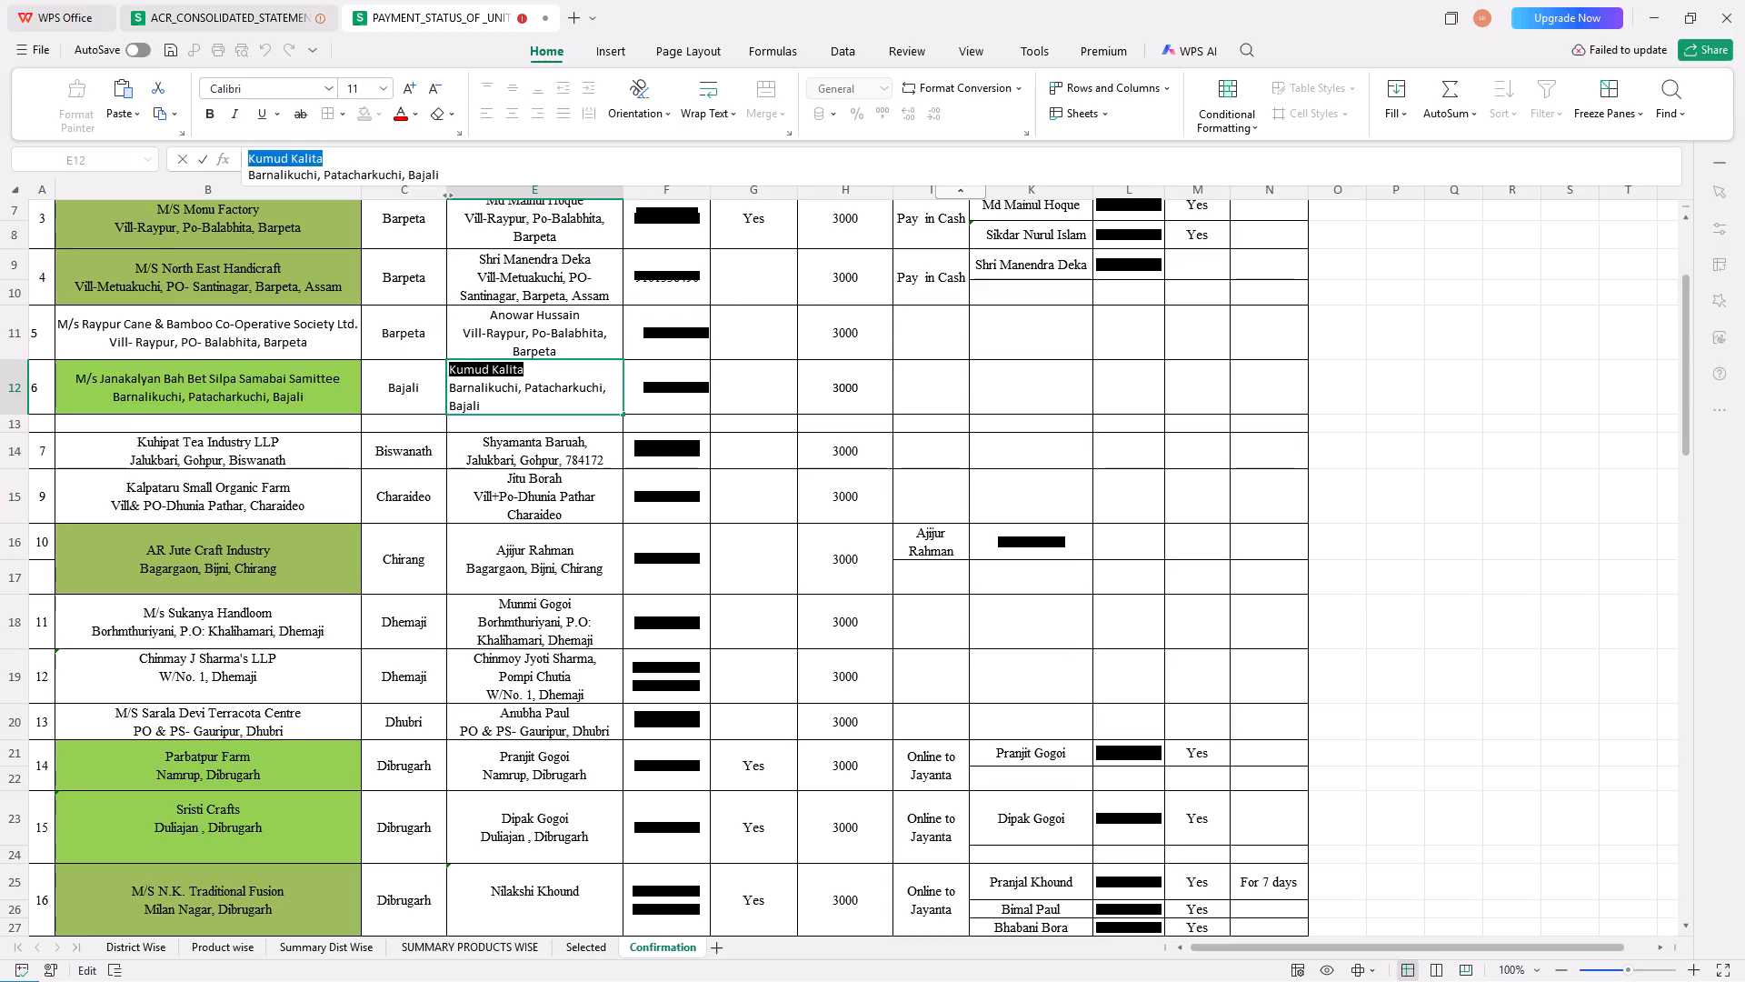
{"action": "left_click", "coordinate": [922, 381]}
{"action": "left_click", "coordinate": [1008, 378]}
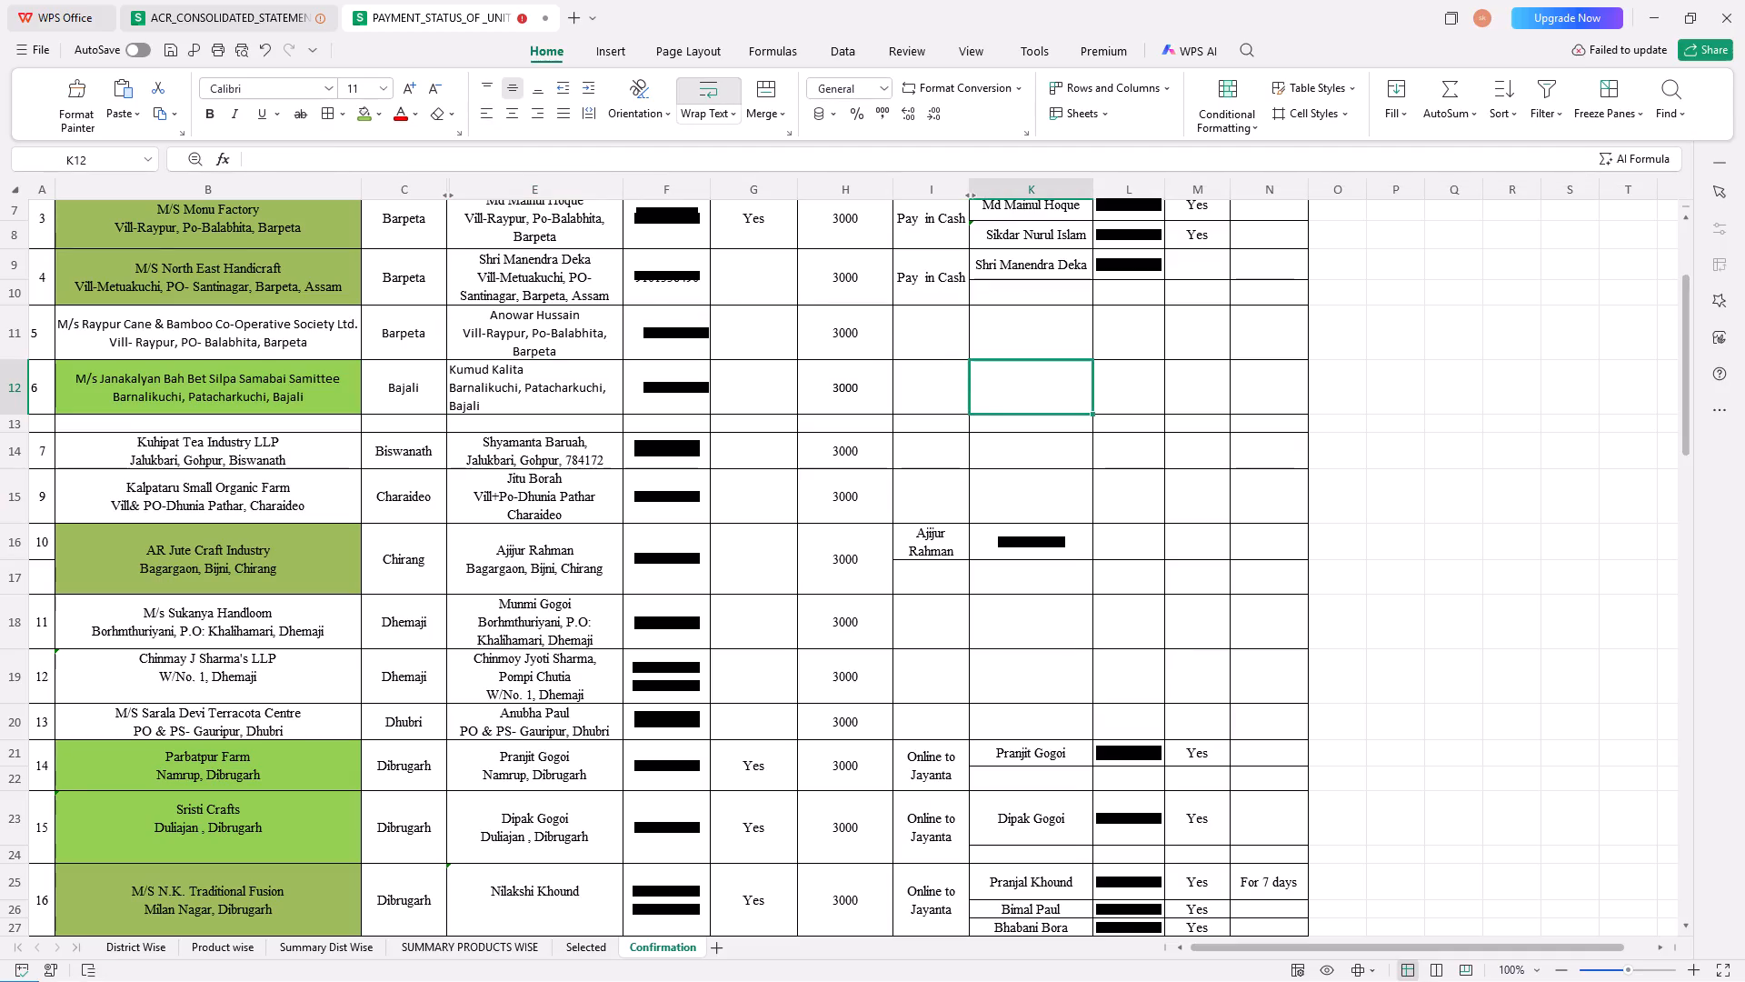
{"action": "key", "text": "ctrl+v"}
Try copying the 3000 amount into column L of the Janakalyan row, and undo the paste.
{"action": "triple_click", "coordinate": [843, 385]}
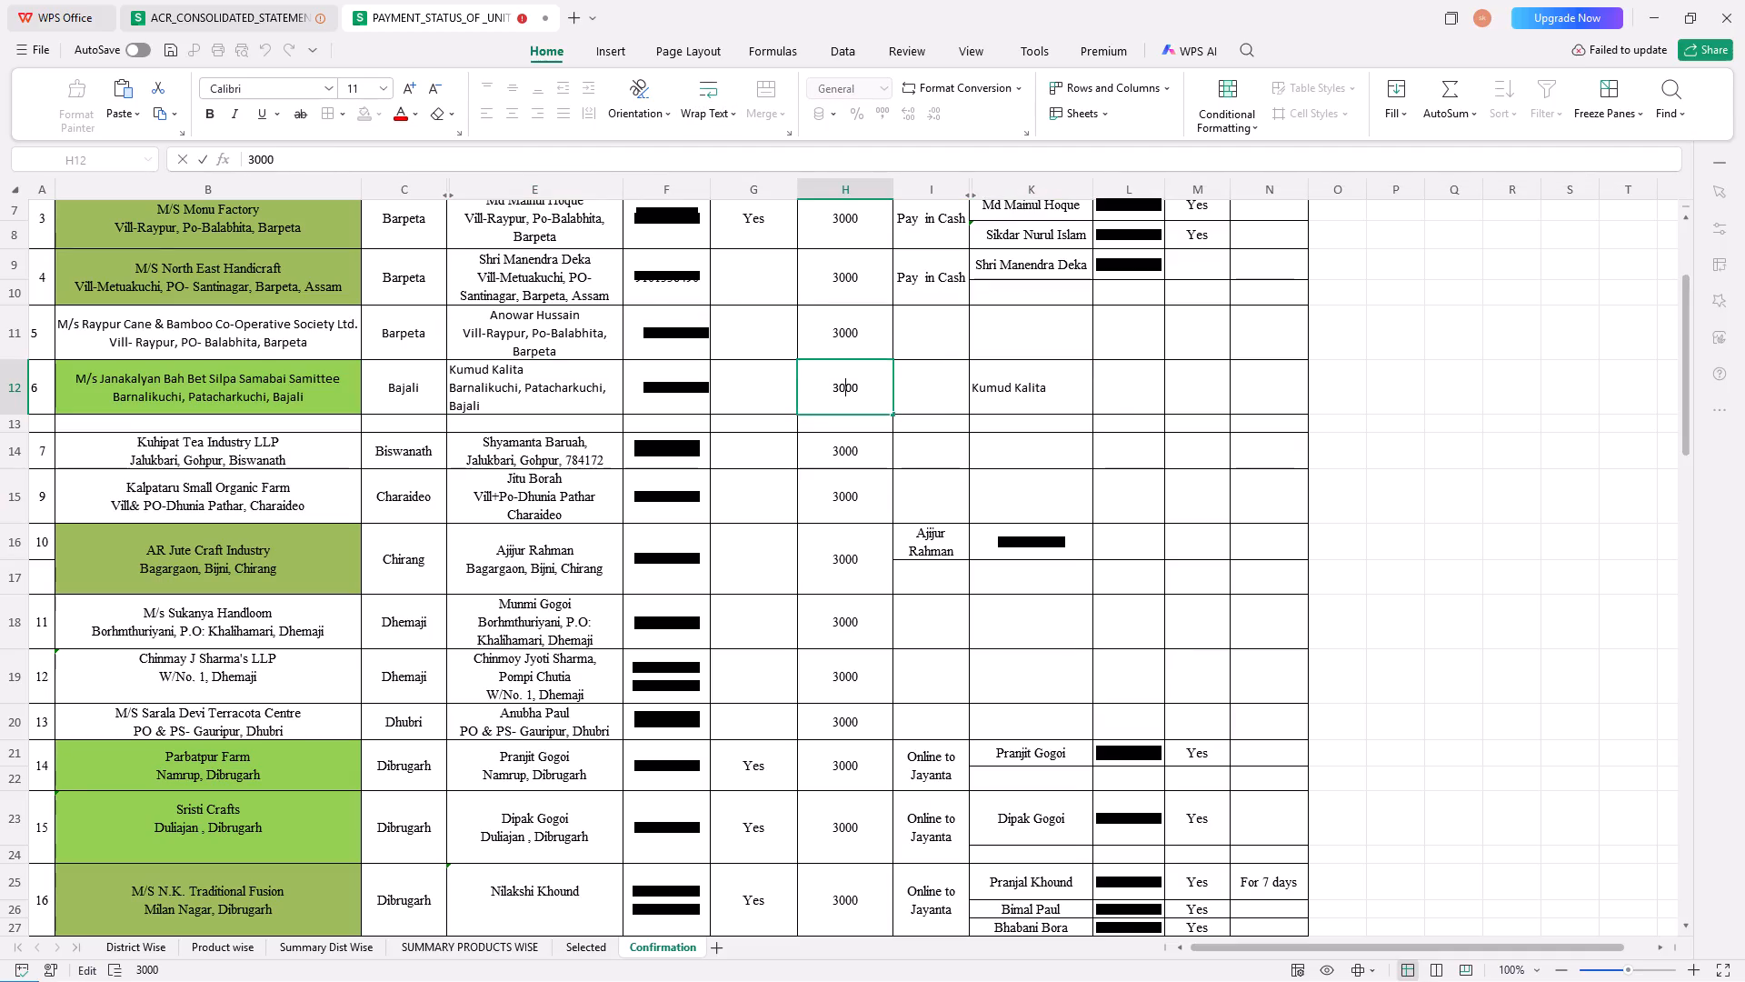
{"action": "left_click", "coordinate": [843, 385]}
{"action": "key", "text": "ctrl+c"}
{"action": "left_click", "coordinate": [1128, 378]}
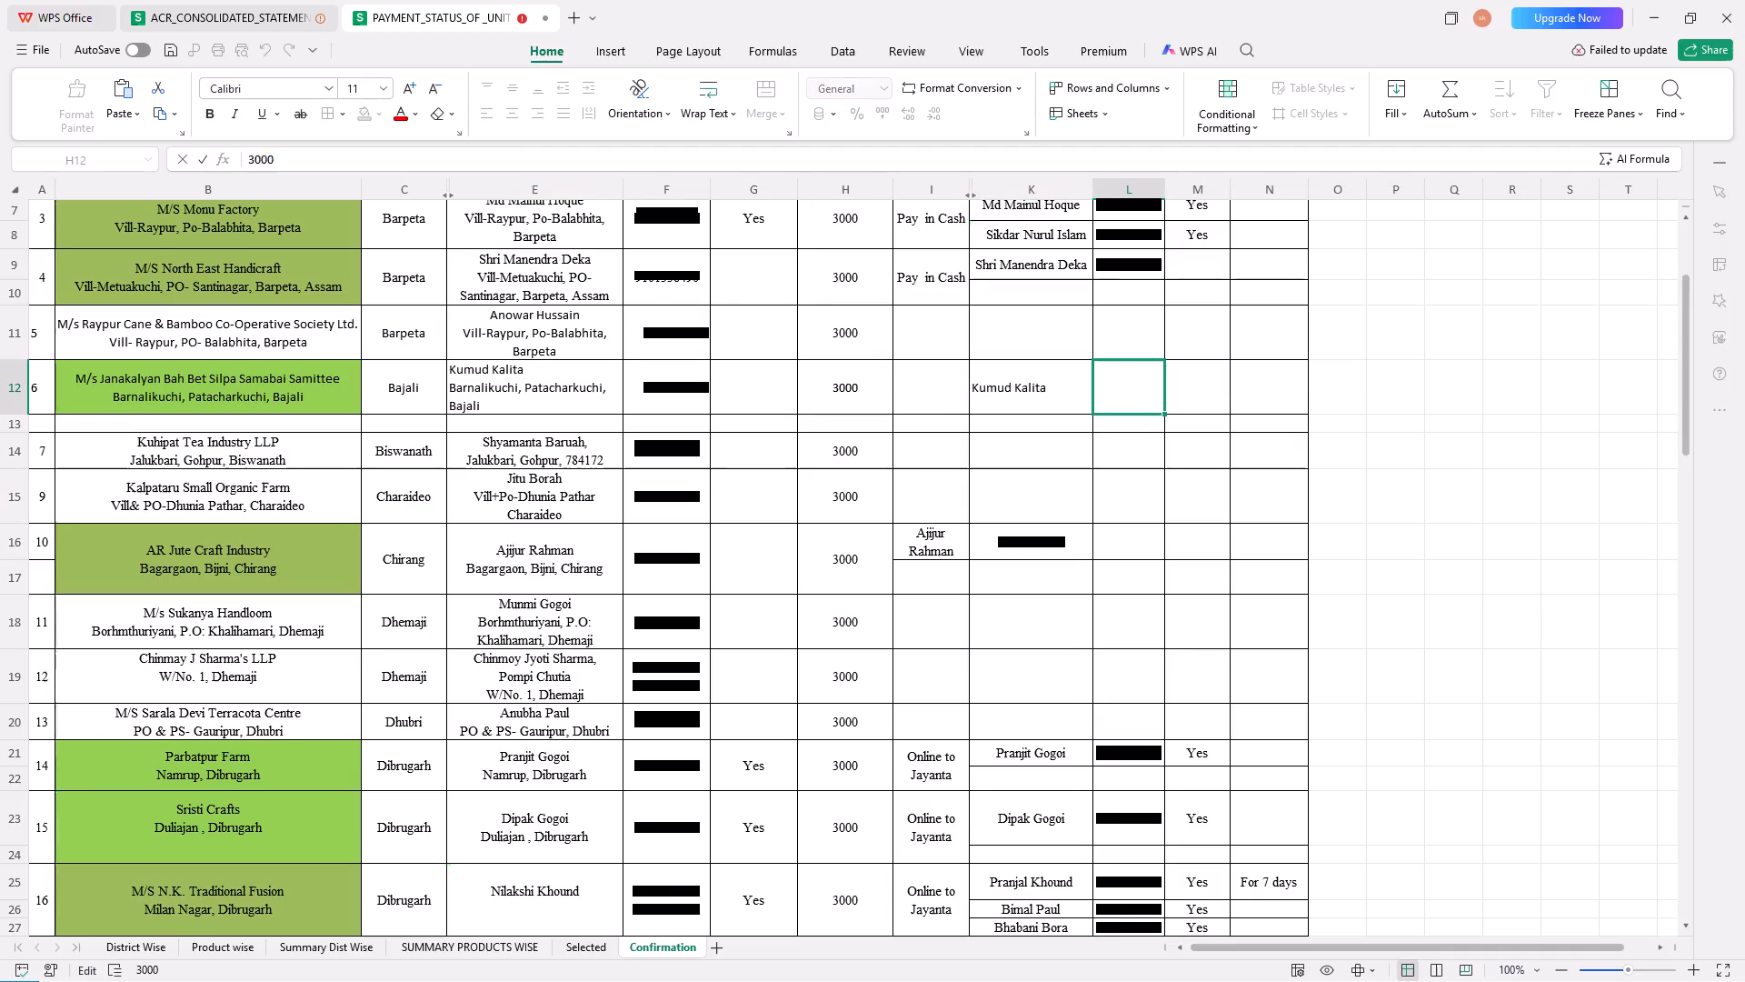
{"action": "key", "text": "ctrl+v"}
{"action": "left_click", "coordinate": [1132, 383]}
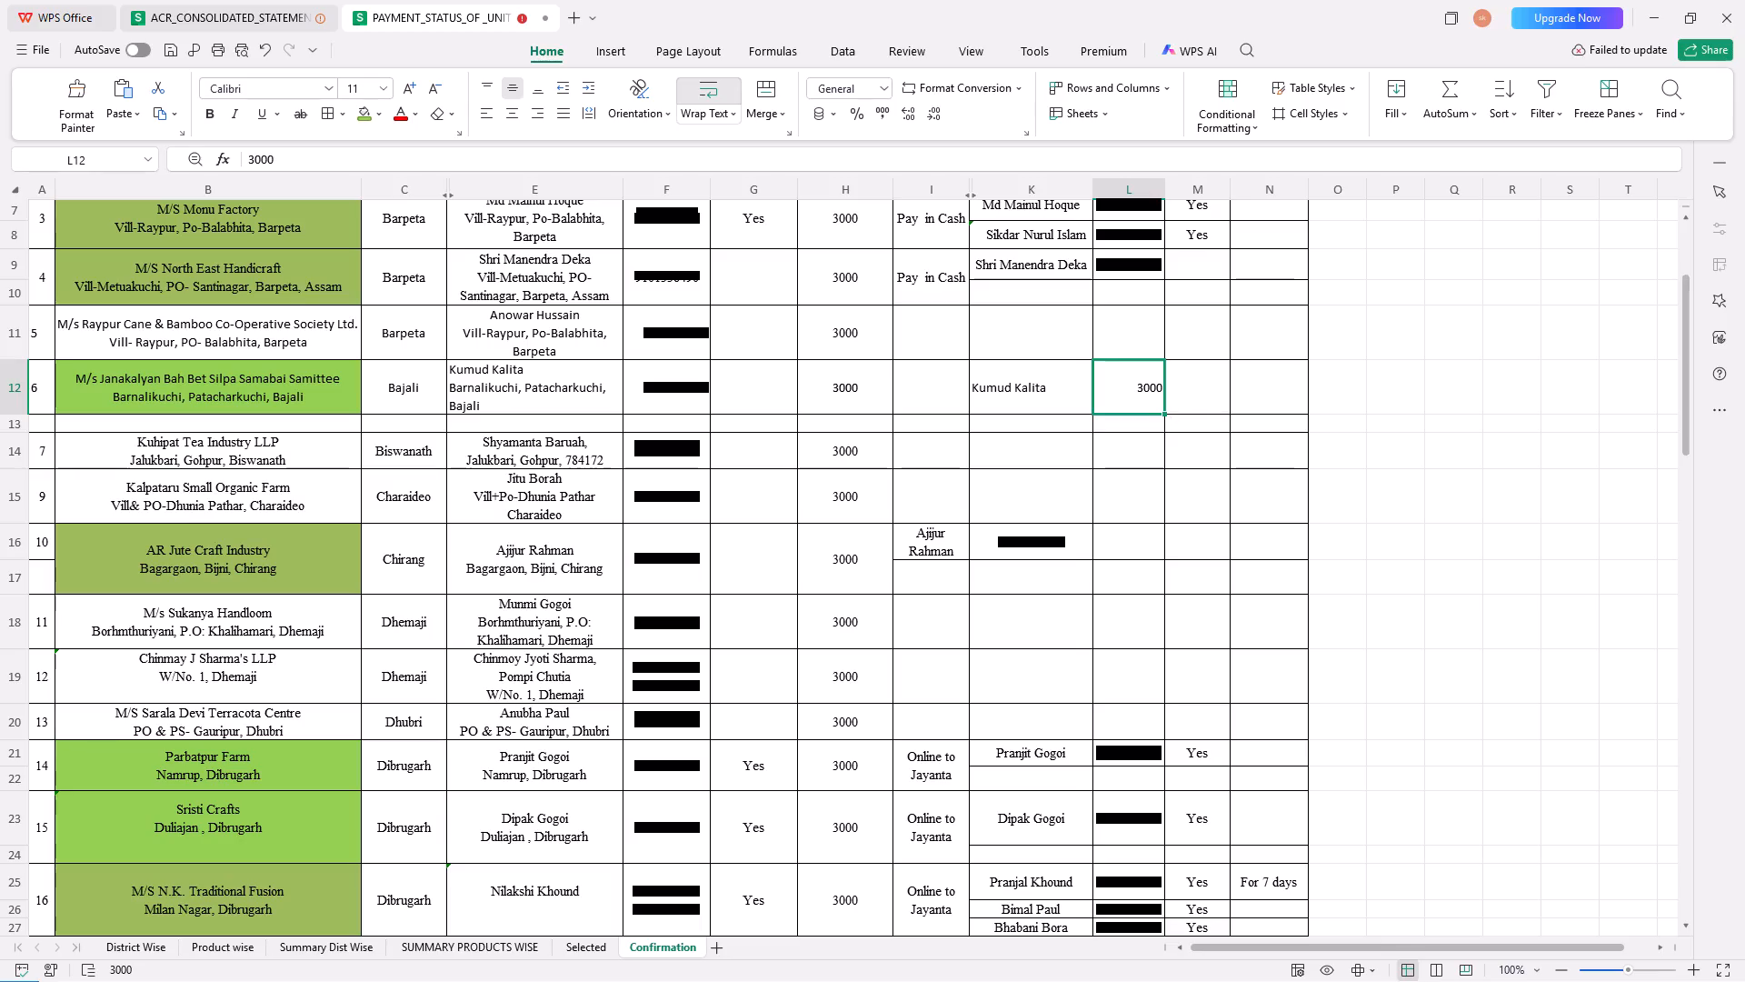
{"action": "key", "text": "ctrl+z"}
Enter "Pay in Cash" in column I of the Janakalyan row, reusing the wording from the North East Handicraft row.
{"action": "left_click", "coordinate": [927, 398]}
{"action": "type", "text": "Payn n cash"}
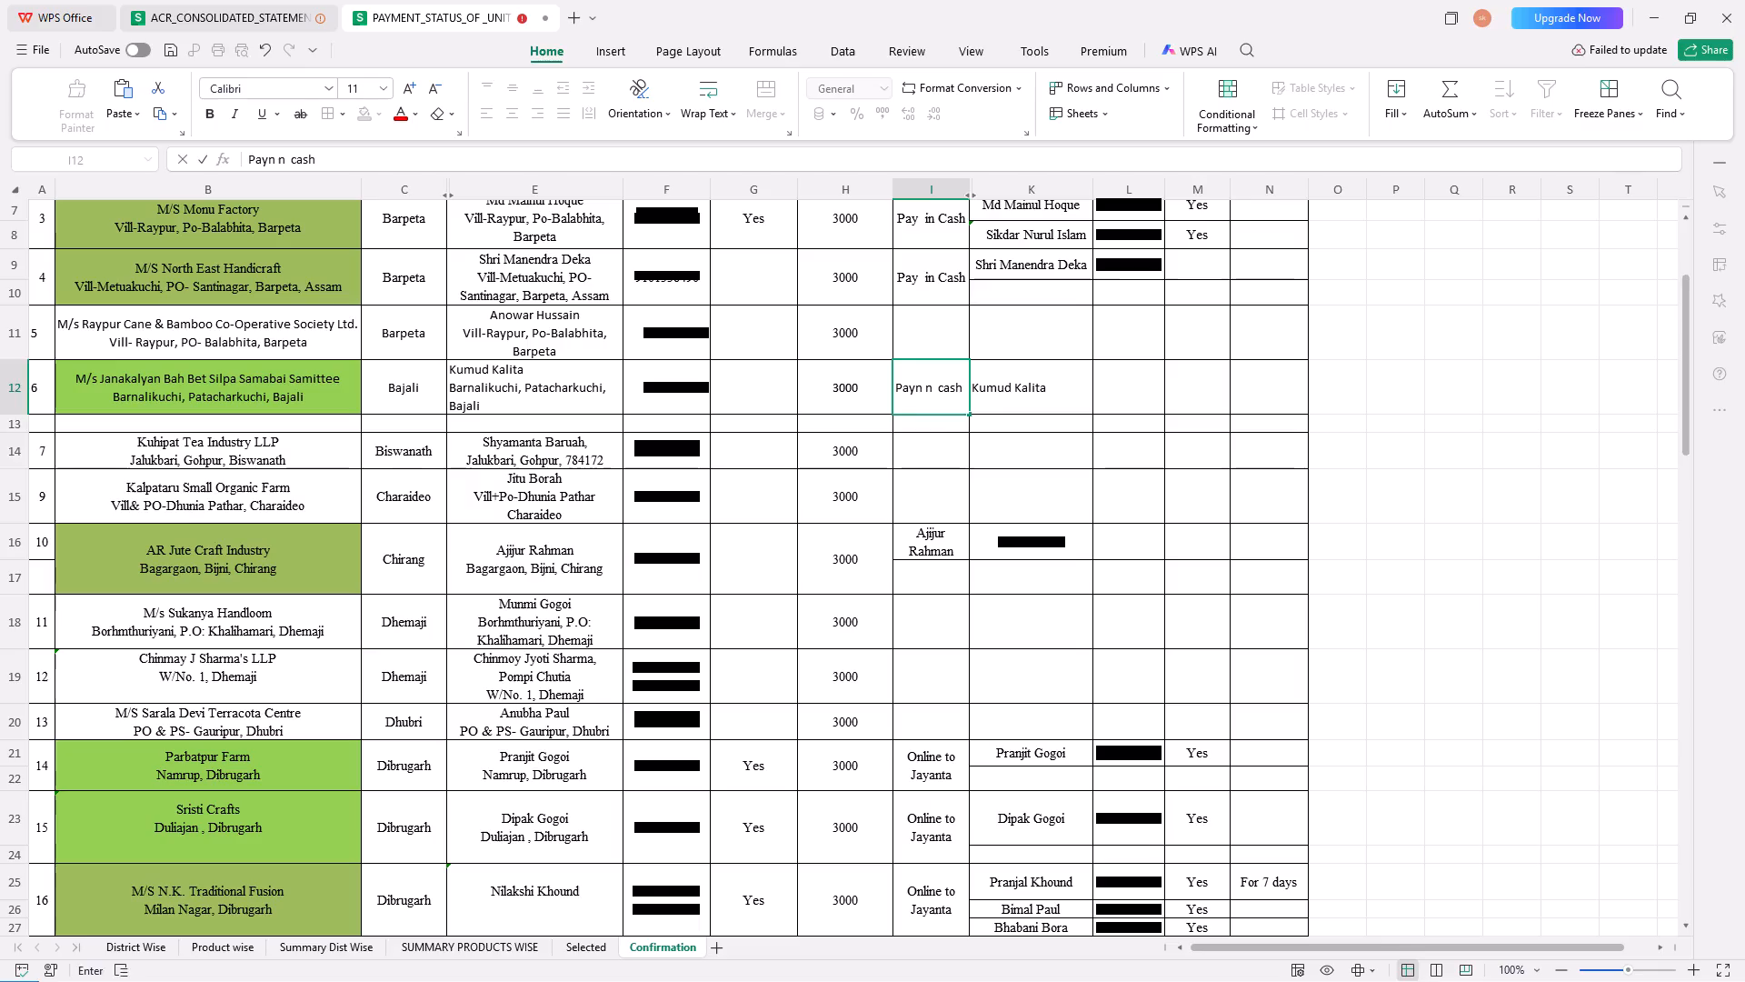
{"action": "left_click", "coordinate": [955, 446]}
{"action": "left_click", "coordinate": [930, 391]}
{"action": "left_click", "coordinate": [926, 298]}
{"action": "triple_click", "coordinate": [933, 278]}
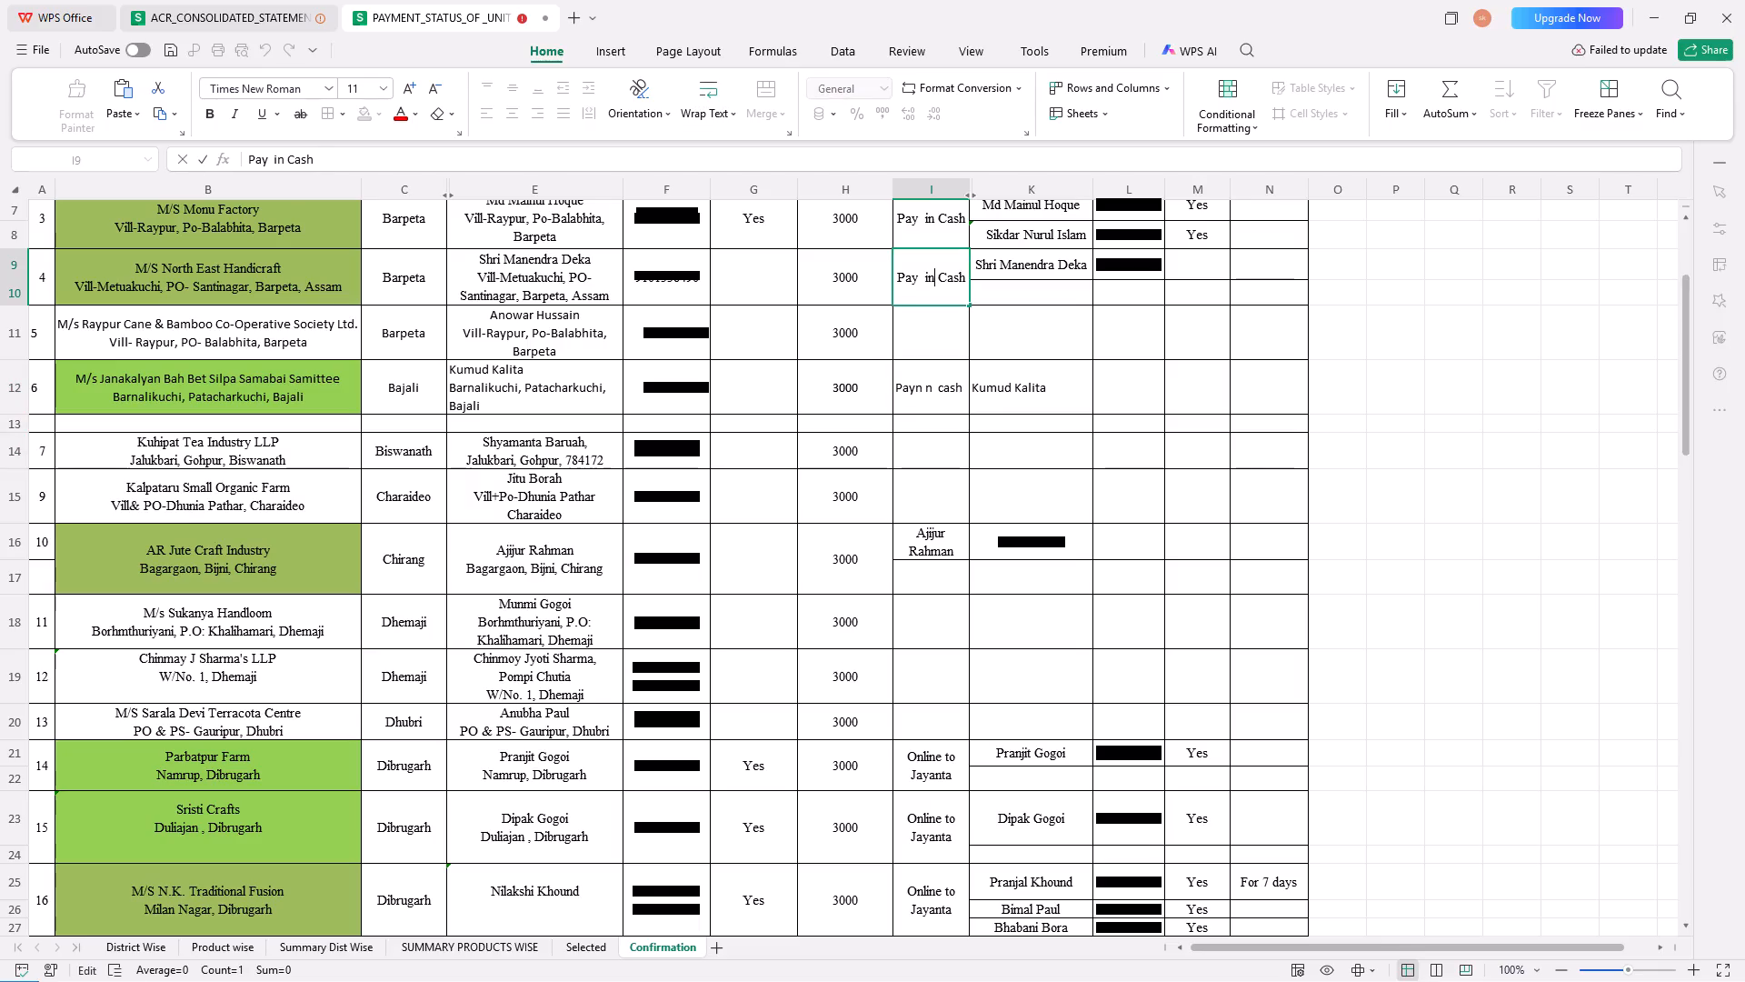
{"action": "triple_click", "coordinate": [933, 278]}
{"action": "triple_click", "coordinate": [933, 278]}
{"action": "double_click", "coordinate": [932, 278]}
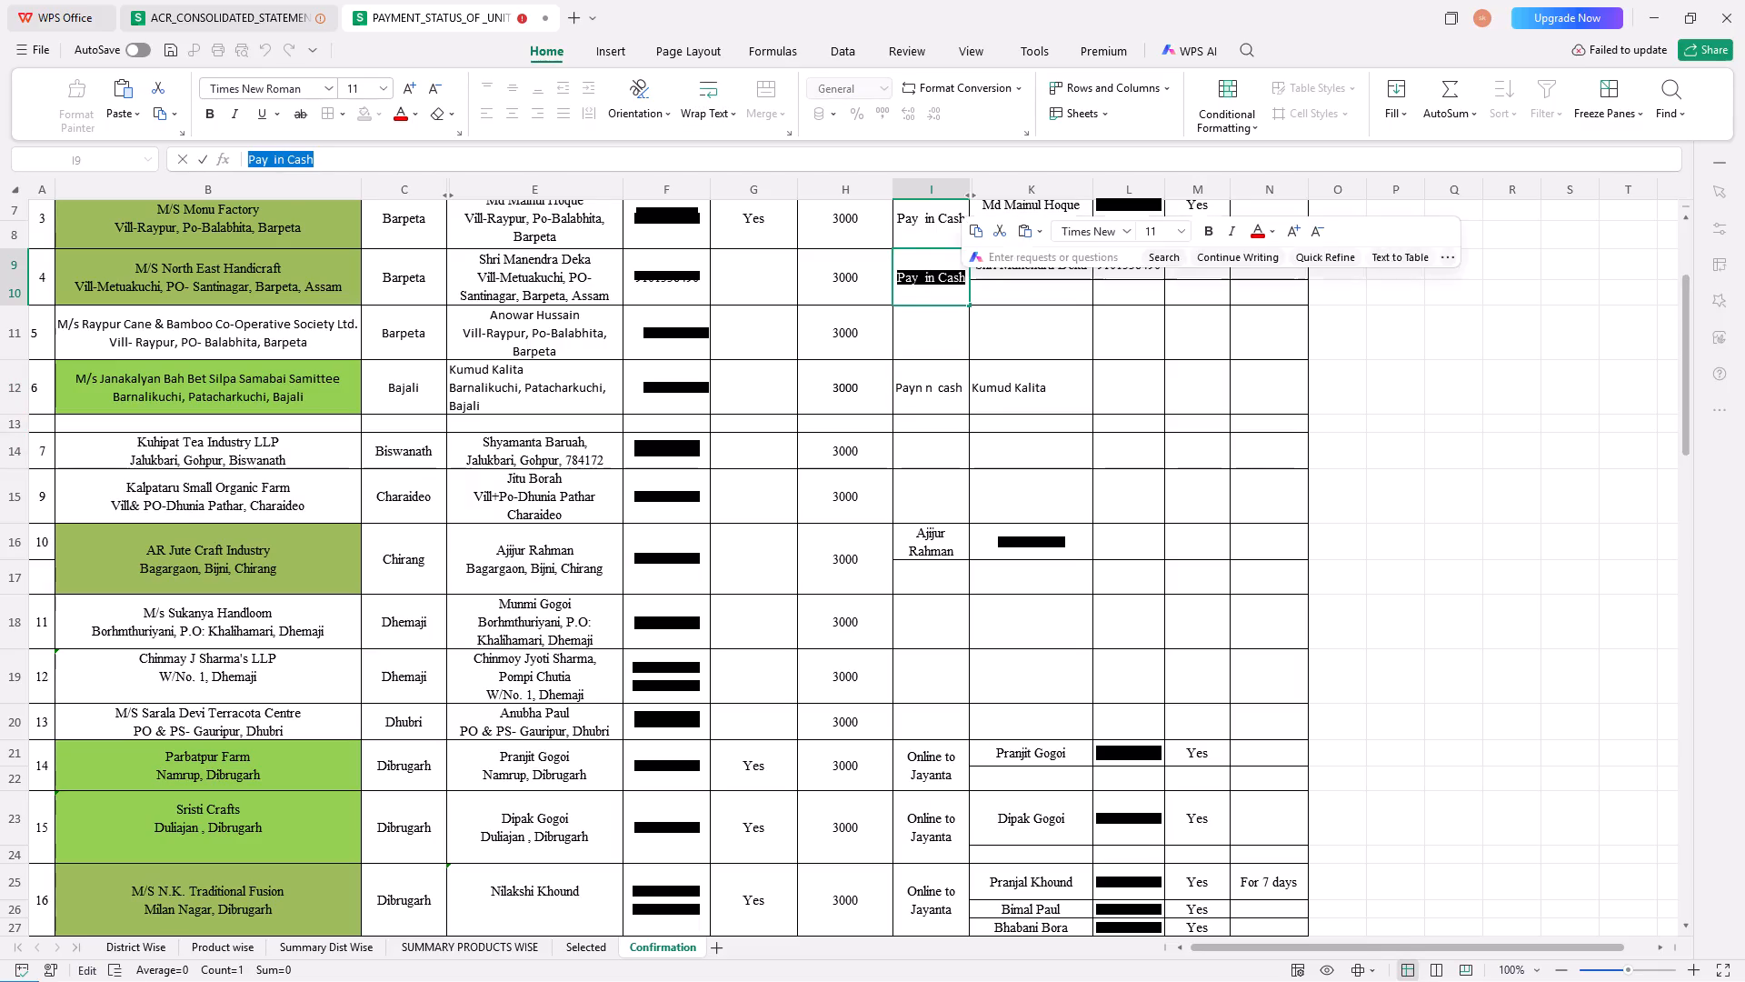
{"action": "key", "text": "ctrl+c"}
{"action": "triple_click", "coordinate": [928, 387]}
{"action": "double_click", "coordinate": [928, 386]}
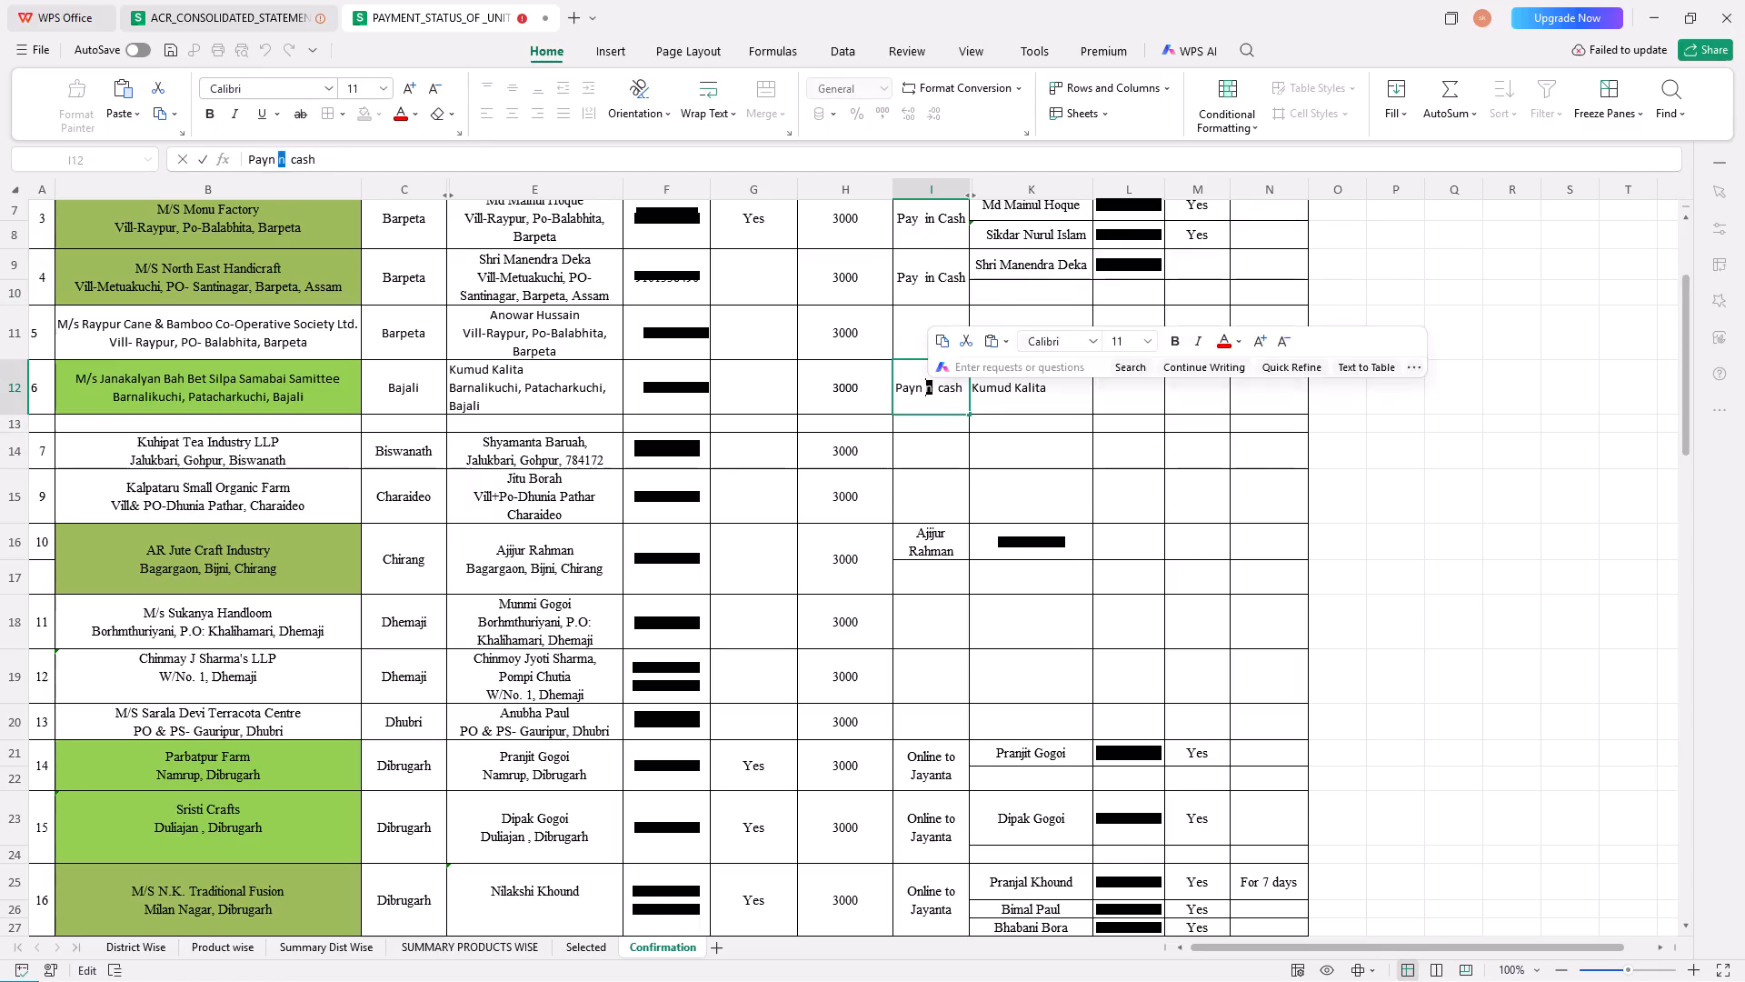
{"action": "key", "text": "ctrl+v"}
{"action": "left_click", "coordinate": [956, 469]}
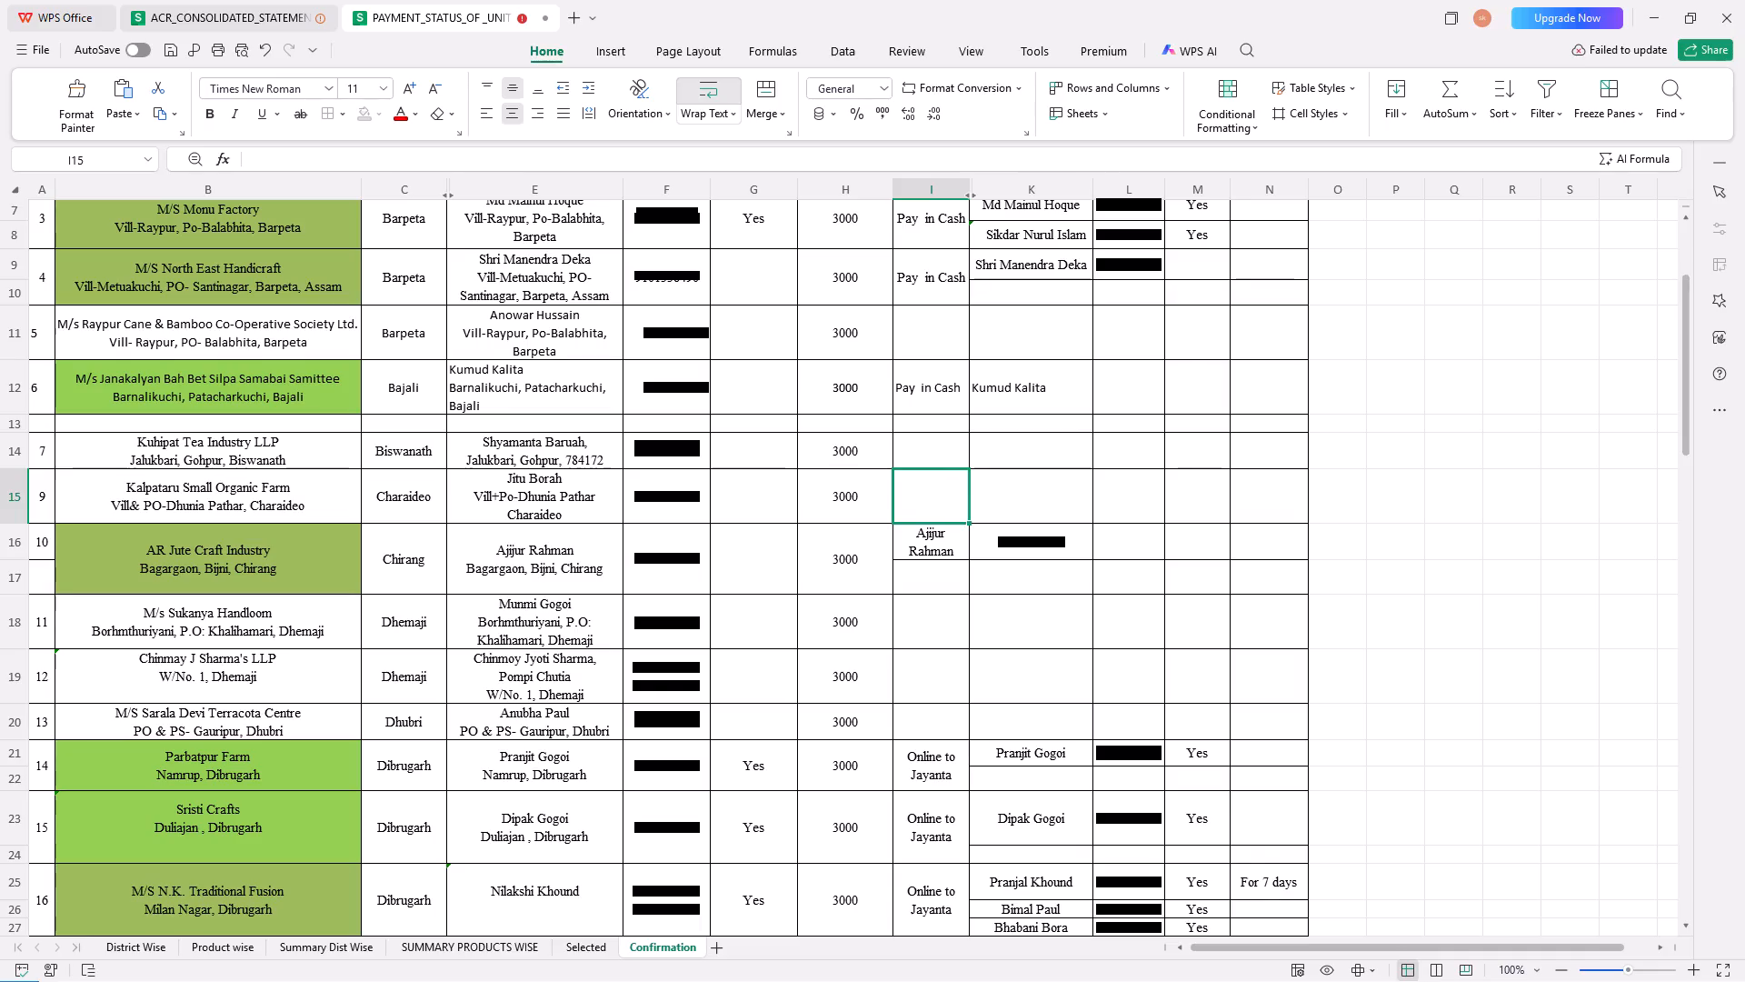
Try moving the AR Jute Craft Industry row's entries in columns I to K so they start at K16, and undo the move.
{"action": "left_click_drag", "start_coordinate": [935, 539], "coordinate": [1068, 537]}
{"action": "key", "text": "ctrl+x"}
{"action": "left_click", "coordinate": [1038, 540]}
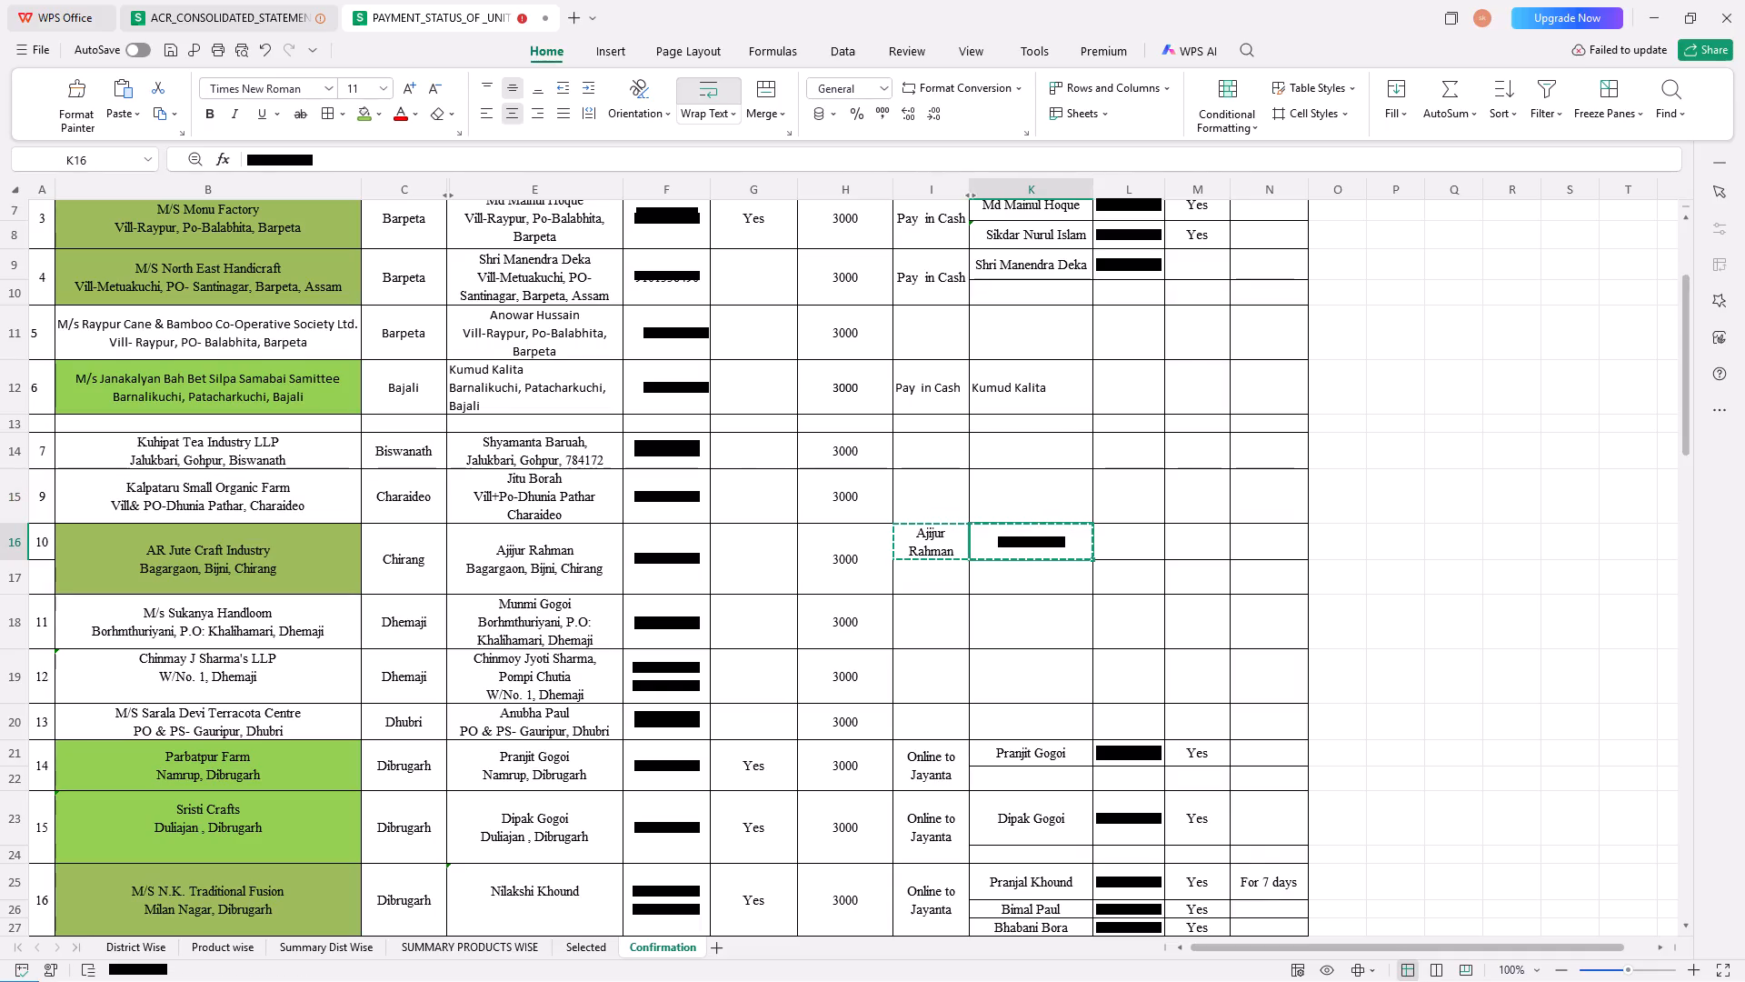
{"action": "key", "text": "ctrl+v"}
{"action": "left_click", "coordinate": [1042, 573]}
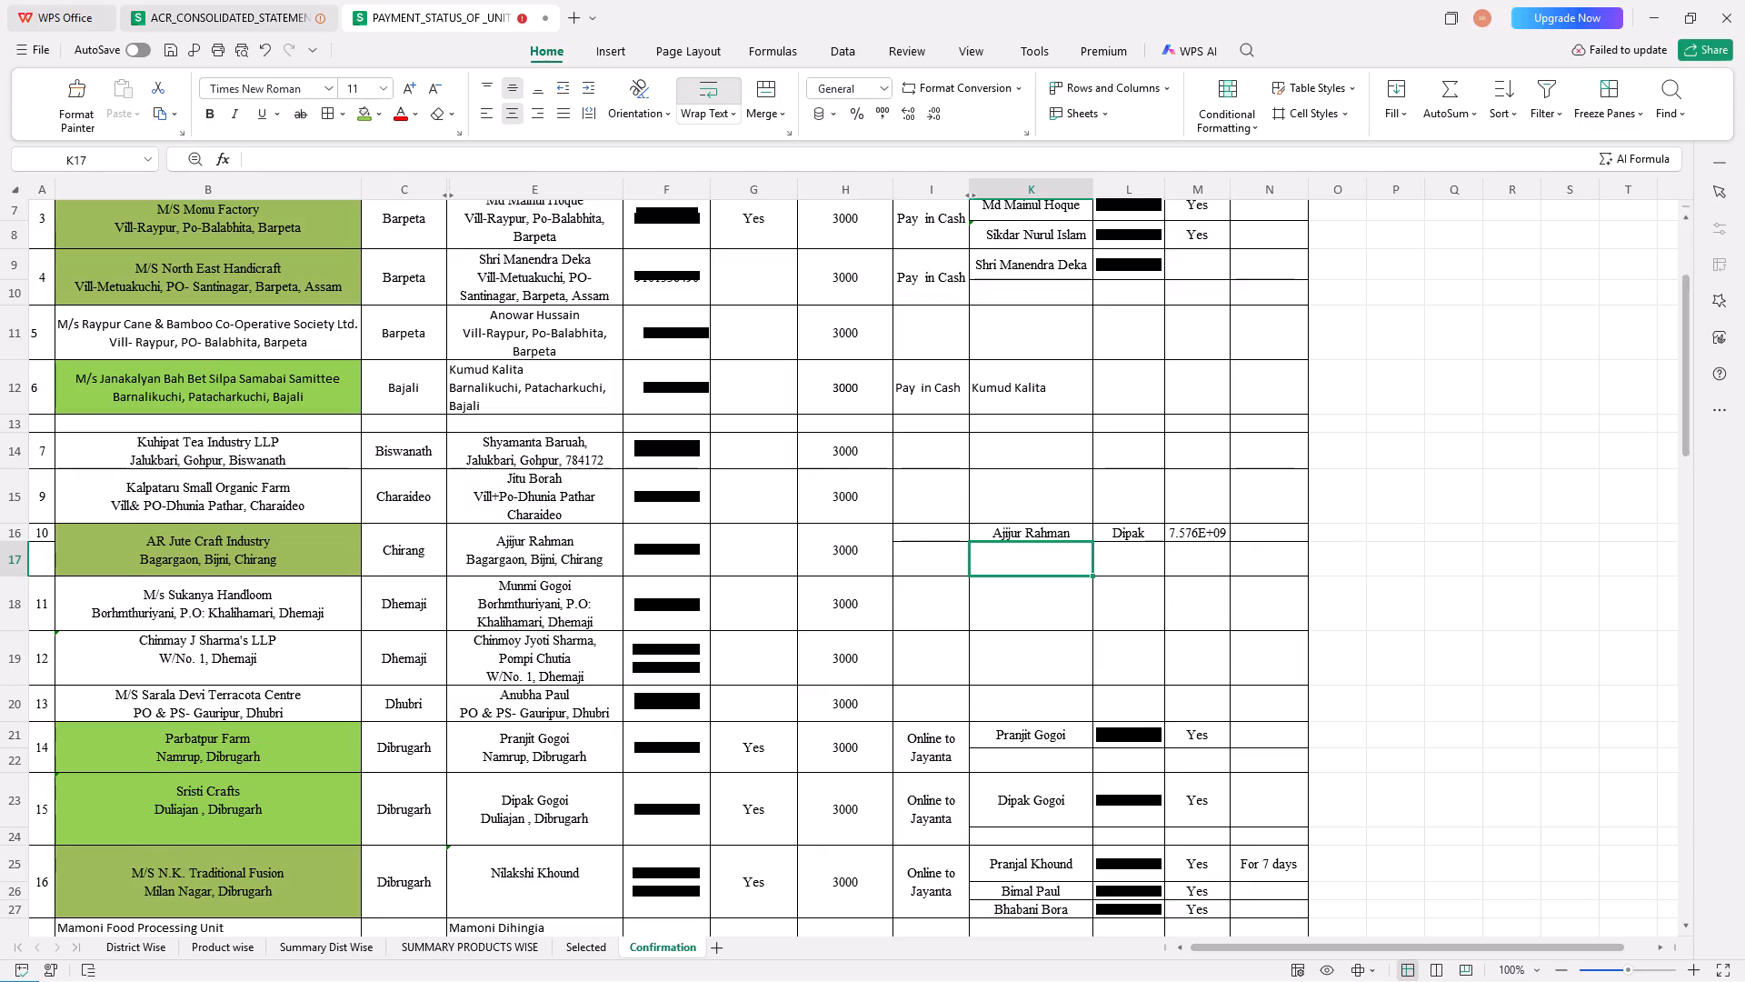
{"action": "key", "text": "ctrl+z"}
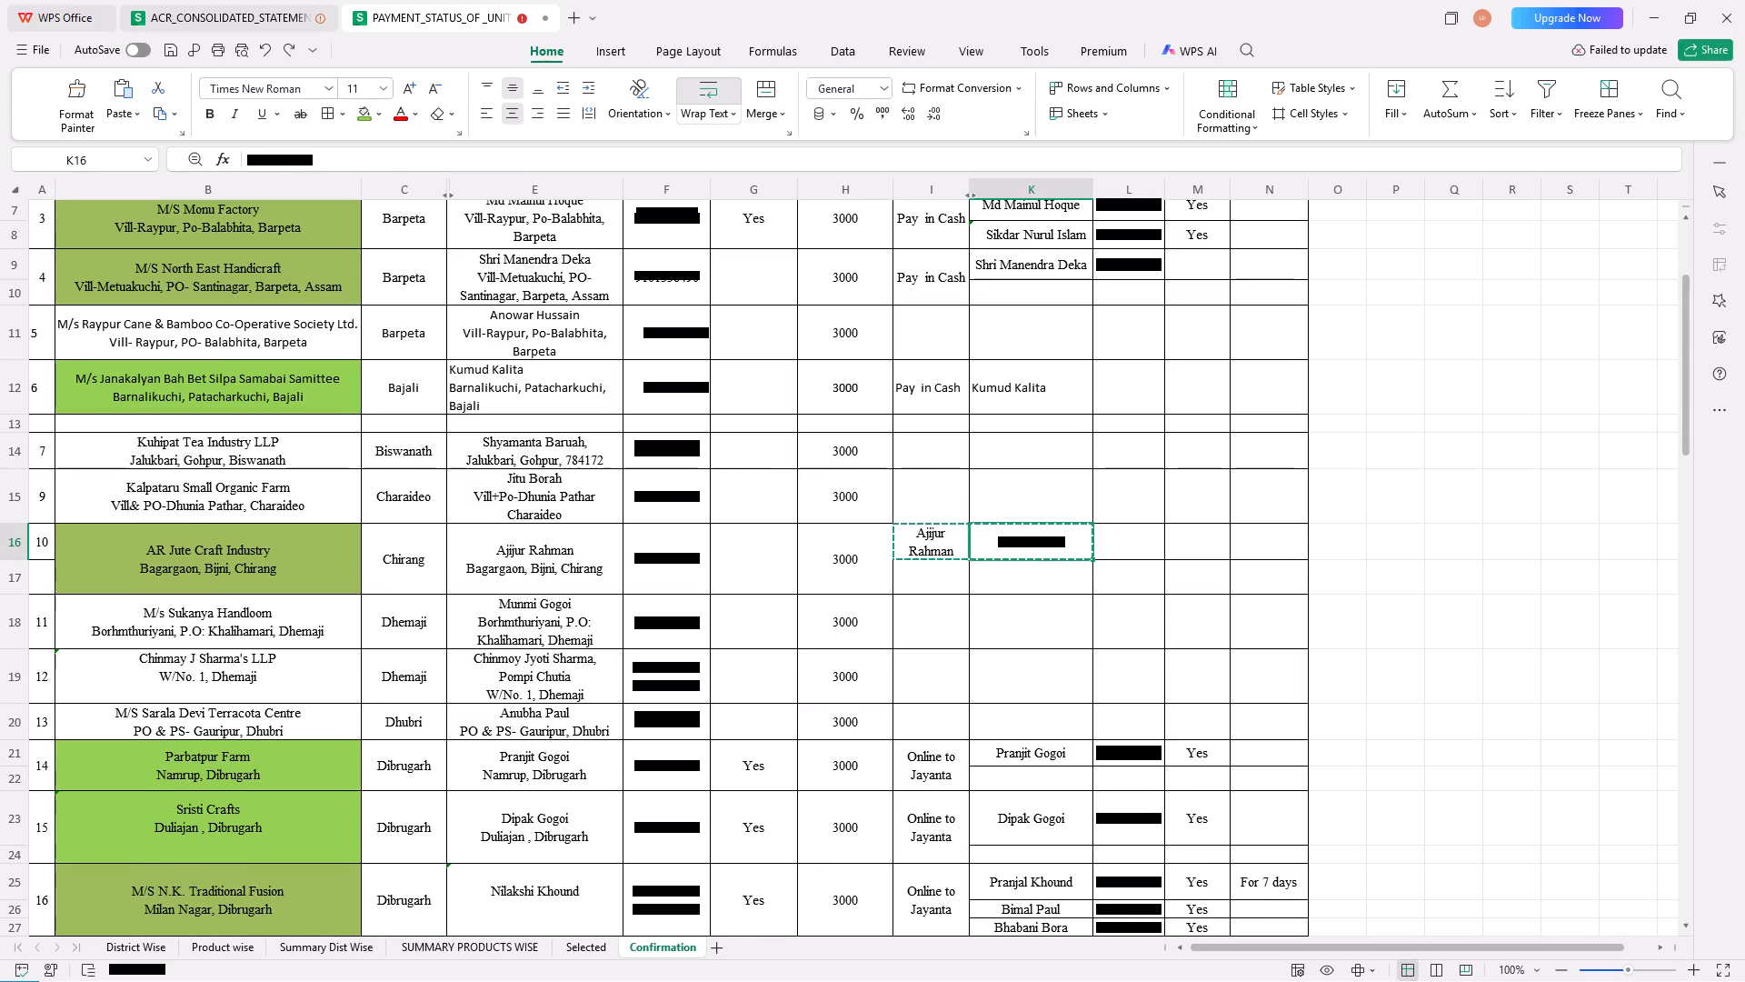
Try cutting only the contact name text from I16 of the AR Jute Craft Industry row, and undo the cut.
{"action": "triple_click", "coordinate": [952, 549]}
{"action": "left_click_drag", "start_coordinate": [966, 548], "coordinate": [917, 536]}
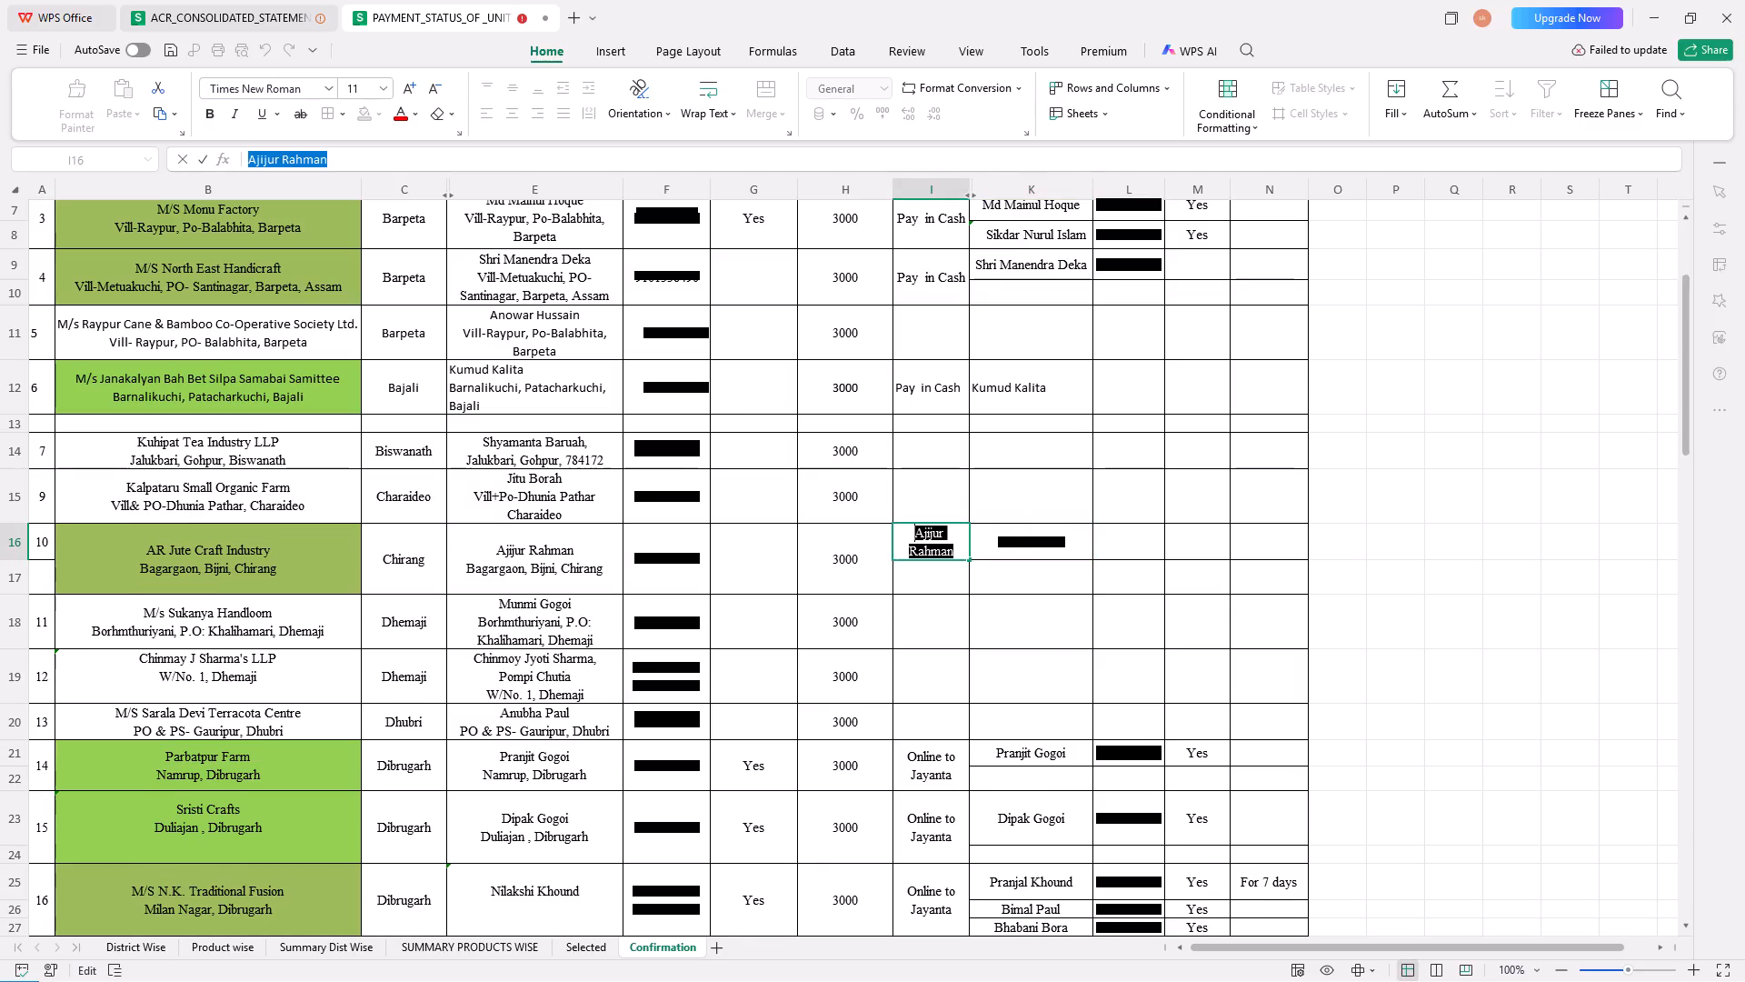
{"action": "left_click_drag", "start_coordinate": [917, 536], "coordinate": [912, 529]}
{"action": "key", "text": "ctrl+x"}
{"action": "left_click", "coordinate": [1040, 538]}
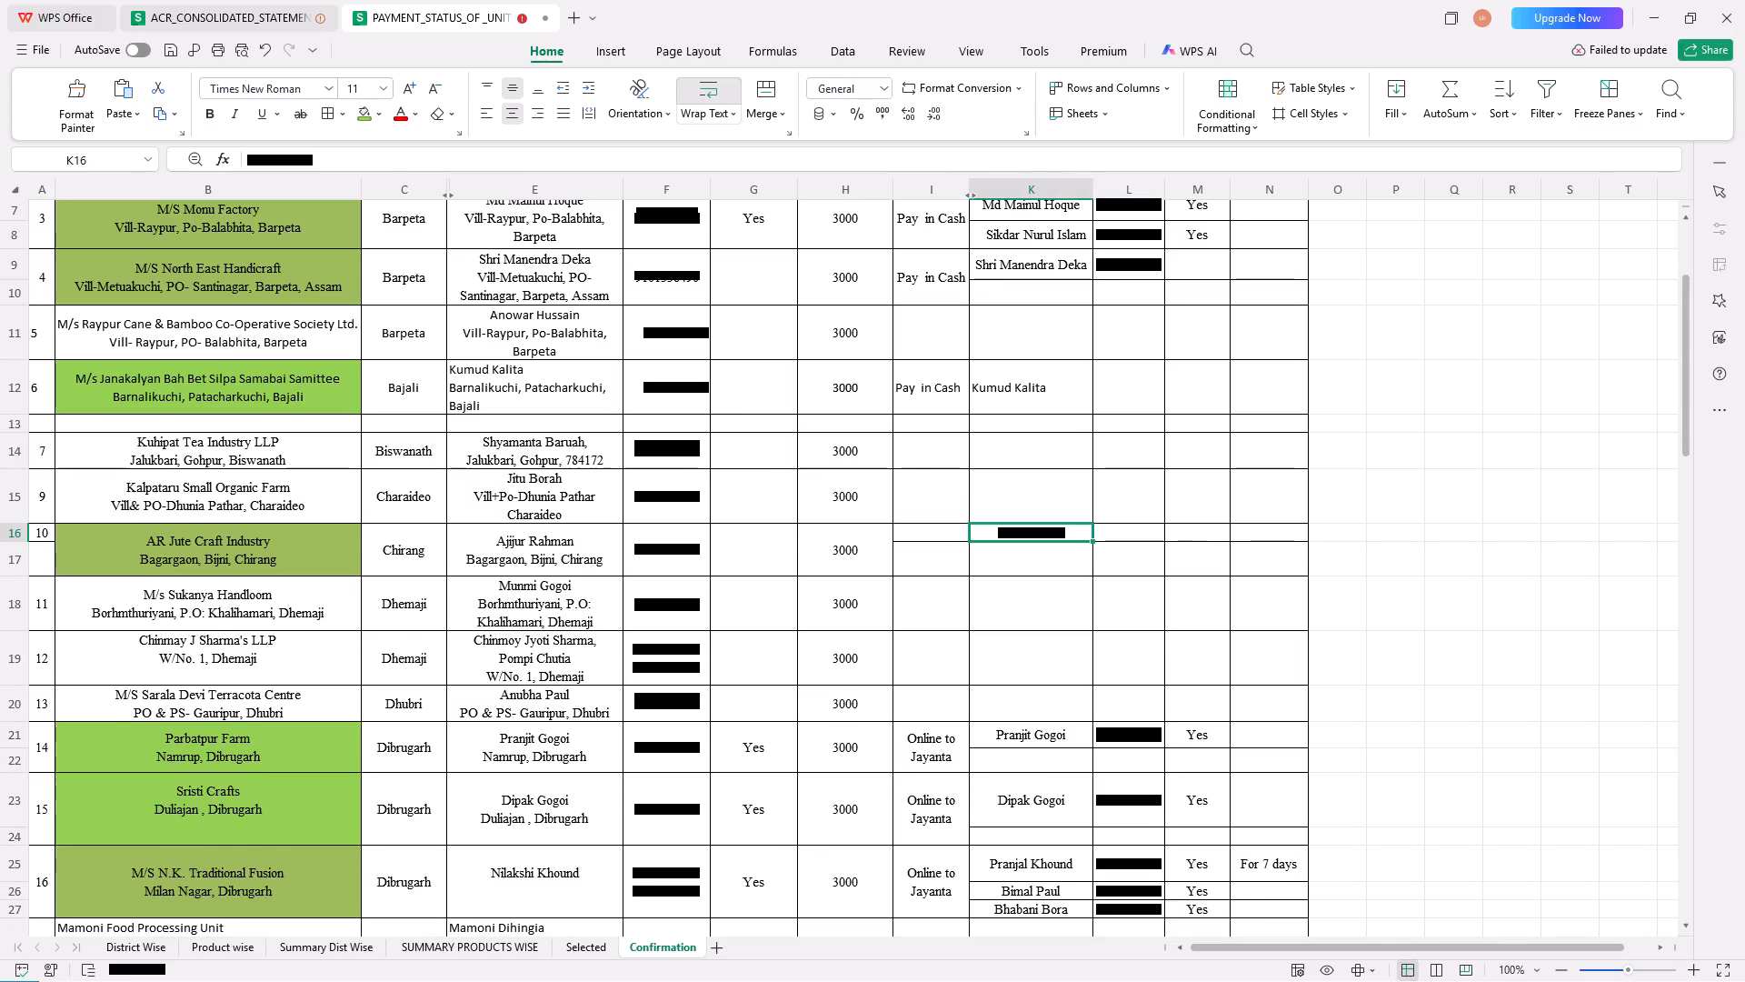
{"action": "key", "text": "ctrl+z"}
Move the AR Jute Craft Industry row's entries from columns I to K so that they start at K16.
{"action": "left_click", "coordinate": [908, 541]}
{"action": "left_click_drag", "start_coordinate": [928, 534], "coordinate": [1025, 539]}
{"action": "key", "text": "ctrl+x"}
{"action": "left_click", "coordinate": [1012, 554]}
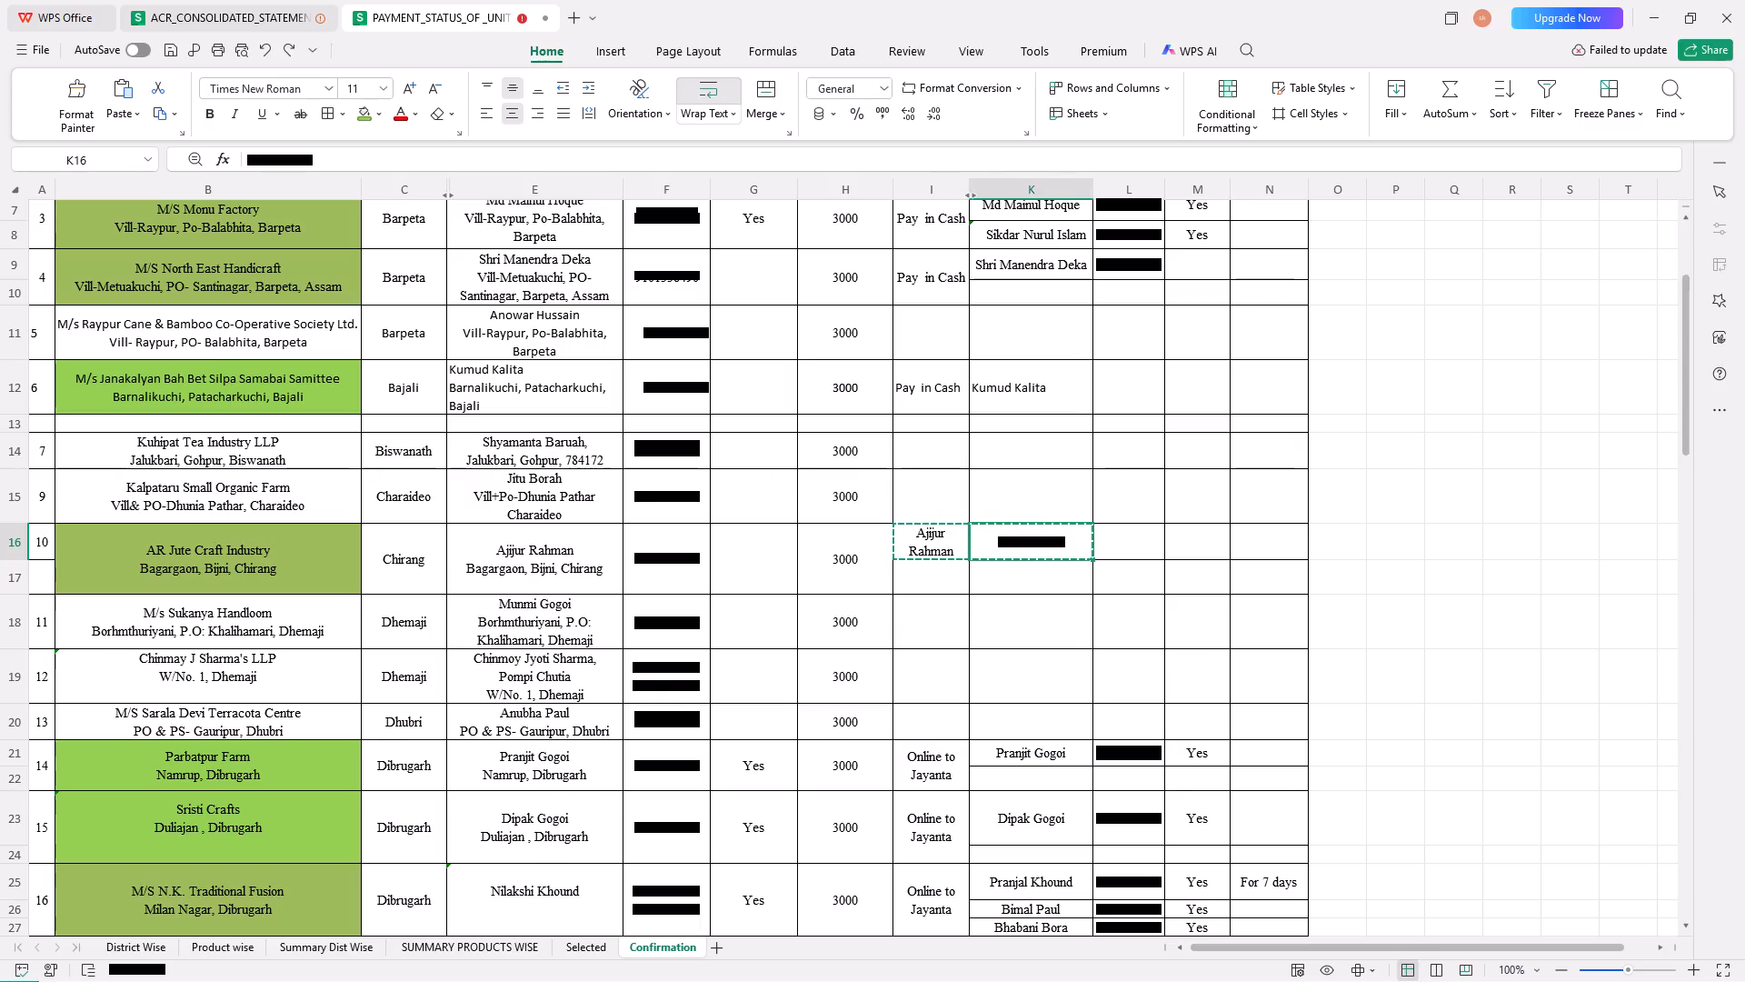
{"action": "key", "text": "ctrl+v"}
Clear the stray name from L16 in the AR Jute Craft Industry row.
{"action": "double_click", "coordinate": [1122, 531]}
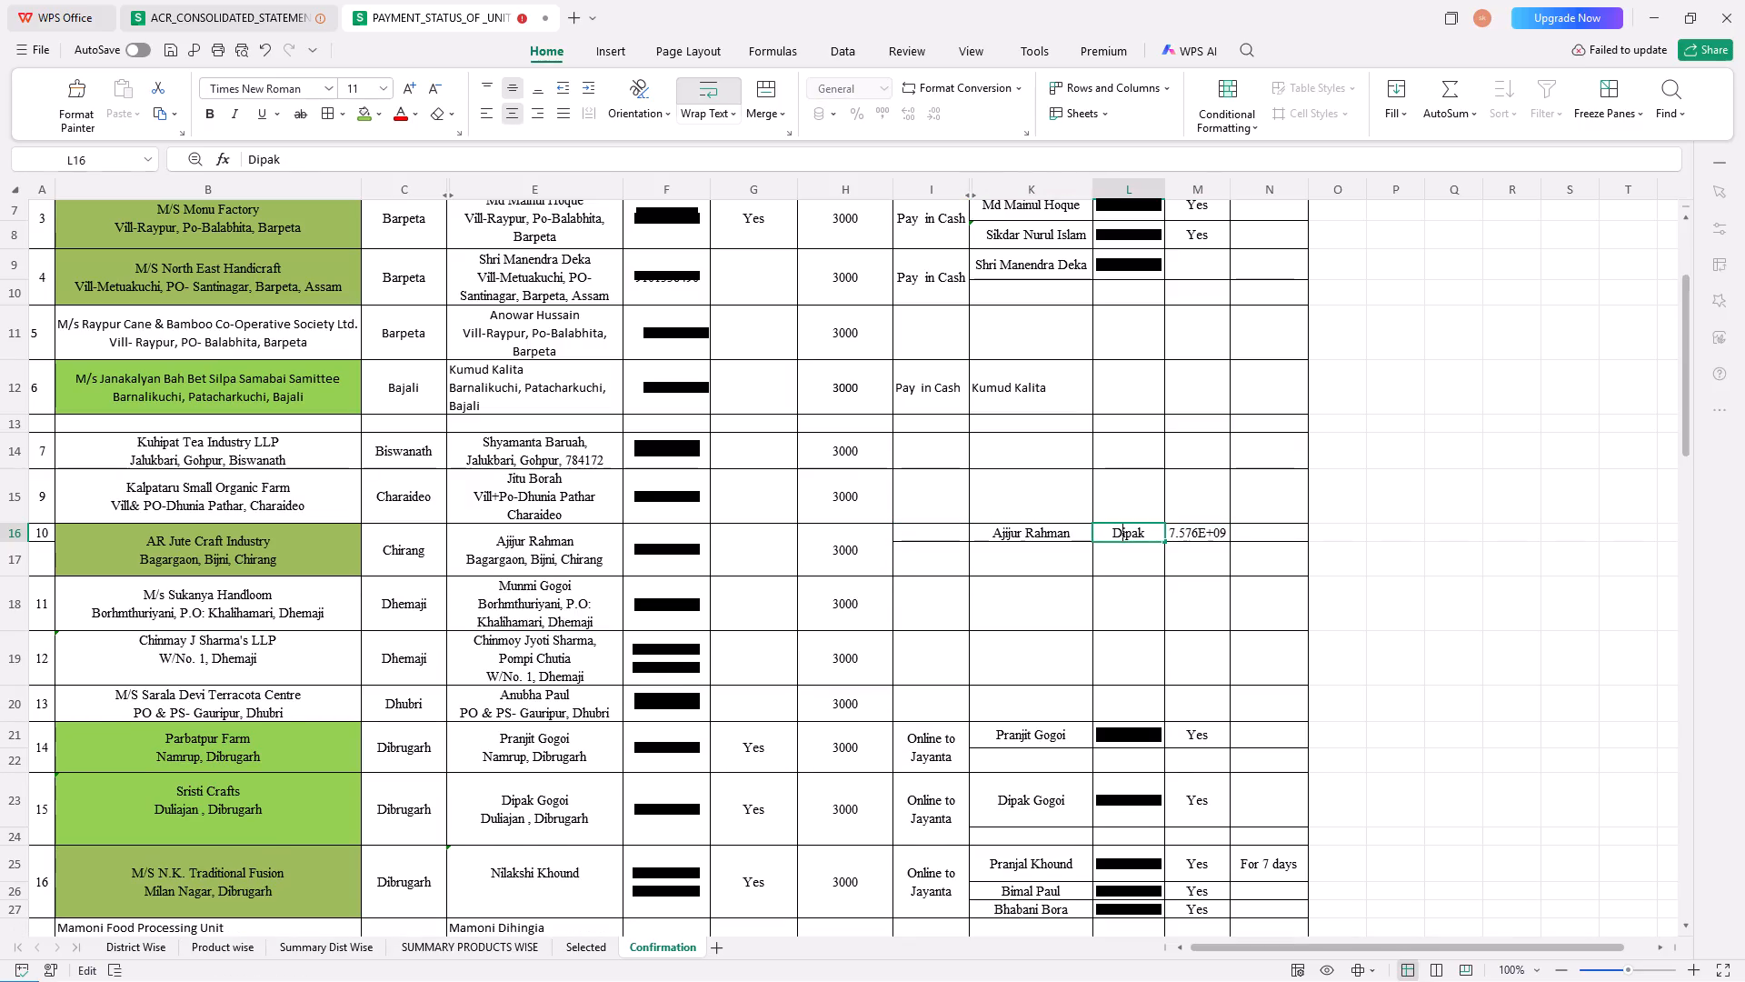
{"action": "left_click", "coordinate": [1145, 533]}
{"action": "left_click", "coordinate": [1152, 533]}
{"action": "left_click_drag", "start_coordinate": [1152, 532], "coordinate": [1102, 526]}
{"action": "key", "text": "BackSpace"}
{"action": "left_click", "coordinate": [1214, 579]}
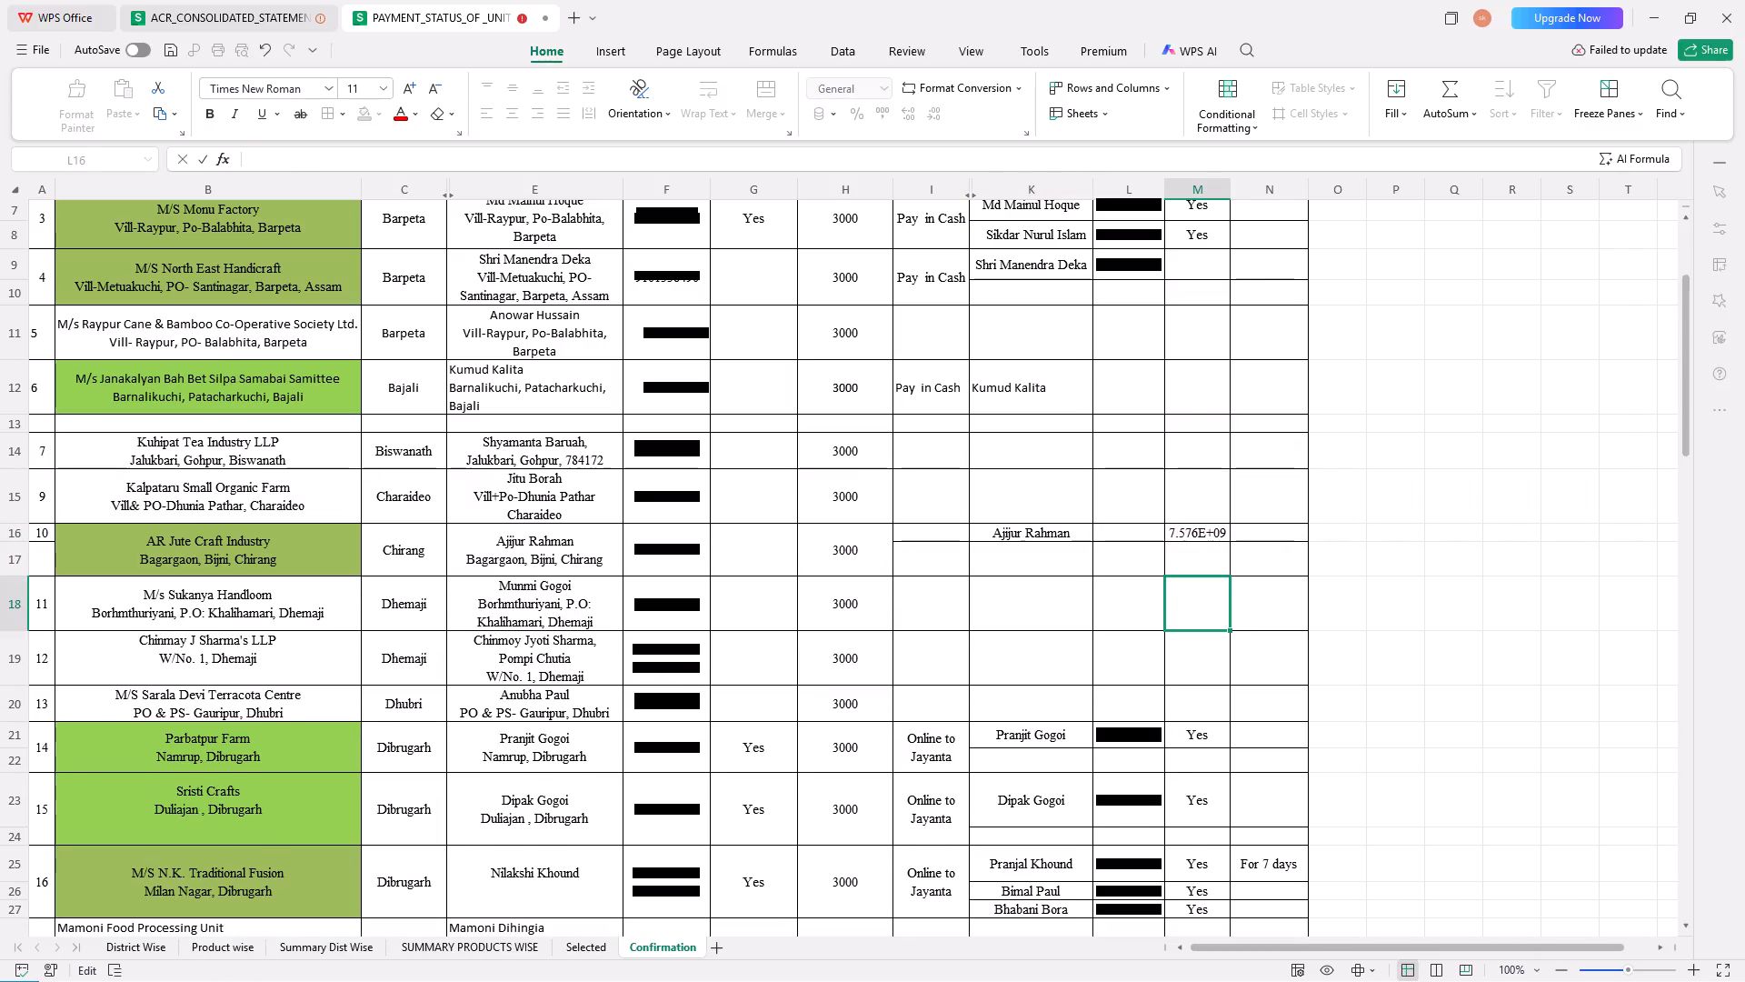
Move the phone number in the AR Jute Craft Industry row from M16 to L16.
{"action": "left_click", "coordinate": [1202, 526]}
{"action": "key", "text": "ctrl+x"}
{"action": "left_click", "coordinate": [1137, 531]}
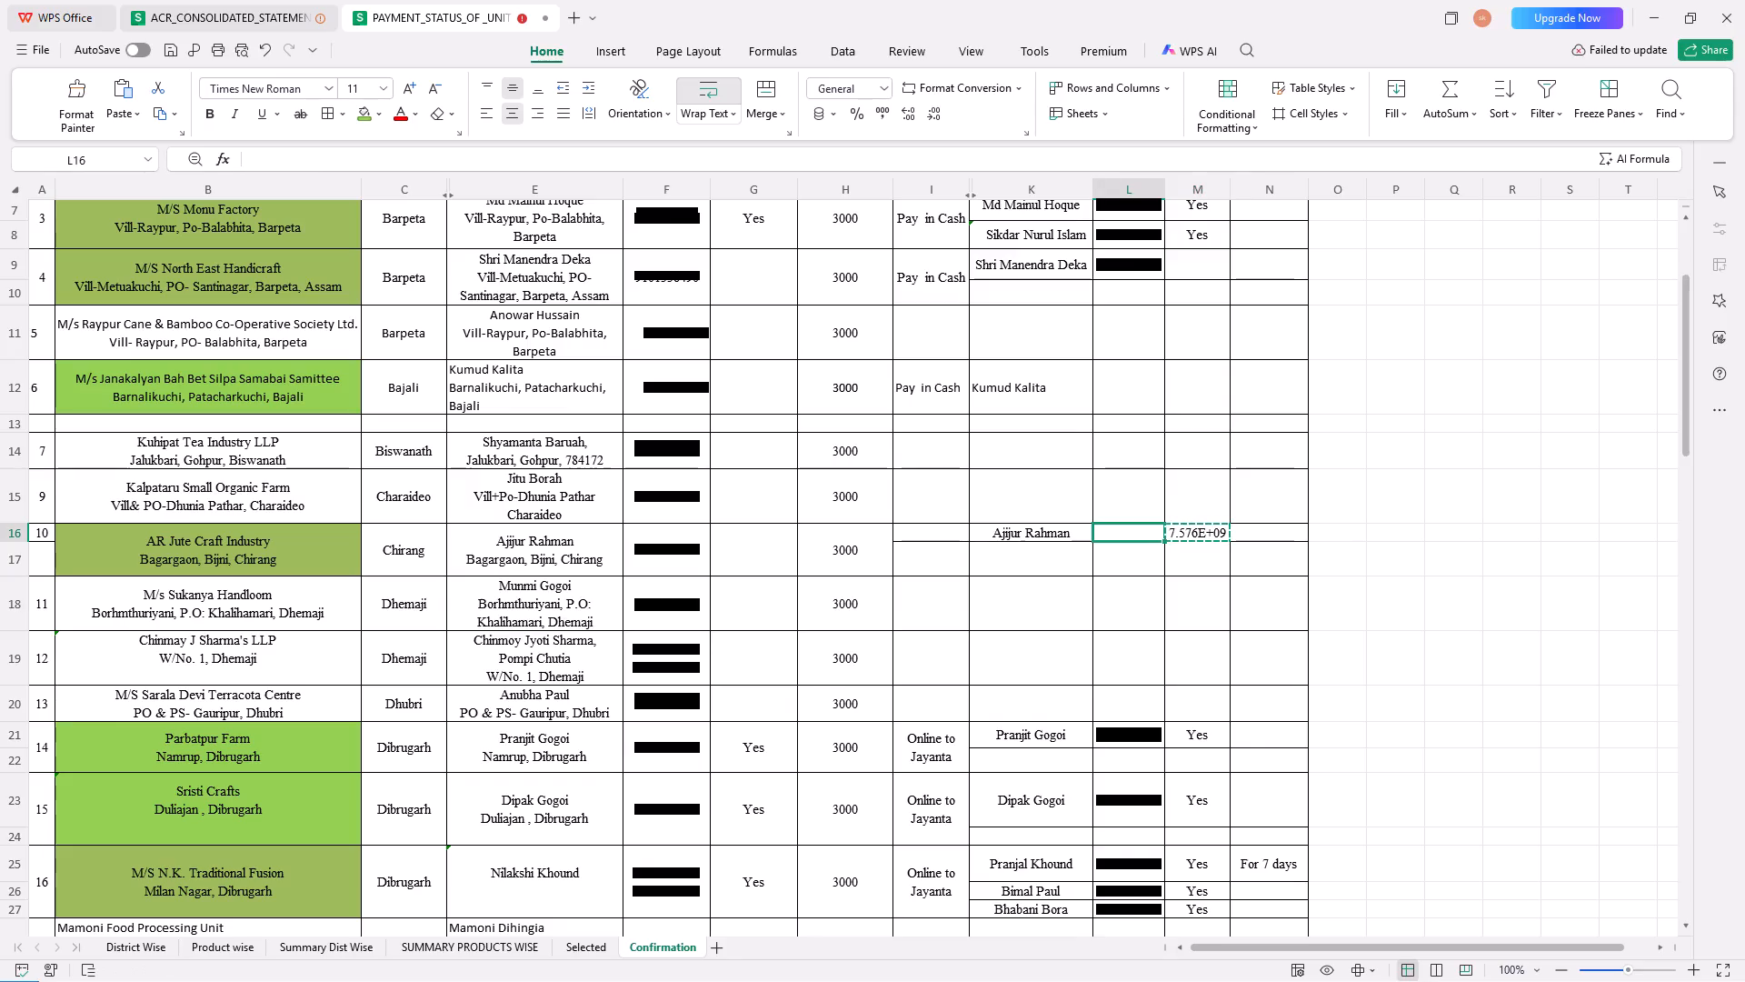
{"action": "key", "text": "ctrl+v"}
{"action": "left_click", "coordinate": [1100, 543]}
{"action": "left_click", "coordinate": [1034, 537]}
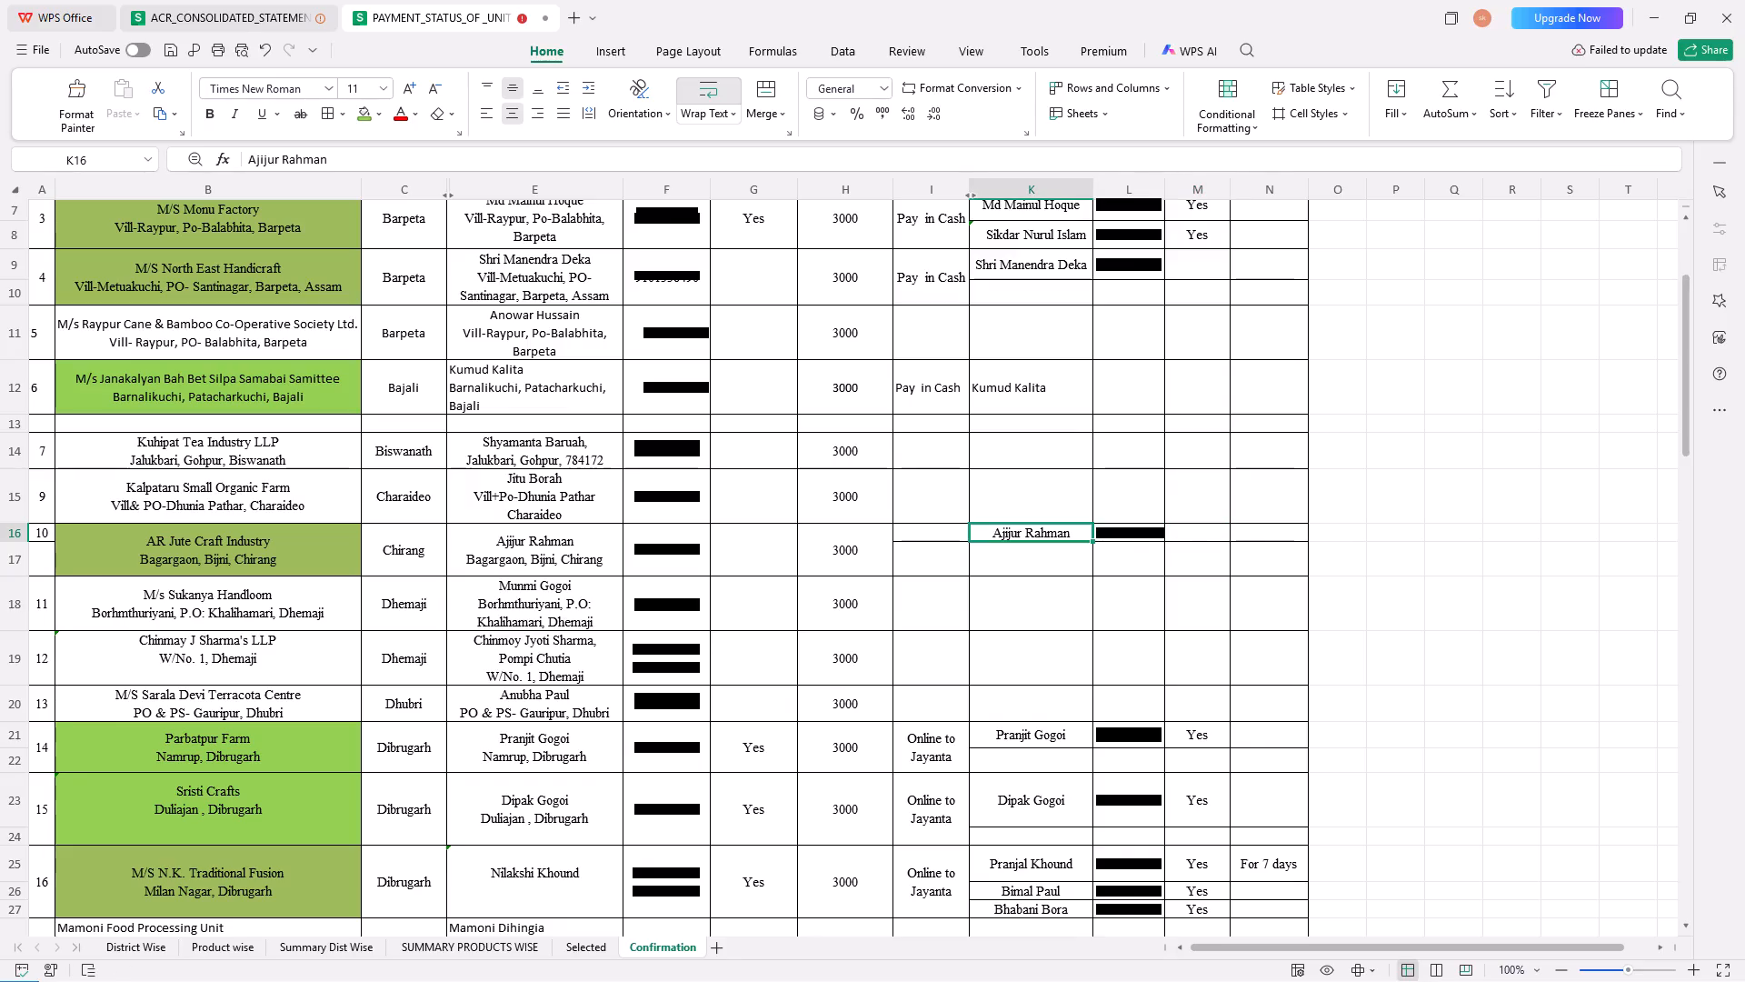
Merge and center rows 12 and 13 separately in columns B, C, E and F for M/s Janakalyan Bah Bet Silpa Samabai Samittee.
{"action": "left_click_drag", "start_coordinate": [111, 385], "coordinate": [113, 424]}
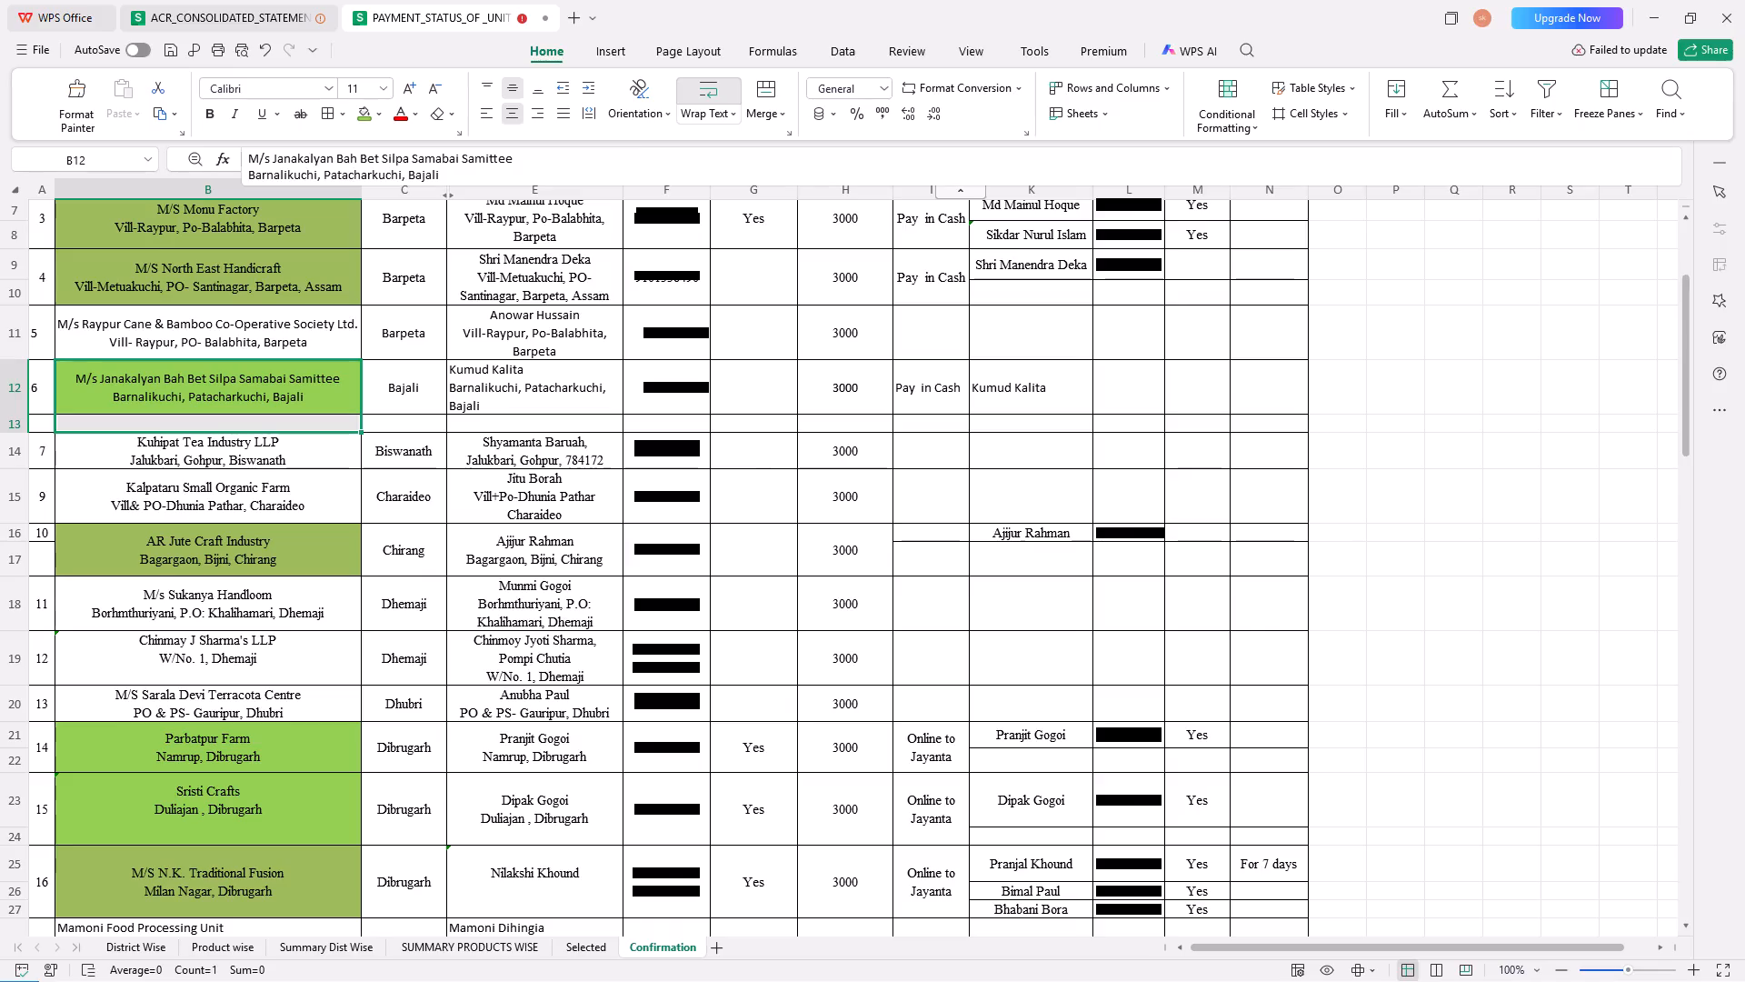
{"action": "left_click", "coordinate": [766, 87]}
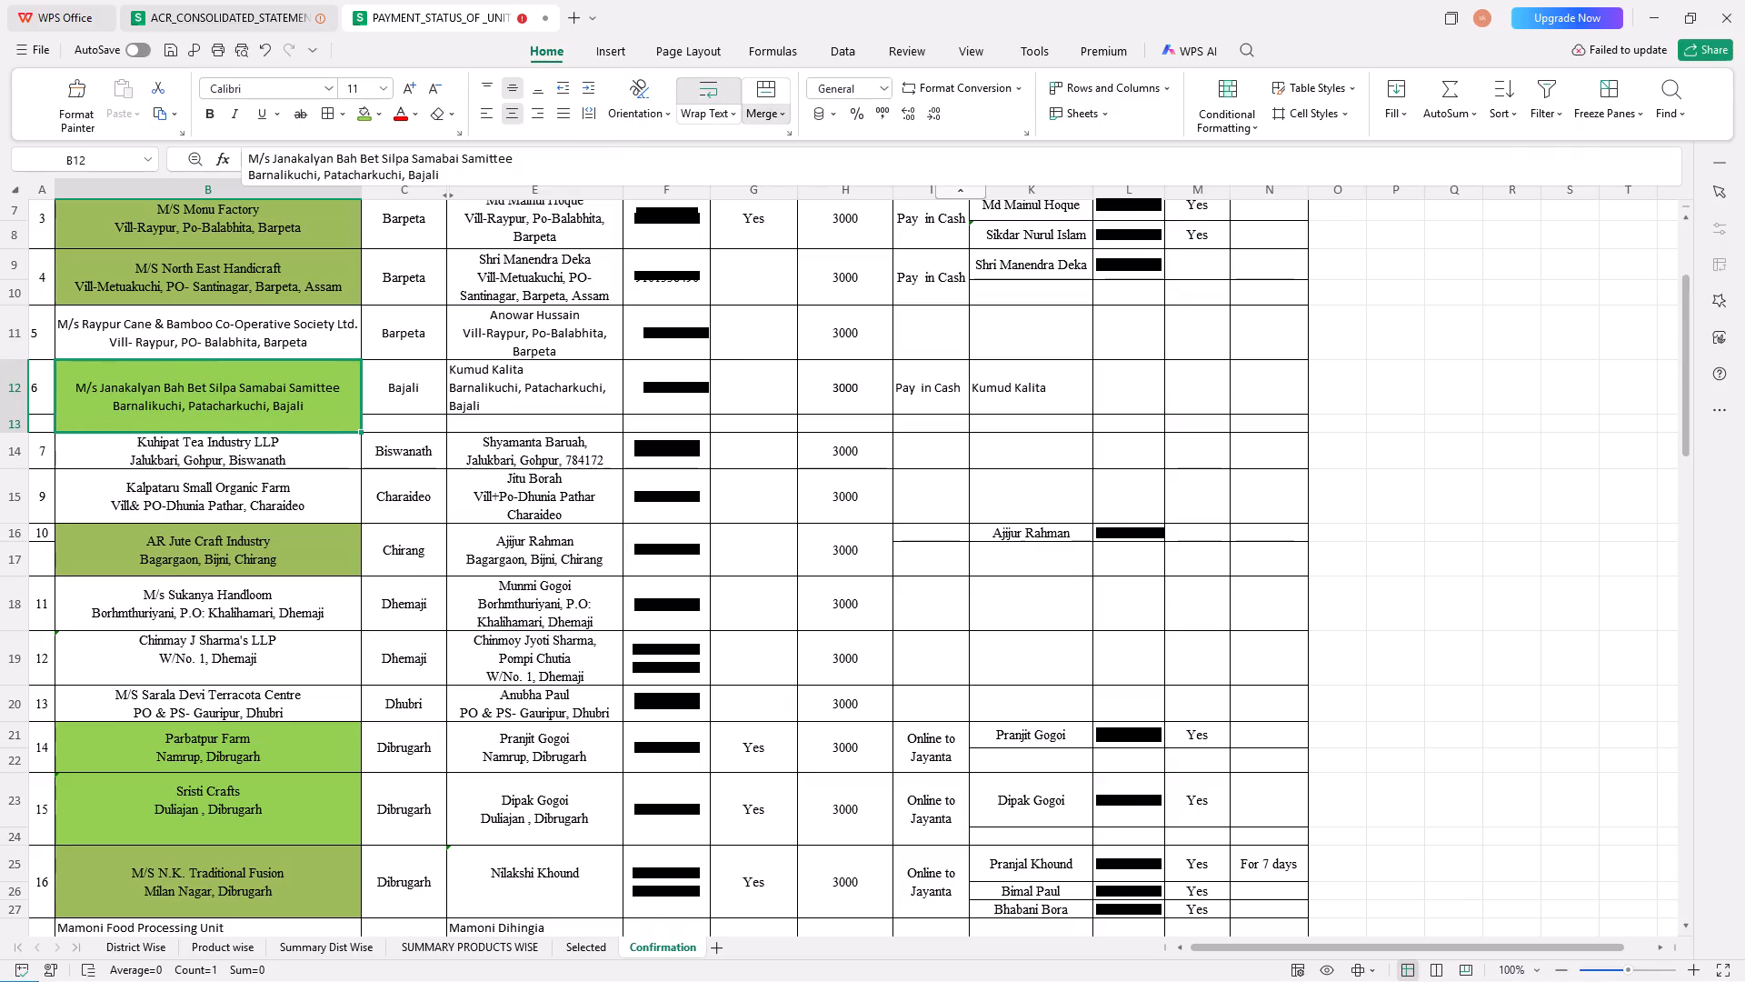
{"action": "left_click_drag", "start_coordinate": [398, 375], "coordinate": [397, 415]}
{"action": "left_click", "coordinate": [770, 97]}
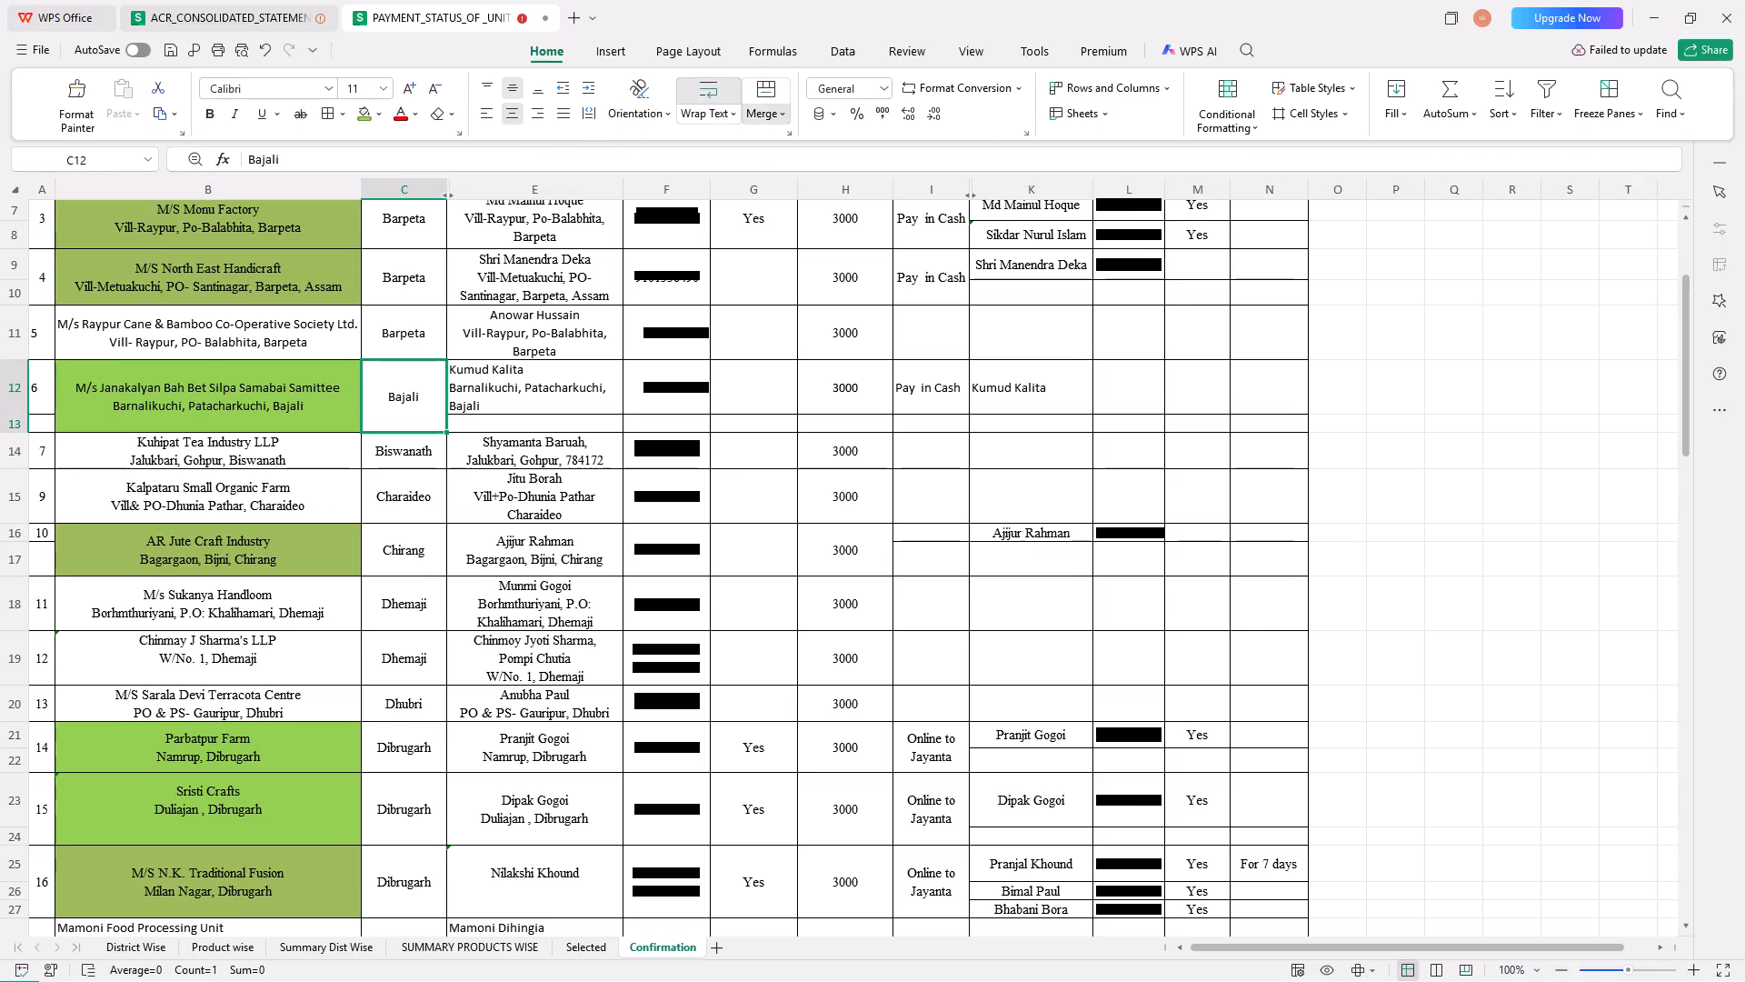
{"action": "left_click_drag", "start_coordinate": [532, 386], "coordinate": [529, 415]}
{"action": "left_click", "coordinate": [767, 91]}
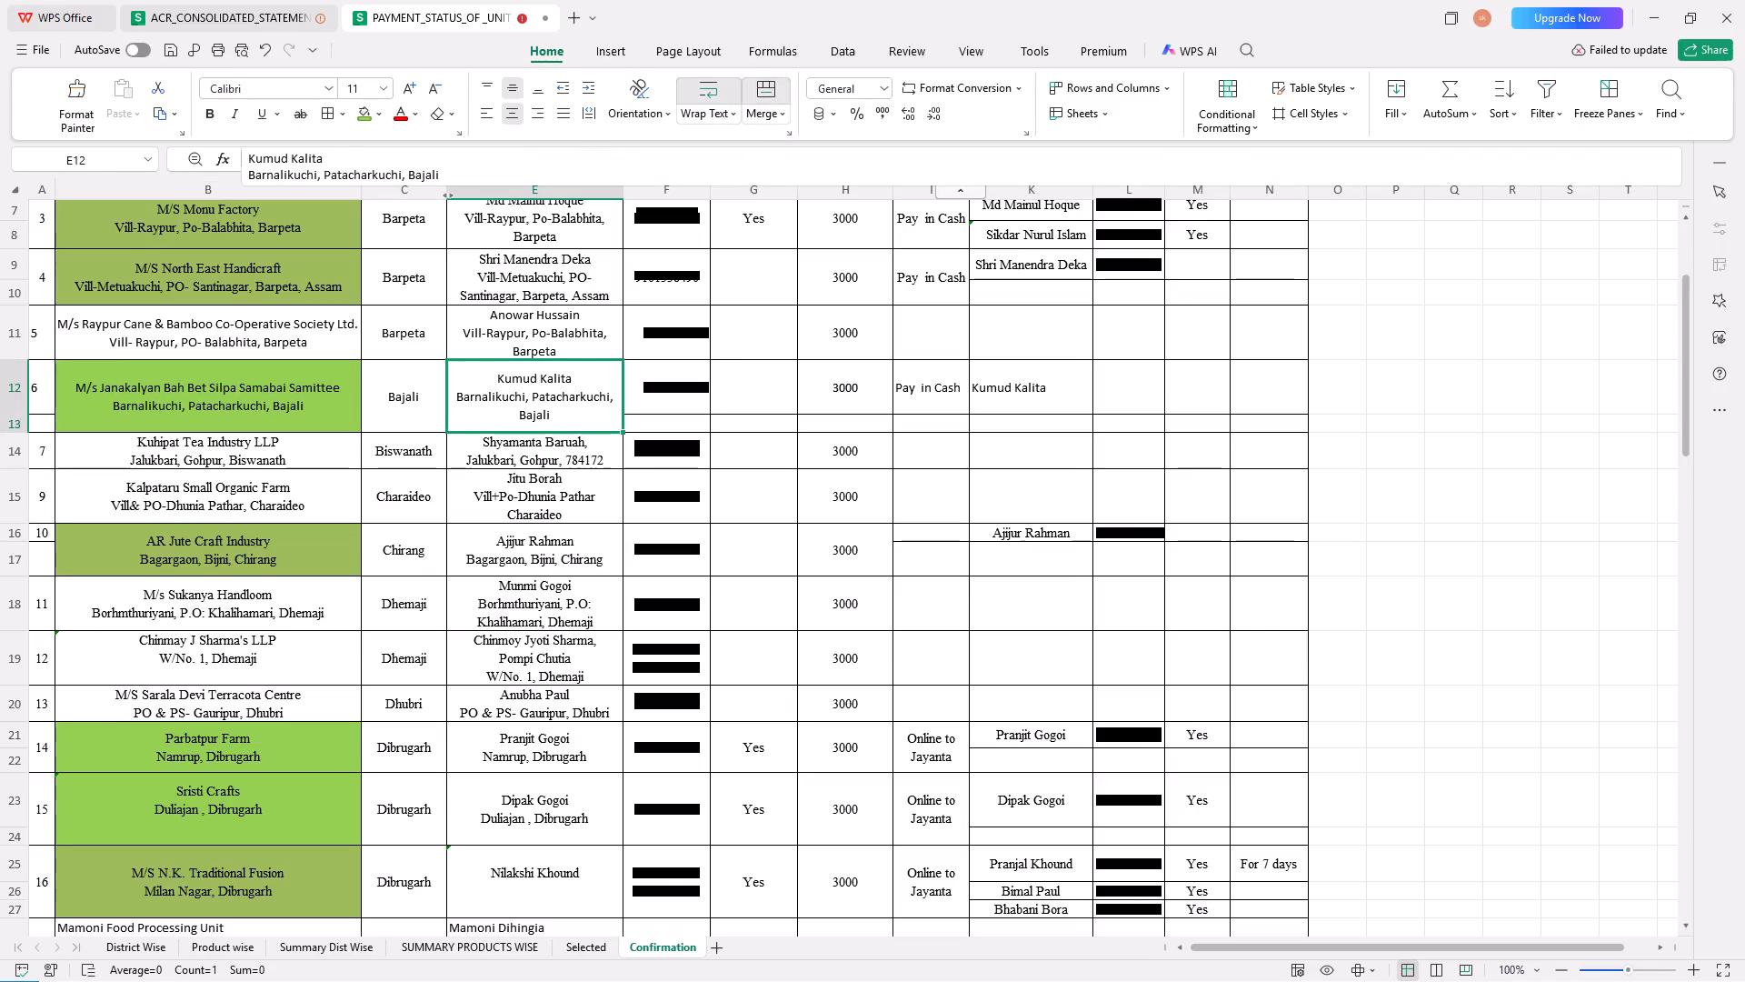
{"action": "left_click_drag", "start_coordinate": [676, 372], "coordinate": [676, 402]}
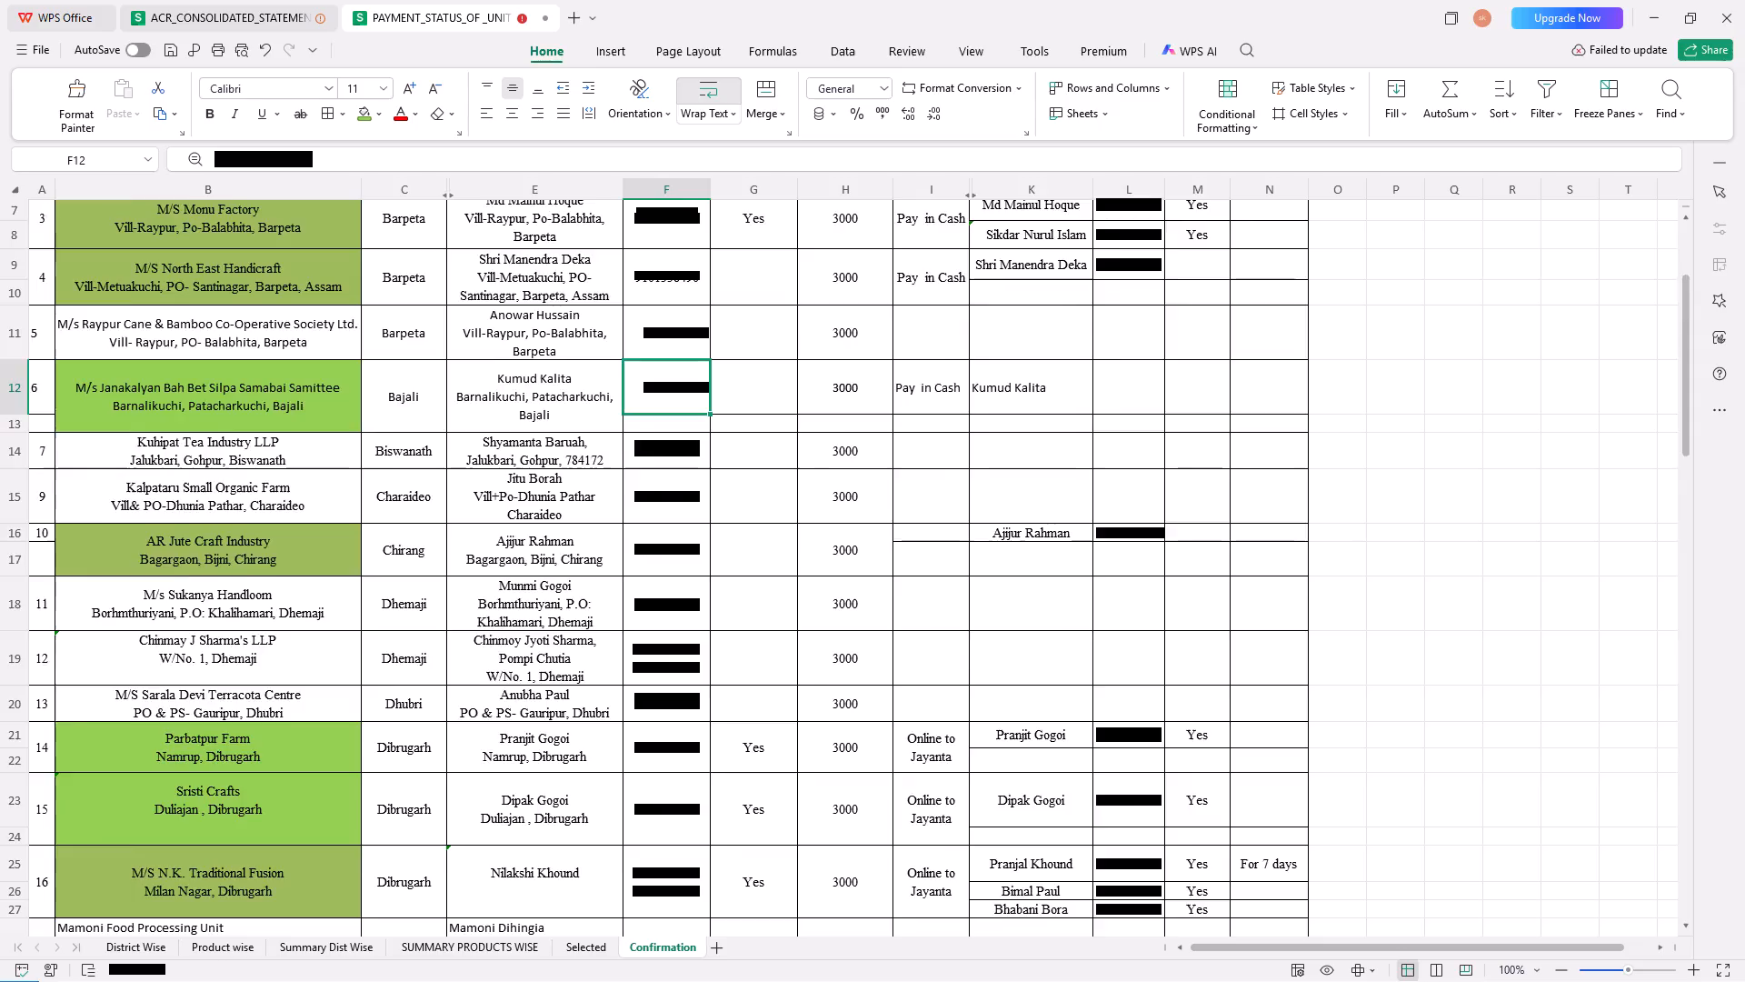
{"action": "scroll", "coordinate": [686, 412], "scroll_direction": "up", "scroll_amount": 3}
{"action": "scroll", "coordinate": [646, 522], "scroll_direction": "down", "scroll_amount": 1}
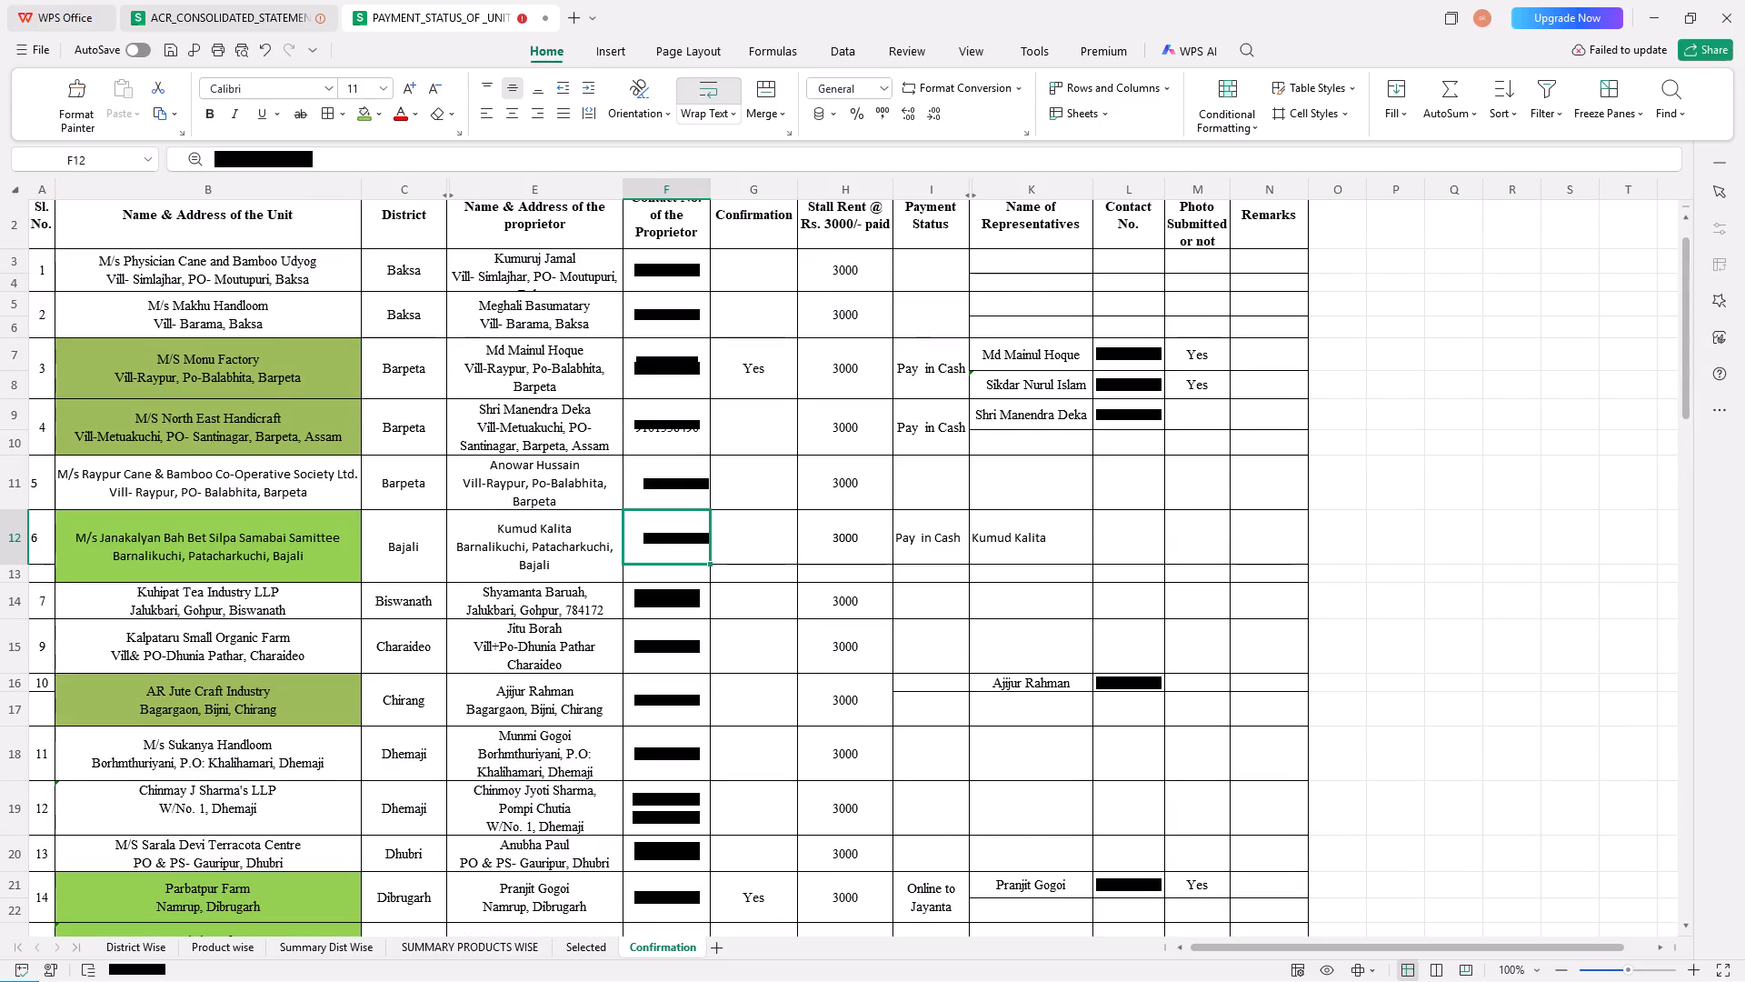
{"action": "left_click", "coordinate": [673, 500]}
{"action": "left_click_drag", "start_coordinate": [665, 476], "coordinate": [661, 516]}
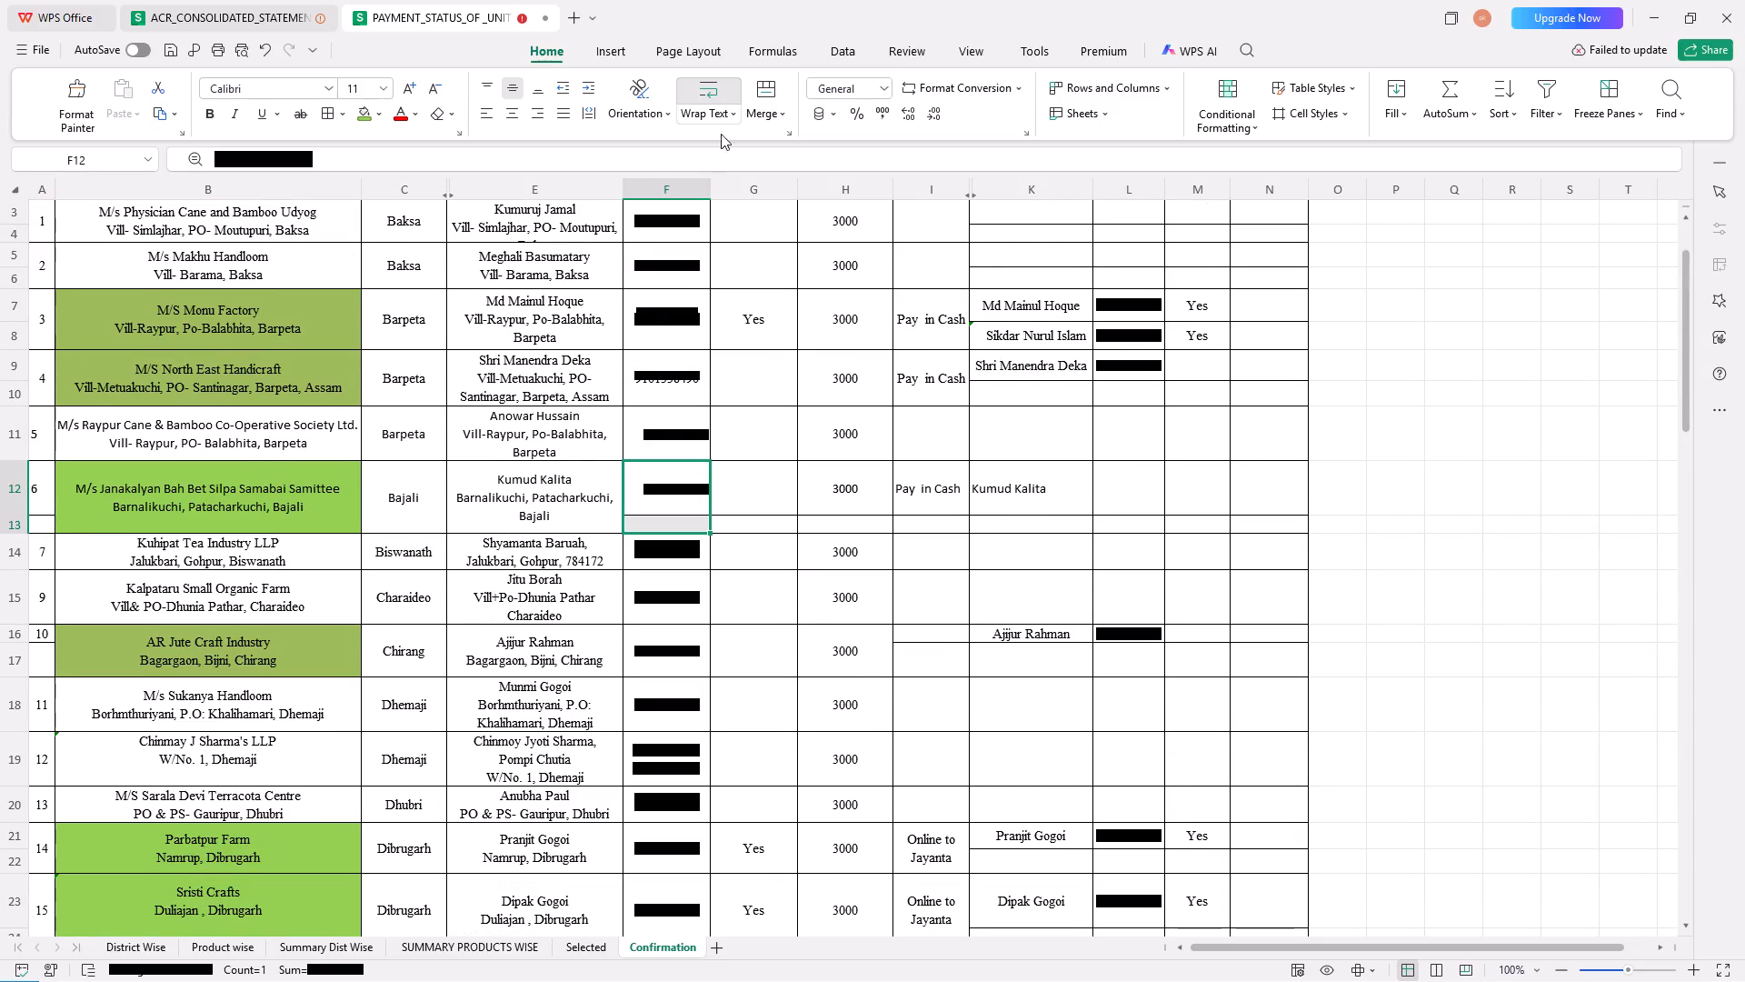
{"action": "left_click", "coordinate": [775, 114]}
{"action": "left_click", "coordinate": [836, 168]}
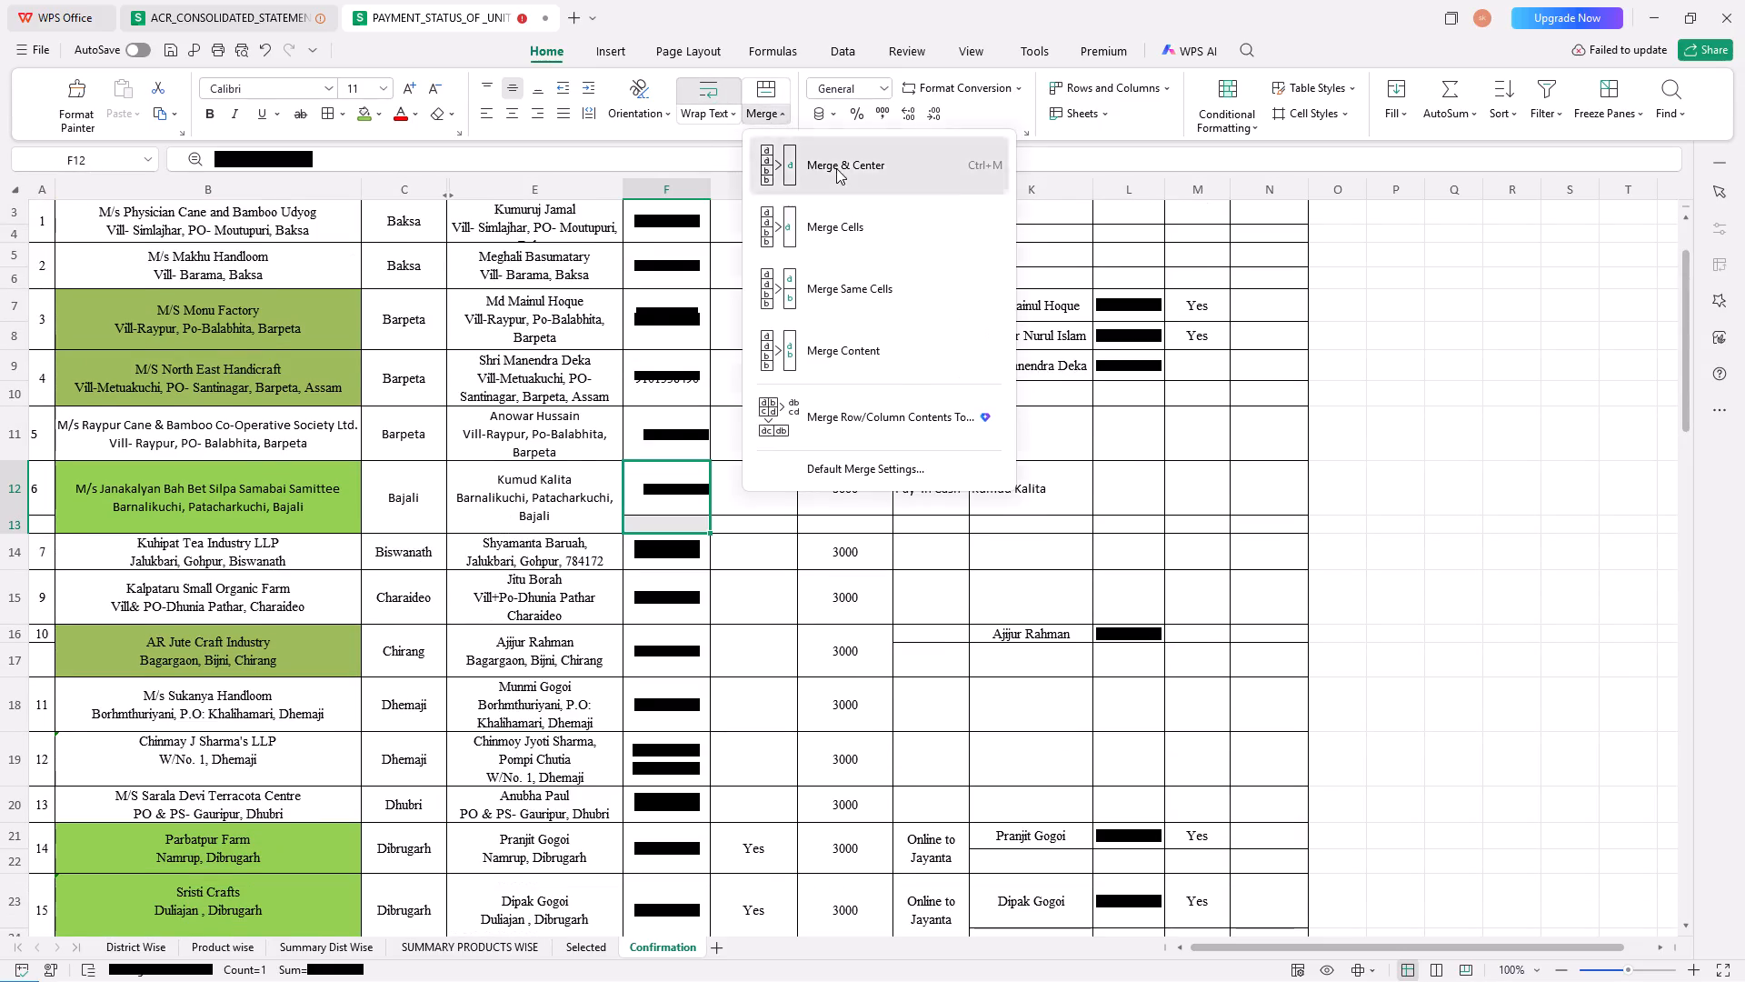
Copy the merged formatting of F12:F13 onto G12:I13 with Format Painter.
{"action": "left_click", "coordinate": [673, 493]}
{"action": "left_click", "coordinate": [85, 114]}
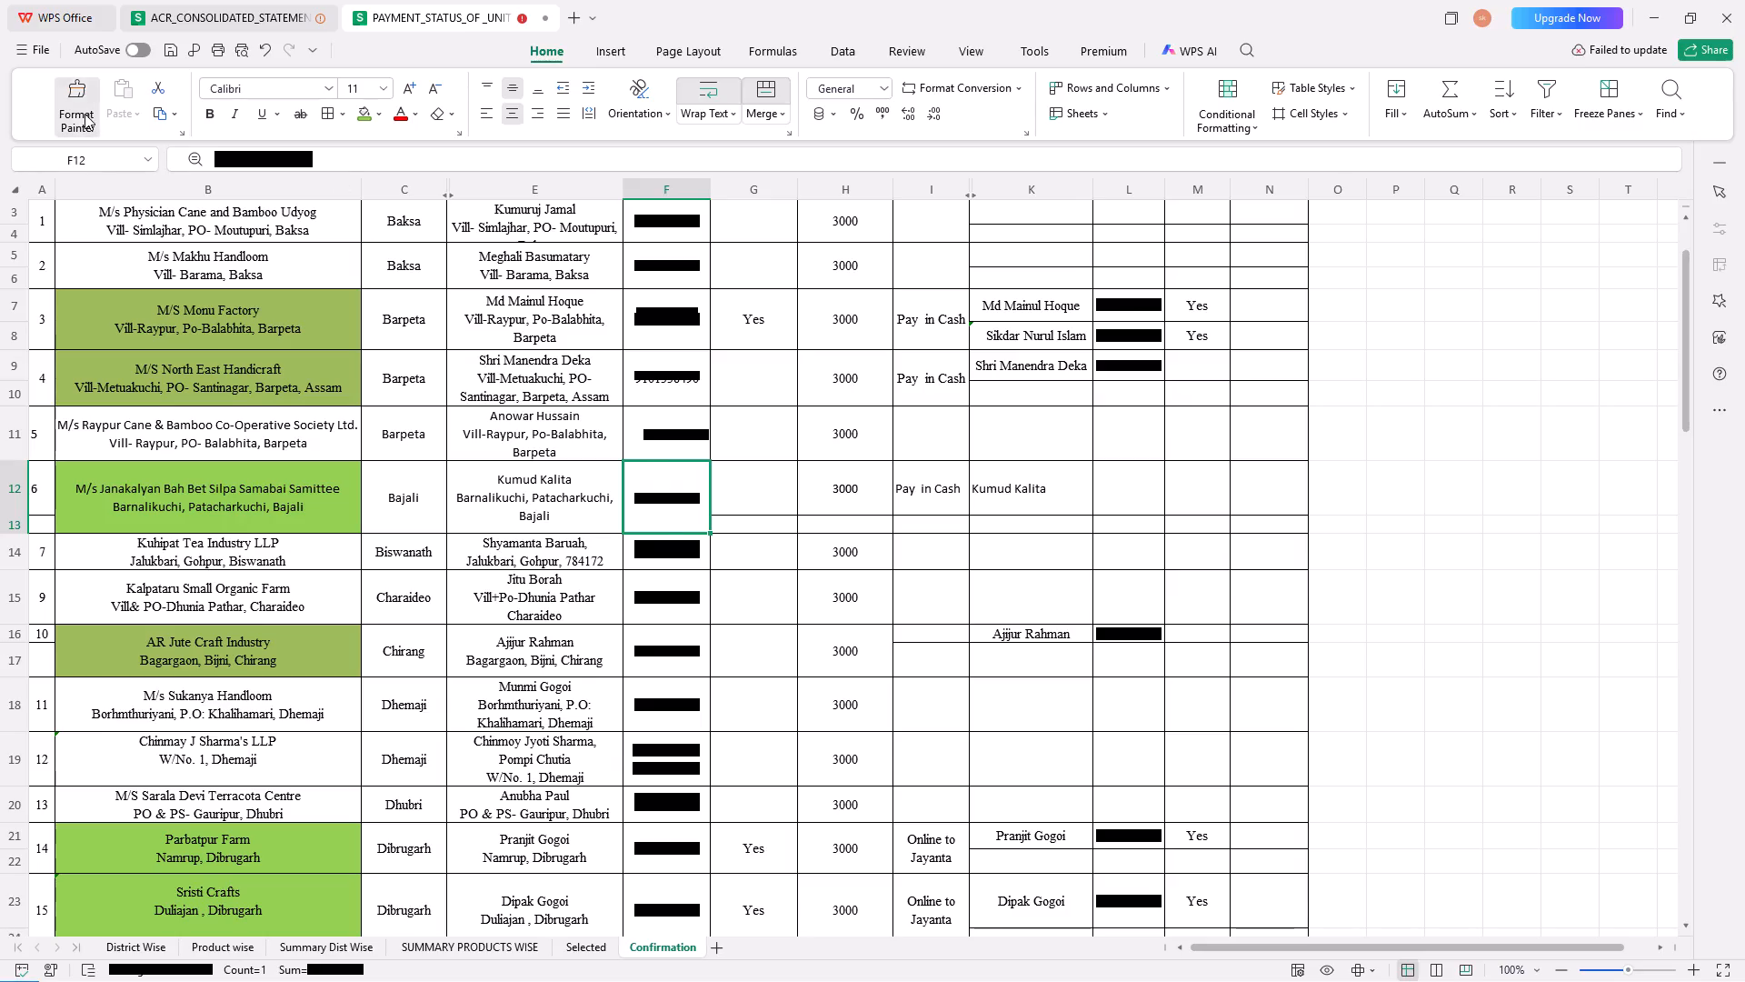
{"action": "left_click_drag", "start_coordinate": [730, 478], "coordinate": [860, 516]}
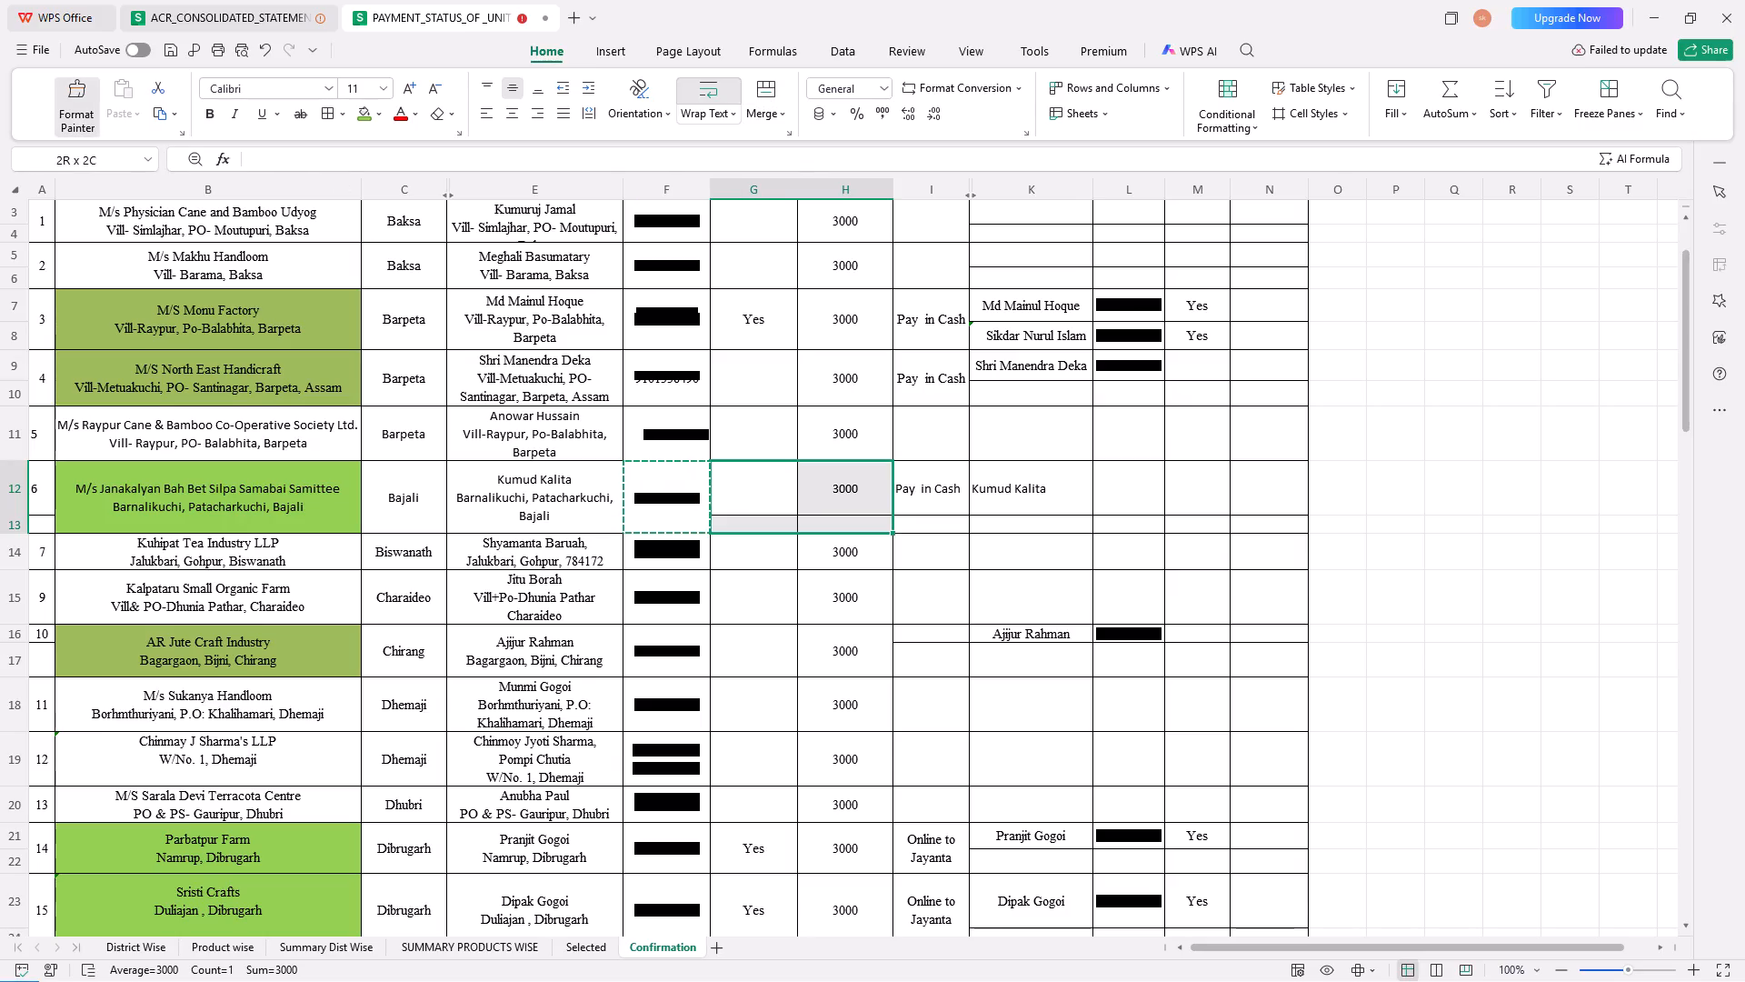
{"action": "left_click_drag", "start_coordinate": [860, 516], "coordinate": [919, 526]}
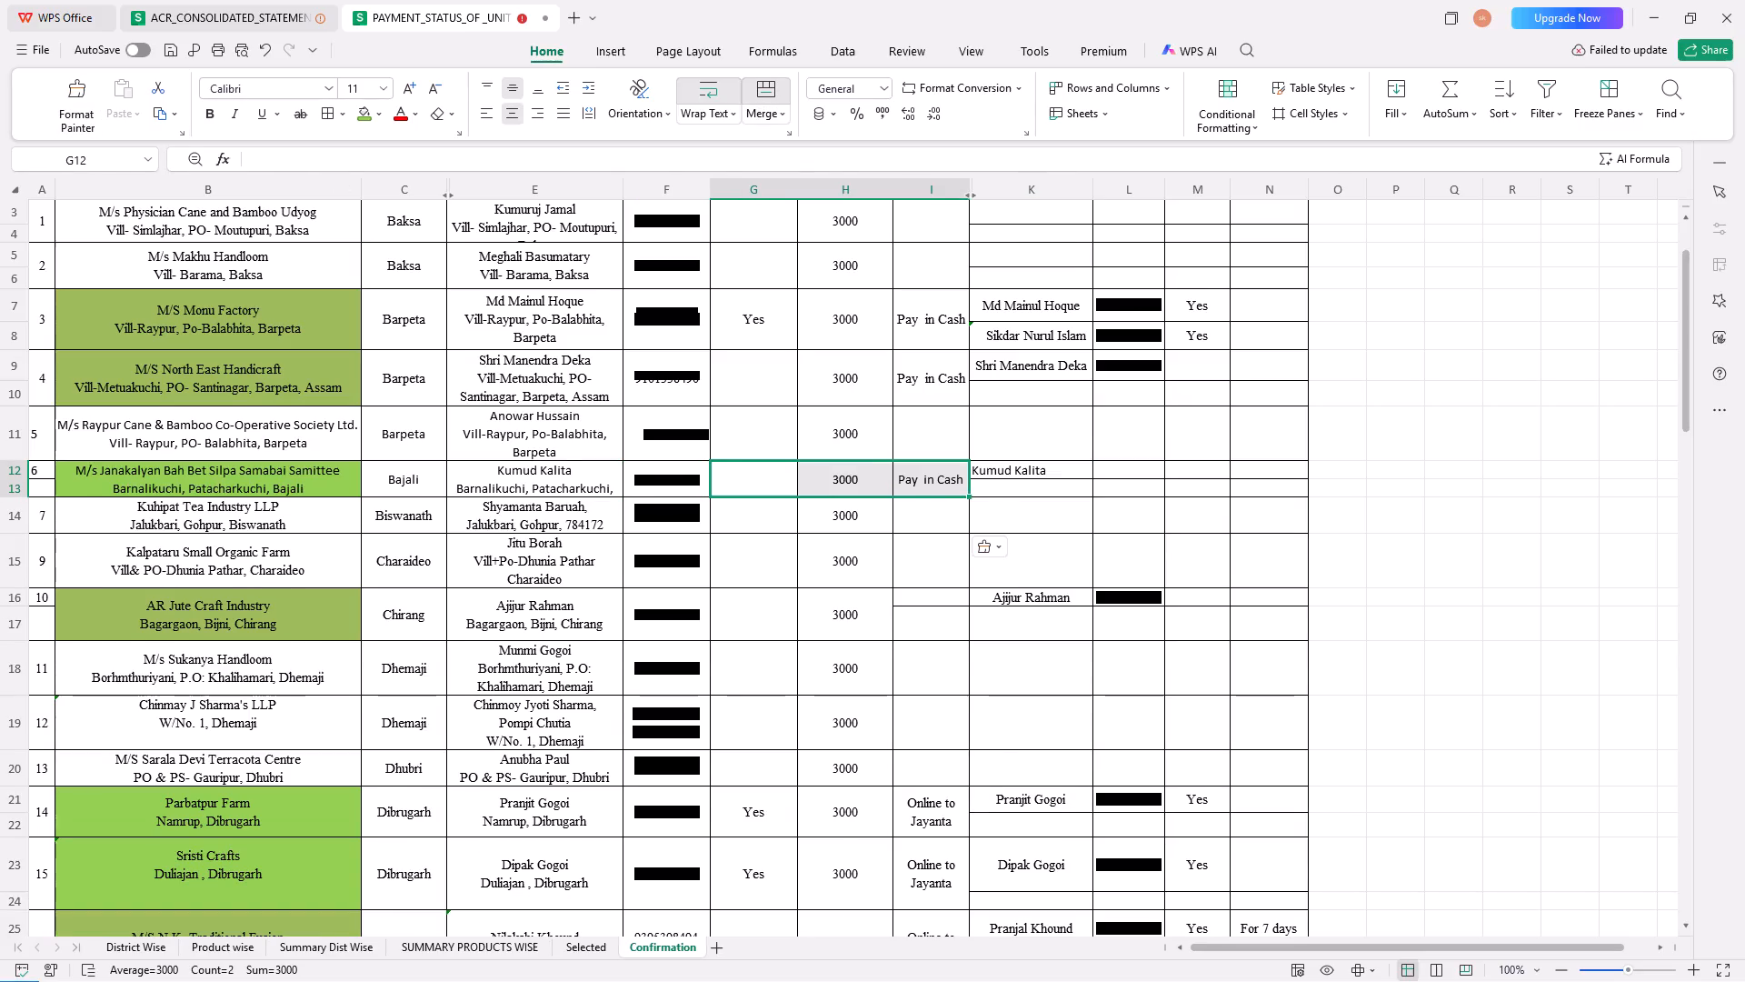
{"action": "left_click", "coordinate": [1091, 511]}
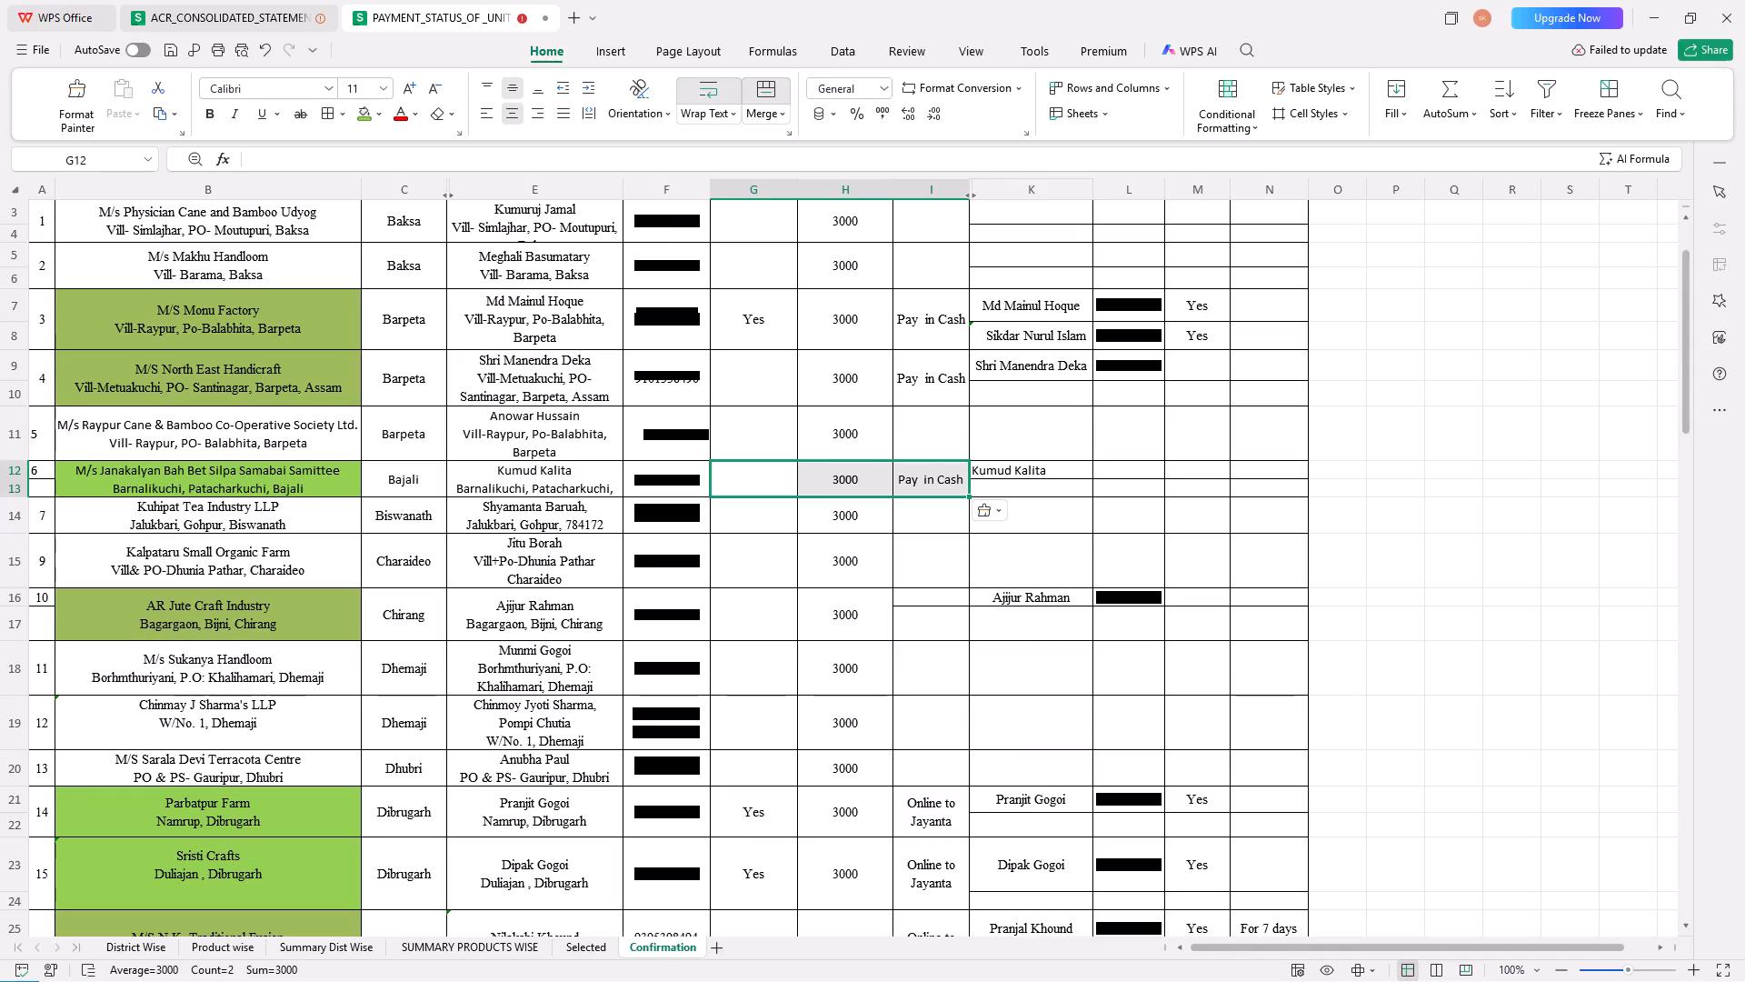
Fill the M/s Physician Cane and Bamboo Udyog name cell with green.
{"action": "scroll", "coordinate": [360, 596], "scroll_direction": "up", "scroll_amount": 5}
{"action": "left_click", "coordinate": [215, 310]}
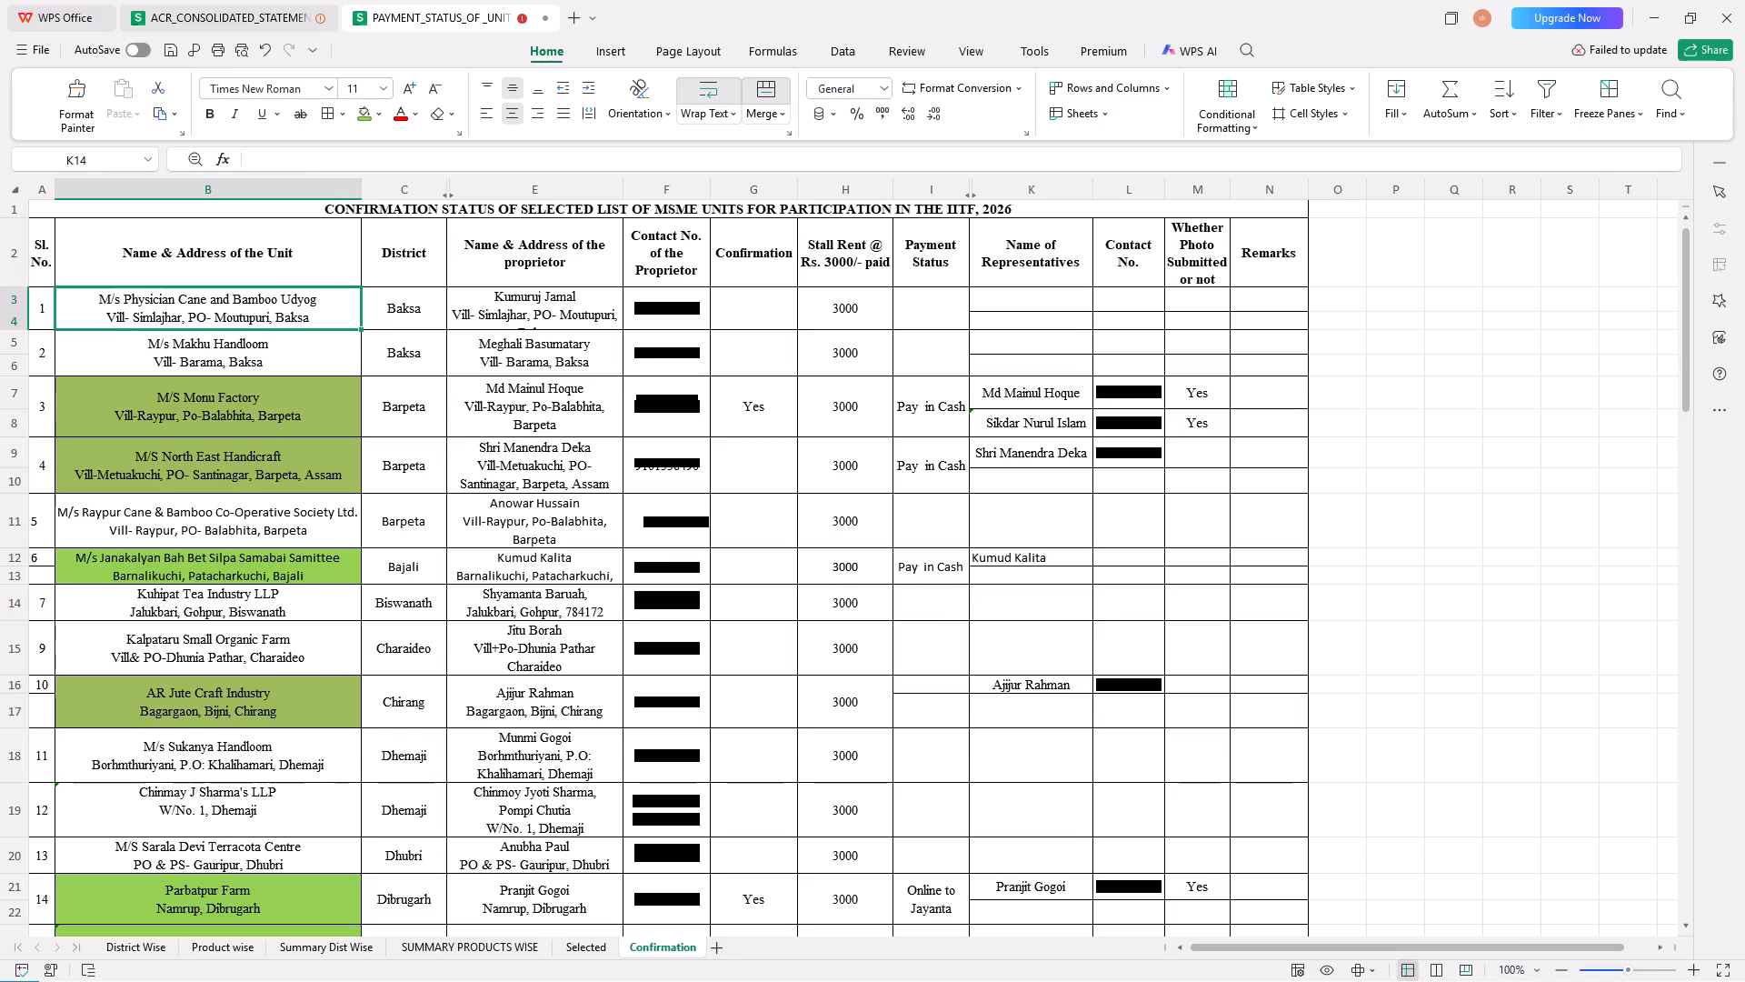
{"action": "left_click", "coordinate": [362, 116]}
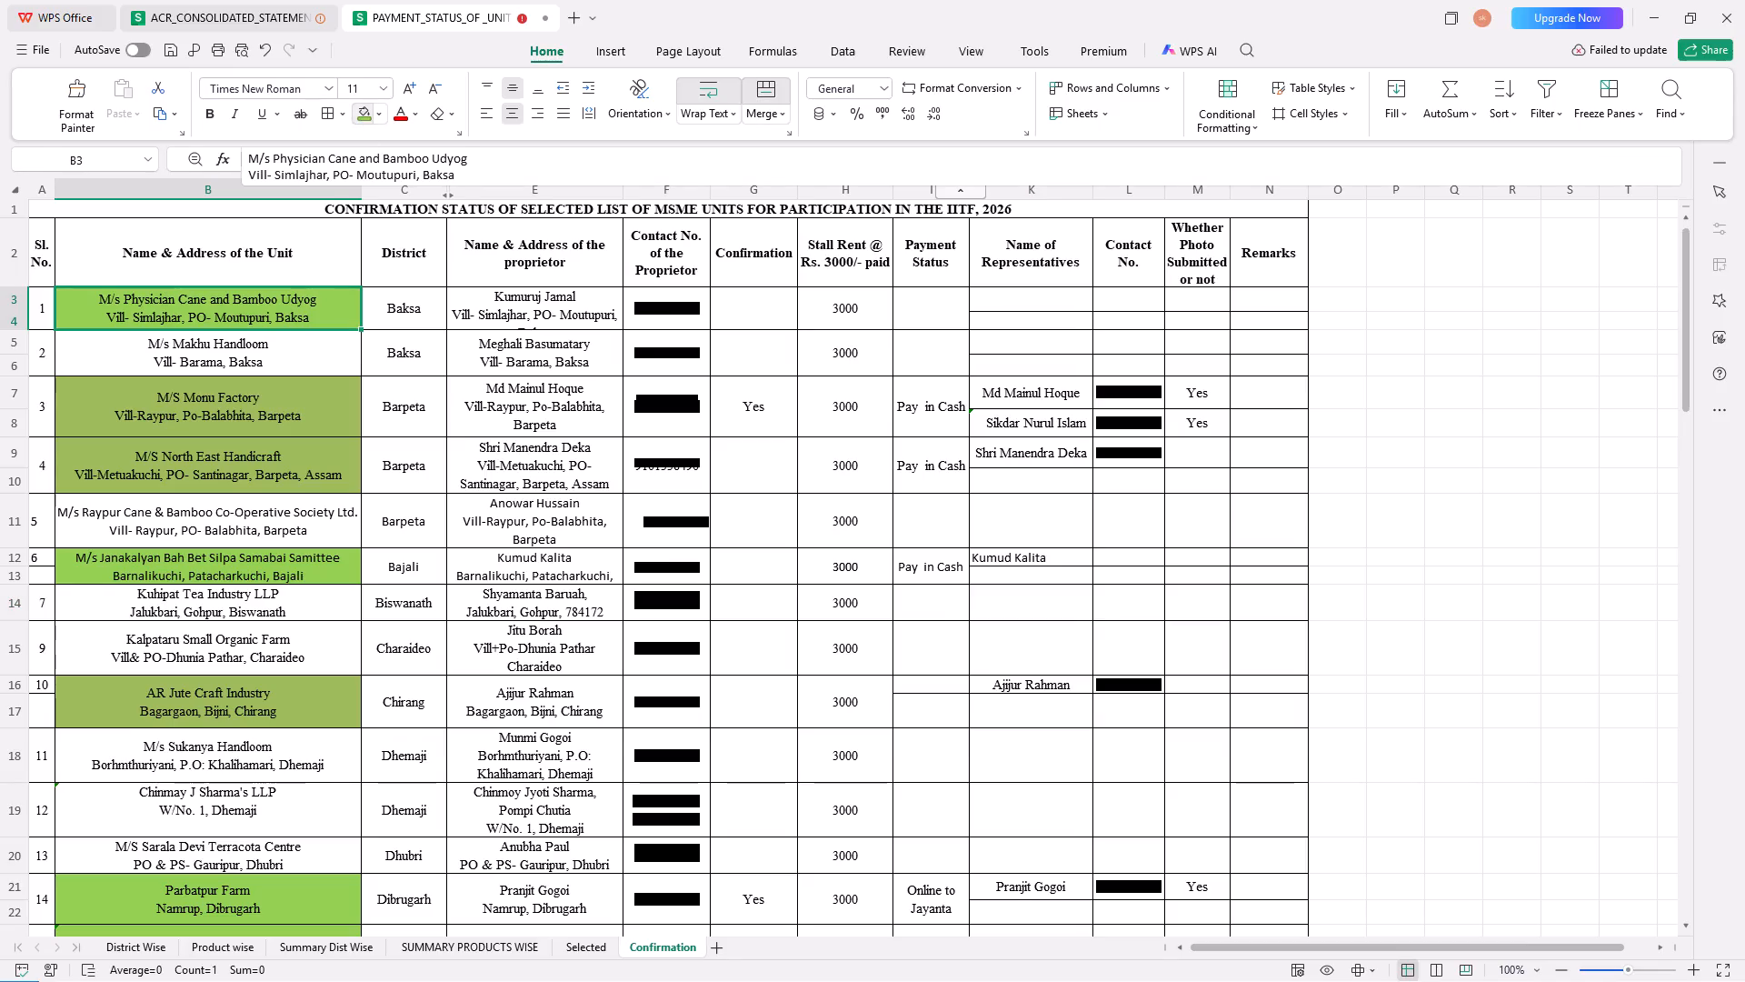
Copy only the proprietor's name from E3 into the representative name cell K3 for M/s Physician Cane and Bamboo Udyog.
{"action": "left_click", "coordinate": [856, 305]}
{"action": "double_click", "coordinate": [577, 294]}
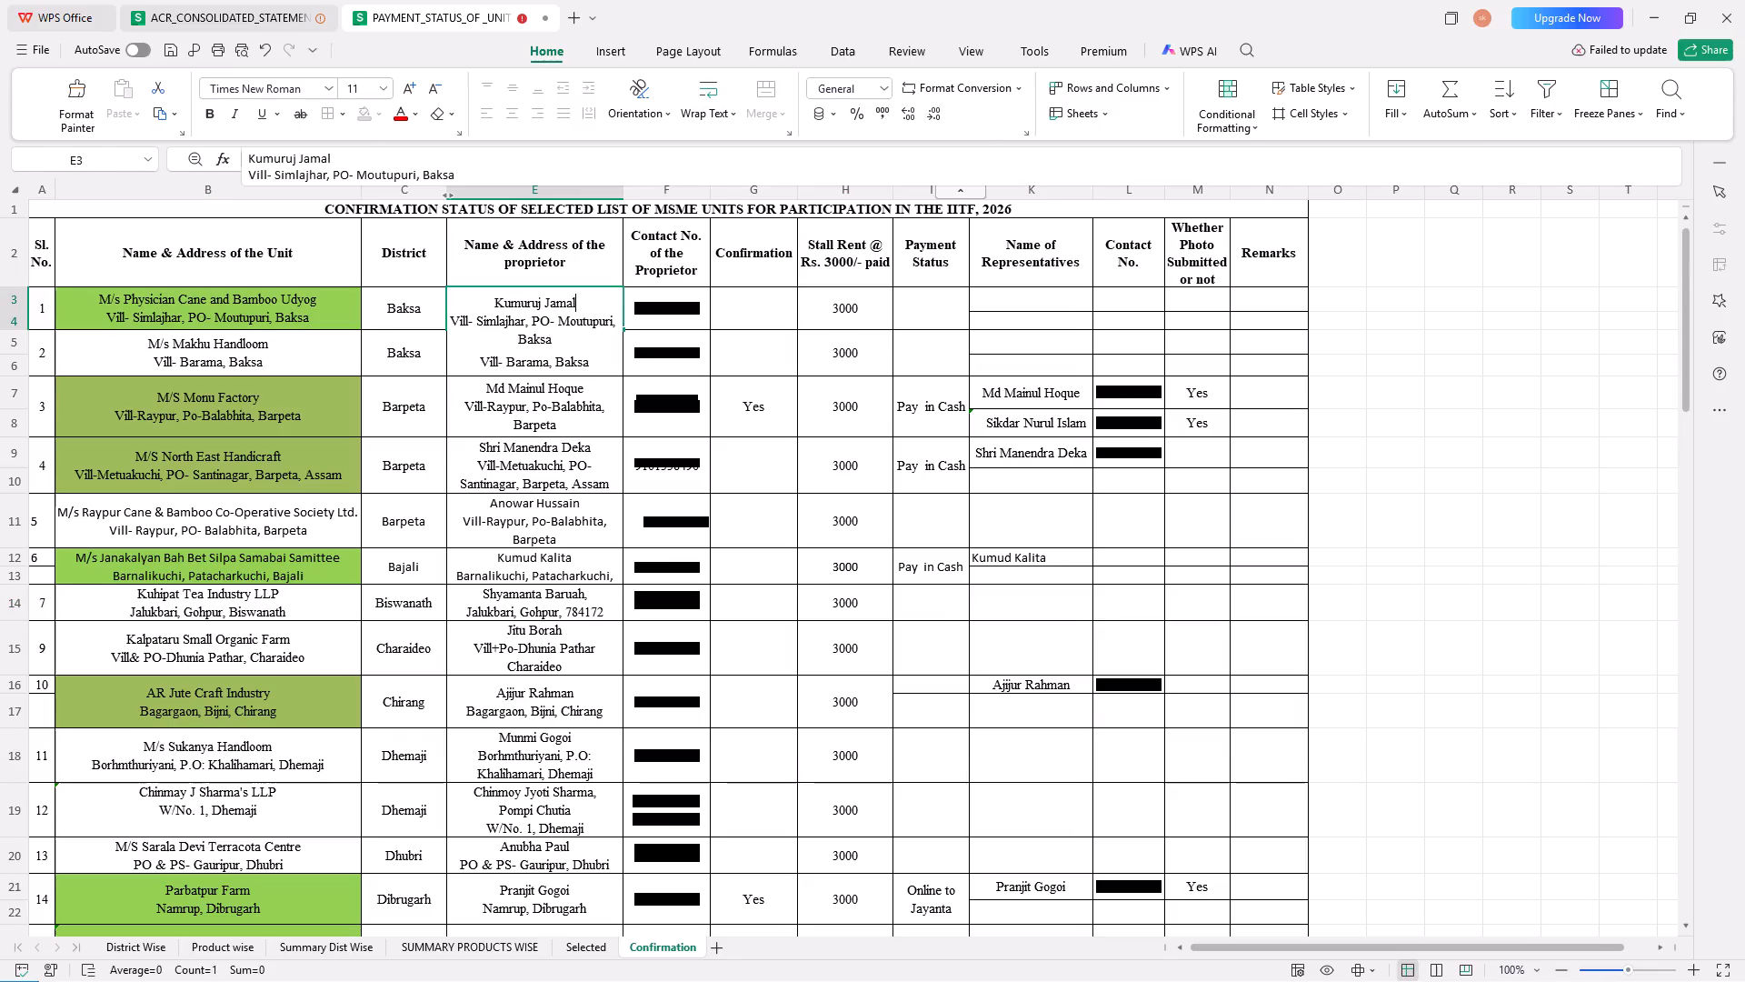
{"action": "left_click_drag", "start_coordinate": [575, 298], "coordinate": [494, 306]}
{"action": "key", "text": "ctrl+c"}
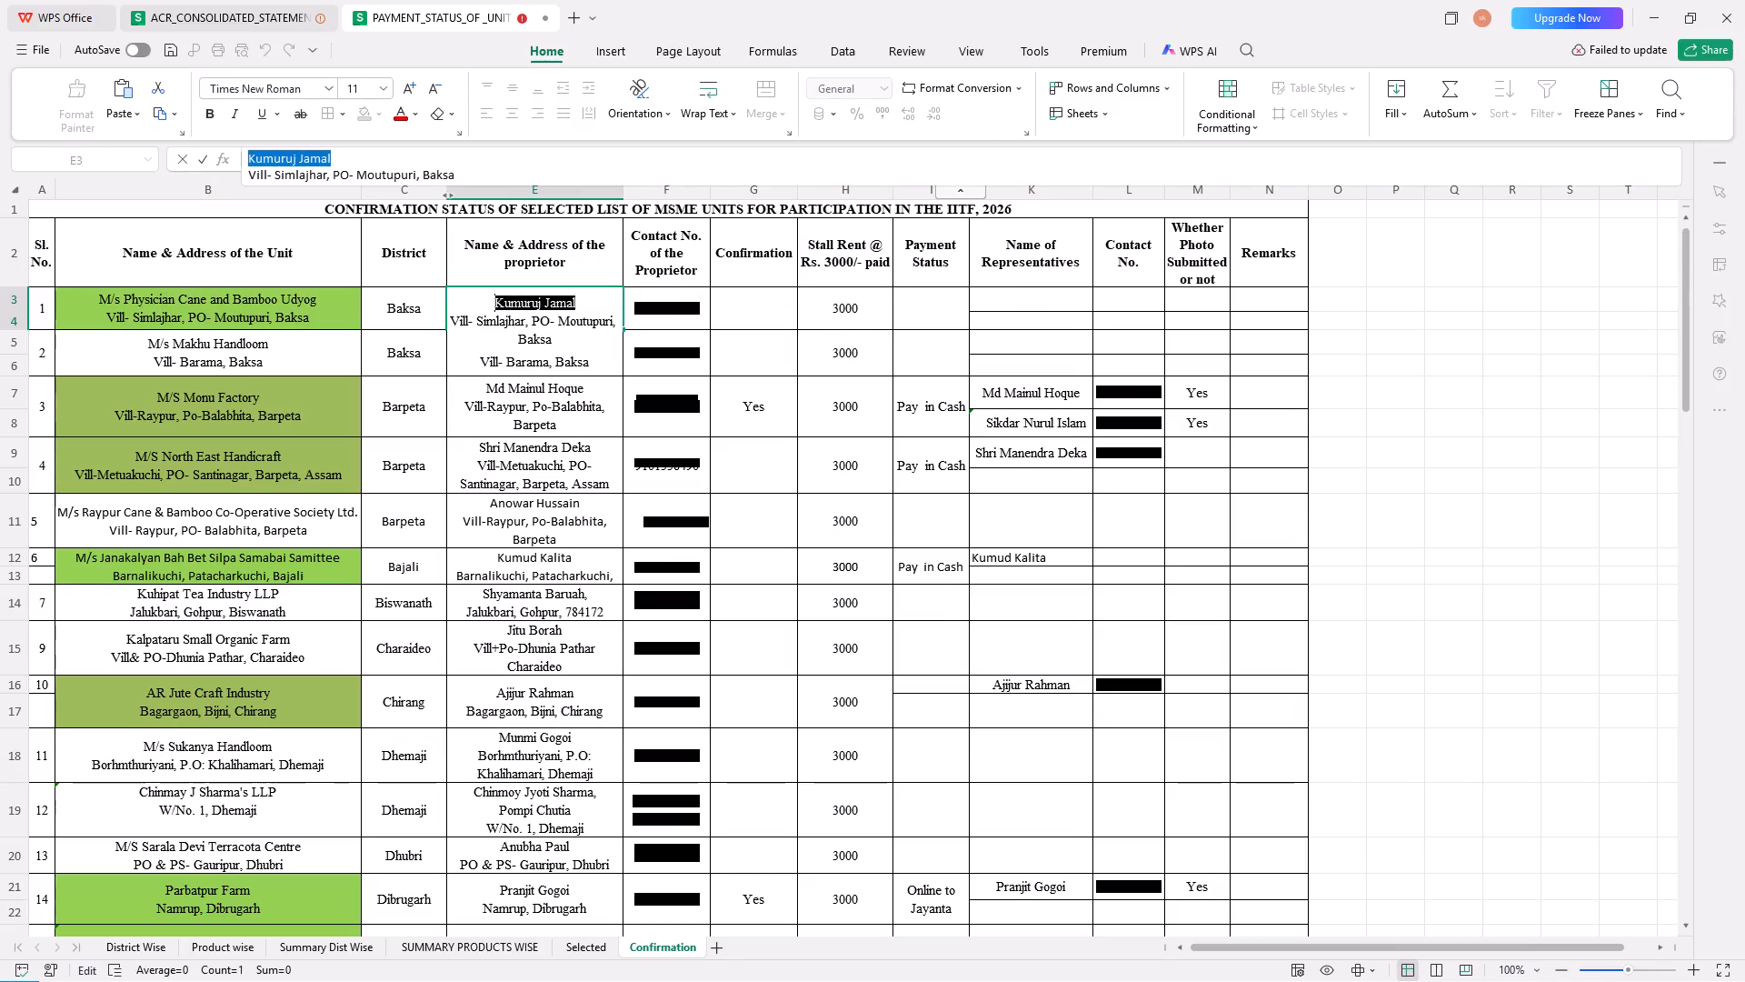
{"action": "left_click", "coordinate": [1003, 300]}
{"action": "key", "text": "ctrl+v"}
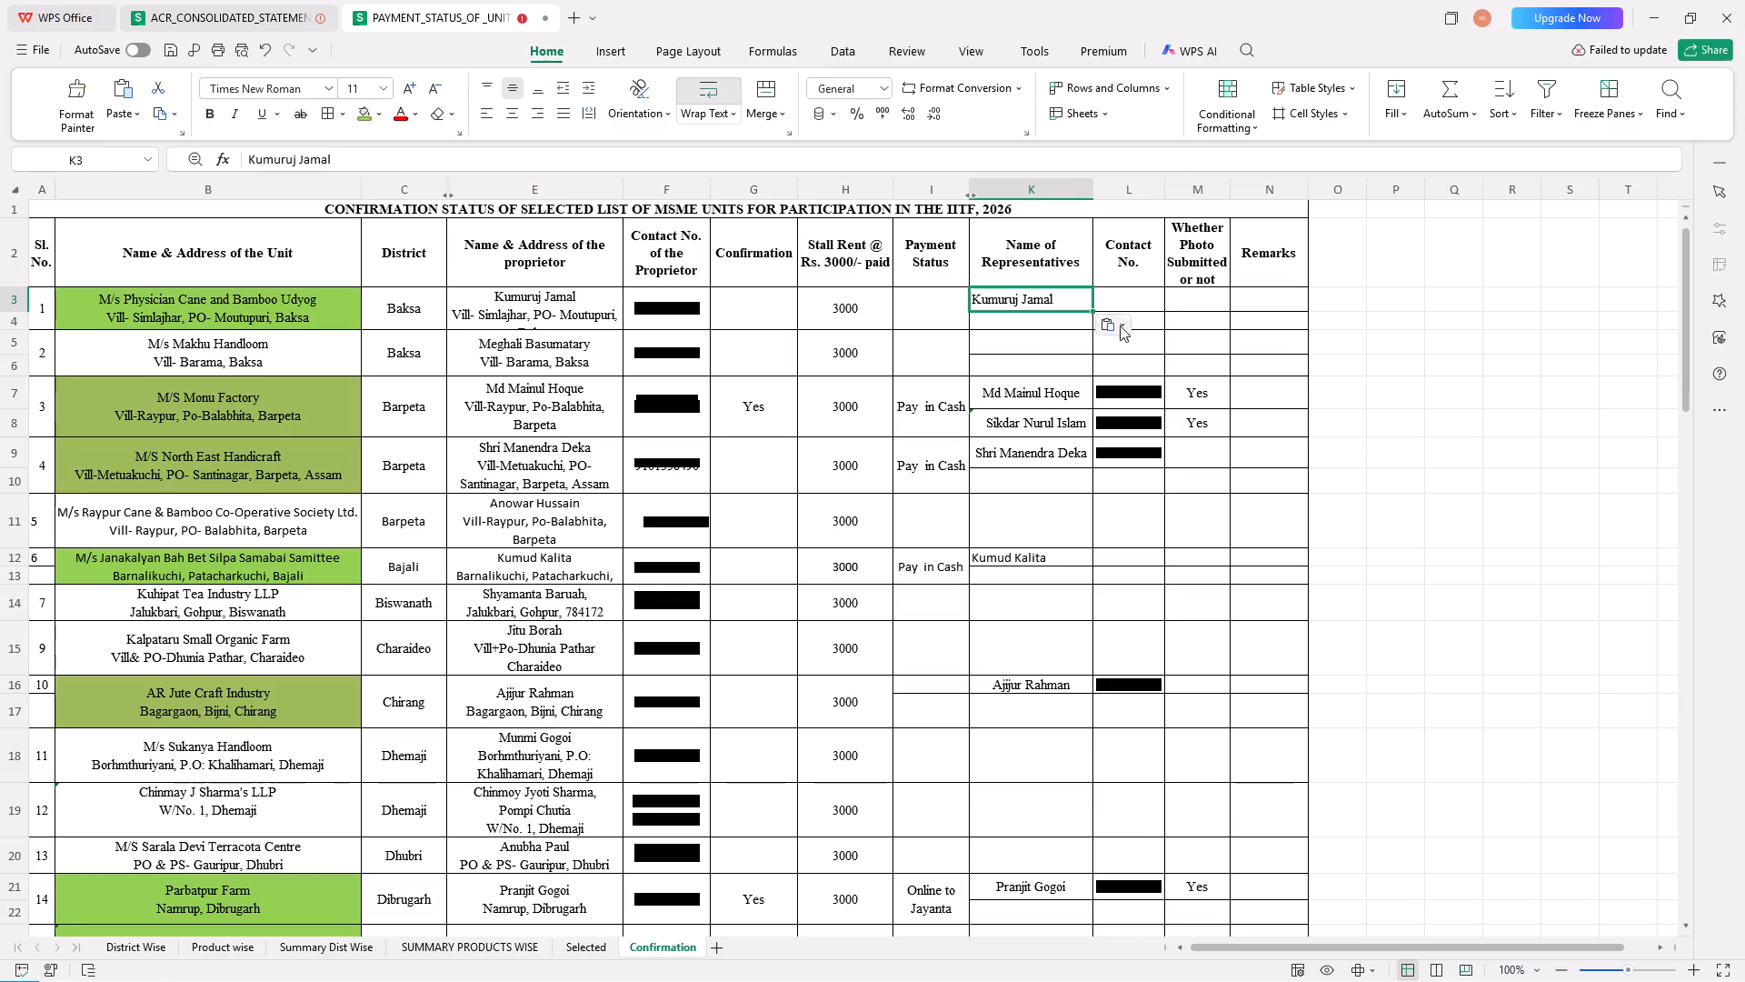
Copy the proprietor's contact number from F3 into the representative contact cell L3.
{"action": "left_click", "coordinate": [1128, 296]}
{"action": "triple_click", "coordinate": [665, 305]}
{"action": "left_click", "coordinate": [665, 305]}
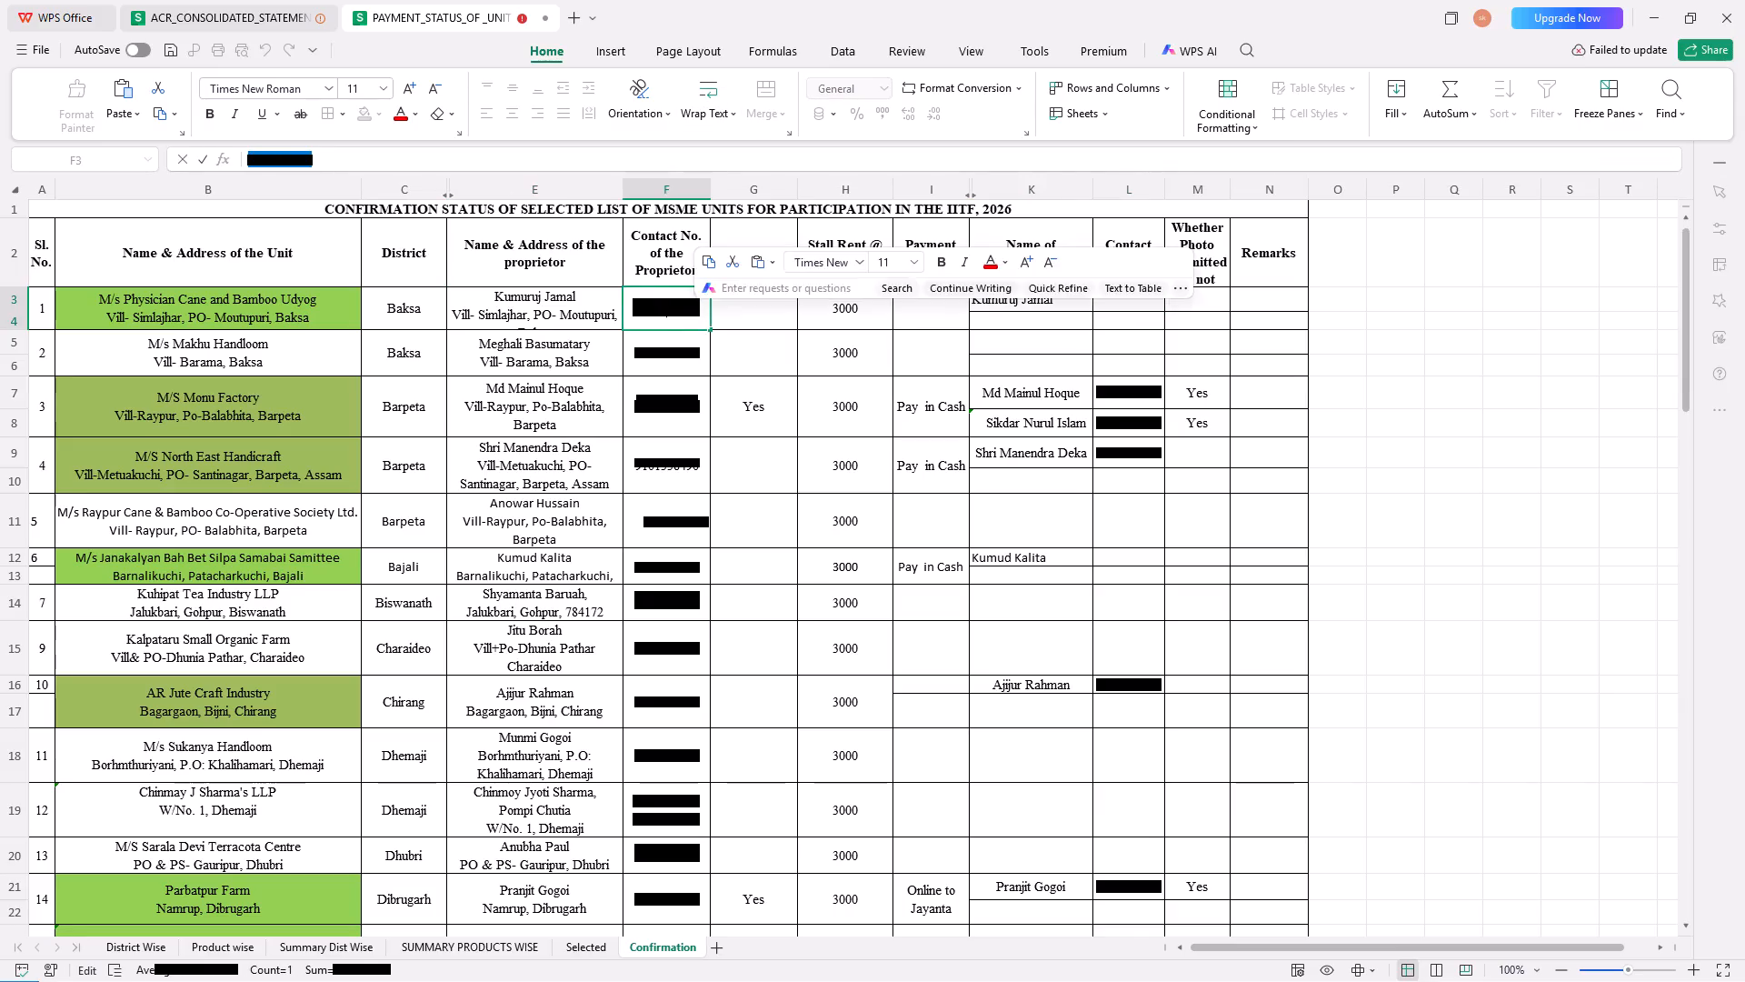
{"action": "key", "text": "ctrl+c"}
{"action": "left_click", "coordinate": [1107, 302]}
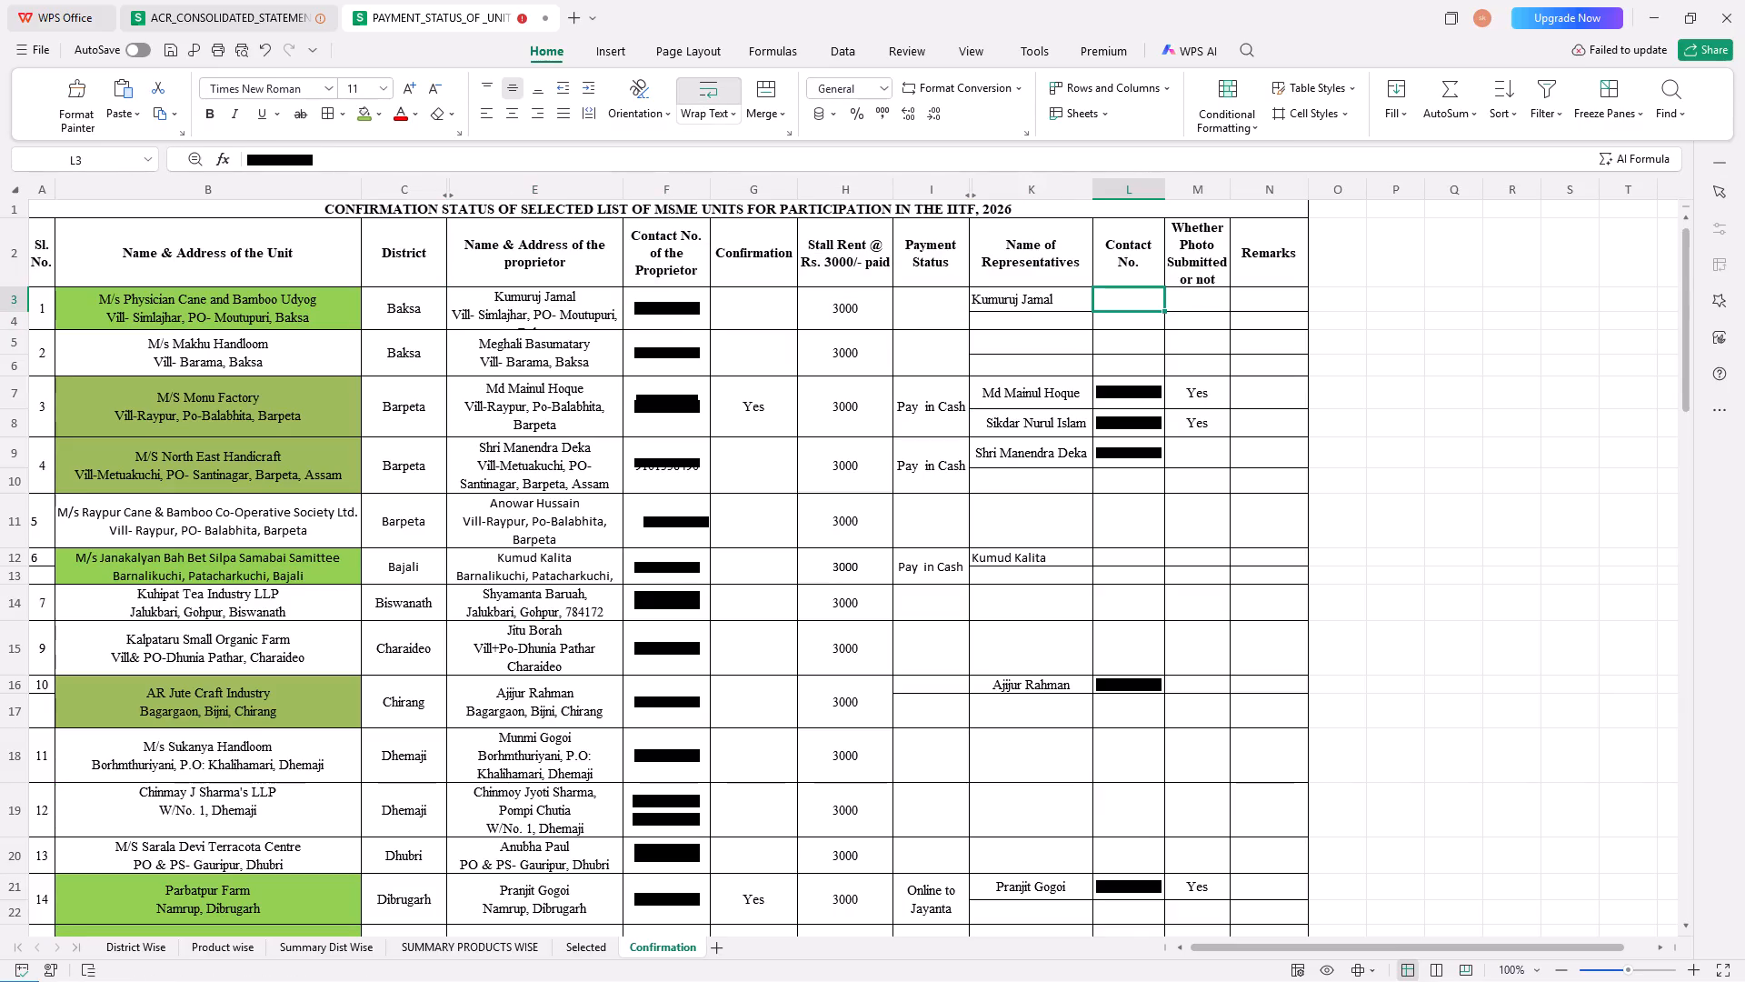
{"action": "key", "text": "ctrl+v"}
{"action": "left_click", "coordinate": [1144, 366]}
Enter "Online to Debajit" as the payment status of M/s Physician Cane and Bamboo Udyog.
{"action": "double_click", "coordinate": [918, 314]}
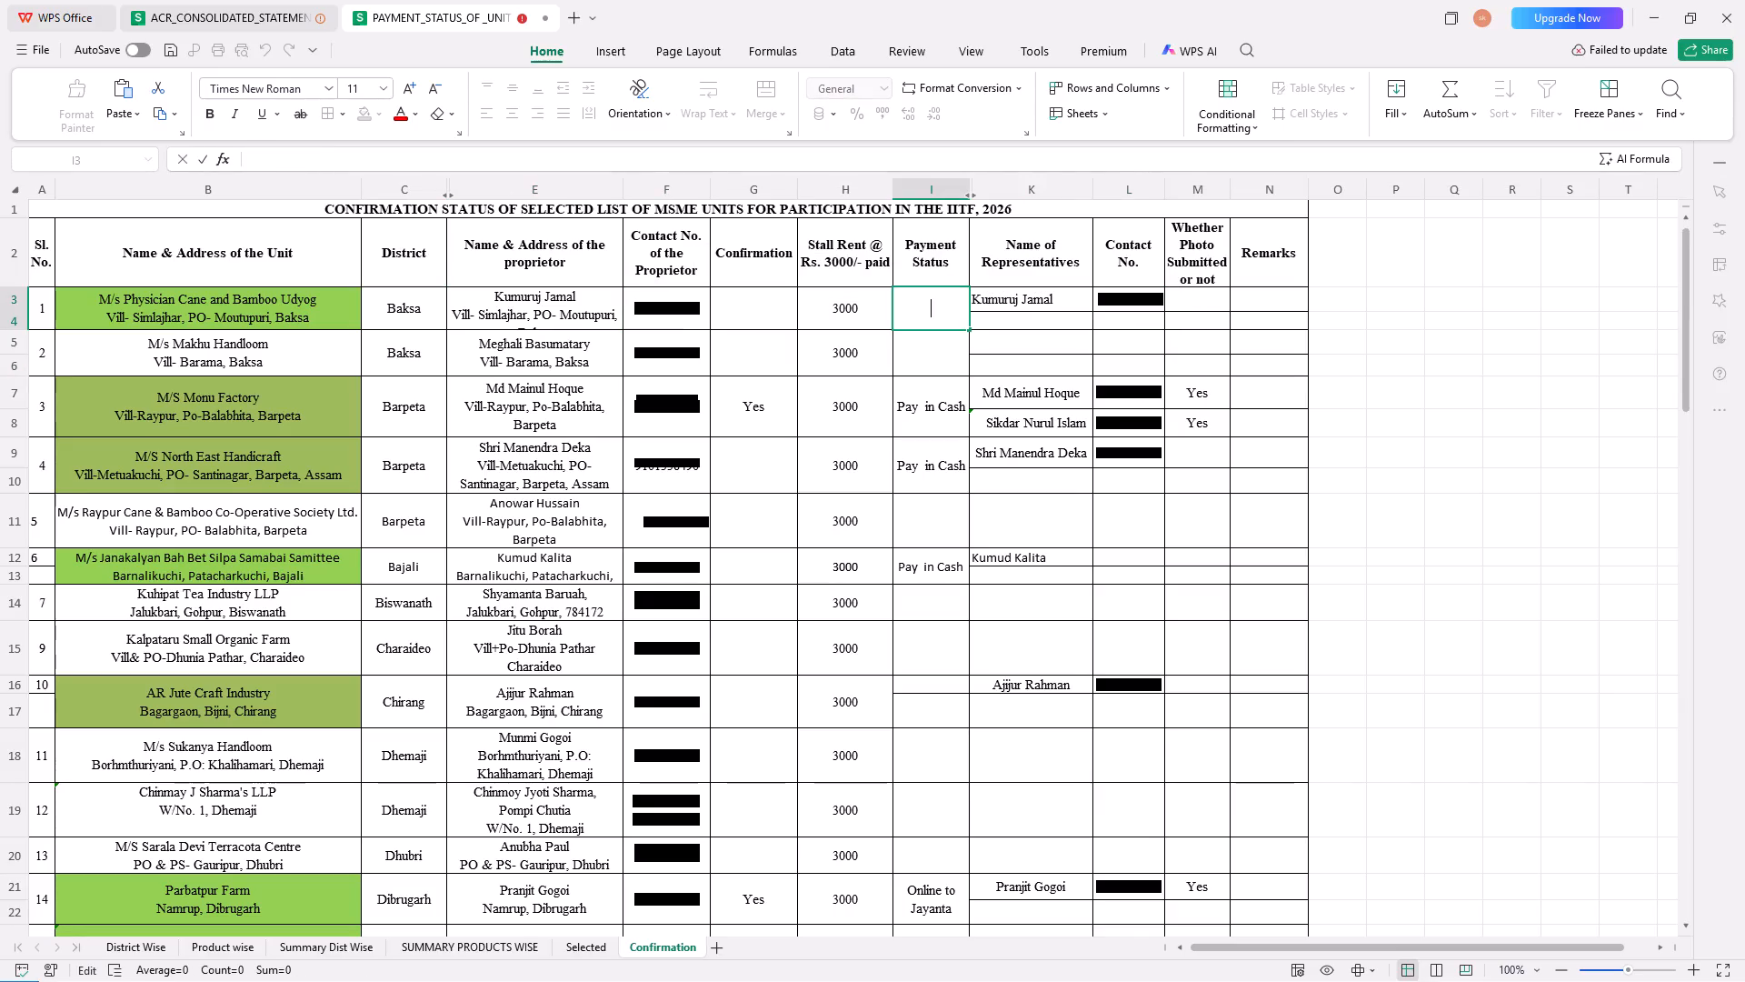
{"action": "type", "text": "G pay to"}
{"action": "key", "text": "space"}
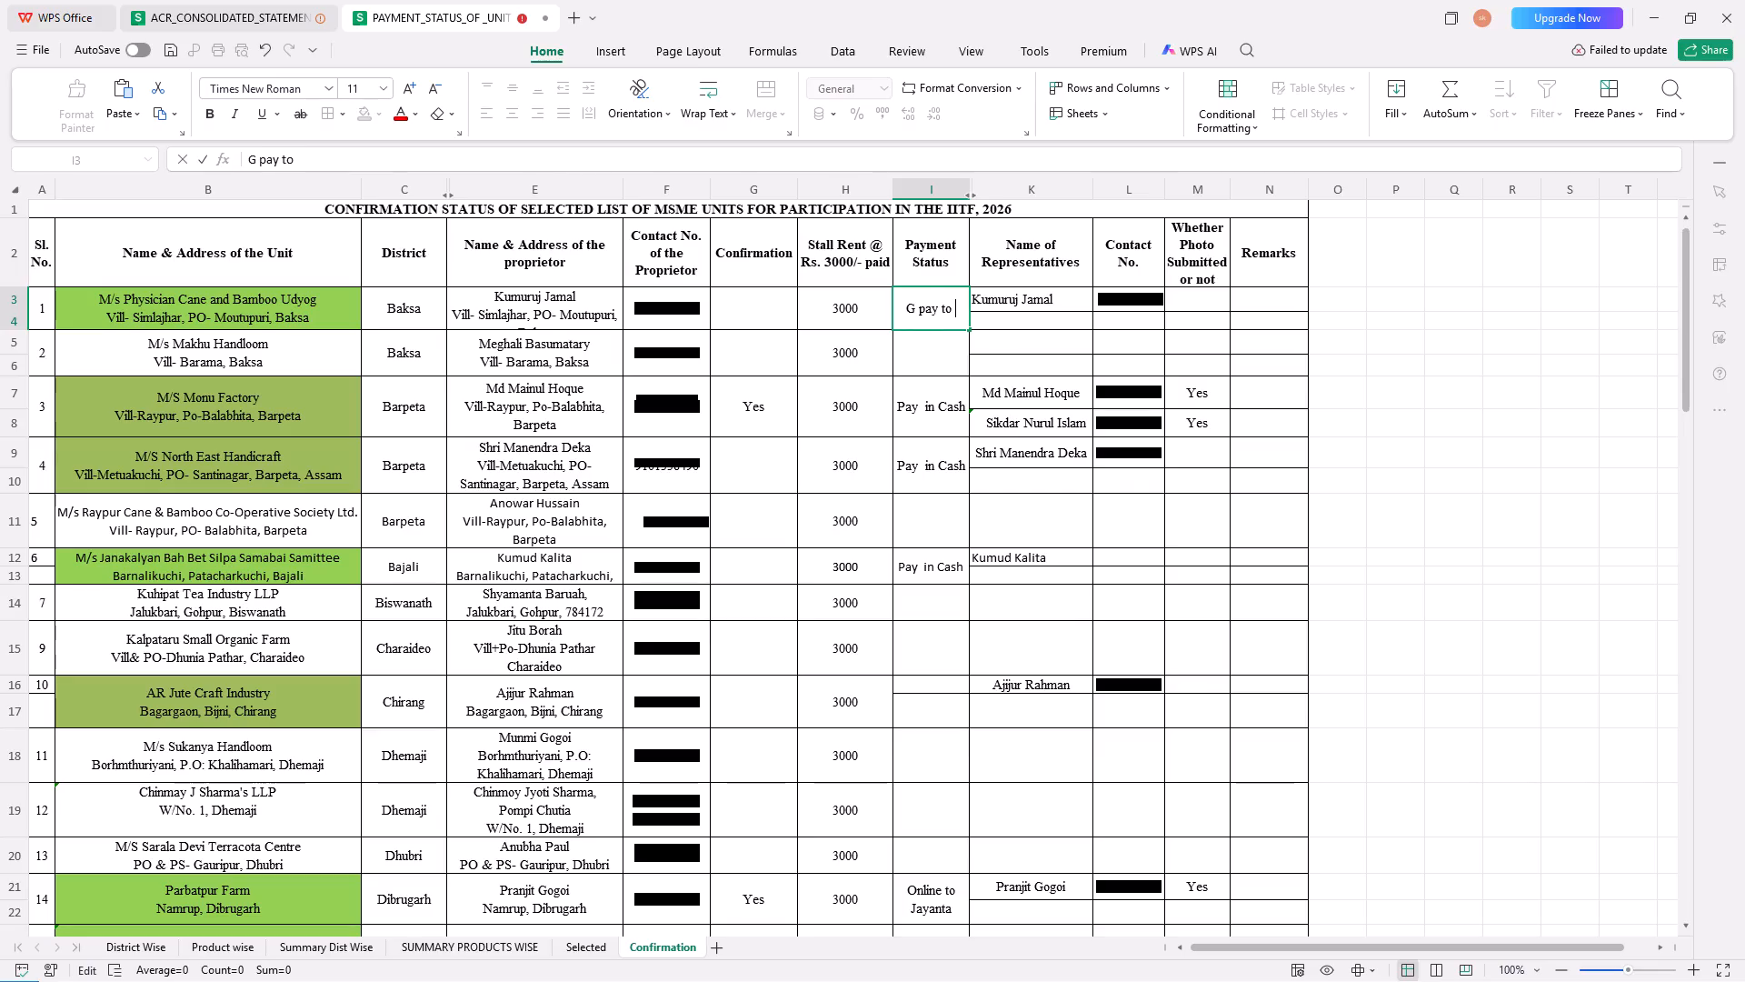
{"action": "key", "text": "BackSpace"}
{"action": "key", "text": "BackSpace"}
{"action": "key", "text": "BackSpace"}
{"action": "key", "text": "BackSpace"}
{"action": "key", "text": "BackSpace"}
{"action": "key", "text": "BackSpace"}
{"action": "key", "text": "BackSpace"}
{"action": "type", "text": "On"}
{"action": "key", "text": "BackSpace"}
{"action": "key", "text": "BackSpace"}
{"action": "key", "text": "BackSpace"}
{"action": "key", "text": "BackSpace"}
{"action": "type", "text": "Online to Debajit"}
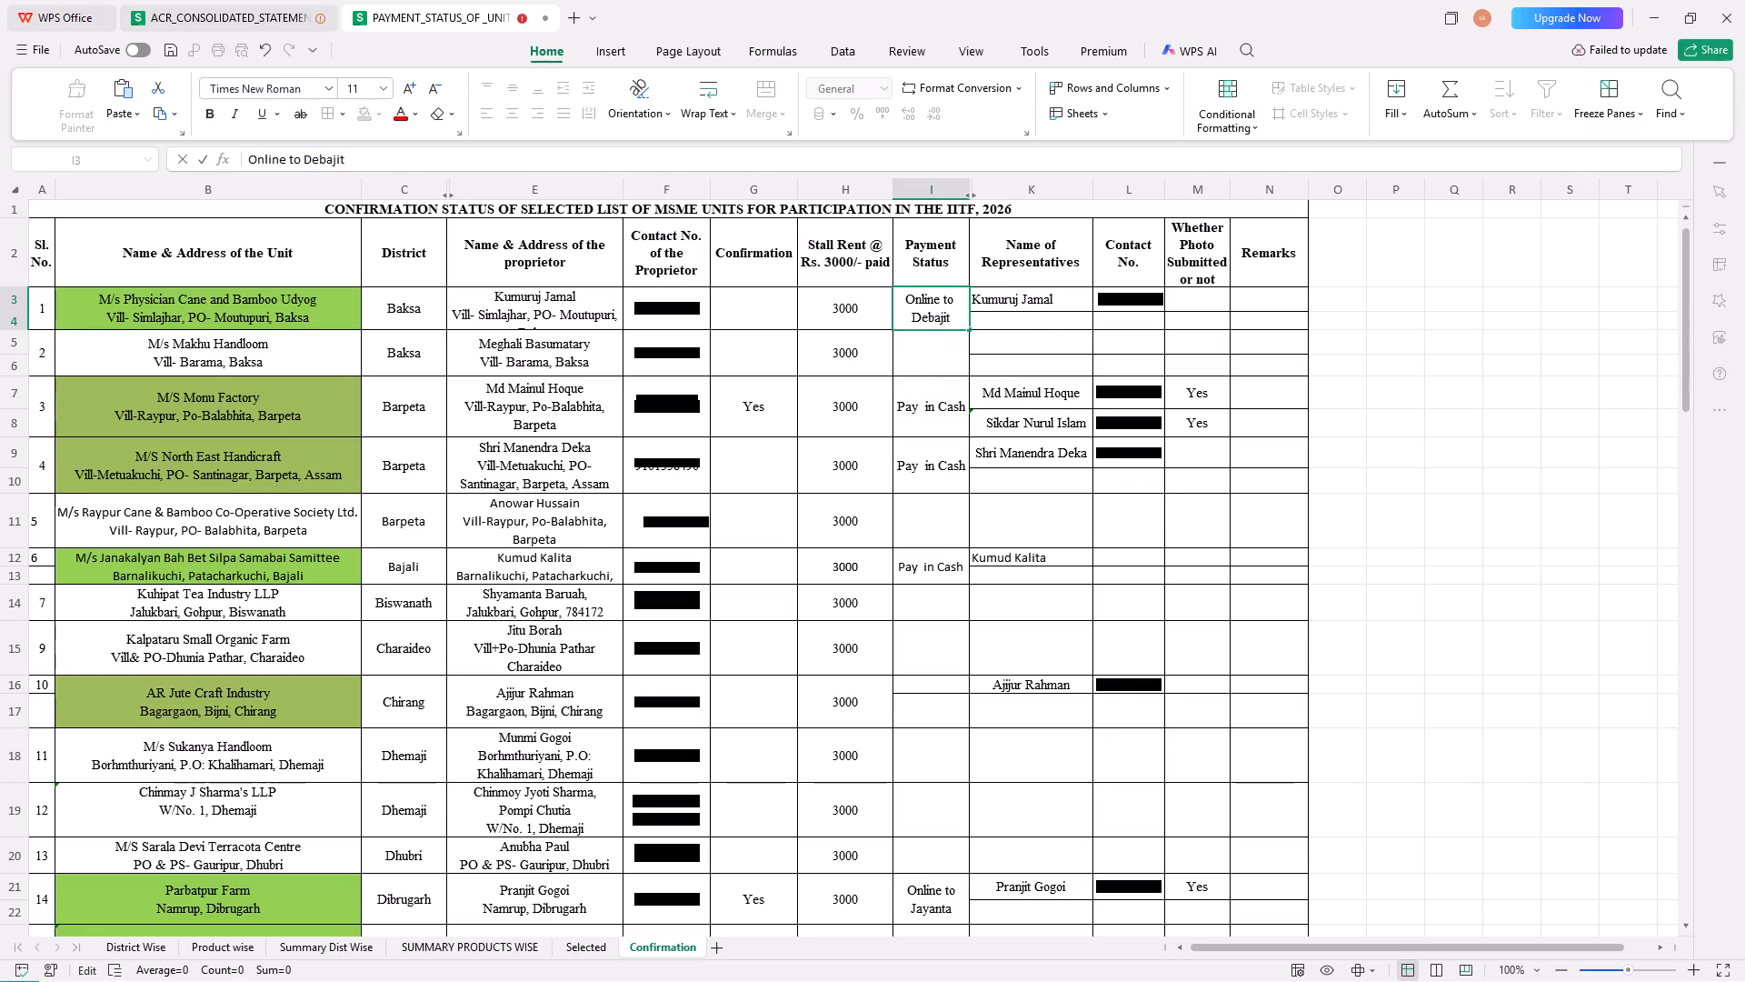
{"action": "left_click", "coordinate": [912, 453]}
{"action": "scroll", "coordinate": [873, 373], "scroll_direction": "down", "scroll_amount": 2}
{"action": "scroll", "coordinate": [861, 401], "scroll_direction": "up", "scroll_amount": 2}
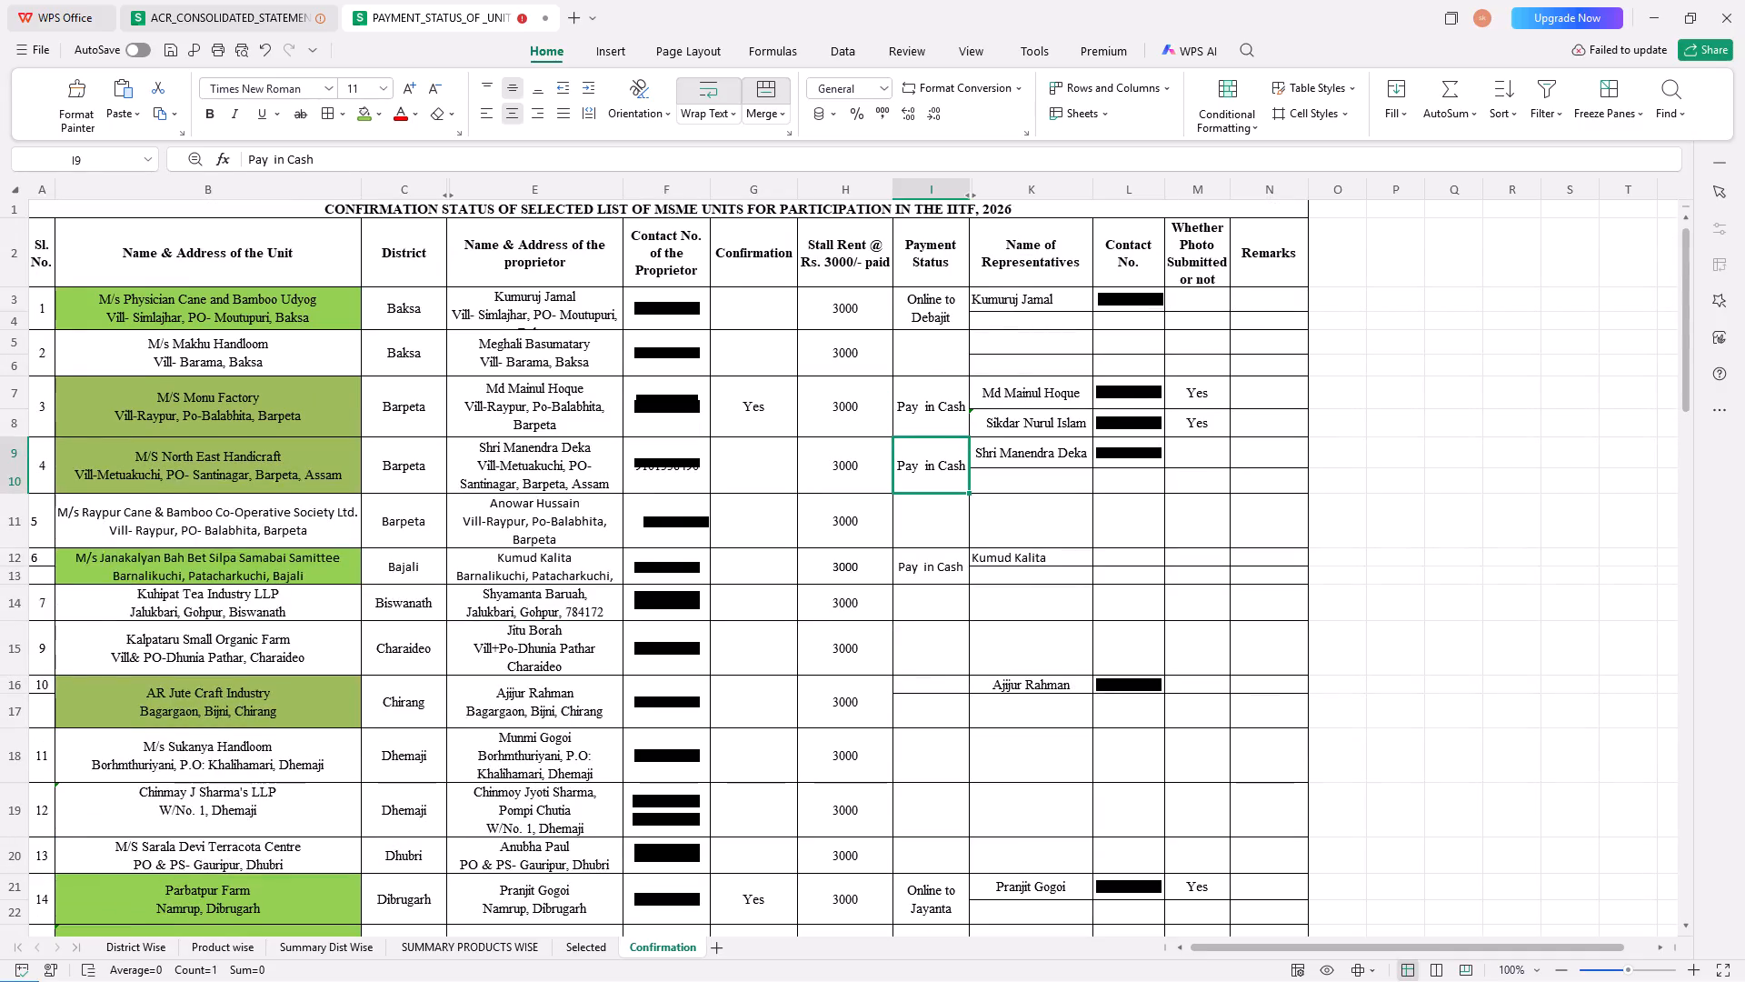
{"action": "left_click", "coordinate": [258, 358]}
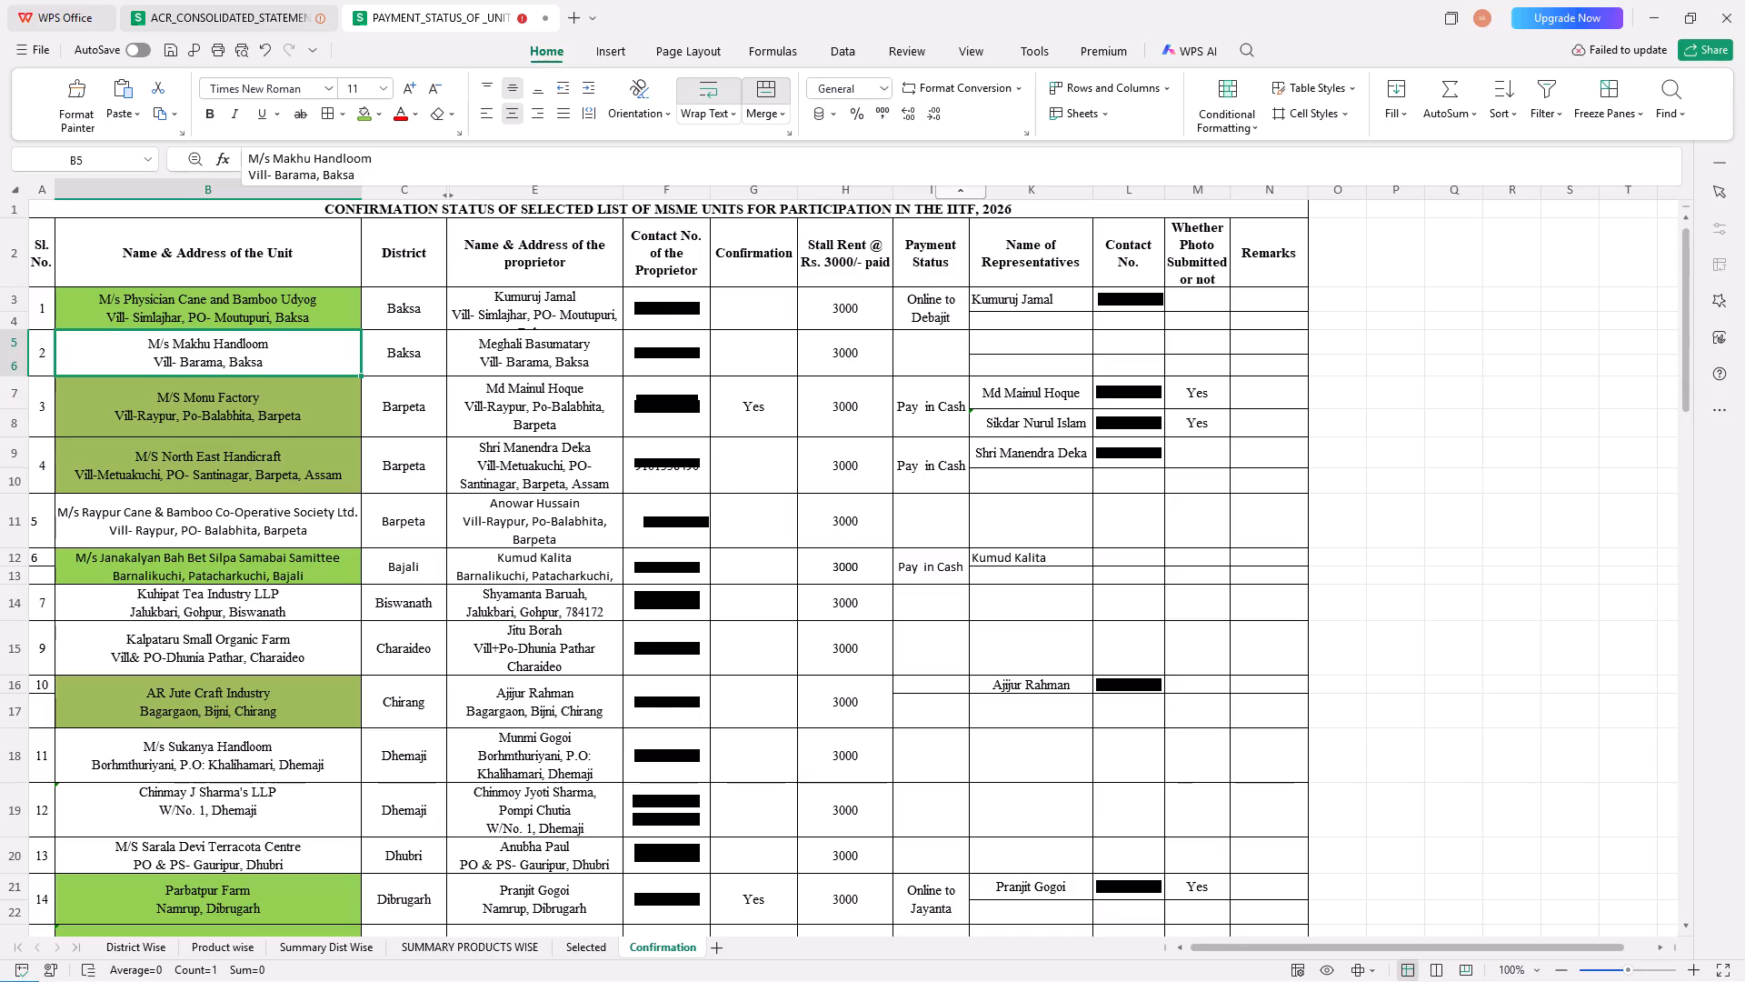
Copy only the proprietor's name from E29 into the representative name cell K29 for M/s Rokhit Enterprise.
{"action": "scroll", "coordinate": [224, 645], "scroll_direction": "down", "scroll_amount": 3}
{"action": "scroll", "coordinate": [202, 747], "scroll_direction": "down", "scroll_amount": 2}
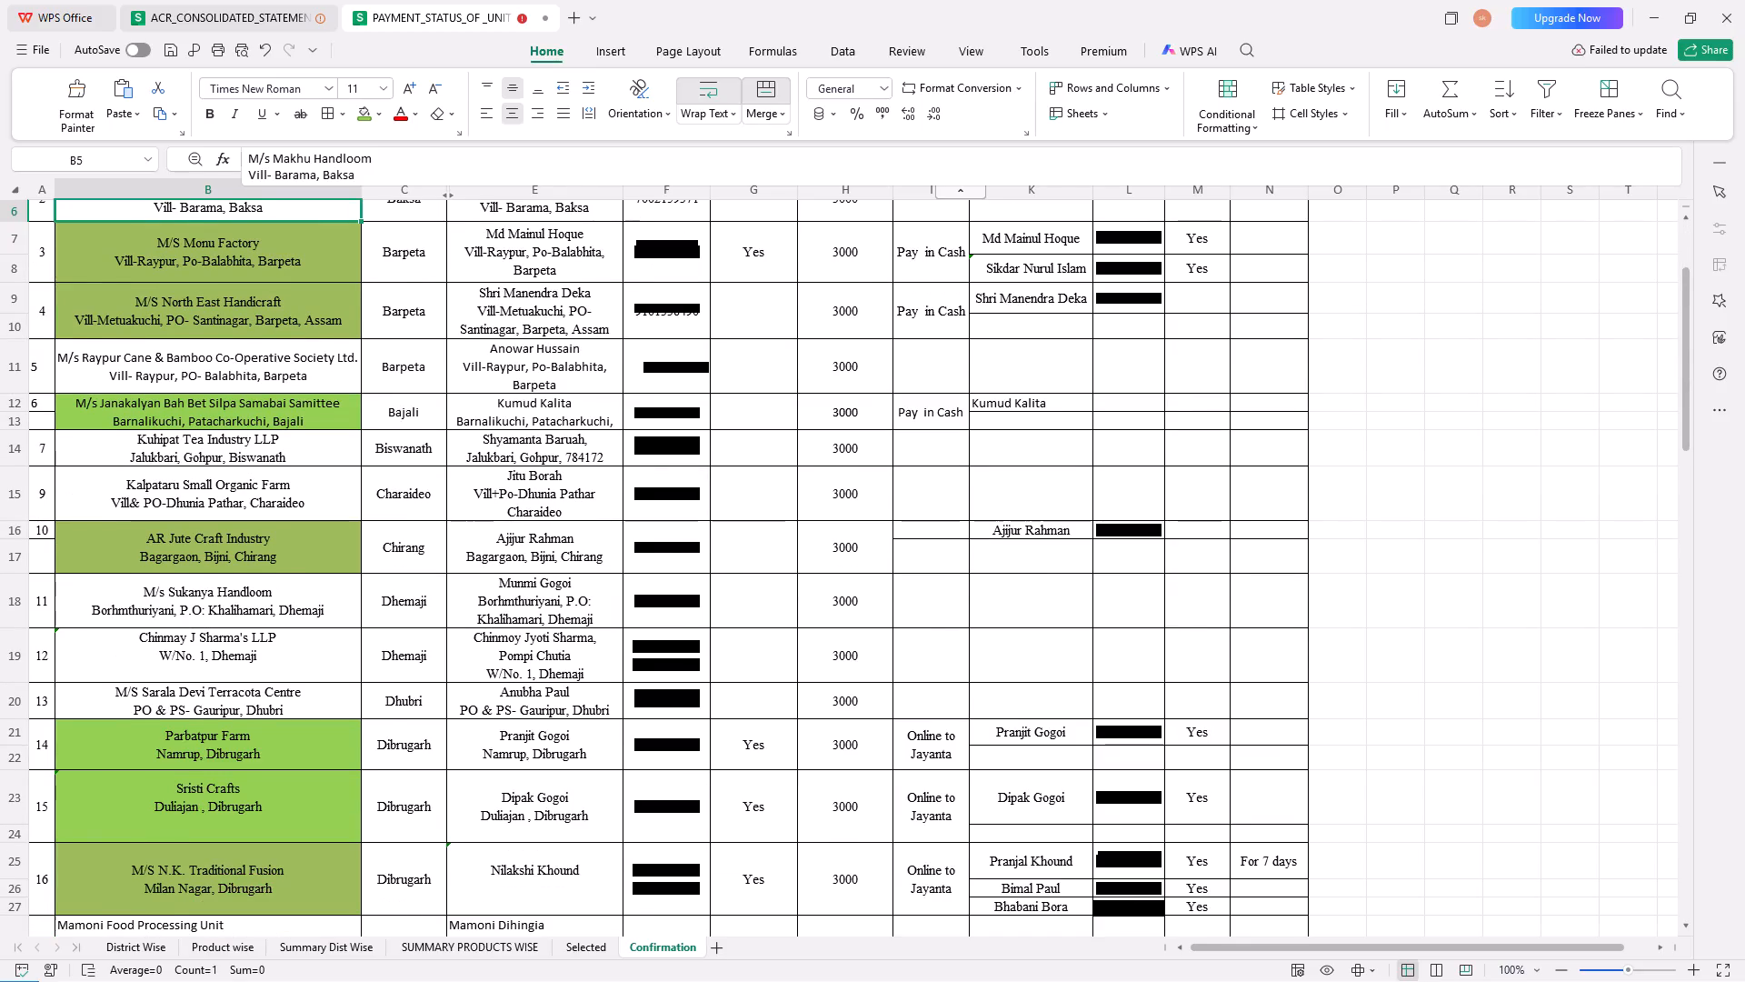
{"action": "scroll", "coordinate": [201, 752], "scroll_direction": "down", "scroll_amount": 6}
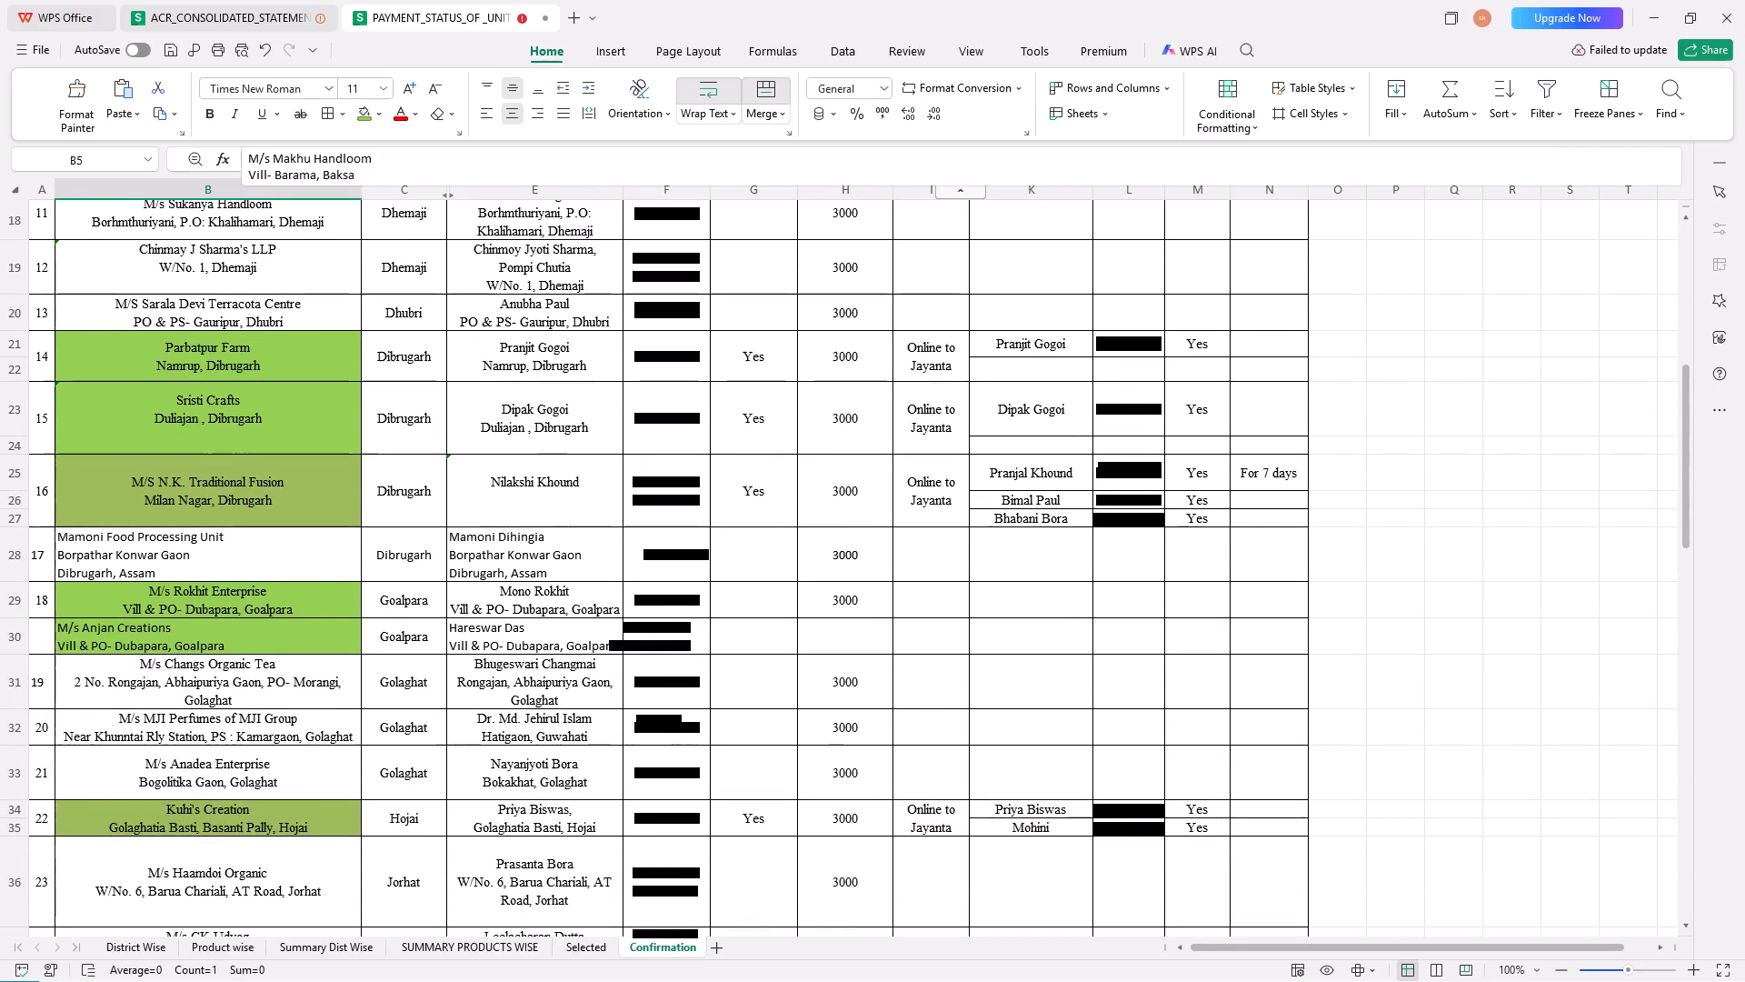
{"action": "left_click", "coordinate": [243, 597]}
{"action": "left_click", "coordinate": [628, 621]}
{"action": "left_click", "coordinate": [659, 592]}
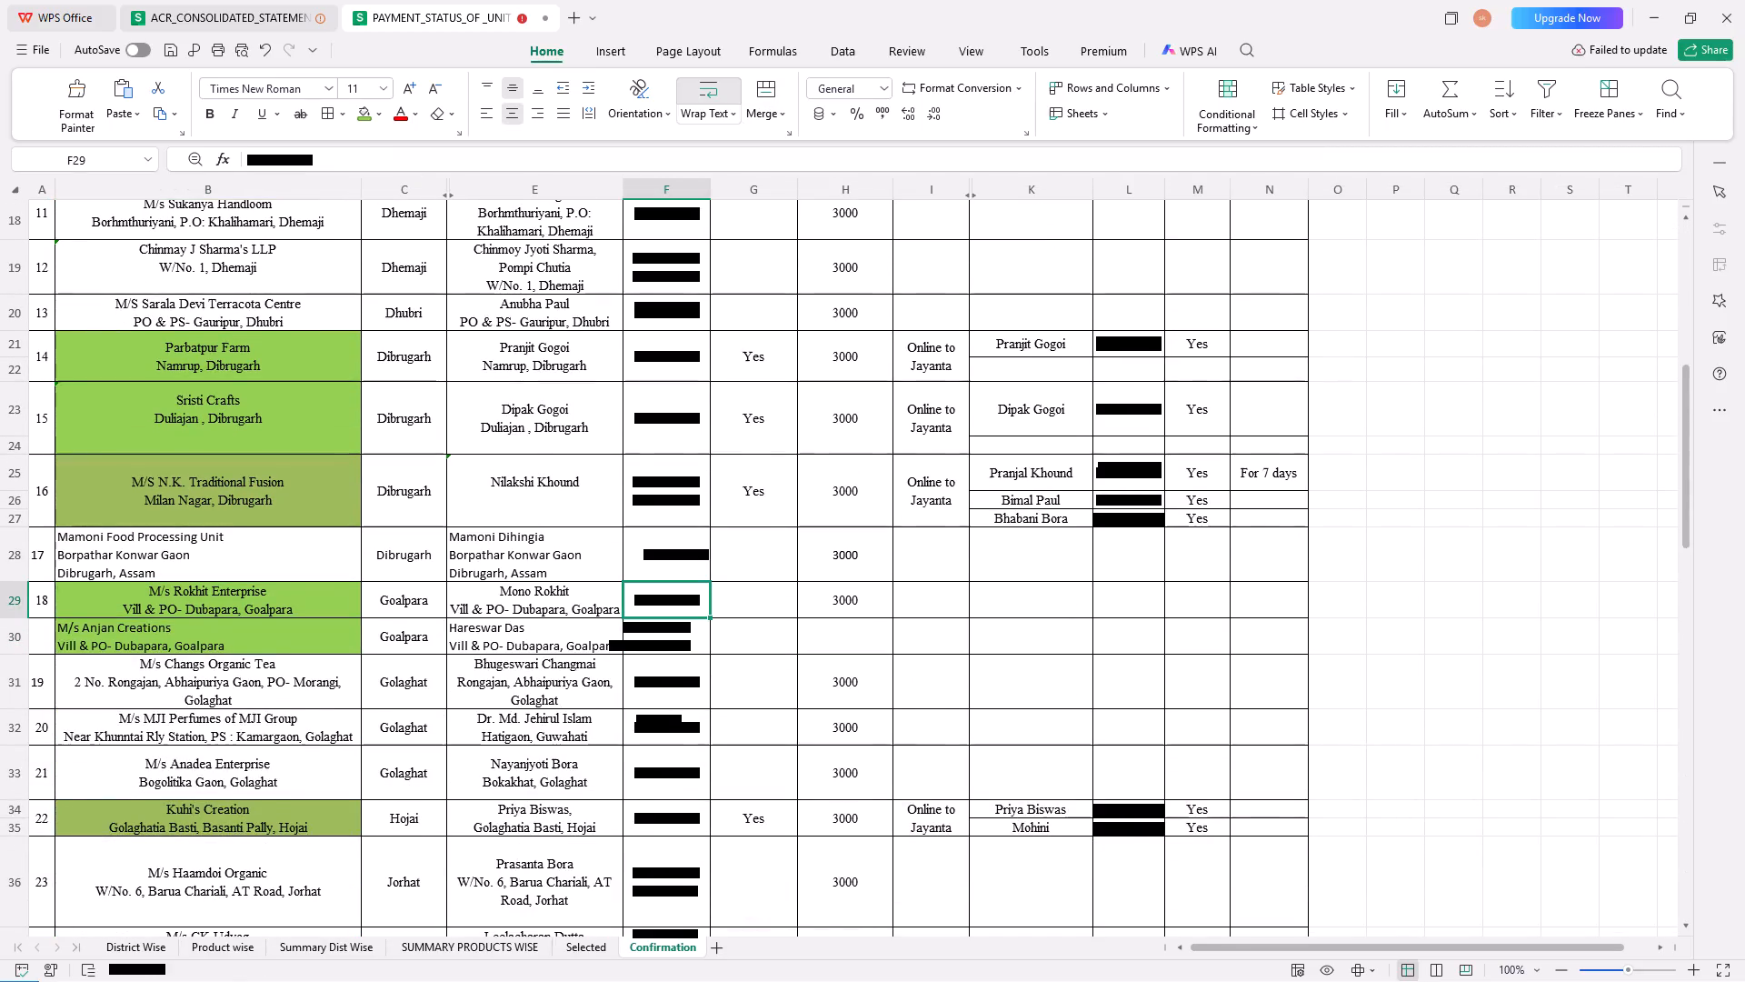
{"action": "double_click", "coordinate": [582, 593]}
{"action": "left_click_drag", "start_coordinate": [582, 593], "coordinate": [524, 581]}
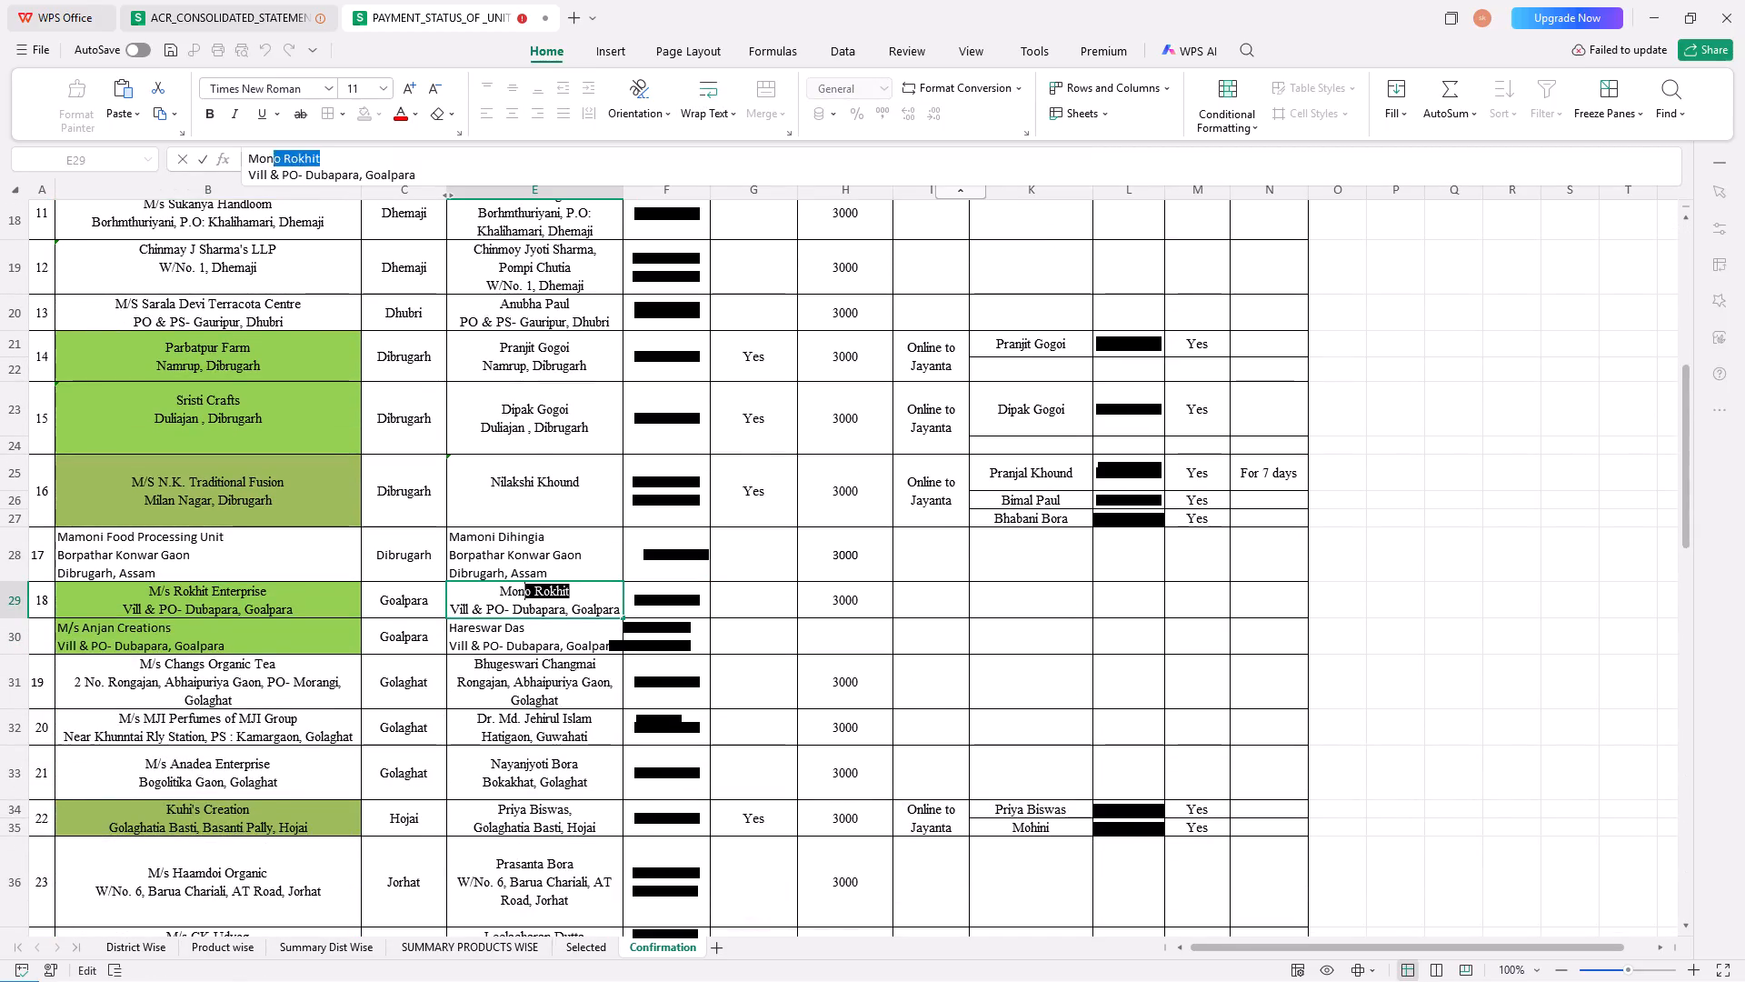
{"action": "left_click_drag", "start_coordinate": [524, 581], "coordinate": [499, 584]}
{"action": "key", "text": "ctrl+c"}
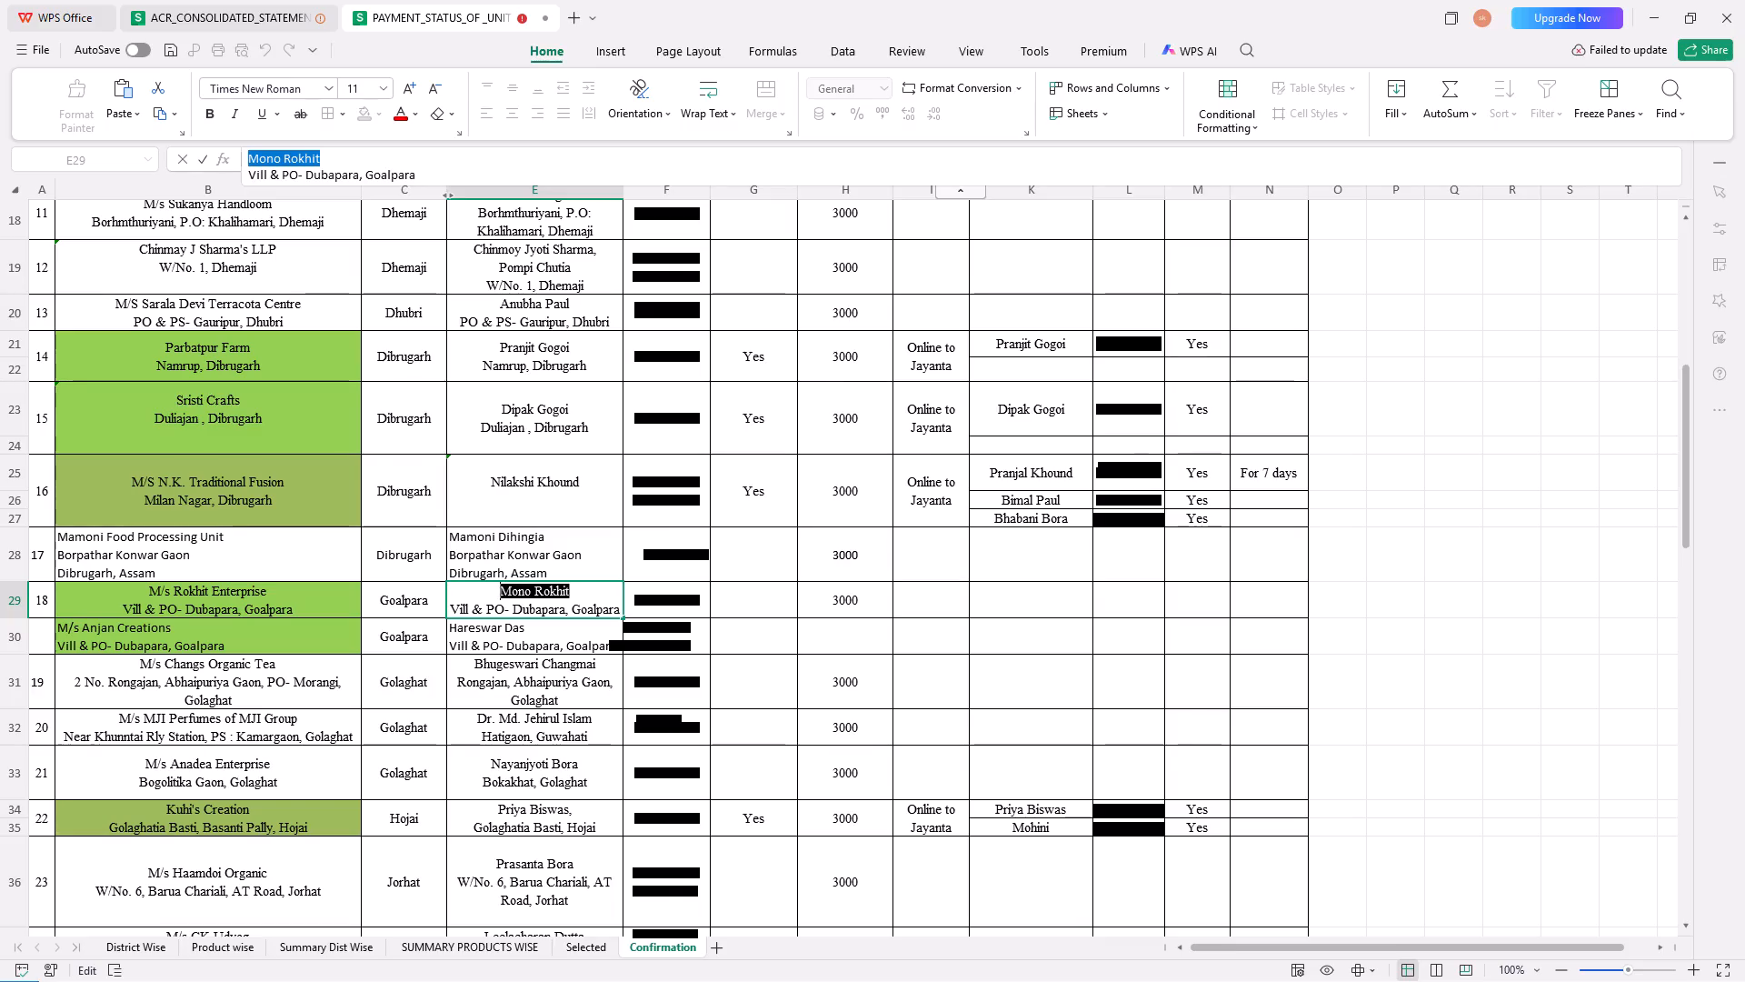
{"action": "left_click", "coordinate": [915, 606]}
{"action": "left_click", "coordinate": [1007, 612]}
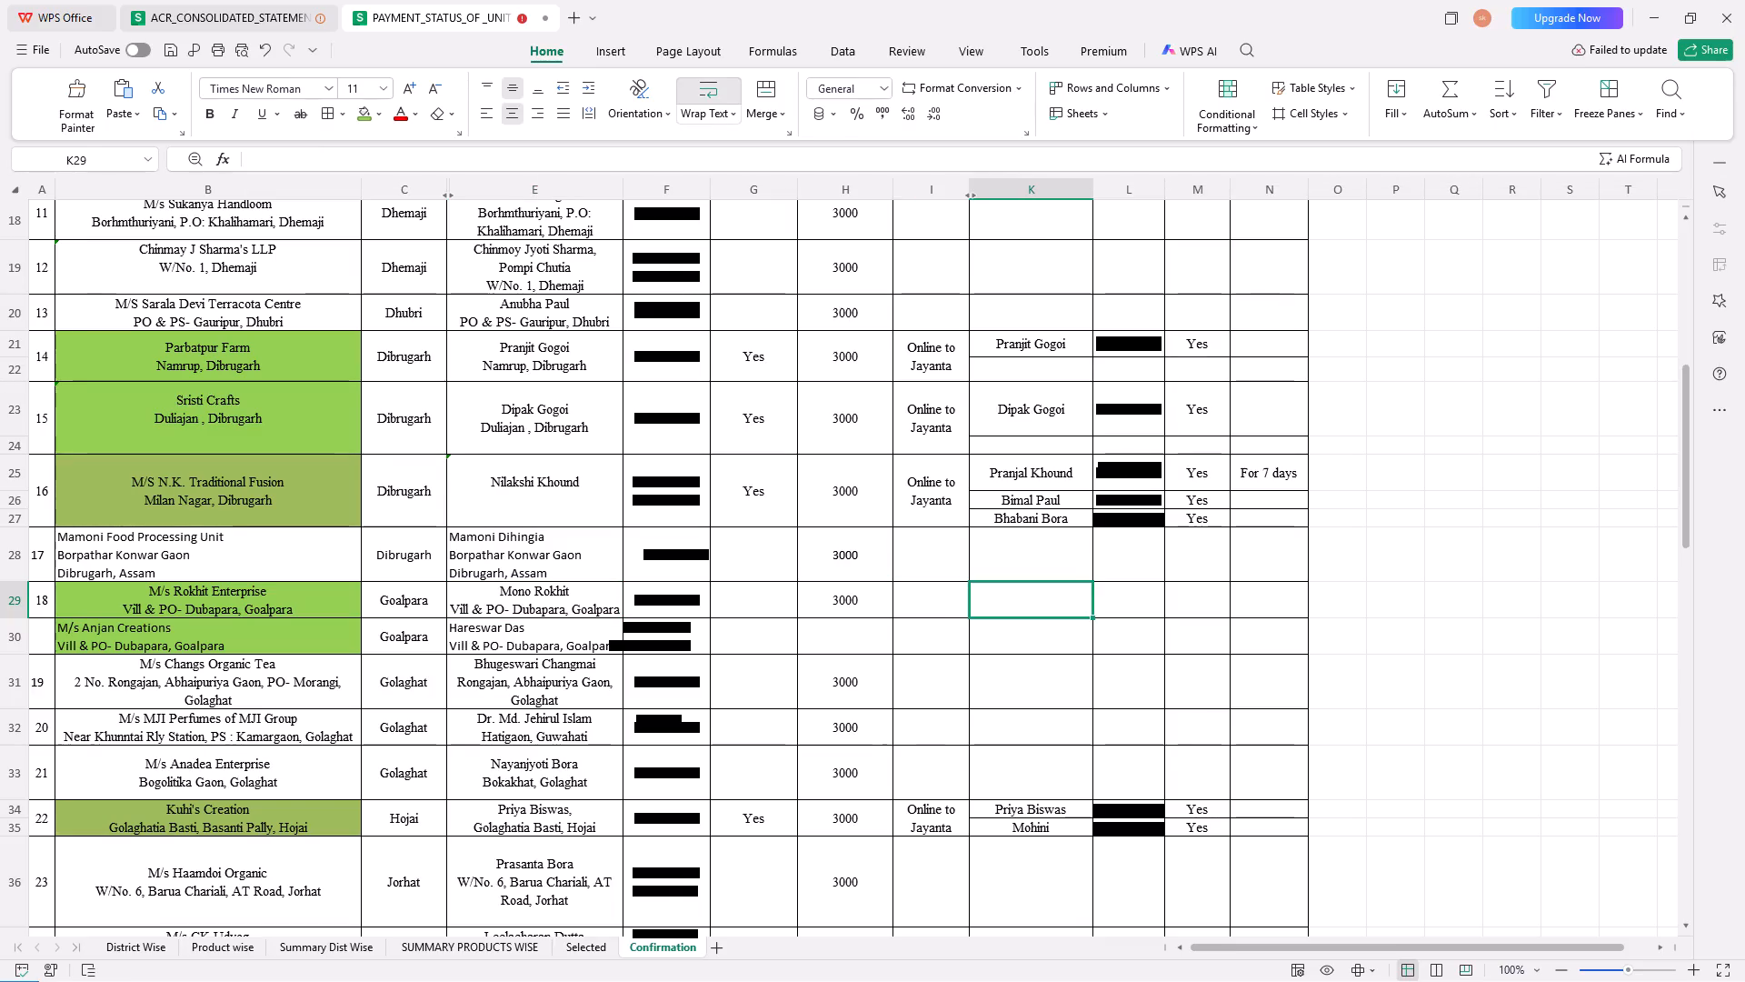
{"action": "key", "text": "ctrl+v"}
Copy M/s Rokhit Enterprise's proprietor contact number from F29 into the representative contact cell L29.
{"action": "triple_click", "coordinate": [669, 597]}
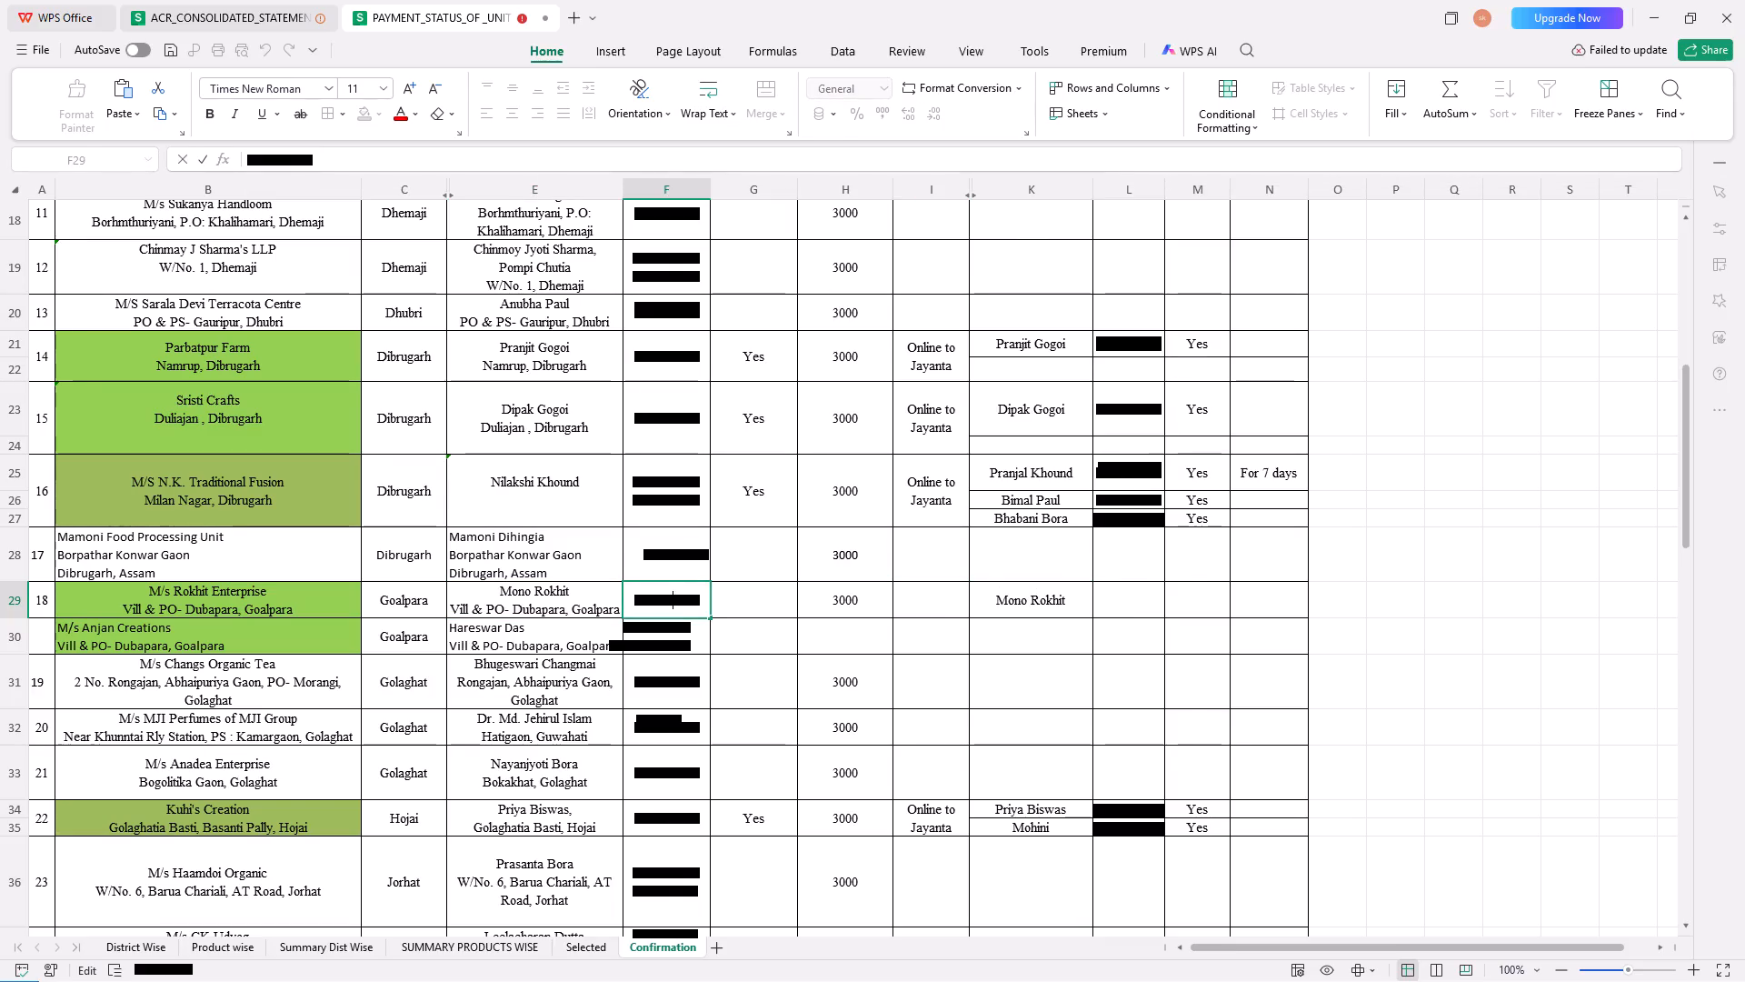
{"action": "left_click", "coordinate": [672, 597]}
{"action": "key", "text": "ctrl+c"}
{"action": "left_click", "coordinate": [1125, 590]}
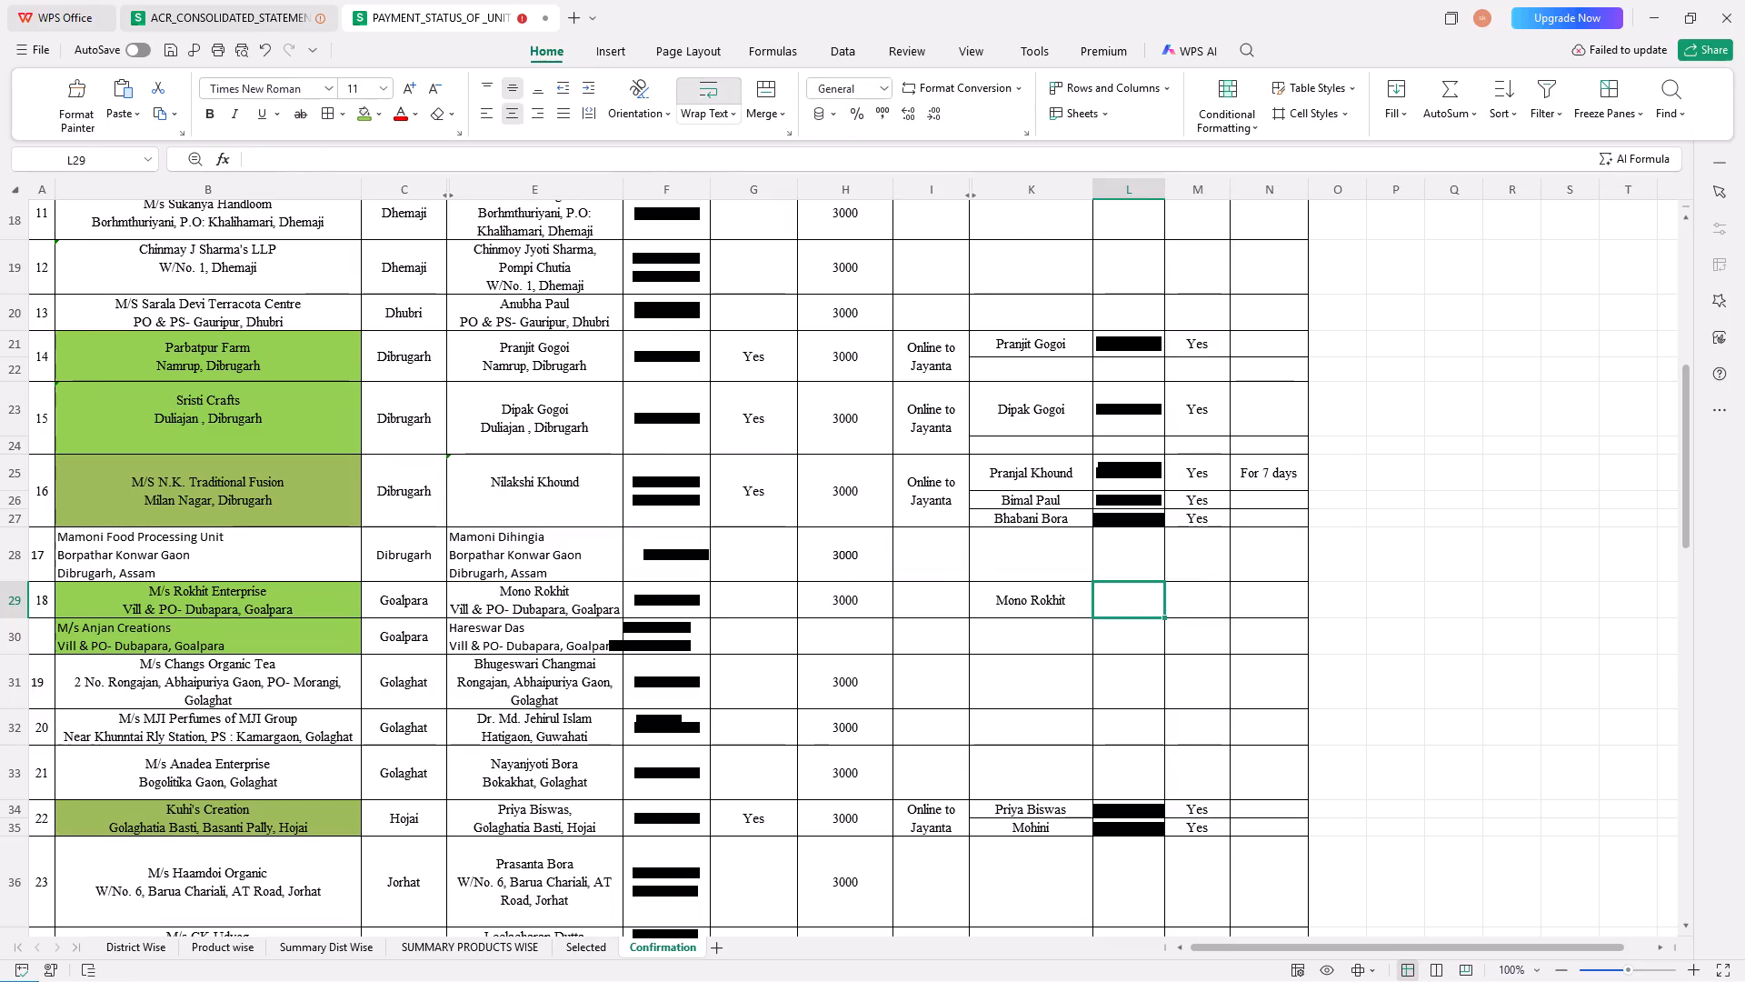
{"action": "key", "text": "ctrl+v"}
{"action": "left_click", "coordinate": [1193, 595]}
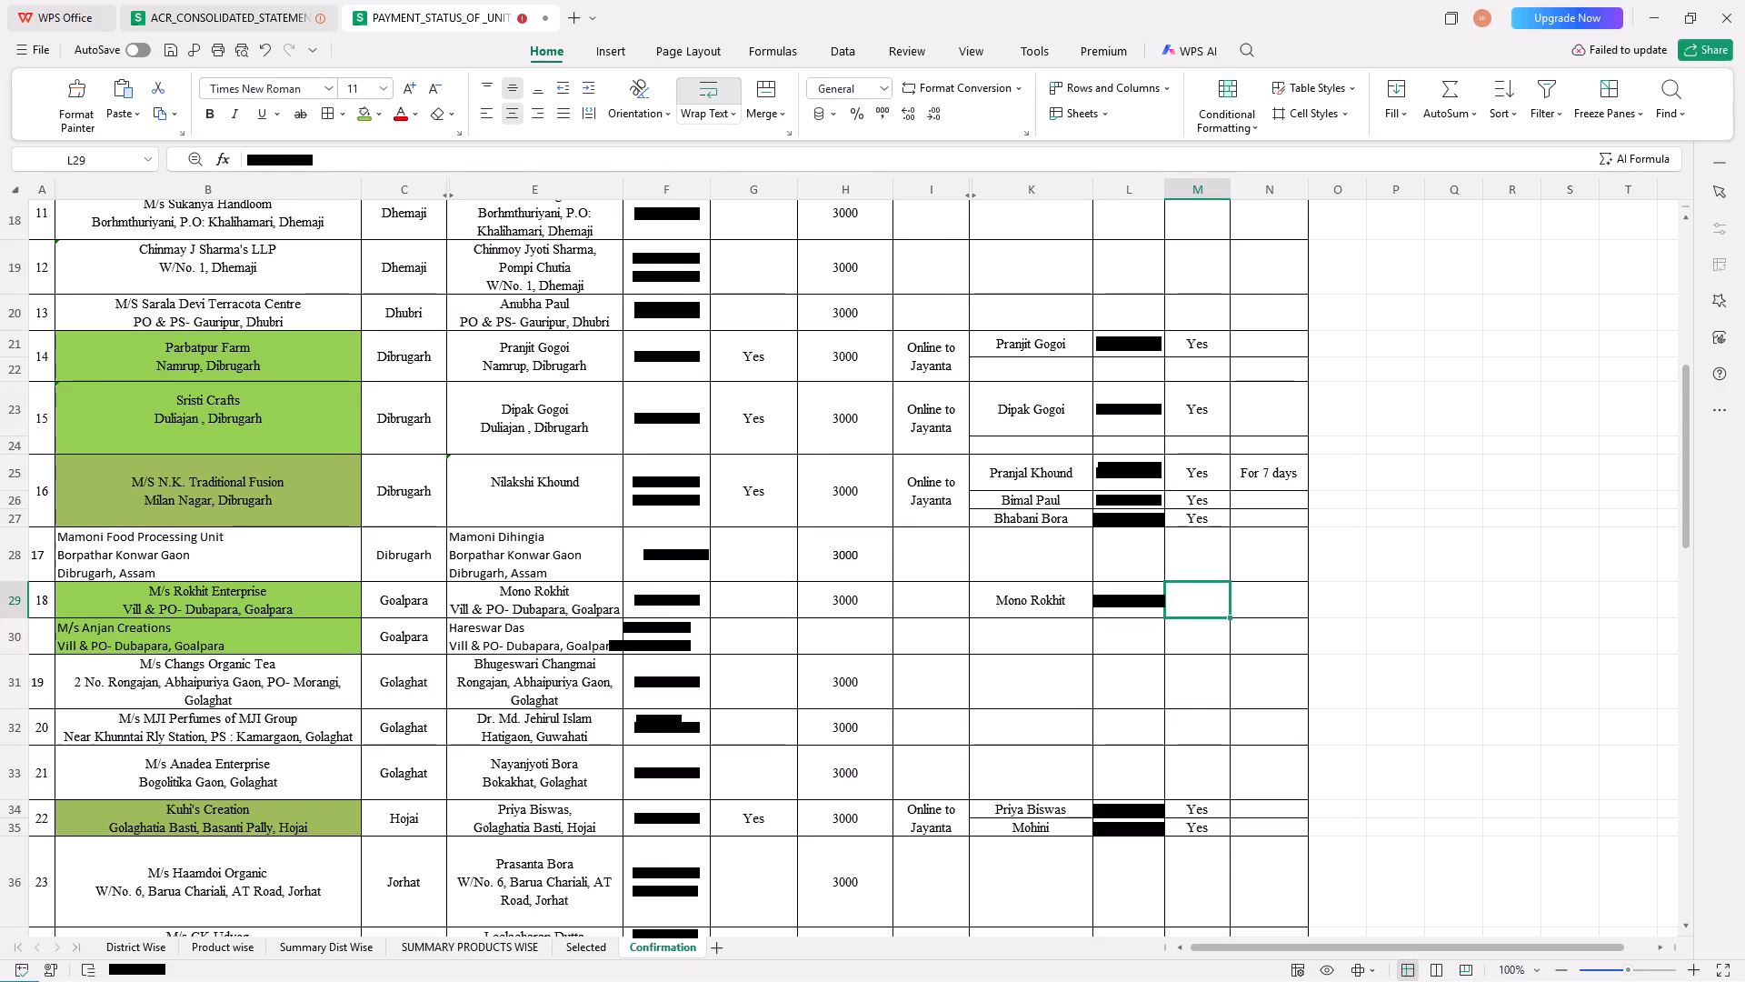
Insert one blank row below M/s Rokhit Enterprise's row 29.
{"action": "left_click", "coordinate": [913, 602]}
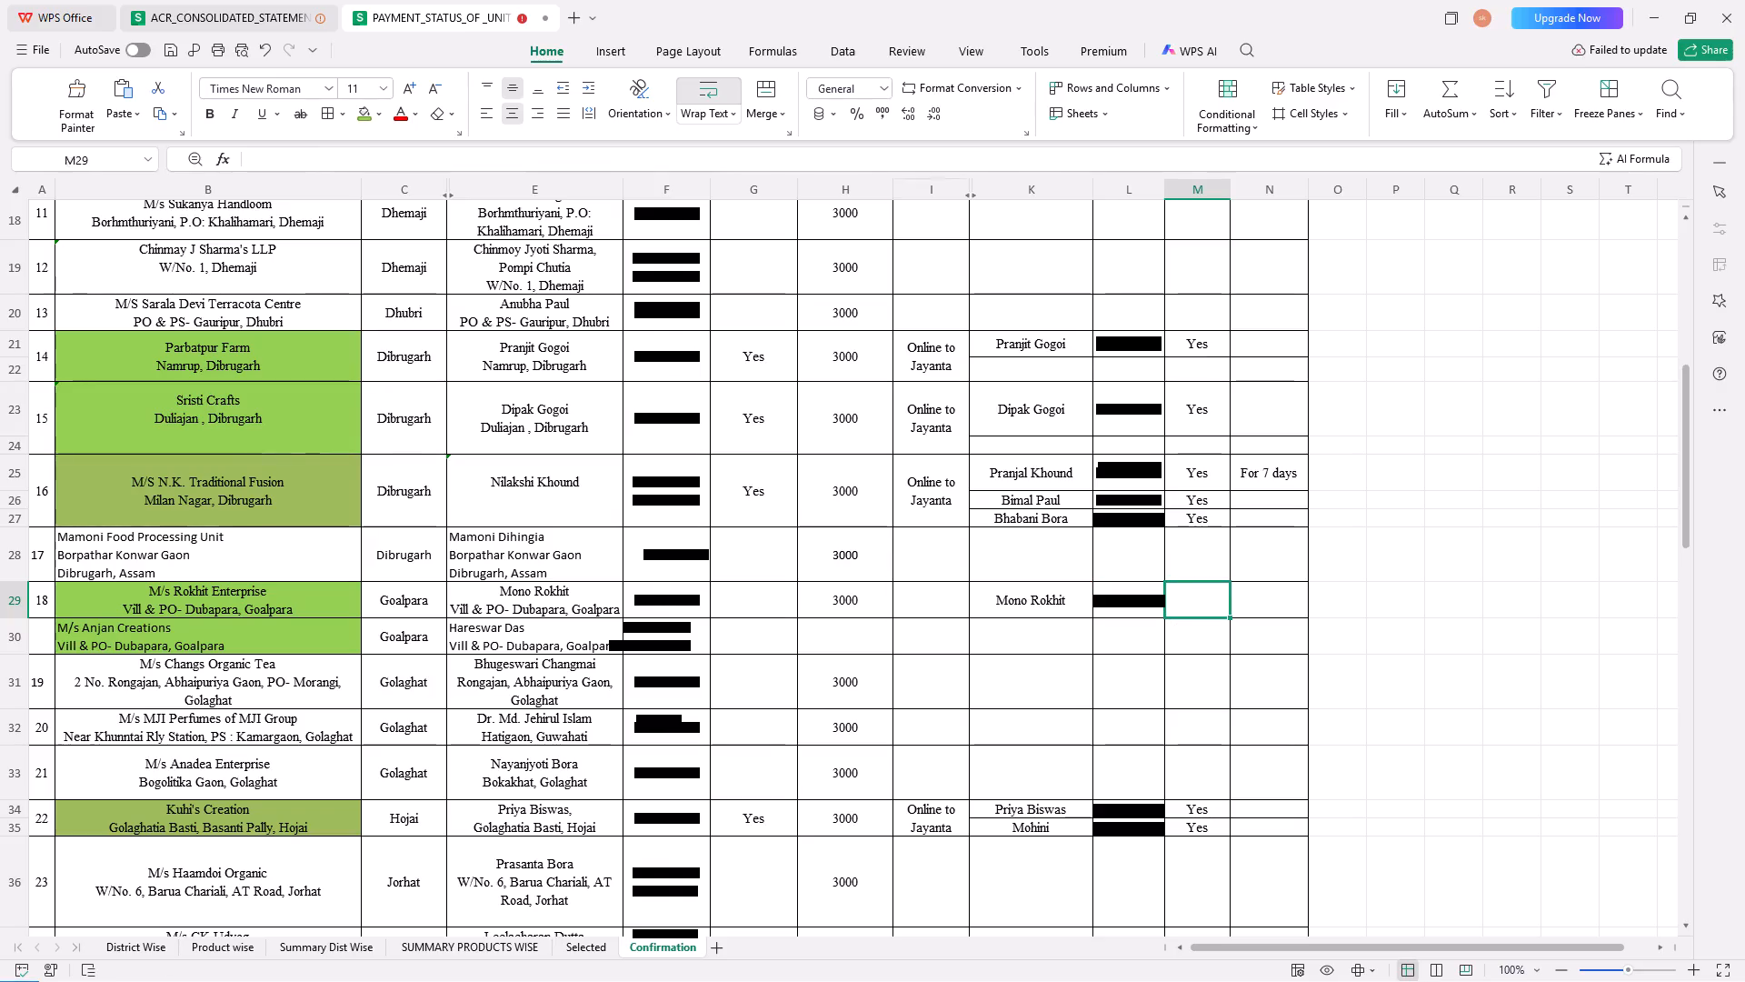
{"action": "left_click", "coordinate": [18, 610]}
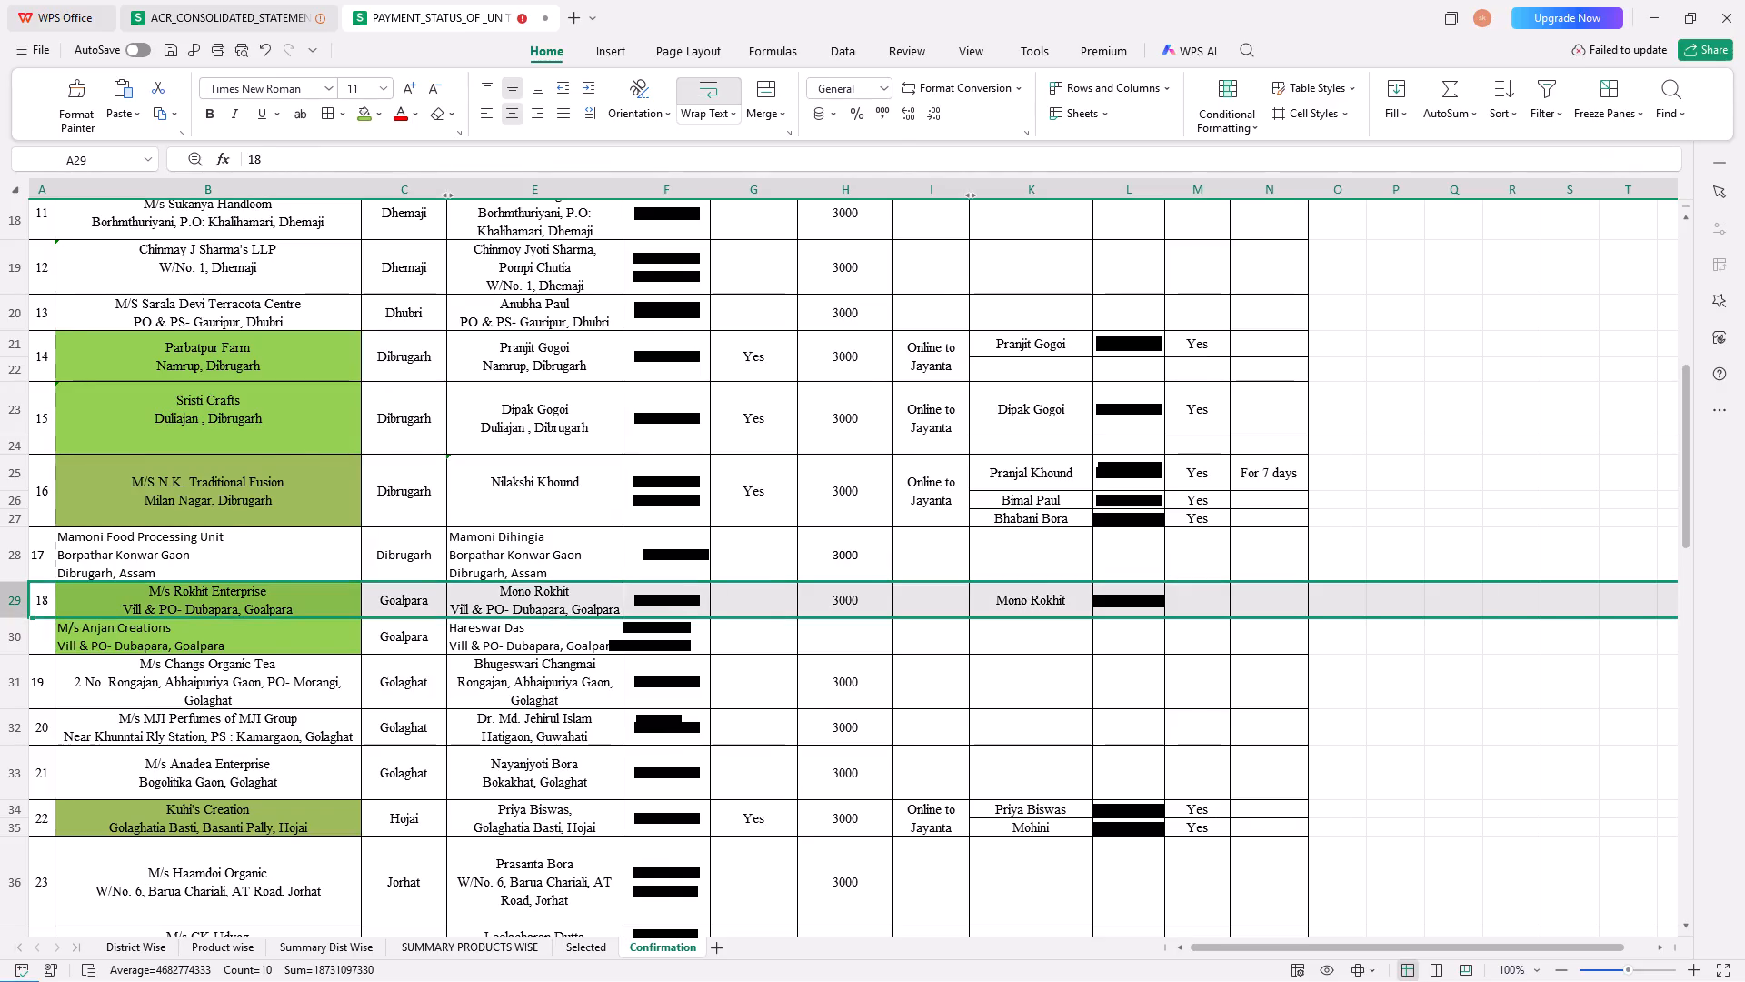
{"action": "right_click", "coordinate": [18, 610]}
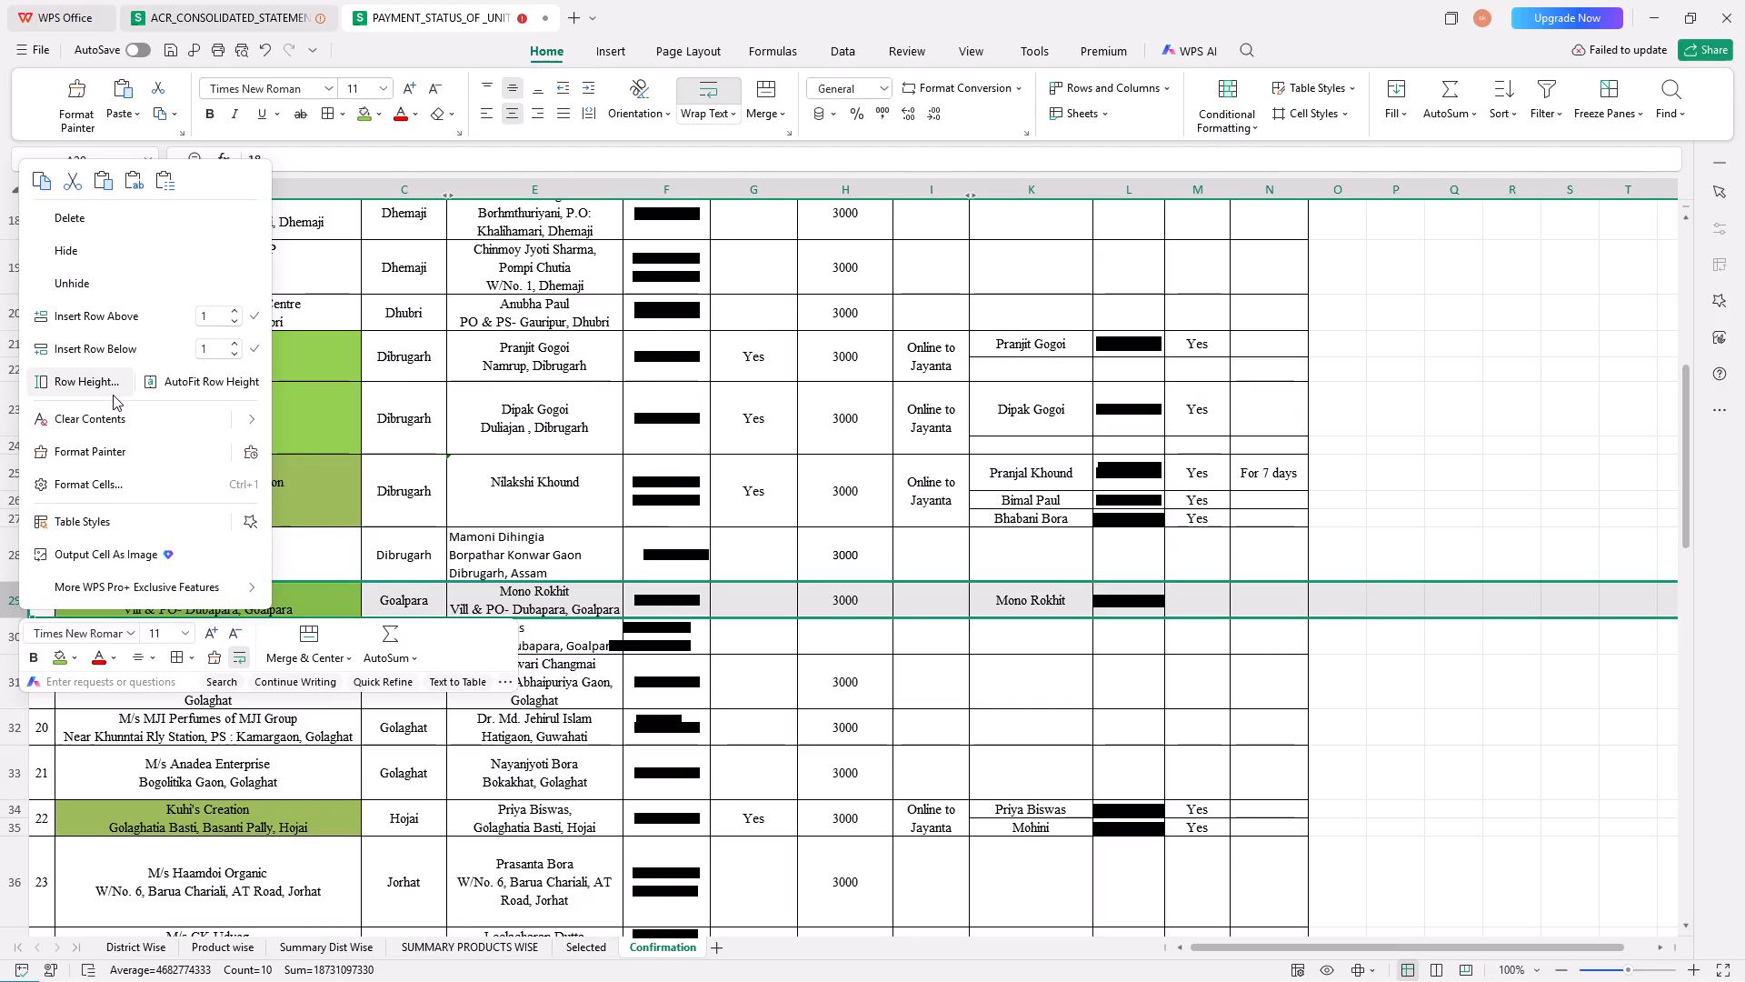
{"action": "left_click", "coordinate": [419, 624]}
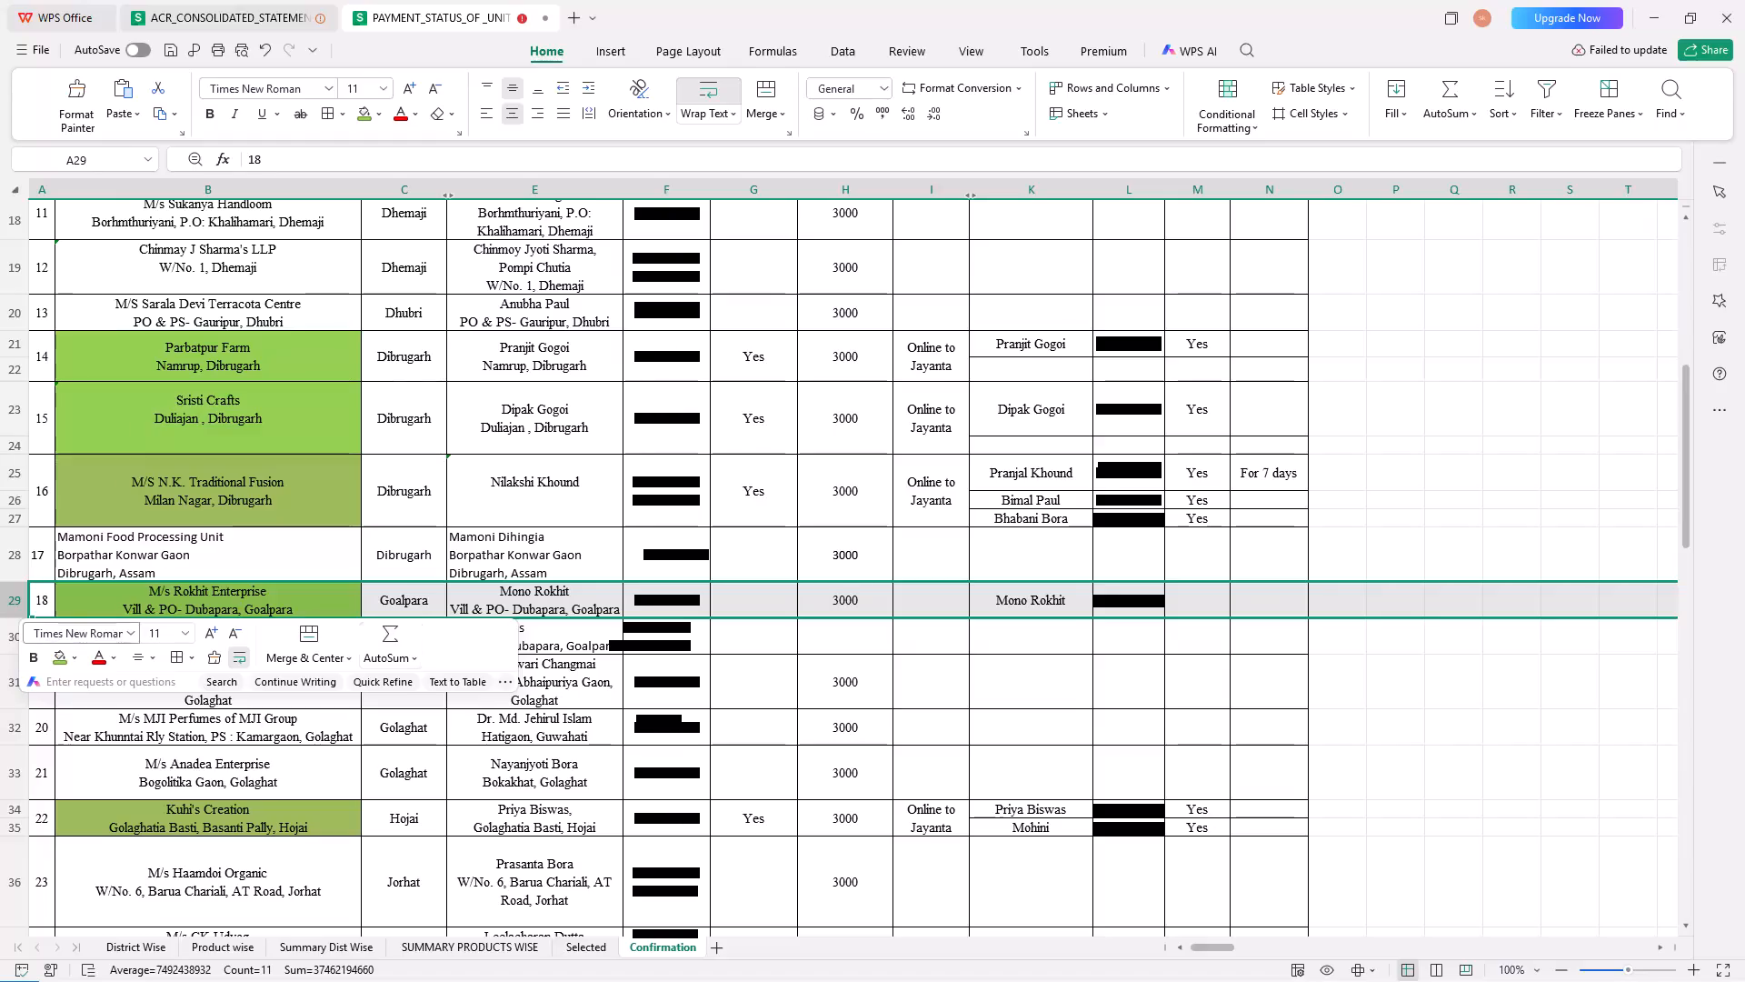
{"action": "left_click", "coordinate": [25, 603]}
{"action": "right_click", "coordinate": [25, 603]}
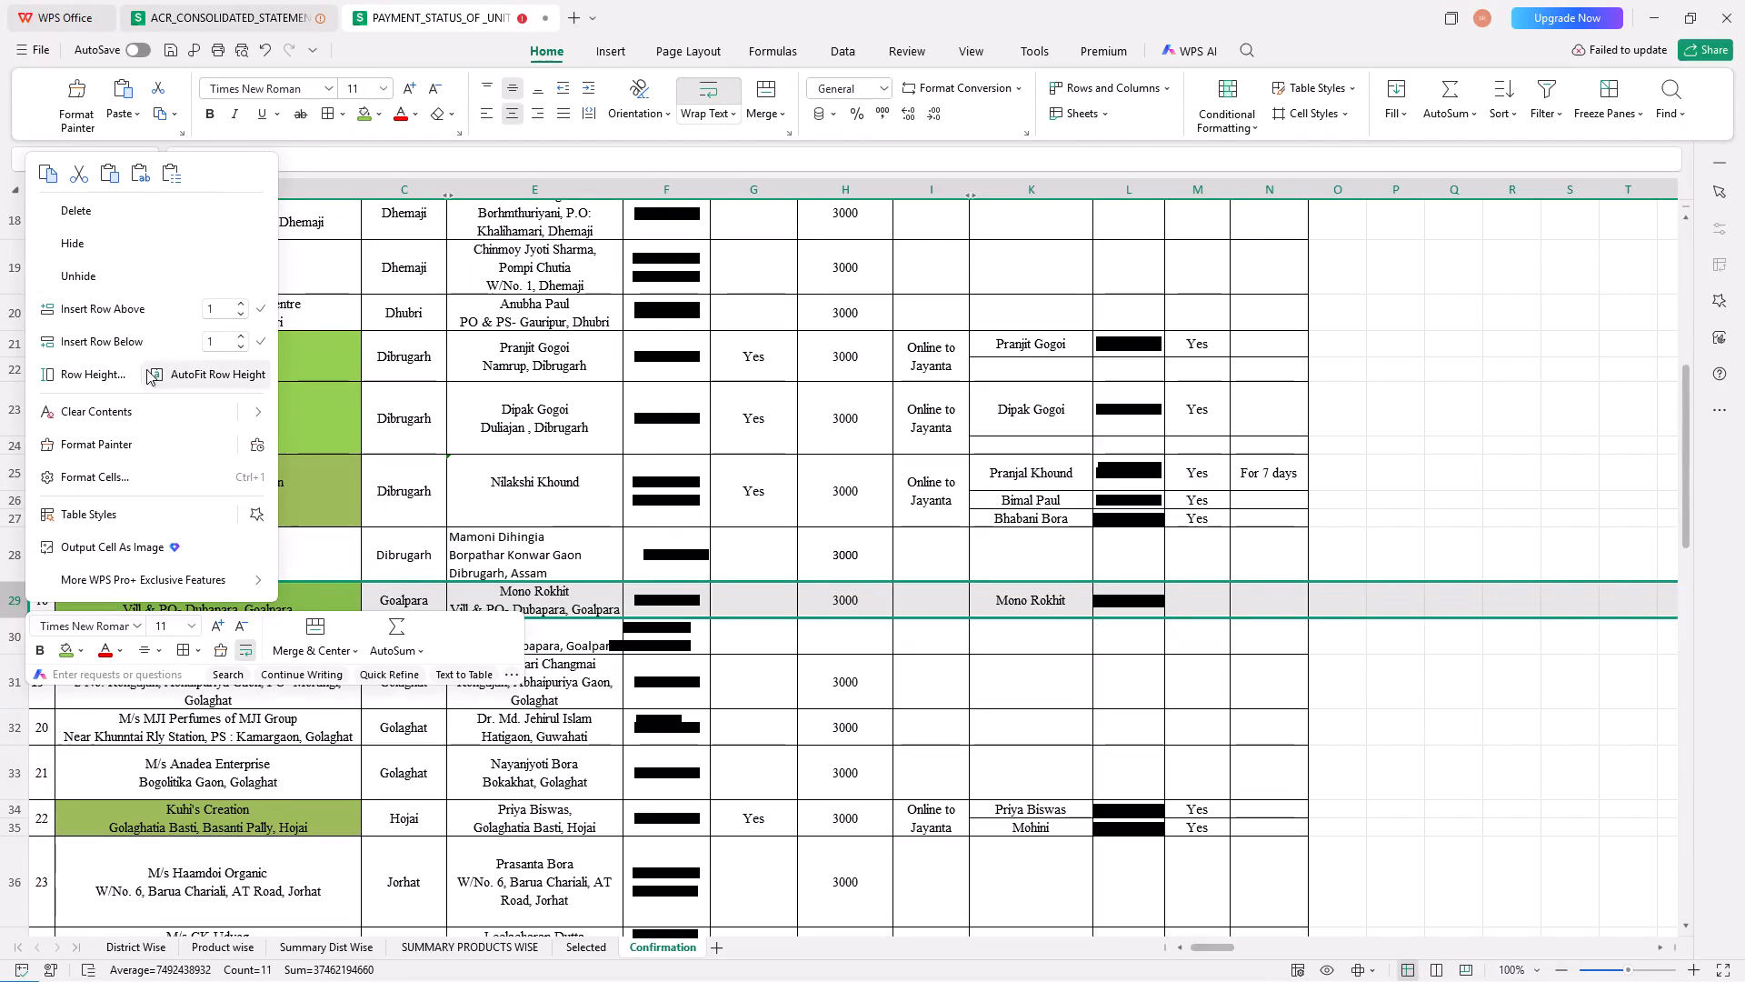
{"action": "left_click", "coordinate": [109, 348]}
{"action": "left_click", "coordinate": [240, 618]}
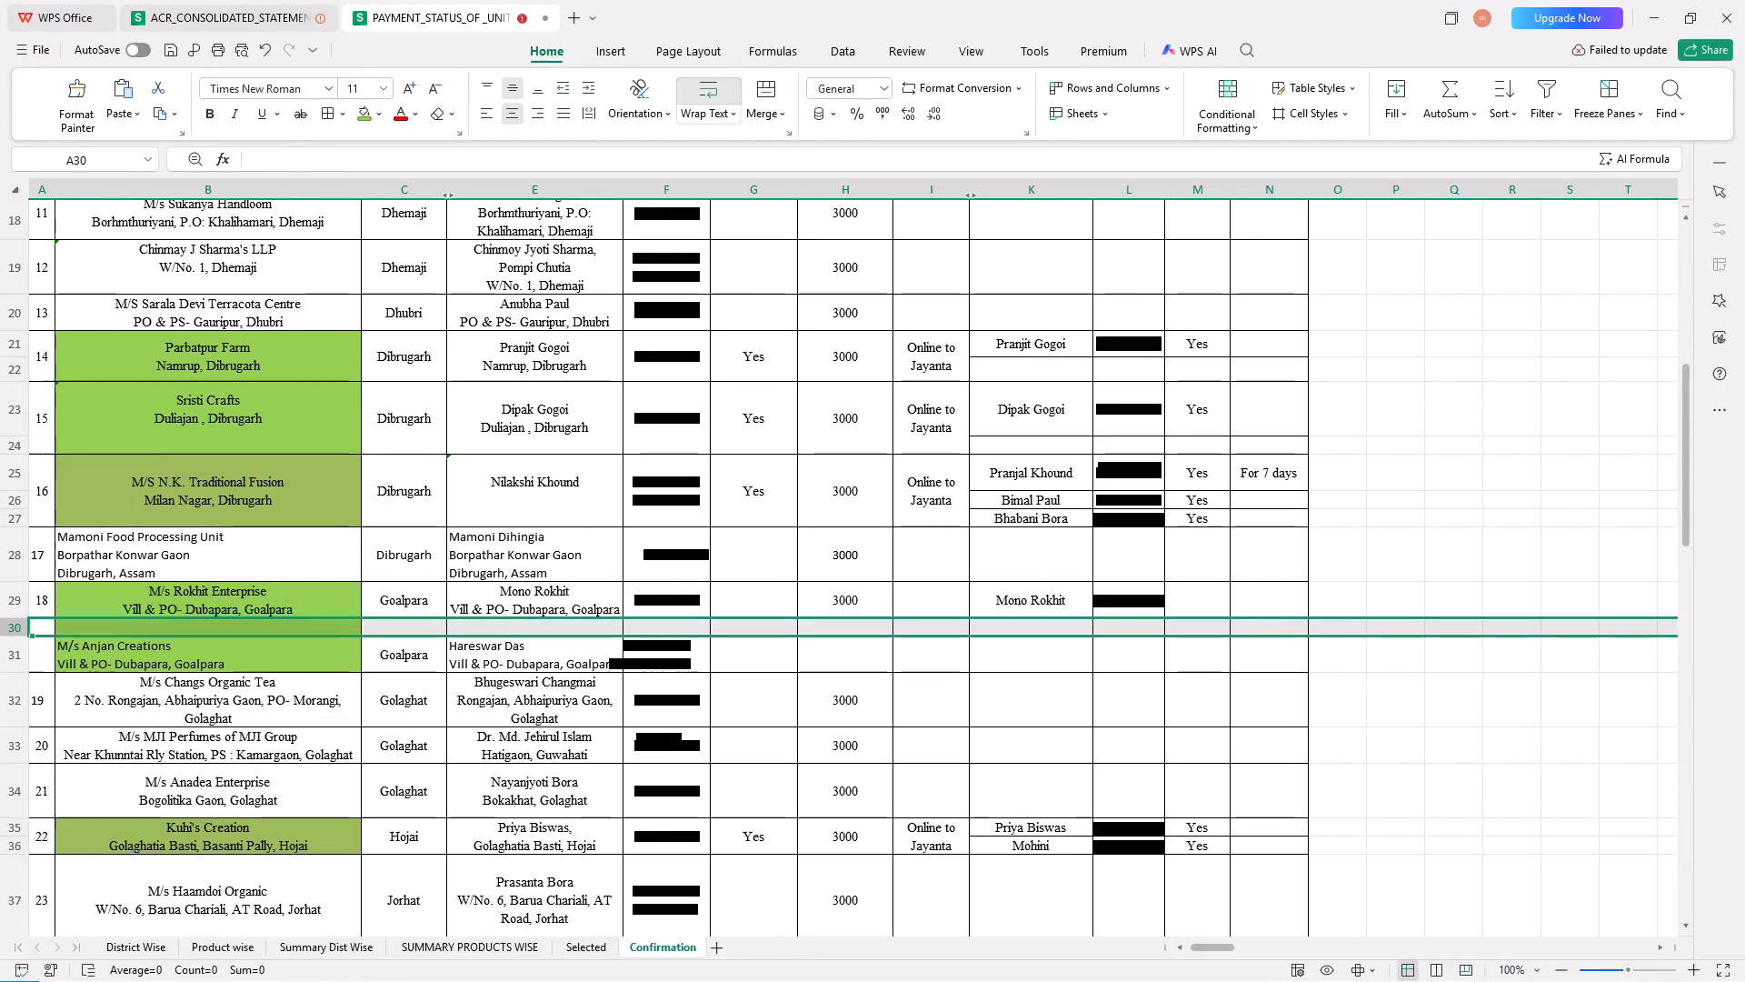
Enter "Pay in cash" as the payment mode of M/s Rokhit Enterprise in I29.
{"action": "left_click", "coordinate": [1044, 625]}
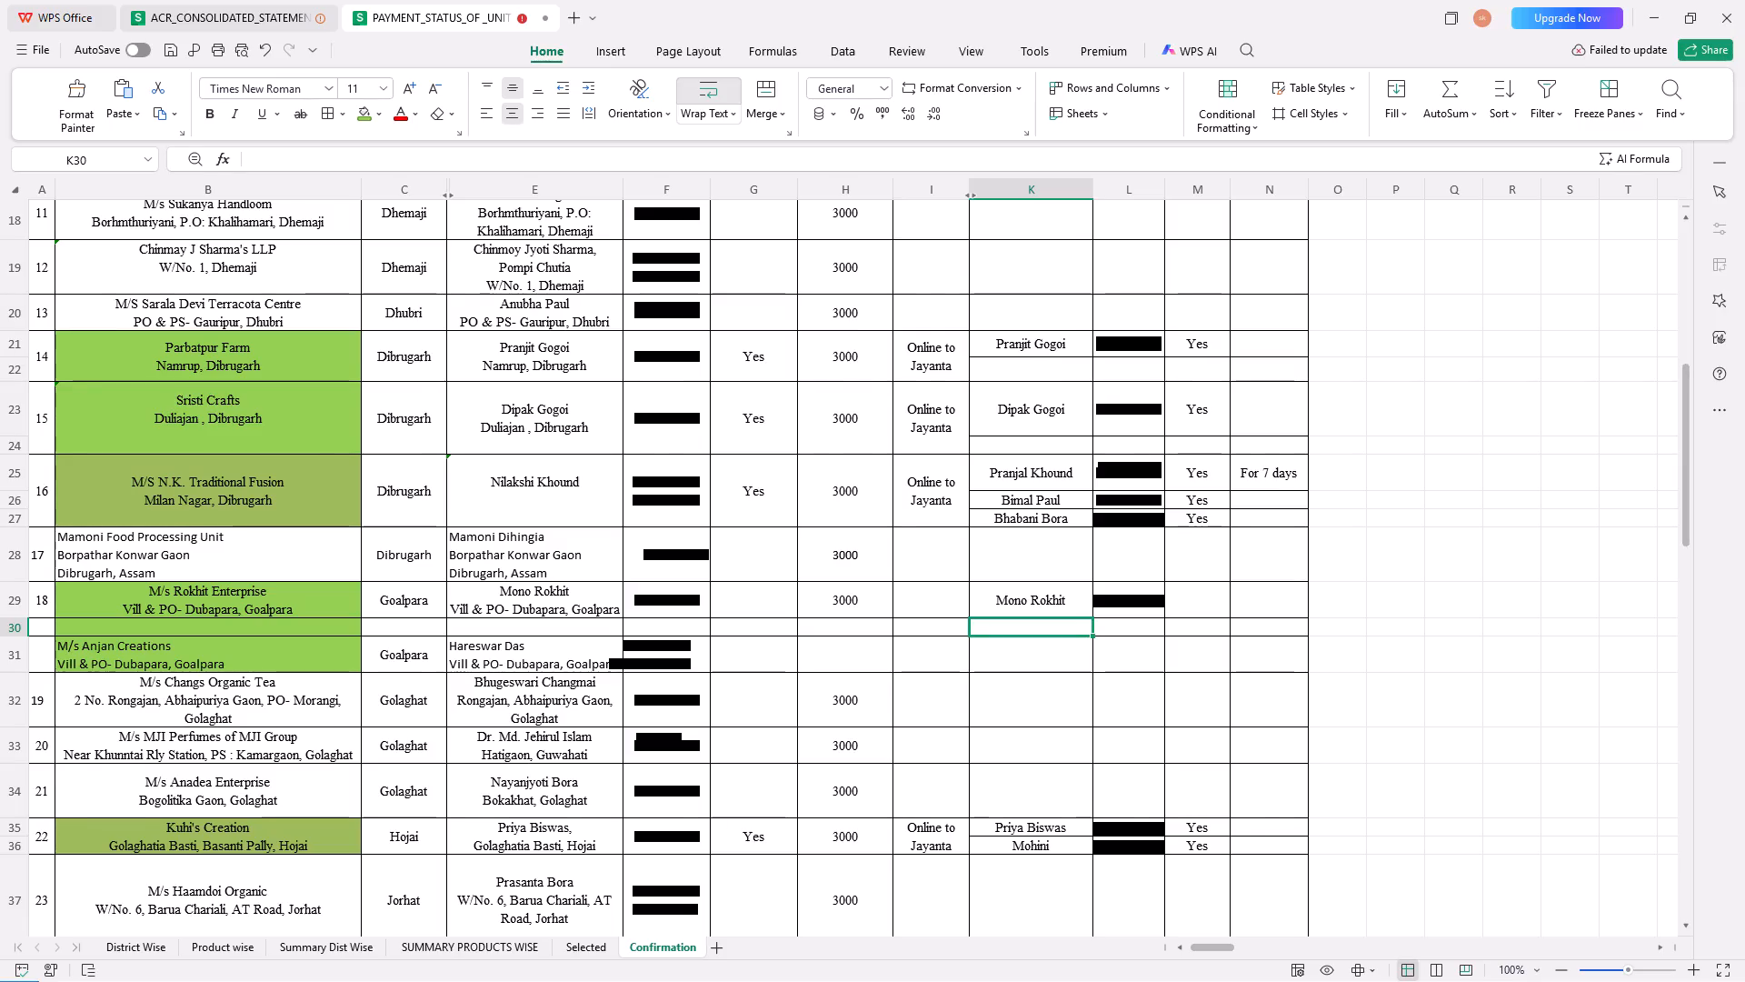
{"action": "left_click", "coordinate": [933, 606]}
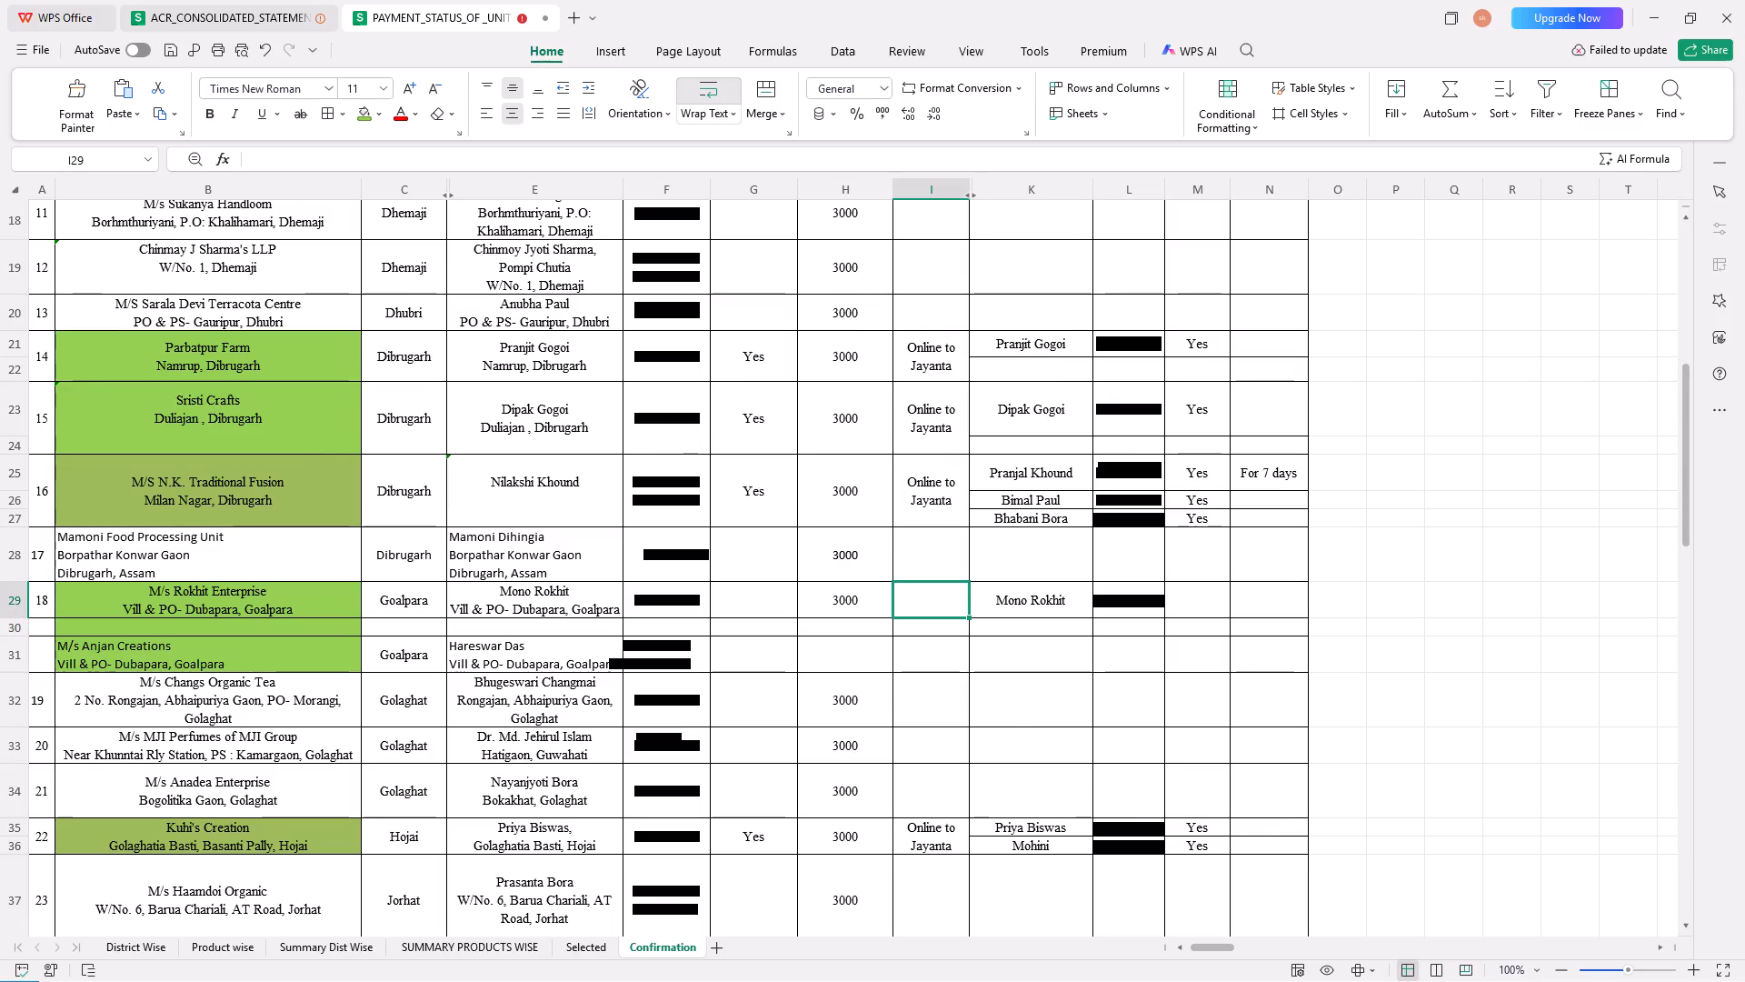
{"action": "type", "text": "Pay in cash"}
{"action": "left_click", "coordinate": [864, 710]}
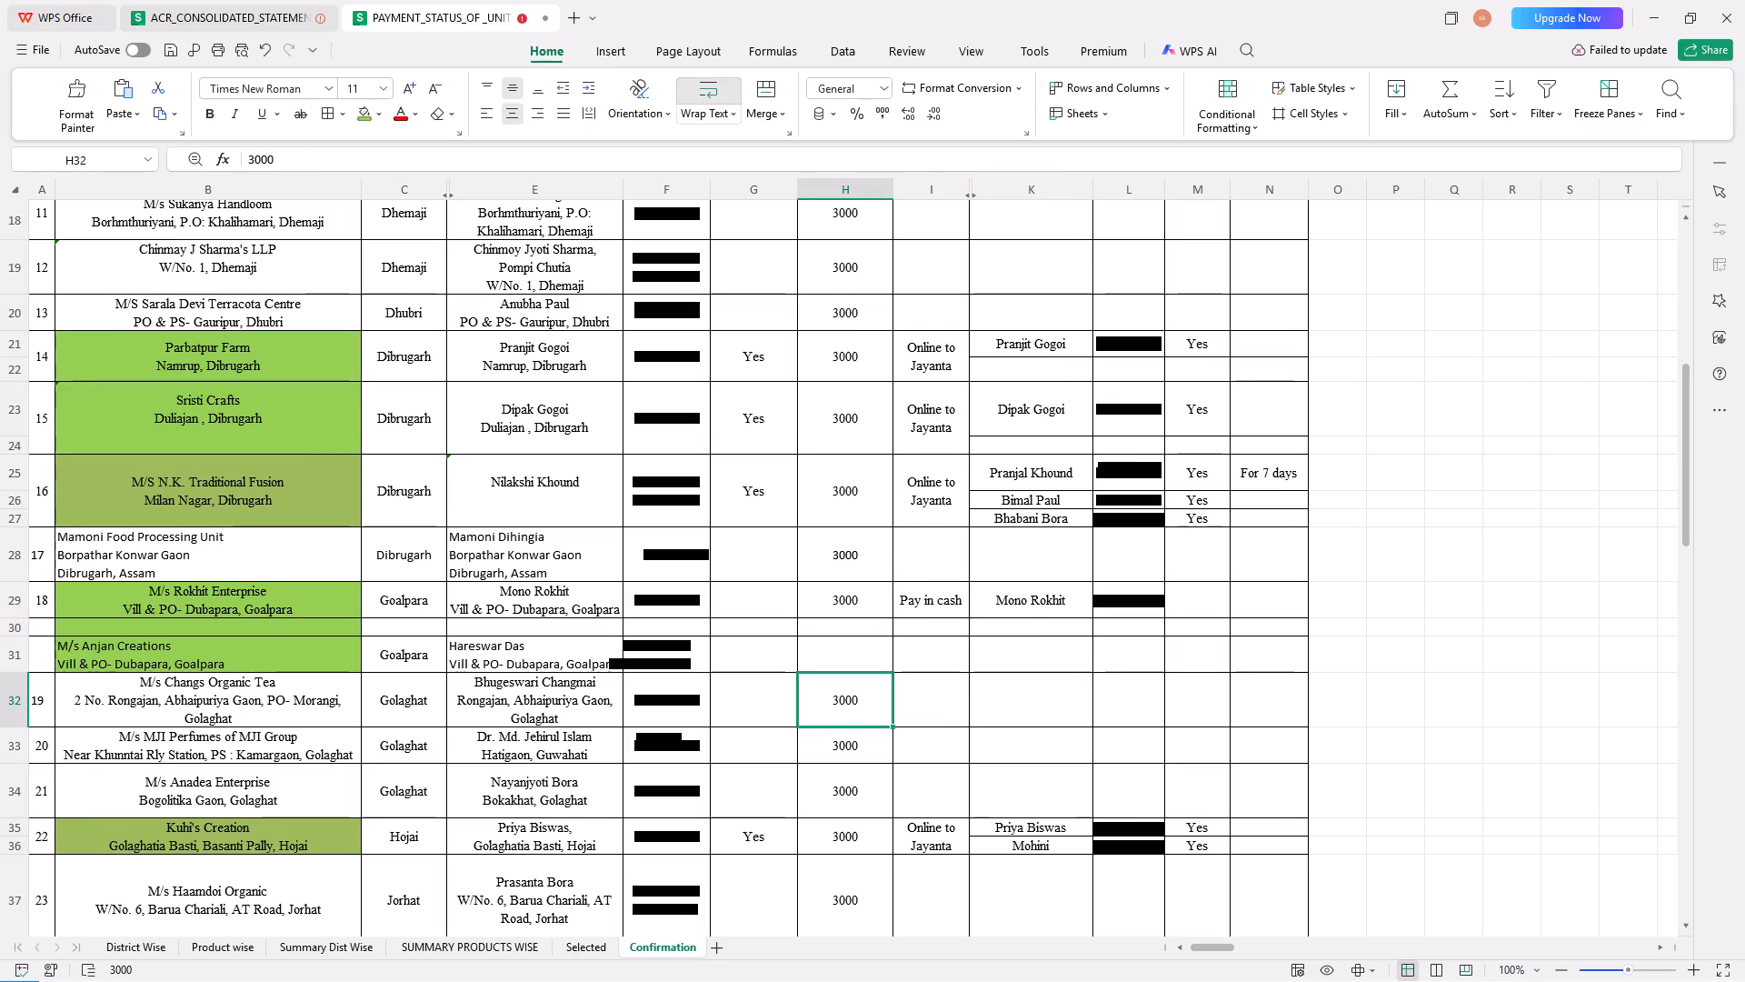
Merge and center M/s Rokhit Enterprise's unit cells B29:B30 and its district cells C29:C30.
{"action": "left_click_drag", "start_coordinate": [120, 596], "coordinate": [123, 620]}
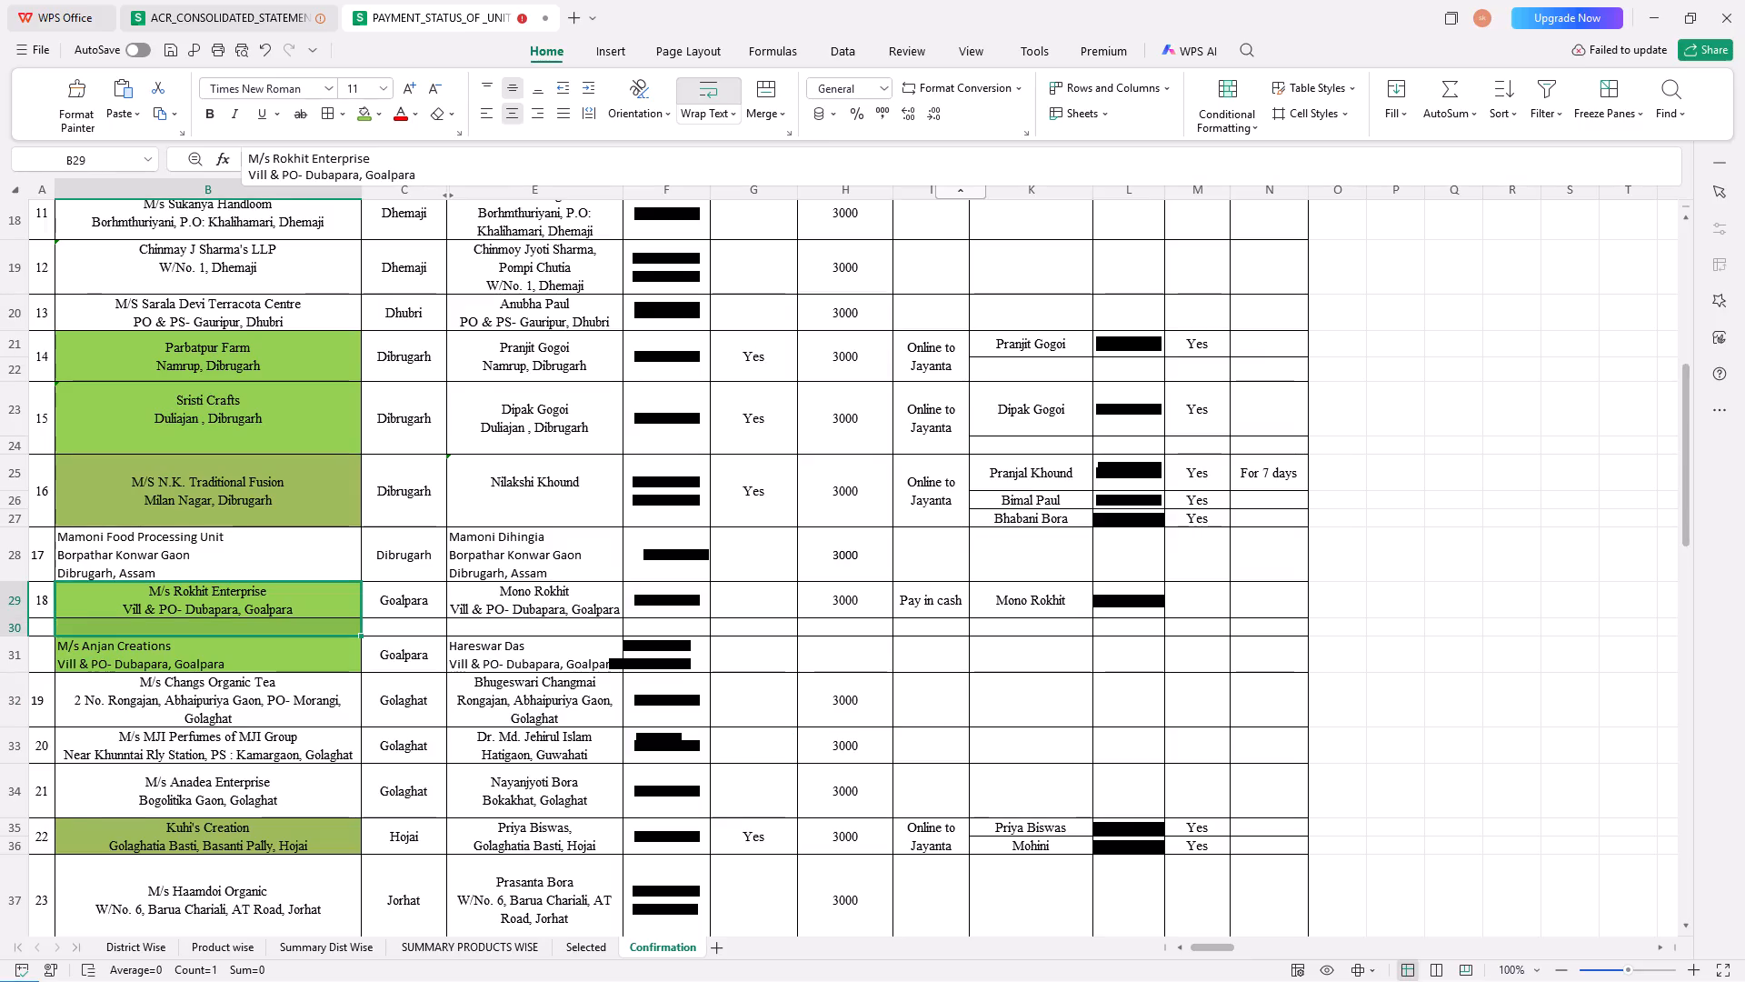
{"action": "left_click", "coordinate": [776, 115]}
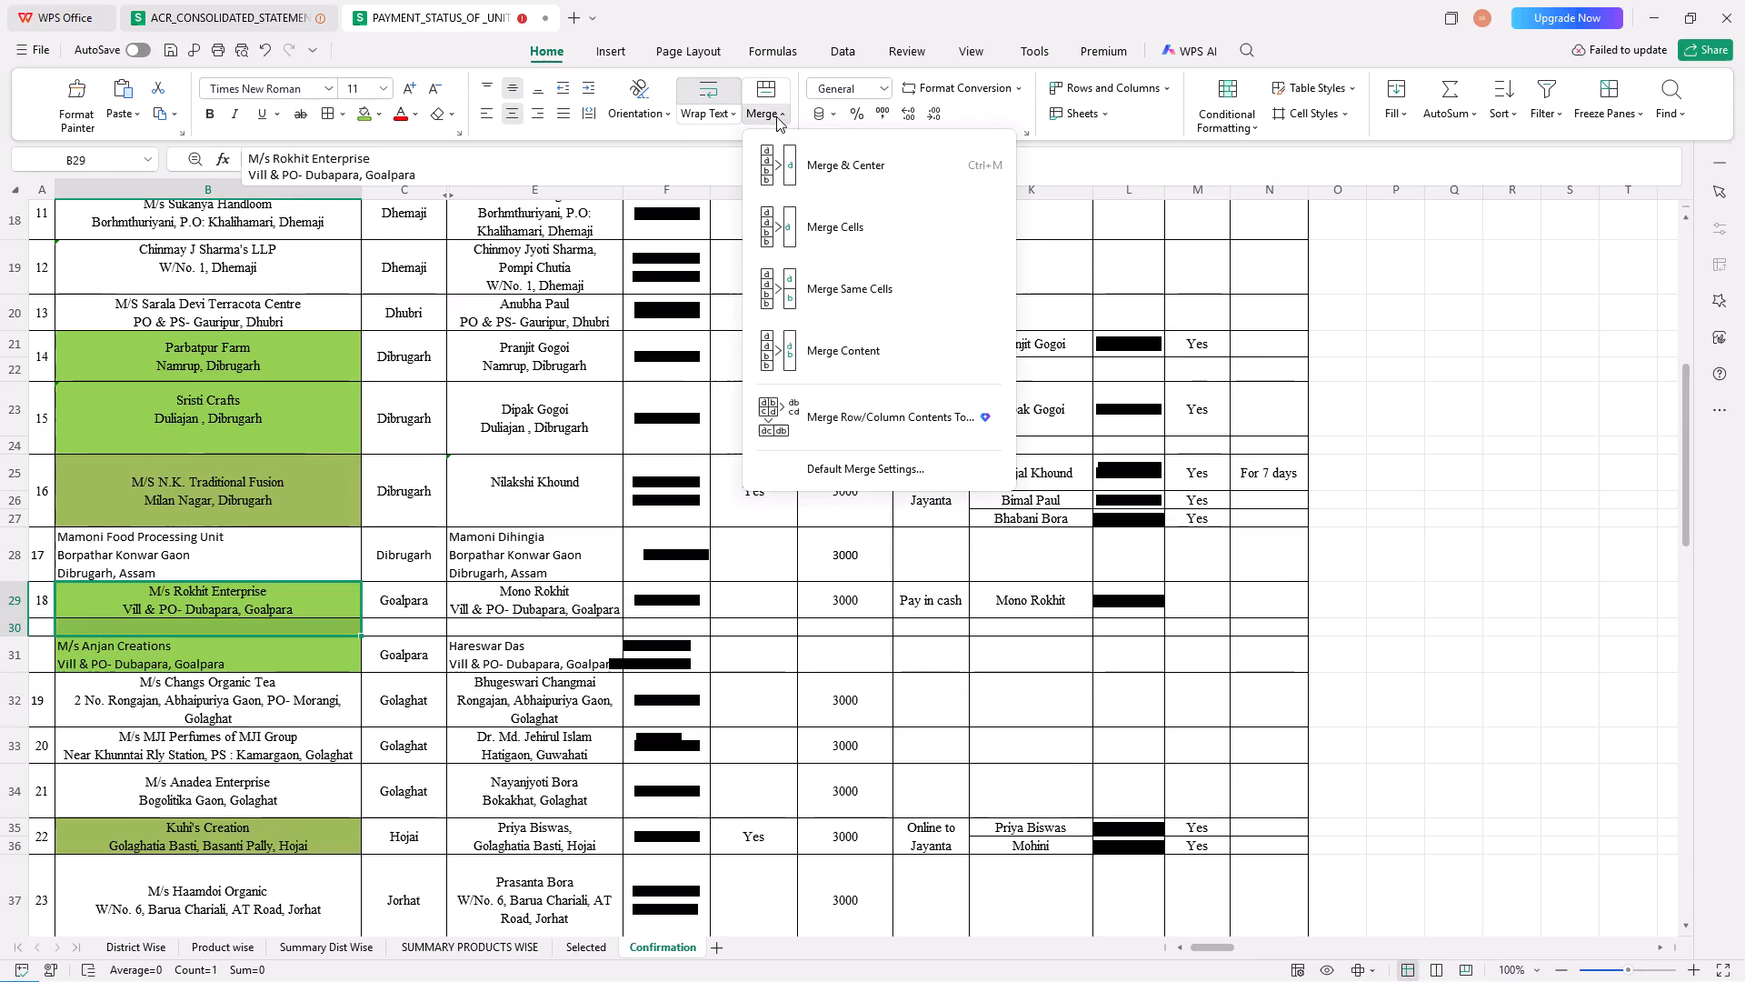
{"action": "left_click", "coordinate": [867, 161]}
{"action": "left_click", "coordinate": [291, 611]}
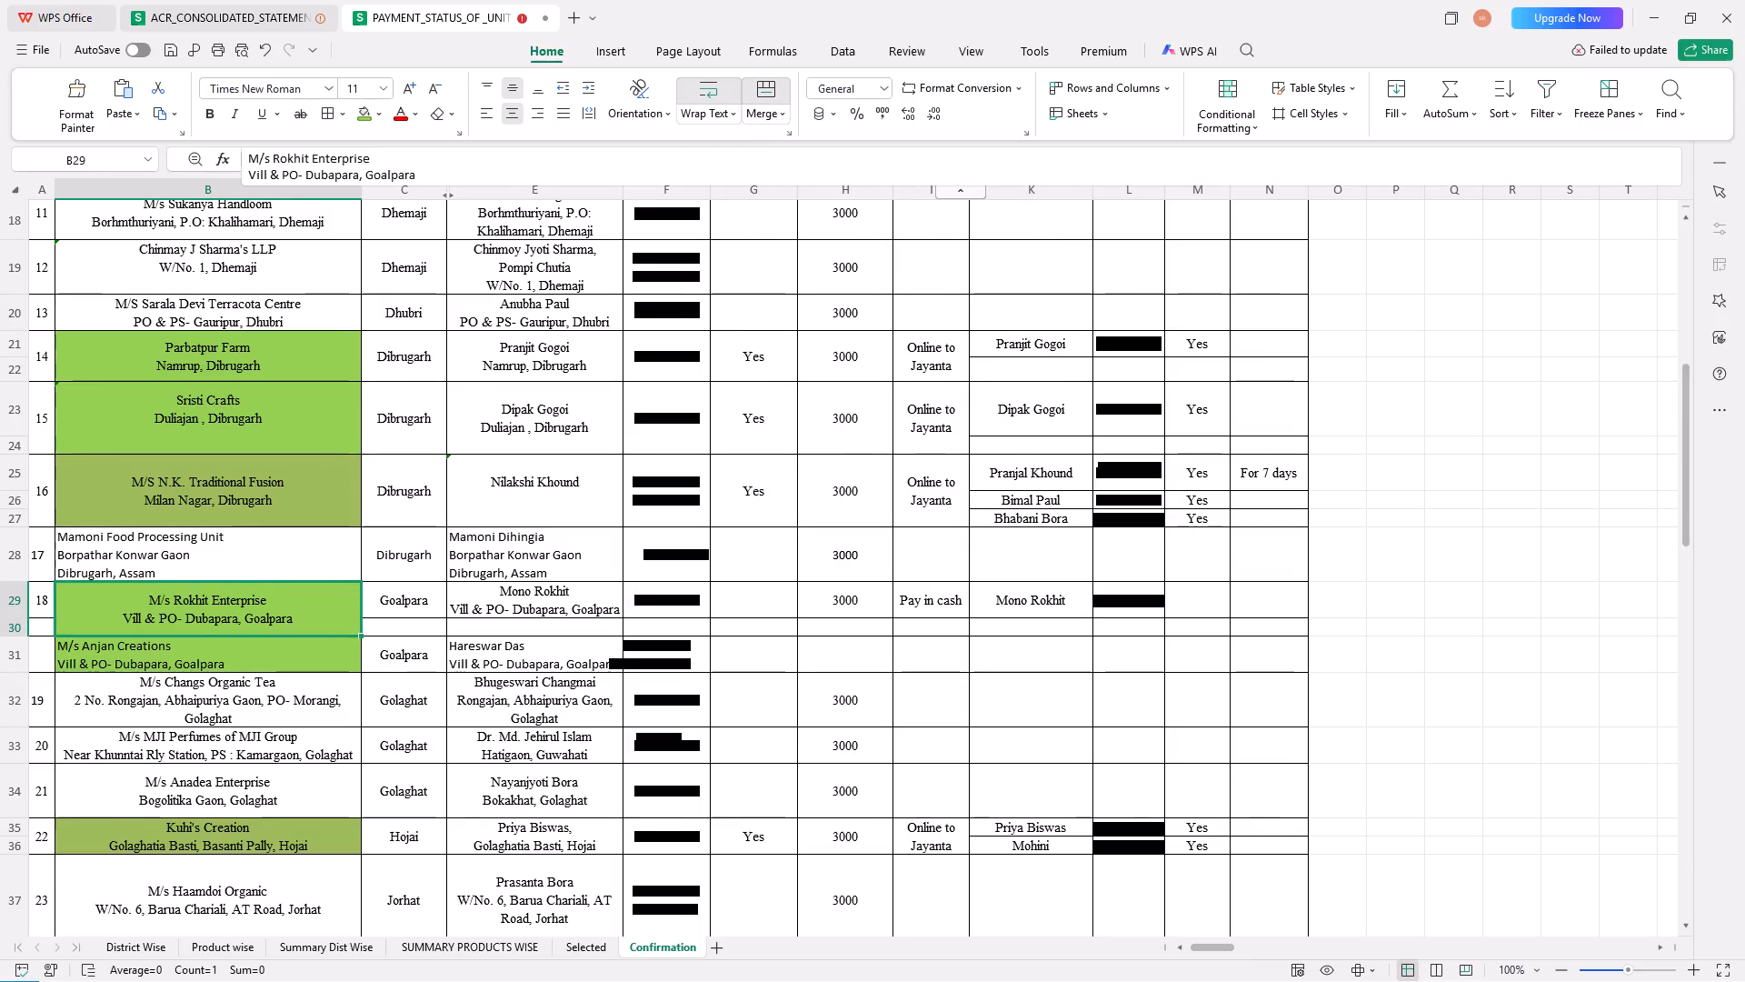
{"action": "left_click_drag", "start_coordinate": [400, 599], "coordinate": [405, 622]}
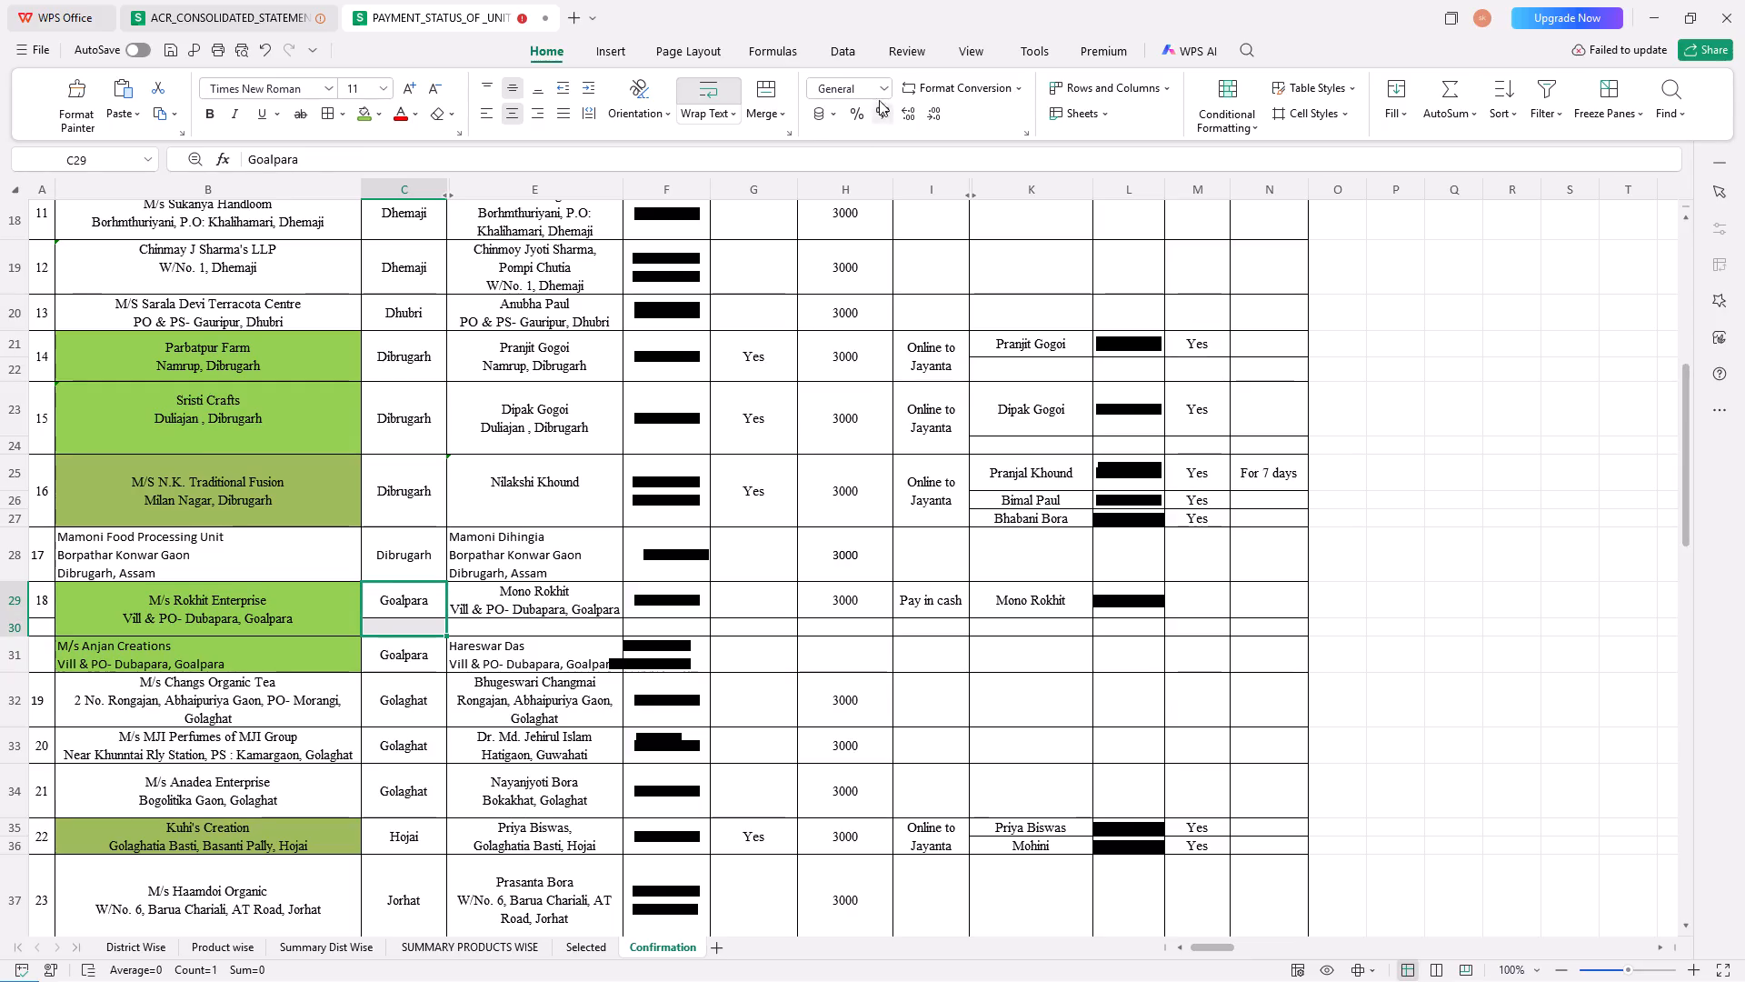
{"action": "left_click", "coordinate": [768, 110]}
{"action": "left_click", "coordinate": [810, 167]}
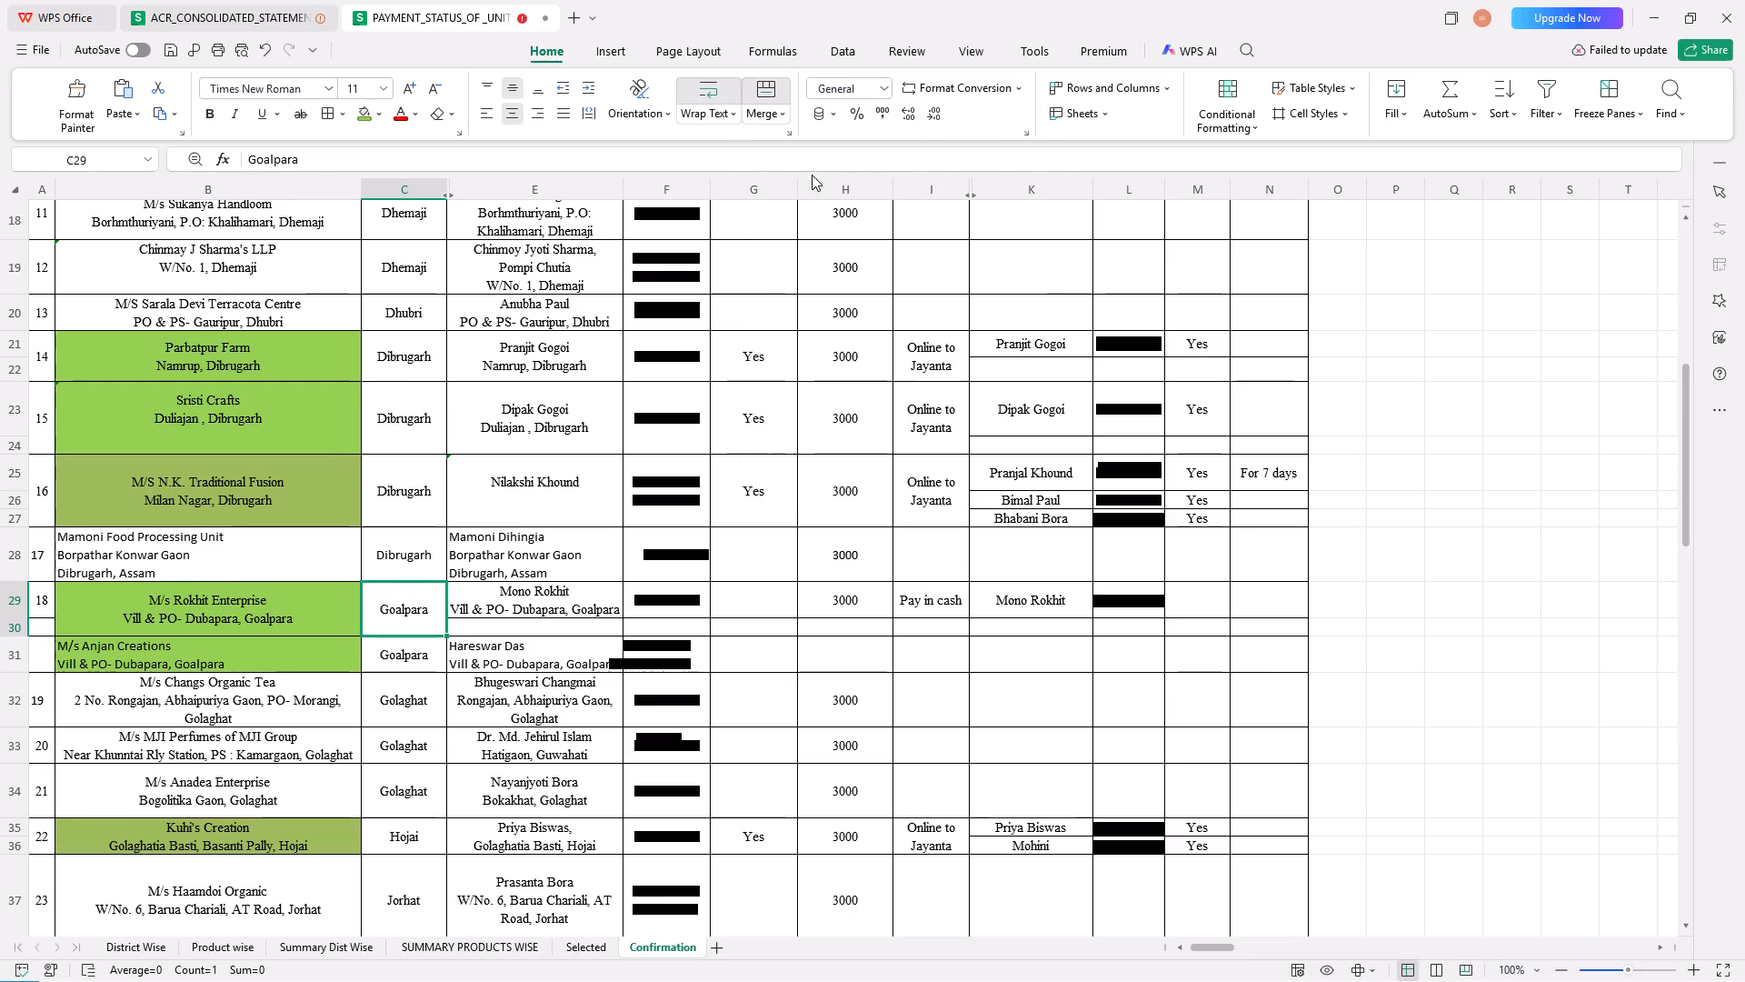
Copy the merged district cell's formatting onto E29:I30 so the proprietor, contact, confirmation, amount and payment cells each span both rows.
{"action": "left_click", "coordinate": [412, 606]}
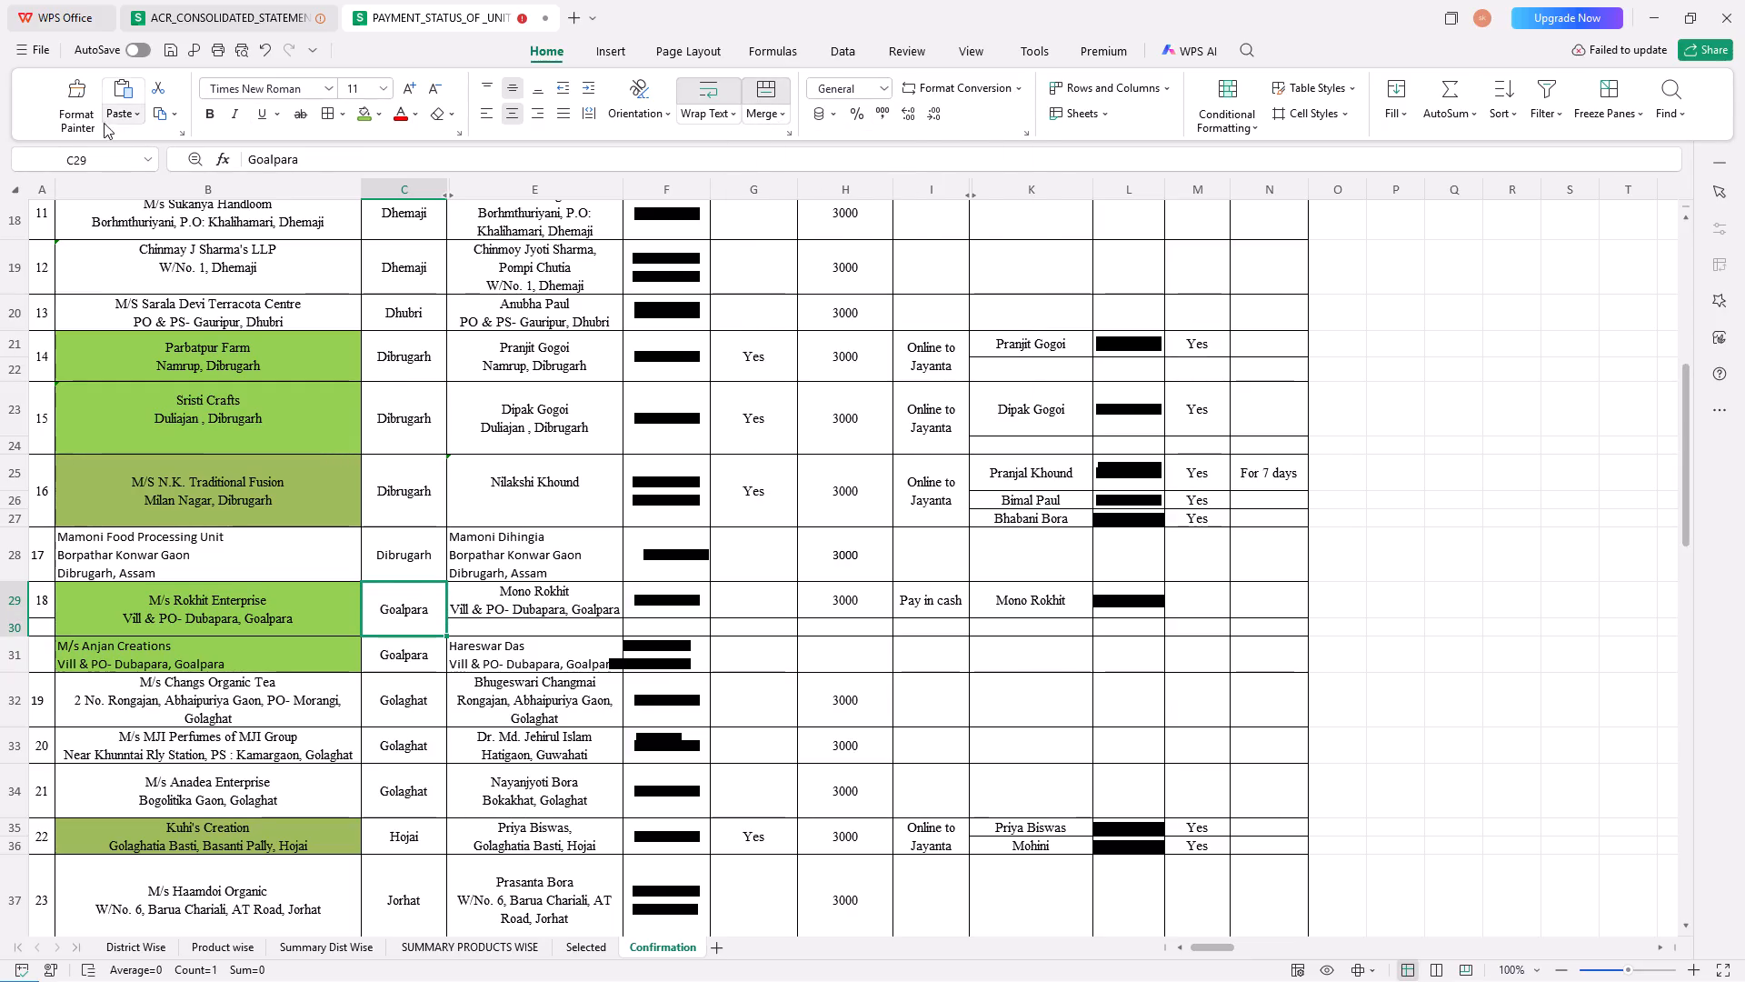
{"action": "left_click", "coordinate": [84, 120]}
{"action": "left_click_drag", "start_coordinate": [516, 597], "coordinate": [832, 631]}
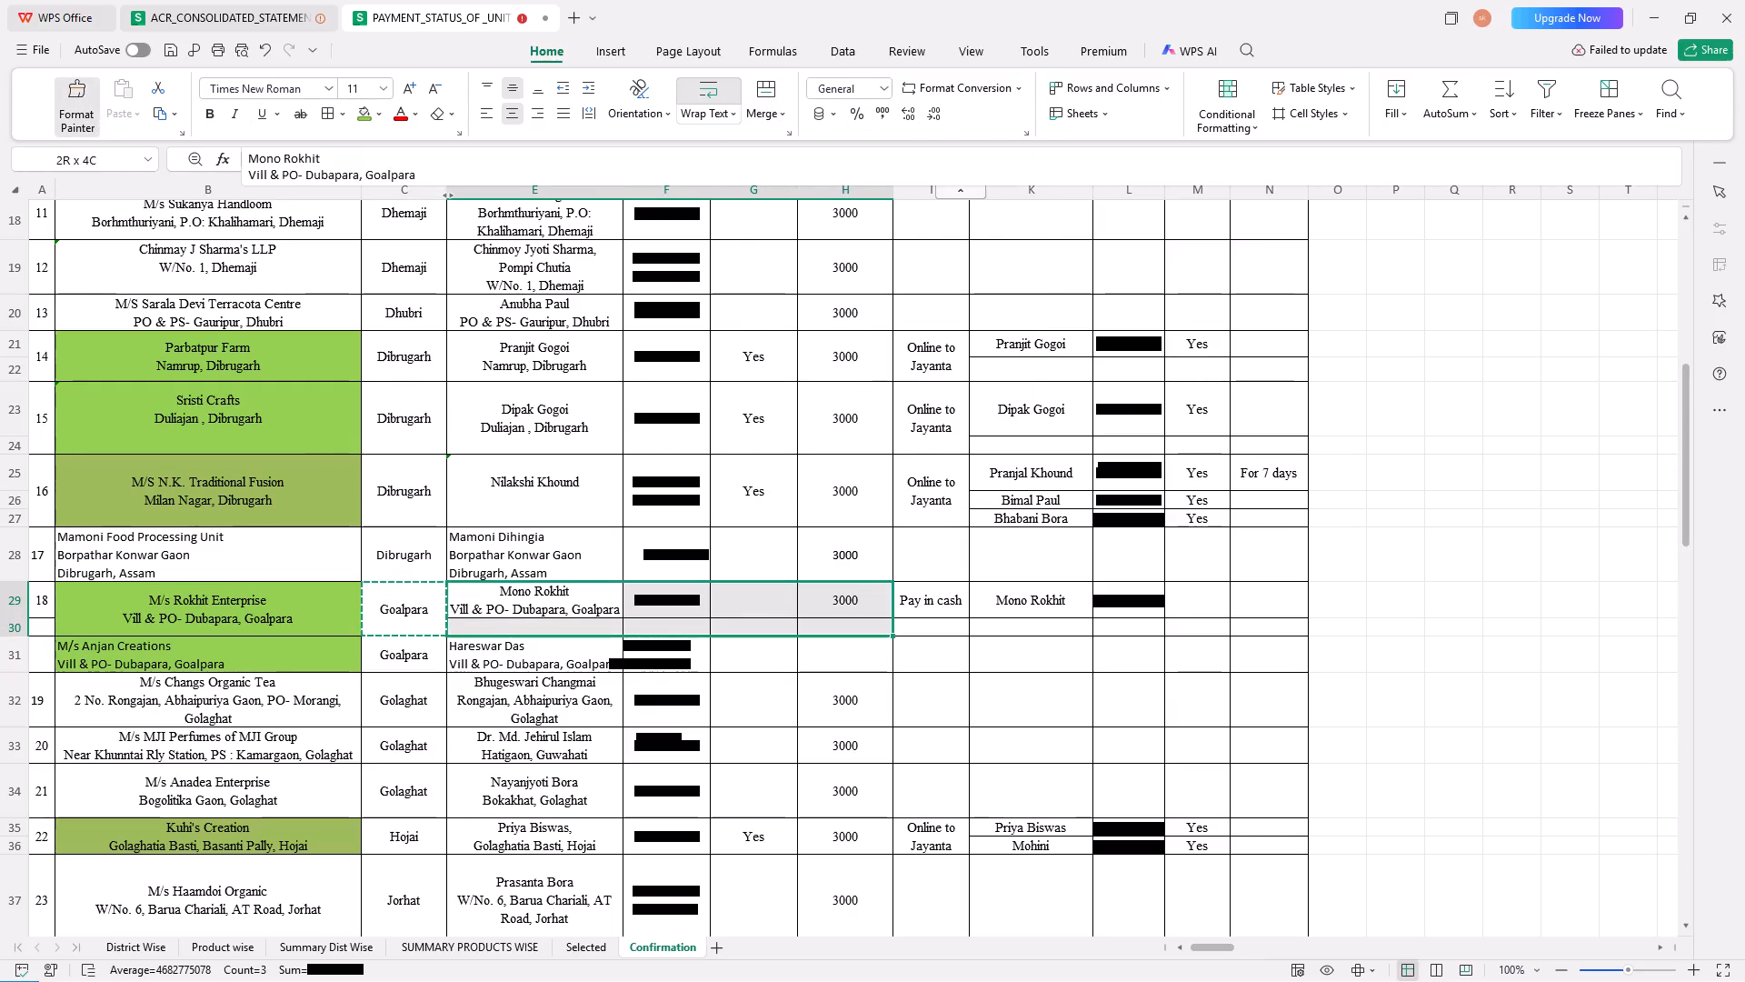
{"action": "left_click_drag", "start_coordinate": [832, 631], "coordinate": [1120, 629]}
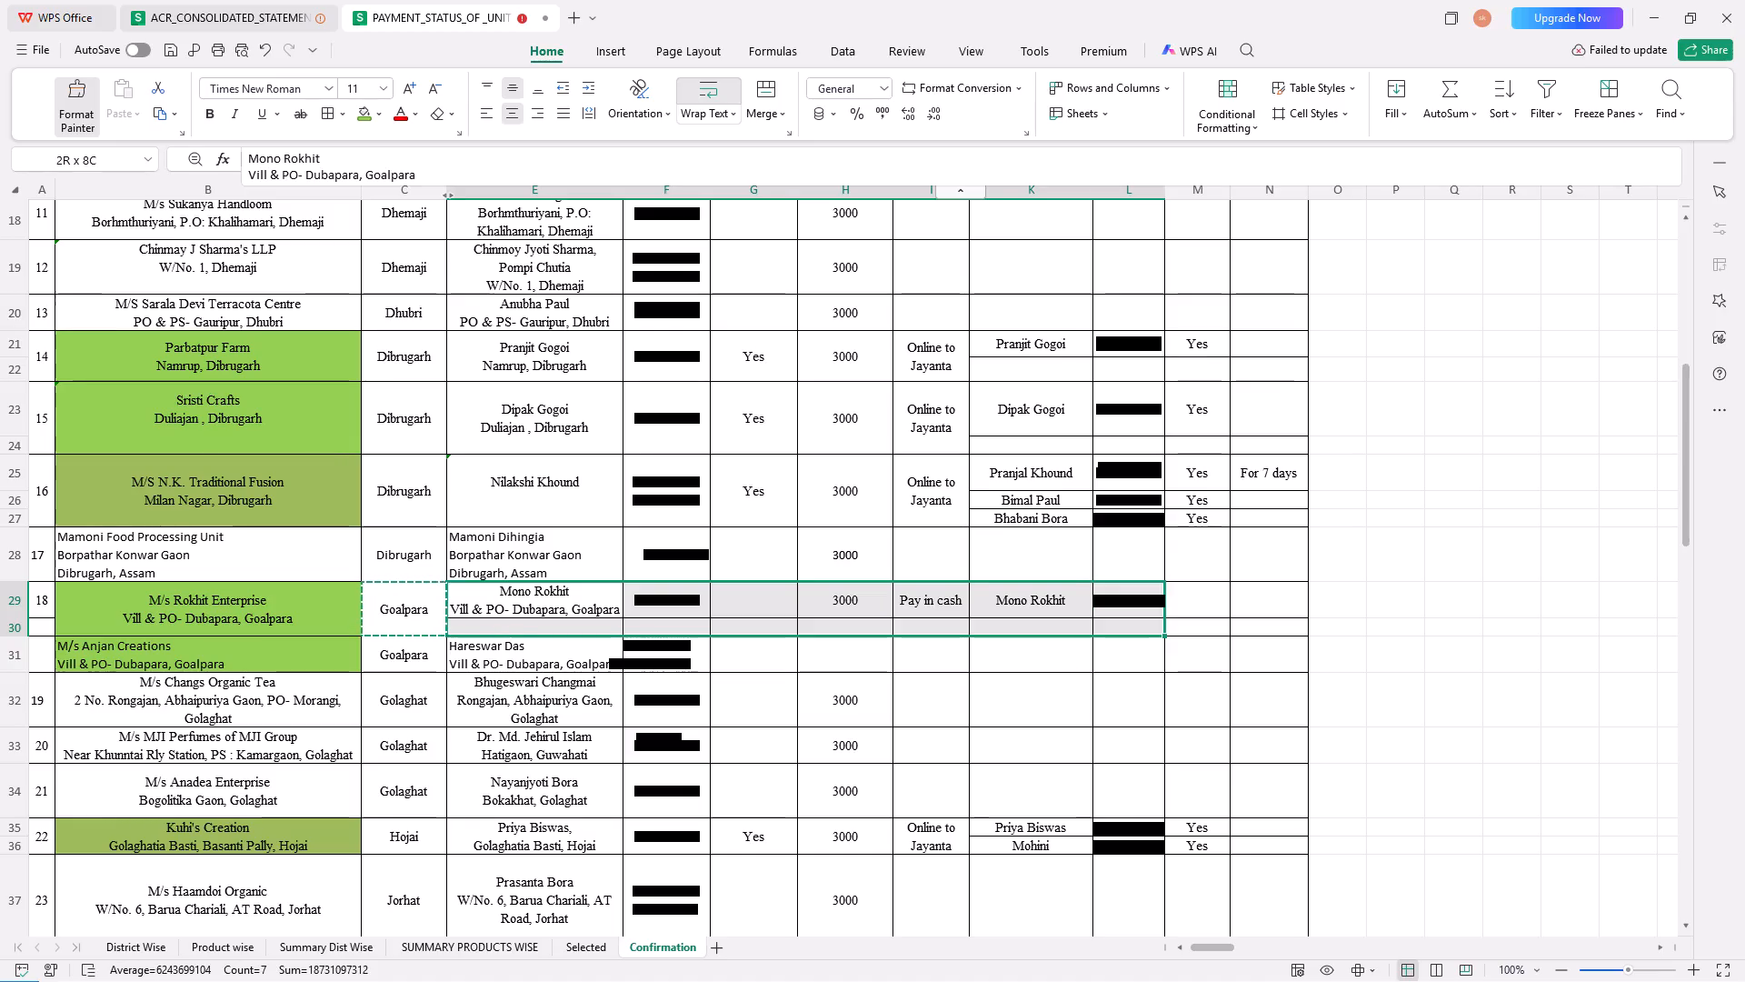
{"action": "left_click_drag", "start_coordinate": [1120, 629], "coordinate": [942, 626]}
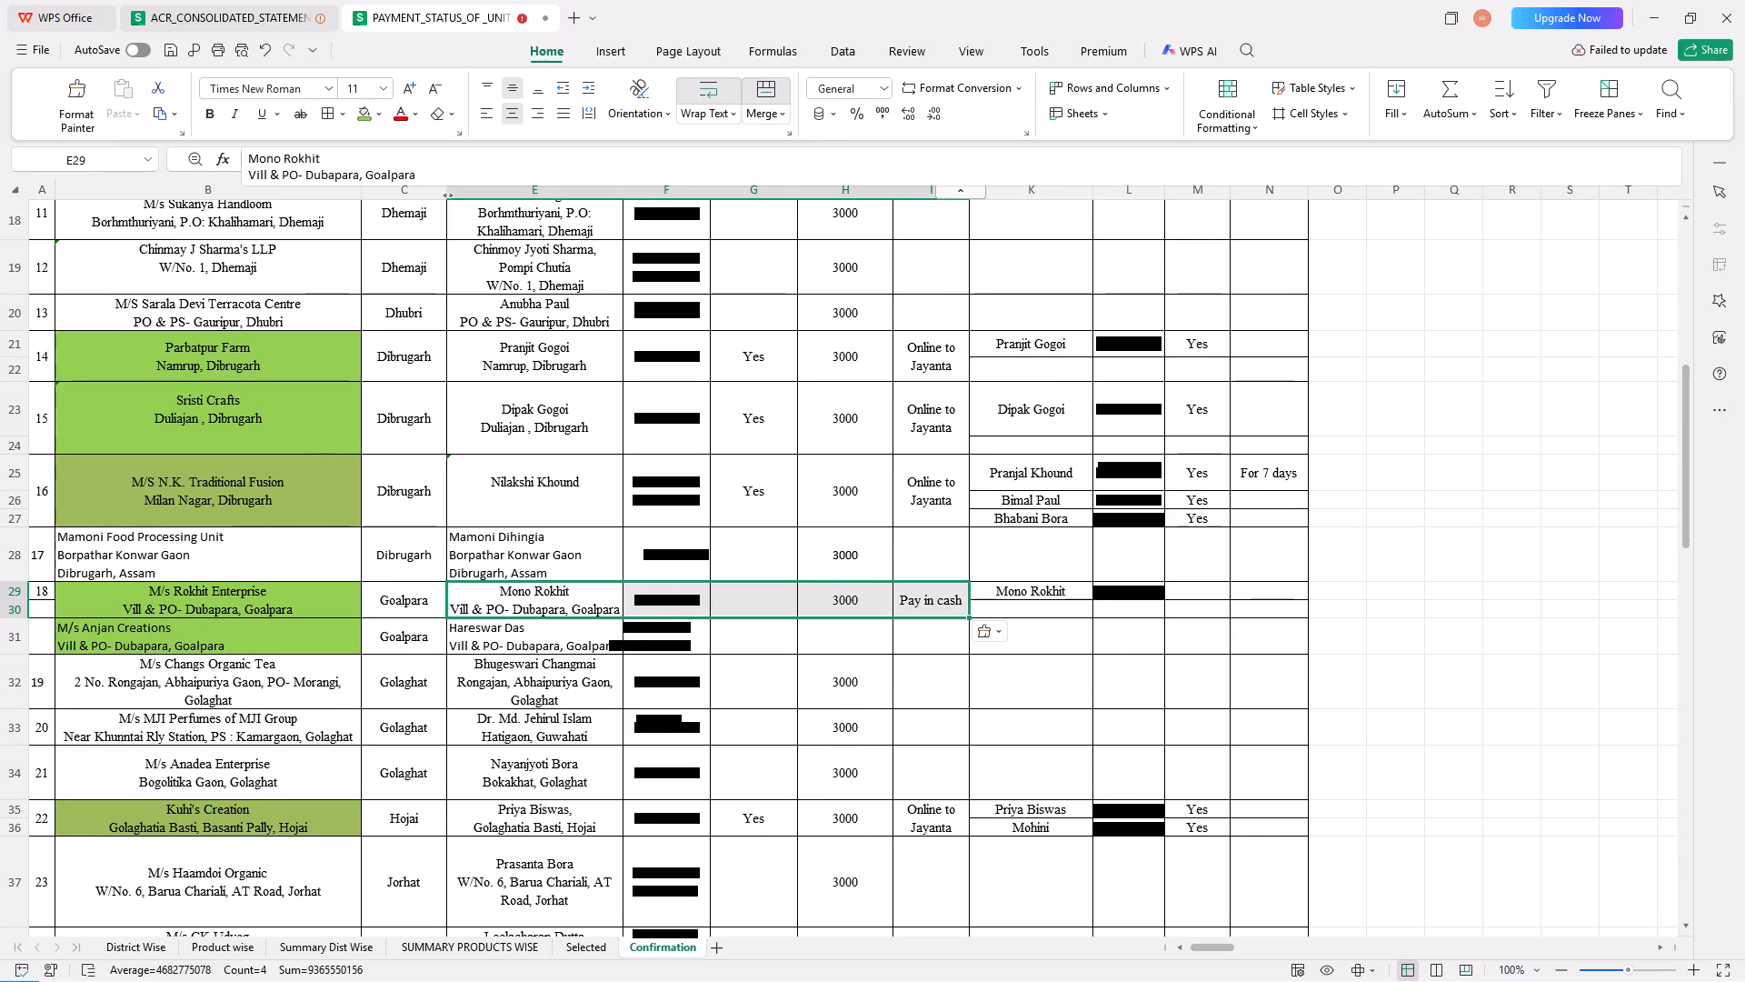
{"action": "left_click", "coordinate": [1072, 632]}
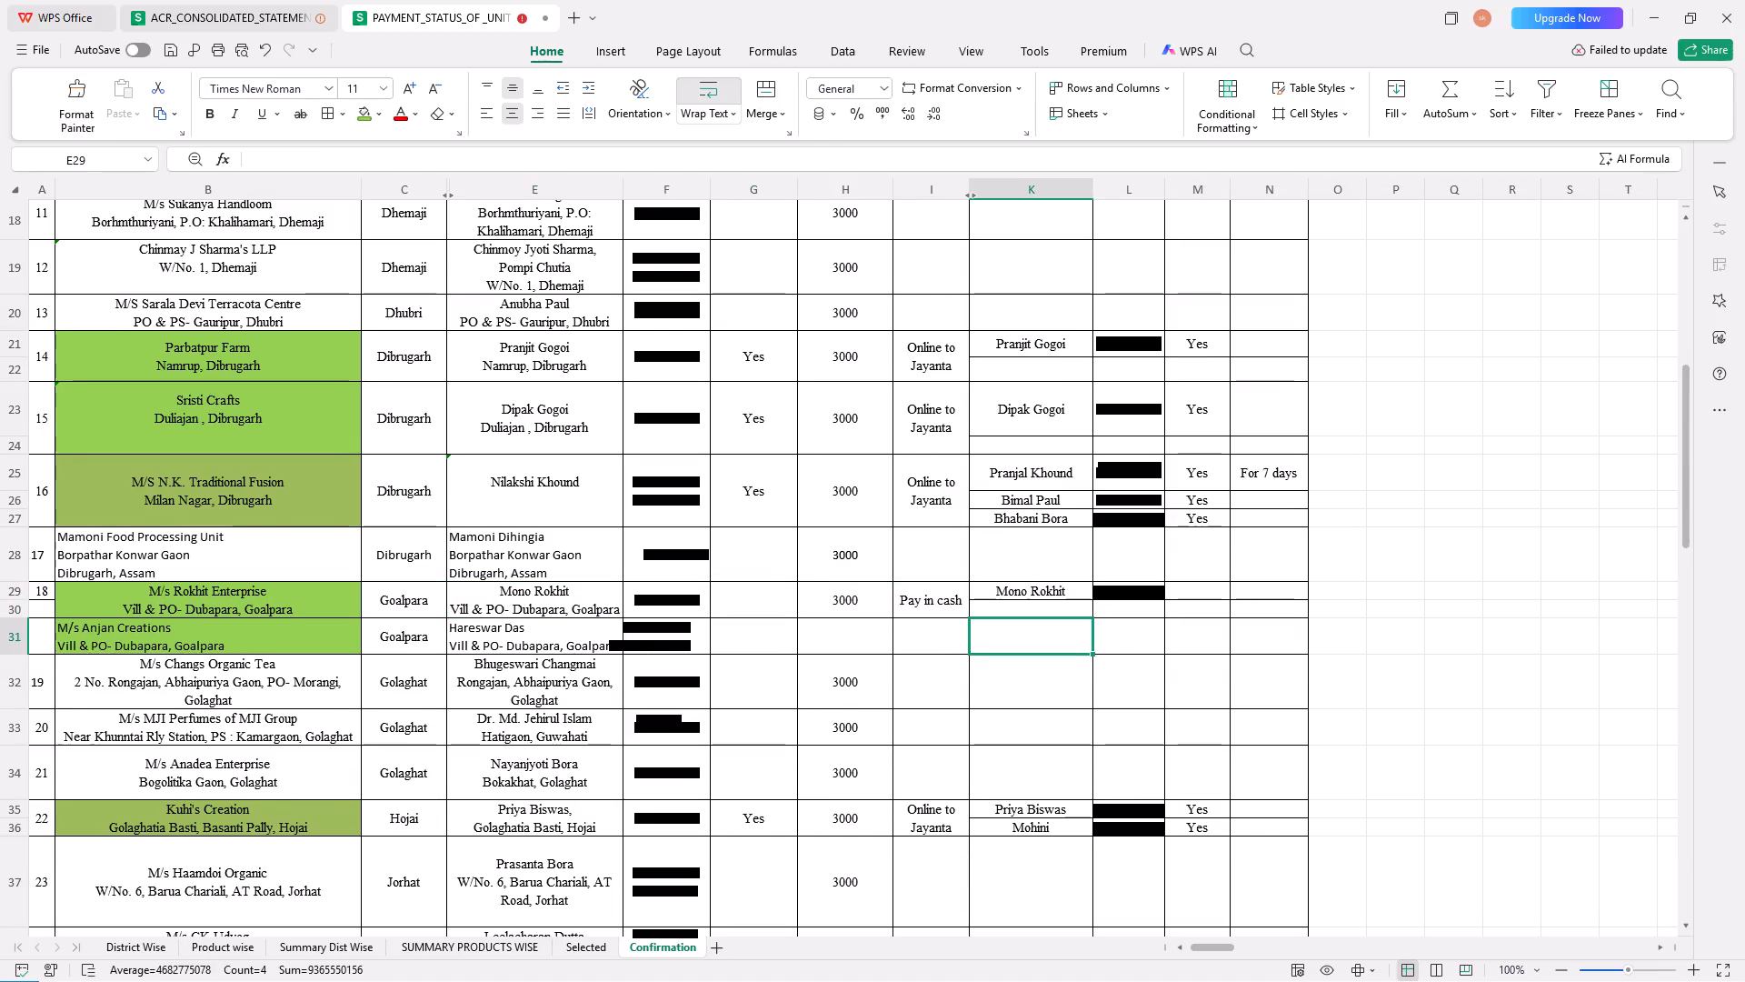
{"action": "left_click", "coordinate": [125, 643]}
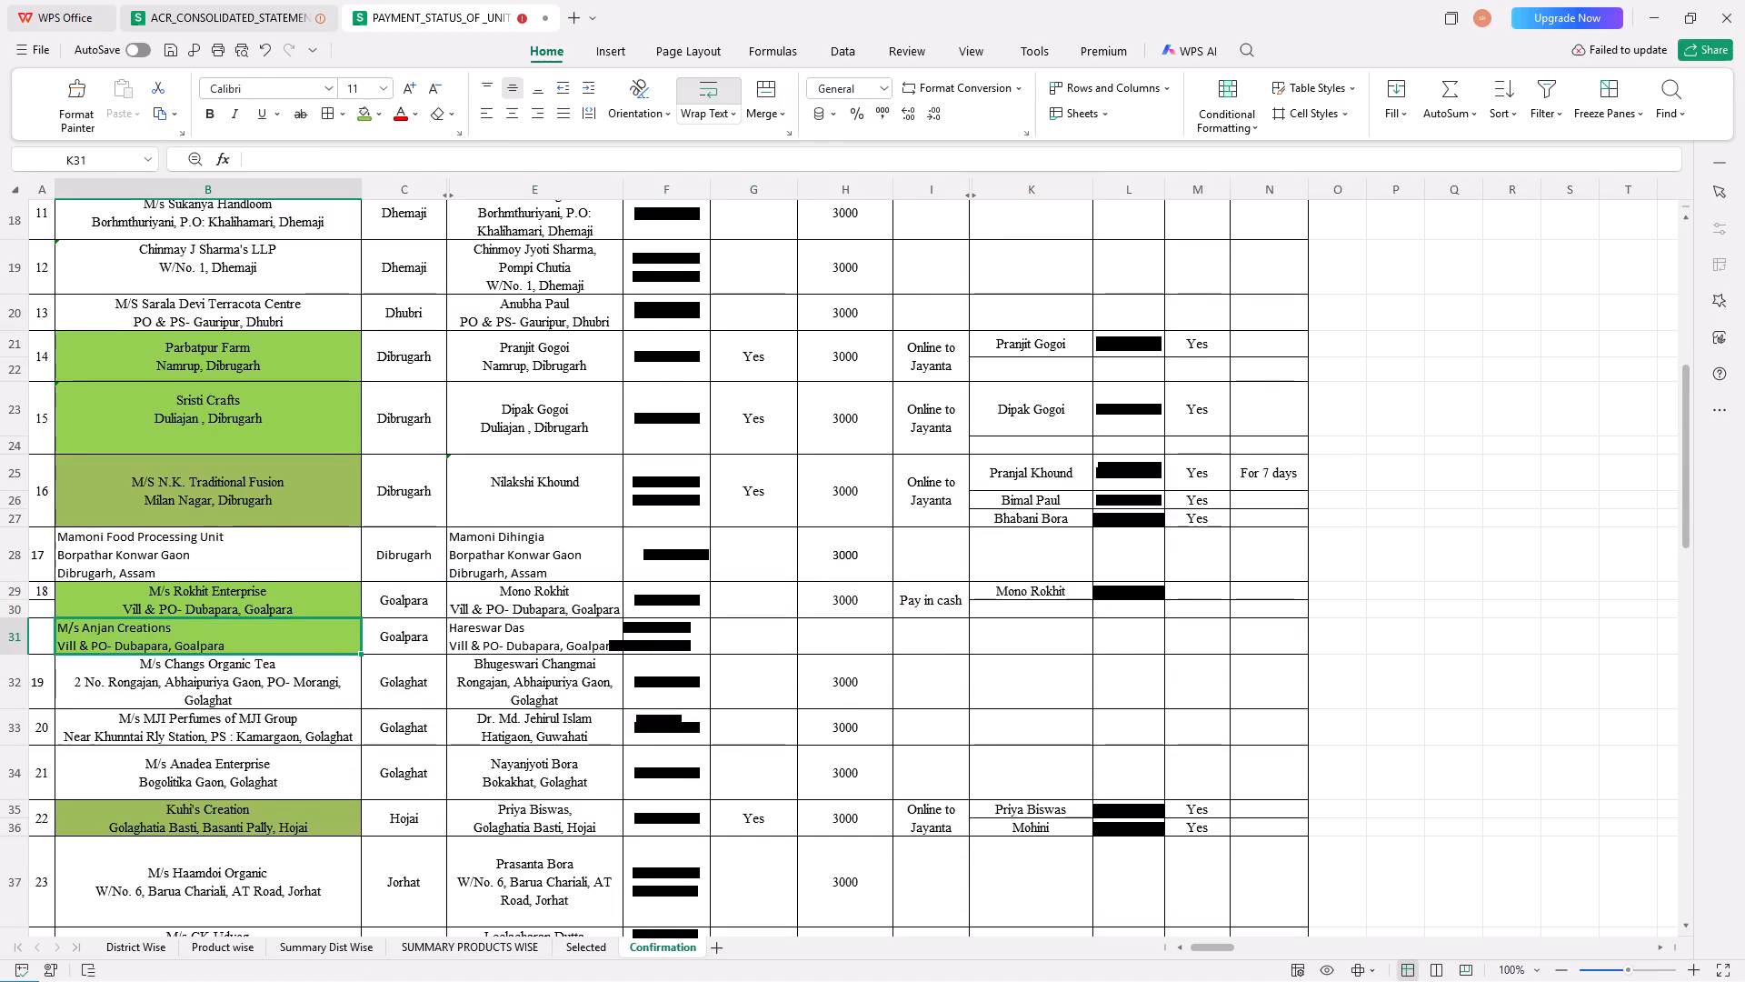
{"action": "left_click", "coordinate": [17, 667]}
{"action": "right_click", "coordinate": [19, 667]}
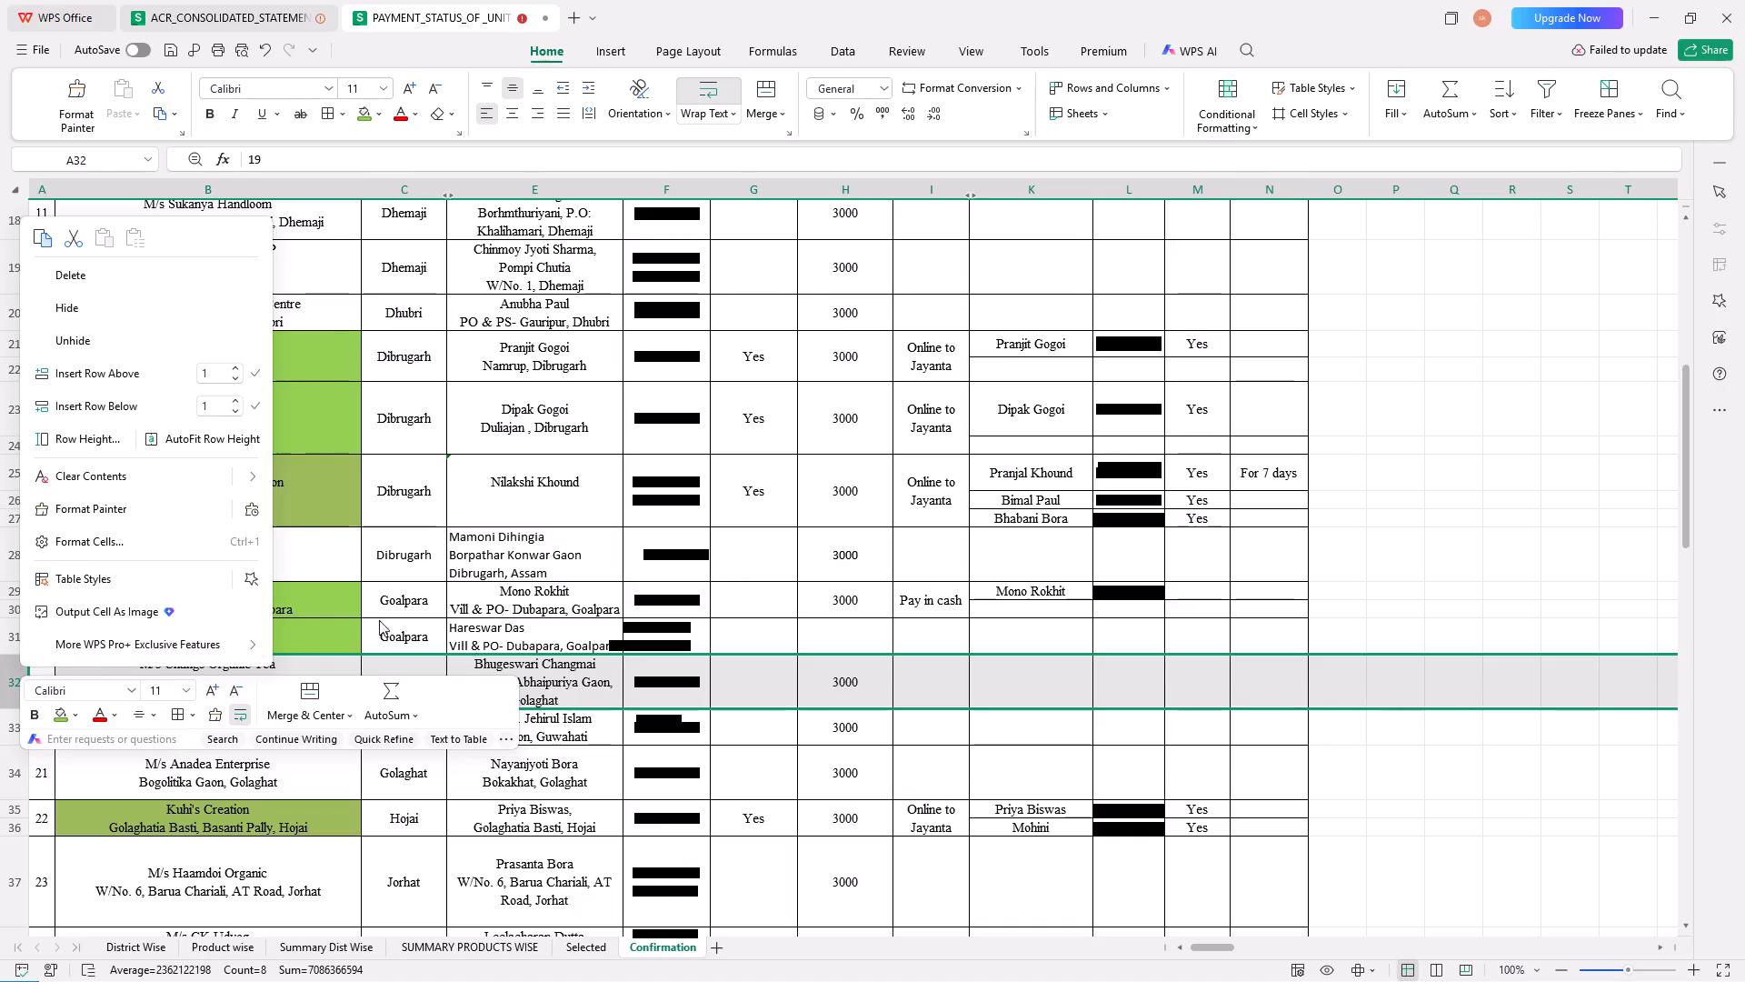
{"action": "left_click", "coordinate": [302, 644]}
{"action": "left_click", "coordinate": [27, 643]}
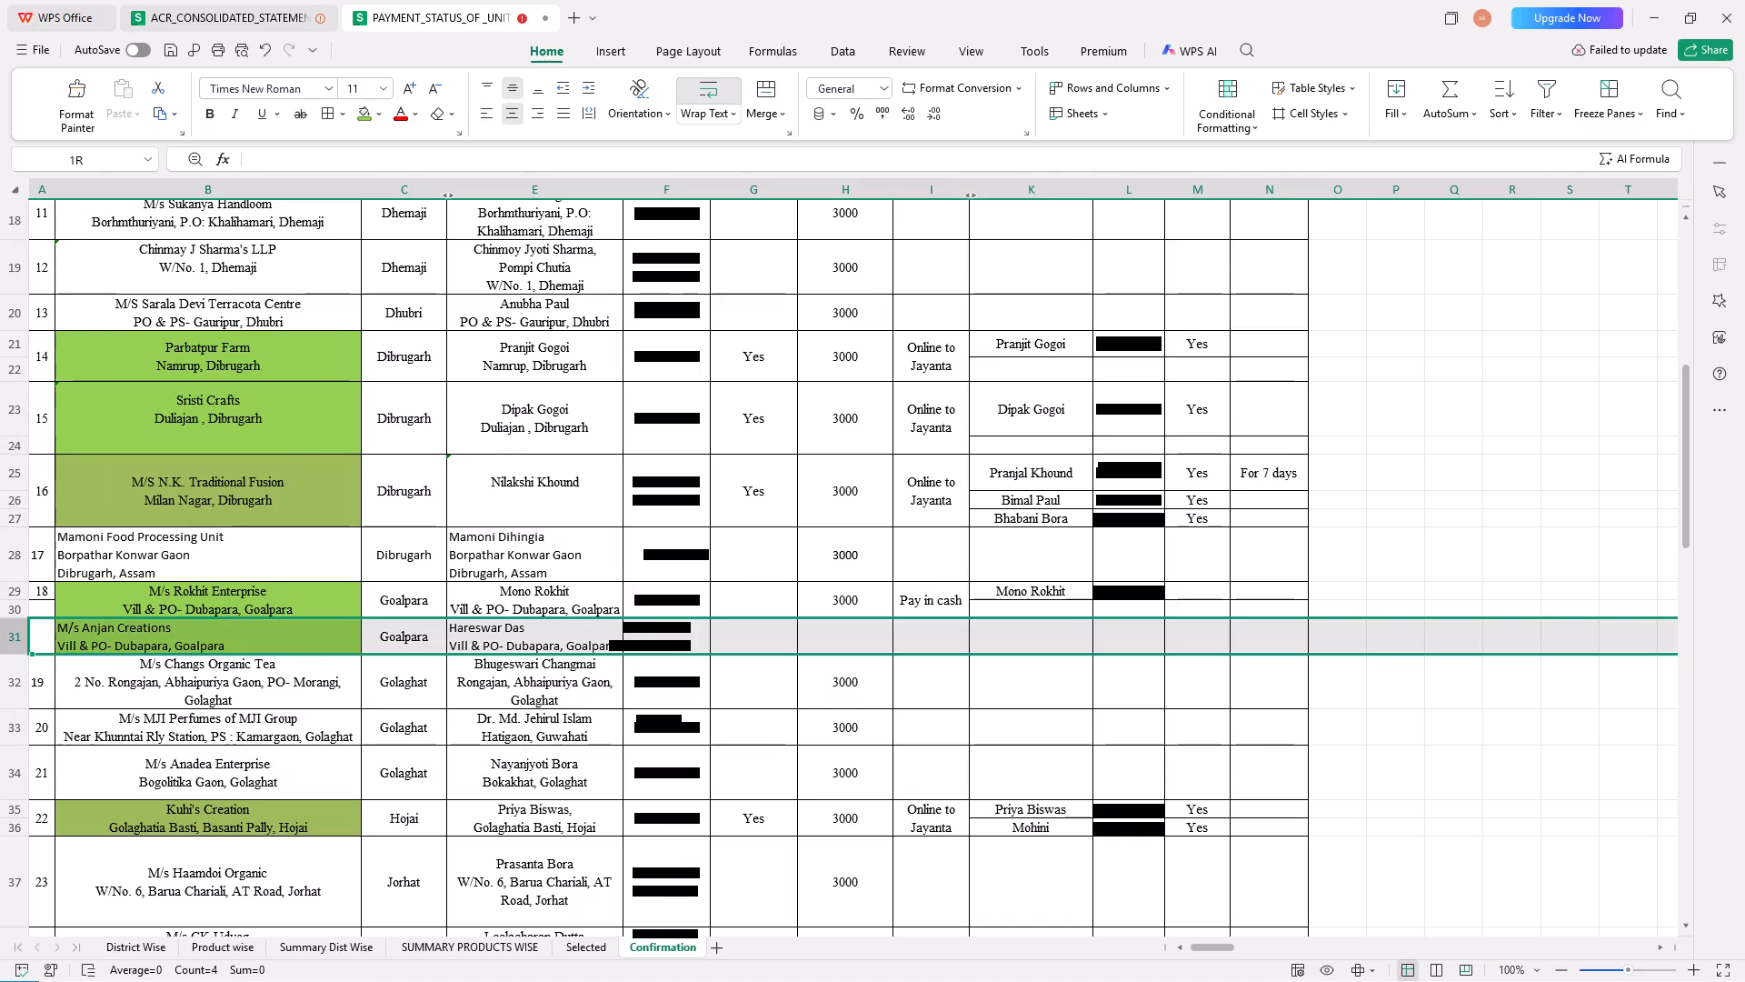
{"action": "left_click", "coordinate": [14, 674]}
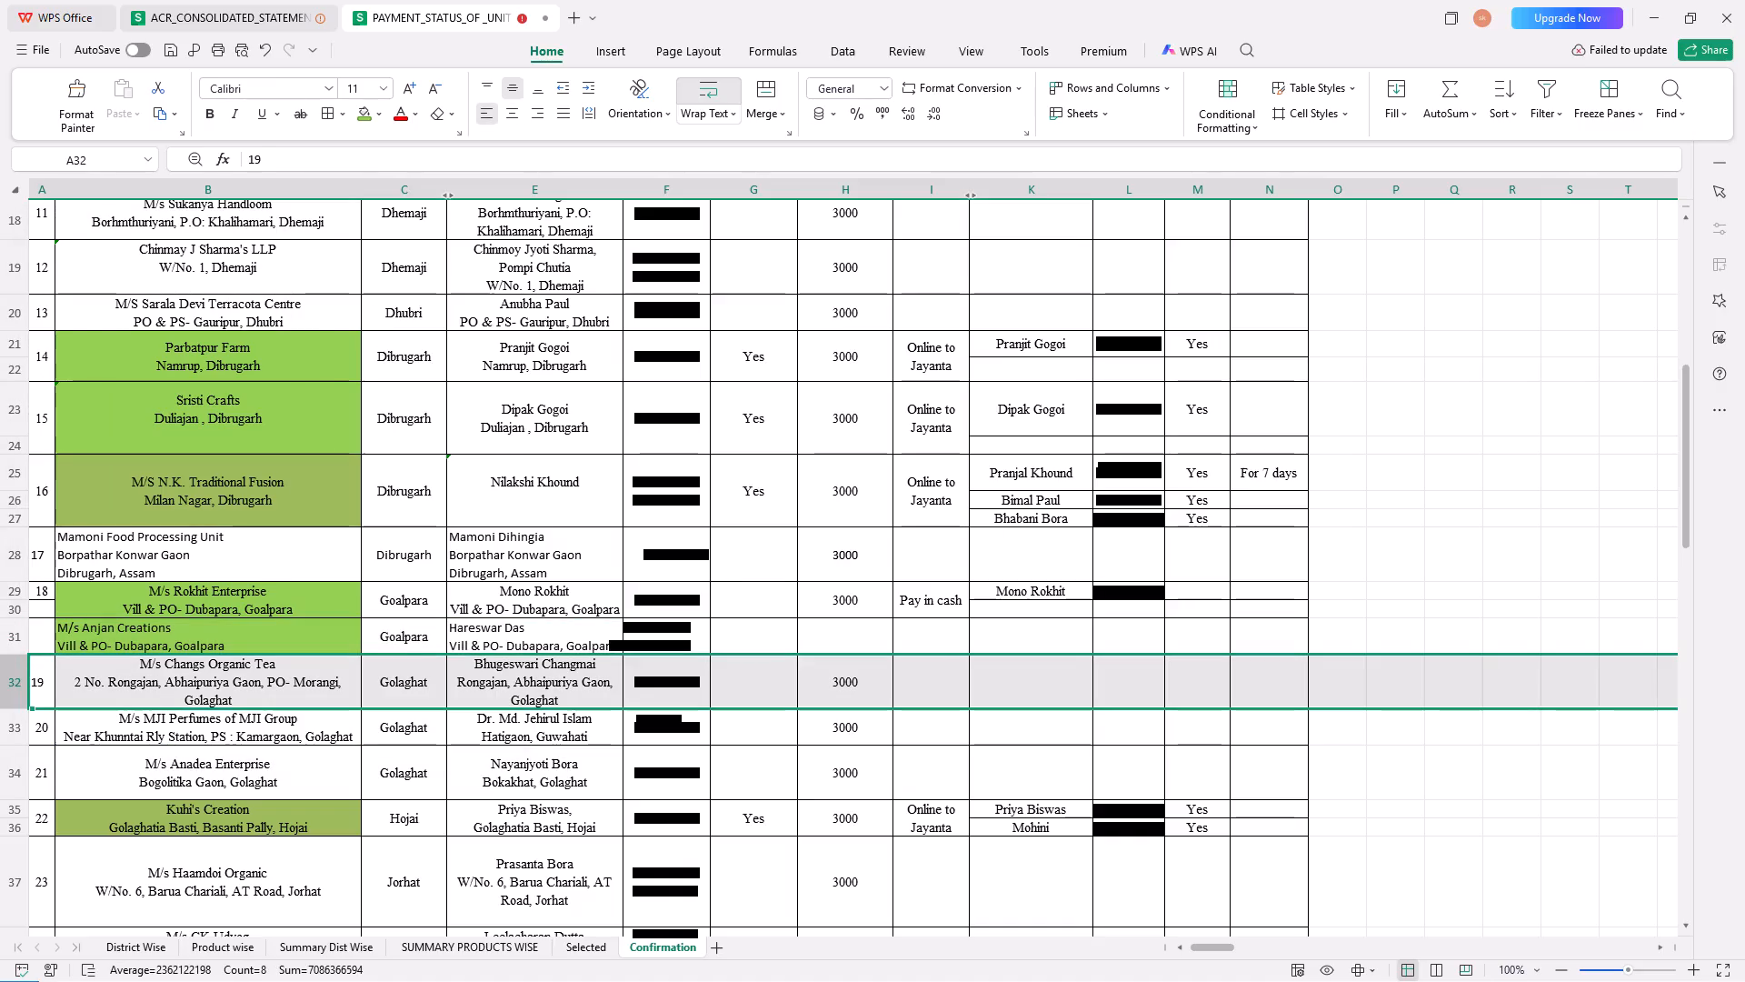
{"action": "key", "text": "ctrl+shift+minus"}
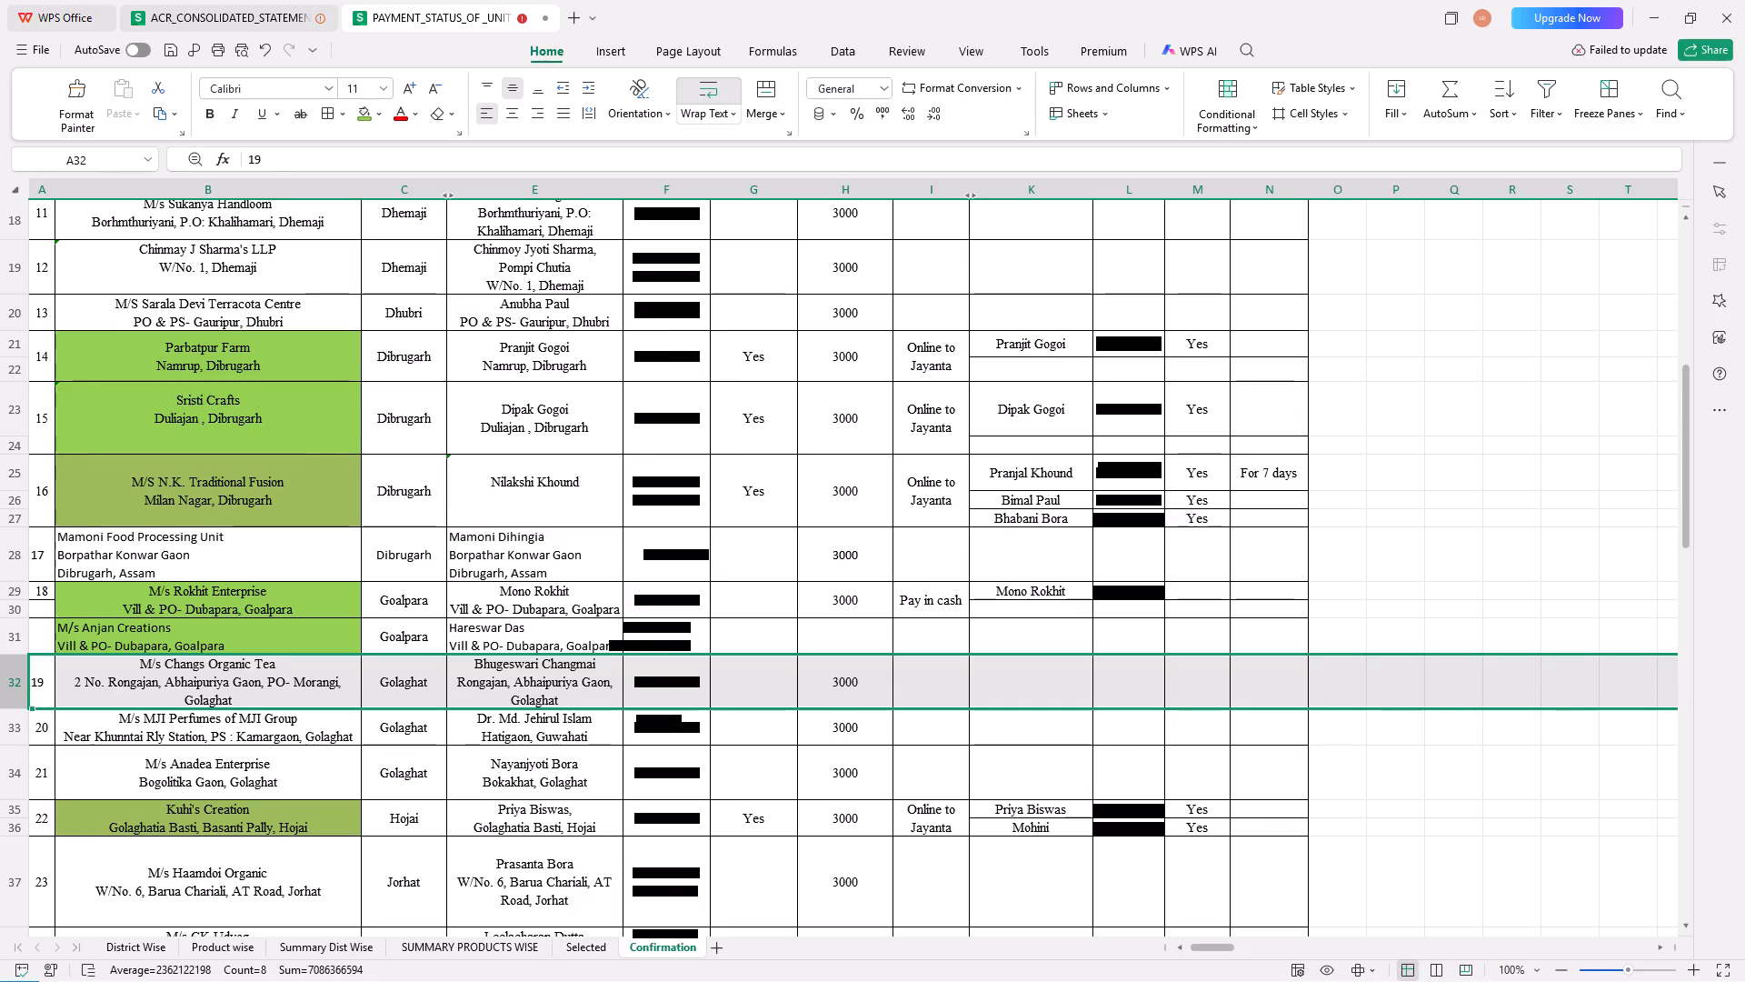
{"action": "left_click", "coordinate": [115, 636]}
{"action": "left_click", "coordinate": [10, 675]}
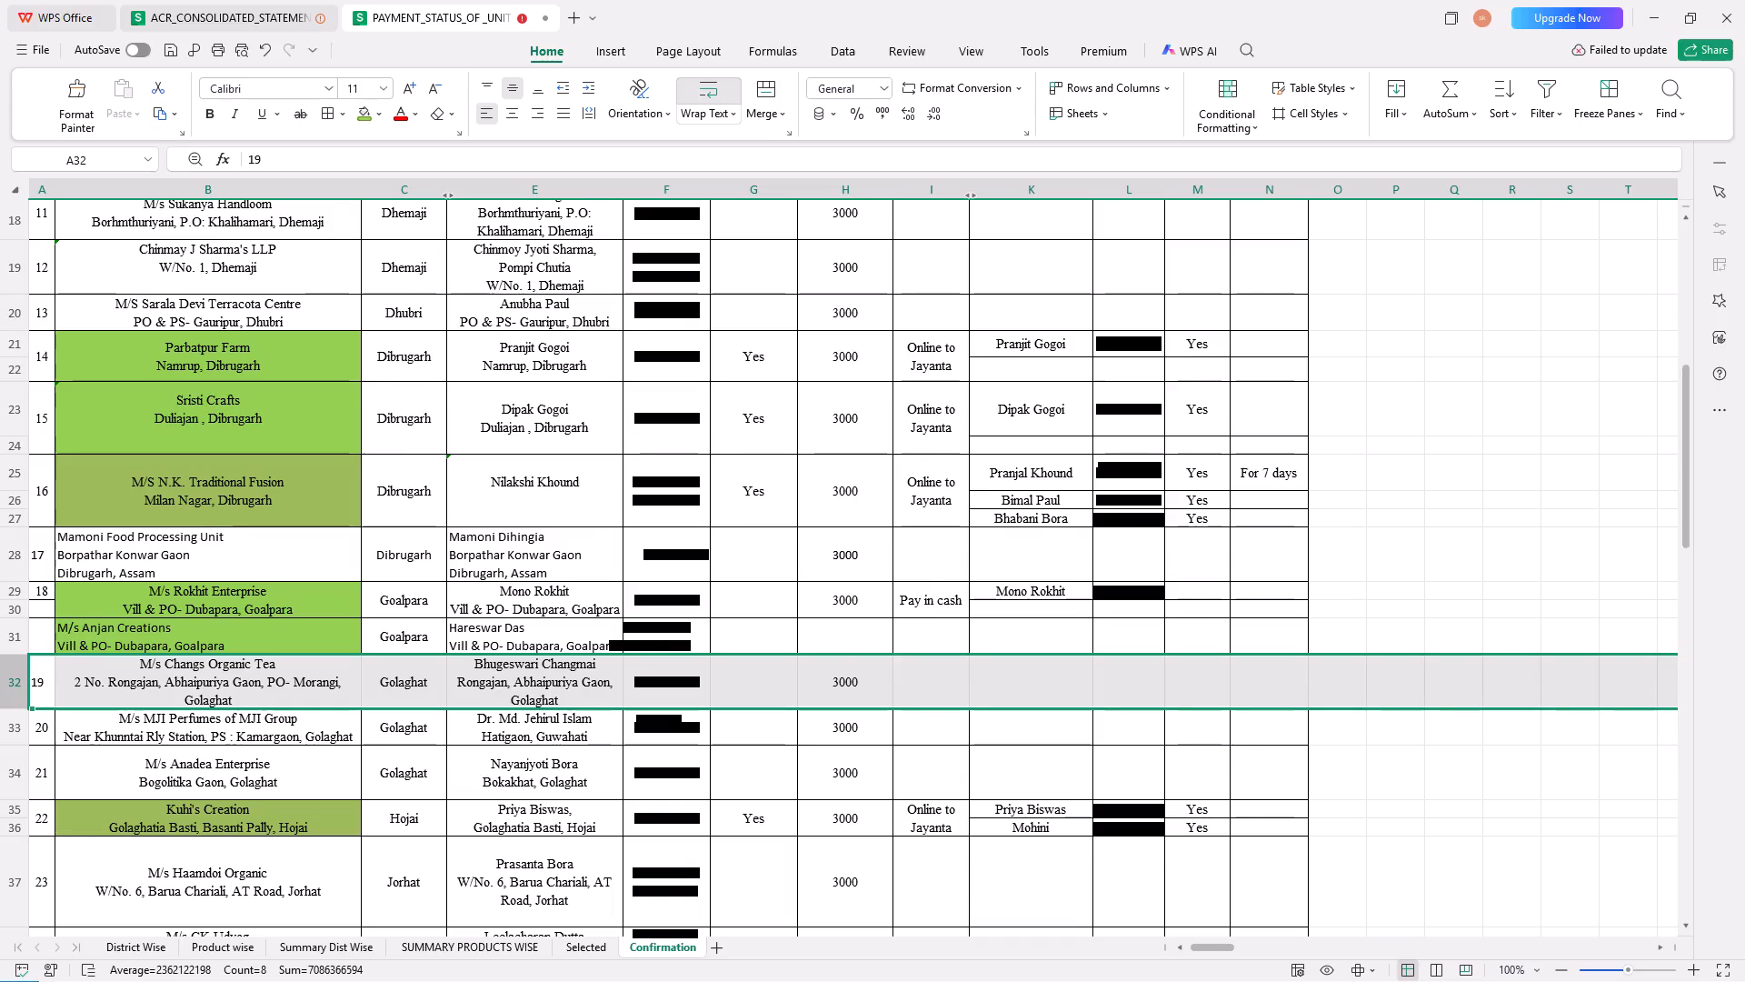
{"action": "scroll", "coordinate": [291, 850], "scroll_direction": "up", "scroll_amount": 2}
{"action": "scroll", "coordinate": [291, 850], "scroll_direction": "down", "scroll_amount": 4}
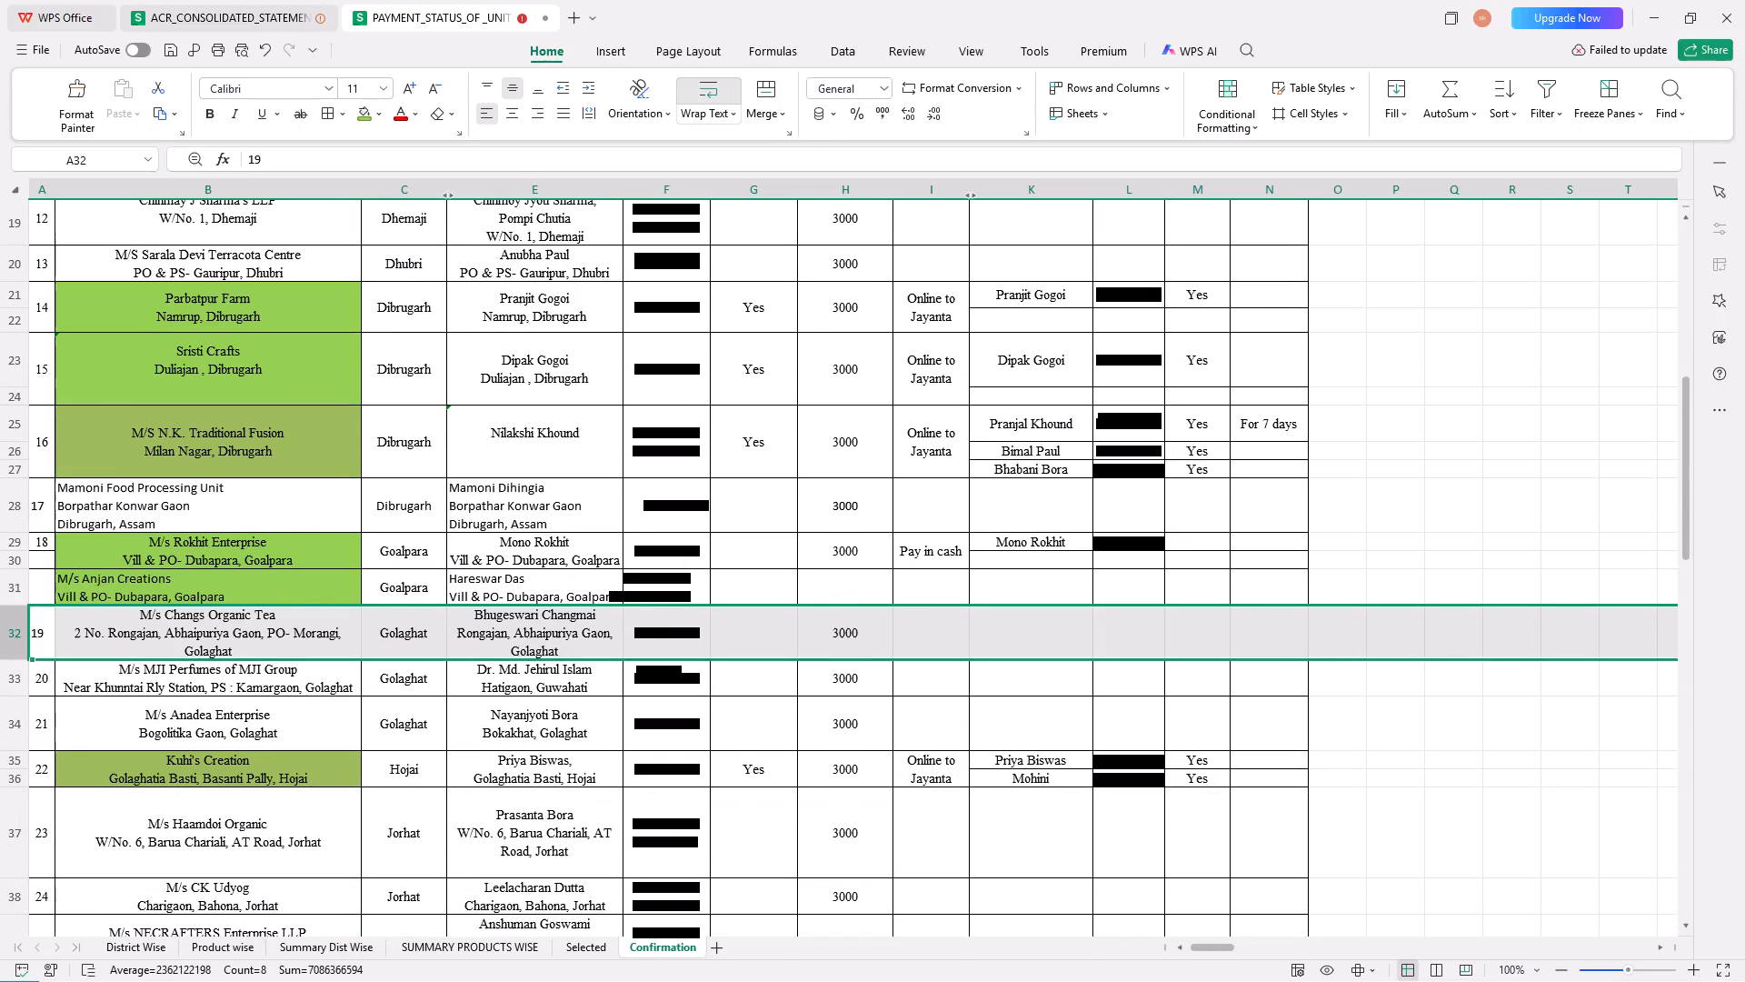
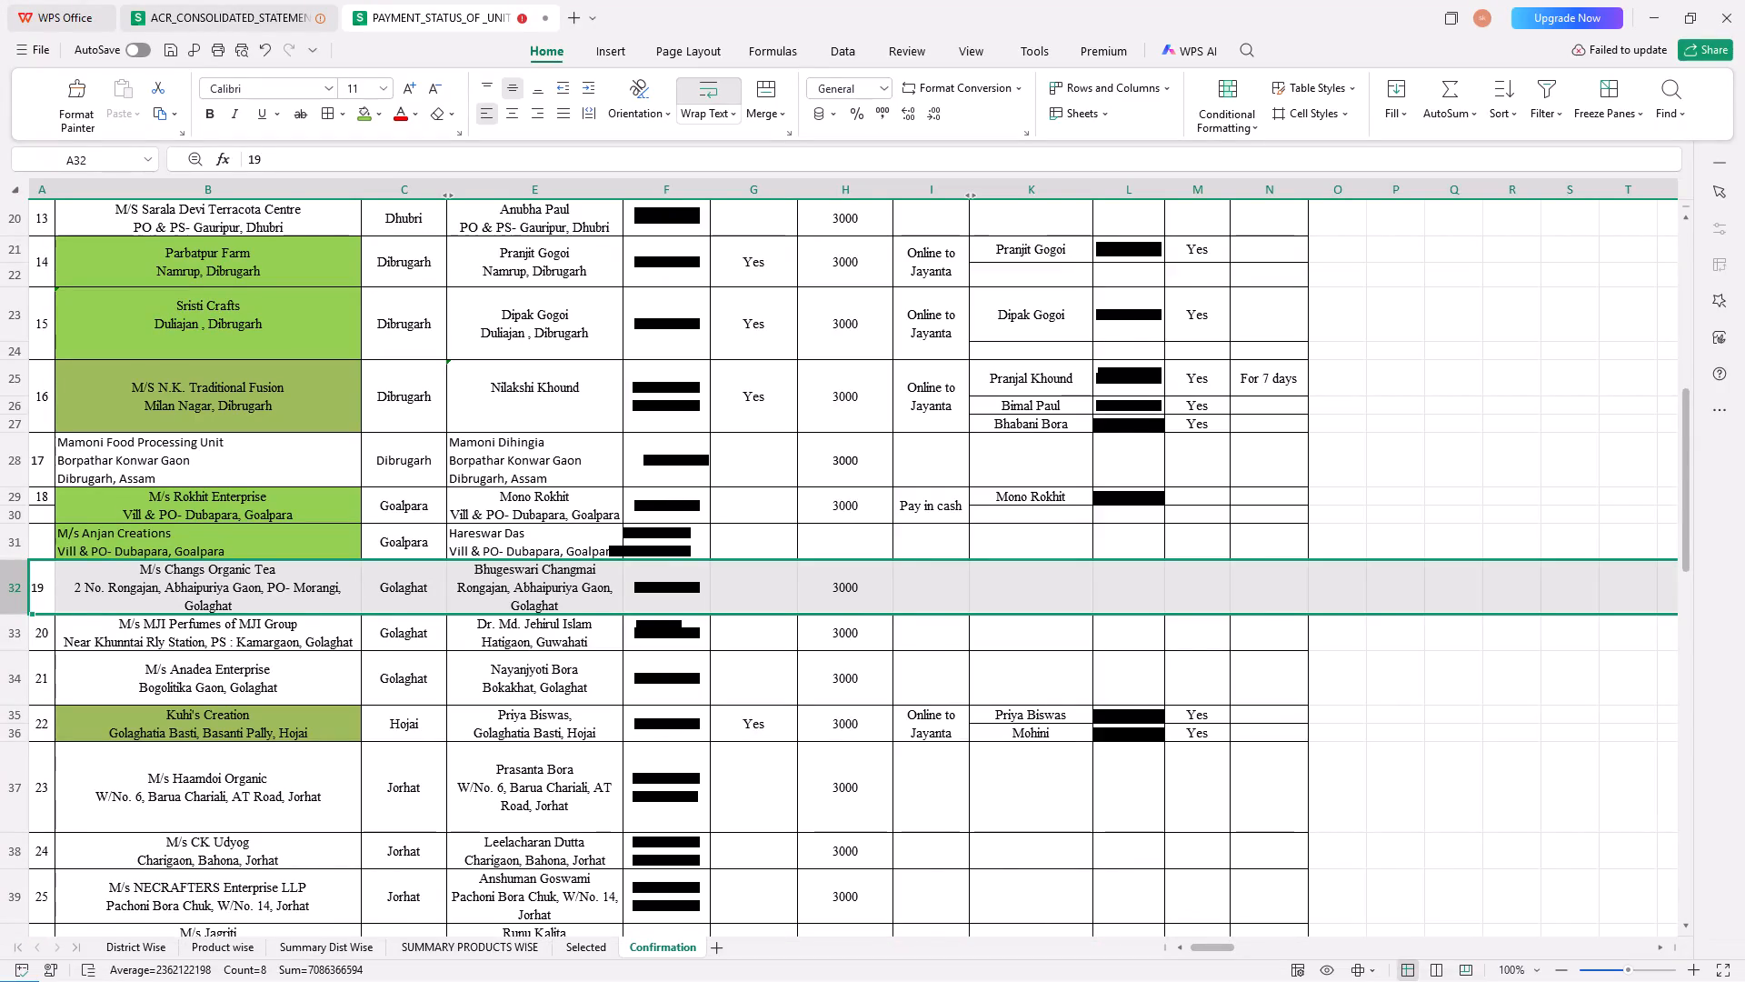
Left-align the text in M/s Rokhit Enterprise's merged unit cell B29.
{"action": "left_click", "coordinate": [123, 546]}
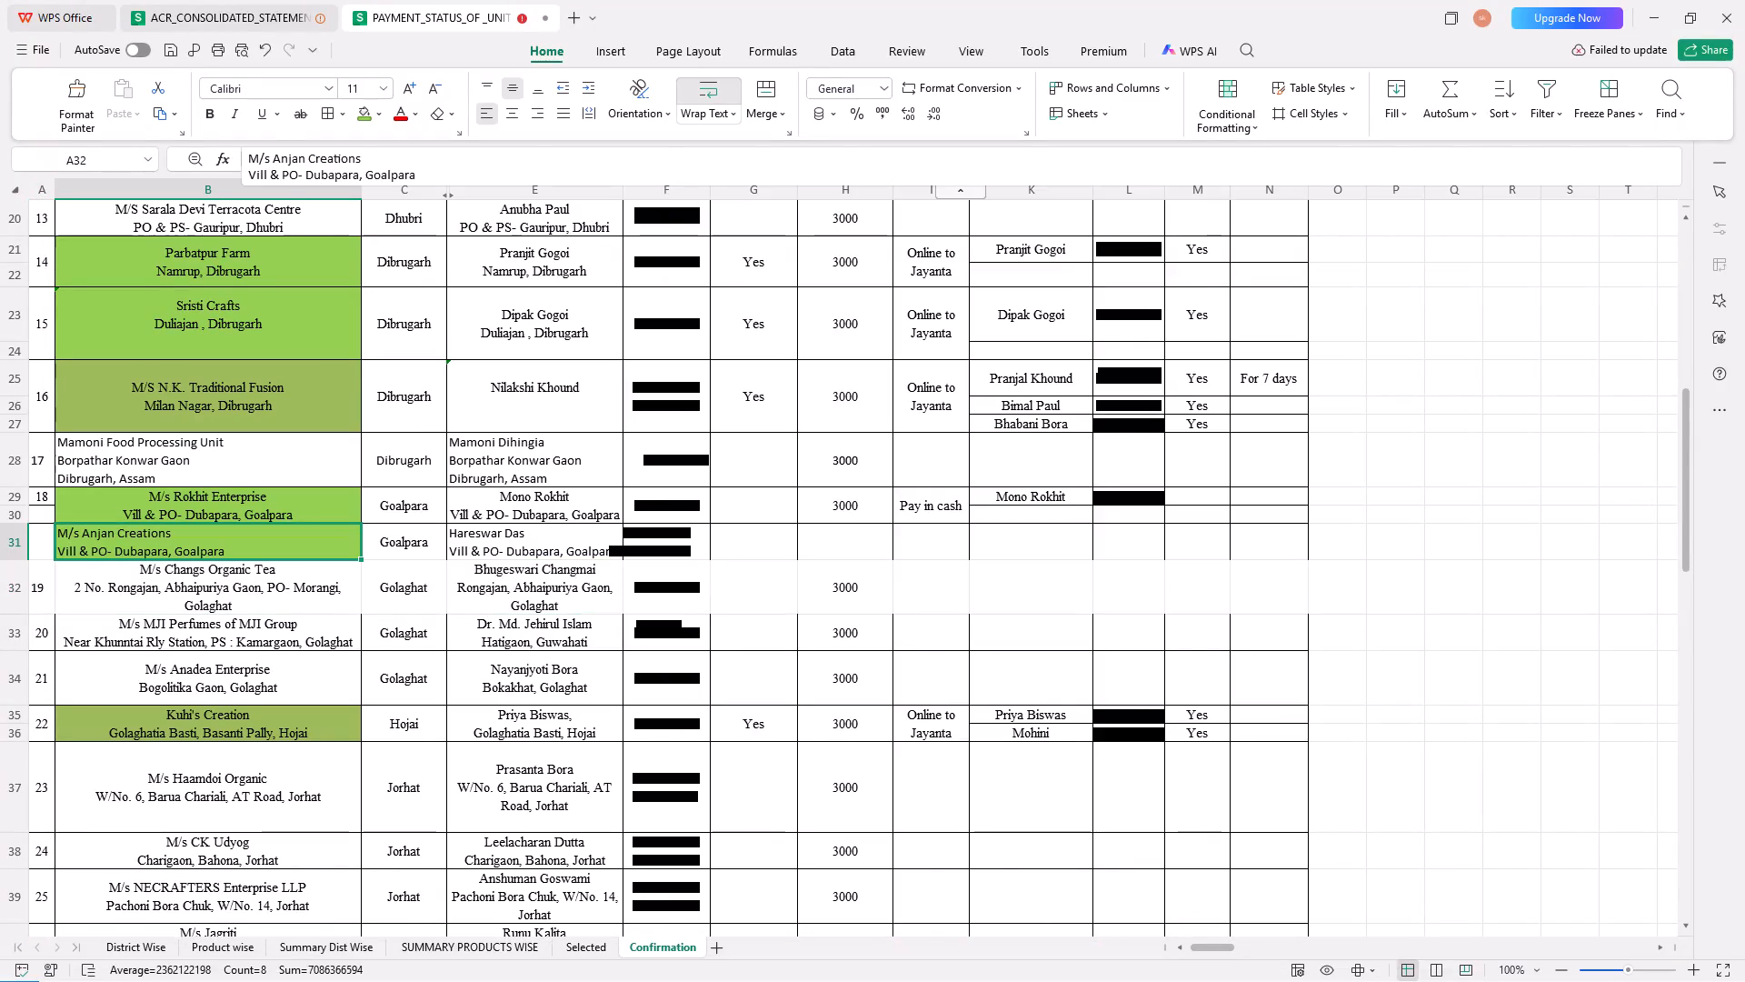
{"action": "left_click", "coordinate": [10, 551]}
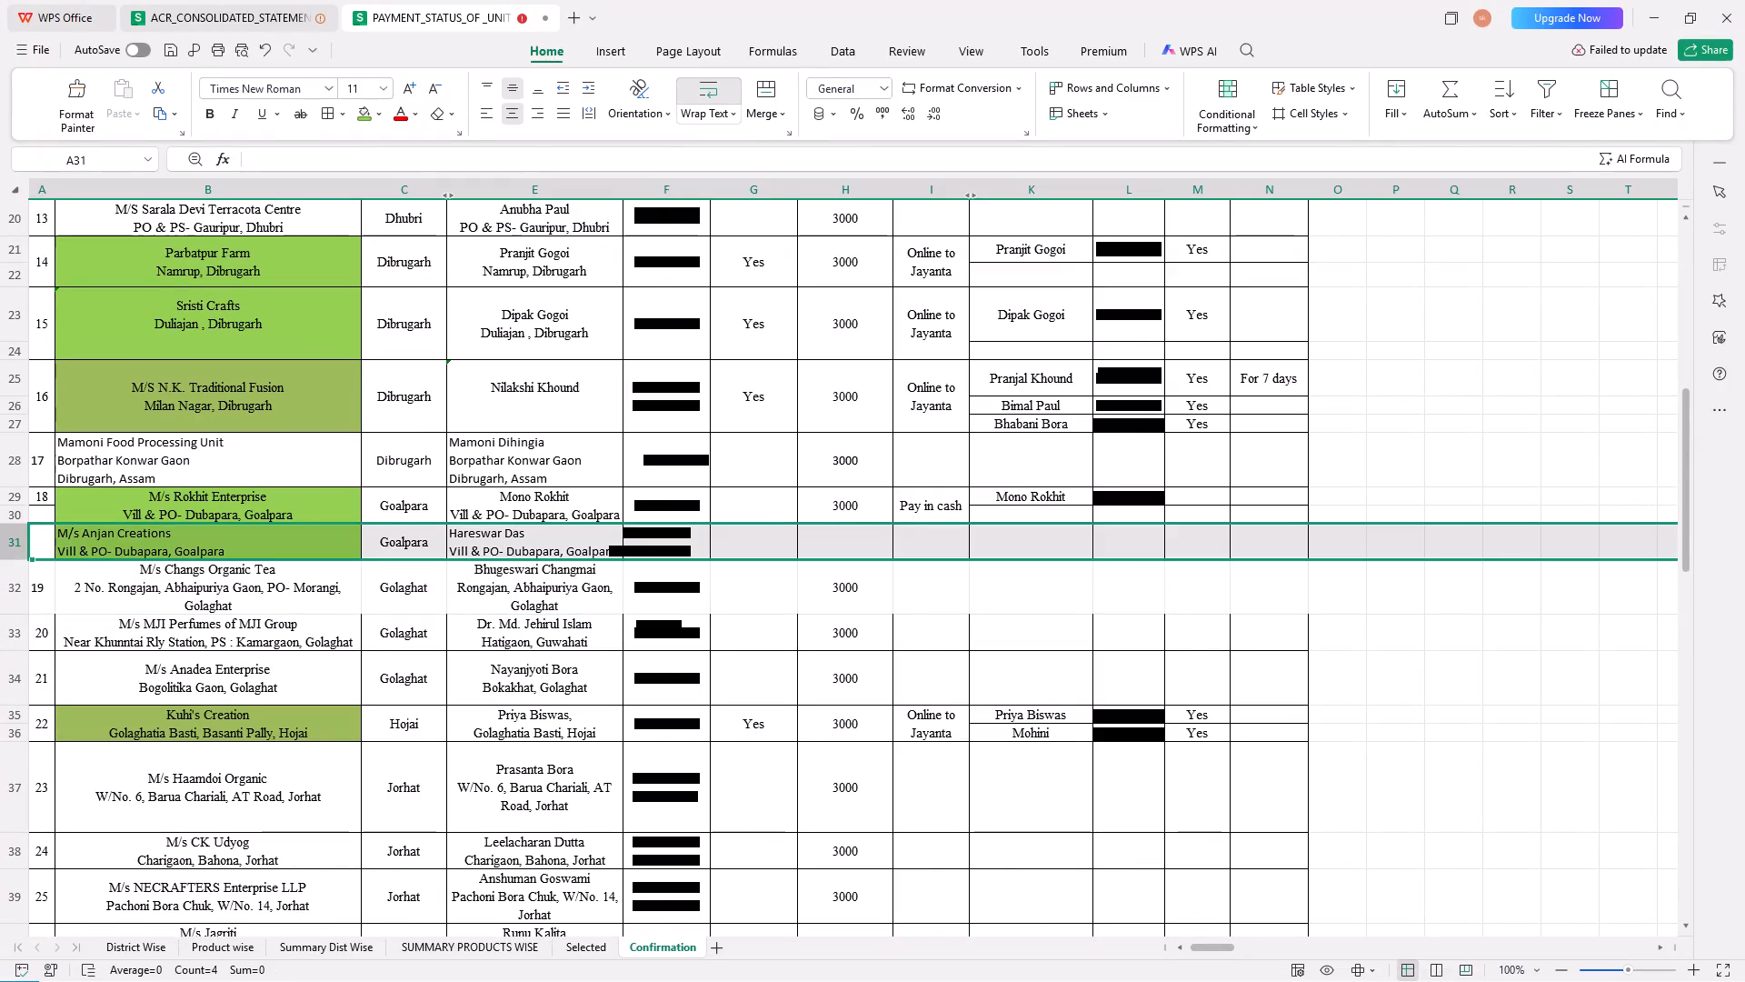
{"action": "left_click", "coordinate": [184, 496]}
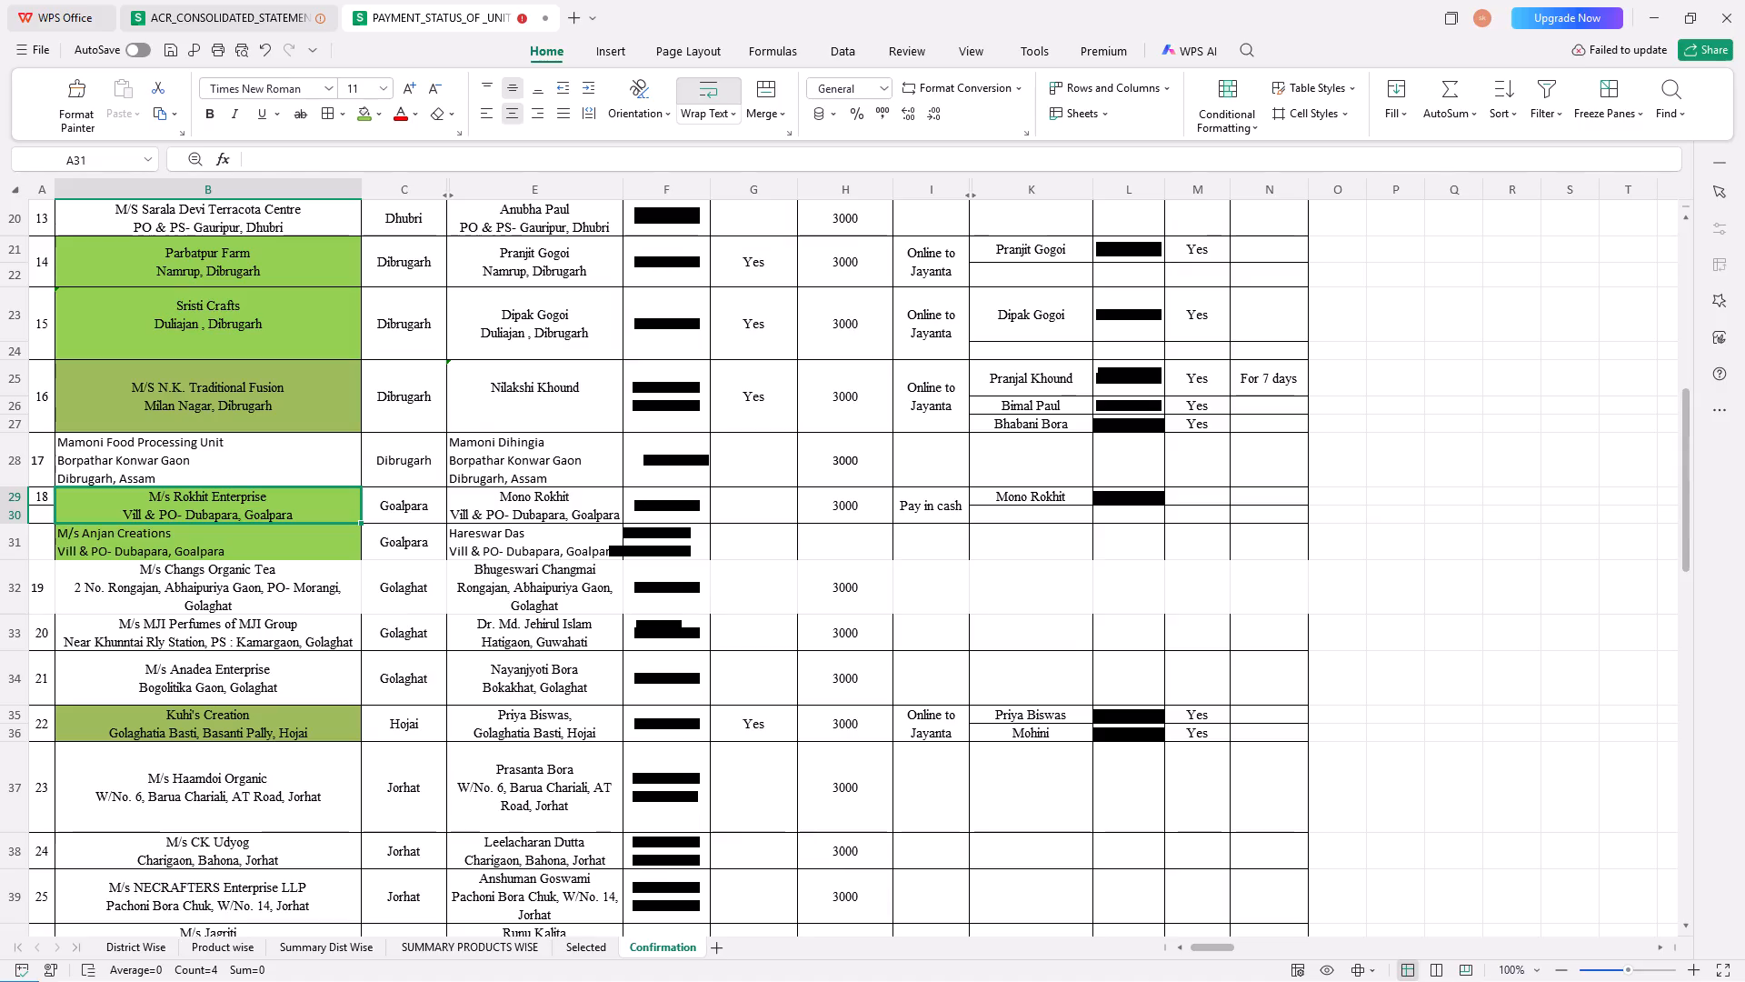
{"action": "left_click", "coordinate": [487, 109]}
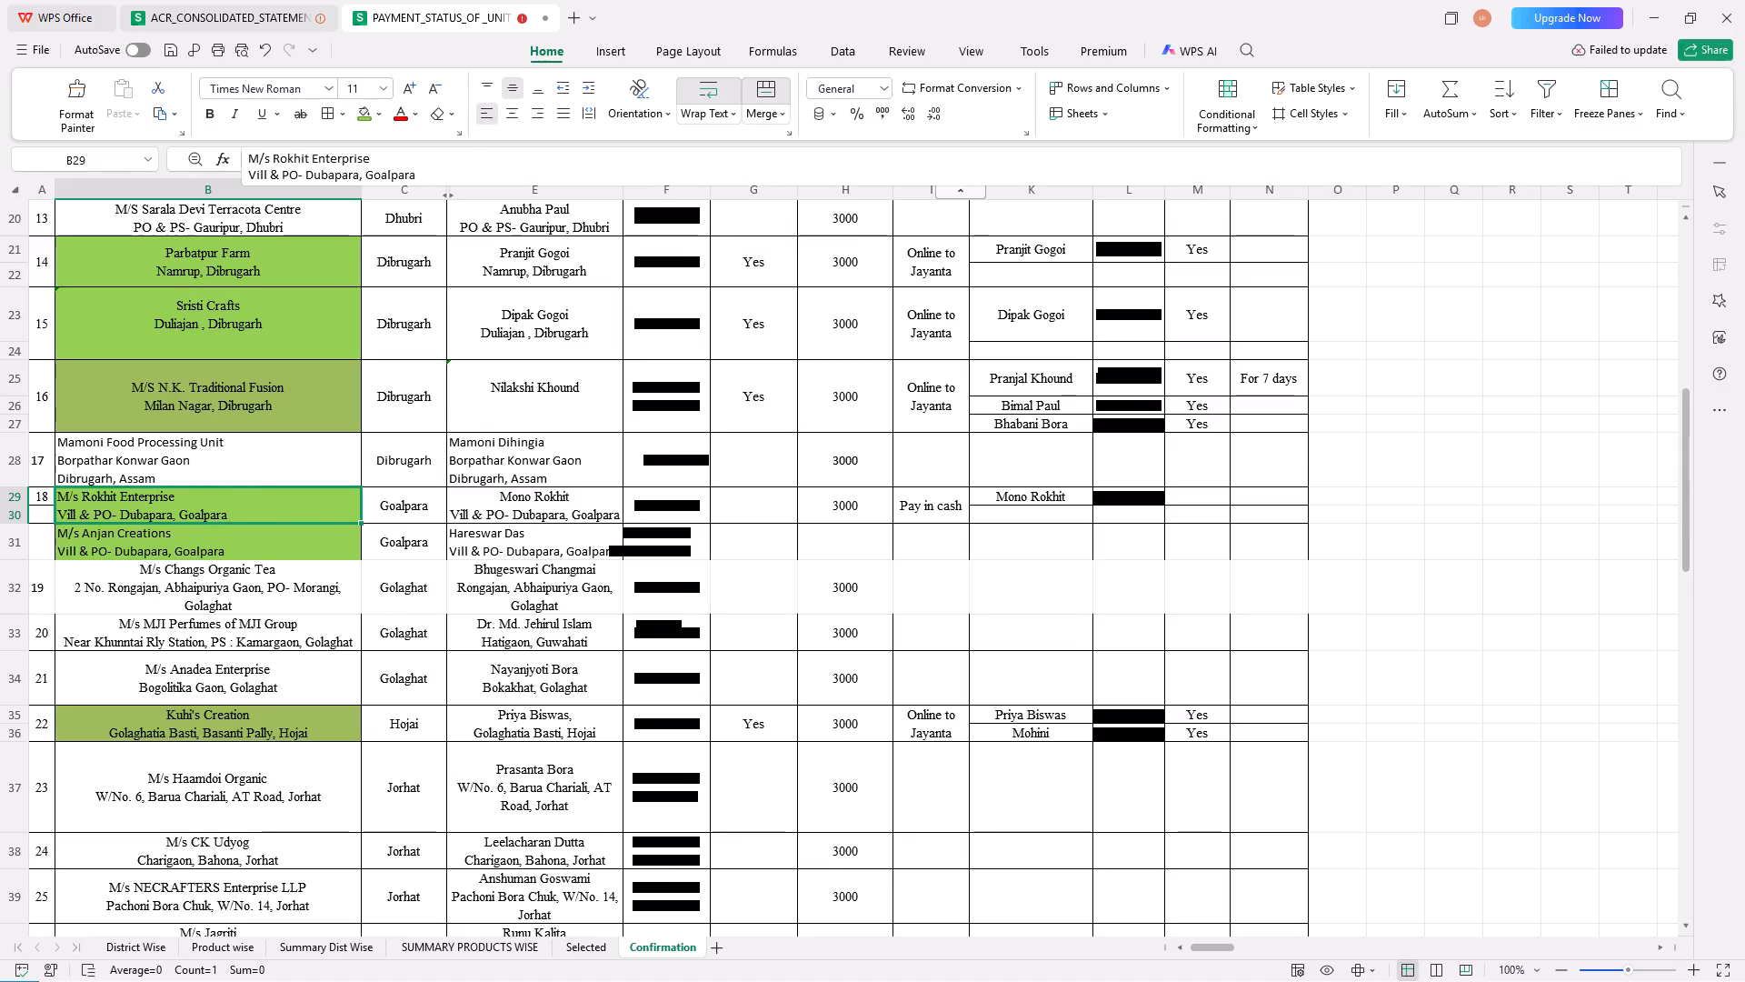
Enter "On line to" followed by the recipient's name as M/s Anjan Creations' payment status in I31.
{"action": "left_click", "coordinate": [164, 456]}
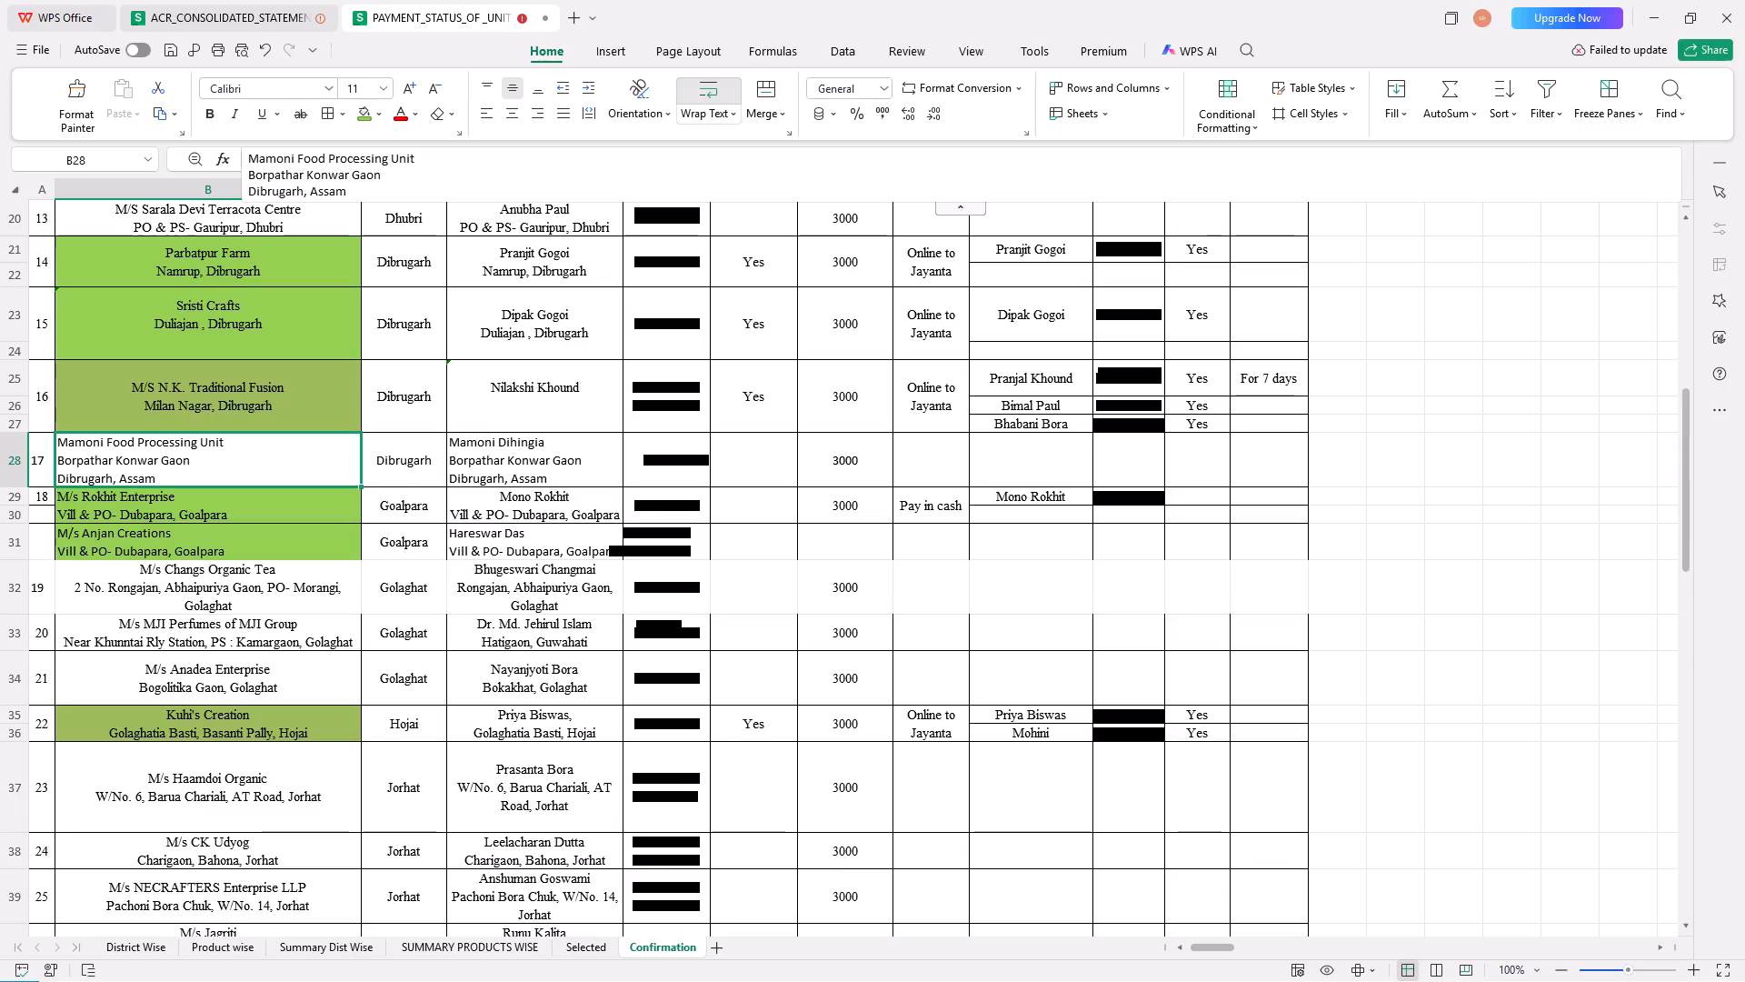
{"action": "left_click", "coordinate": [213, 545]}
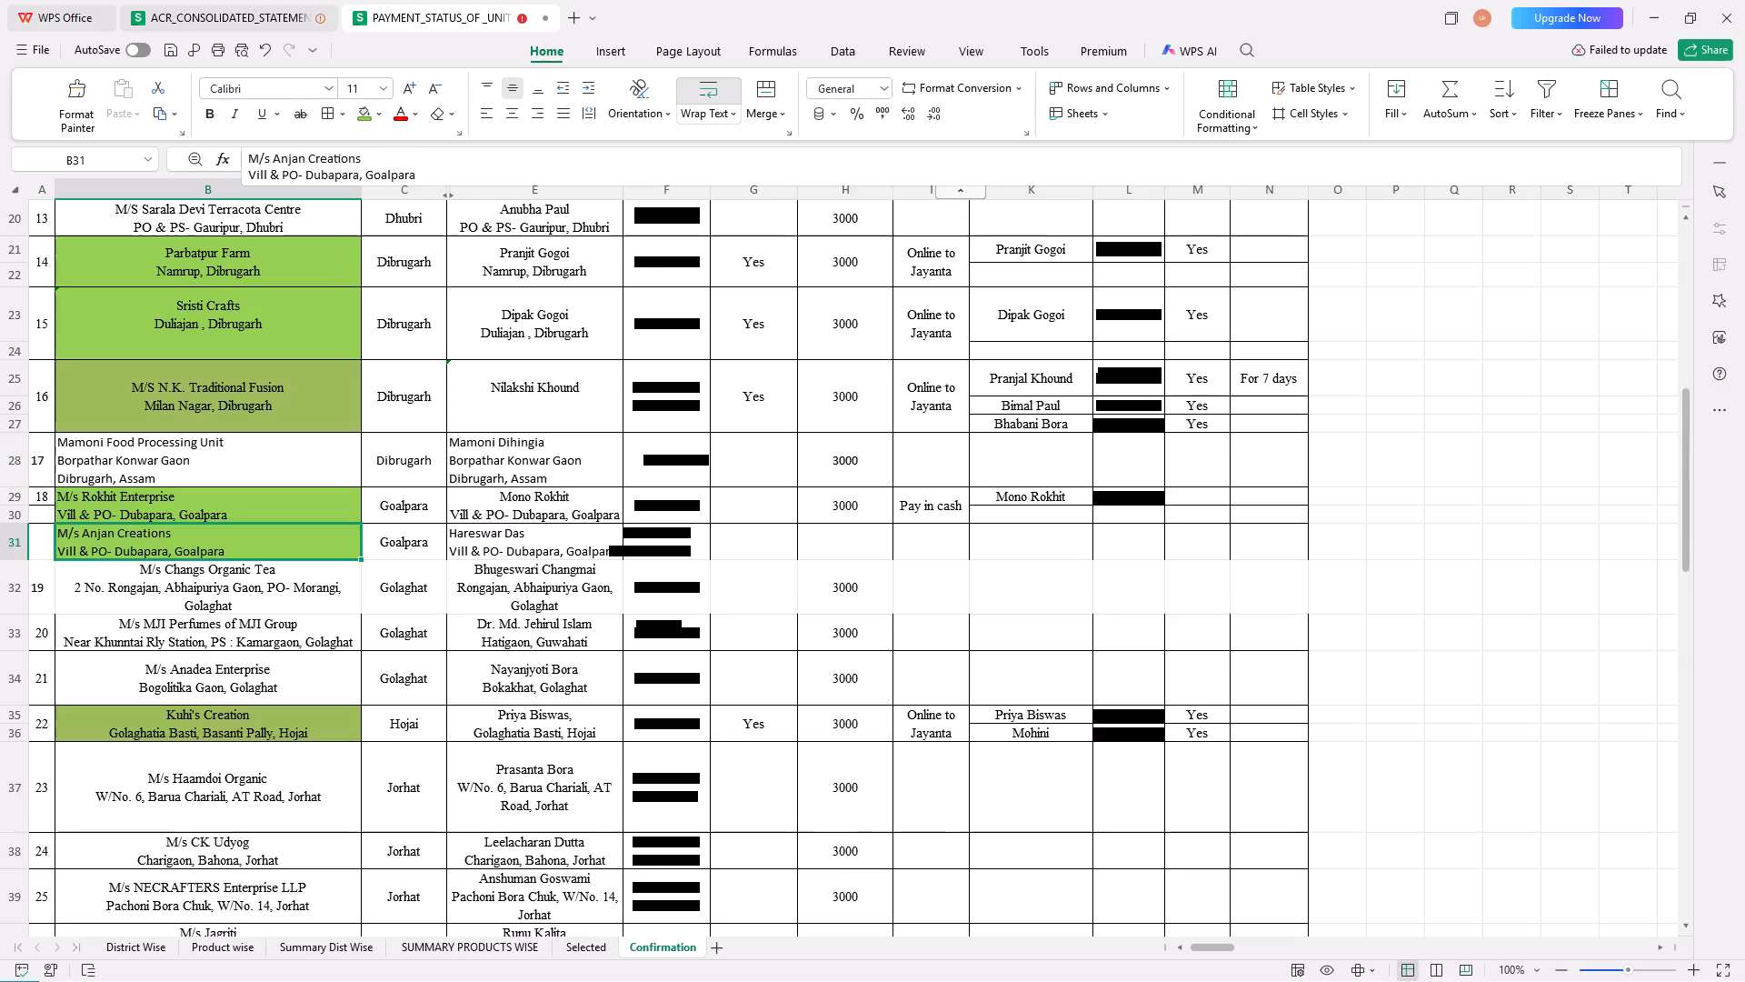
{"action": "left_click", "coordinate": [951, 542]}
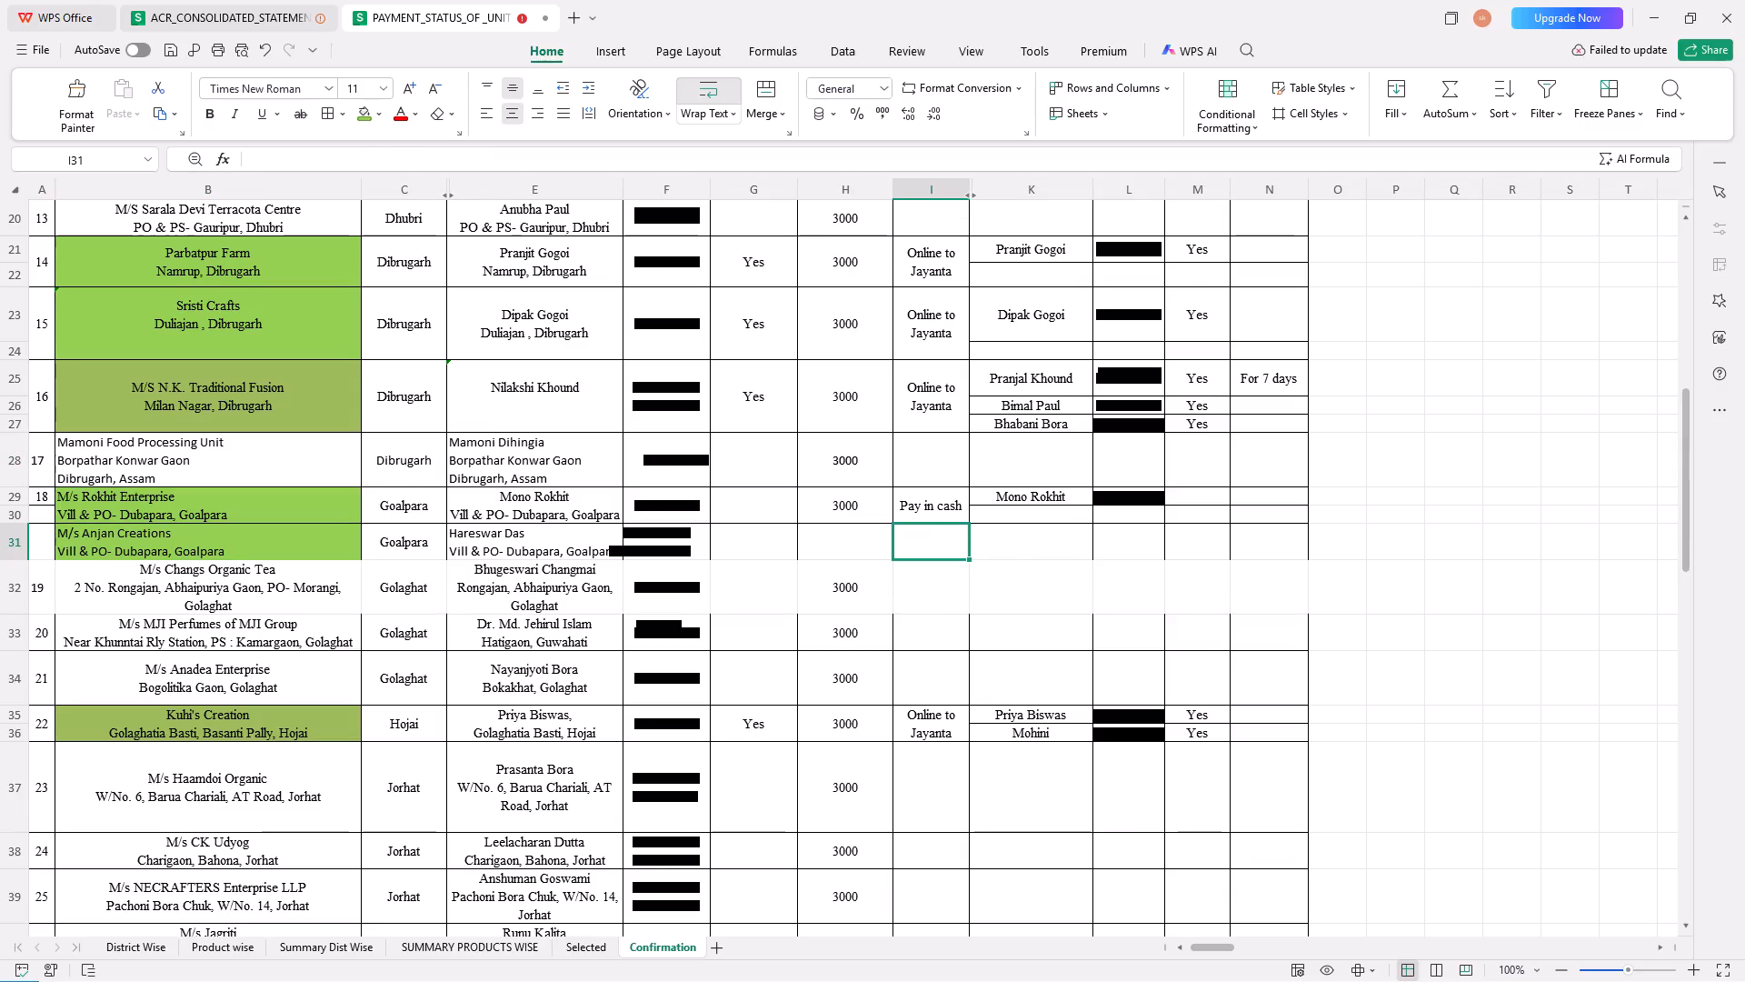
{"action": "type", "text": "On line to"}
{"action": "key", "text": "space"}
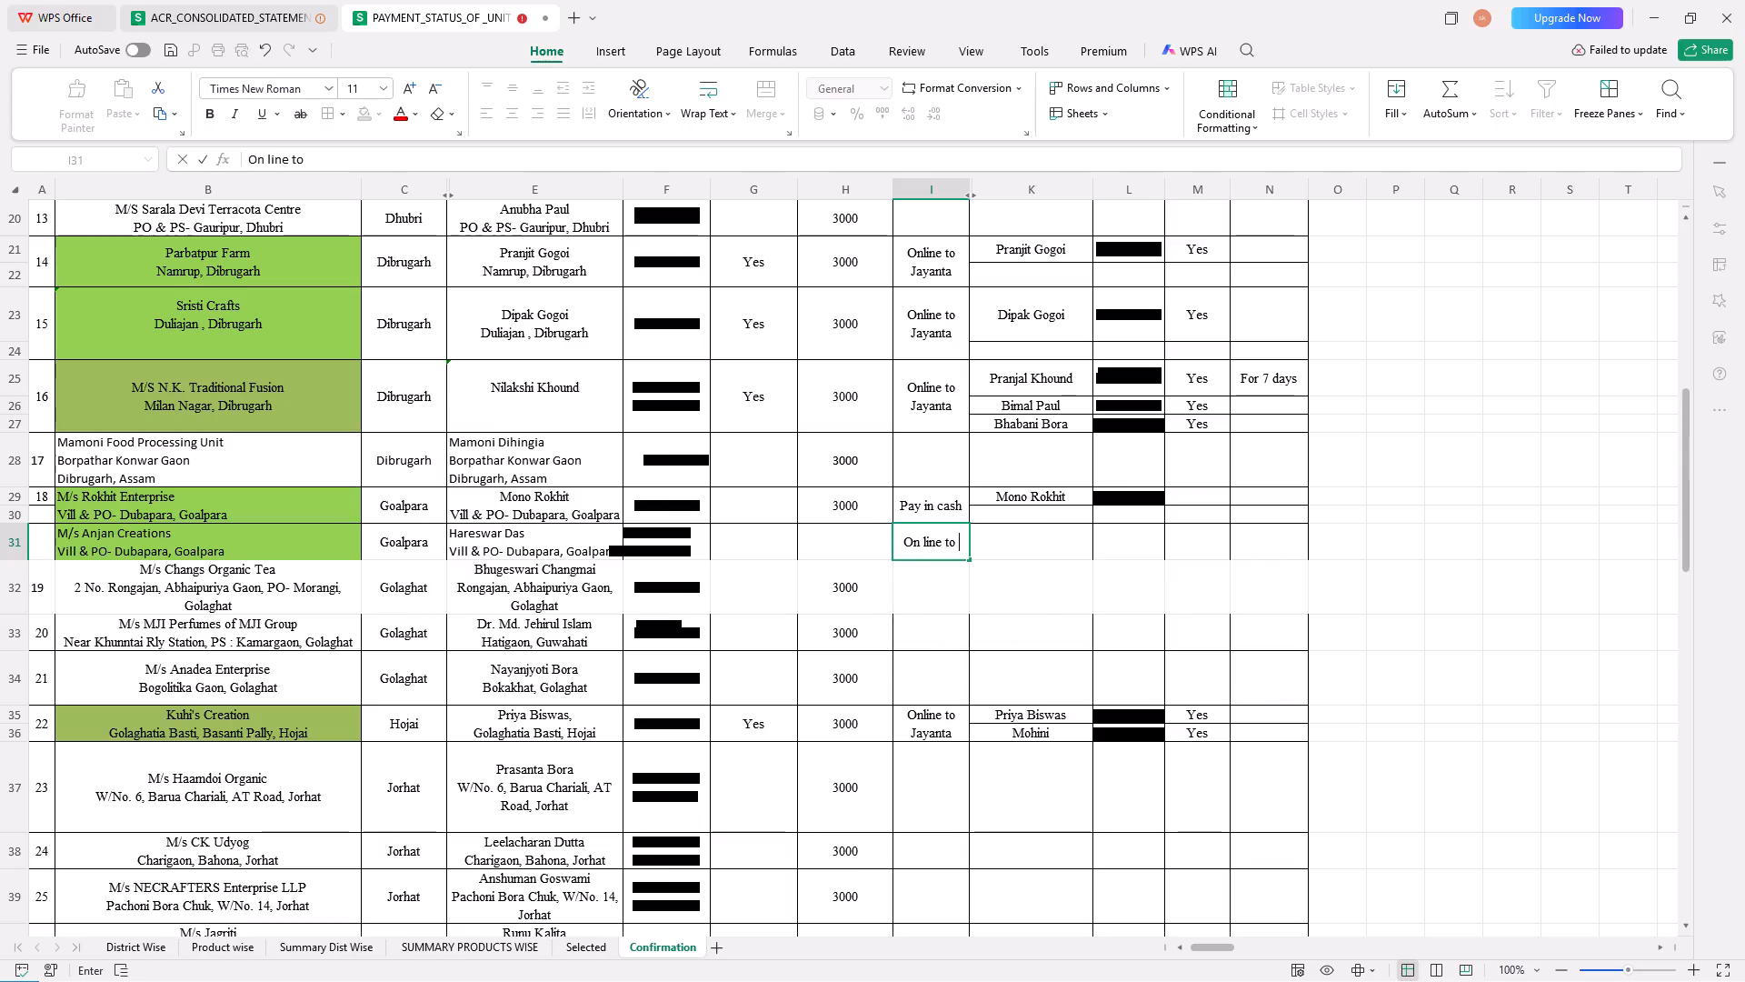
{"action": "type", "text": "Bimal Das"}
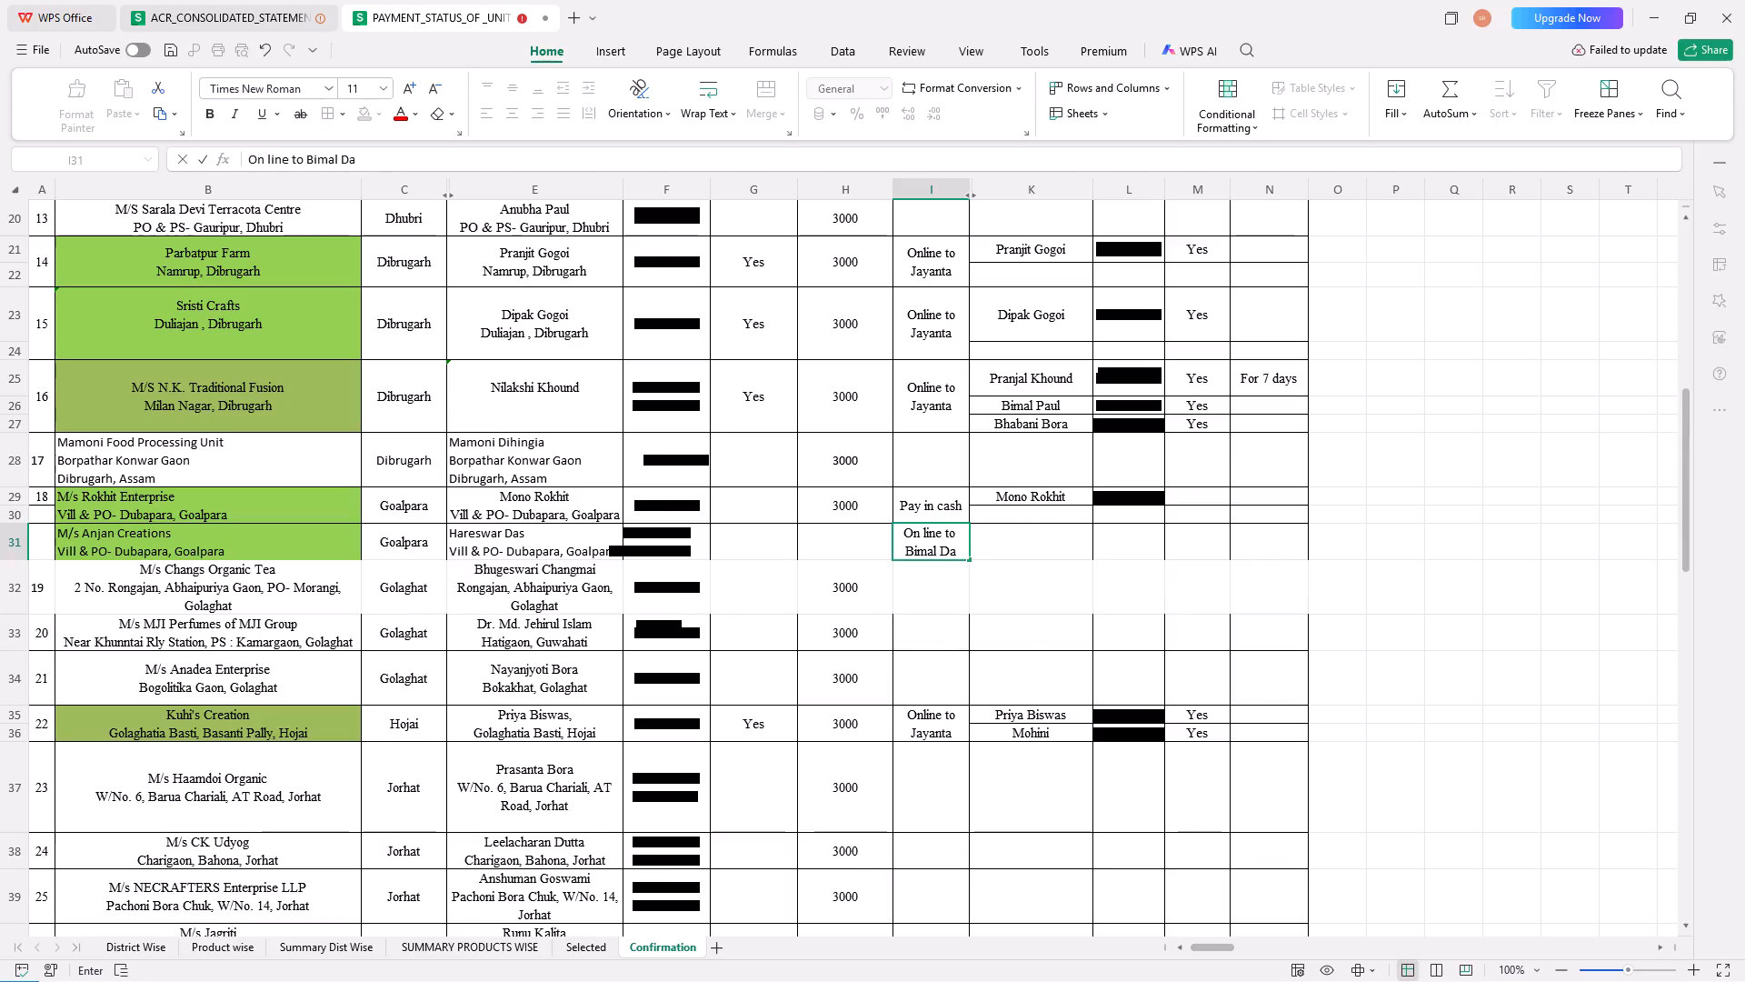
{"action": "left_click", "coordinate": [1024, 587]}
{"action": "left_click", "coordinate": [1029, 543]}
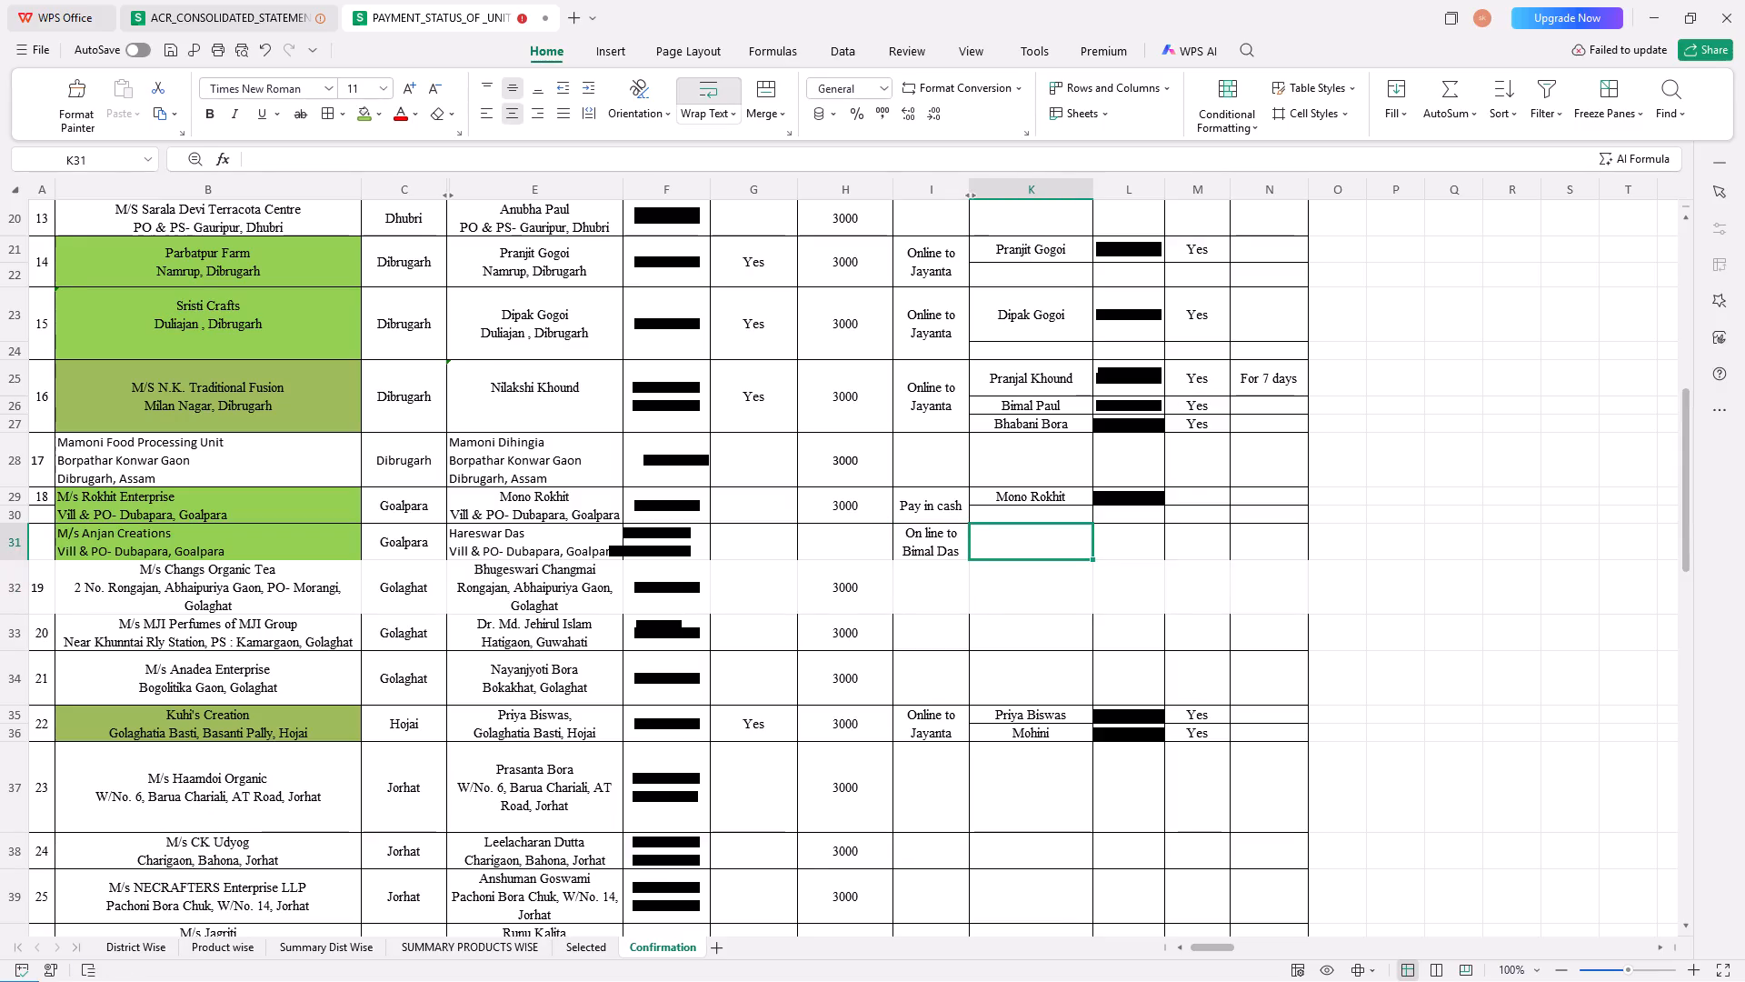
Insert one blank row below M/s Anjan Creations' row 31.
{"action": "left_click", "coordinate": [122, 551]}
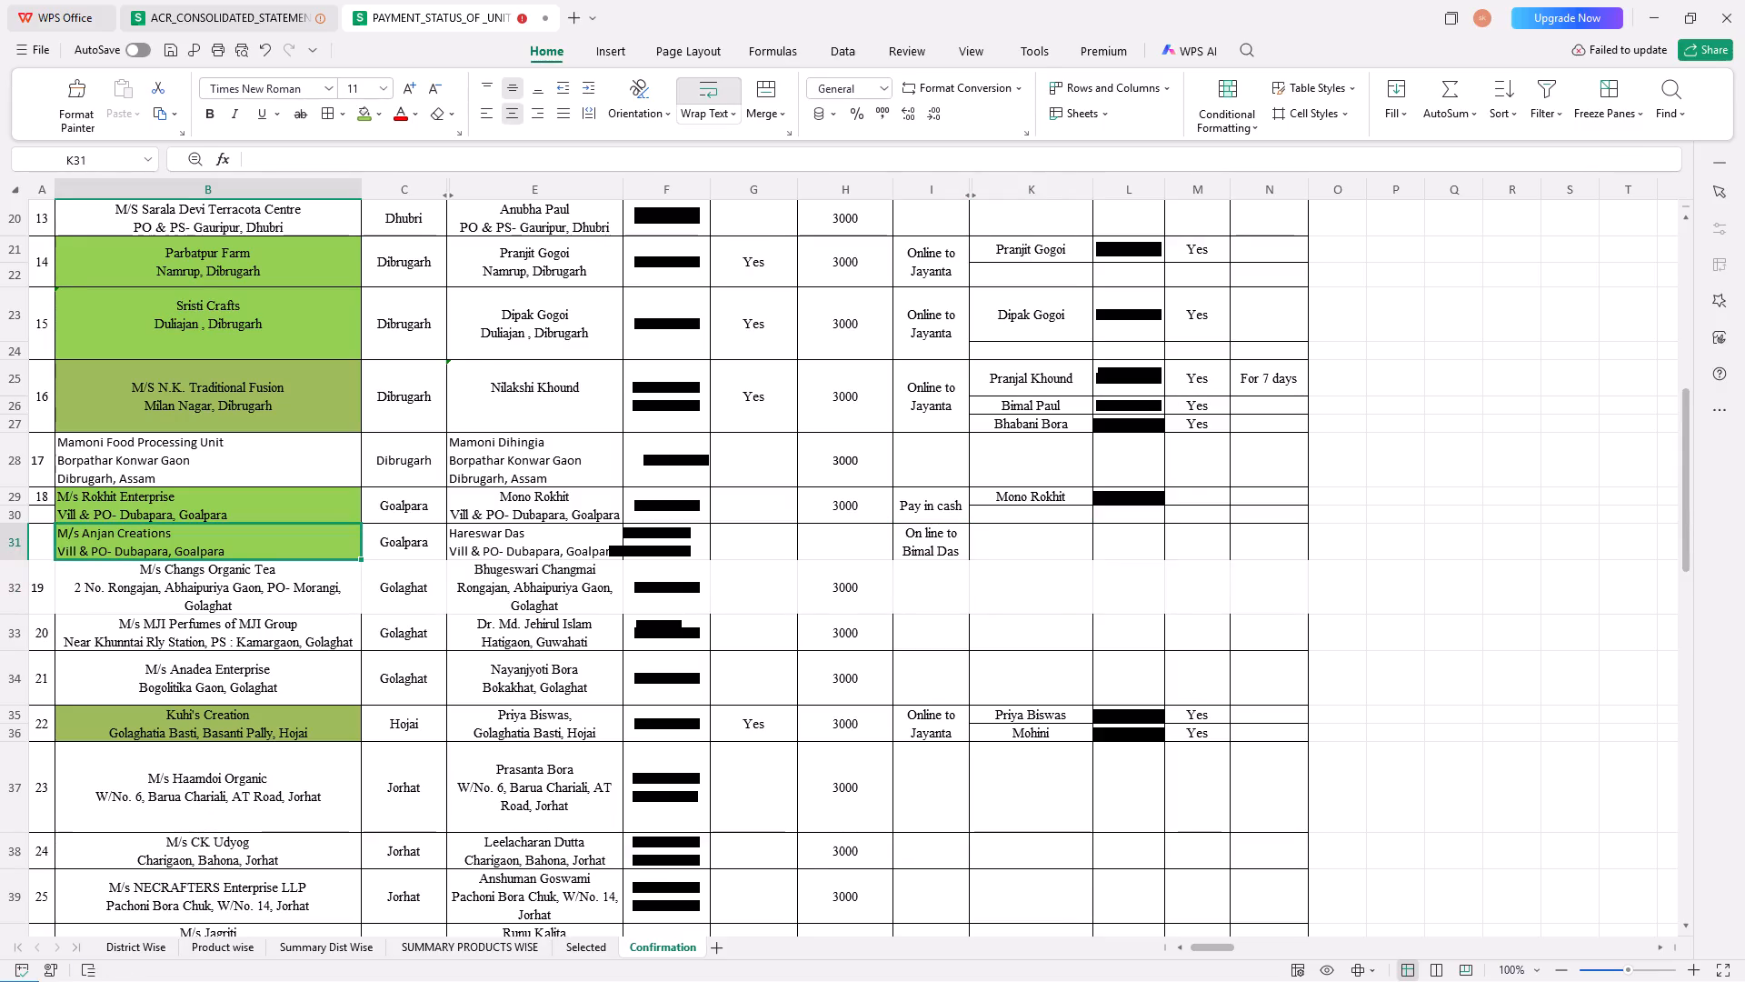
{"action": "left_click", "coordinate": [974, 542]}
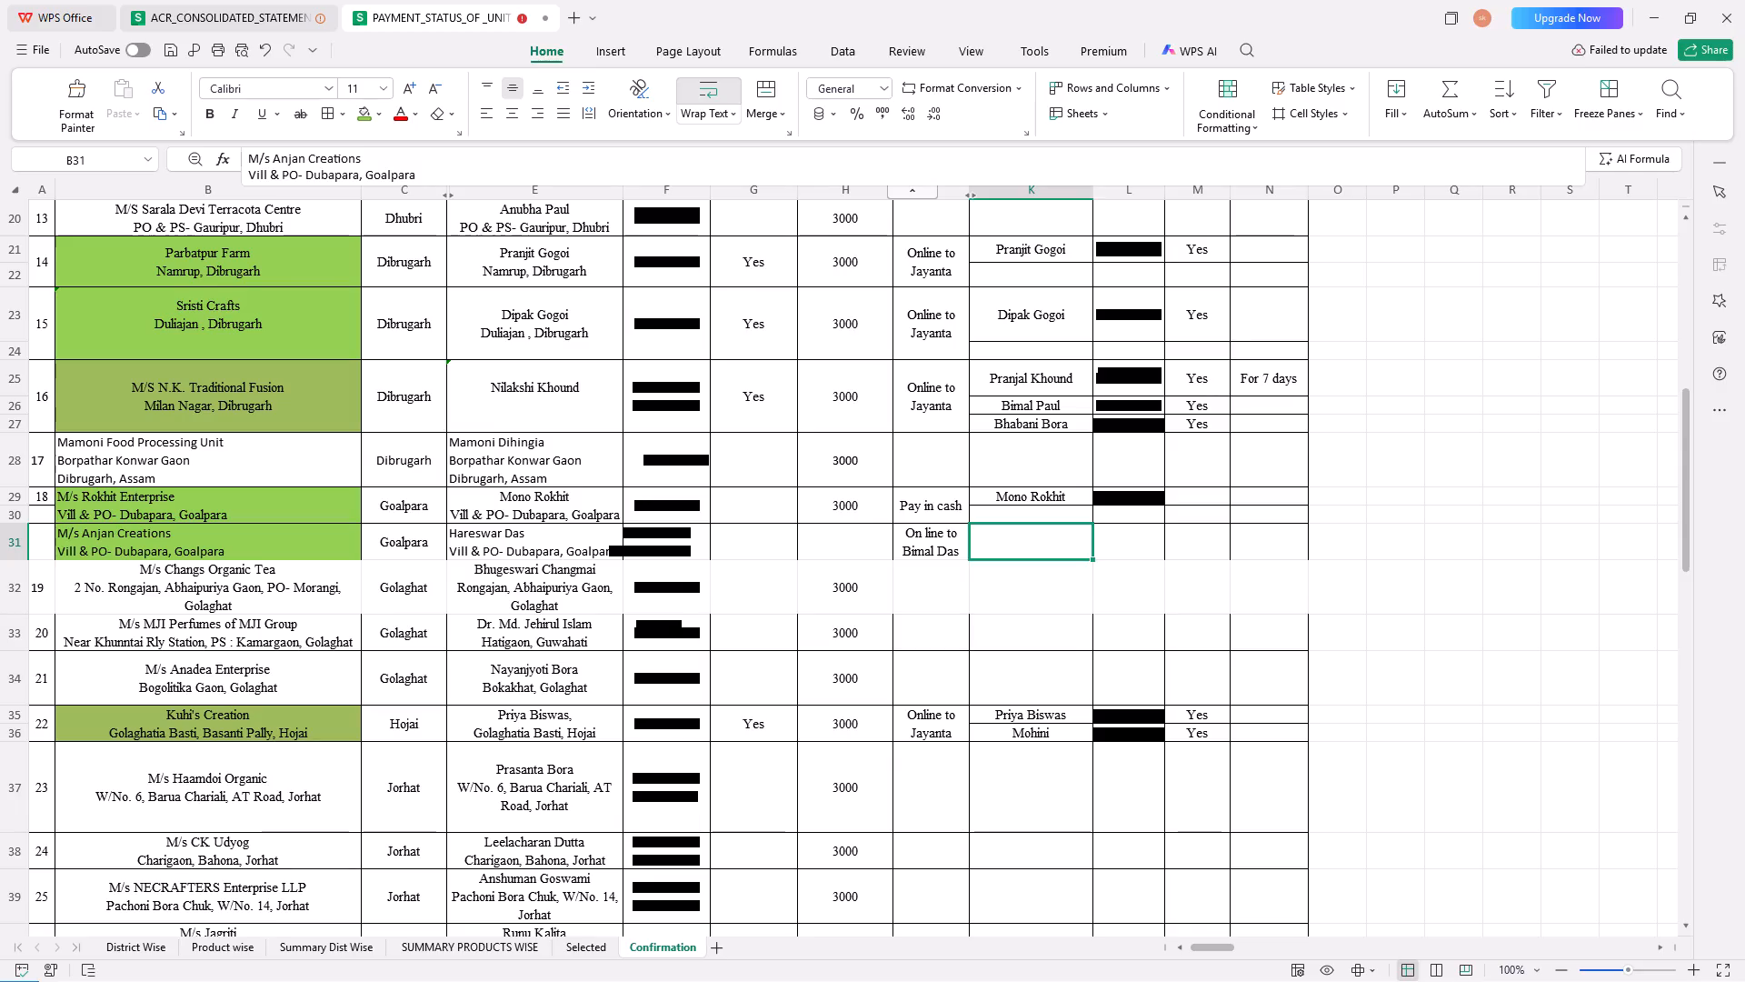
{"action": "left_click", "coordinate": [20, 551]}
{"action": "right_click", "coordinate": [21, 551]}
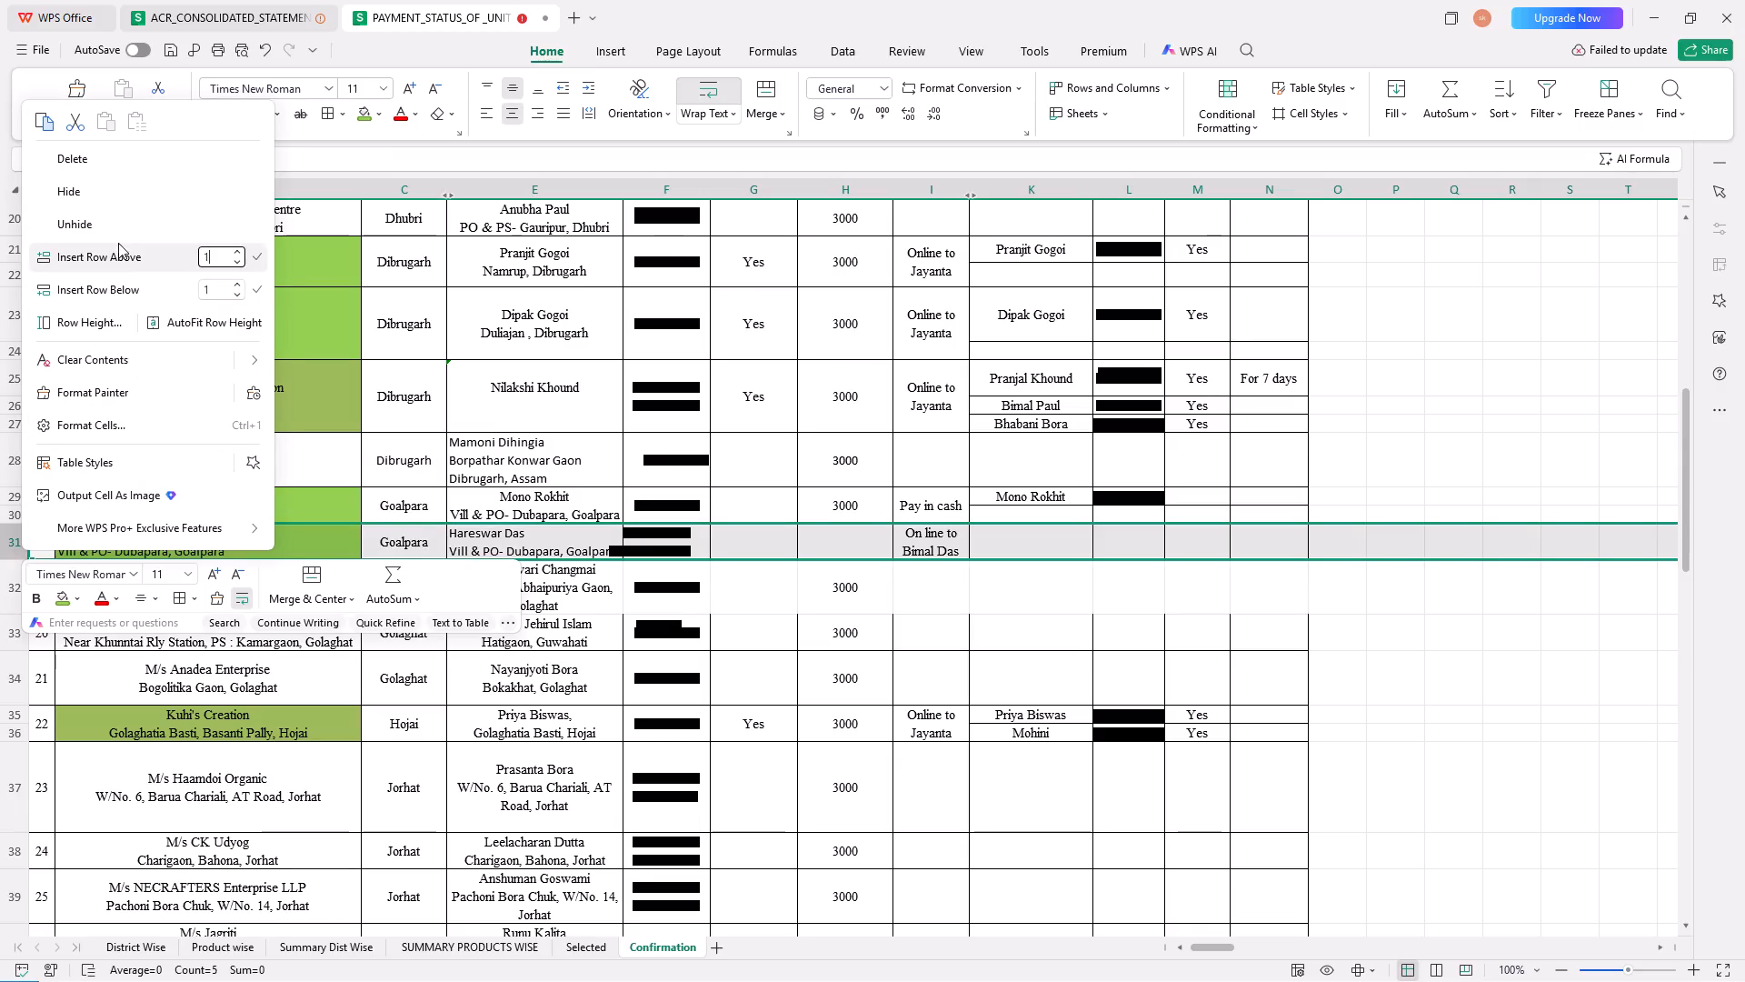
{"action": "left_click", "coordinate": [117, 289]}
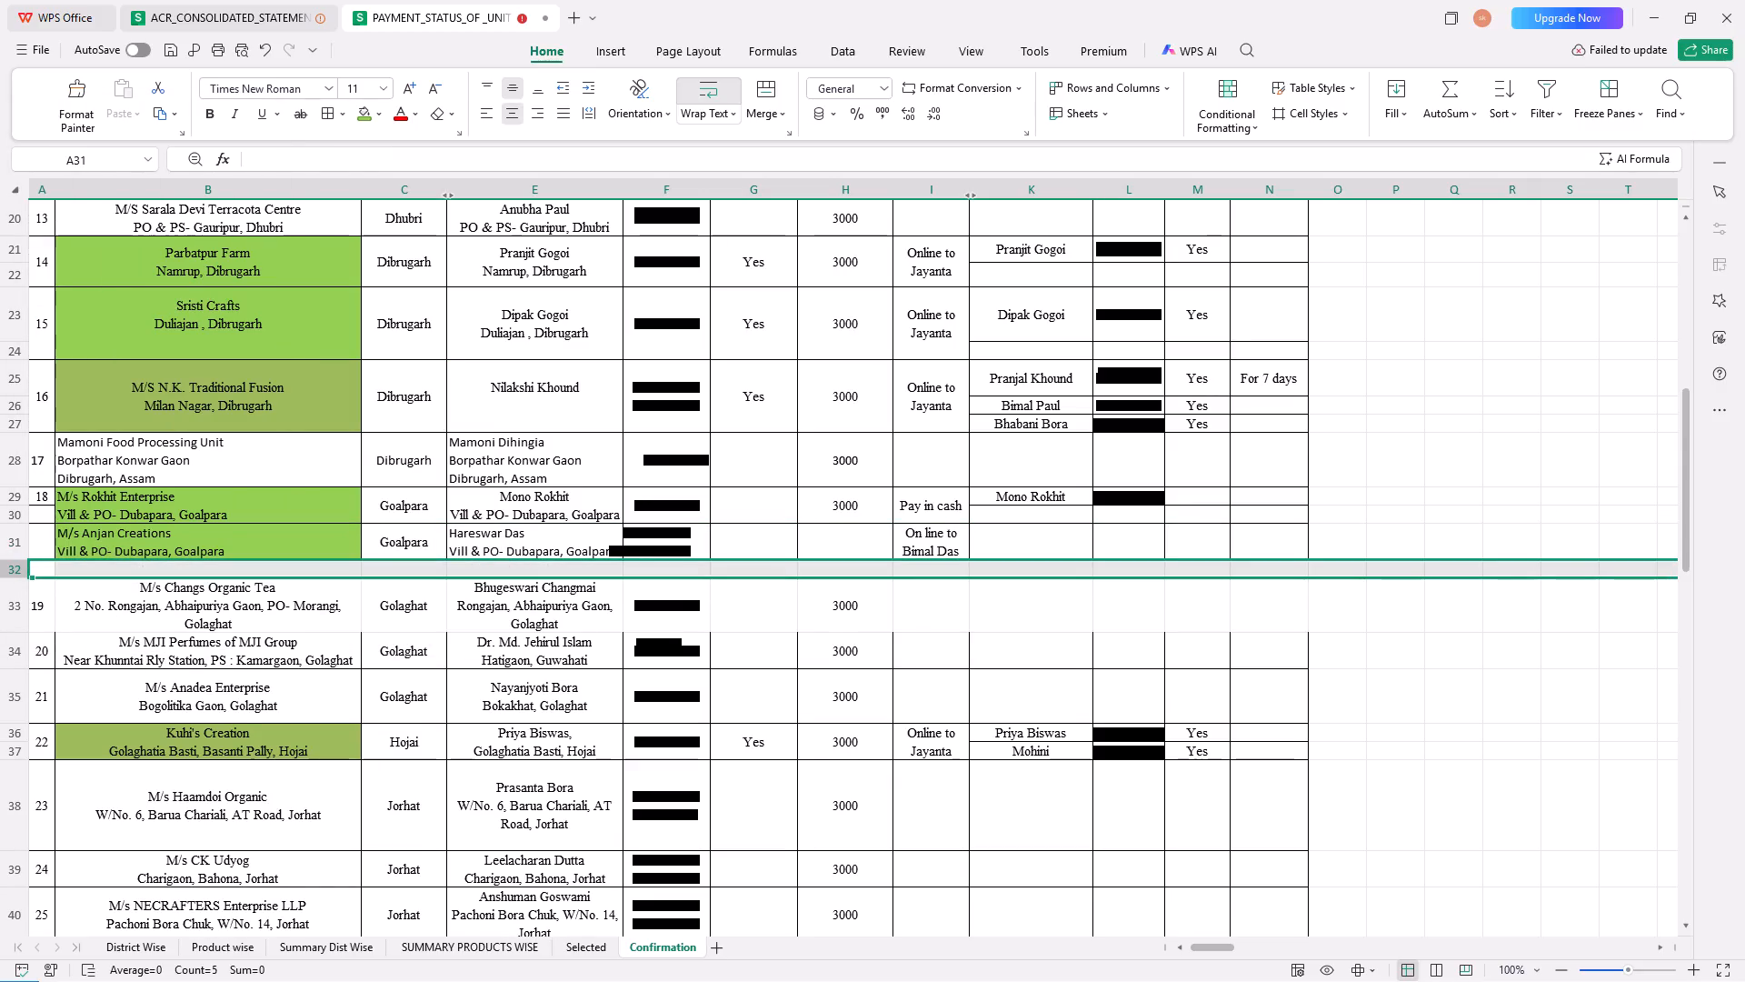
Merge and center M/s Anjan Creations' unit cells B31:B32 and its district cells C31:C32.
{"action": "left_click", "coordinate": [158, 566]}
{"action": "left_click_drag", "start_coordinate": [156, 538], "coordinate": [156, 567]}
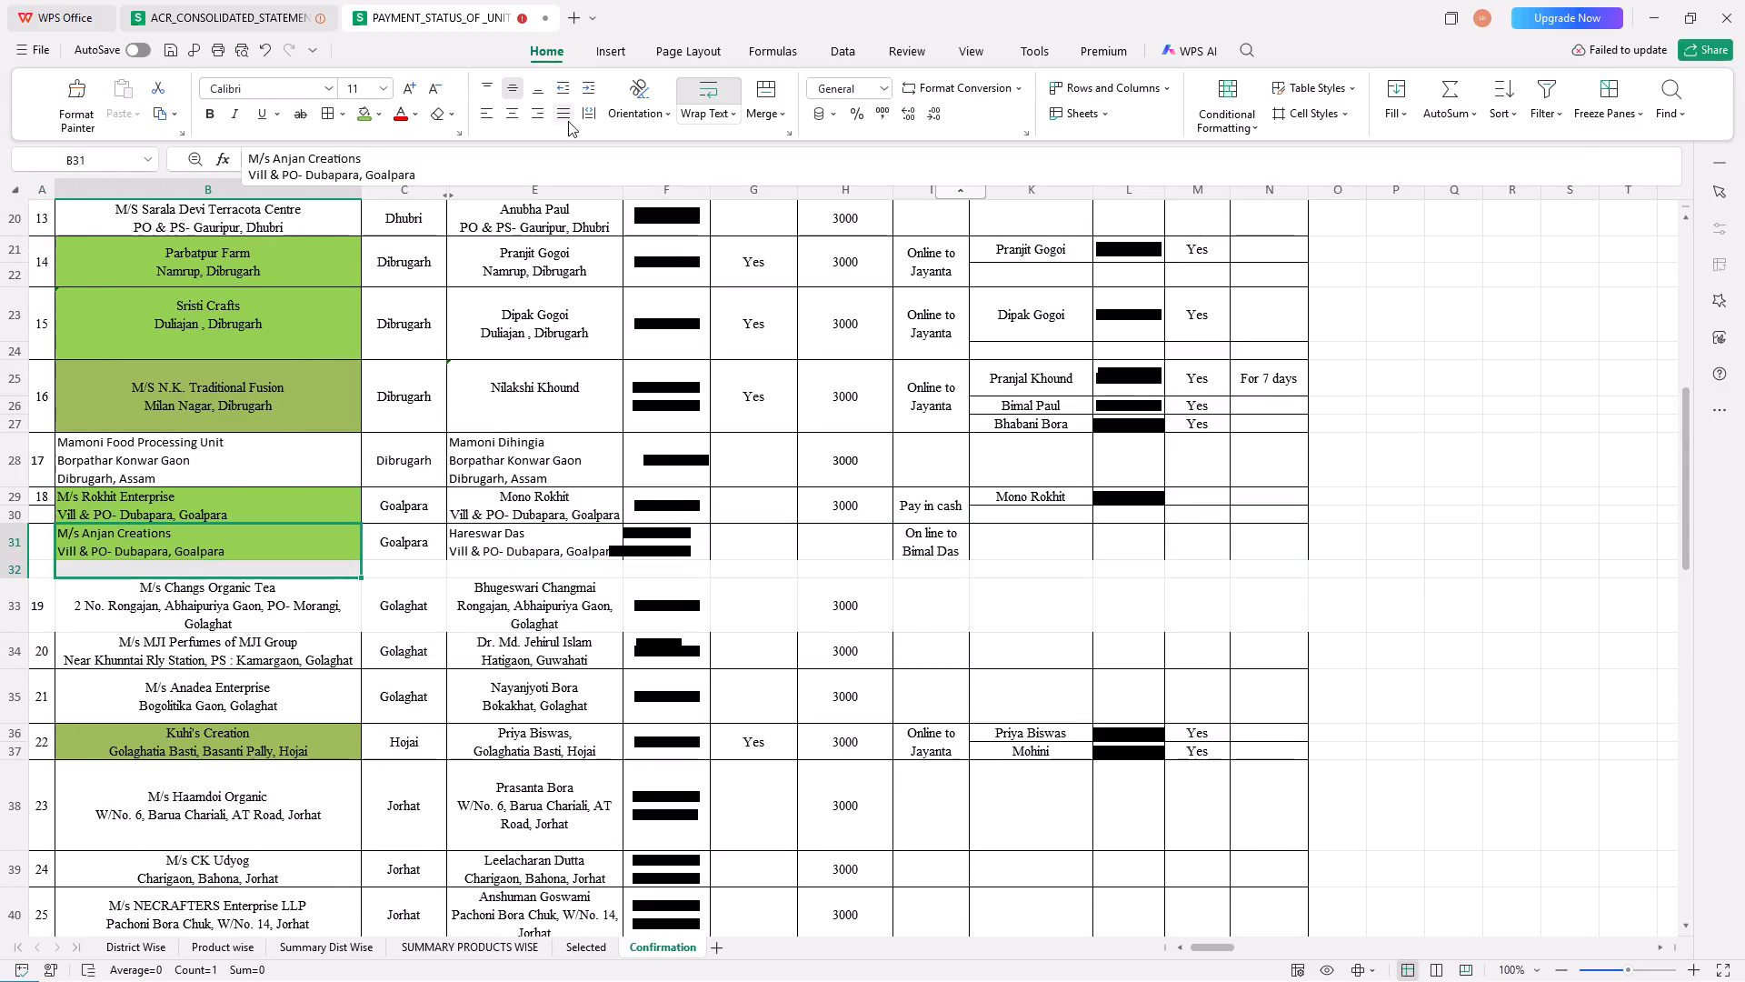
{"action": "left_click", "coordinate": [773, 118]}
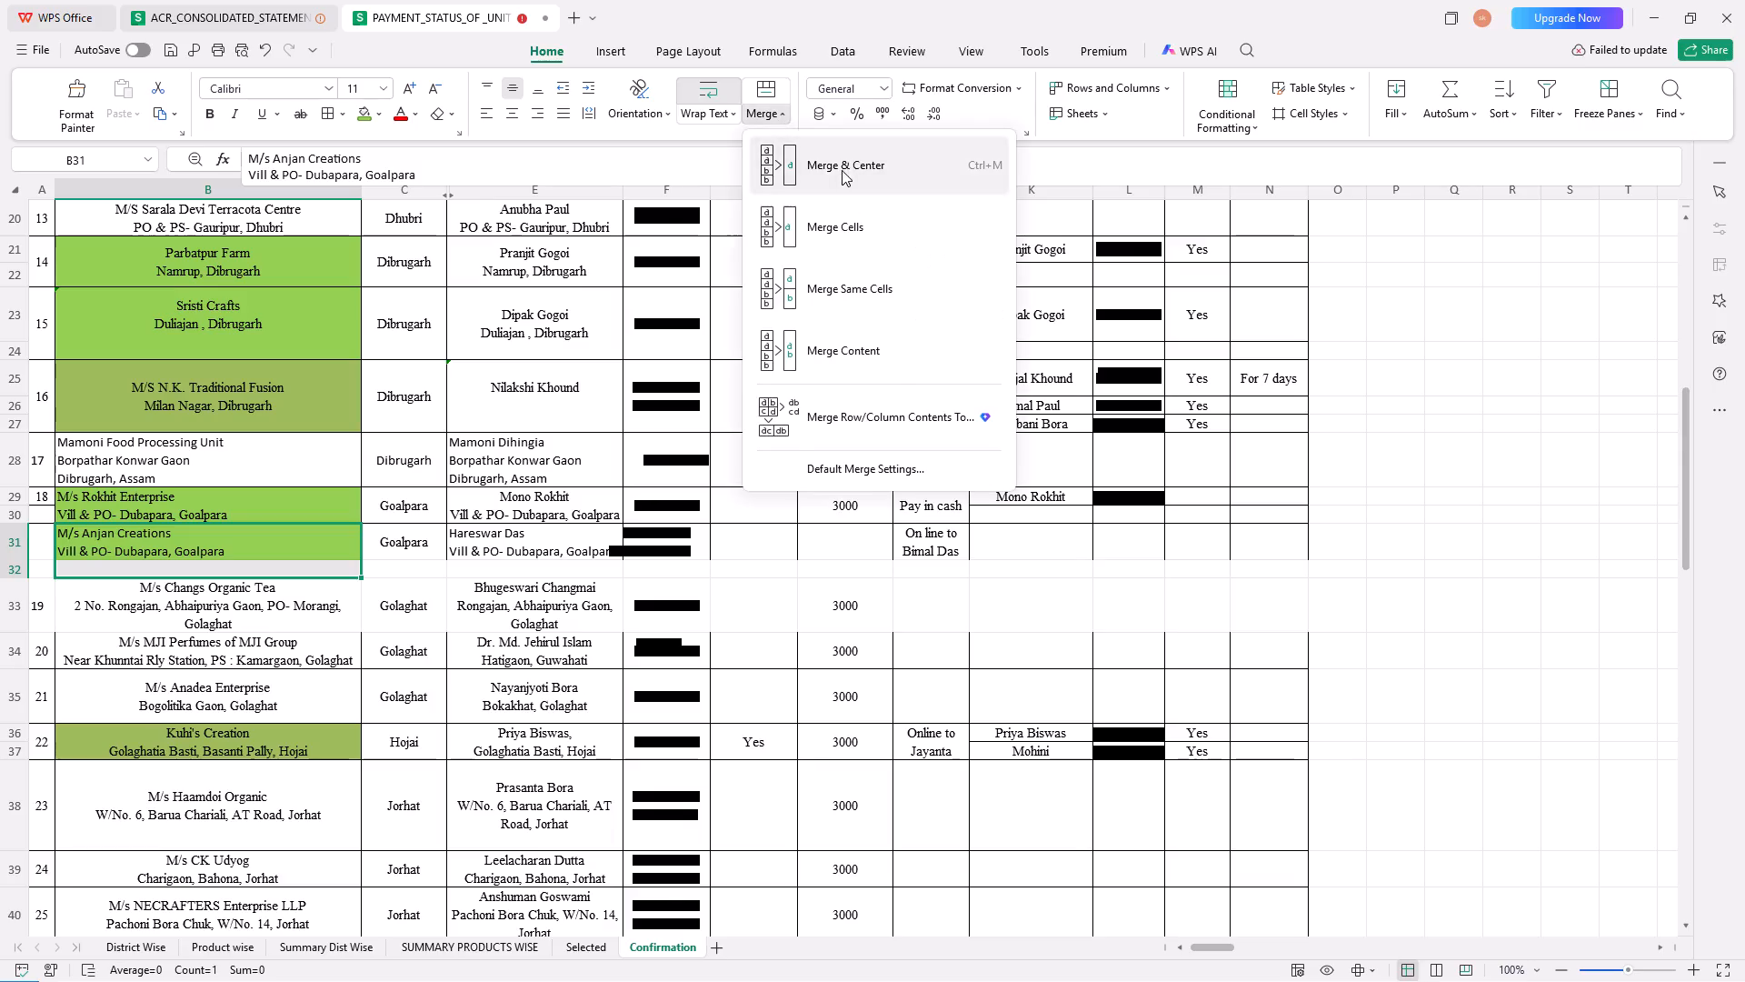
{"action": "left_click", "coordinate": [842, 170]}
{"action": "left_click_drag", "start_coordinate": [402, 538], "coordinate": [408, 566]}
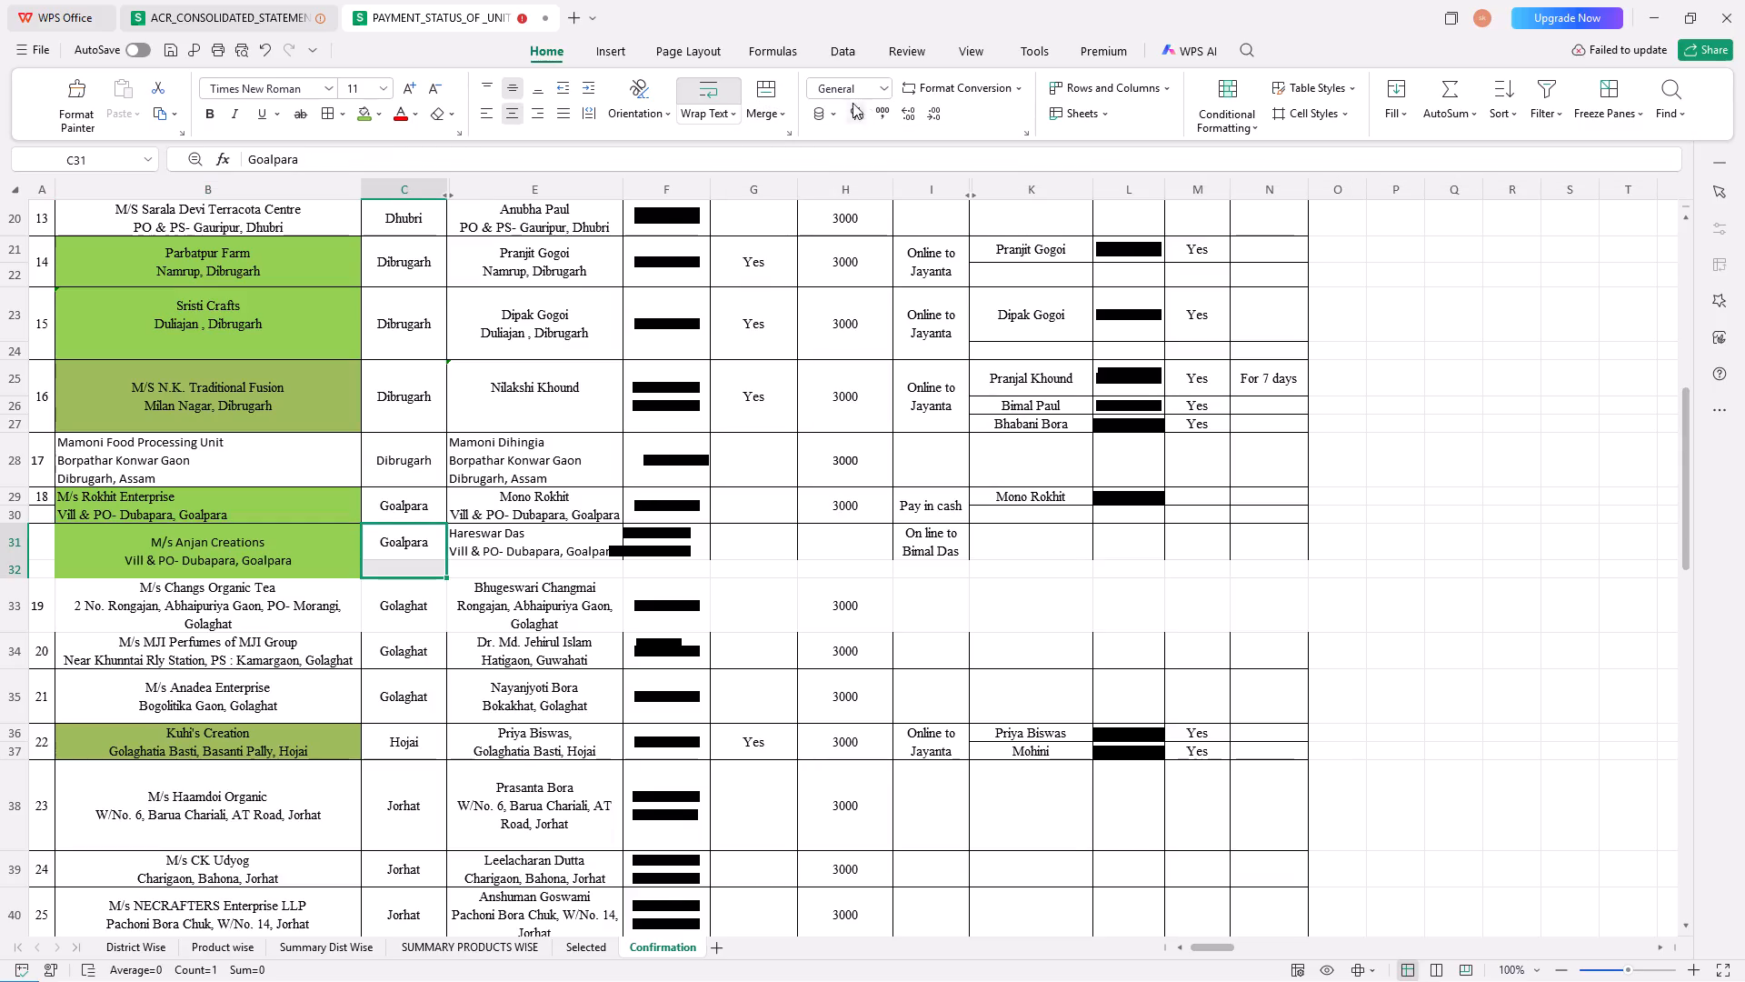
{"action": "left_click", "coordinate": [778, 114]}
{"action": "left_click", "coordinate": [814, 163]}
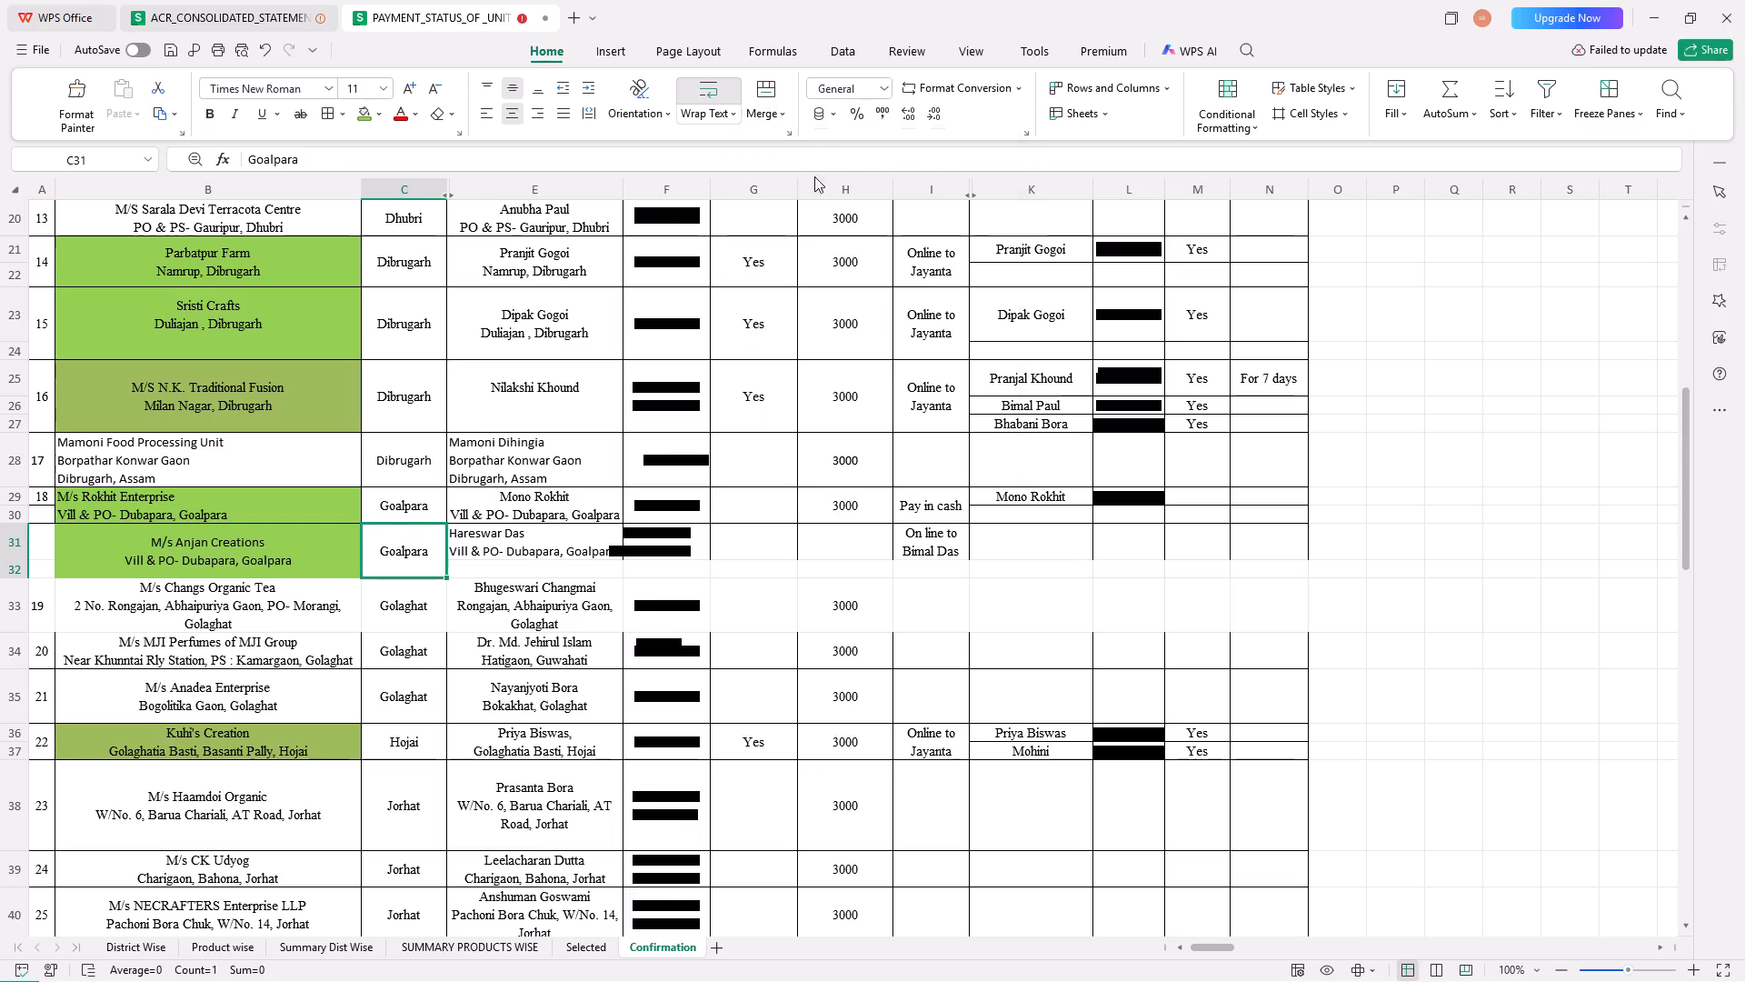
Copy the merged district cell's formatting onto E31:I32 so the proprietor, contact, confirmation, rent and payment cells each span both rows.
{"action": "left_click", "coordinate": [414, 546]}
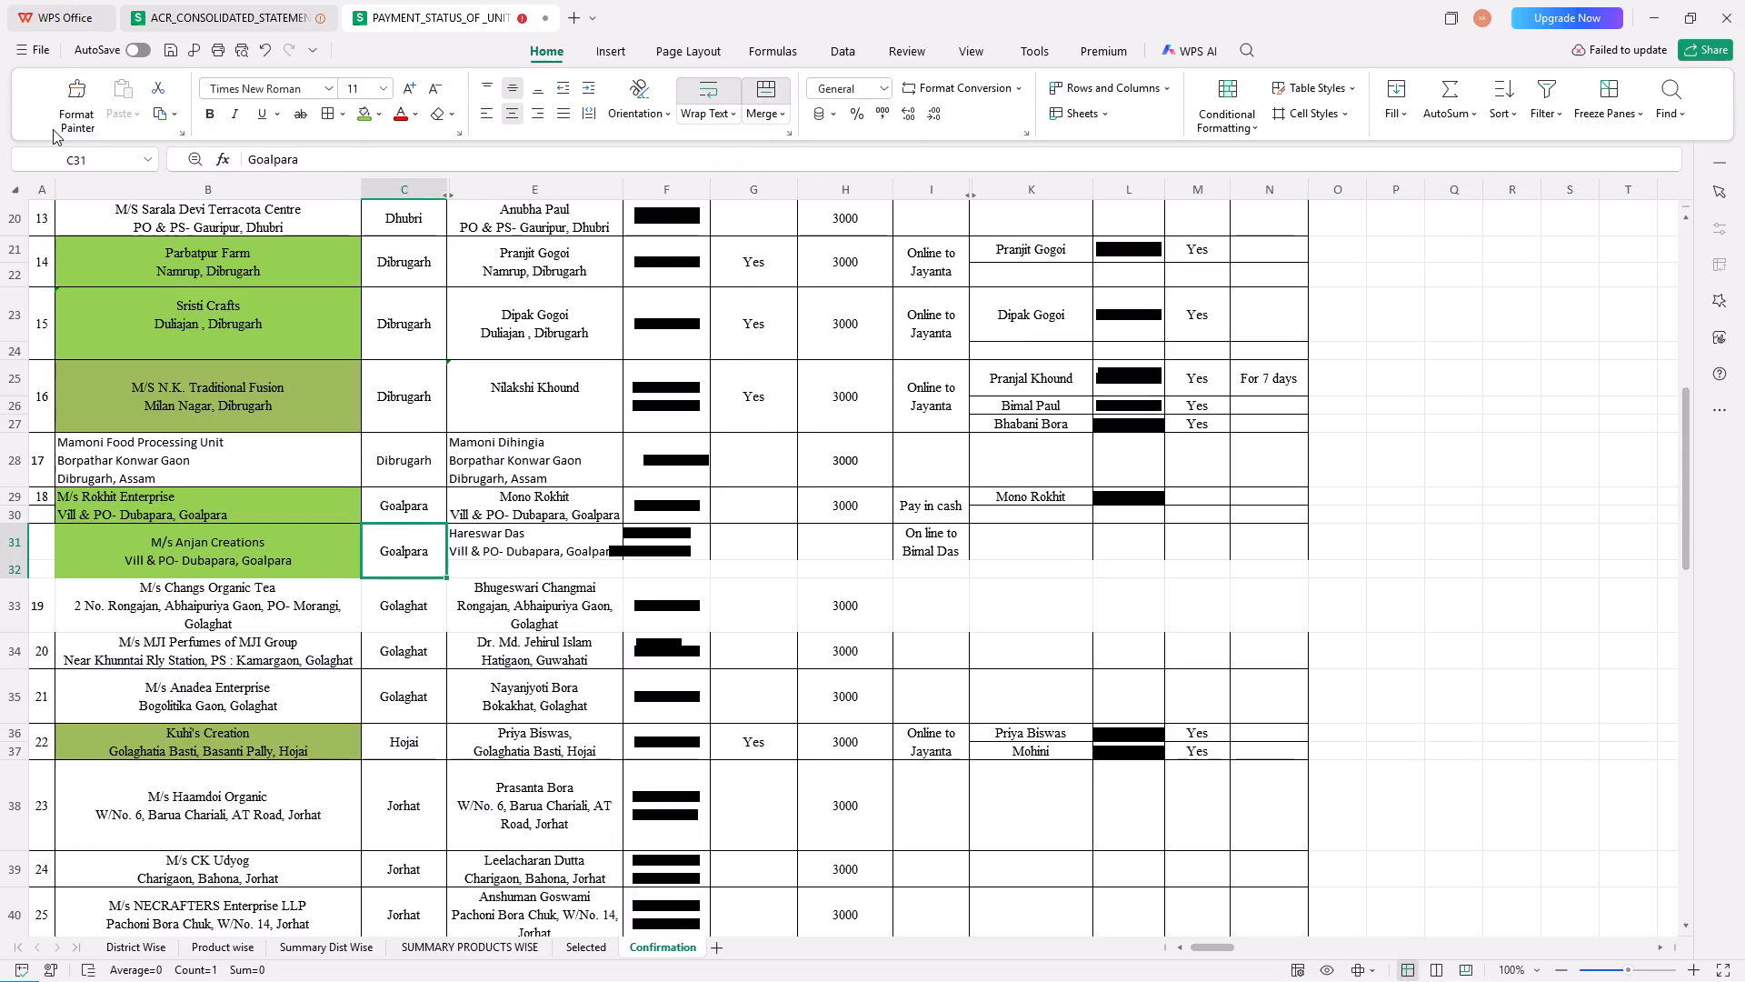
{"action": "left_click", "coordinate": [78, 116]}
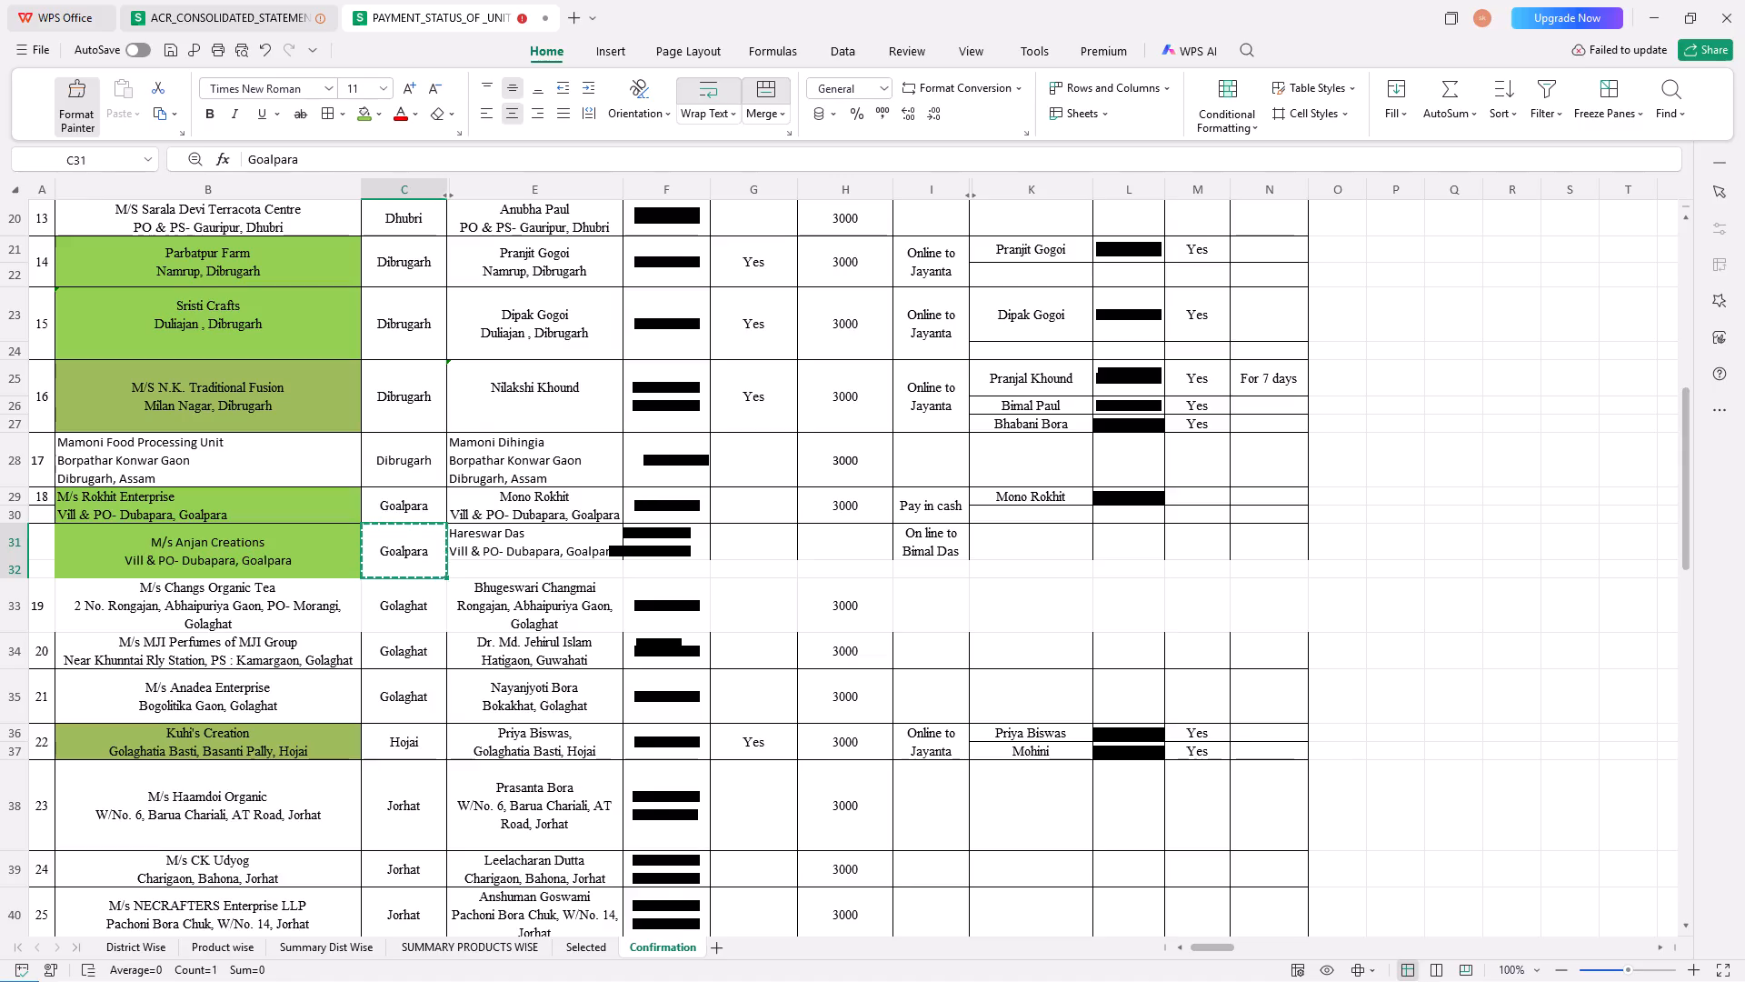
{"action": "left_click_drag", "start_coordinate": [516, 534], "coordinate": [657, 562]}
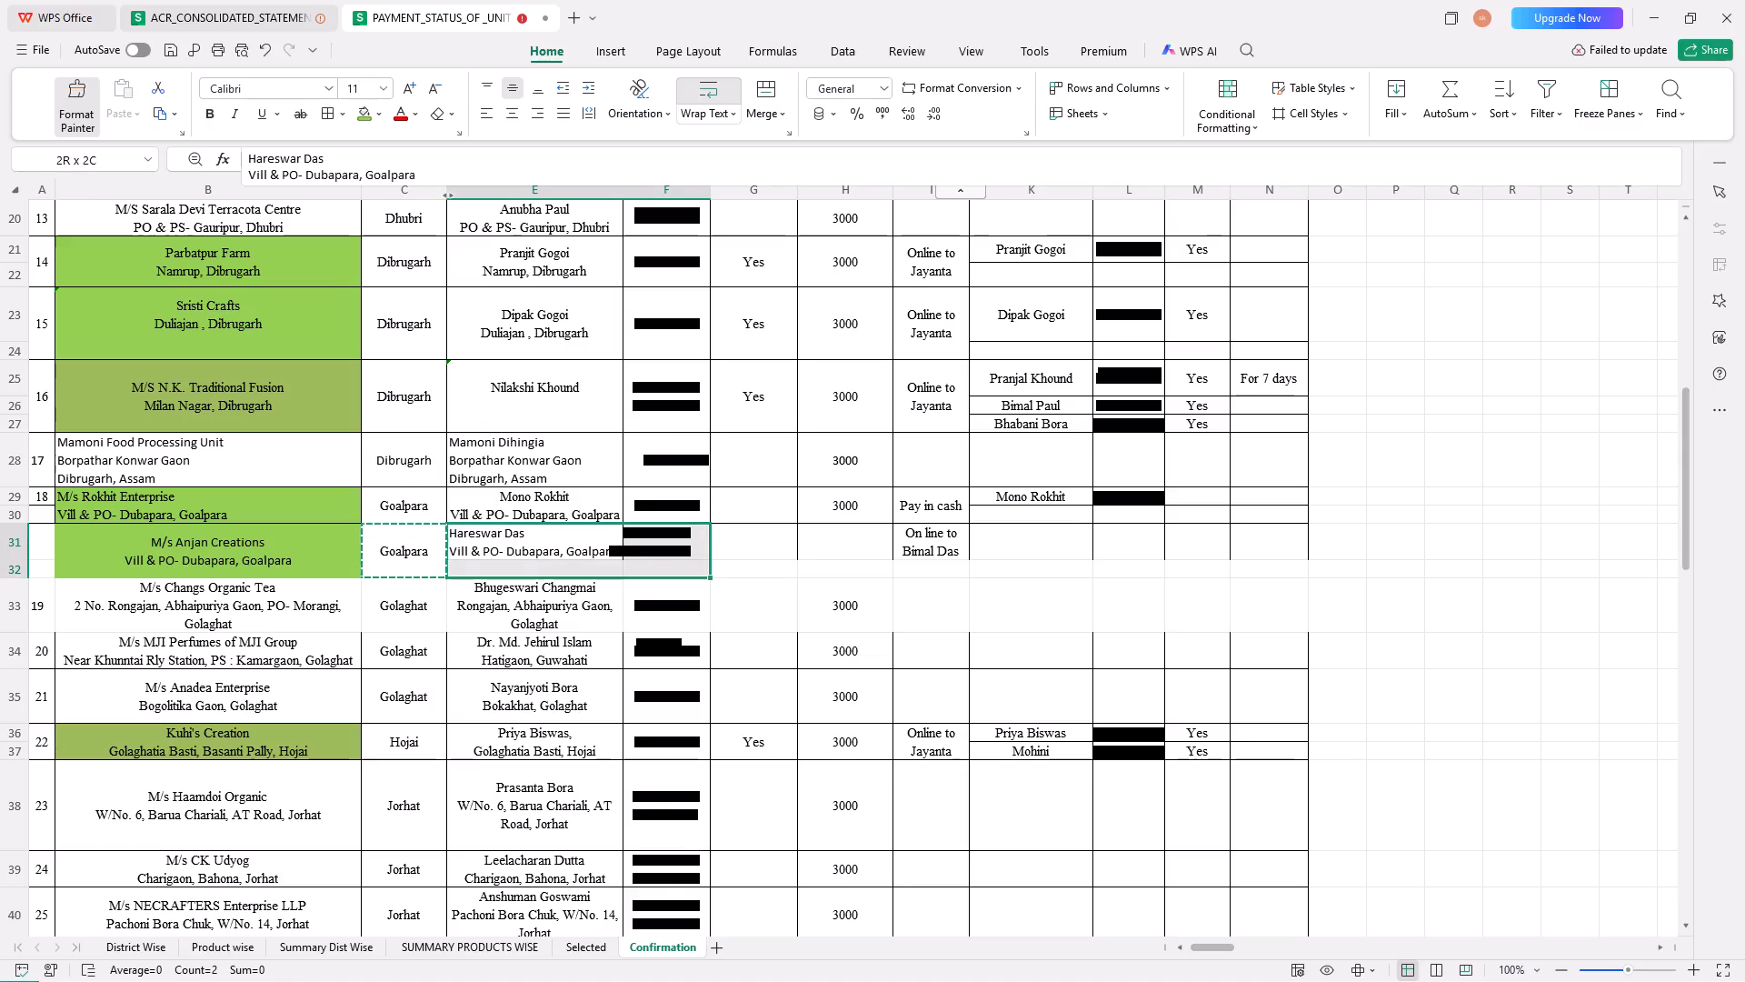
{"action": "left_click_drag", "start_coordinate": [657, 562], "coordinate": [658, 563]}
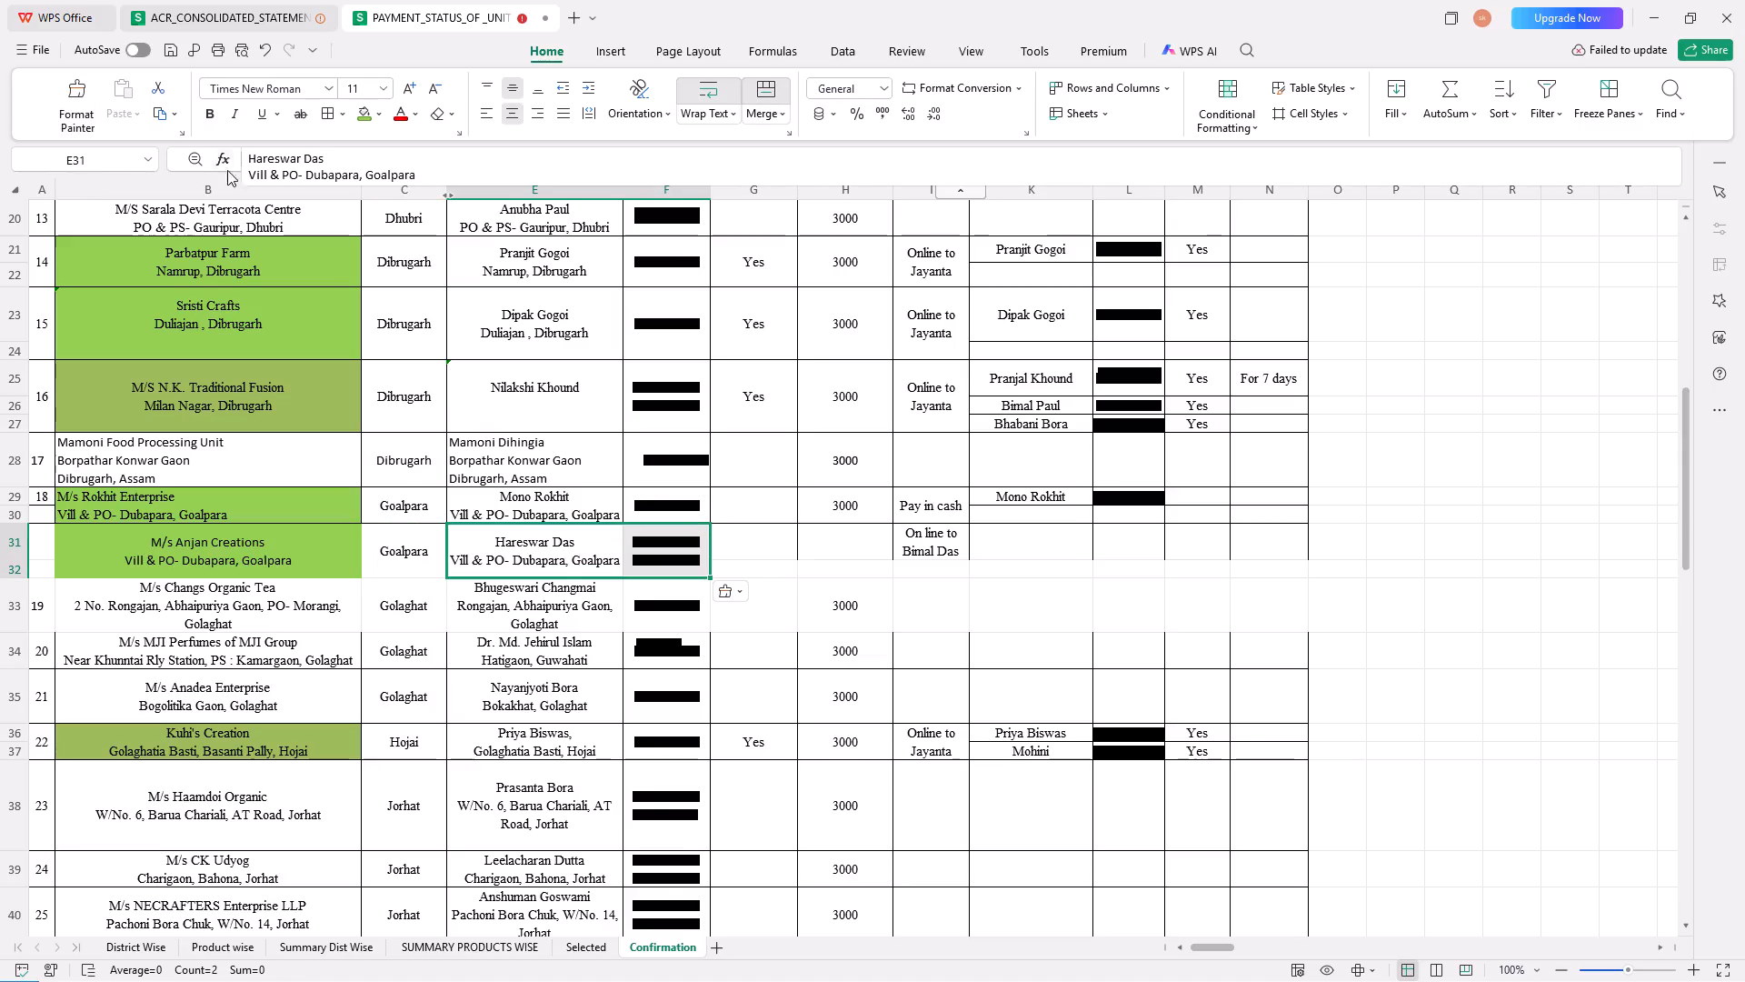
{"action": "left_click", "coordinate": [87, 116]}
{"action": "left_click_drag", "start_coordinate": [747, 532], "coordinate": [753, 546]}
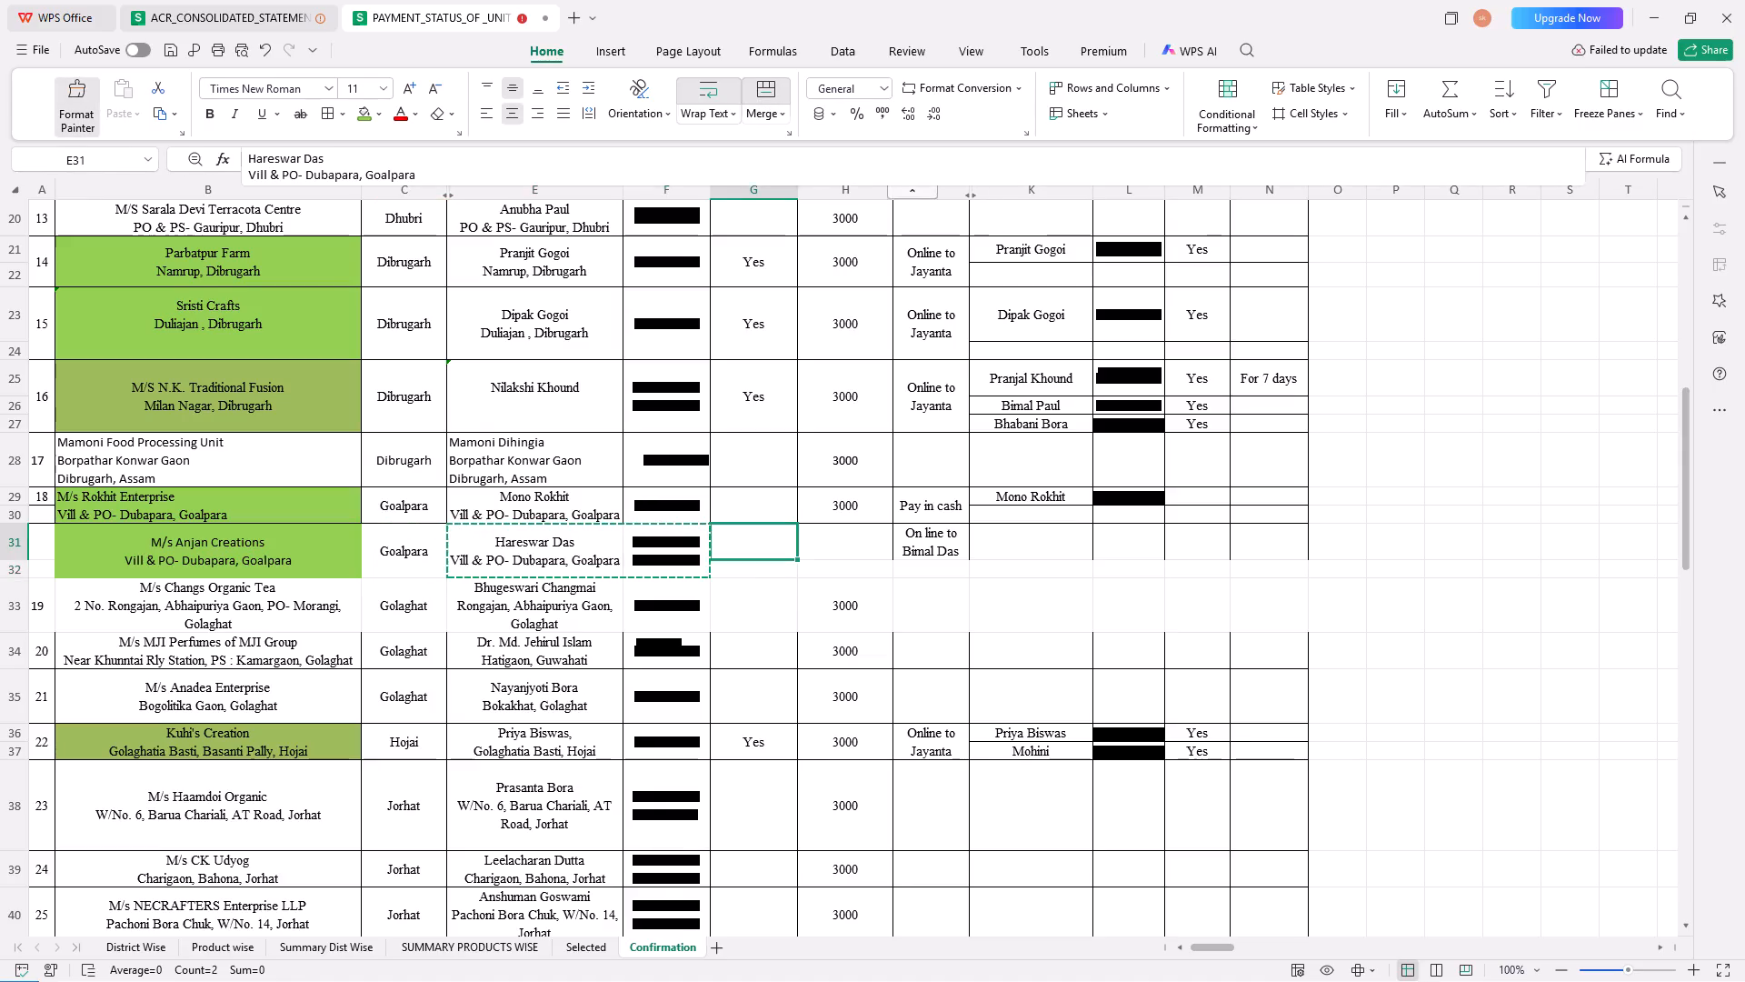
{"action": "left_click_drag", "start_coordinate": [753, 546], "coordinate": [892, 558]}
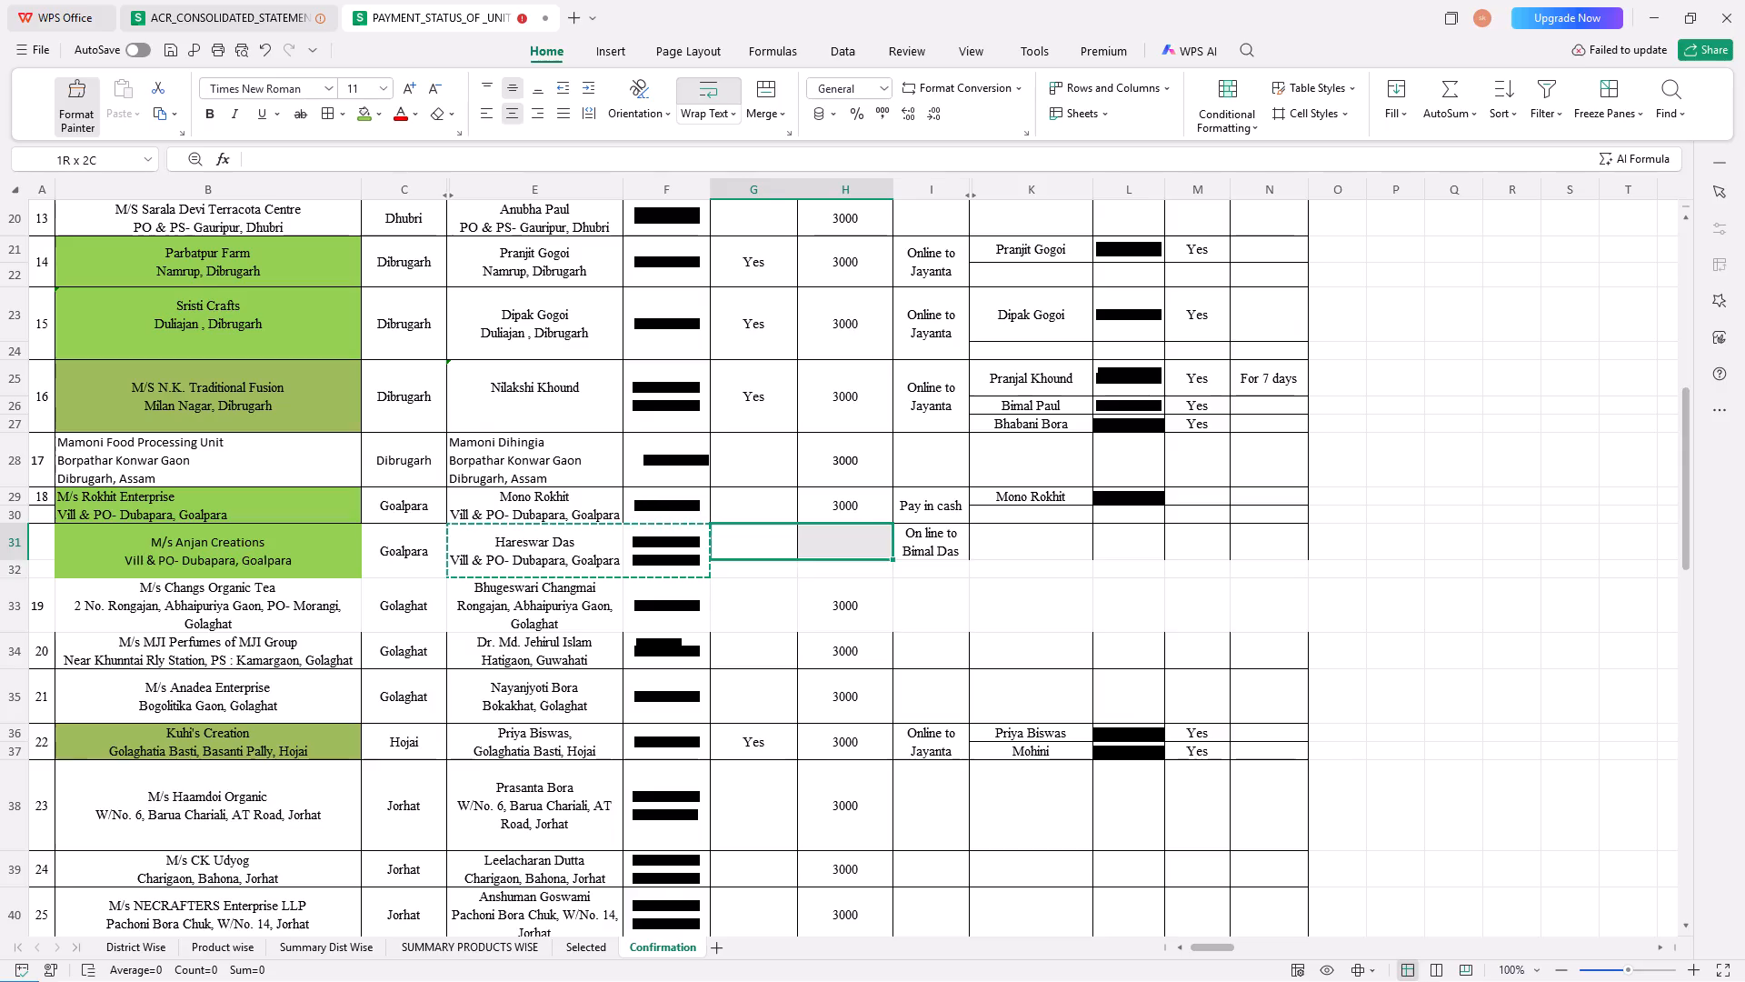
{"action": "left_click_drag", "start_coordinate": [892, 558], "coordinate": [923, 571]}
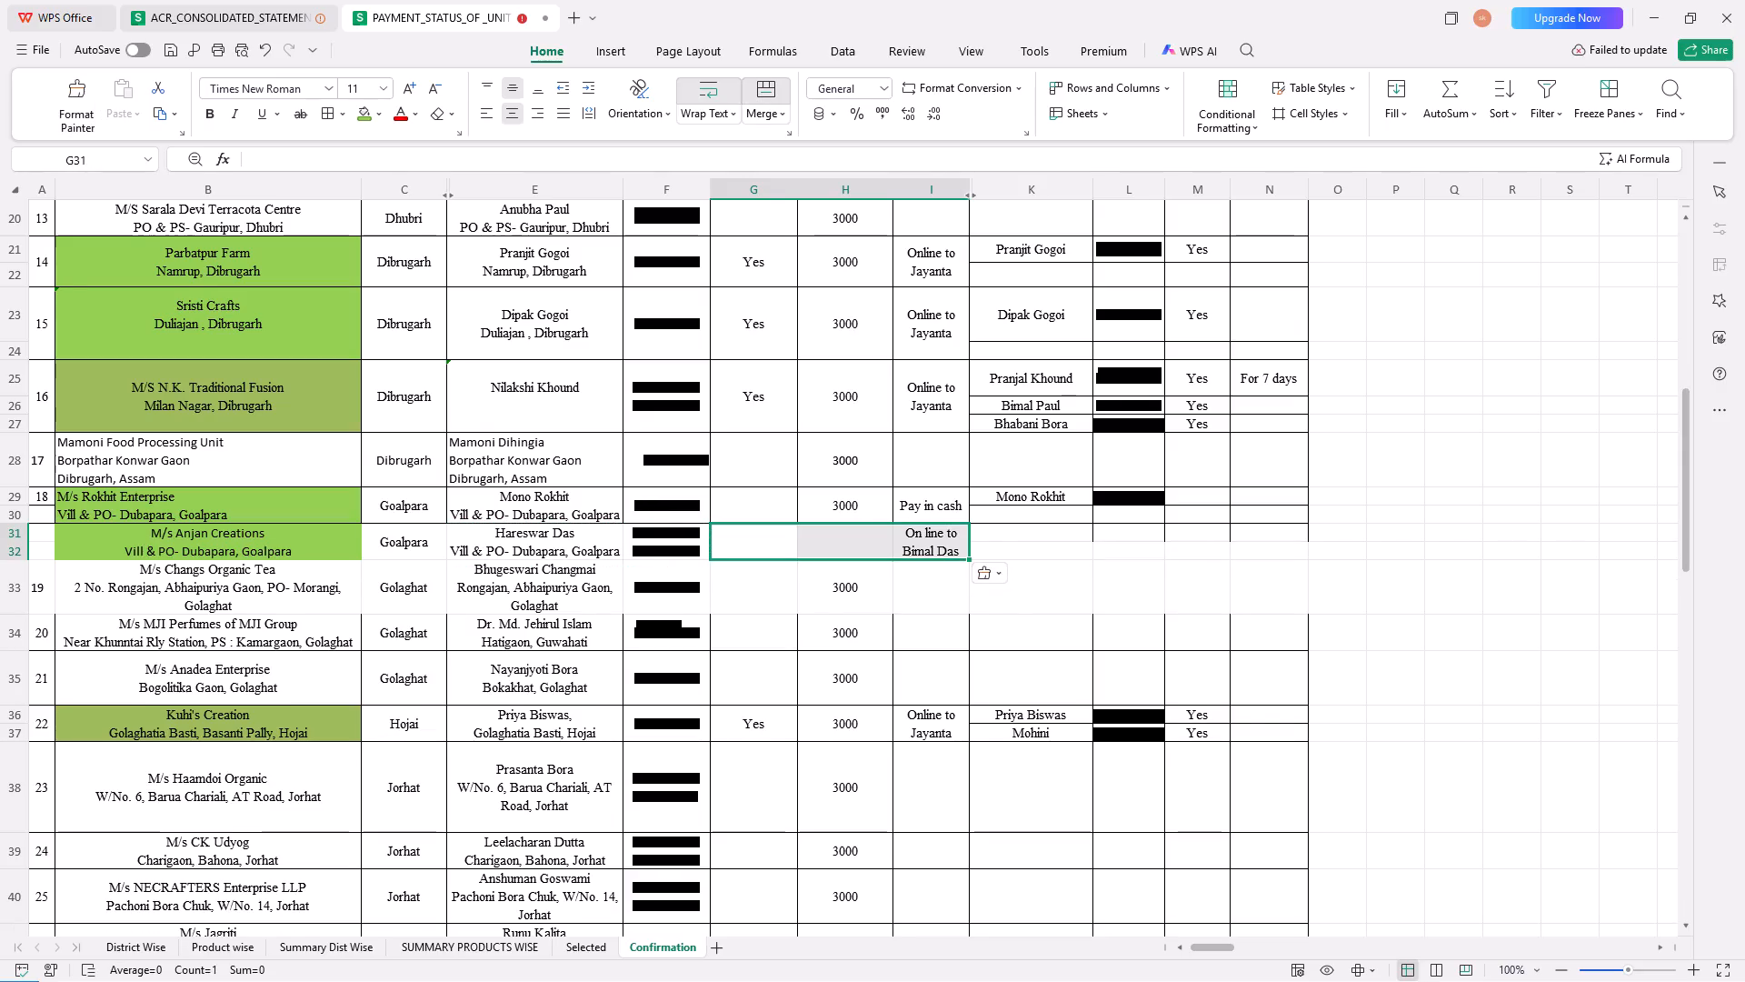
Enter "Yes" as M/s Anjan Creations' confirmation in G31 and 3000 as its stall rent in H31.
{"action": "left_click", "coordinate": [755, 536]}
{"action": "double_click", "coordinate": [741, 534]}
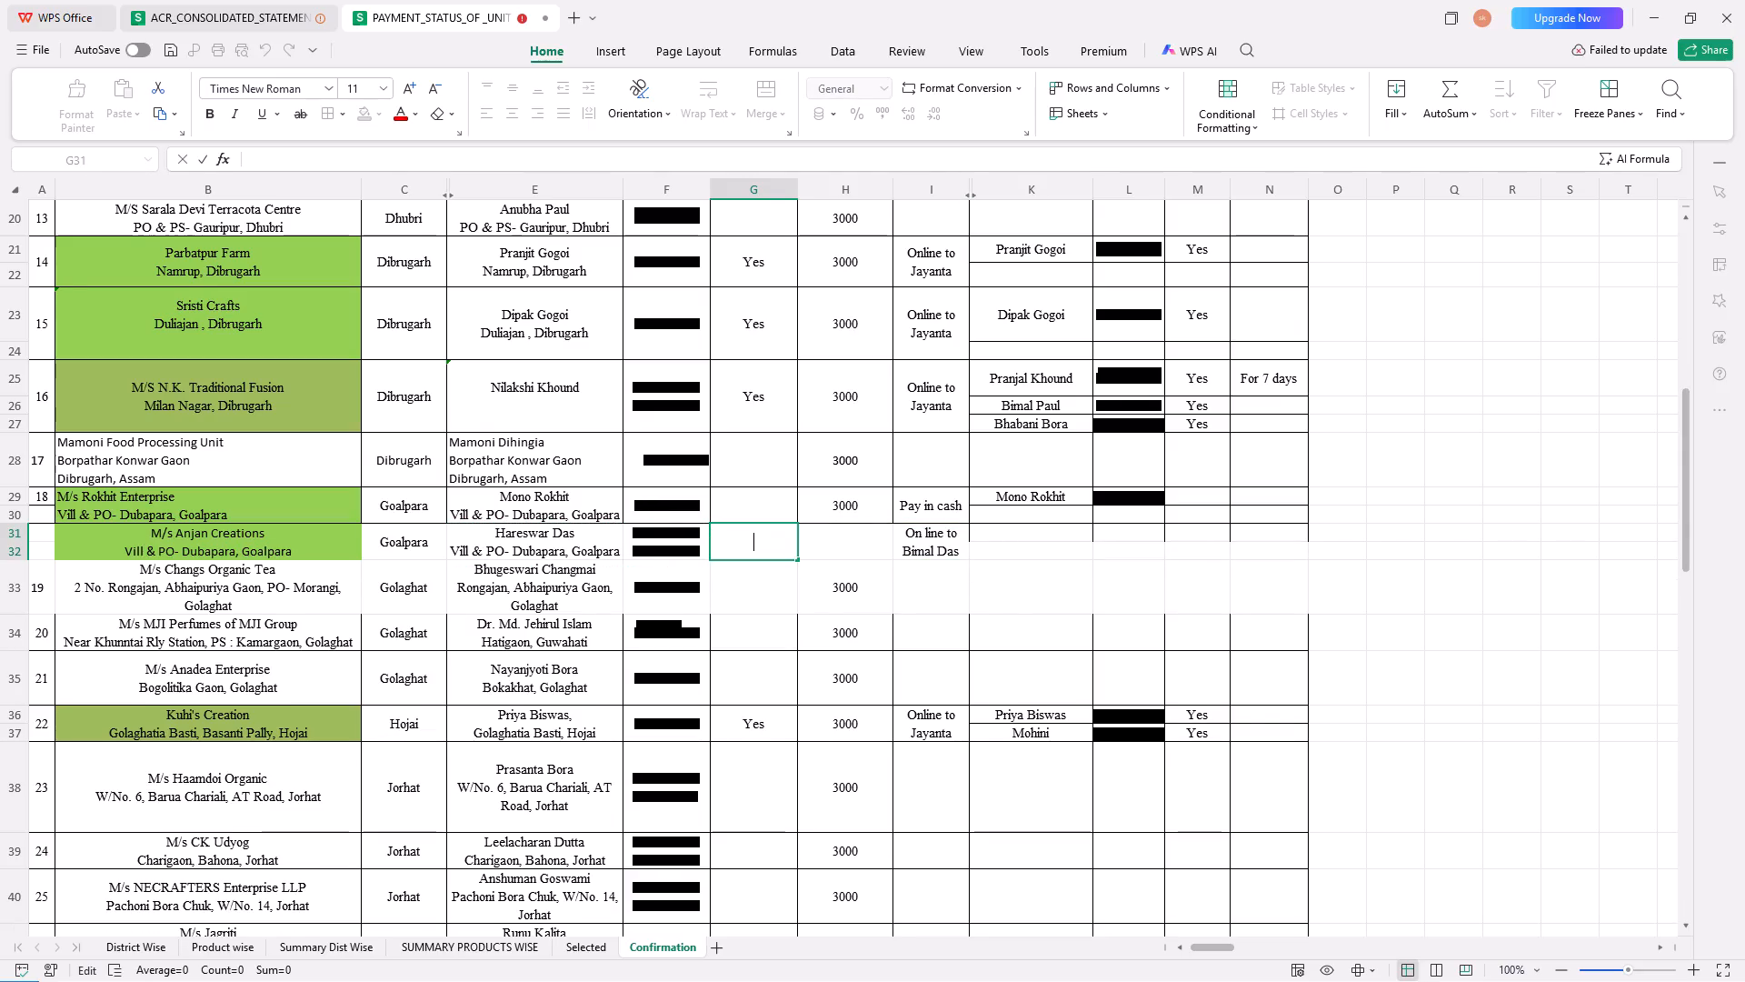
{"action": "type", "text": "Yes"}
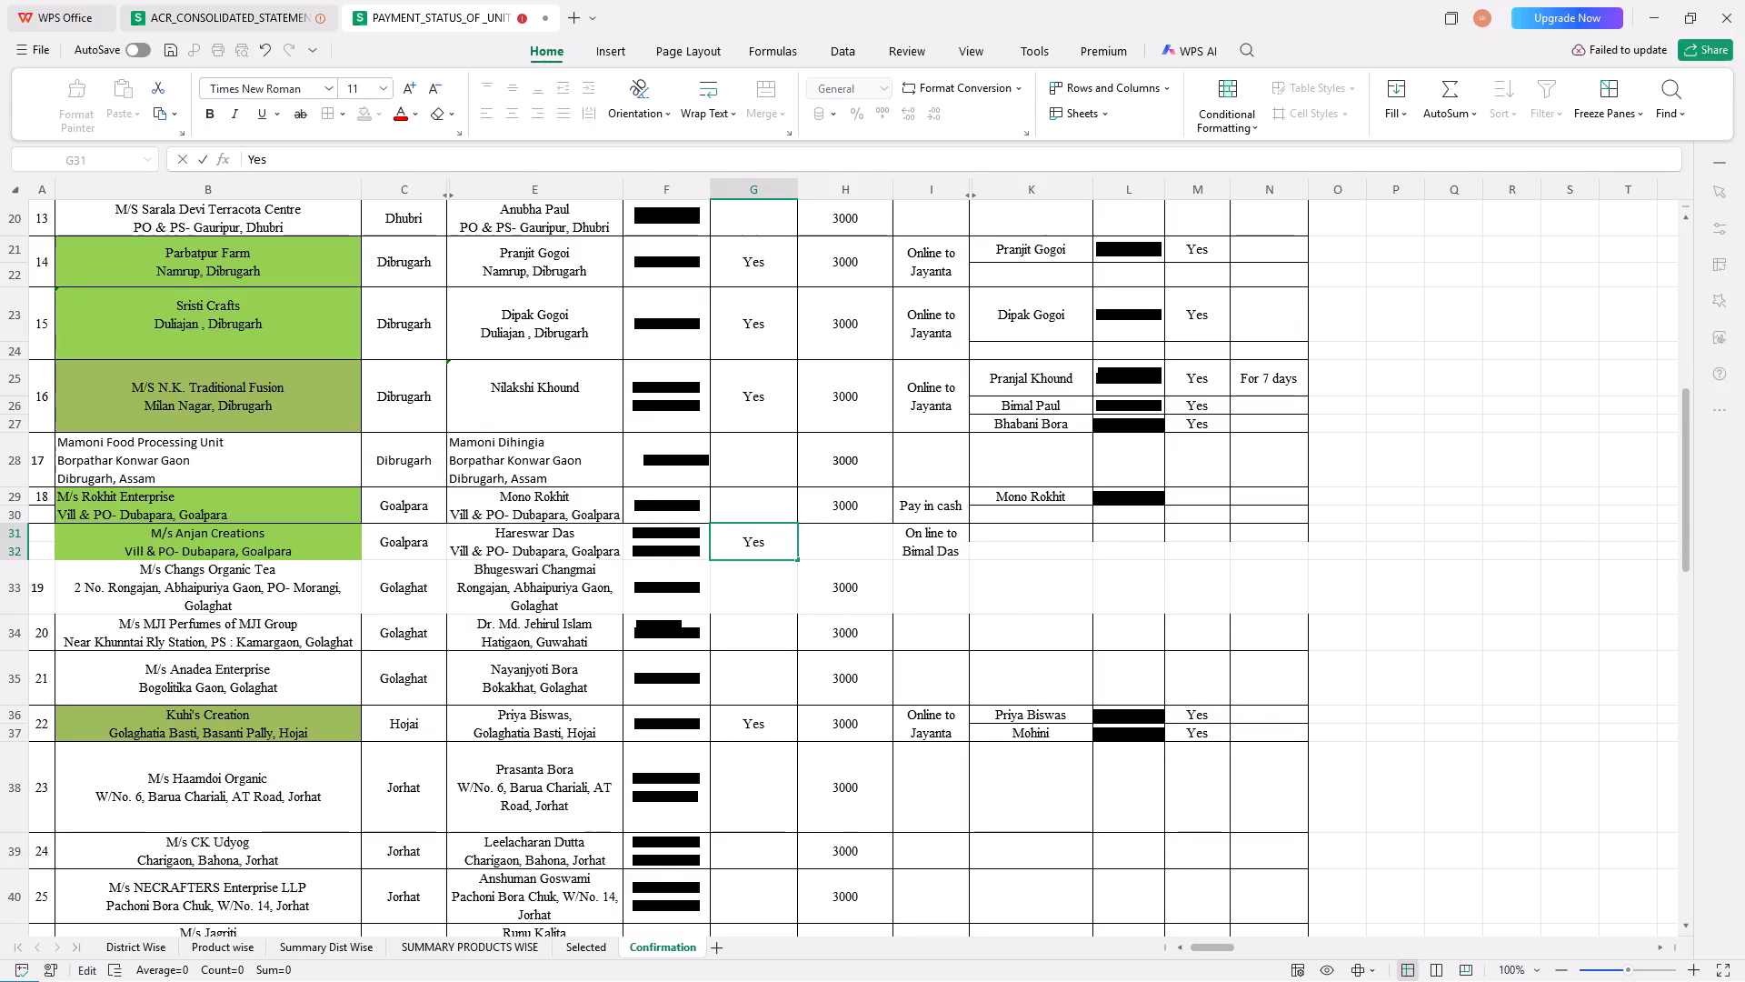
{"action": "left_click", "coordinate": [853, 525]}
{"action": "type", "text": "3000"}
{"action": "left_click", "coordinate": [1022, 539]}
{"action": "left_click", "coordinate": [917, 545]}
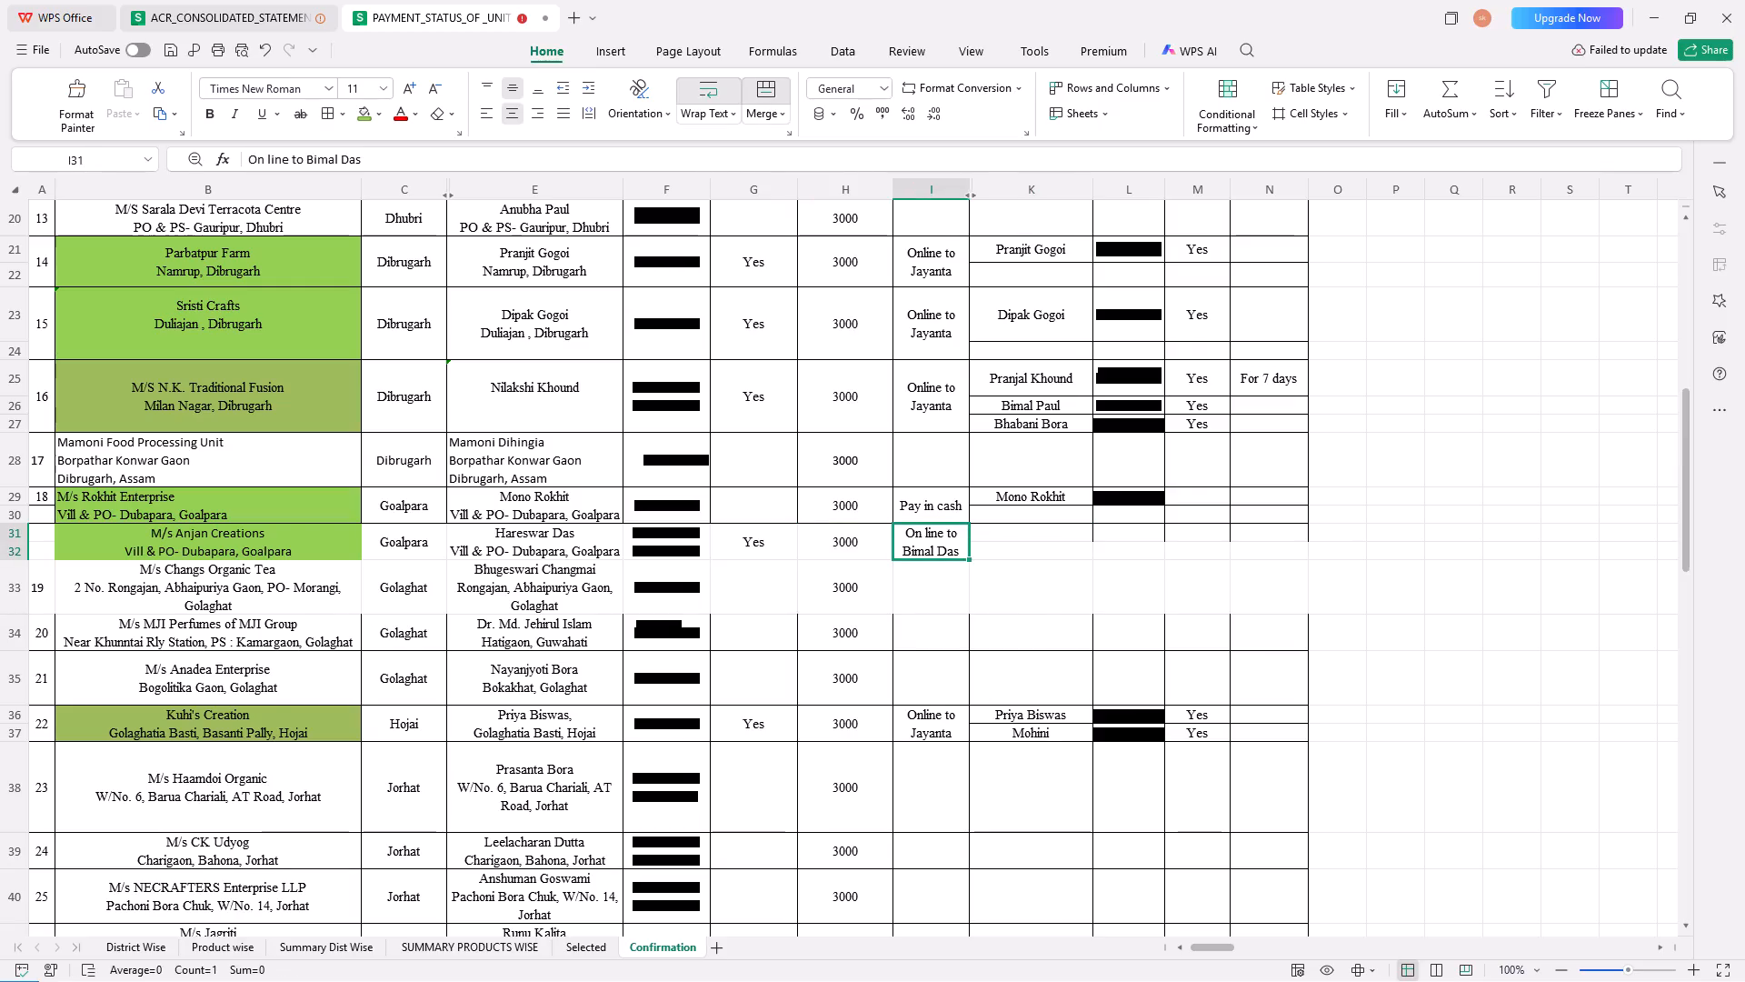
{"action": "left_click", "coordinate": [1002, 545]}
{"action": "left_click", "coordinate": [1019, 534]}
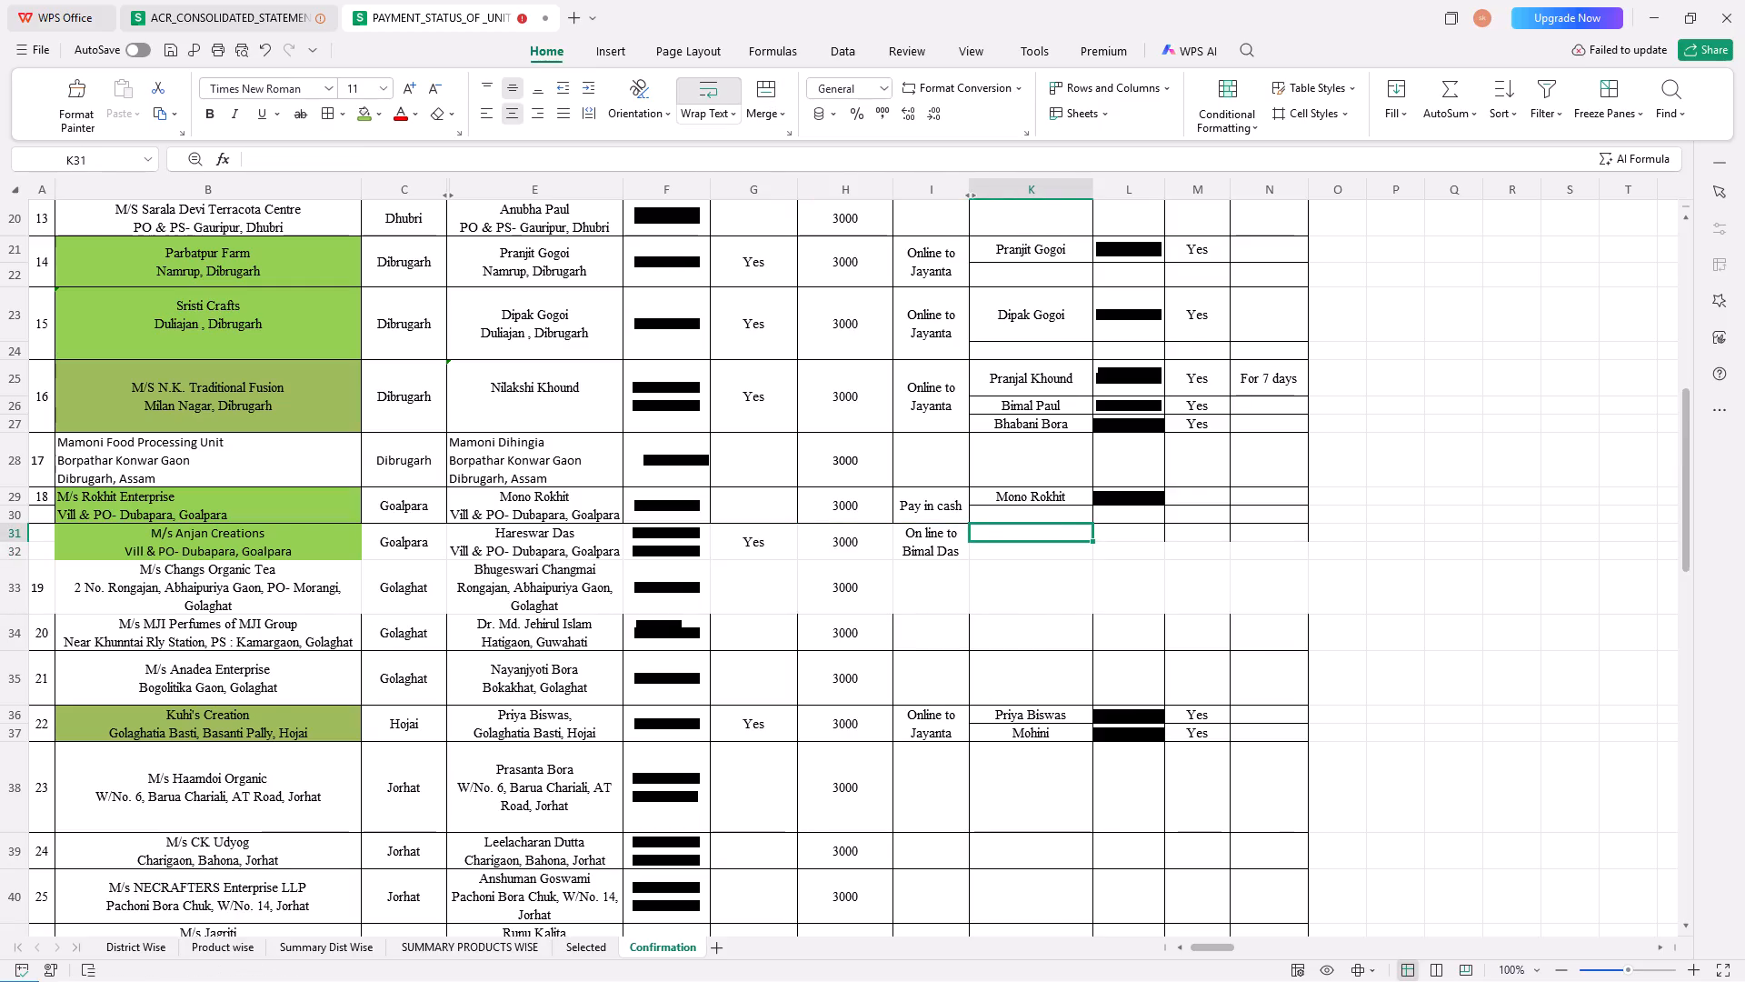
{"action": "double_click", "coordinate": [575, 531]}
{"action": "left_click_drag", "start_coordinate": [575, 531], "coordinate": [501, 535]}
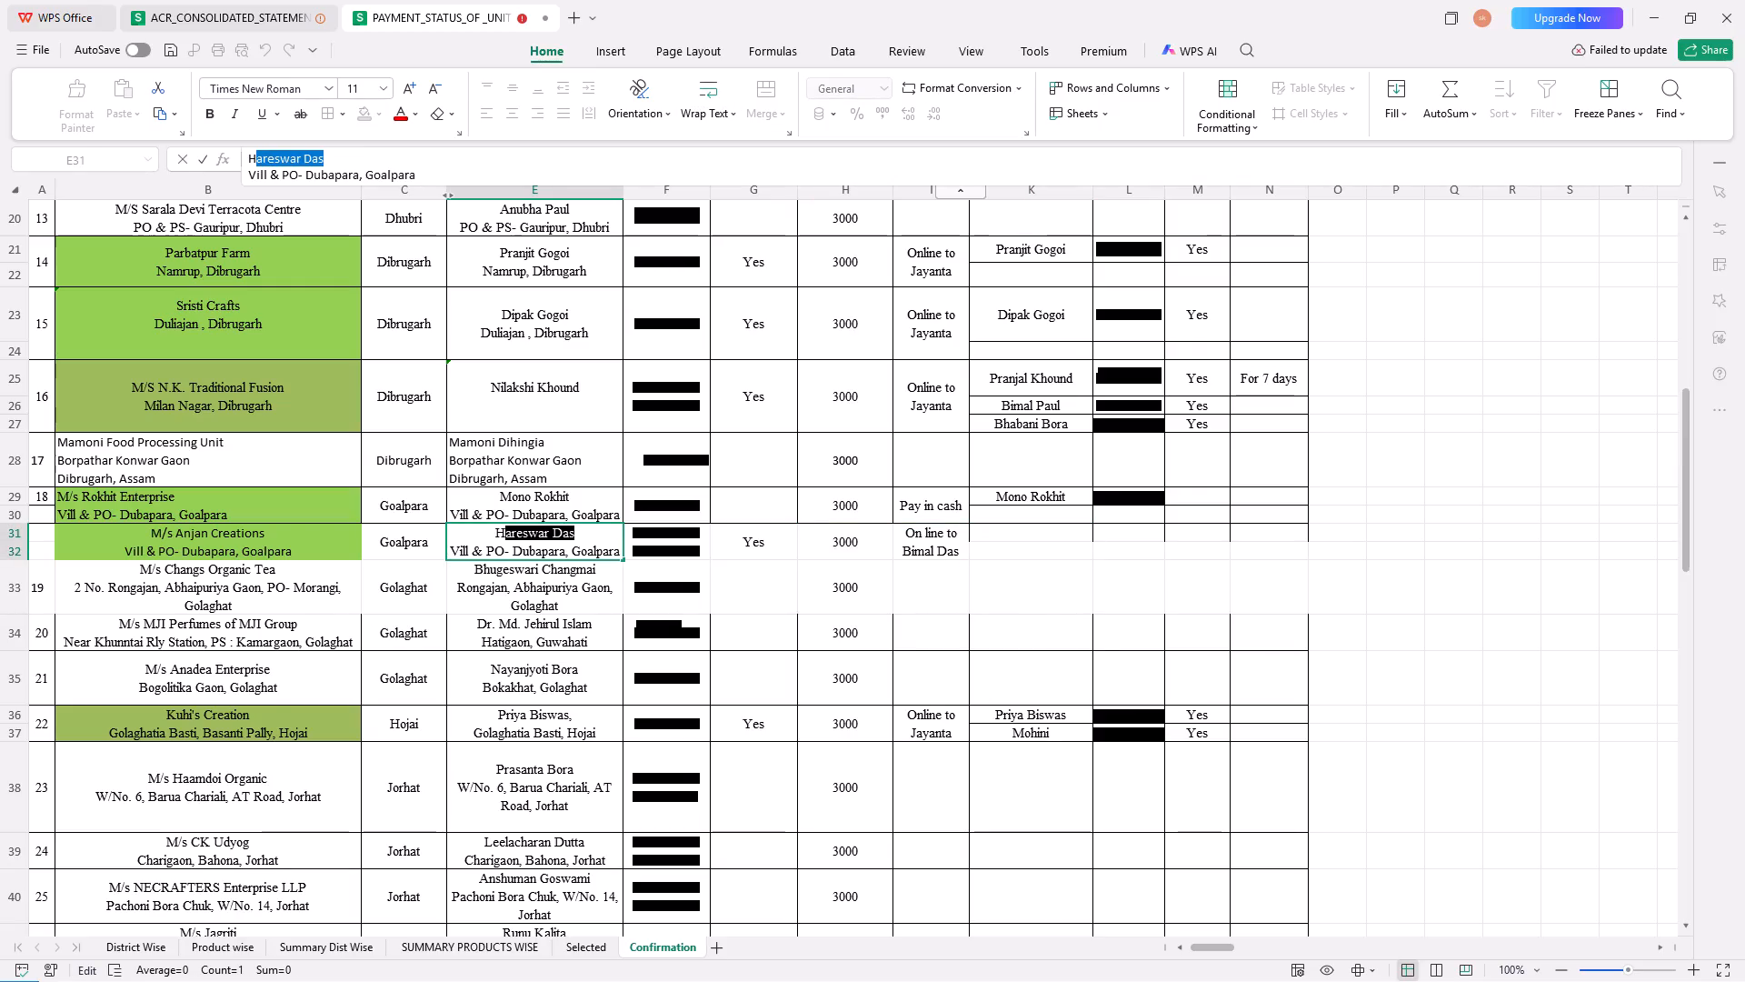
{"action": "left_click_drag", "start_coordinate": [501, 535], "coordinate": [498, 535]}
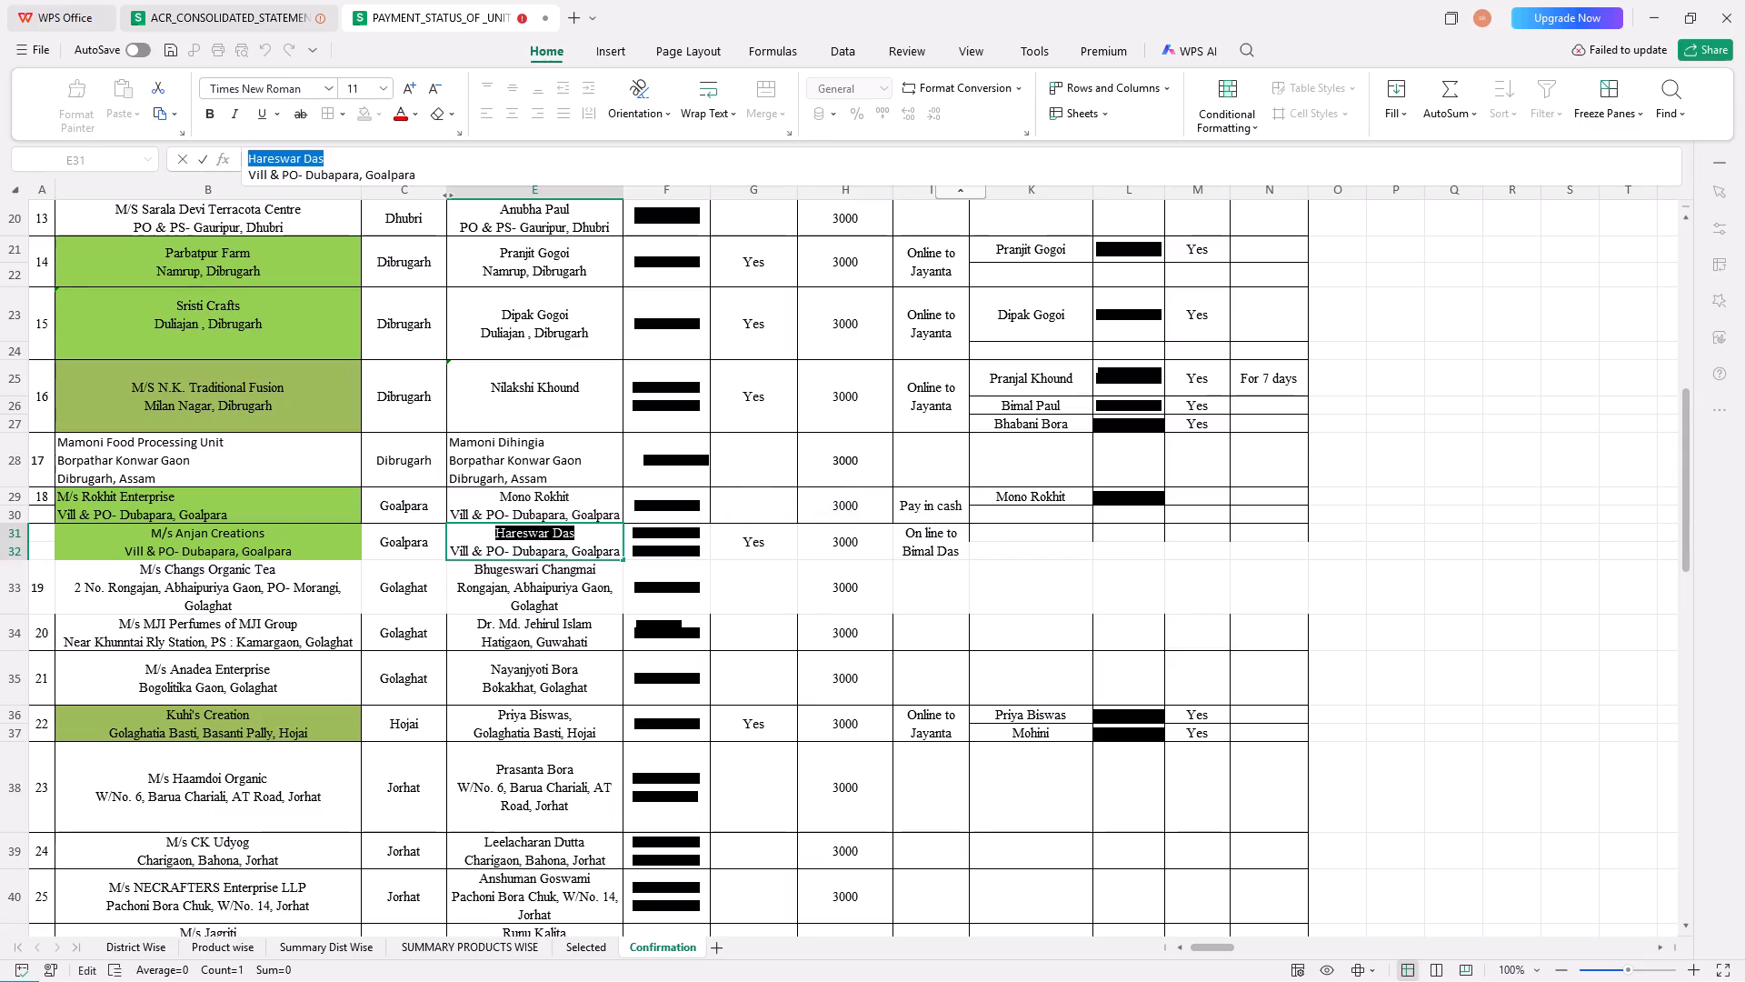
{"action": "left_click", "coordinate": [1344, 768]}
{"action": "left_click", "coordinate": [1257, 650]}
Save the workbook.
{"action": "key", "text": "ctrl+s"}
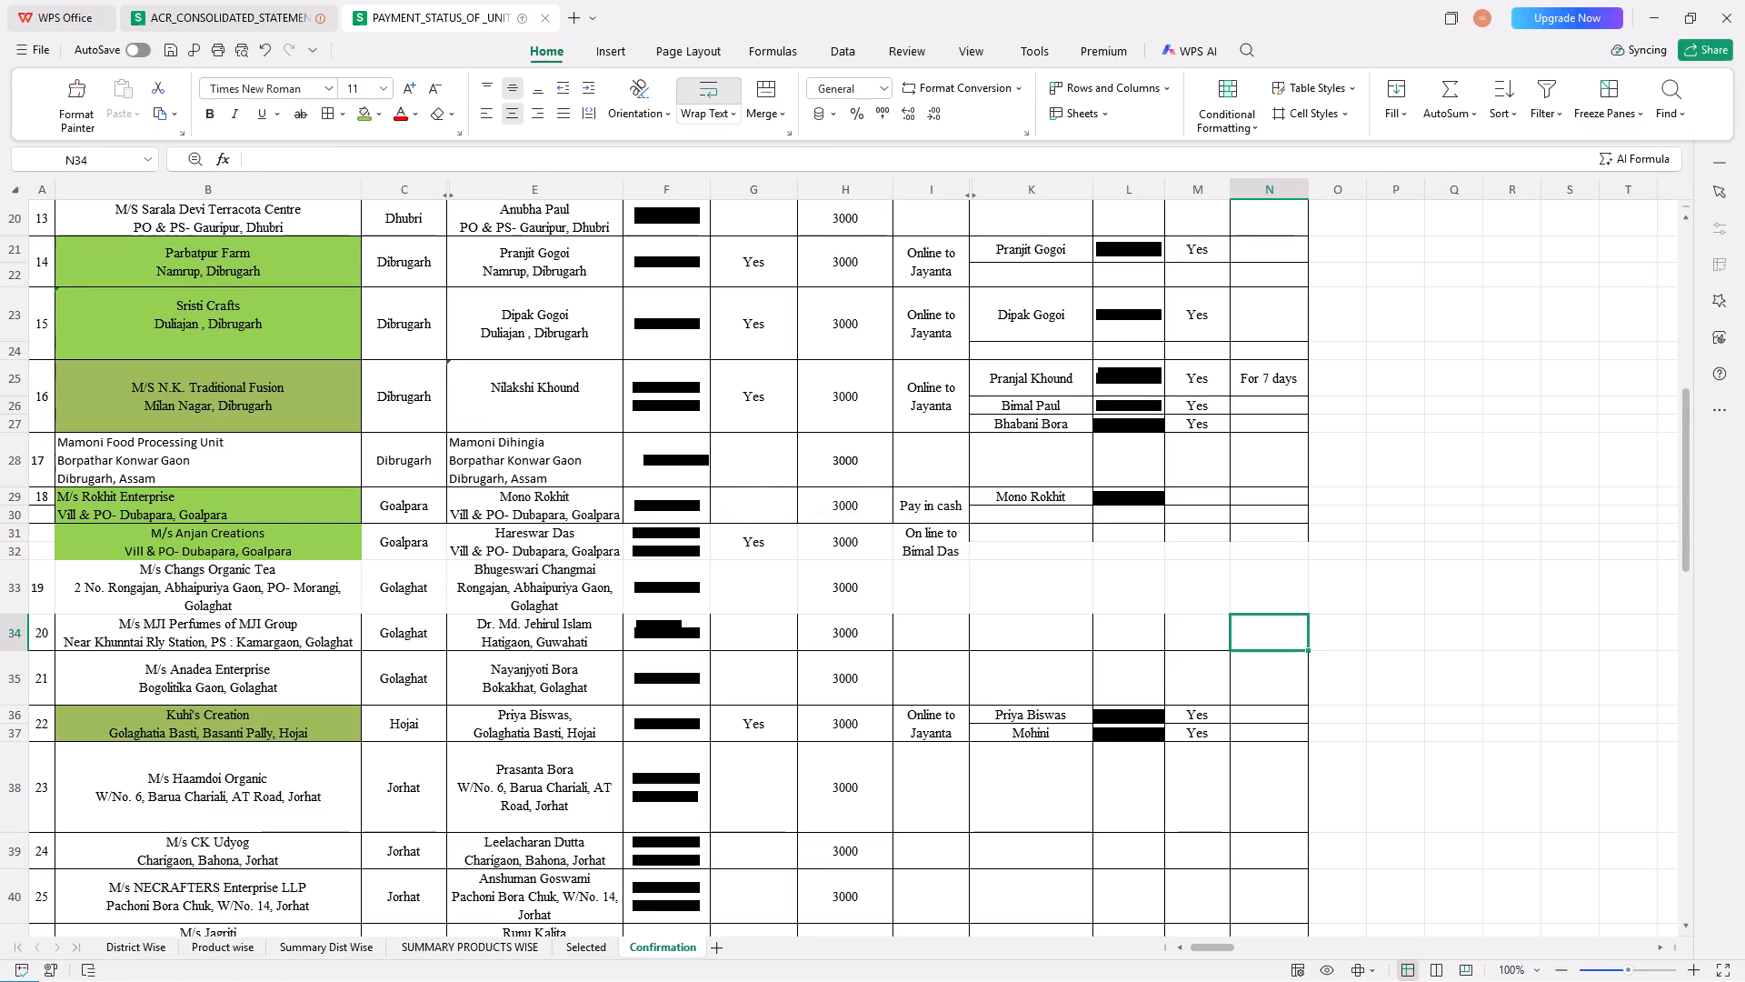
Fill M/s Makhu Handloom's unit cell B5 with the green confirmation colour.
{"action": "scroll", "coordinate": [514, 708], "scroll_direction": "up", "scroll_amount": 12}
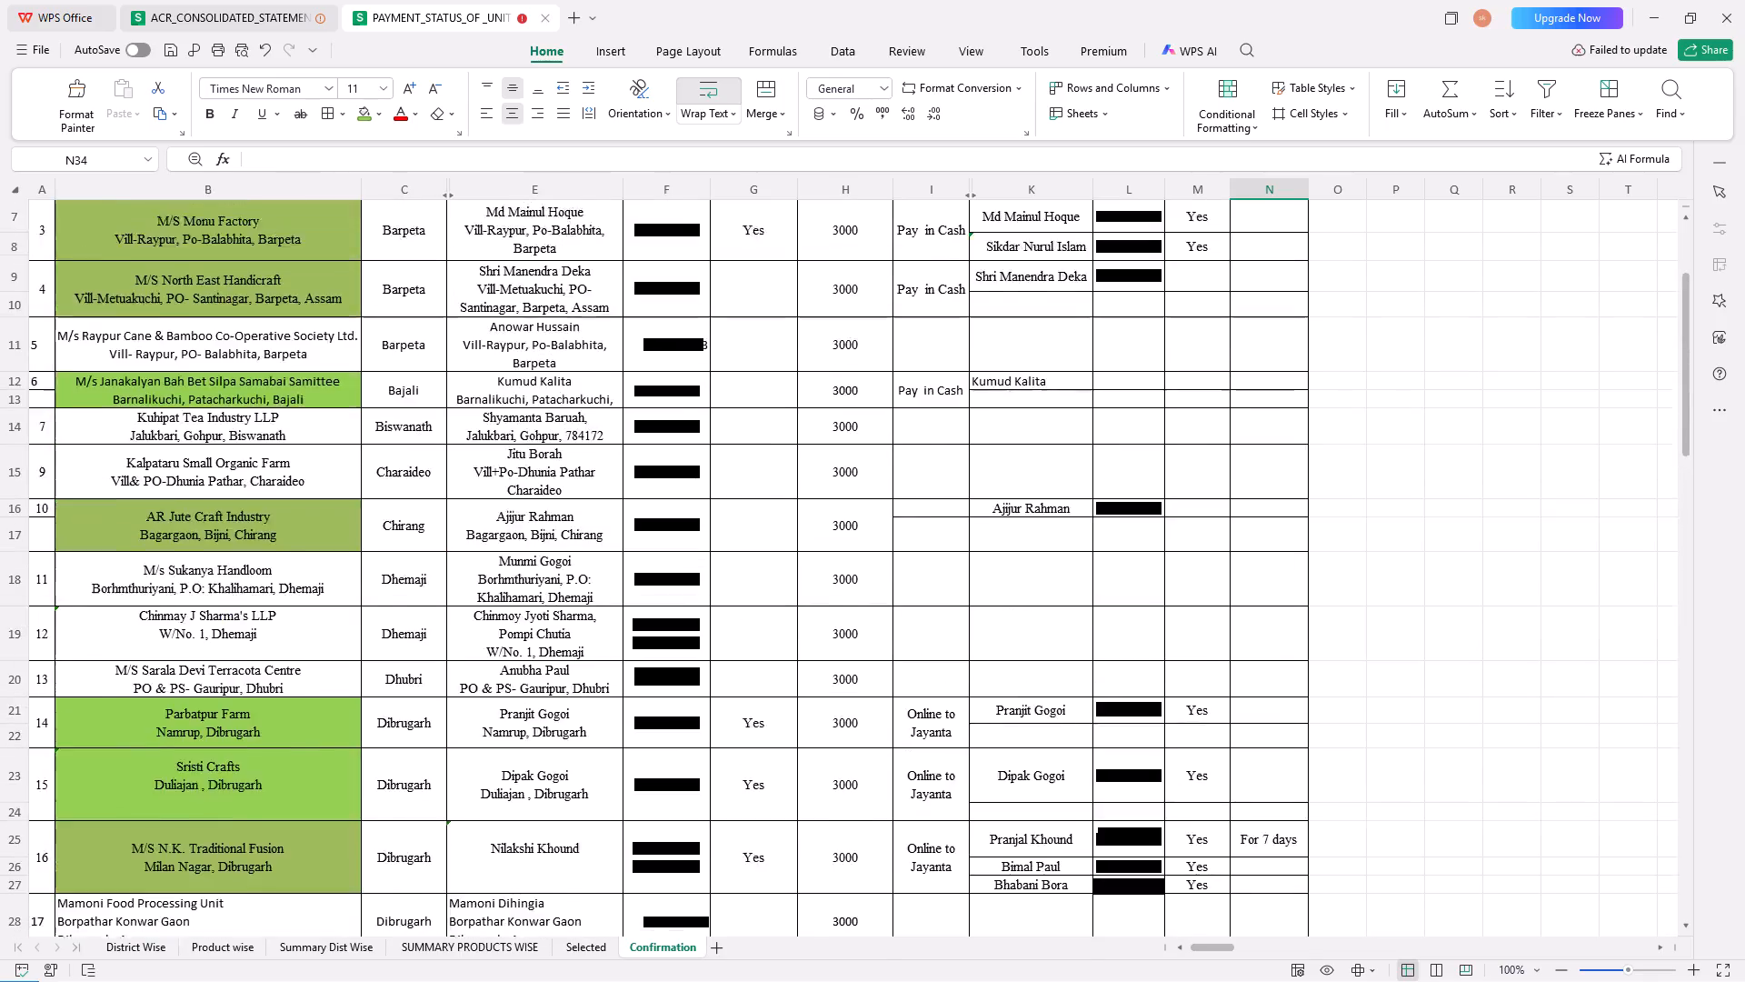
{"action": "scroll", "coordinate": [492, 708], "scroll_direction": "up", "scroll_amount": 4}
{"action": "left_click", "coordinate": [215, 340]}
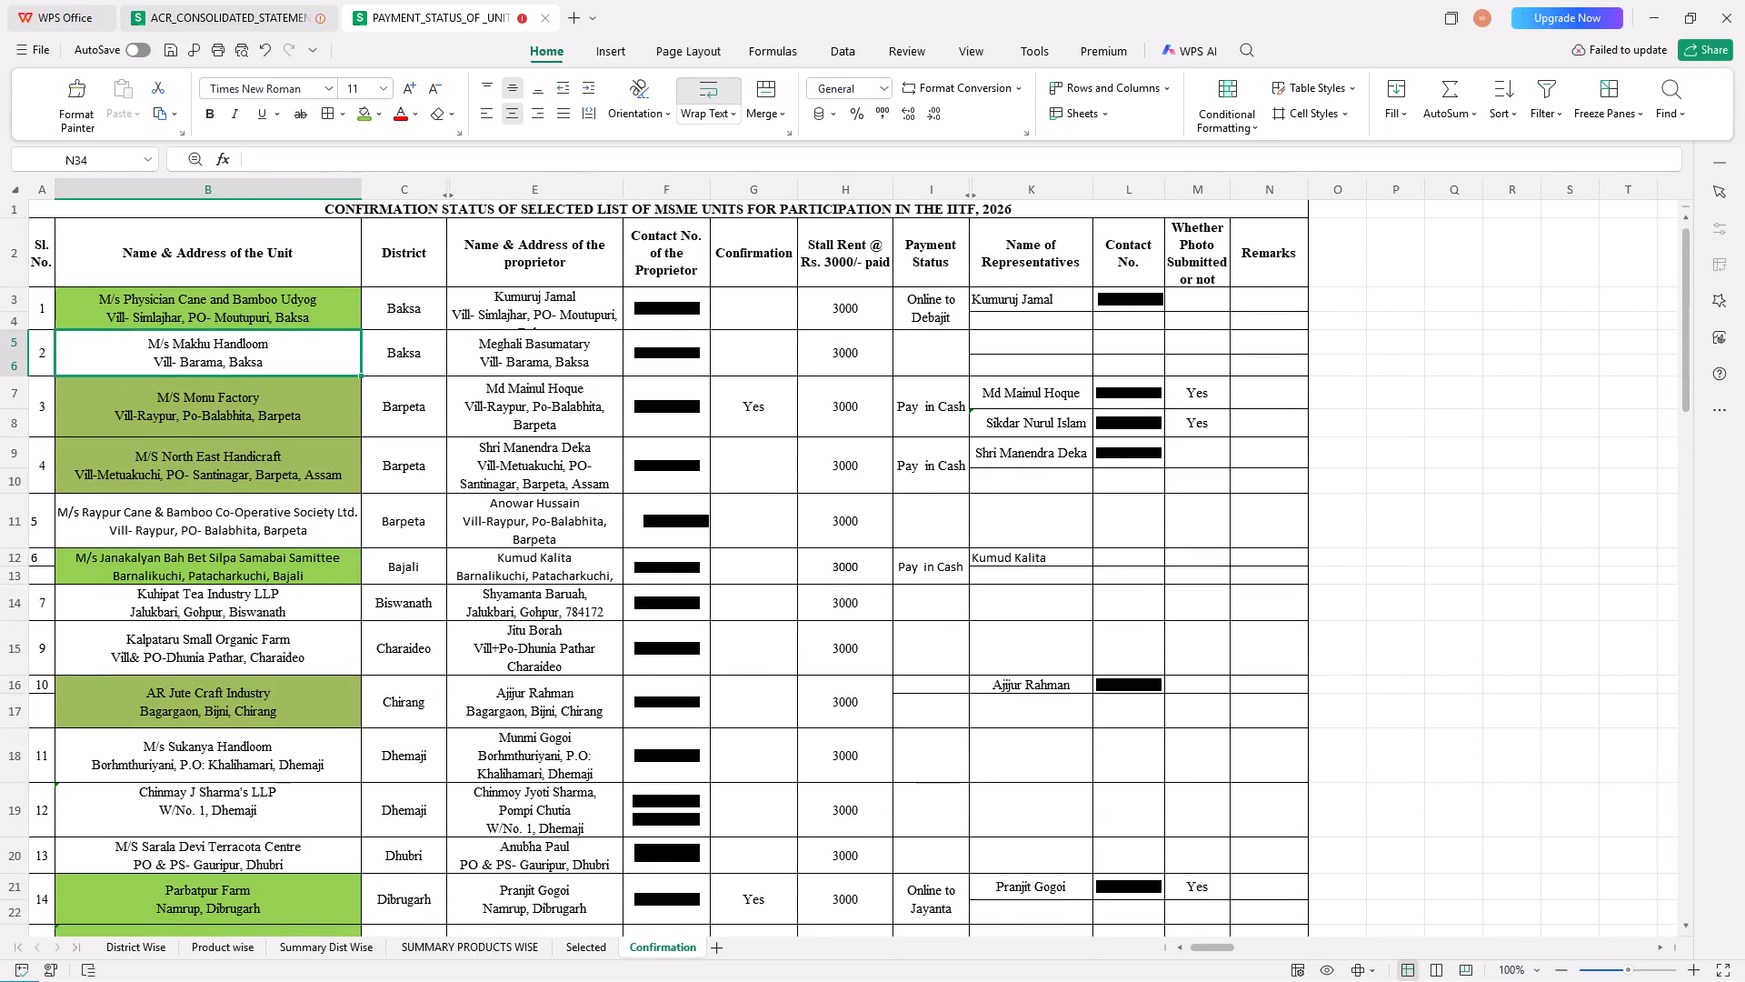
{"action": "left_click", "coordinate": [360, 115]}
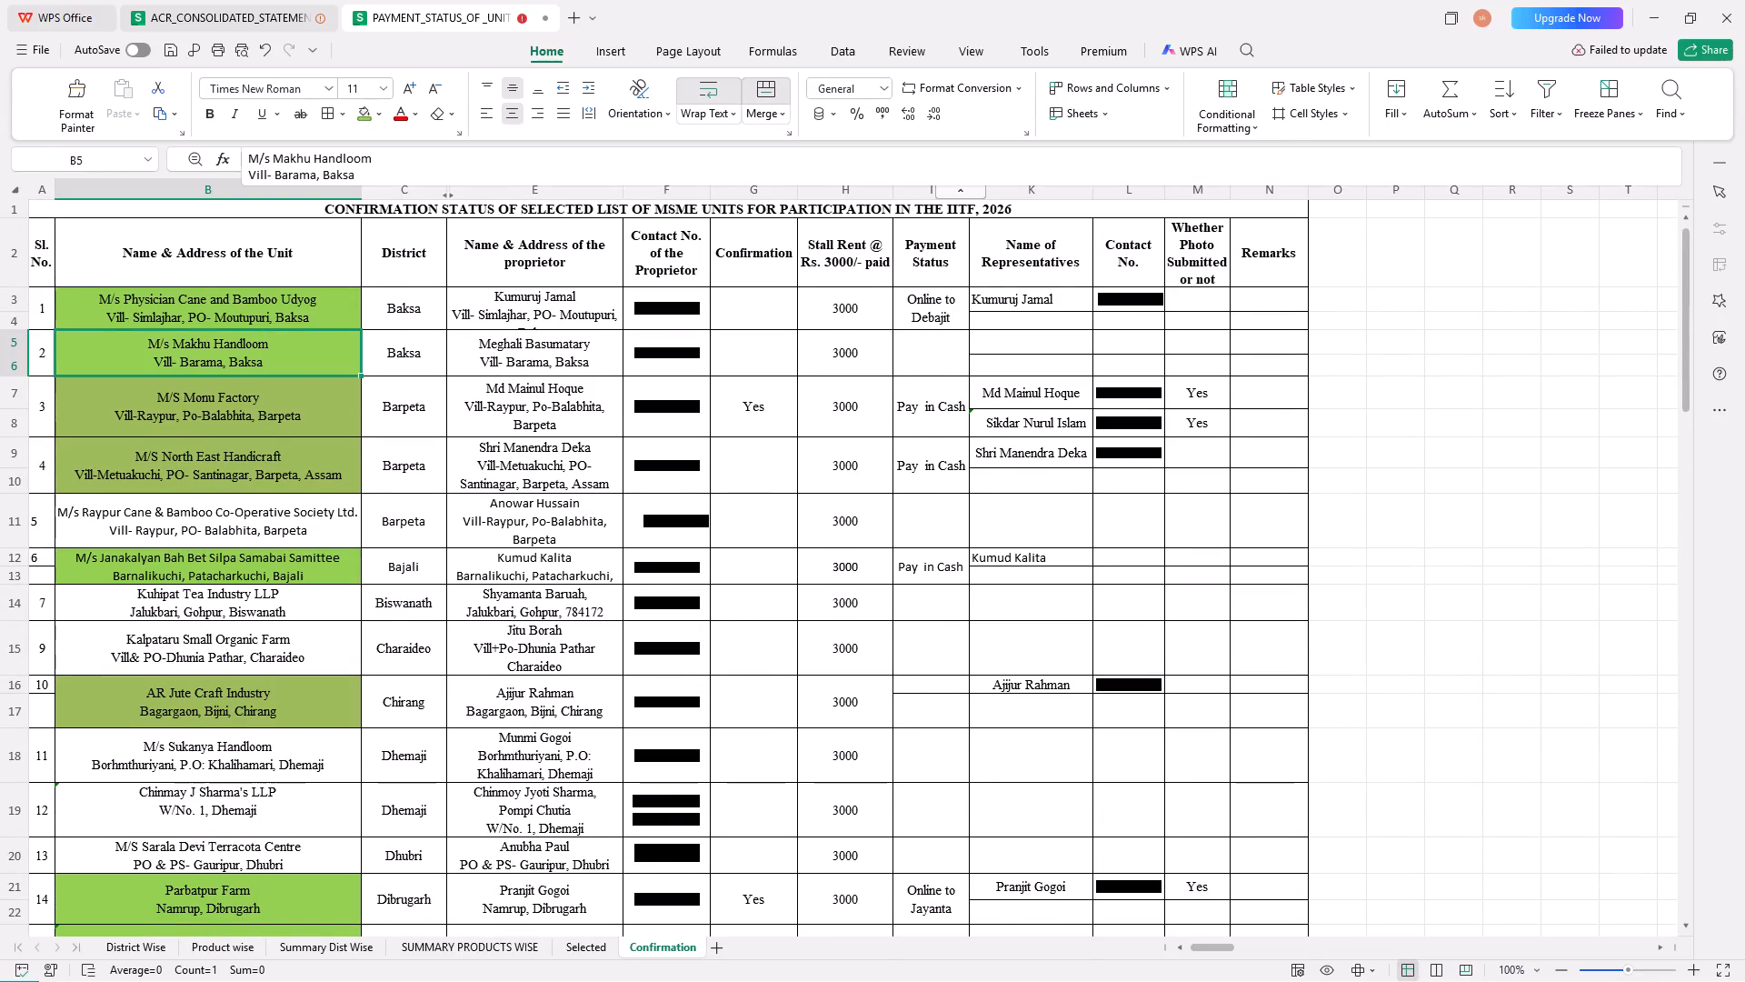
Enter "Yes" as the confirmation for M/s Makhu Handloom in G5 and M/s Physician Cane and Bamboo Udyog in G3.
{"action": "left_click", "coordinate": [735, 360]}
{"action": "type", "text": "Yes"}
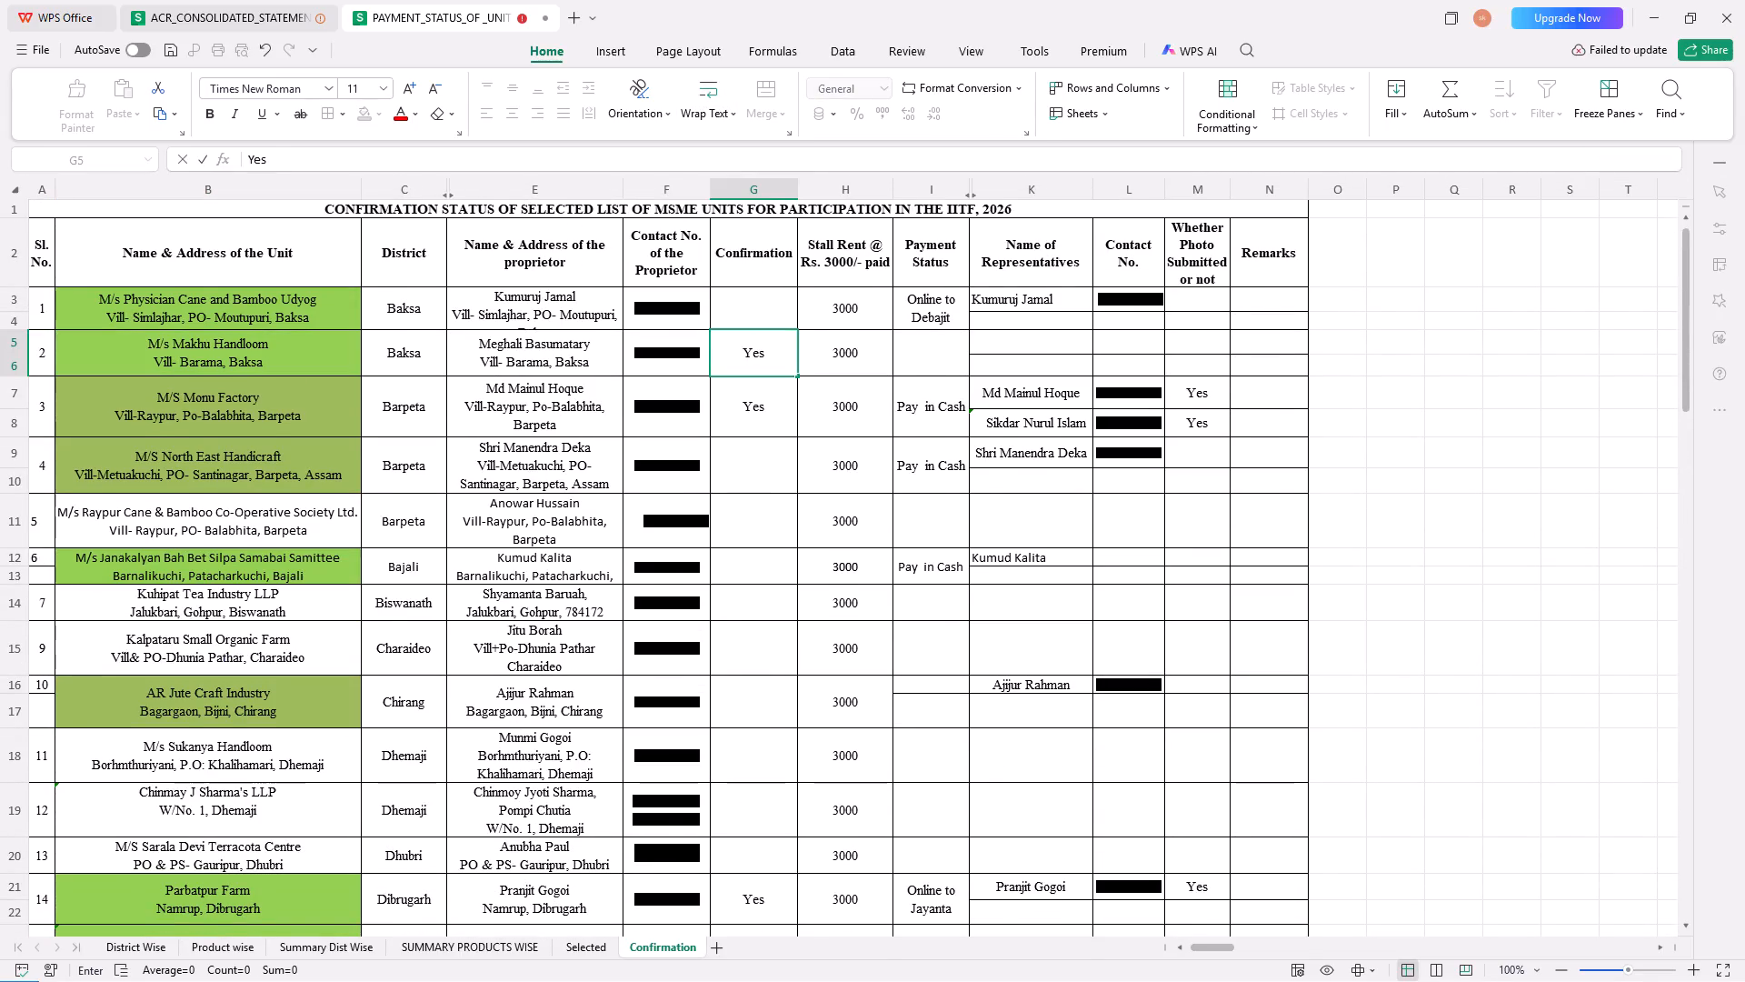
{"action": "left_click", "coordinate": [811, 393]}
{"action": "left_click", "coordinate": [755, 318]}
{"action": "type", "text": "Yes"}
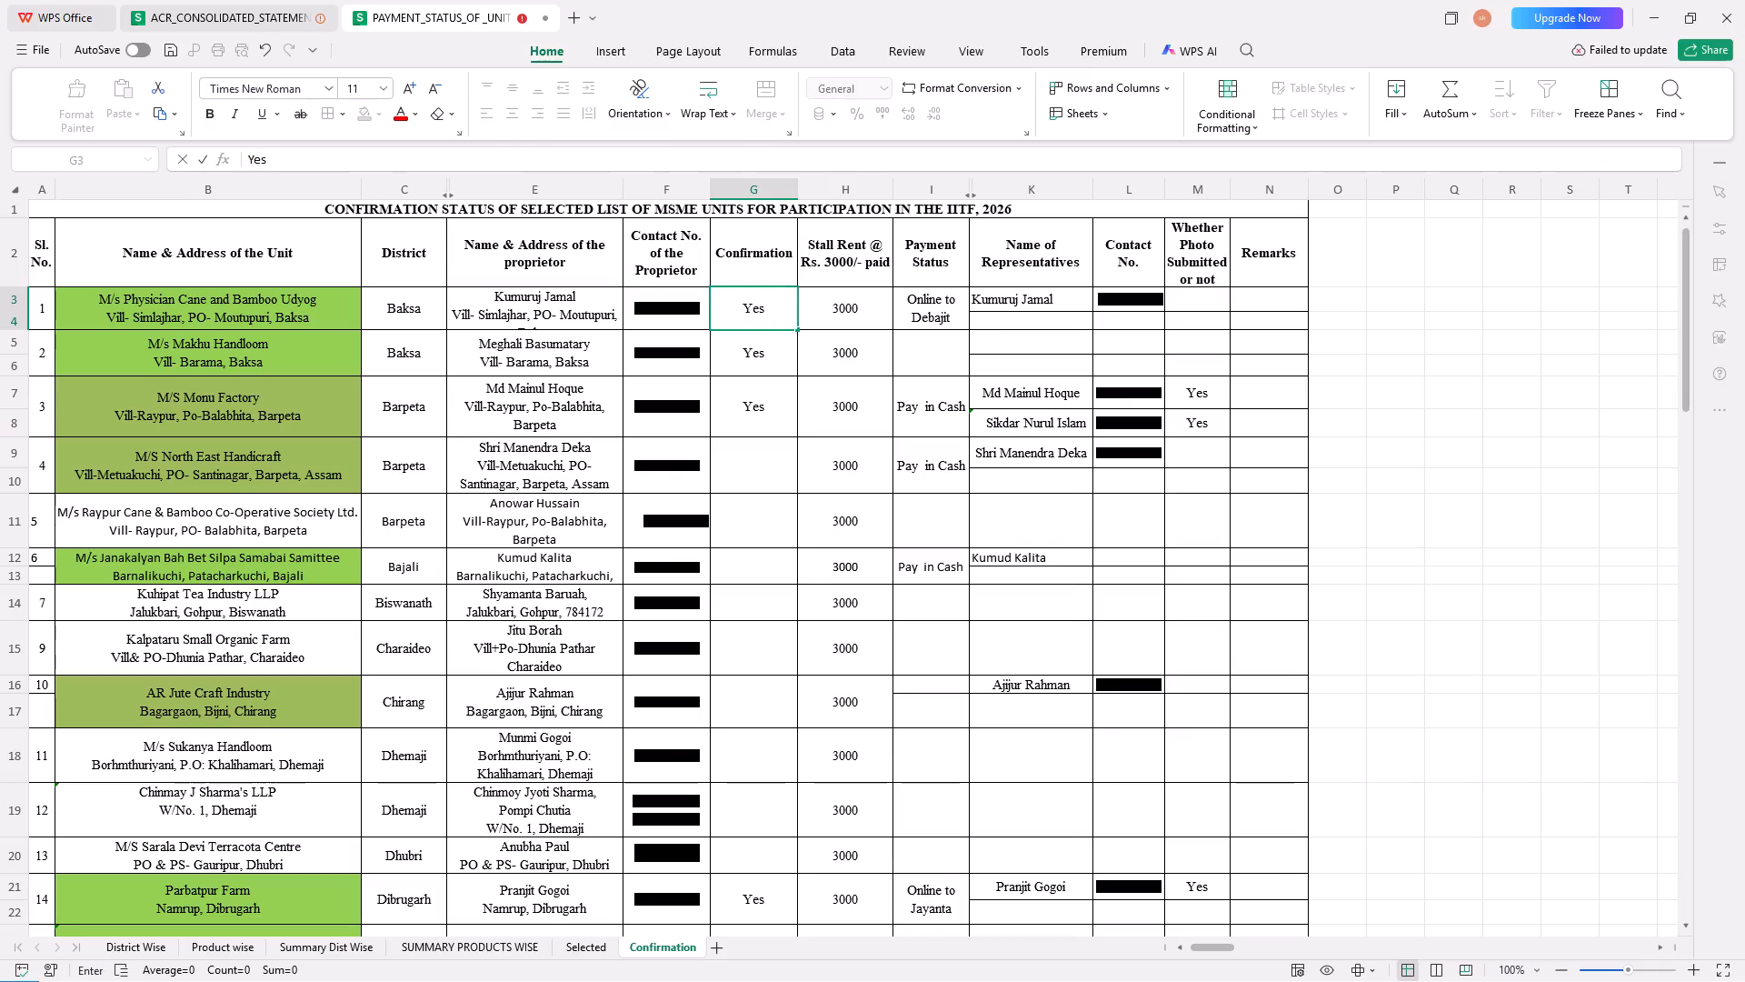
Enter "Online to Jayanta" as M/s Makhu Handloom's payment status in I5.
{"action": "left_click", "coordinate": [935, 364]}
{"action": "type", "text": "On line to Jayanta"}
{"action": "left_click", "coordinate": [1002, 431]}
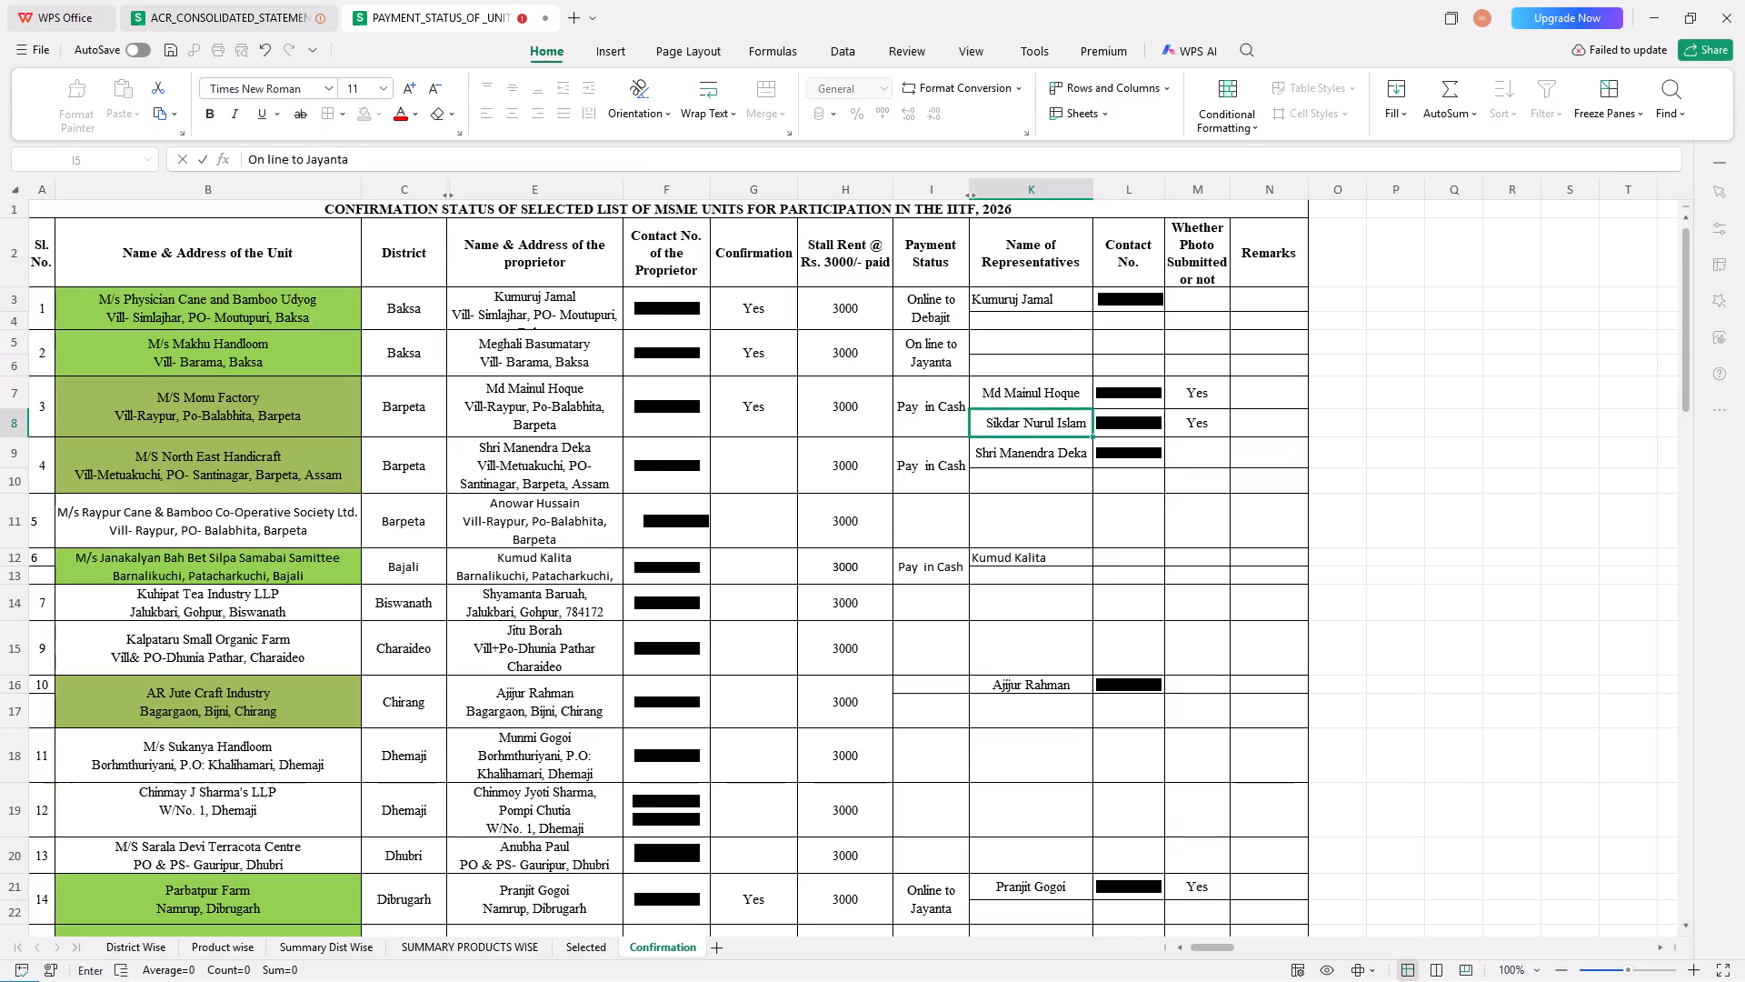
{"action": "left_click", "coordinate": [1029, 333]}
{"action": "double_click", "coordinate": [926, 345]}
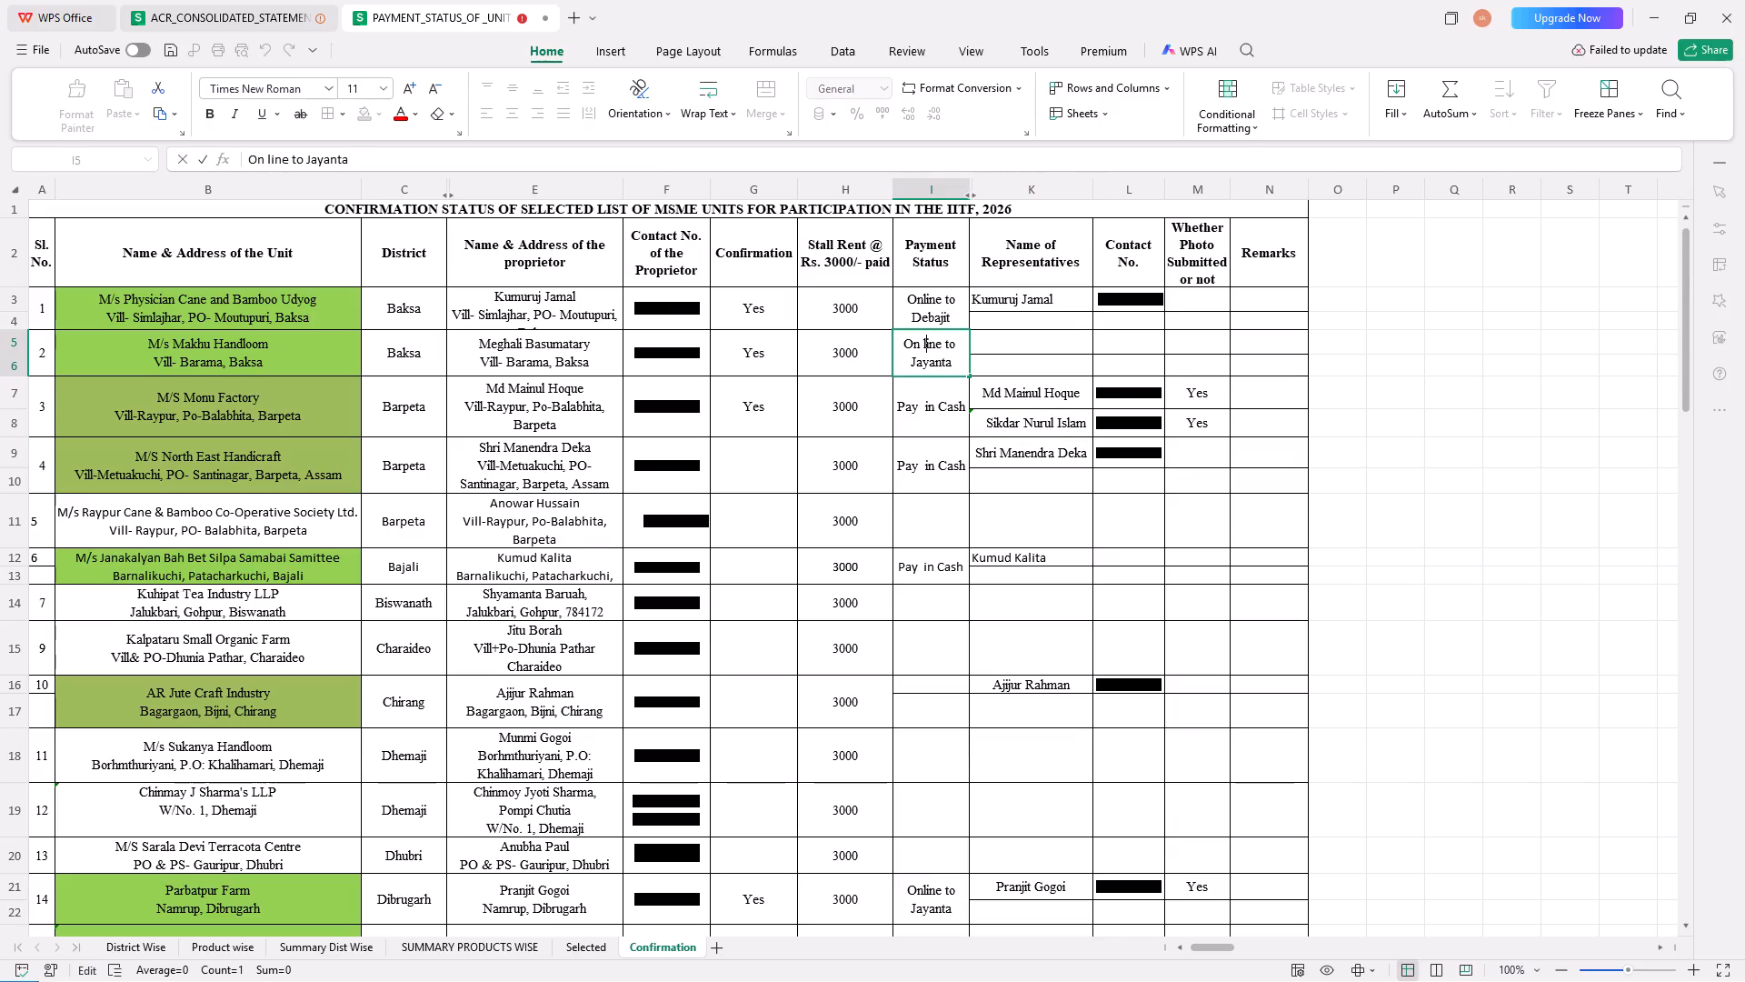
{"action": "key", "text": "BackSpace"}
{"action": "key", "text": "BackSpace"}
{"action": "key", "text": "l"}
{"action": "left_click", "coordinate": [1048, 393]}
Copy only the proprietor's name from M/s Makhu Handloom's cell E5 into the first representative cell K5.
{"action": "left_click", "coordinate": [1027, 336]}
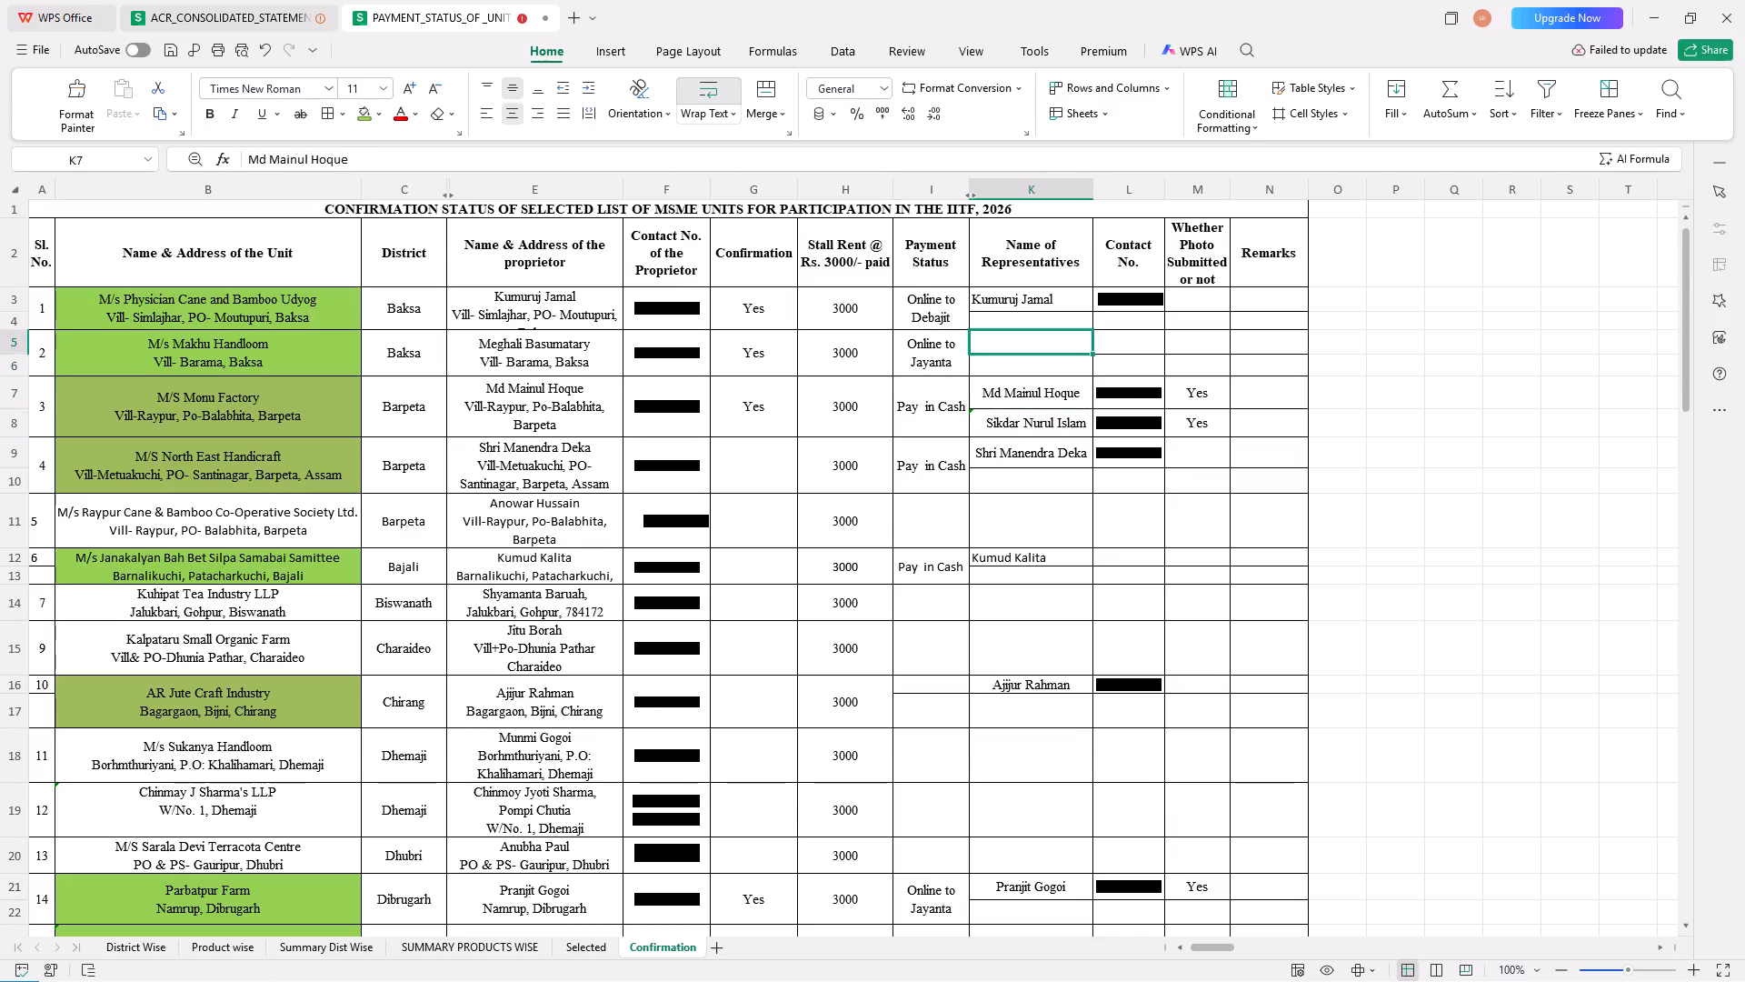
{"action": "triple_click", "coordinate": [538, 346]}
{"action": "double_click", "coordinate": [537, 344]}
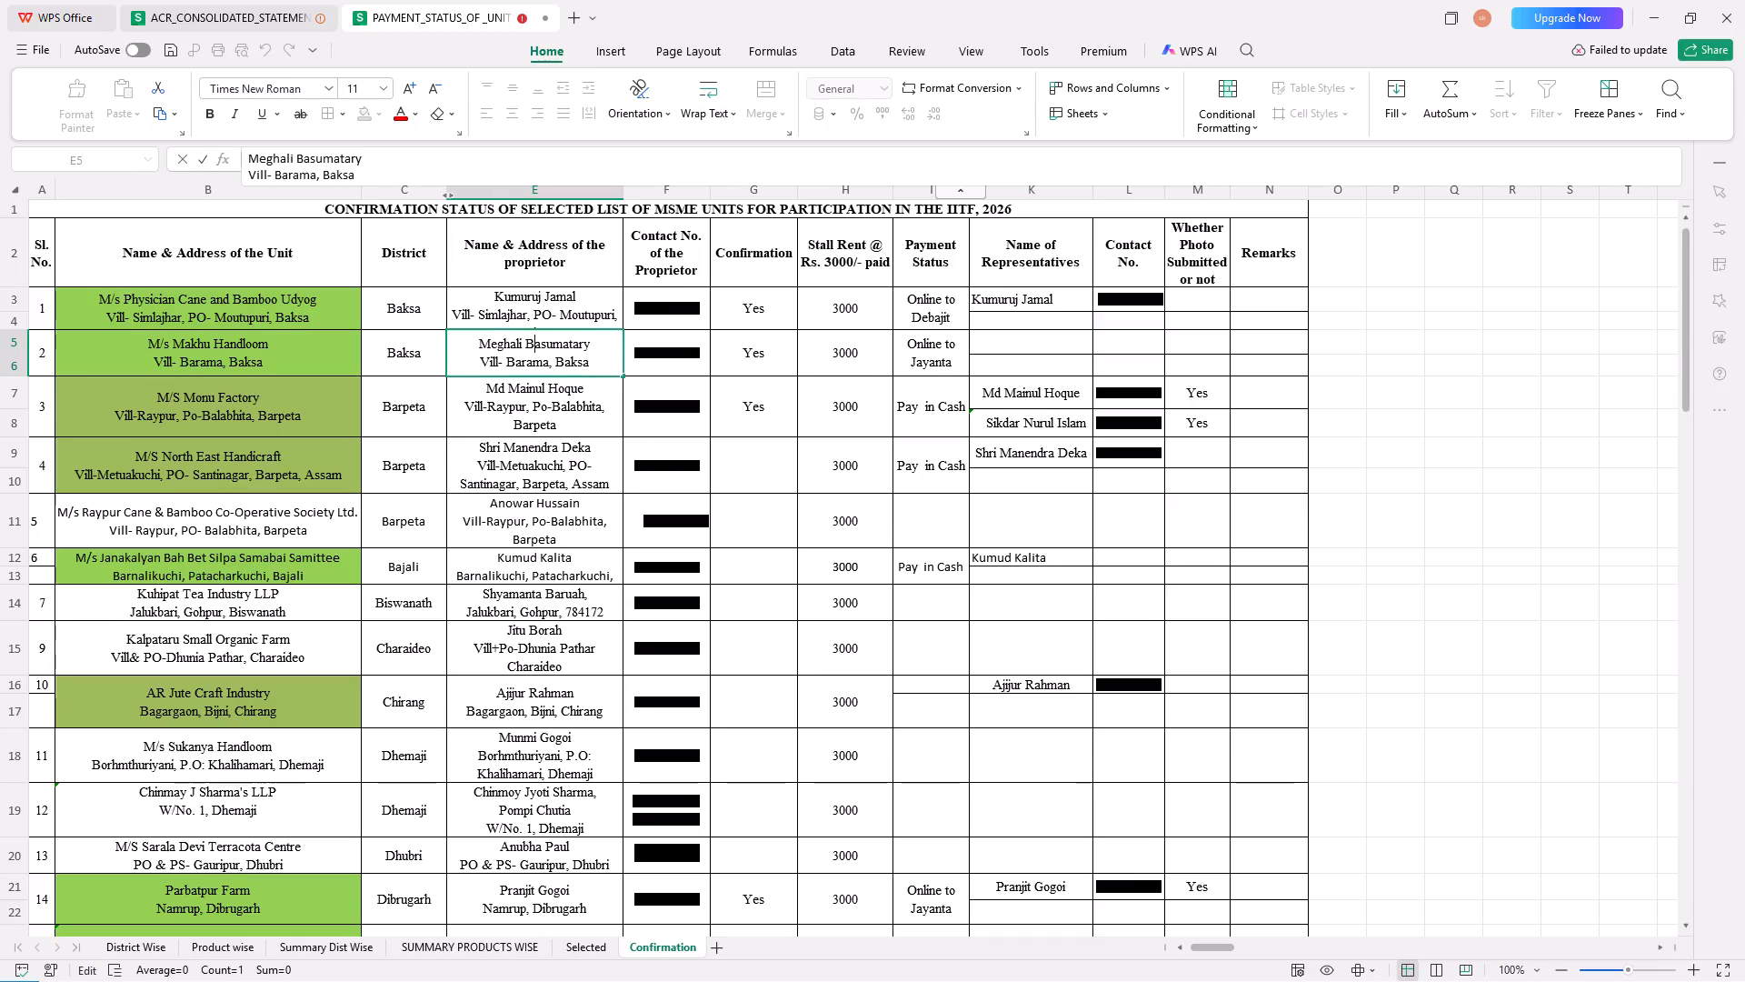
{"action": "left_click", "coordinate": [537, 344]}
{"action": "left_click_drag", "start_coordinate": [587, 340], "coordinate": [473, 340]}
{"action": "key", "text": "ctrl+c"}
{"action": "left_click", "coordinate": [988, 339]}
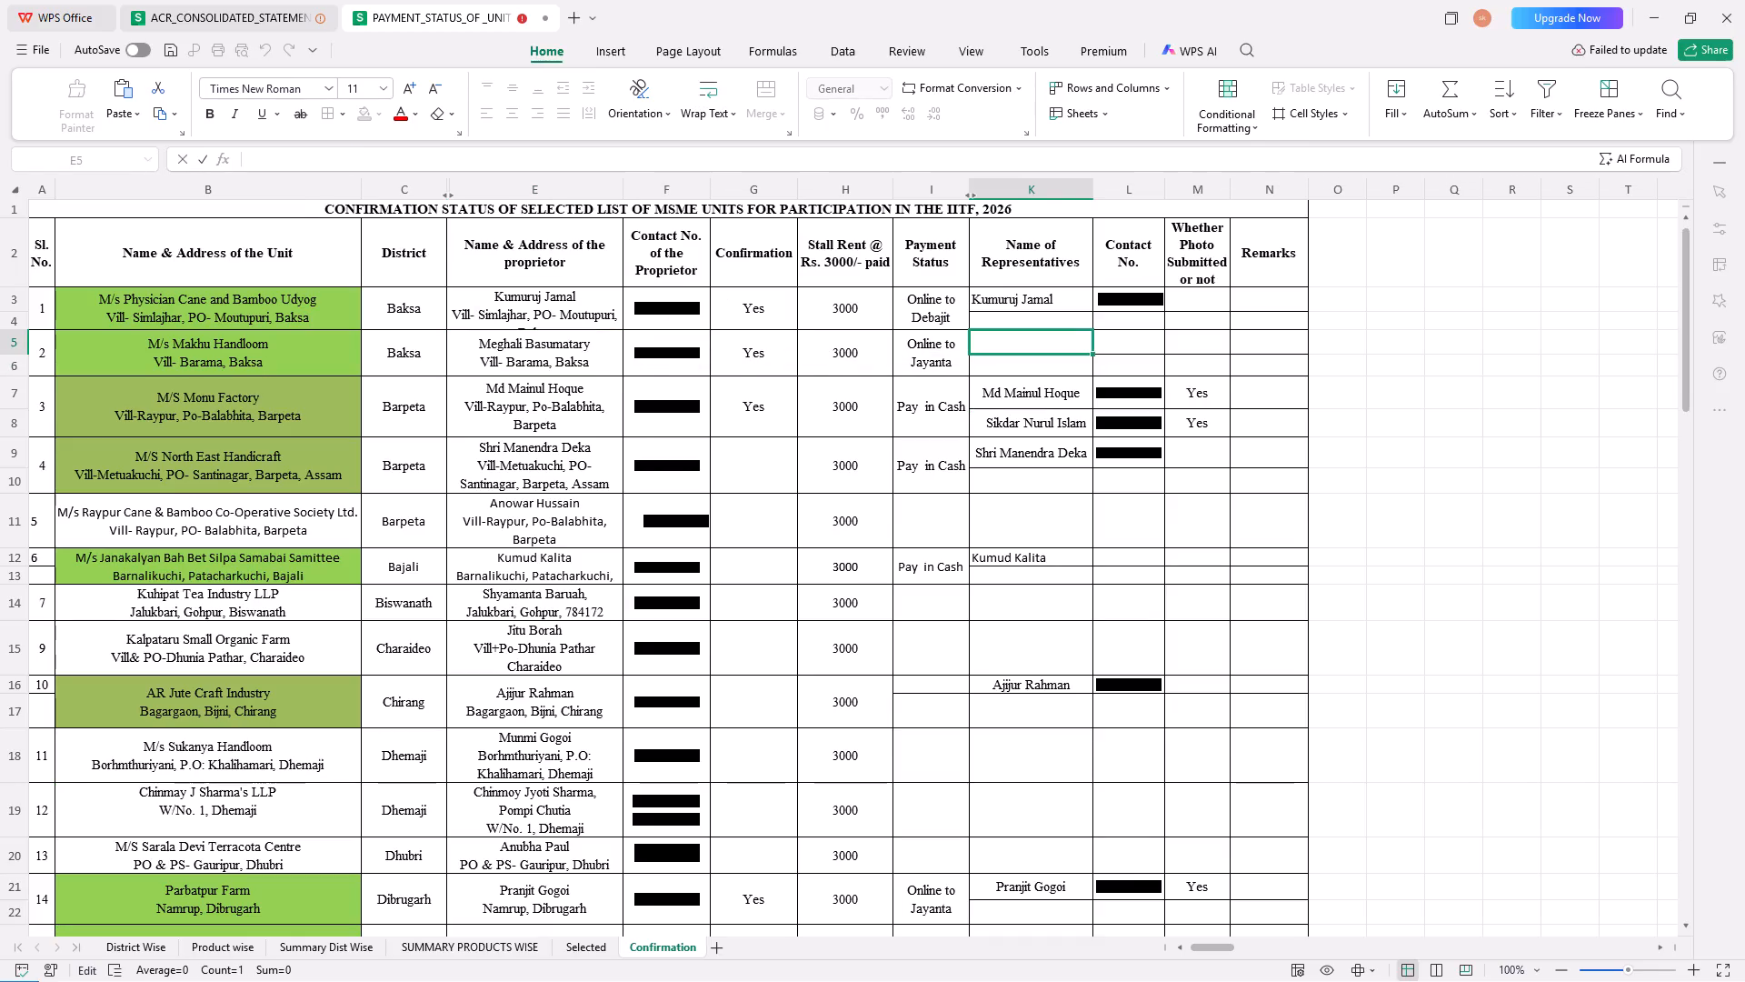
{"action": "key", "text": "ctrl+v"}
Copy M/s Makhu Handloom's proprietor contact number from F5 into the representative's contact cell L5.
{"action": "triple_click", "coordinate": [673, 351]}
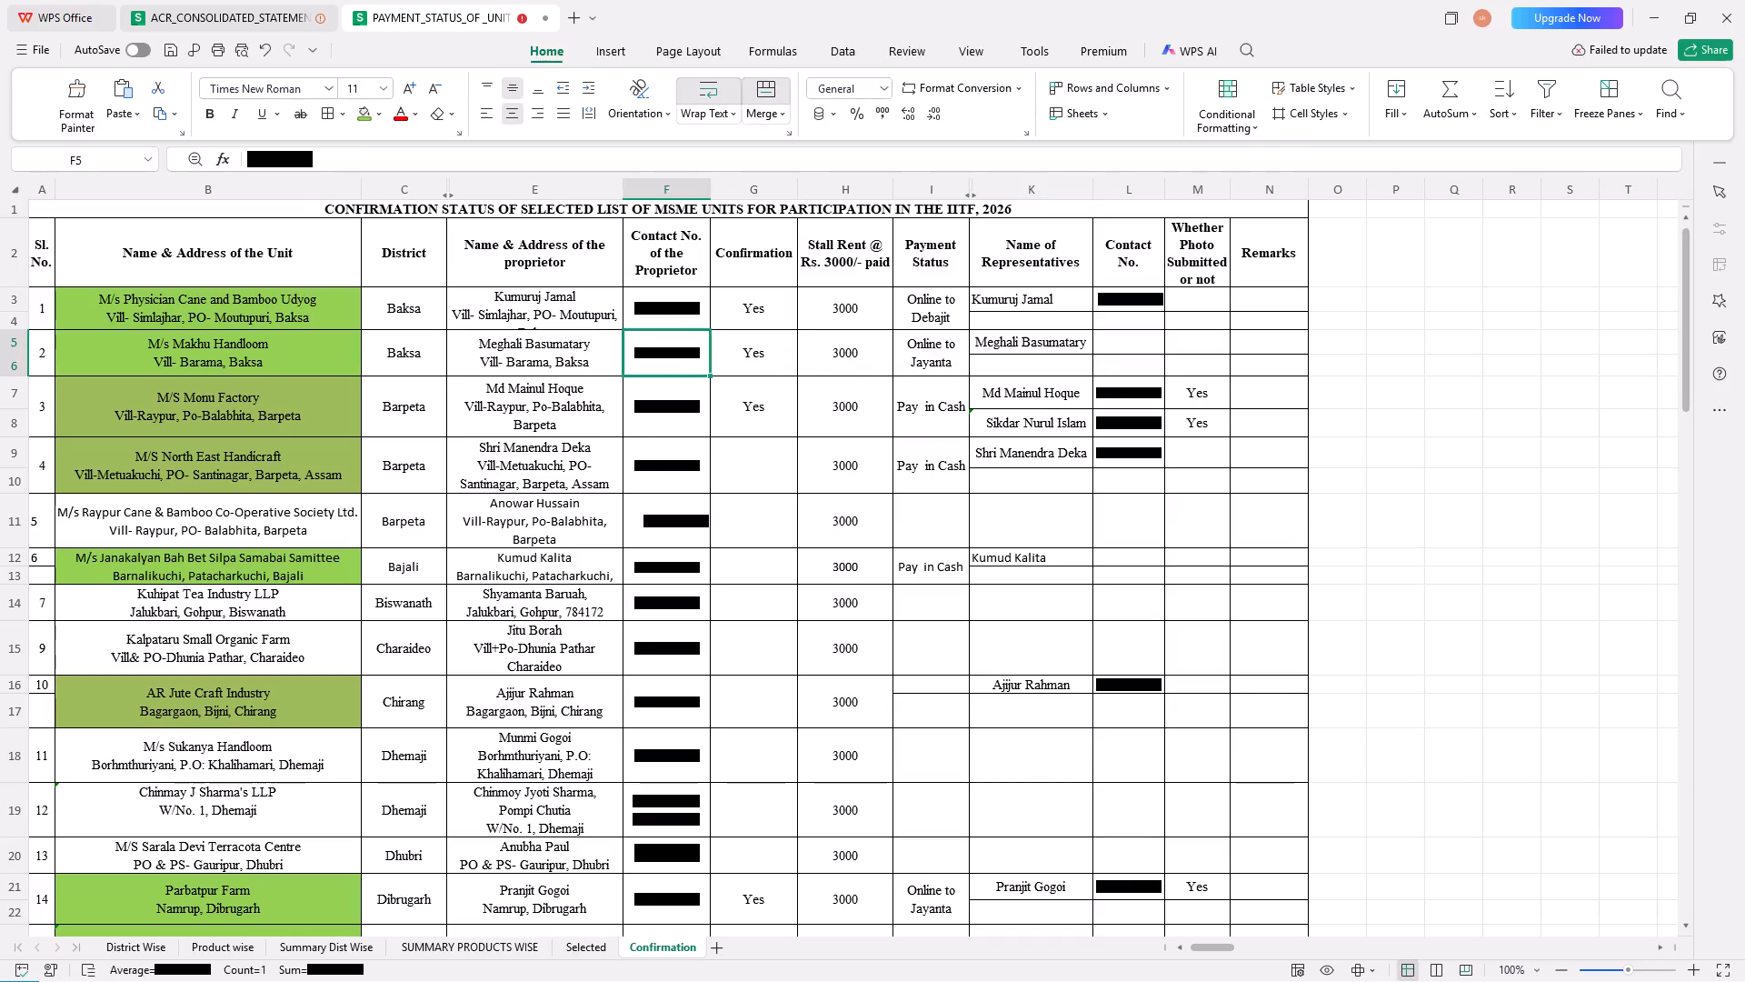
{"action": "left_click", "coordinate": [671, 351]}
{"action": "key", "text": "ctrl+c"}
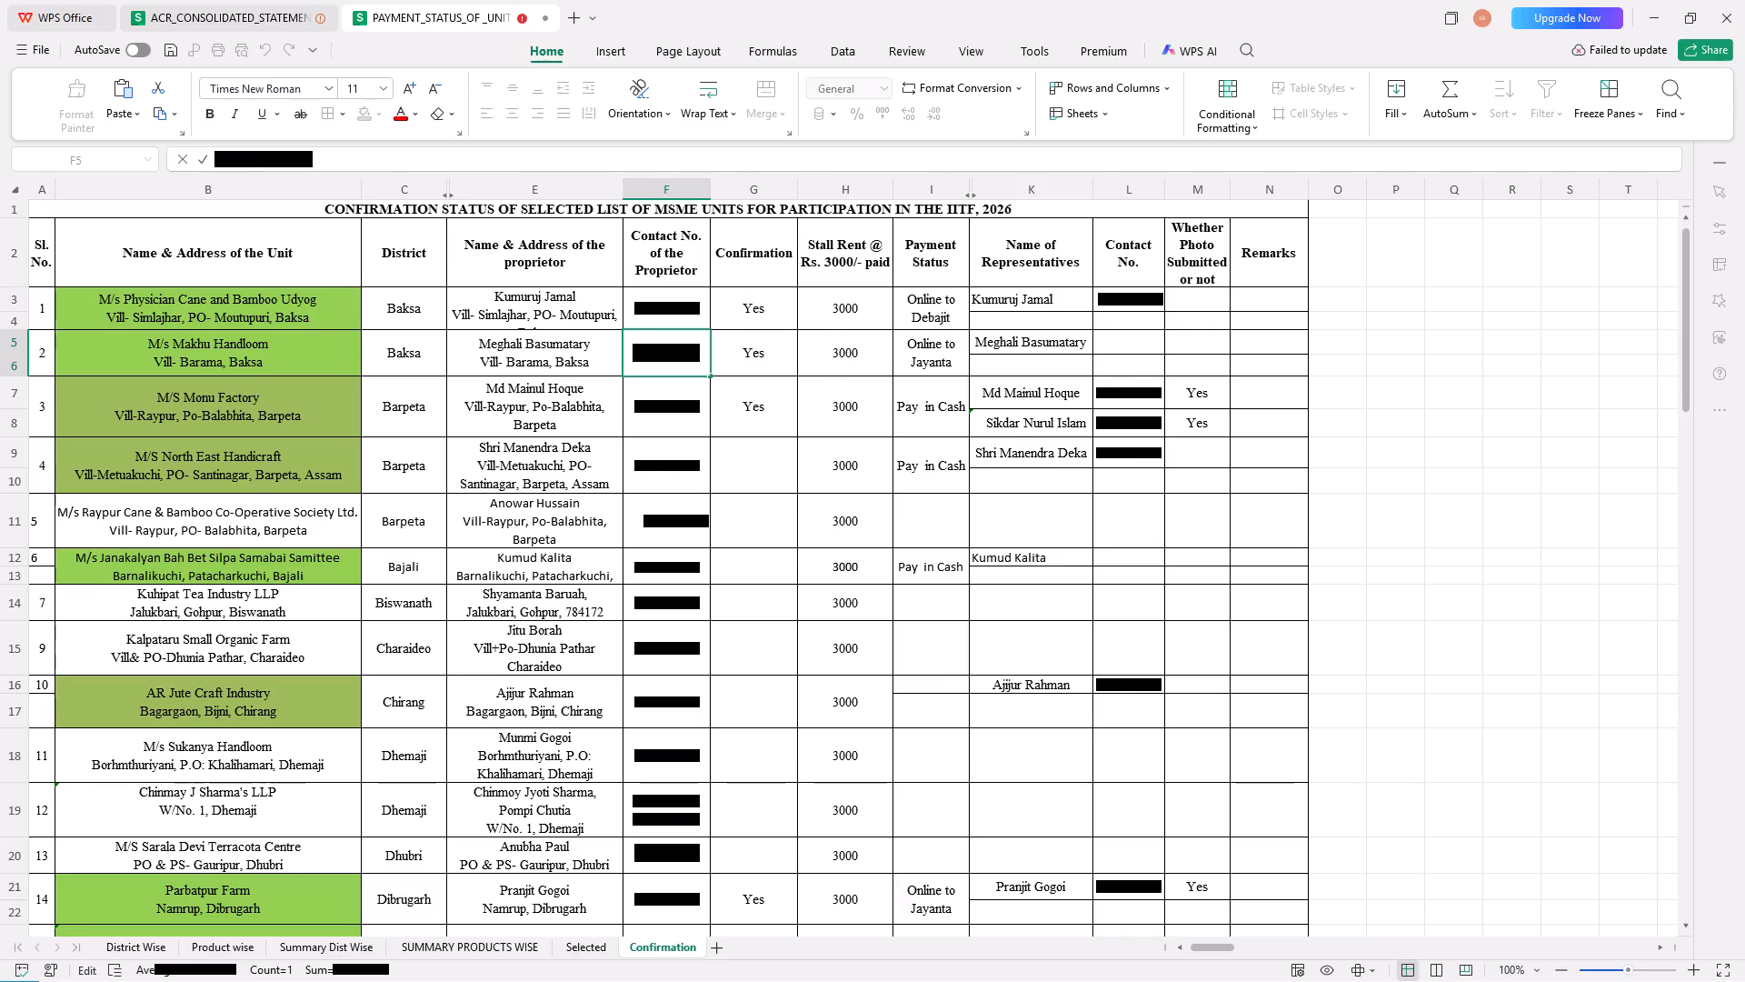
{"action": "left_click", "coordinate": [1127, 342]}
{"action": "key", "text": "ctrl+v"}
{"action": "left_click", "coordinate": [1032, 426]}
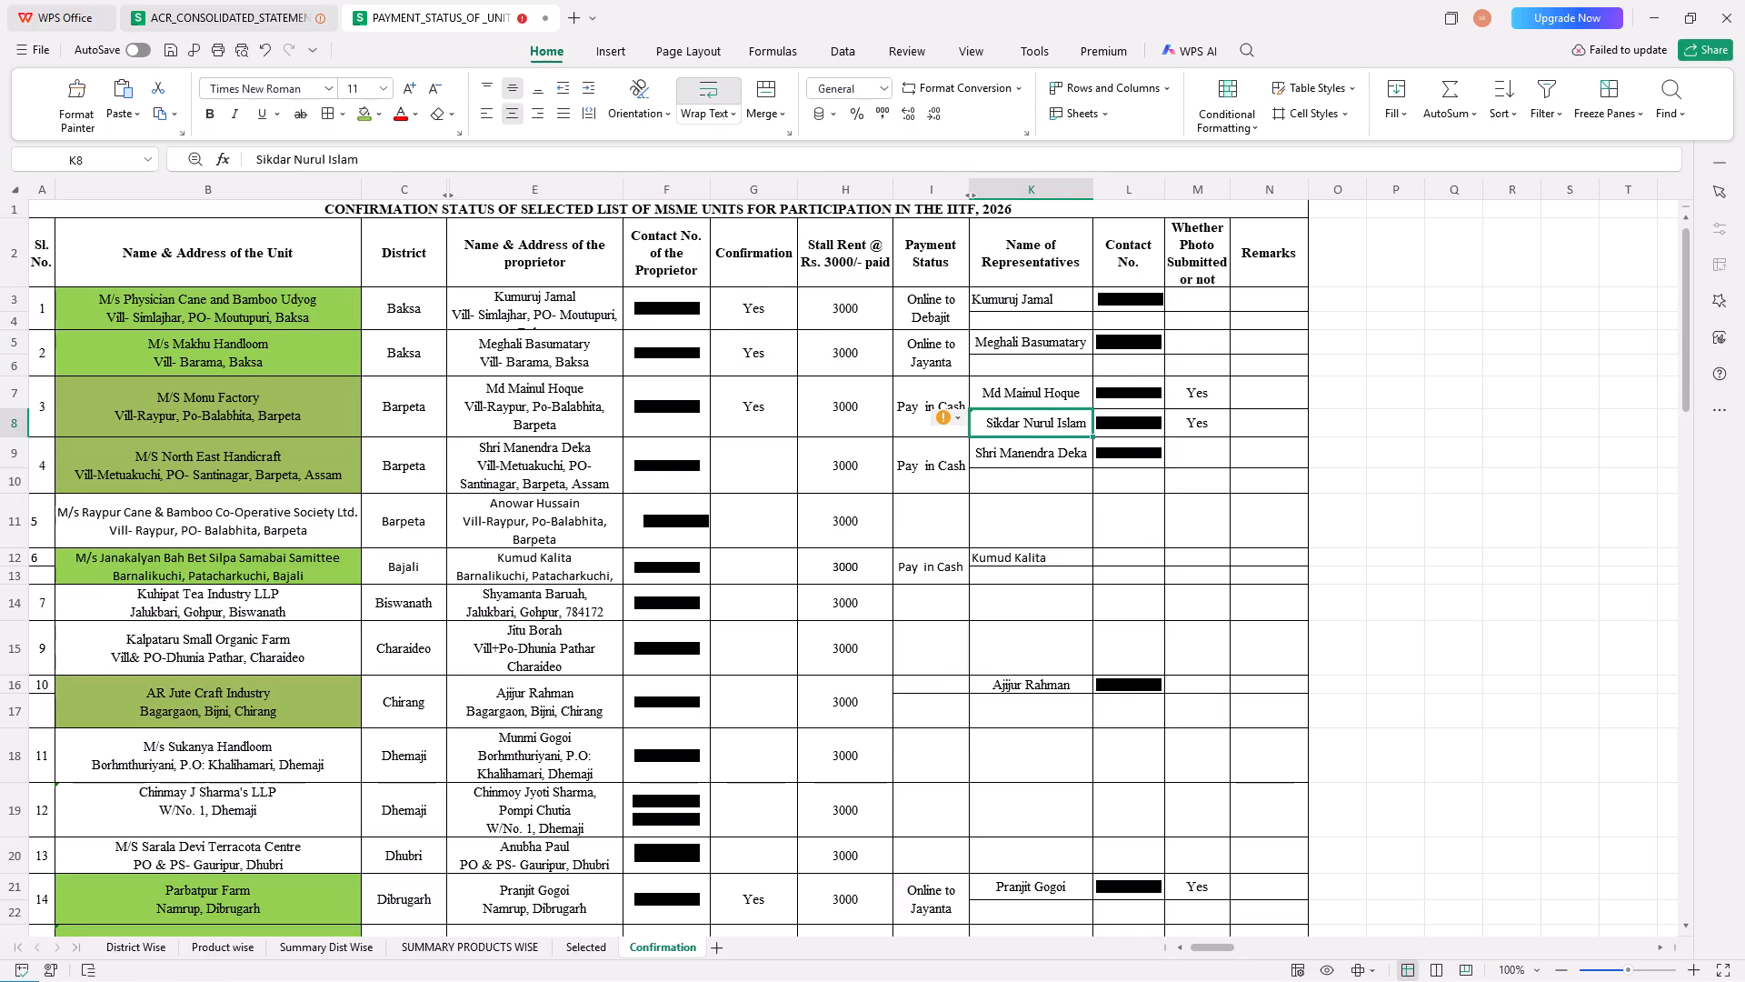
Find "Divine" on the Confirmation sheet and insert a blank row directly below the Divine Grace Enterprise row.
{"action": "left_click", "coordinate": [150, 505]}
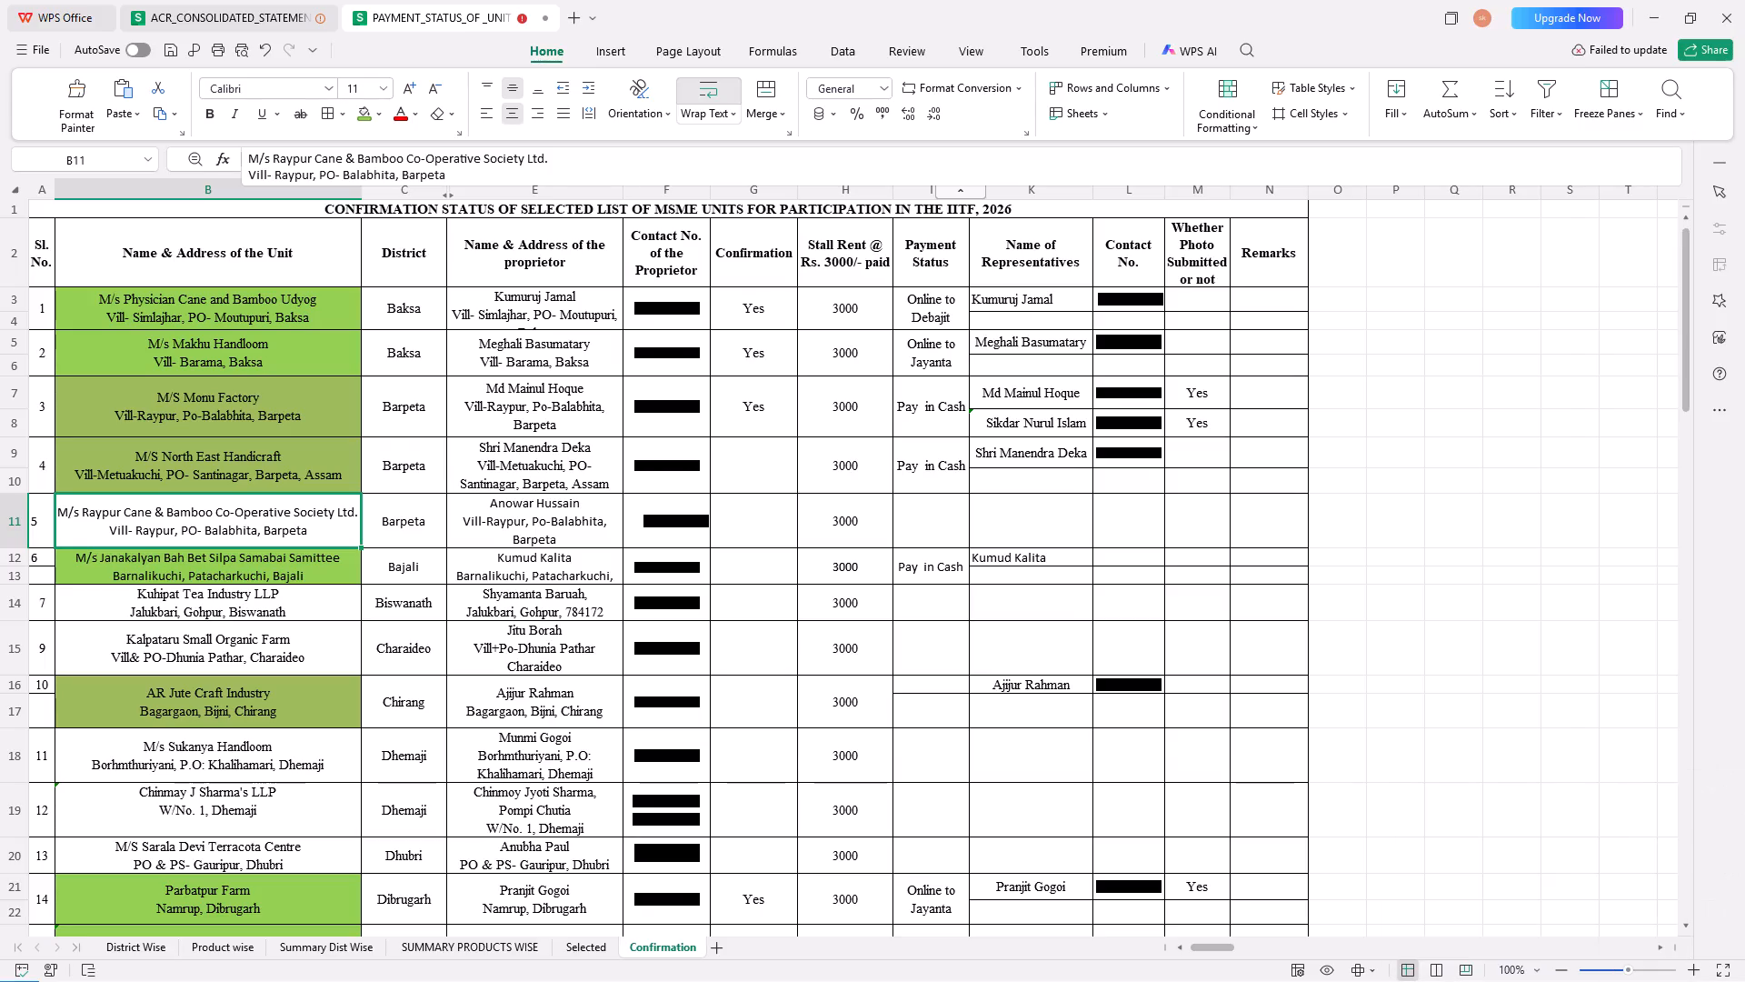
{"action": "key", "text": "ctrl+f"}
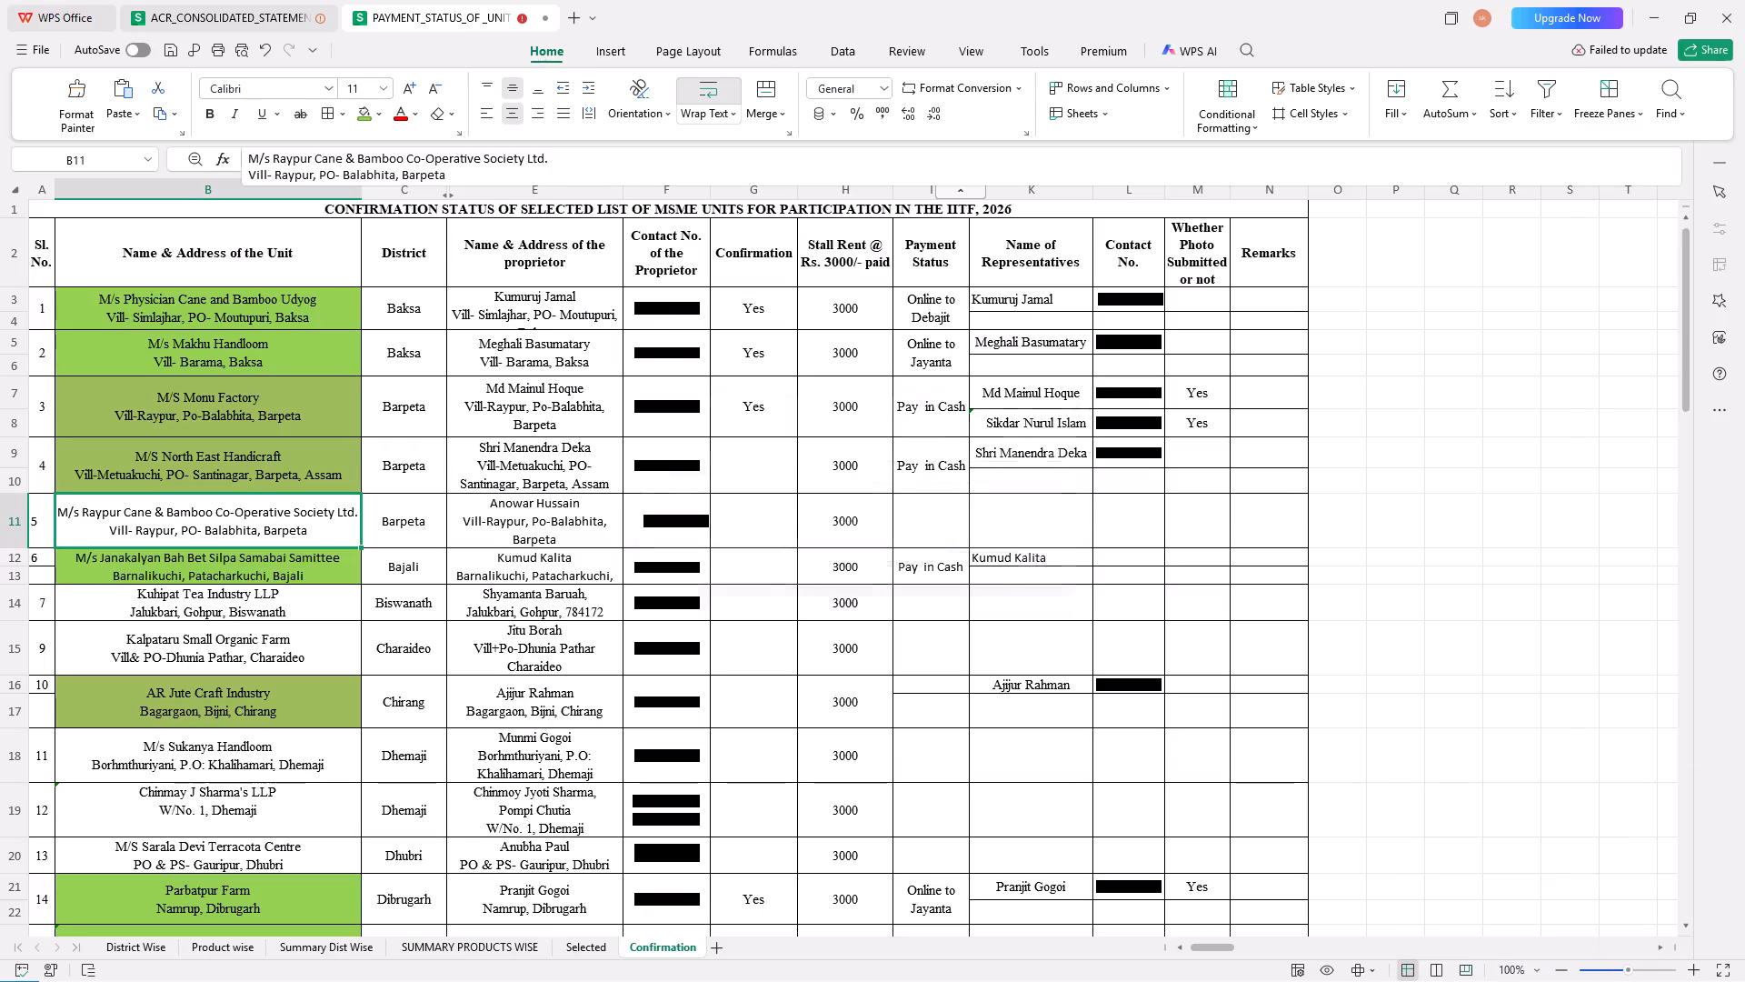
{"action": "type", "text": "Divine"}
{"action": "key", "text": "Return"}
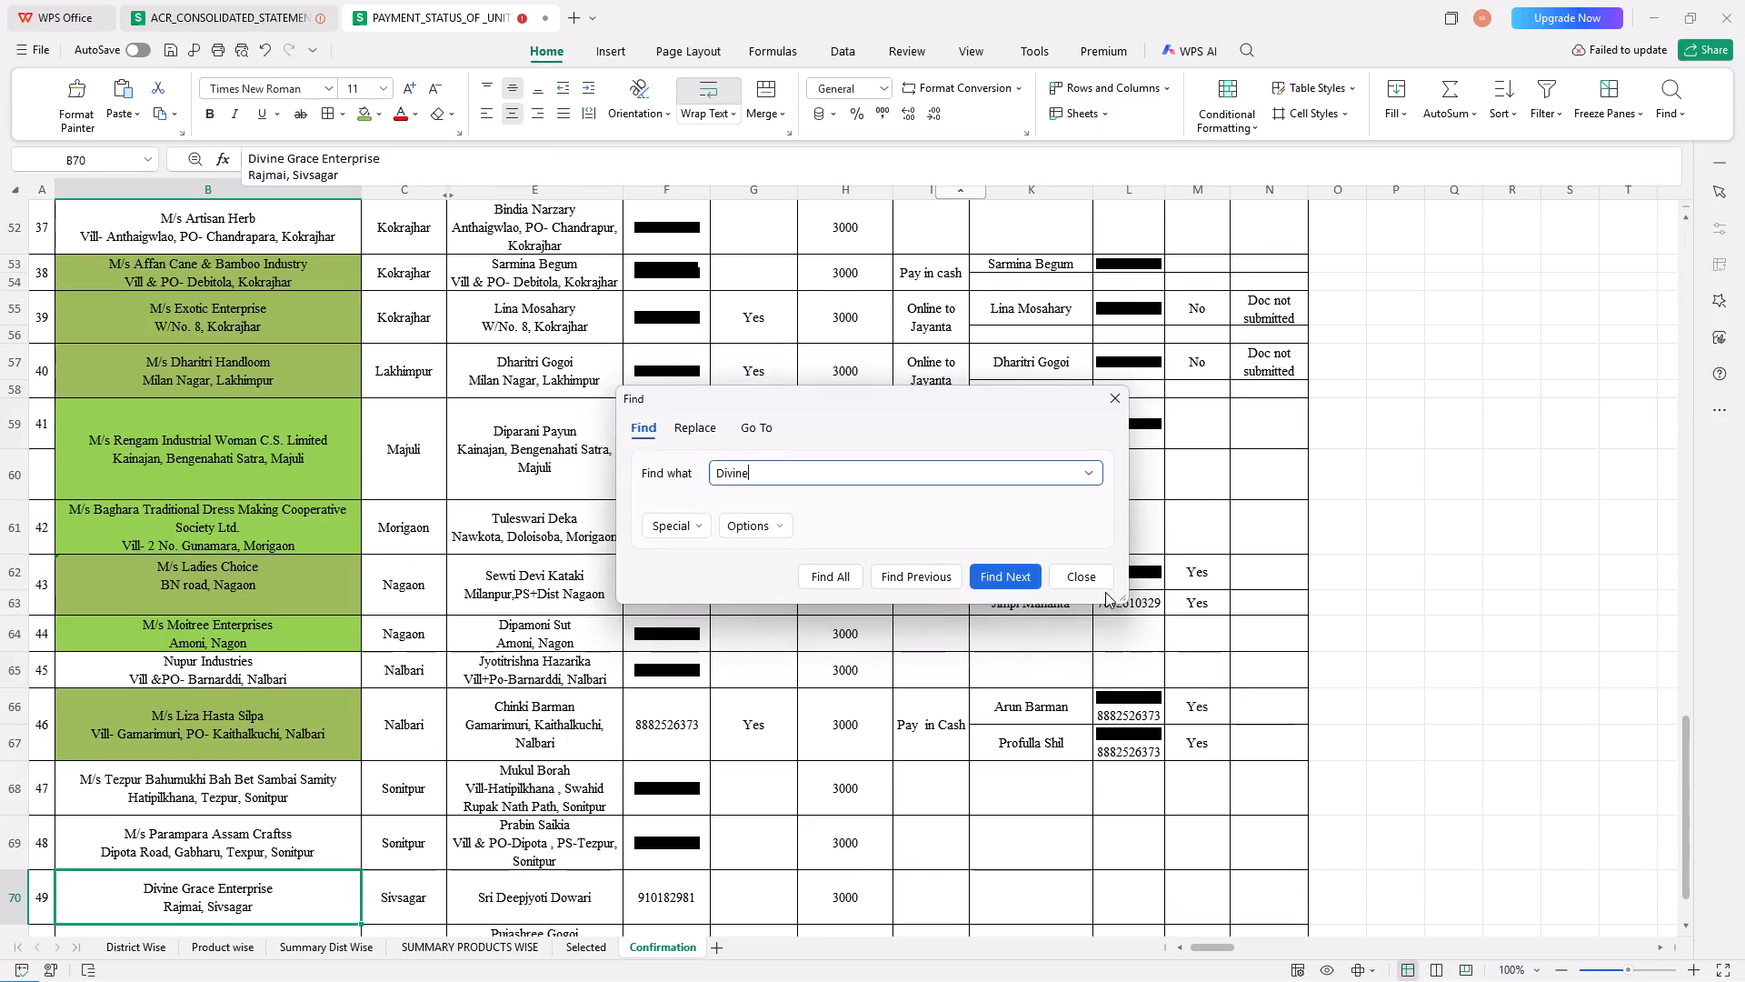
{"action": "left_click", "coordinate": [1092, 572]}
{"action": "left_click", "coordinate": [17, 897]}
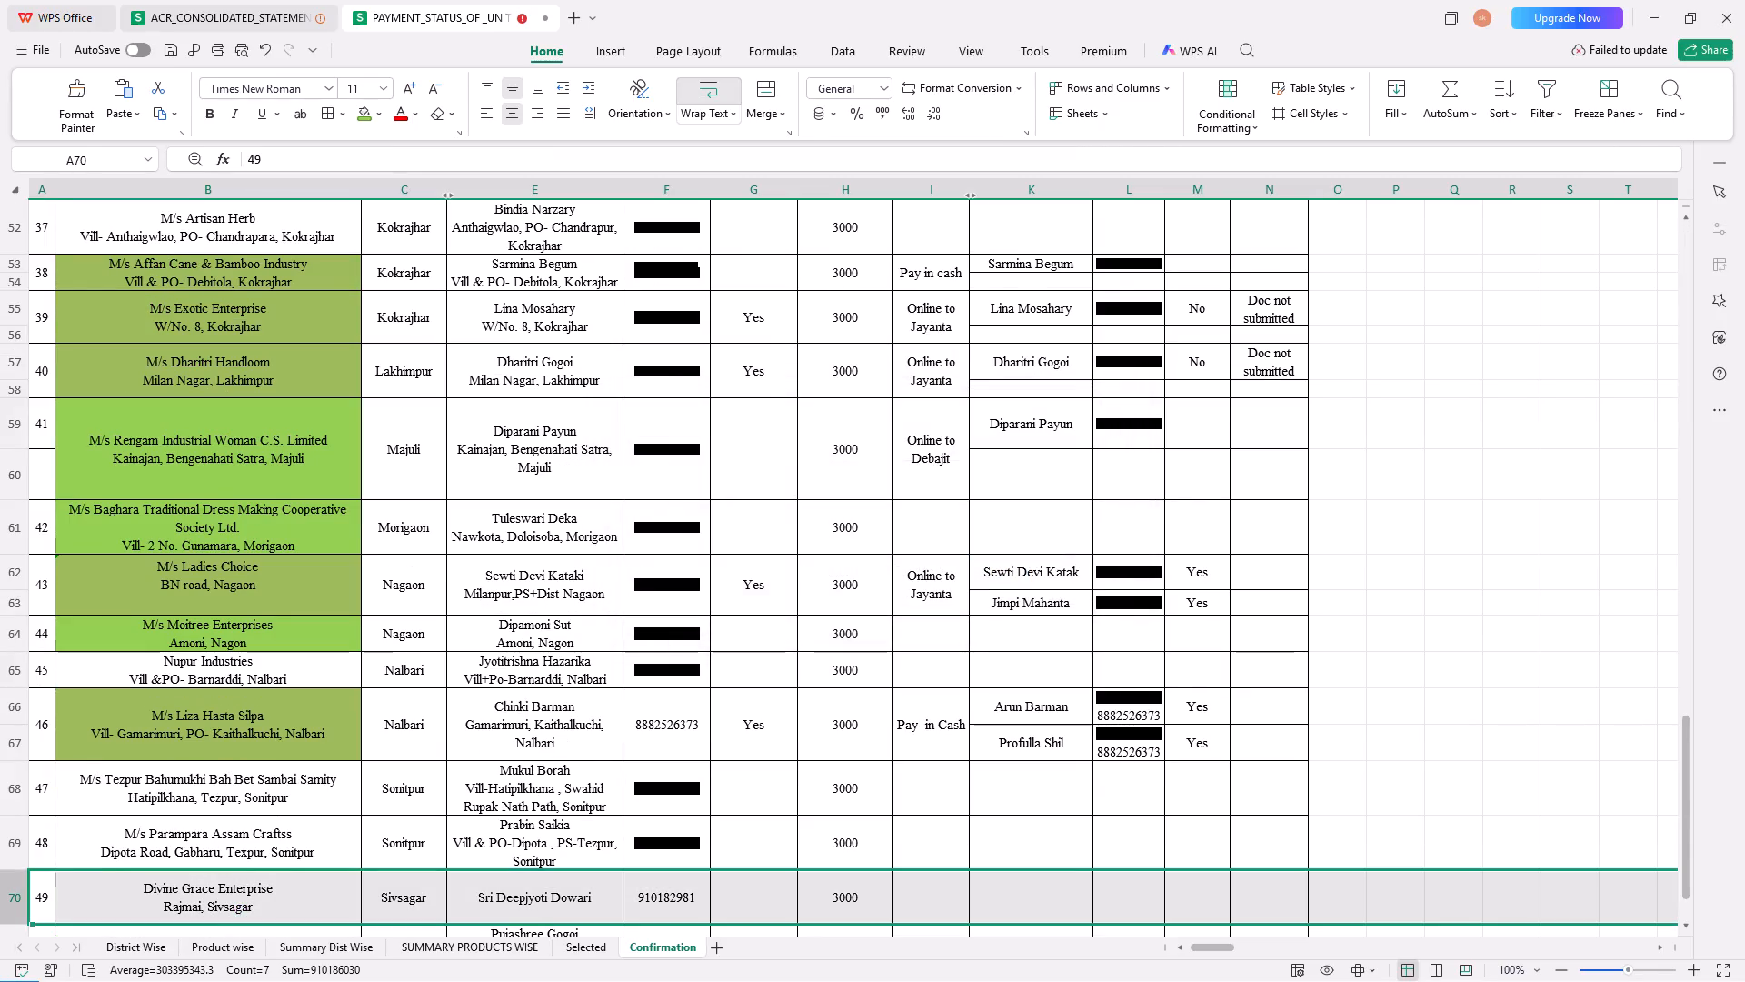
{"action": "scroll", "coordinate": [35, 922], "scroll_direction": "down", "scroll_amount": 1}
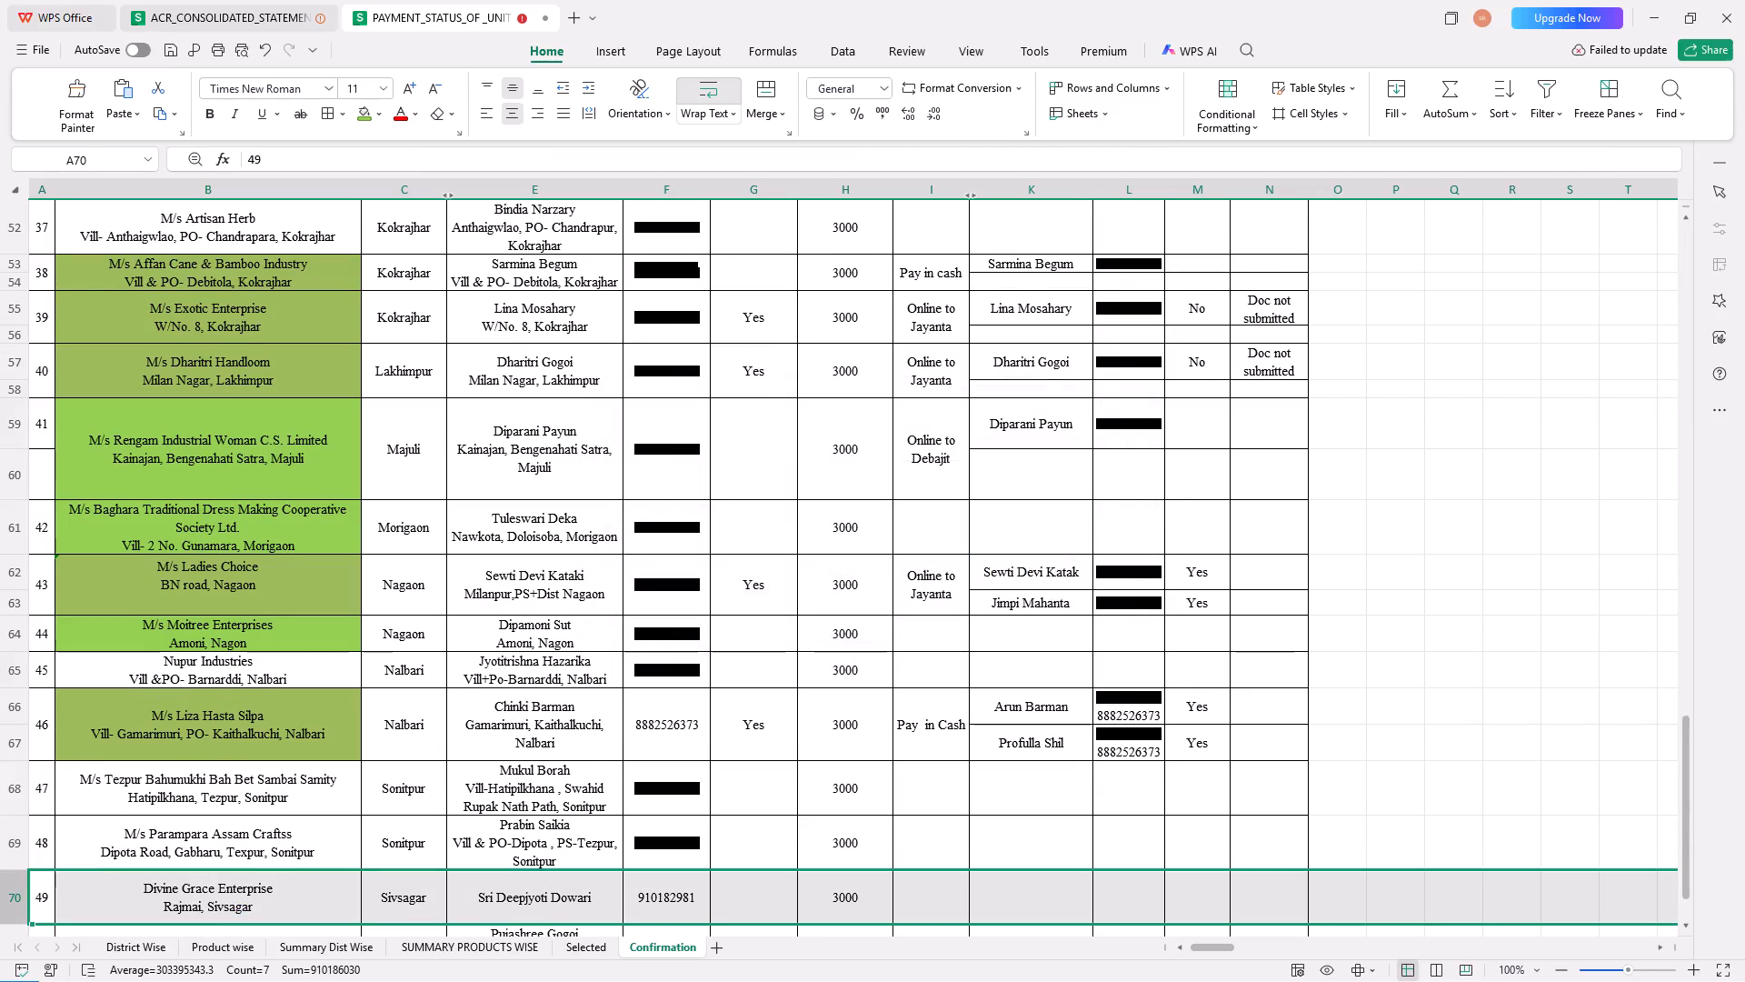
{"action": "left_click", "coordinate": [8, 868]}
{"action": "left_click", "coordinate": [16, 887]}
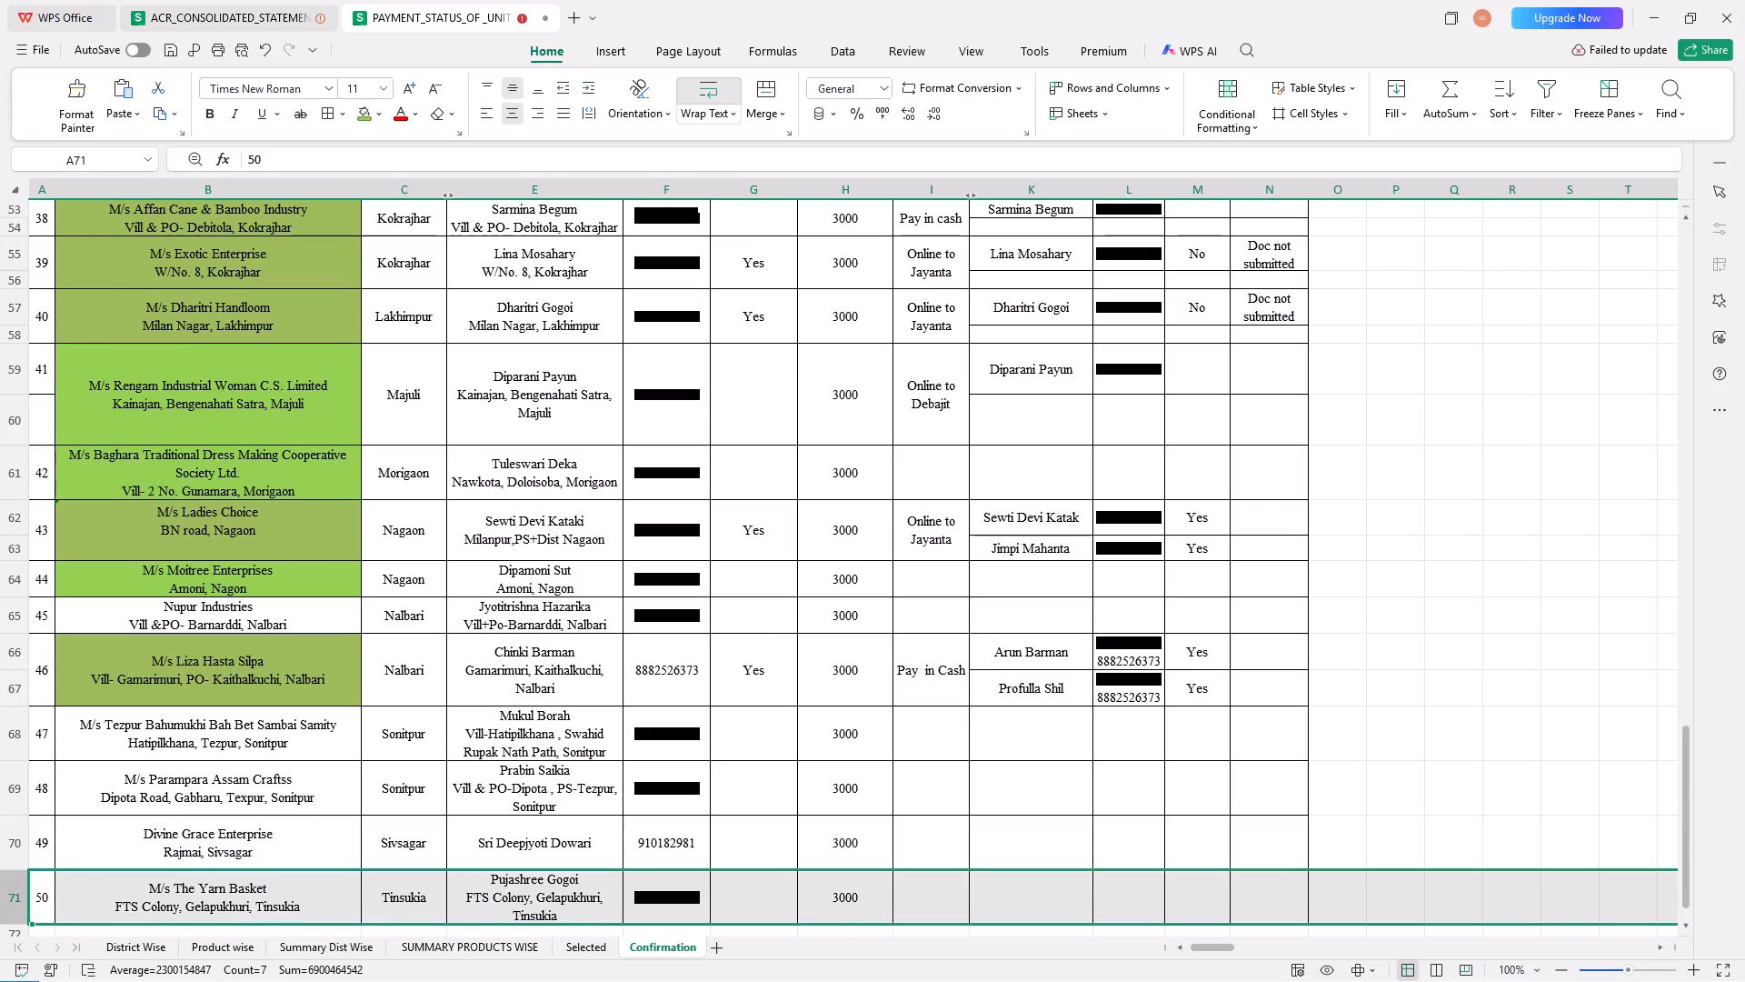
{"action": "key", "text": "ctrl+shift+equal"}
Merge Divine Grace Enterprise's unit name cell across rows 70 and 71 (B70:B71).
{"action": "left_click", "coordinate": [137, 852]}
{"action": "left_click_drag", "start_coordinate": [137, 834], "coordinate": [139, 870]}
{"action": "left_click", "coordinate": [782, 109]}
{"action": "left_click", "coordinate": [823, 159]}
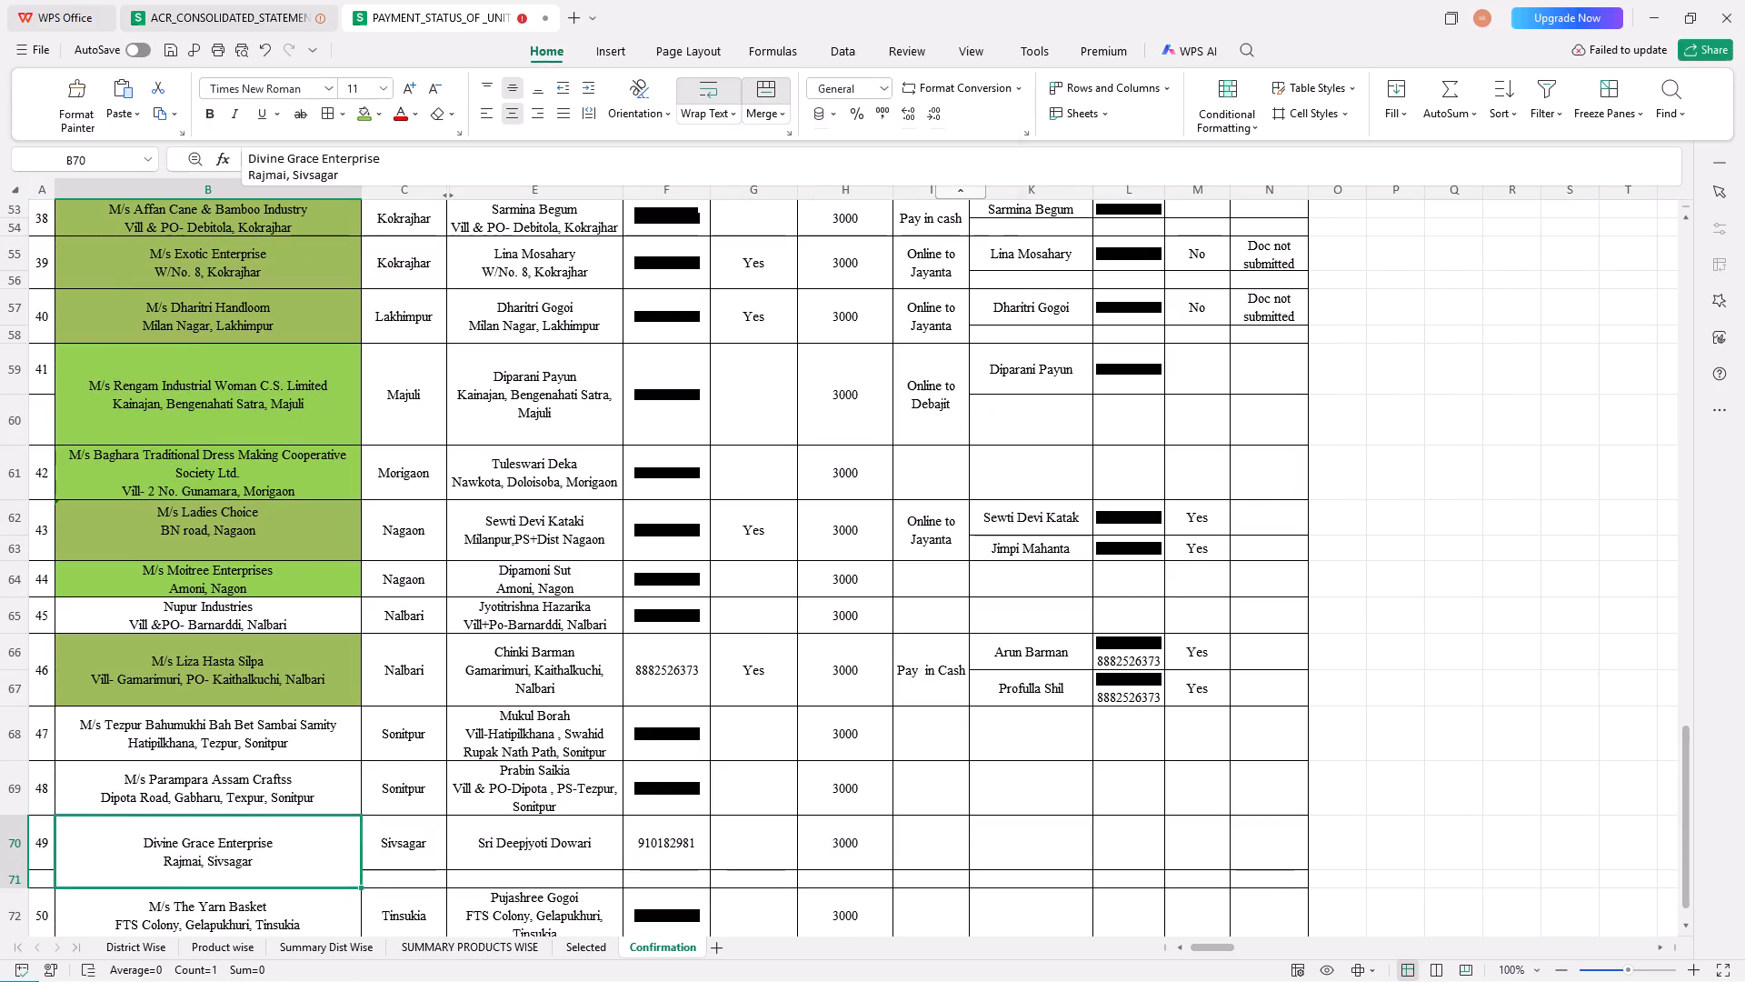
Merge Divine Grace Enterprise's district cell across rows 70 and 71 (C70:C71).
{"action": "left_click_drag", "start_coordinate": [403, 842], "coordinate": [410, 867]}
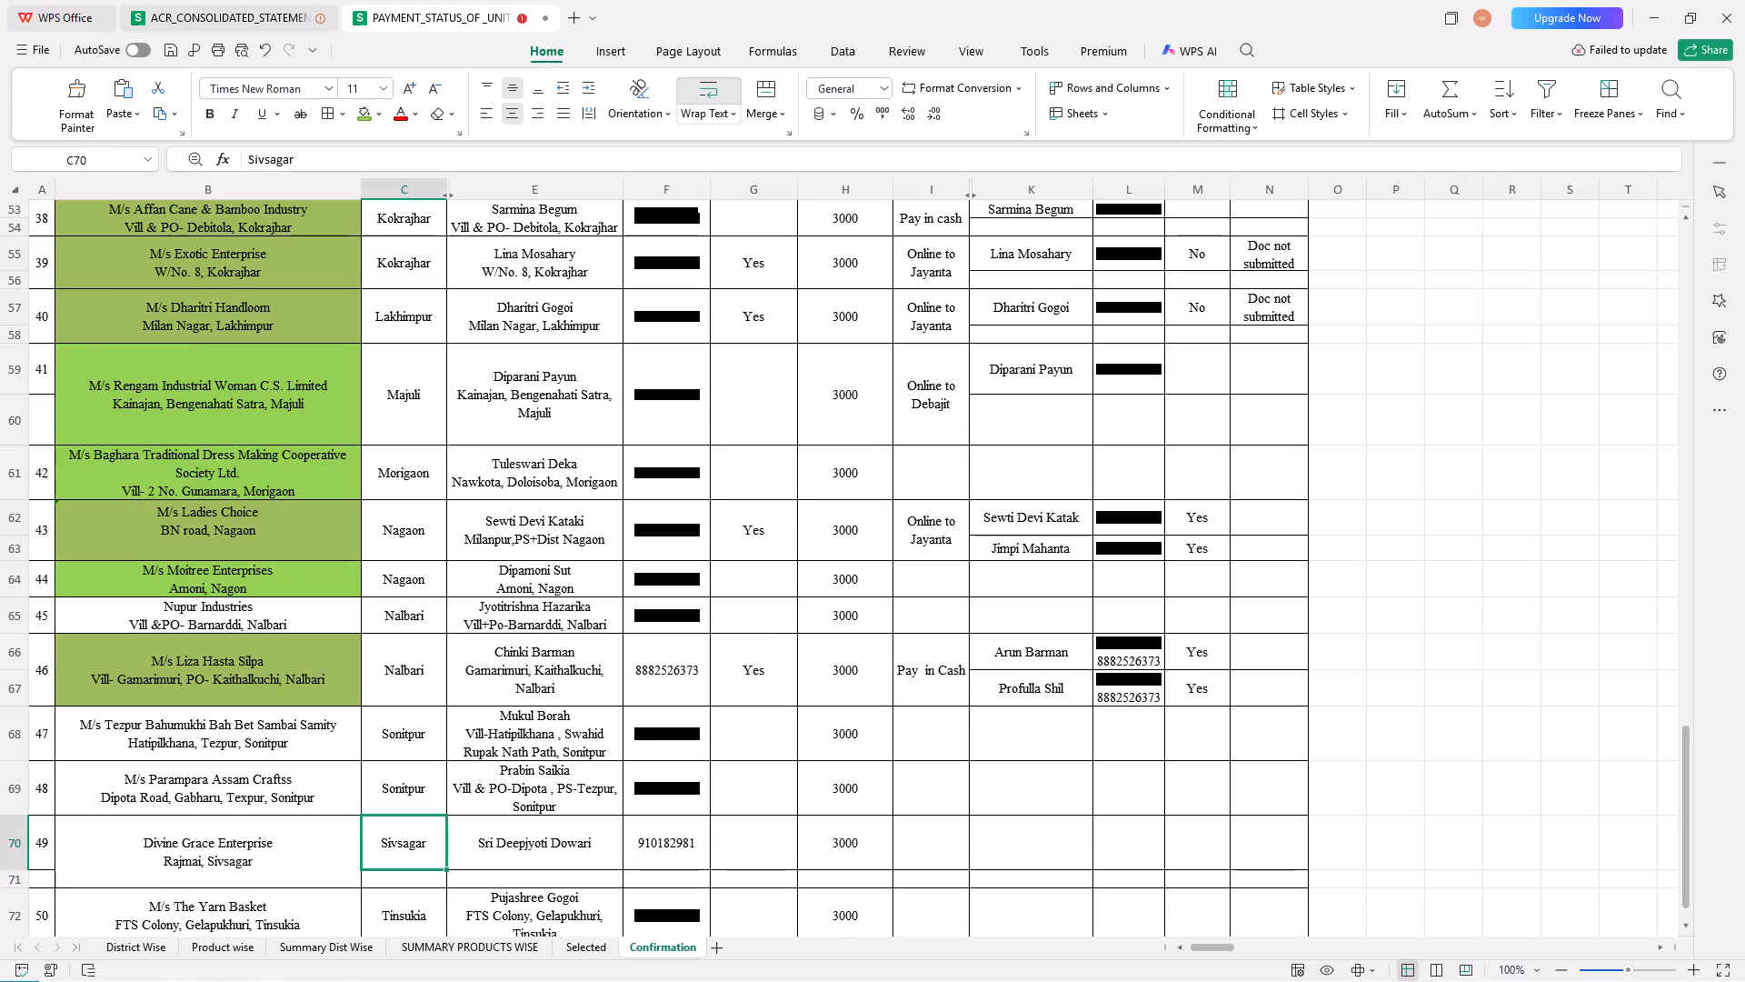
{"action": "left_click_drag", "start_coordinate": [400, 847], "coordinate": [403, 869]}
{"action": "left_click", "coordinate": [778, 116]}
{"action": "left_click", "coordinate": [803, 161]}
{"action": "left_click", "coordinate": [416, 838]}
{"action": "left_click", "coordinate": [565, 845]}
{"action": "left_click_drag", "start_coordinate": [407, 849], "coordinate": [411, 872]}
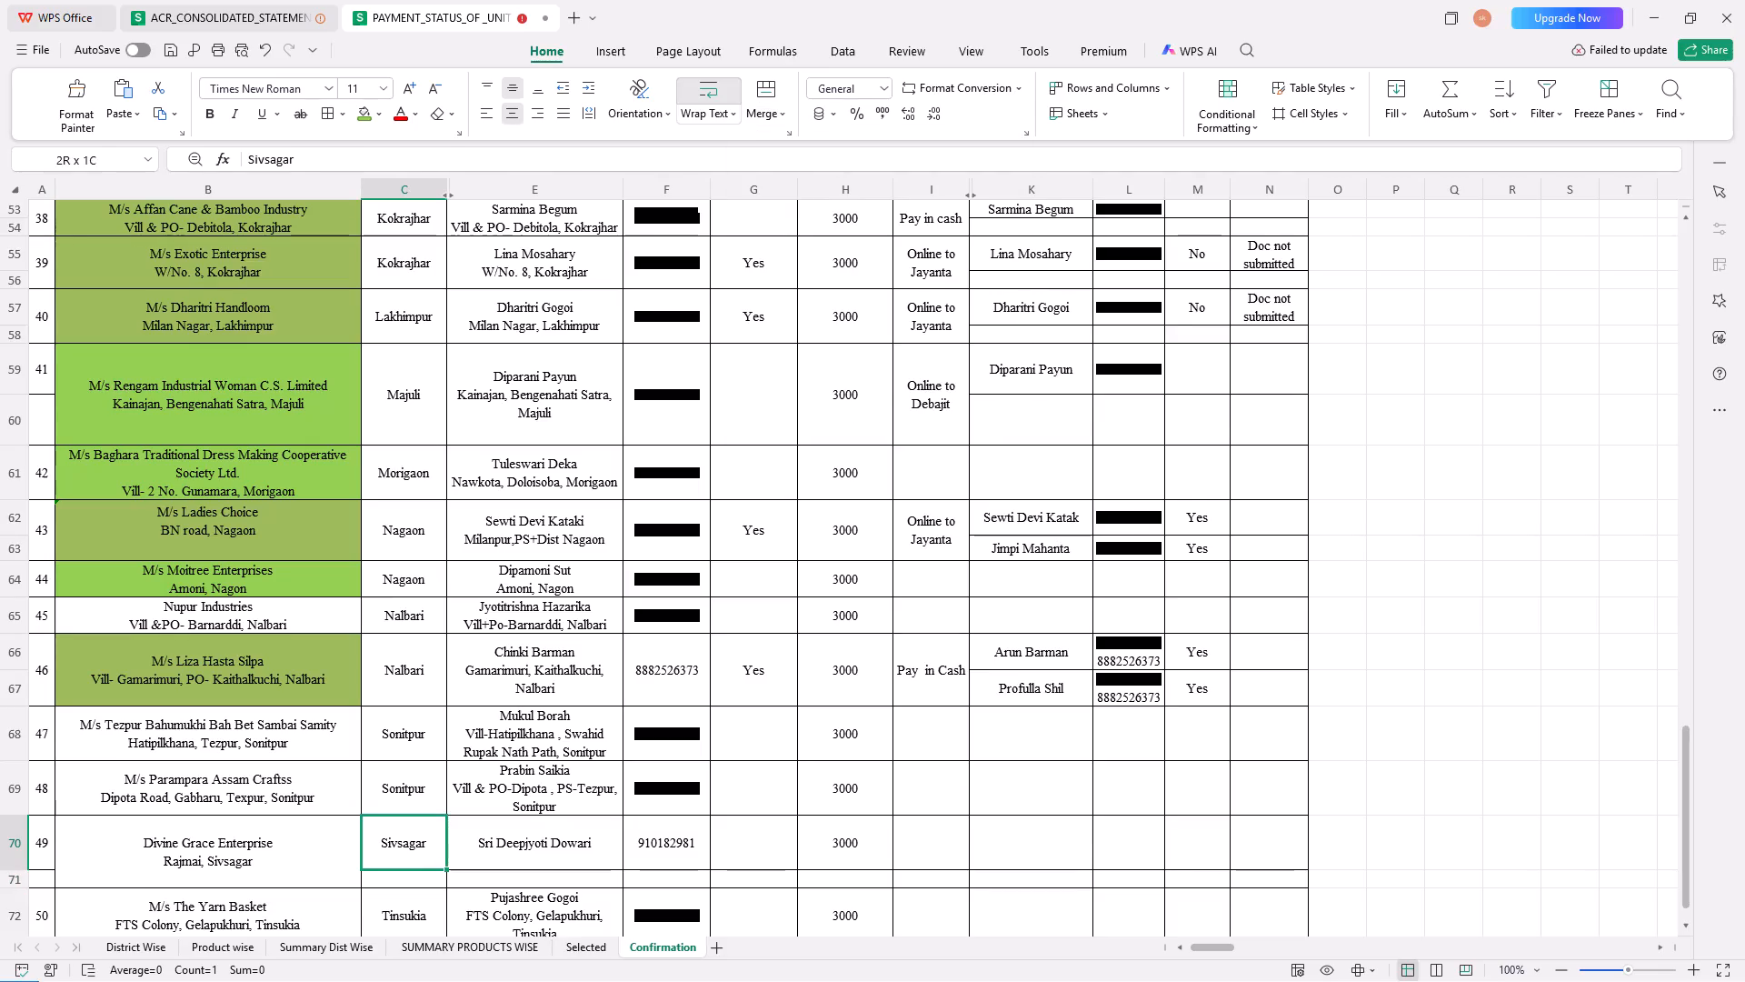
{"action": "left_click_drag", "start_coordinate": [411, 872], "coordinate": [411, 873]}
{"action": "left_click", "coordinate": [771, 110]}
{"action": "left_click", "coordinate": [838, 164]}
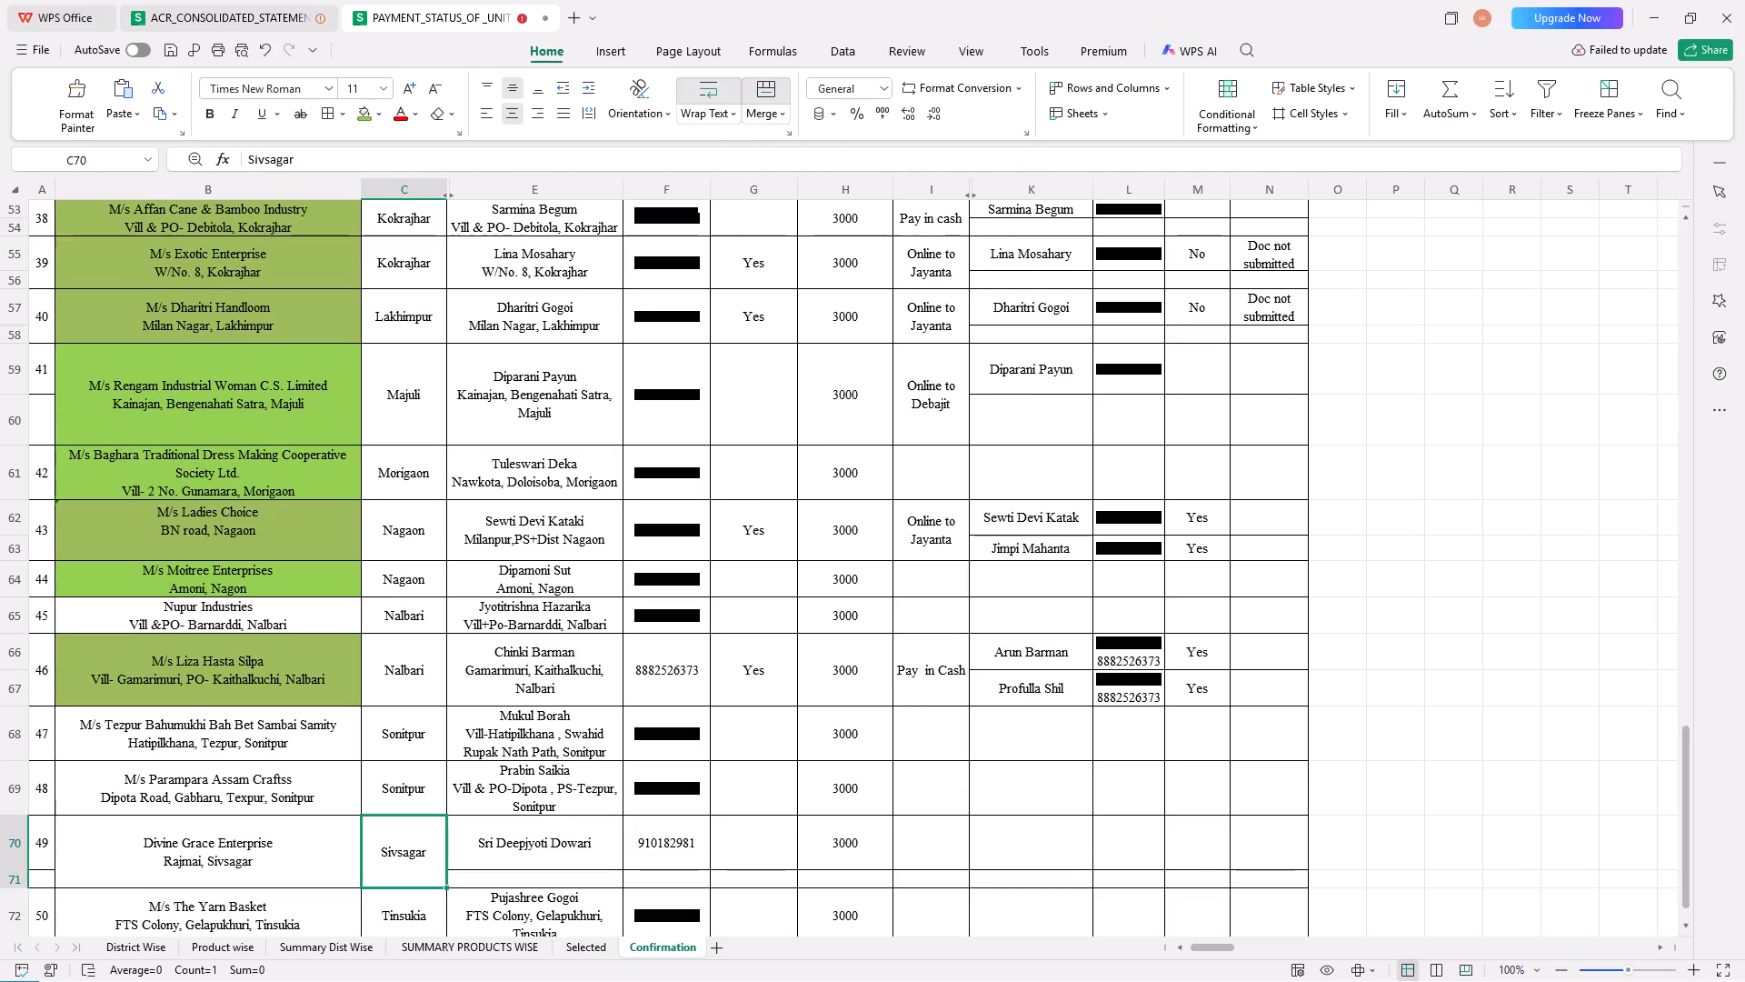
Copy the merged district cell's formatting onto E70:H71 so the proprietor, contact, confirmation and rent cells each span both rows.
{"action": "left_click", "coordinate": [419, 849]}
{"action": "left_click", "coordinate": [85, 118]}
{"action": "left_click_drag", "start_coordinate": [517, 837], "coordinate": [818, 869]}
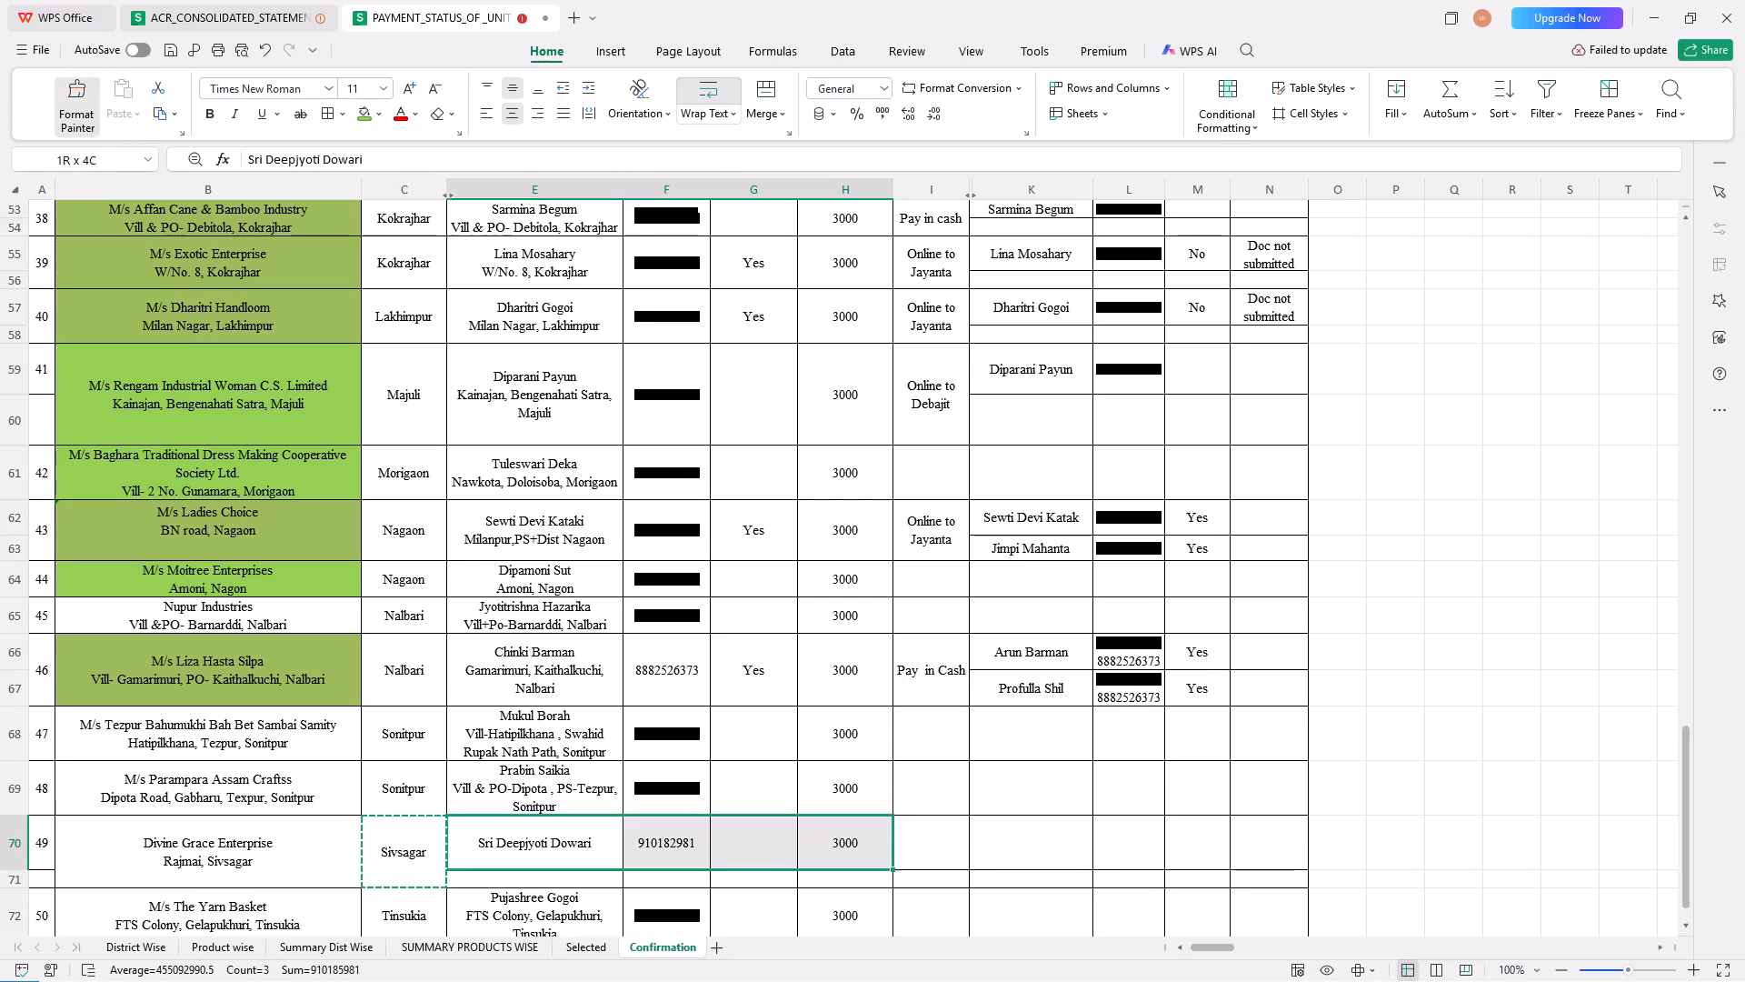
{"action": "left_click_drag", "start_coordinate": [818, 869], "coordinate": [835, 876]}
{"action": "left_click", "coordinate": [1051, 839]}
{"action": "left_click", "coordinate": [764, 880]}
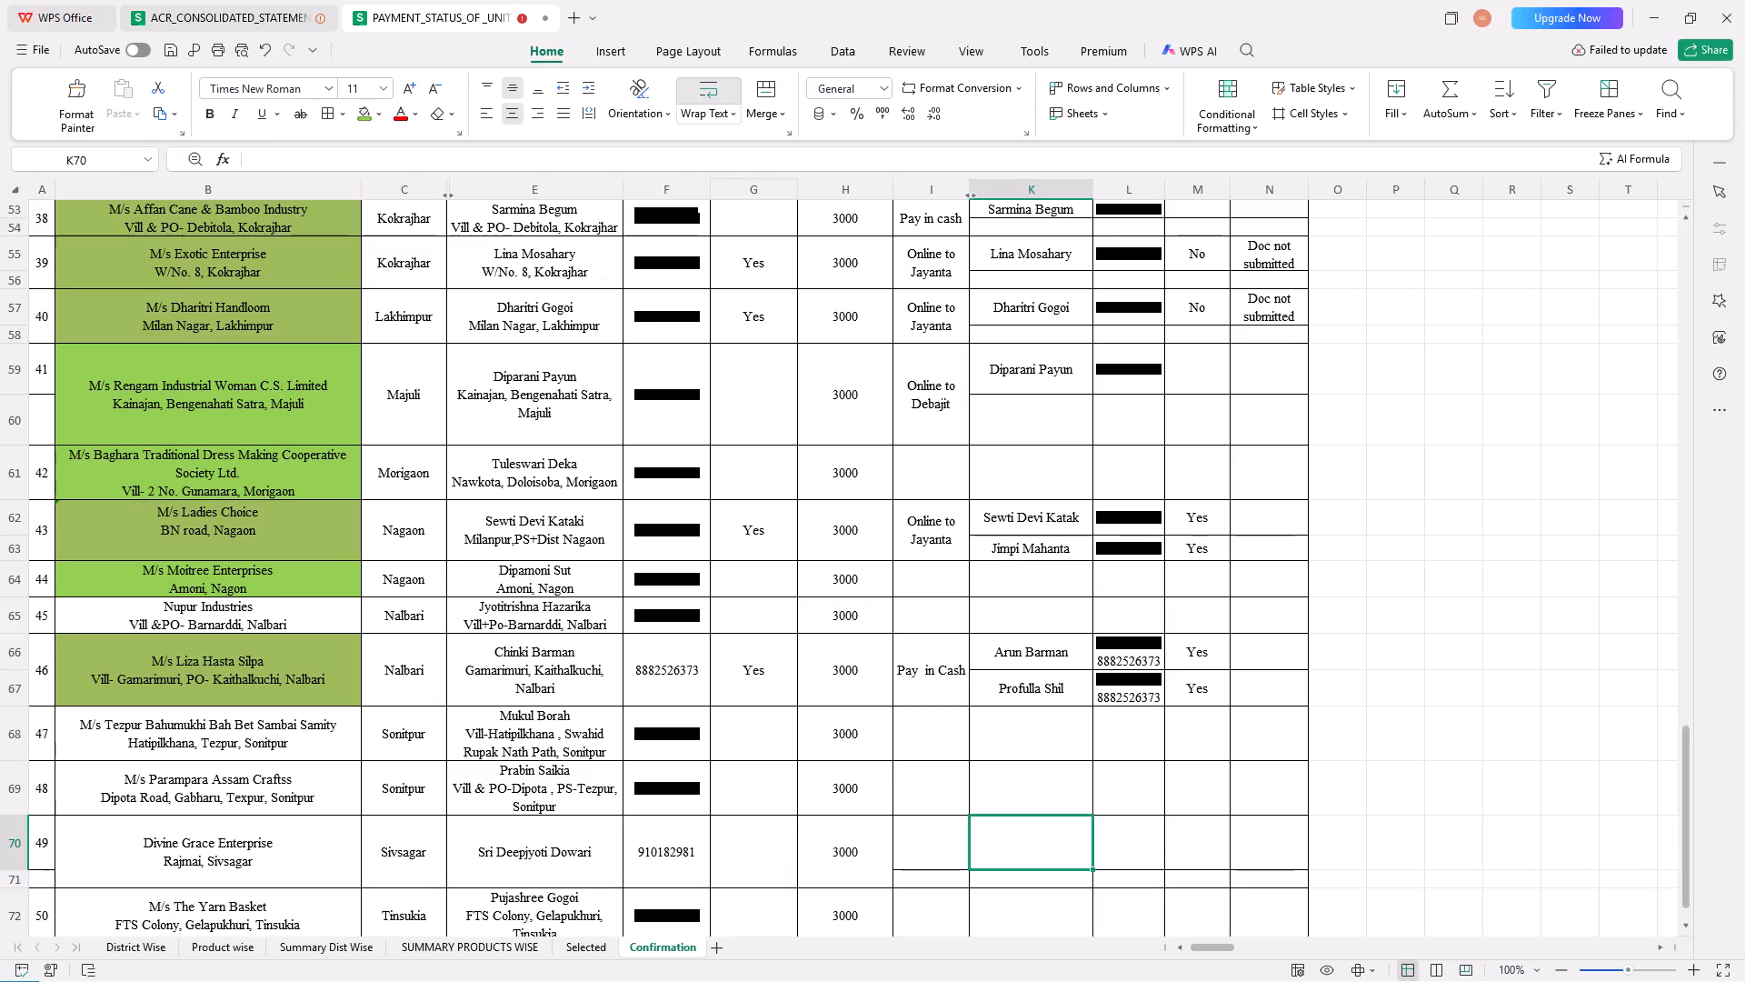
Enter "Pay in cash" as Divine Grace Enterprise's payment status in I70.
{"action": "left_click", "coordinate": [923, 848]}
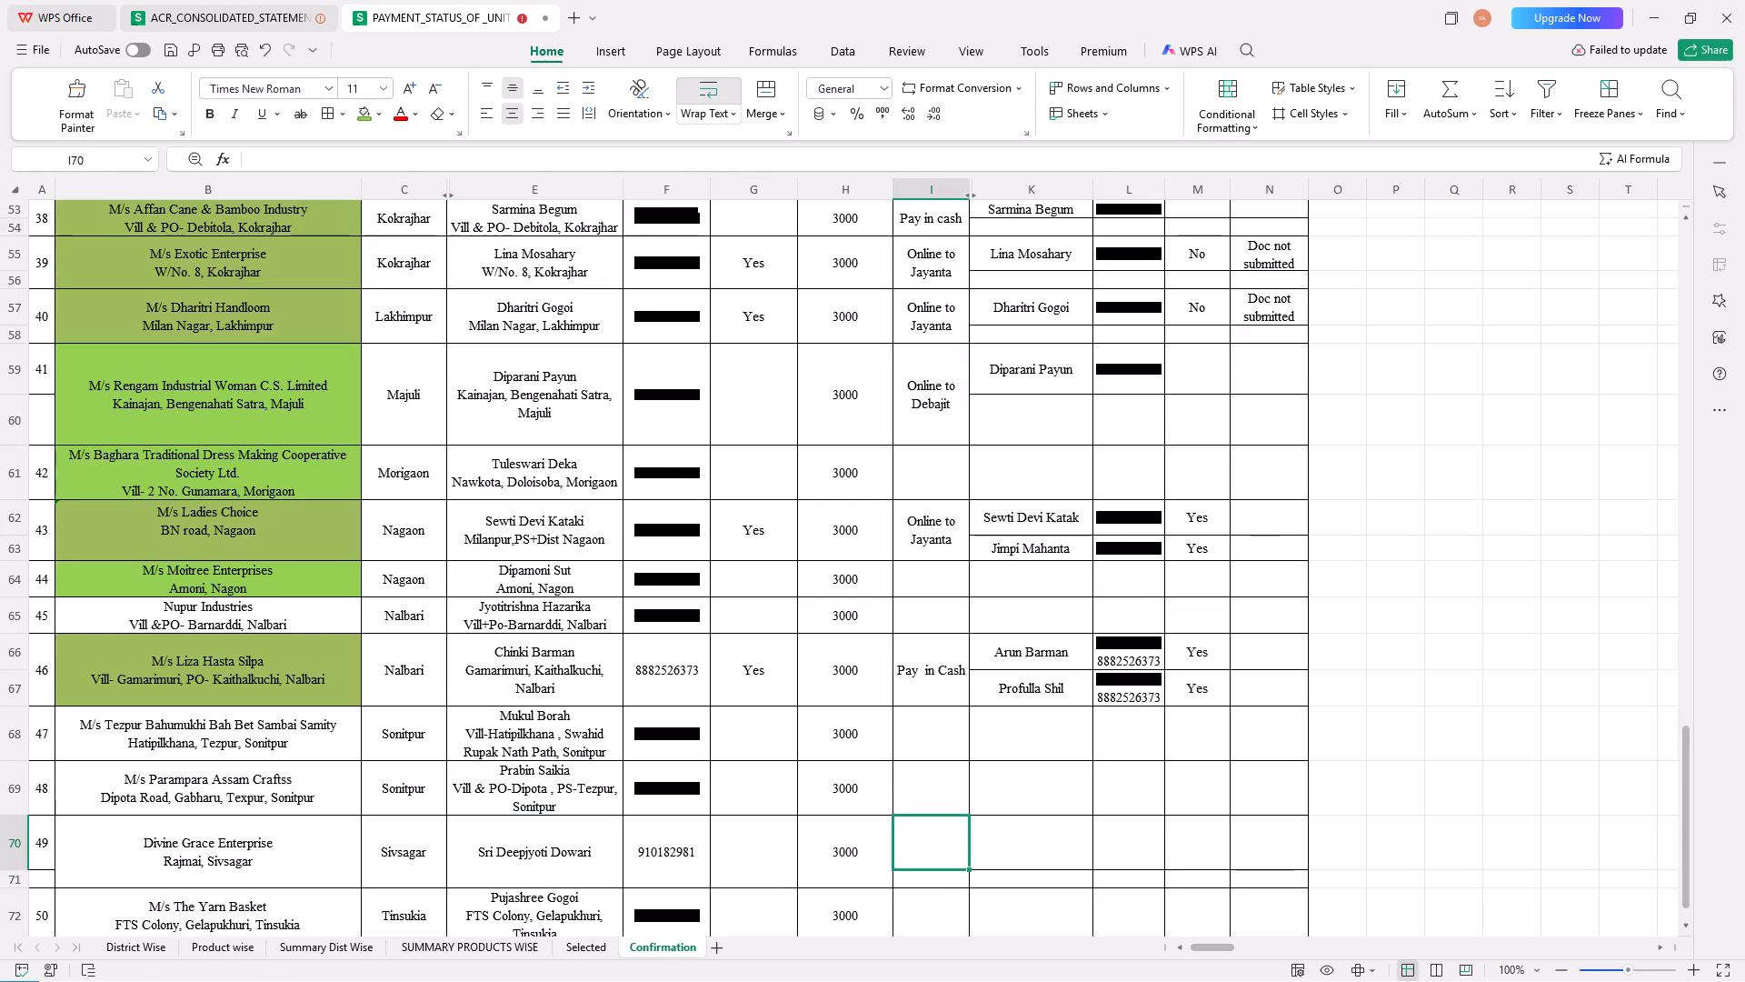
{"action": "double_click", "coordinate": [940, 856]}
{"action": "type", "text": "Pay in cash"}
{"action": "double_click", "coordinate": [917, 860]}
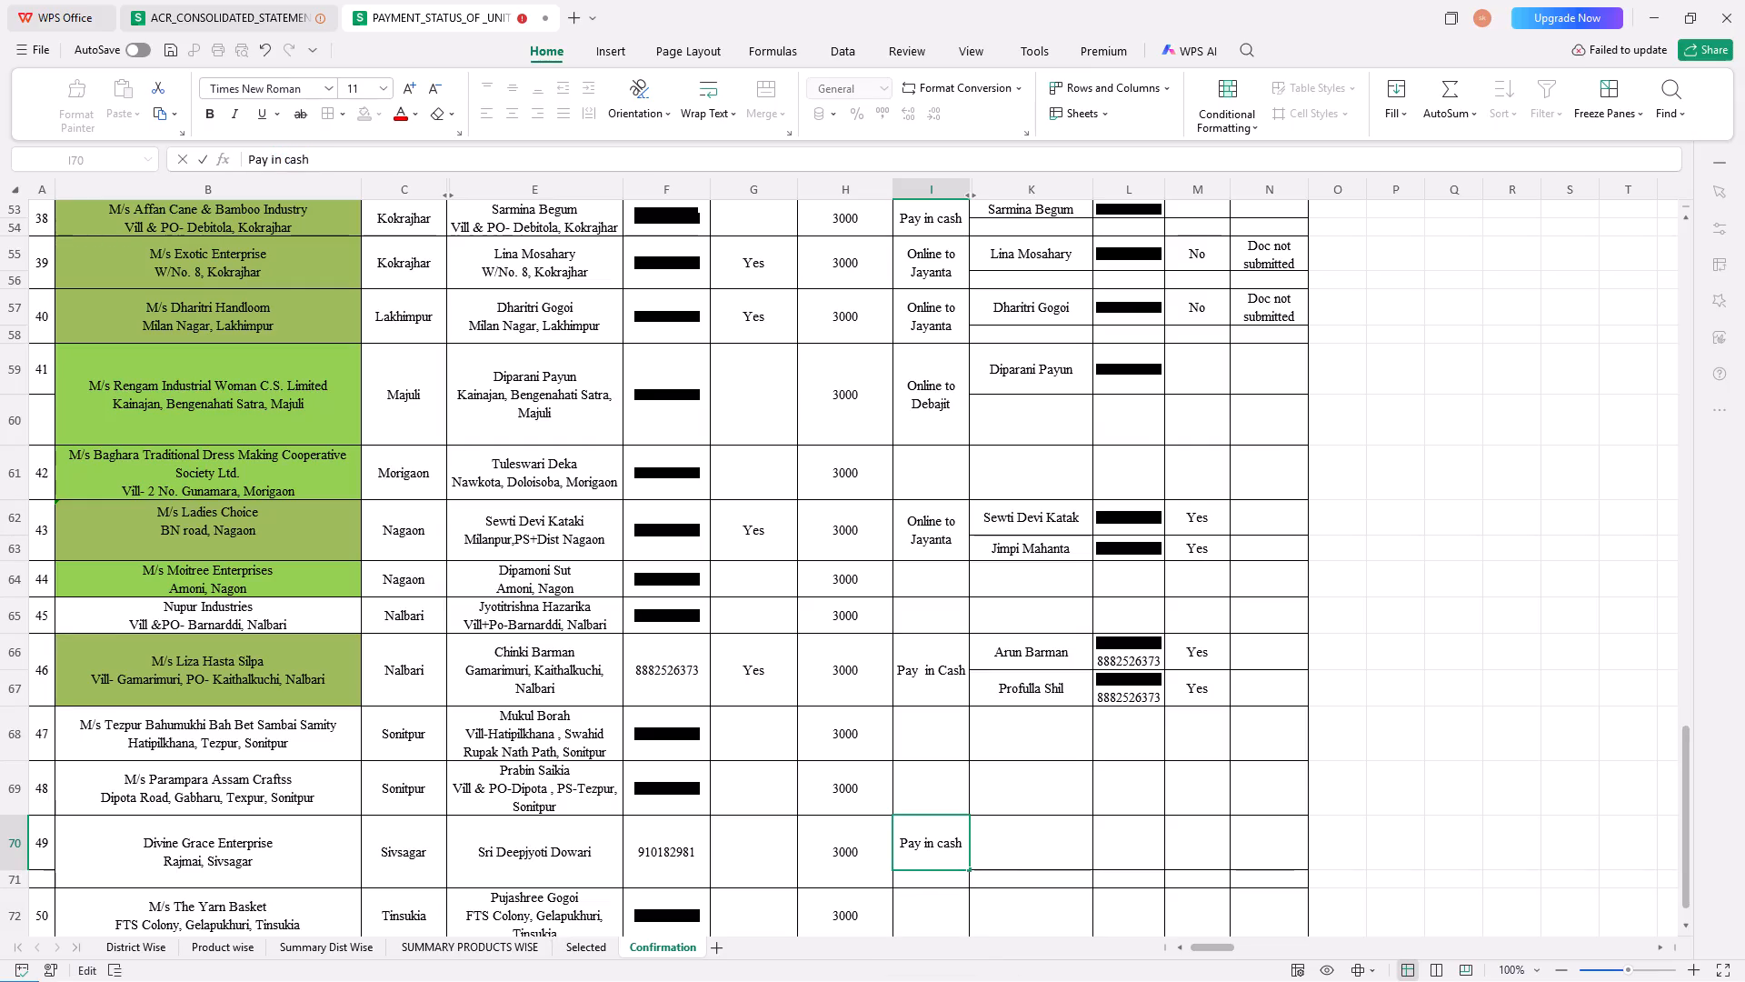
{"action": "left_click", "coordinate": [1018, 874]}
{"action": "left_click", "coordinate": [1025, 844]}
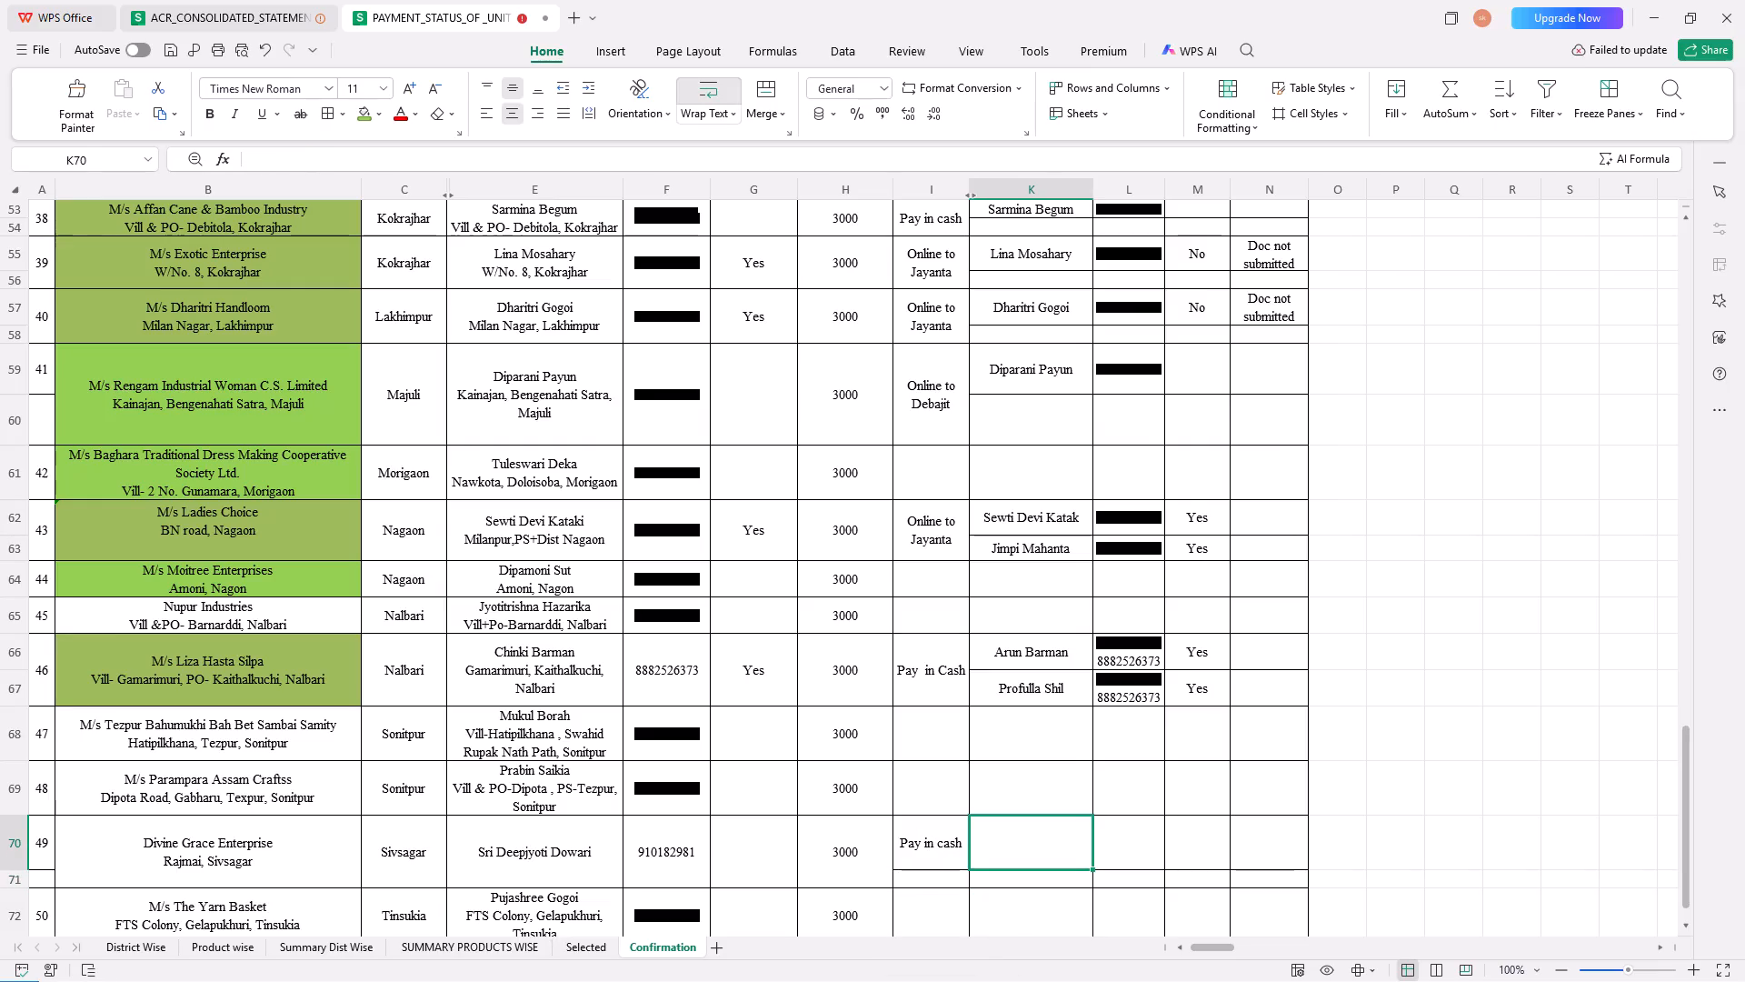
Merge Divine Grace Enterprise's payment status cell across rows 70 and 71 (I70:I71).
{"action": "left_click_drag", "start_coordinate": [921, 832], "coordinate": [921, 874]}
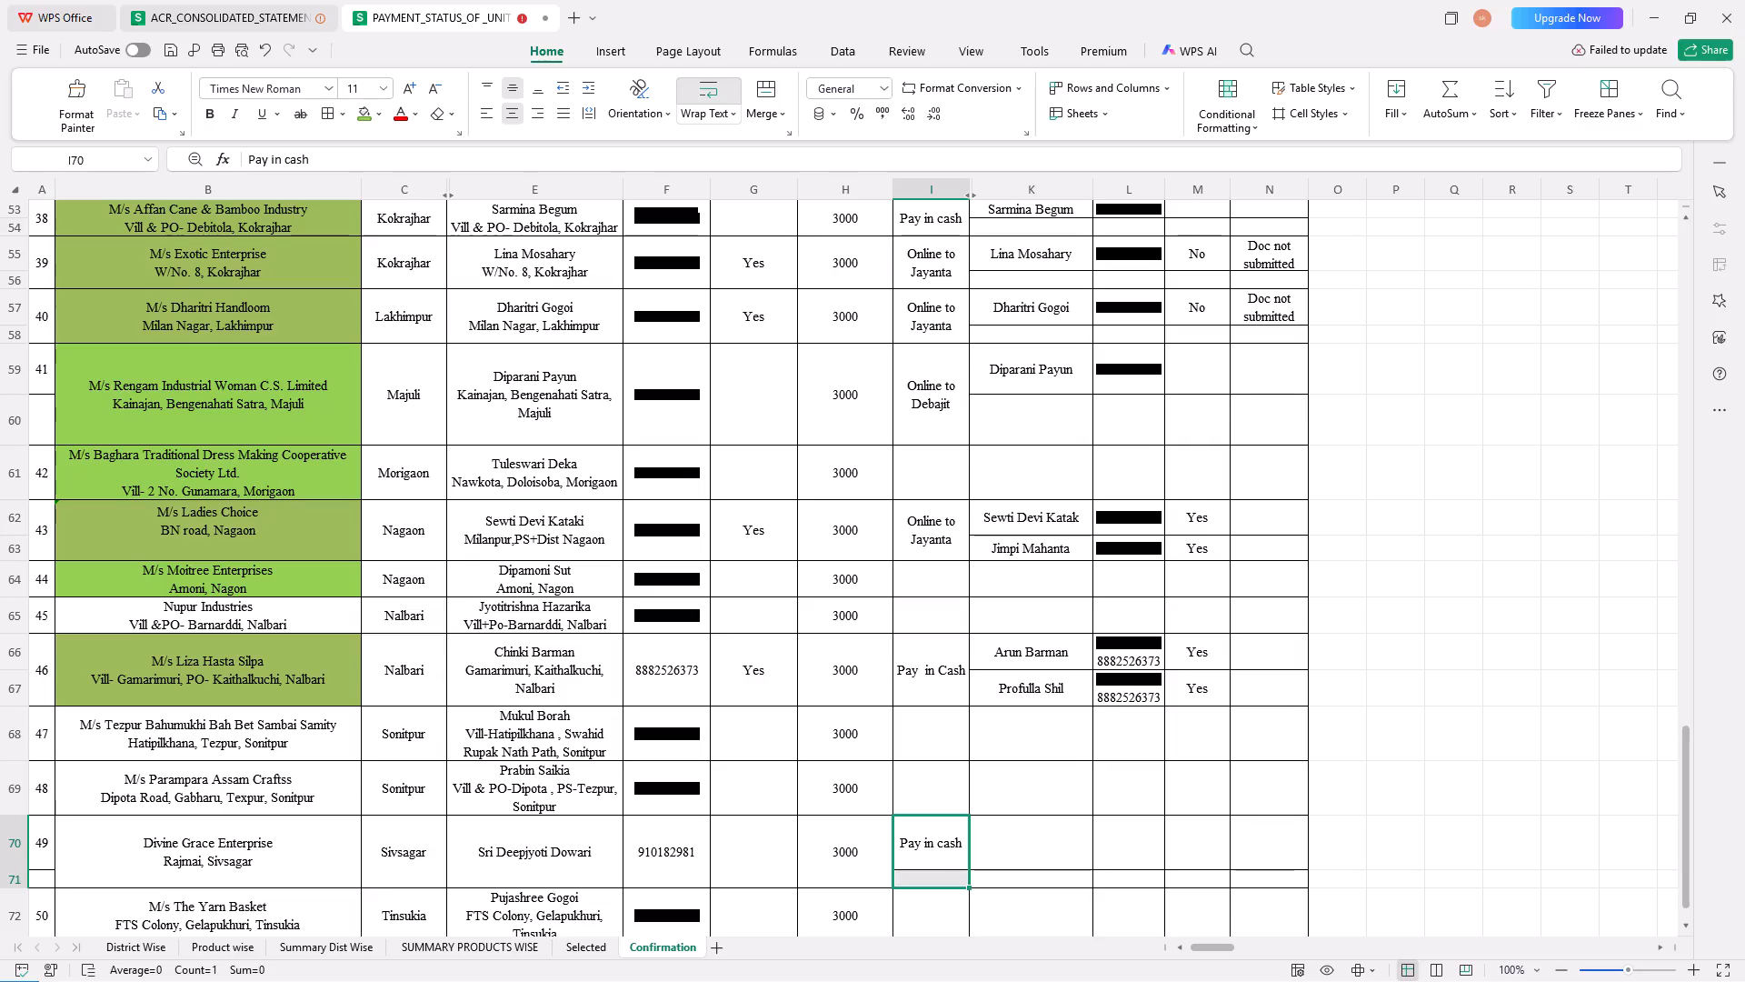
{"action": "left_click", "coordinate": [772, 113]}
{"action": "left_click", "coordinate": [853, 165]}
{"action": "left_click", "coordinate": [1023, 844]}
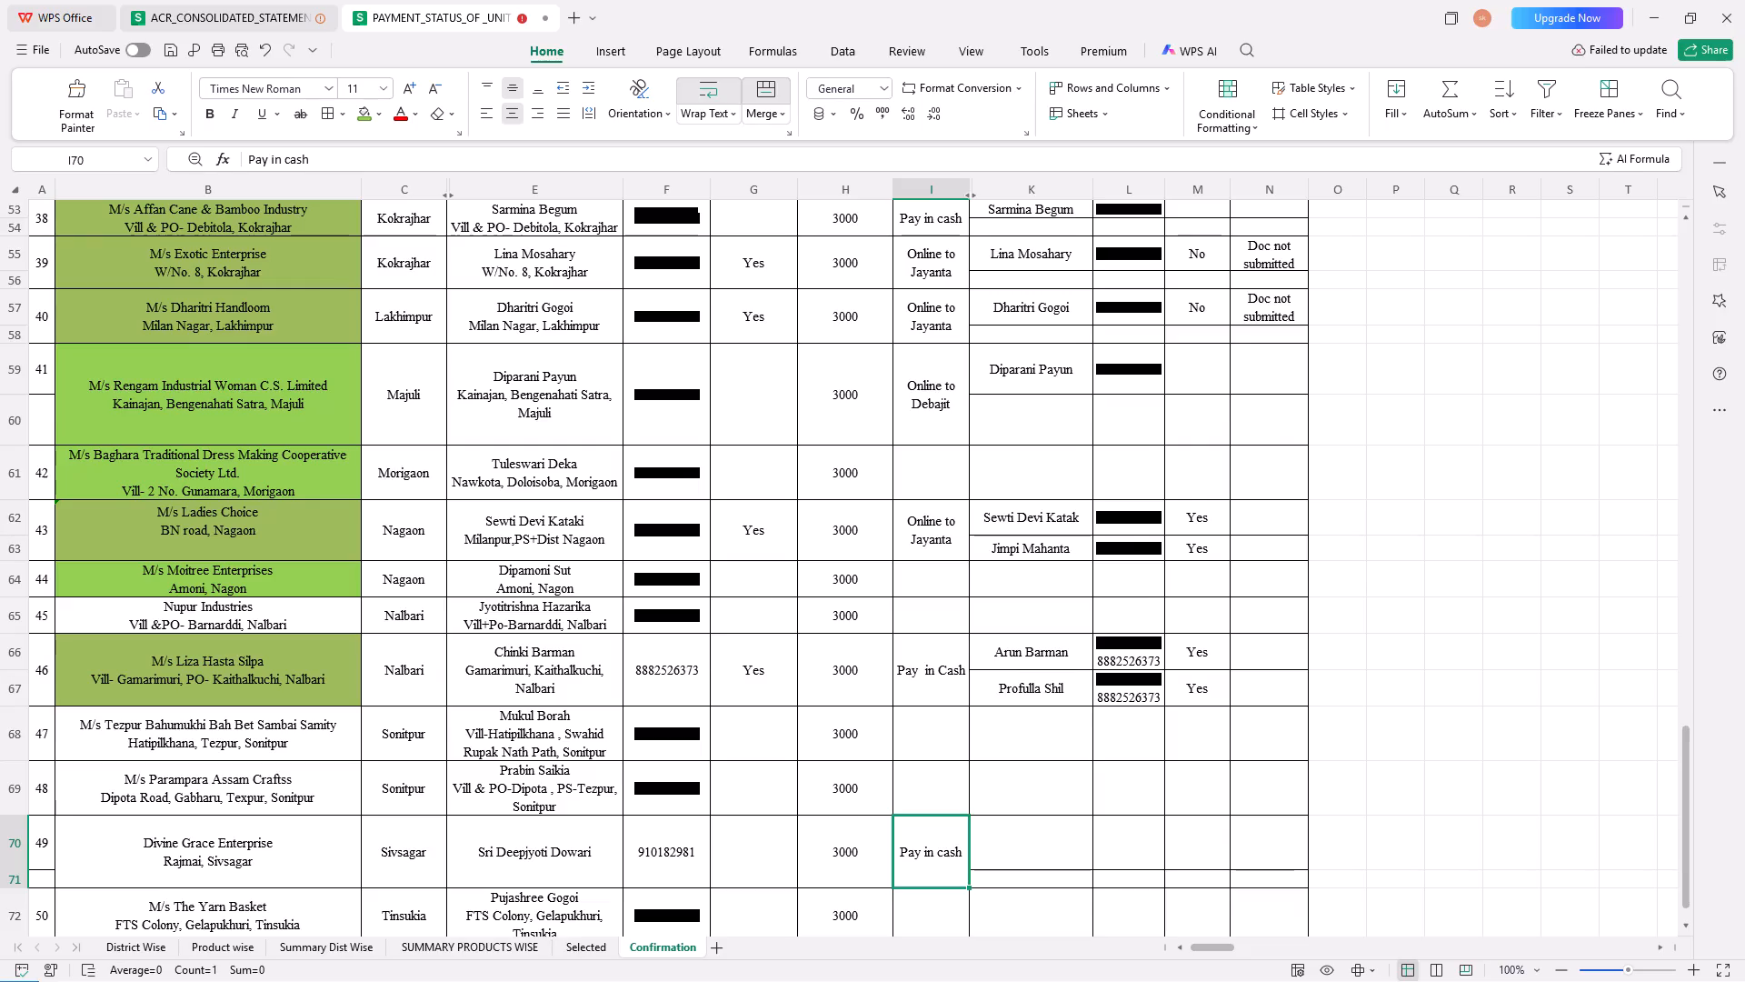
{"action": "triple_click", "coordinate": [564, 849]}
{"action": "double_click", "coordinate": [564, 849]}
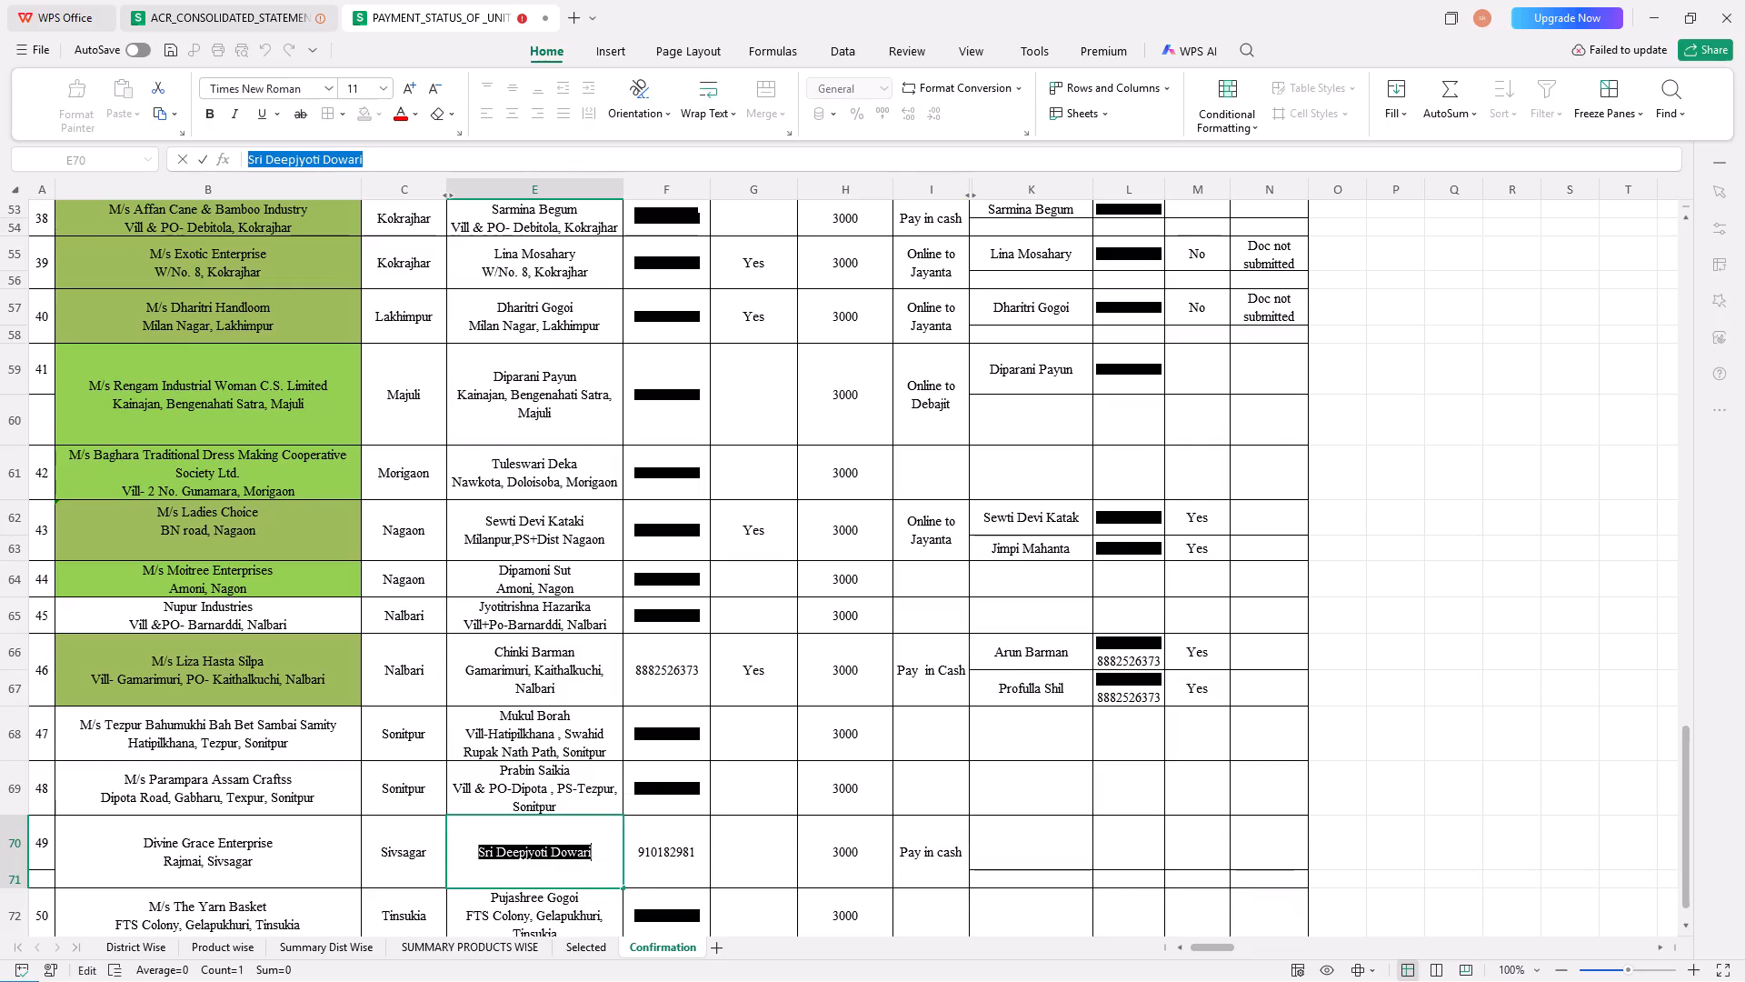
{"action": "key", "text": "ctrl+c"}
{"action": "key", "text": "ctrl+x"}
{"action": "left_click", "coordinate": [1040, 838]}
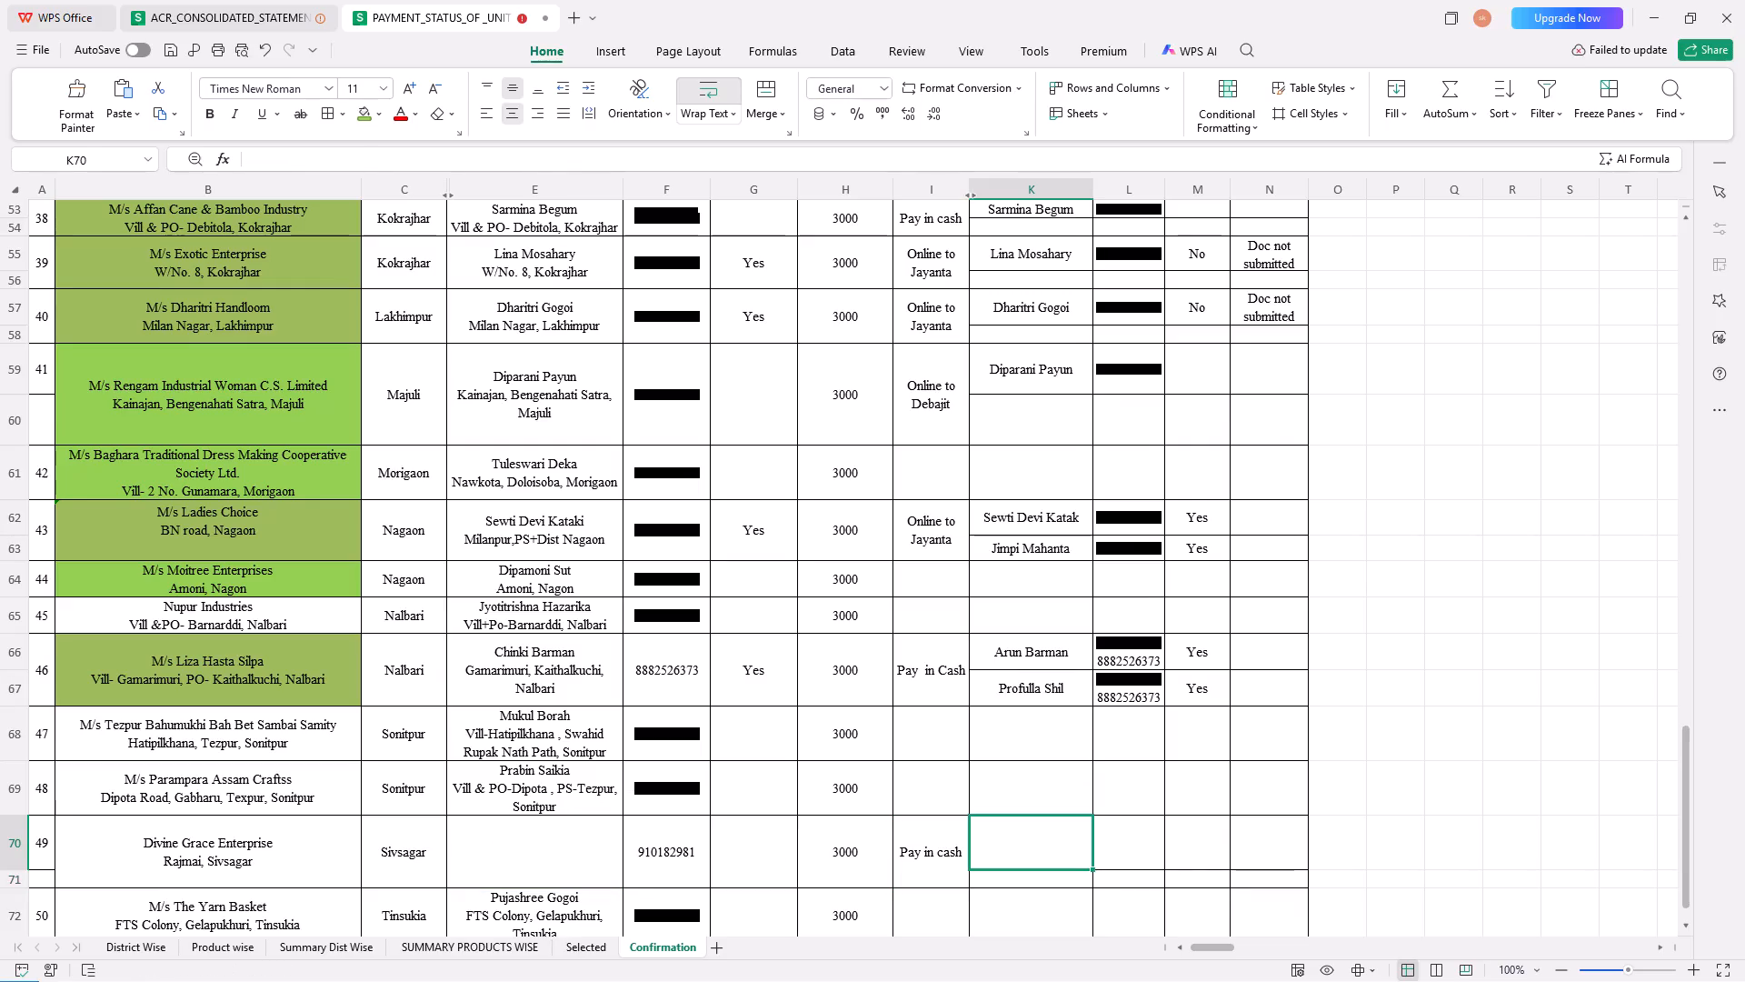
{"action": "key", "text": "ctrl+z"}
Copy Divine Grace Enterprise's proprietor name and contact number into the first representative's name and contact cells (K70 and L70).
{"action": "triple_click", "coordinate": [562, 855]}
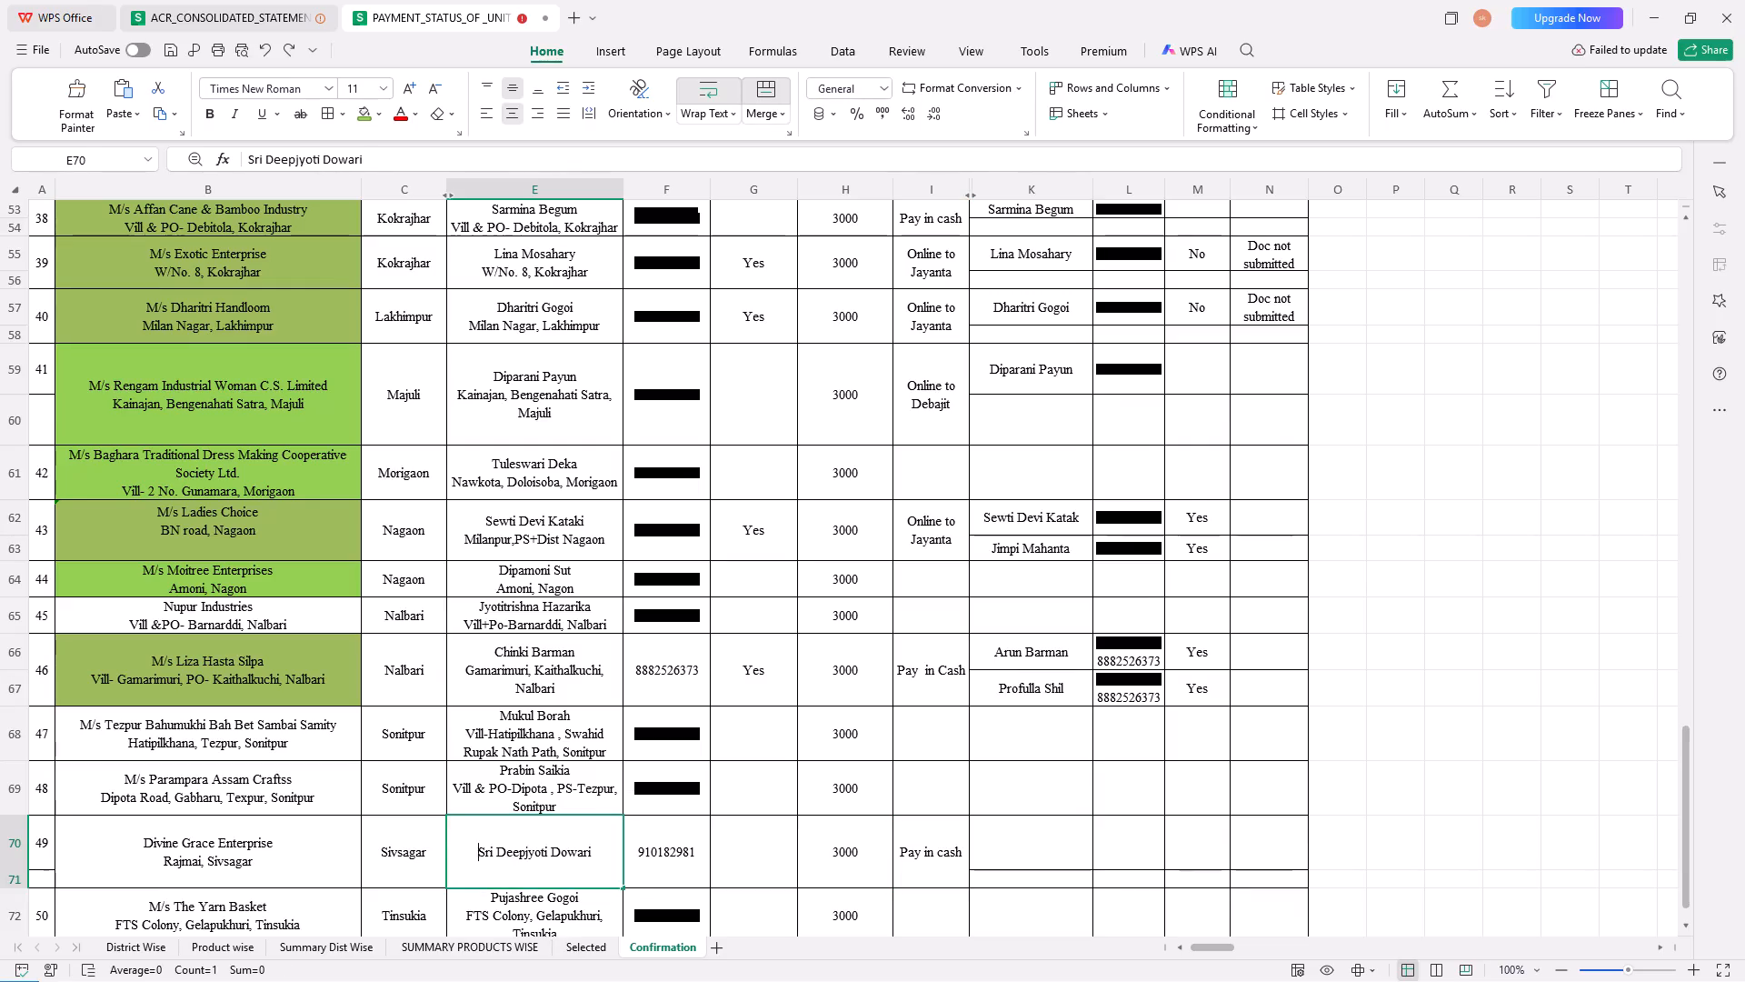
{"action": "double_click", "coordinate": [562, 855]}
{"action": "key", "text": "ctrl+c"}
{"action": "left_click", "coordinate": [1022, 857]}
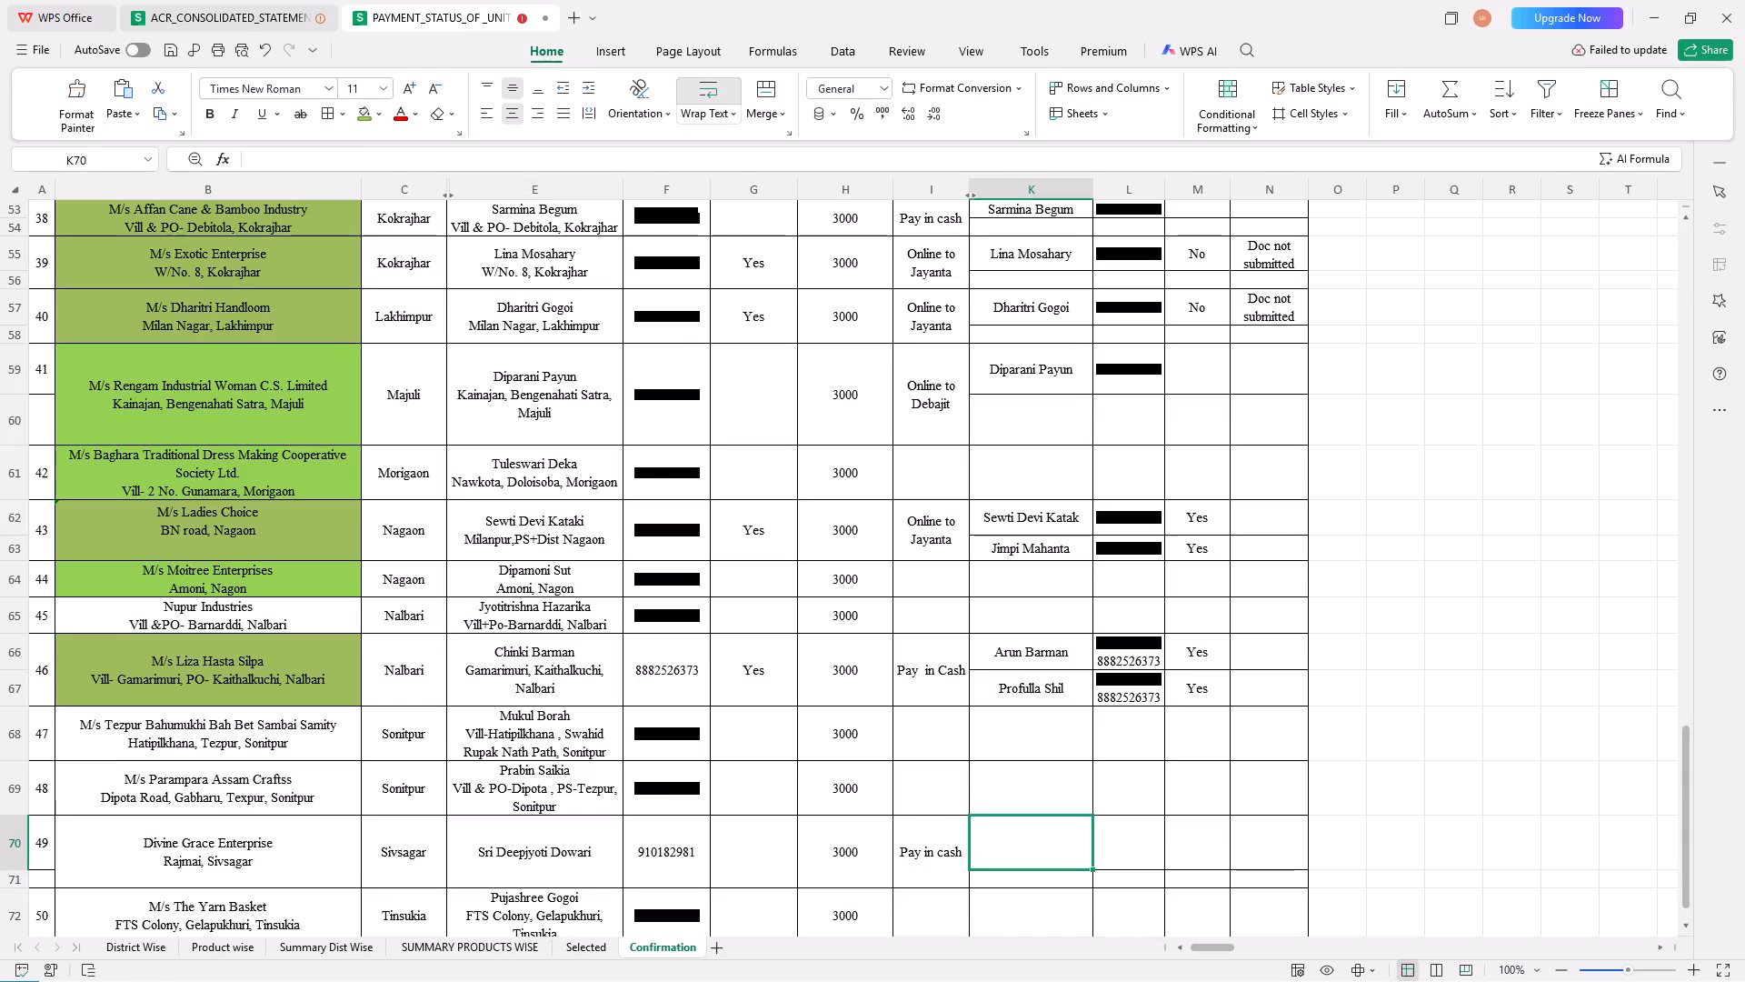
{"action": "key", "text": "ctrl+v"}
{"action": "triple_click", "coordinate": [666, 851]}
{"action": "left_click", "coordinate": [666, 851]}
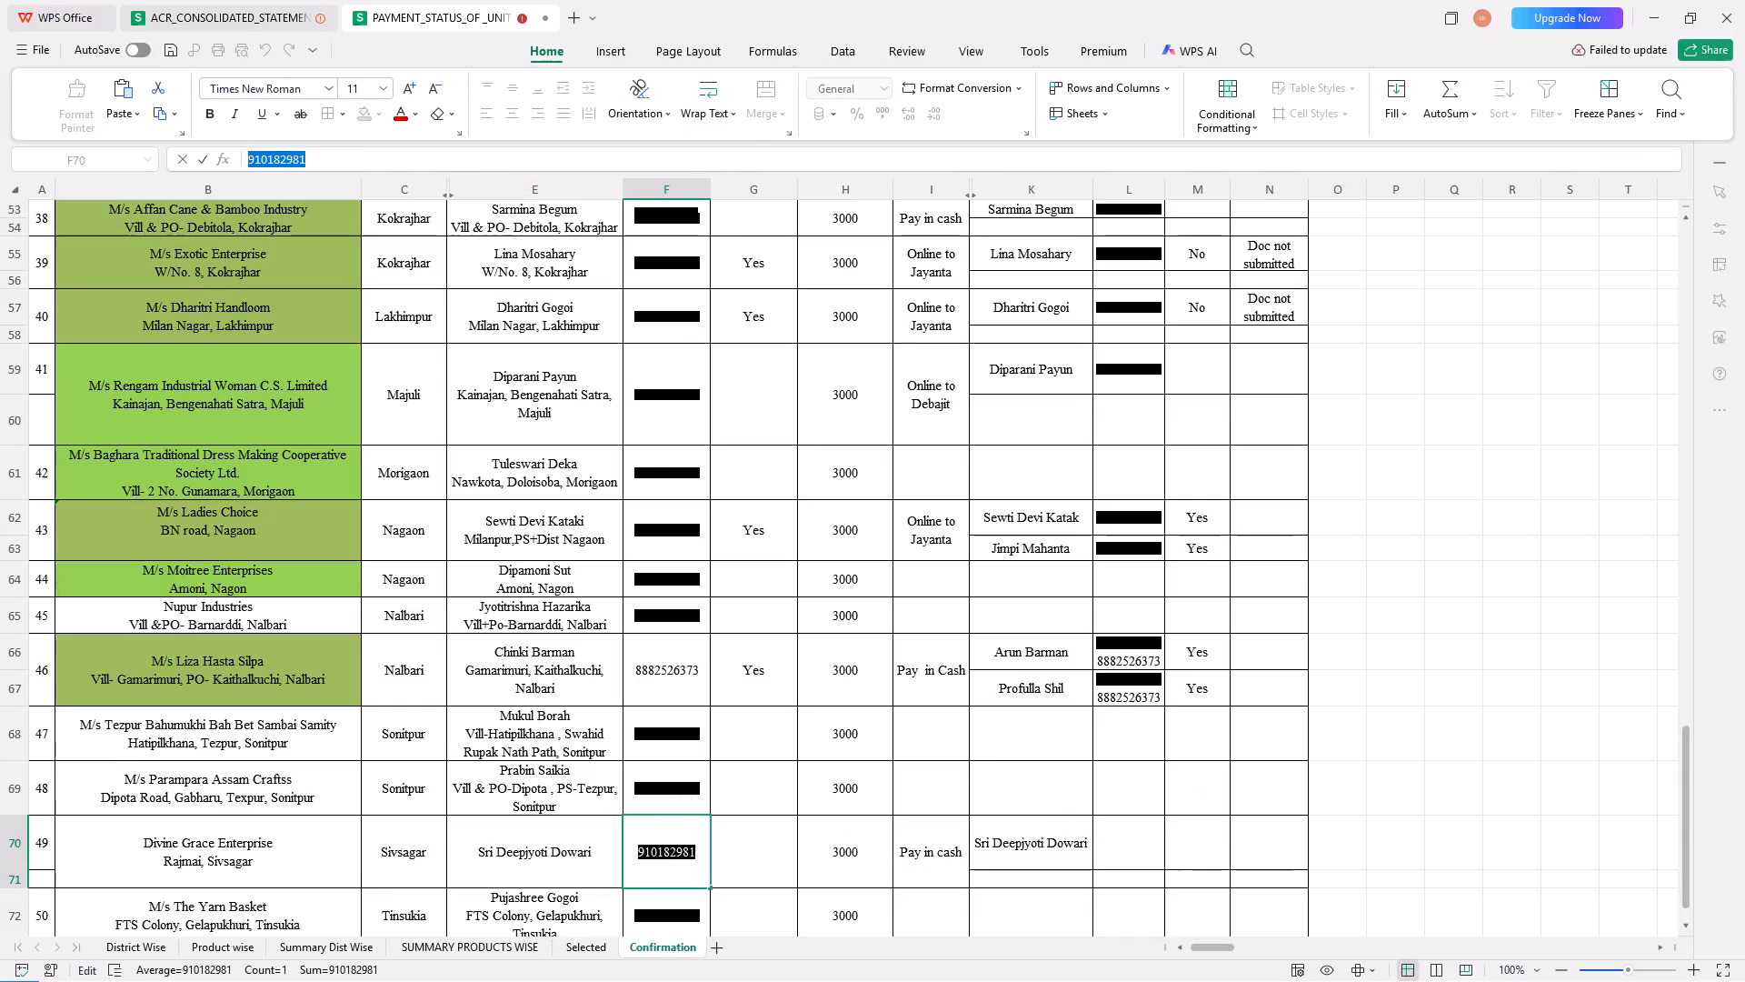
{"action": "key", "text": "ctrl+c"}
{"action": "left_click", "coordinate": [1117, 850]}
{"action": "key", "text": "ctrl+v"}
{"action": "left_click", "coordinate": [1222, 856]}
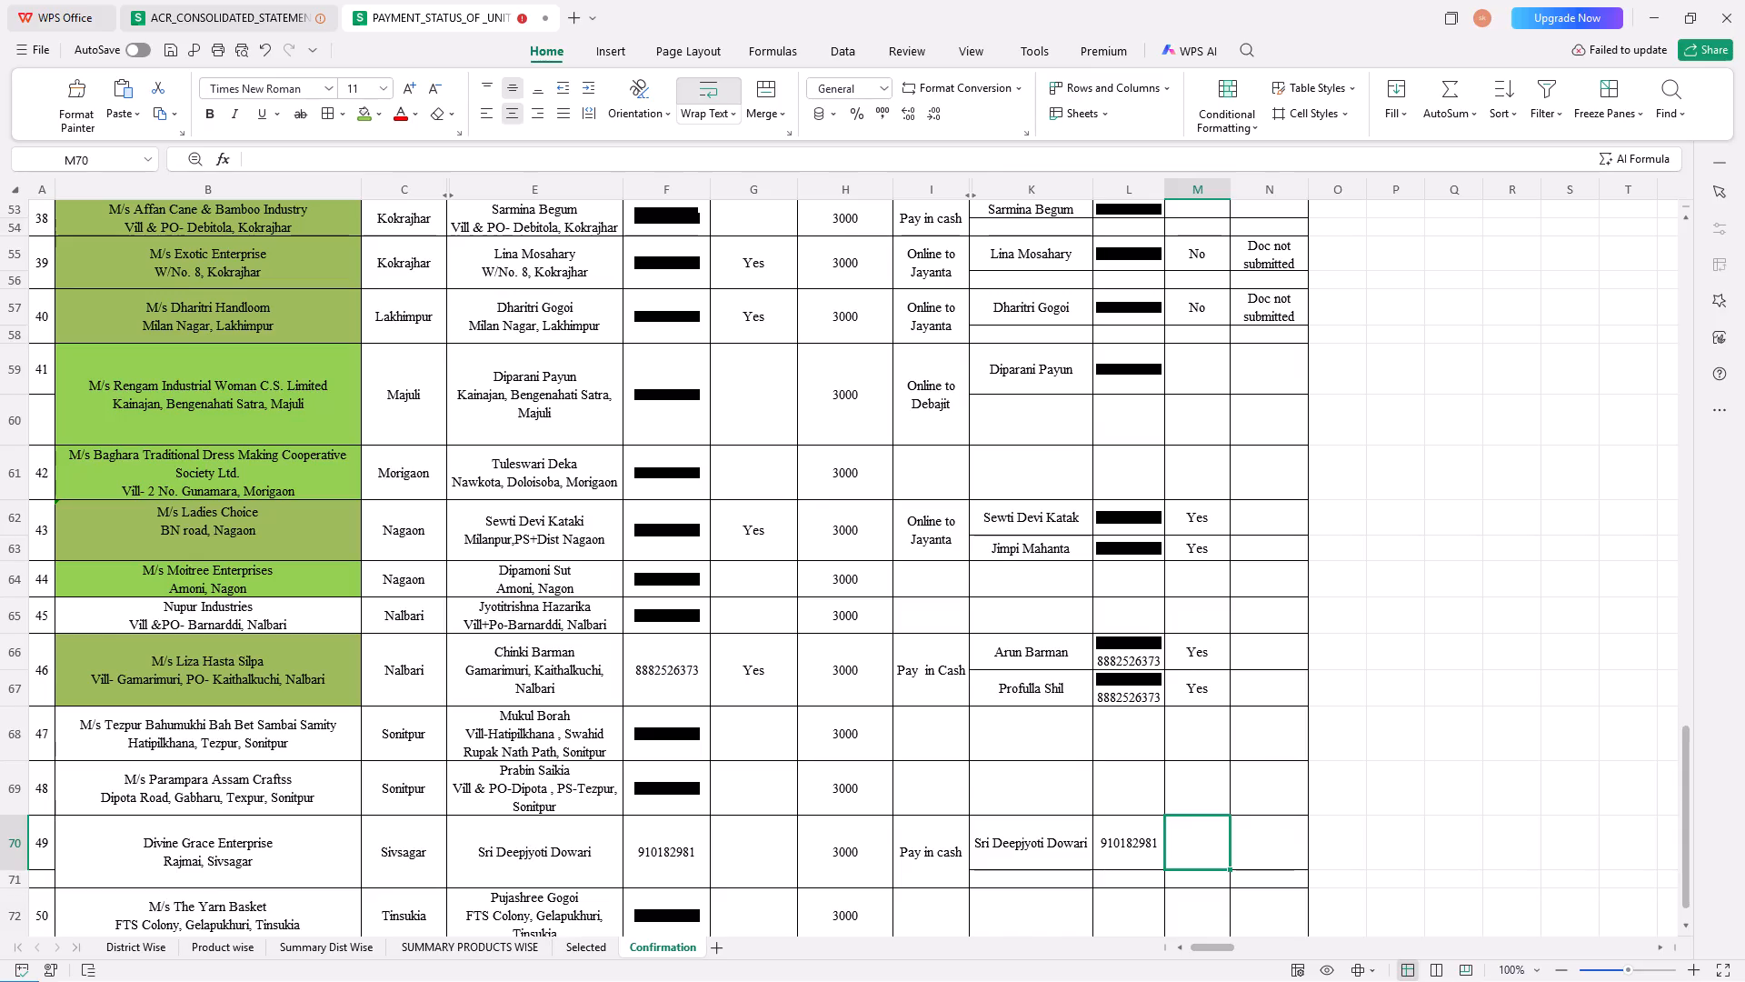
Search the Confirmation sheet for "Sarala" to locate the M/S Sarala Devi Terracota Centre row.
{"action": "left_click", "coordinate": [944, 586]}
{"action": "key", "text": "ctrl+f"}
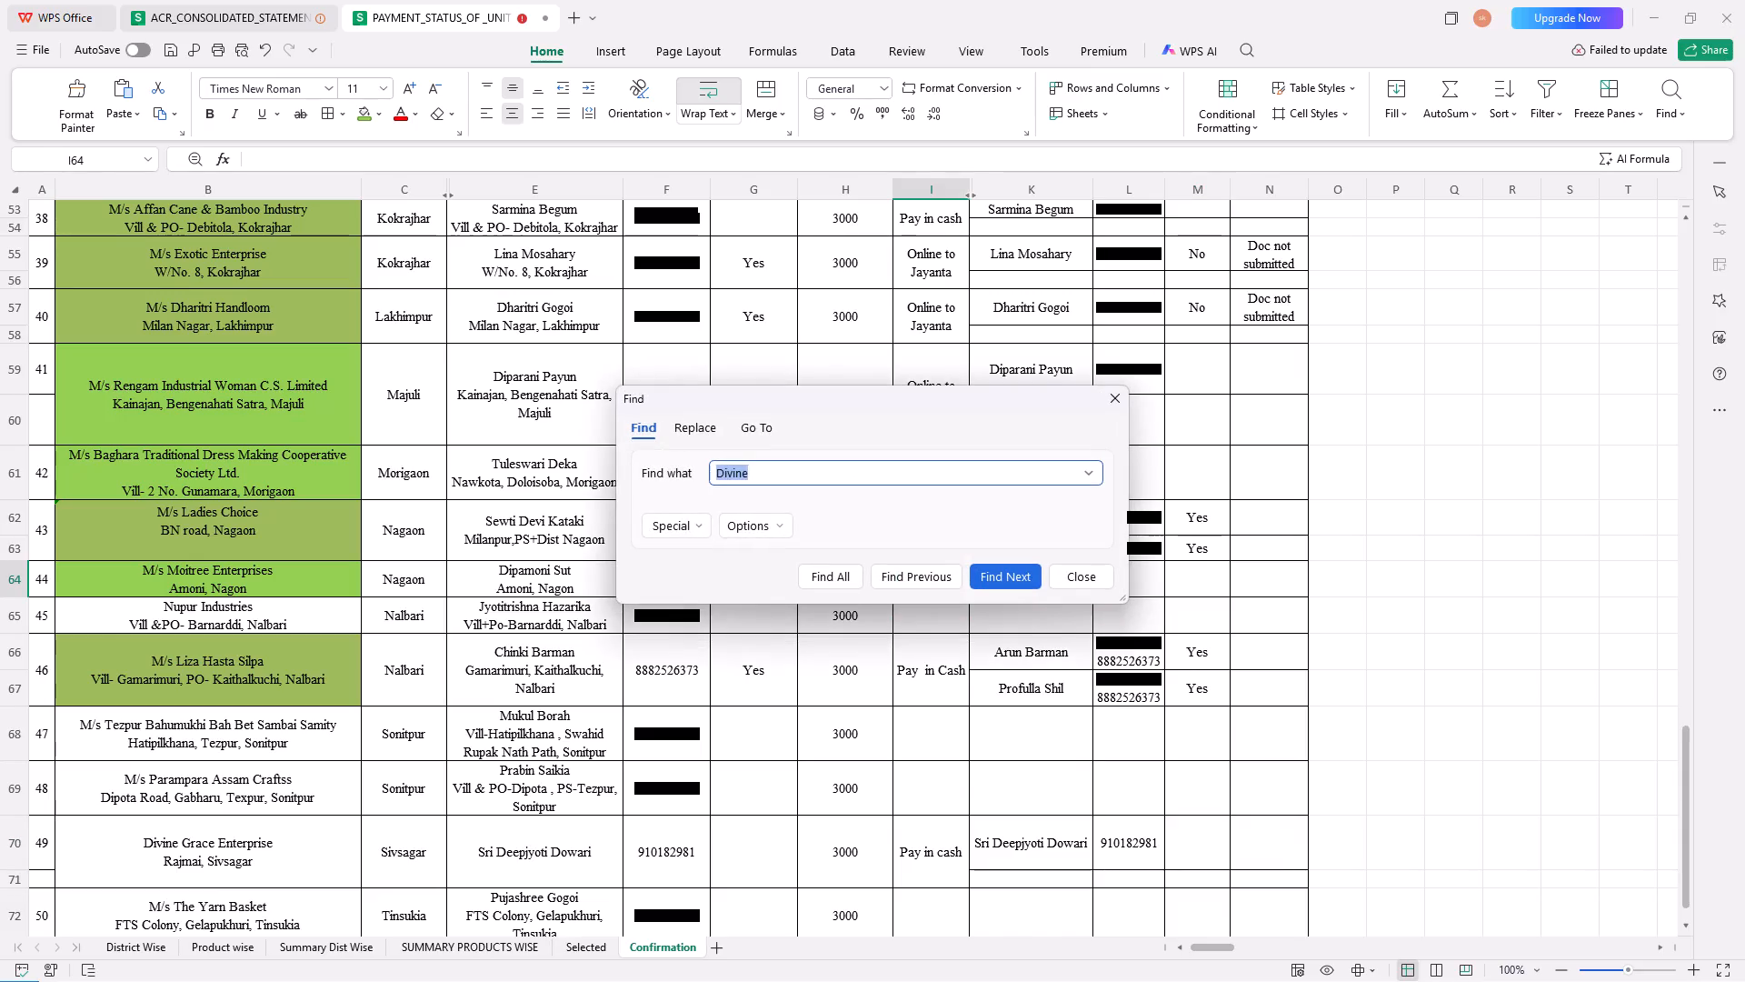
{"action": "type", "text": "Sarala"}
{"action": "left_click", "coordinate": [1020, 564]}
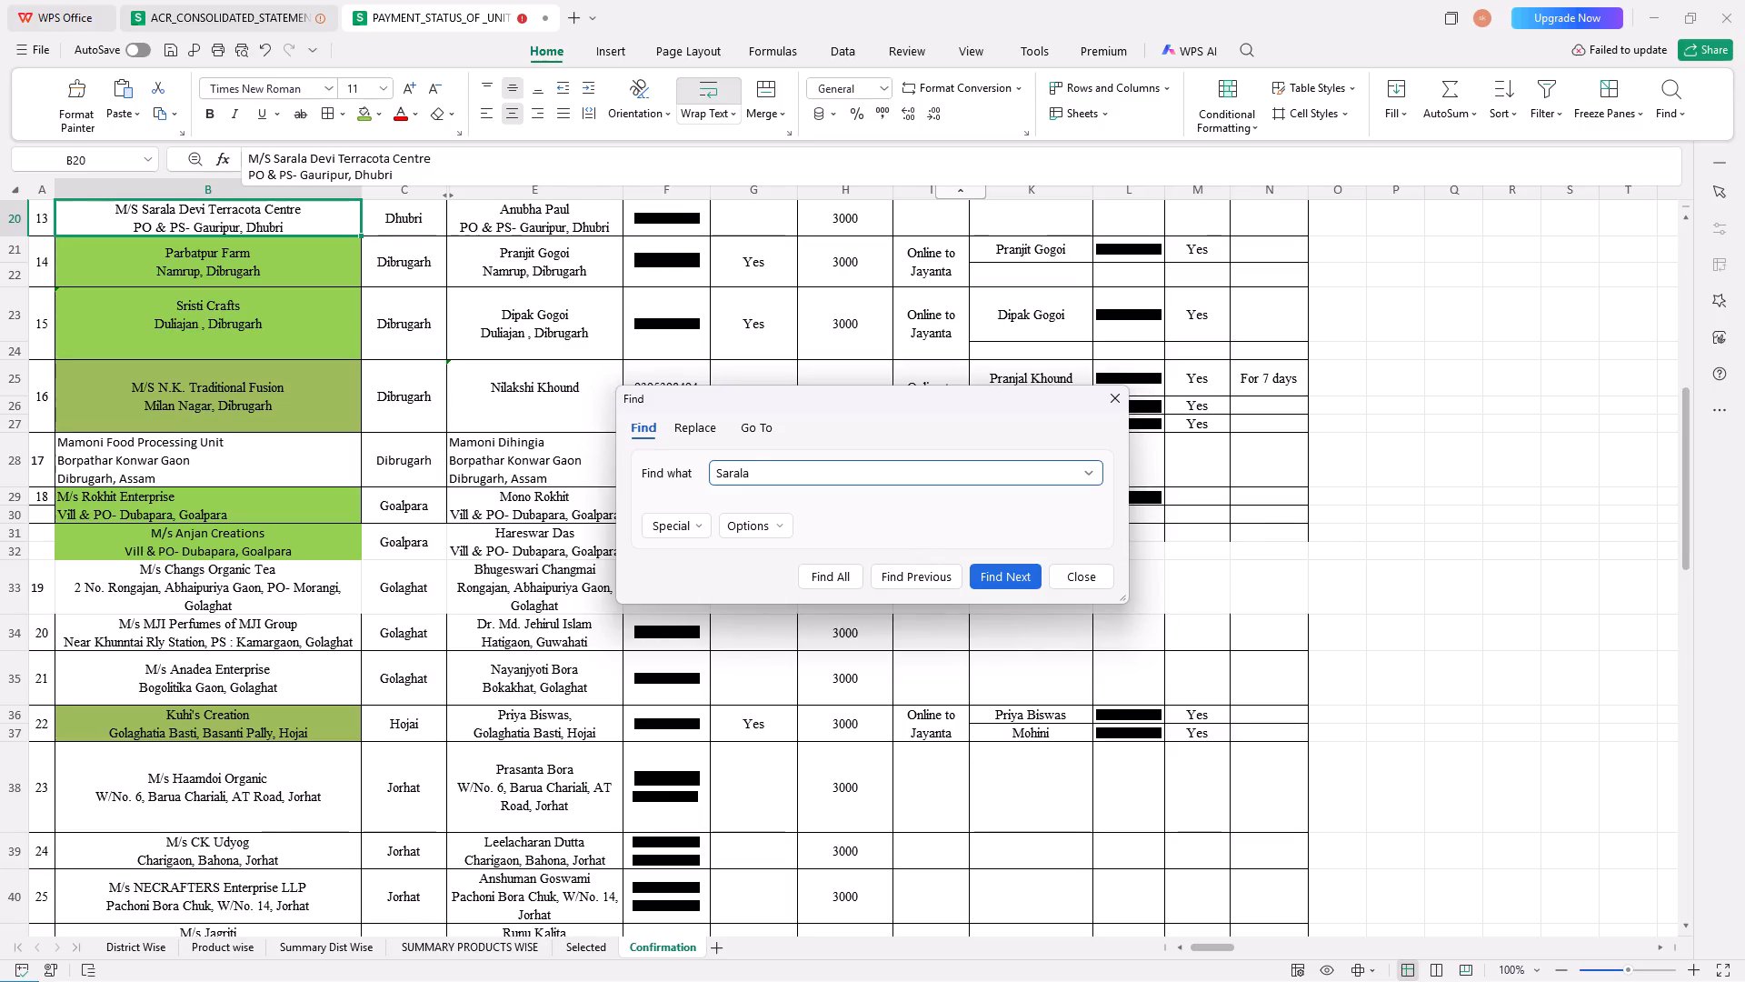
{"action": "left_click", "coordinate": [1072, 579]}
{"action": "left_click", "coordinate": [238, 212]}
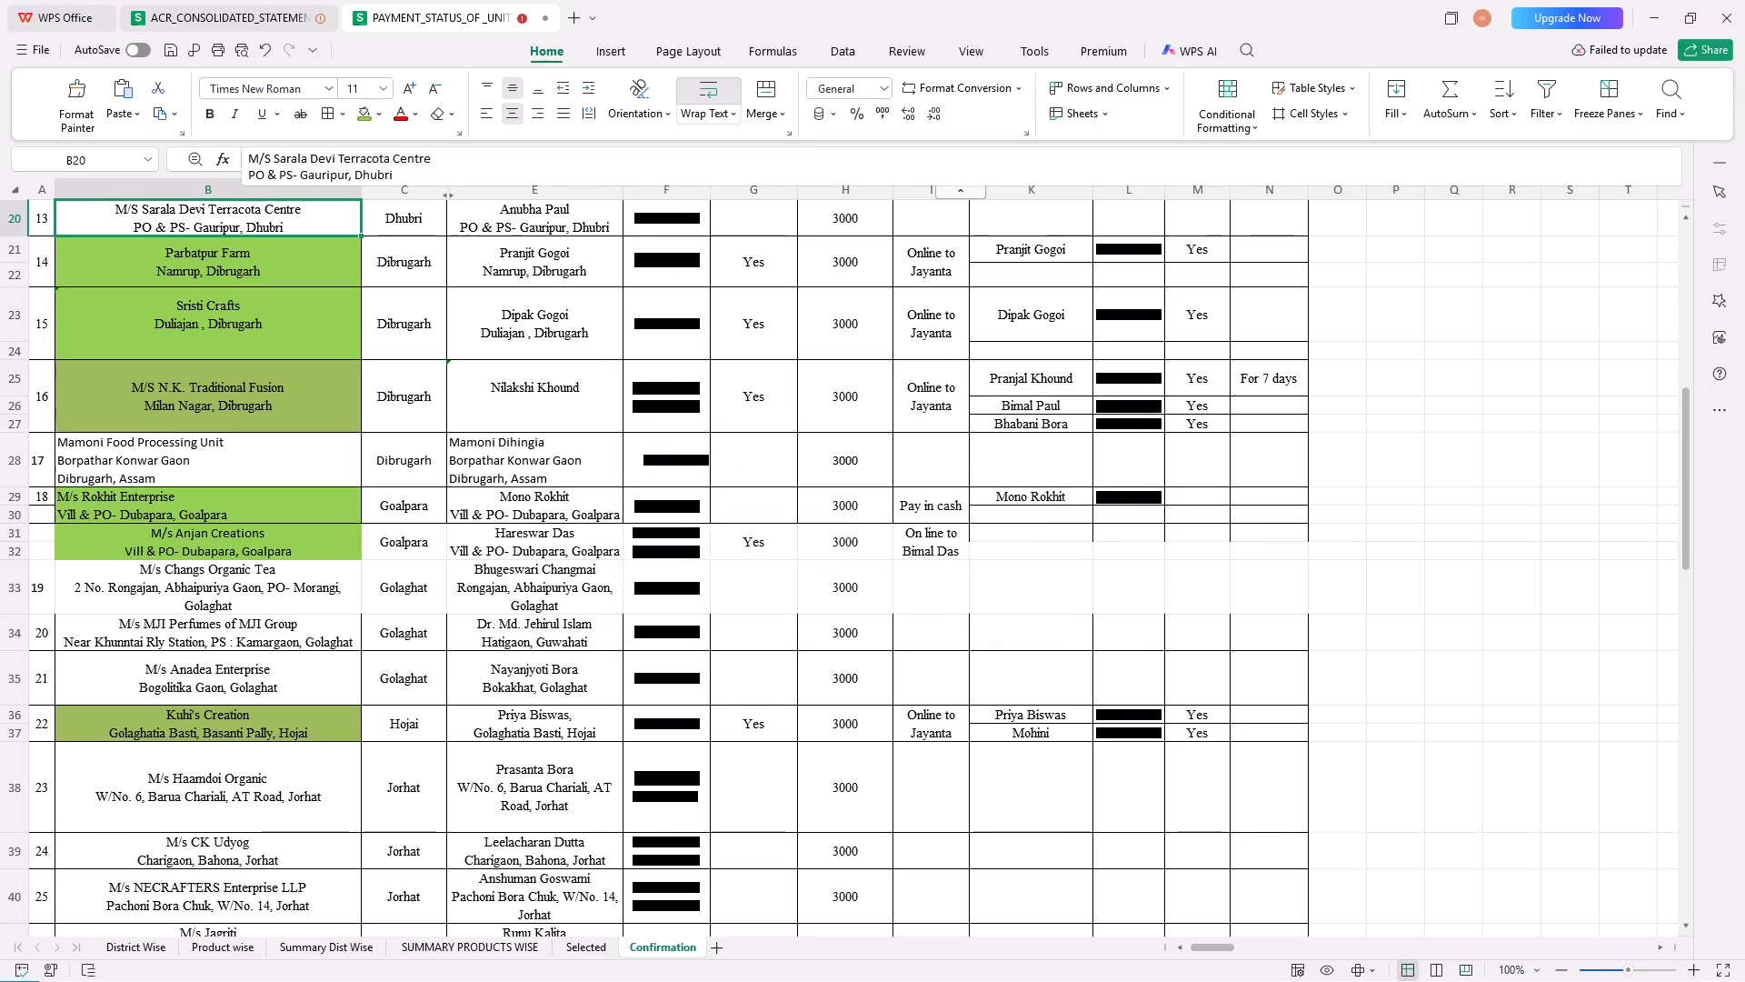
{"action": "scroll", "coordinate": [161, 249], "scroll_direction": "up", "scroll_amount": 2}
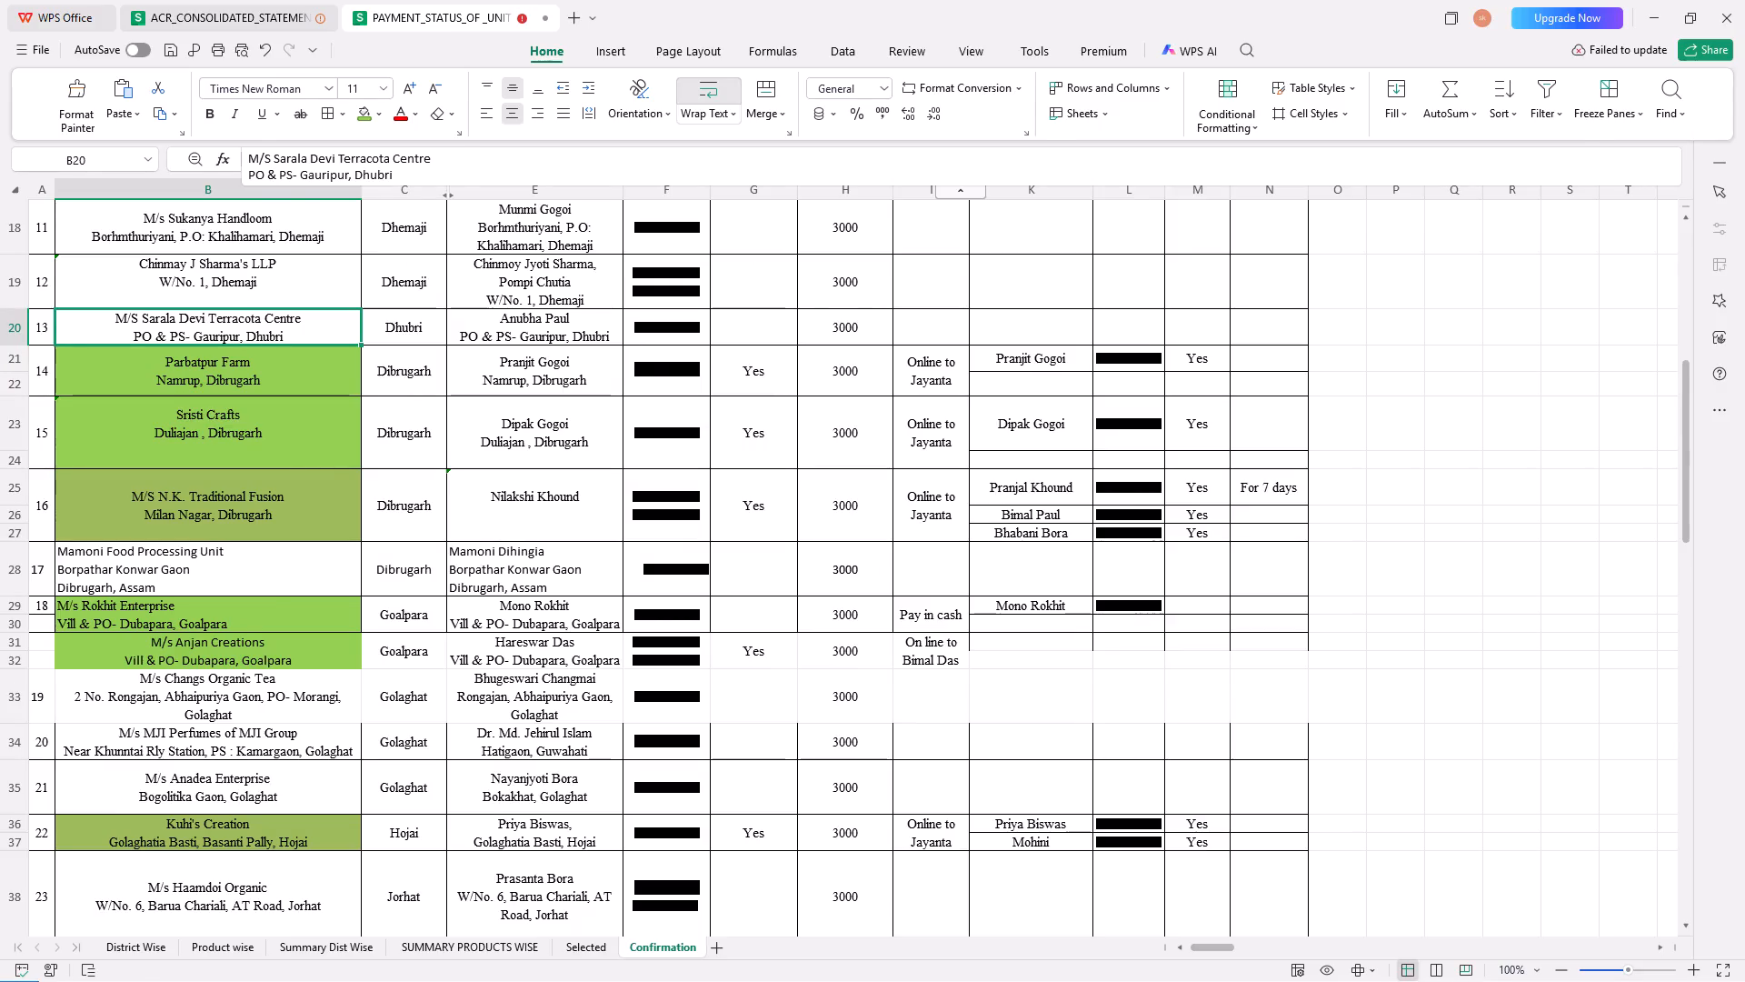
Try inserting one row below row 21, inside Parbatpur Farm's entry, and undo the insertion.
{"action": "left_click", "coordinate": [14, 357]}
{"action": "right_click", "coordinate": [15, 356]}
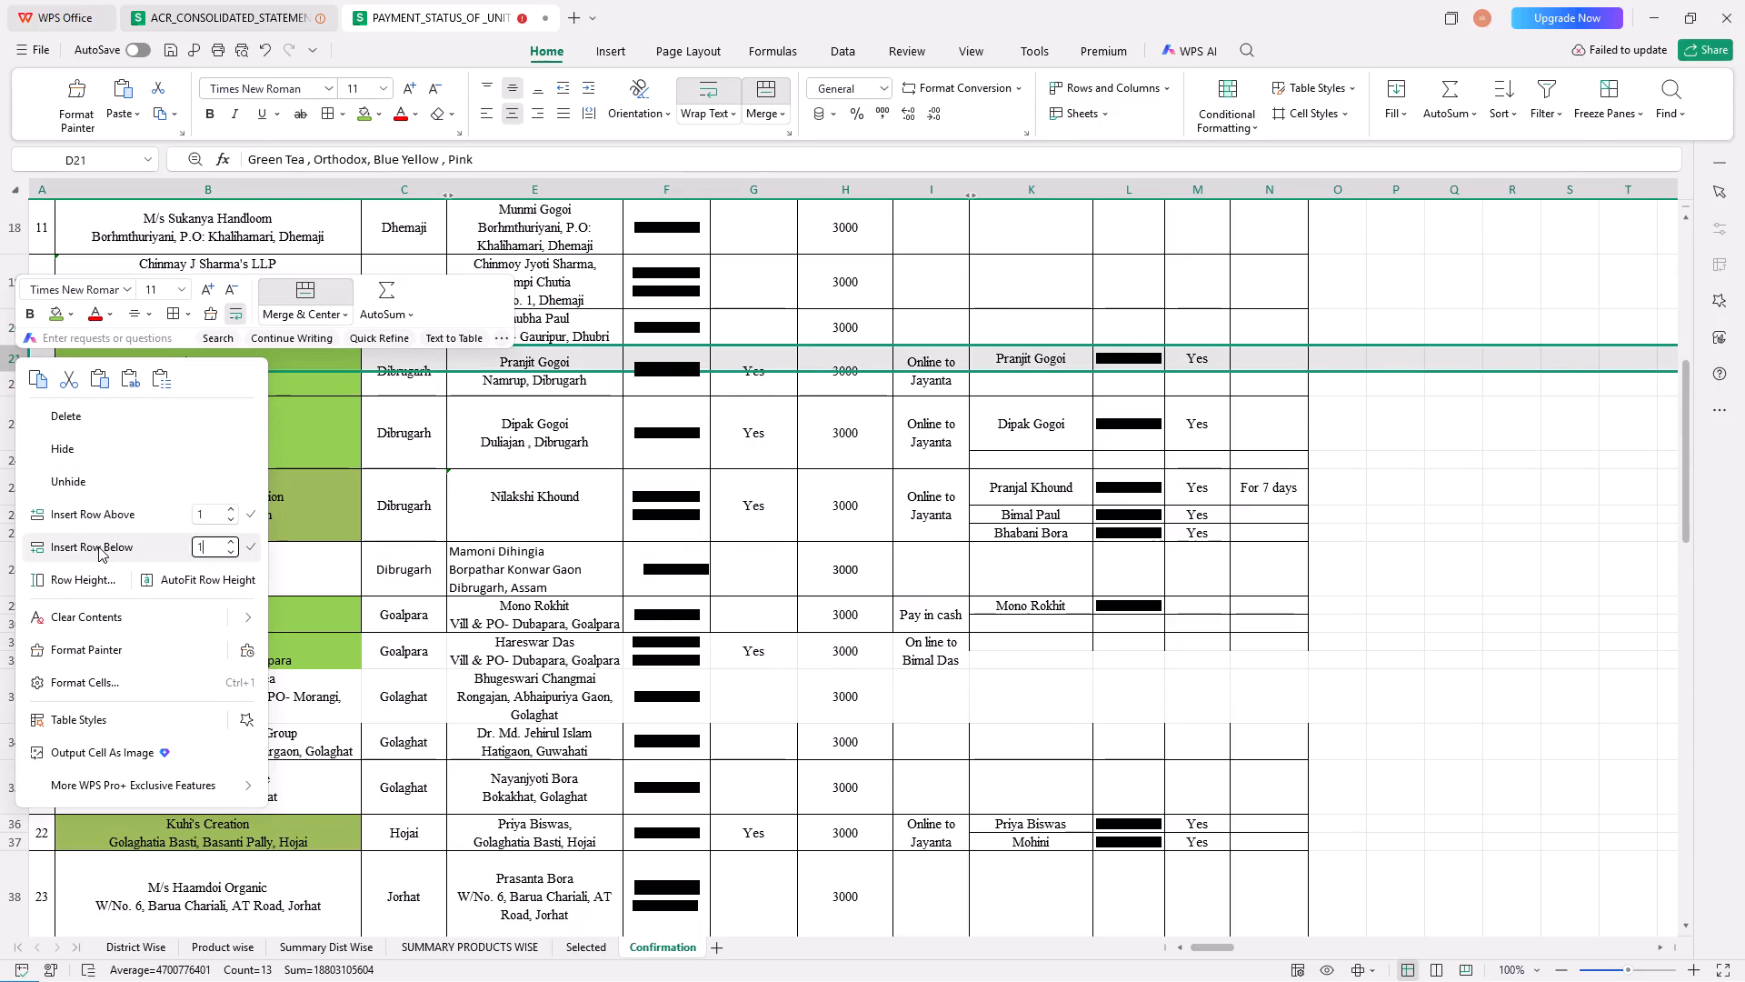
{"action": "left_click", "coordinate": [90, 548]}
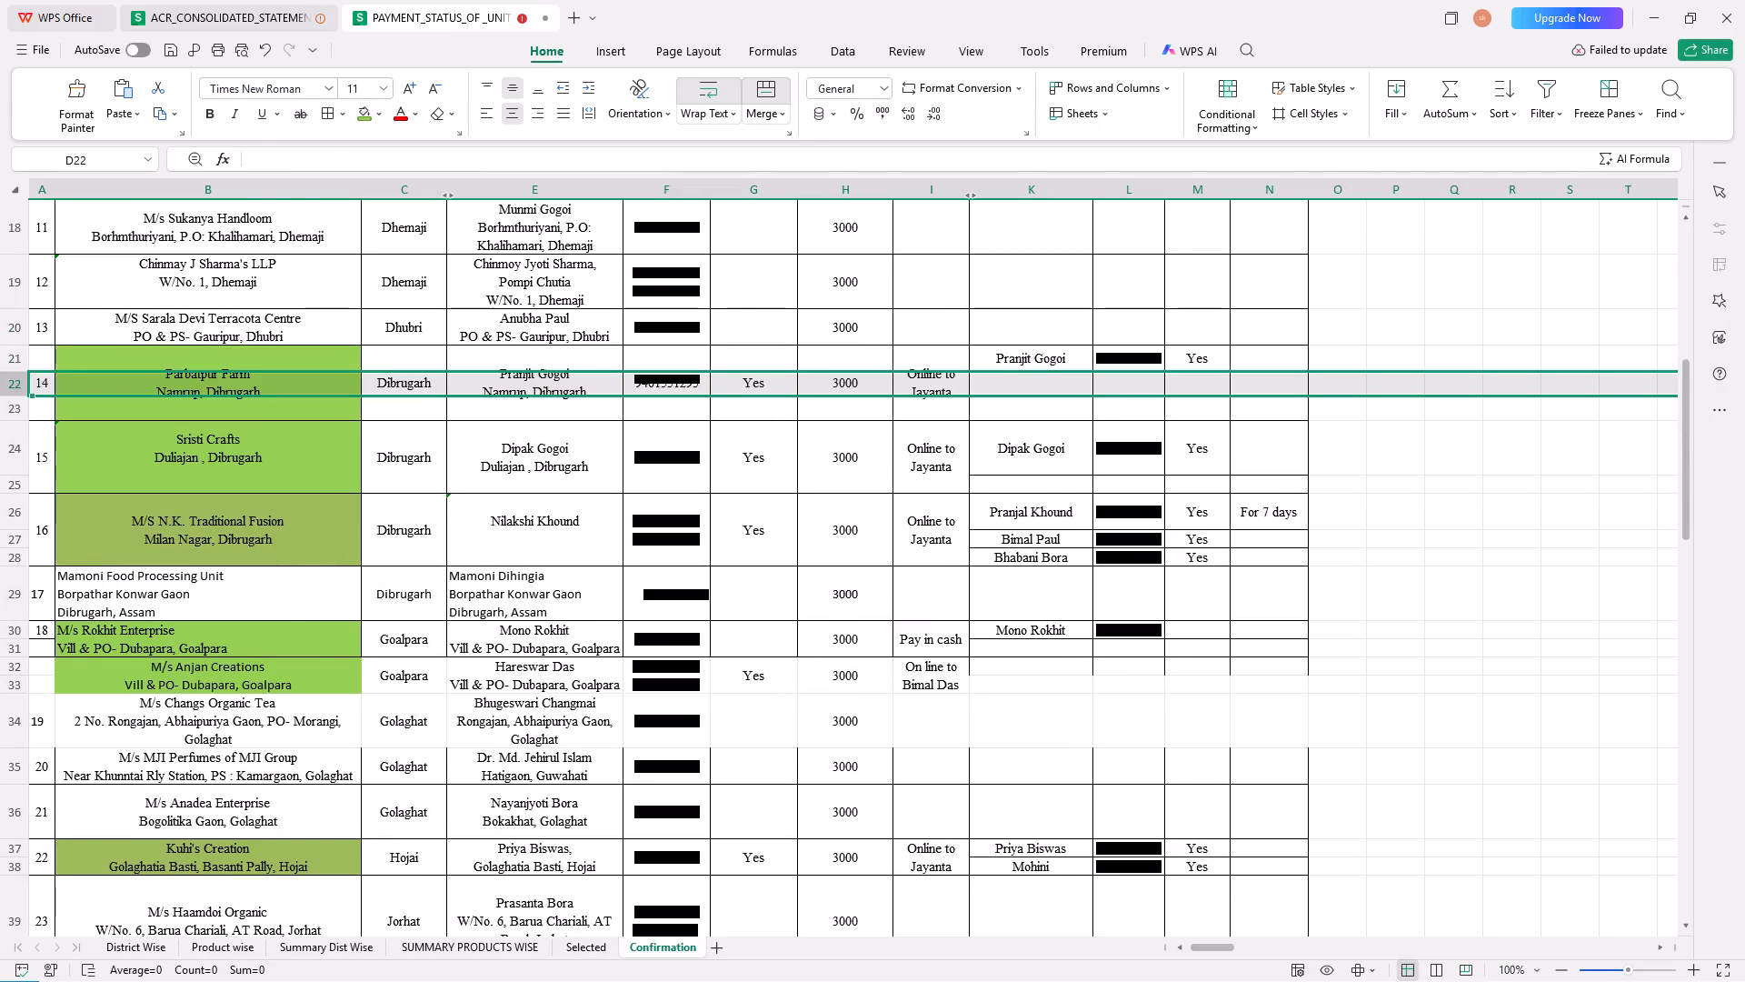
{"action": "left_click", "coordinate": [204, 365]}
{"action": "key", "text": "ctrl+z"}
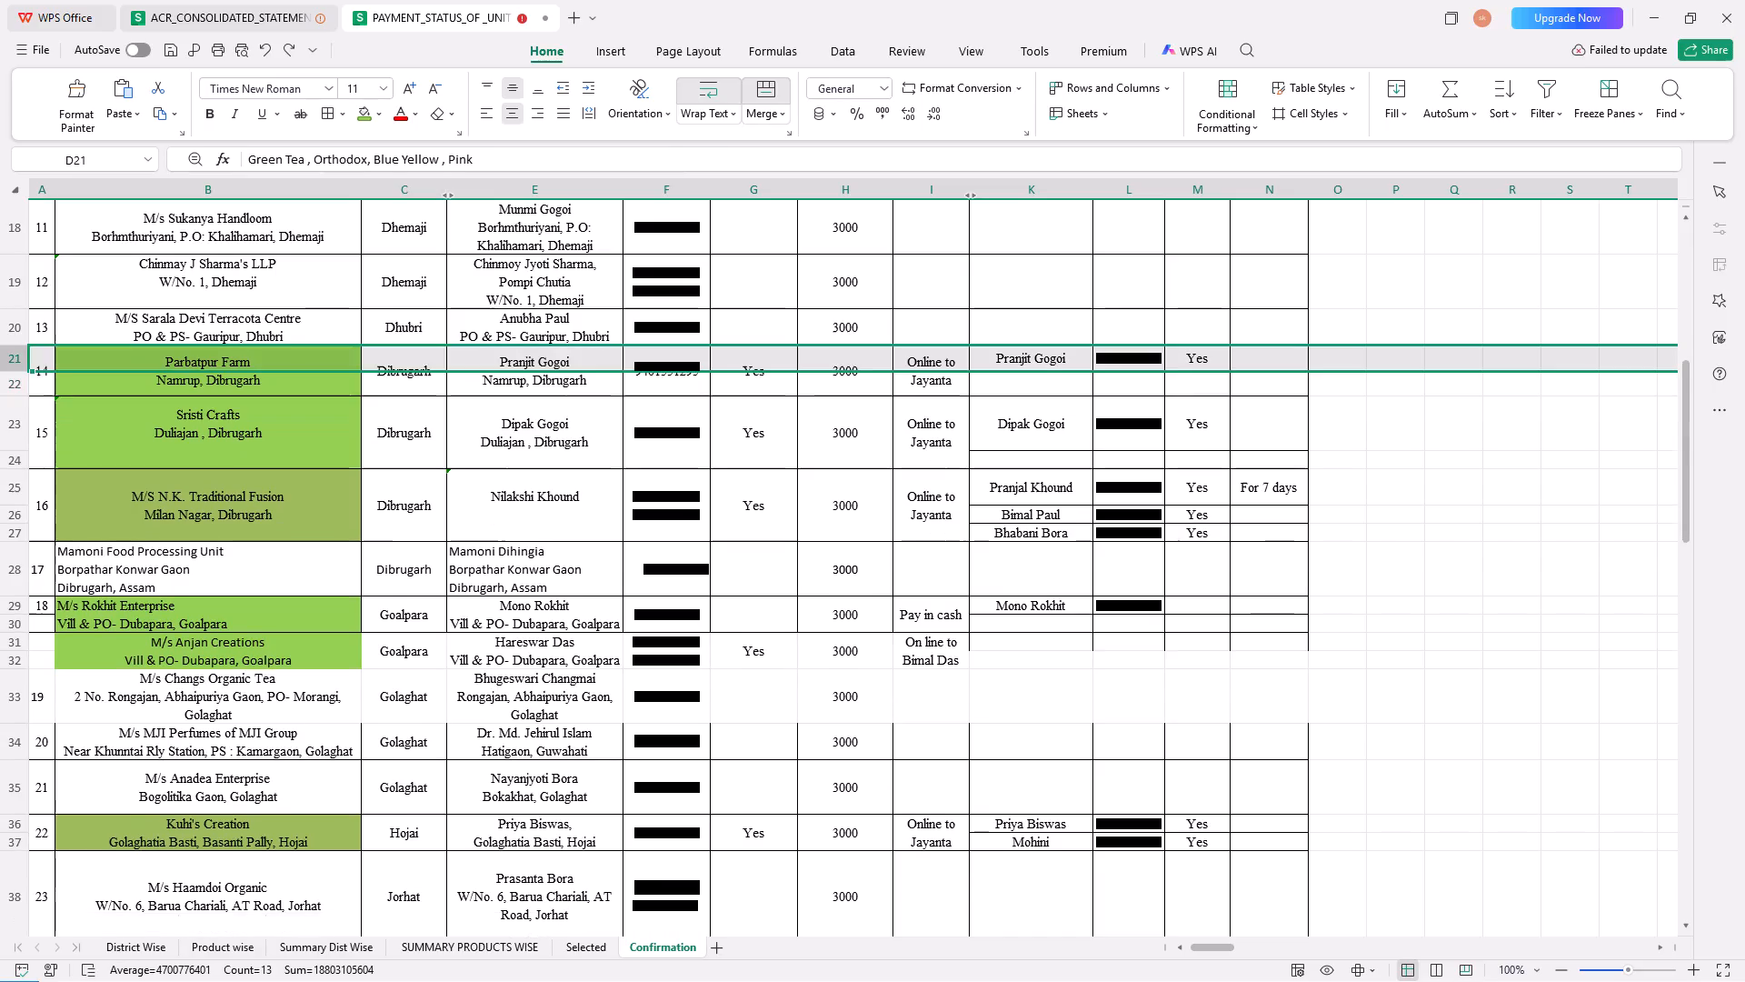
Insert one row below row 20, under the M/S Sarala Devi Terracota Centre entry.
{"action": "left_click", "coordinate": [140, 323]}
{"action": "left_click", "coordinate": [25, 319]}
{"action": "right_click", "coordinate": [25, 318]}
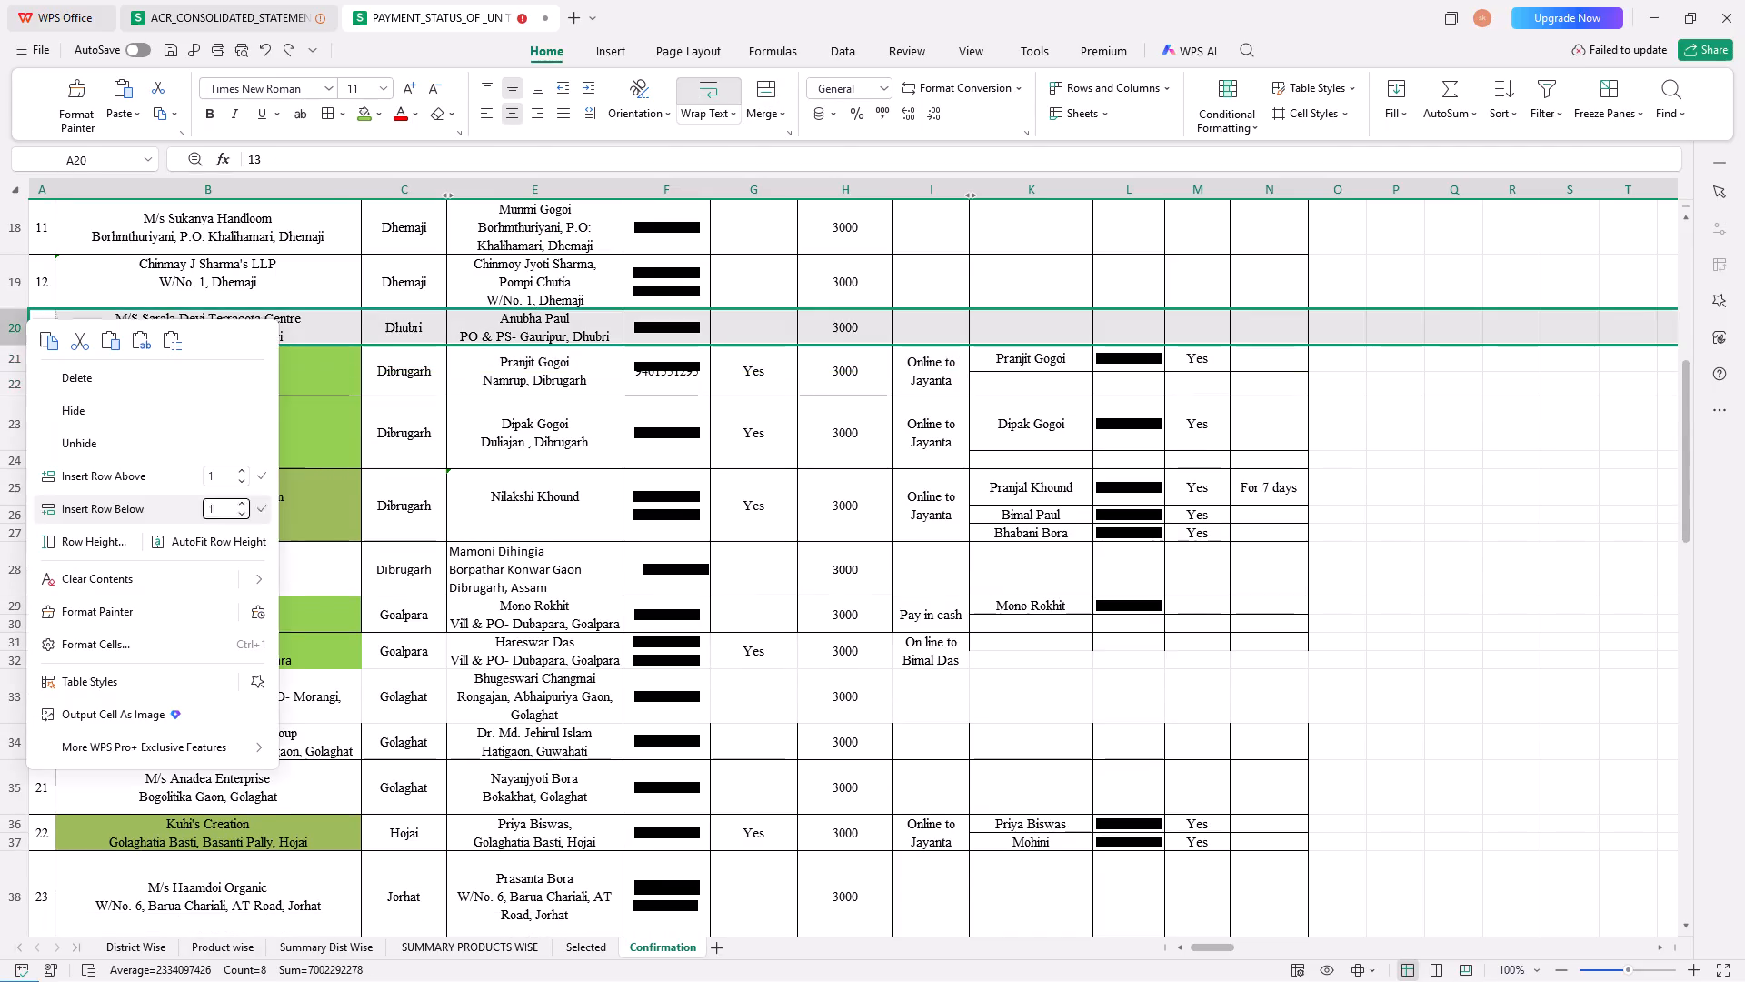
{"action": "left_click", "coordinate": [132, 505]}
{"action": "left_click", "coordinate": [384, 407]}
Fill M/S Sarala Devi Terracota Centre's unit name cell and the blank cell beneath it (B20:B21) with green.
{"action": "left_click_drag", "start_coordinate": [149, 317], "coordinate": [248, 353]}
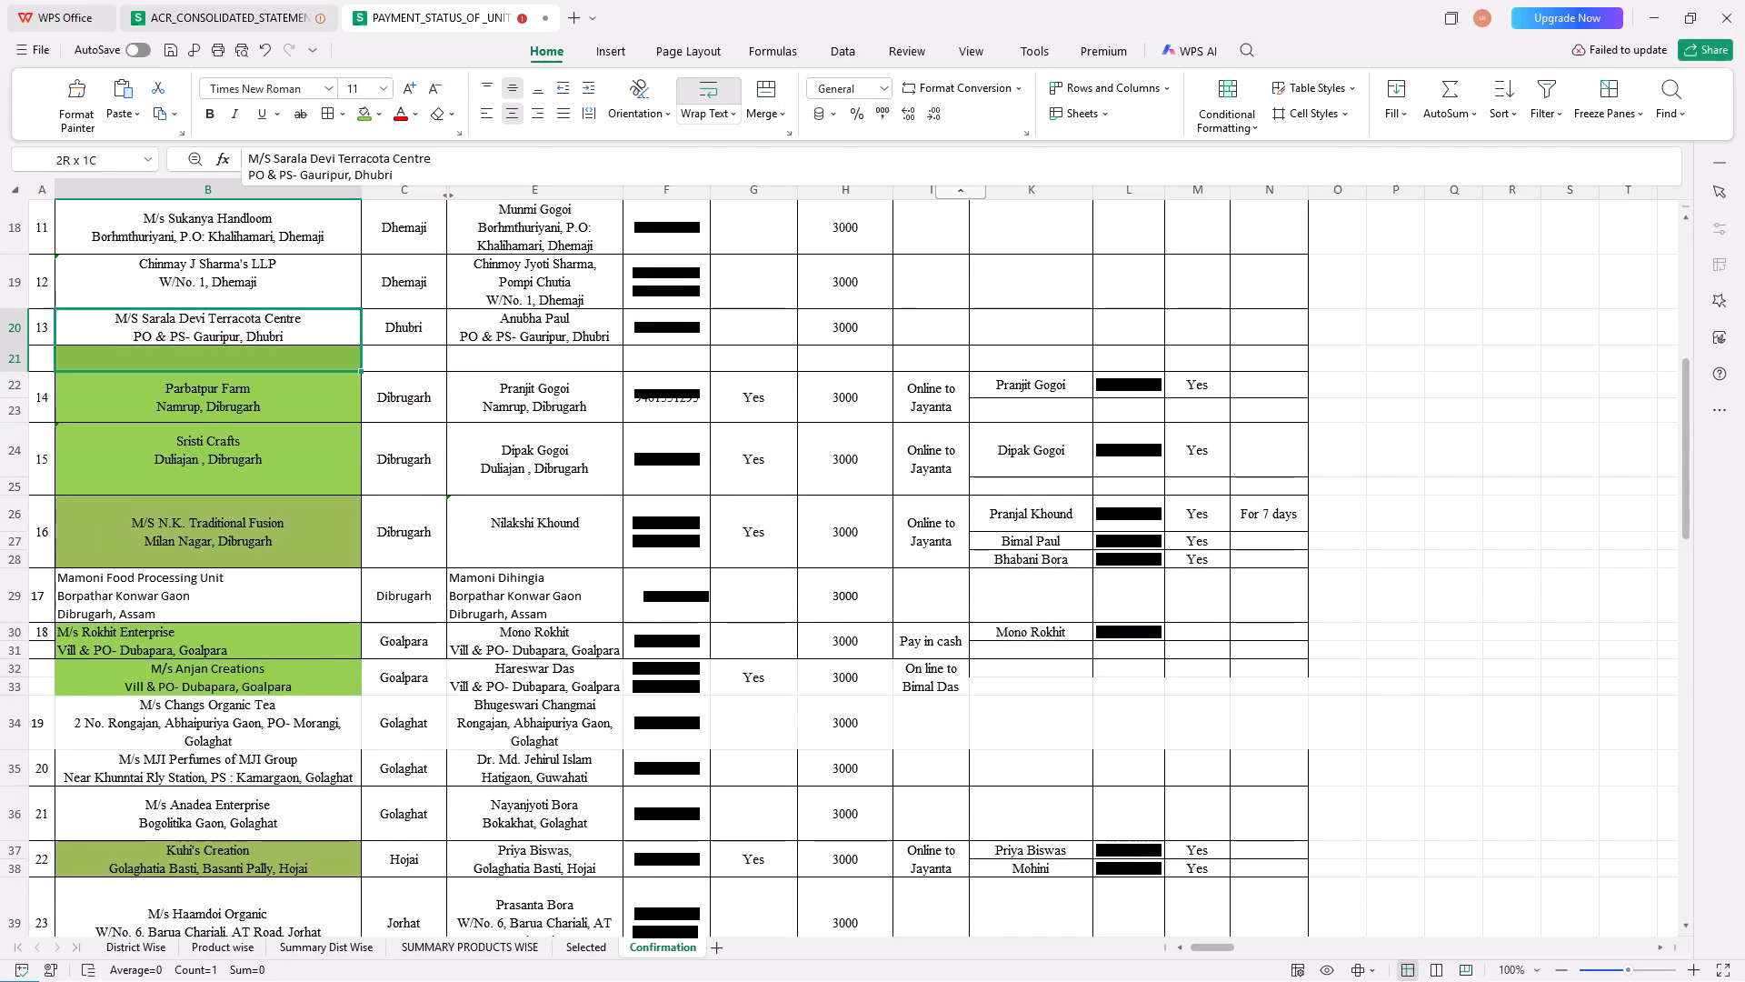
{"action": "left_click_drag", "start_coordinate": [248, 353], "coordinate": [547, 356]}
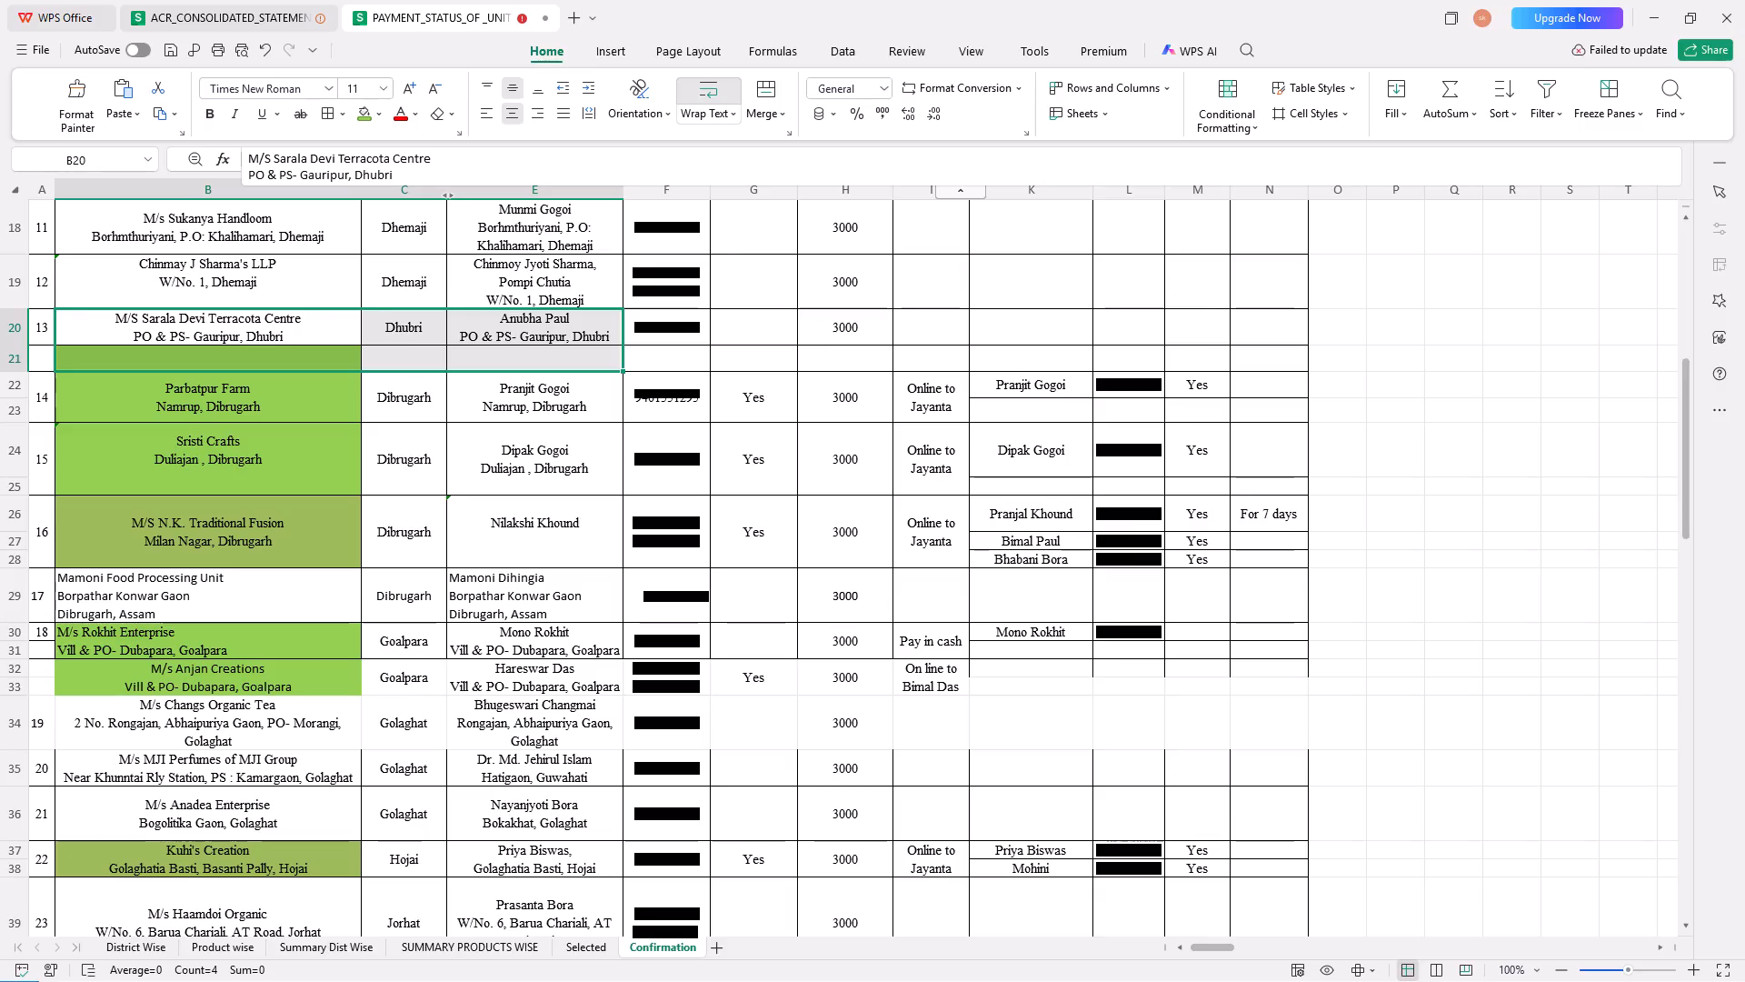
{"action": "left_click_drag", "start_coordinate": [247, 324], "coordinate": [251, 349]}
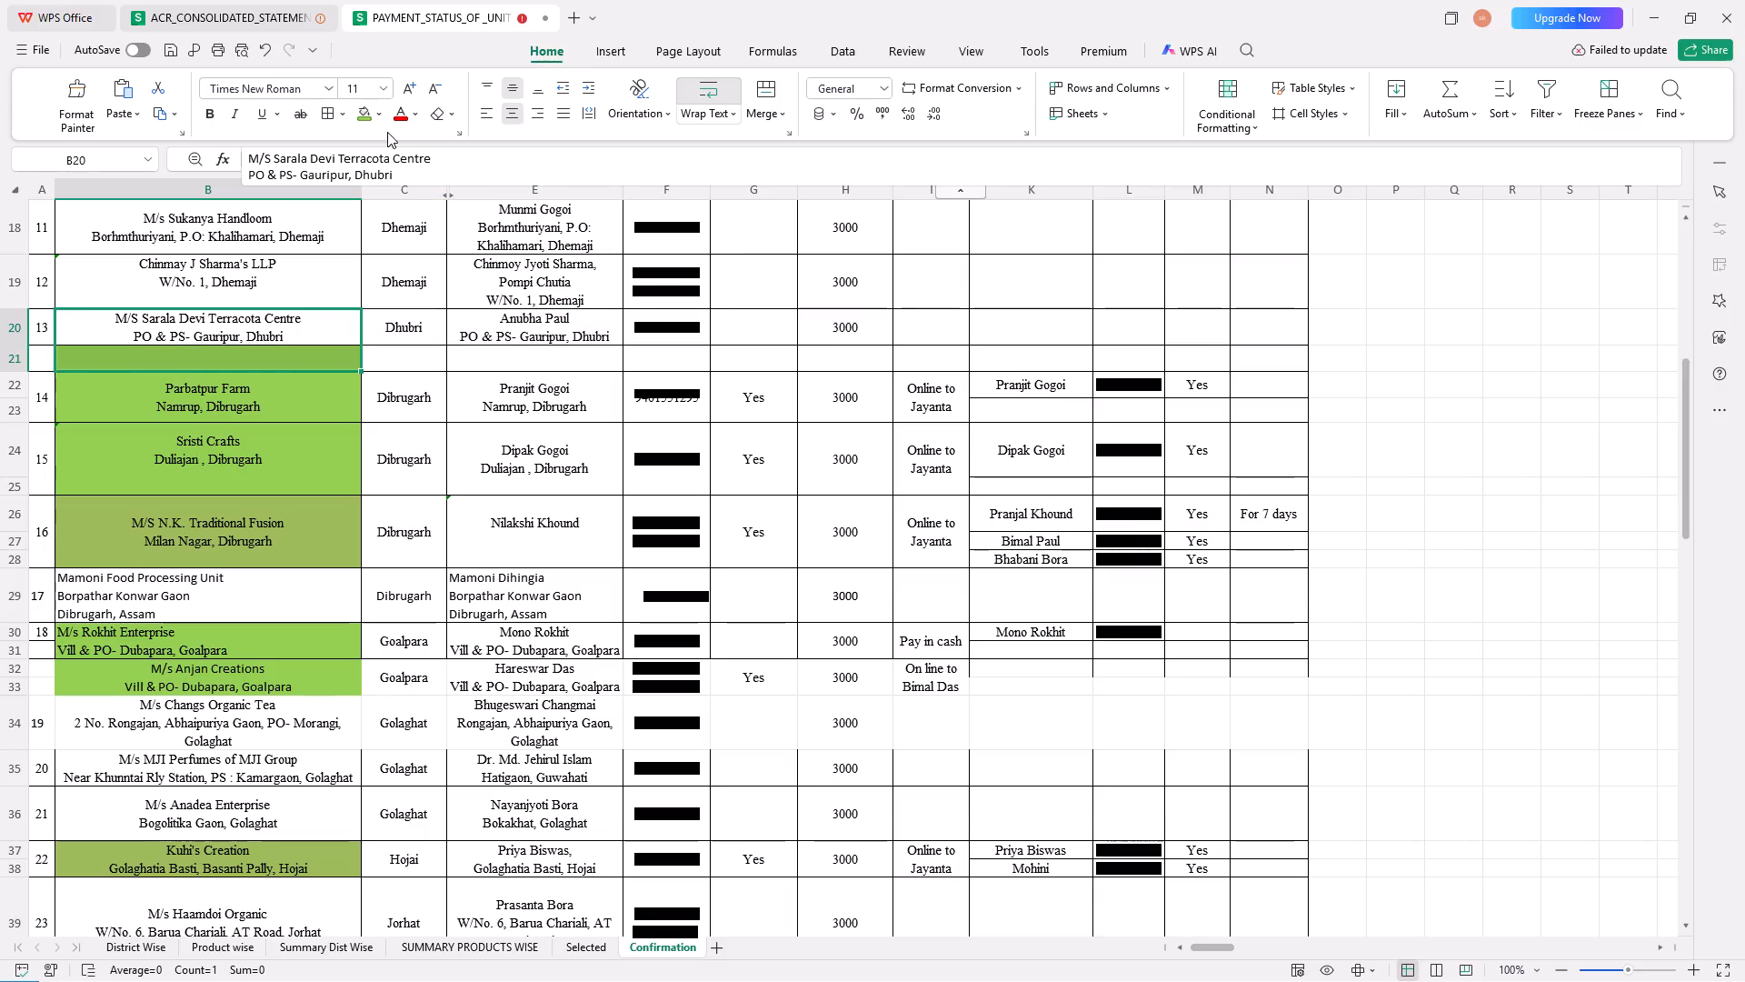
{"action": "left_click", "coordinate": [365, 112]}
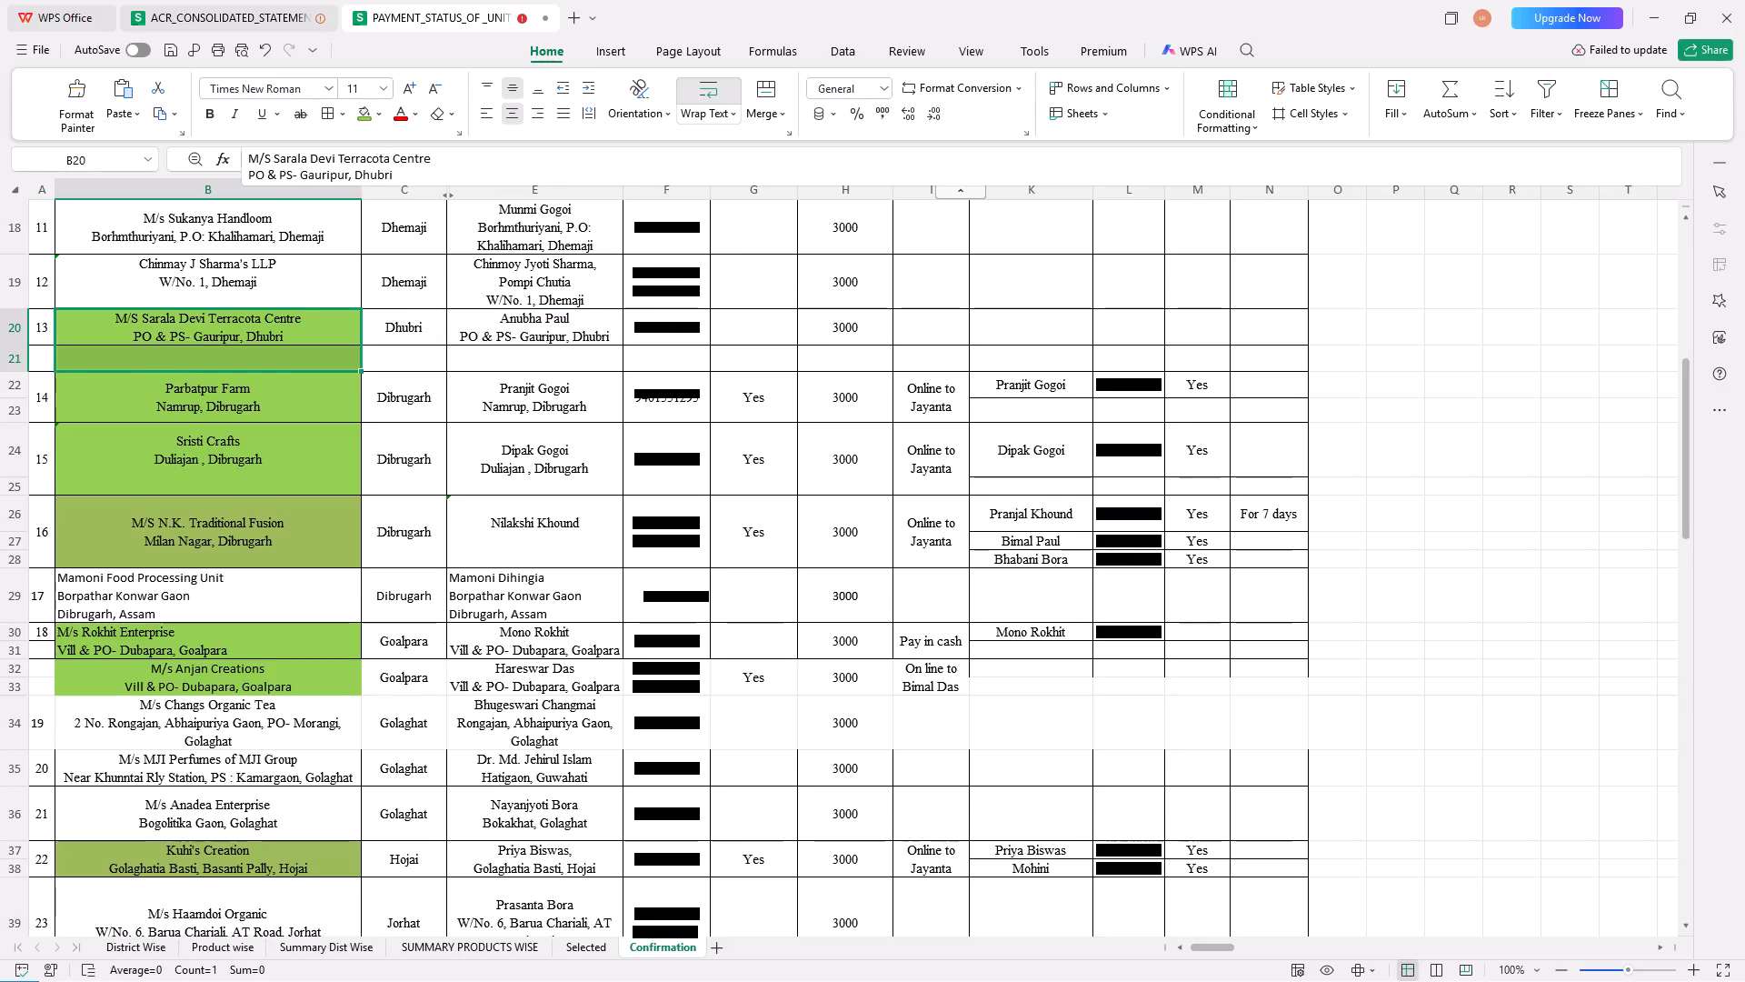
Merge and center Sarala Devi Terracota Centre's unit name cell across rows 20 and 21 (B20:B21).
{"action": "left_click_drag", "start_coordinate": [284, 328], "coordinate": [284, 355]}
{"action": "left_click", "coordinate": [763, 105]}
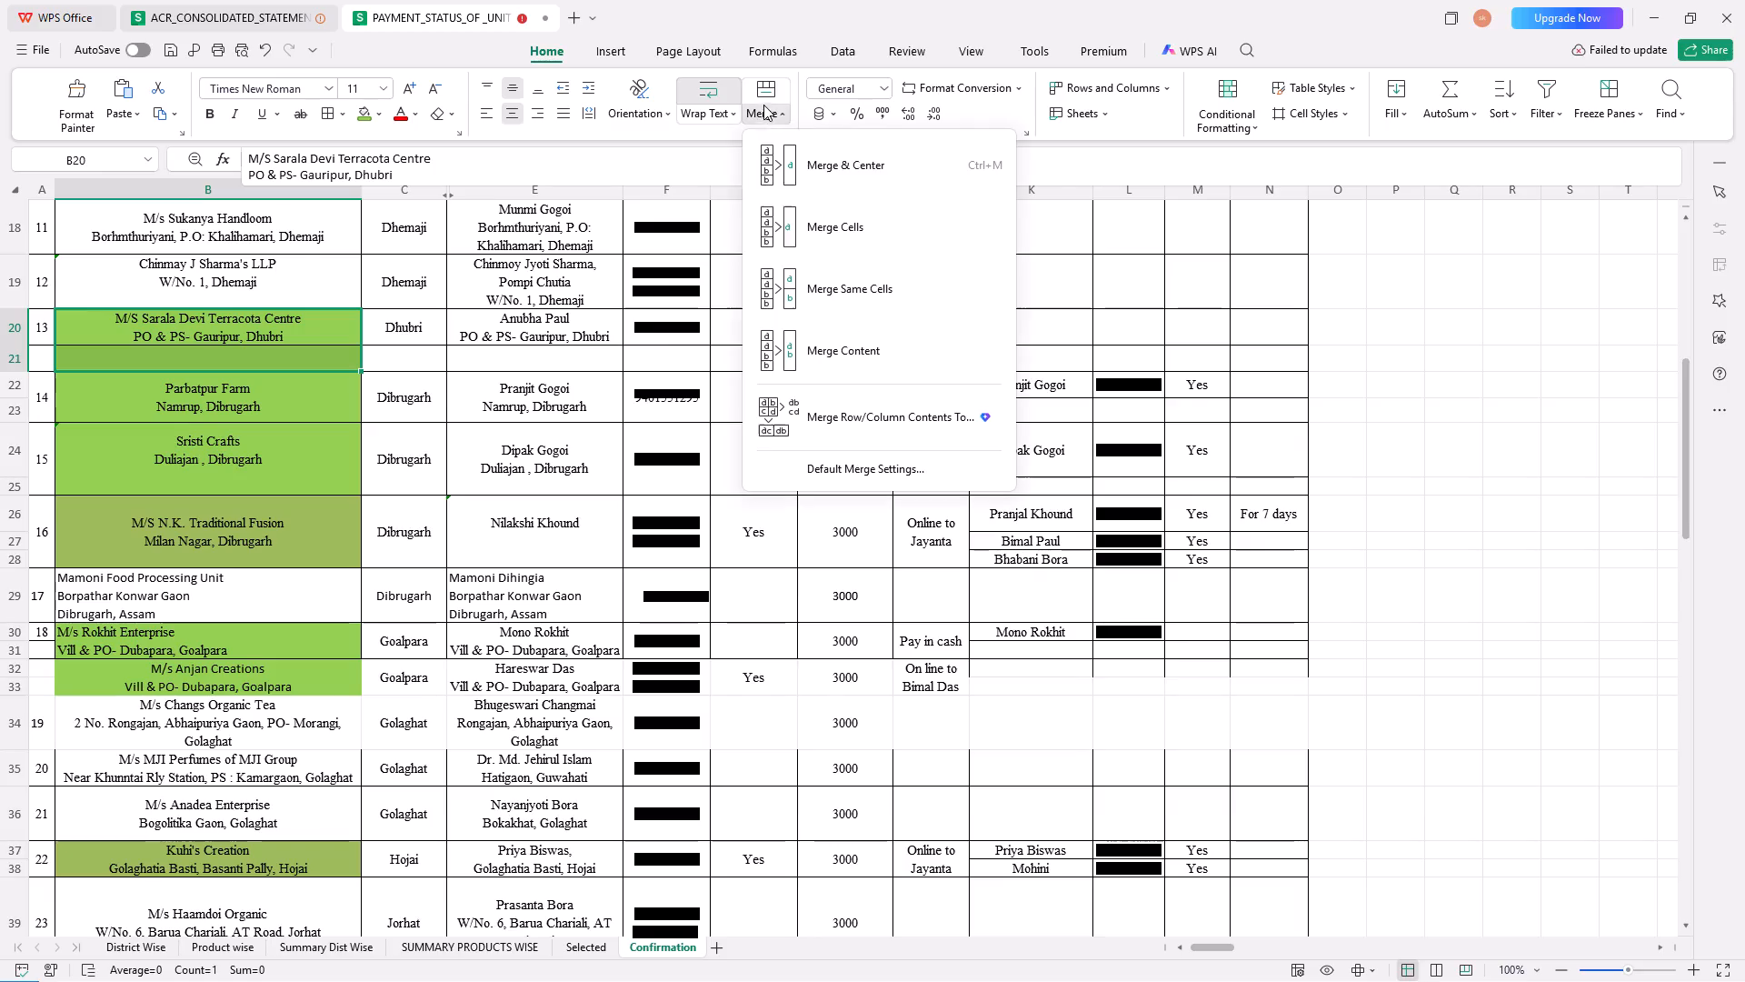
{"action": "left_click", "coordinate": [833, 163]}
{"action": "left_click", "coordinate": [247, 376]}
Merge and center Sarala Devi Terracota Centre's serial number cell across rows 20 and 21 (A20:A21).
{"action": "left_click_drag", "start_coordinate": [47, 327], "coordinate": [47, 336]}
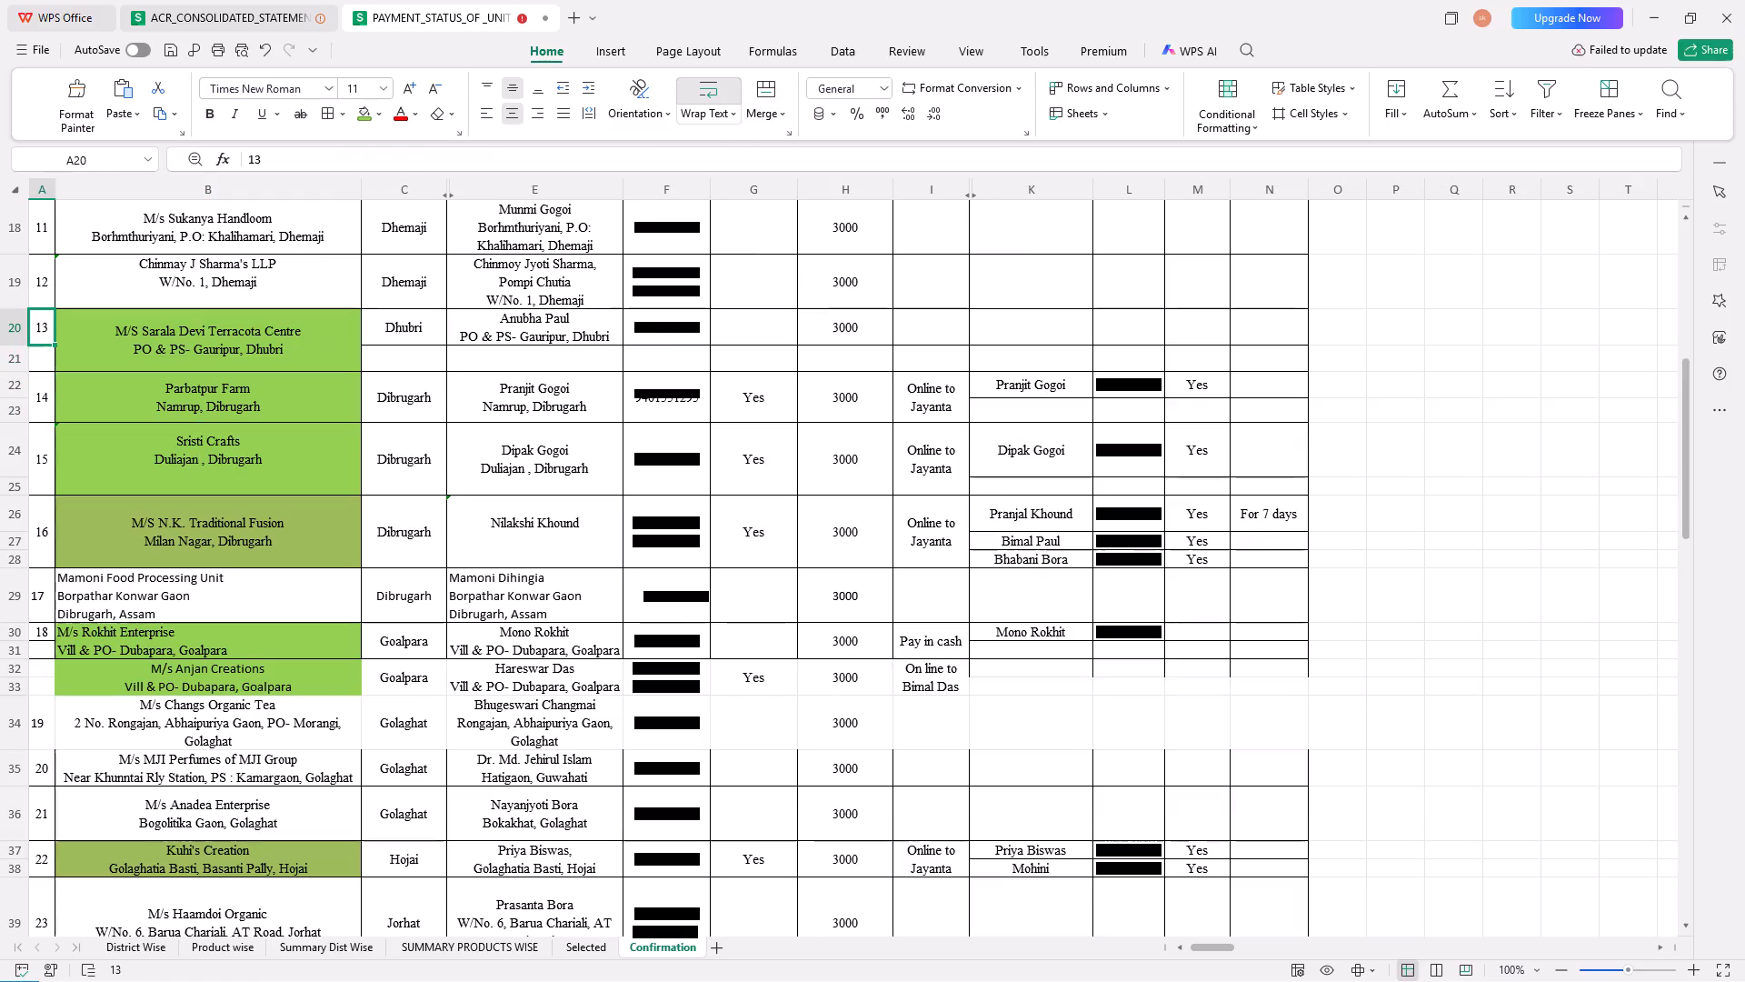
{"action": "left_click_drag", "start_coordinate": [47, 336], "coordinate": [48, 350]}
{"action": "left_click", "coordinate": [763, 116]}
{"action": "left_click", "coordinate": [824, 168]}
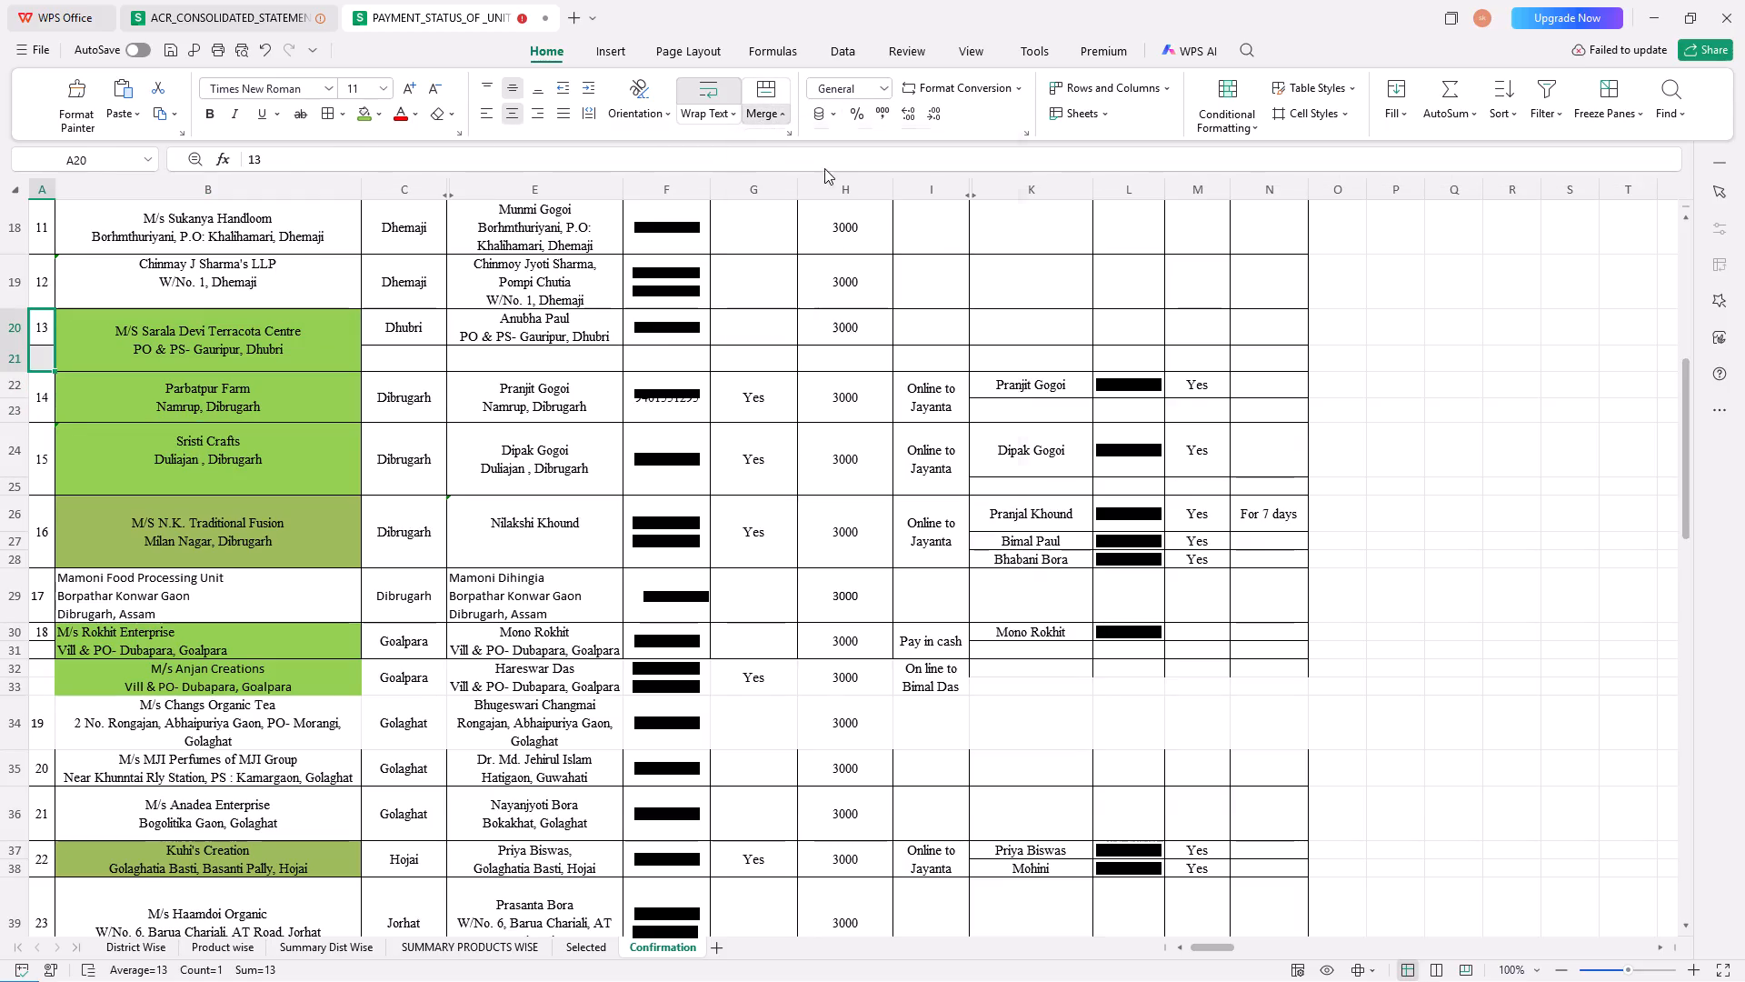
{"action": "left_click", "coordinate": [371, 269]}
Merge and center Sarala Devi Terracota Centre's district cell across rows 20 and 21 (C20:C21).
{"action": "left_click", "coordinate": [271, 335]}
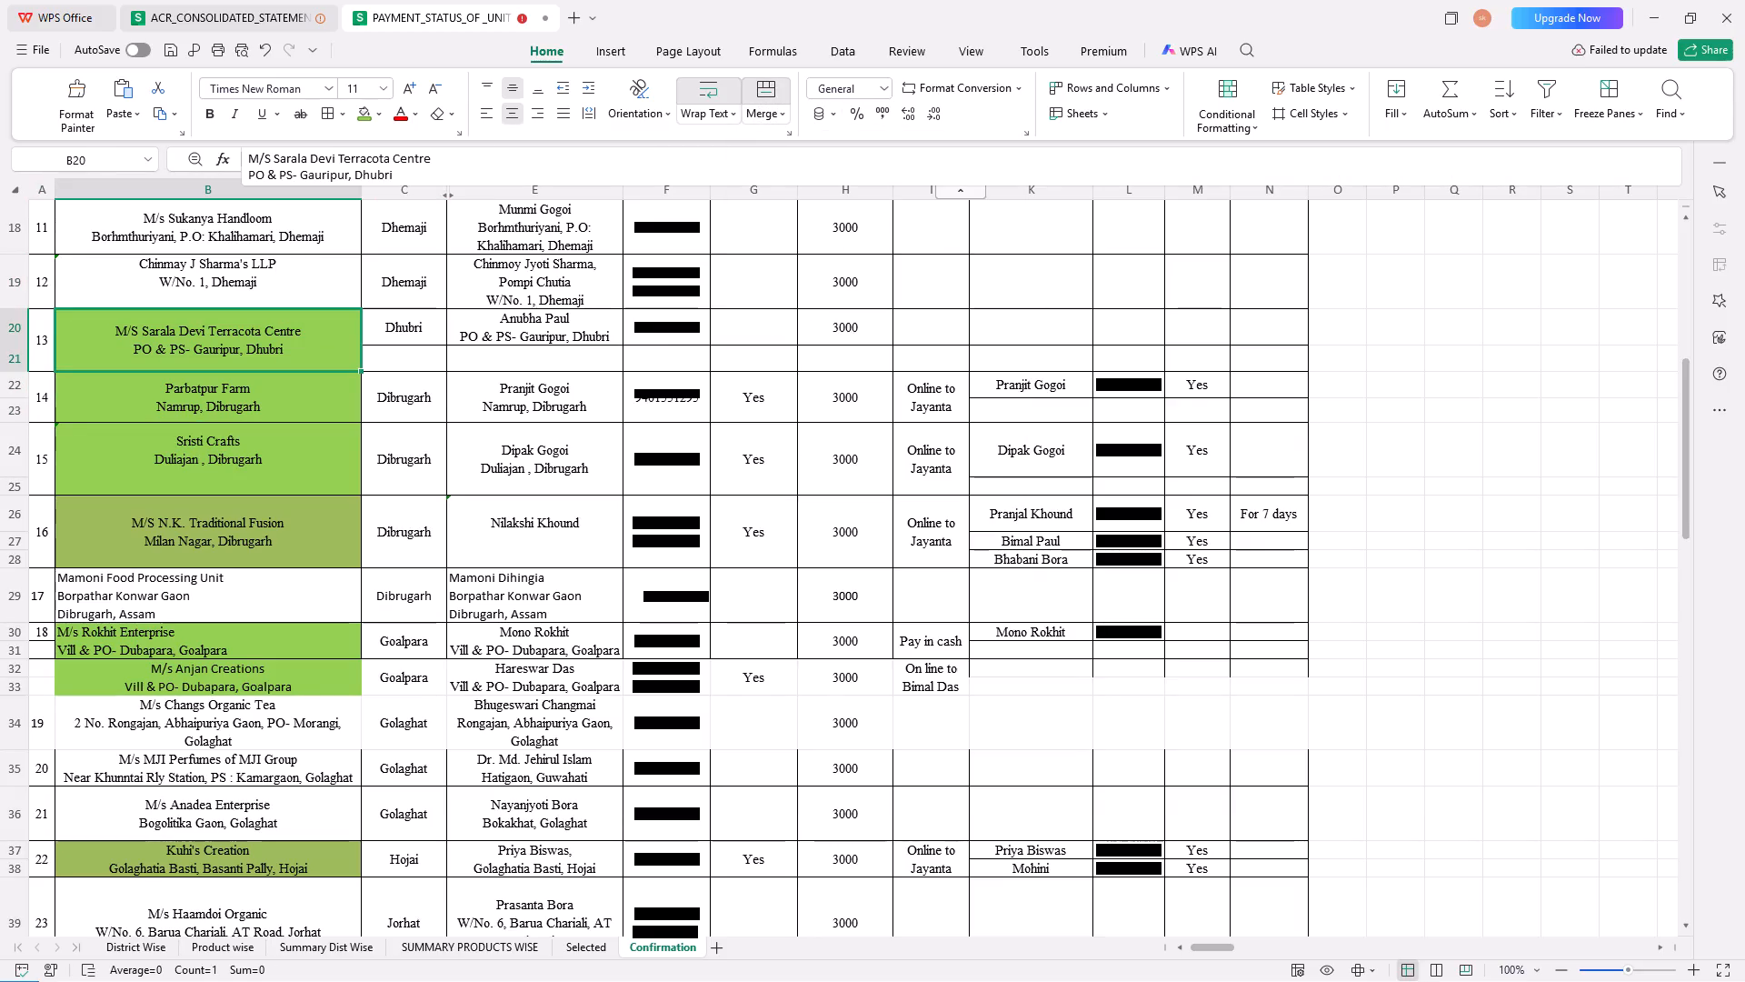
{"action": "left_click_drag", "start_coordinate": [407, 330], "coordinate": [408, 369]}
{"action": "left_click", "coordinate": [769, 107]}
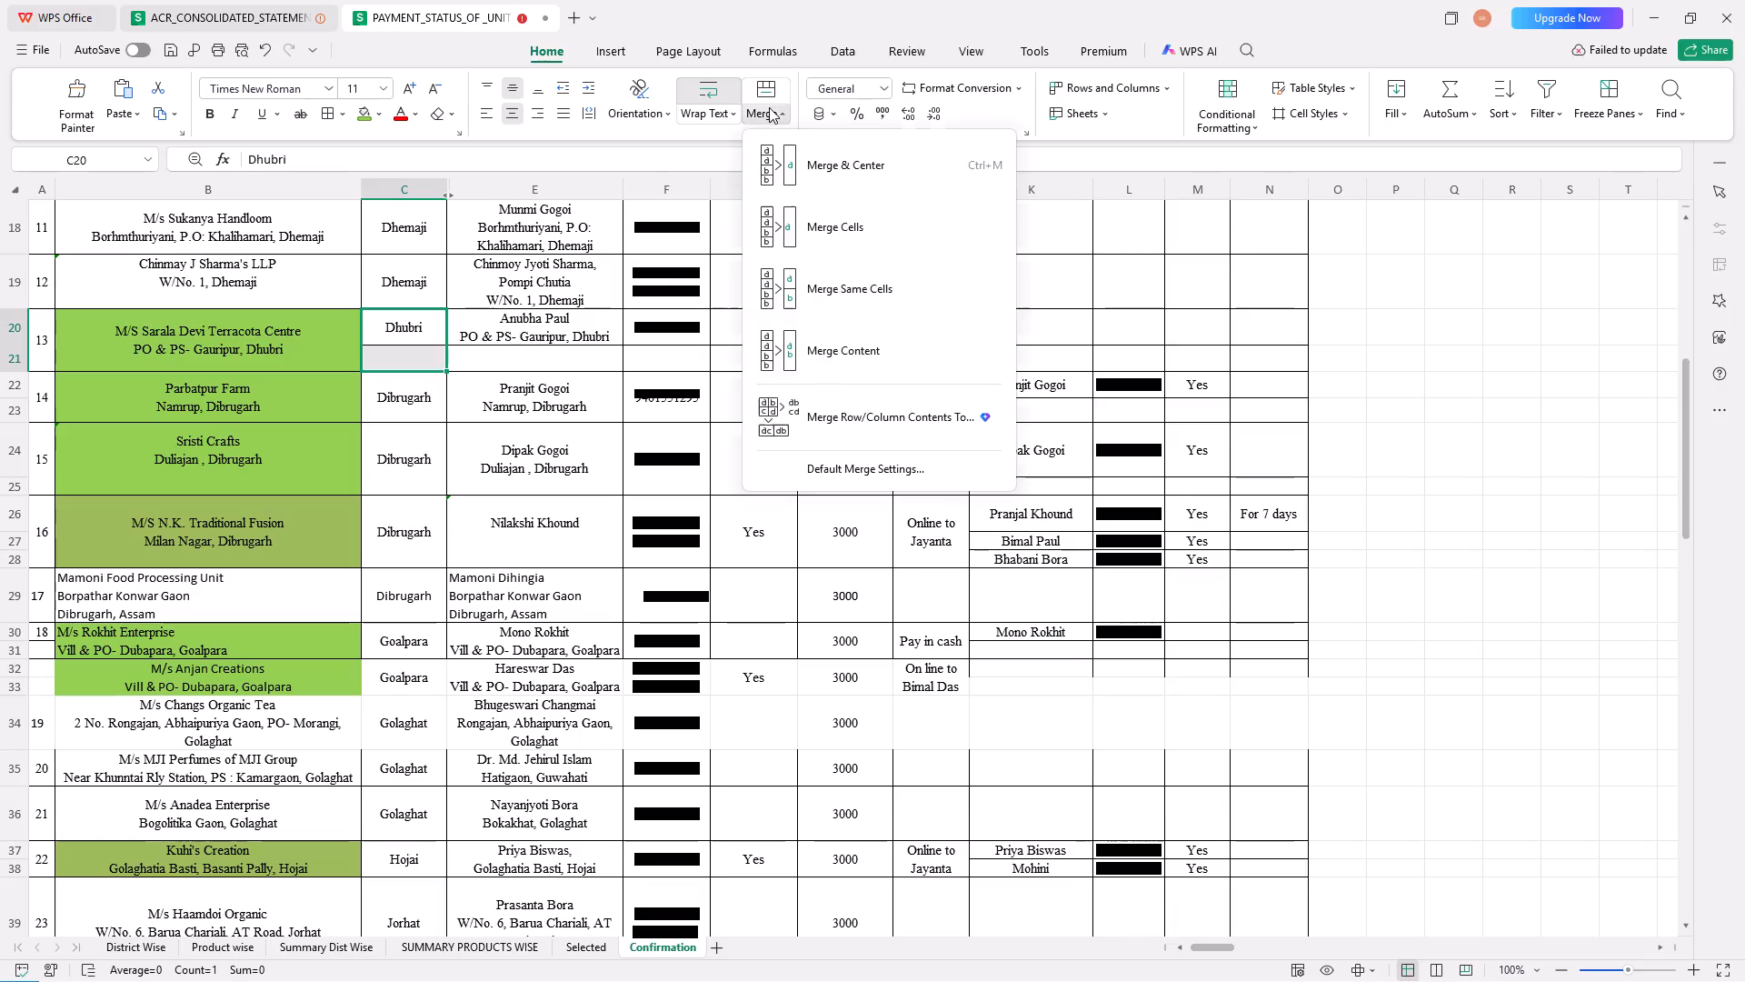
{"action": "left_click", "coordinate": [823, 176]}
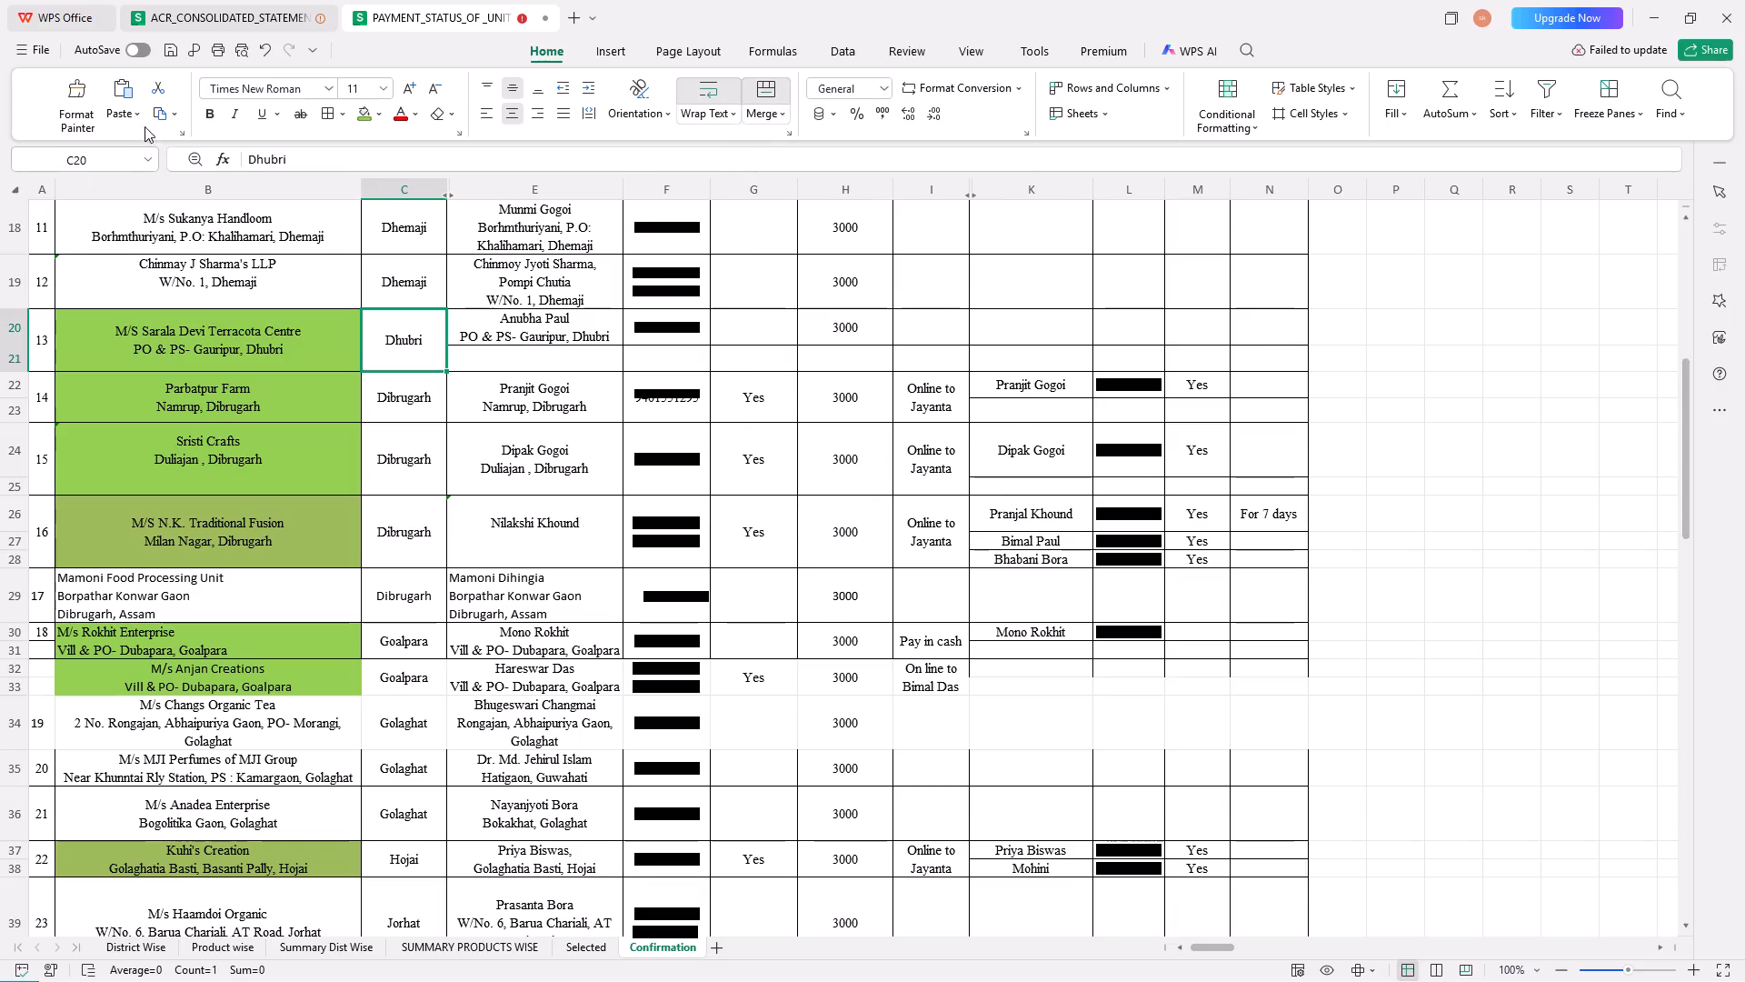
Copy the merged district cell's formatting onto E20:I21 so the proprietor through payment status cells each span both rows.
{"action": "left_click", "coordinate": [84, 122]}
{"action": "left_click_drag", "start_coordinate": [492, 323], "coordinate": [828, 376]}
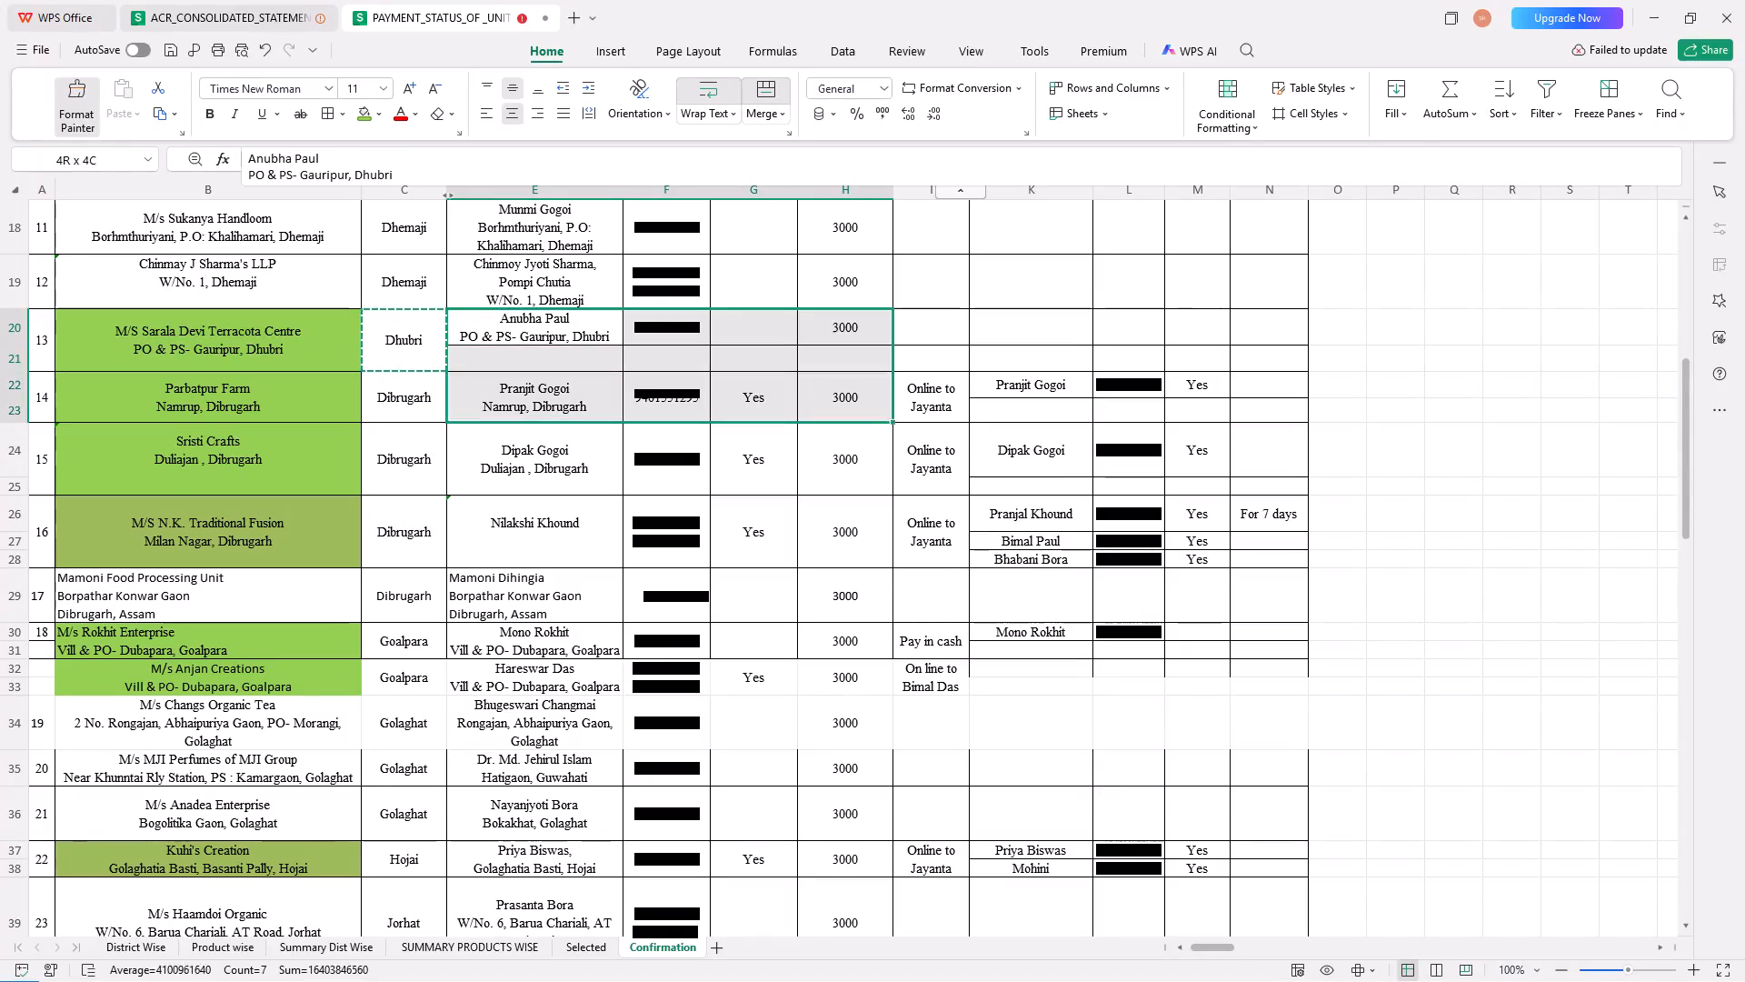
{"action": "left_click_drag", "start_coordinate": [828, 376], "coordinate": [847, 354]}
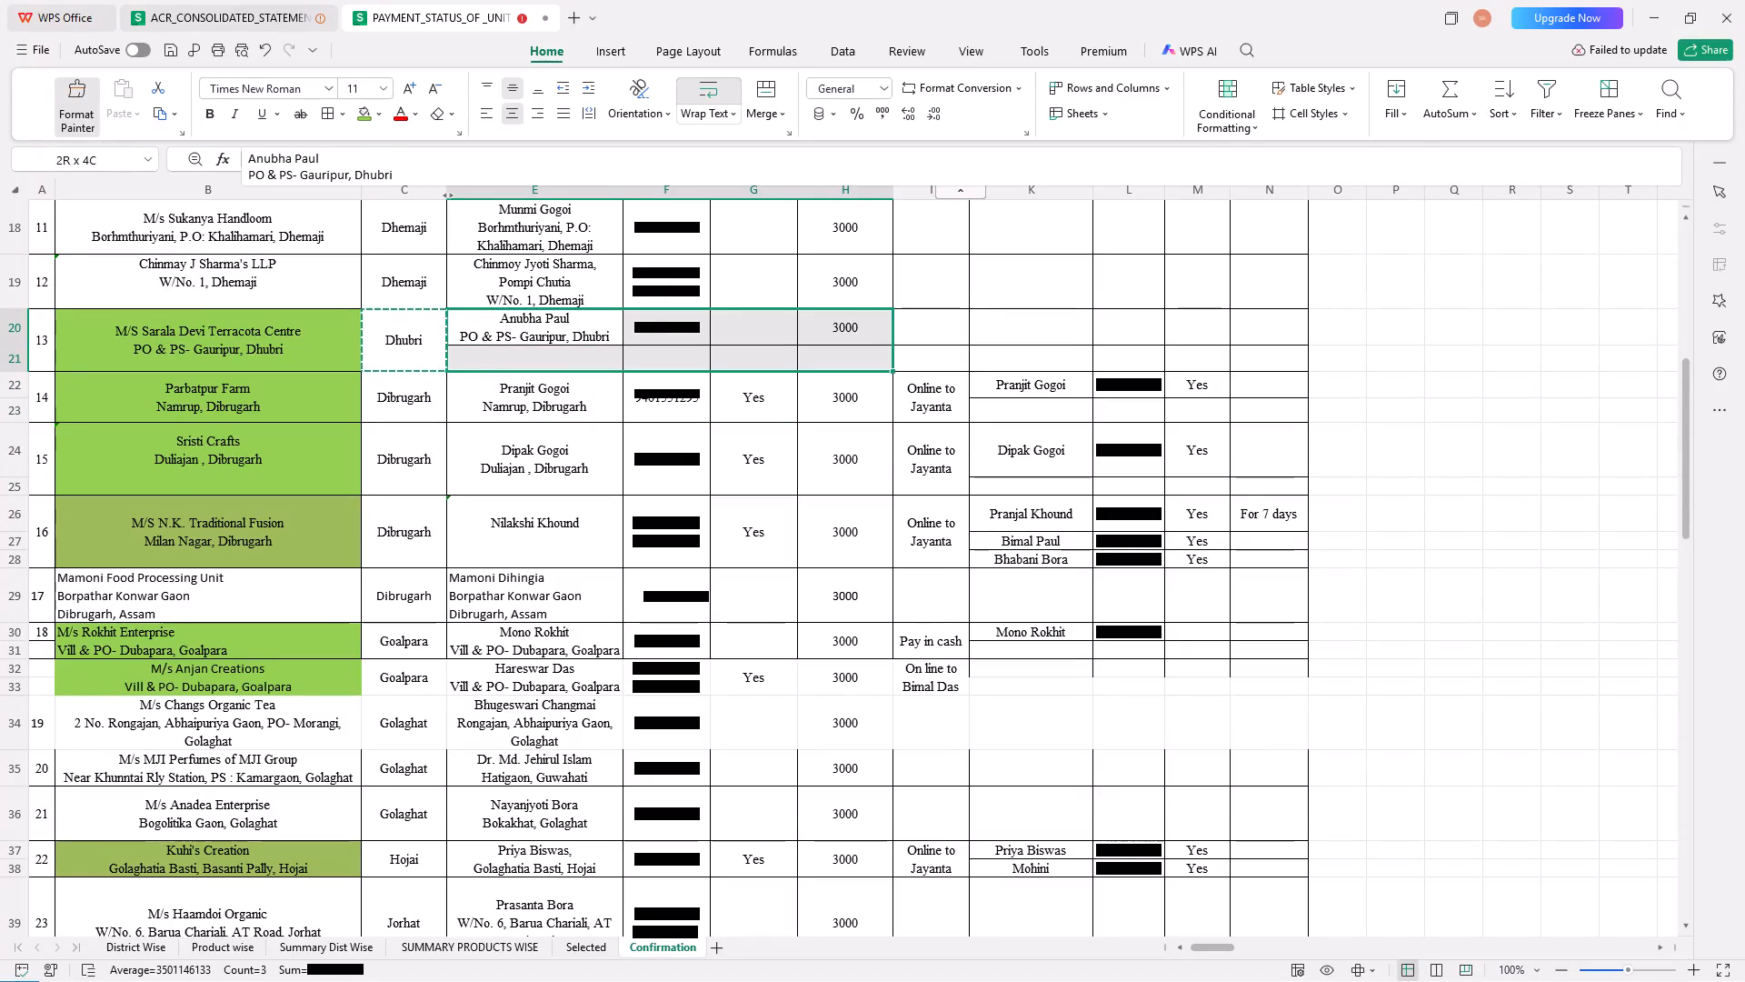
{"action": "left_click_drag", "start_coordinate": [847, 354], "coordinate": [915, 357]}
Look over the units at the top of the confirmation list and repeat the search for "Sarala".
{"action": "scroll", "coordinate": [763, 497], "scroll_direction": "up", "scroll_amount": 6}
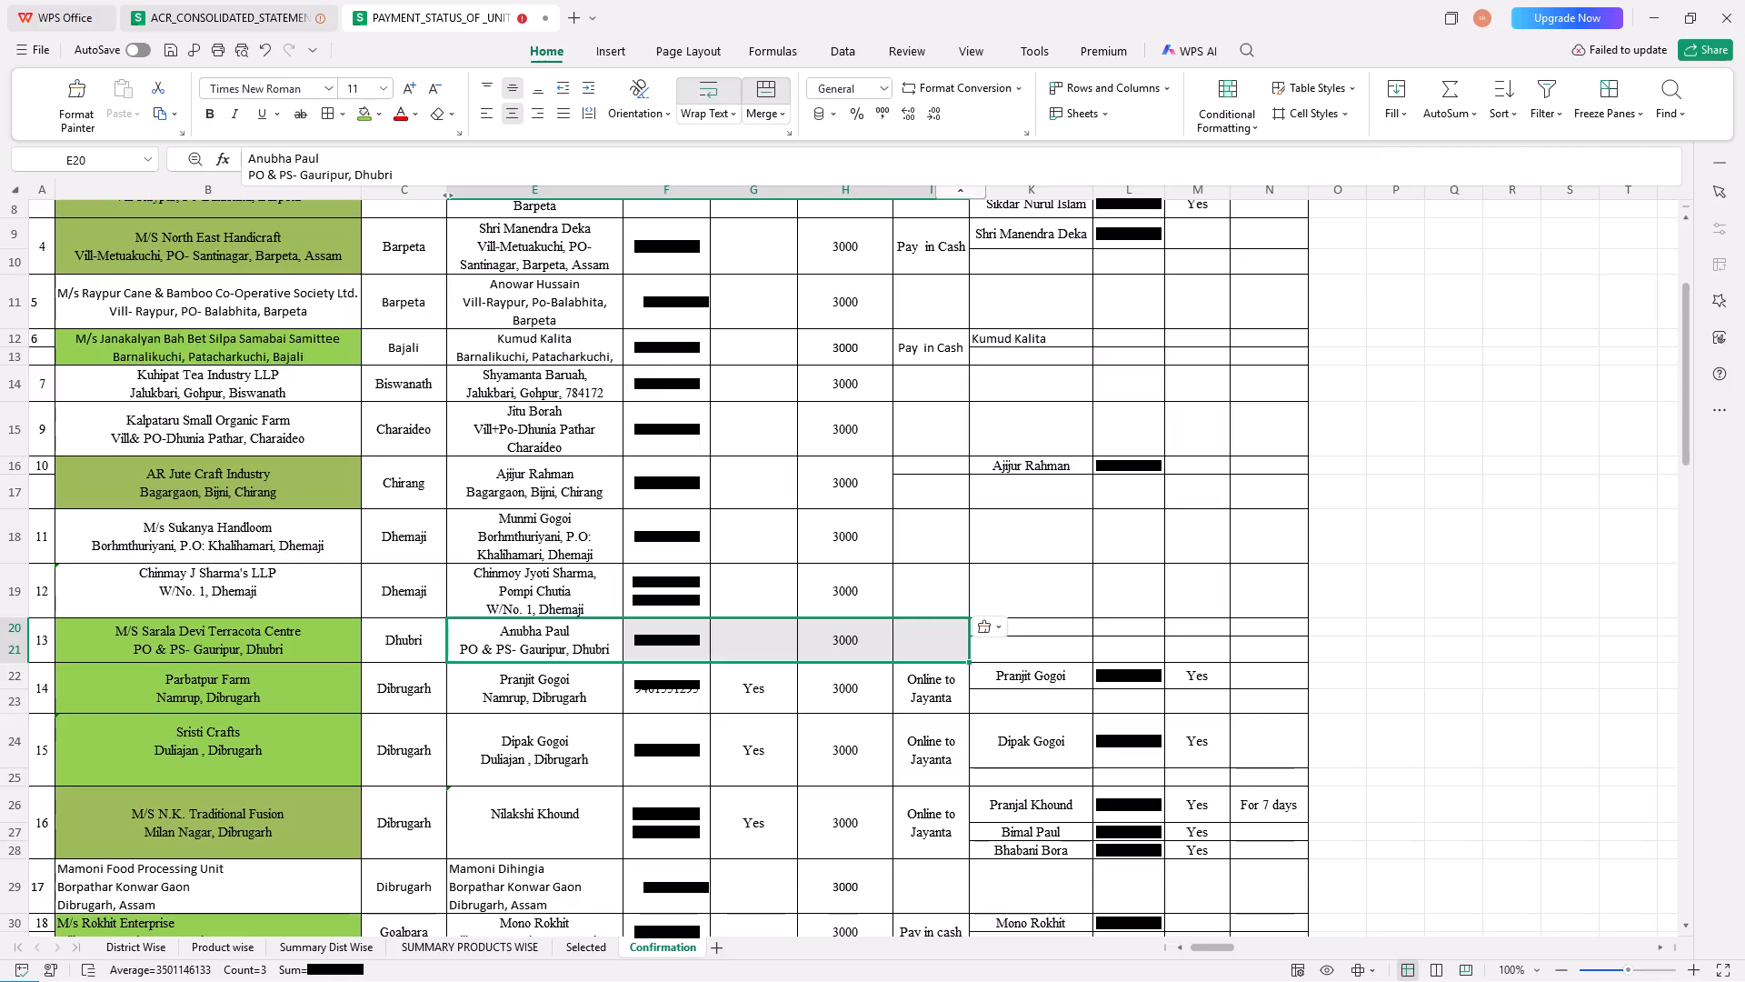
{"action": "scroll", "coordinate": [304, 589], "scroll_direction": "up", "scroll_amount": 4}
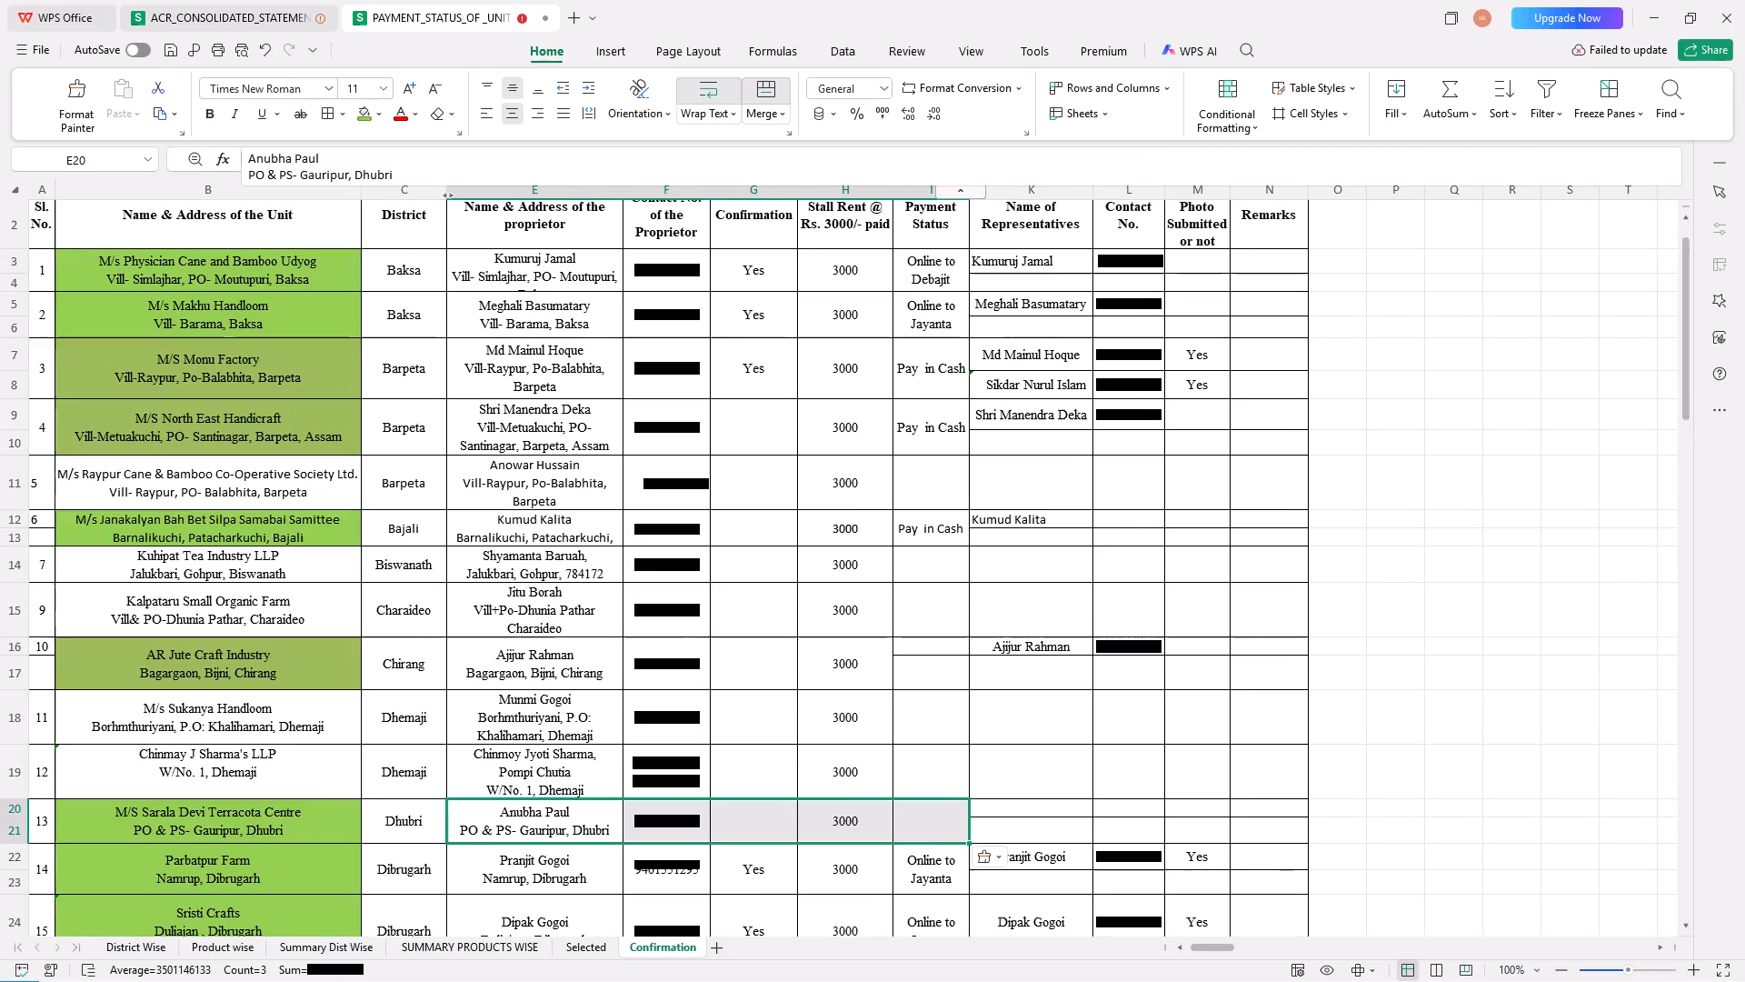
{"action": "scroll", "coordinate": [299, 573], "scroll_direction": "up", "scroll_amount": 4}
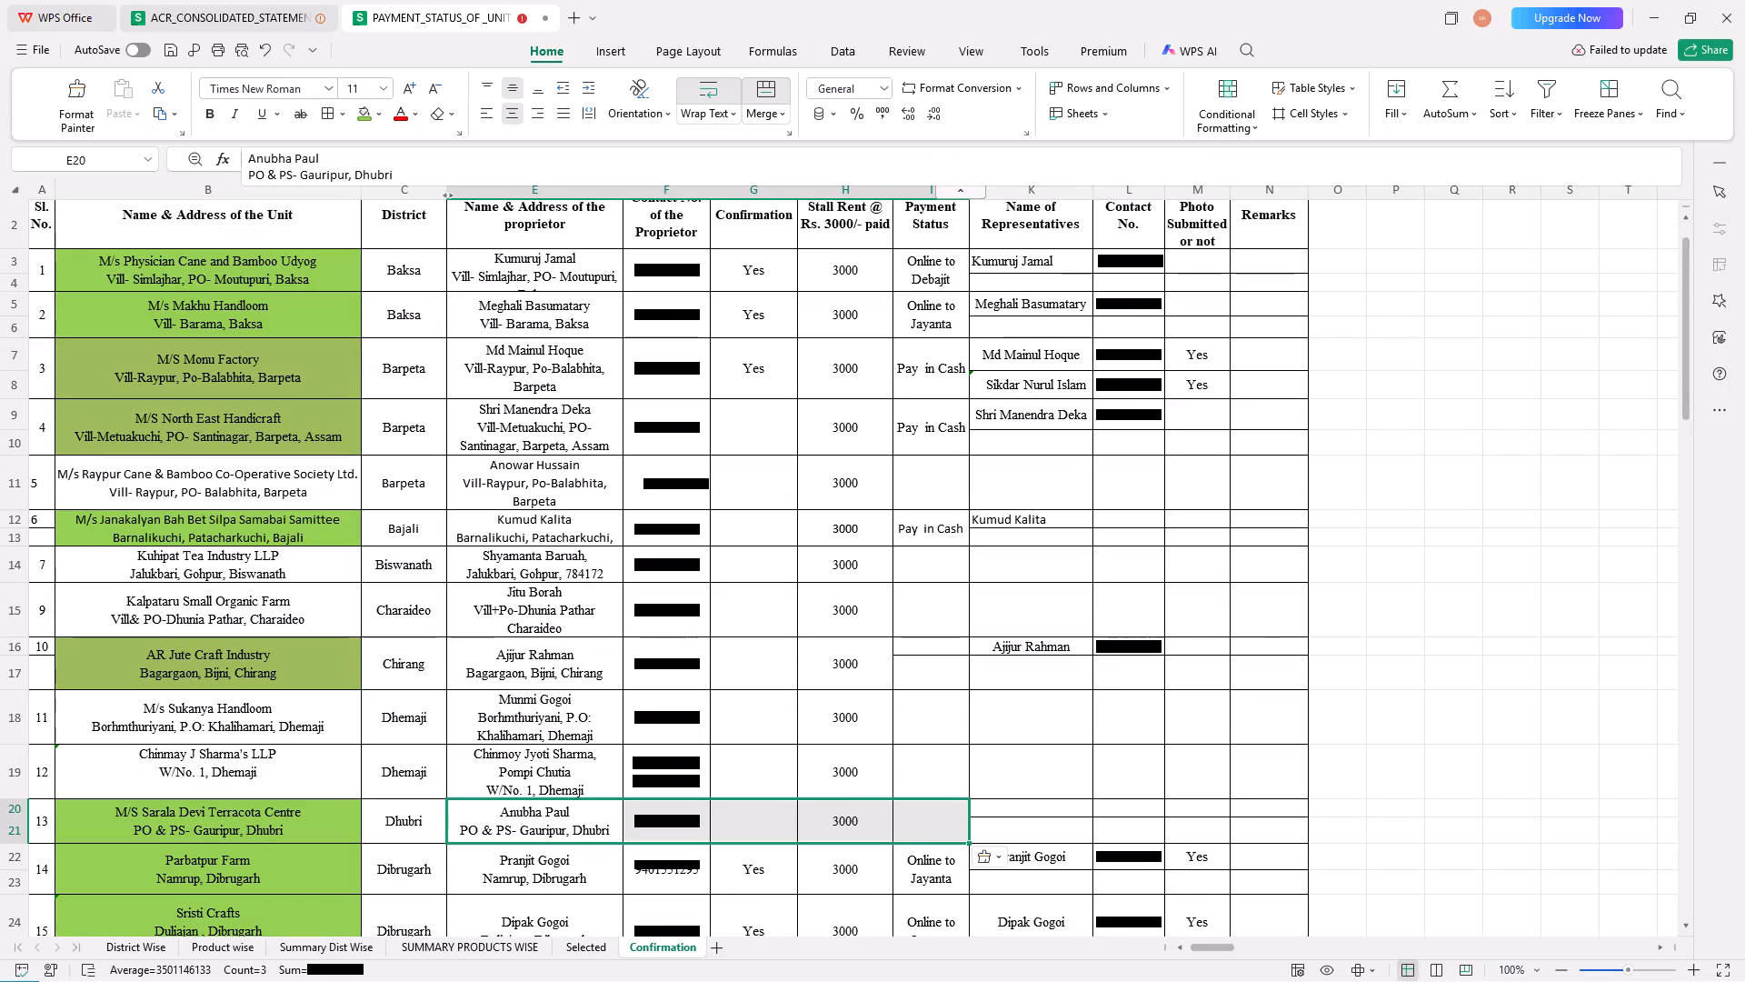
{"action": "scroll", "coordinate": [245, 615], "scroll_direction": "down", "scroll_amount": 1}
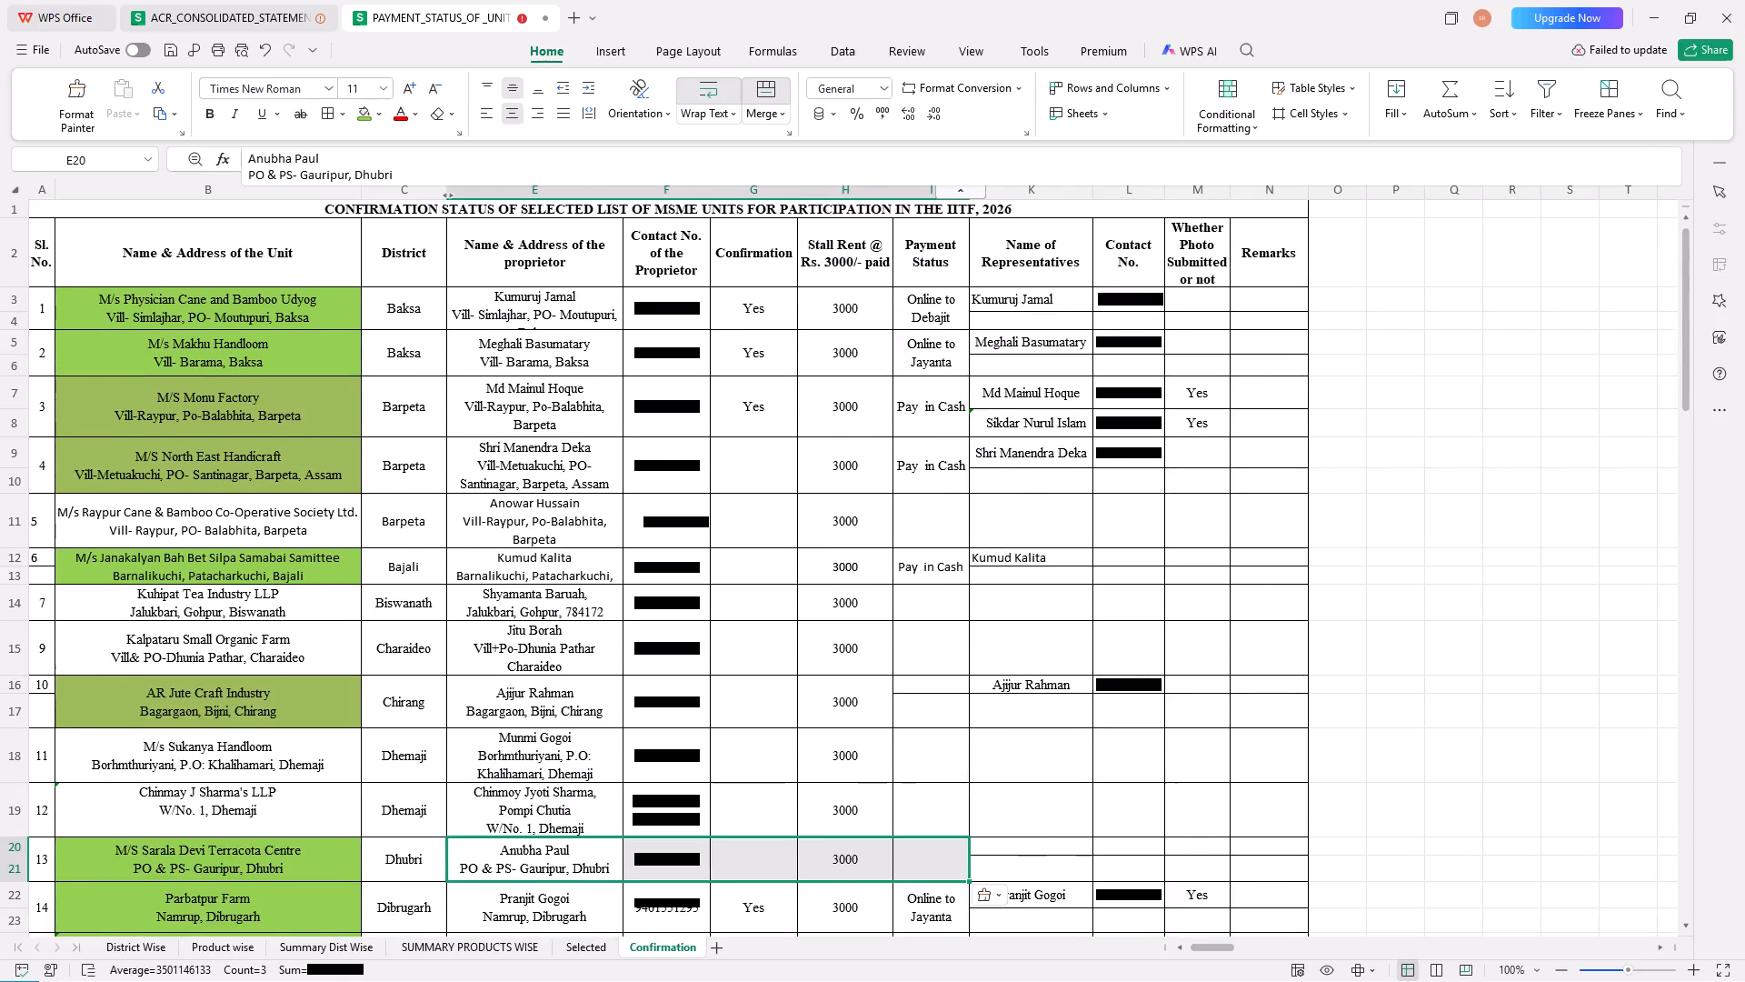
{"action": "scroll", "coordinate": [245, 620], "scroll_direction": "down", "scroll_amount": 1}
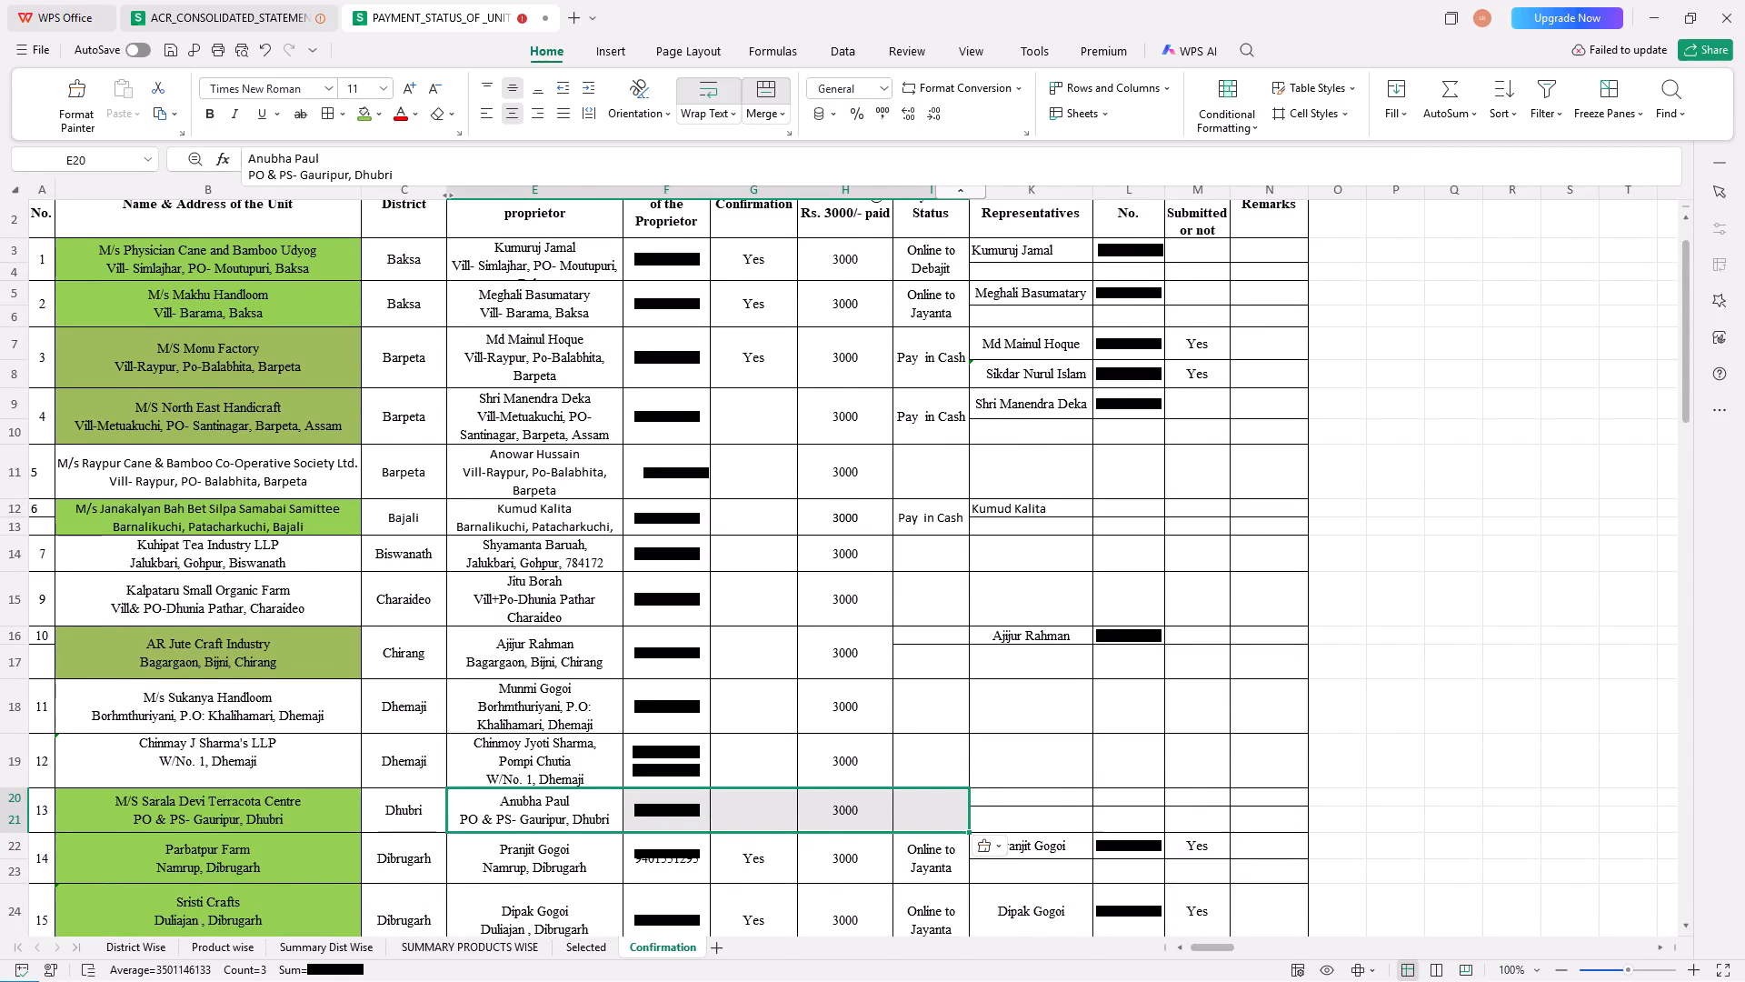
{"action": "key", "text": "ctrl+f"}
{"action": "left_click", "coordinate": [1002, 575]}
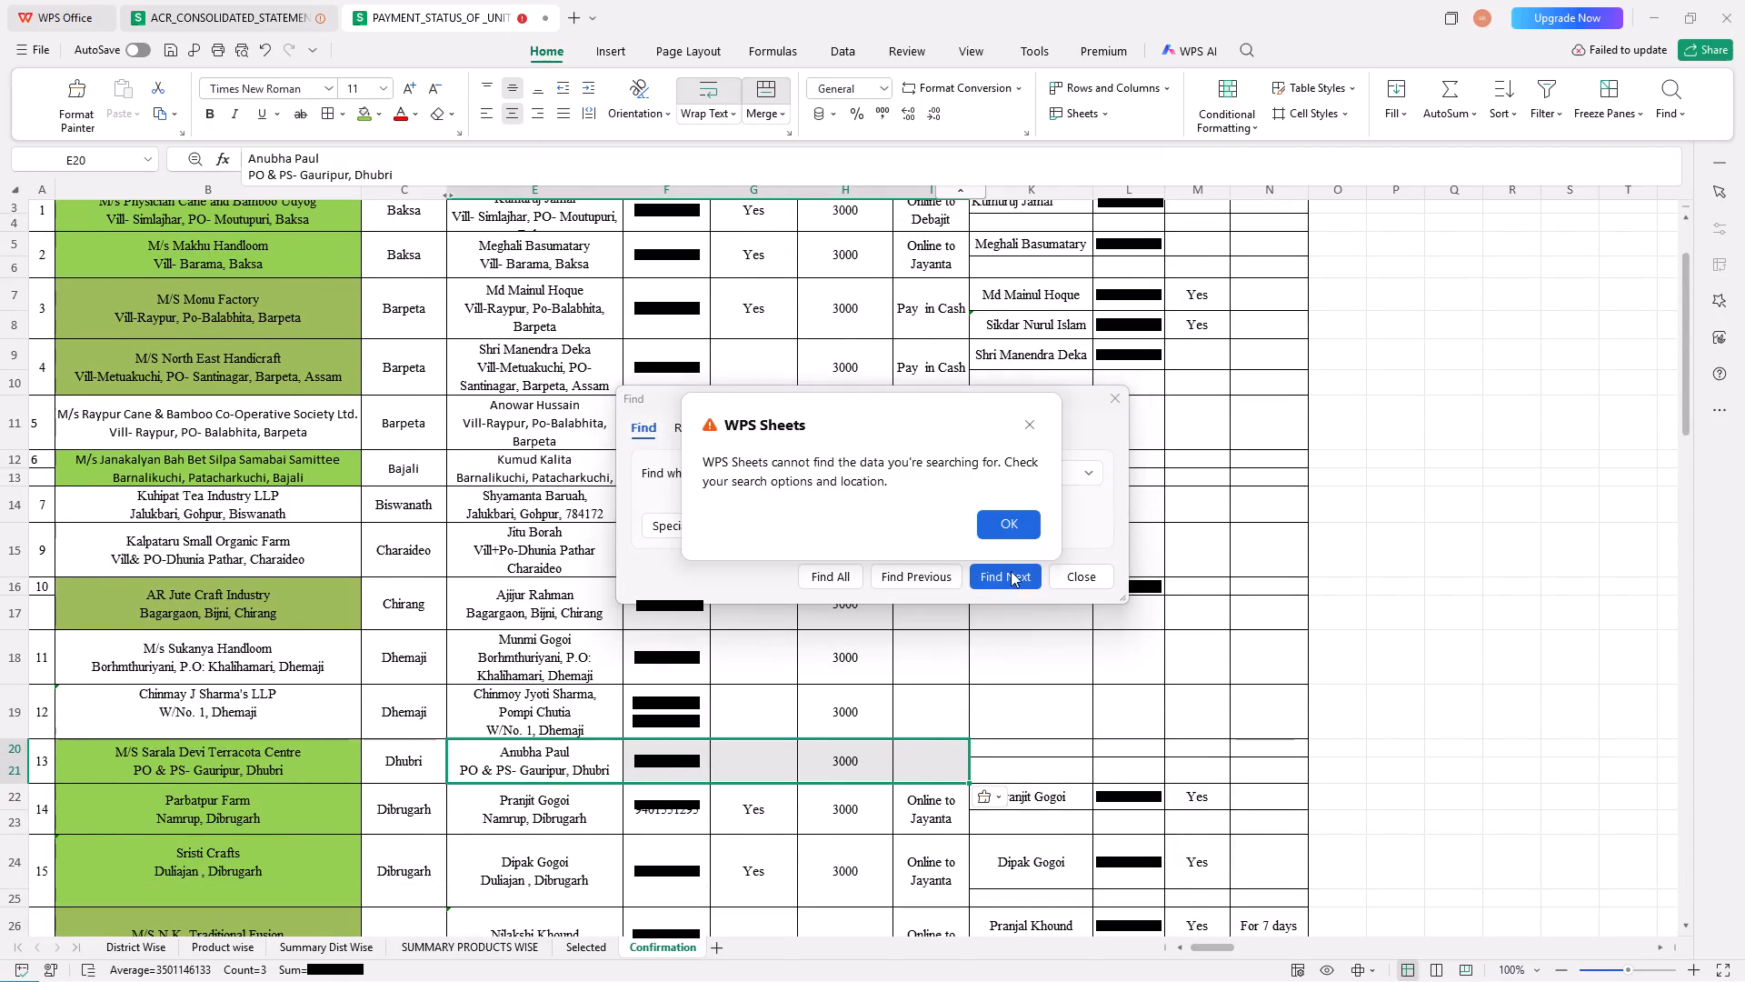
{"action": "left_click", "coordinate": [1023, 516]}
{"action": "left_click", "coordinate": [1015, 569]}
{"action": "left_click", "coordinate": [1015, 530]}
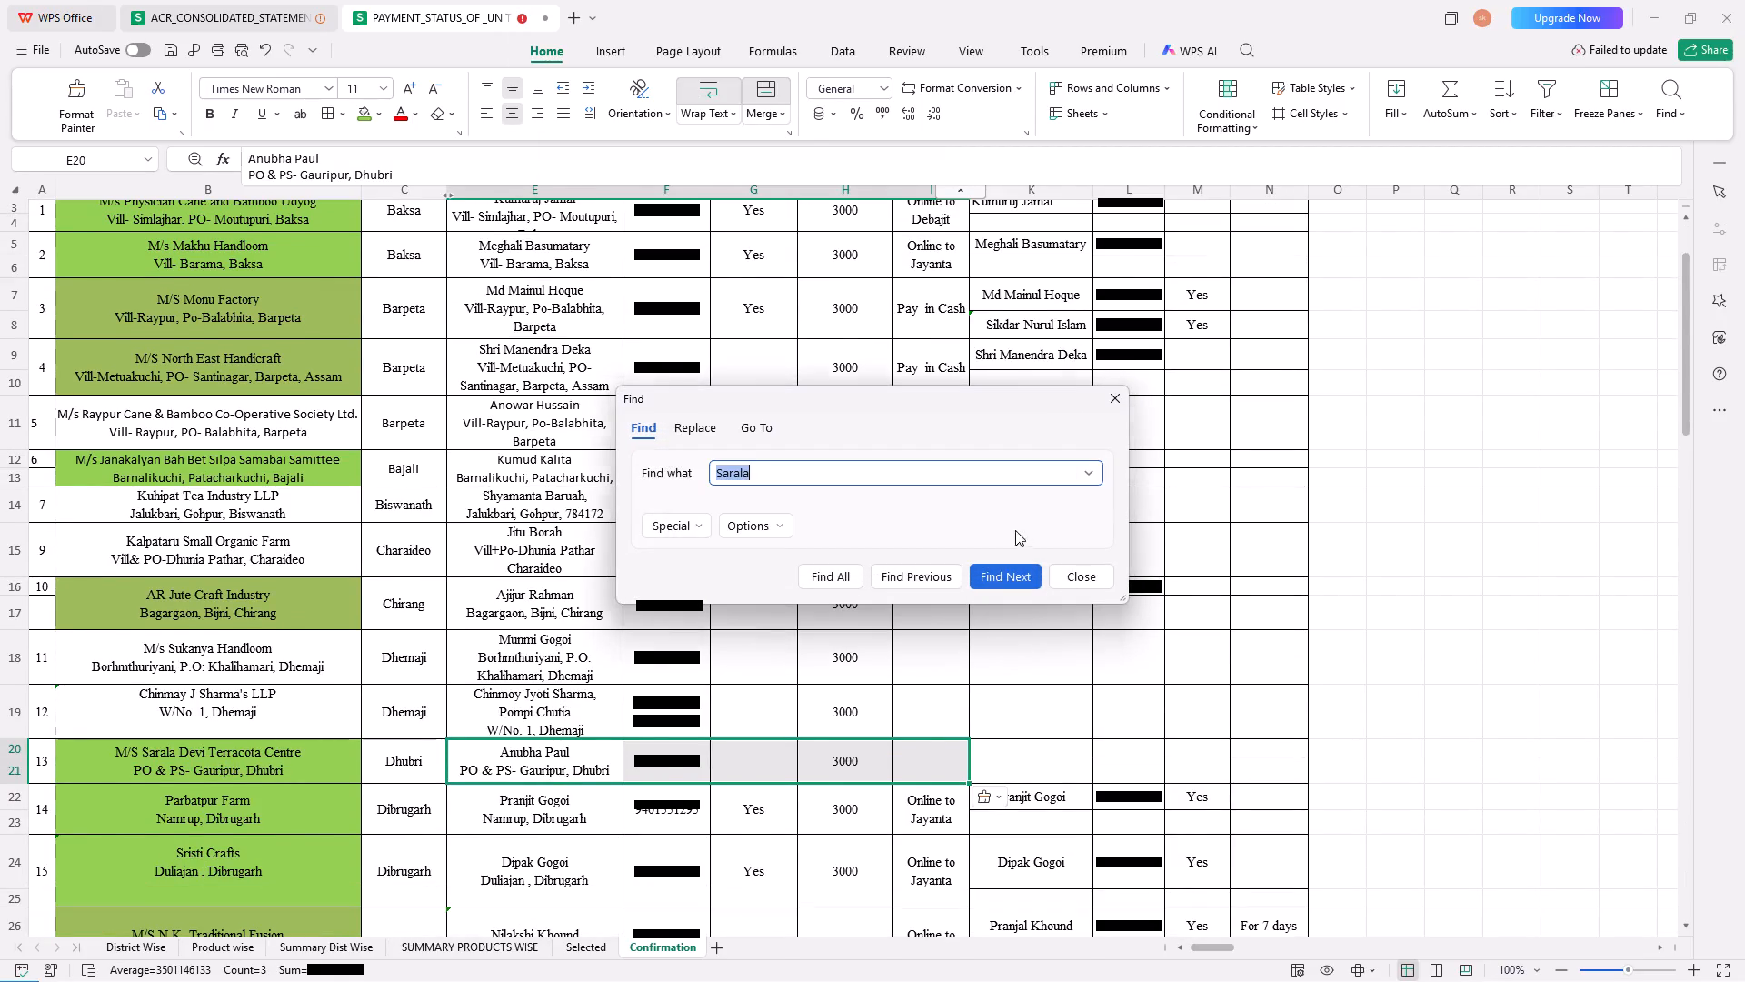
{"action": "left_click", "coordinate": [322, 769]}
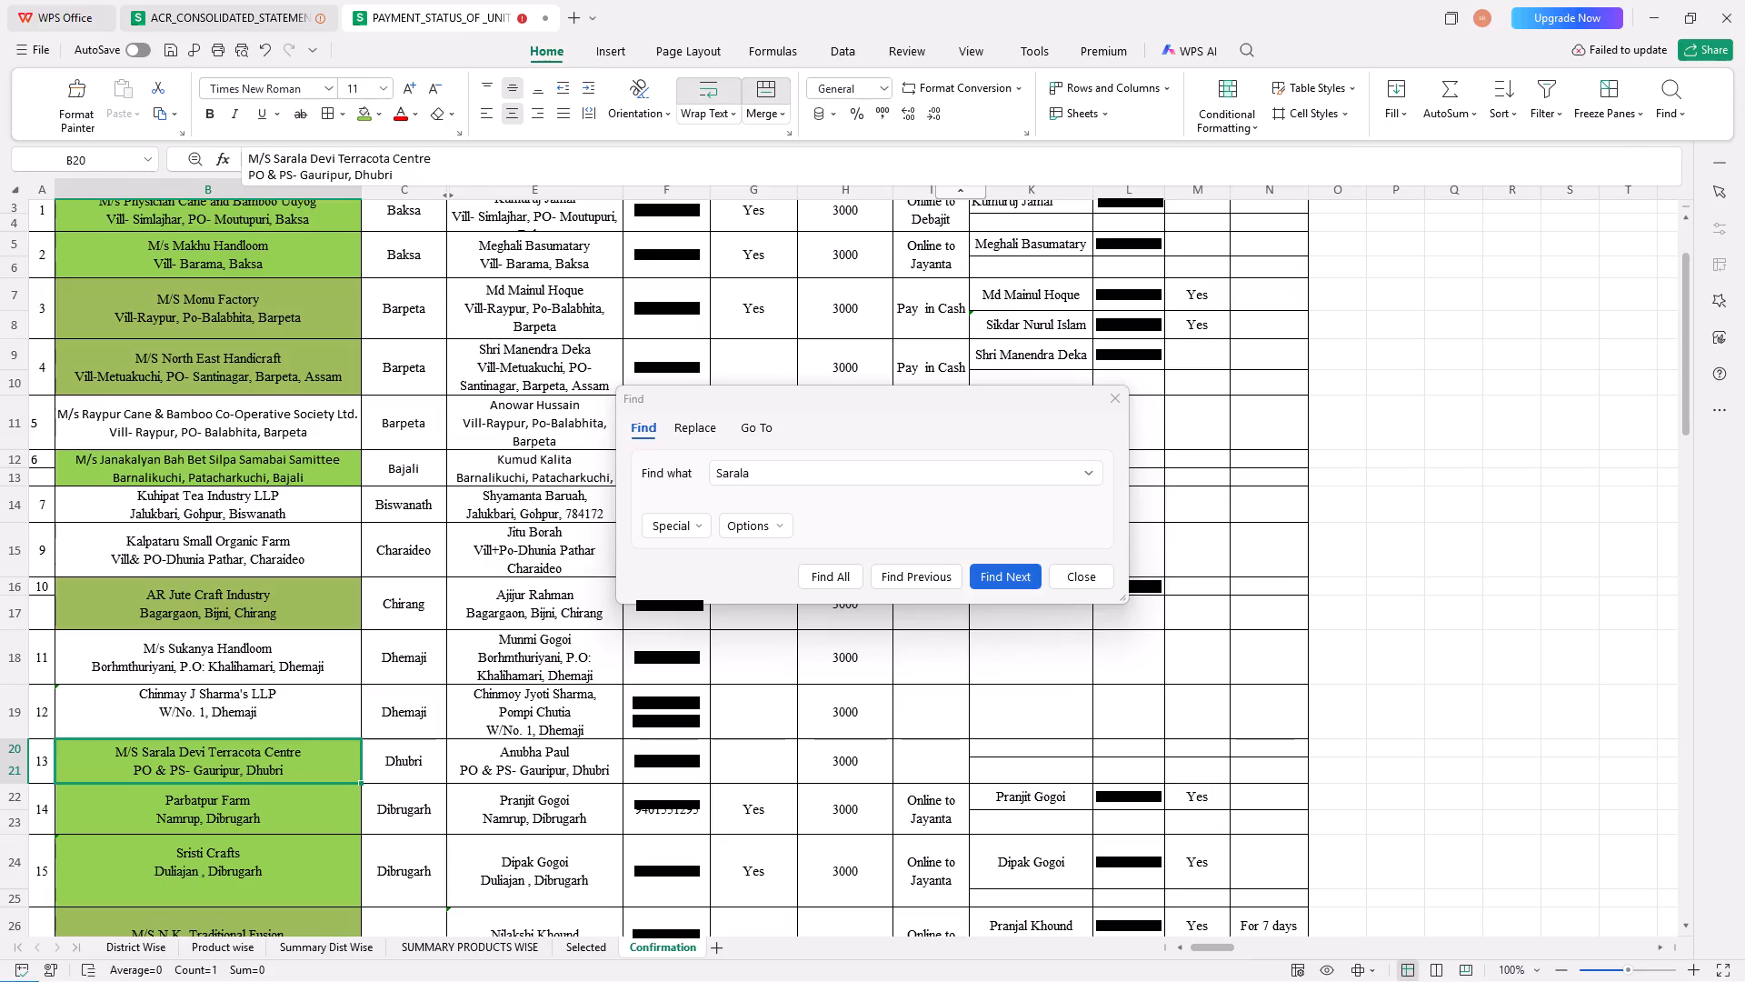
{"action": "left_click", "coordinate": [971, 766]}
{"action": "left_click", "coordinate": [1032, 752]}
{"action": "left_click", "coordinate": [912, 756]}
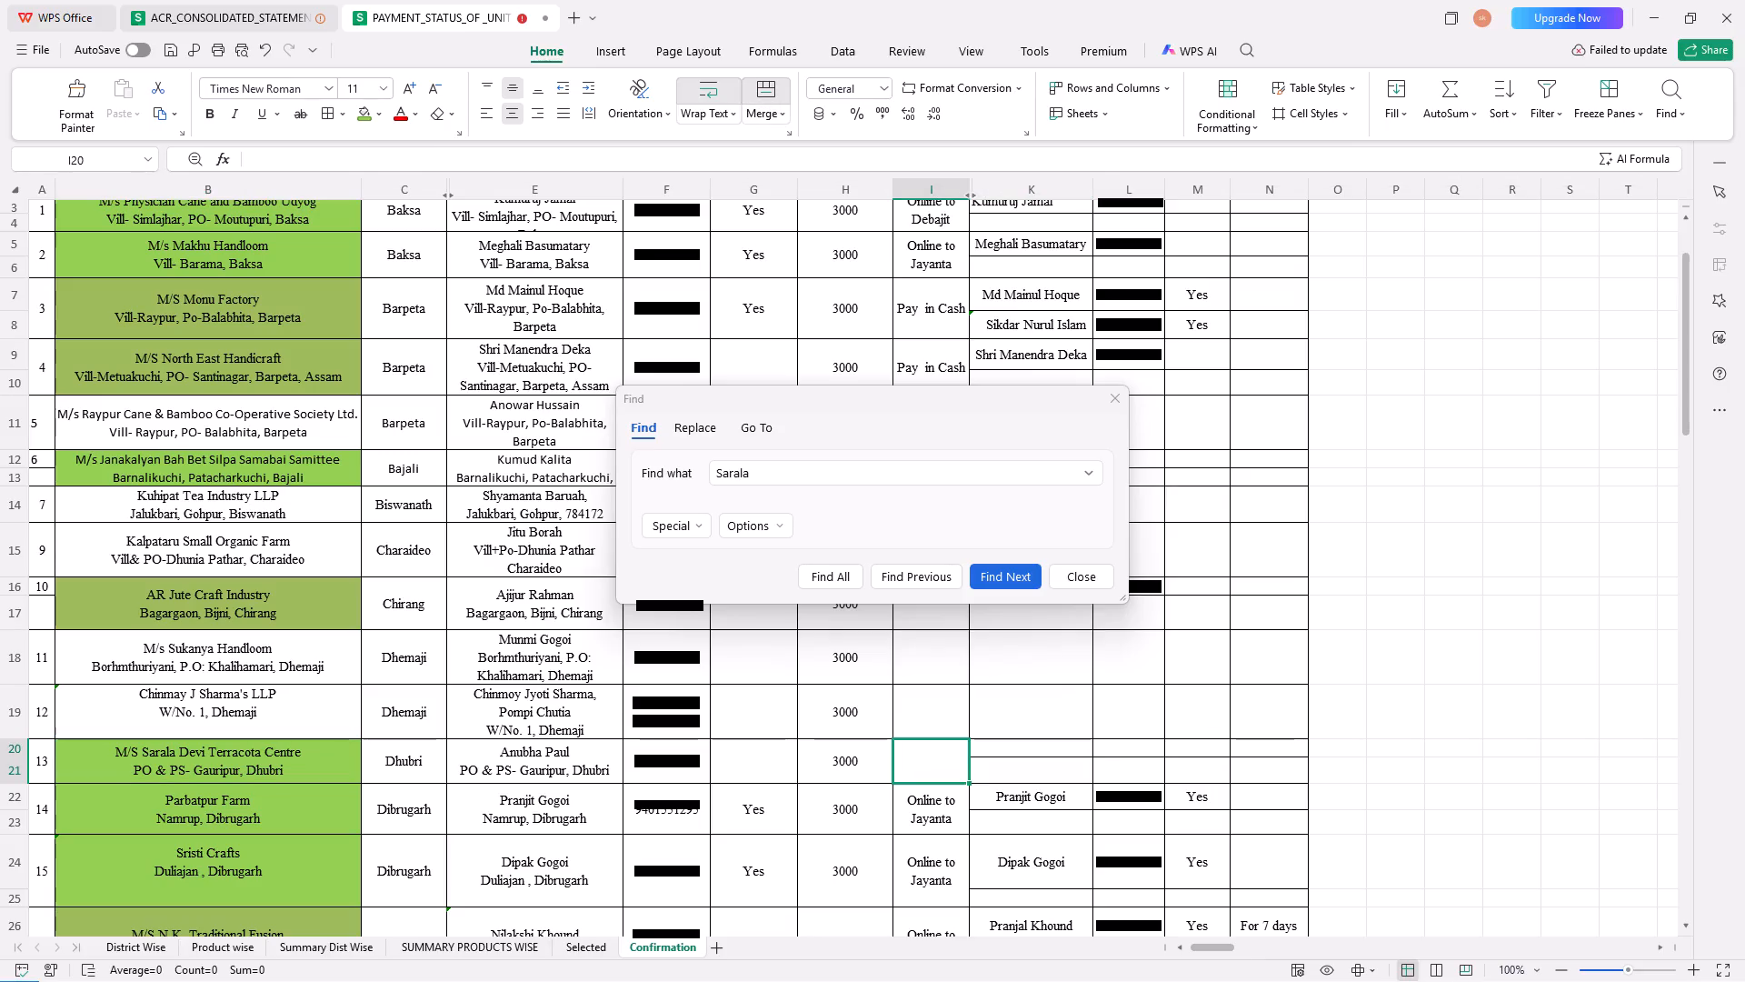
{"action": "triple_click", "coordinate": [543, 753]}
{"action": "left_click", "coordinate": [543, 753]}
{"action": "key", "text": "ctrl+c"}
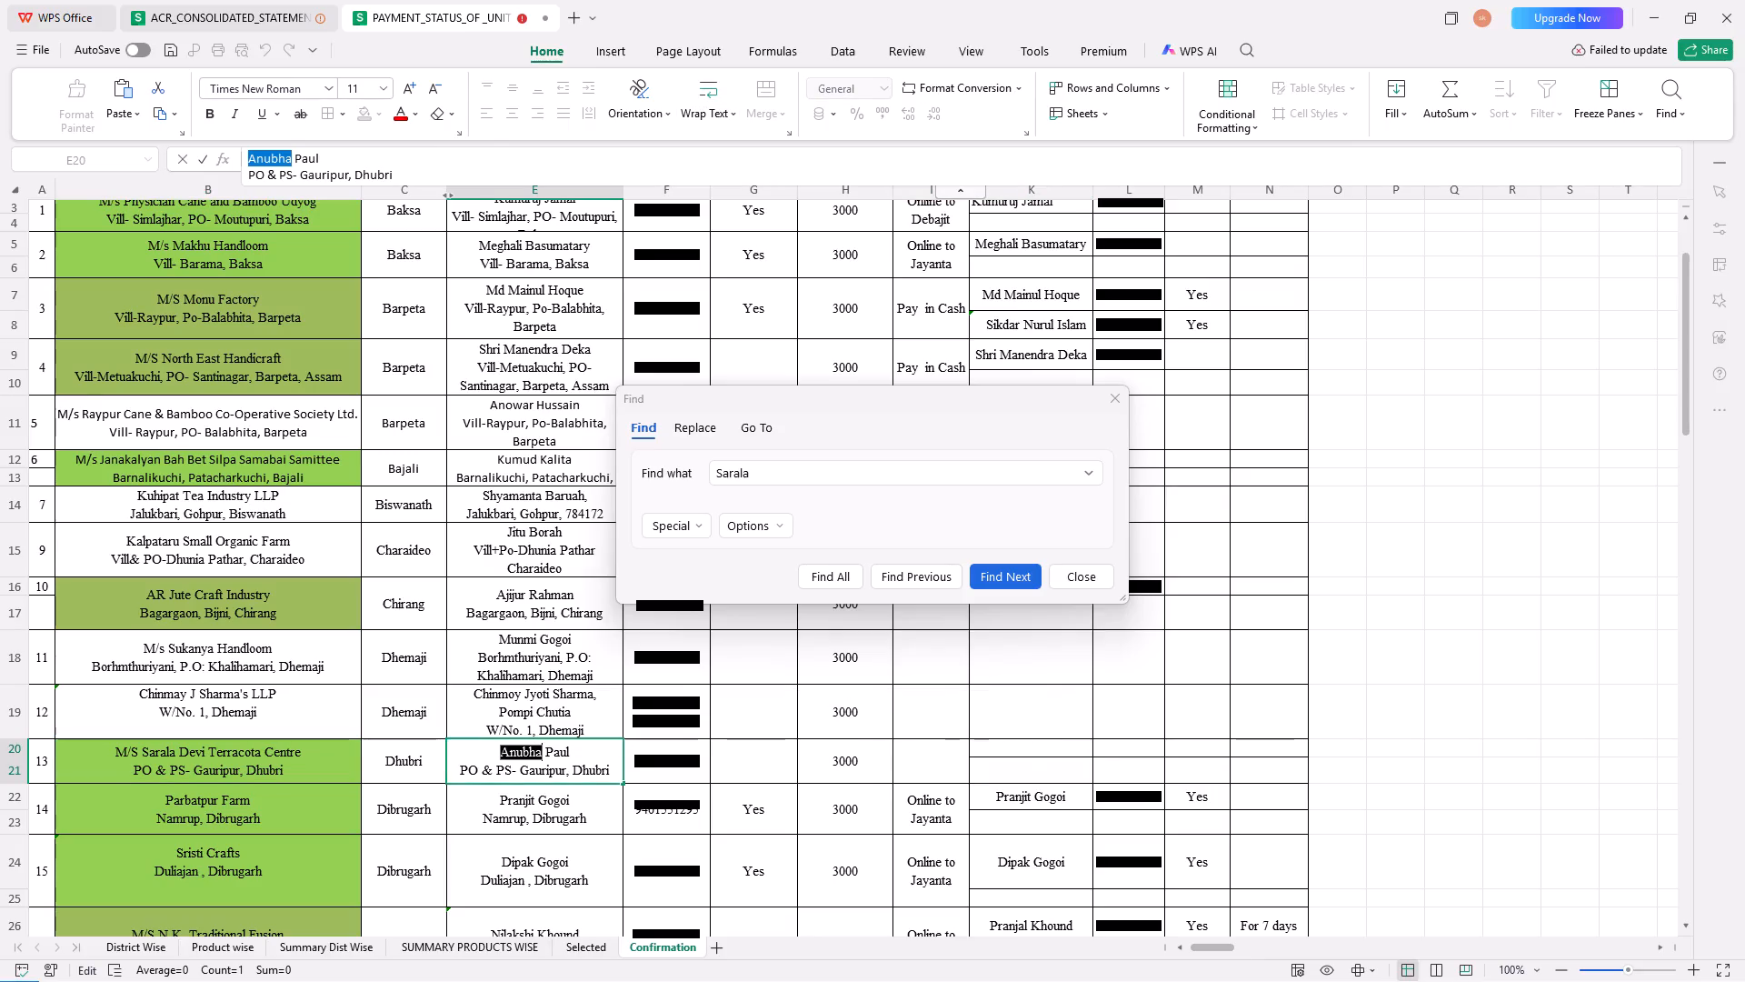
{"action": "triple_click", "coordinate": [564, 752]}
{"action": "left_click", "coordinate": [564, 752]}
{"action": "left_click", "coordinate": [564, 752]}
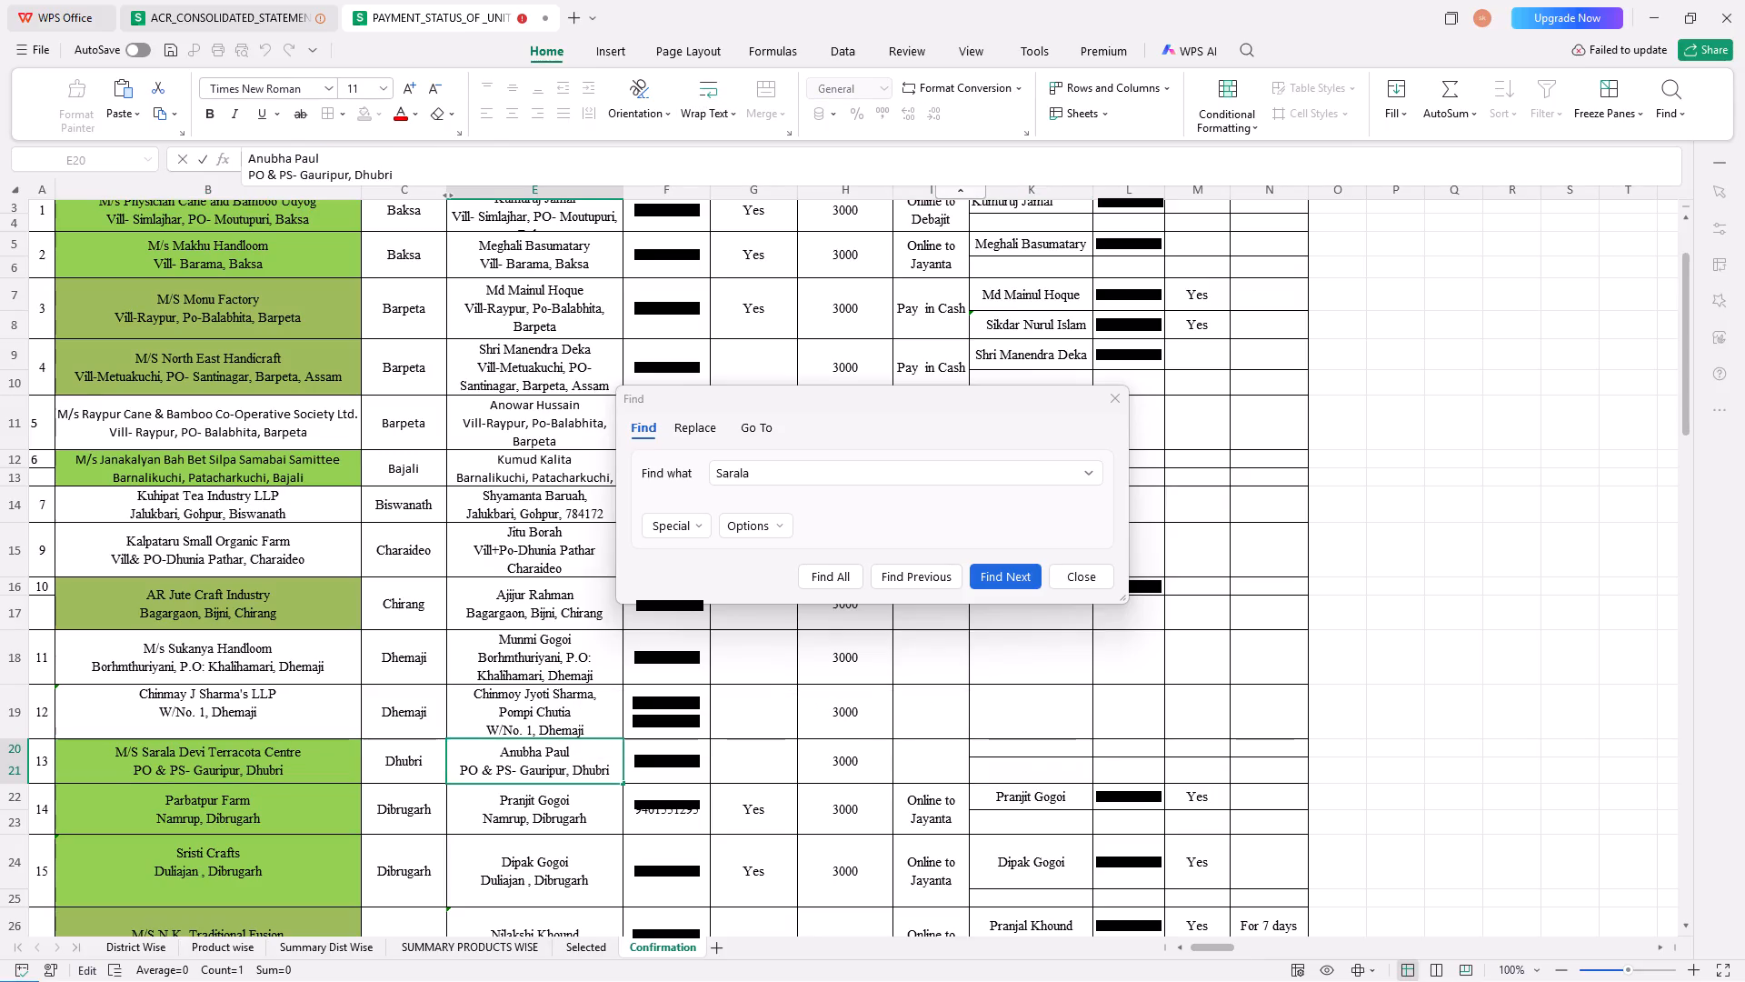
{"action": "left_click_drag", "start_coordinate": [581, 748], "coordinate": [504, 747]}
{"action": "key", "text": "ctrl+c"}
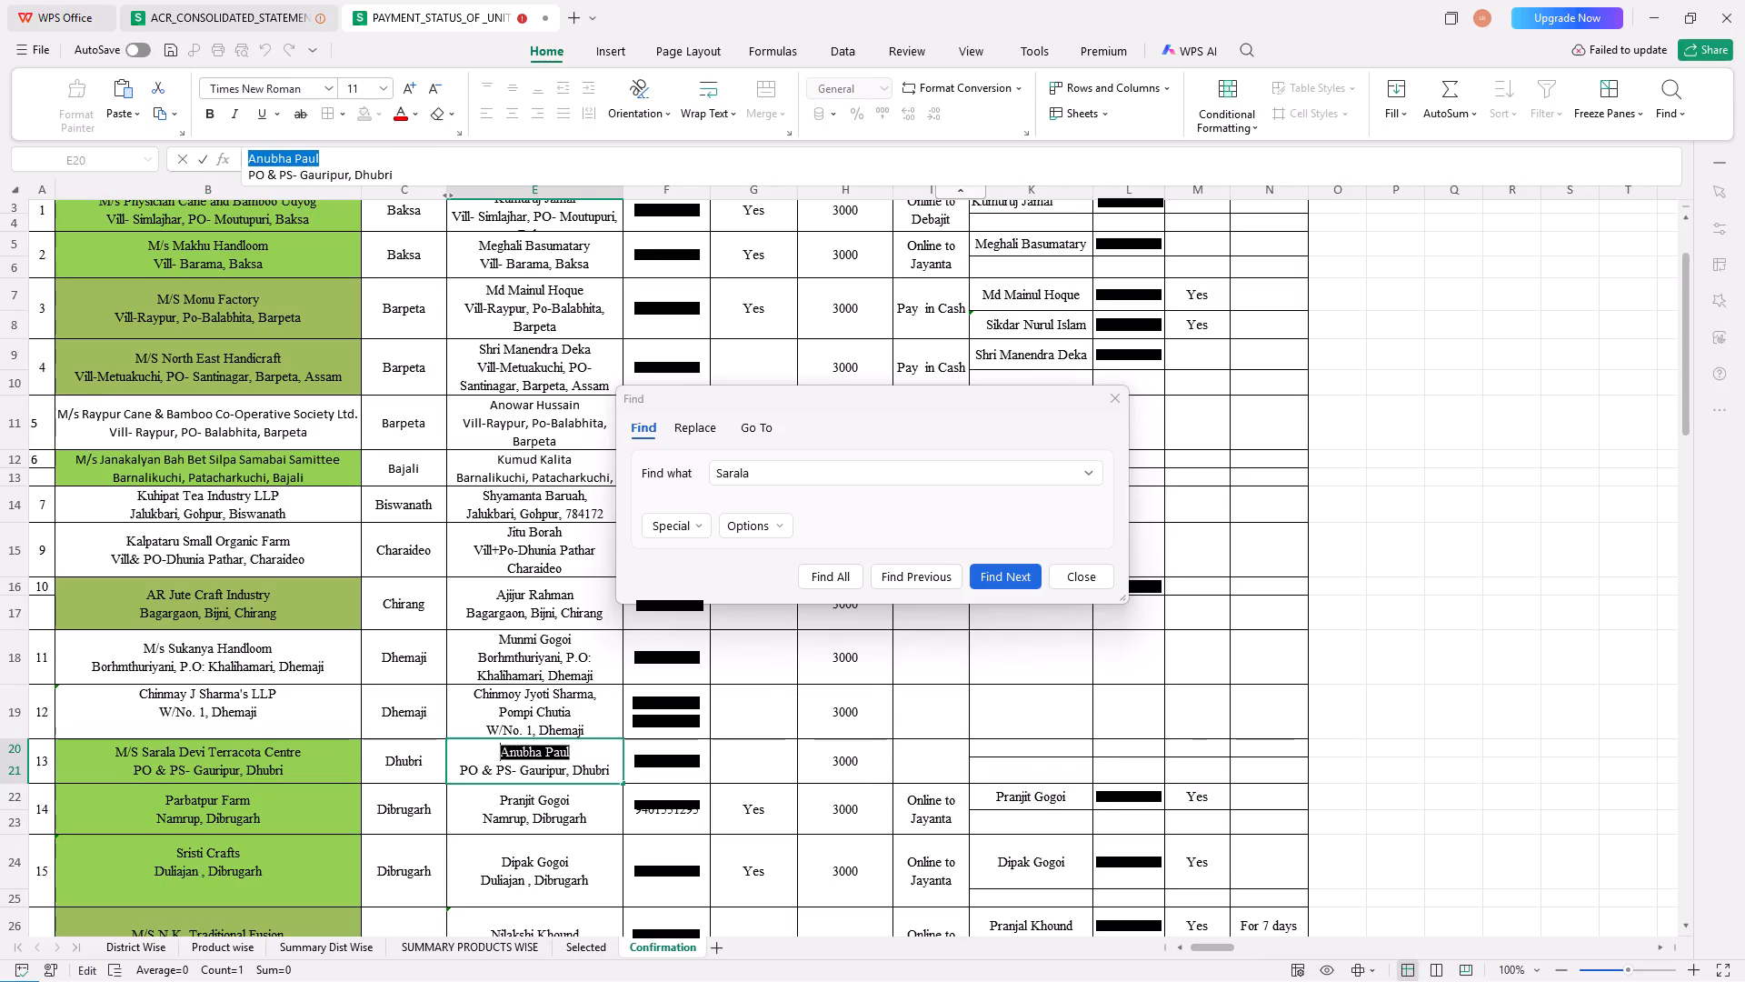
{"action": "left_click", "coordinate": [973, 757]}
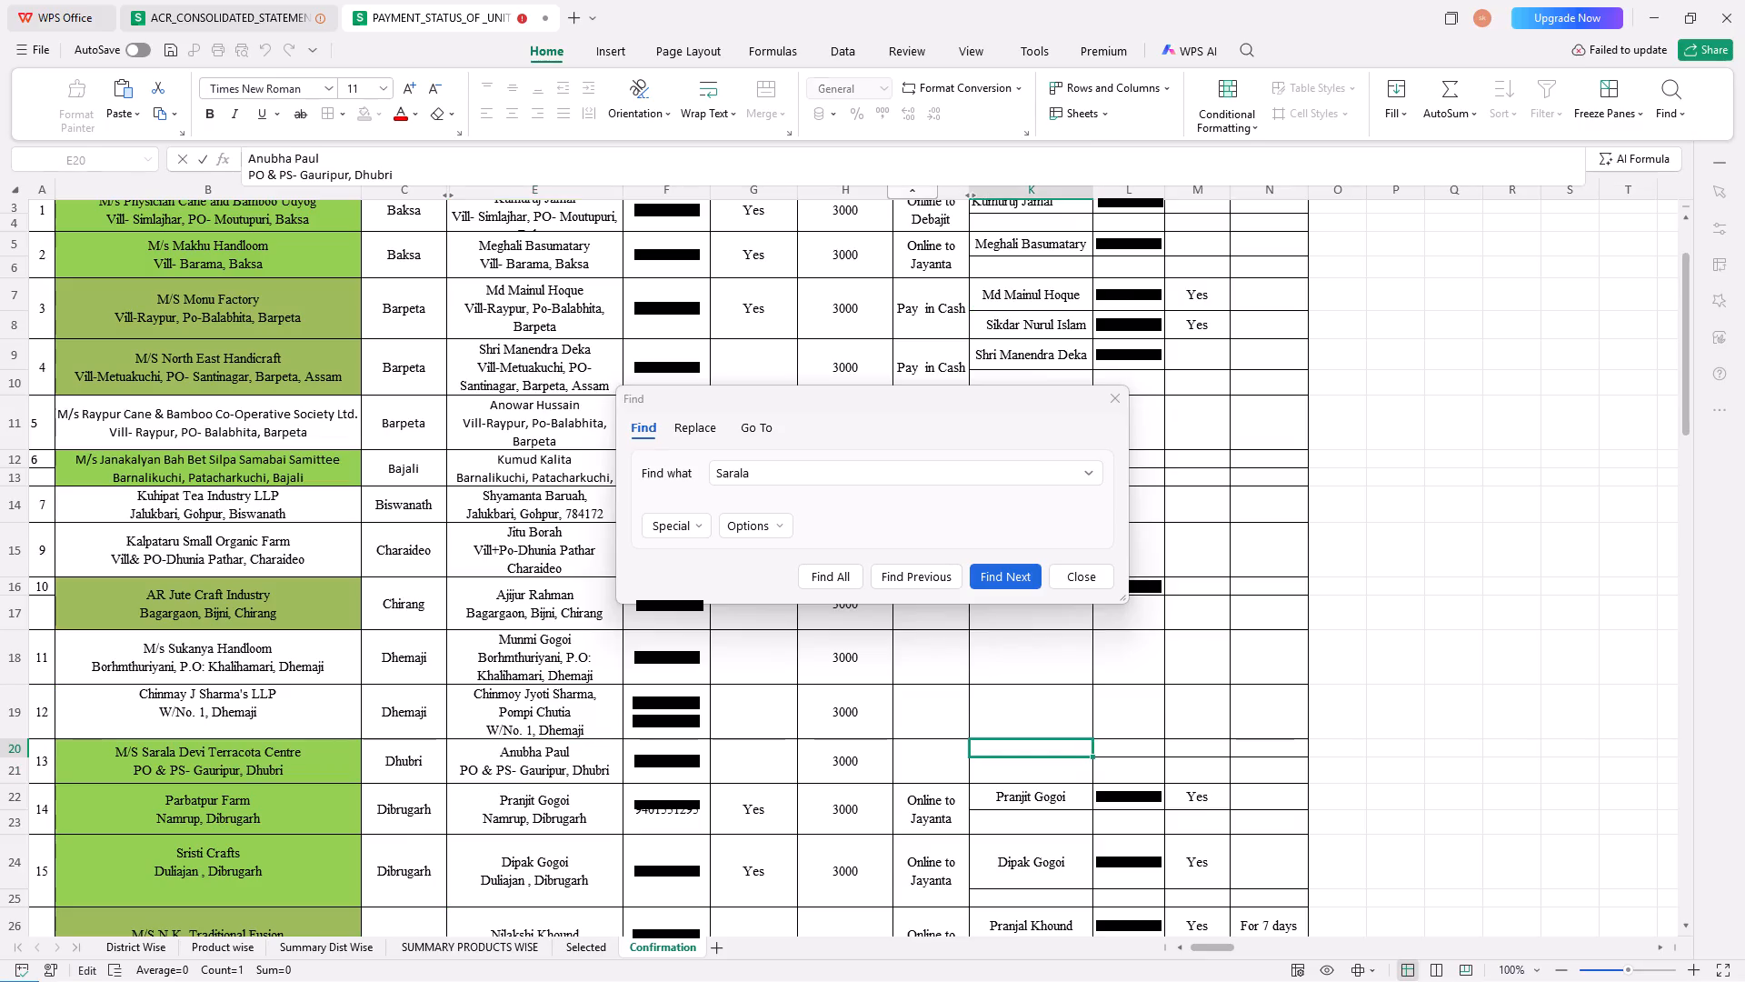
{"action": "key", "text": "ctrl+v"}
Copy Sarala Devi Terracota Centre's proprietor contact number into the representative's contact cell L20 and close the search dialog.
{"action": "triple_click", "coordinate": [684, 756]}
{"action": "left_click", "coordinate": [684, 756]}
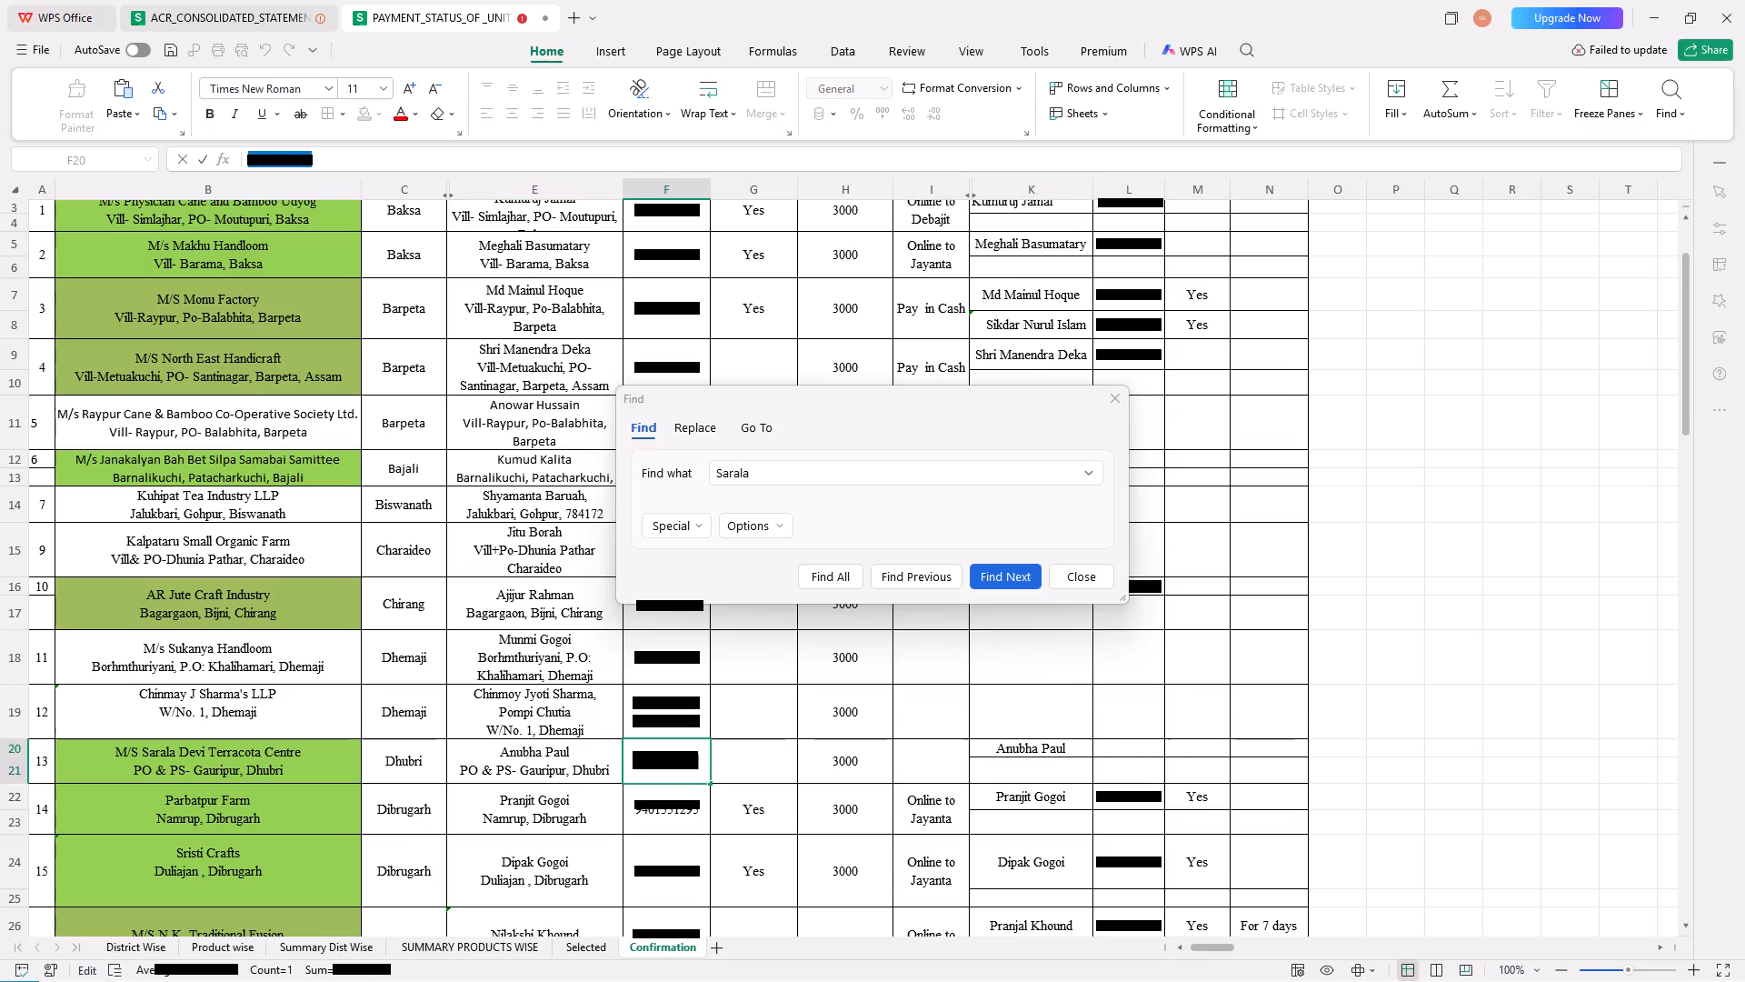
{"action": "key", "text": "ctrl+c"}
{"action": "left_click", "coordinate": [1135, 748]}
{"action": "key", "text": "ctrl+v"}
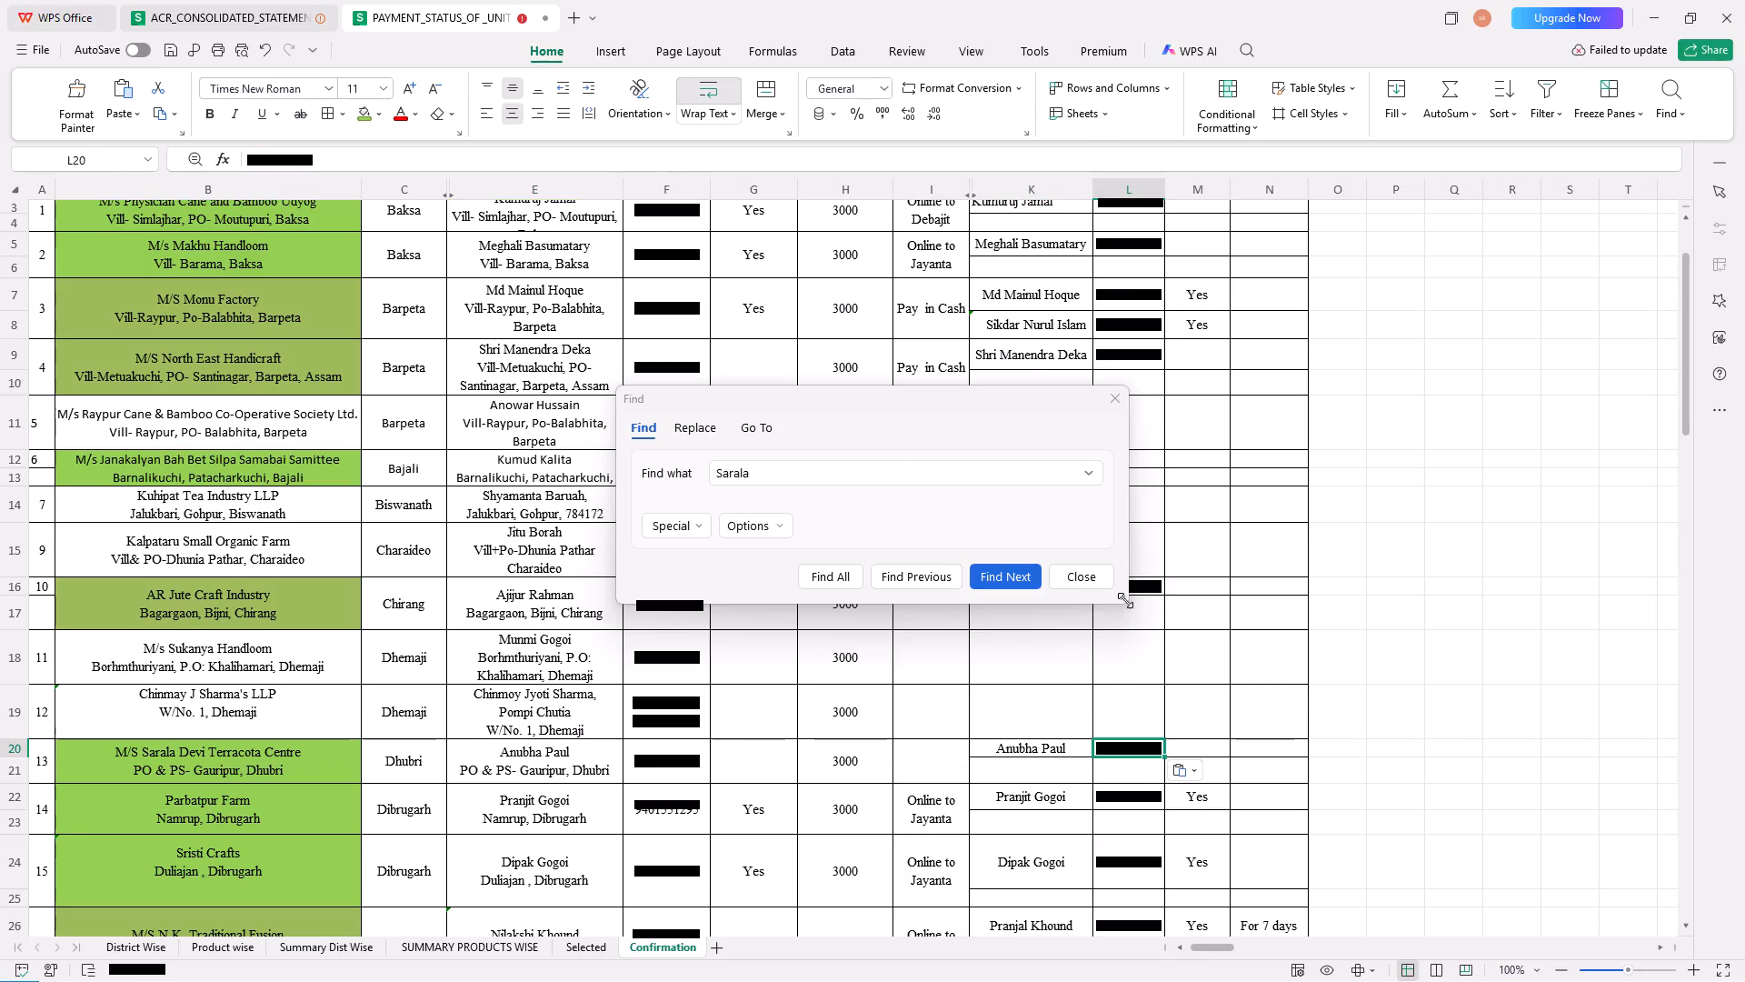
{"action": "left_click", "coordinate": [1088, 583]}
Enter "Pay in Cash" as Sarala Devi Terracota Centre's payment status.
{"action": "scroll", "coordinate": [692, 867], "scroll_direction": "up", "scroll_amount": 3}
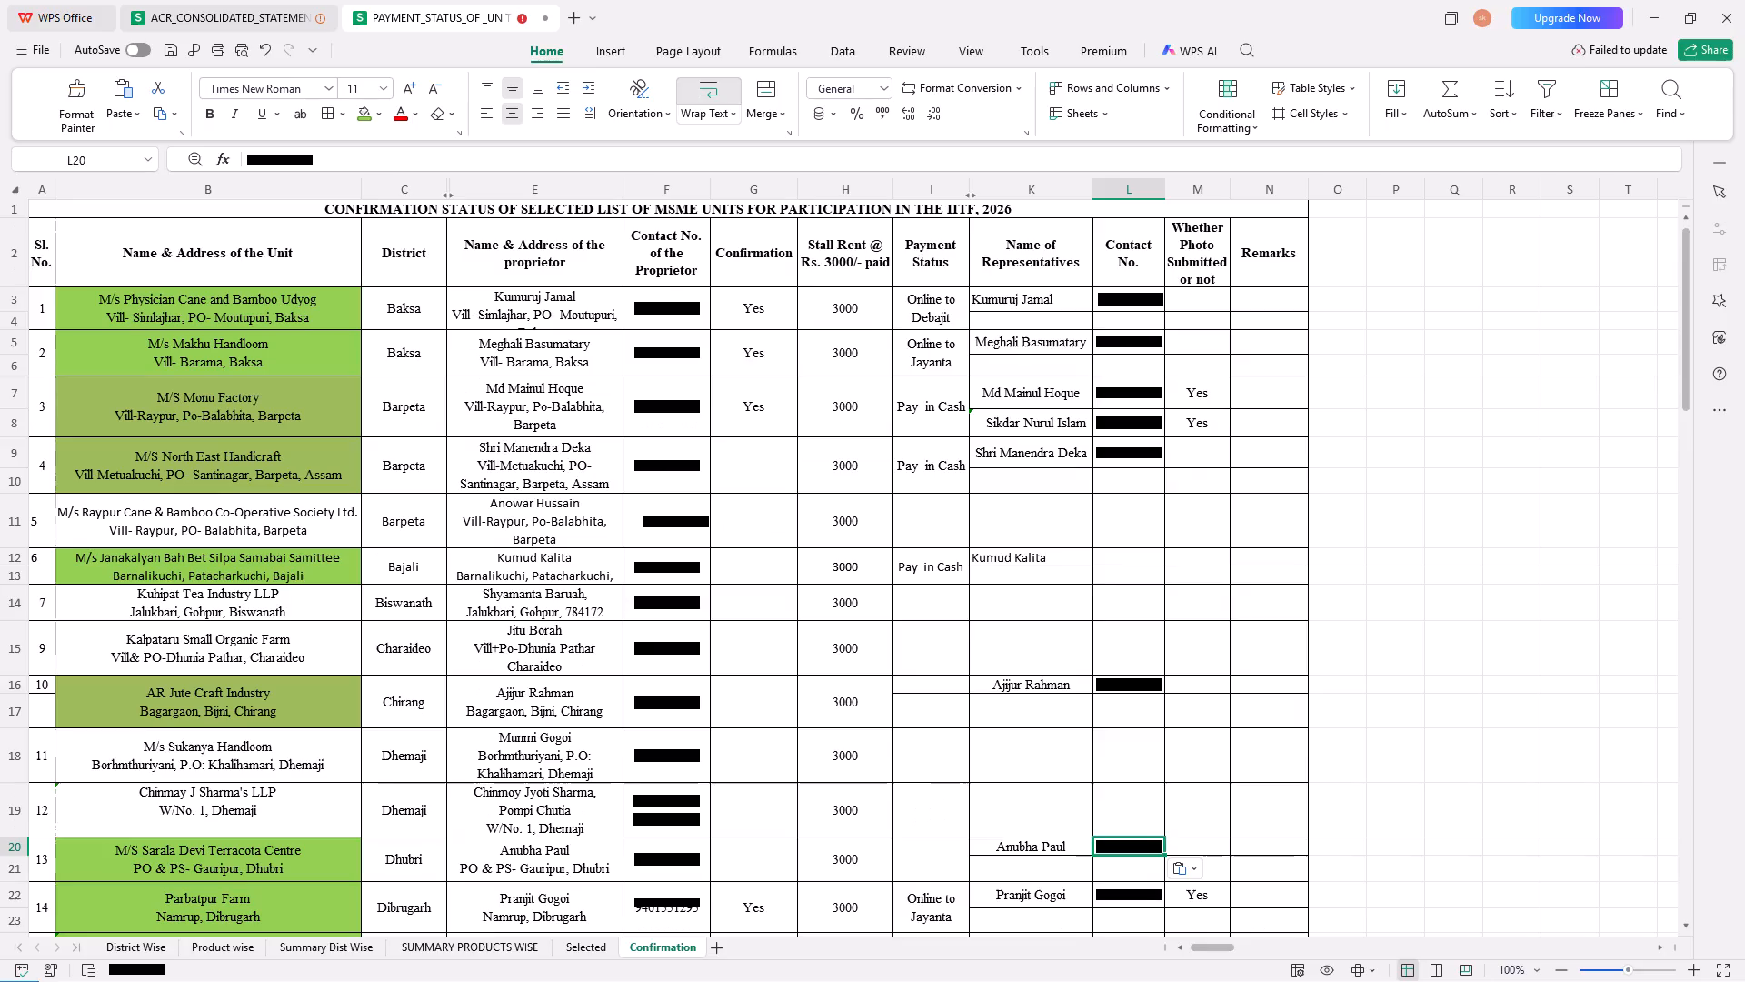
{"action": "scroll", "coordinate": [693, 869], "scroll_direction": "down", "scroll_amount": 2}
{"action": "left_click", "coordinate": [931, 744]}
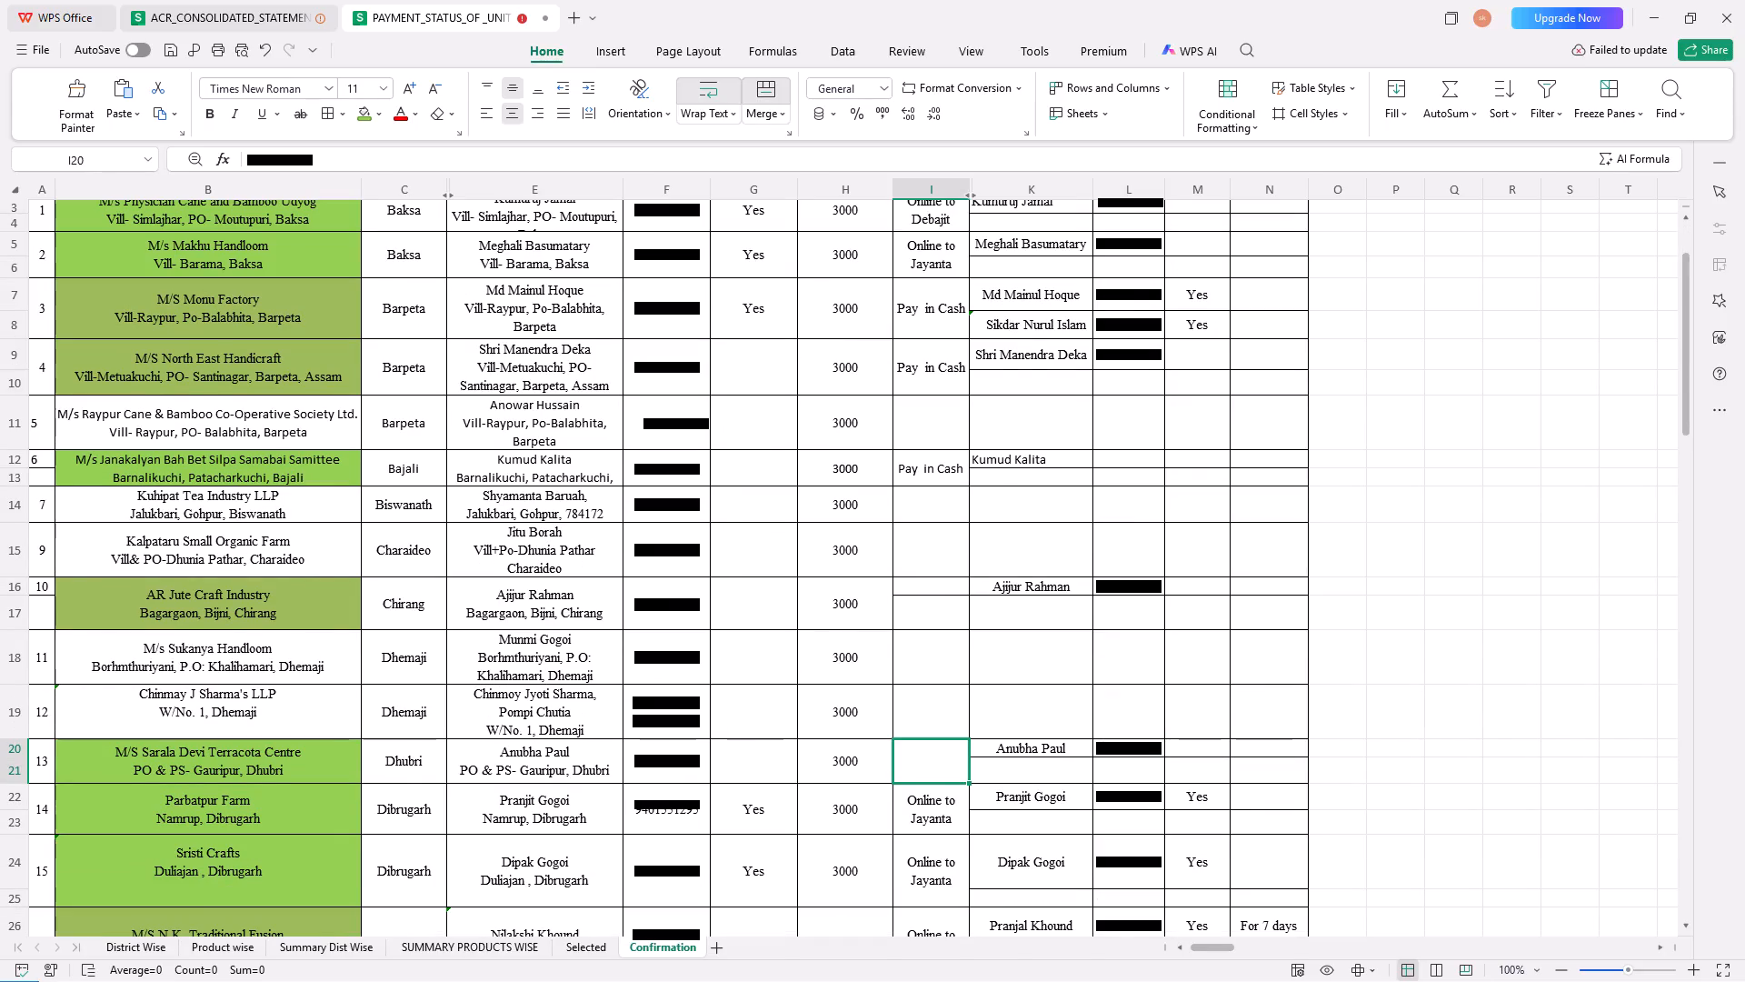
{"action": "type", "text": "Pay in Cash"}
{"action": "left_click", "coordinate": [837, 782]}
Search the Confirmation sheet for "Peeyonee".
{"action": "scroll", "coordinate": [692, 817], "scroll_direction": "down", "scroll_amount": 2}
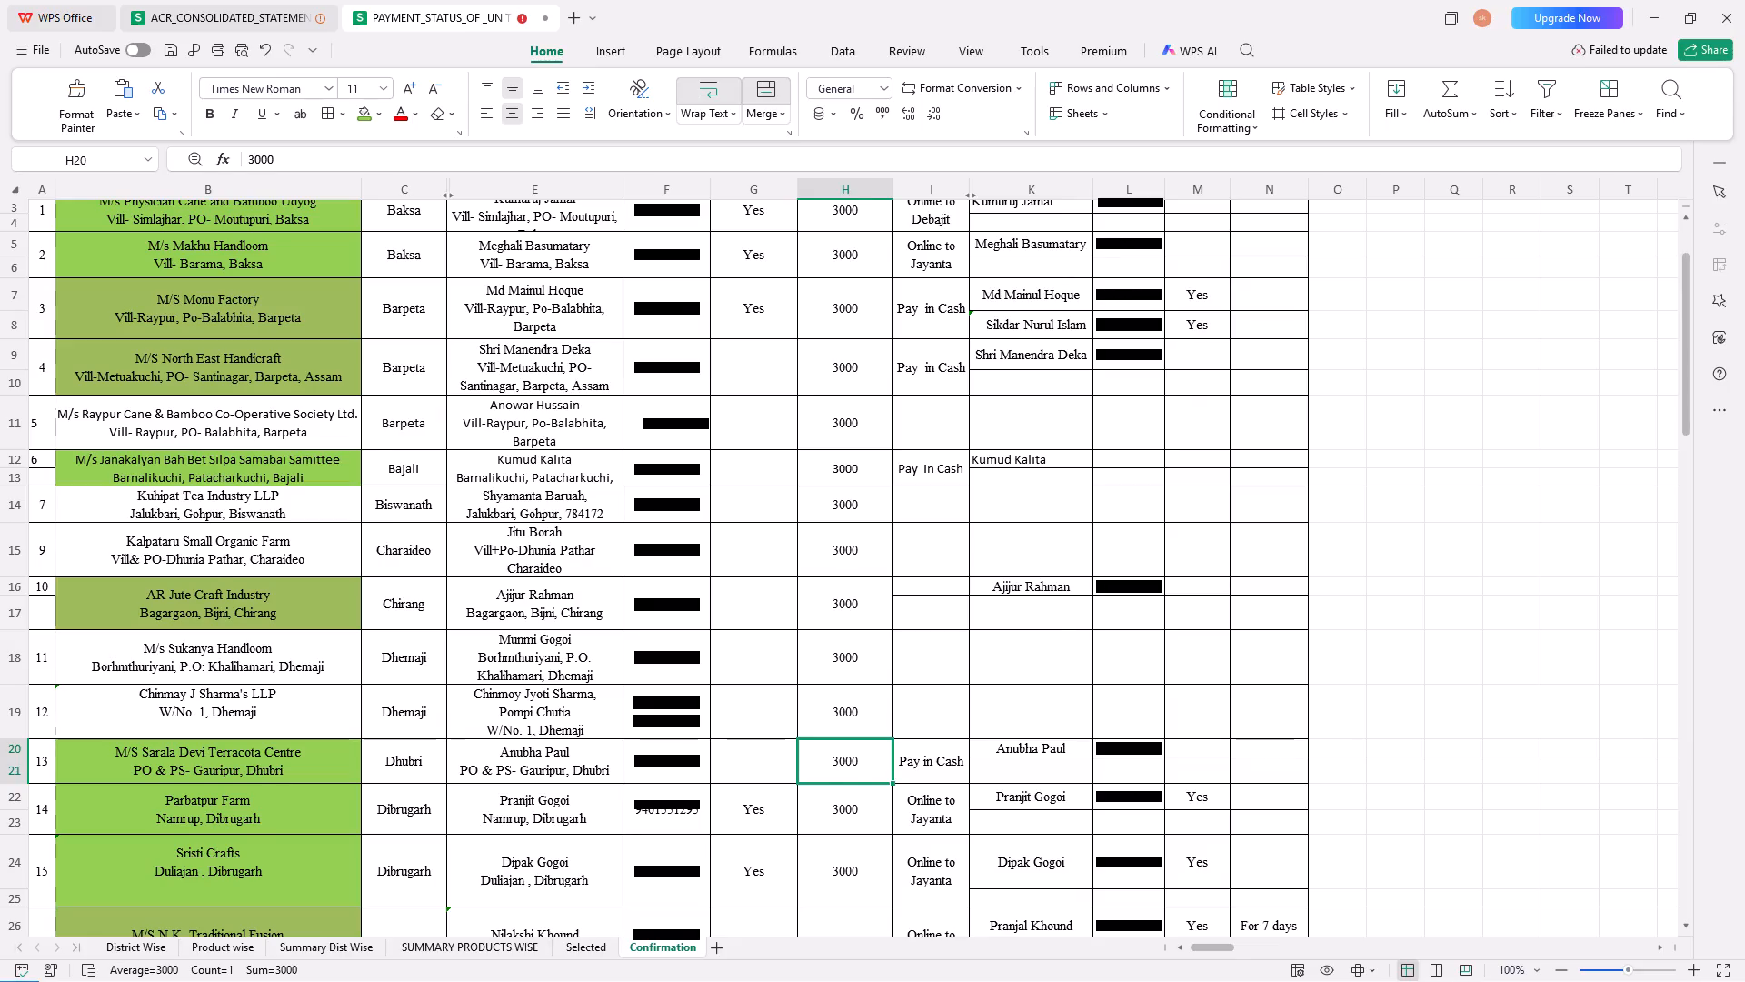
{"action": "key", "text": "ctrl+f"}
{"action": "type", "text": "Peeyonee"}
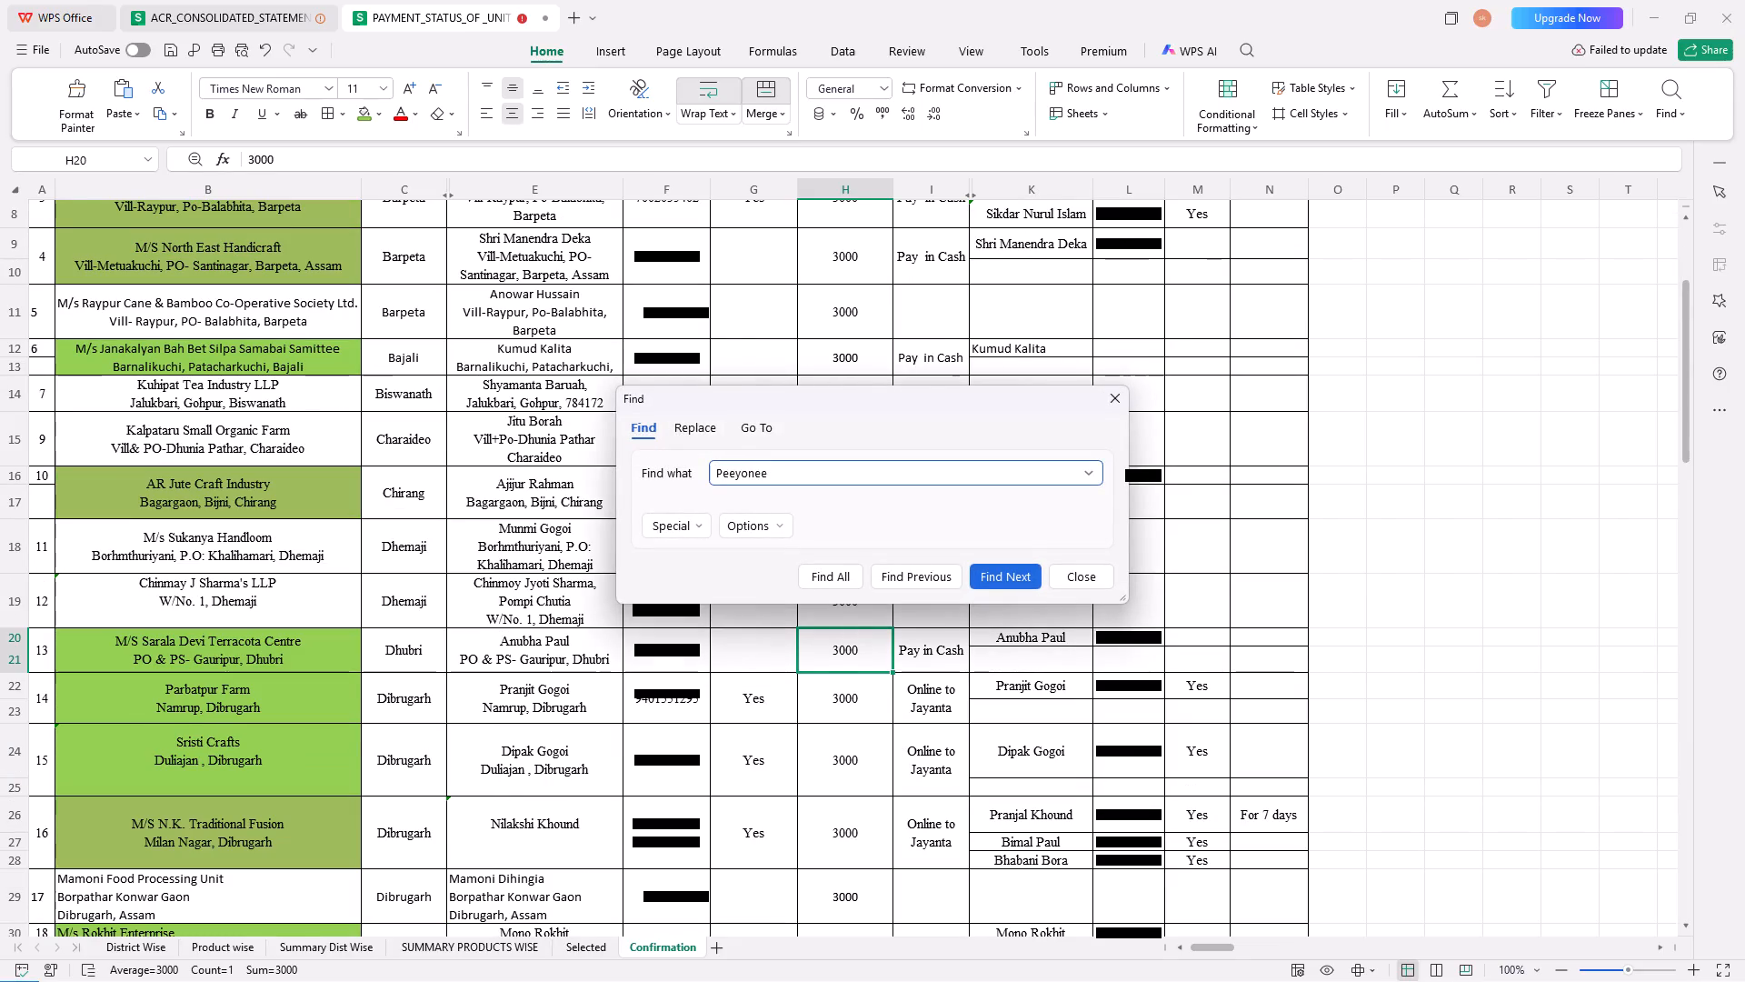
{"action": "left_click", "coordinate": [1000, 573]}
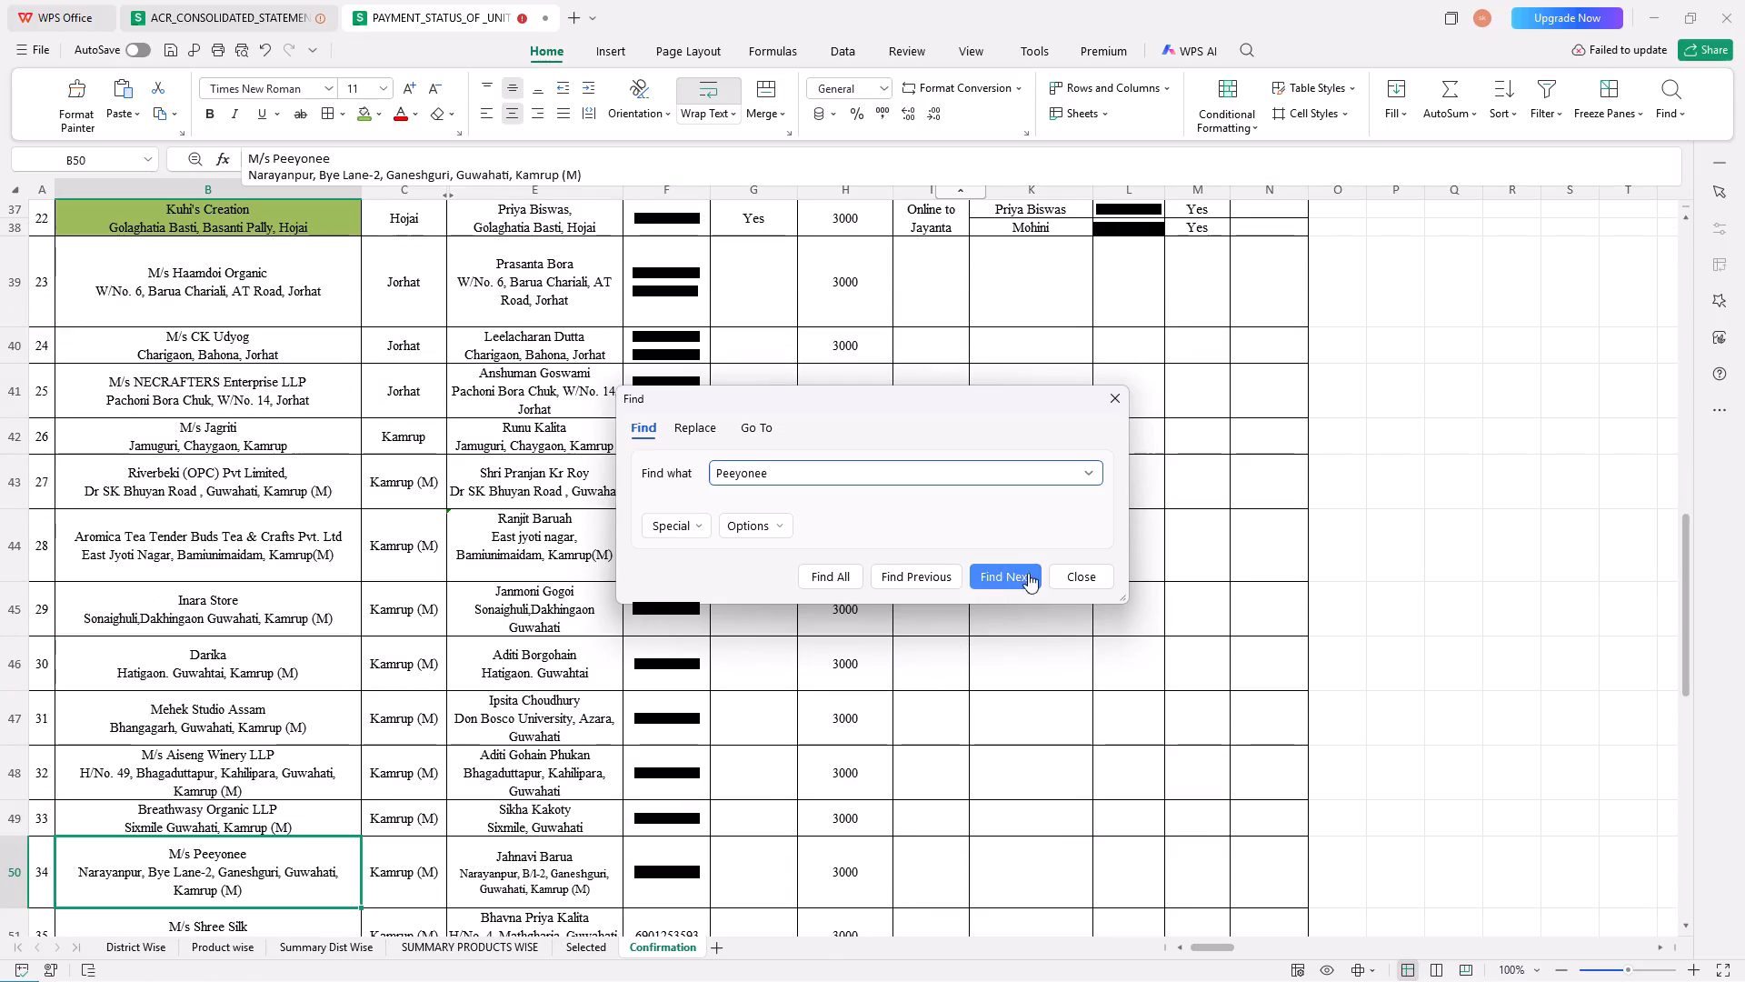
{"action": "left_click", "coordinate": [1045, 572]}
{"action": "left_click", "coordinate": [1072, 576]}
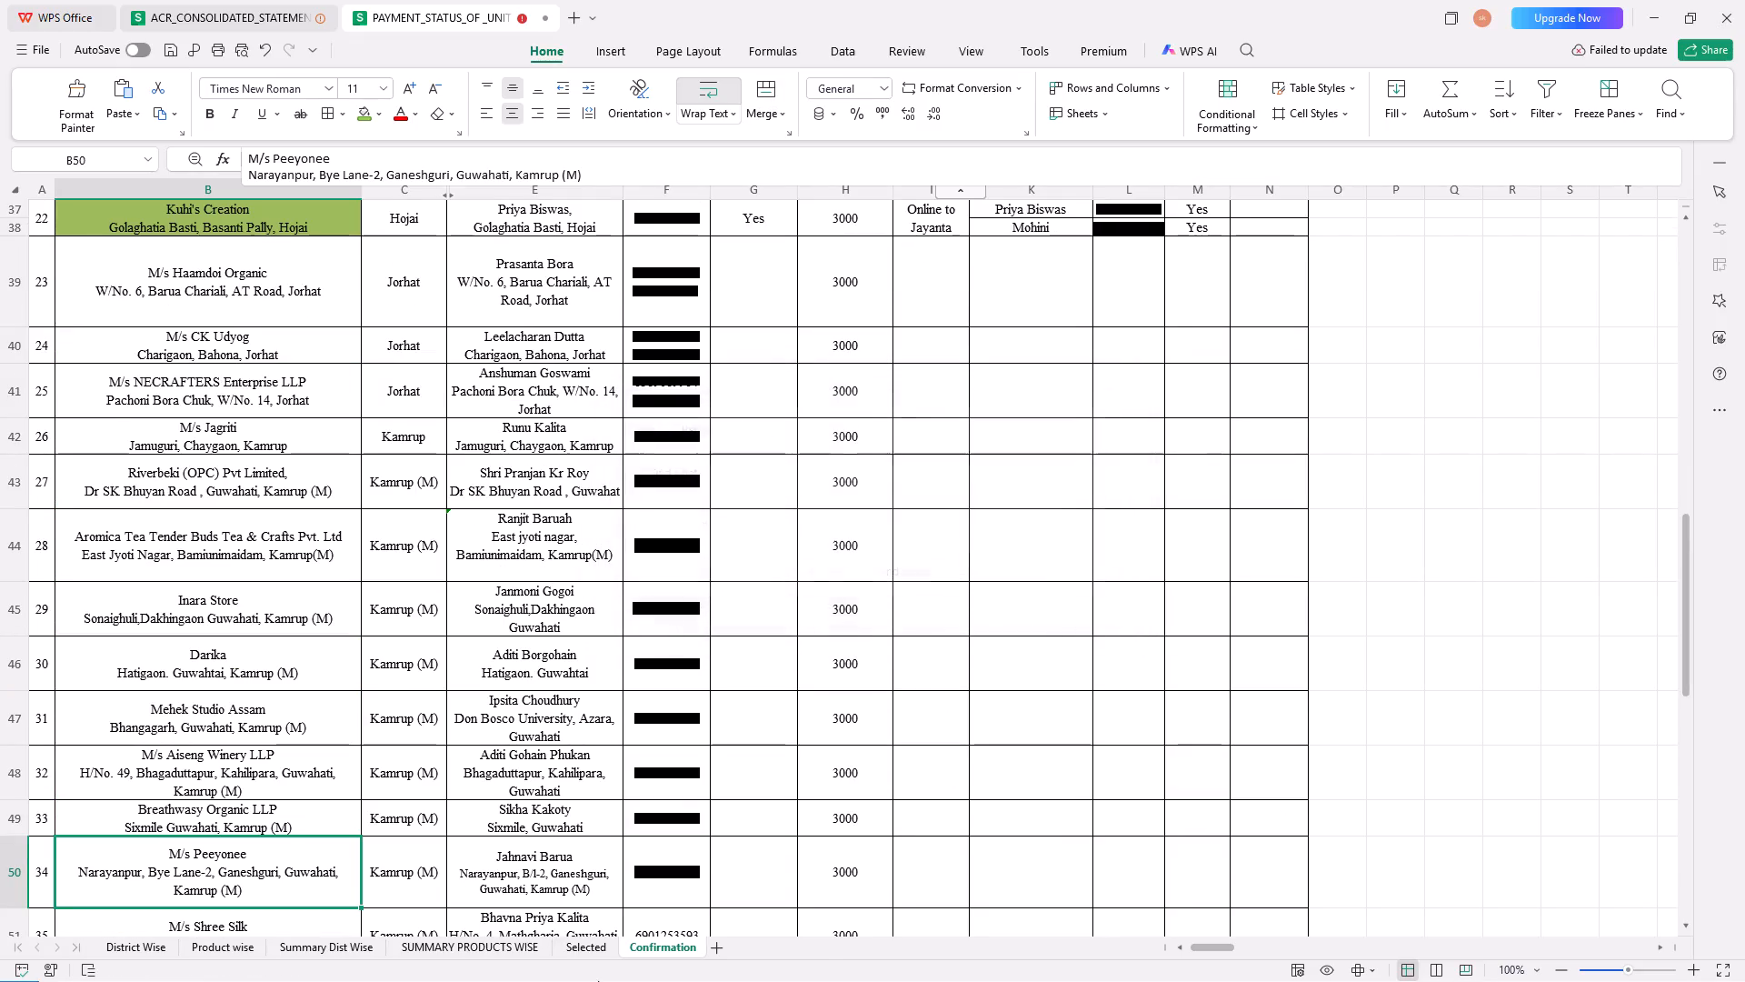
Insert one row directly below the M/s Peeyonee entry in row 50.
{"action": "left_click", "coordinate": [780, 857]}
{"action": "scroll", "coordinate": [817, 906], "scroll_direction": "up", "scroll_amount": 7}
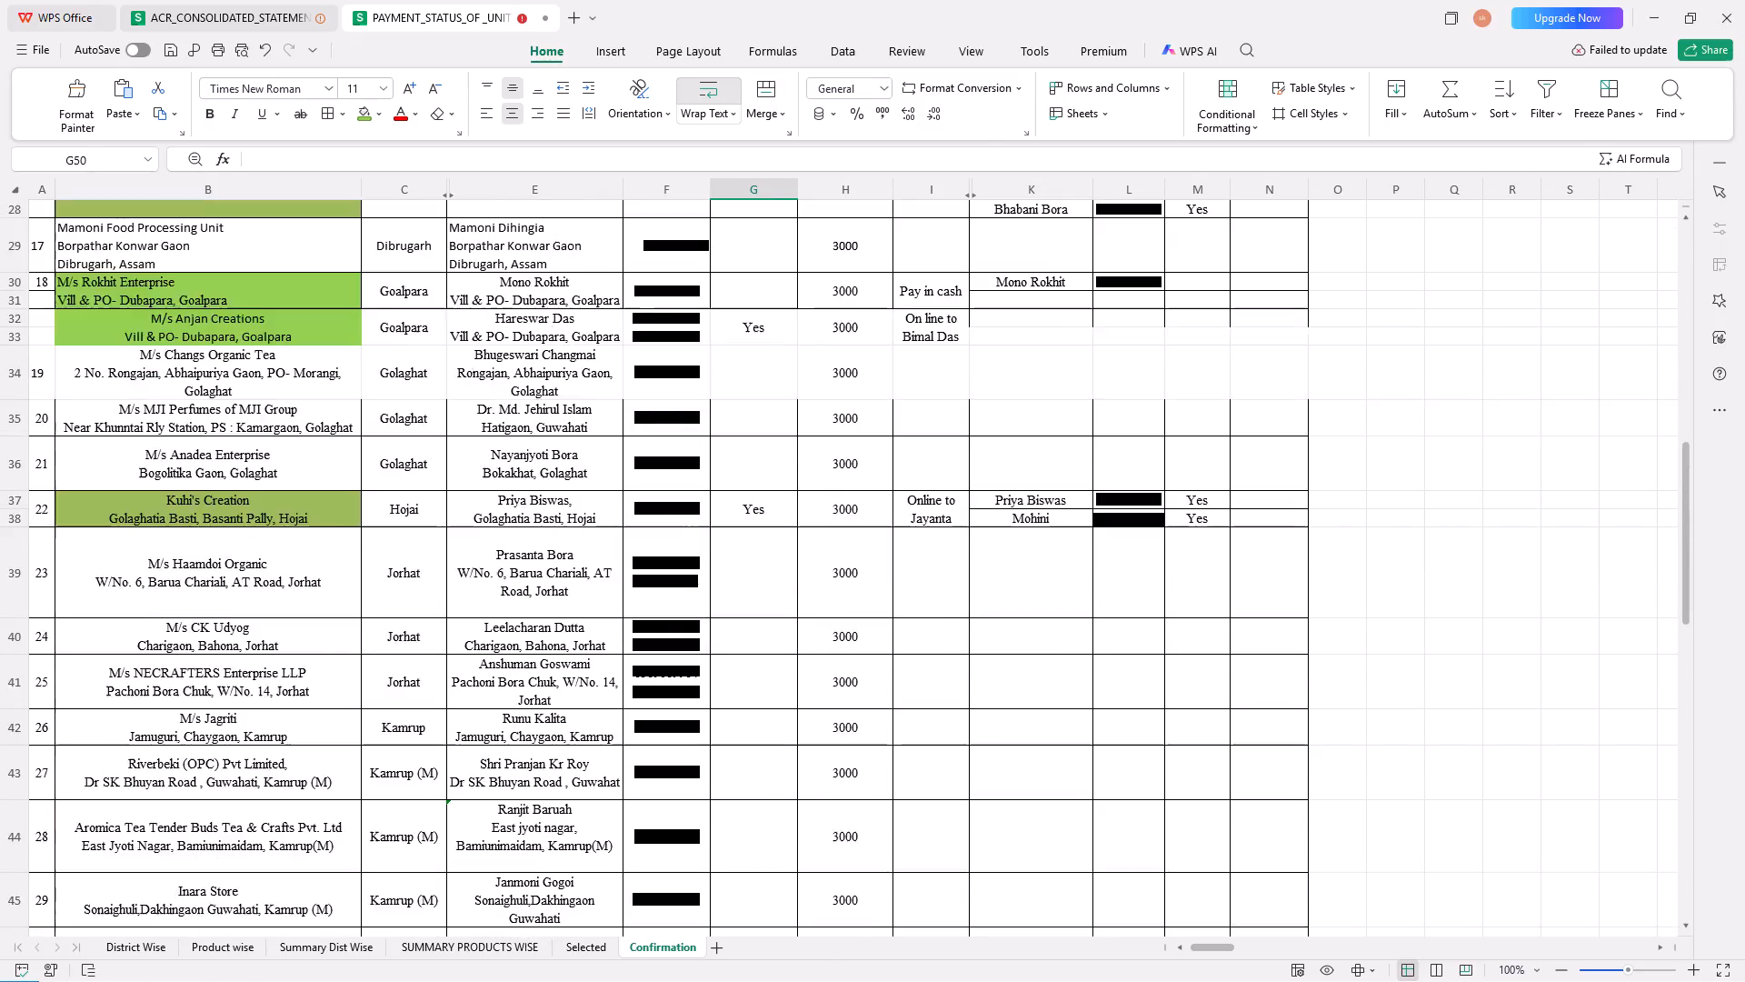
{"action": "scroll", "coordinate": [815, 906], "scroll_direction": "up", "scroll_amount": 3}
{"action": "scroll", "coordinate": [815, 907], "scroll_direction": "down", "scroll_amount": 20}
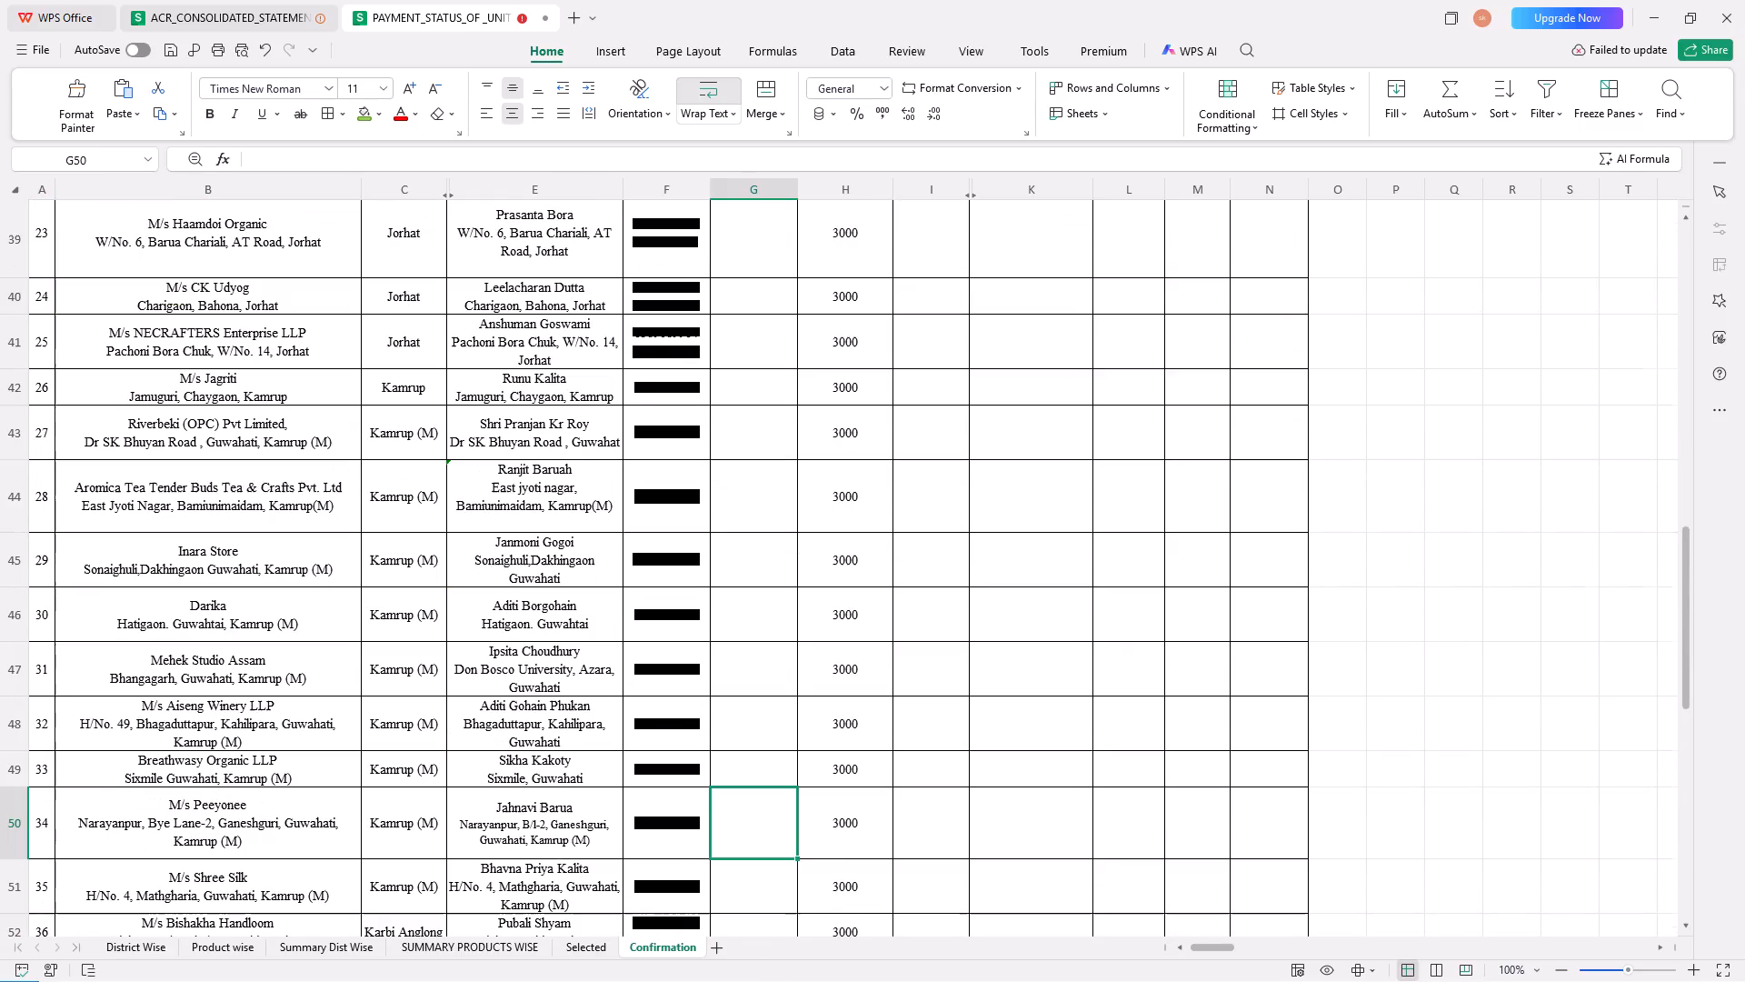
{"action": "left_click_drag", "start_coordinate": [119, 809], "coordinate": [180, 817]}
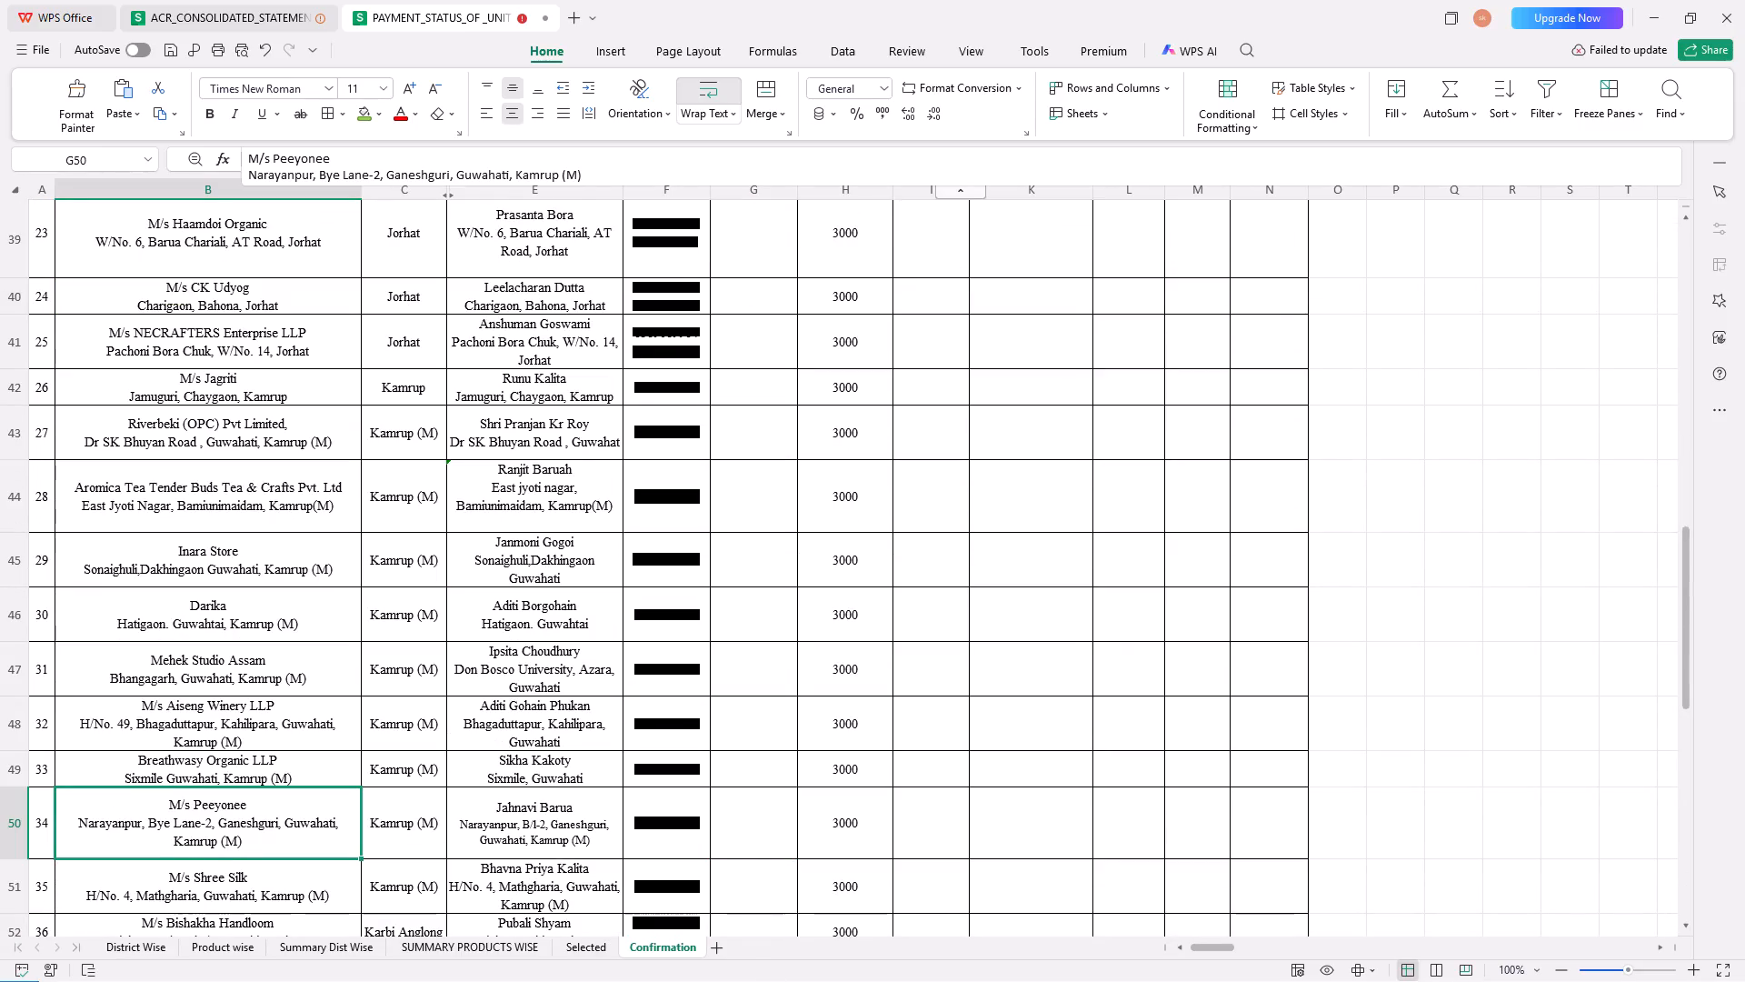
{"action": "left_click", "coordinate": [19, 825]}
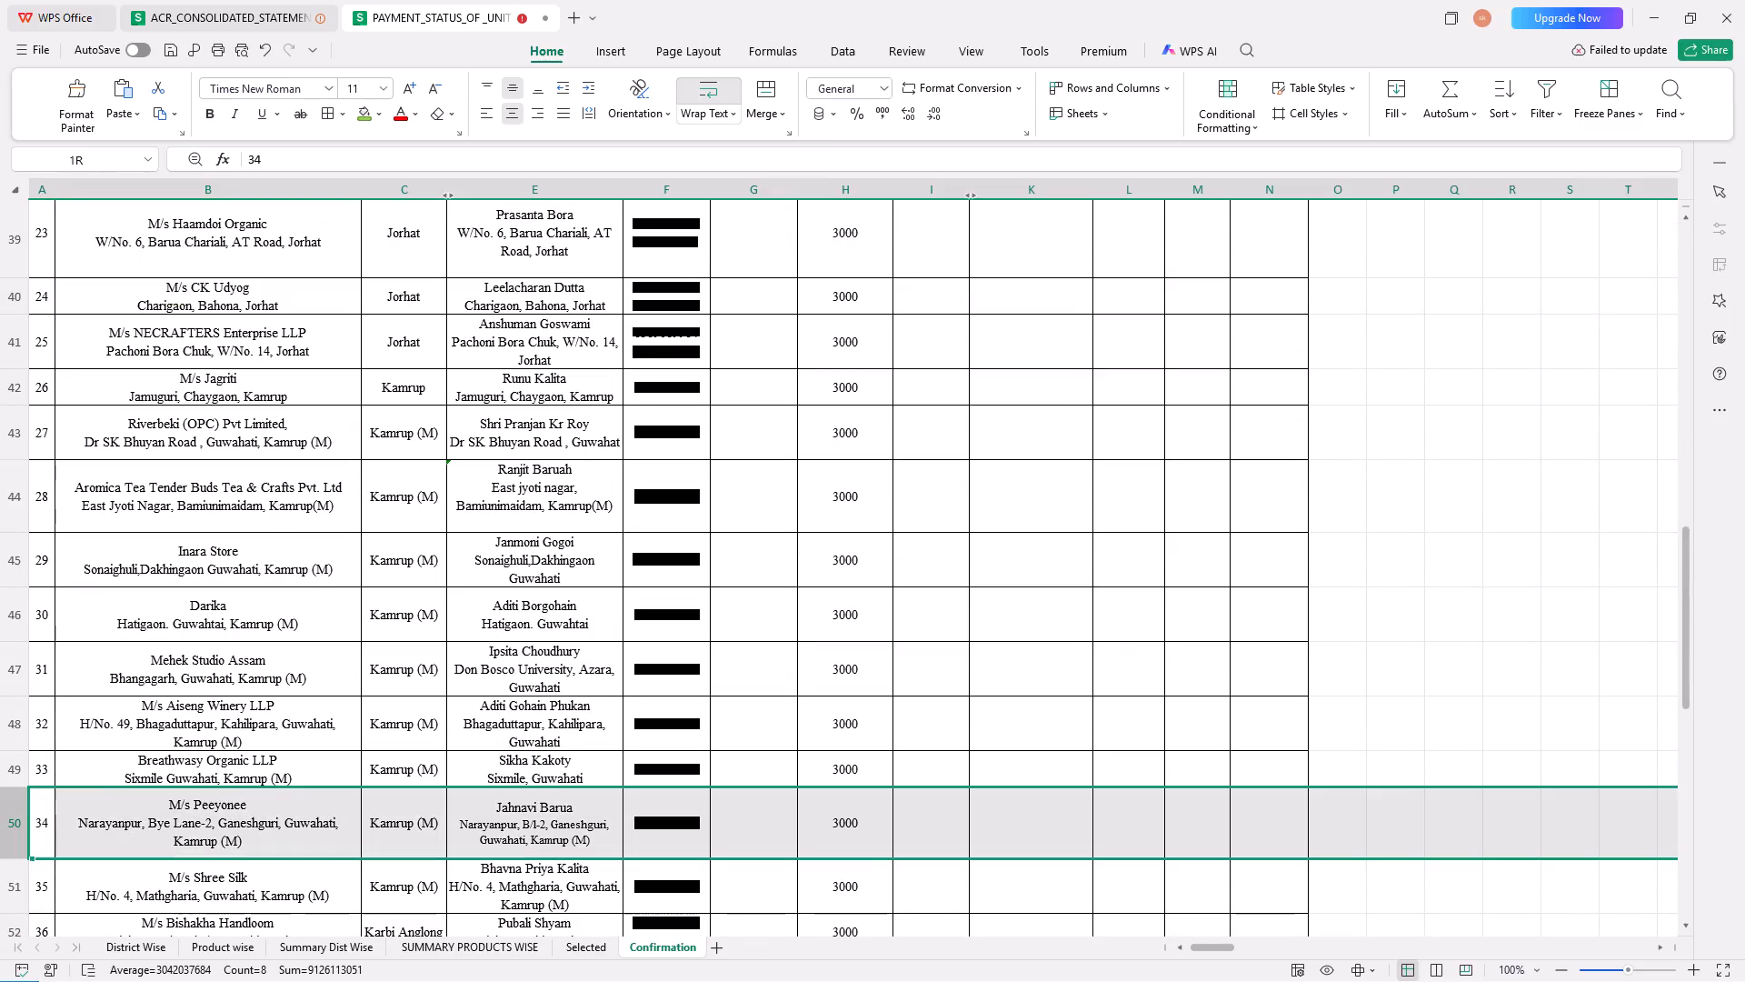
{"action": "right_click", "coordinate": [20, 819]}
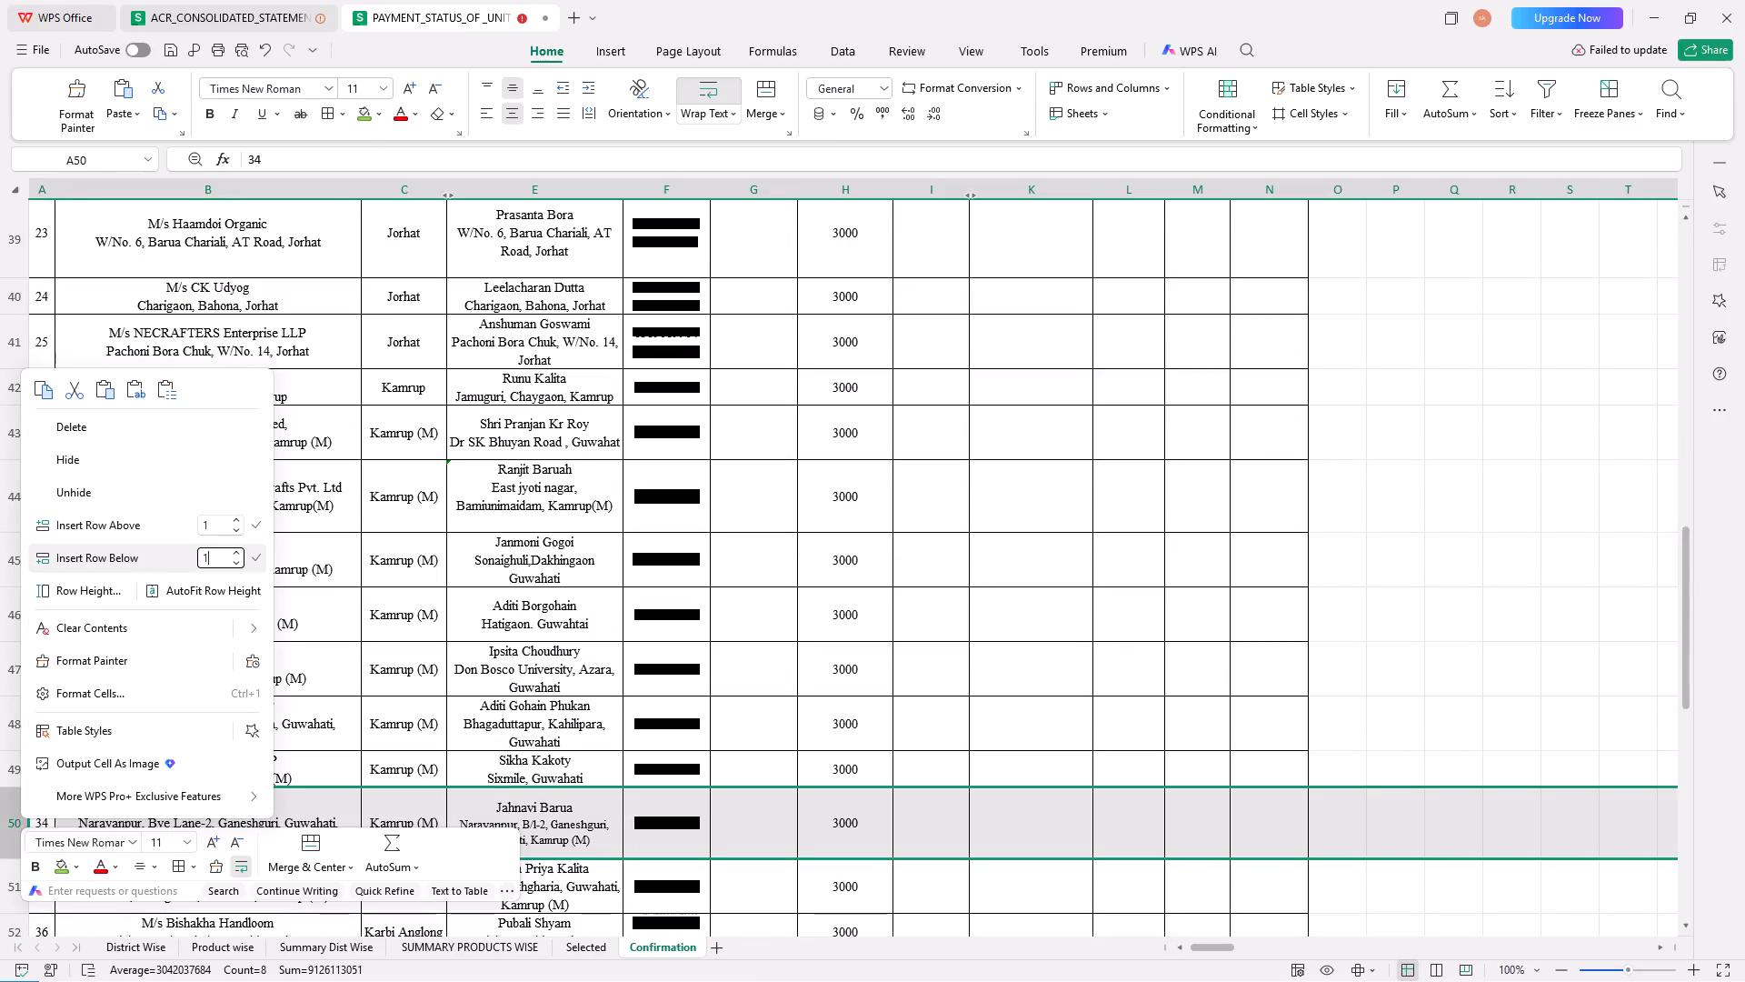
{"action": "left_click", "coordinate": [143, 563]}
Merge and center M/s Peeyonee's name and address cell across rows 50 and 51 (B50:B51).
{"action": "left_click", "coordinate": [208, 841]}
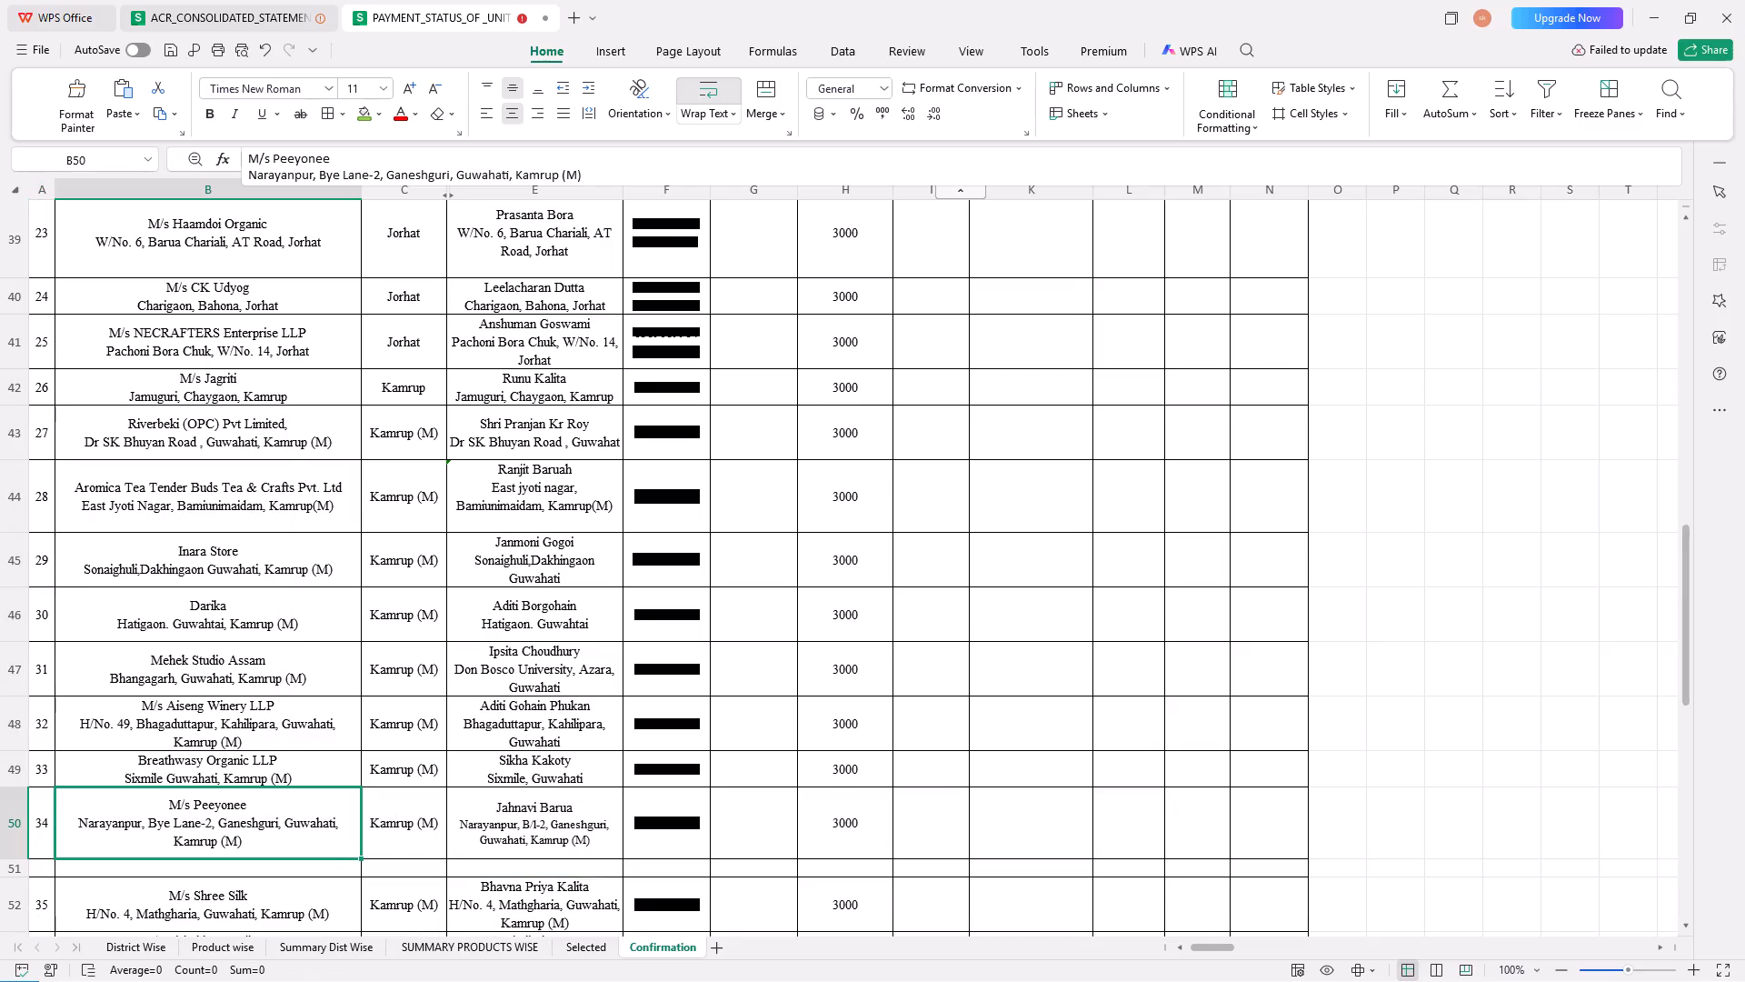
{"action": "left_click_drag", "start_coordinate": [211, 817], "coordinate": [218, 862]}
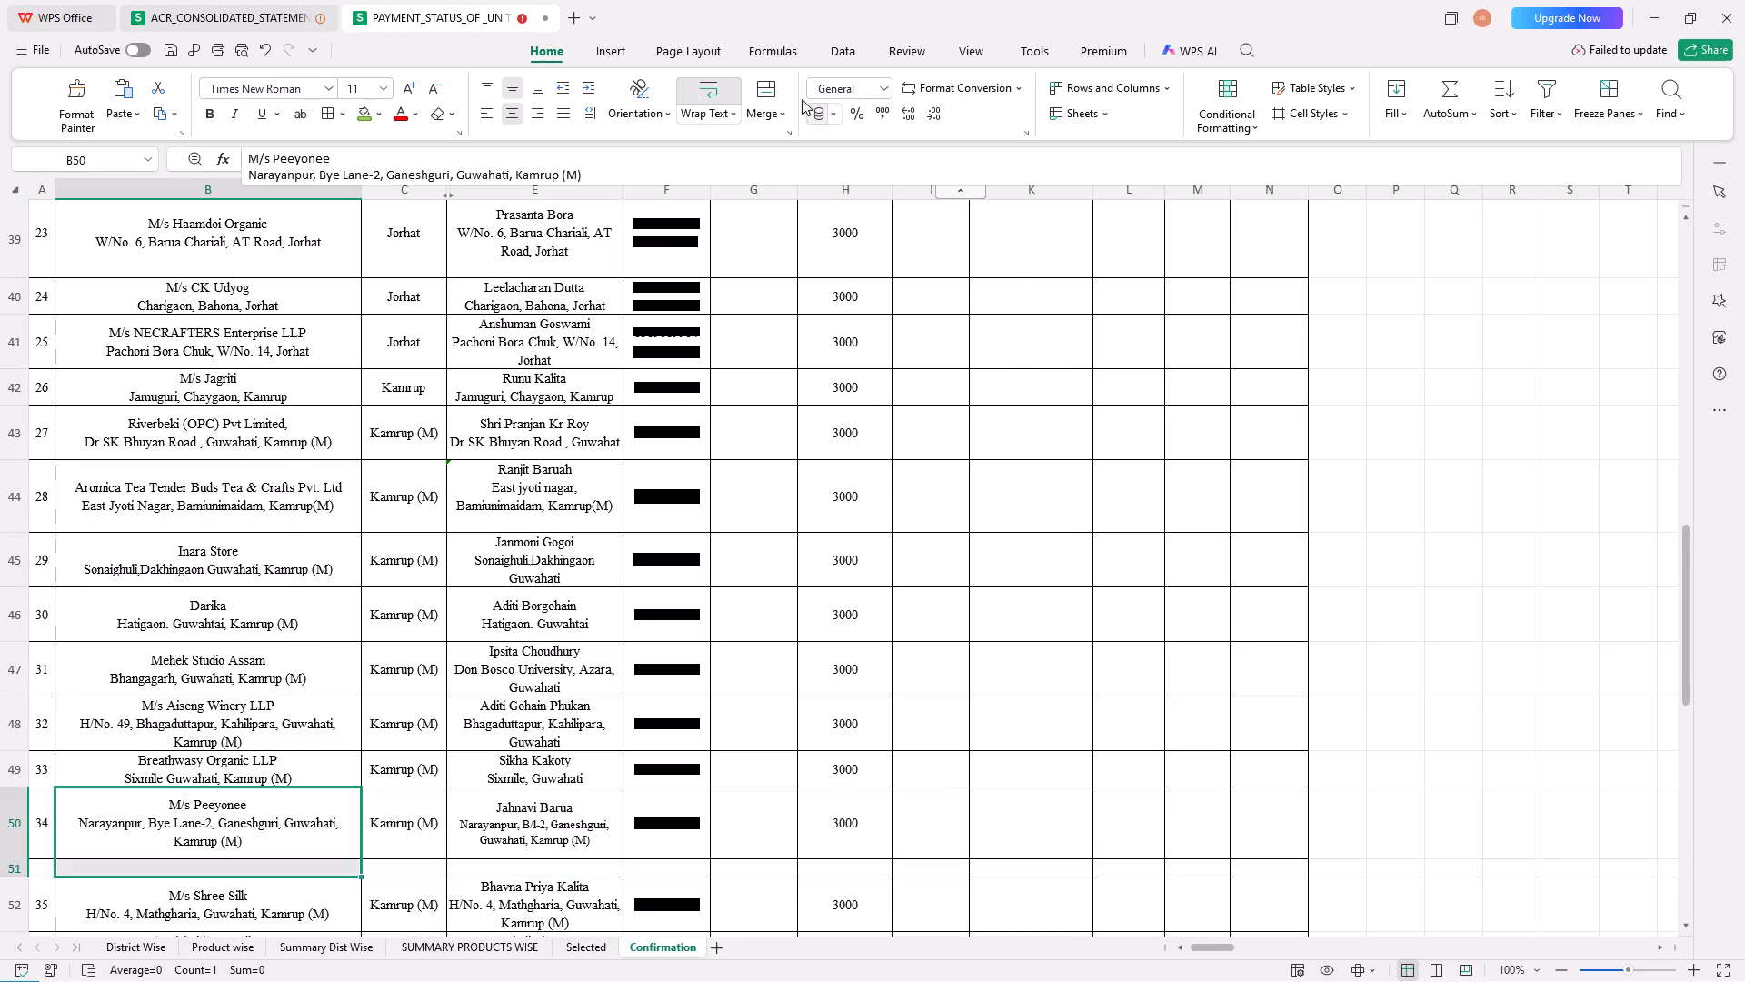
{"action": "left_click", "coordinate": [767, 106]}
{"action": "left_click", "coordinate": [825, 162]}
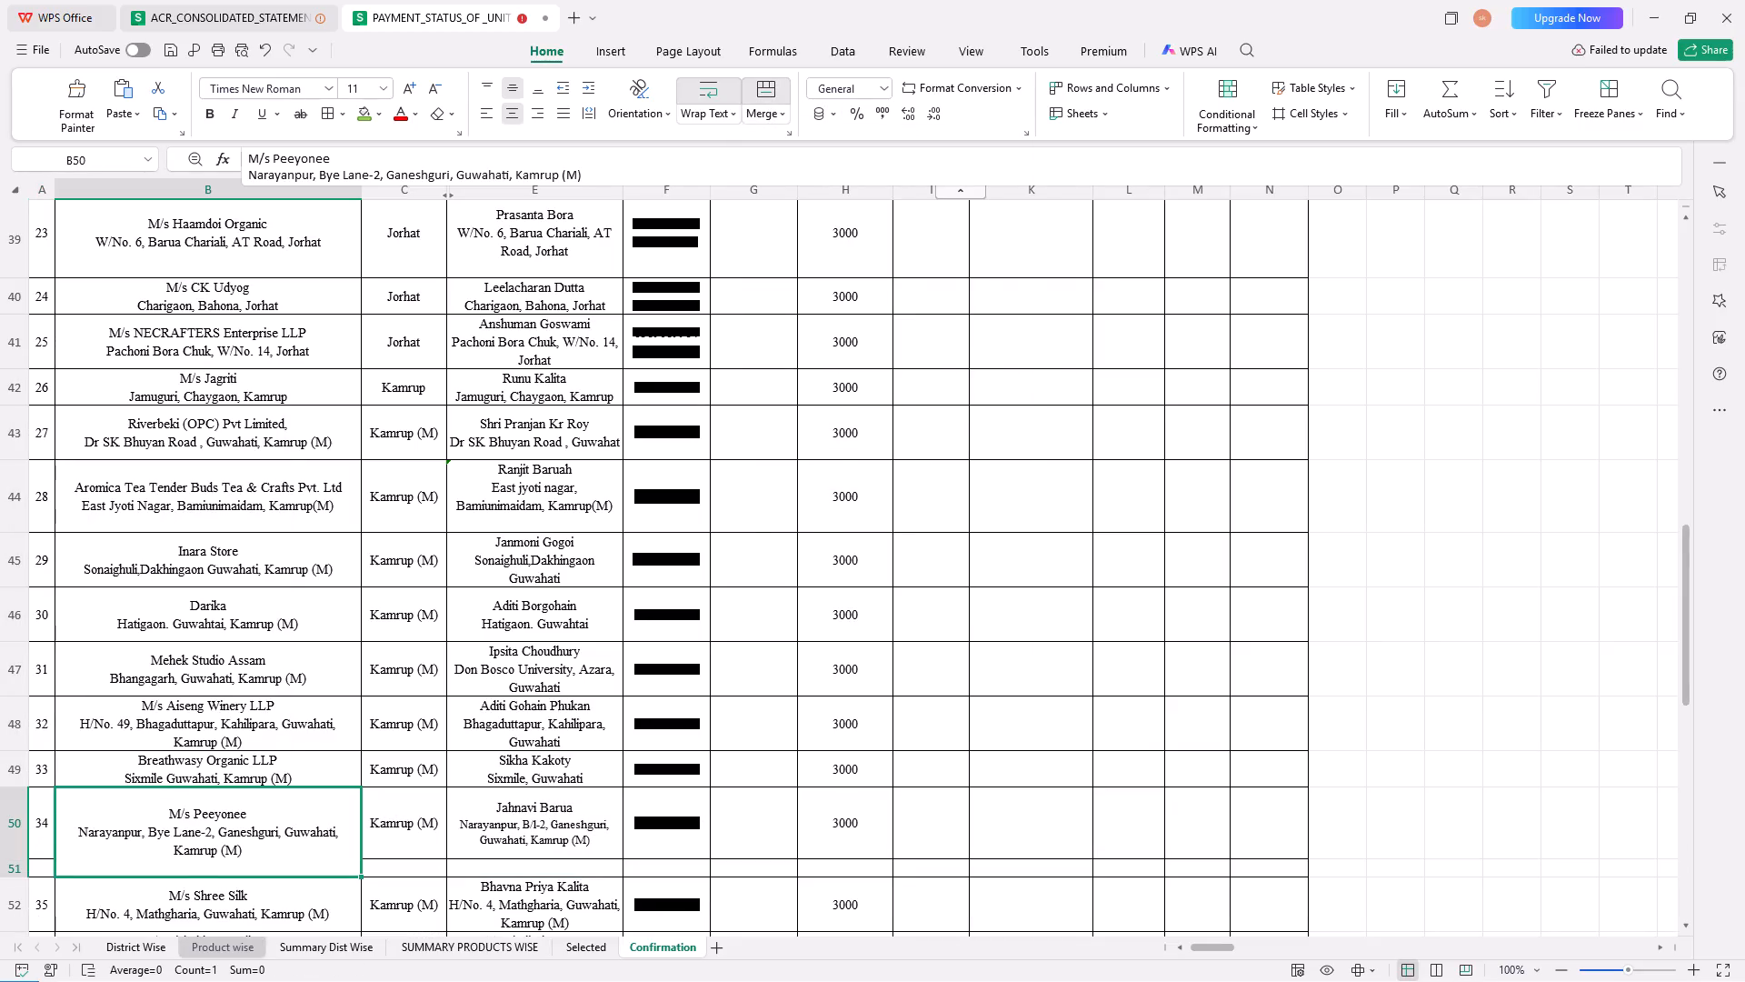
{"action": "left_click", "coordinate": [217, 857]}
Merge and center M/s Peeyonee's district cell across rows 50 and 51 (C50:C51).
{"action": "left_click_drag", "start_coordinate": [403, 829], "coordinate": [403, 848]}
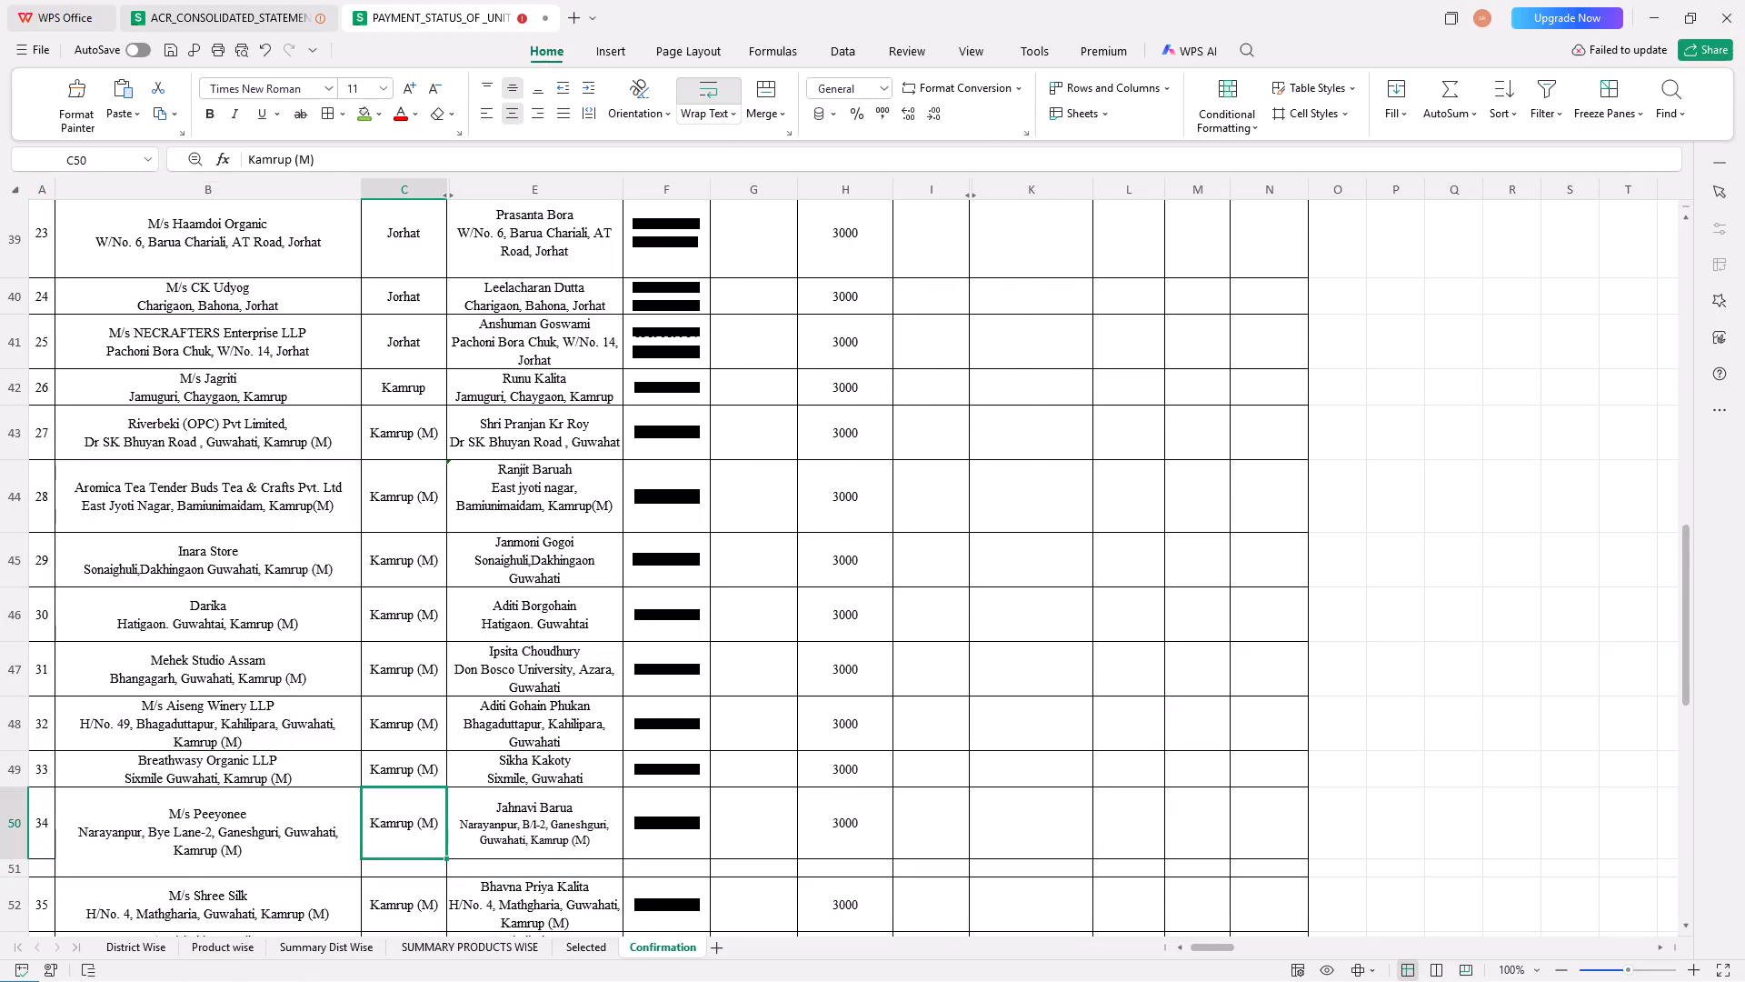
{"action": "key", "text": "shift+Down"}
{"action": "left_click", "coordinate": [768, 110]}
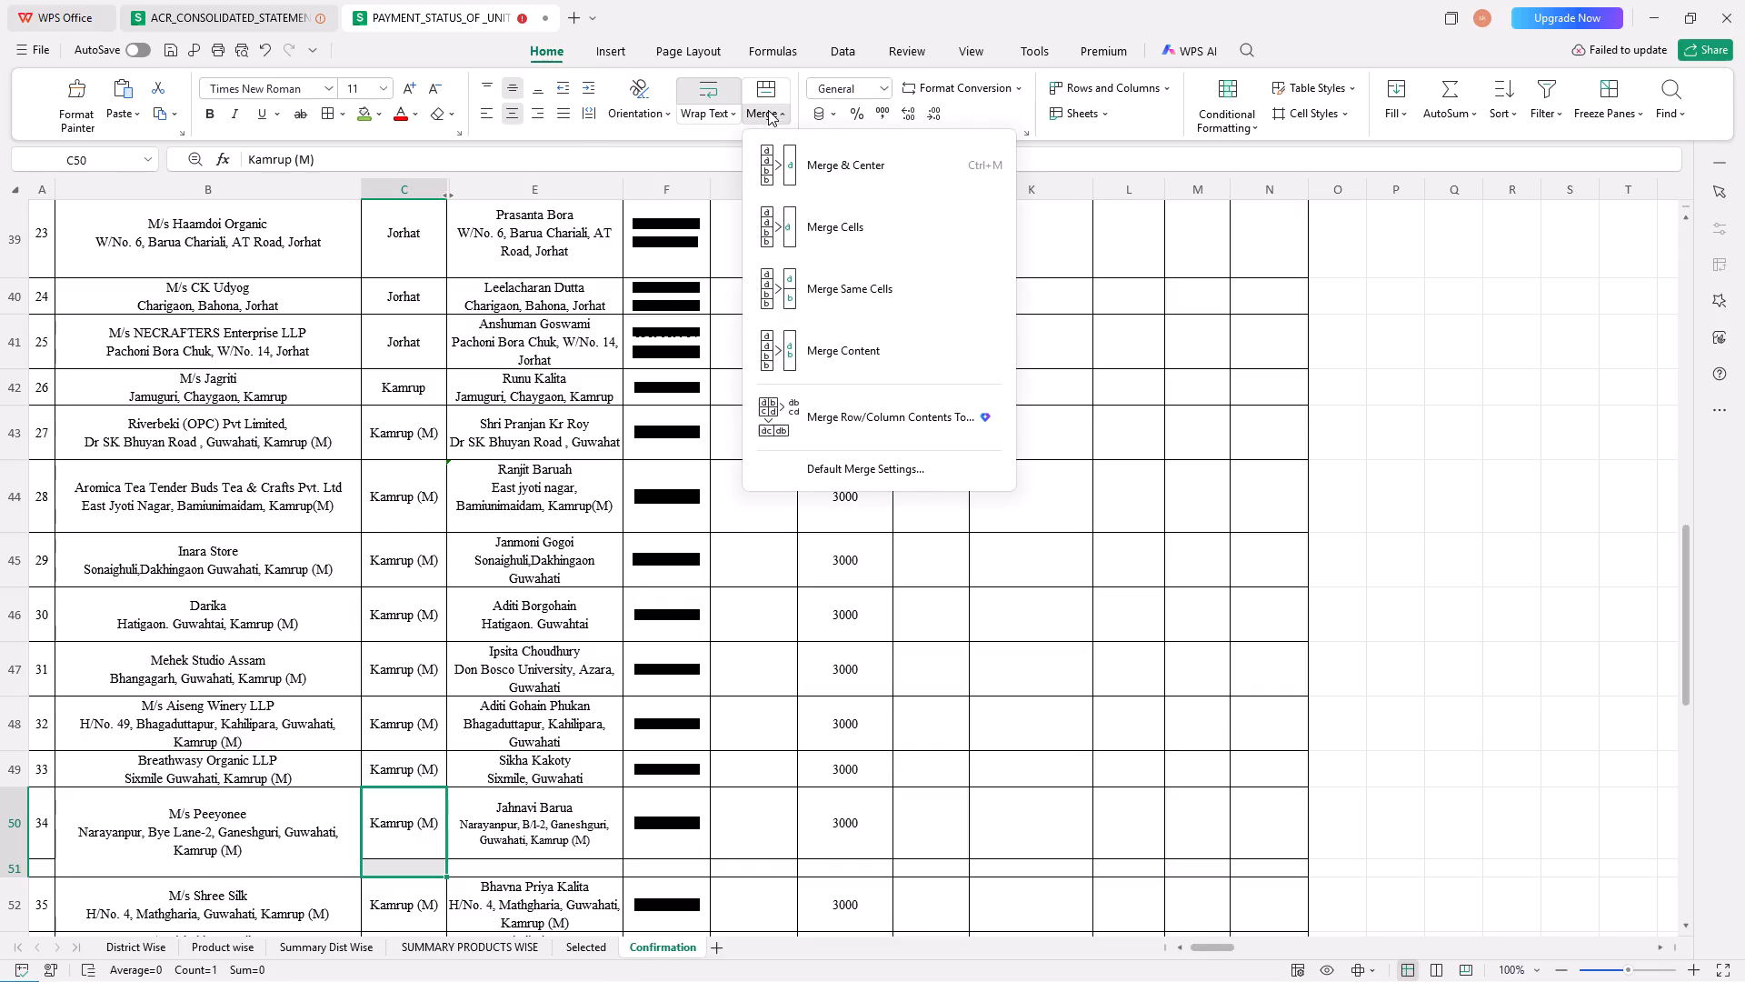
{"action": "left_click", "coordinate": [826, 163]}
Copy the merged district cell's formatting onto E50:G51 so Peeyonee's proprietor, contact and confirmation cells each span both rows.
{"action": "left_click", "coordinate": [414, 815]}
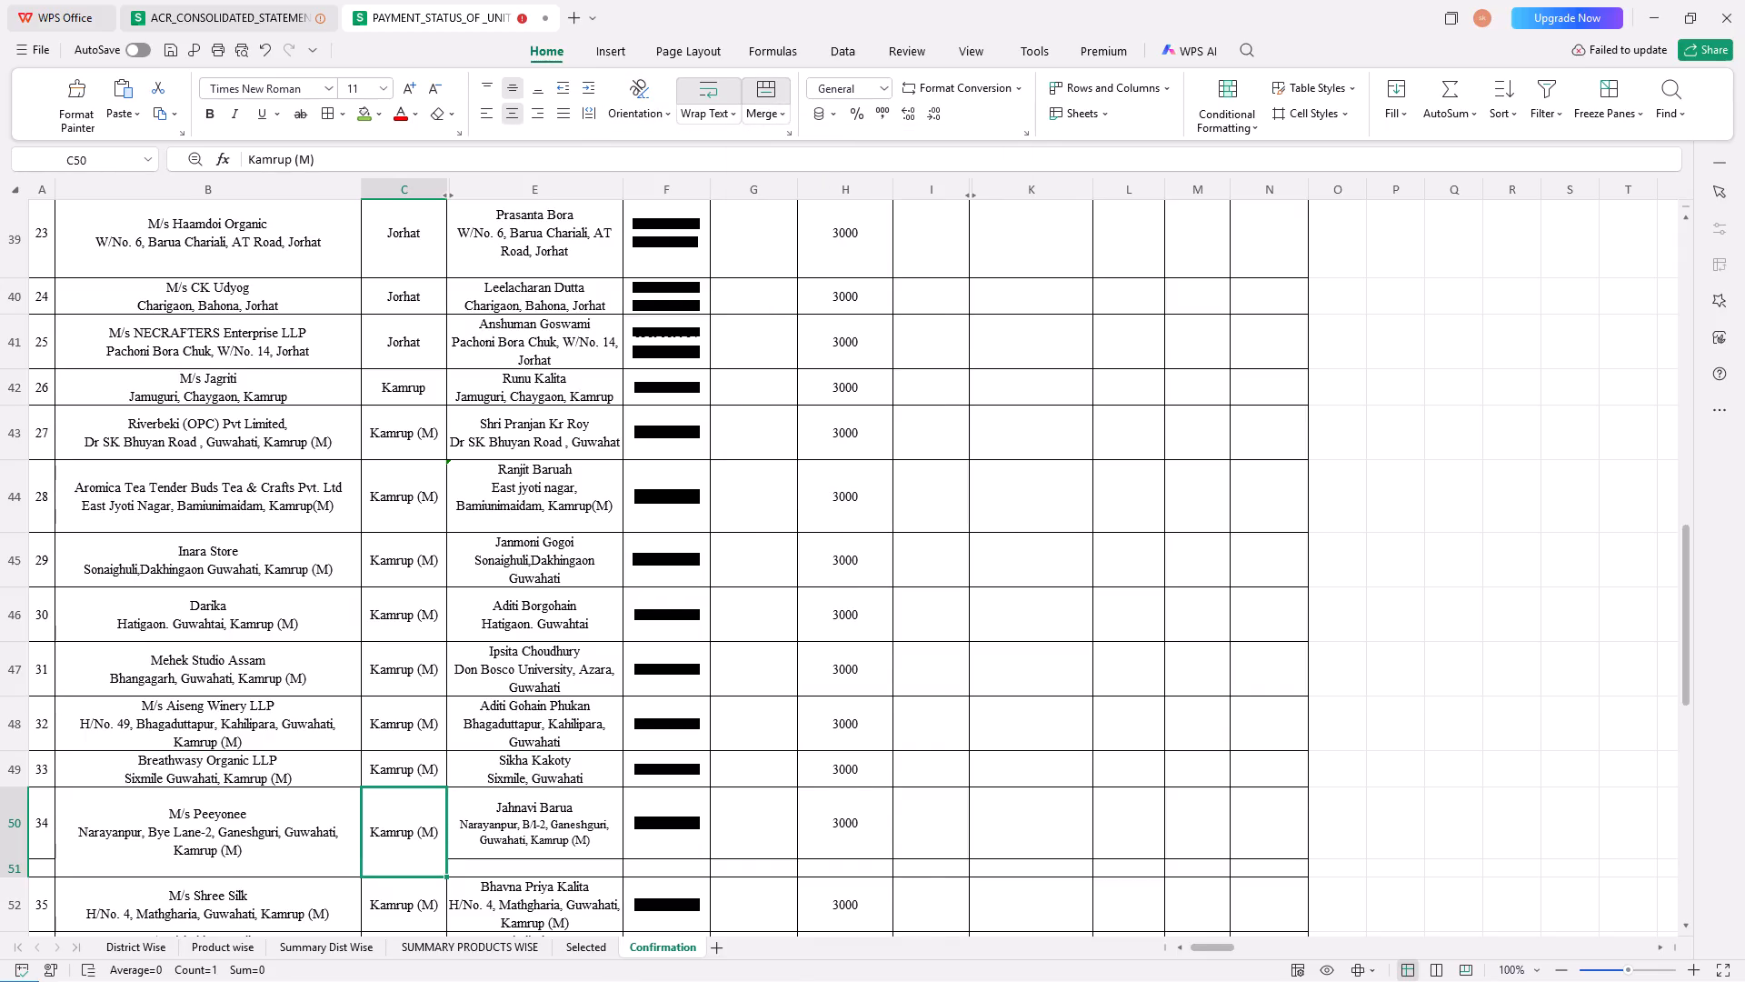
{"action": "left_click", "coordinate": [79, 126]}
{"action": "left_click_drag", "start_coordinate": [520, 815], "coordinate": [755, 860]}
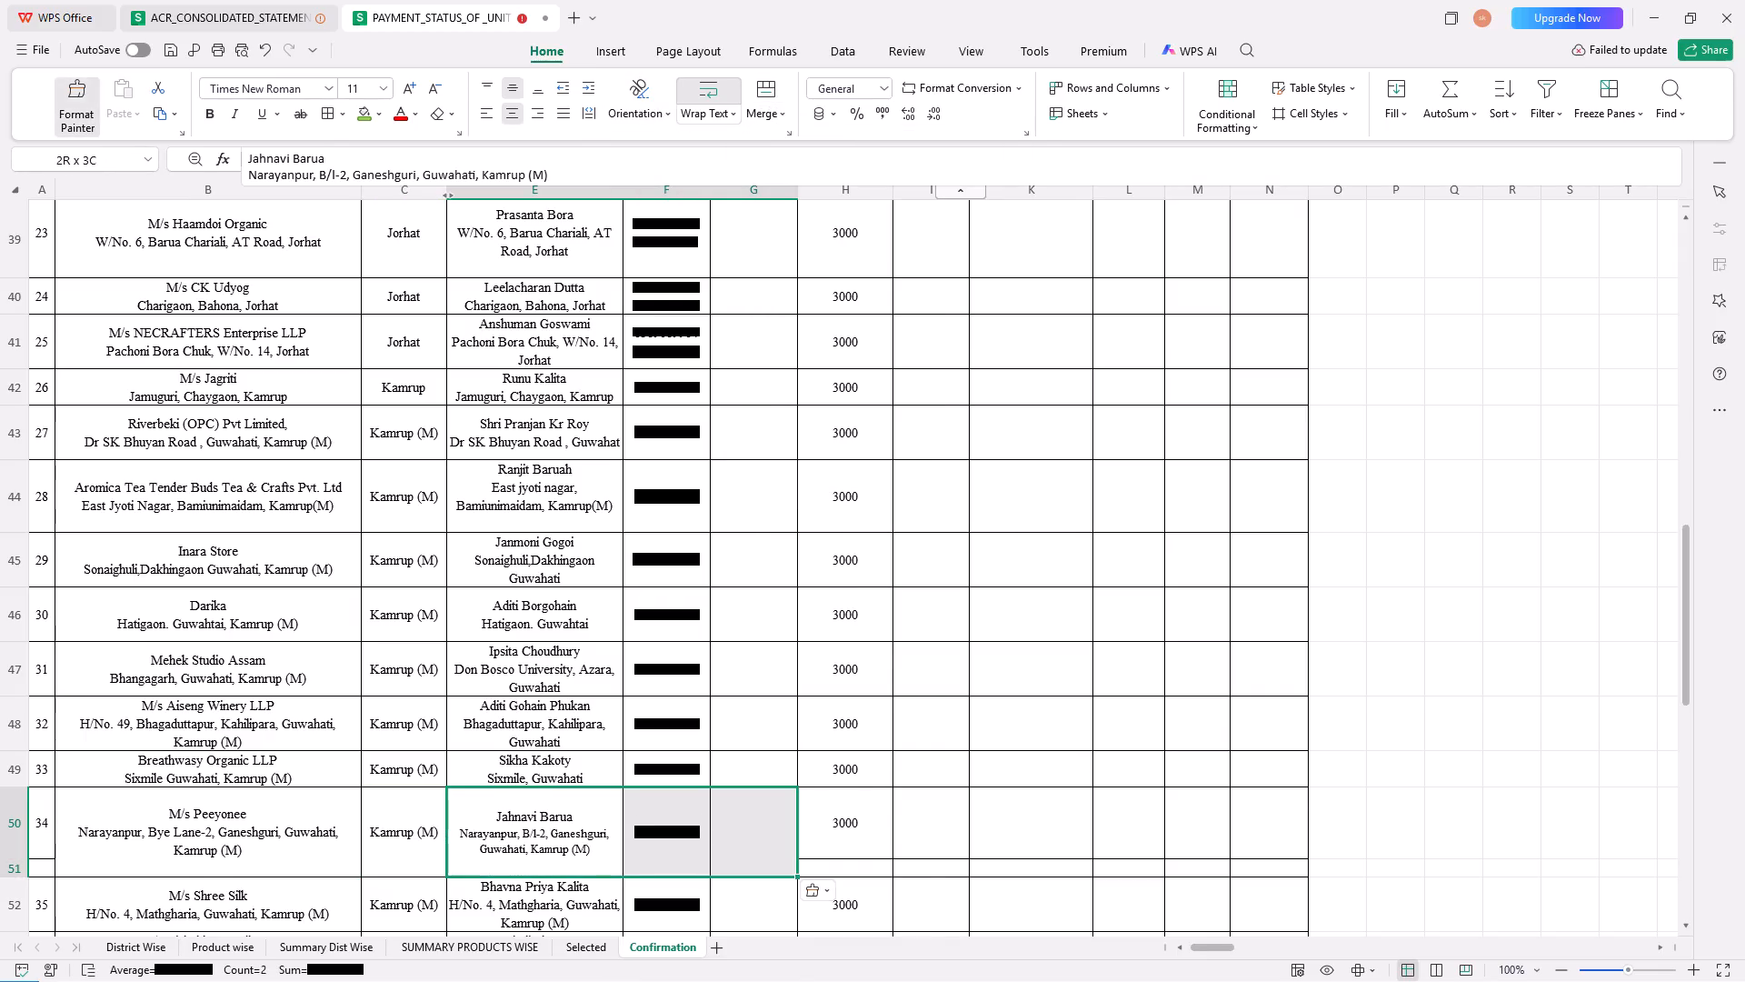
{"action": "left_click_drag", "start_coordinate": [497, 827], "coordinate": [719, 860]}
{"action": "left_click", "coordinate": [728, 841]}
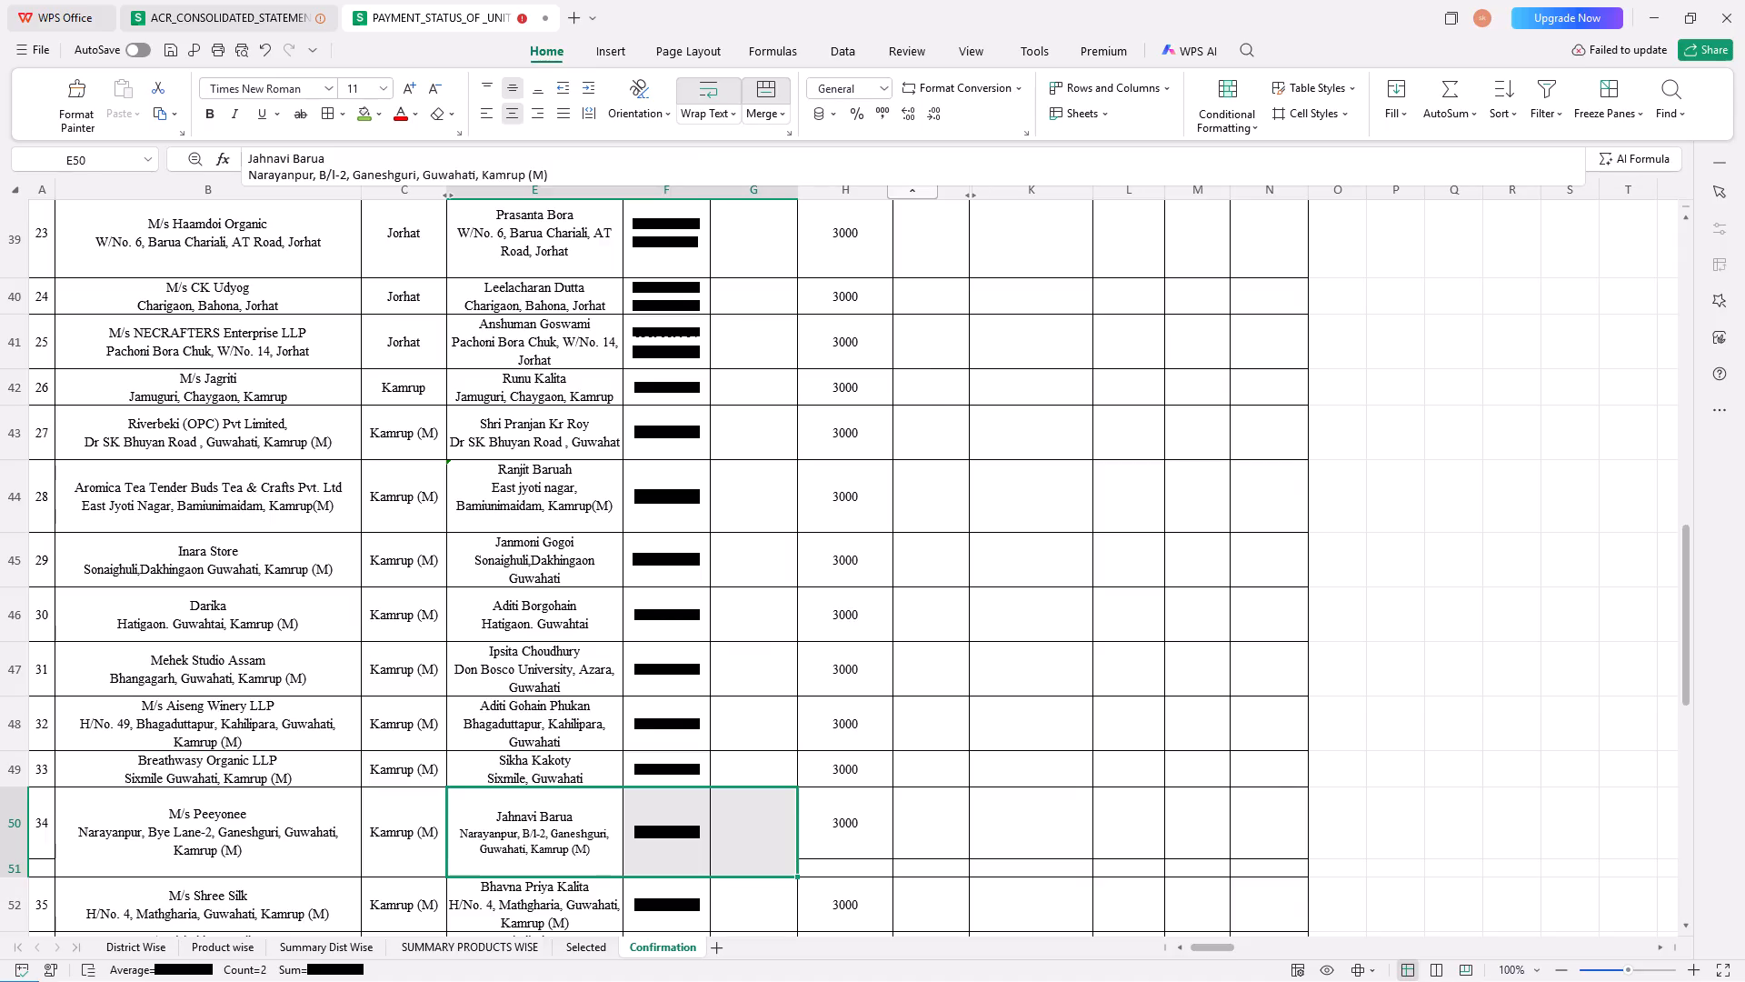
Copy the merged contact cell's formatting (F50) onto Peeyonee's stall rent cells H50:H51 so they span both rows.
{"action": "left_click", "coordinate": [663, 835]}
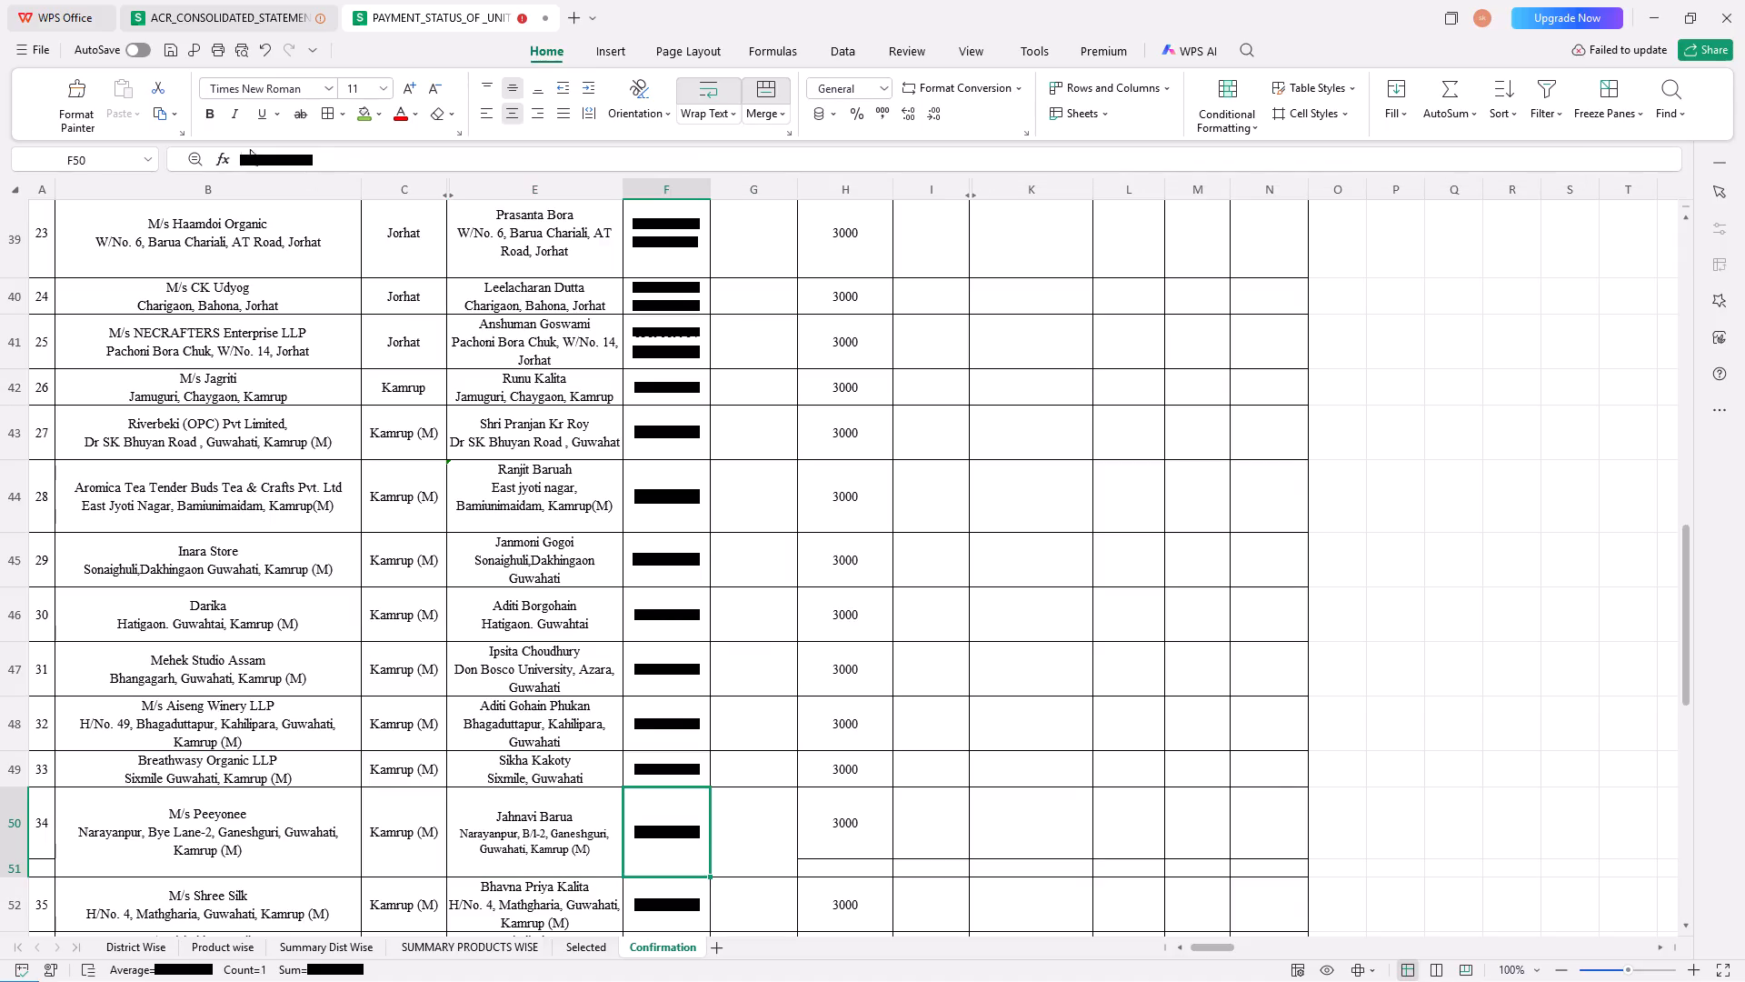
{"action": "left_click", "coordinate": [70, 107]}
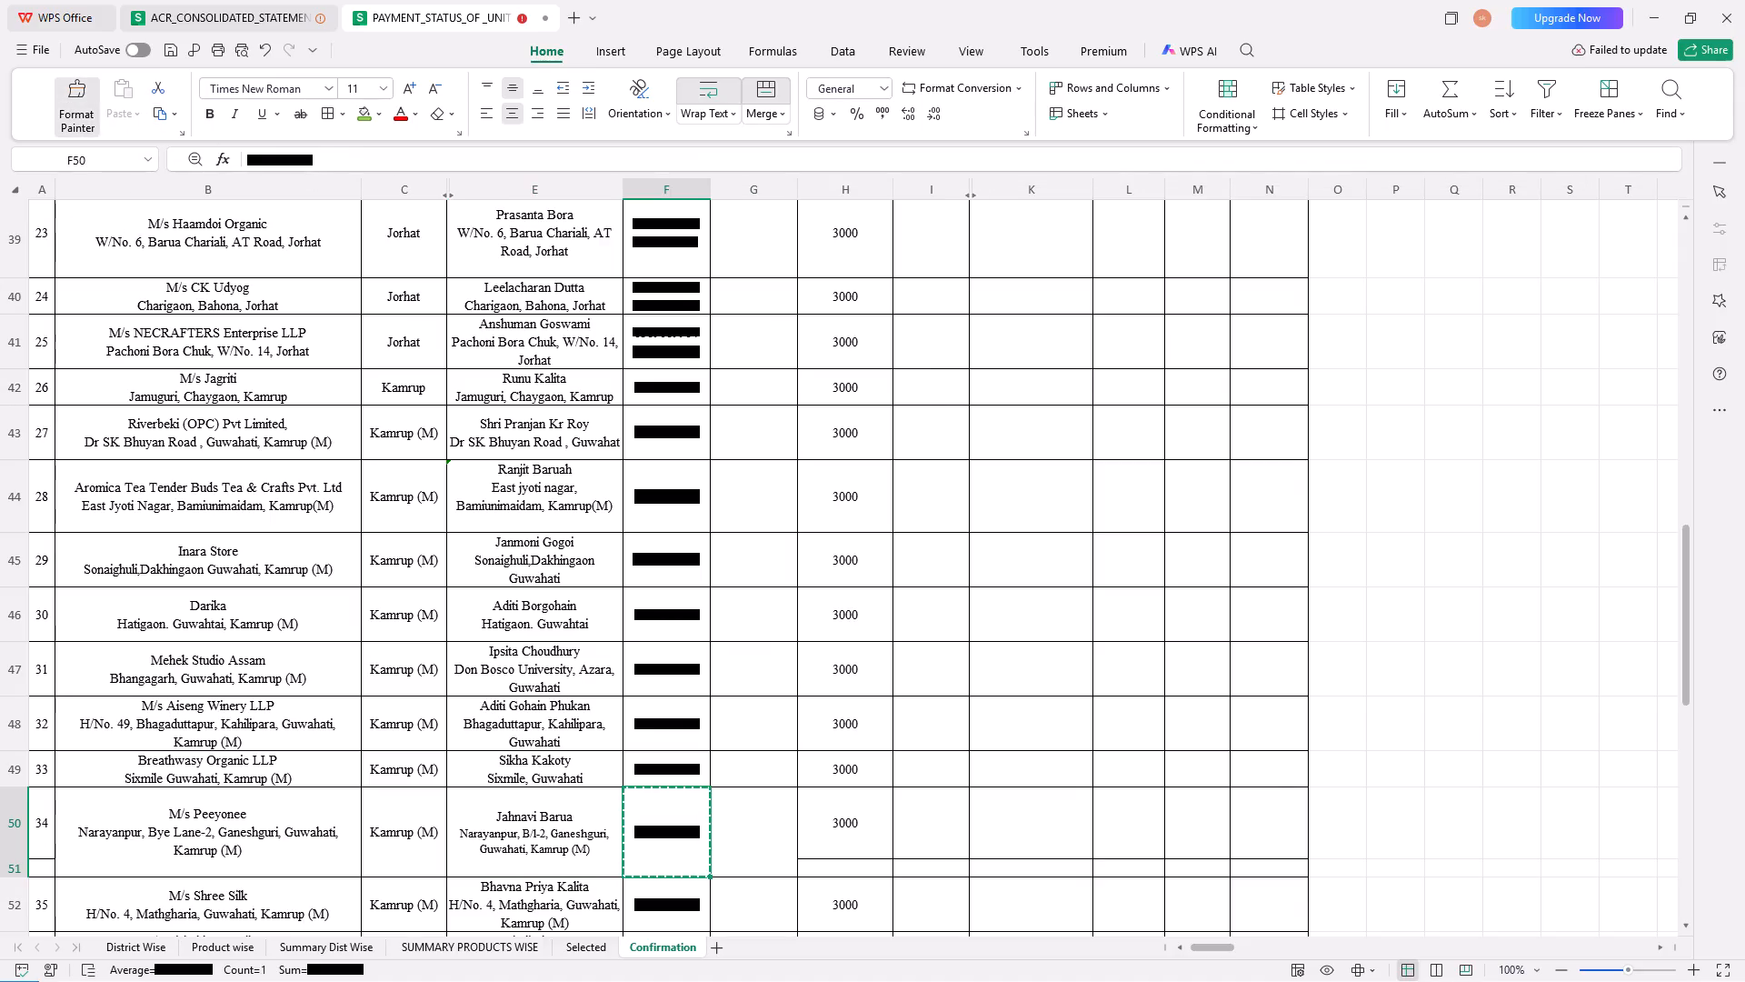
{"action": "left_click_drag", "start_coordinate": [826, 810], "coordinate": [865, 871]}
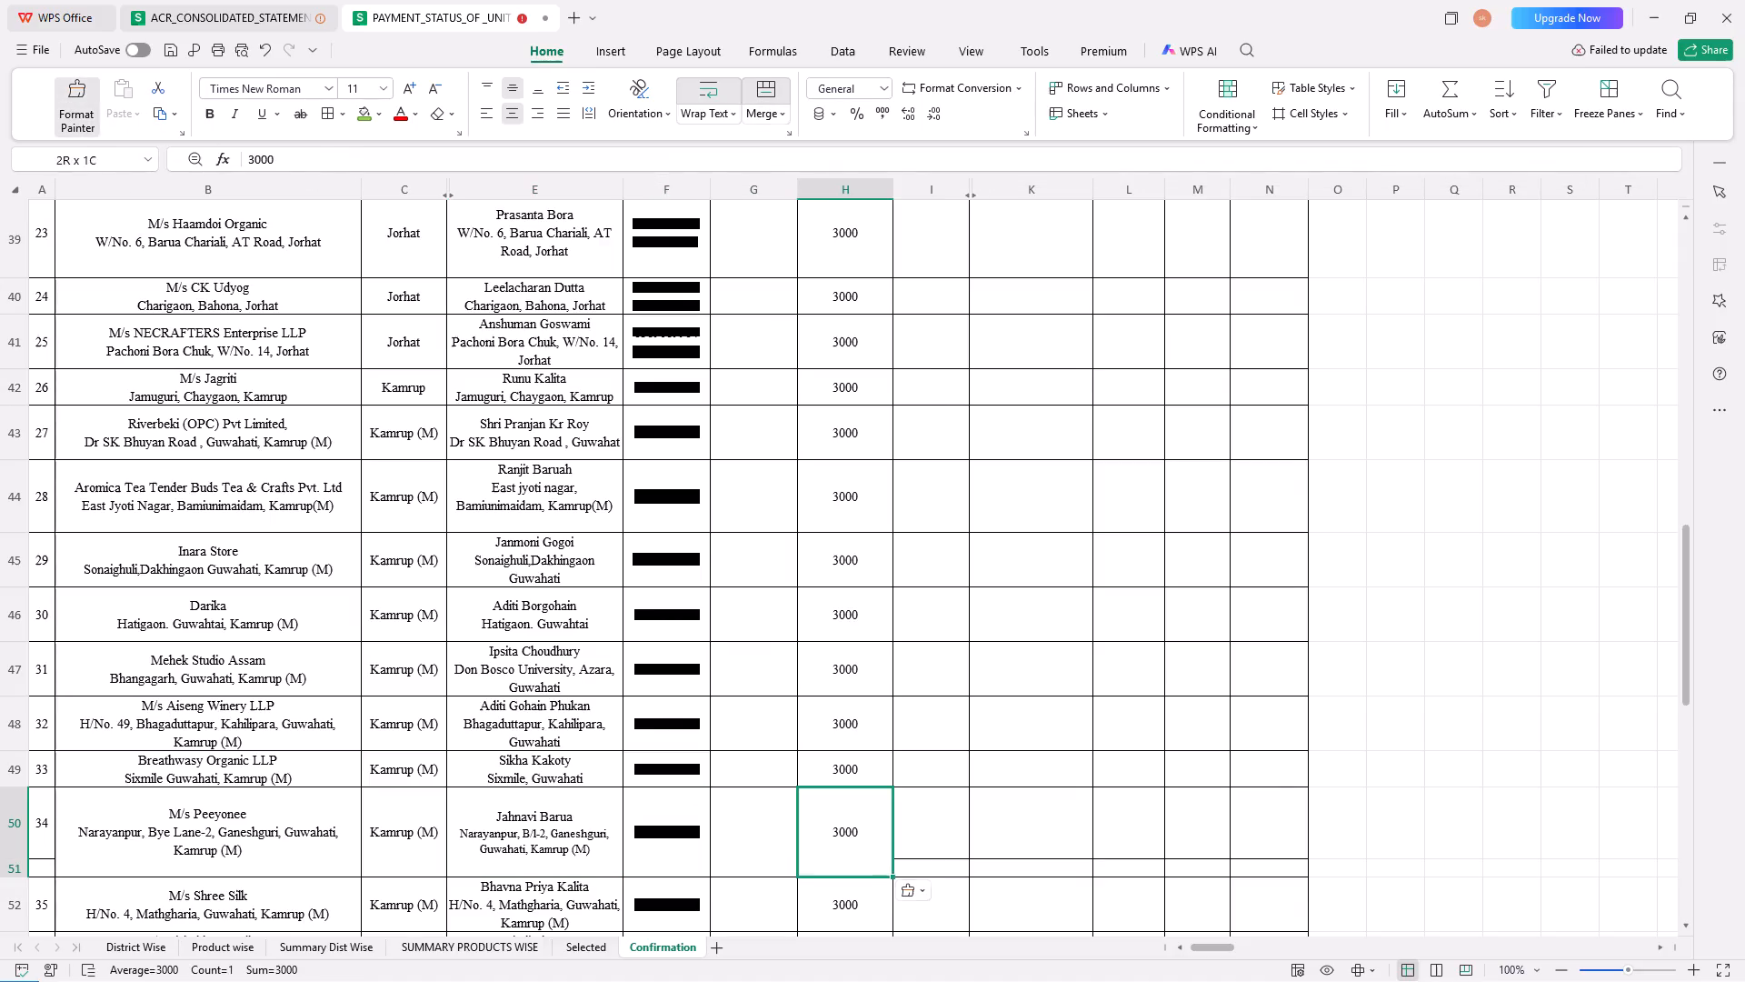
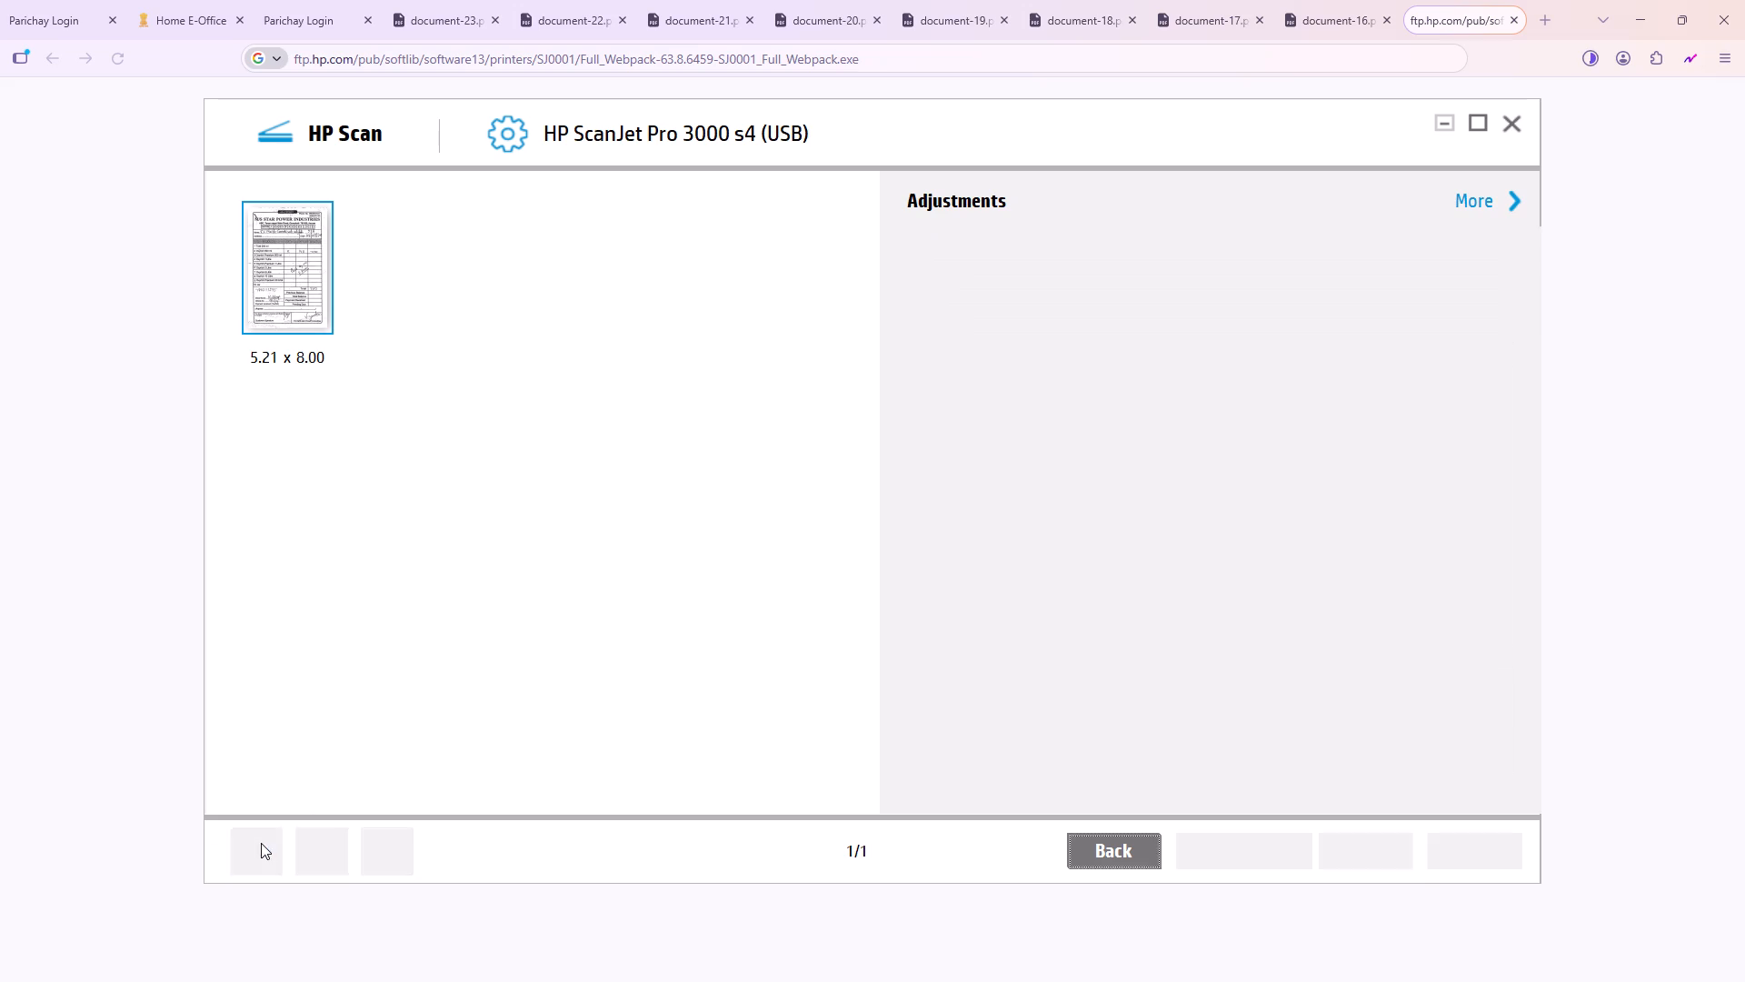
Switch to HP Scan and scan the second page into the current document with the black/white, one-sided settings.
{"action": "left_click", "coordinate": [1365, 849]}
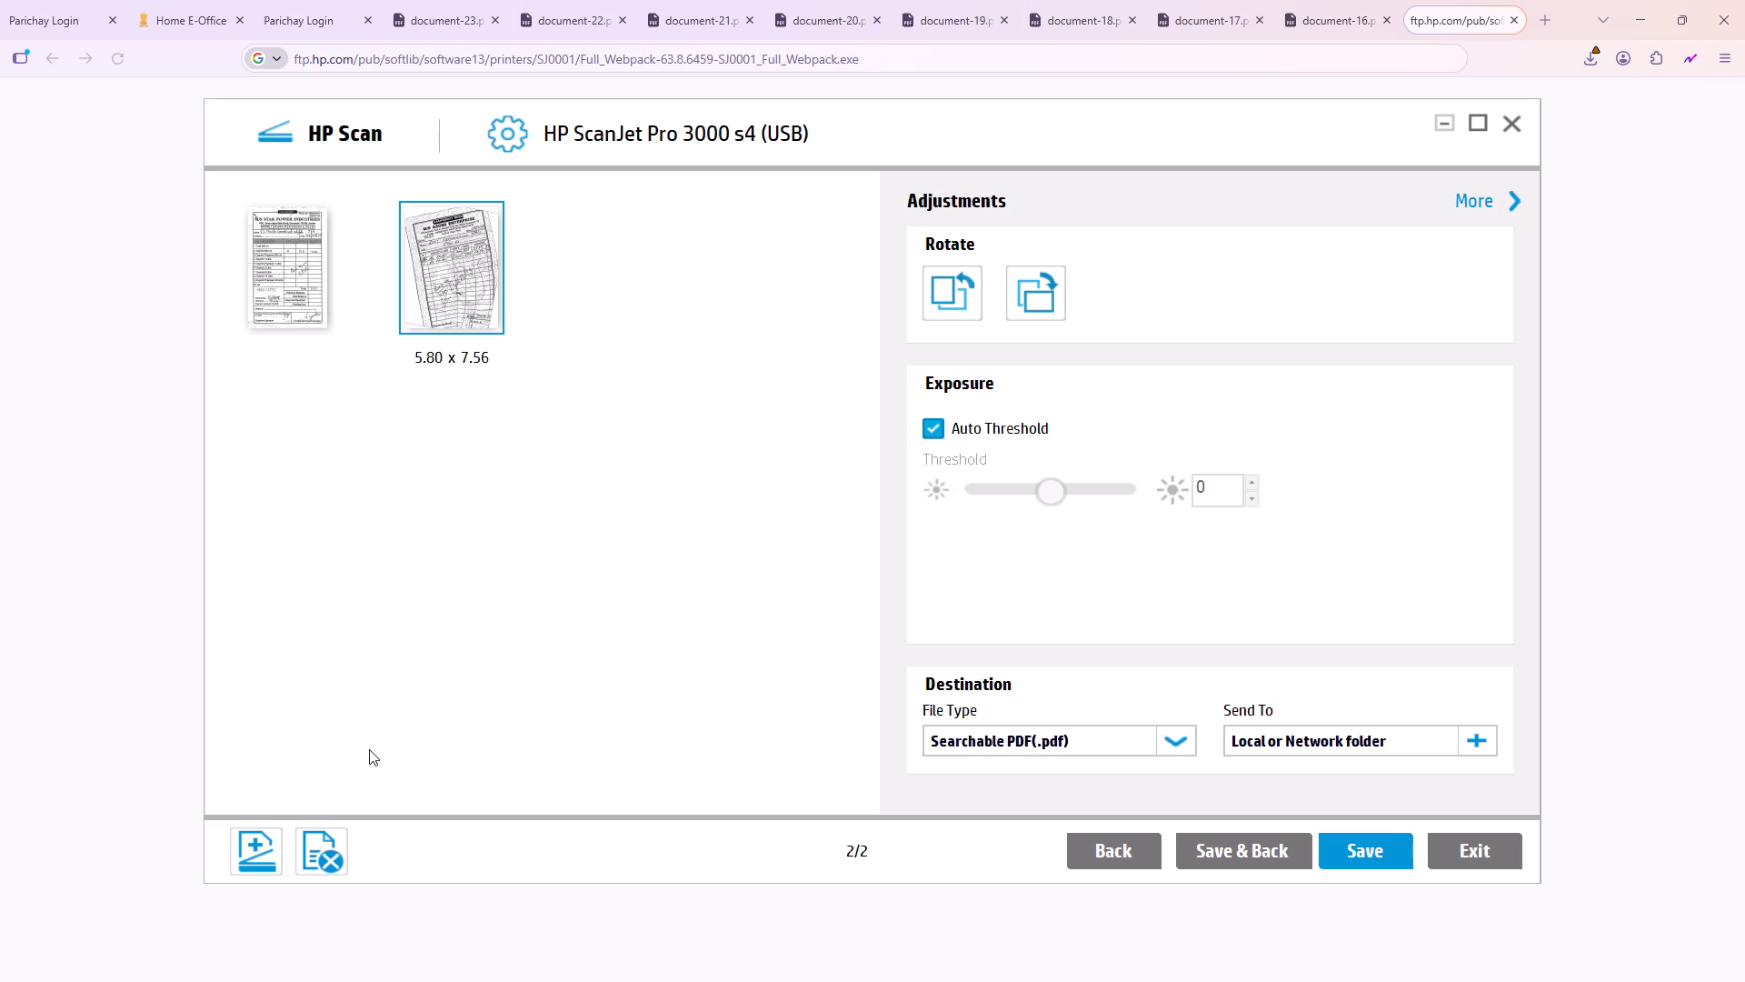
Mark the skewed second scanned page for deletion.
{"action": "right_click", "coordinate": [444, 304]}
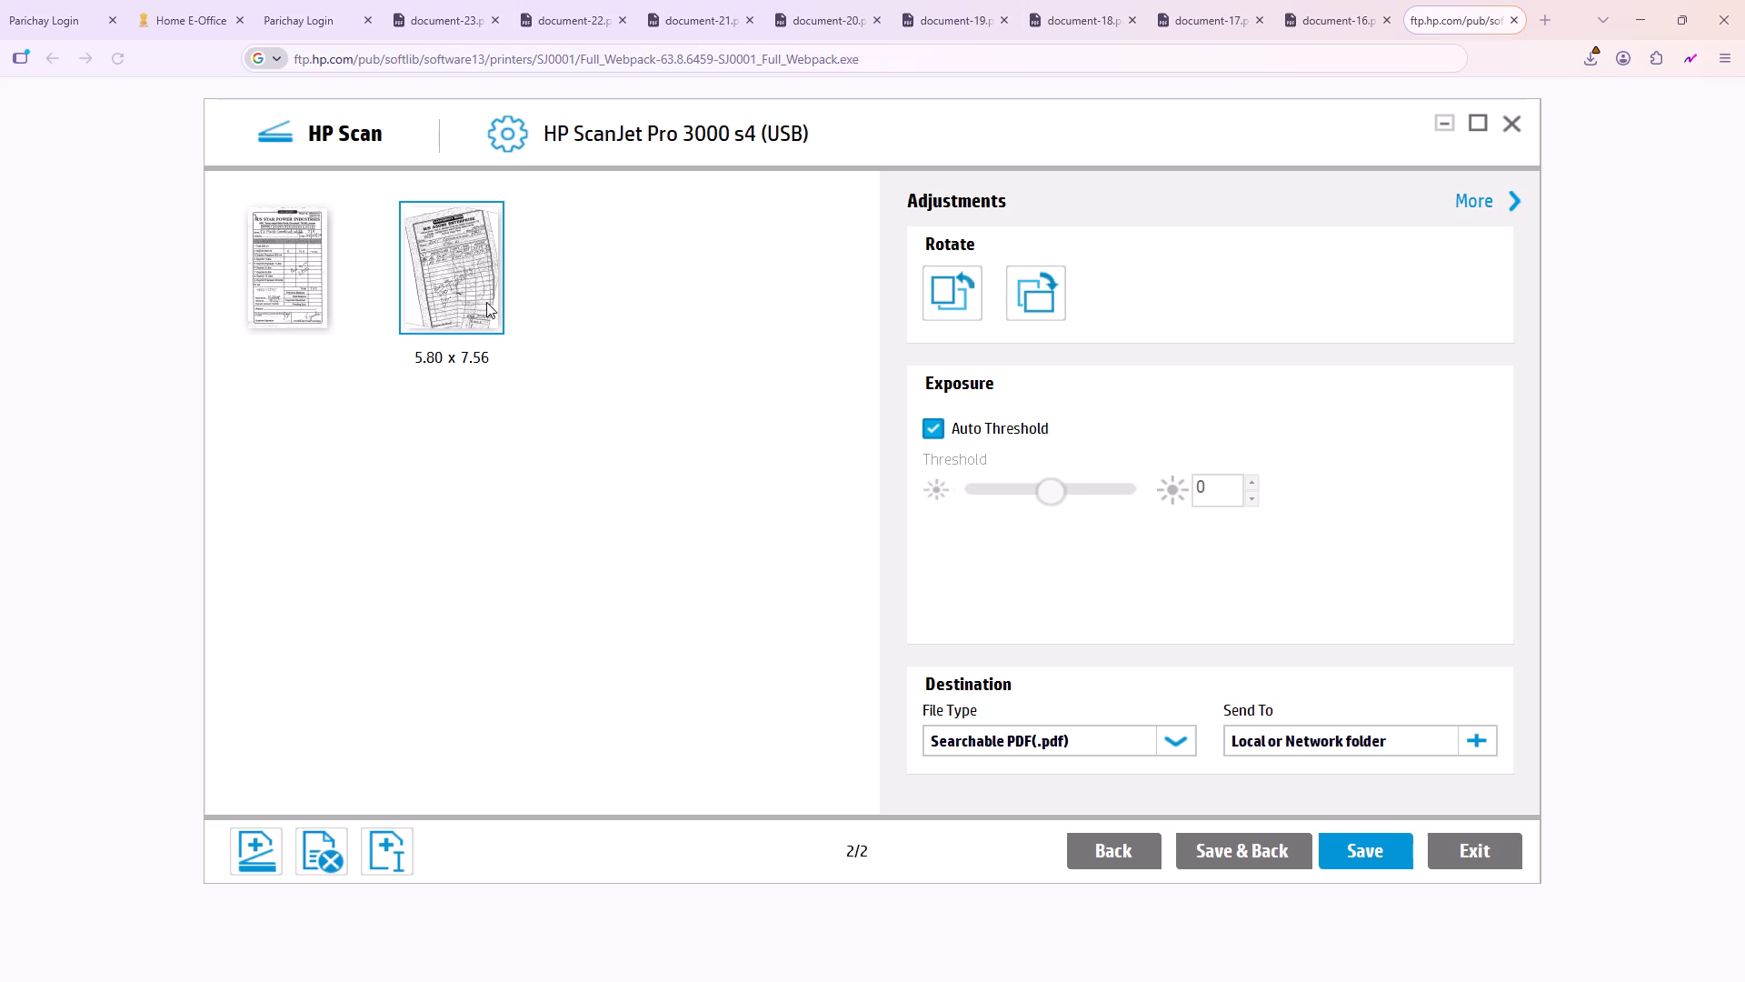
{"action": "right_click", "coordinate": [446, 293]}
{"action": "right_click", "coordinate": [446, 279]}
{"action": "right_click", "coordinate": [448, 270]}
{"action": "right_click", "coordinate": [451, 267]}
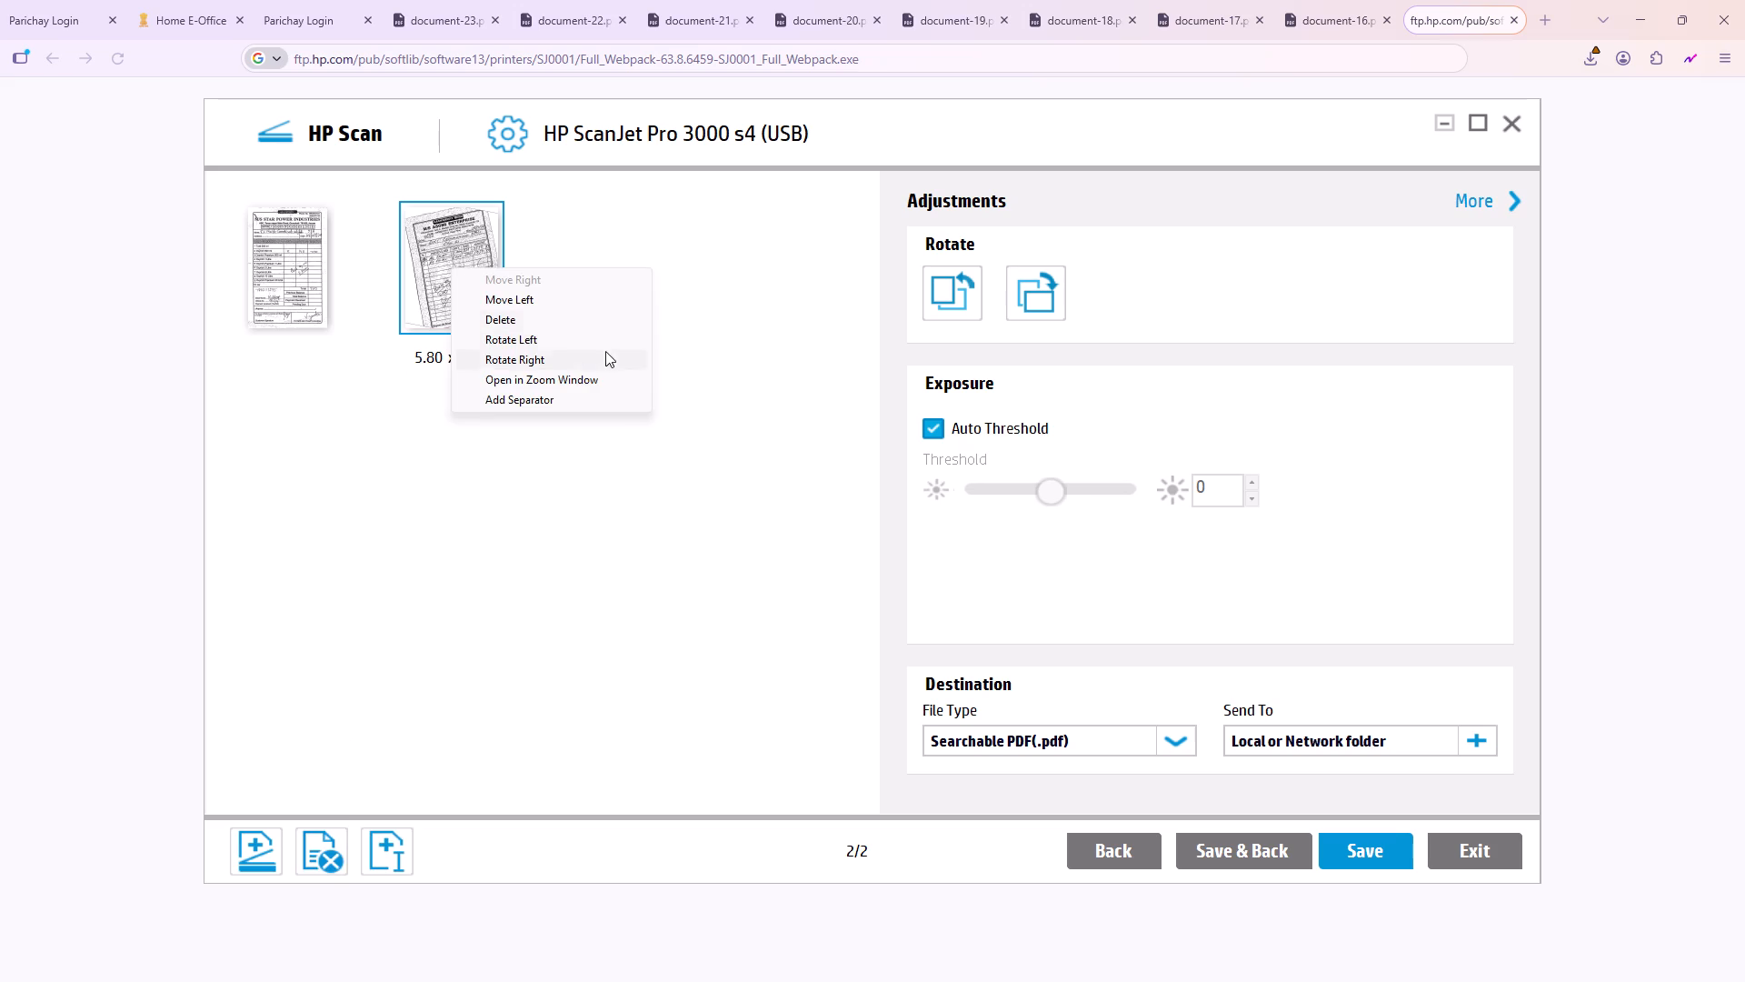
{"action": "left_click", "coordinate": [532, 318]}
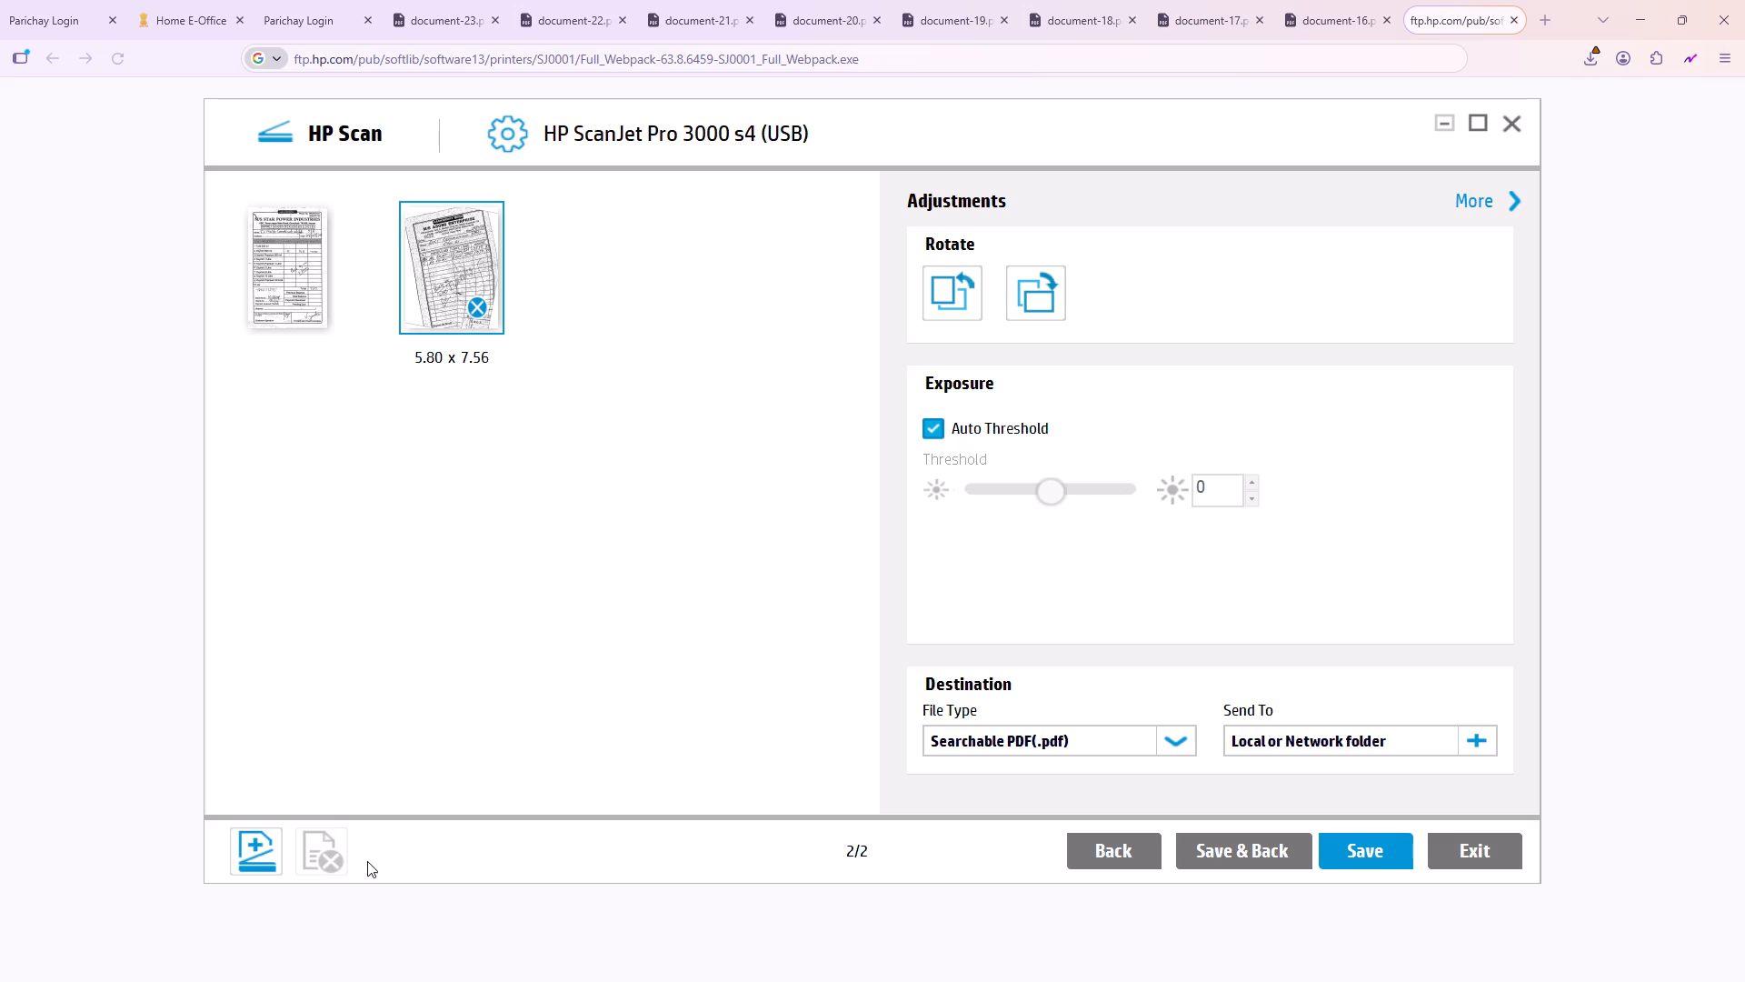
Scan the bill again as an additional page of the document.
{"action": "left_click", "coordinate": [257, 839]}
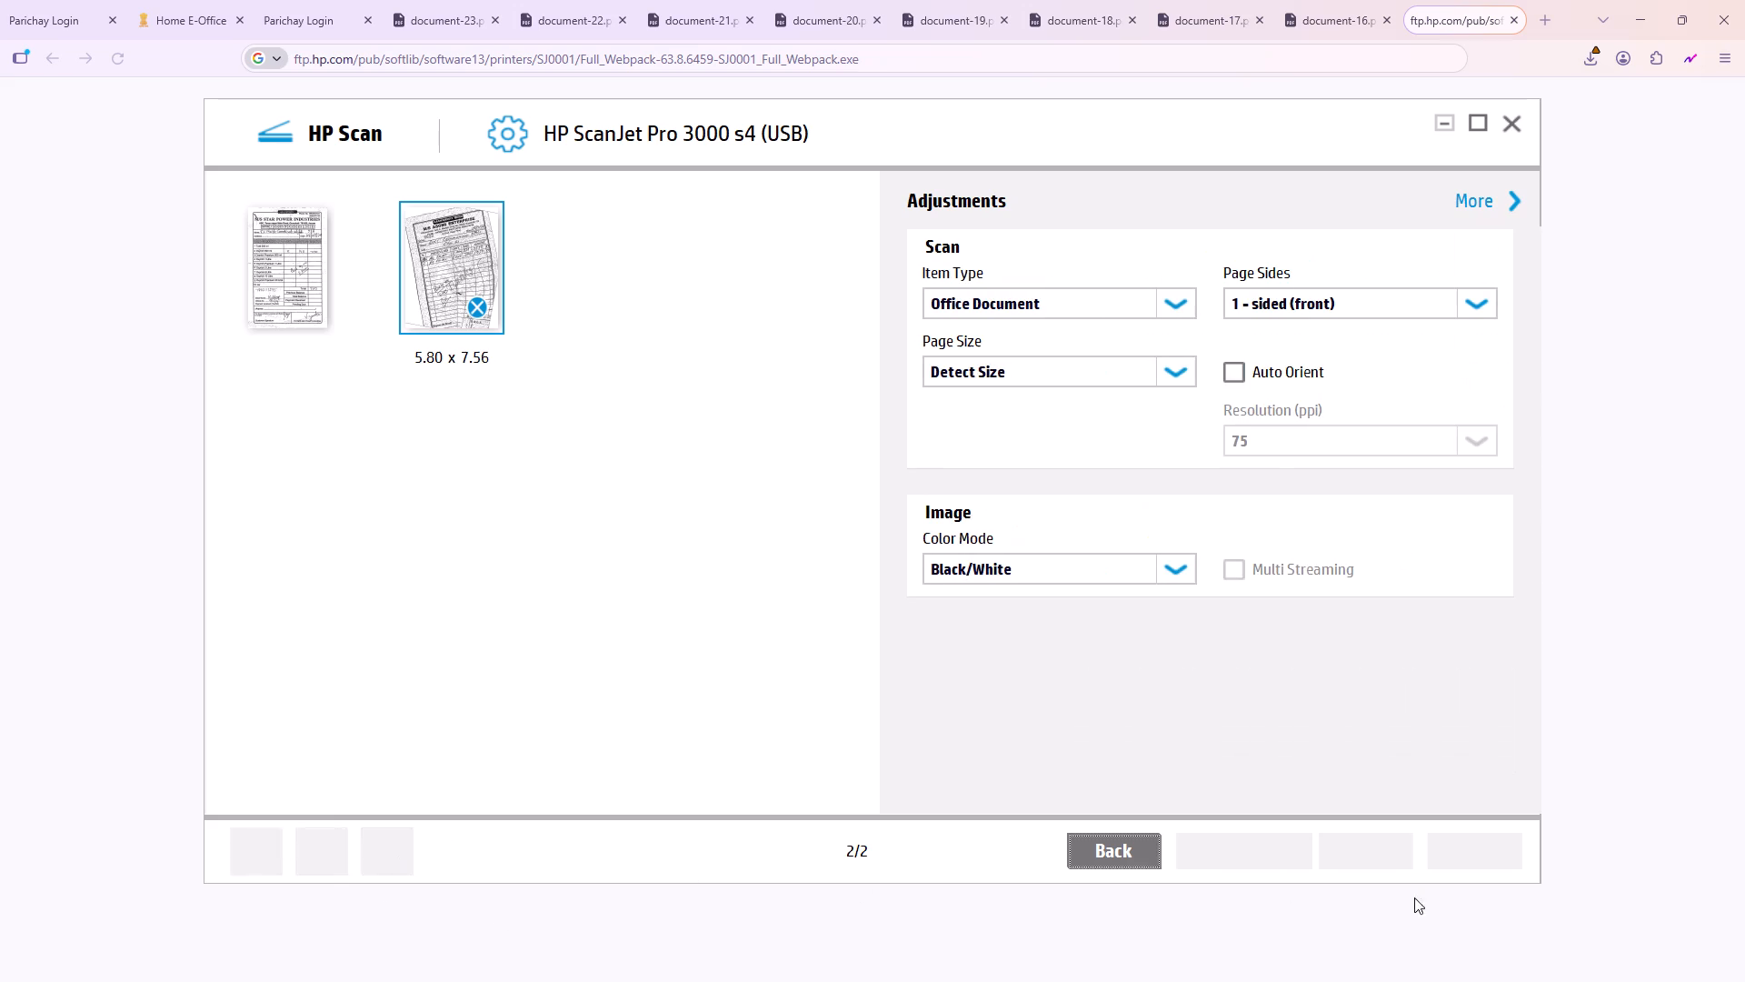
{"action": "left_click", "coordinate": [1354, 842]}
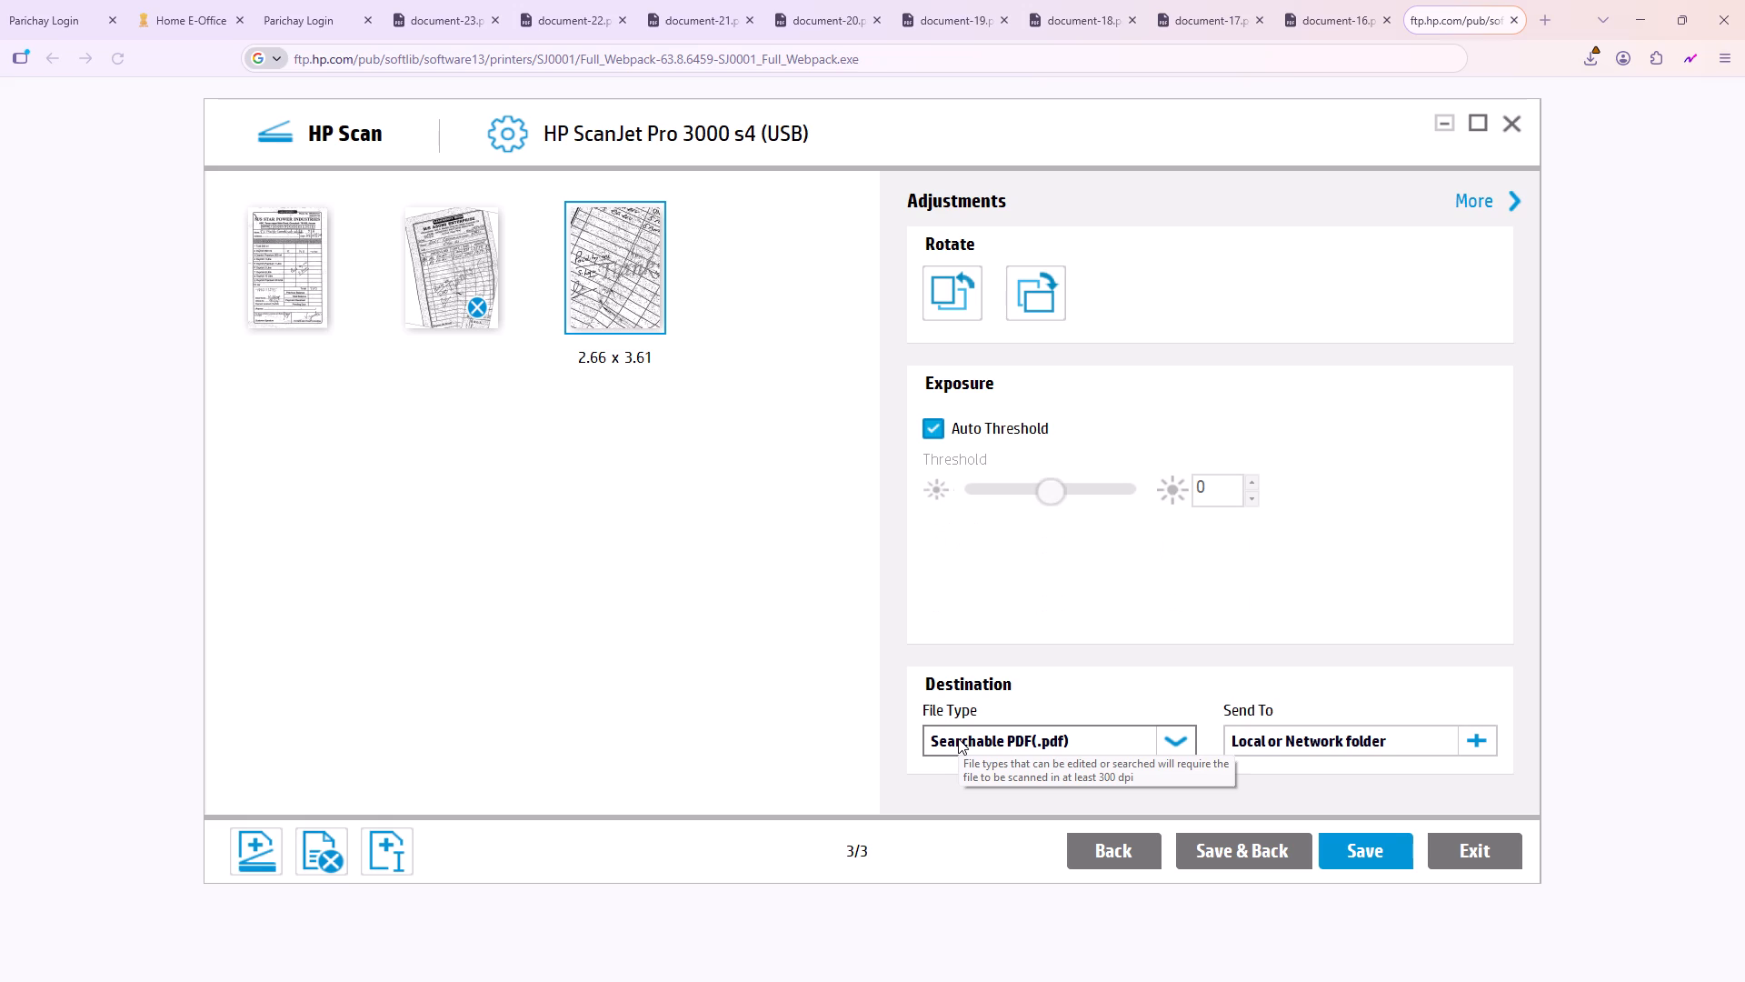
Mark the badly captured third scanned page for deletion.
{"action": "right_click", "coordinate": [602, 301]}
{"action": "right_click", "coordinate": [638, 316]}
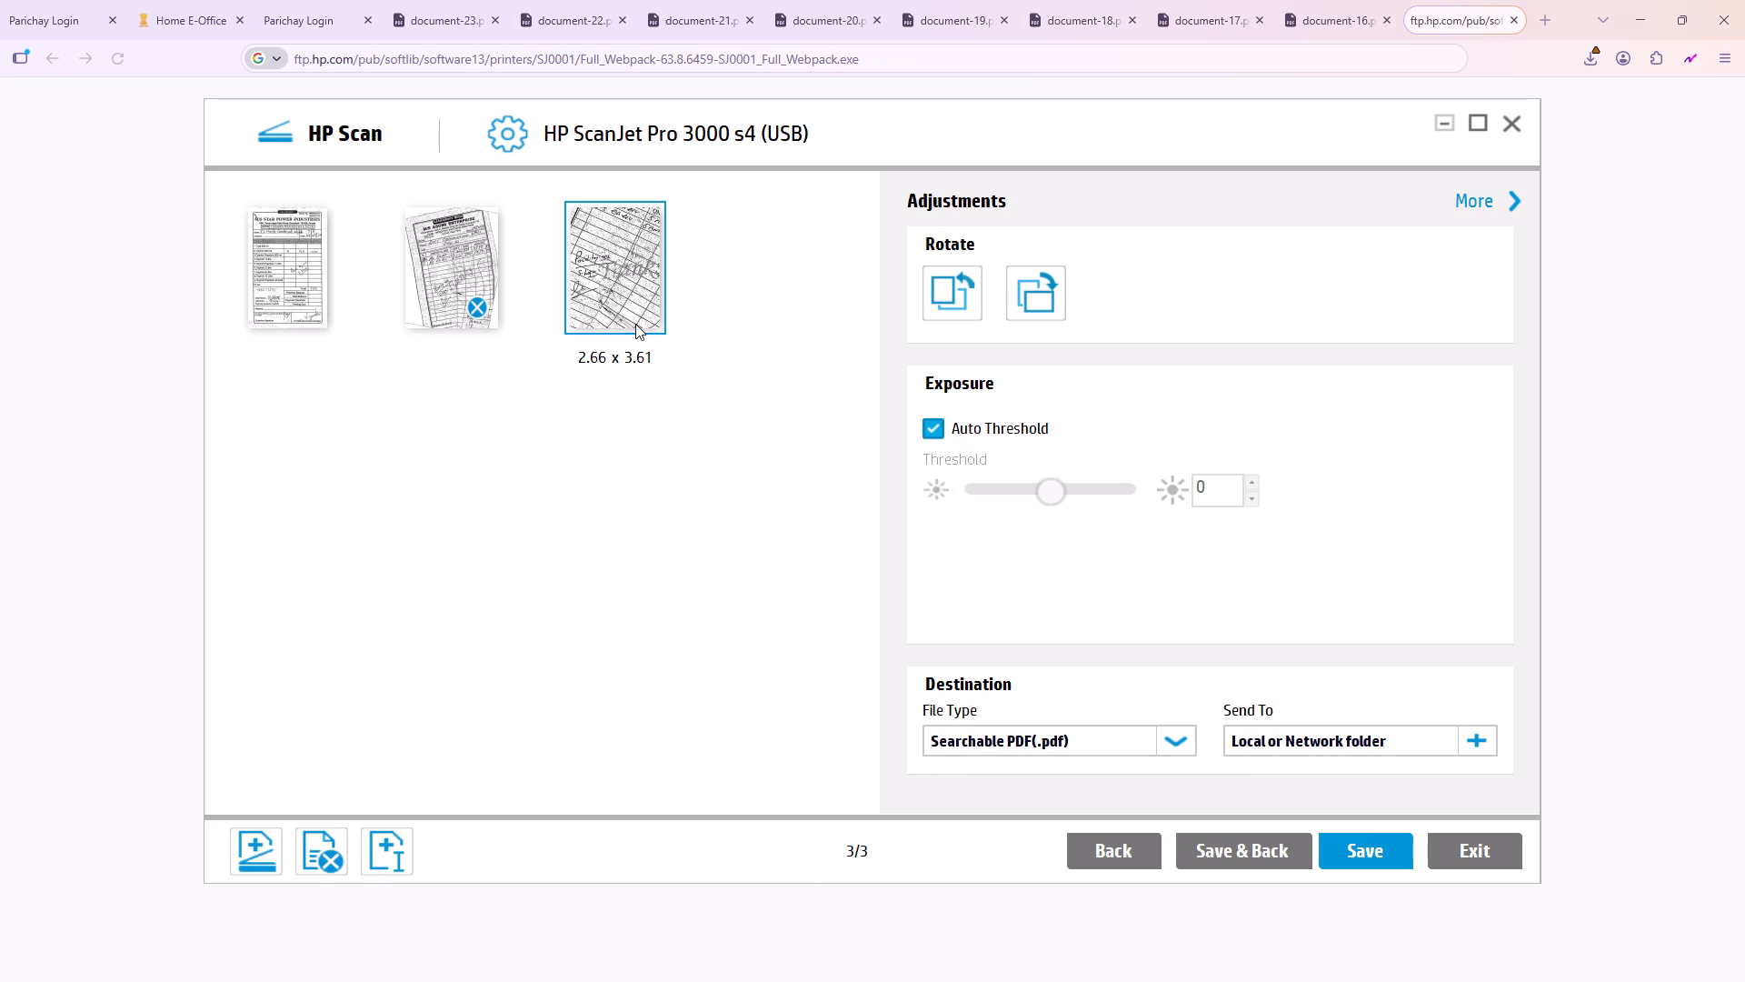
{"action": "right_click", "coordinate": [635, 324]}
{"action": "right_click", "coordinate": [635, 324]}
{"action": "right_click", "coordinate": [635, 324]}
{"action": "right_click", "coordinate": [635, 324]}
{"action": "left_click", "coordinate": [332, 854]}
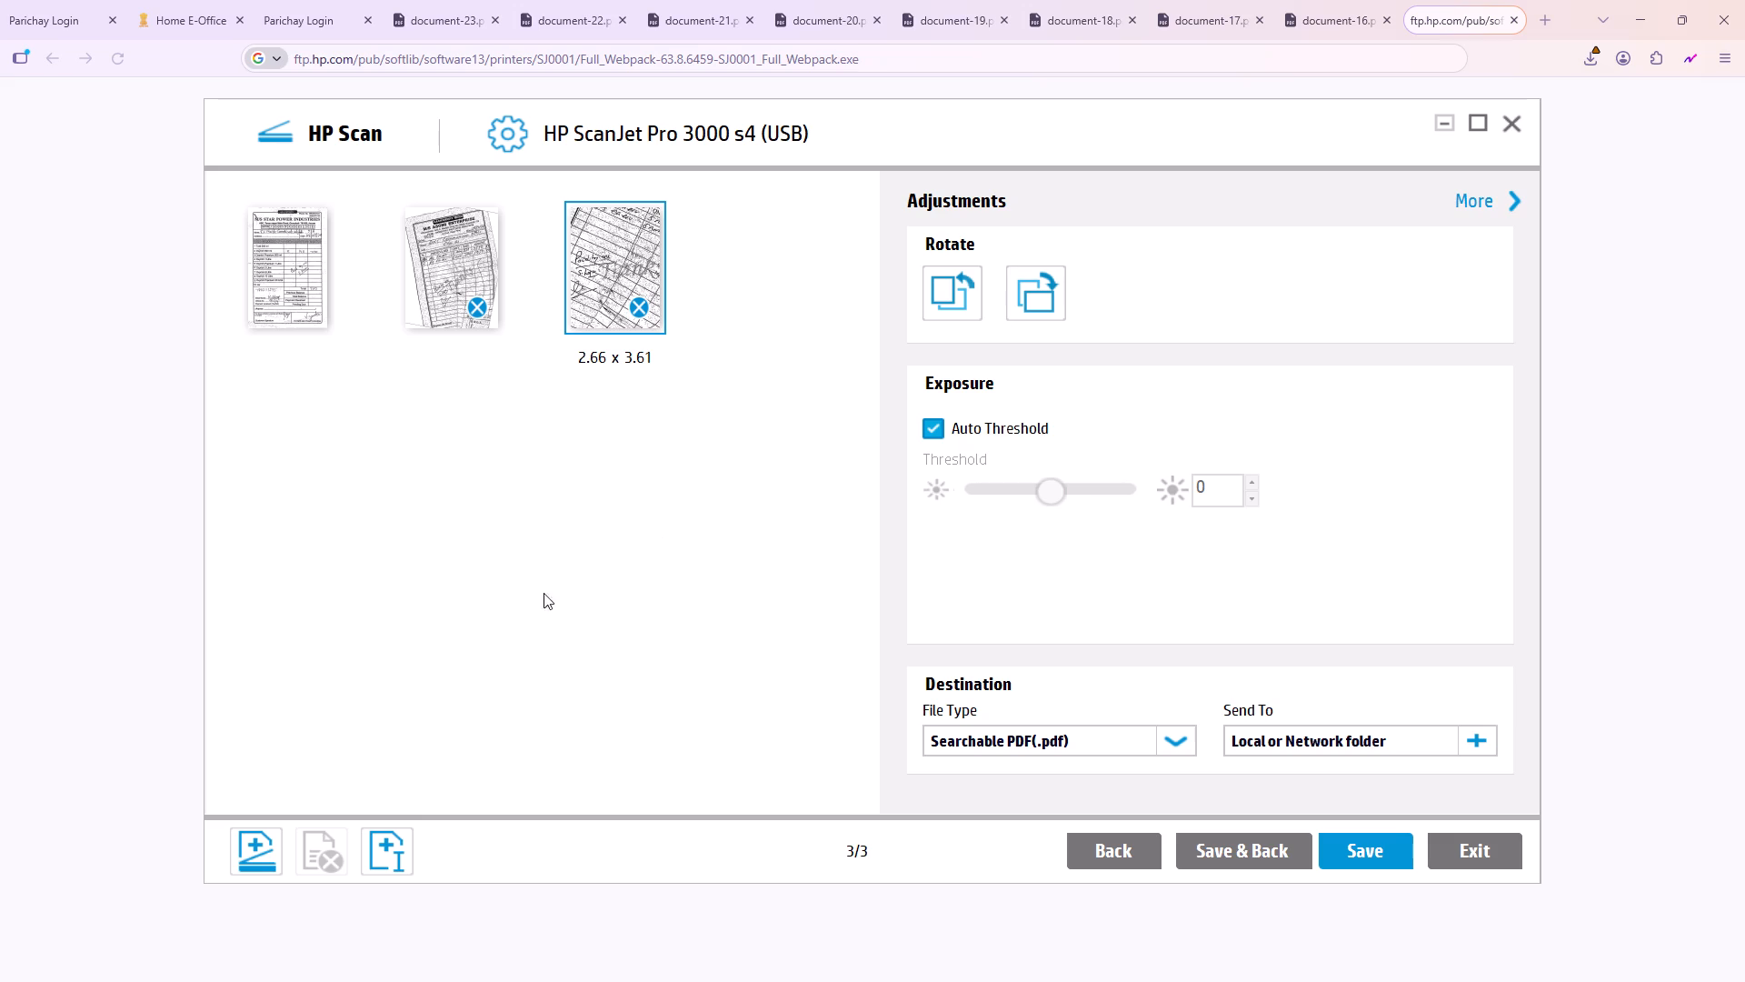
Rescan the bill as a new page after the two pages marked for deletion.
{"action": "left_click", "coordinate": [261, 843]}
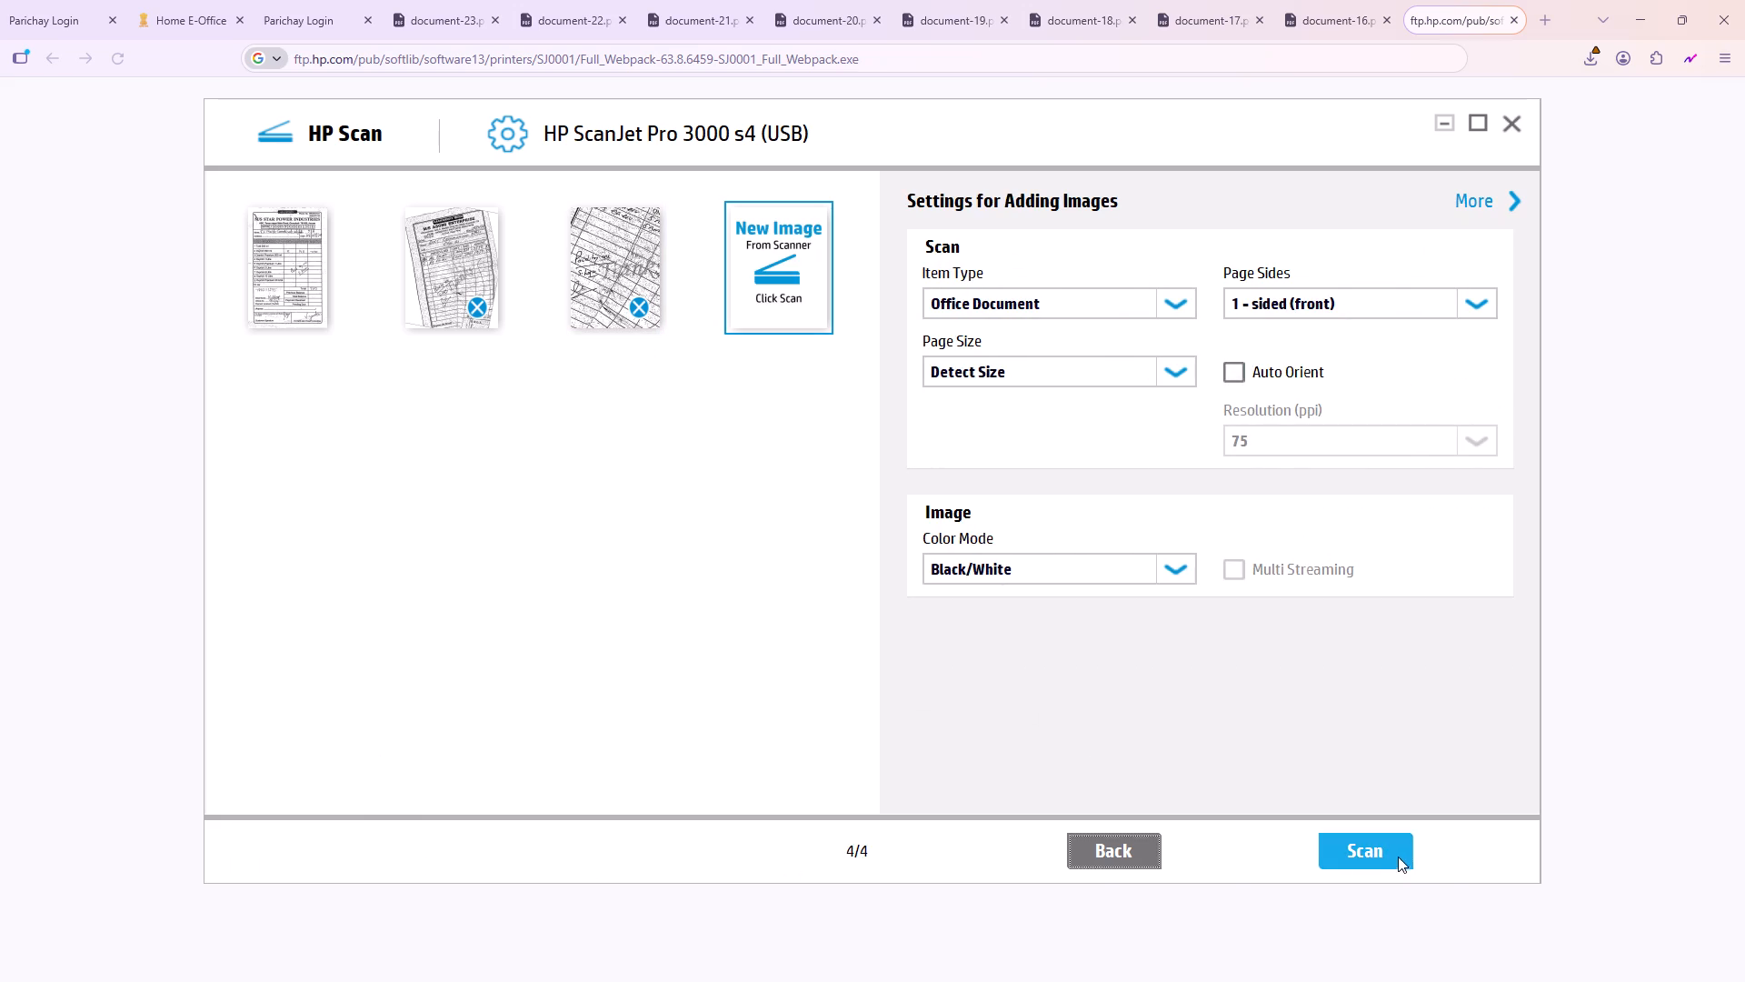
{"action": "left_click", "coordinate": [1387, 848]}
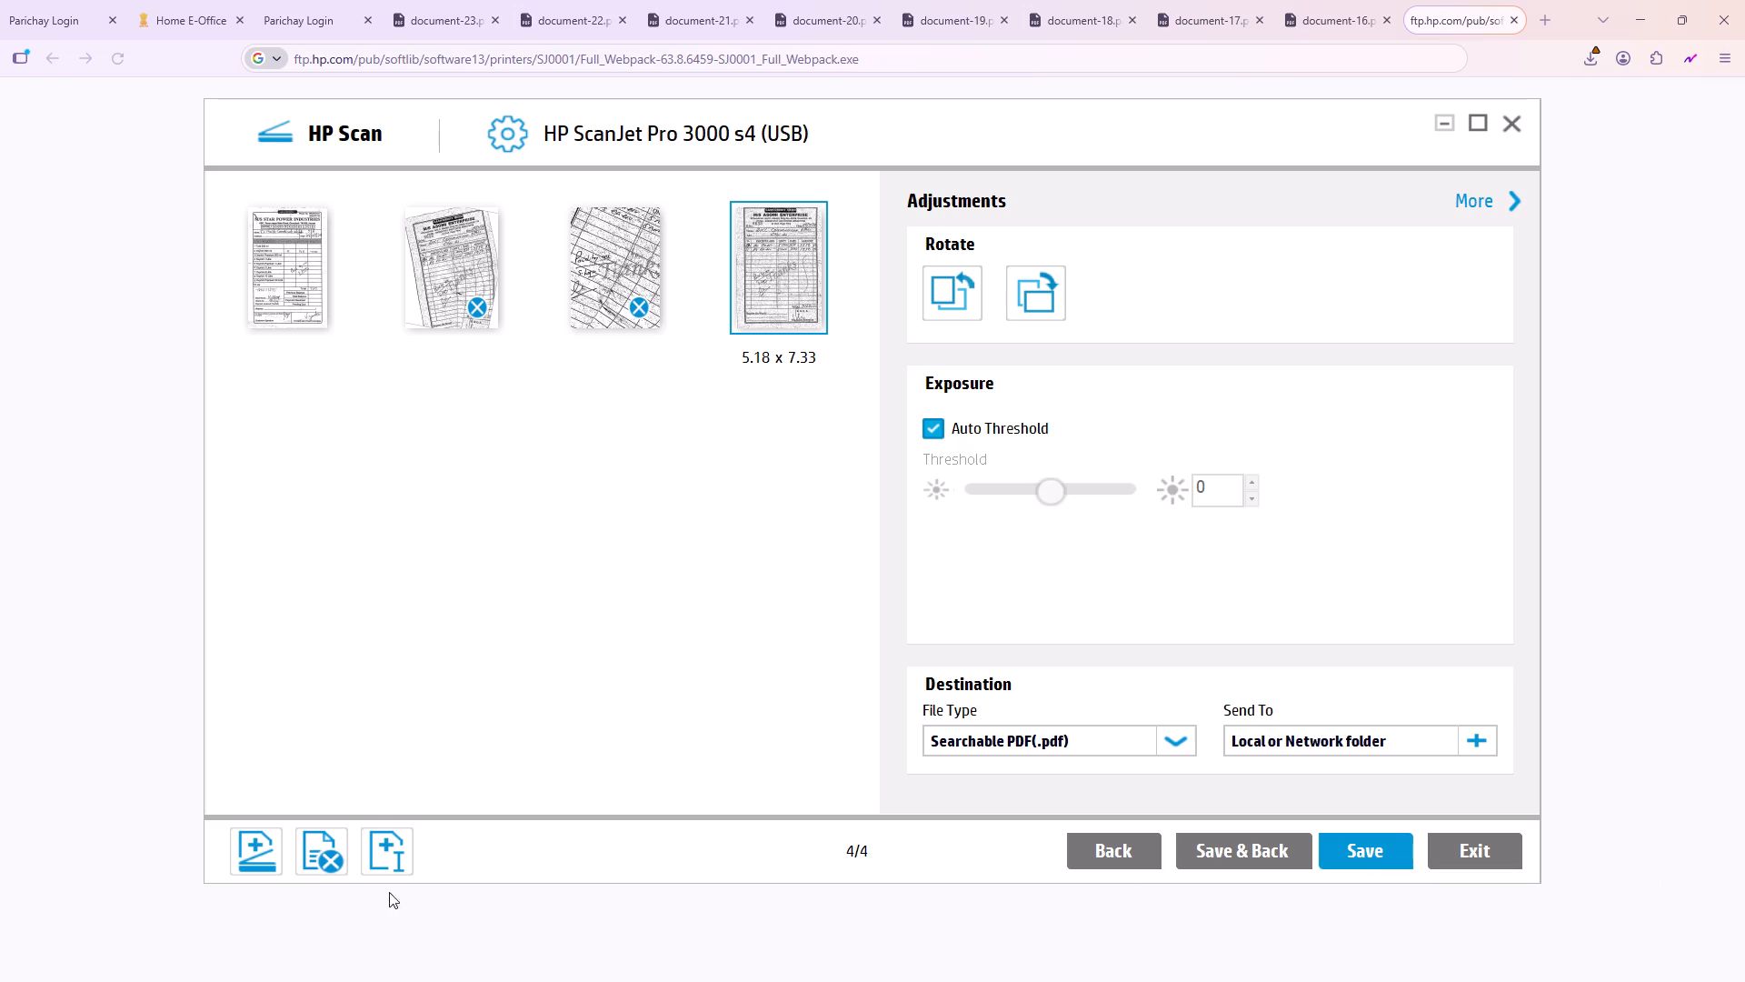
Scan the remaining bills and receipts in three passes, adding them as new pages of the same document.
{"action": "left_click", "coordinate": [261, 847]}
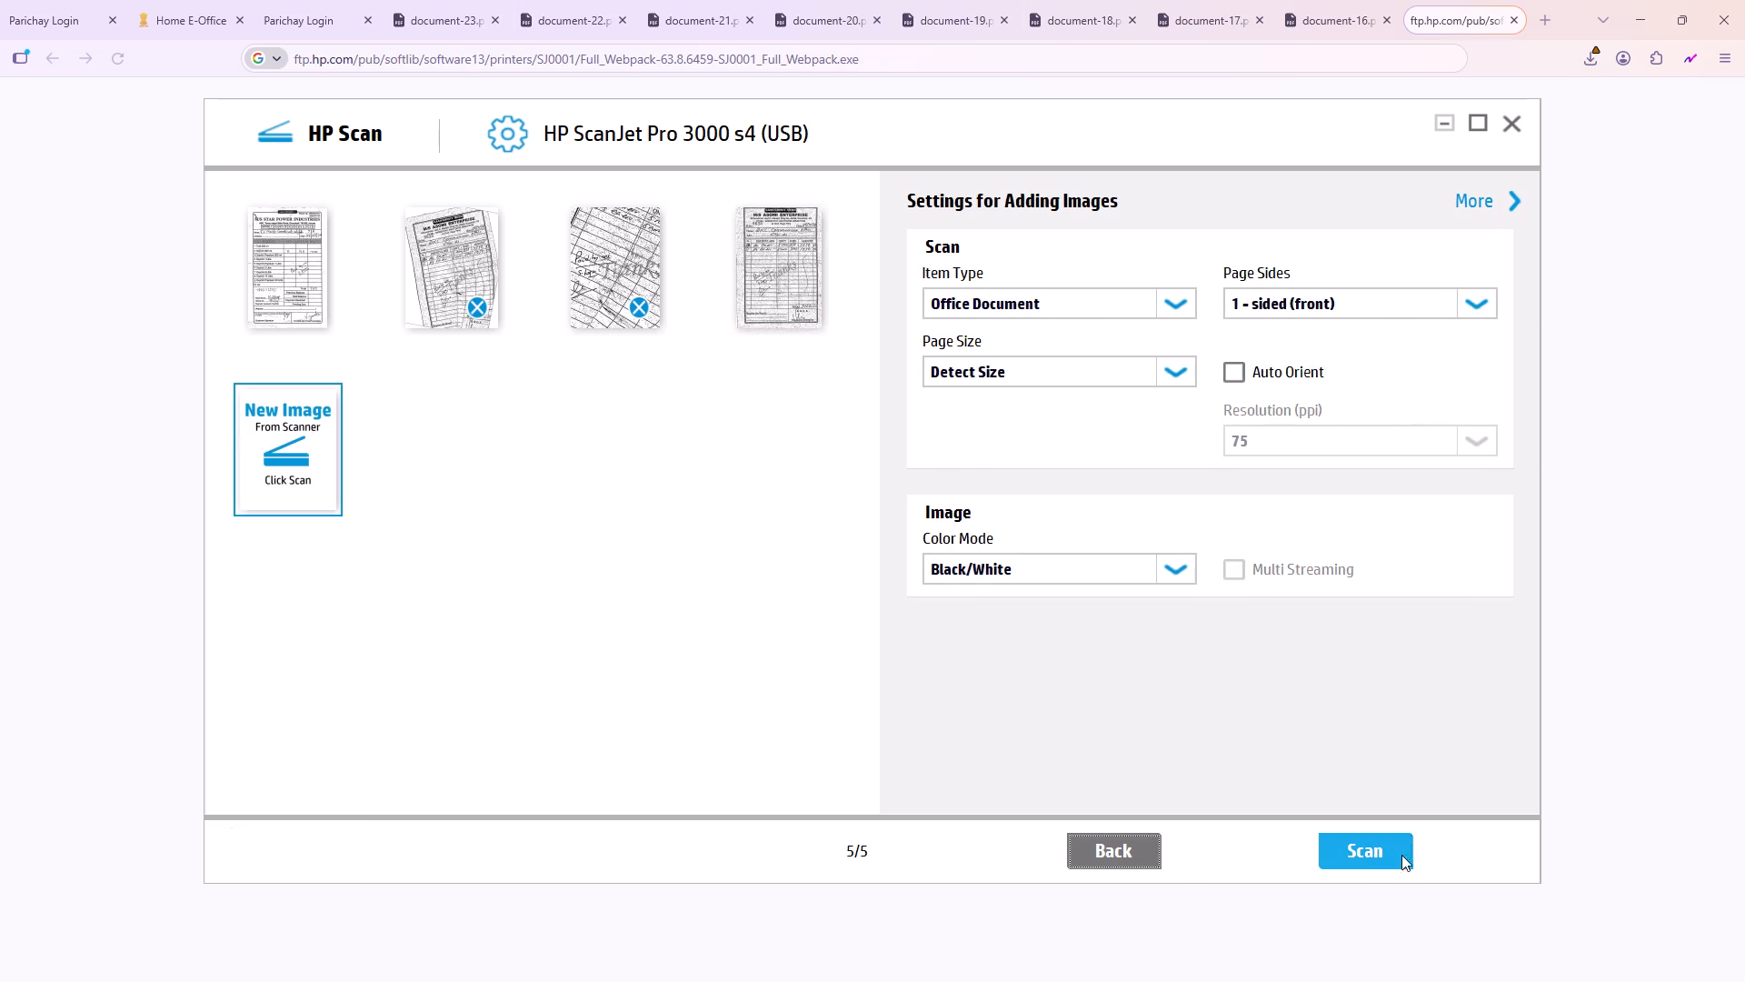
{"action": "left_click", "coordinate": [1381, 851]}
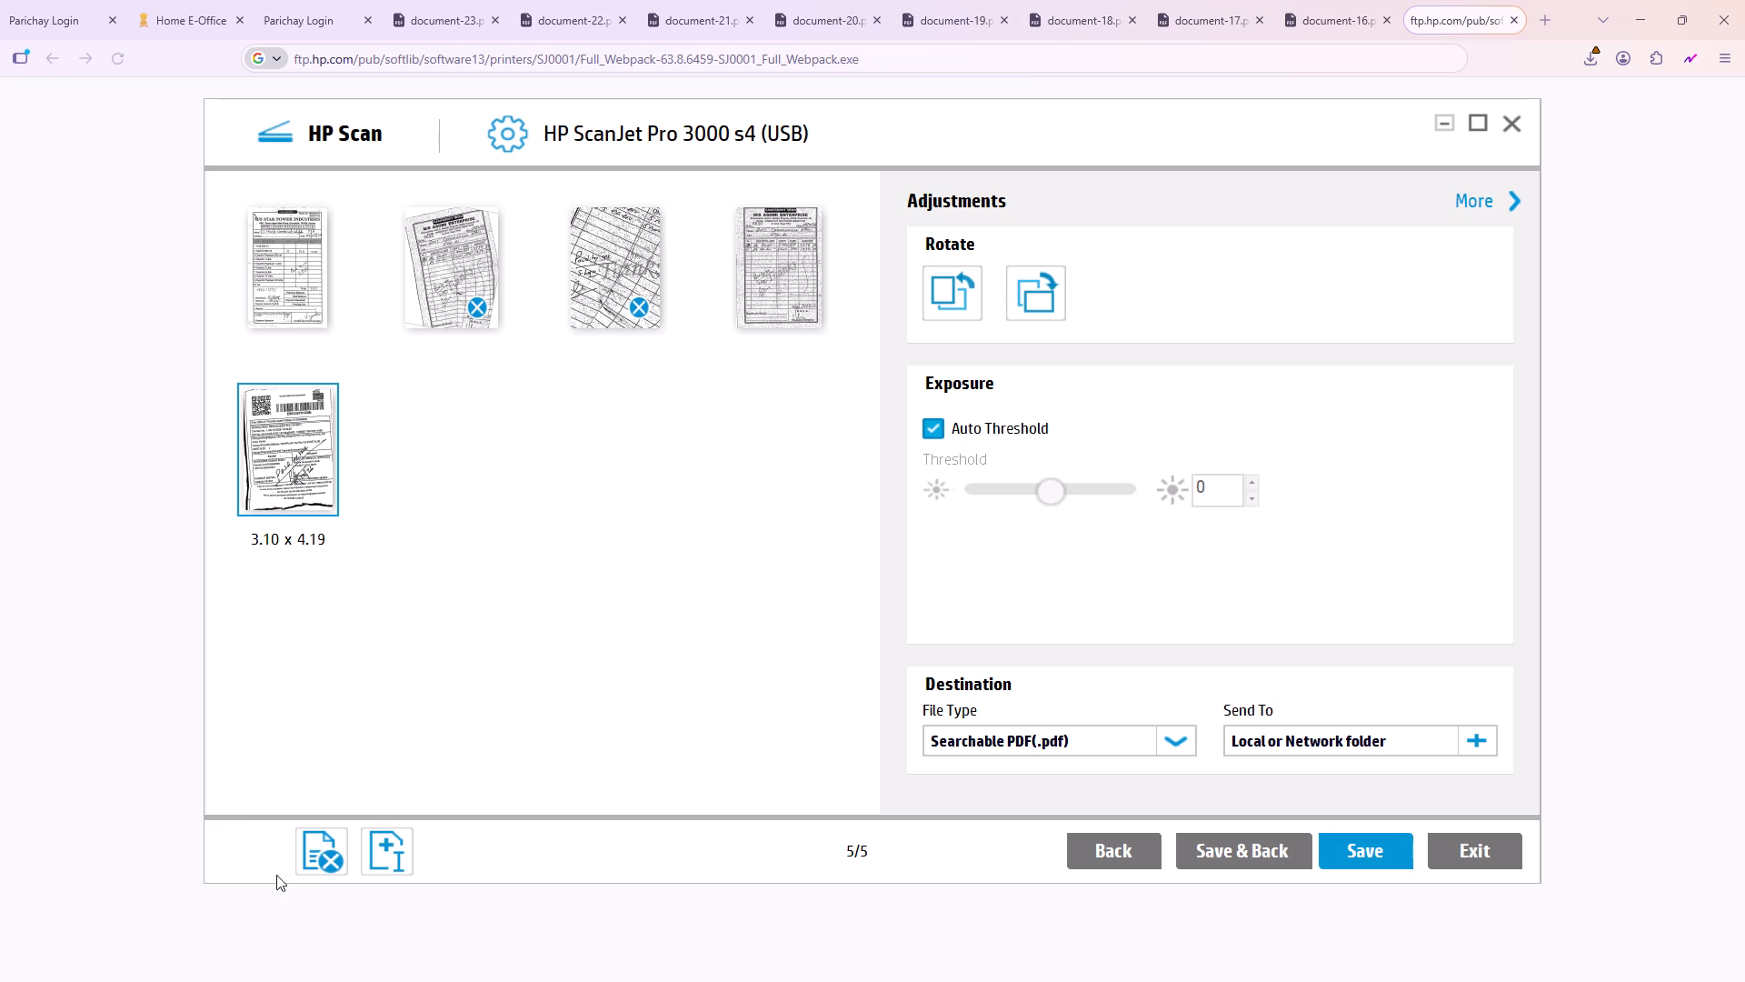
{"action": "left_click", "coordinate": [250, 843]}
{"action": "left_click", "coordinate": [1395, 855]}
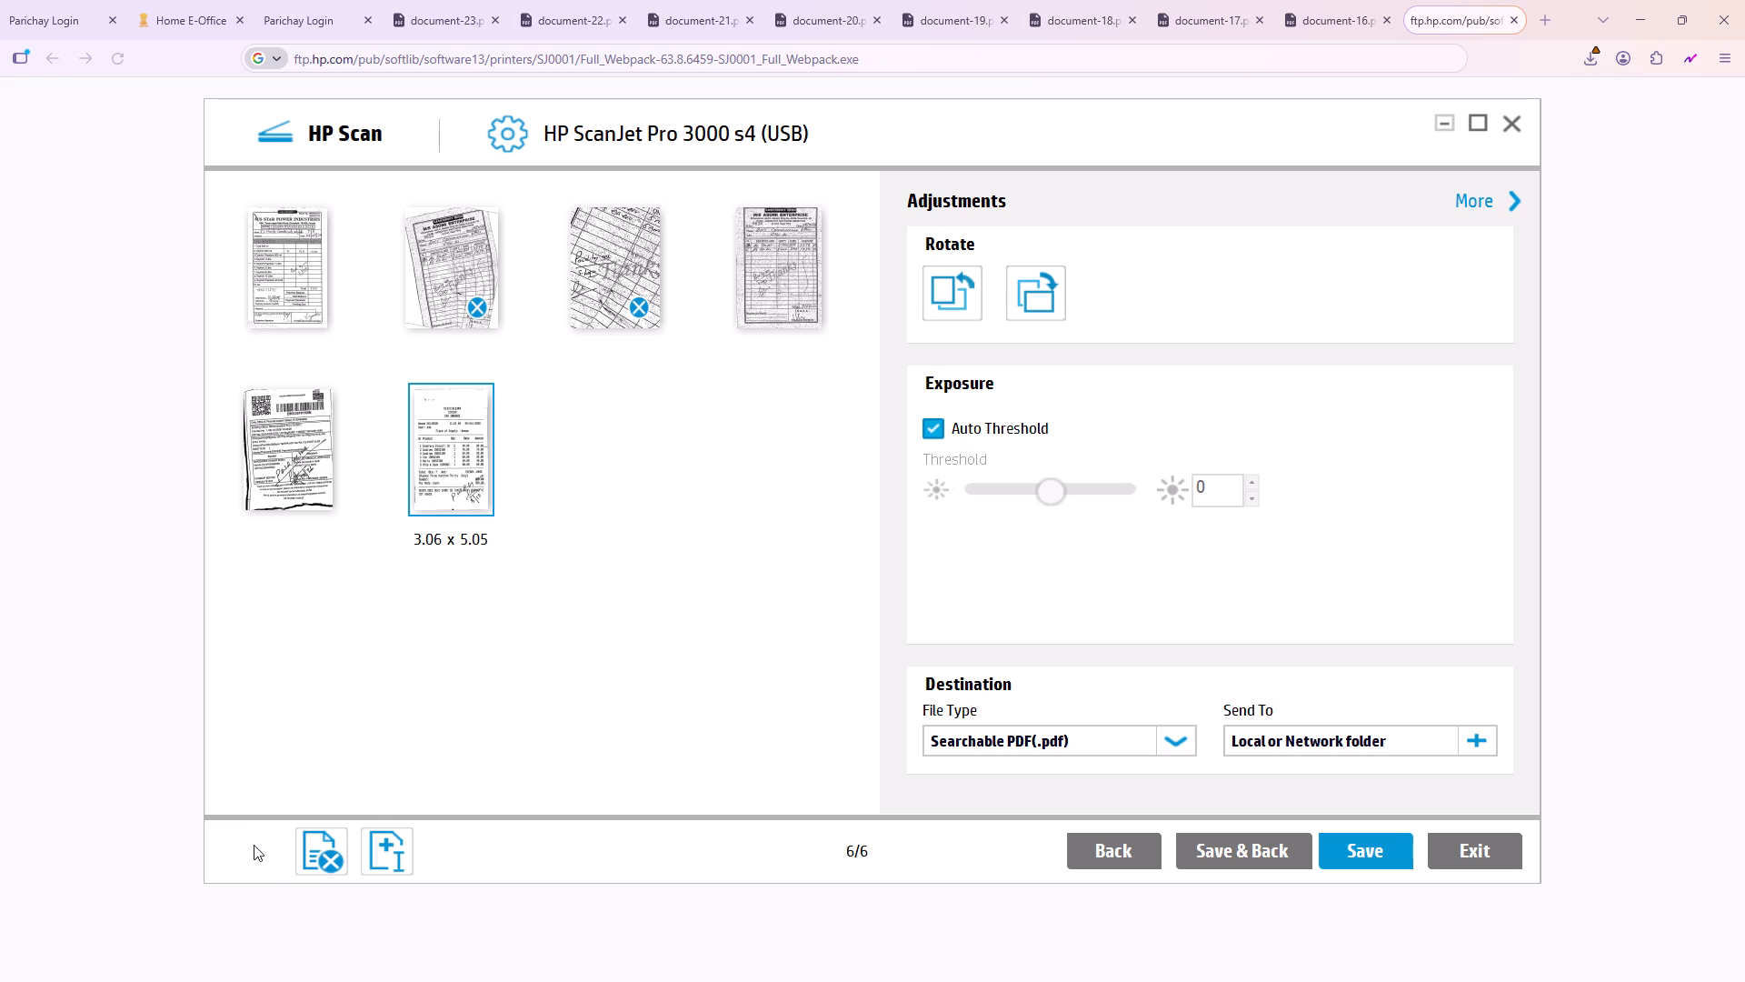
{"action": "left_click", "coordinate": [254, 845]}
{"action": "left_click", "coordinate": [1360, 850]}
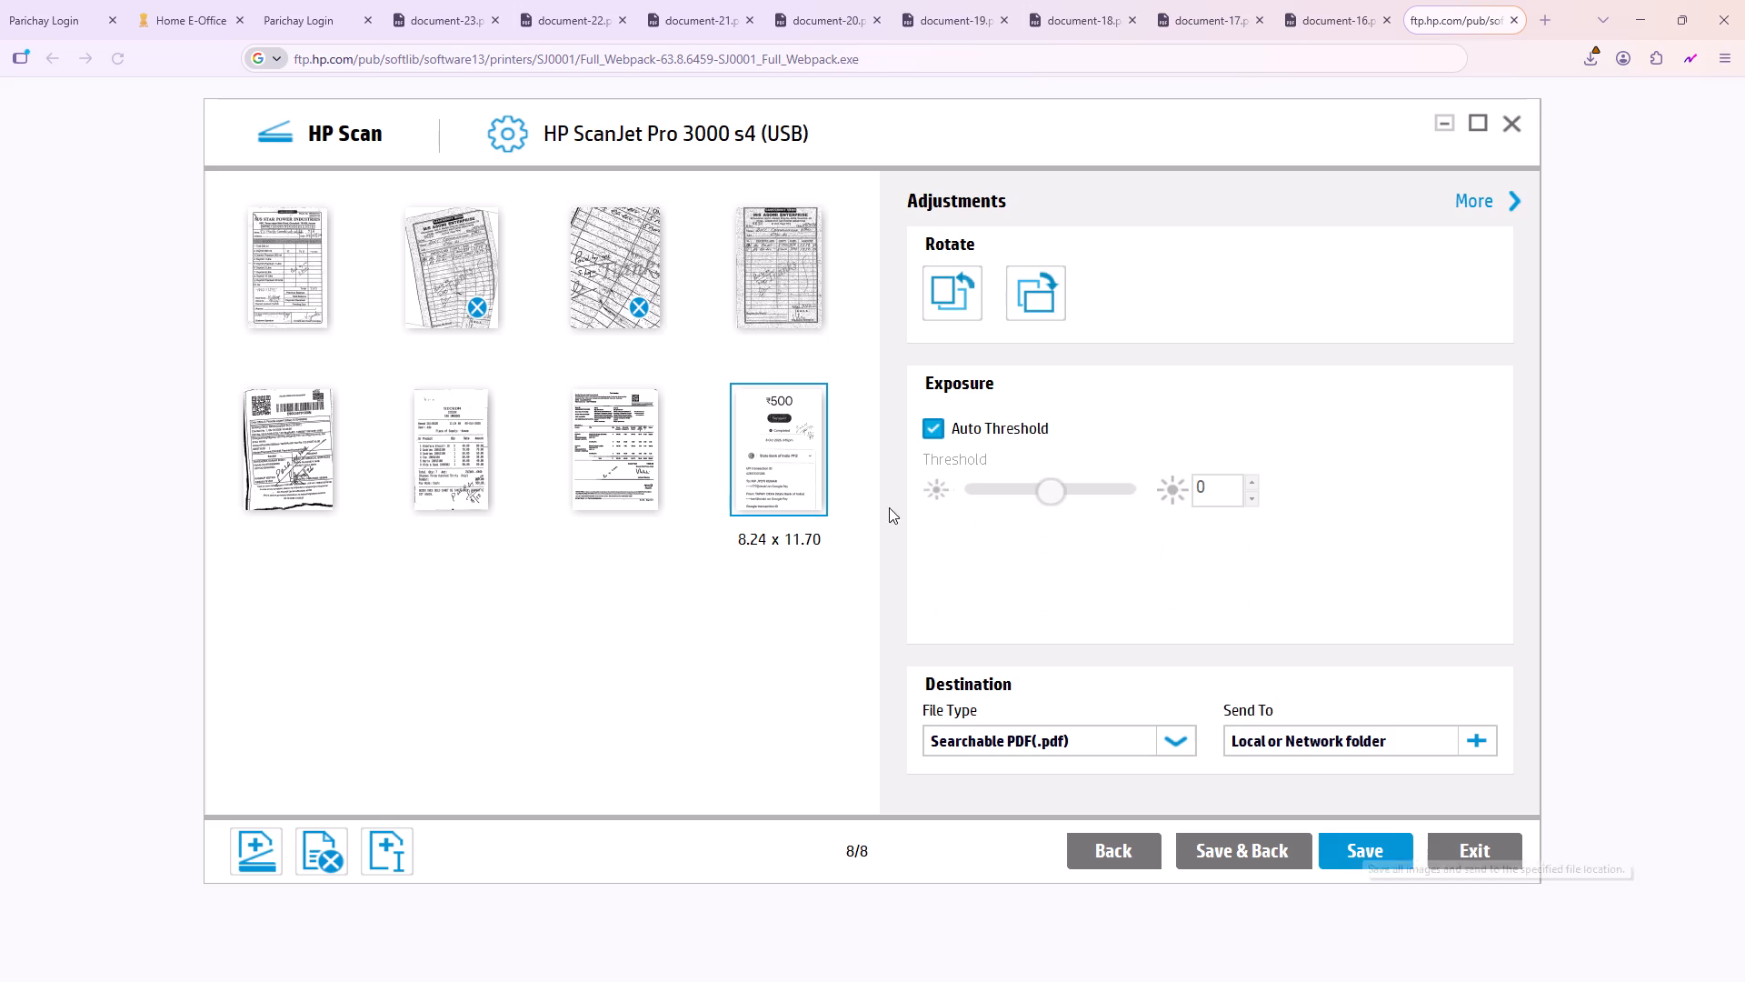
Save the scanned pages as a searchable PDF named Invoice-Asomi in the Desktop folder.
{"action": "left_click", "coordinate": [1361, 846]}
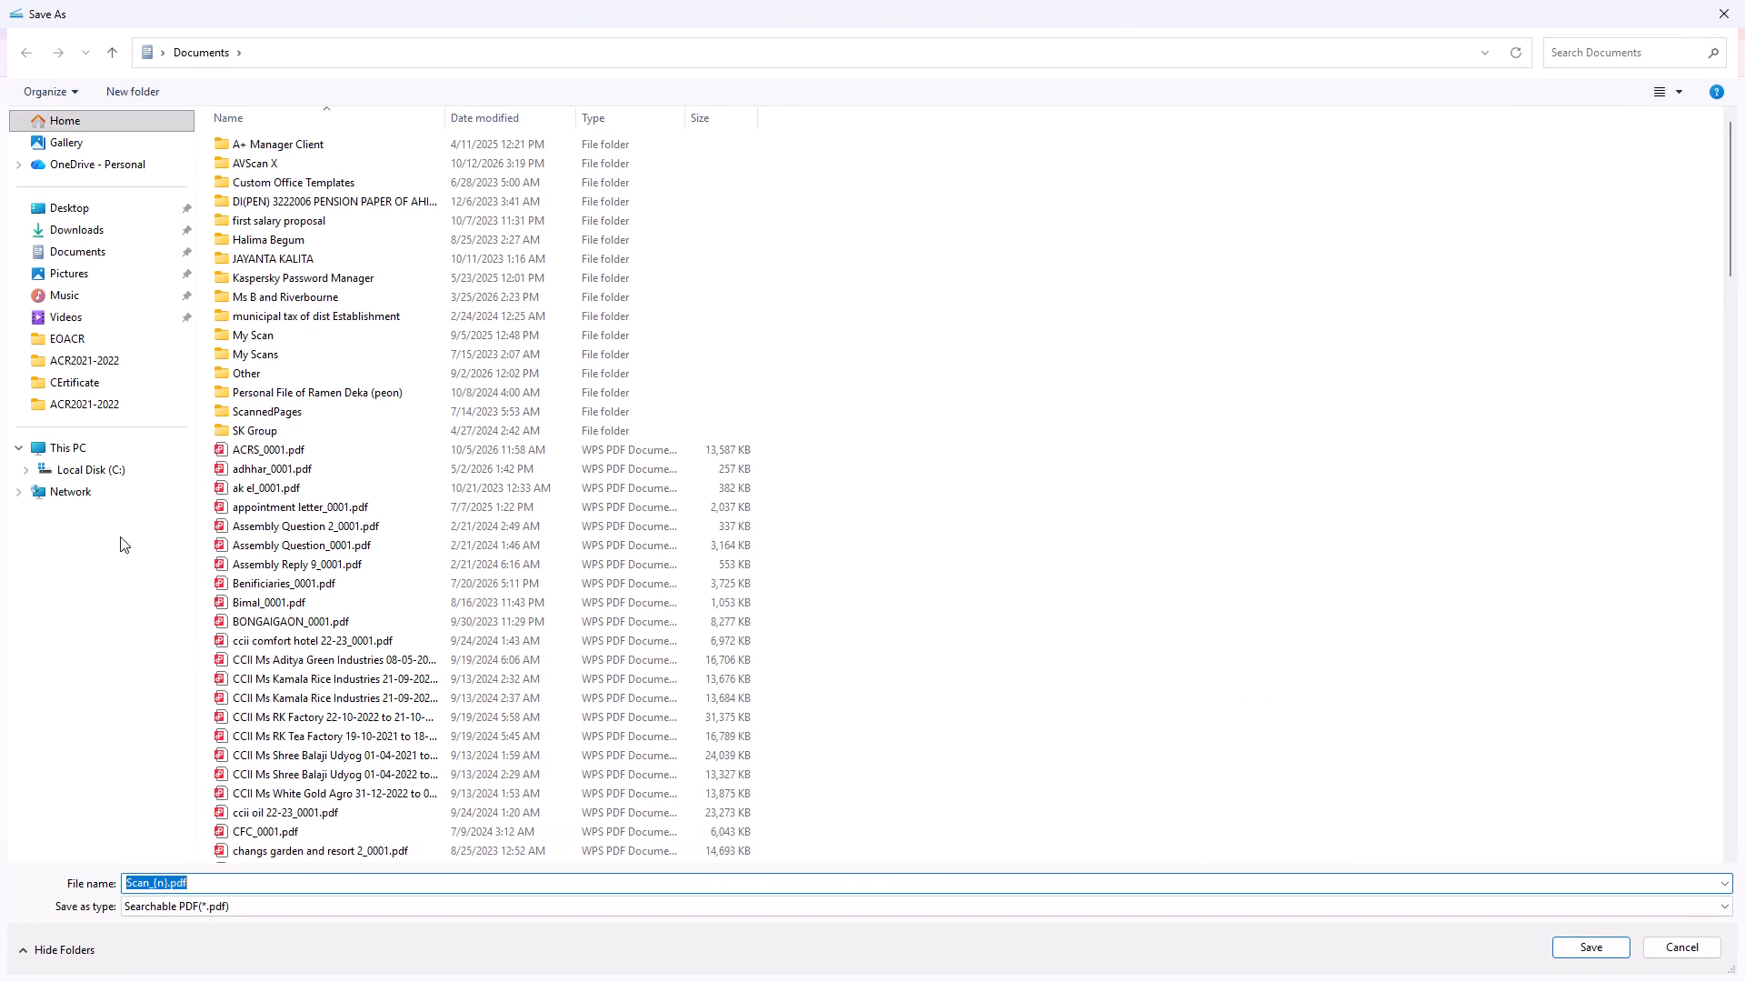
{"action": "left_click", "coordinate": [81, 205]}
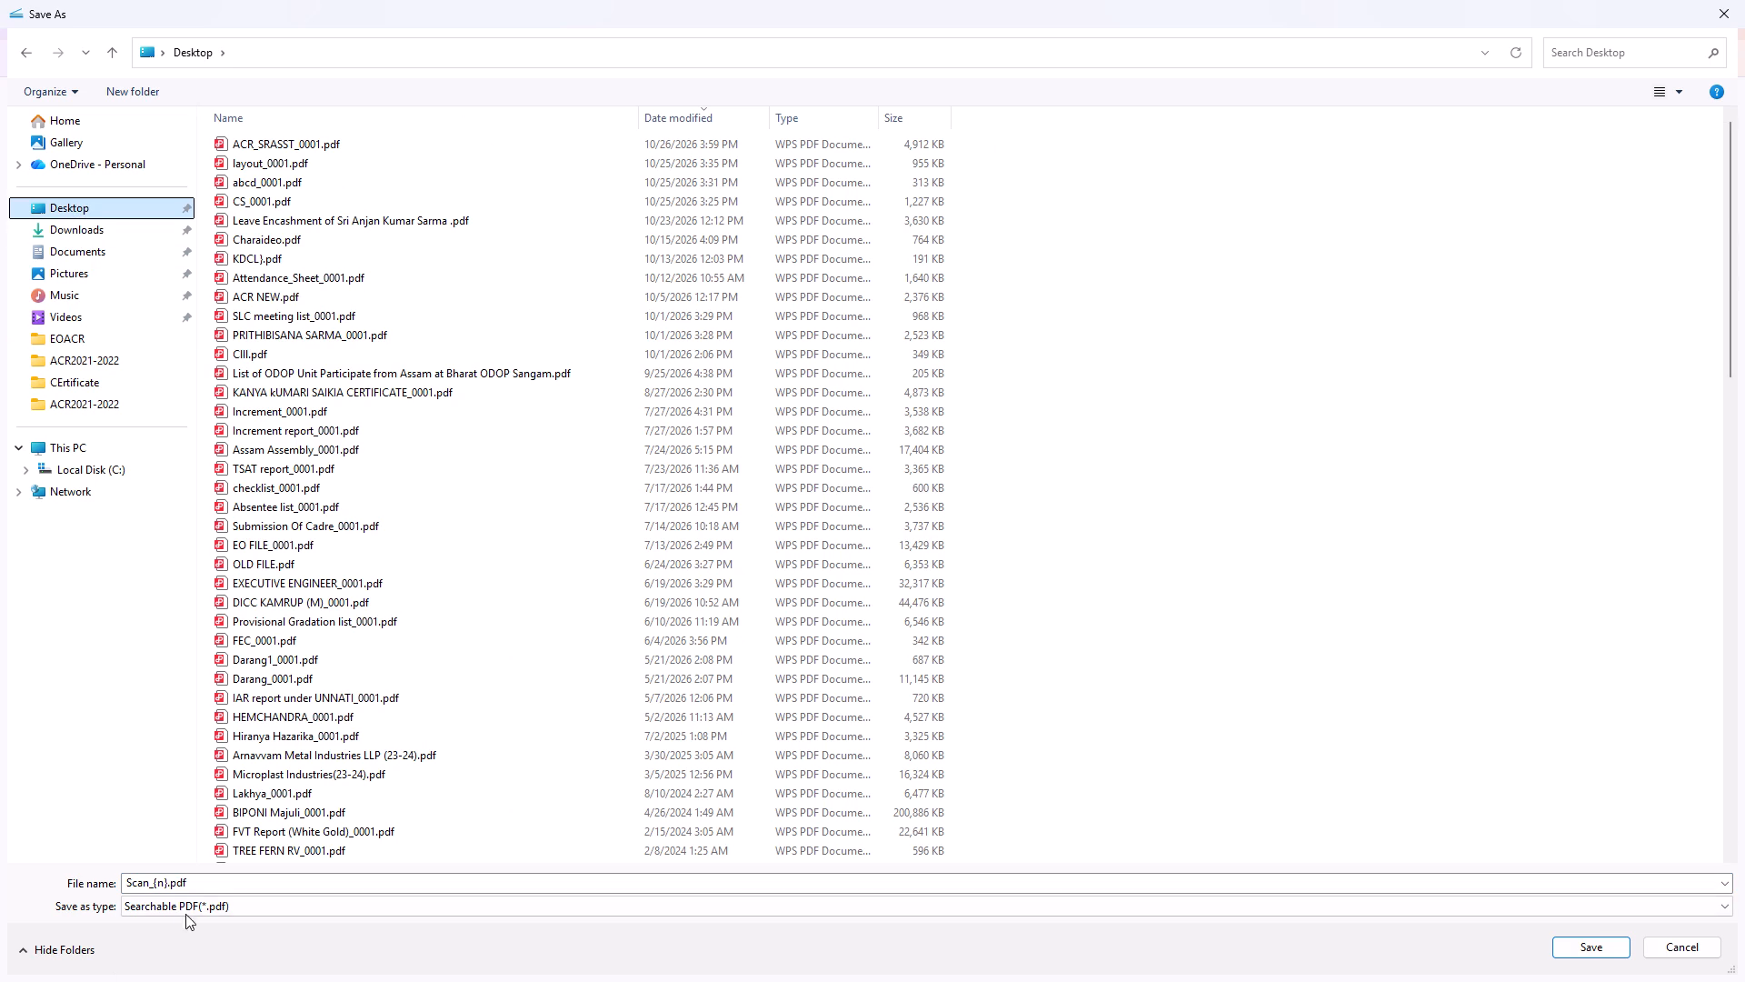
{"action": "left_click_drag", "start_coordinate": [210, 881], "coordinate": [53, 879]}
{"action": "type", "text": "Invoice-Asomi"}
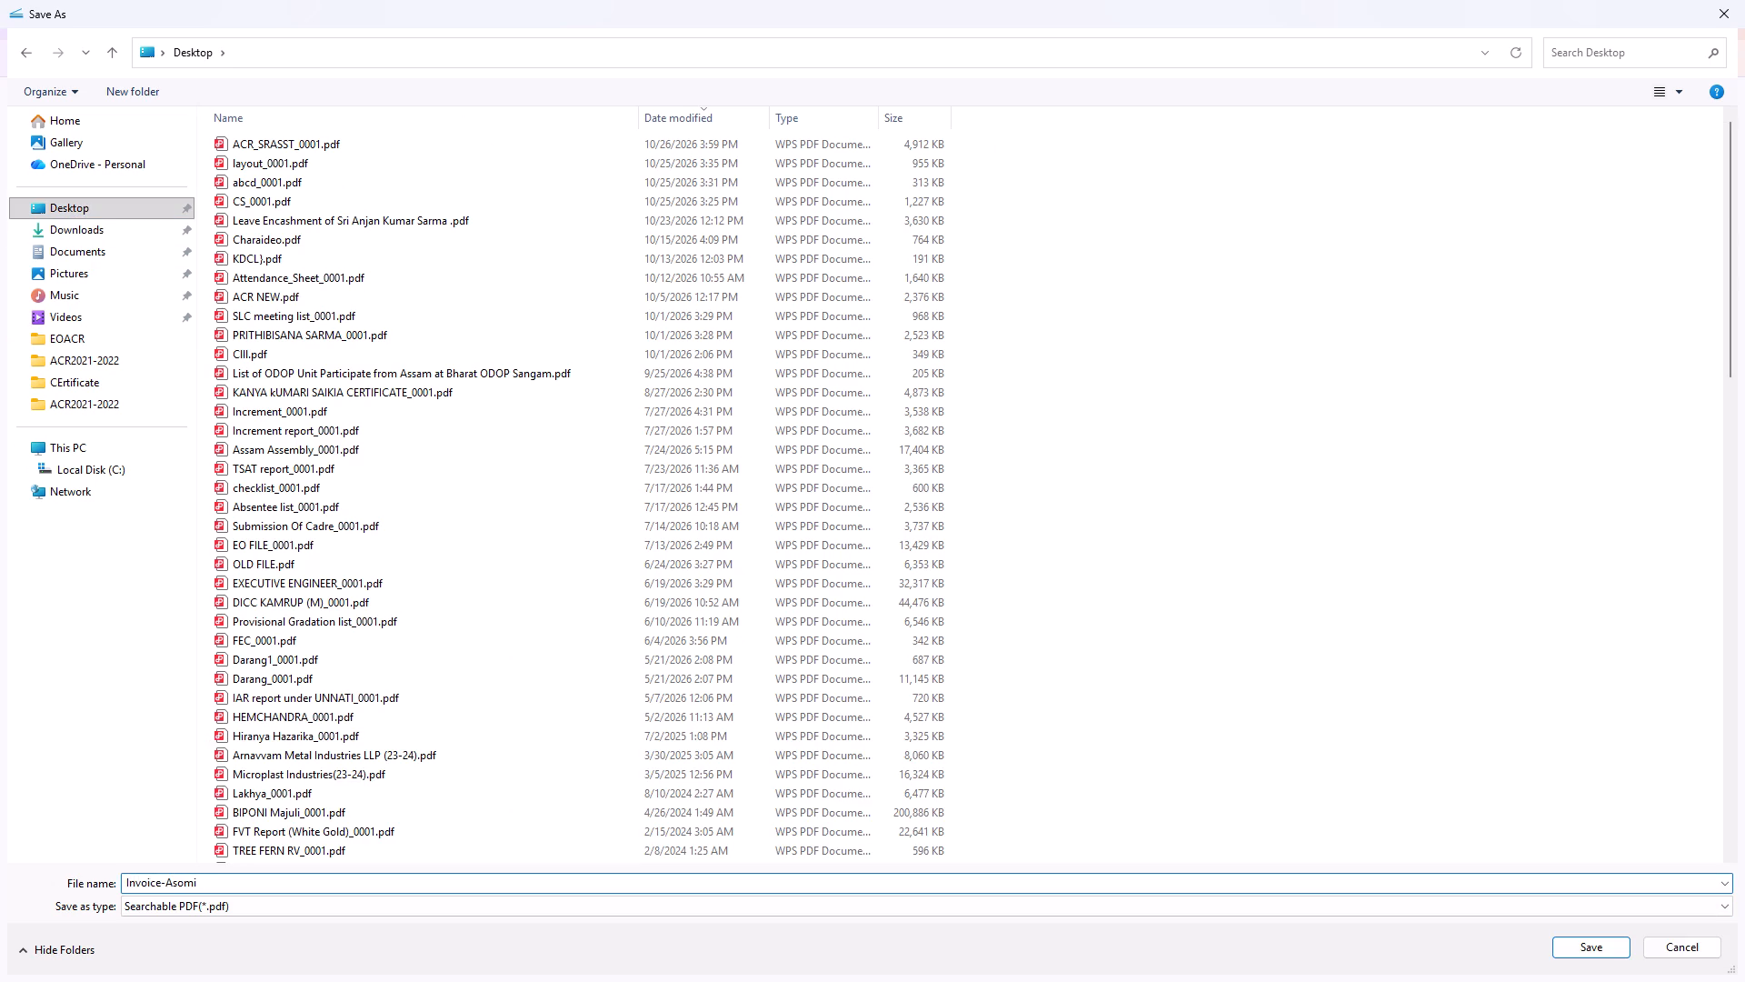
Complete saving the scanned pages to the Desktop as the searchable PDF Invoice-Asomi.
{"action": "left_click", "coordinate": [1596, 945]}
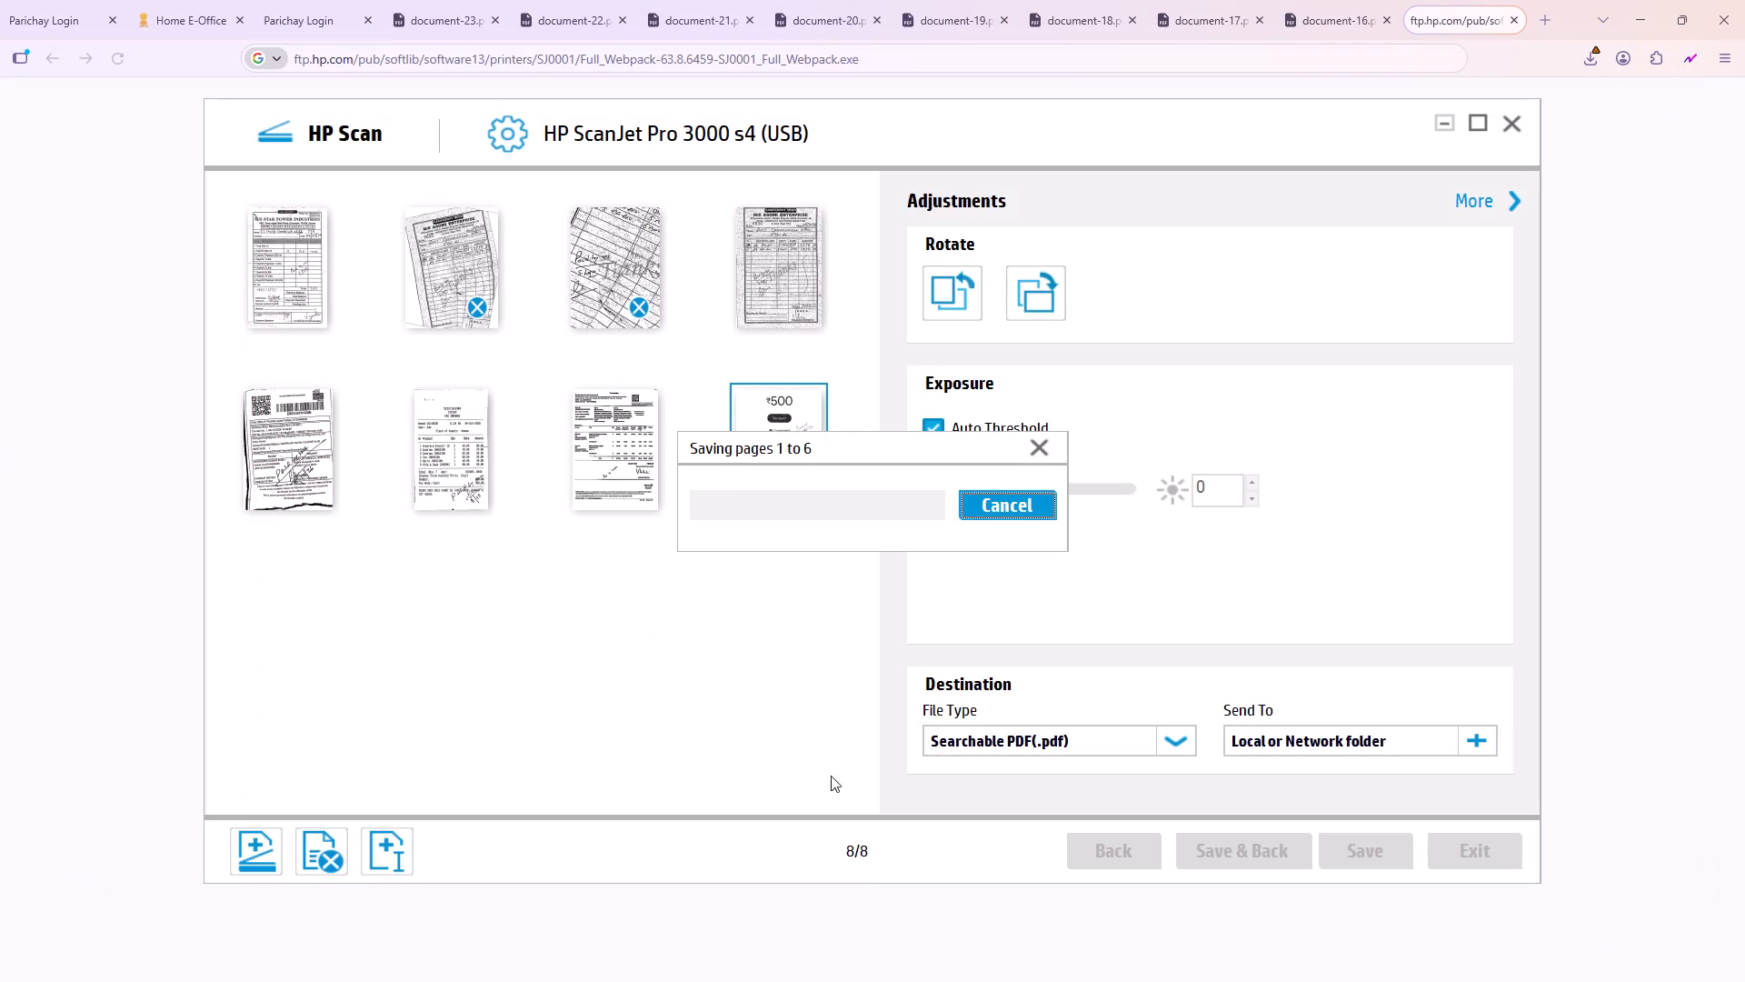
Switch to Firefox and enter Whatsapp as the search term in a new tab.
{"action": "left_click", "coordinate": [1548, 13]}
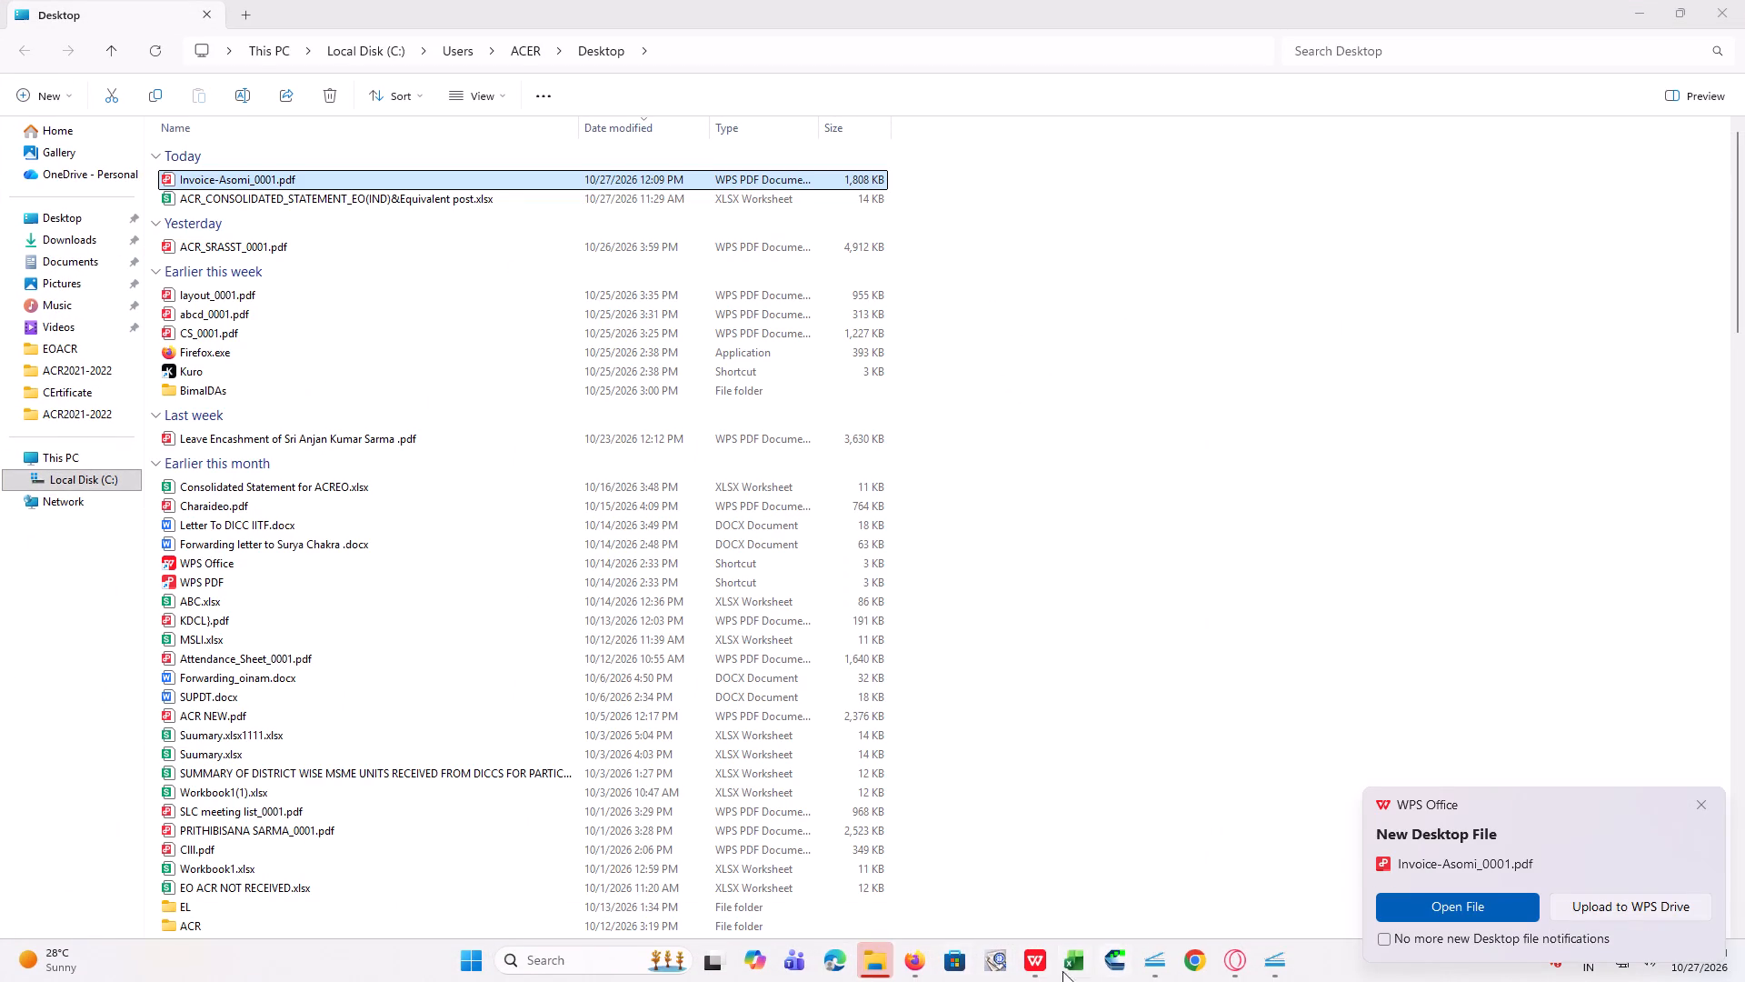
{"action": "left_click", "coordinate": [918, 969]}
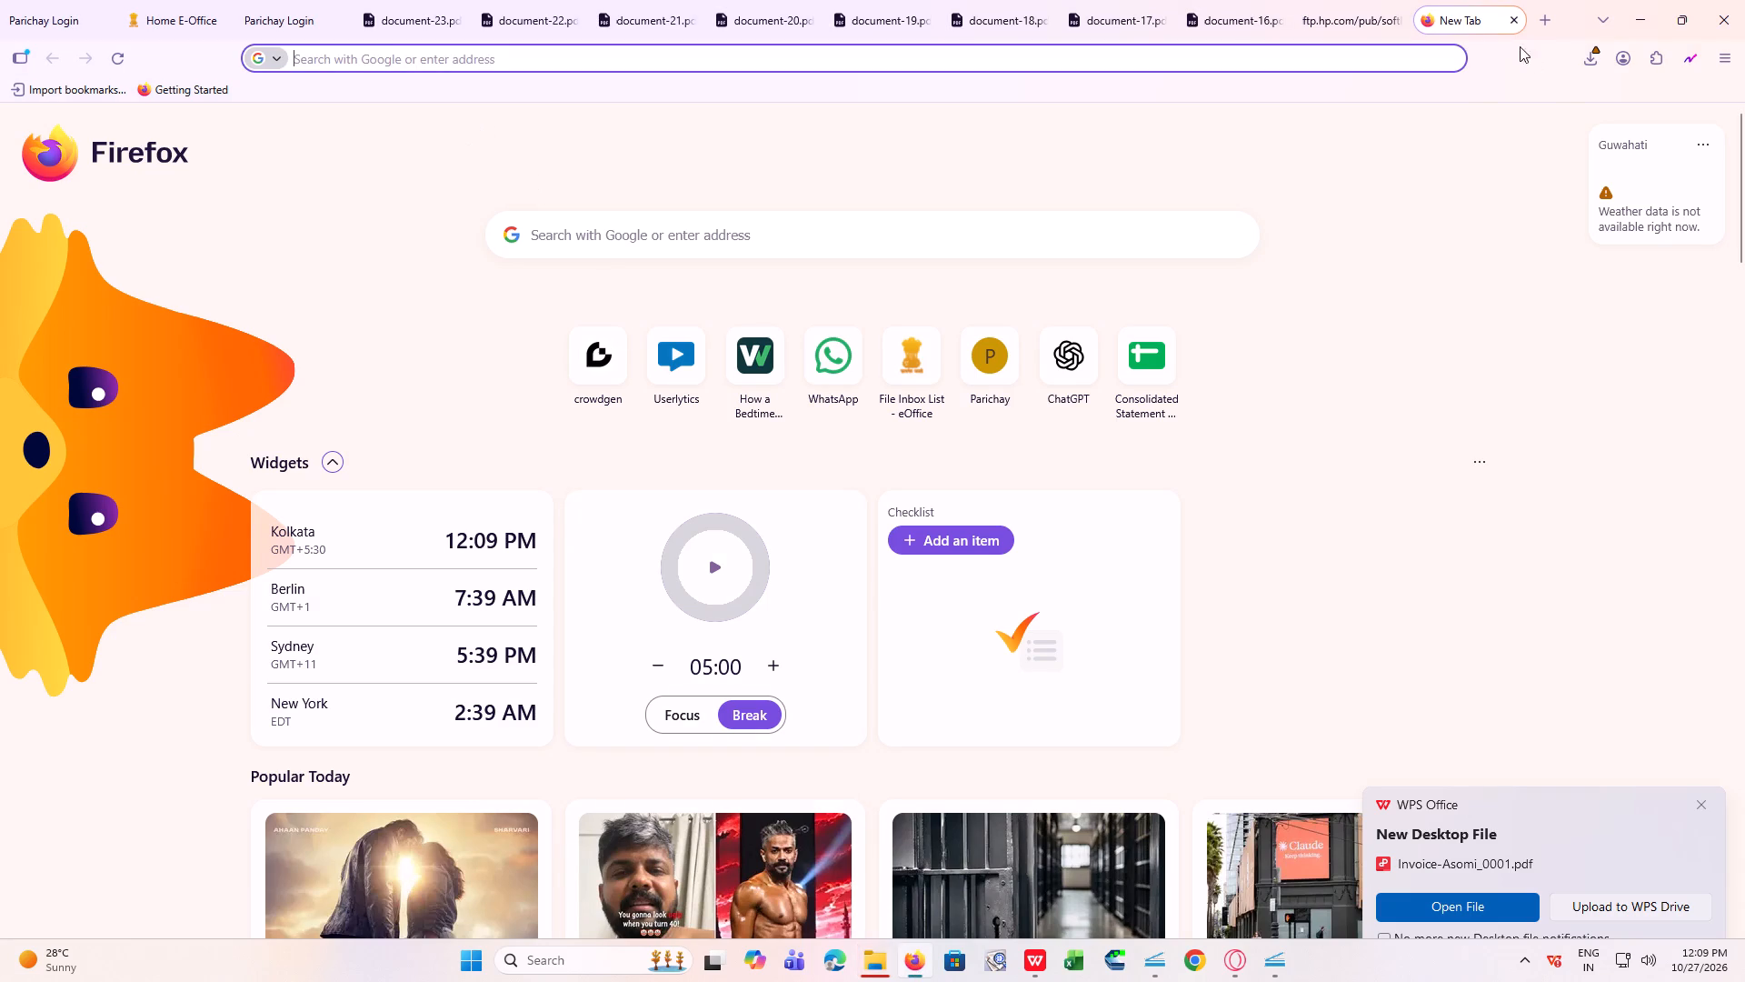
{"action": "left_click", "coordinate": [494, 65]}
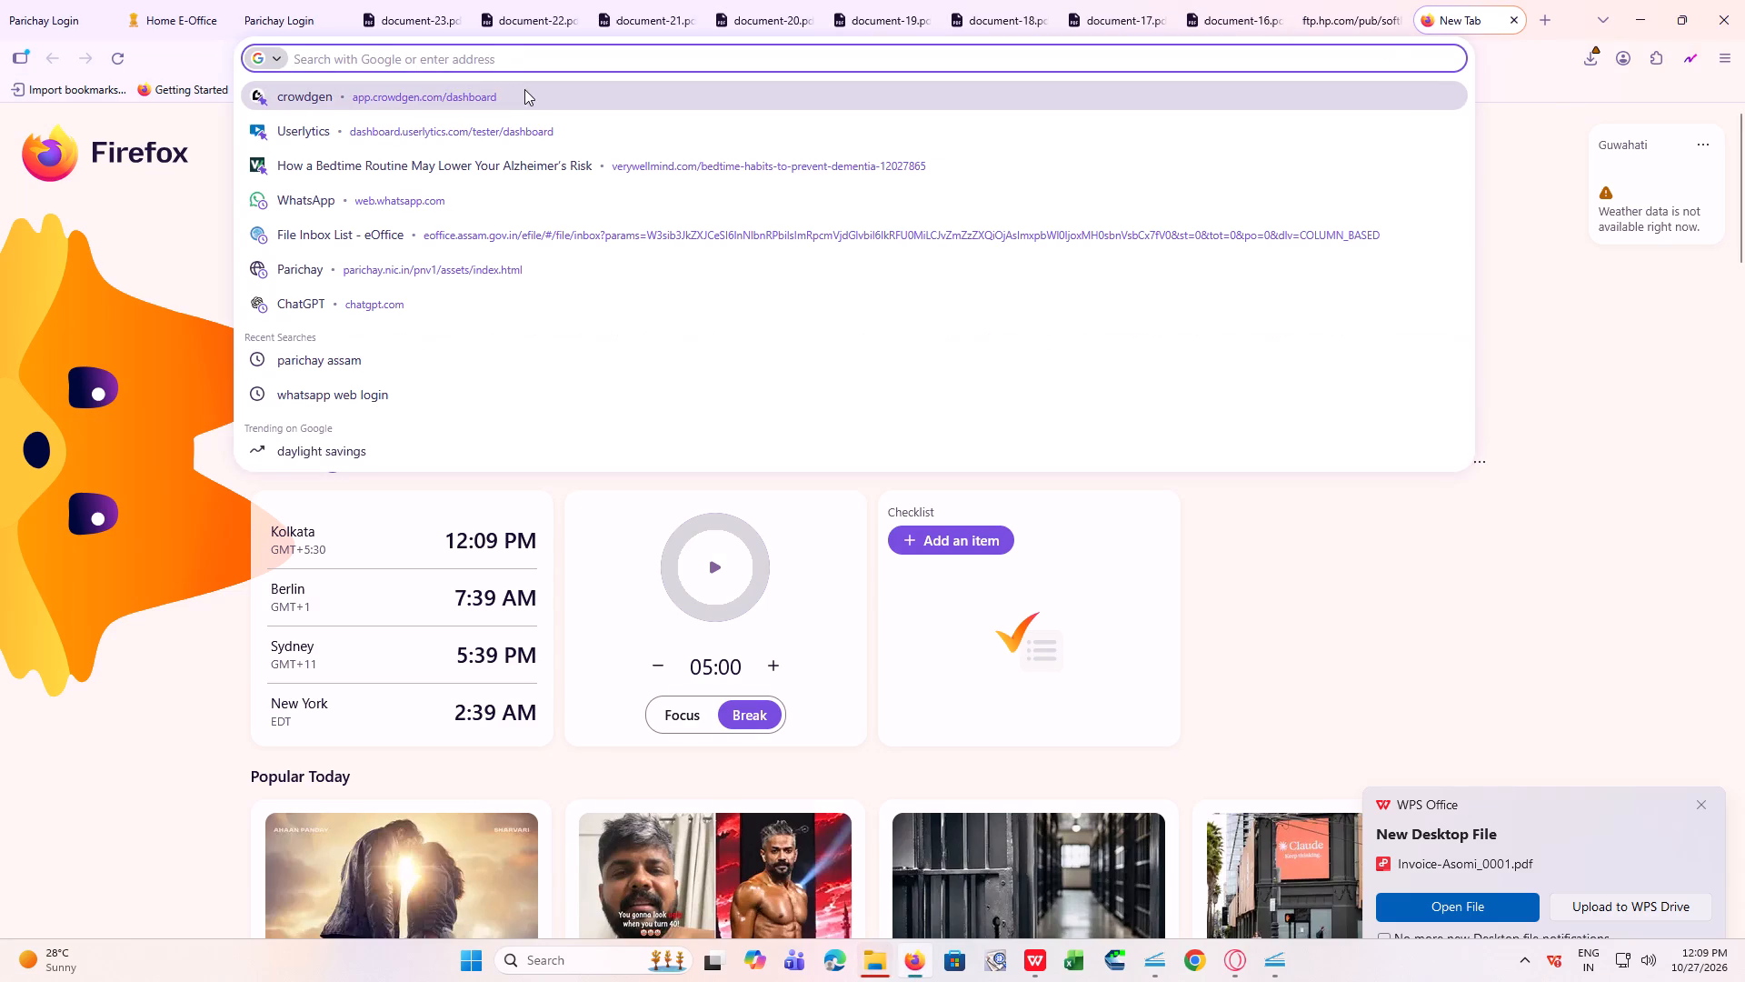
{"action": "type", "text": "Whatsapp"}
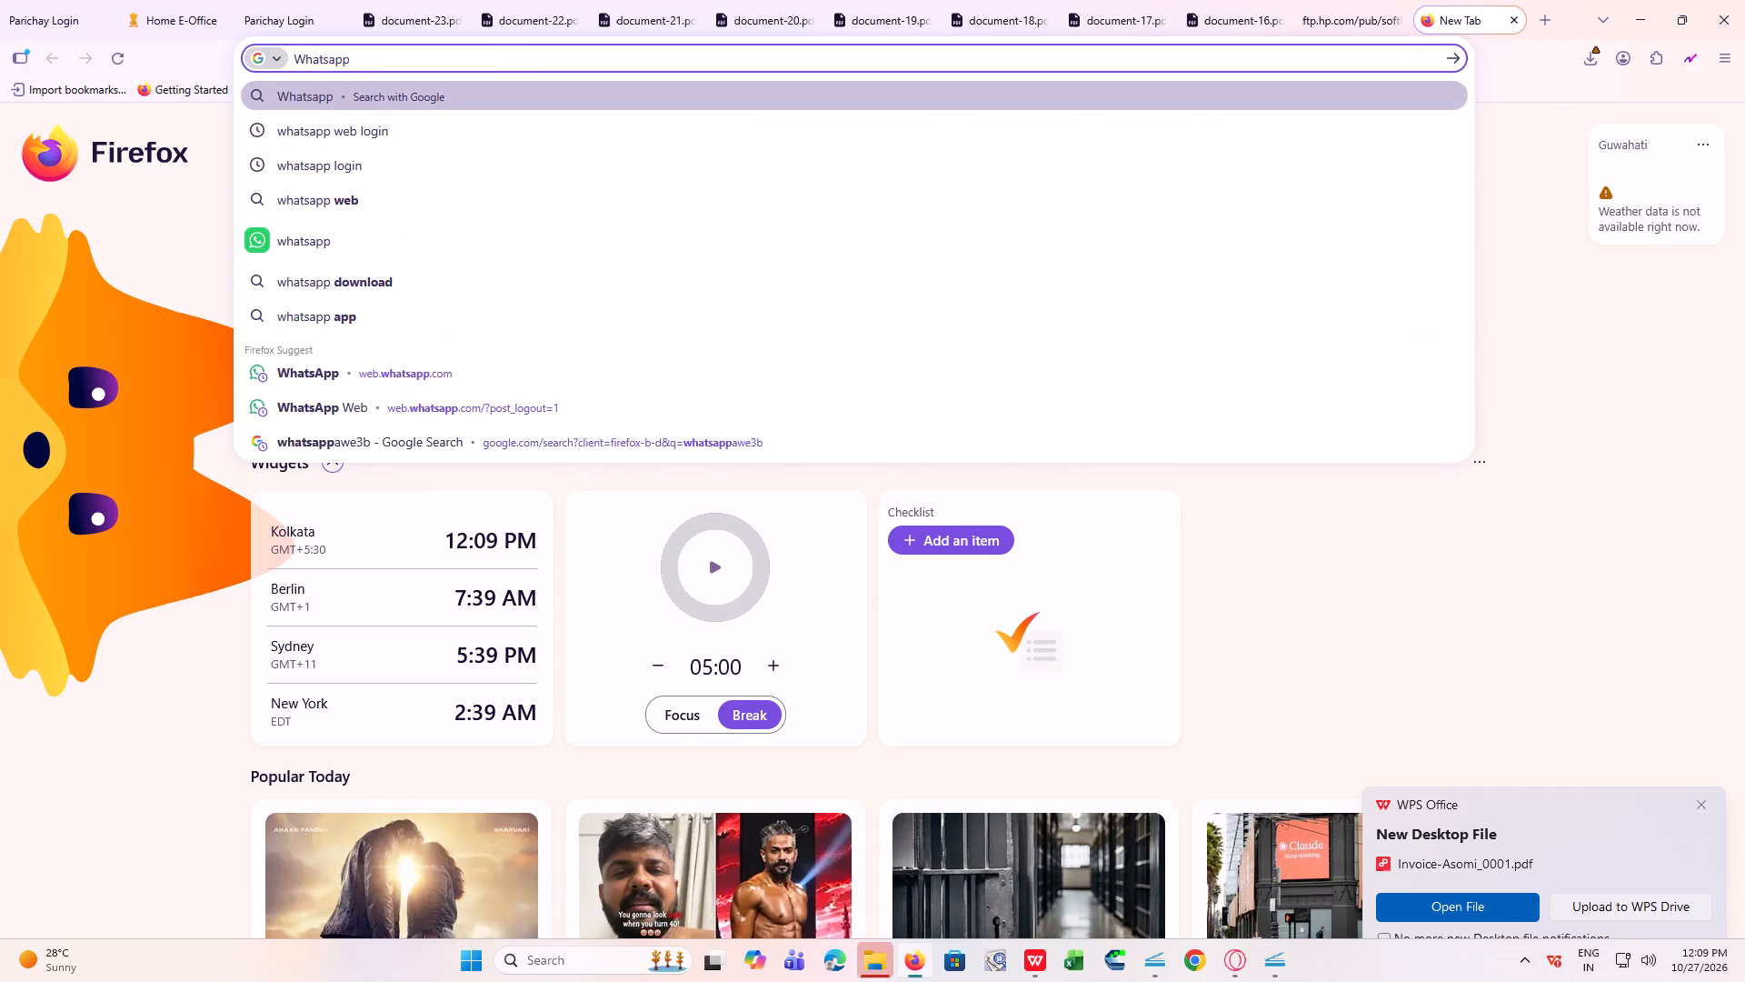
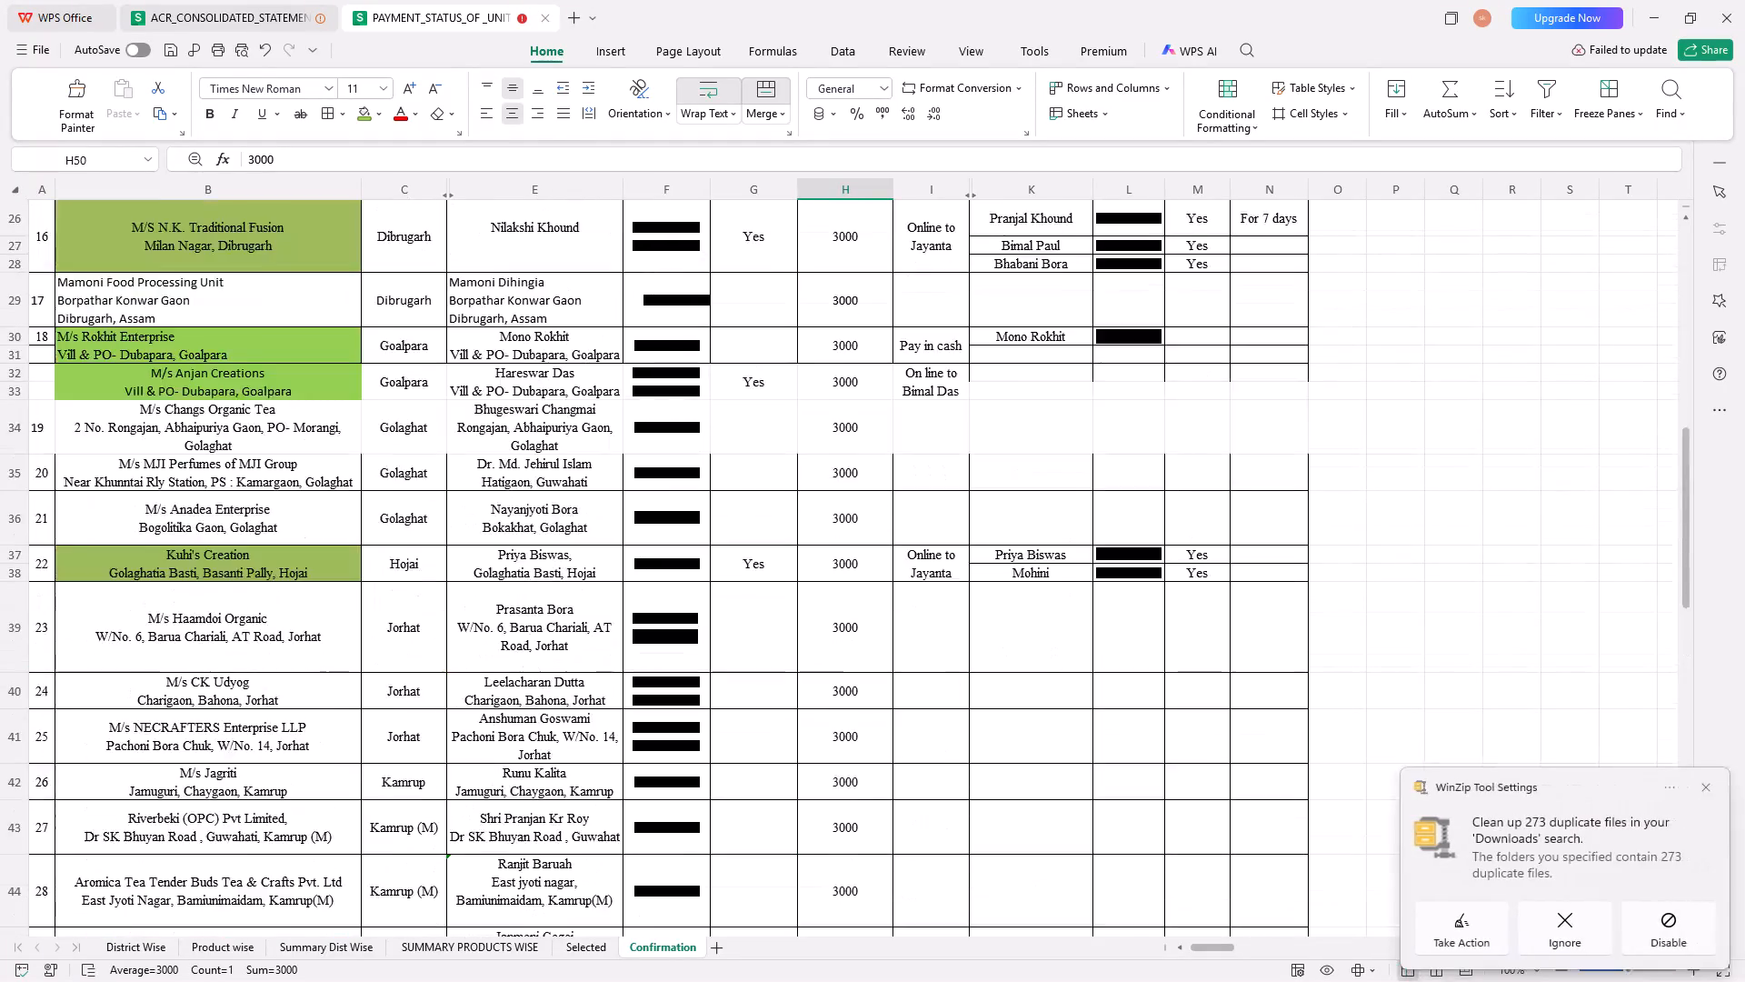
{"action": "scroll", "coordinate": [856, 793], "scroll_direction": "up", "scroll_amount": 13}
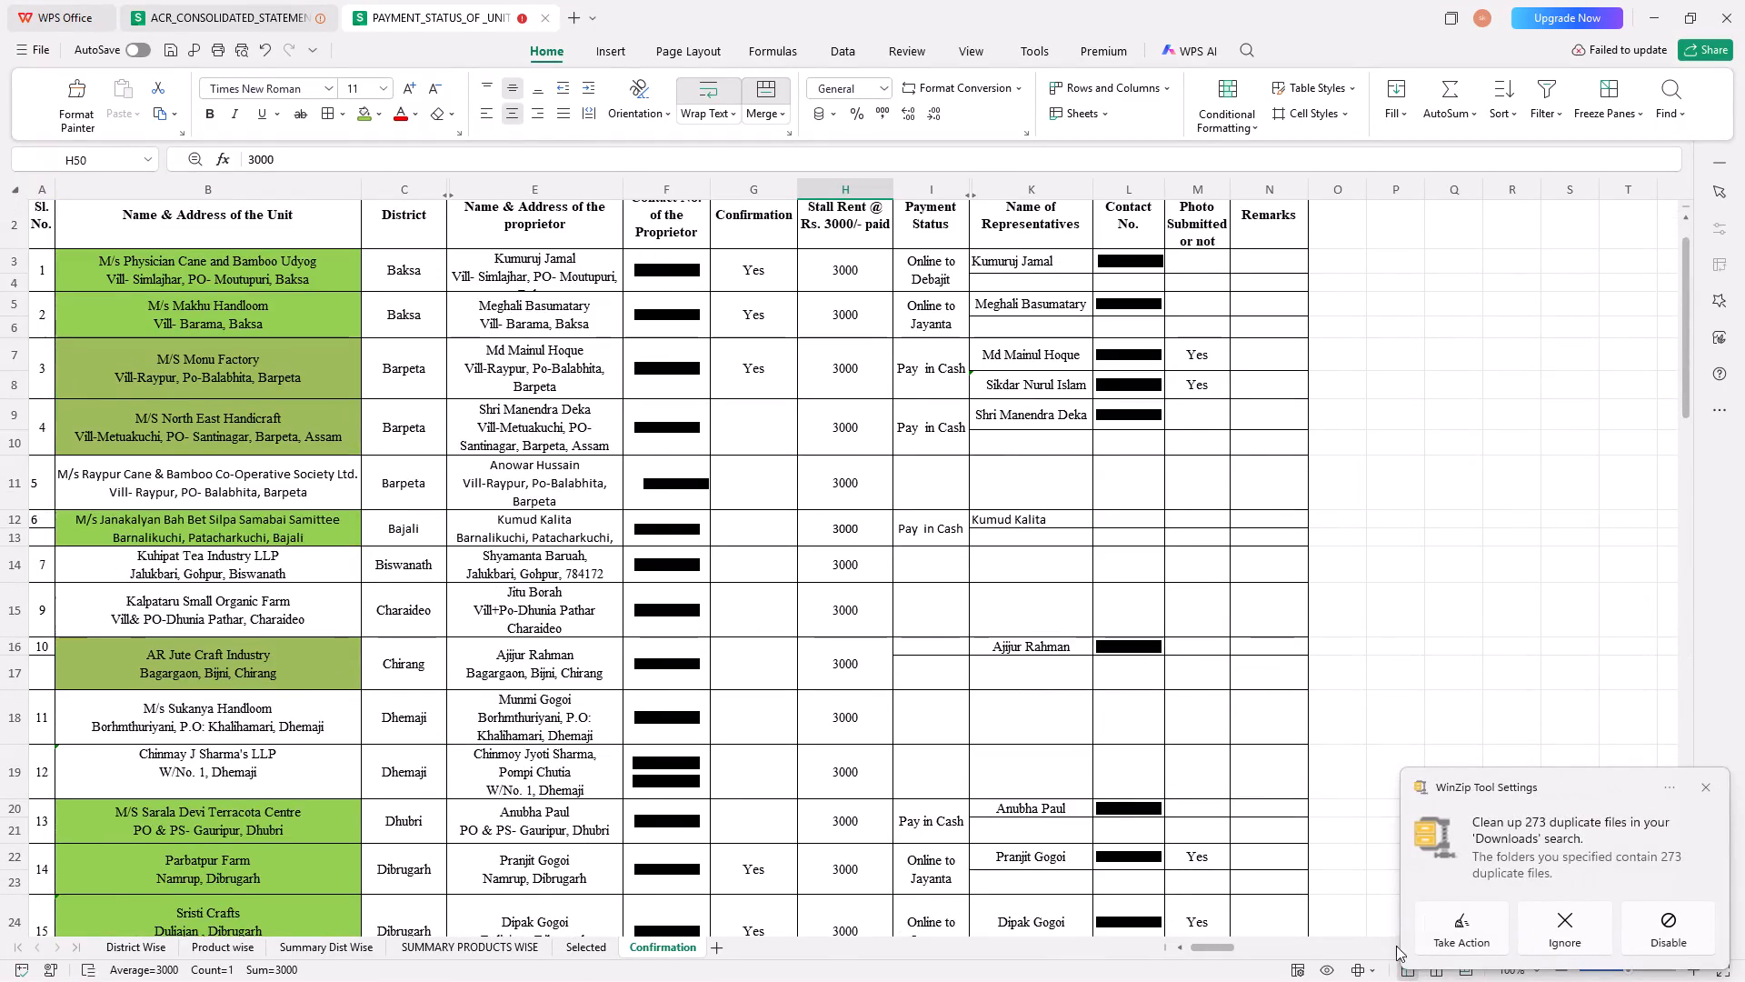
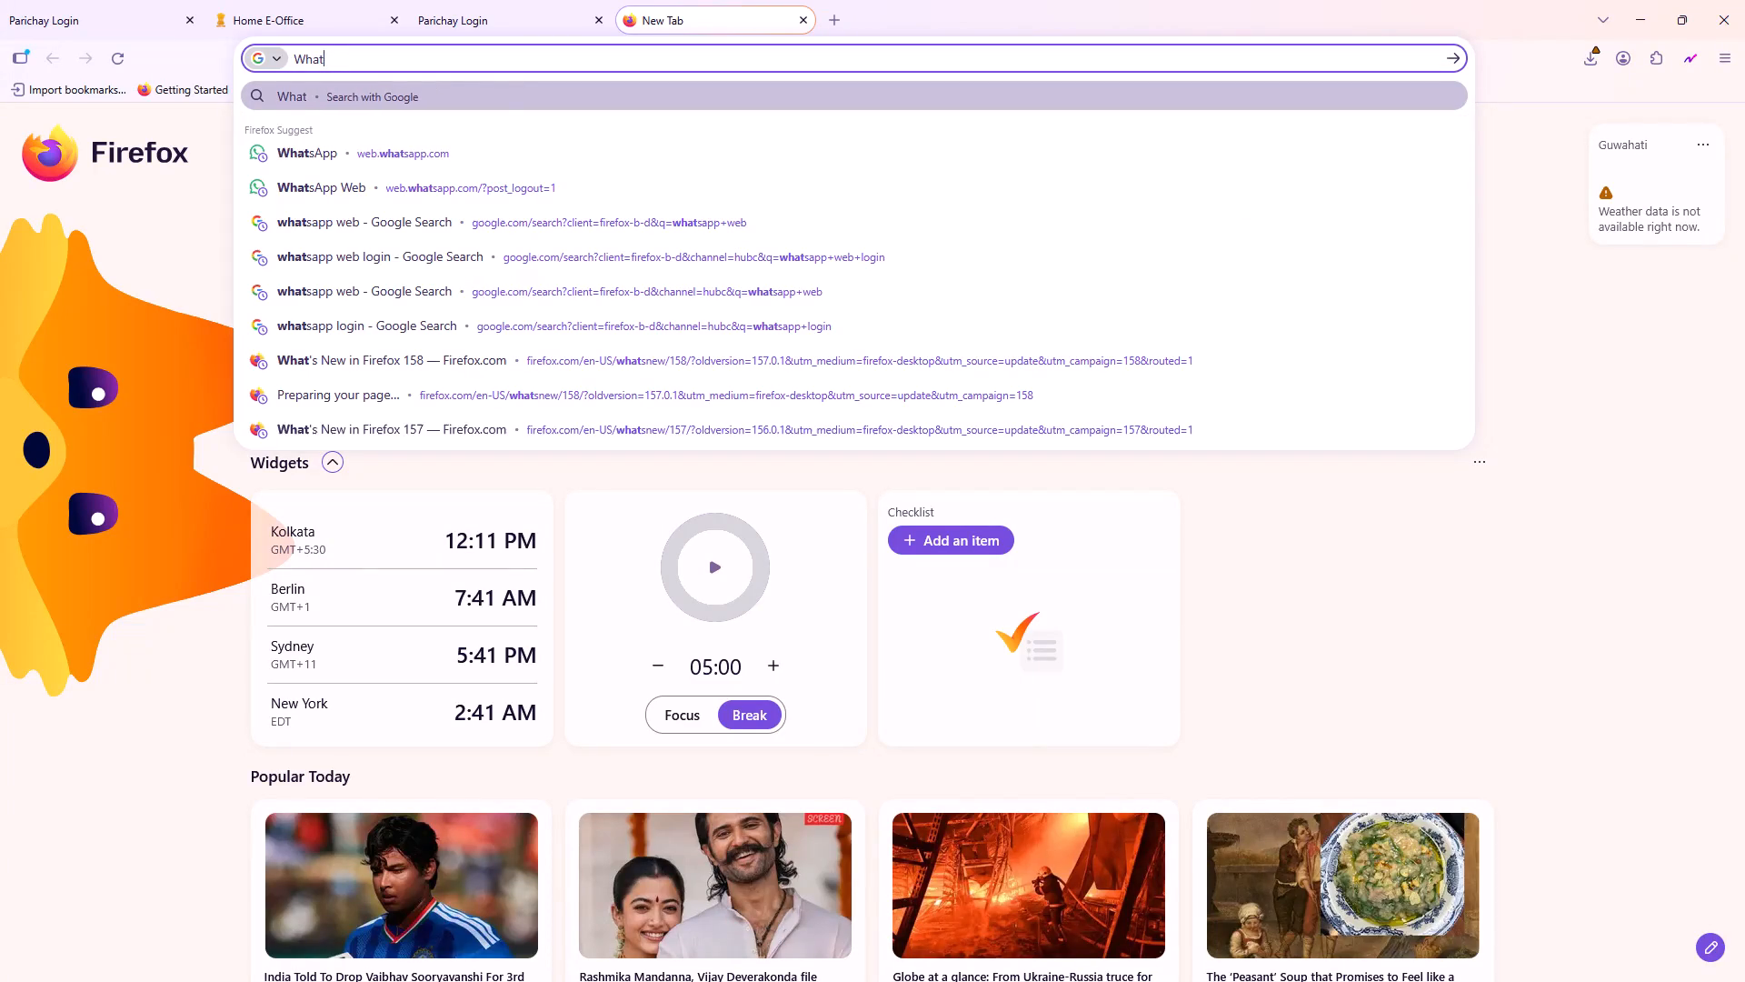
Search the web for "whatsapp web login" in the new Firefox tab.
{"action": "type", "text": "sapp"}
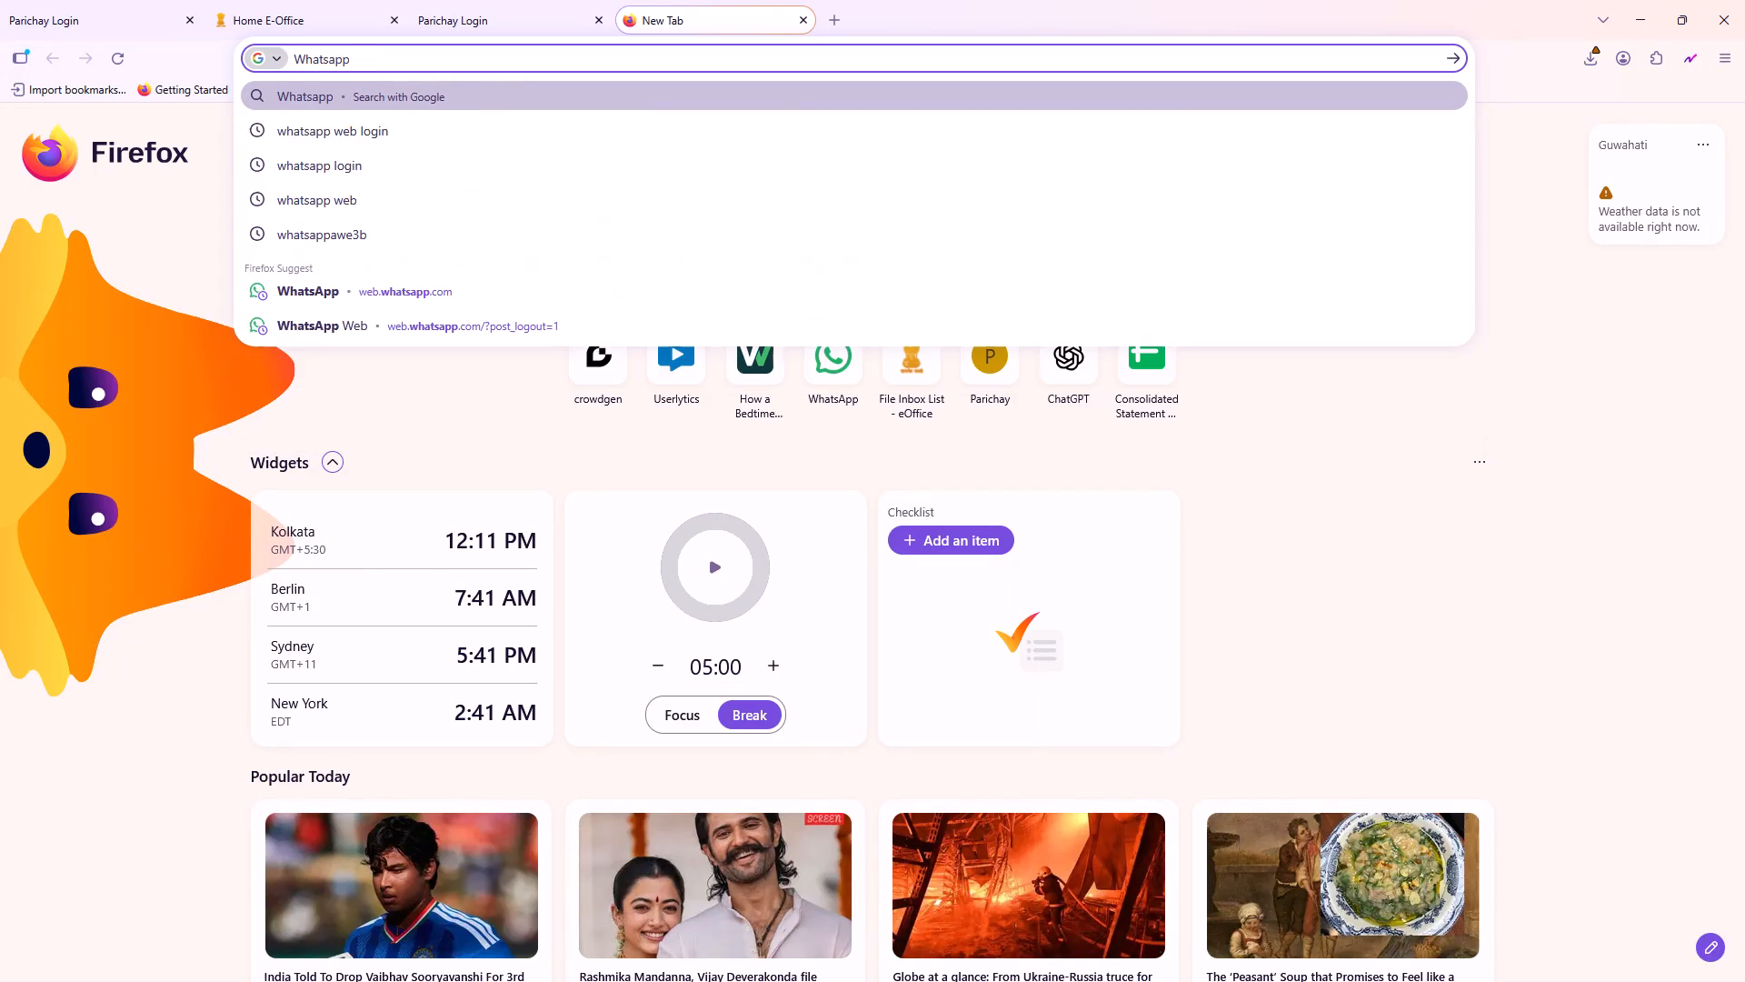
{"action": "left_click", "coordinate": [346, 138]}
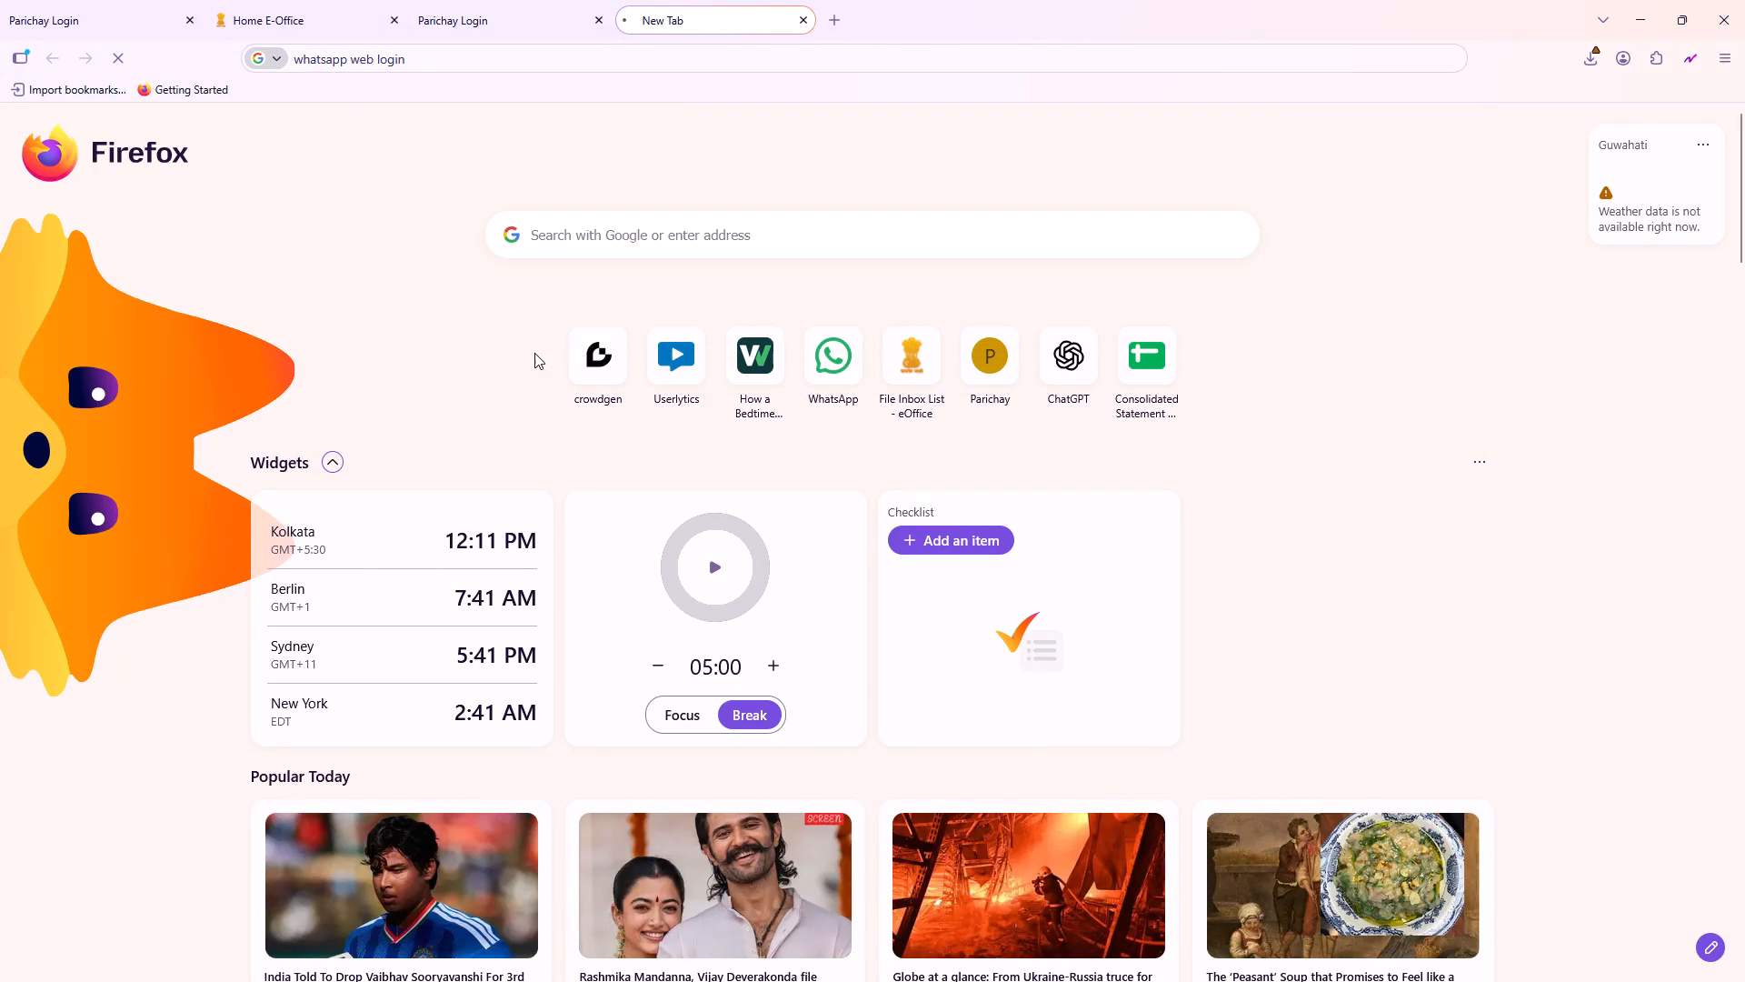
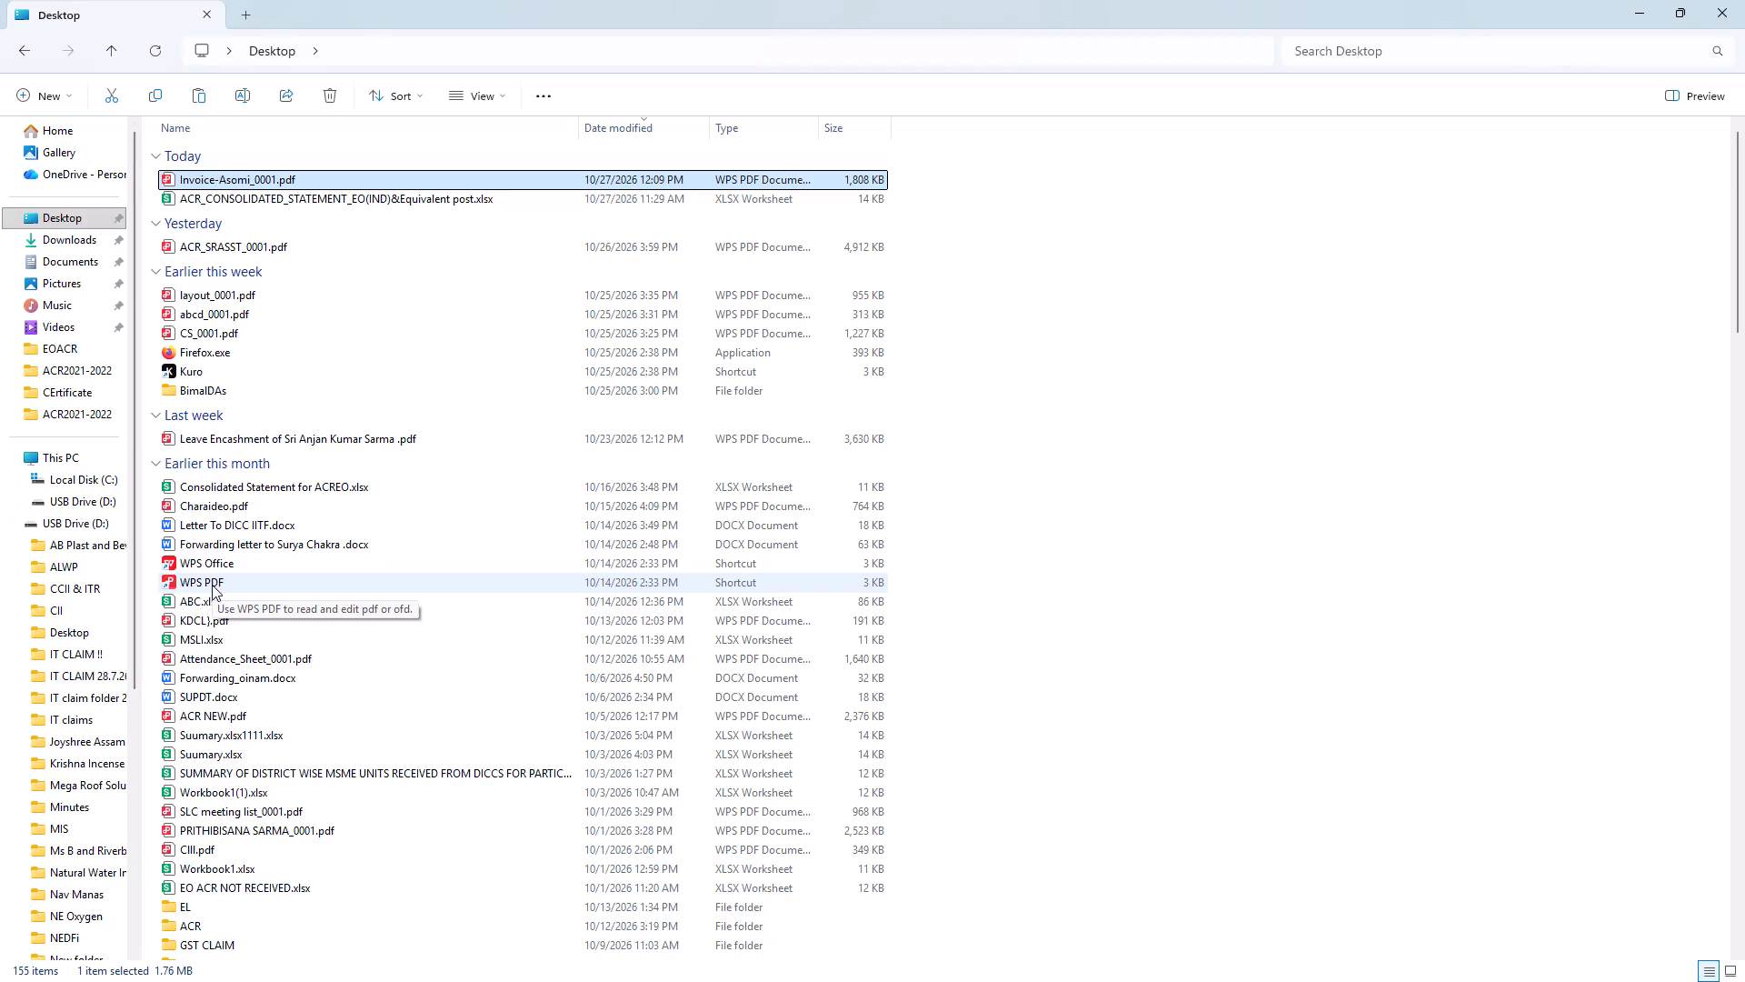
Open a new File Explorer window at the Home view with the recent files.
{"action": "key", "text": "super+e"}
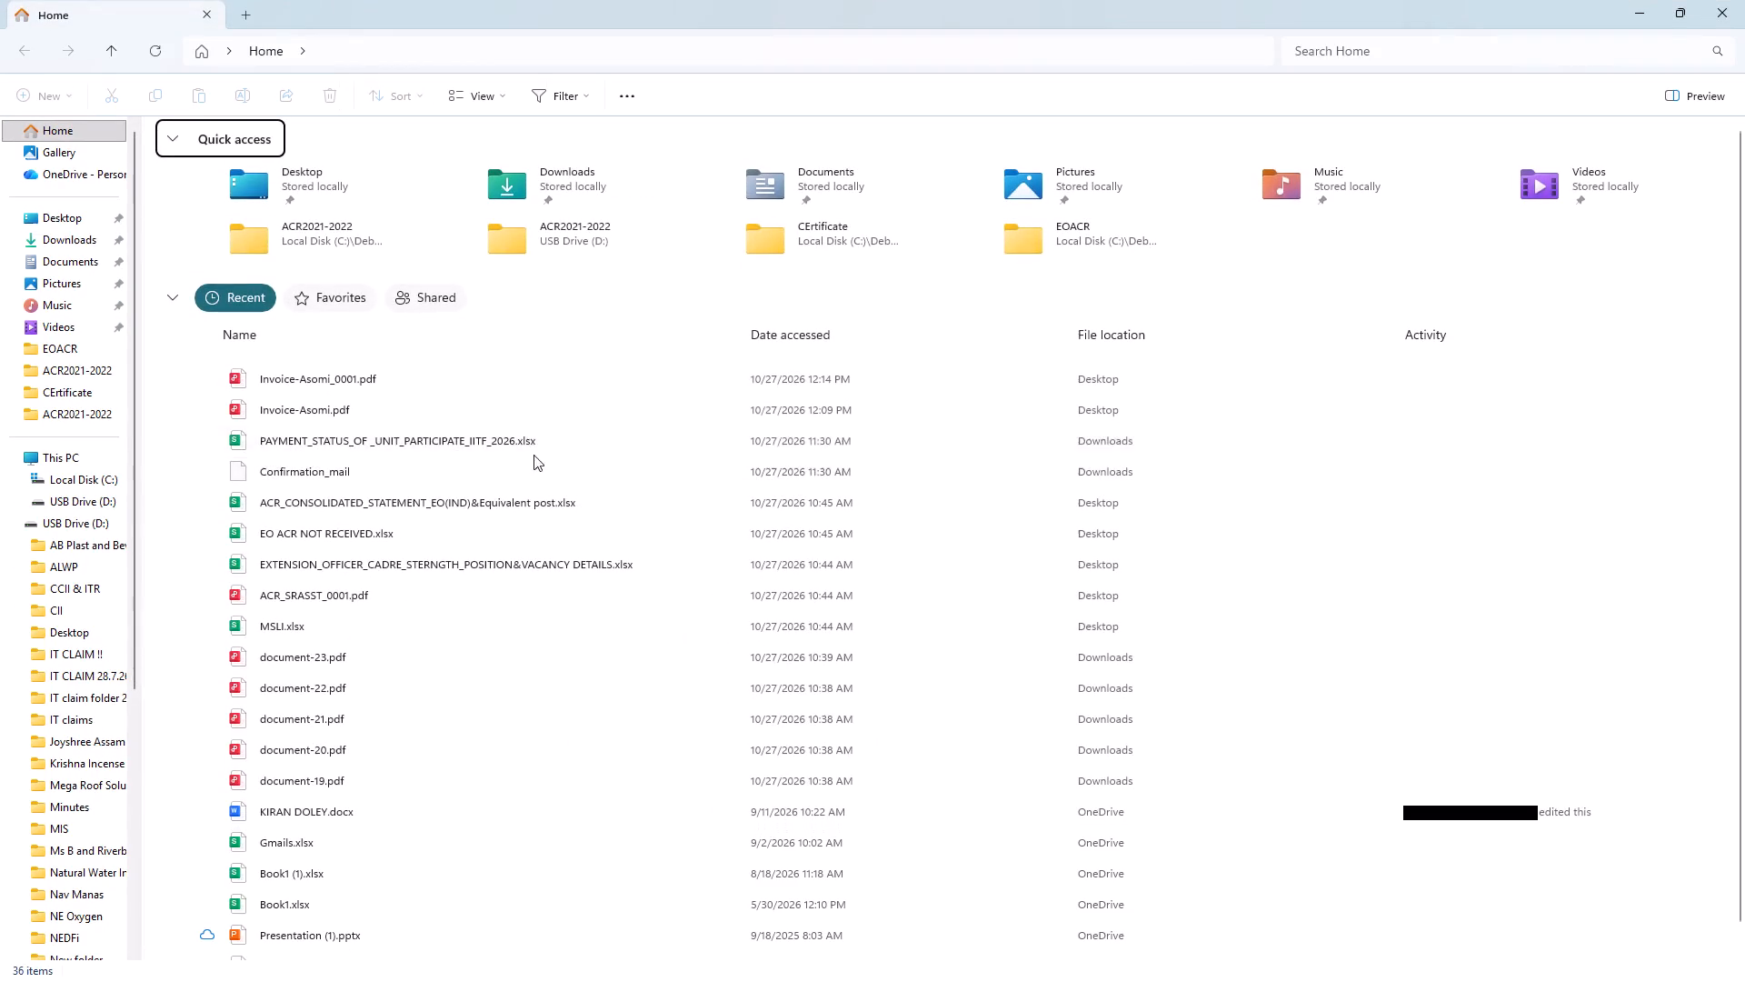
Paste the copied Invoice-Asomi_0001.pdf into the root of USB Drive (D:).
{"action": "left_click", "coordinate": [85, 523]}
{"action": "left_click", "coordinate": [932, 347]}
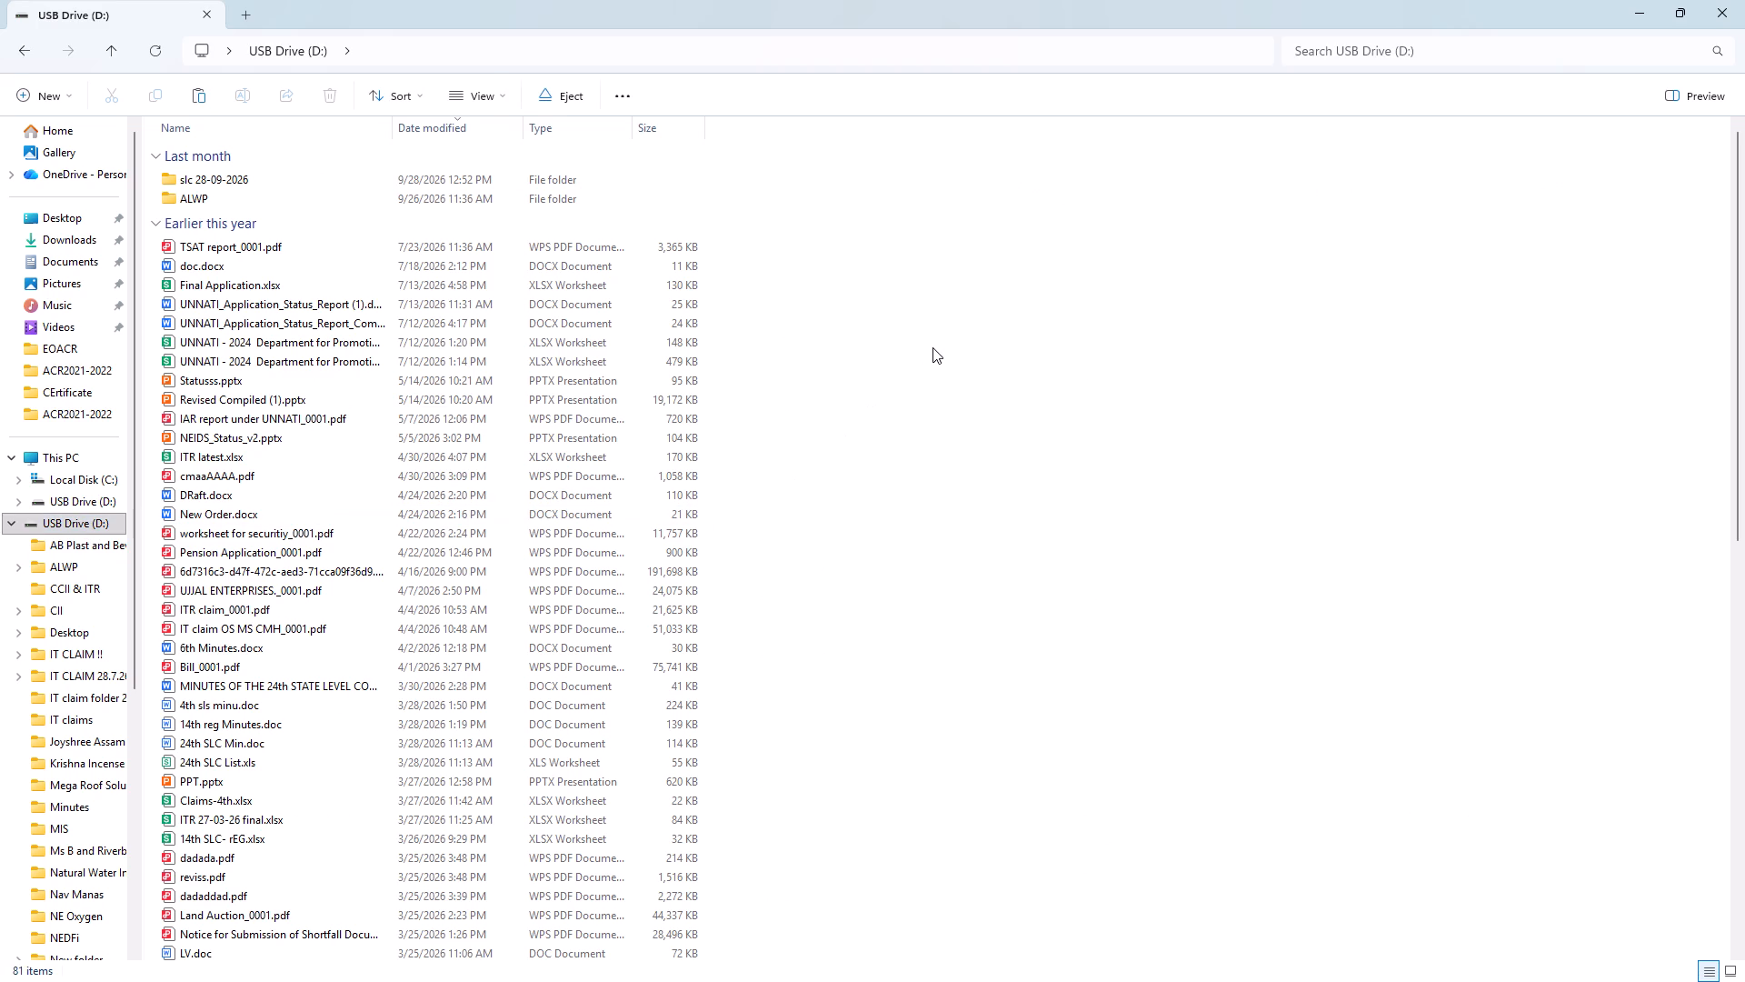
{"action": "key", "text": "ctrl+v"}
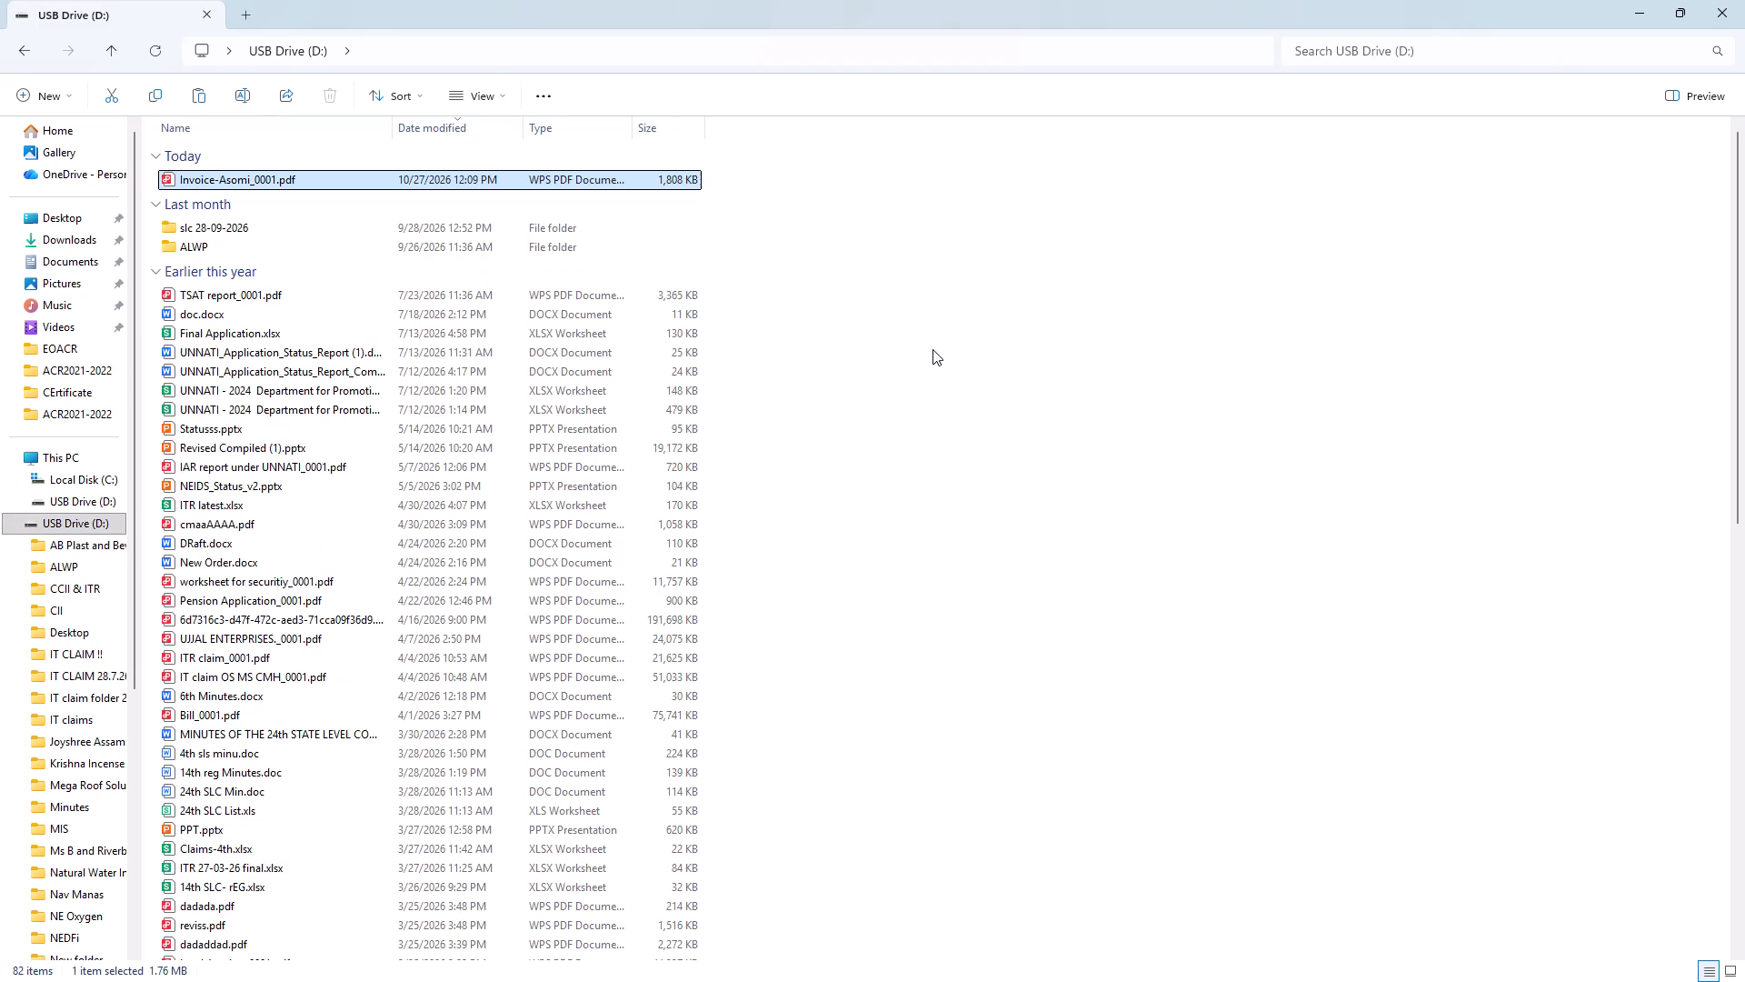
{"action": "left_click", "coordinate": [932, 350]}
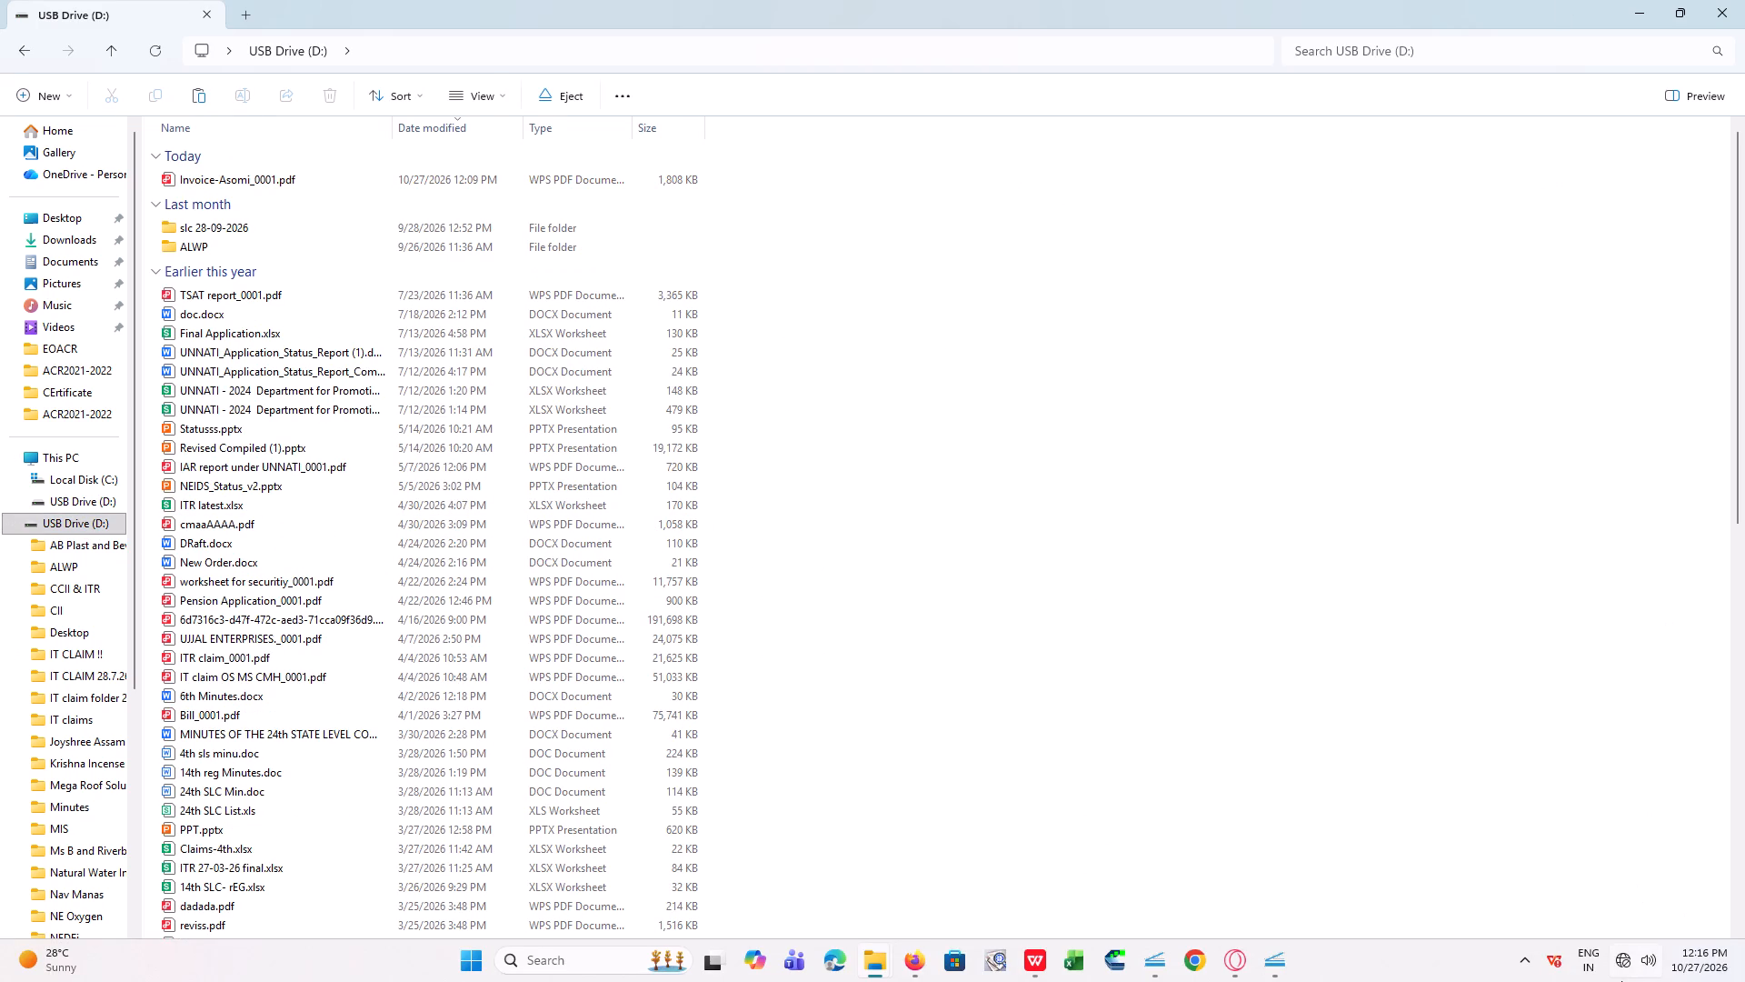
Safely eject the SanDisk 3.2Gen1 USB drive.
{"action": "left_click", "coordinate": [1521, 962]}
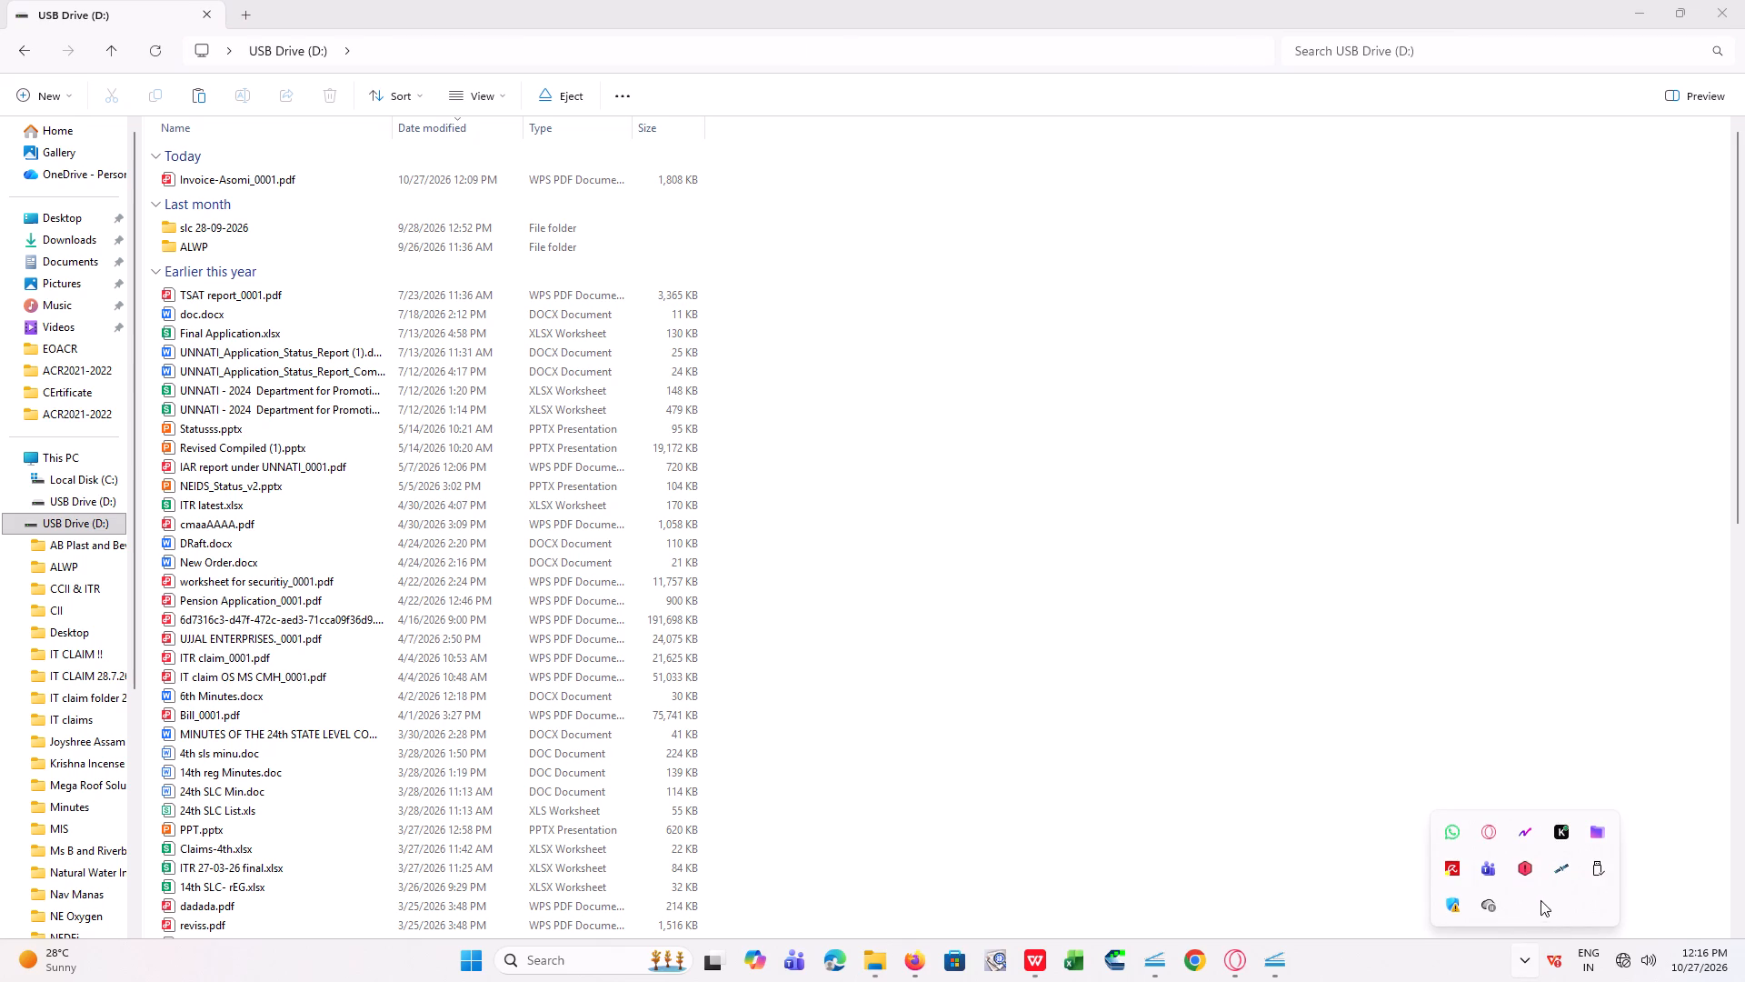
{"action": "left_click", "coordinate": [1597, 866]}
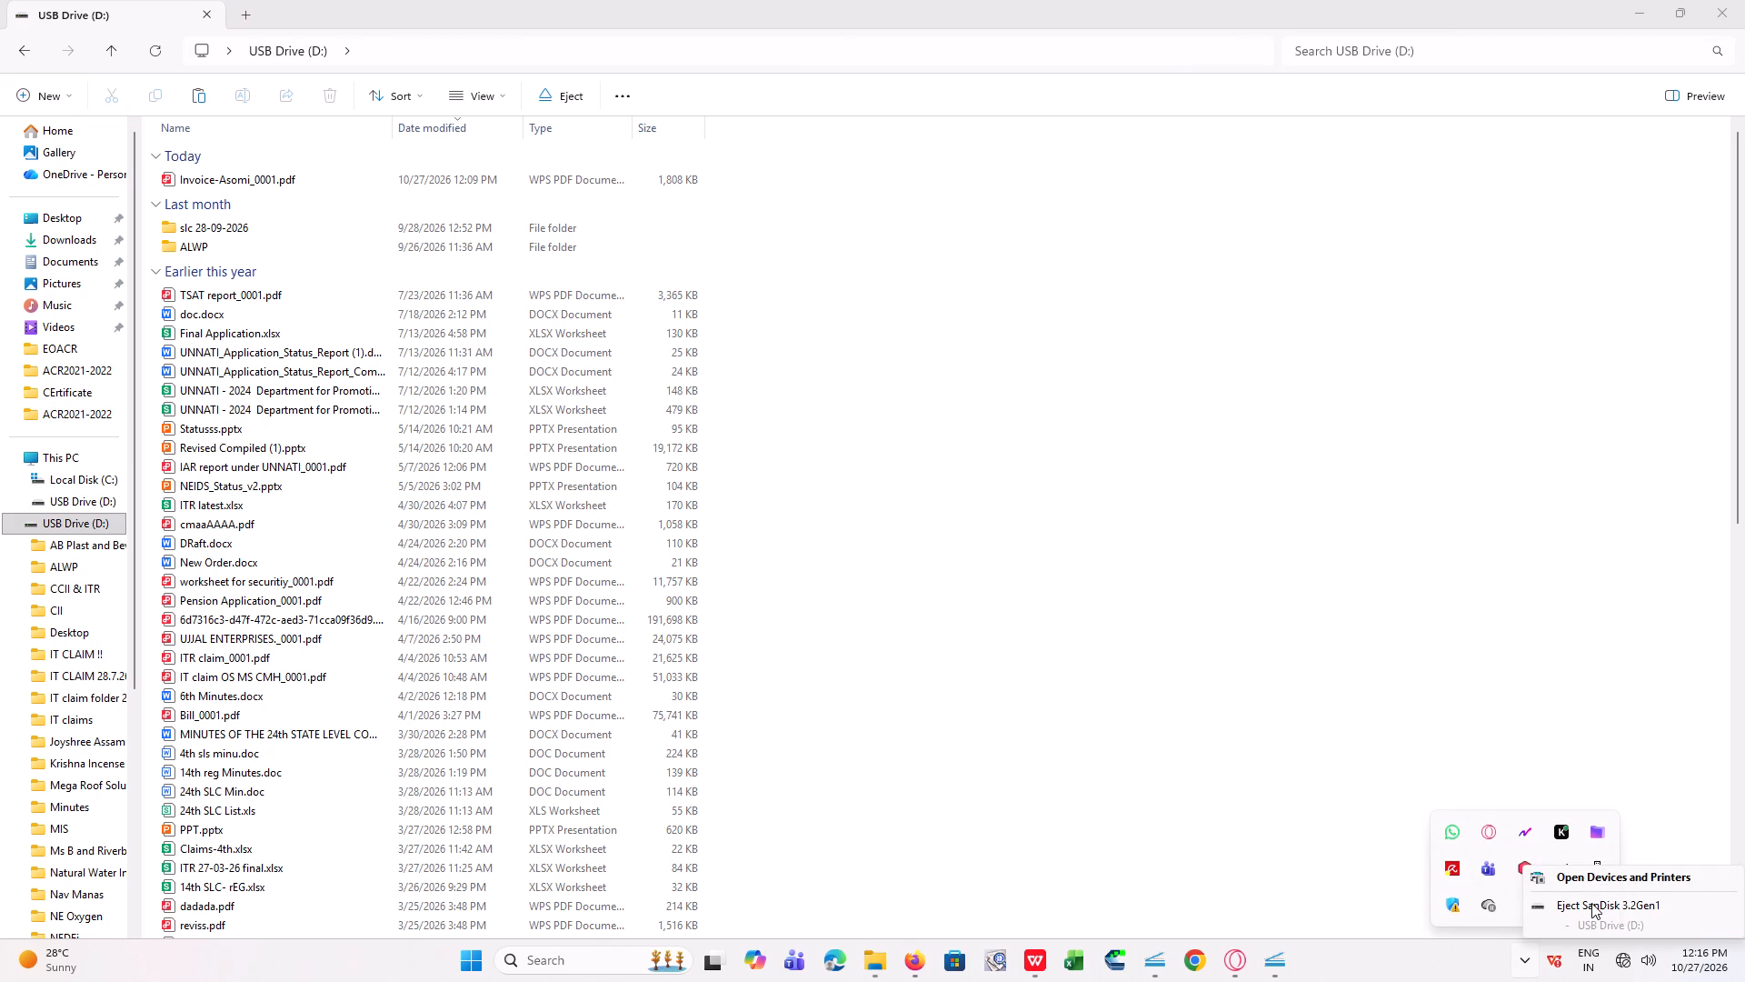
{"action": "left_click", "coordinate": [1591, 903]}
{"action": "left_click", "coordinate": [1443, 883]}
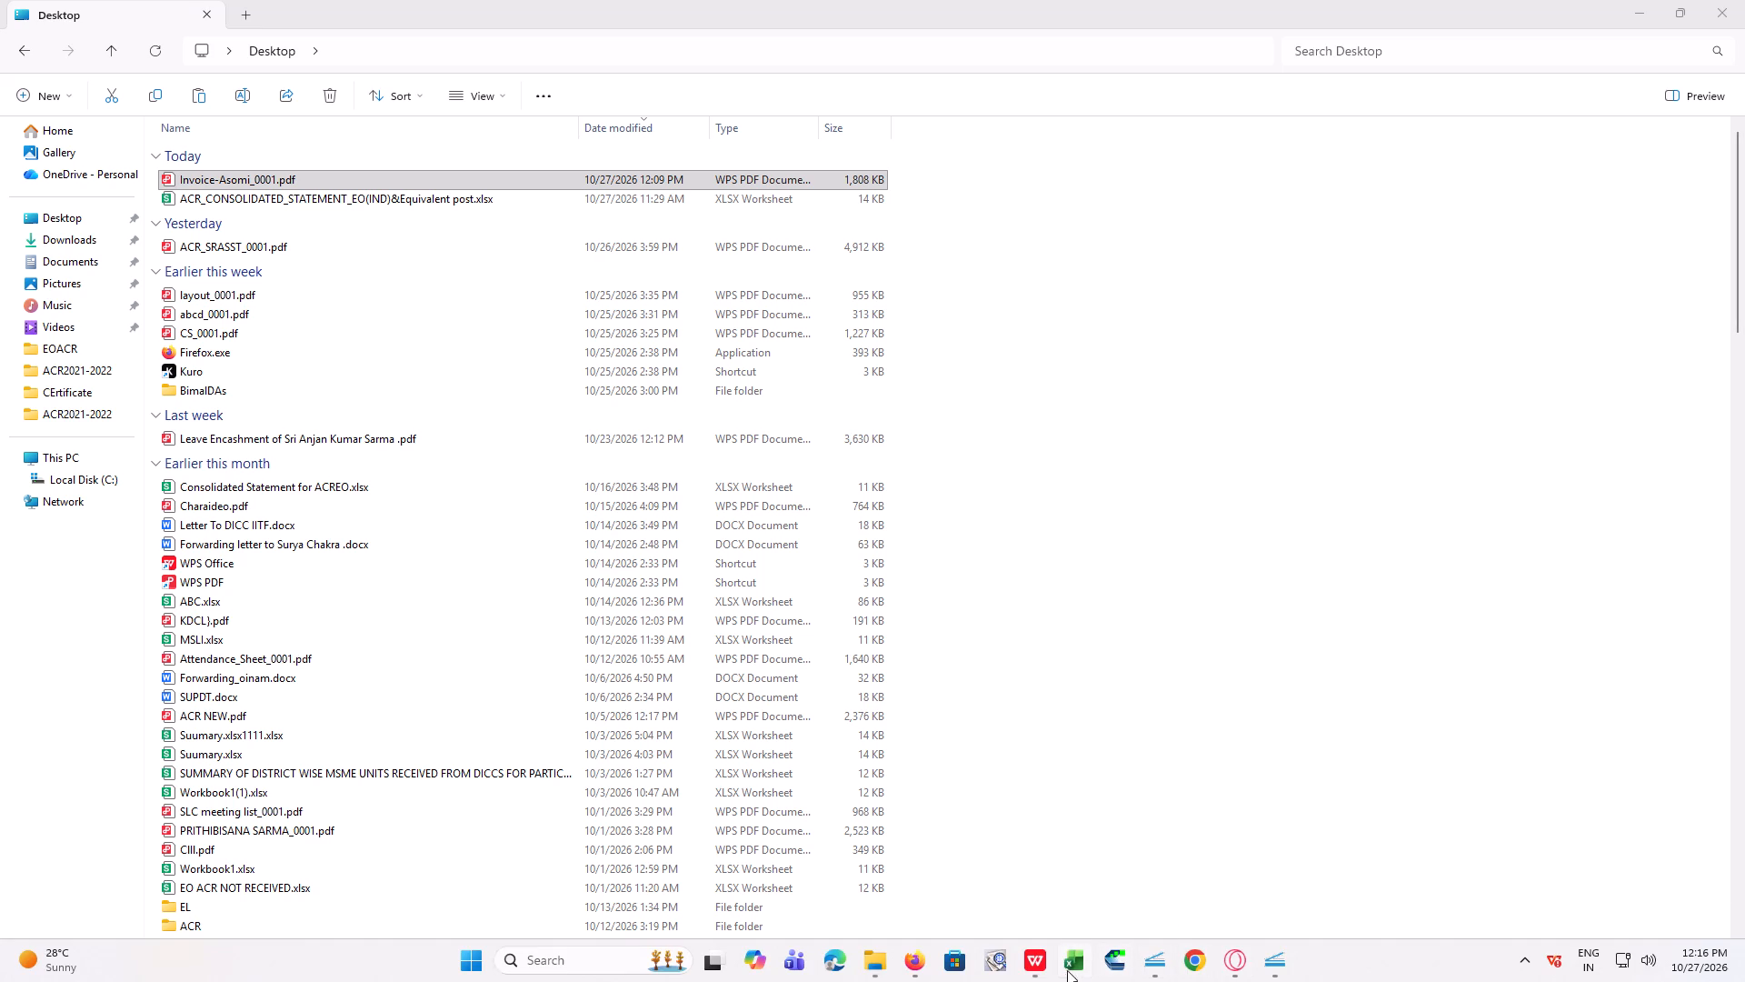
Switch to the payment status workbook in WPS Office and search its Confirmation sheet for Chang.
{"action": "left_click", "coordinate": [1029, 967]}
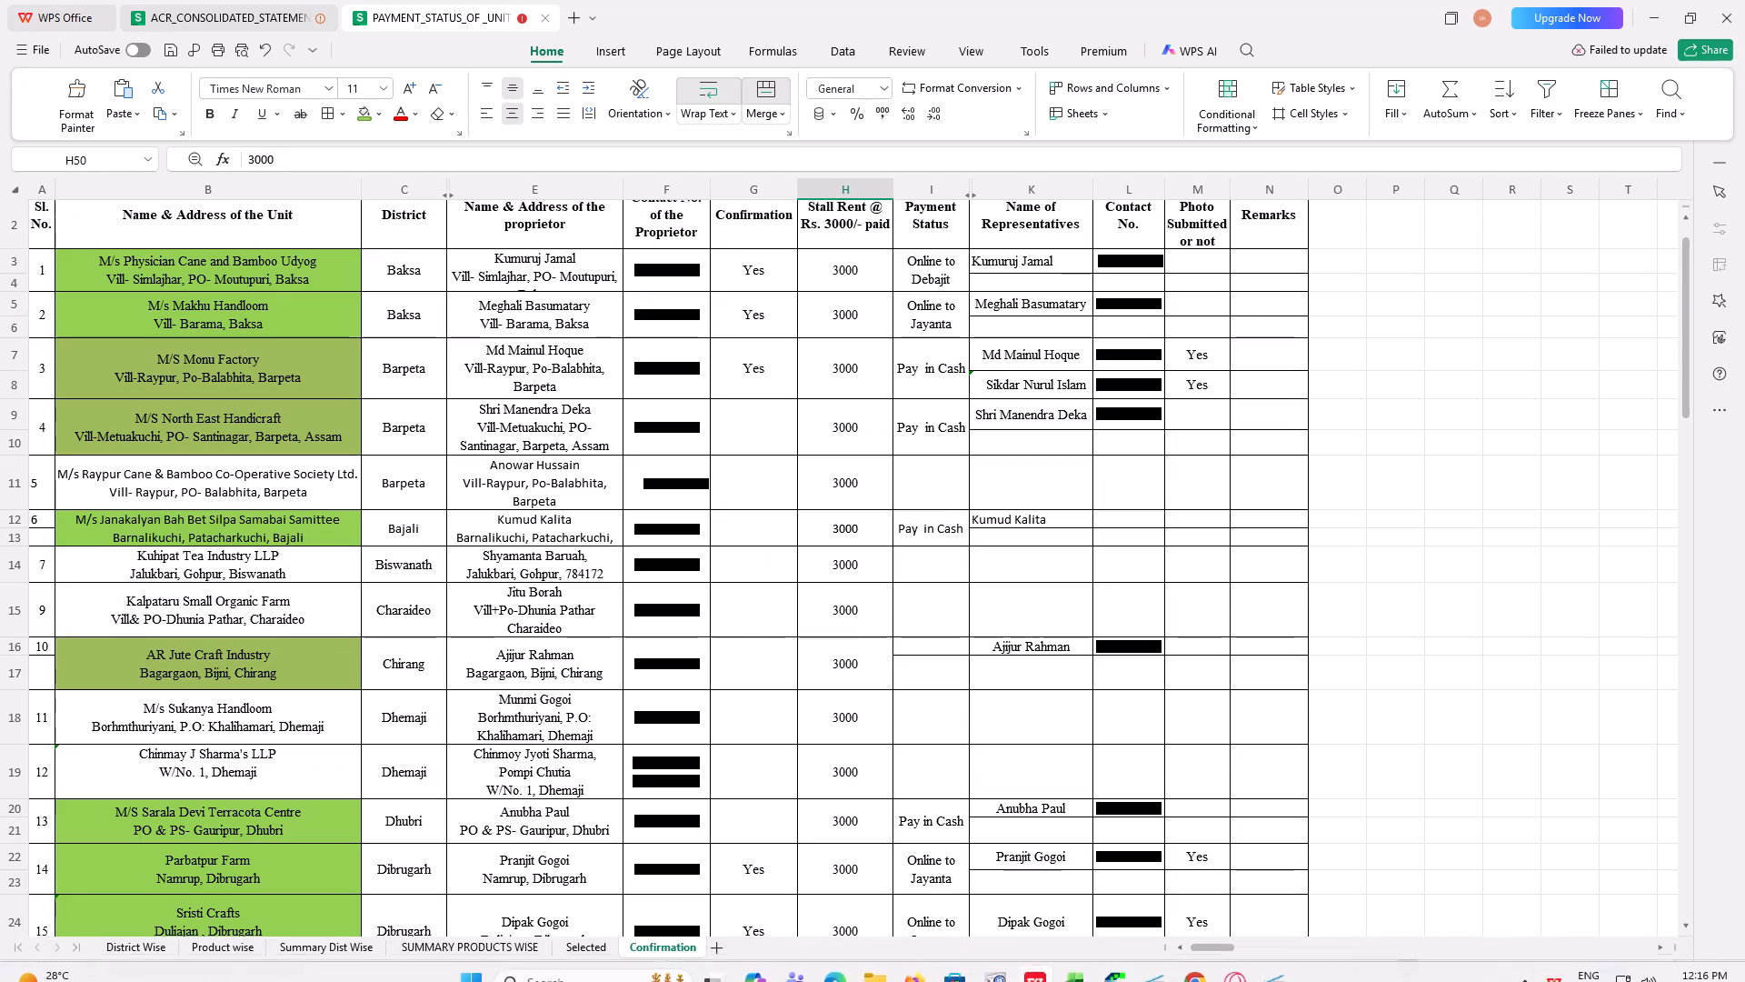
{"action": "scroll", "coordinate": [195, 406], "scroll_direction": "up", "scroll_amount": 3}
{"action": "scroll", "coordinate": [159, 587], "scroll_direction": "down", "scroll_amount": 1}
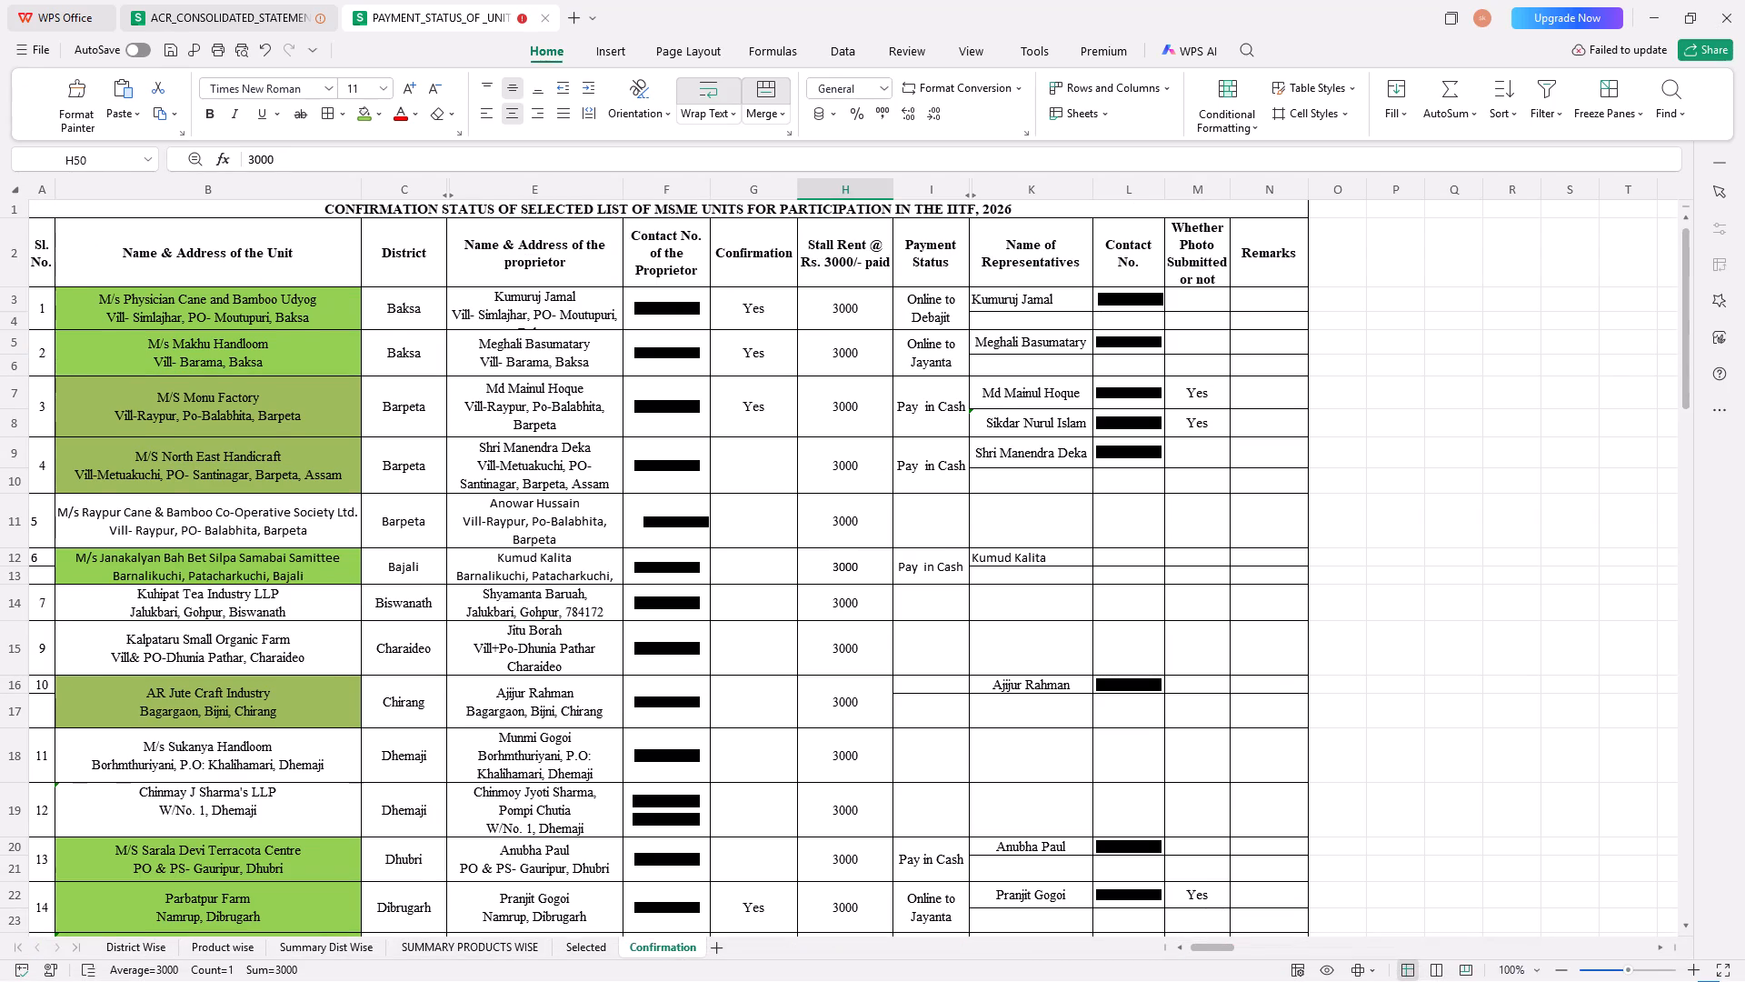
{"action": "key", "text": "ctrl+f"}
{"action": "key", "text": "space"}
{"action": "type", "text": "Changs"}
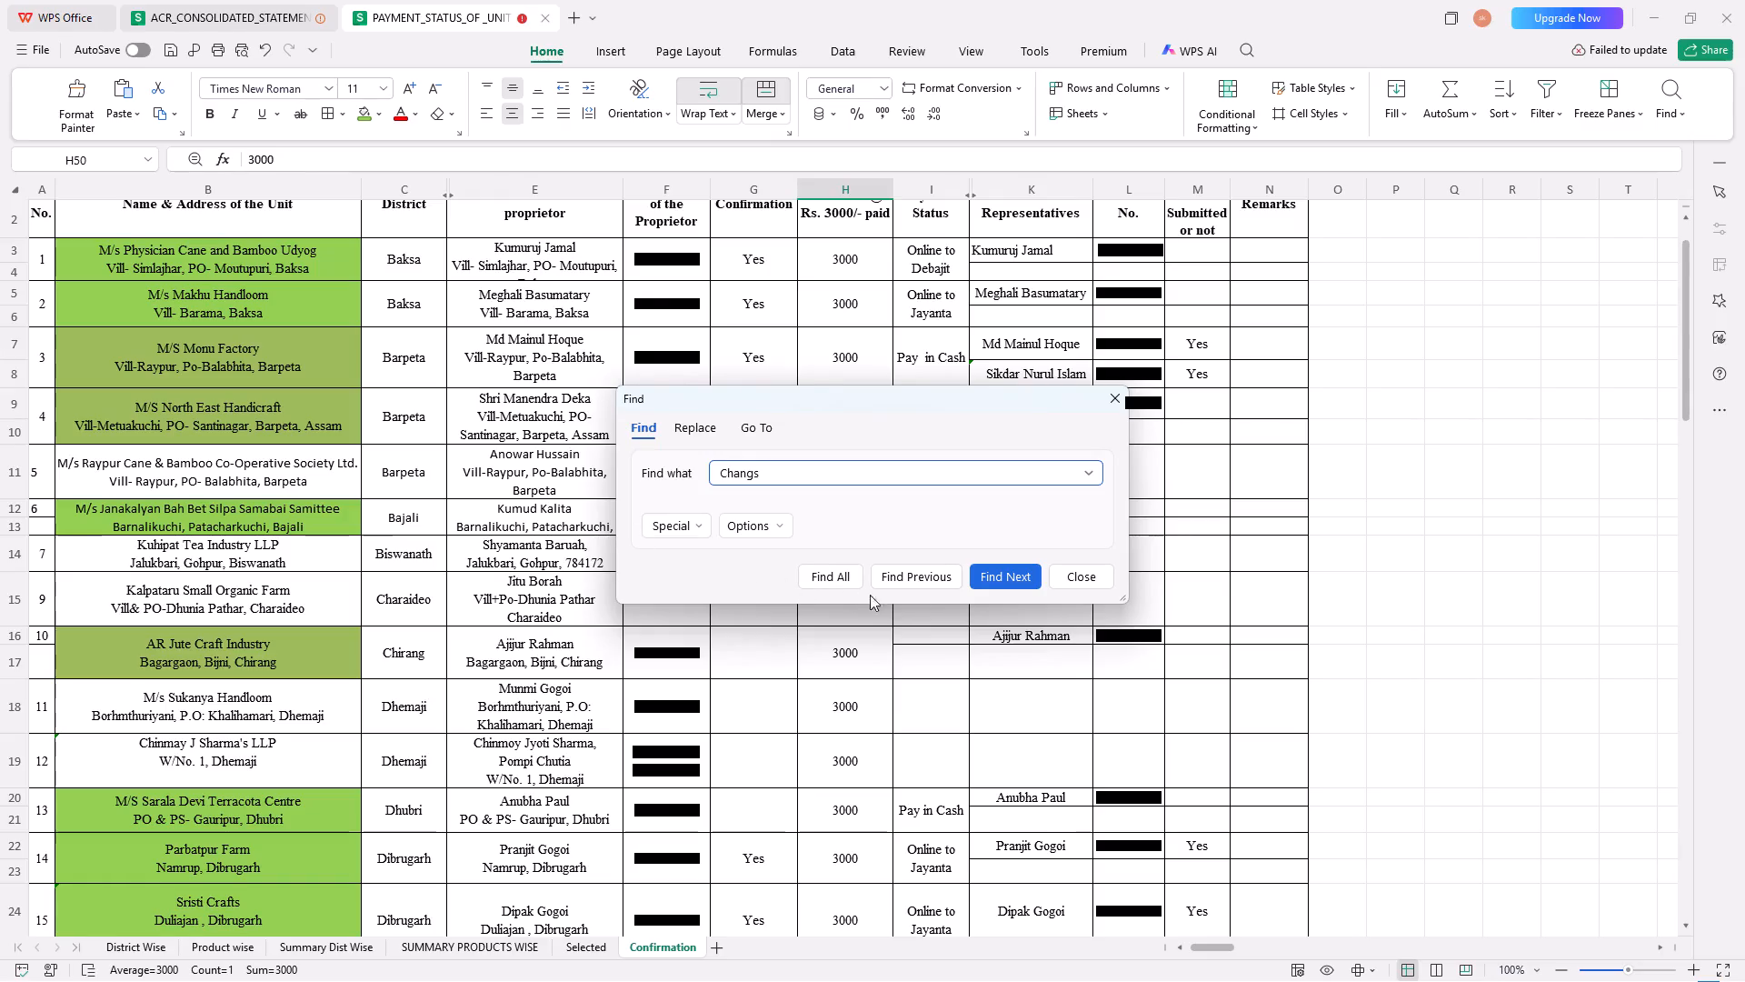
{"action": "left_click", "coordinate": [821, 473]}
{"action": "key", "text": "BackSpace"}
{"action": "left_click", "coordinate": [991, 568]}
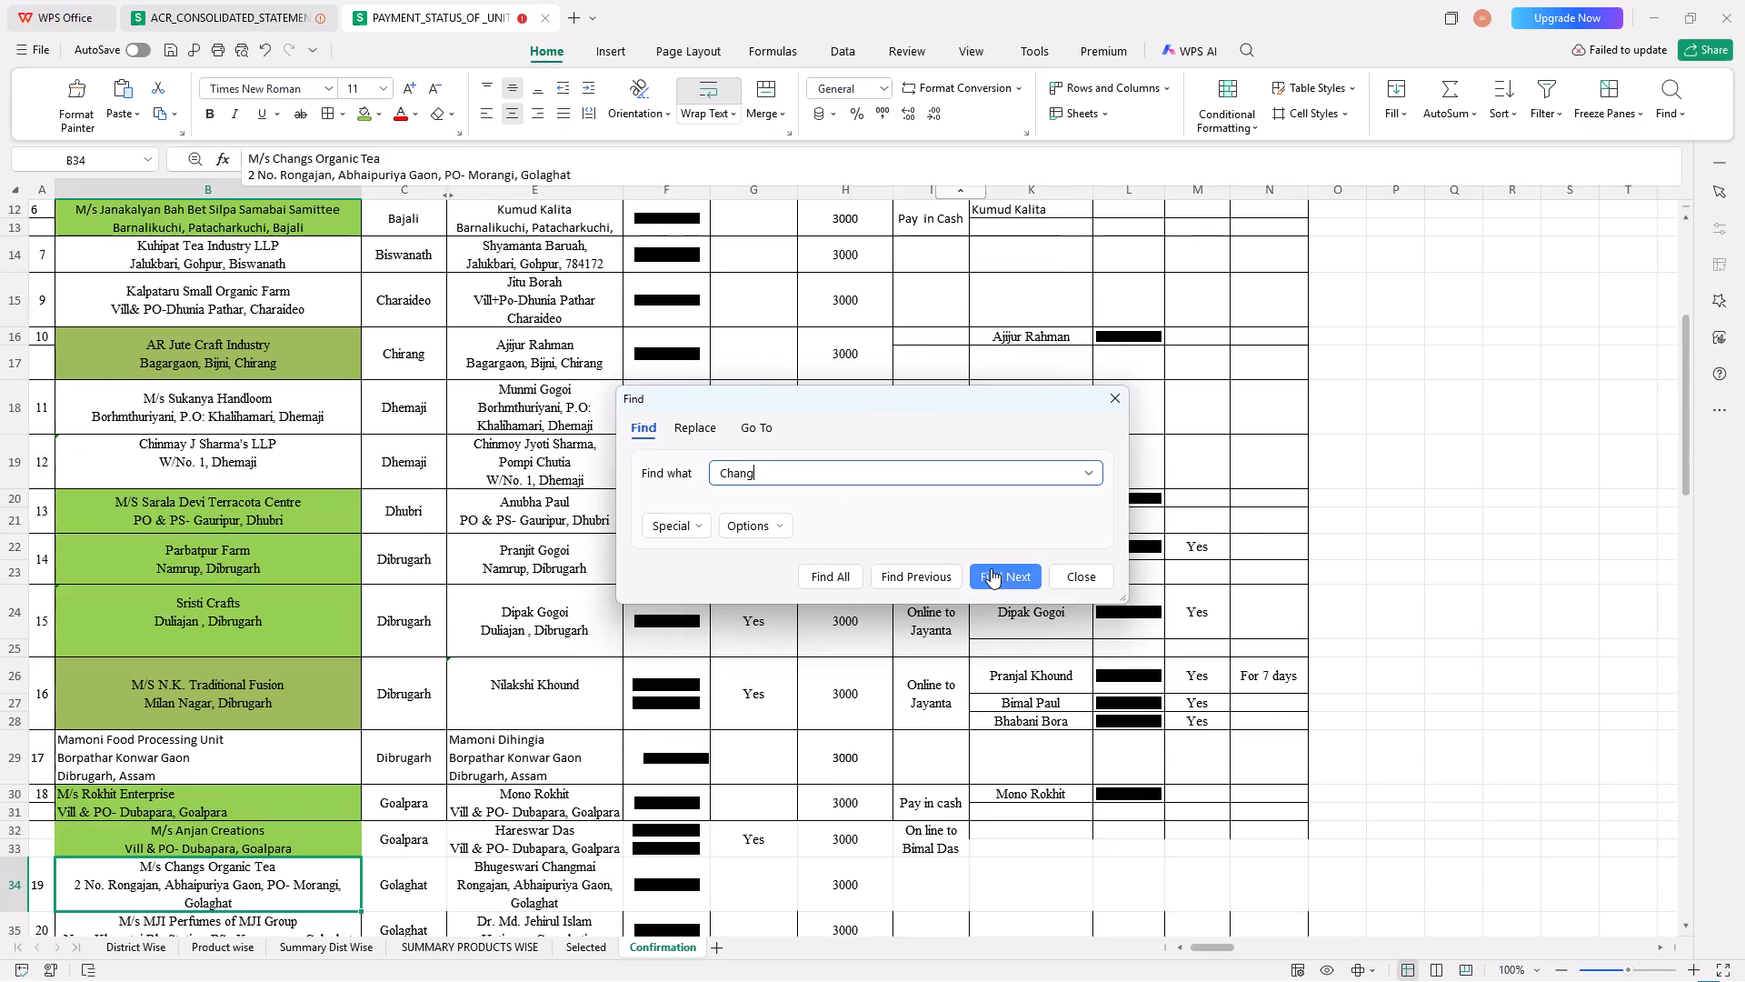
{"action": "left_click", "coordinate": [1092, 570]}
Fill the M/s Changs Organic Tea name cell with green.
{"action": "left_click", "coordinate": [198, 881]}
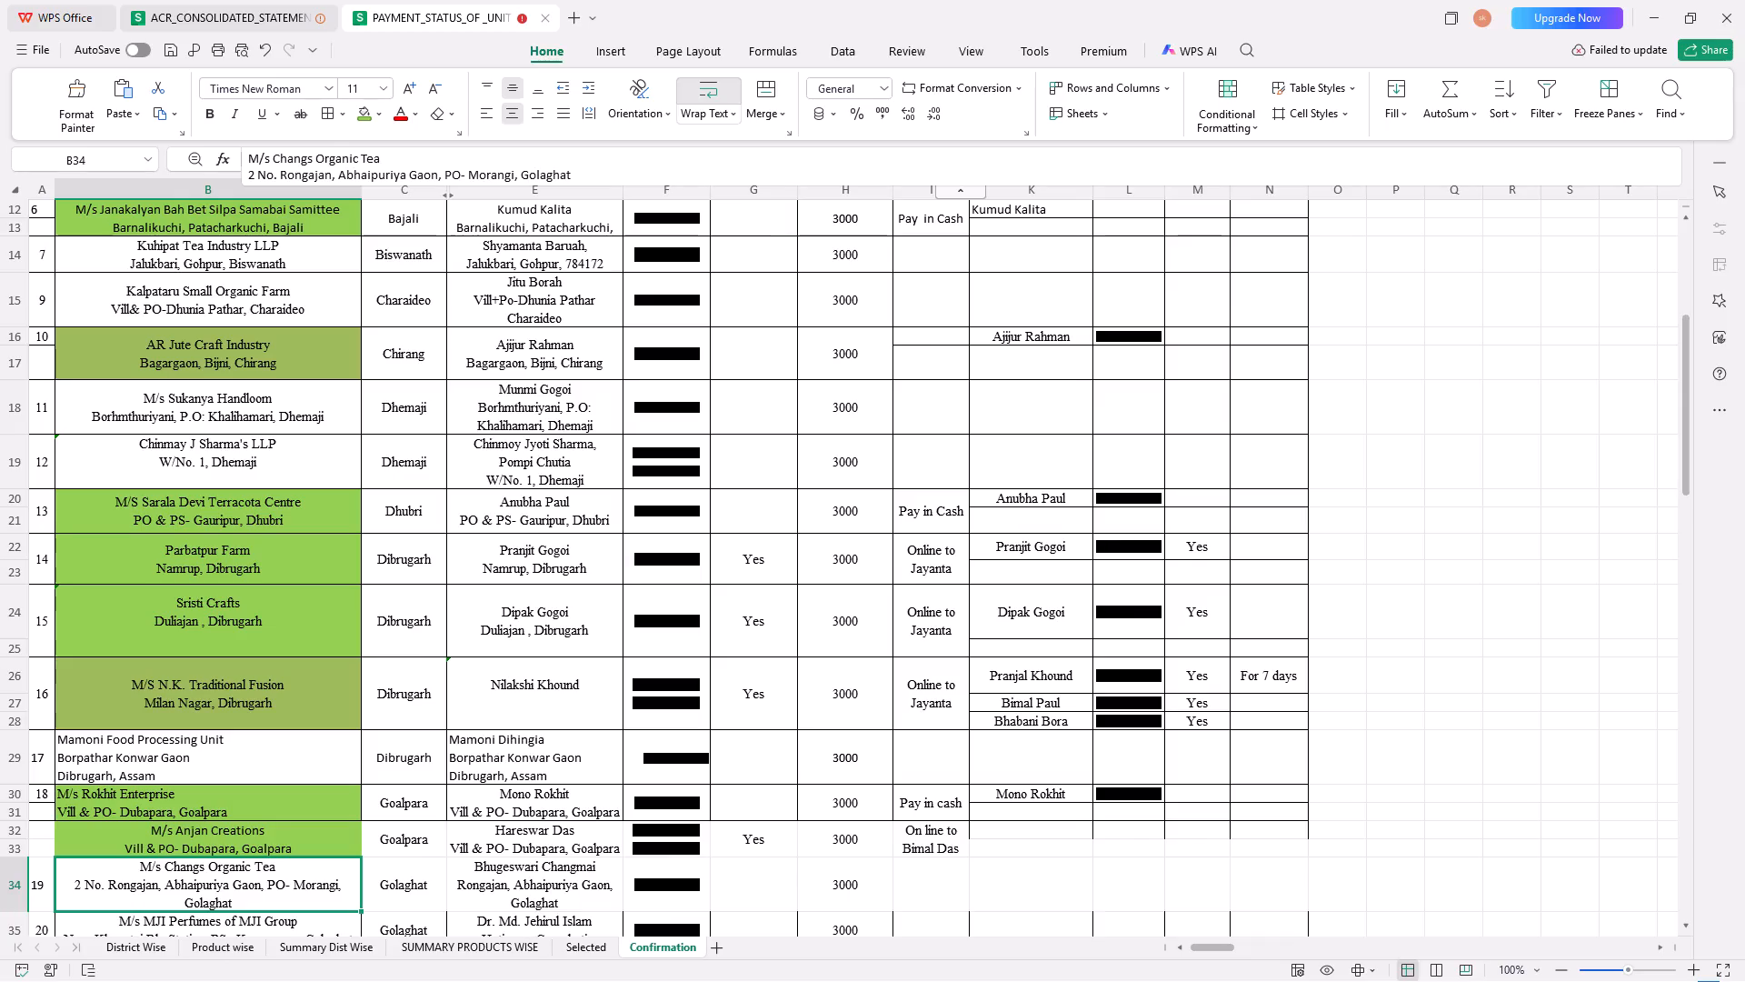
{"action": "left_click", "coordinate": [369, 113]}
Review the surrounding unit rows and search the Confirmation sheet again for Chang and Changs.
{"action": "scroll", "coordinate": [179, 863], "scroll_direction": "down", "scroll_amount": 2}
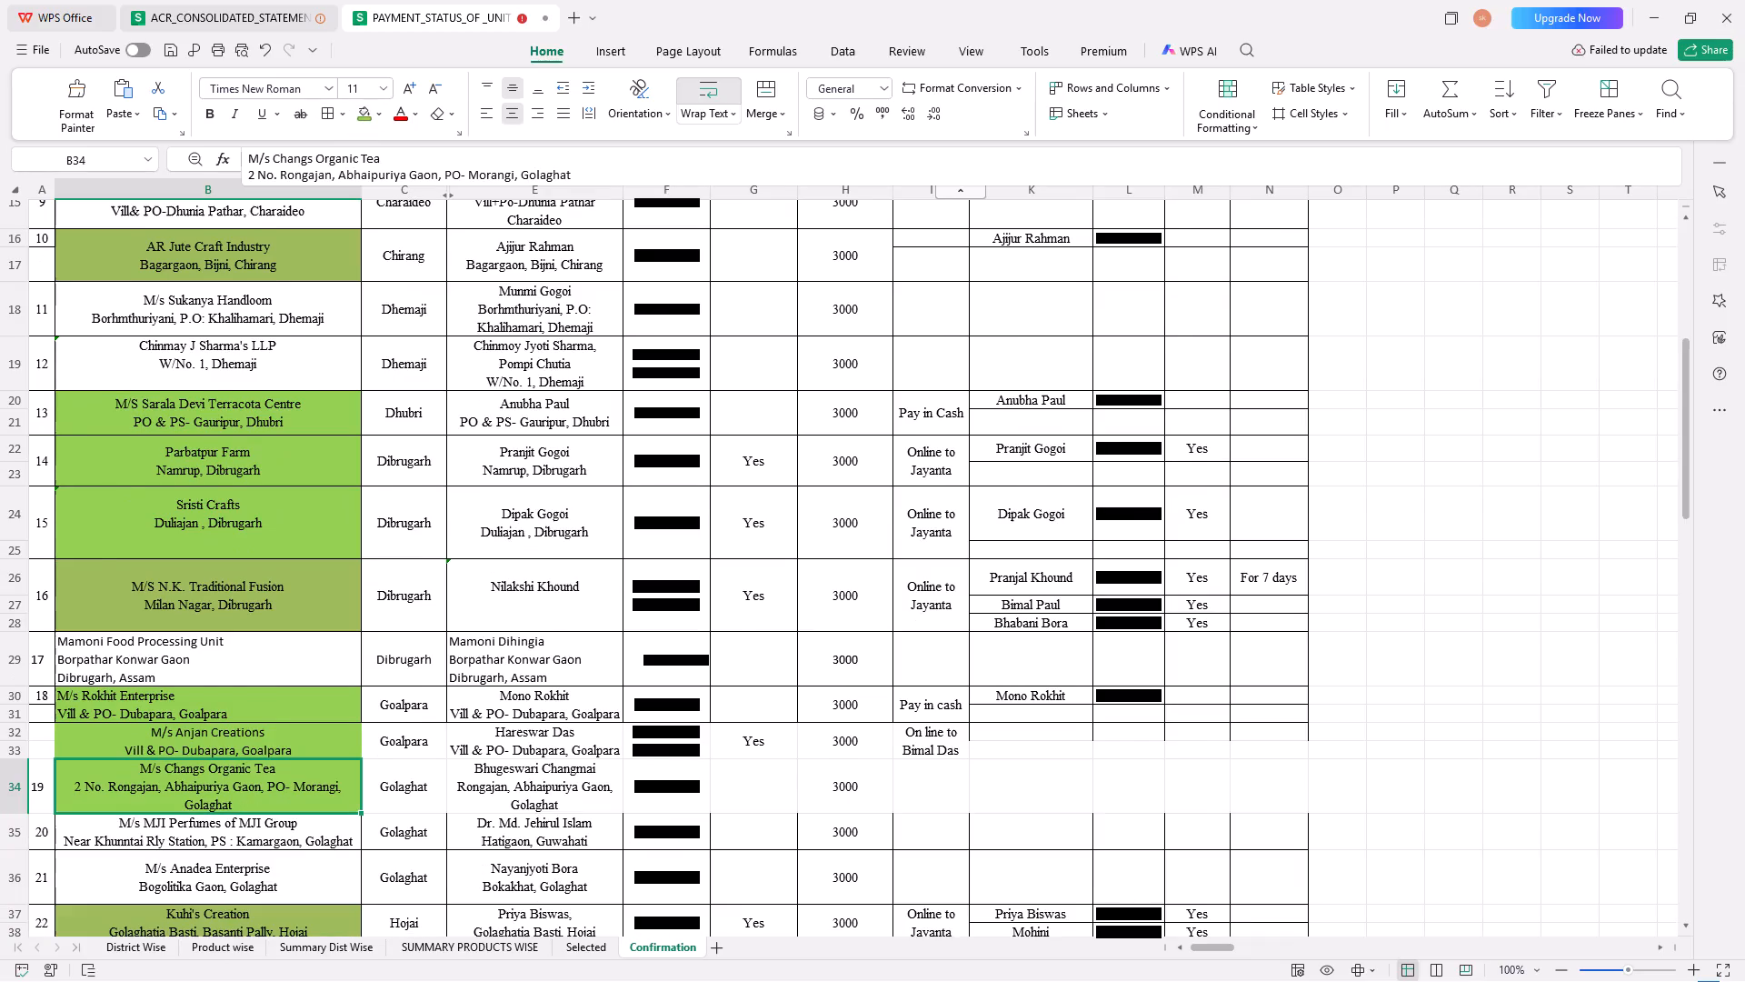
{"action": "left_click", "coordinate": [6, 827]}
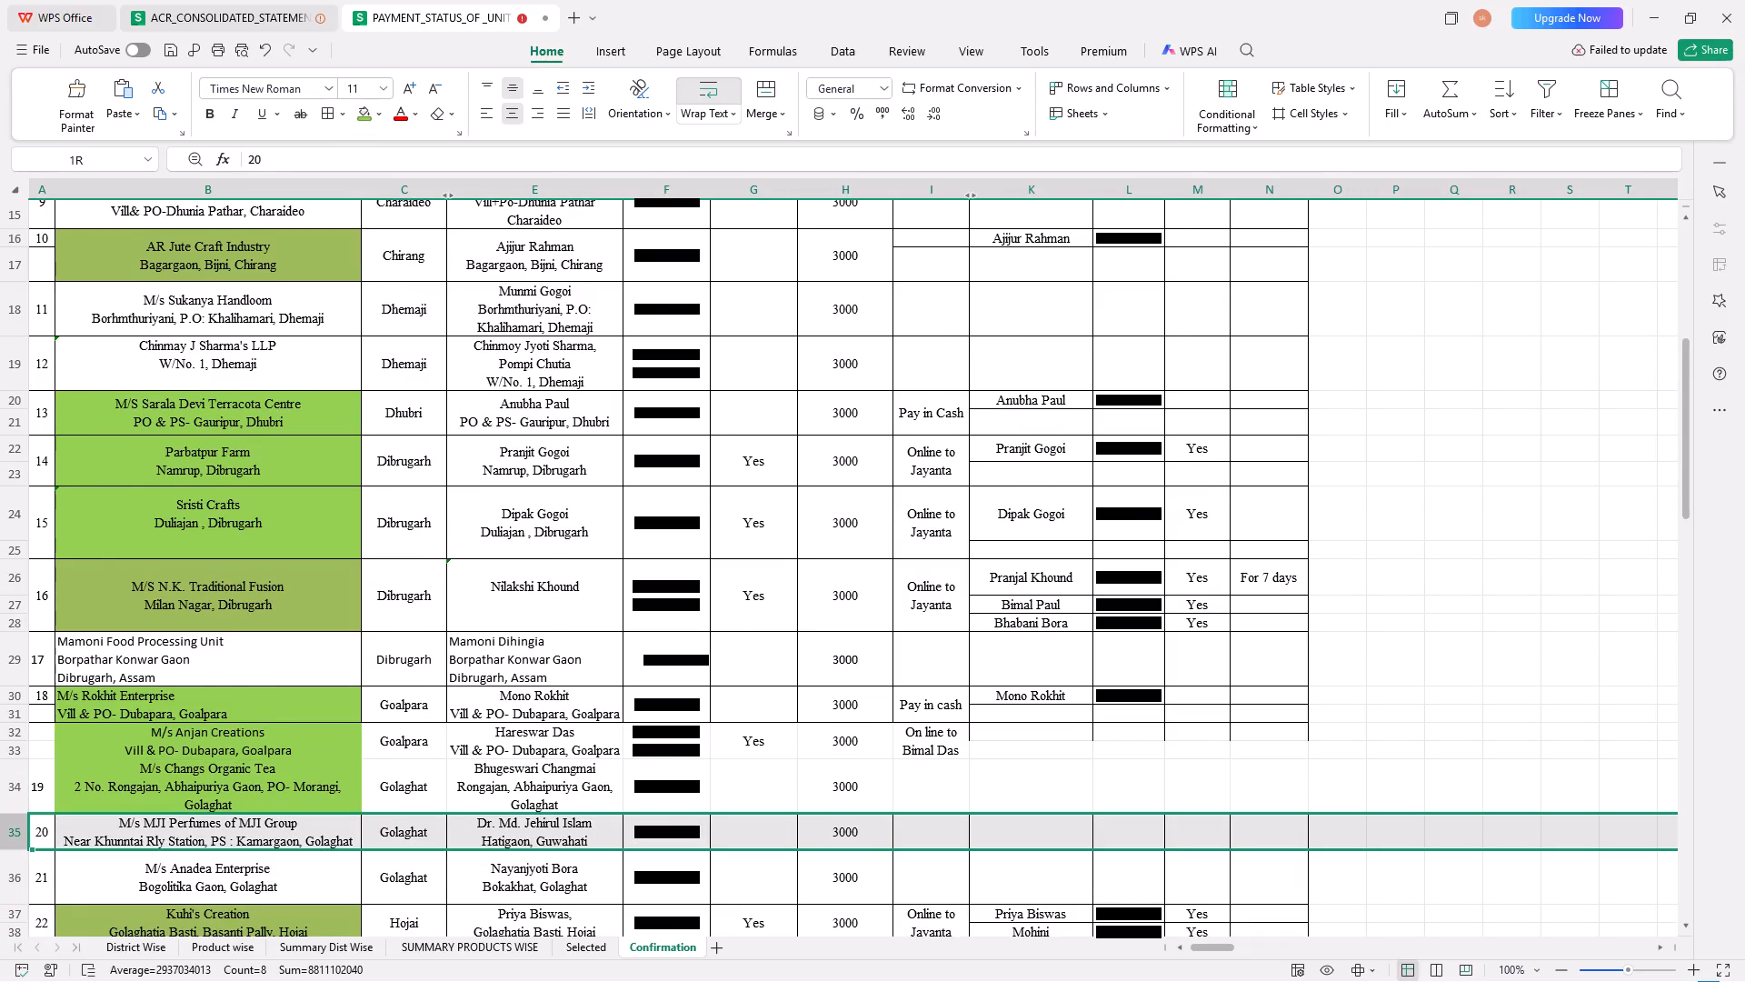
{"action": "scroll", "coordinate": [193, 887], "scroll_direction": "down", "scroll_amount": 2}
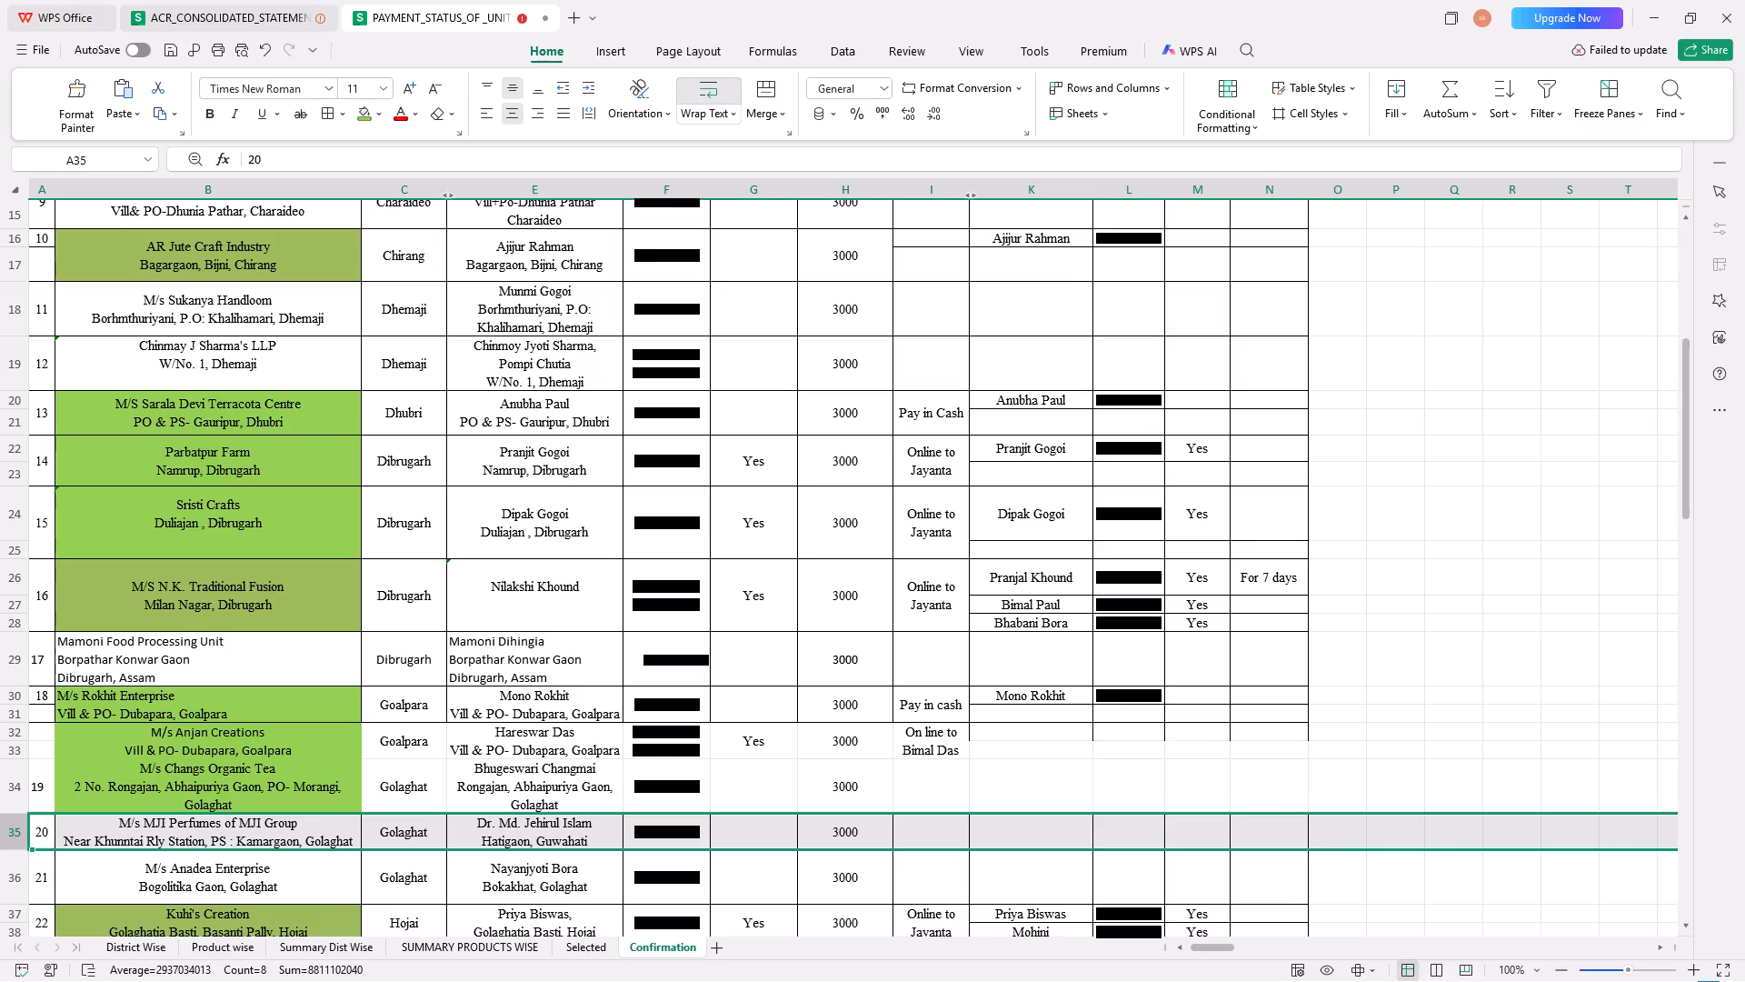
{"action": "scroll", "coordinate": [194, 882], "scroll_direction": "up", "scroll_amount": 5}
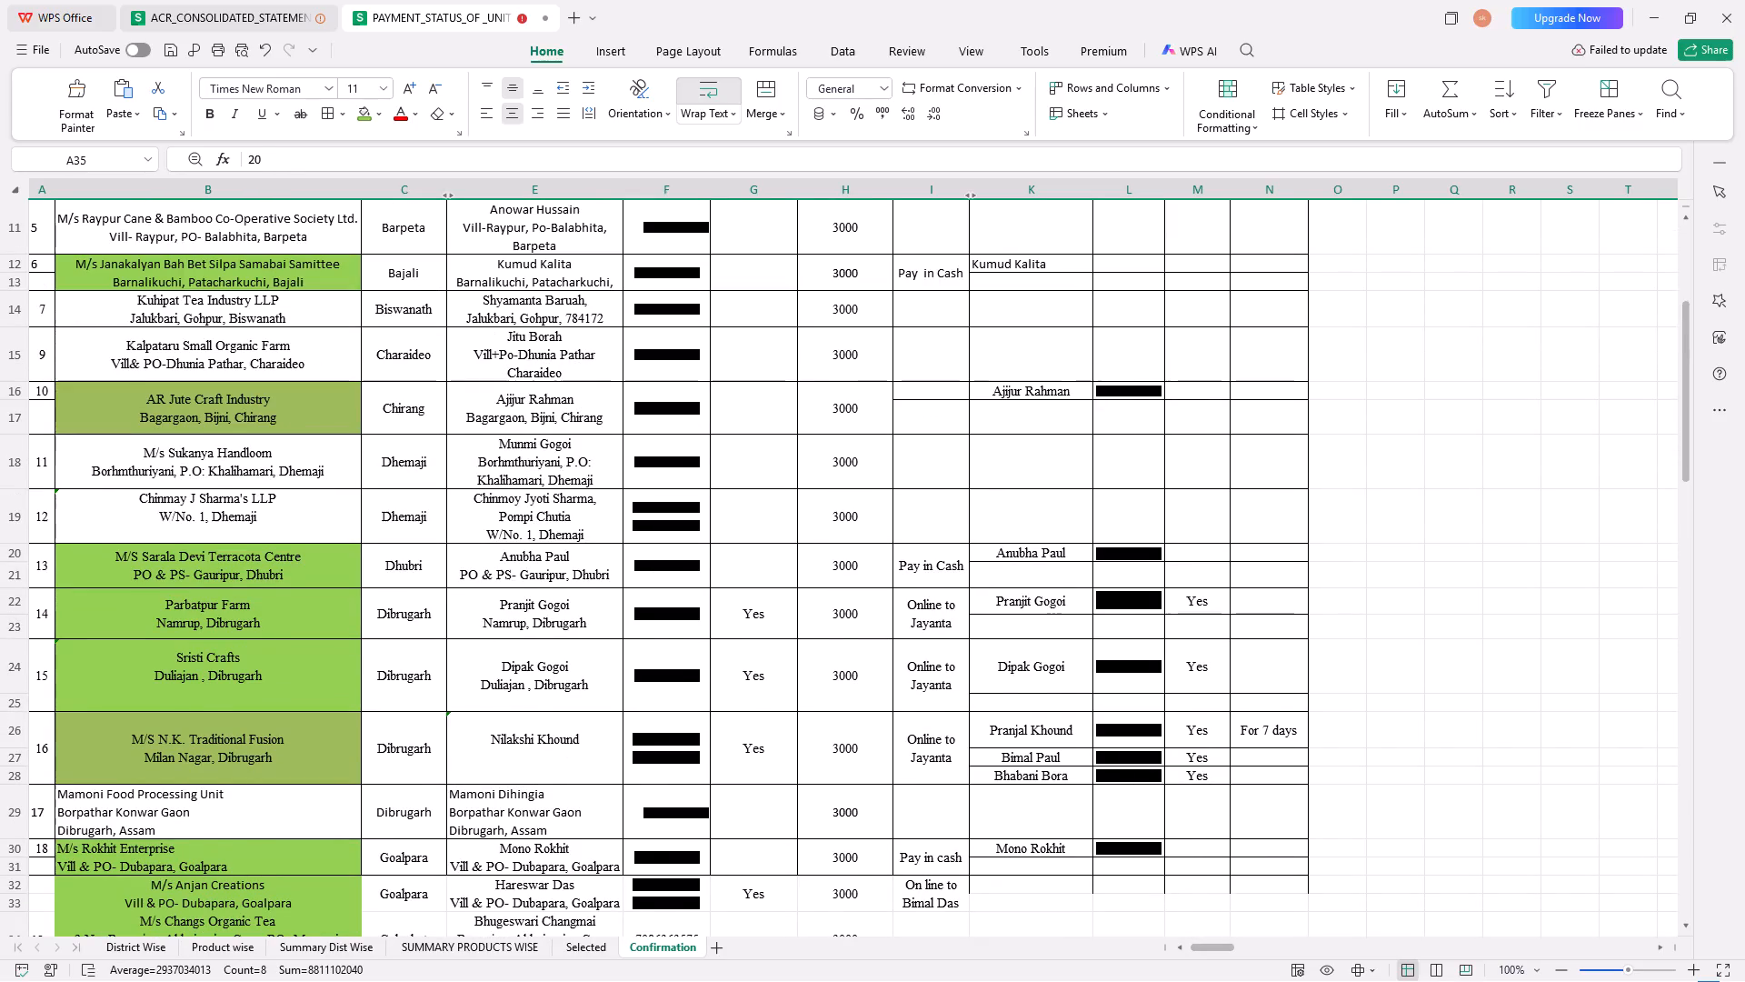
{"action": "key", "text": "ctrl+f"}
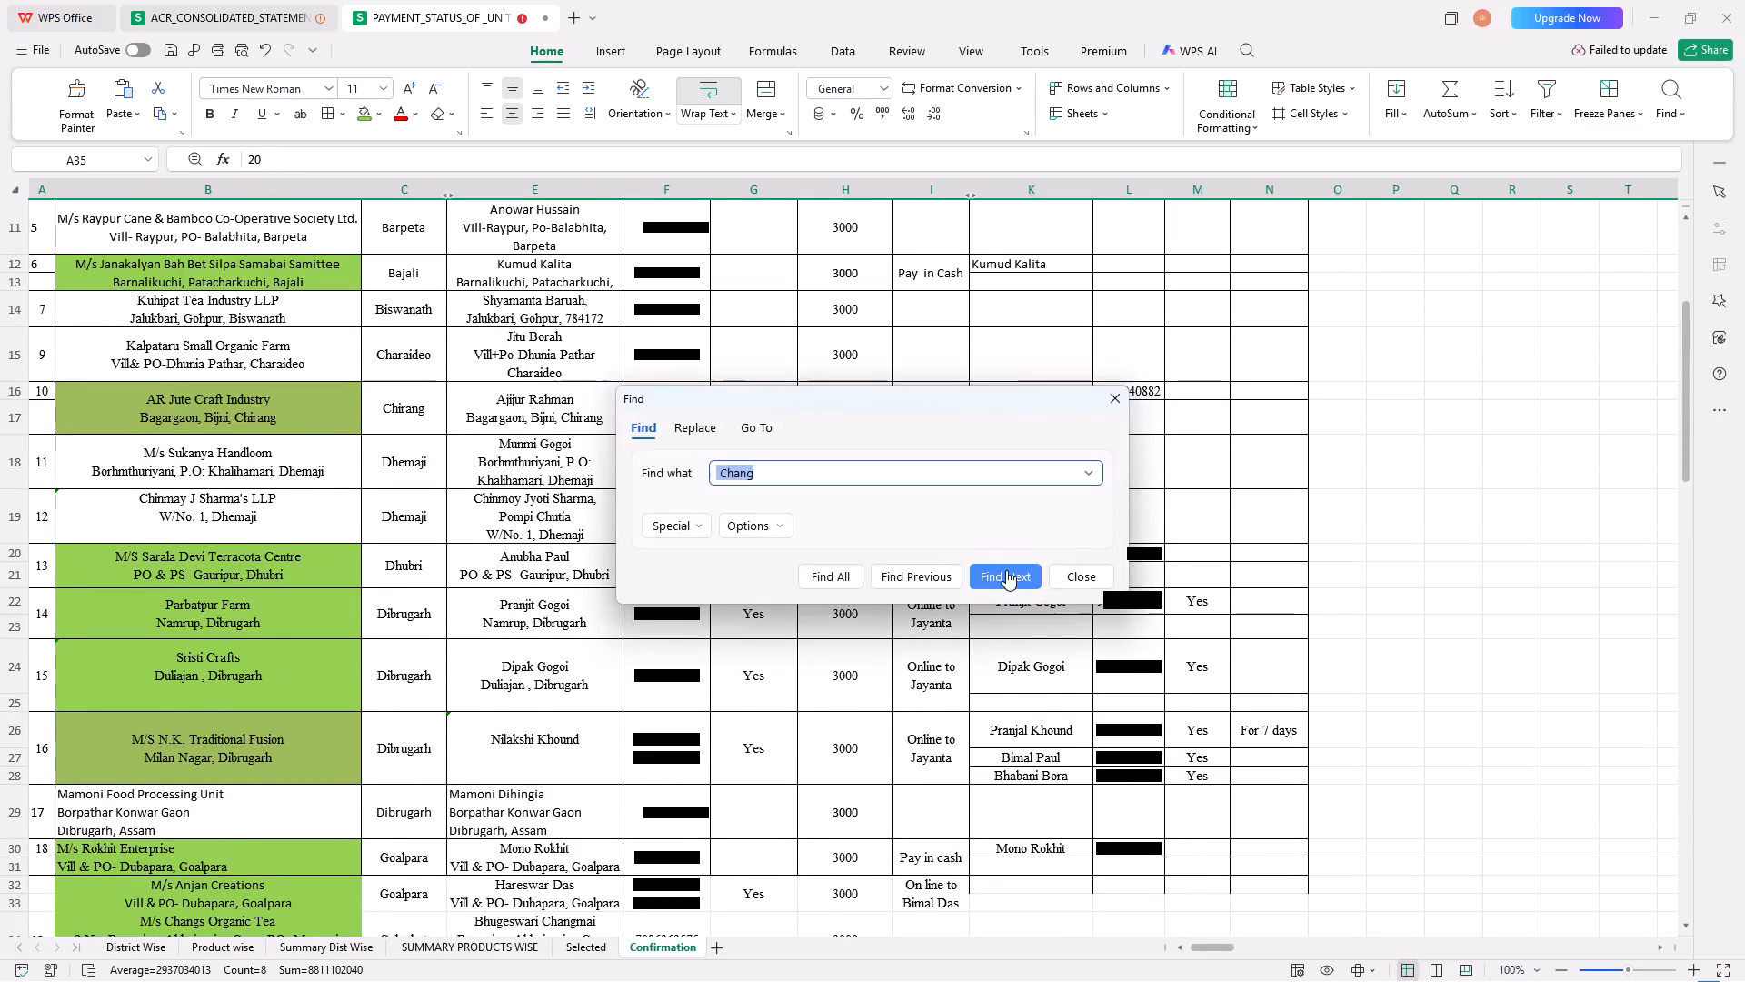
{"action": "left_click", "coordinate": [1006, 570]}
{"action": "left_click", "coordinate": [1013, 520]}
{"action": "left_click", "coordinate": [769, 469]}
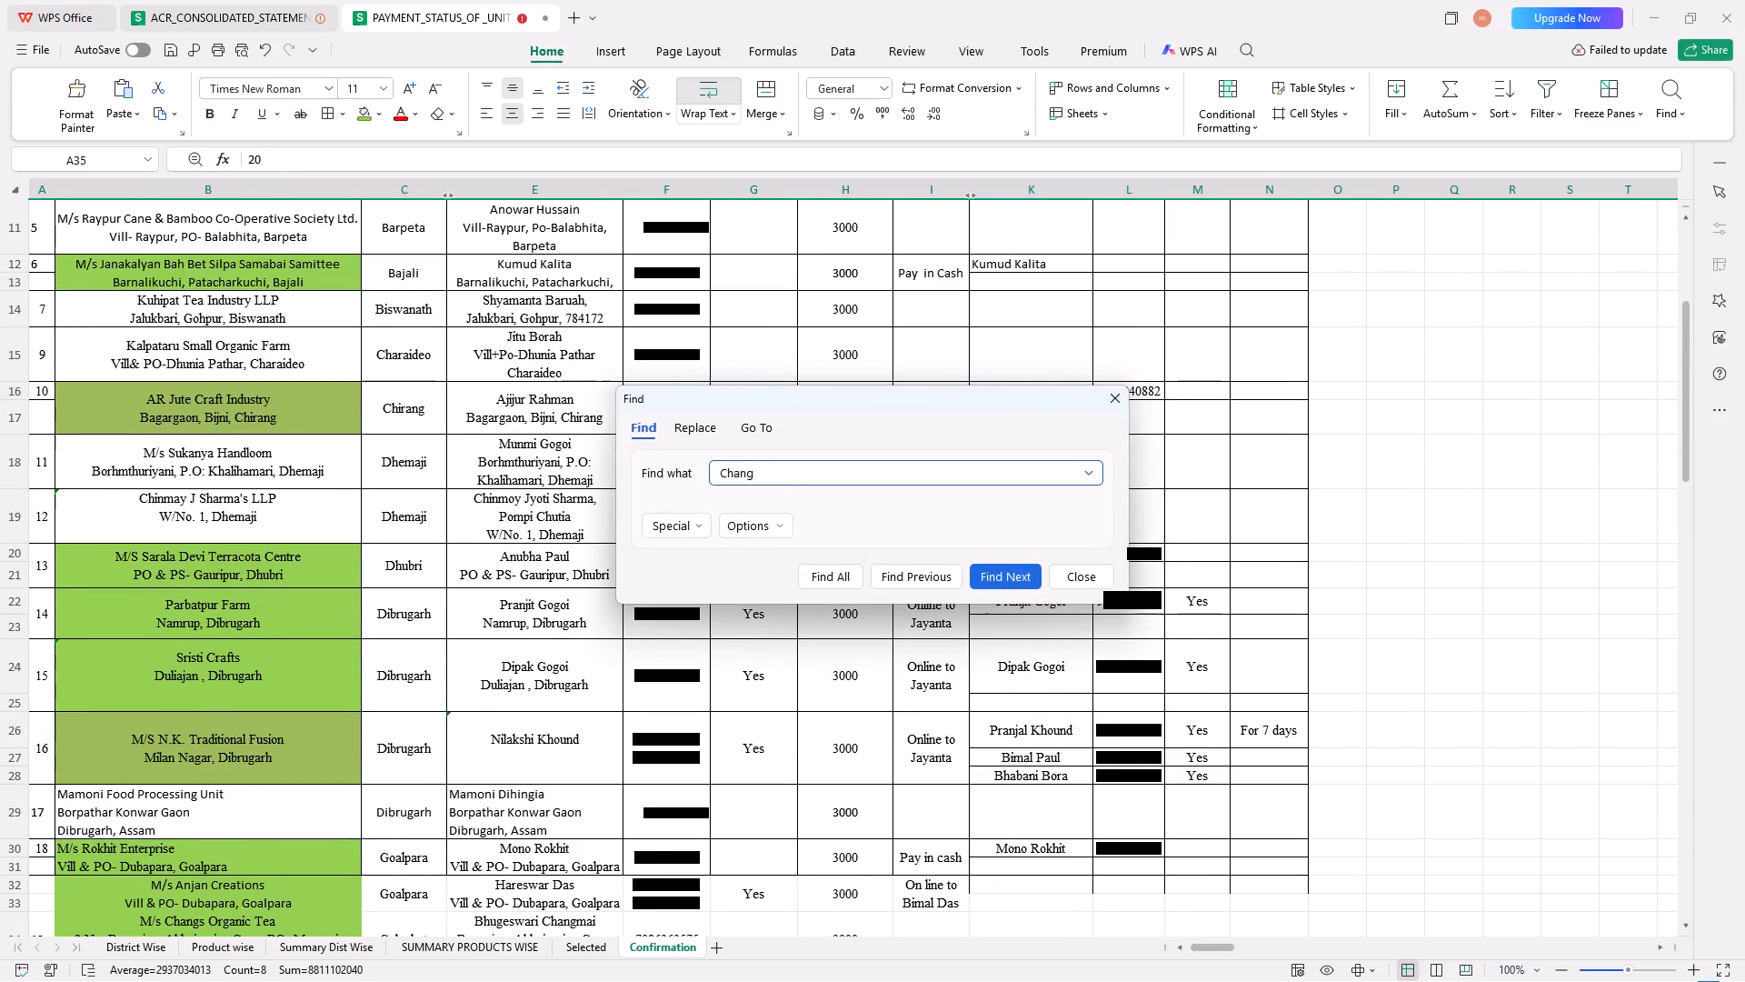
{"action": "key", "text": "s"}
{"action": "left_click", "coordinate": [993, 566]}
{"action": "left_click", "coordinate": [990, 513]}
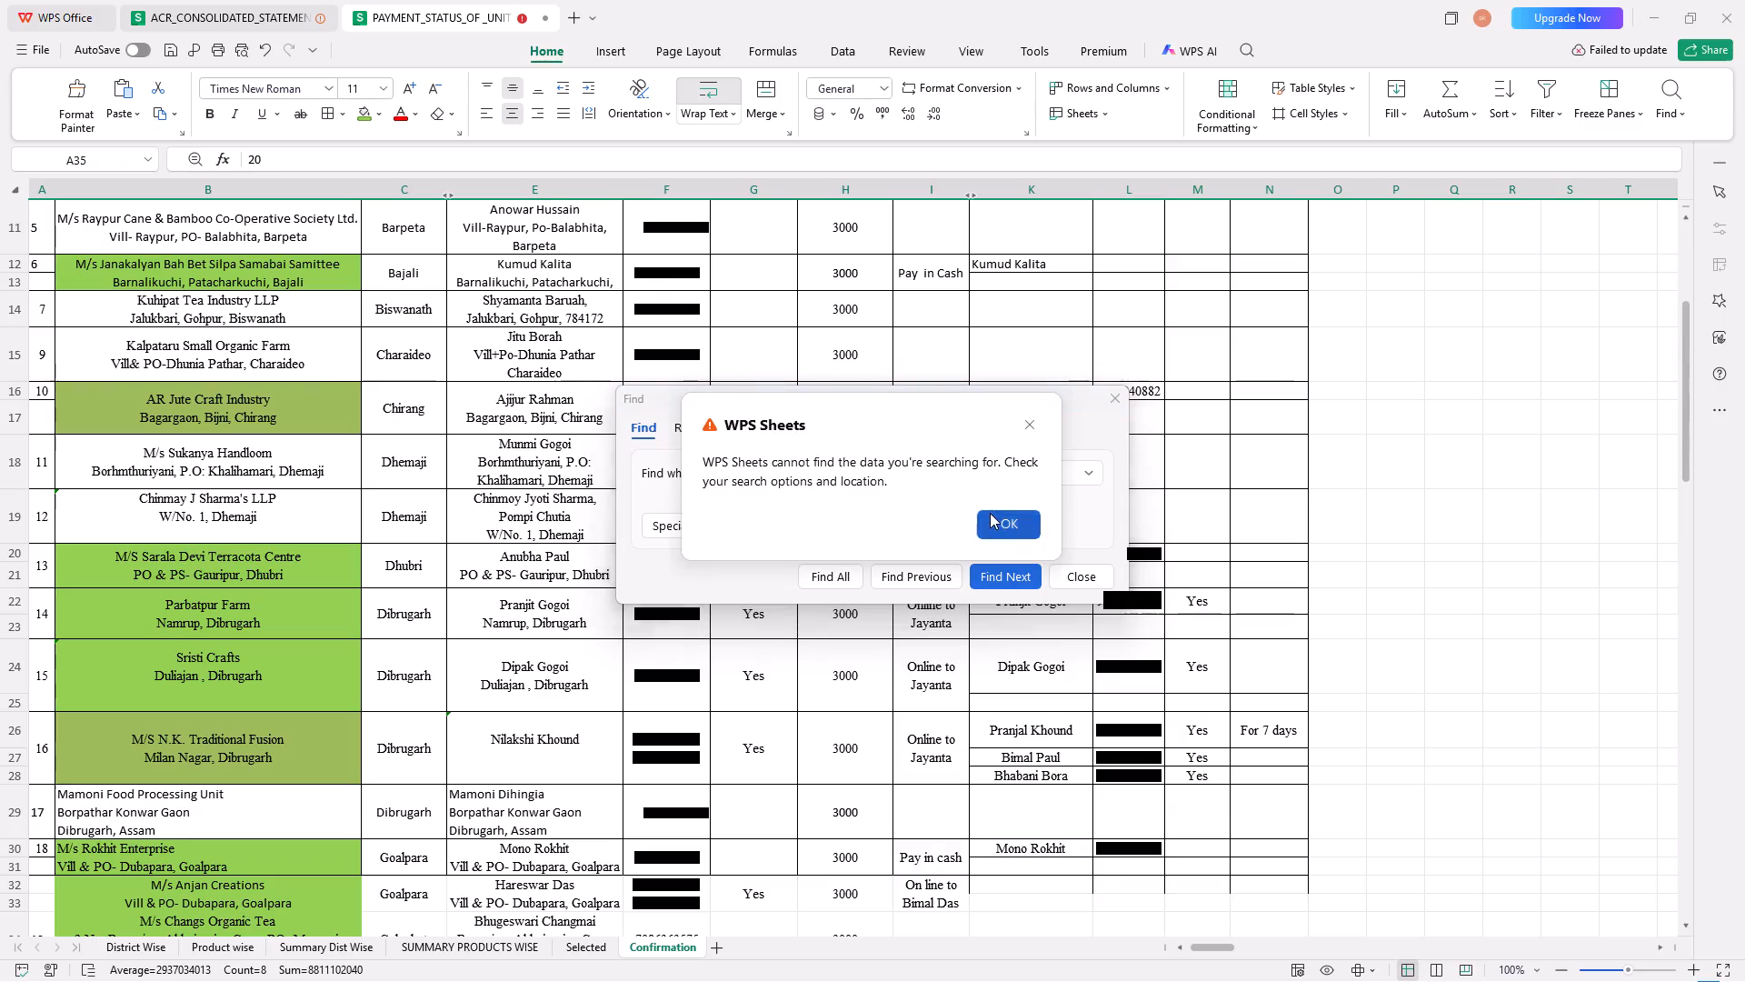
{"action": "left_click", "coordinate": [321, 747]}
{"action": "scroll", "coordinate": [299, 731], "scroll_direction": "down", "scroll_amount": 4}
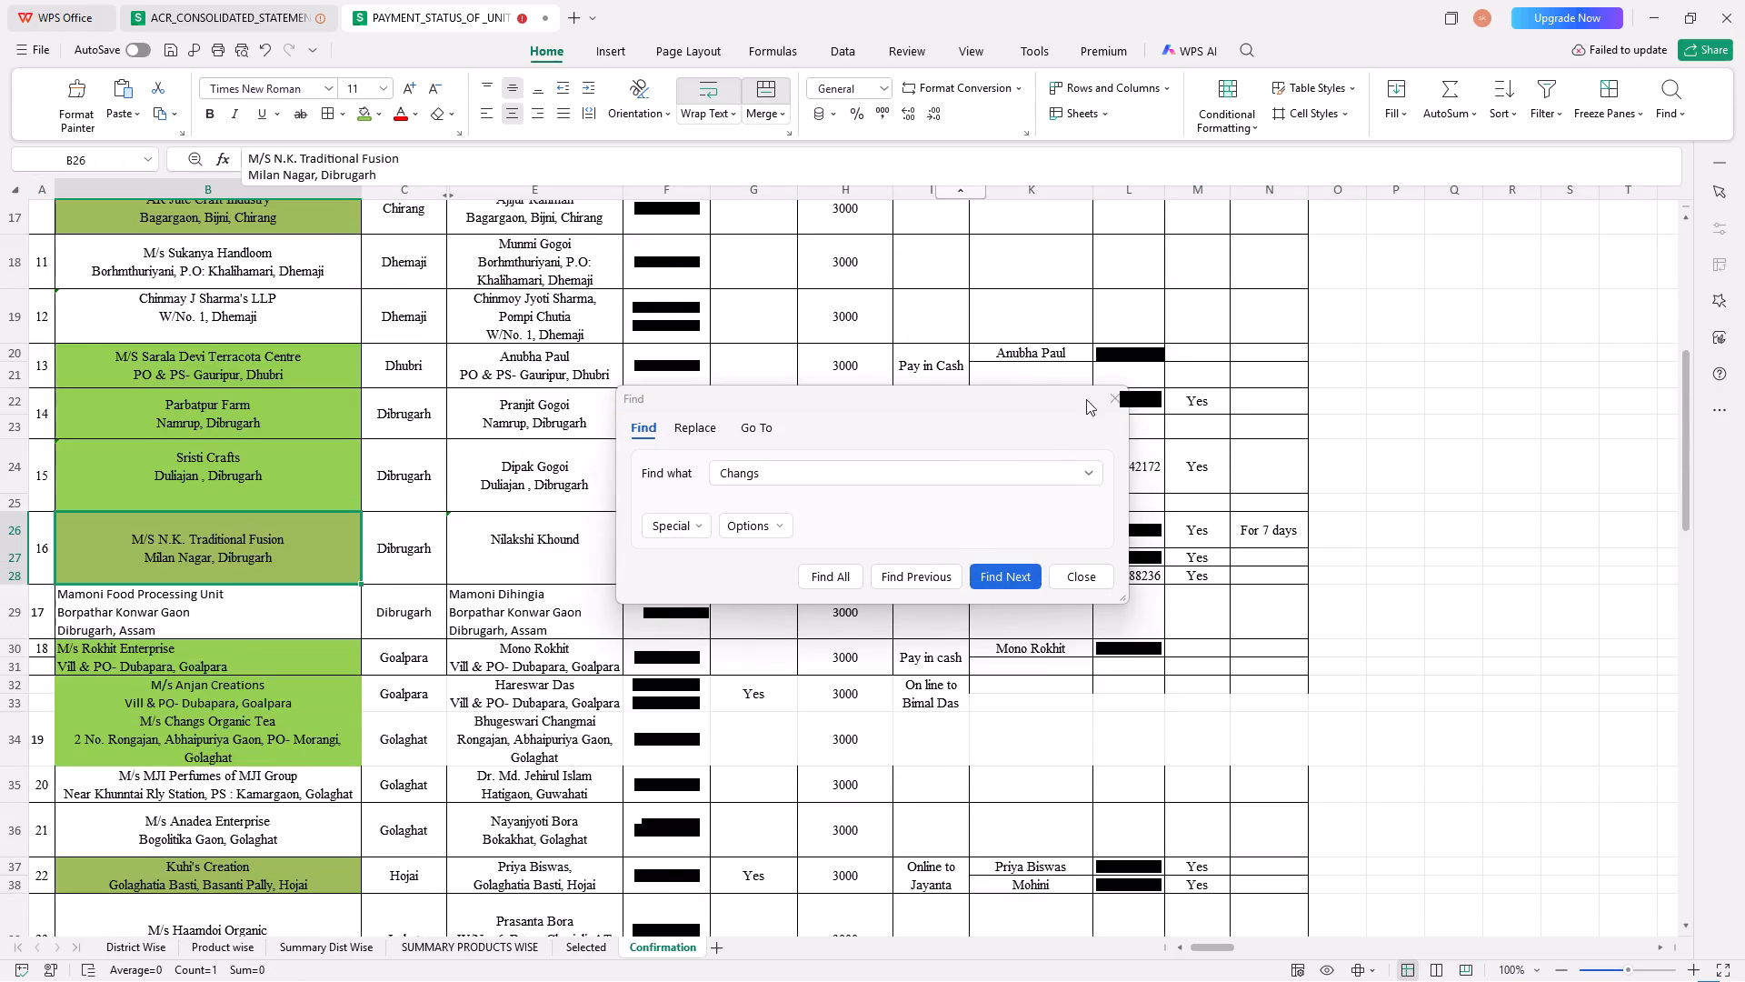
{"action": "left_click", "coordinate": [1118, 398]}
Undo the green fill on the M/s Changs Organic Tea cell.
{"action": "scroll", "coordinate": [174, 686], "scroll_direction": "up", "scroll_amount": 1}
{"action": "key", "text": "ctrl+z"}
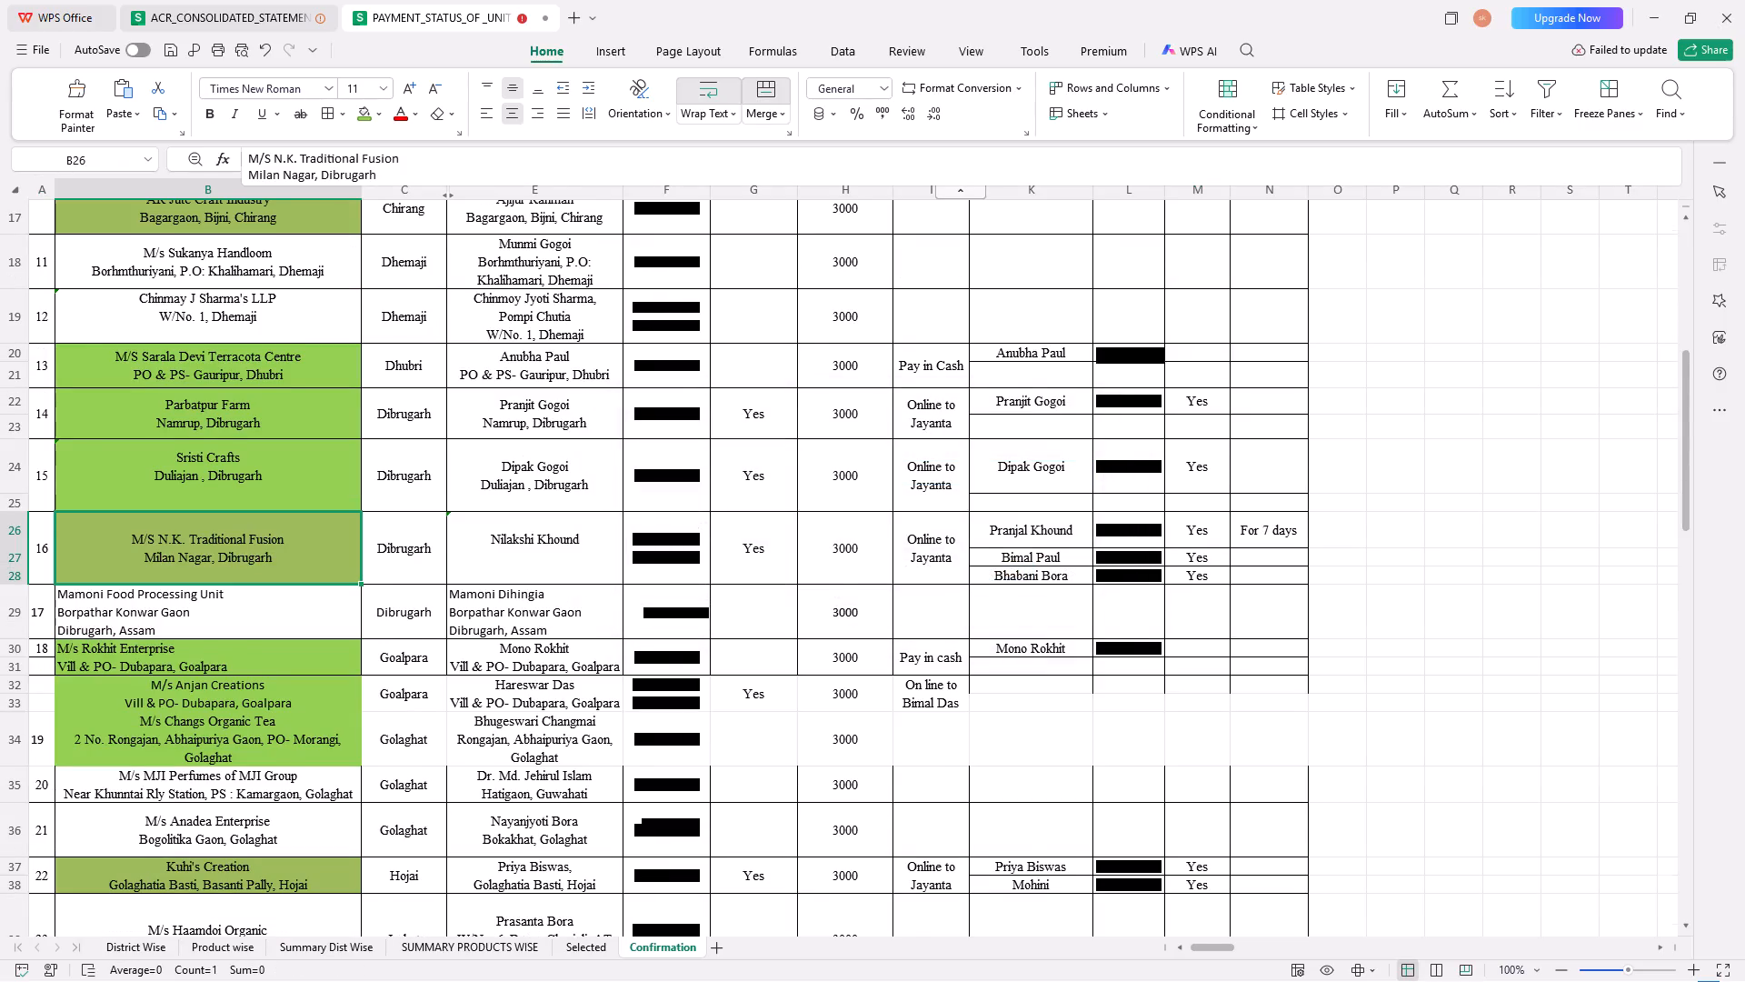
Fill the M/s Changs Organic Tea name cell in row 34 with green.
{"action": "left_click", "coordinate": [157, 805]}
{"action": "left_click", "coordinate": [154, 787]}
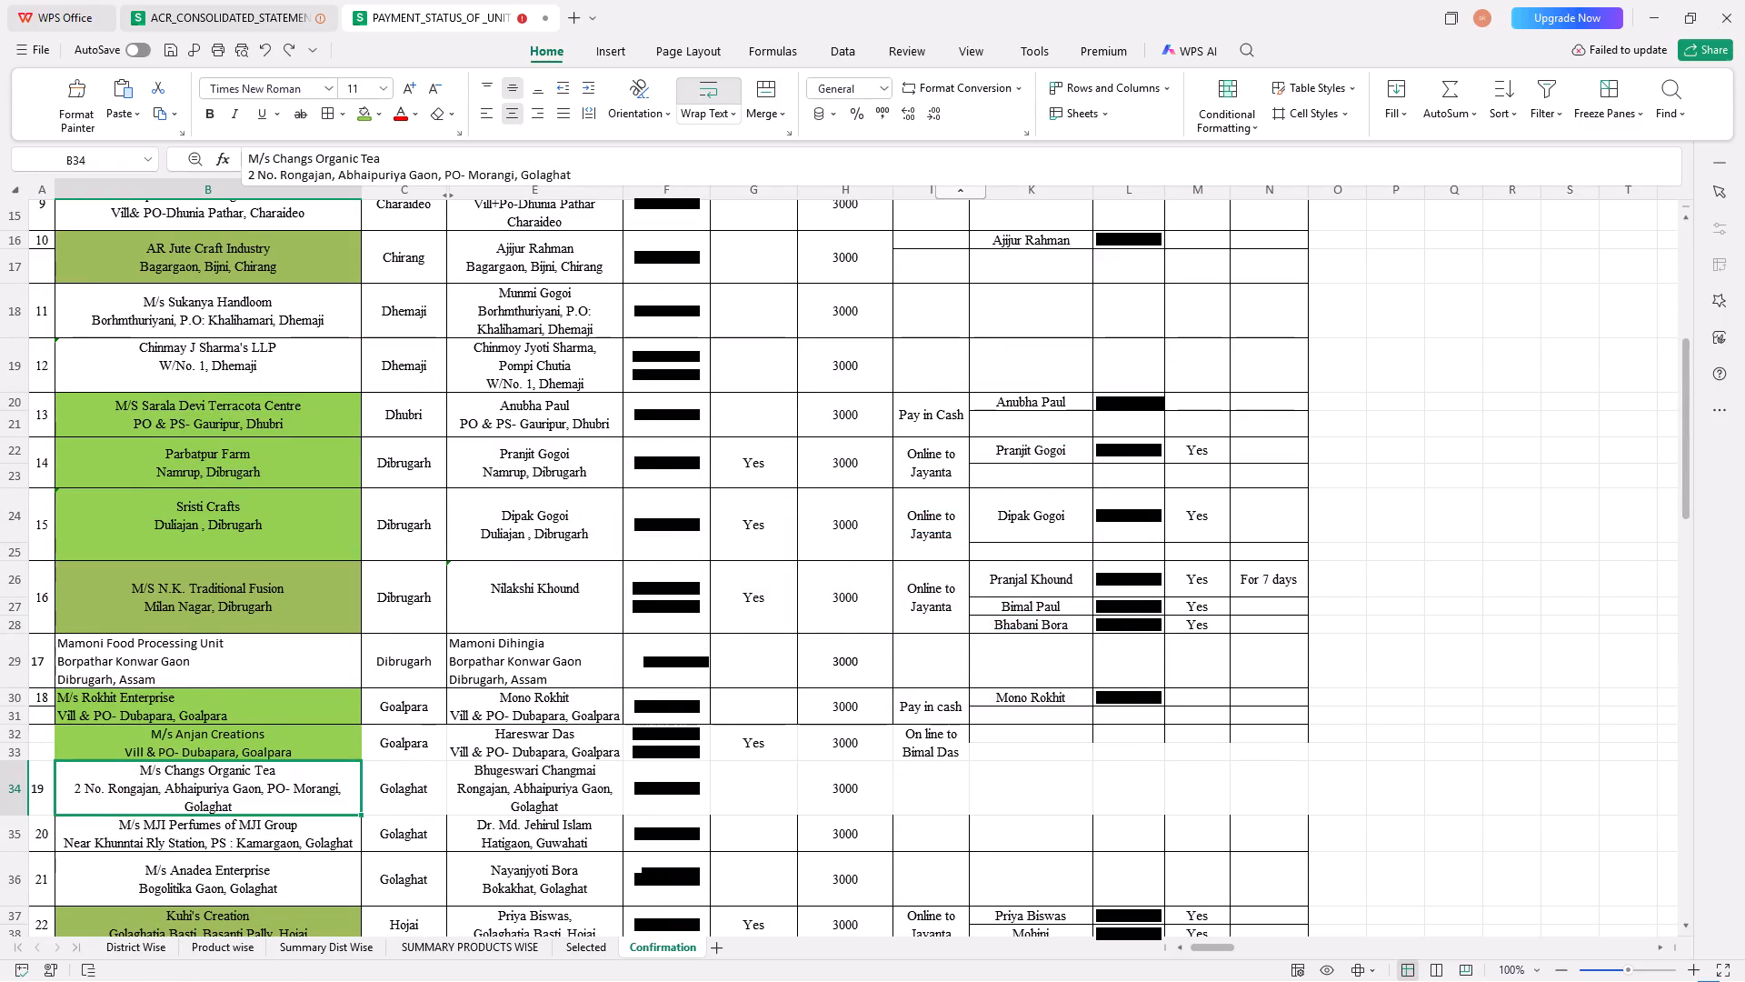
{"action": "left_click", "coordinate": [362, 108]}
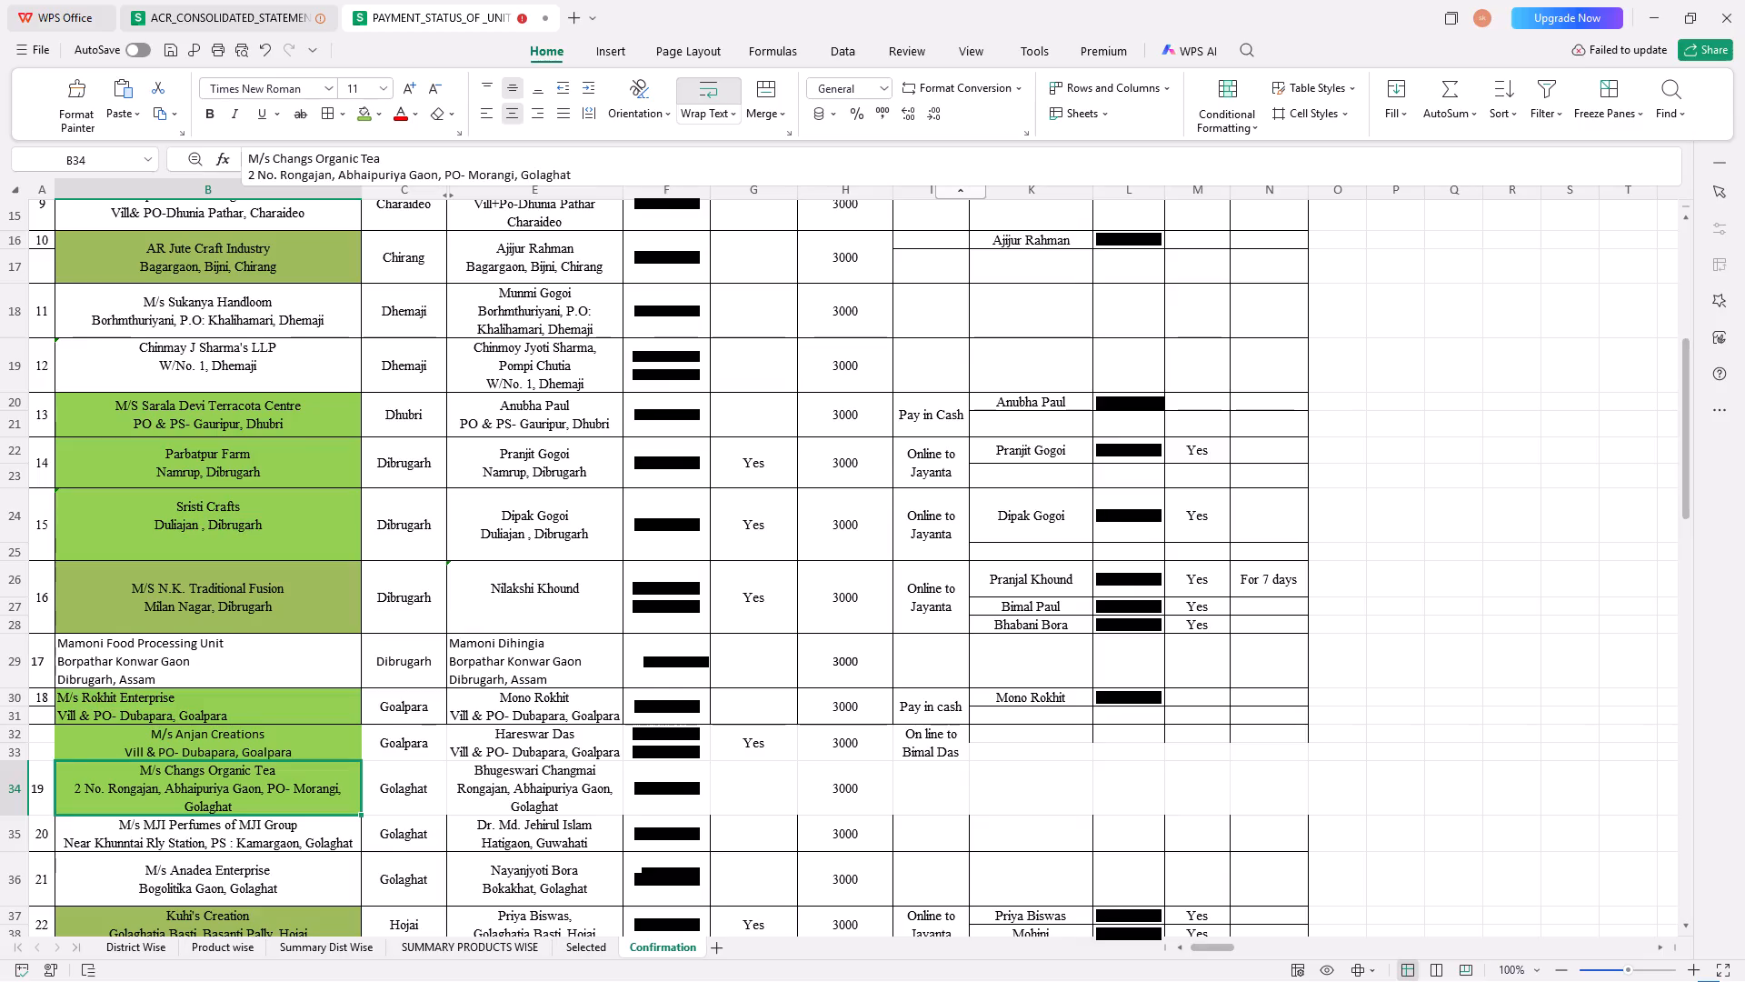
Insert one row below the M/s Changs Organic Tea row.
{"action": "left_click", "coordinate": [186, 792]}
{"action": "left_click", "coordinate": [414, 783]}
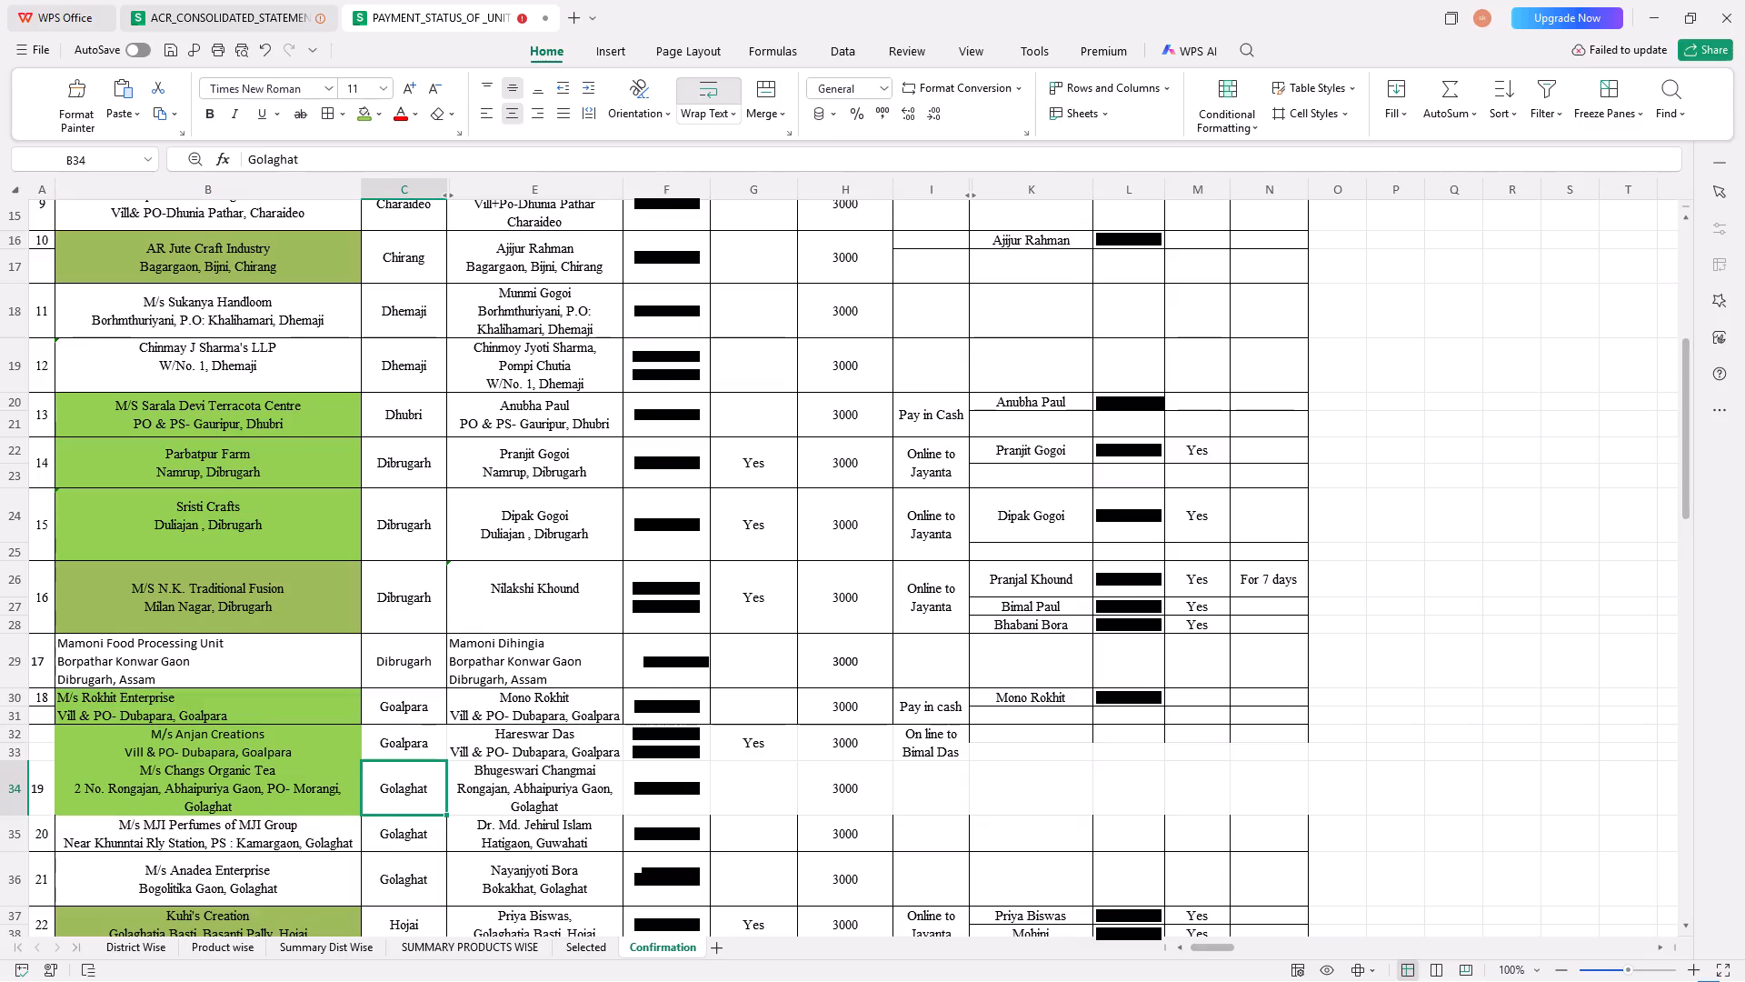
{"action": "left_click", "coordinate": [19, 795]}
{"action": "right_click", "coordinate": [18, 794]}
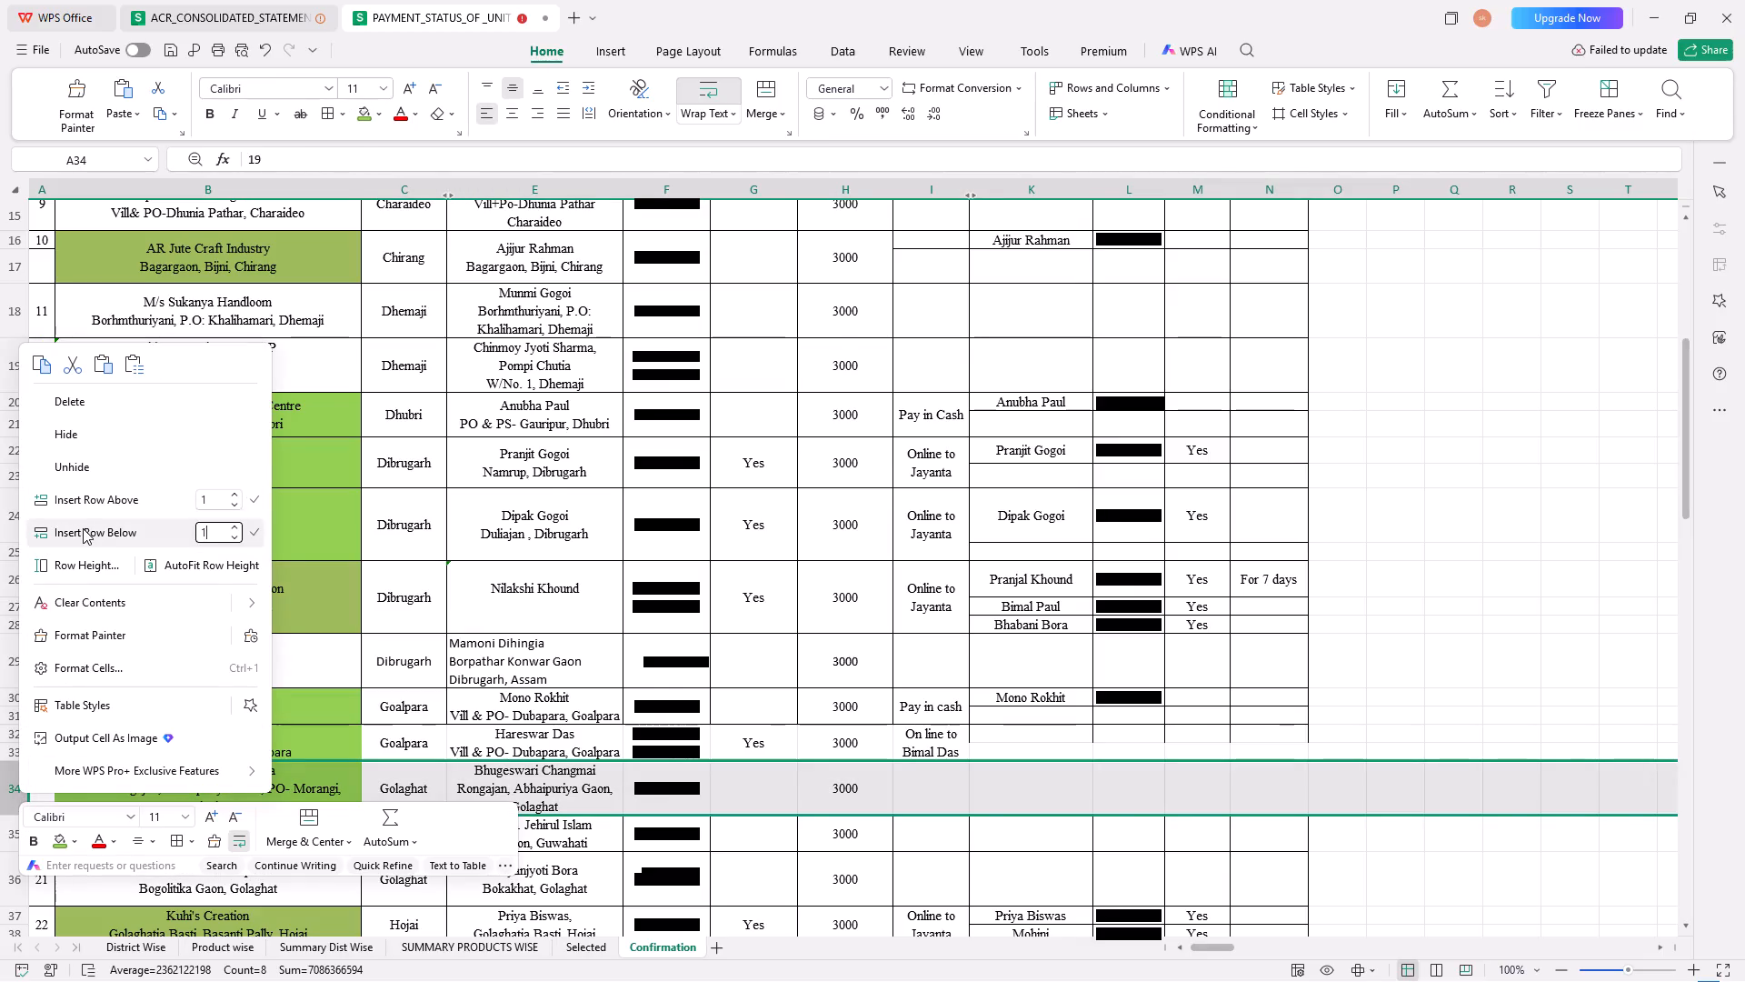
{"action": "left_click", "coordinate": [83, 528]}
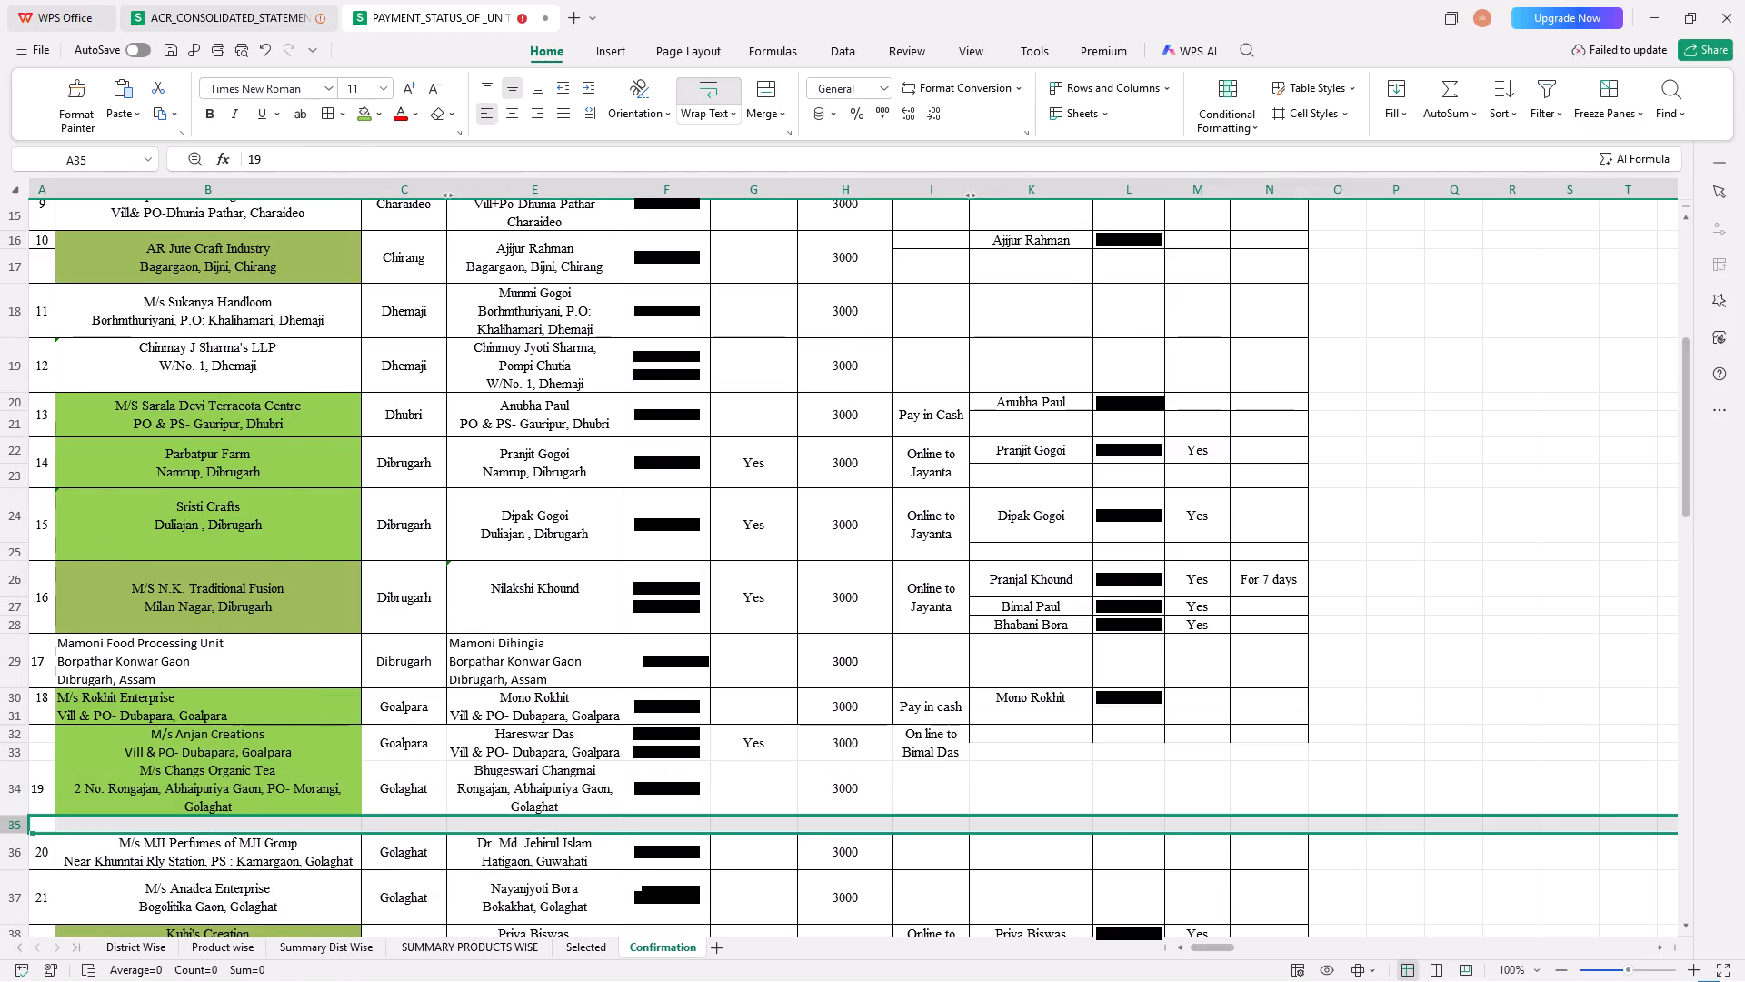
Copy only the proprietor's name from the M/s Changs Organic Tea row into its Payment Status cell, I34.
{"action": "left_click", "coordinate": [226, 787]}
{"action": "left_click", "coordinate": [413, 775]}
{"action": "left_click", "coordinate": [511, 782]}
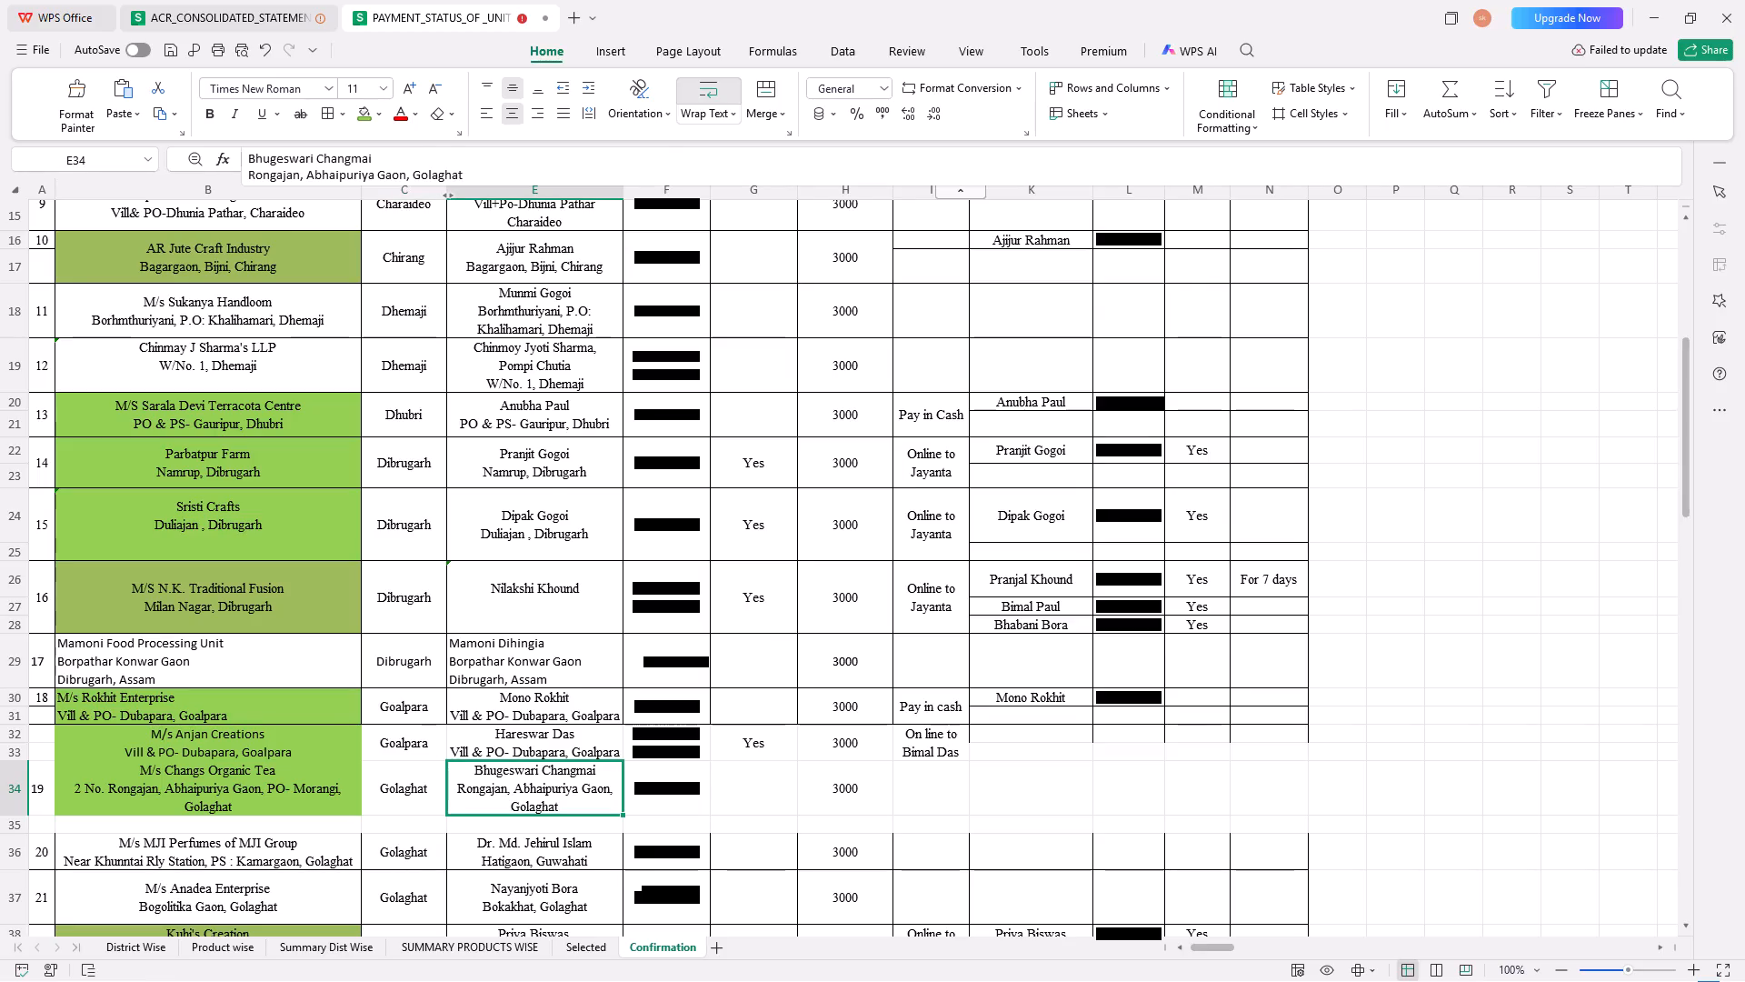
{"action": "triple_click", "coordinate": [598, 770]}
{"action": "left_click_drag", "start_coordinate": [598, 770], "coordinate": [484, 767]}
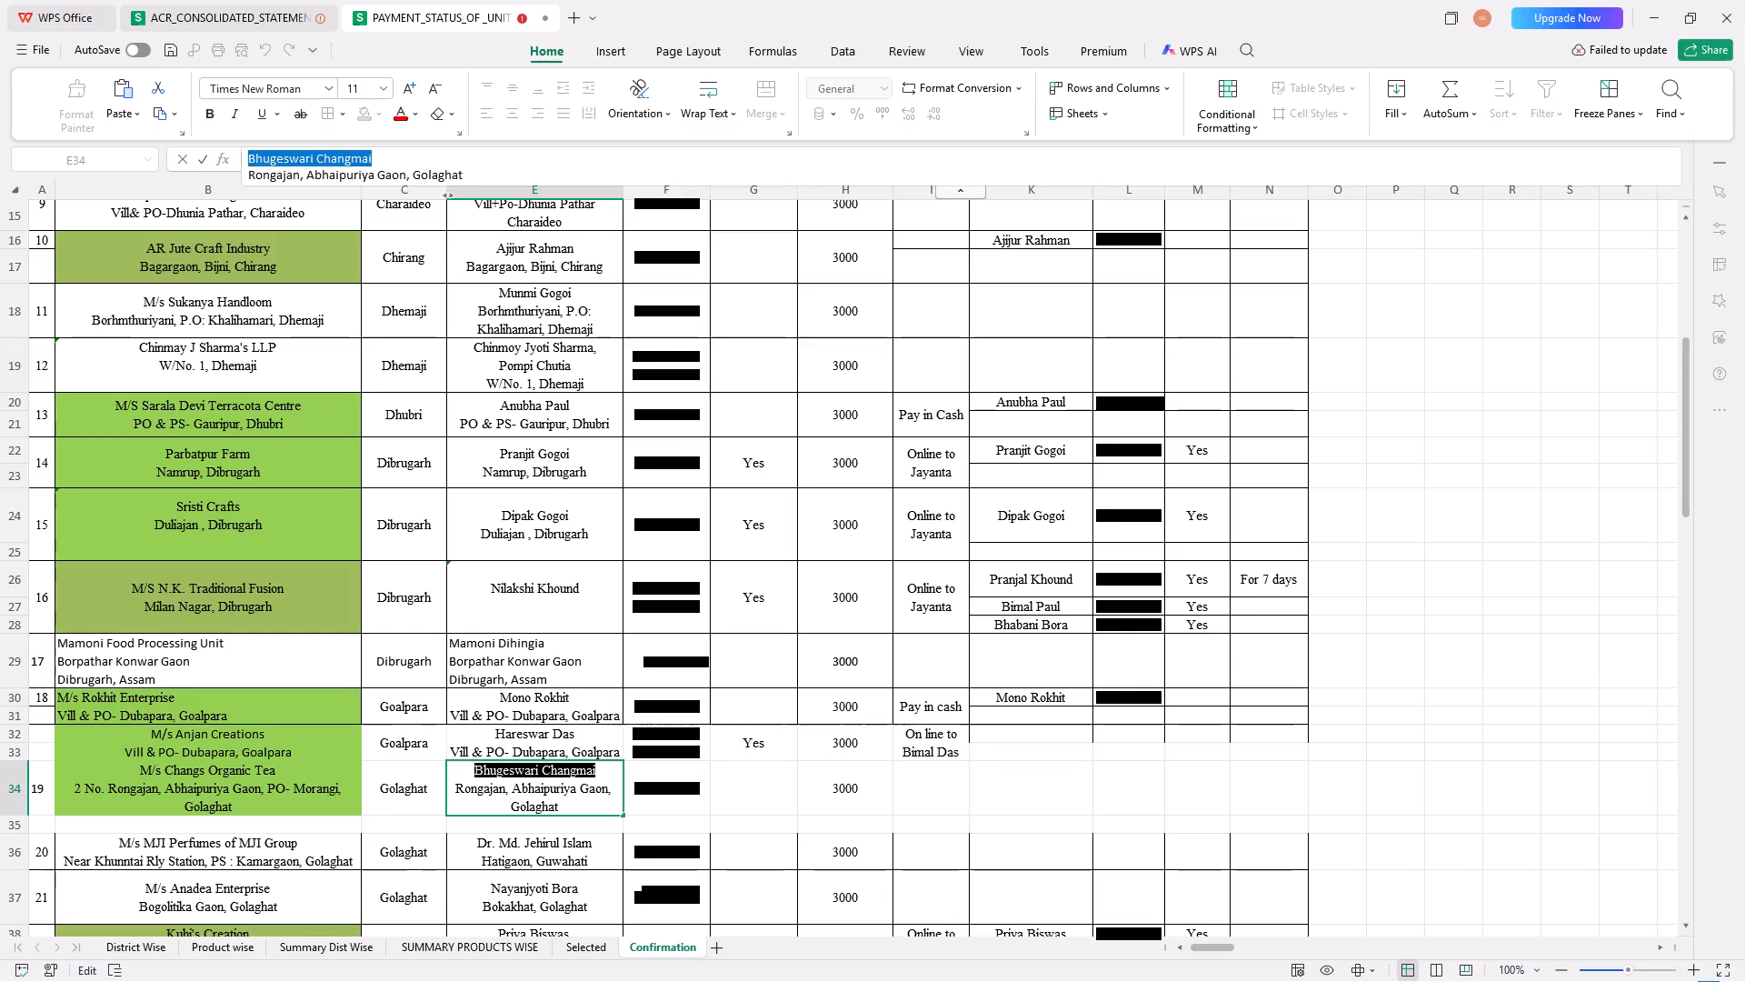
{"action": "key", "text": "ctrl+c"}
{"action": "left_click", "coordinate": [860, 781]}
{"action": "left_click", "coordinate": [916, 781]}
{"action": "double_click", "coordinate": [916, 781]}
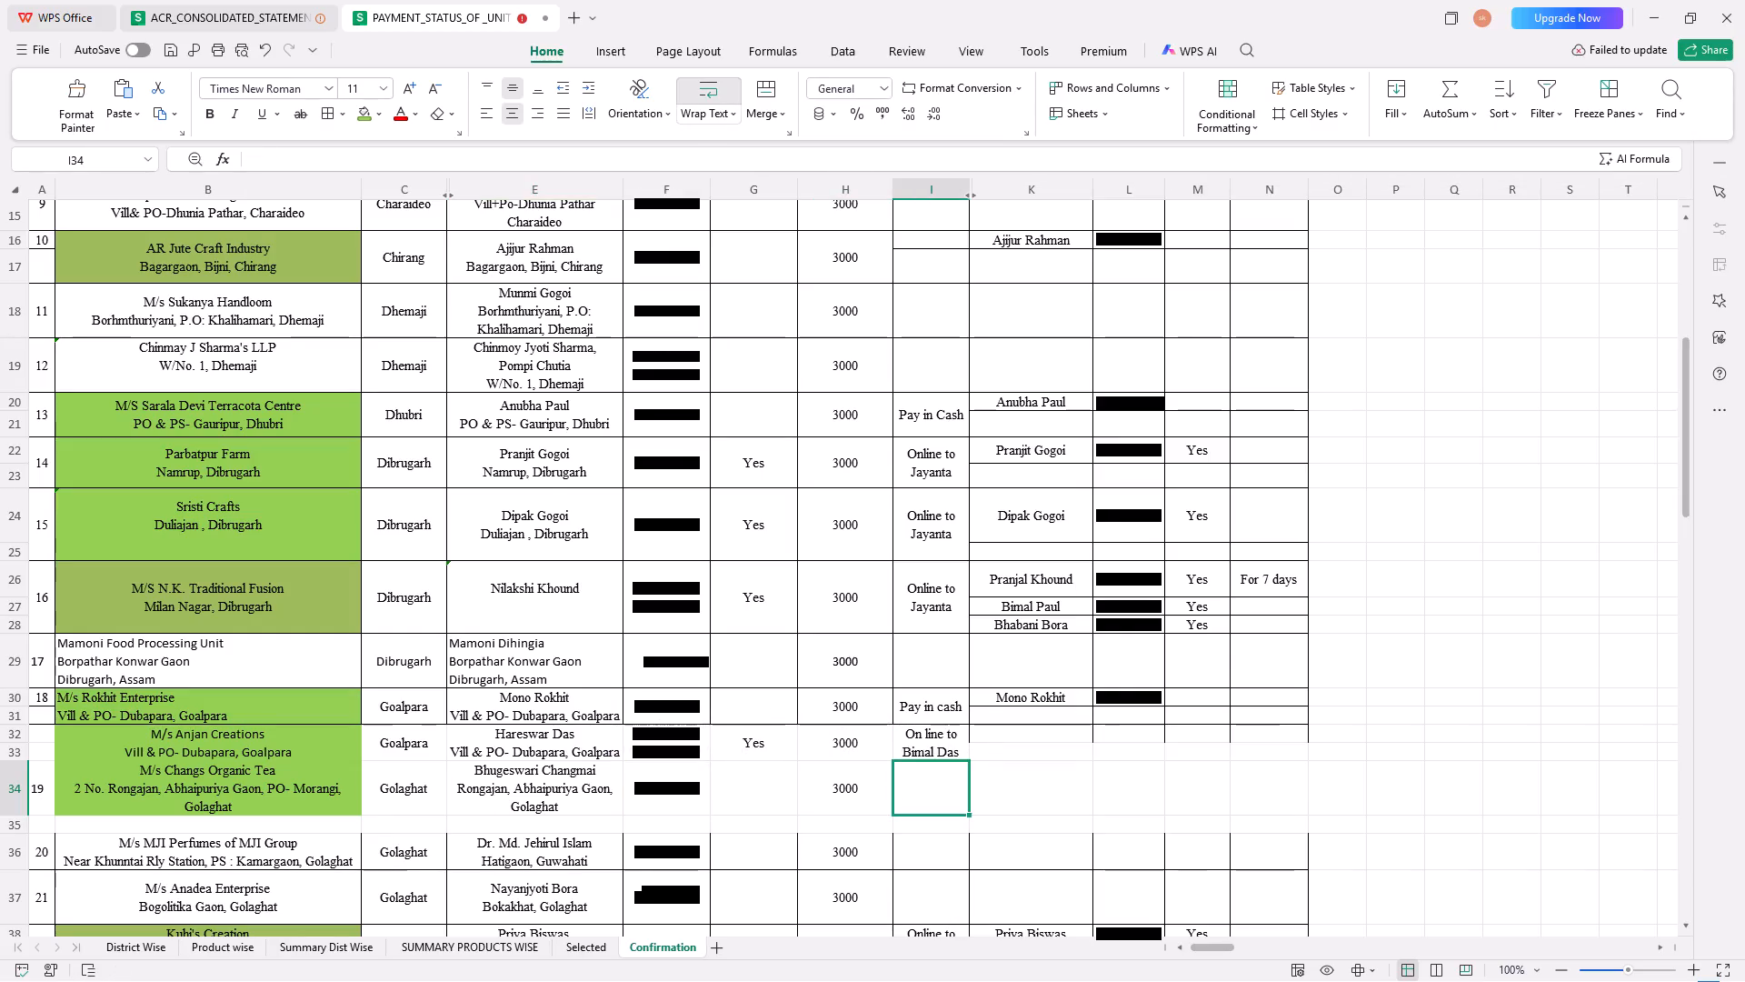
{"action": "key", "text": "ctrl+v"}
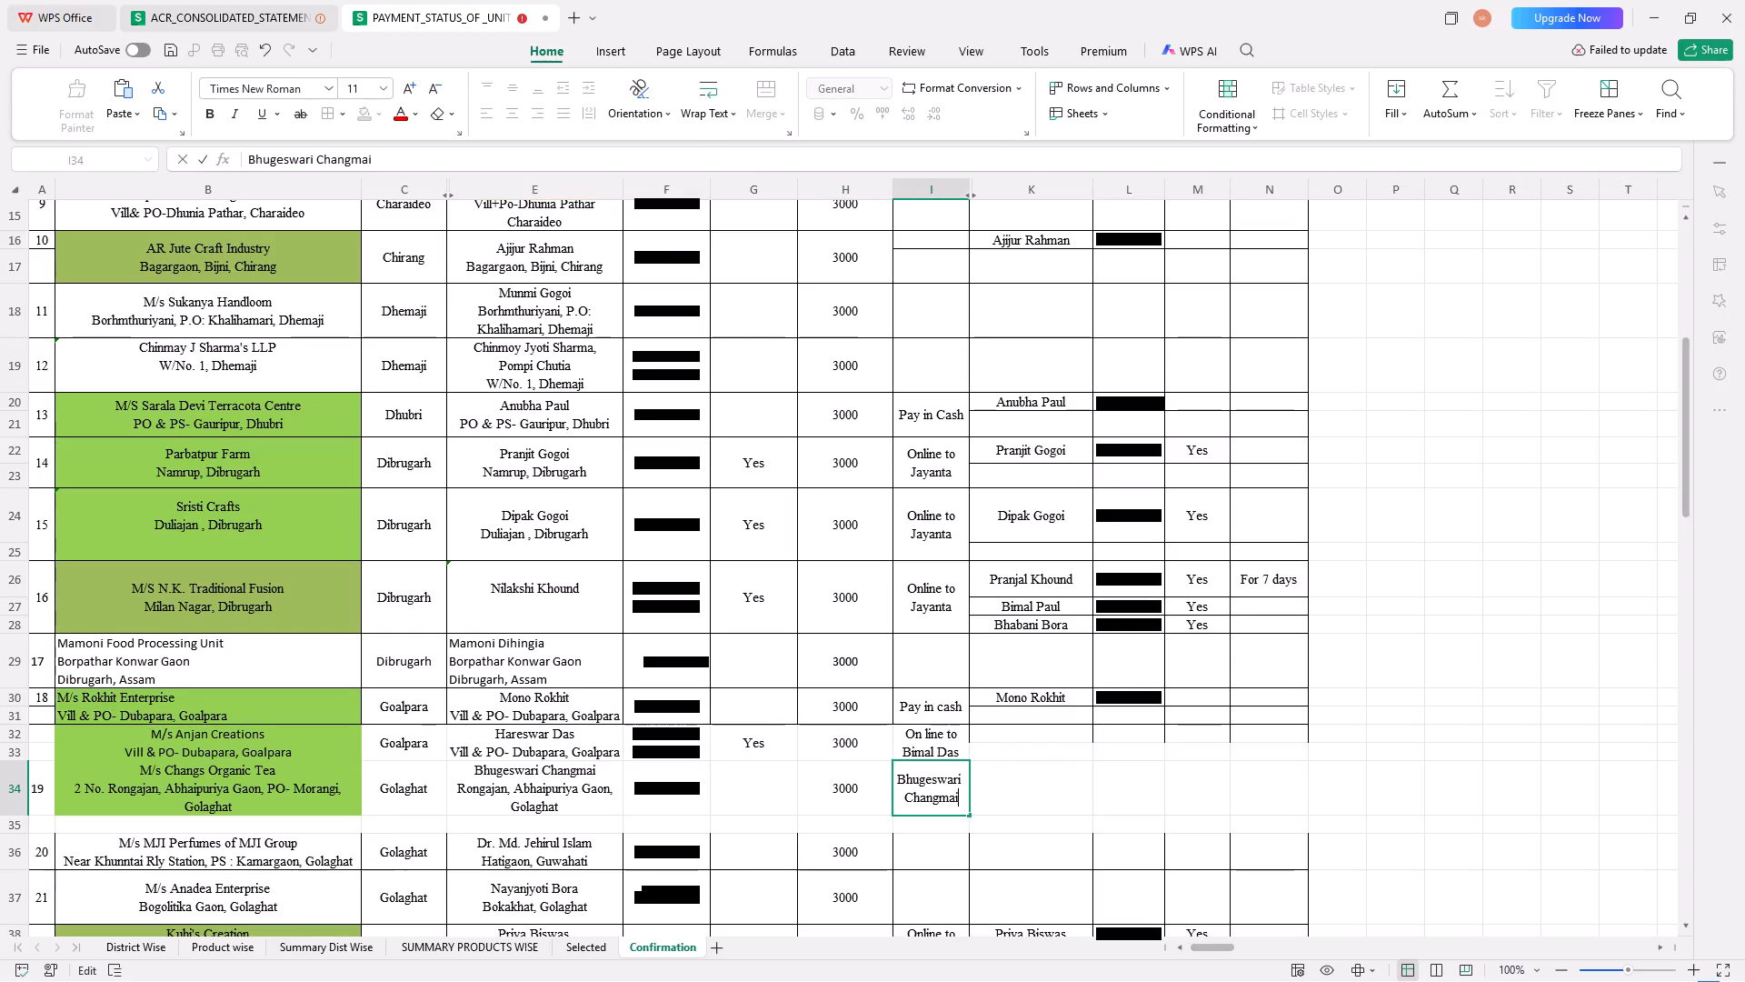
Copy the proprietor's contact number in row 34 into the Name of Representatives cell, K34.
{"action": "triple_click", "coordinate": [668, 785]}
{"action": "left_click", "coordinate": [668, 785]}
{"action": "key", "text": "ctrl+c"}
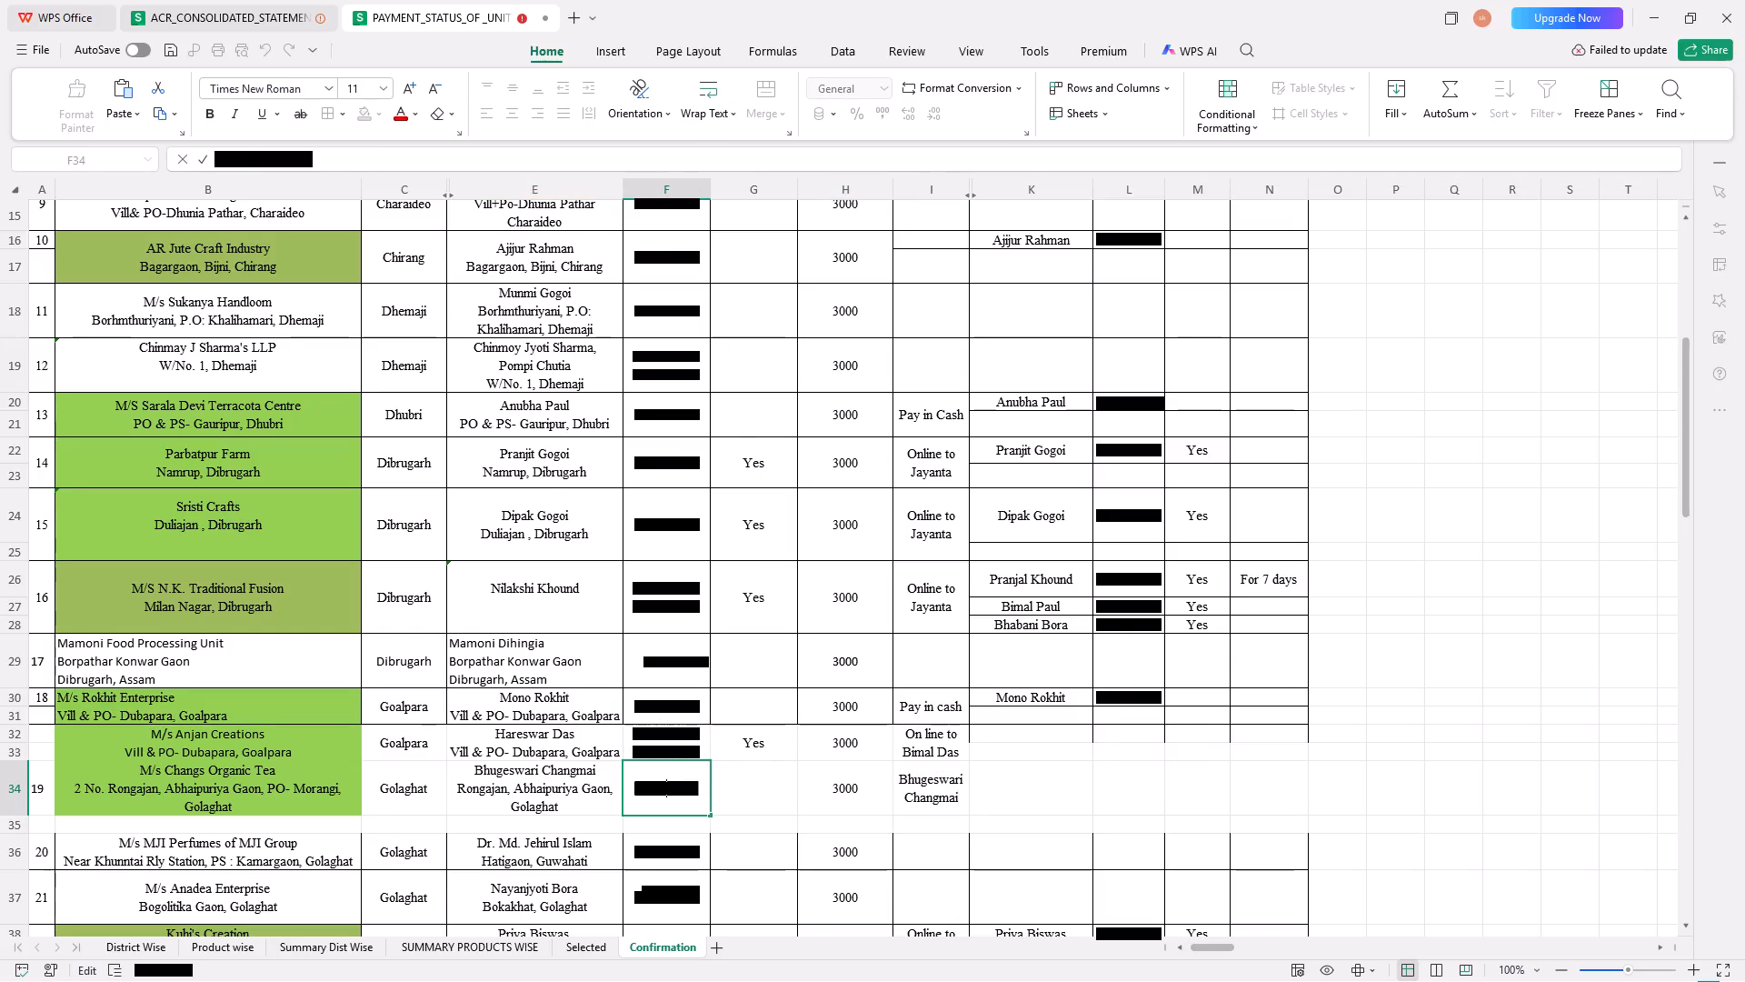
{"action": "left_click", "coordinate": [1032, 778]}
{"action": "key", "text": "ctrl+v"}
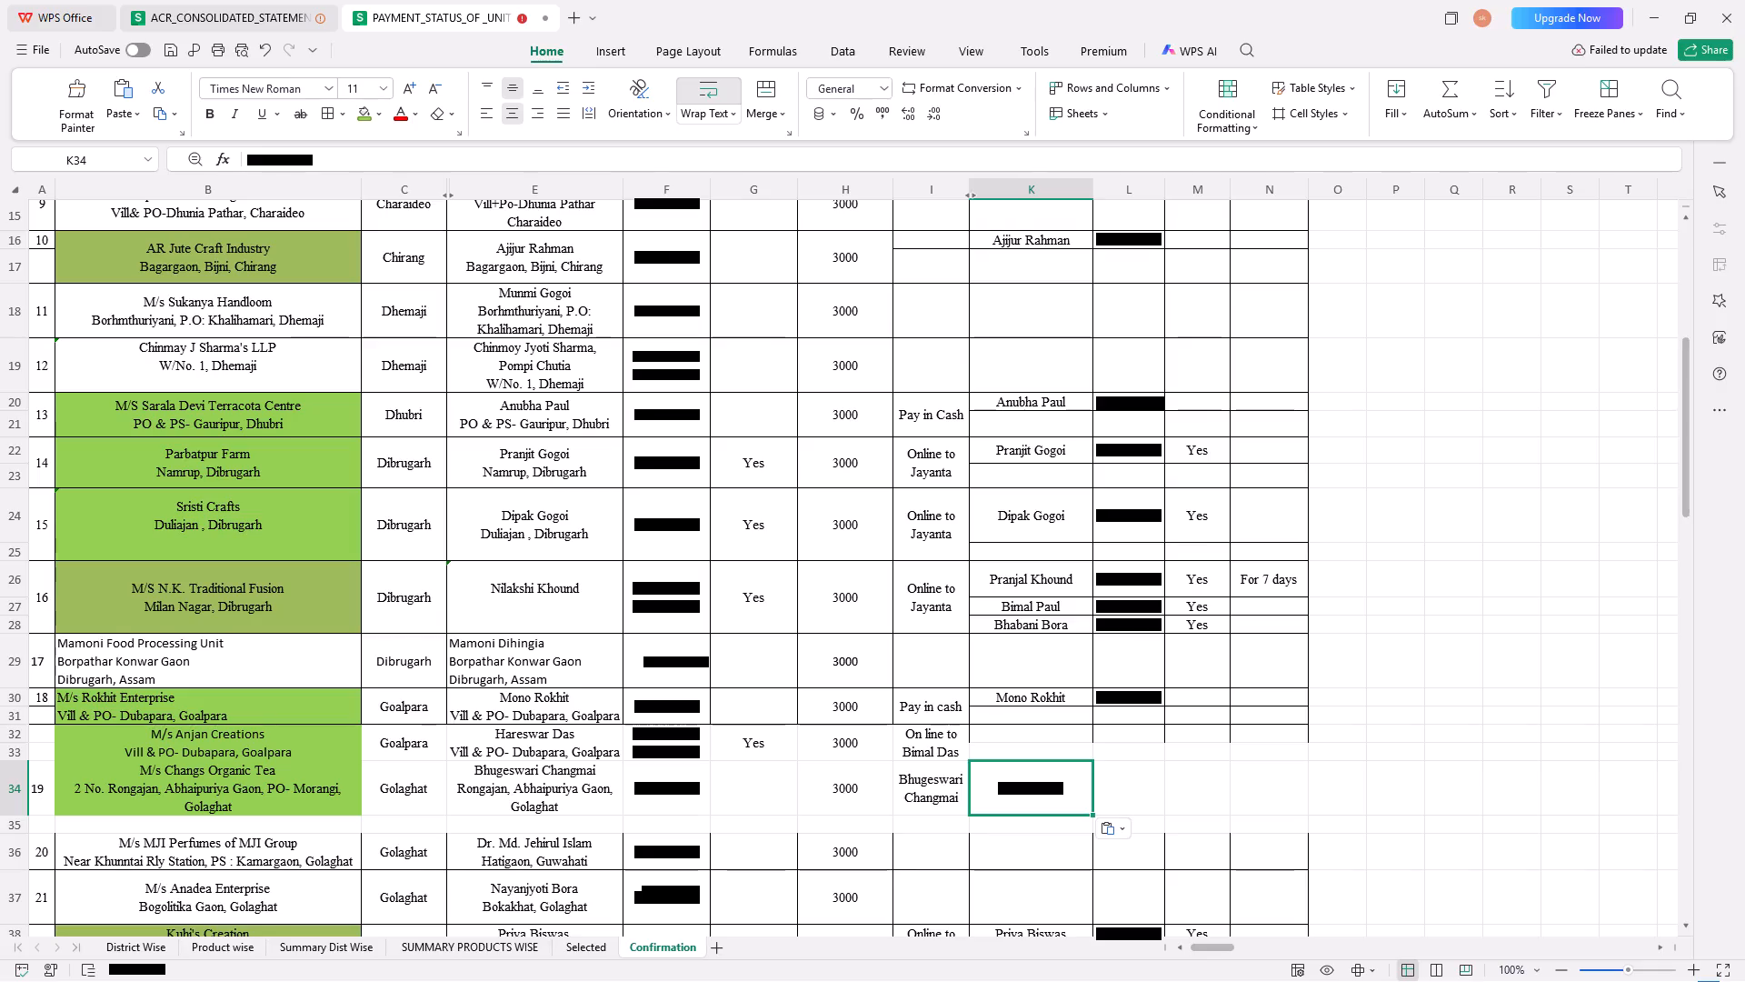
Enter the second representative's name in cell I35 of the empty row below M/s Changs Organic Tea.
{"action": "left_click", "coordinate": [968, 817]}
{"action": "left_click", "coordinate": [20, 820]}
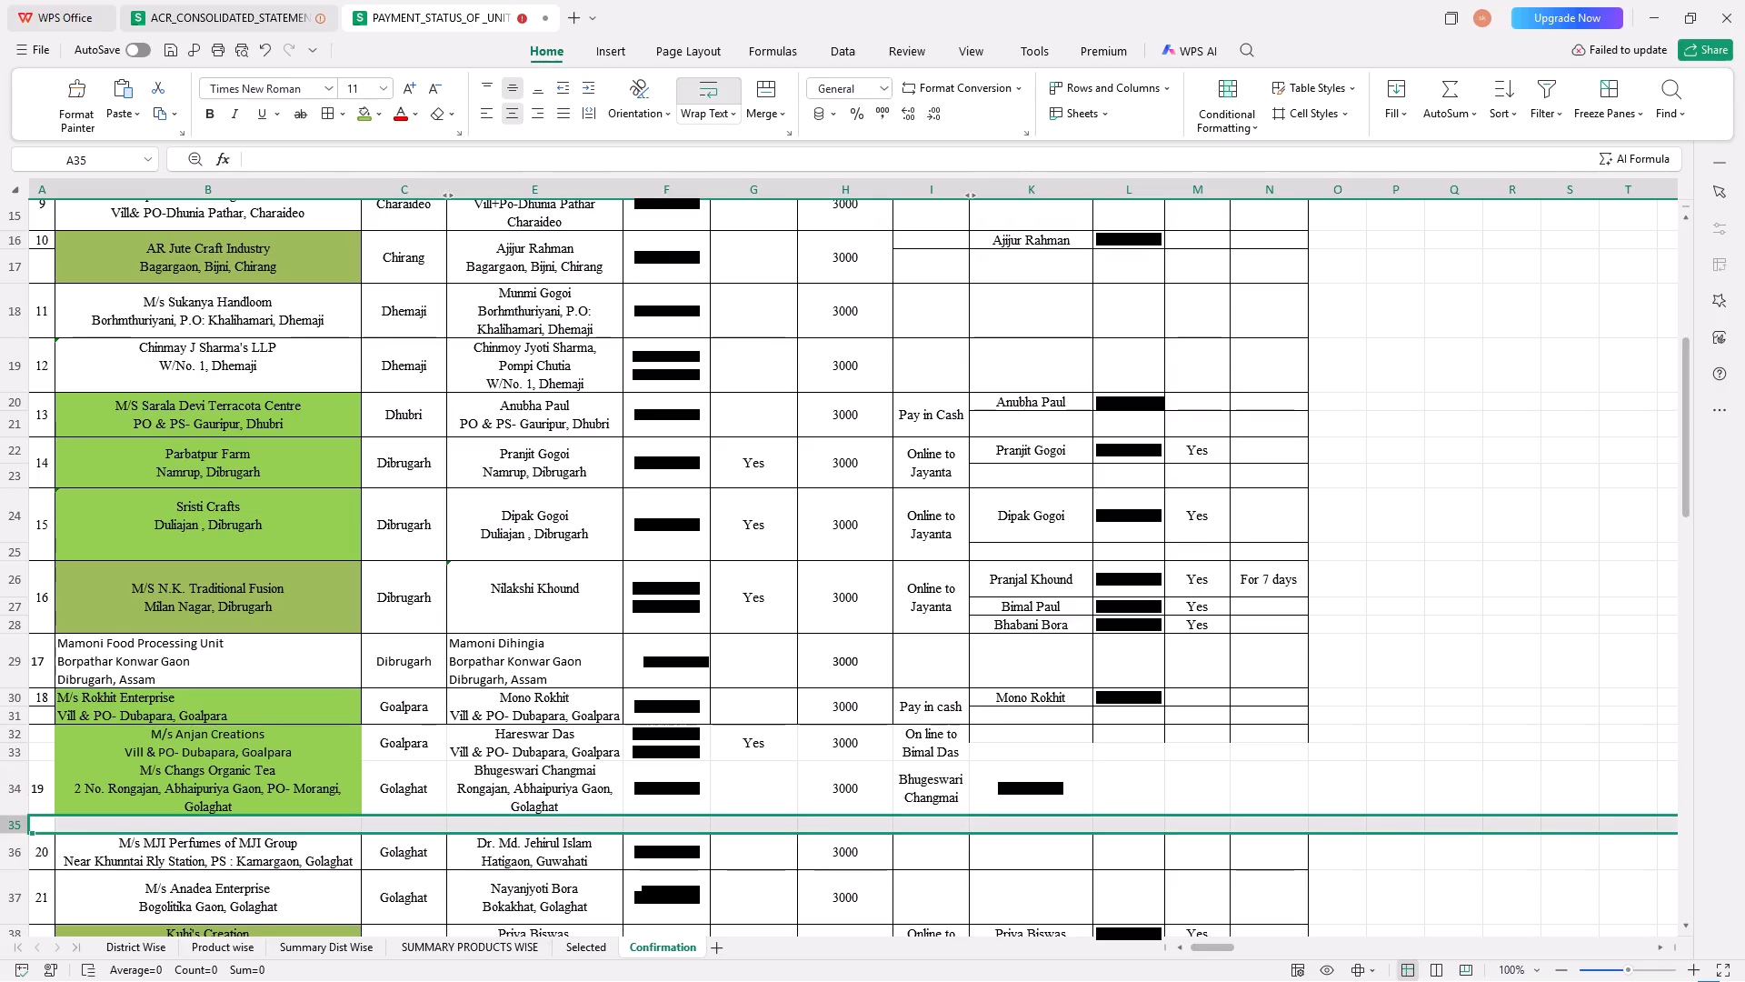
{"action": "left_click", "coordinate": [819, 824]}
{"action": "left_click", "coordinate": [930, 820]}
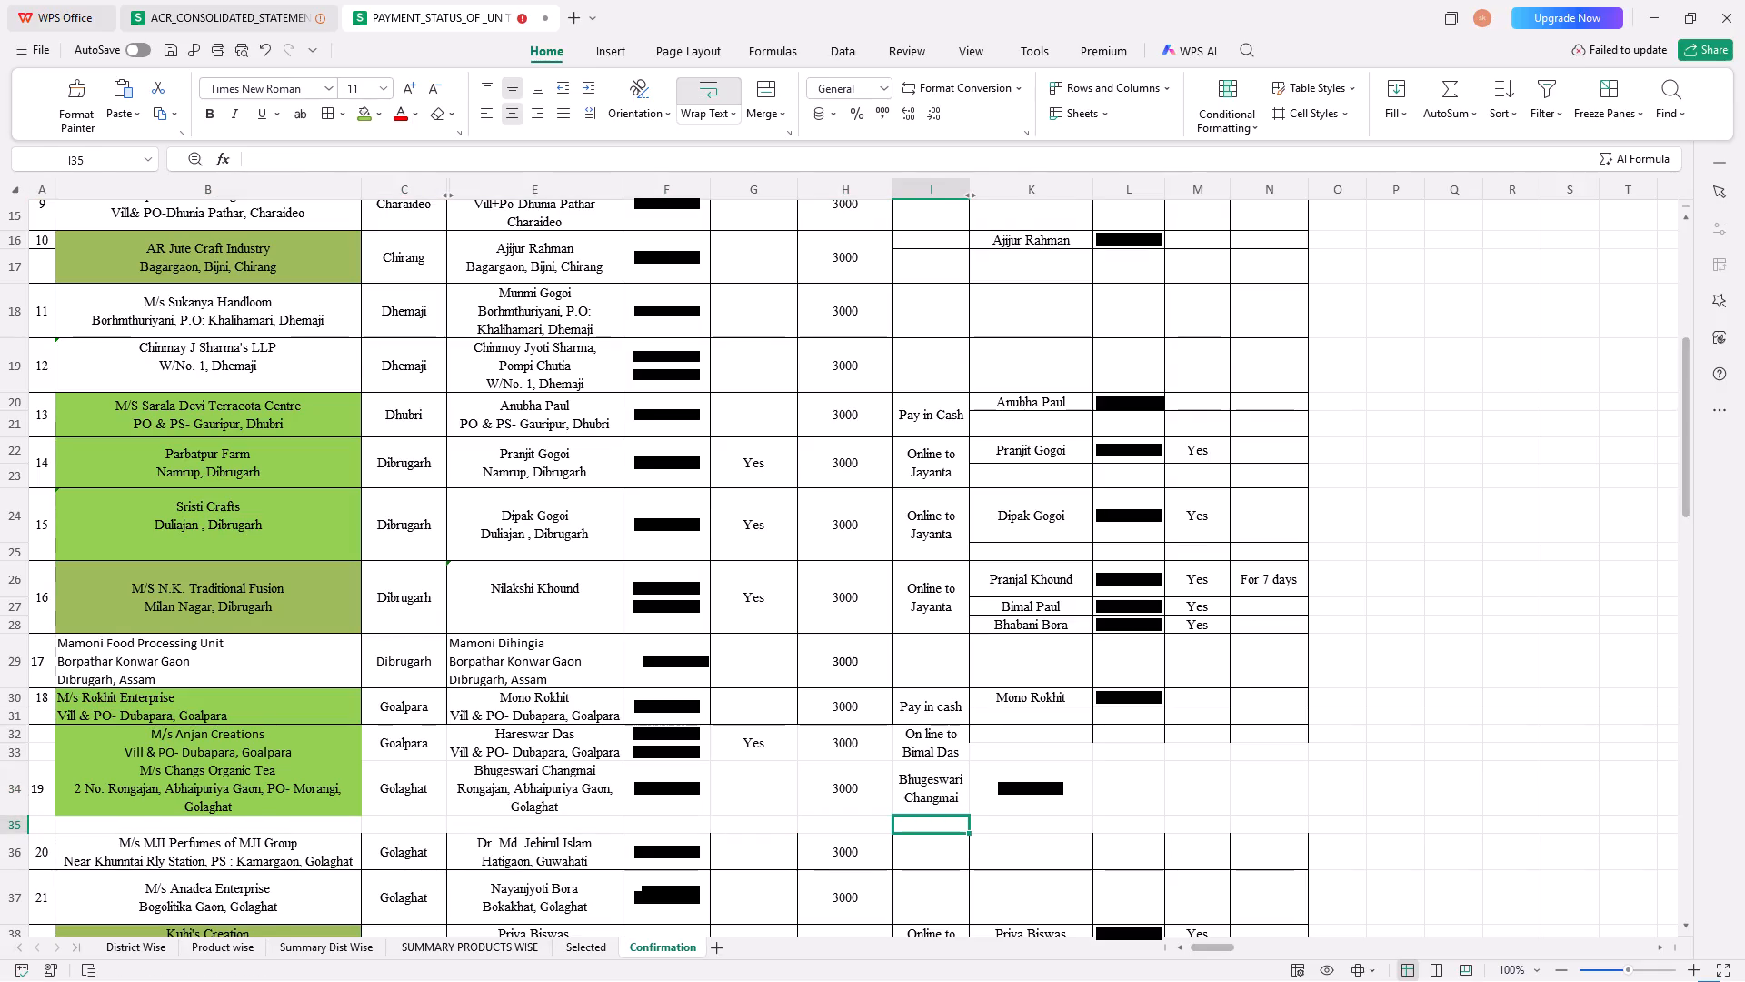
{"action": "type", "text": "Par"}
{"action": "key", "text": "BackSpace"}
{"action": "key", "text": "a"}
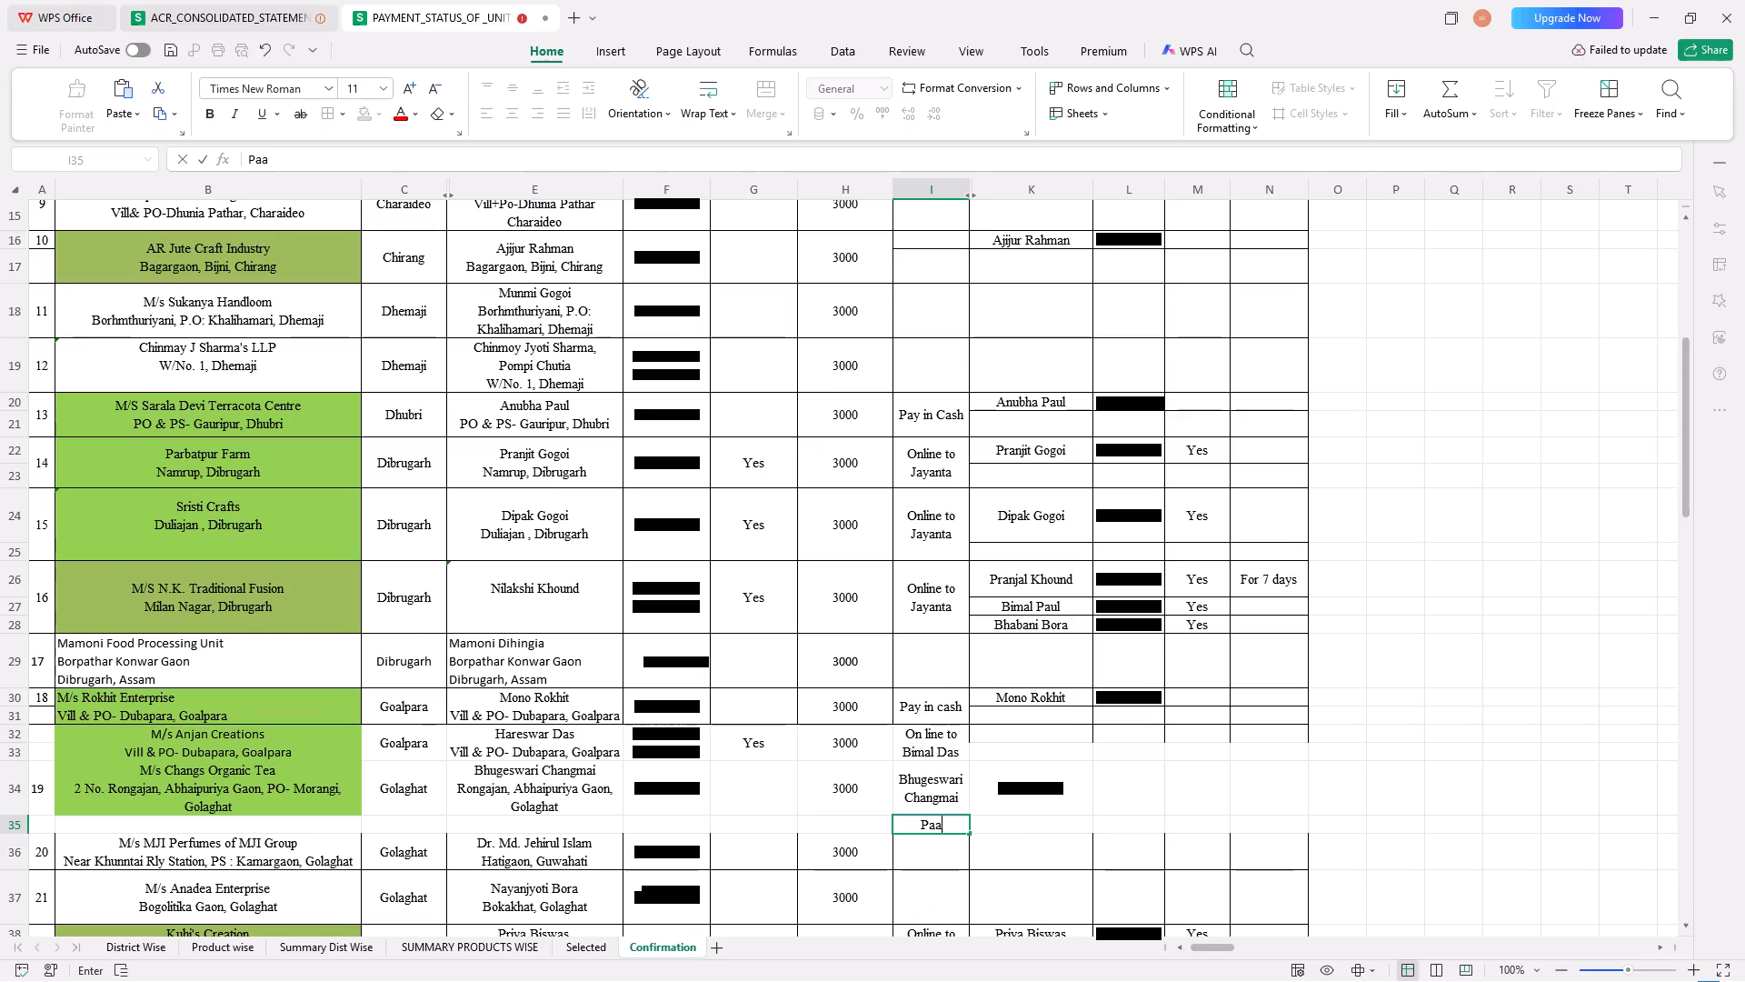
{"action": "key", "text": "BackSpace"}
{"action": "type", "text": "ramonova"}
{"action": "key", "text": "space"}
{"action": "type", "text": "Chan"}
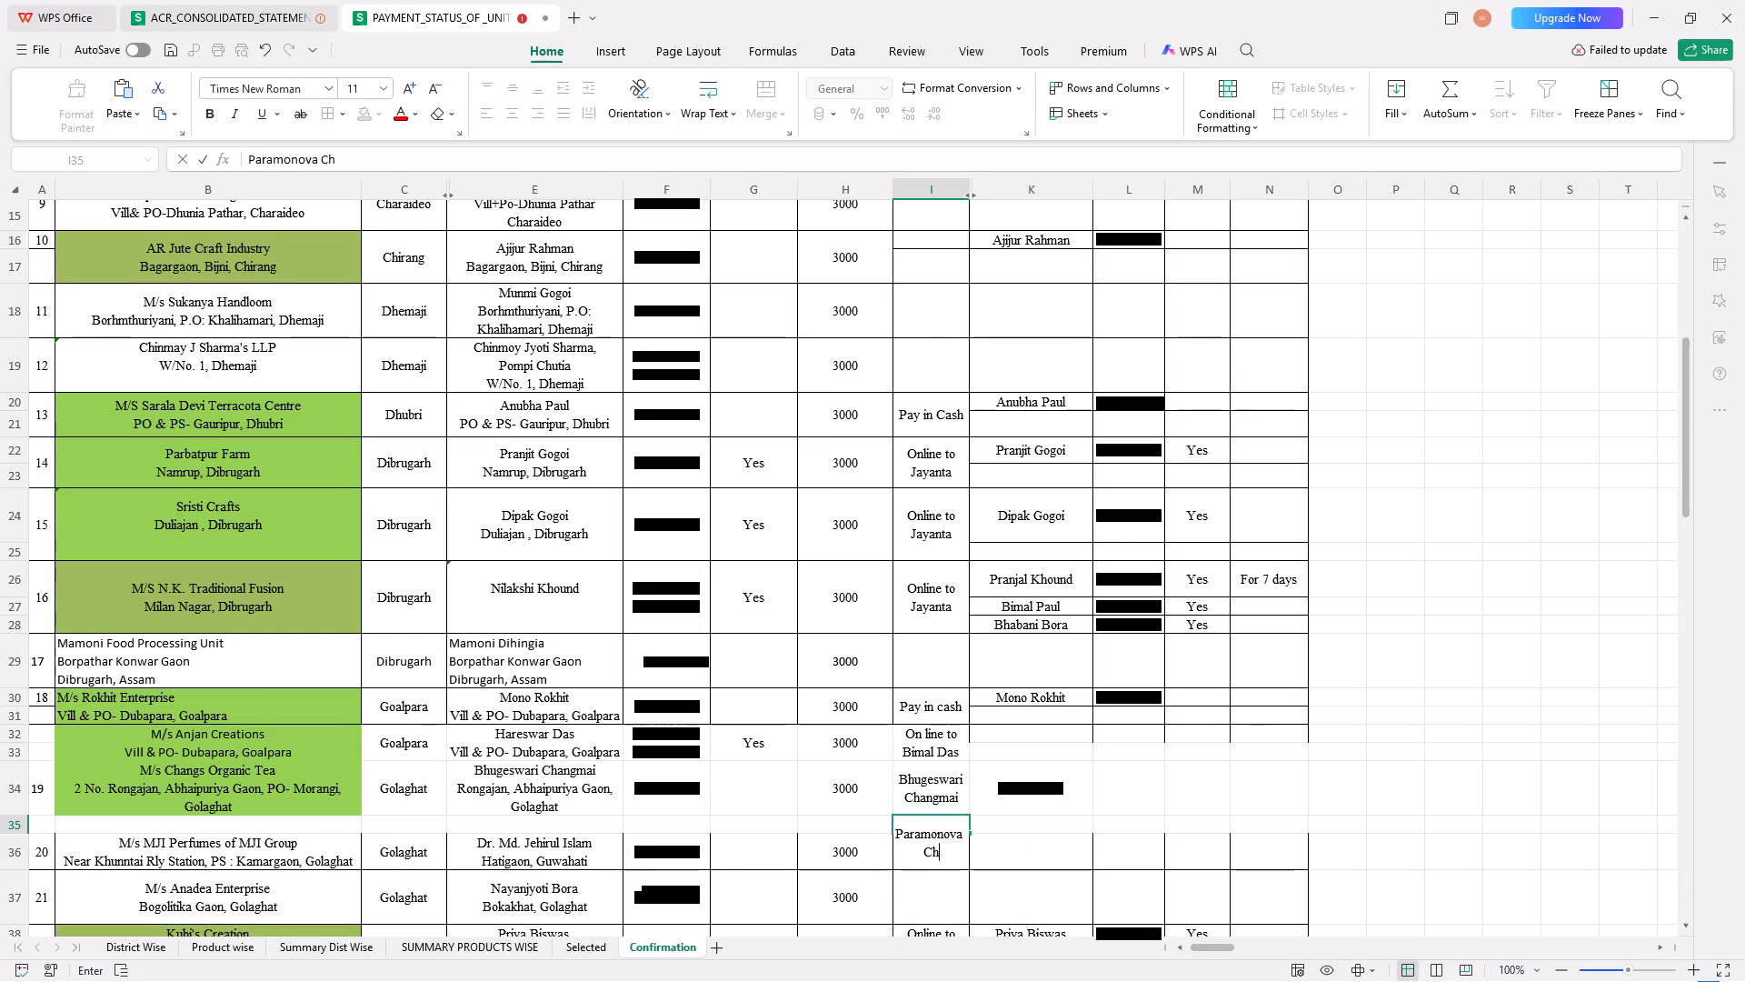
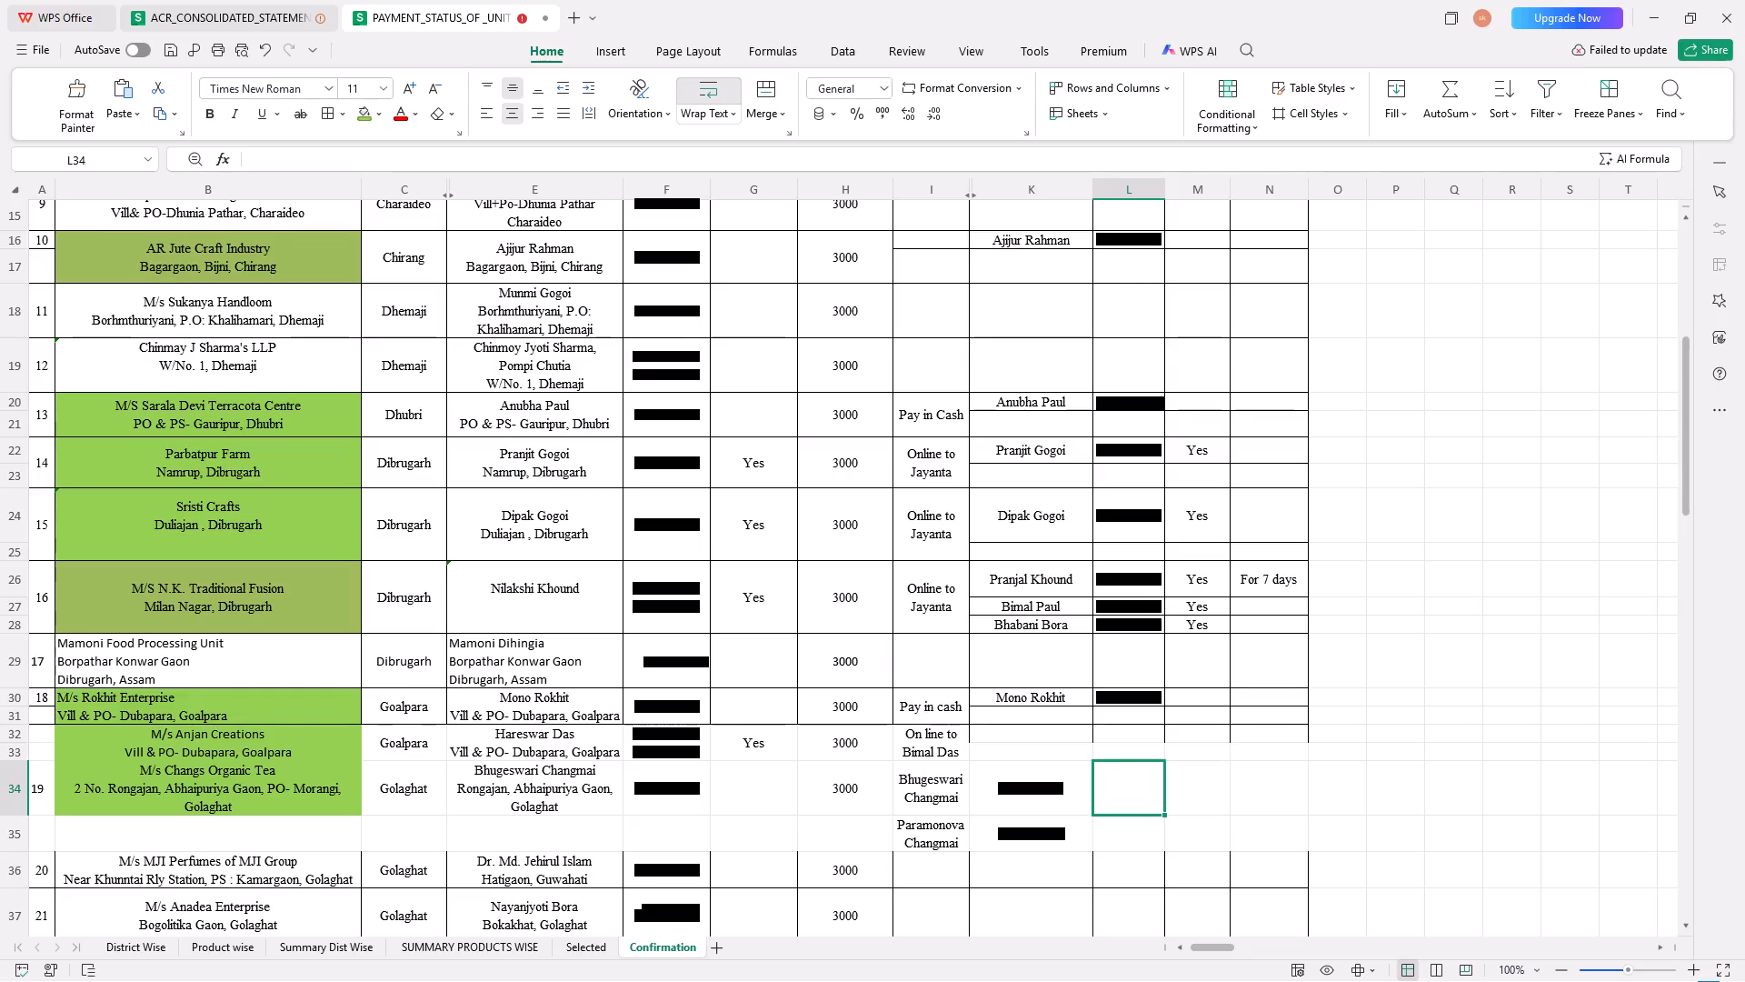
Correct the final digit of the second representative's contact number in K35.
{"action": "double_click", "coordinate": [1040, 834]}
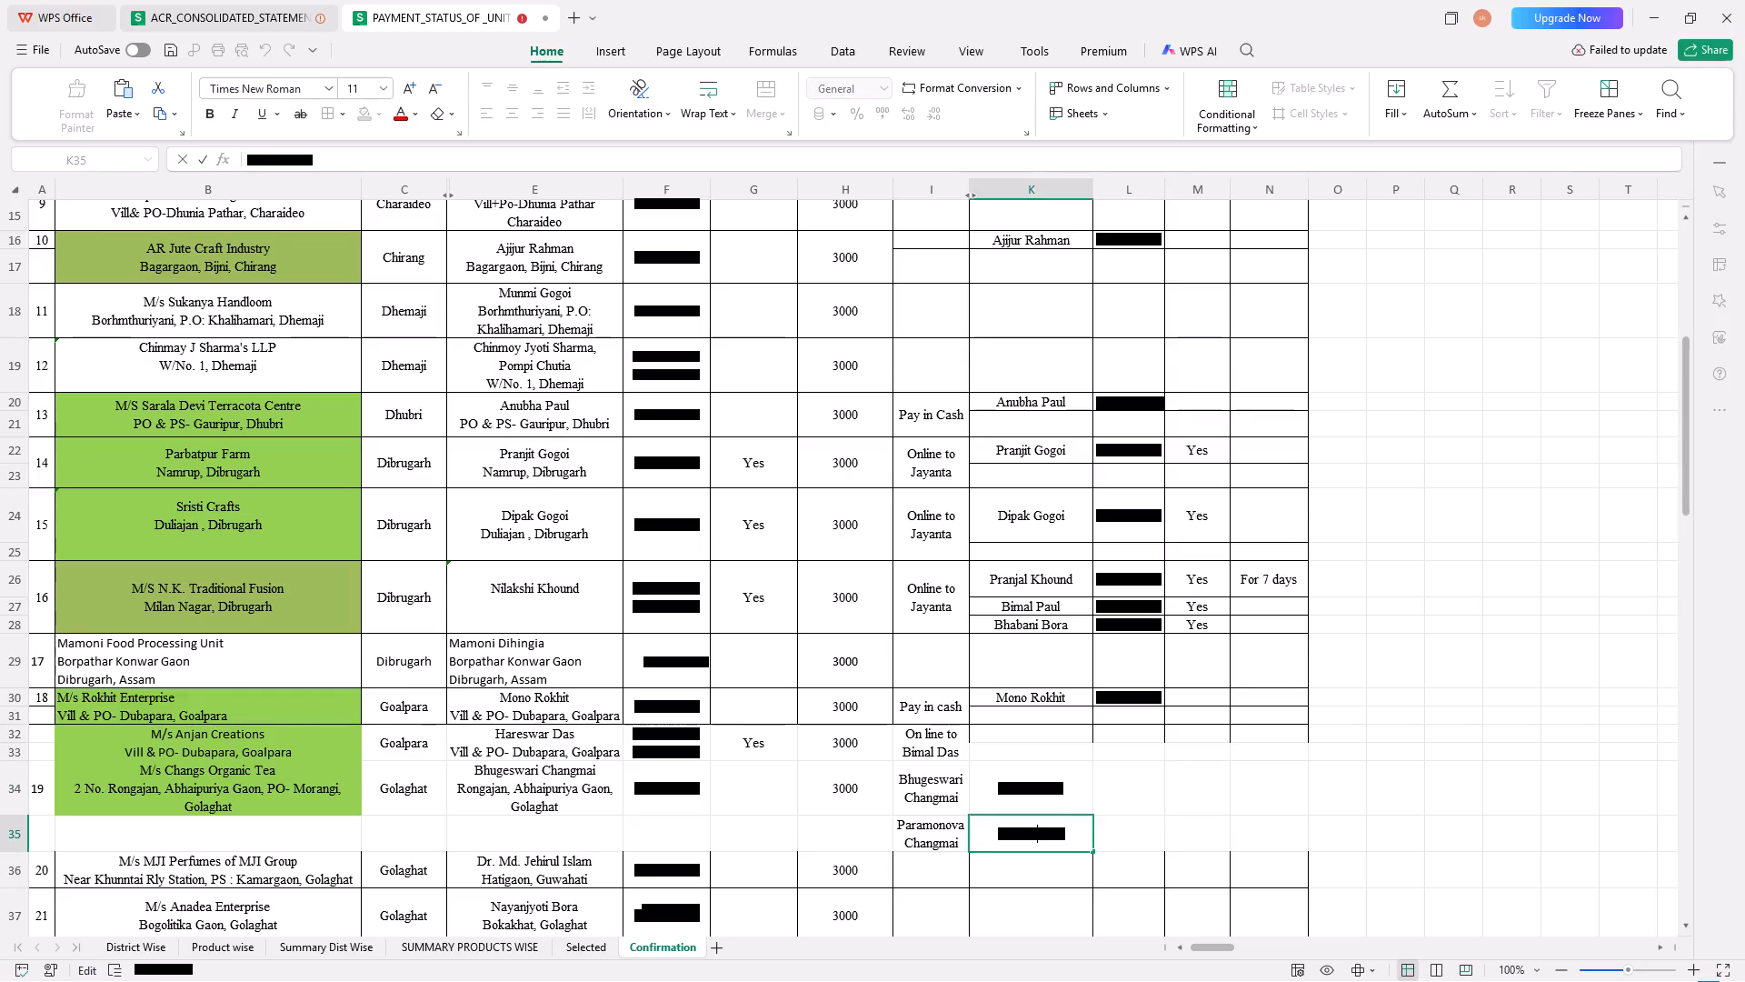
{"action": "key", "text": "BackSpace"}
{"action": "key", "text": "7"}
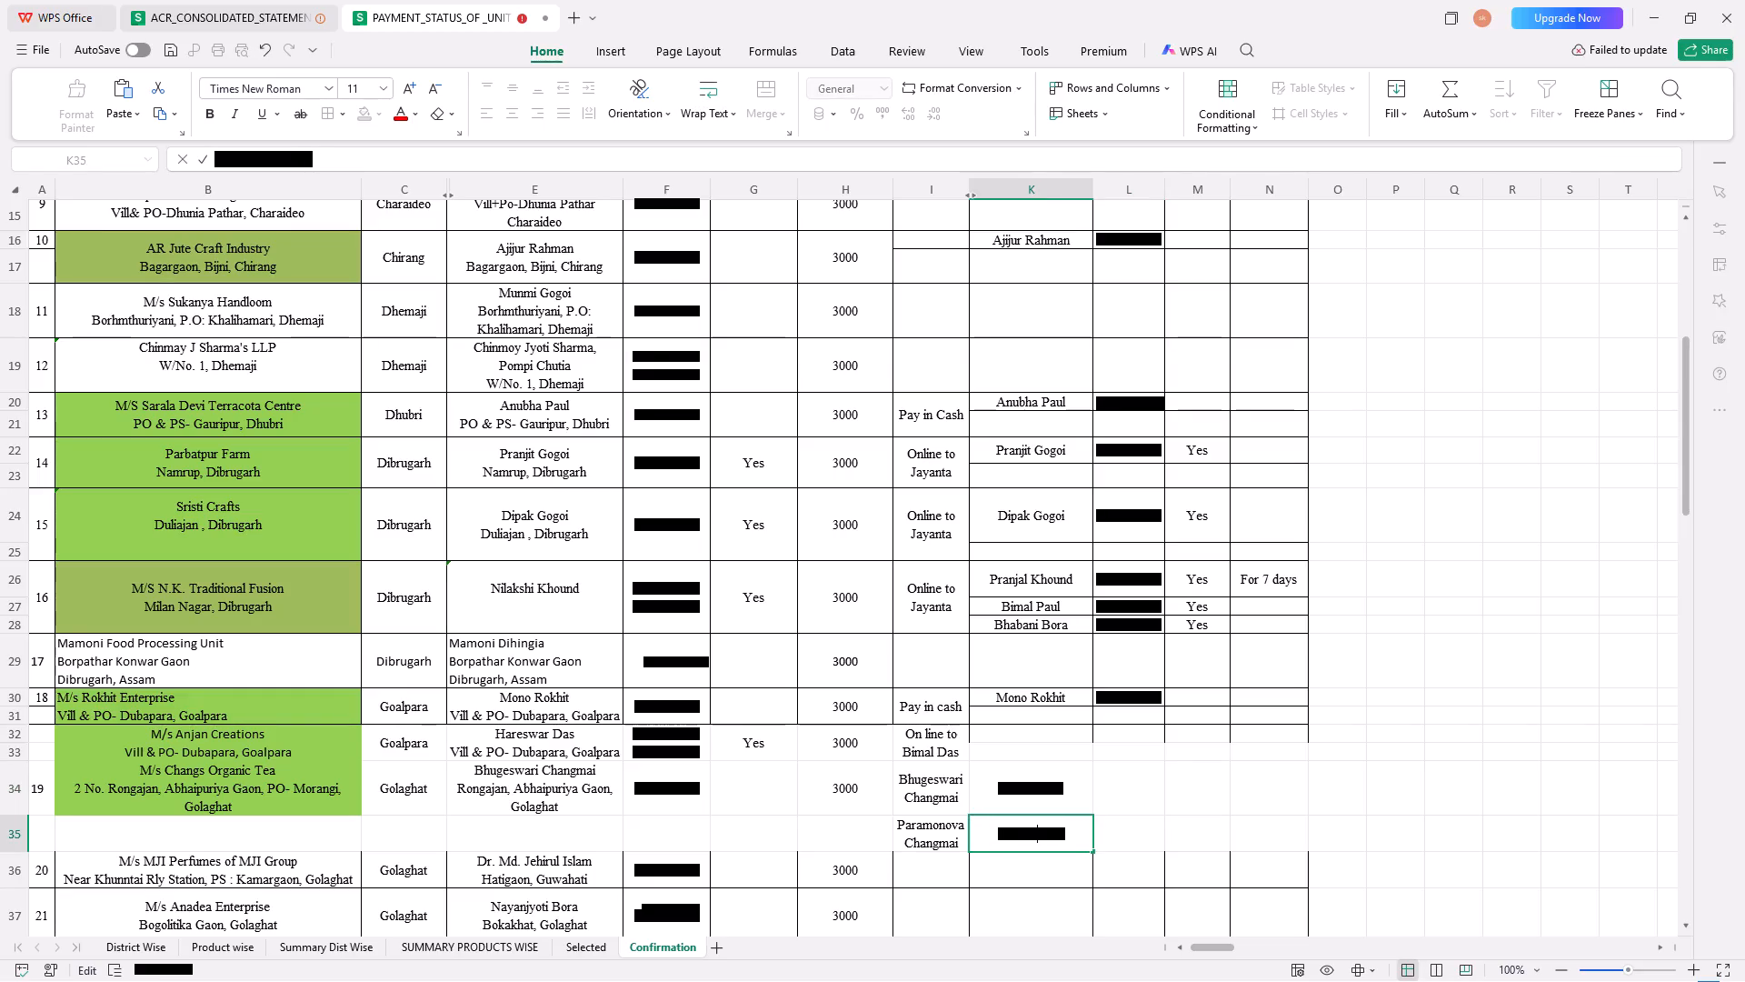
{"action": "left_click", "coordinate": [1120, 820]}
{"action": "left_click", "coordinate": [1048, 832]}
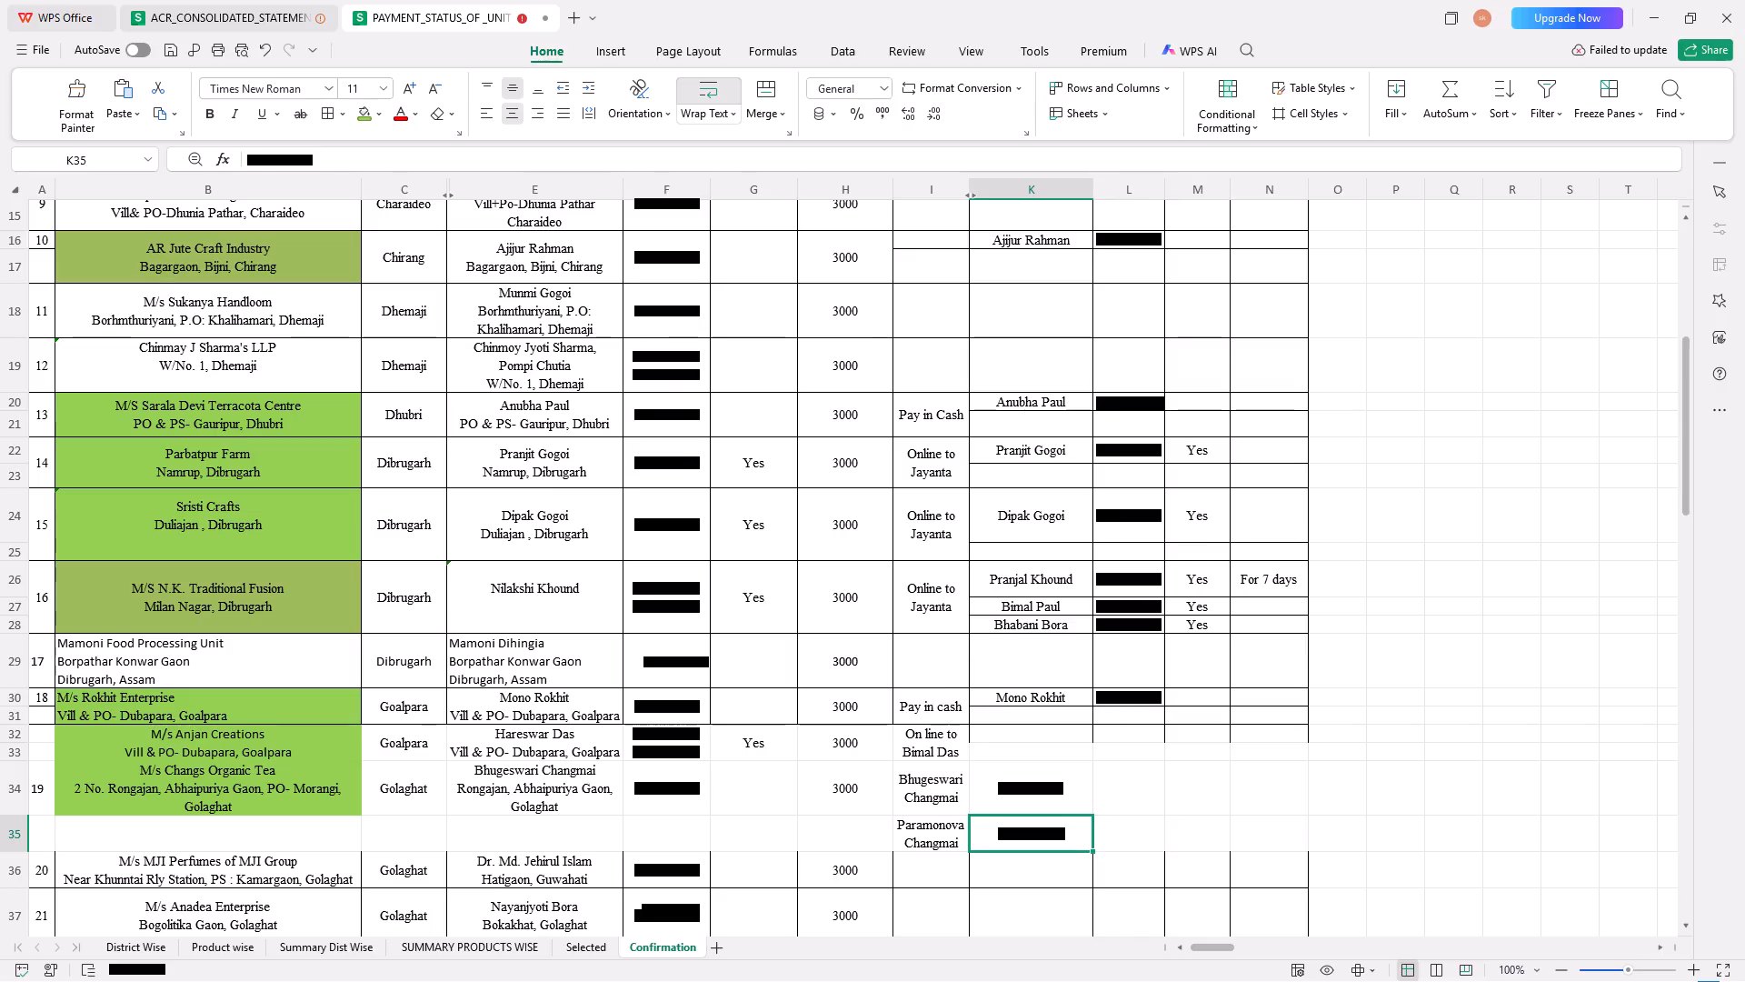
Merge the M/s Changs Organic Tea unit cells B34:B35, and likewise its district cells C34:C35.
{"action": "left_click_drag", "start_coordinate": [224, 772], "coordinate": [224, 817]}
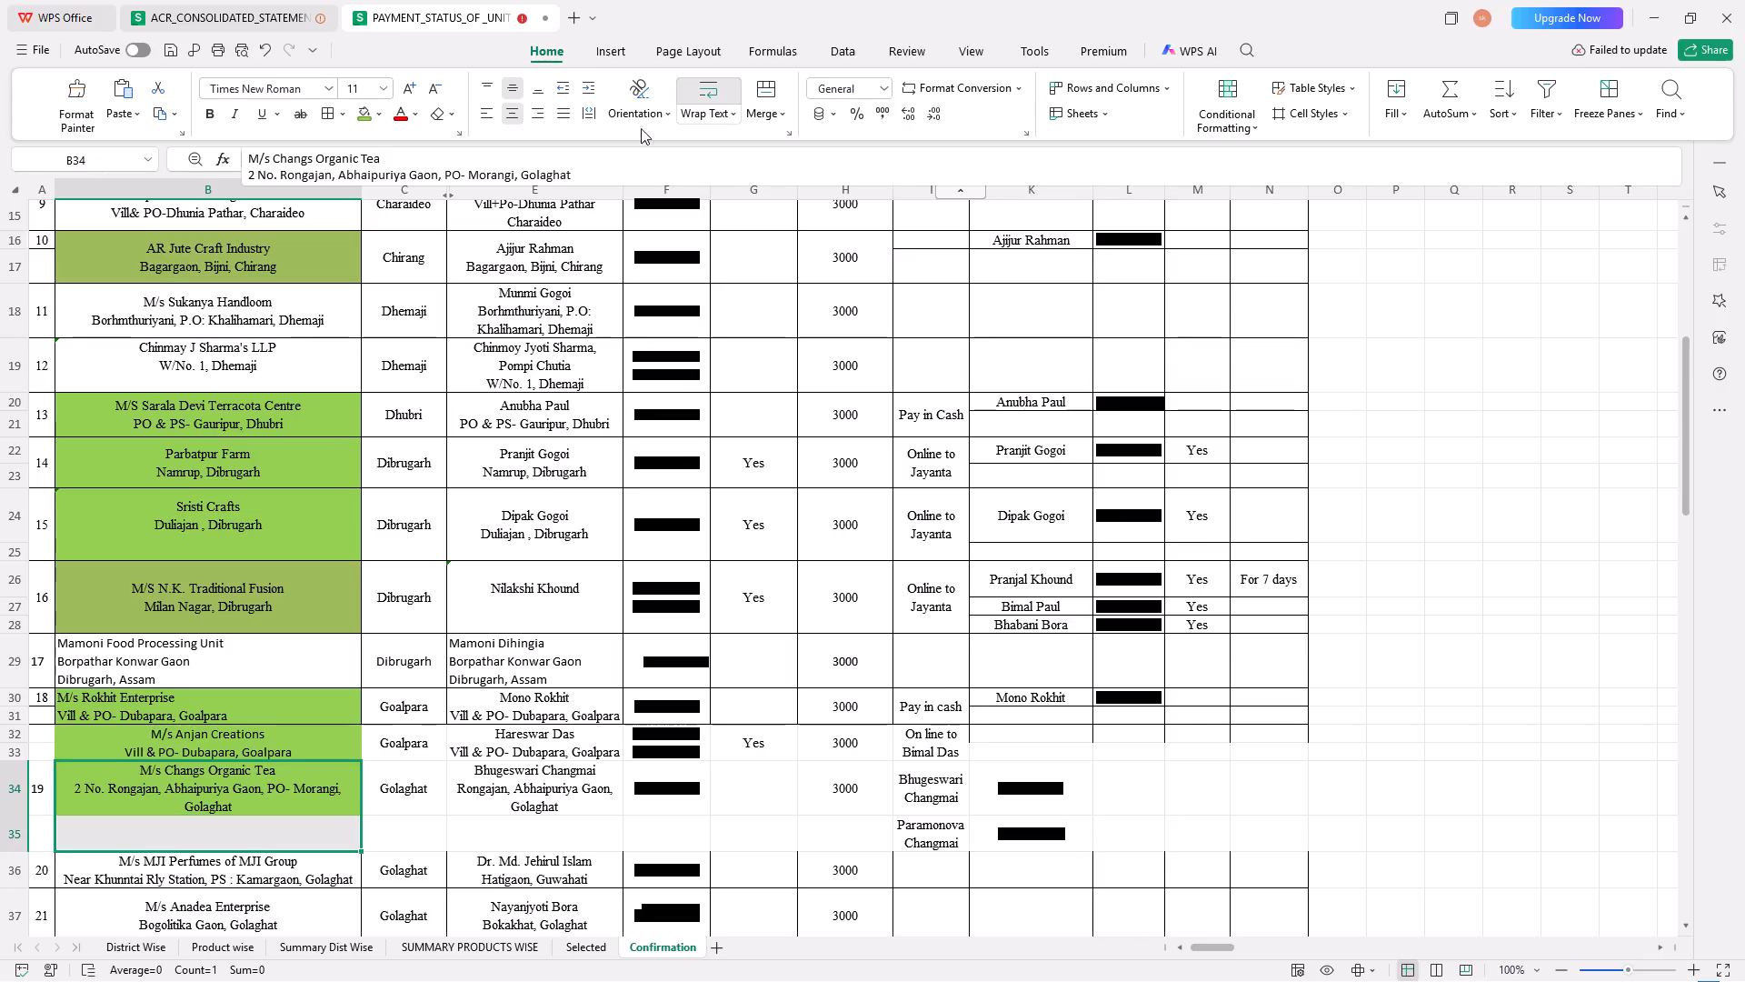
{"action": "left_click", "coordinate": [765, 102]}
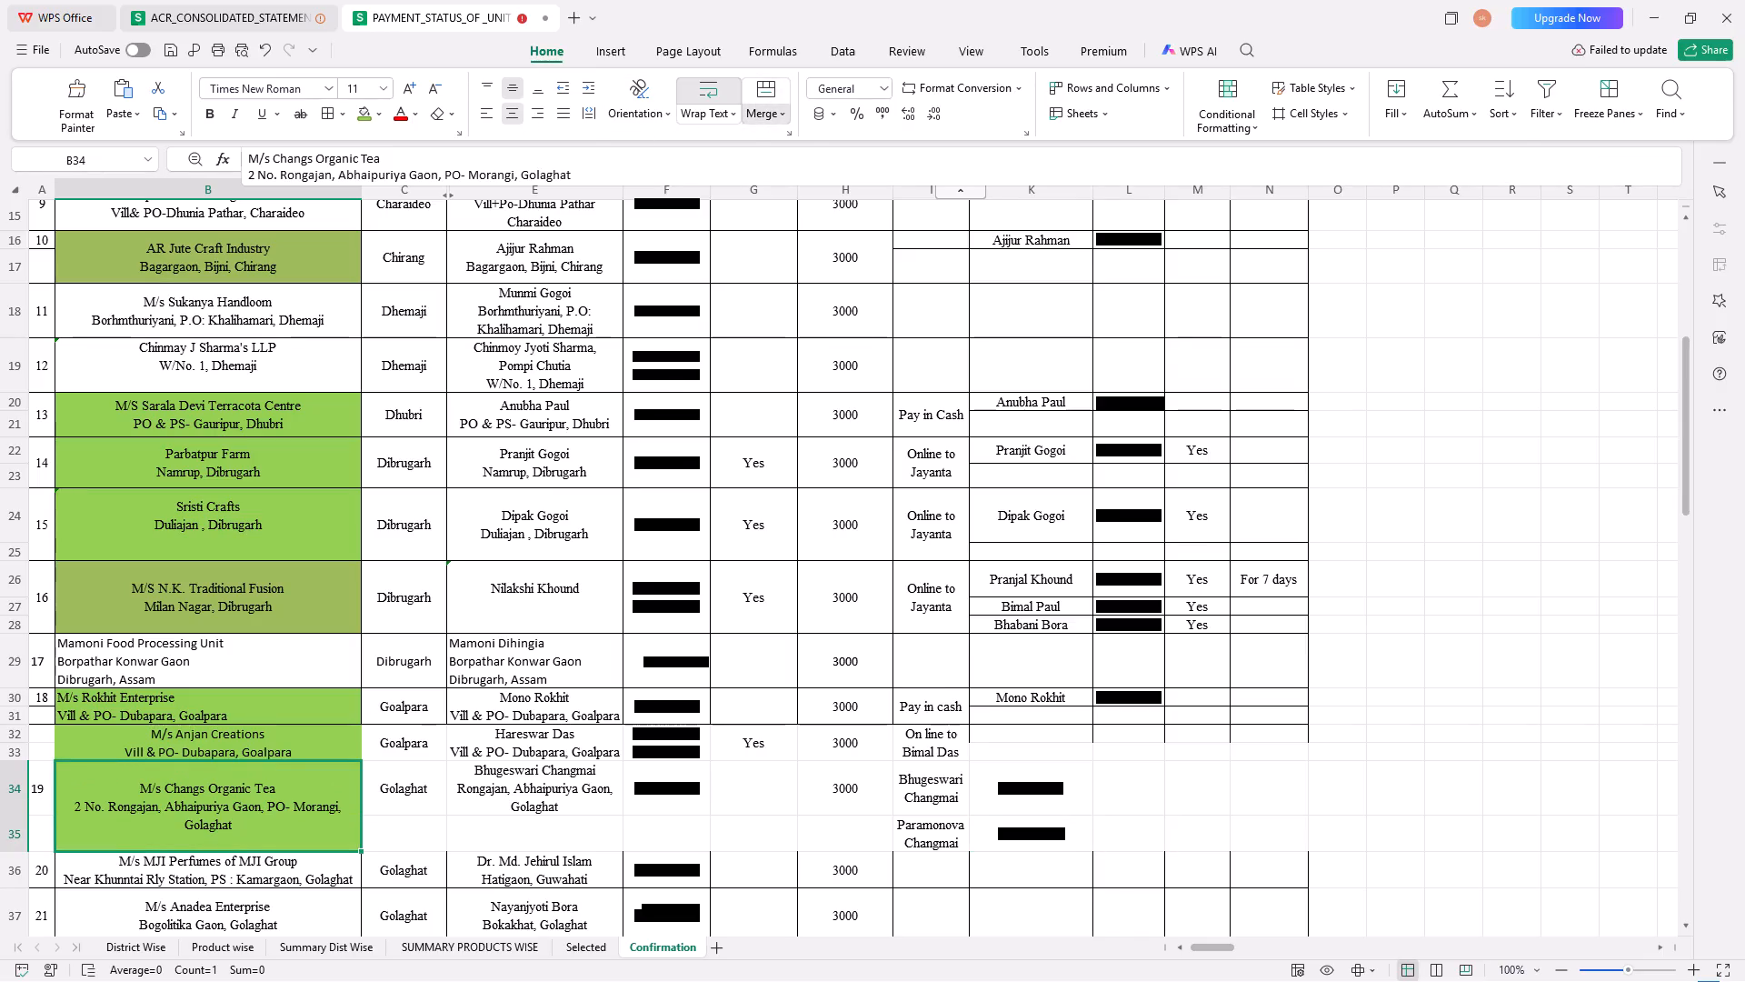
{"action": "left_click_drag", "start_coordinate": [422, 771], "coordinate": [412, 823]}
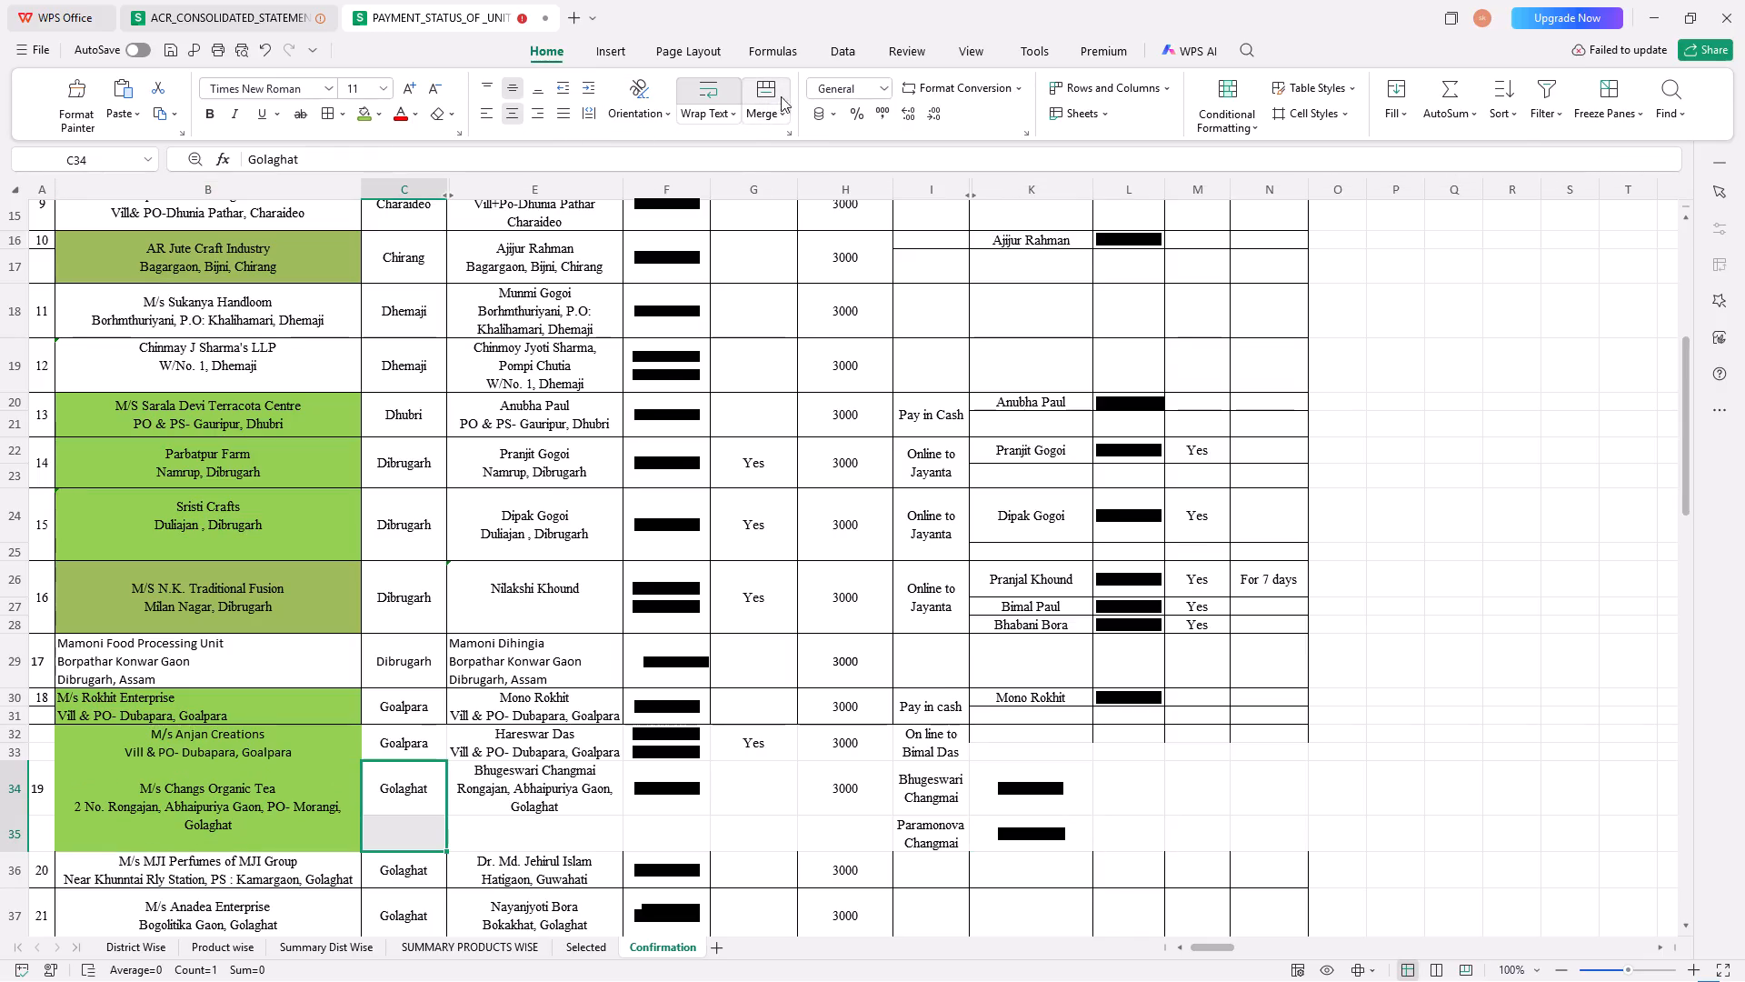
{"action": "left_click", "coordinate": [771, 104]}
Copy the merged formatting of the Golaghat district cell C34 onto E34:H35 with Format Painter.
{"action": "left_click_drag", "start_coordinate": [529, 771], "coordinate": [550, 817]}
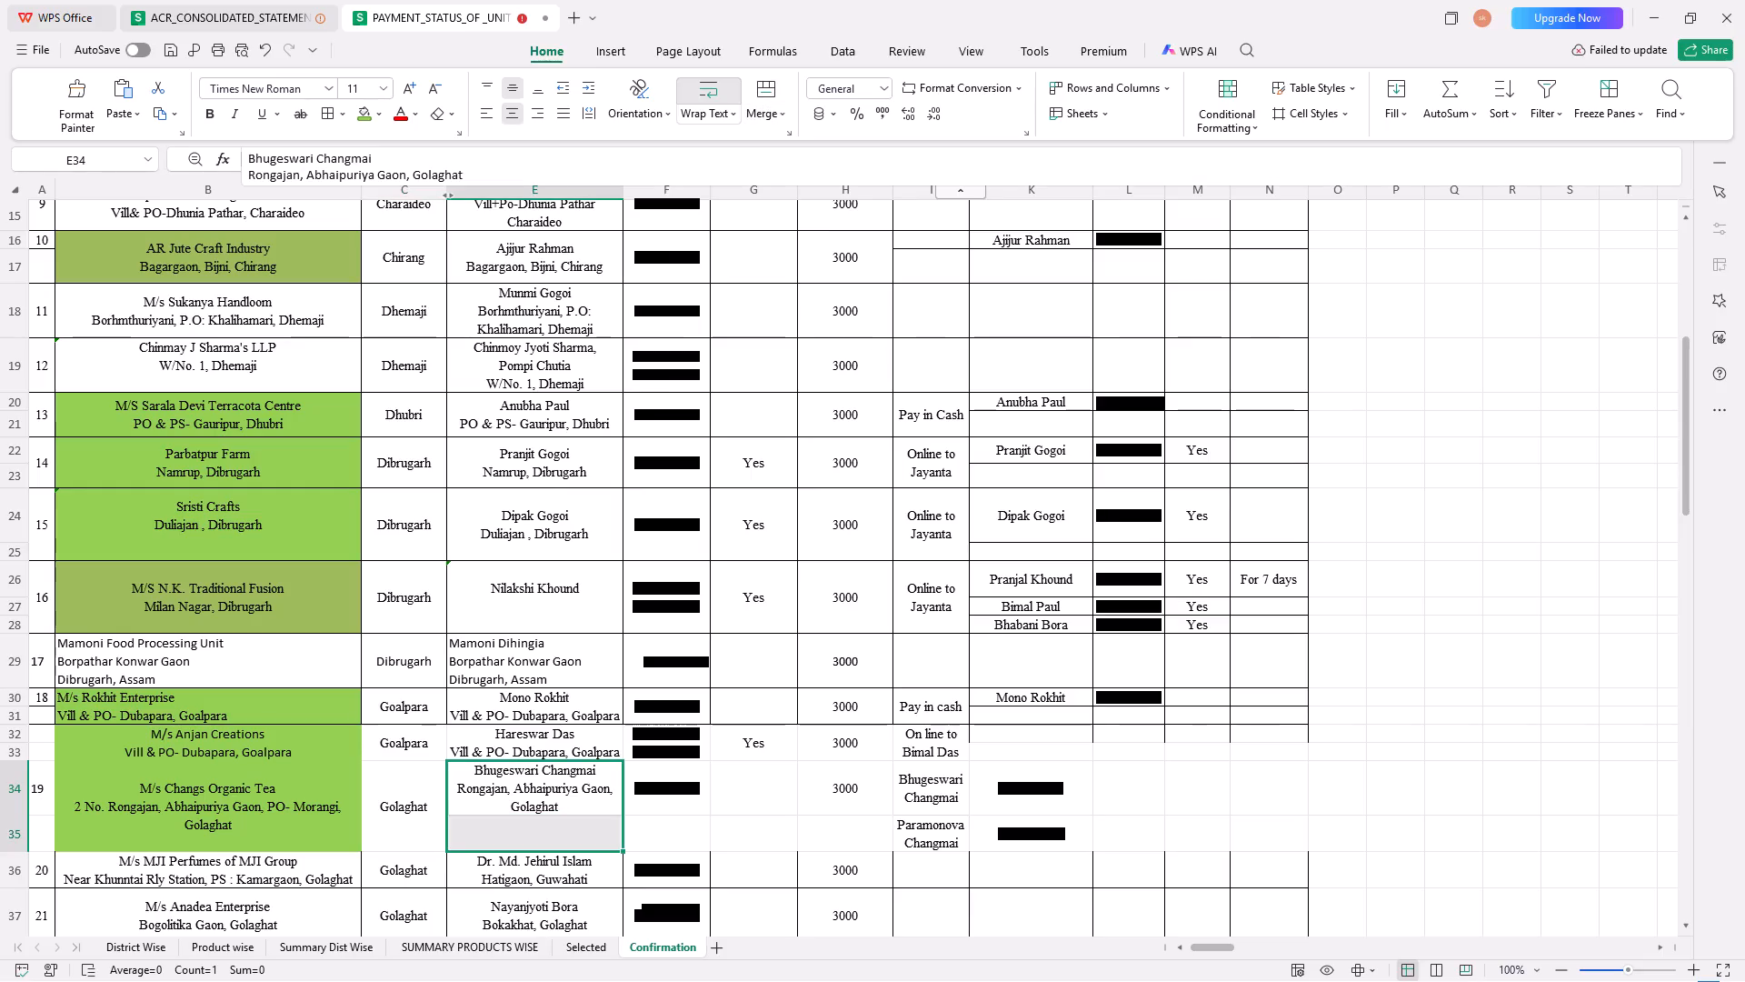
{"action": "left_click", "coordinate": [415, 797]}
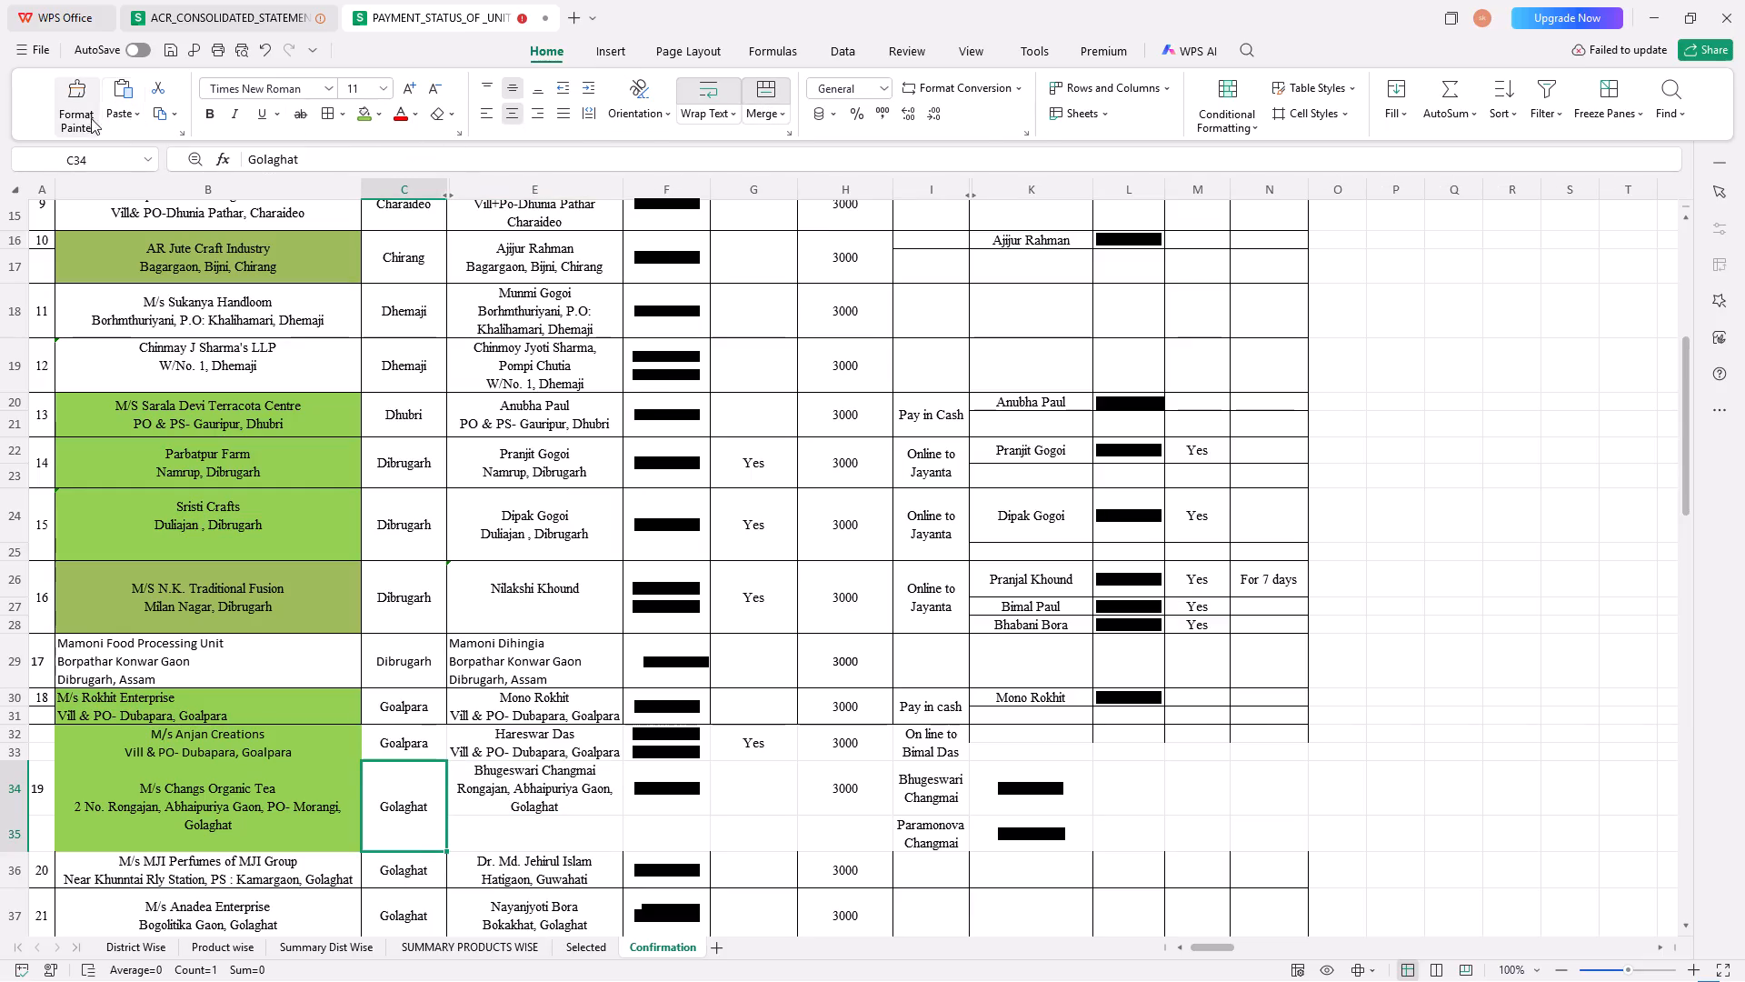
{"action": "left_click", "coordinate": [89, 118]}
{"action": "left_click_drag", "start_coordinate": [506, 777], "coordinate": [845, 827]}
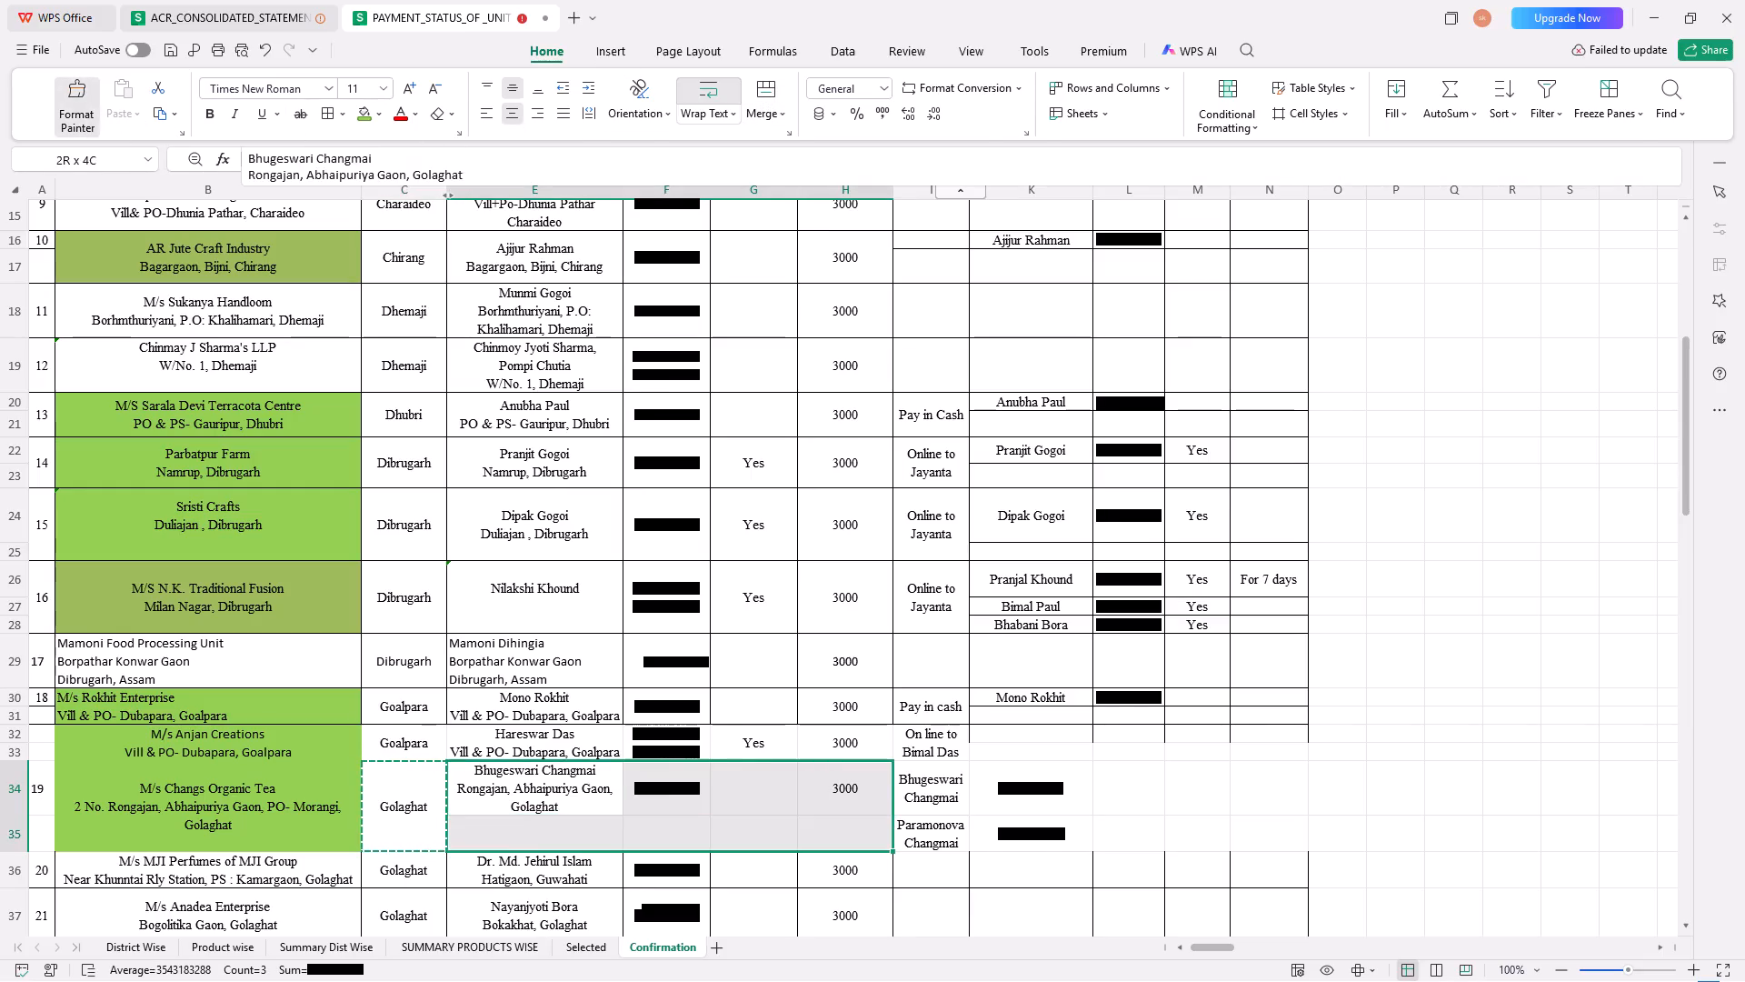
{"action": "left_click_drag", "start_coordinate": [845, 827], "coordinate": [843, 829]}
{"action": "left_click", "coordinate": [1112, 796]}
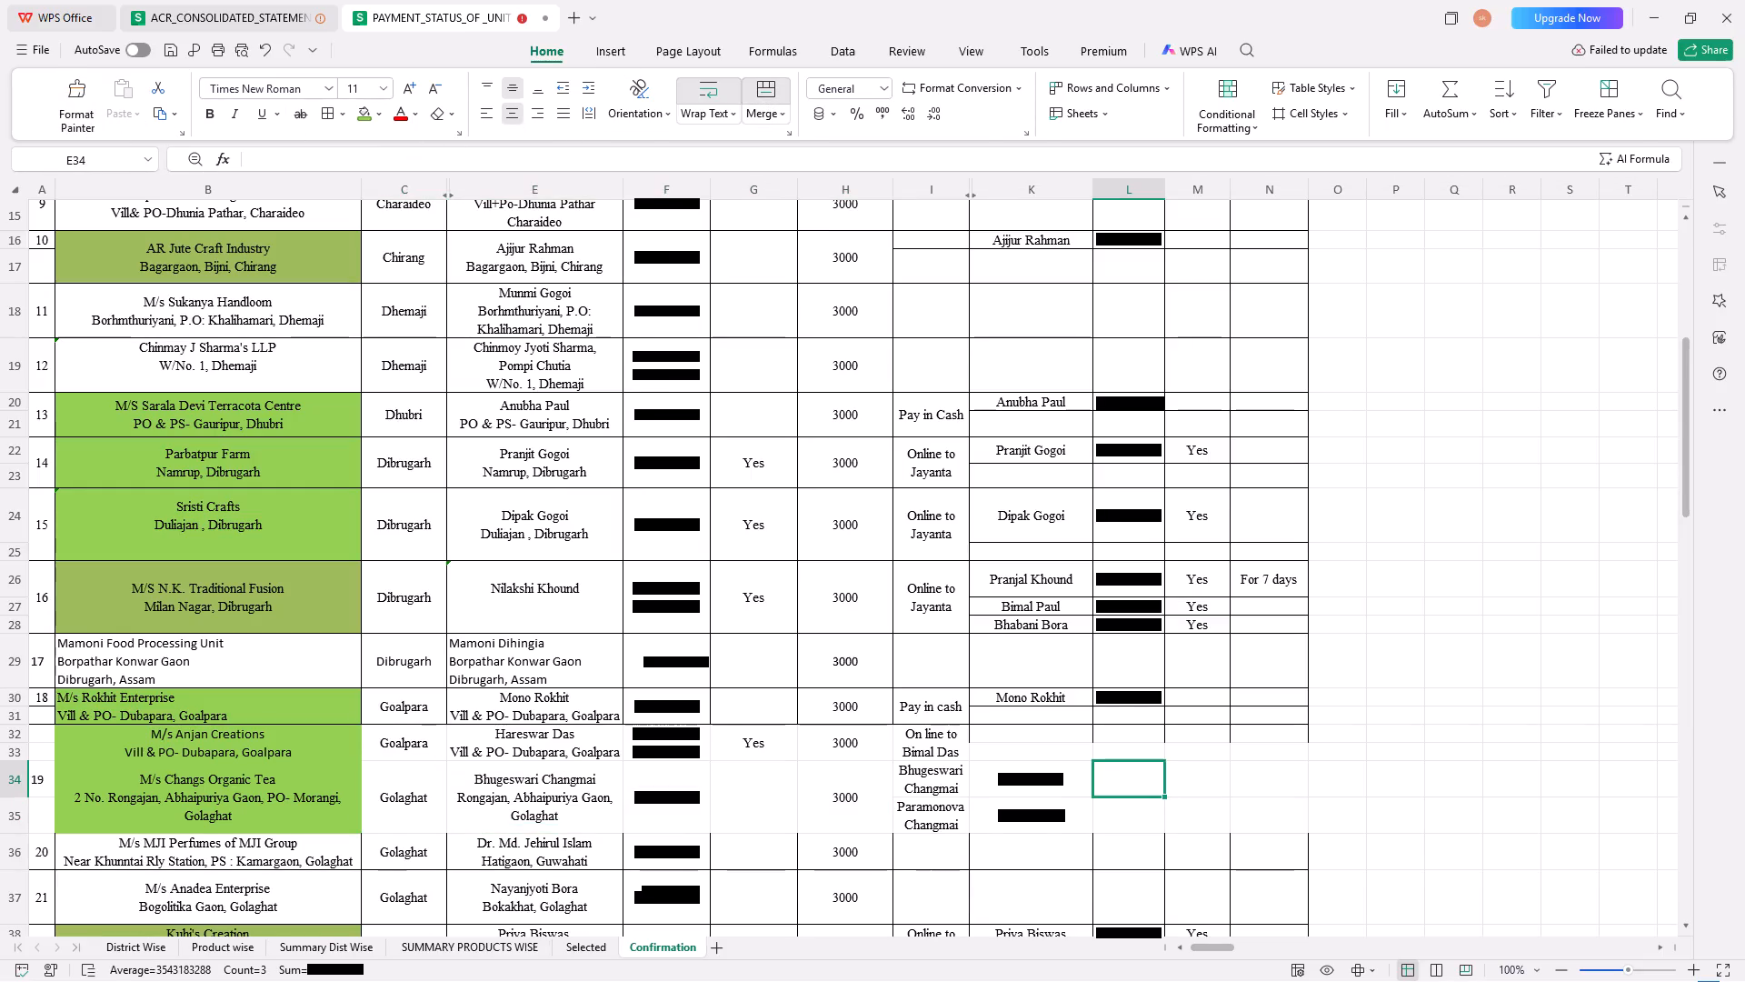
Move the representatives' names and contact numbers block I34:K35 so that it starts at K34.
{"action": "left_click_drag", "start_coordinate": [928, 774], "coordinate": [1021, 826]}
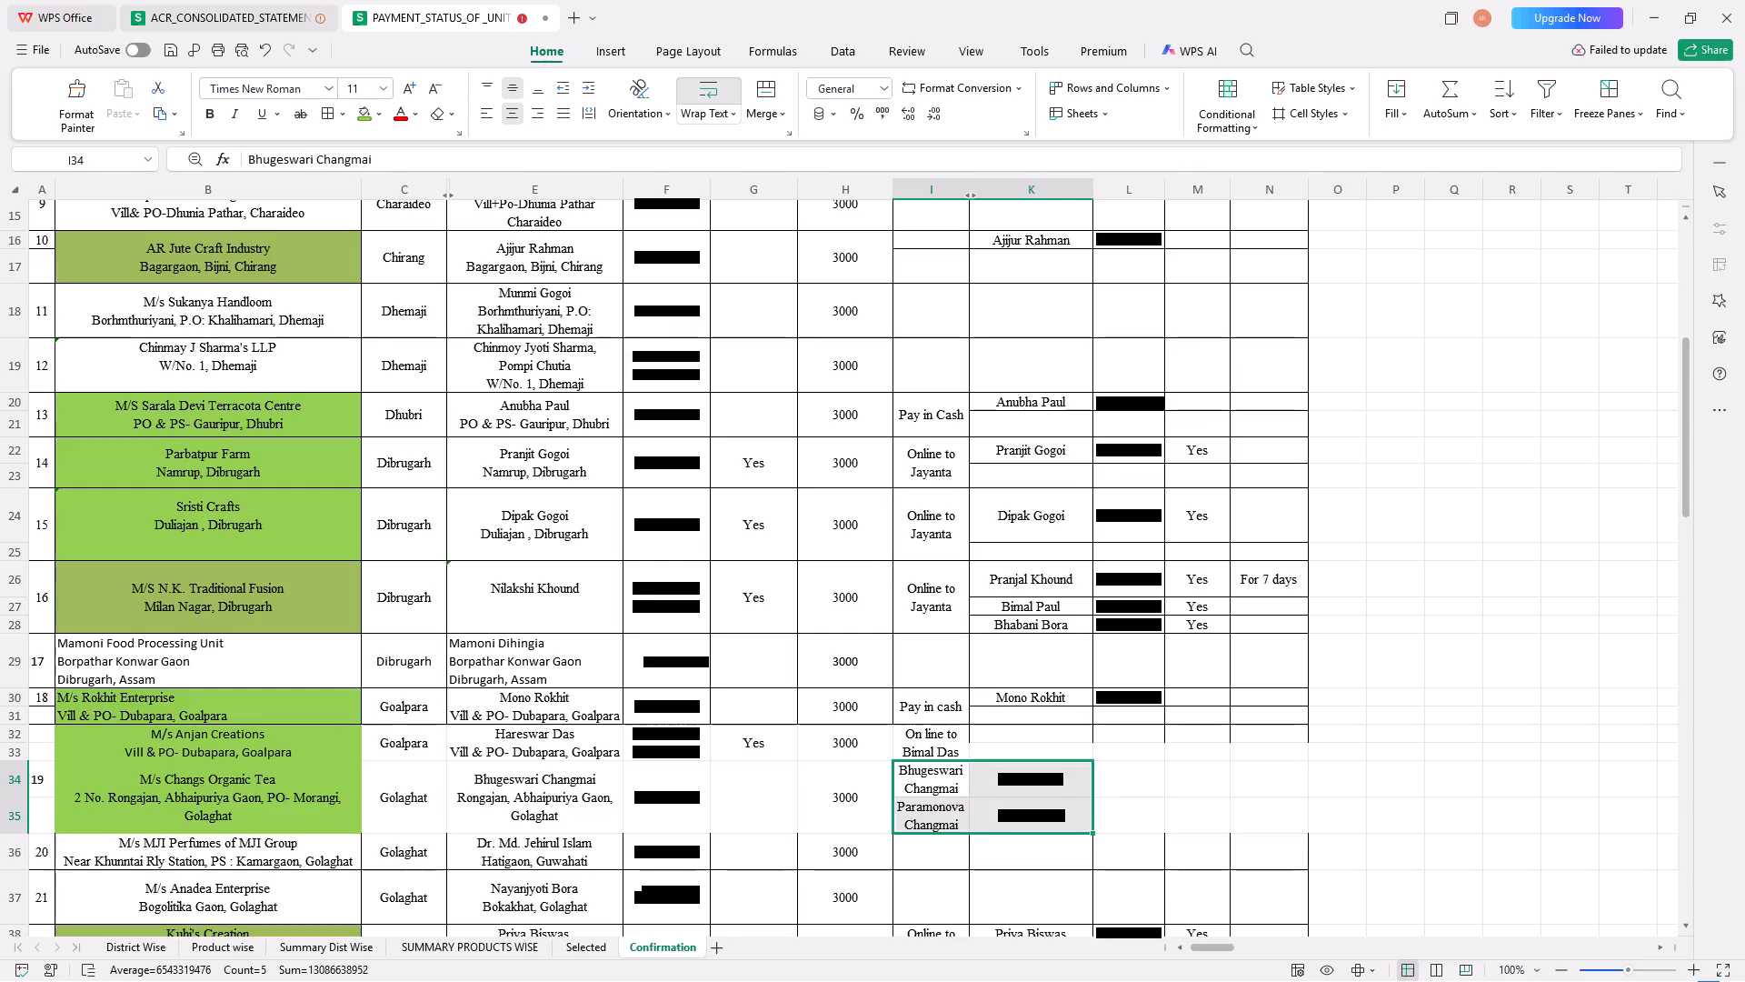
{"action": "key", "text": "ctrl+x"}
{"action": "left_click", "coordinate": [1042, 779]}
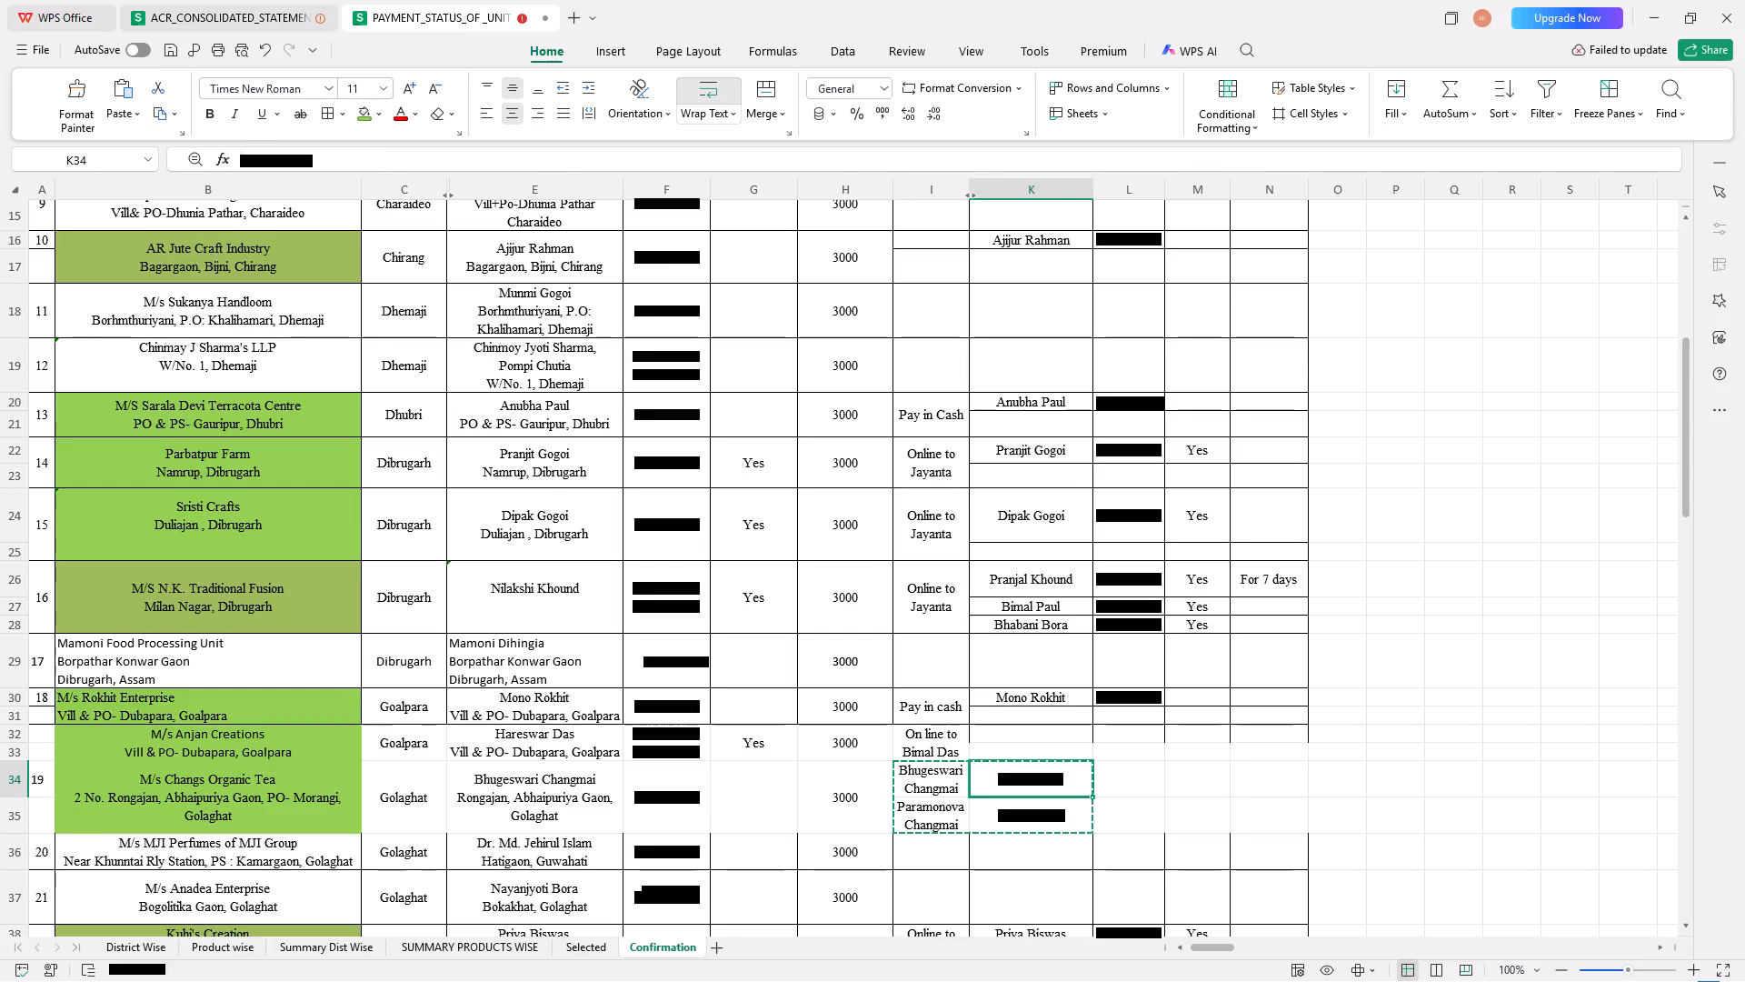
{"action": "key", "text": "ctrl+v"}
Enter Pay in Cash as the M/s Changs Organic Tea payment status in I34 and merge it with I35.
{"action": "left_click", "coordinate": [936, 781]}
{"action": "type", "text": "On li"}
{"action": "key", "text": "BackSpace"}
{"action": "key", "text": "BackSpace"}
{"action": "key", "text": "BackSpace"}
{"action": "key", "text": "BackSpace"}
{"action": "key", "text": "BackSpace"}
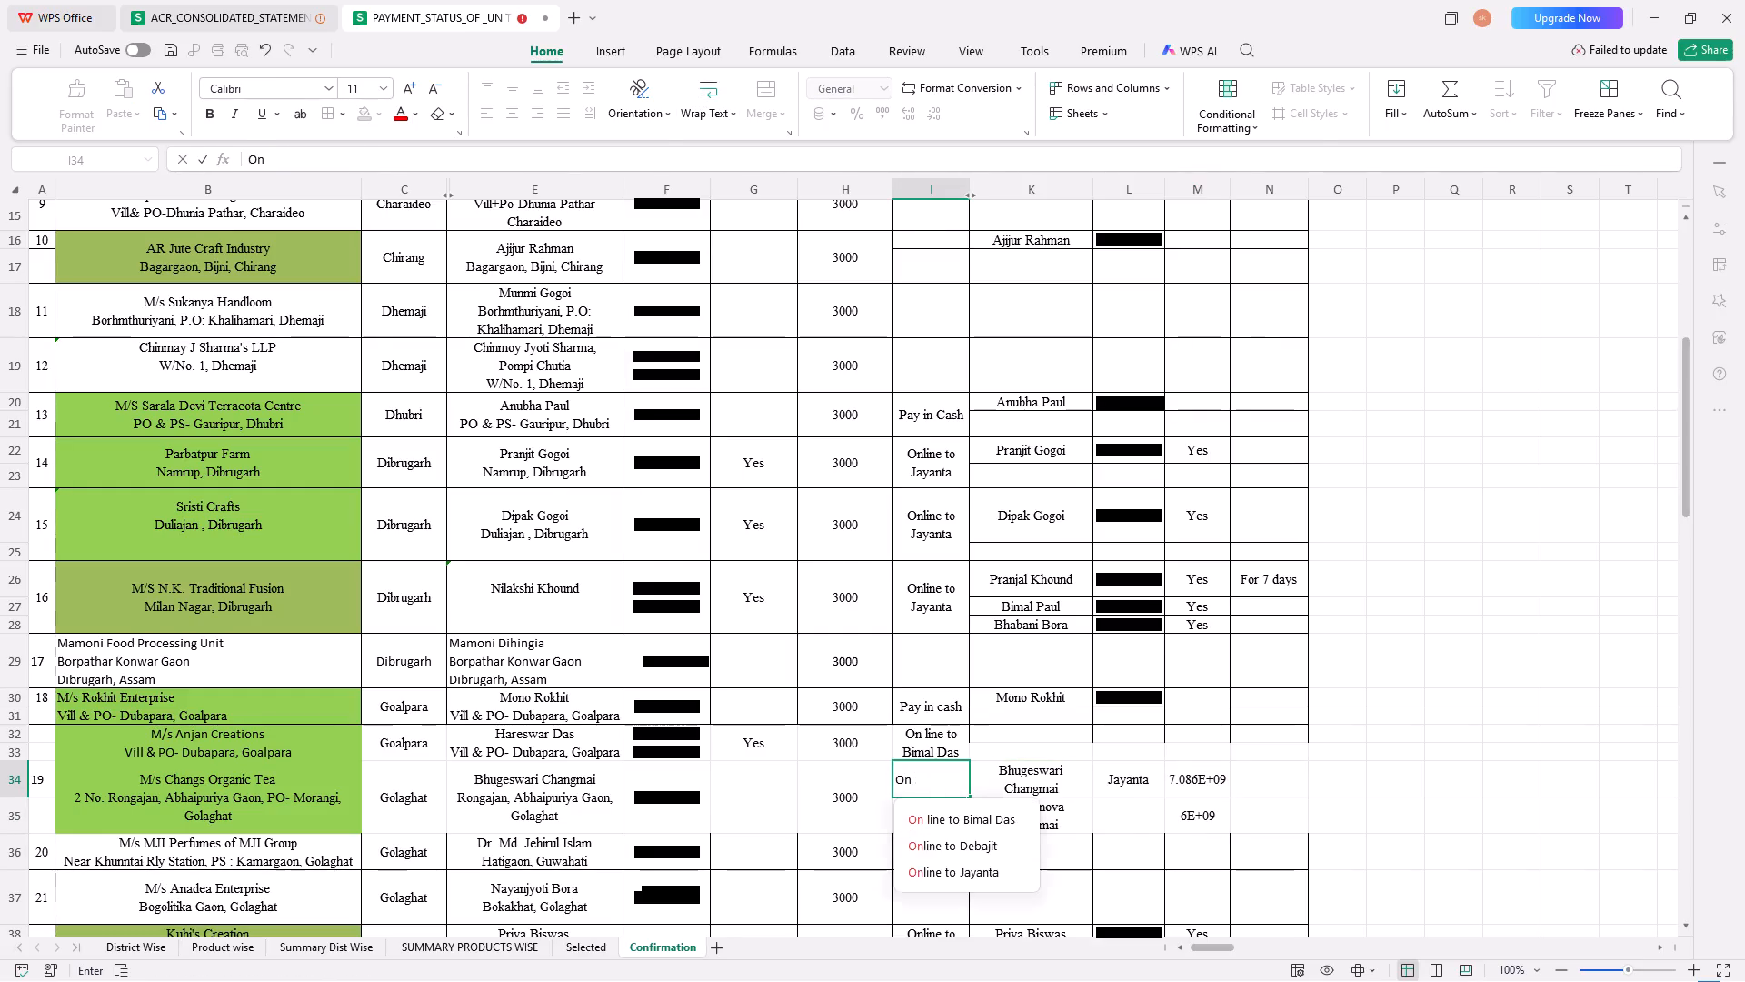
{"action": "key", "text": "BackSpace"}
{"action": "key", "text": "shift+o"}
{"action": "key", "text": "BackSpace"}
{"action": "type", "text": "Pay"}
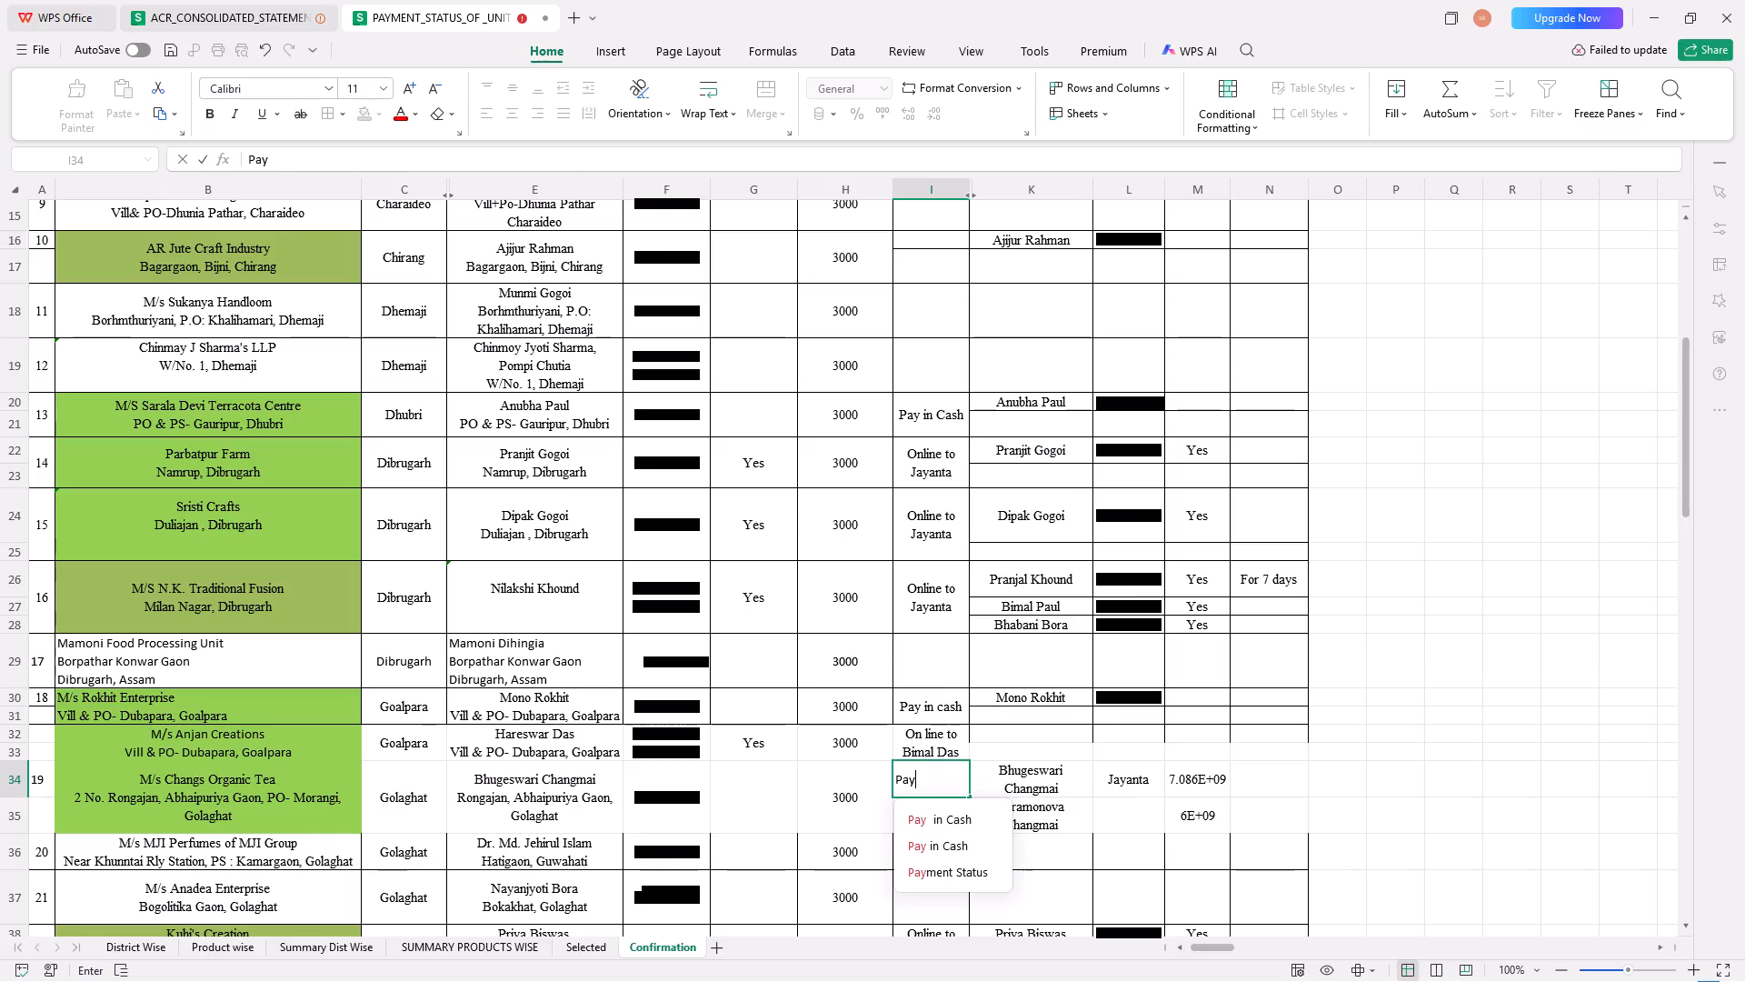
{"action": "left_click", "coordinate": [937, 827]}
{"action": "left_click", "coordinate": [1017, 822]}
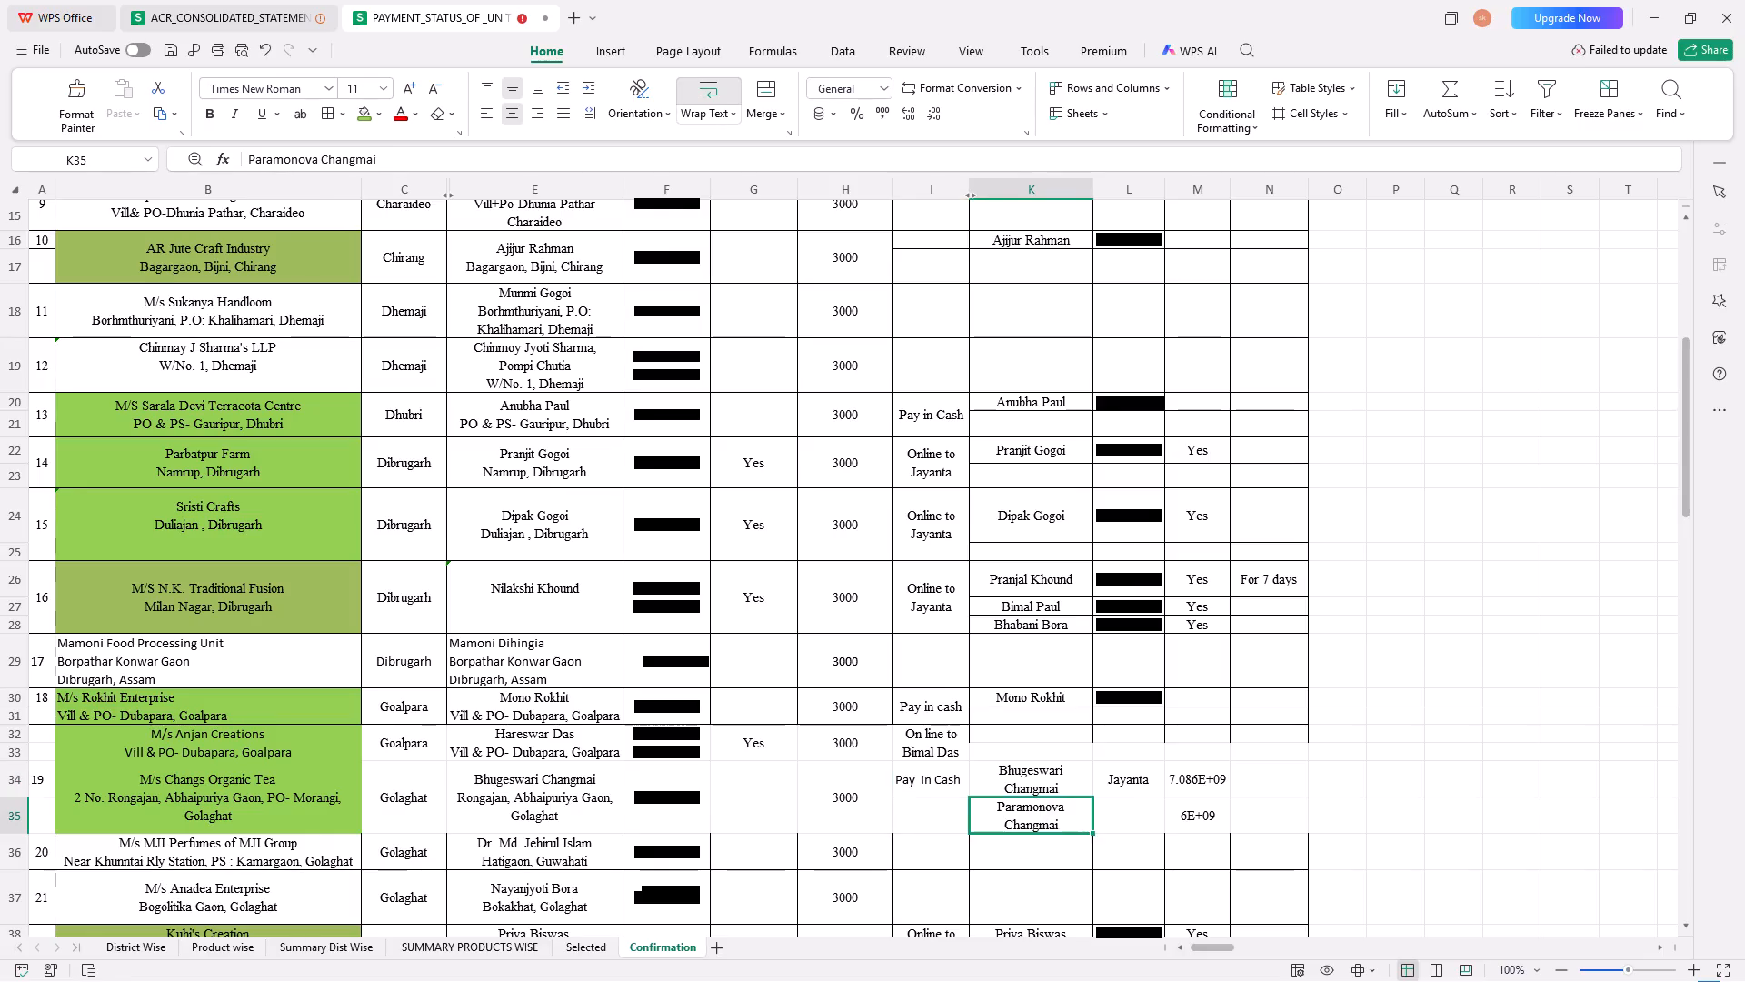
{"action": "left_click_drag", "start_coordinate": [924, 773], "coordinate": [929, 819]}
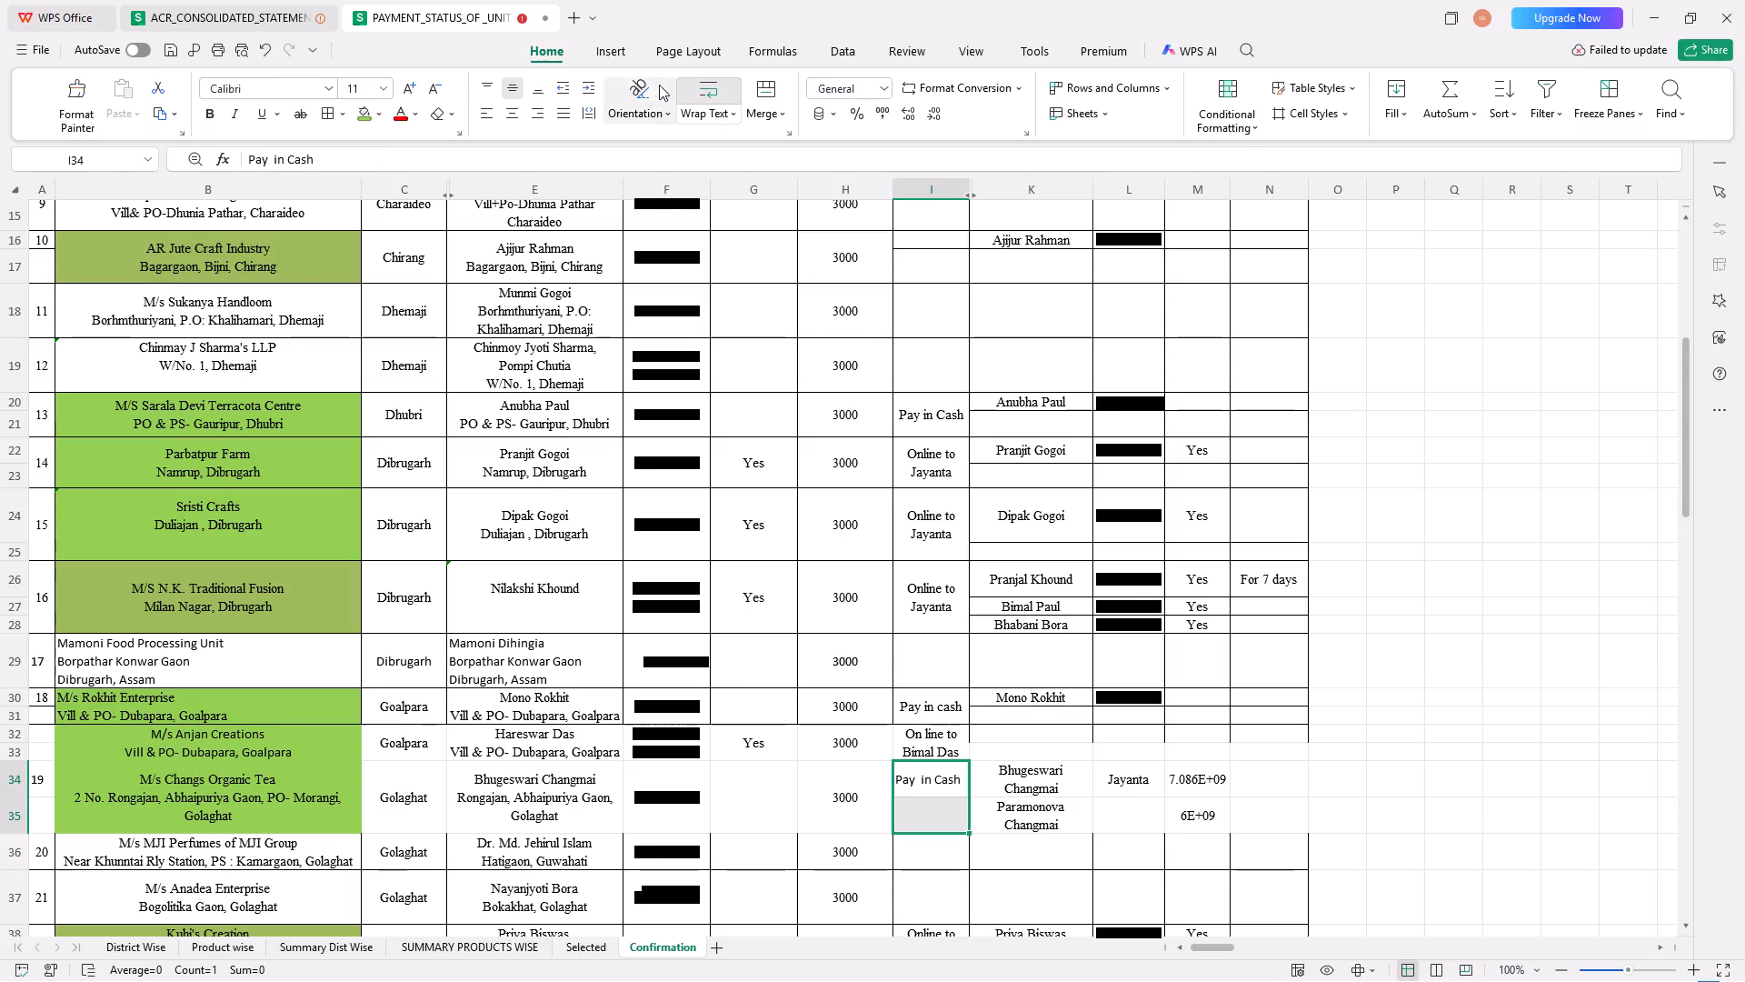
{"action": "left_click", "coordinate": [761, 104]}
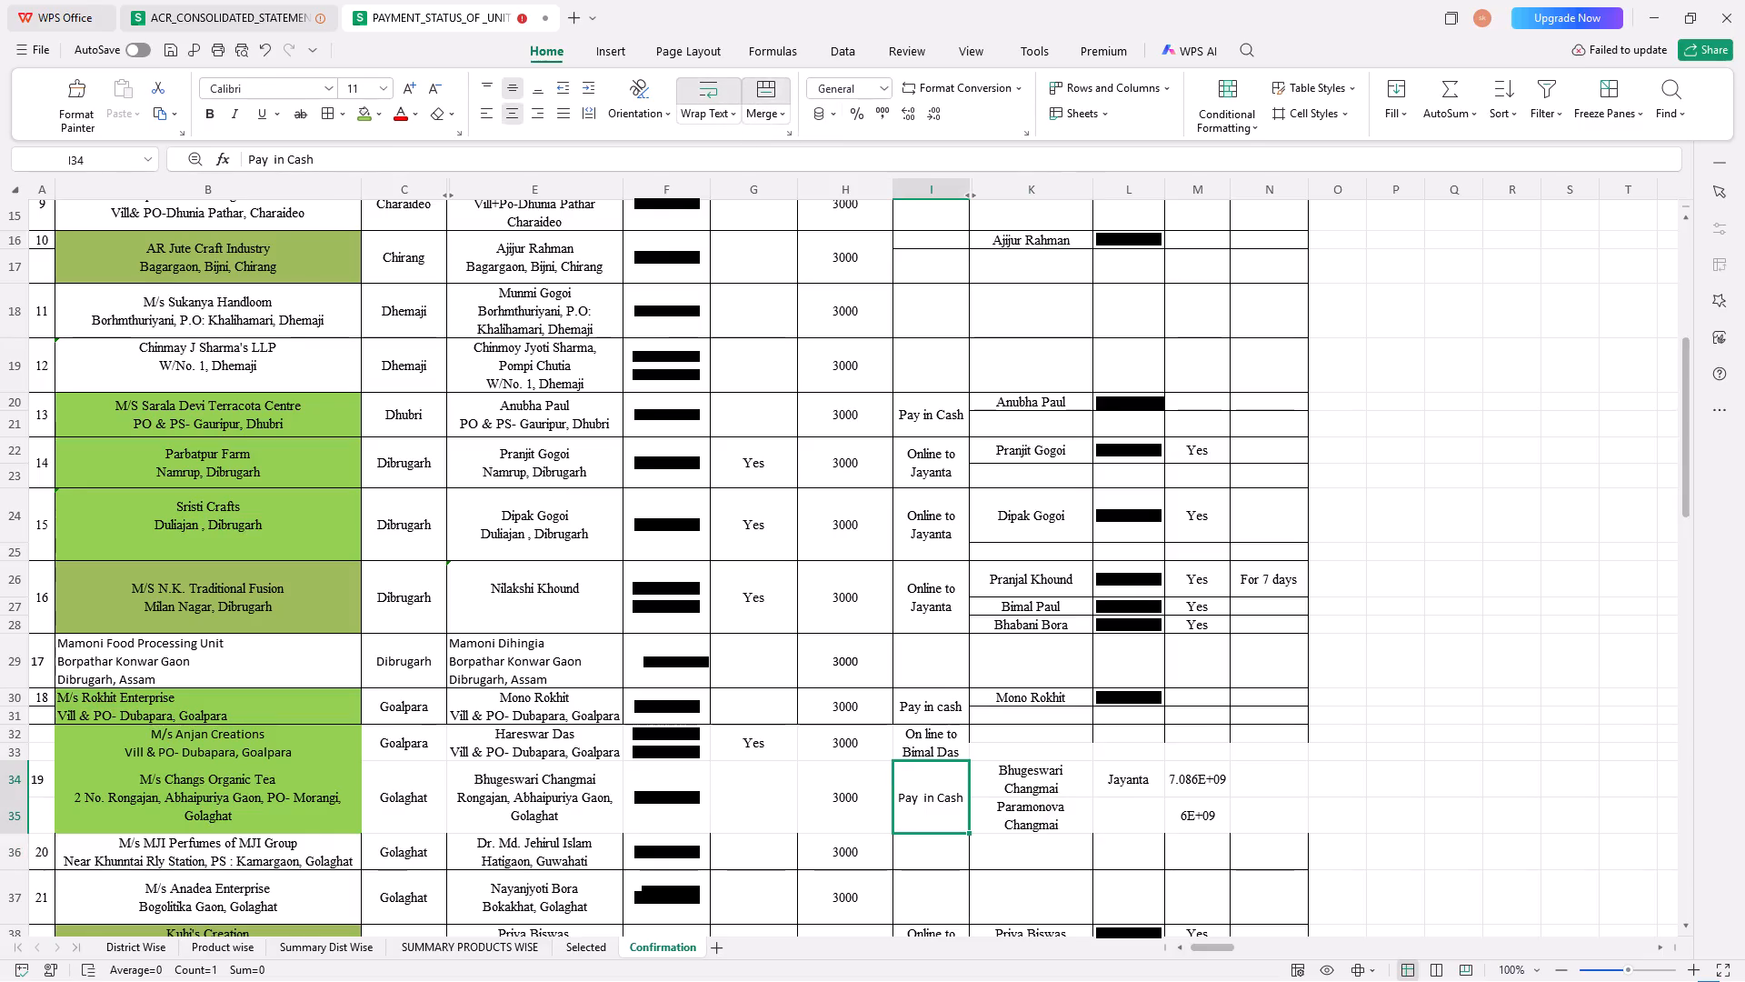
{"action": "left_click", "coordinate": [1019, 777]}
Enter Yes in the column G cell for M/s Changs Organic Tea.
{"action": "left_click", "coordinate": [740, 767]}
{"action": "type", "text": "Yes"}
{"action": "left_click", "coordinate": [865, 791]}
{"action": "left_click", "coordinate": [1042, 801]}
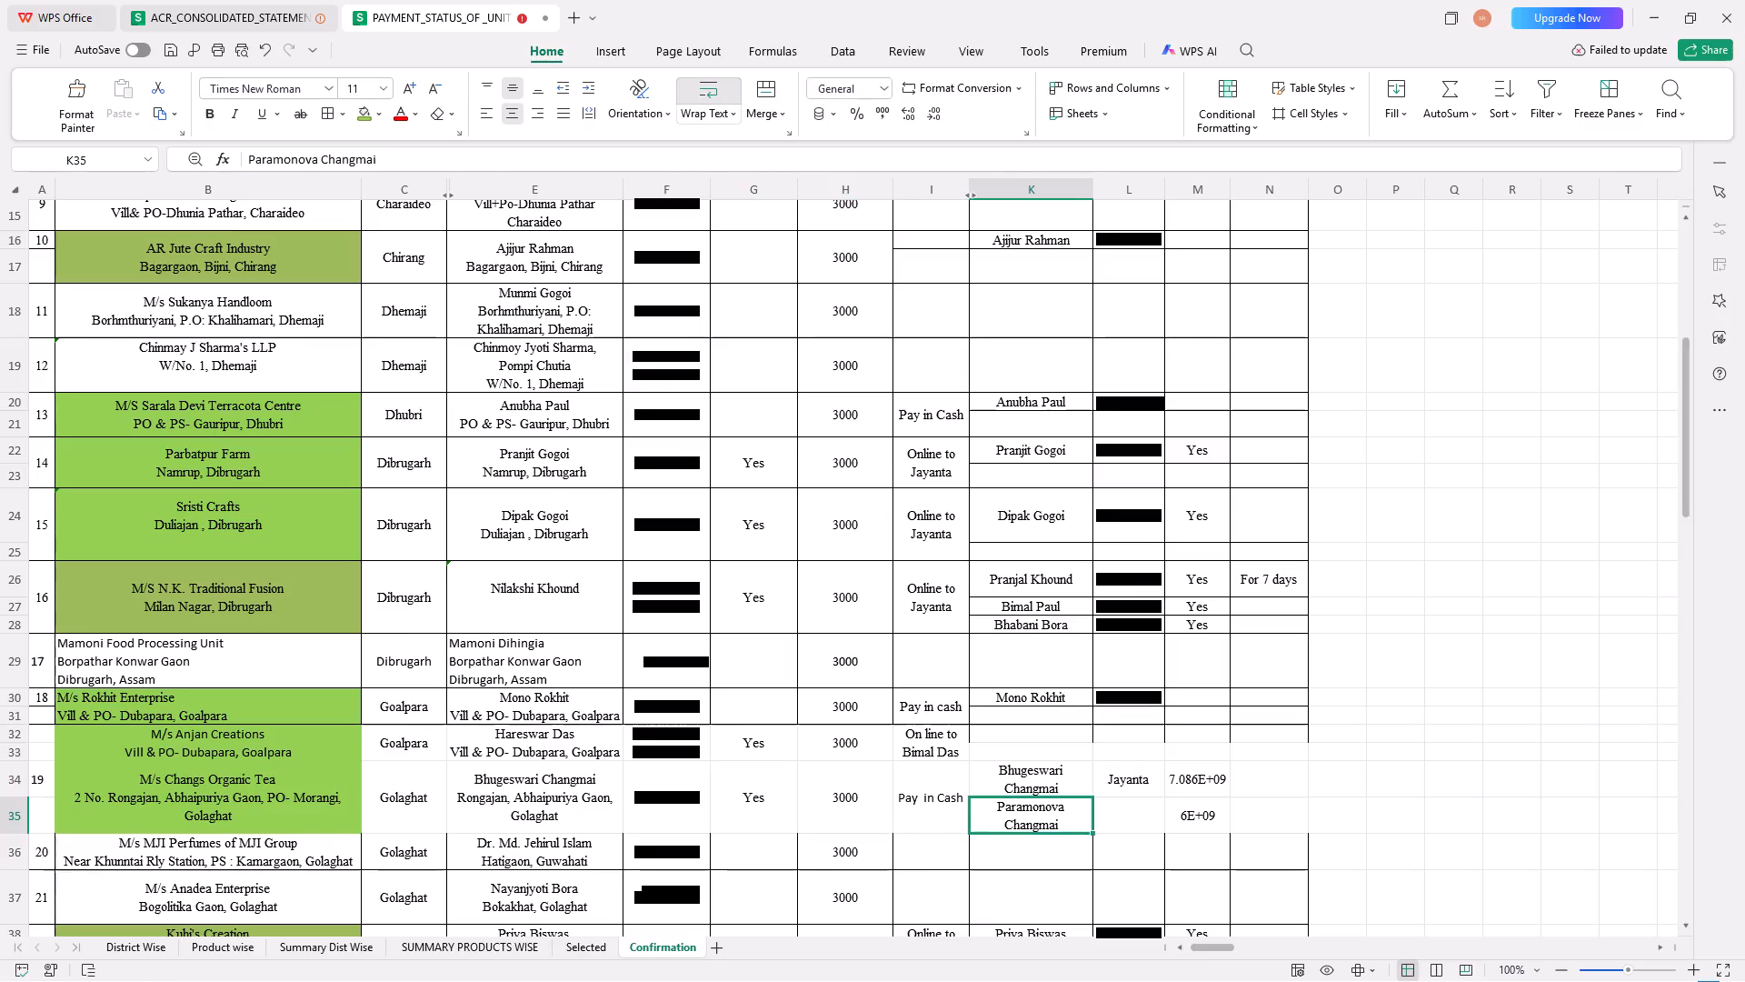
Apply cell borders to the M/s Changs Organic Tea block B34:N35.
{"action": "left_click_drag", "start_coordinate": [119, 779], "coordinate": [1265, 820]}
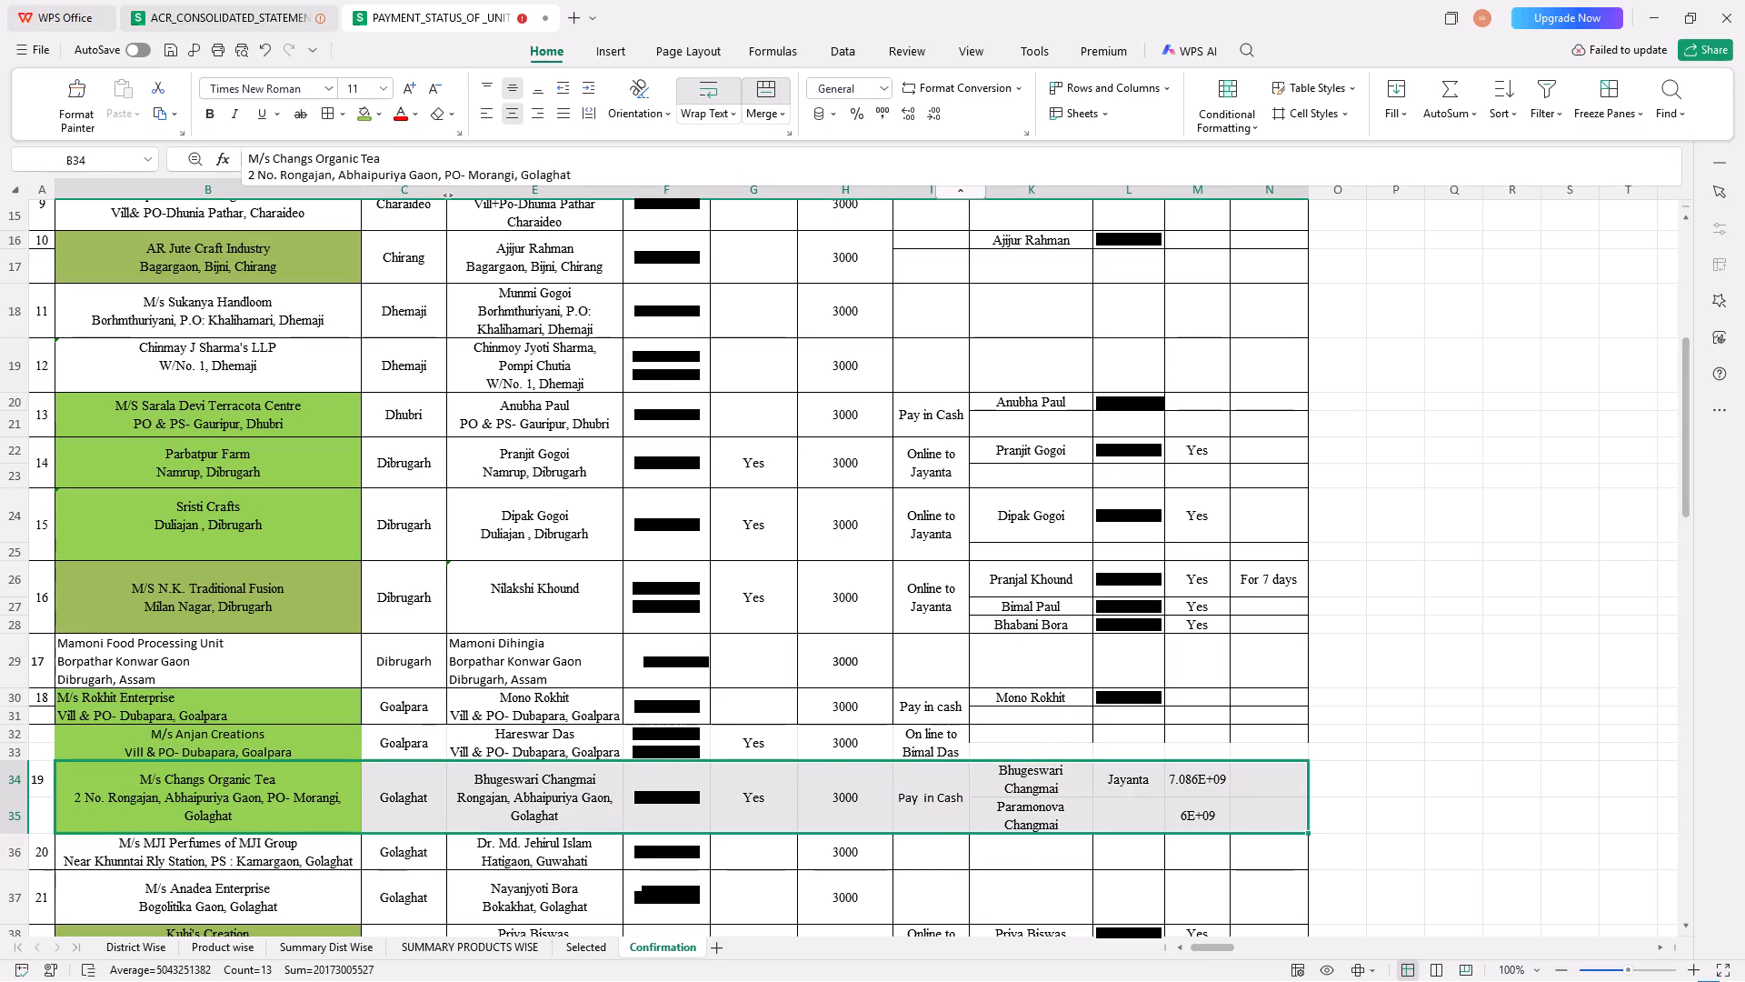
{"action": "left_click", "coordinate": [324, 119]}
Auto-fit the width of column M to its contents.
{"action": "left_click", "coordinate": [1202, 817]}
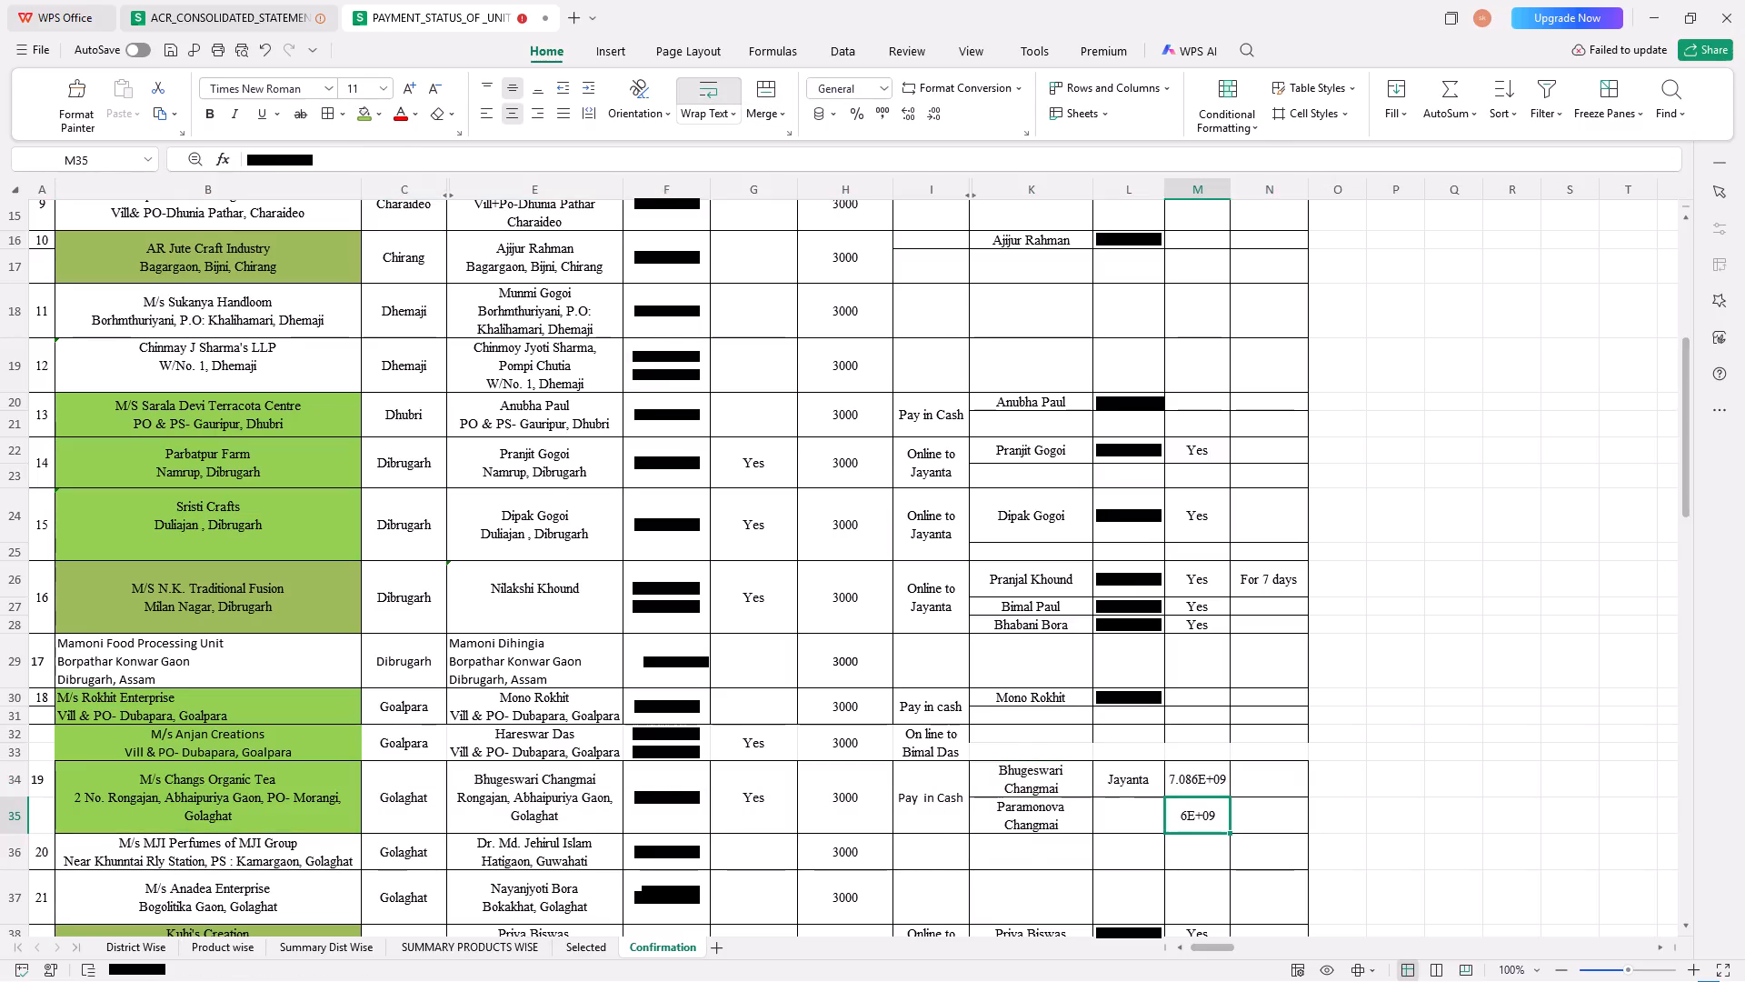
{"action": "triple_click", "coordinate": [1232, 186]}
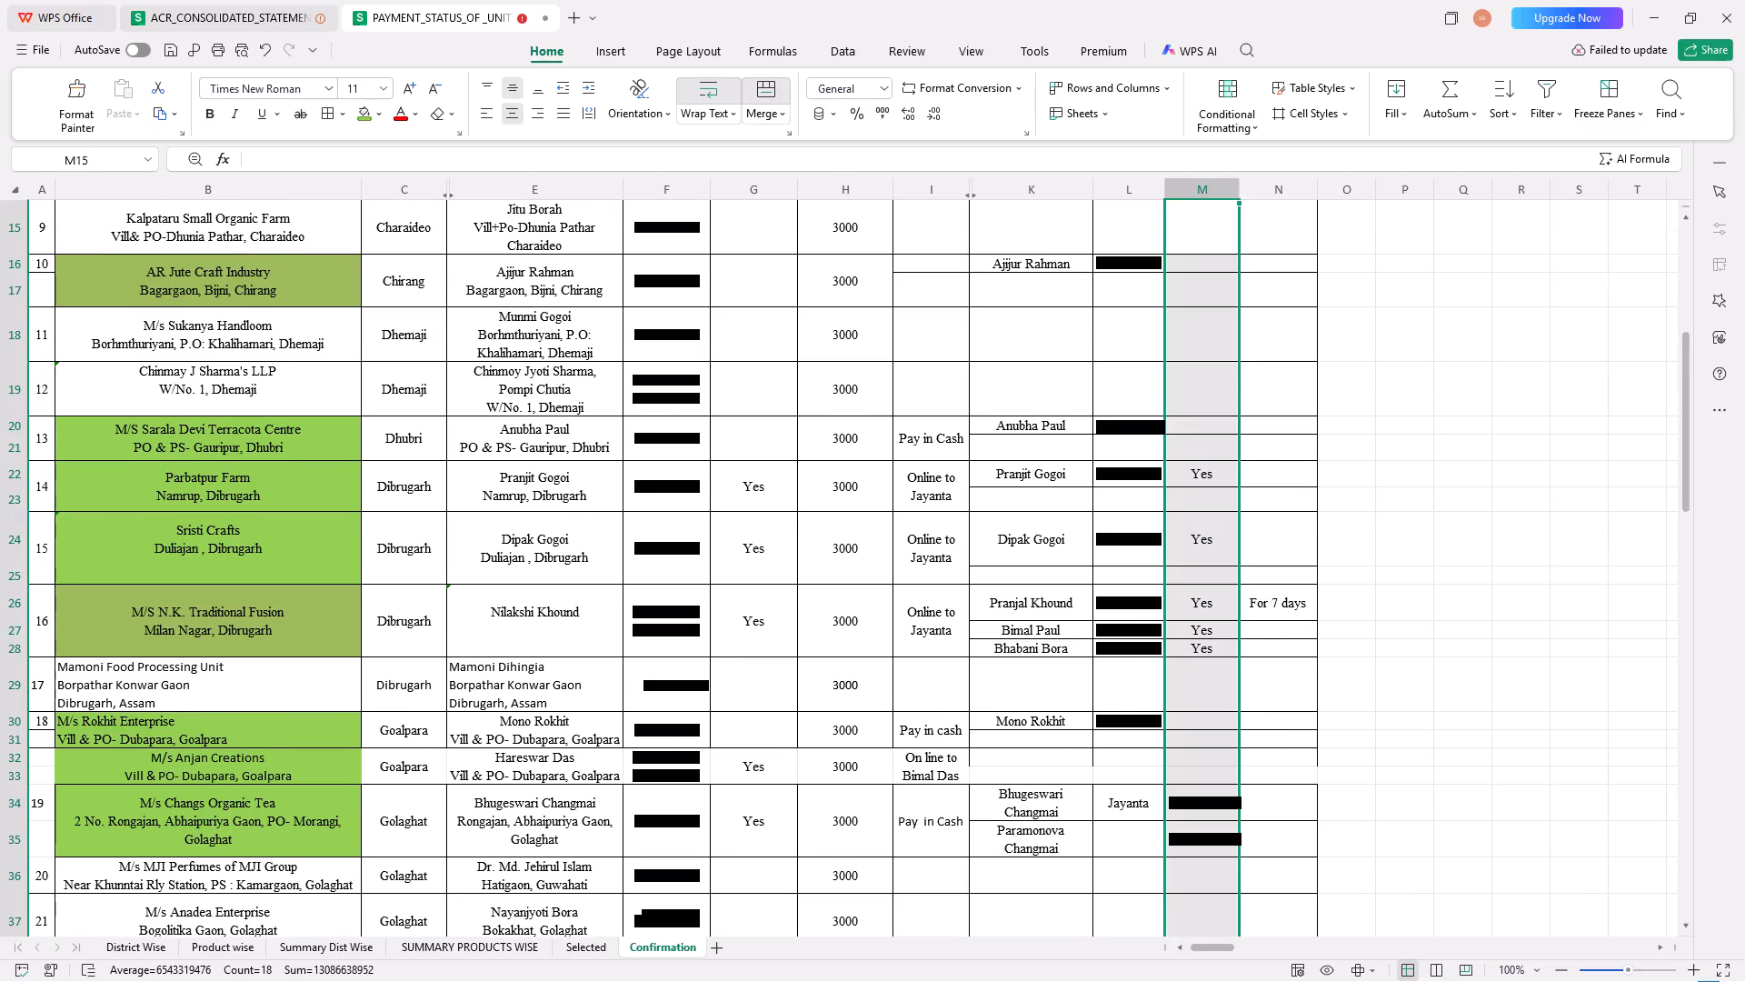
Move both representatives' contact numbers from M34:M35 to L34:L35, replacing the stray Jayanta entry.
{"action": "left_click_drag", "start_coordinate": [1208, 802], "coordinate": [1208, 832]}
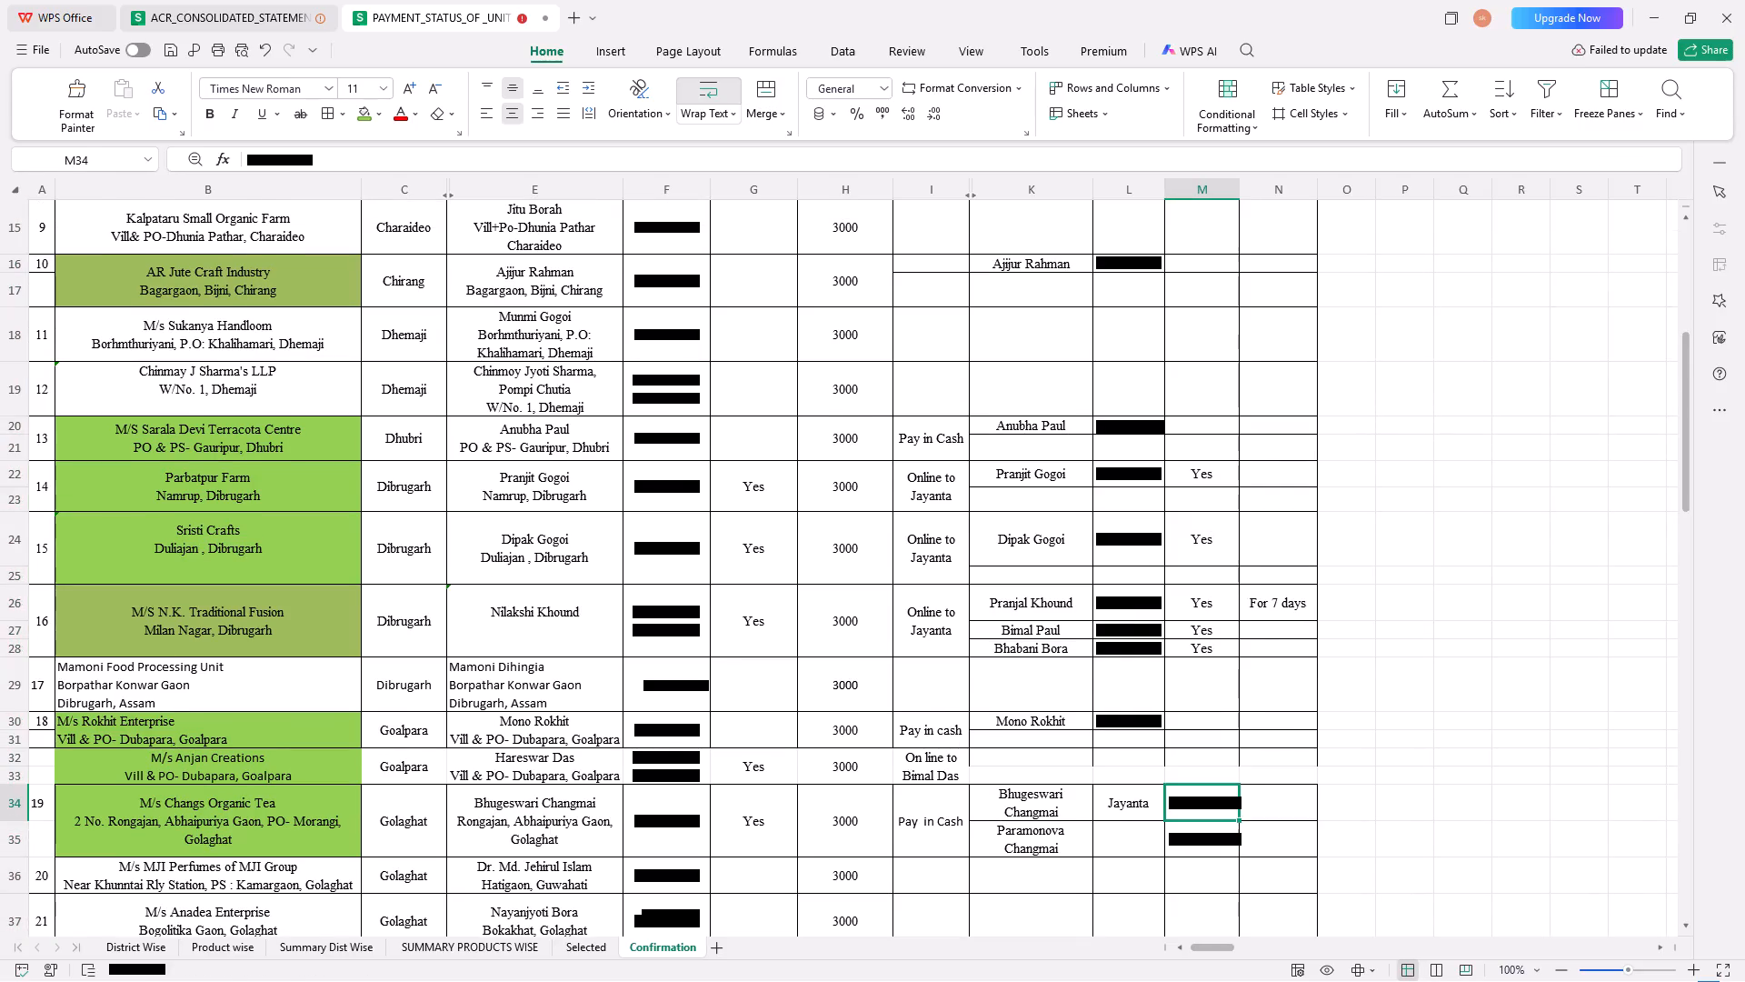
{"action": "left_click_drag", "start_coordinate": [1208, 832], "coordinate": [1208, 833]}
{"action": "key", "text": "ctrl+x"}
{"action": "left_click", "coordinate": [1128, 808]}
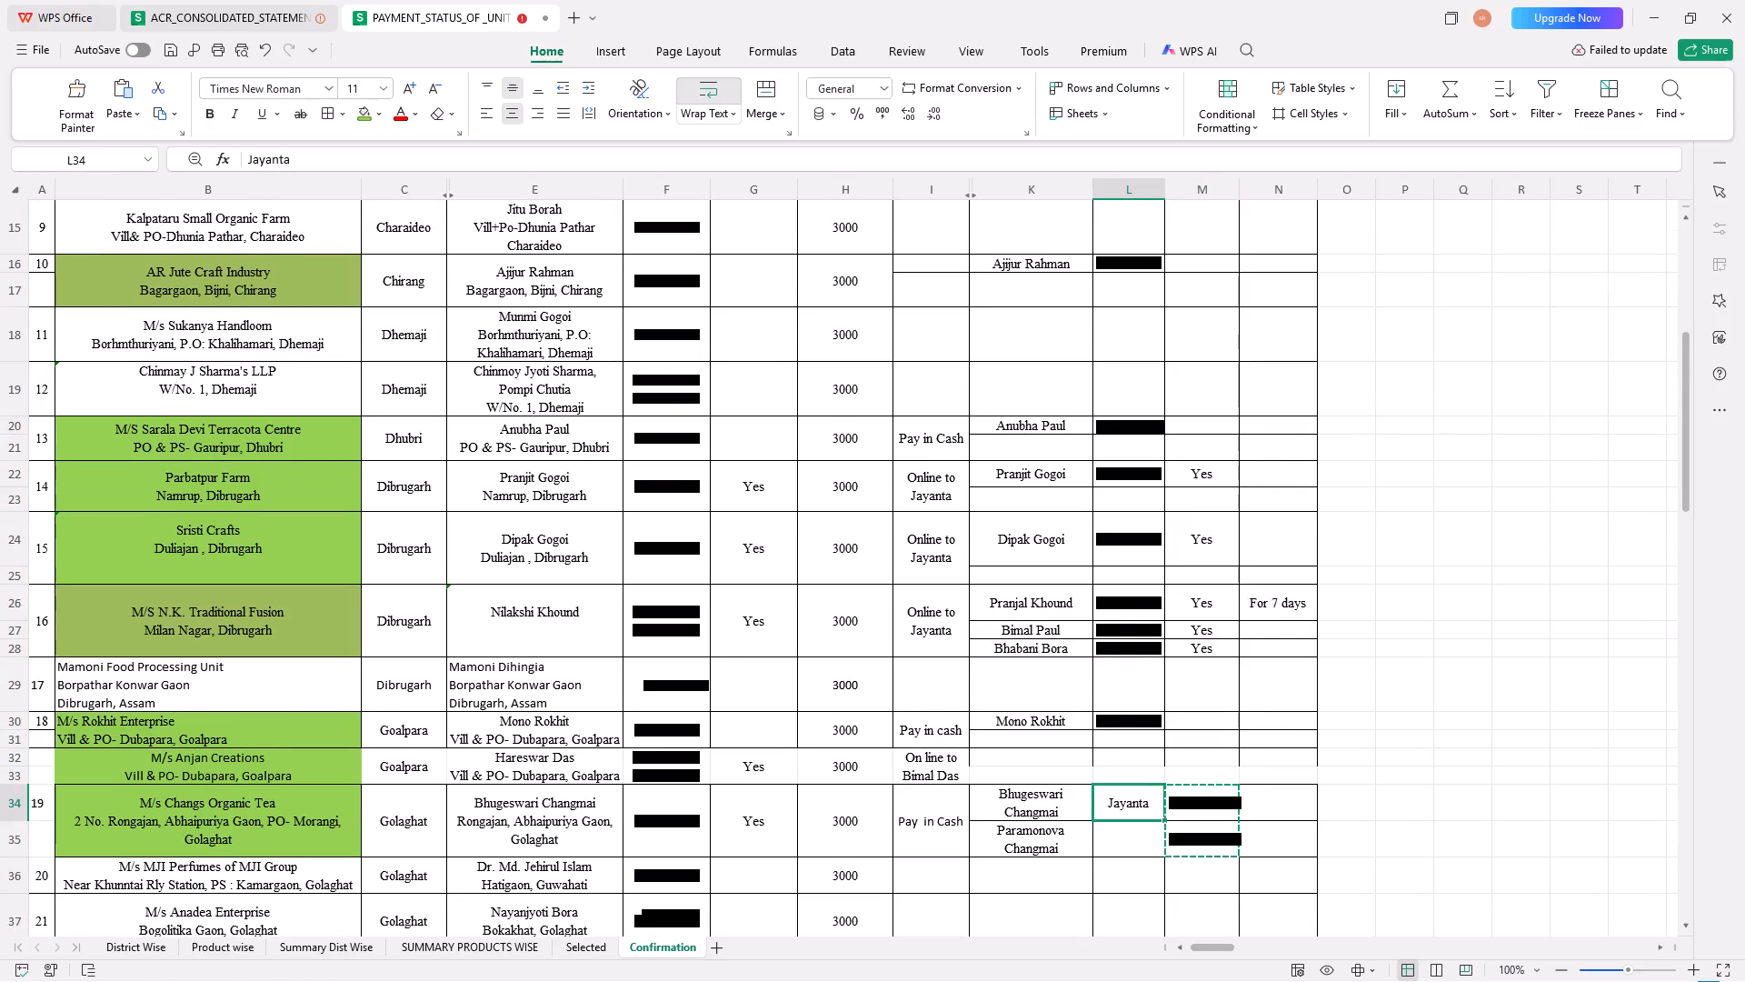
{"action": "key", "text": "ctrl+v"}
{"action": "left_click", "coordinate": [1160, 823]}
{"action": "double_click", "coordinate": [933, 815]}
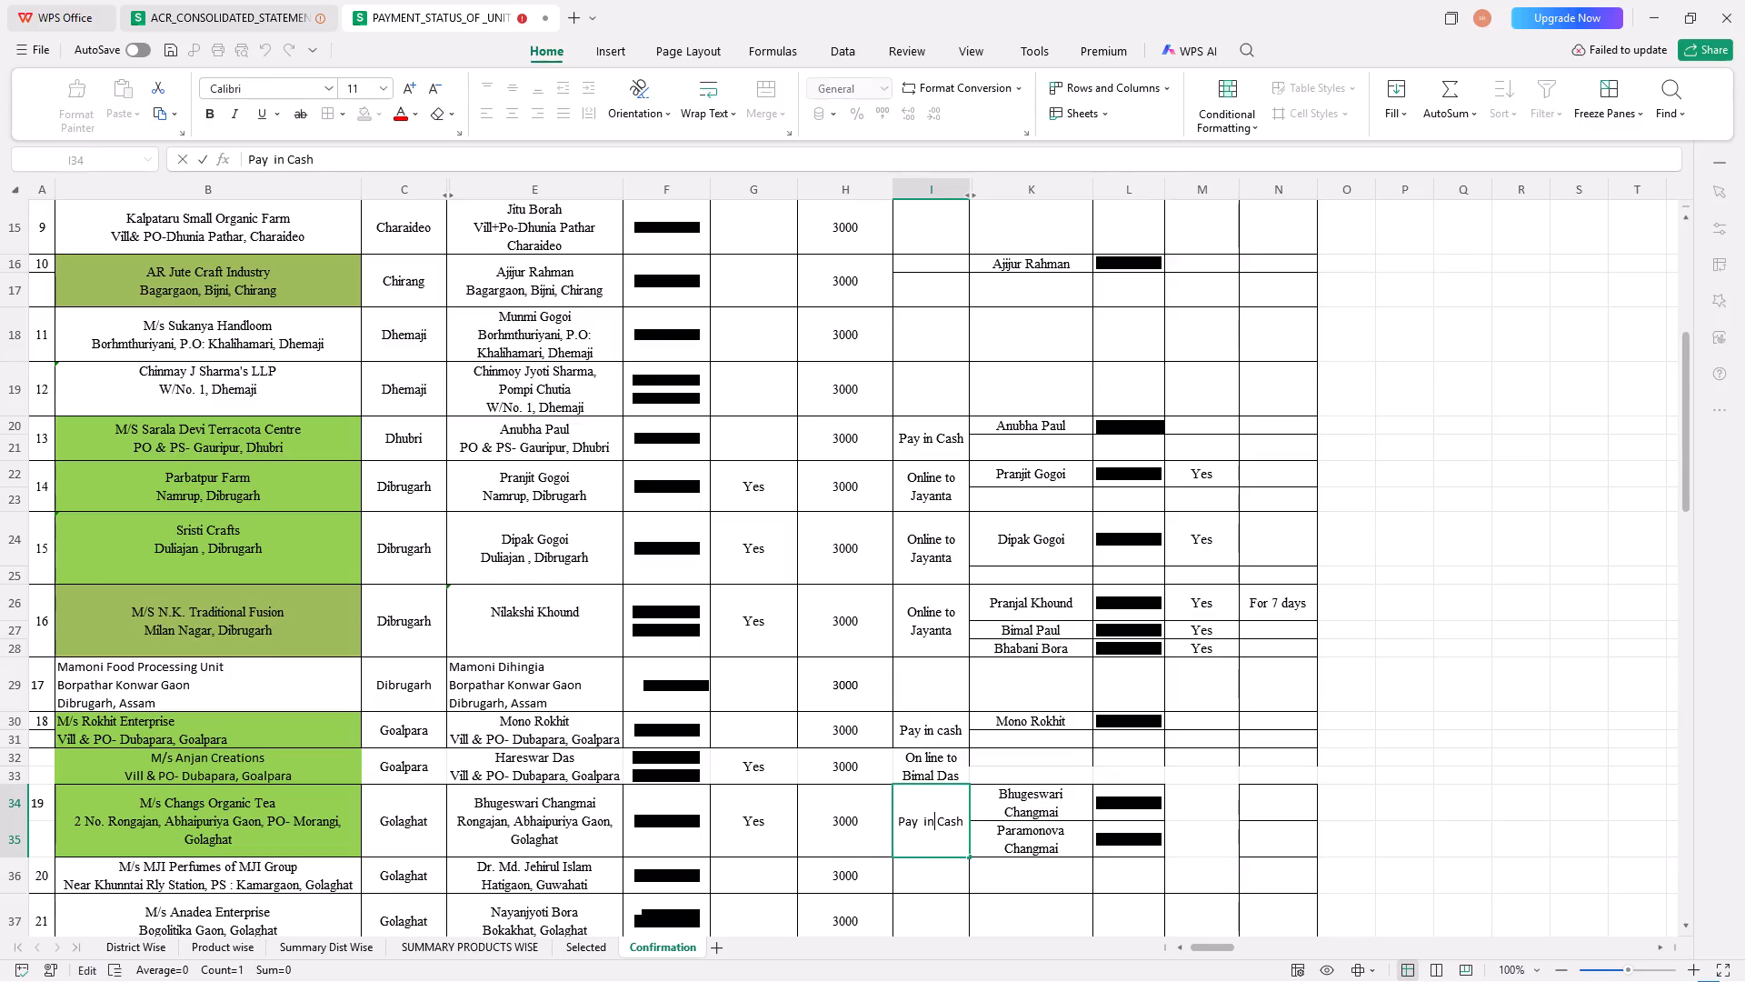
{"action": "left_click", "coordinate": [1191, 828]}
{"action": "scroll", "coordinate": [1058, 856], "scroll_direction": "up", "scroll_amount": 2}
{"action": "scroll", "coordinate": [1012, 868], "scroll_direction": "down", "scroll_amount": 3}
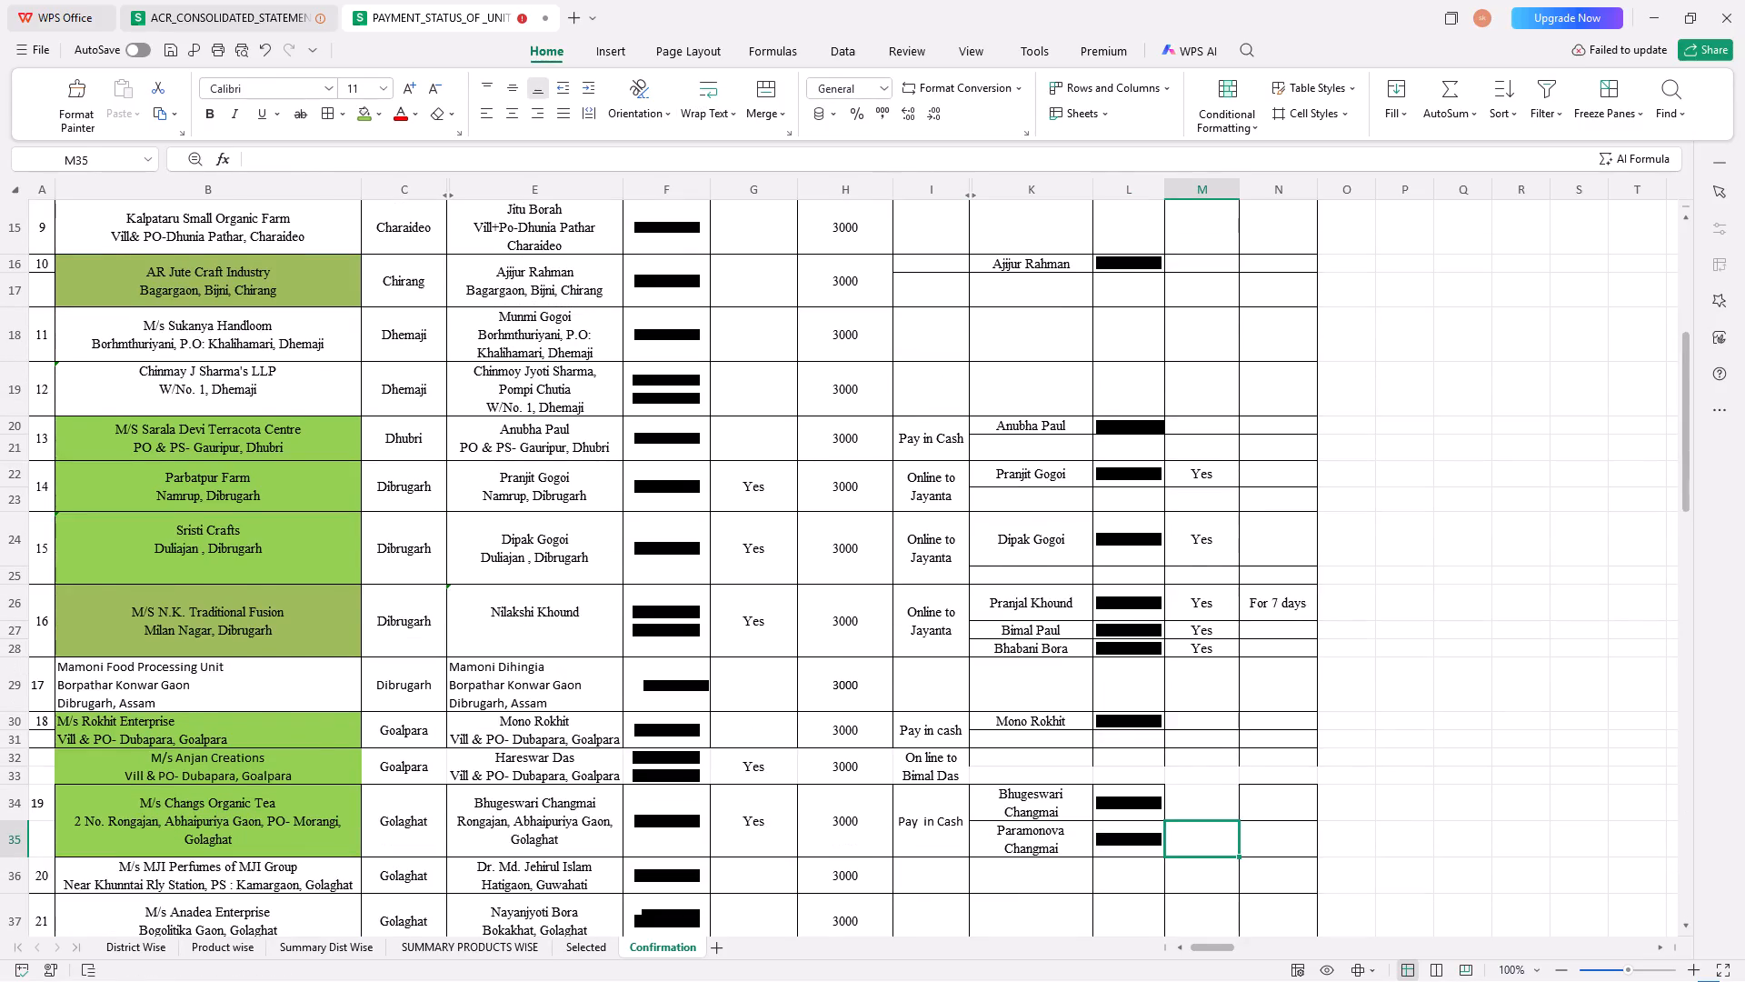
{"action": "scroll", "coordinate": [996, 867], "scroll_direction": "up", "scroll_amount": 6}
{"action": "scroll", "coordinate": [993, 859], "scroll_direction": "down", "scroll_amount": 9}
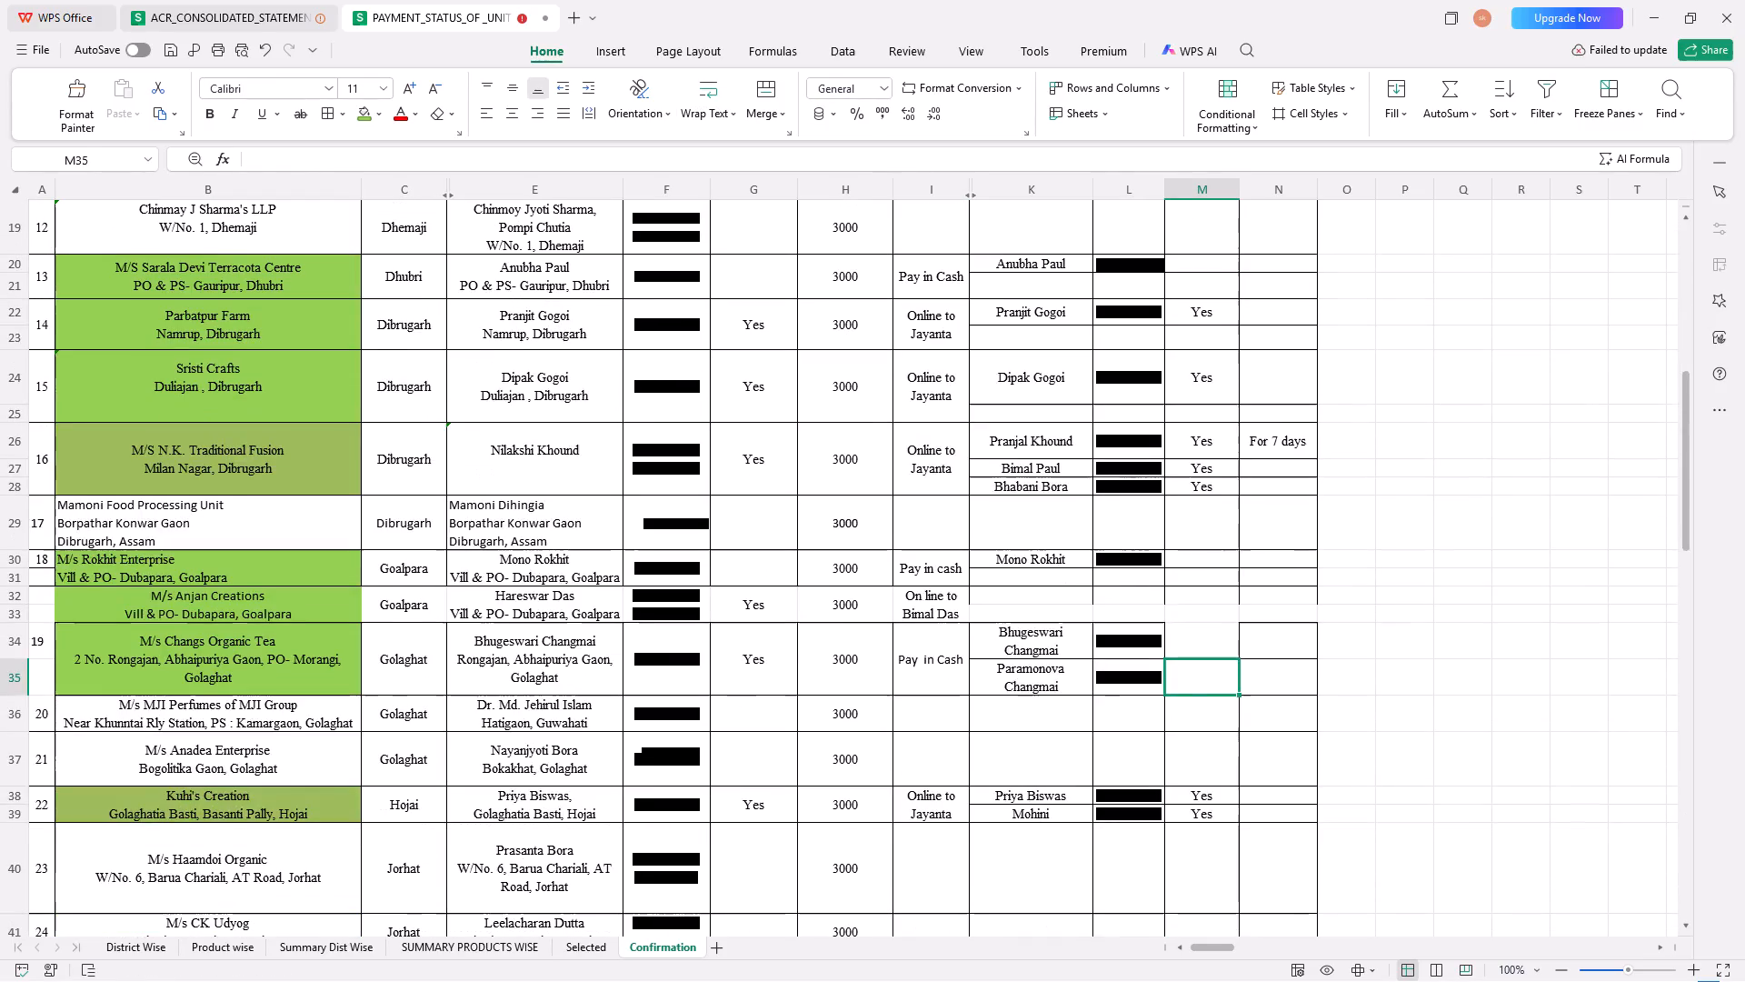
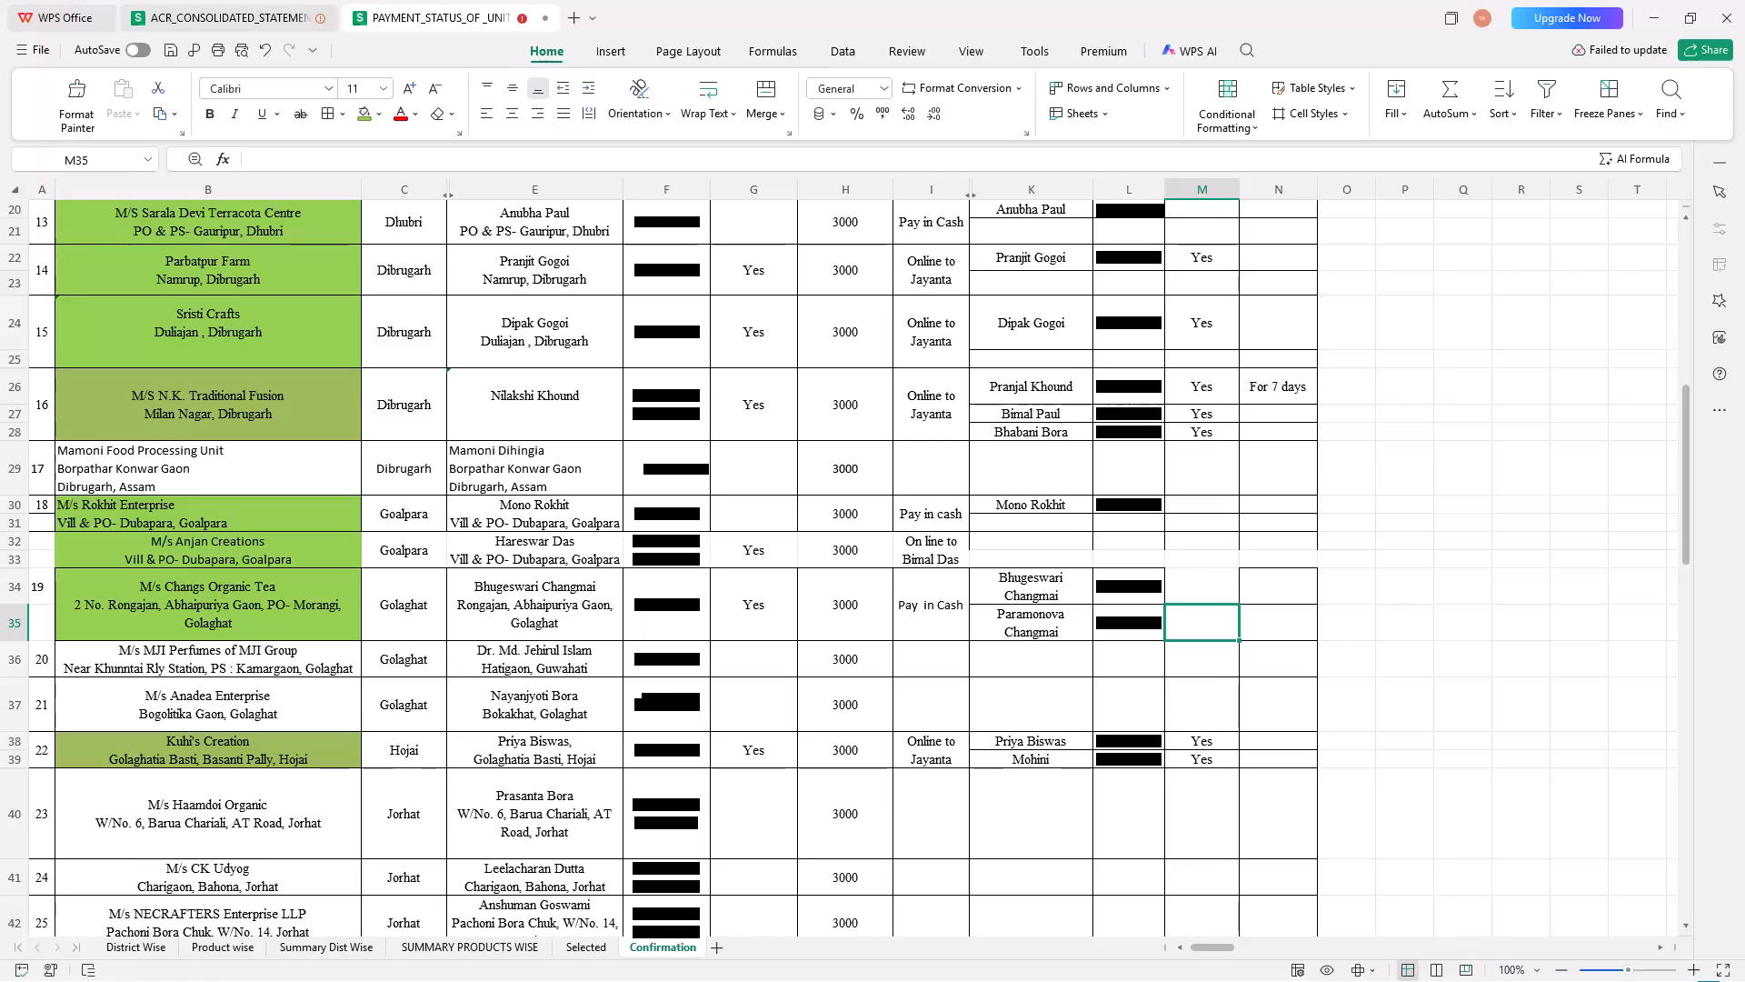
Find the entry containing Parampara and fill the M/s Parampara Assam Craftss name cell B72 with light green.
{"action": "left_click", "coordinate": [807, 719]}
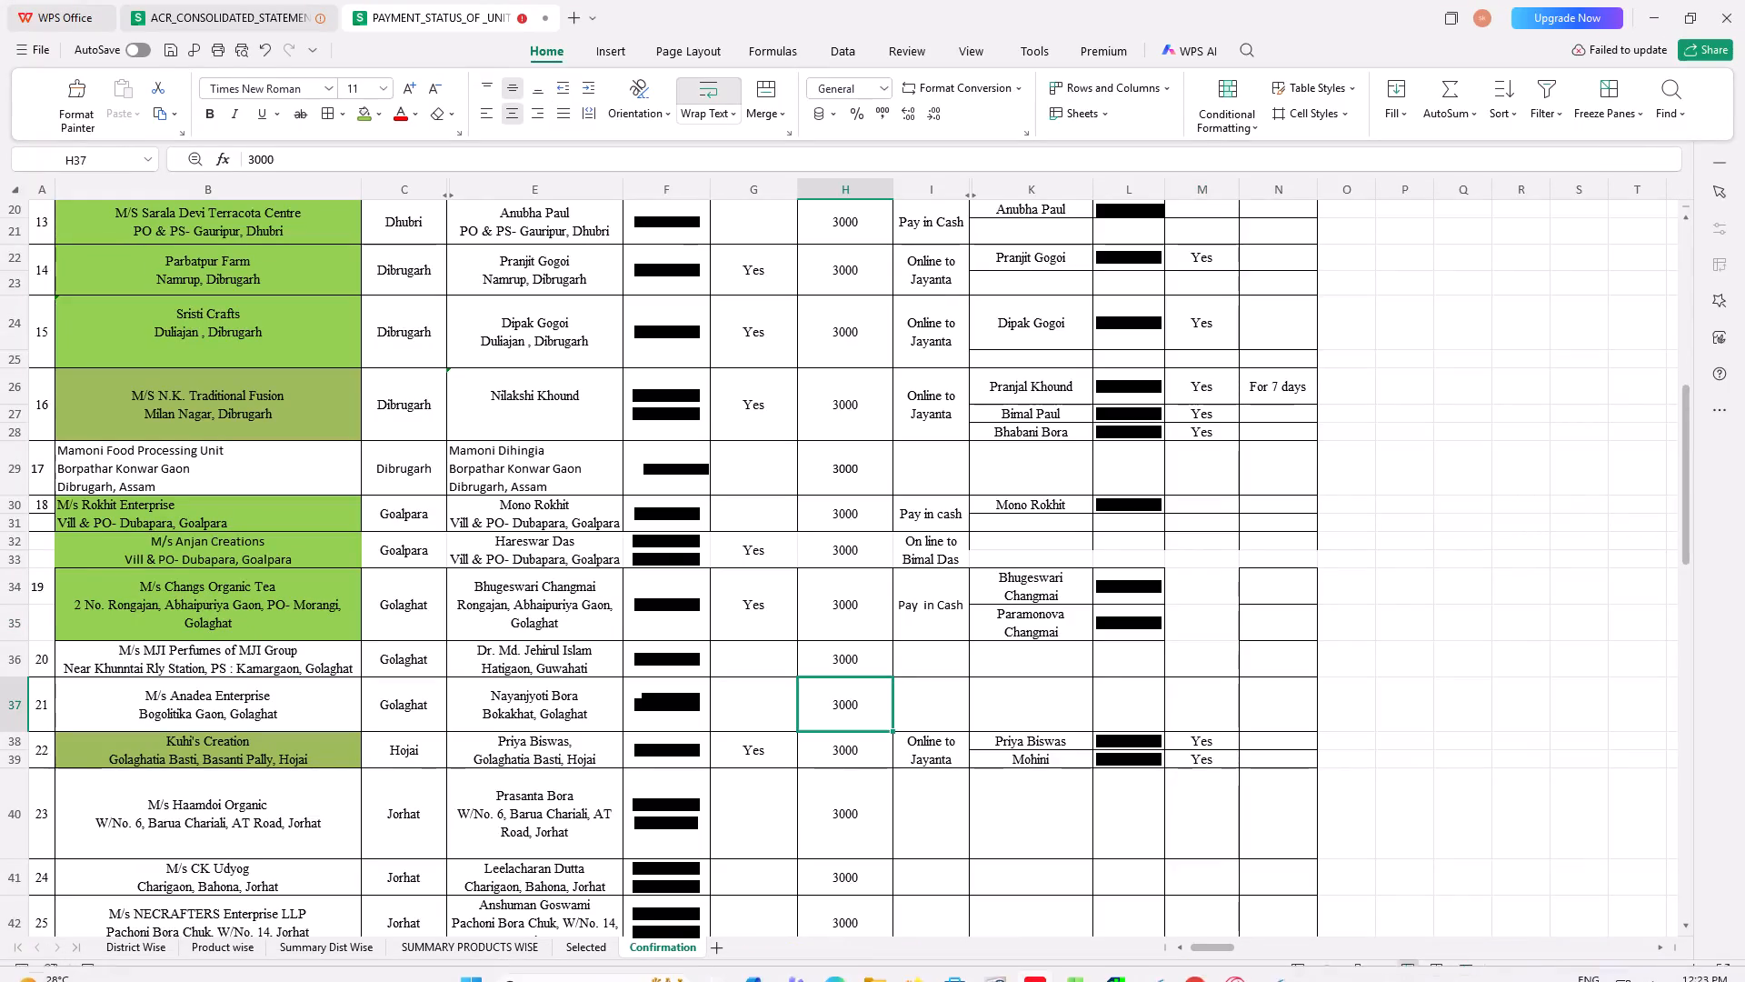
{"action": "key", "text": "ctrl+f"}
{"action": "key", "text": "shift+BackSpace"}
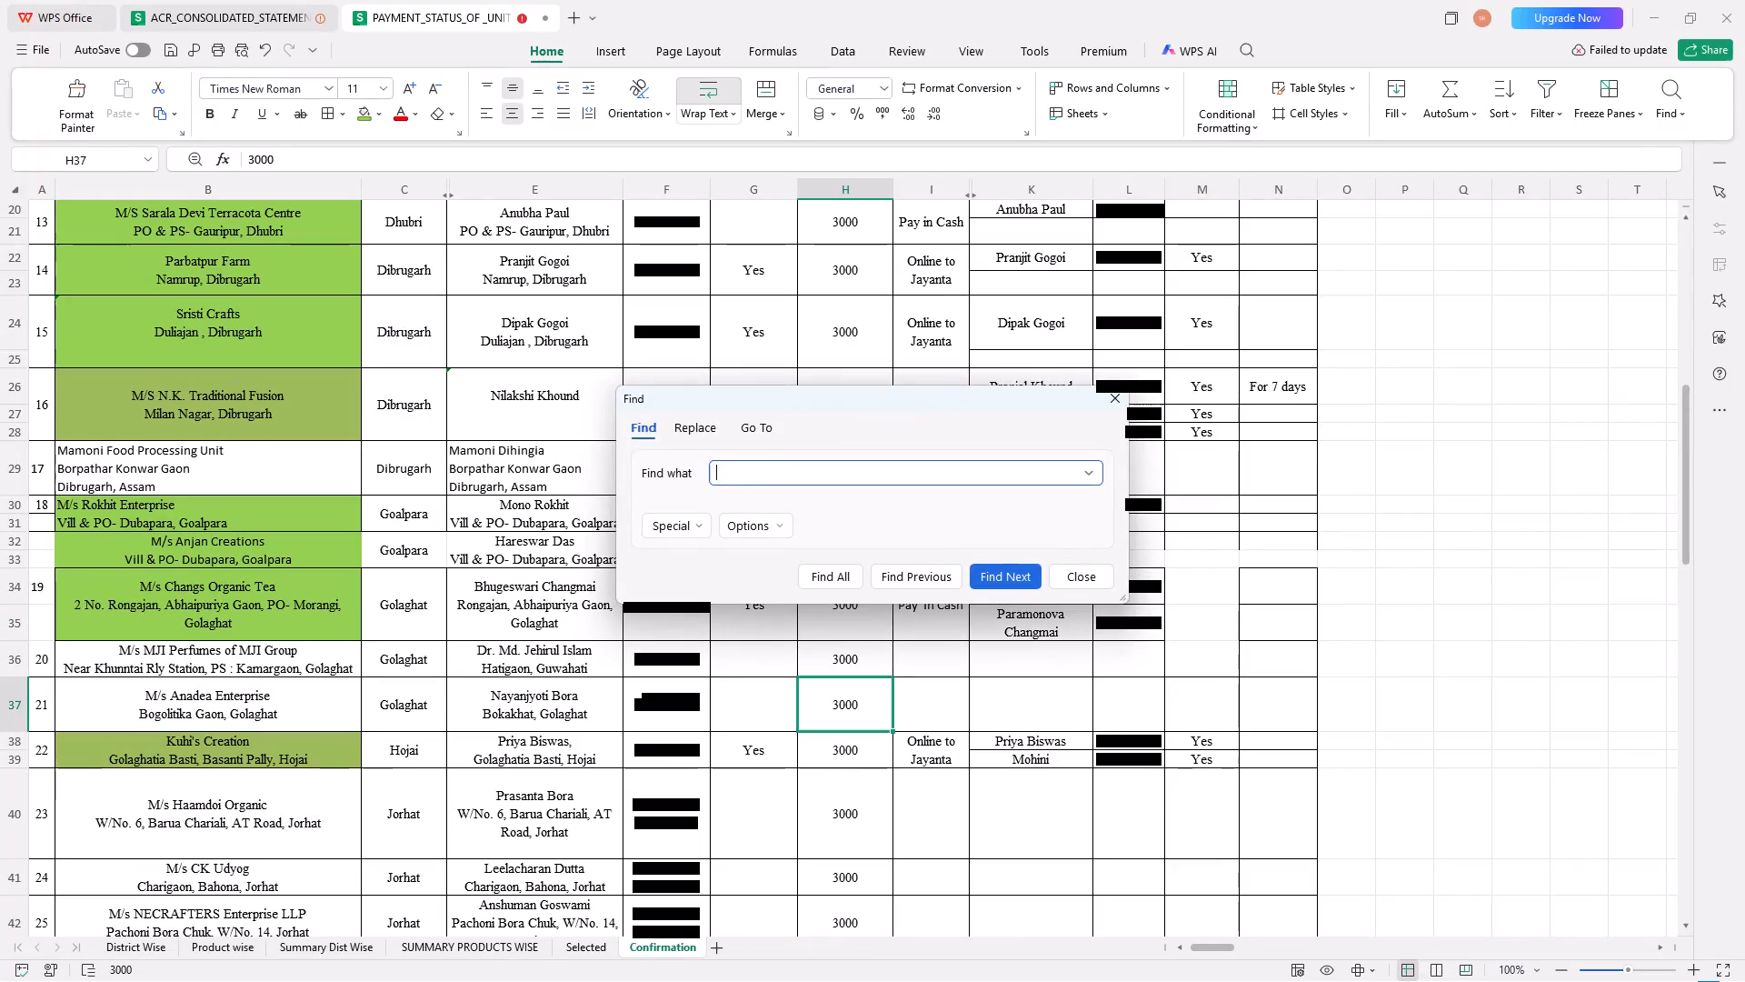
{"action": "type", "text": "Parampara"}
{"action": "right_click_drag", "start_coordinate": [820, 687], "coordinate": [806, 687]}
{"action": "left_click", "coordinate": [653, 569]}
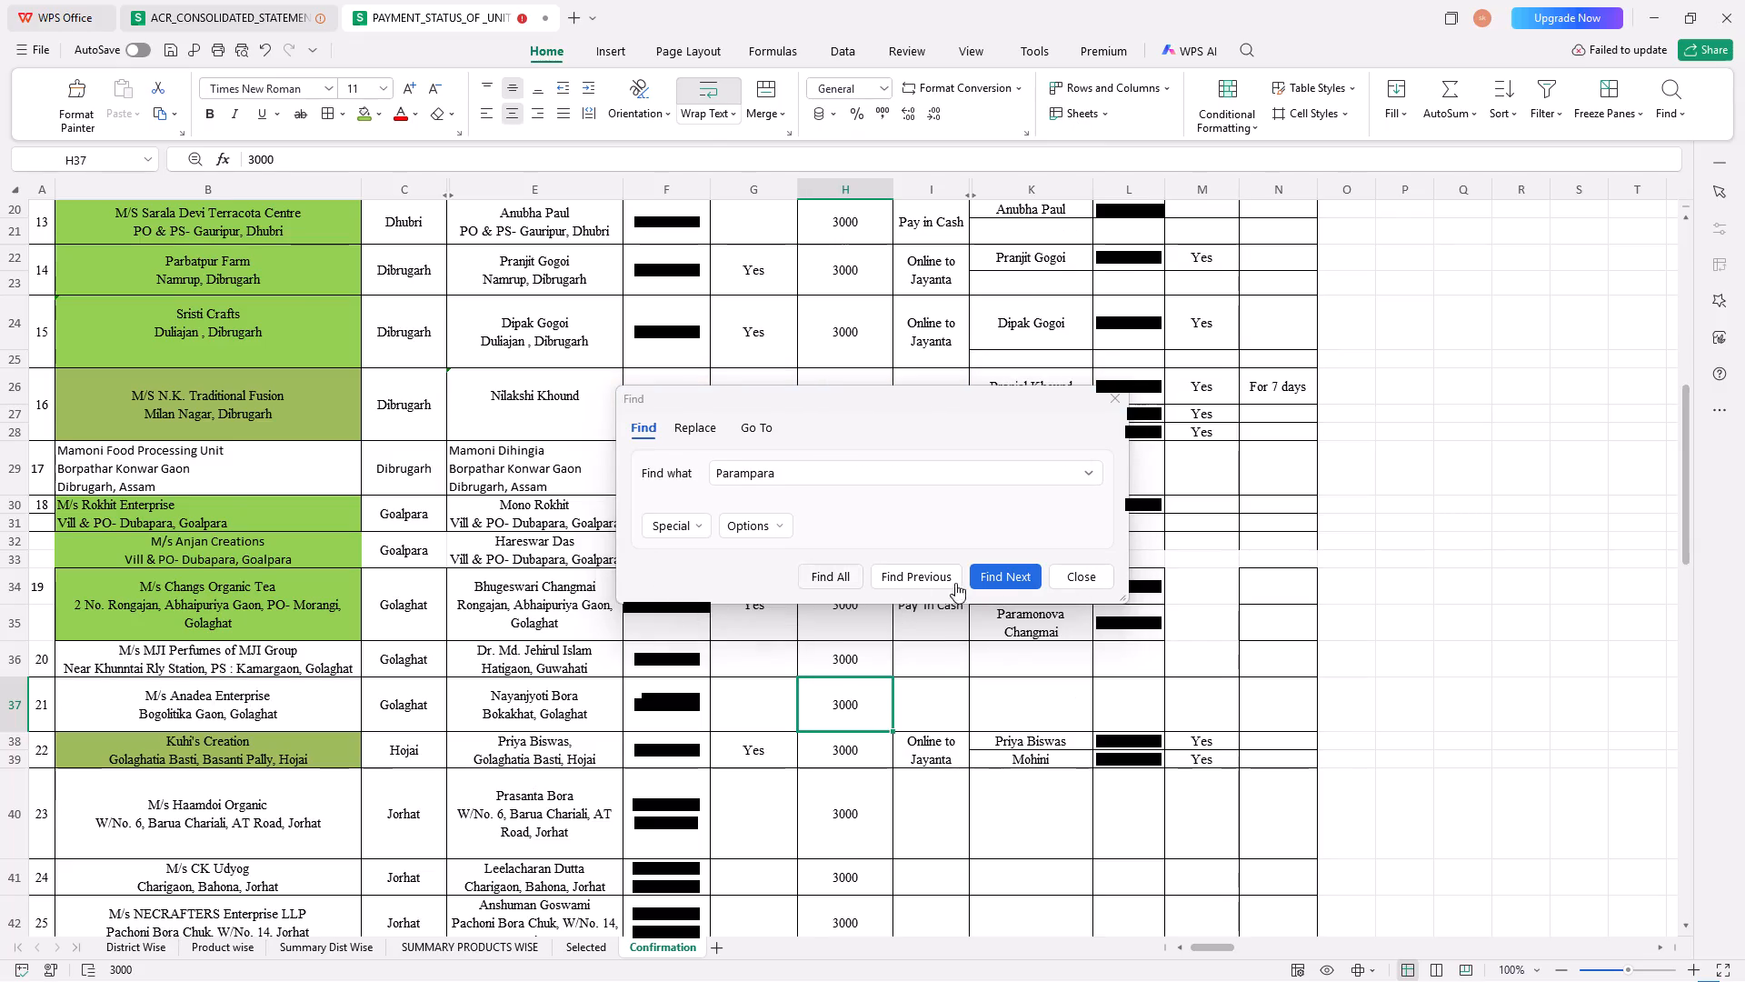
{"action": "left_click", "coordinate": [1013, 564]}
{"action": "left_click", "coordinate": [198, 887]}
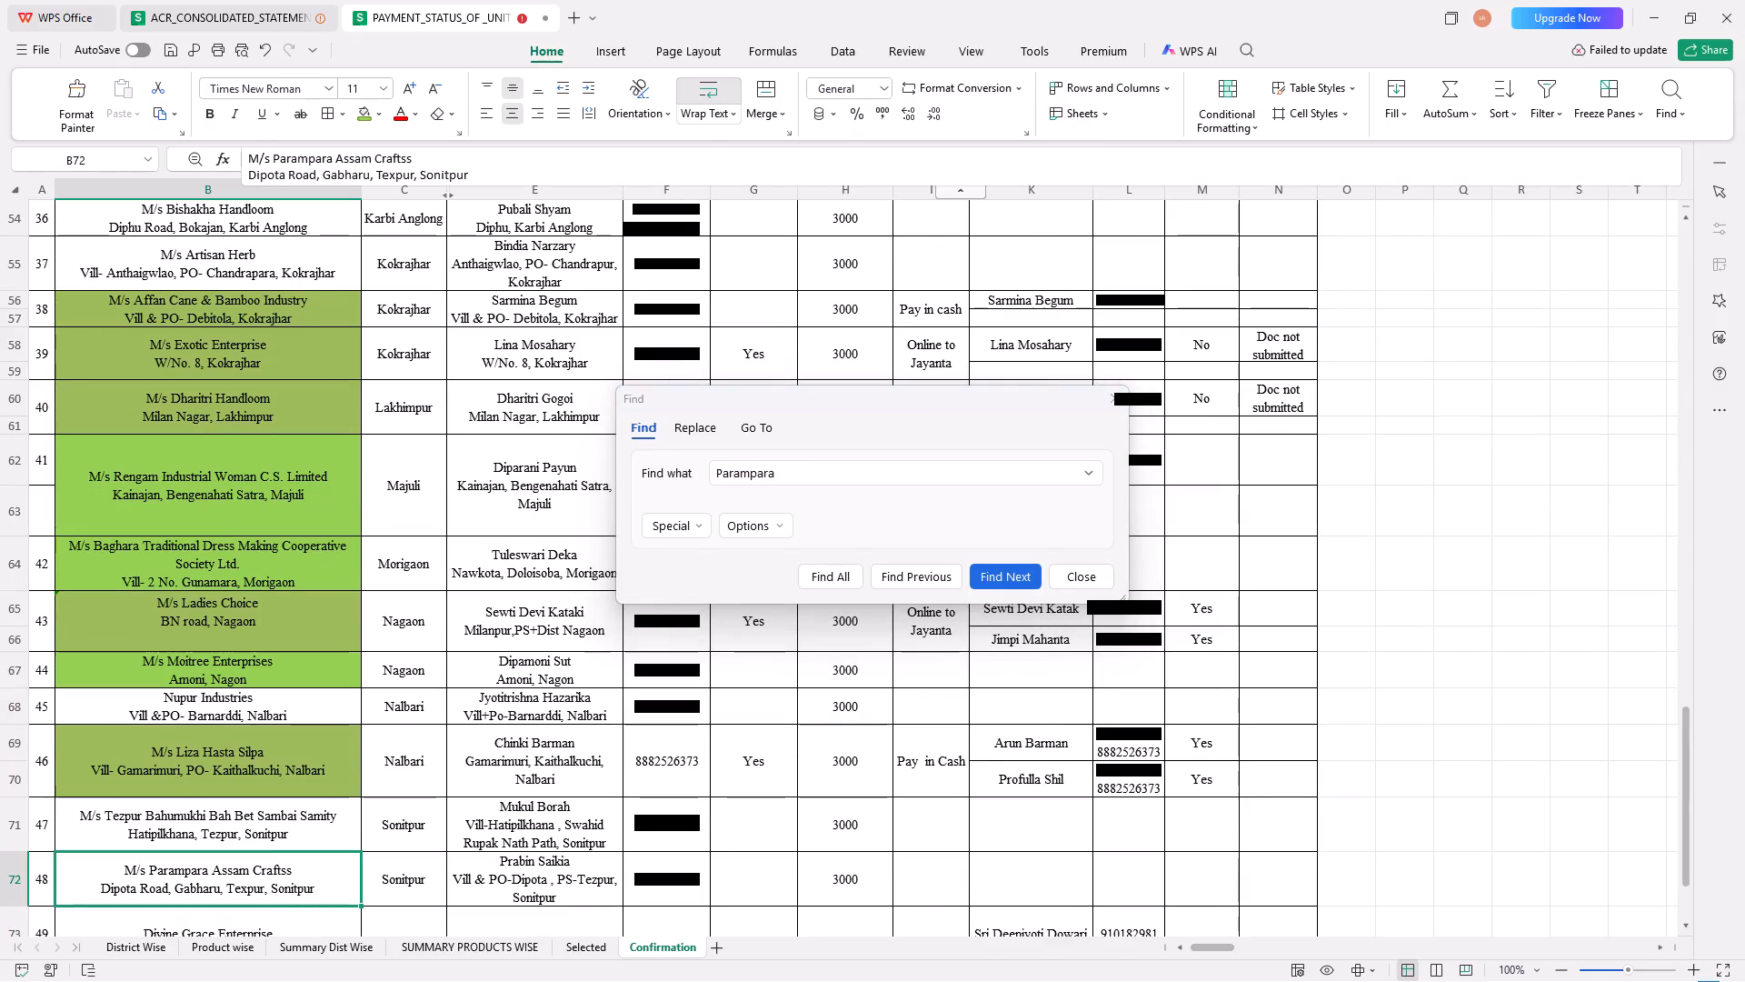
{"action": "left_click", "coordinate": [418, 882]}
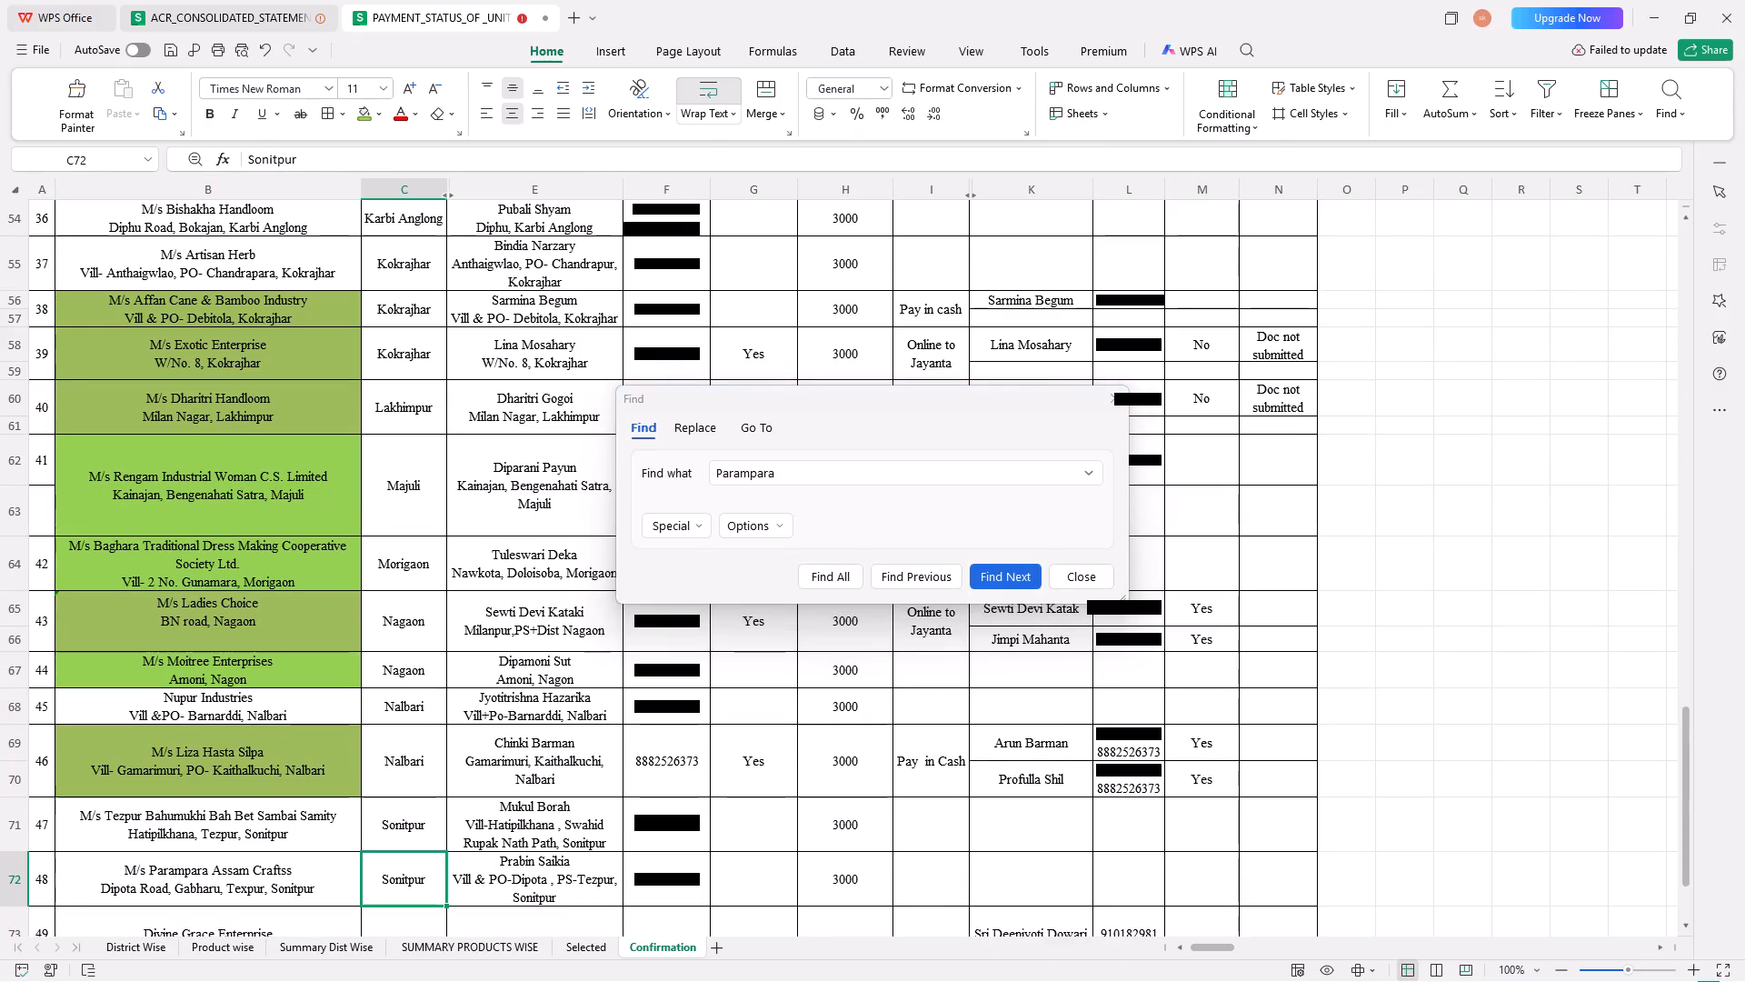
{"action": "left_click", "coordinate": [166, 890]}
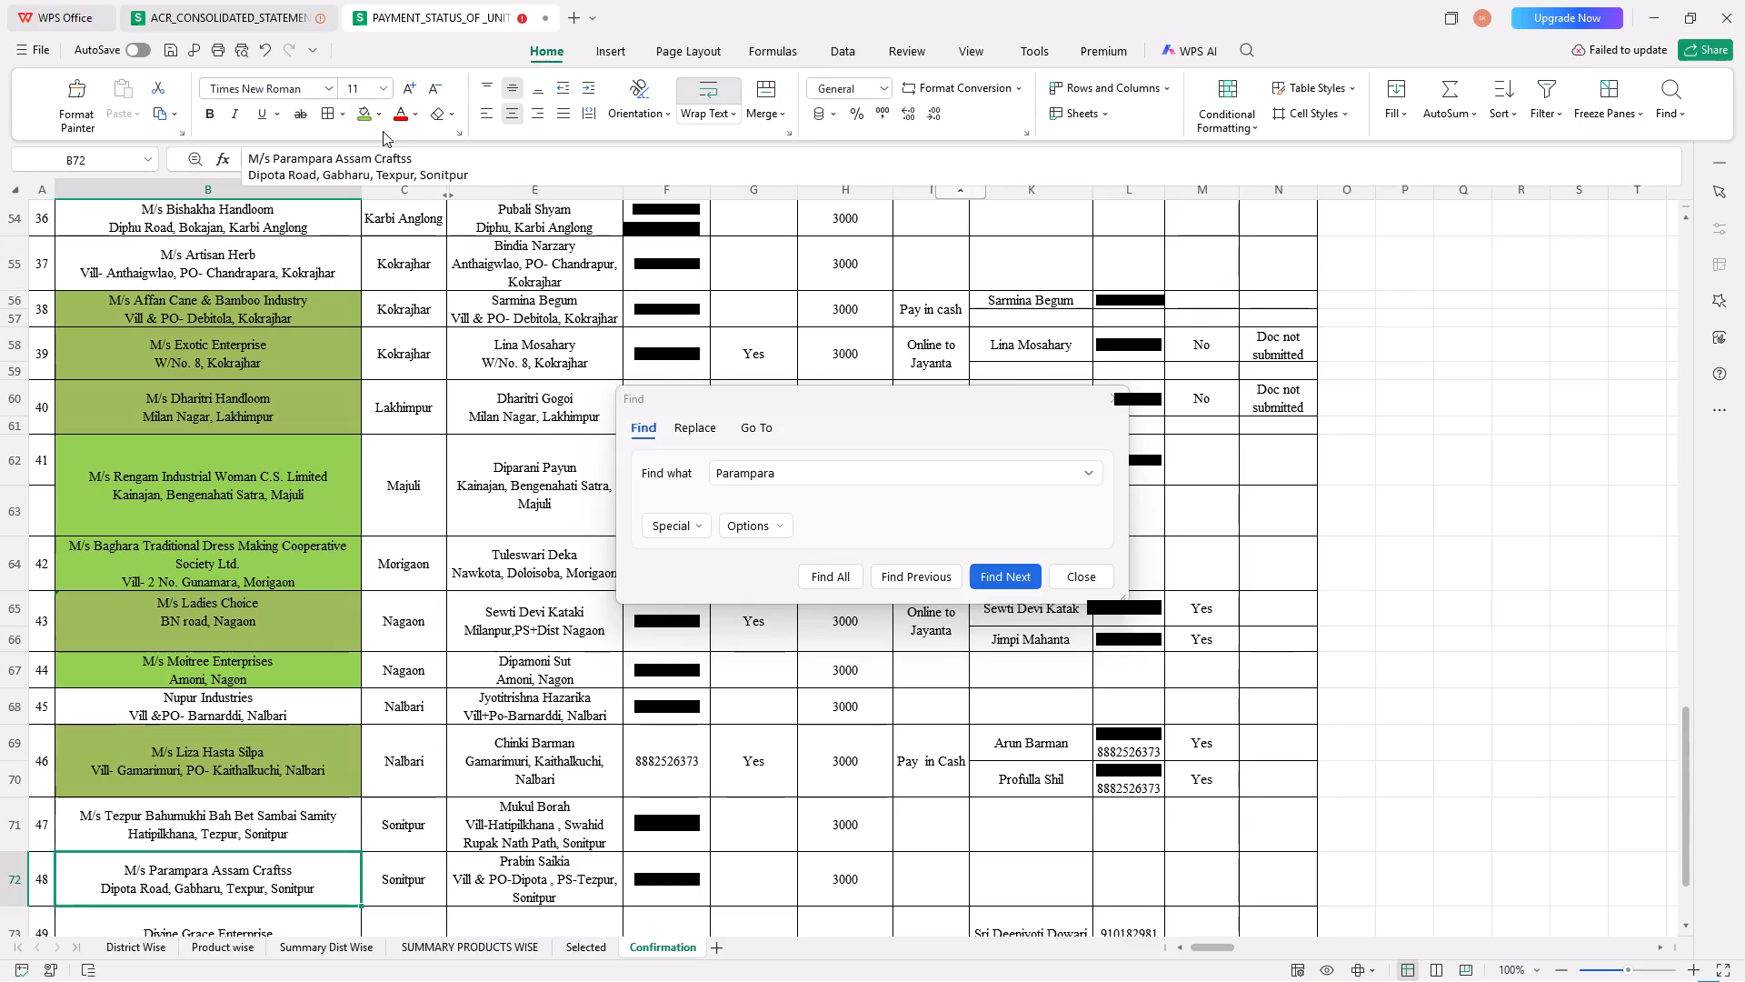
{"action": "left_click", "coordinate": [367, 106]}
{"action": "left_click", "coordinate": [405, 869]}
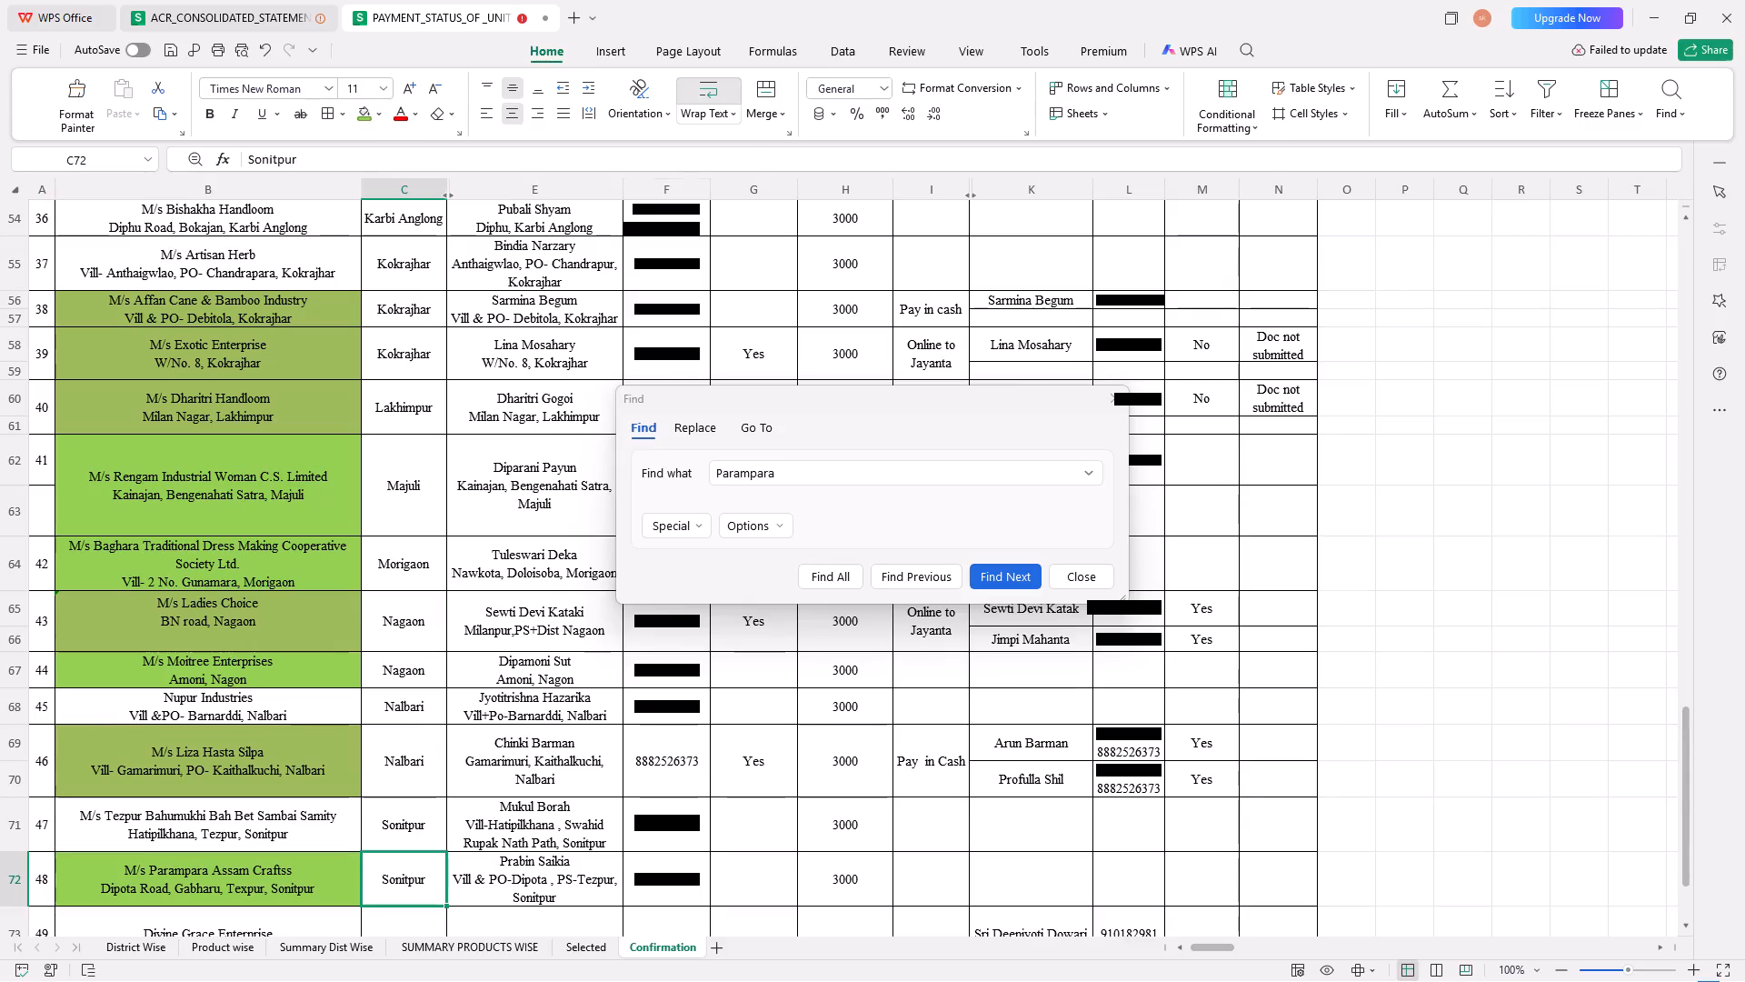
Copy only the contact person's name from E72 into the representative cell K72.
{"action": "left_click", "coordinate": [623, 896]}
{"action": "left_click", "coordinate": [570, 872]}
{"action": "triple_click", "coordinate": [575, 861]}
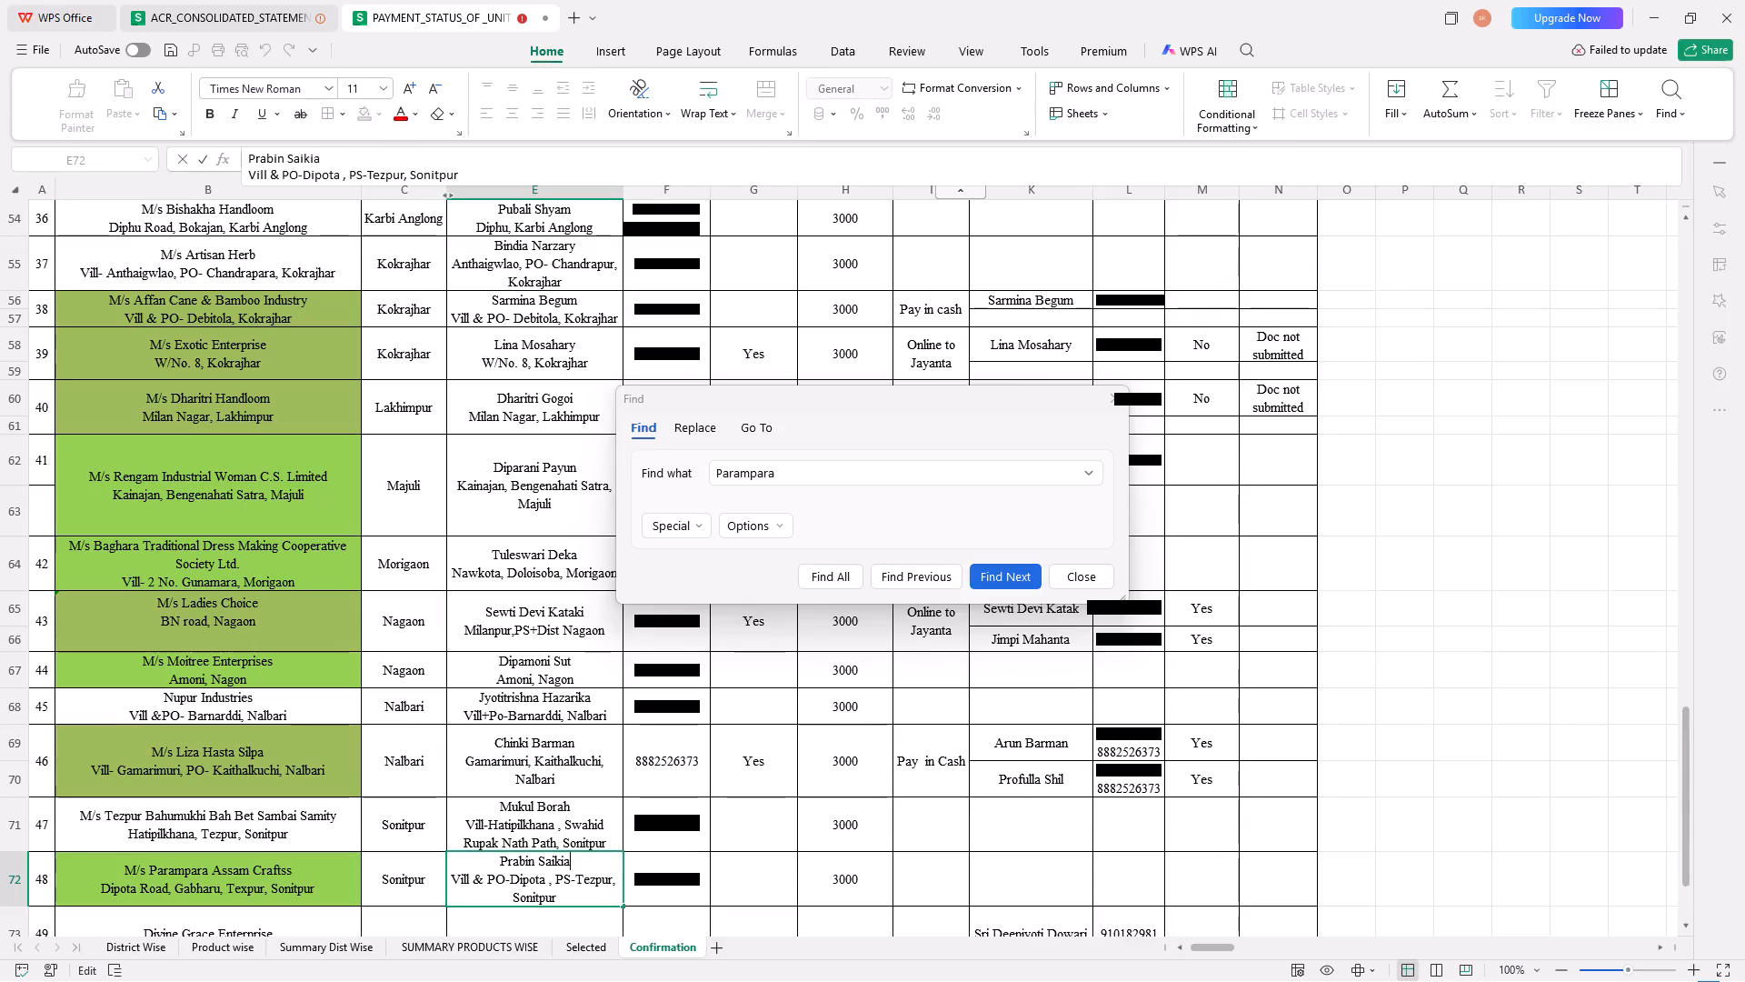
{"action": "left_click_drag", "start_coordinate": [573, 862], "coordinate": [499, 863]}
{"action": "key", "text": "ctrl+c"}
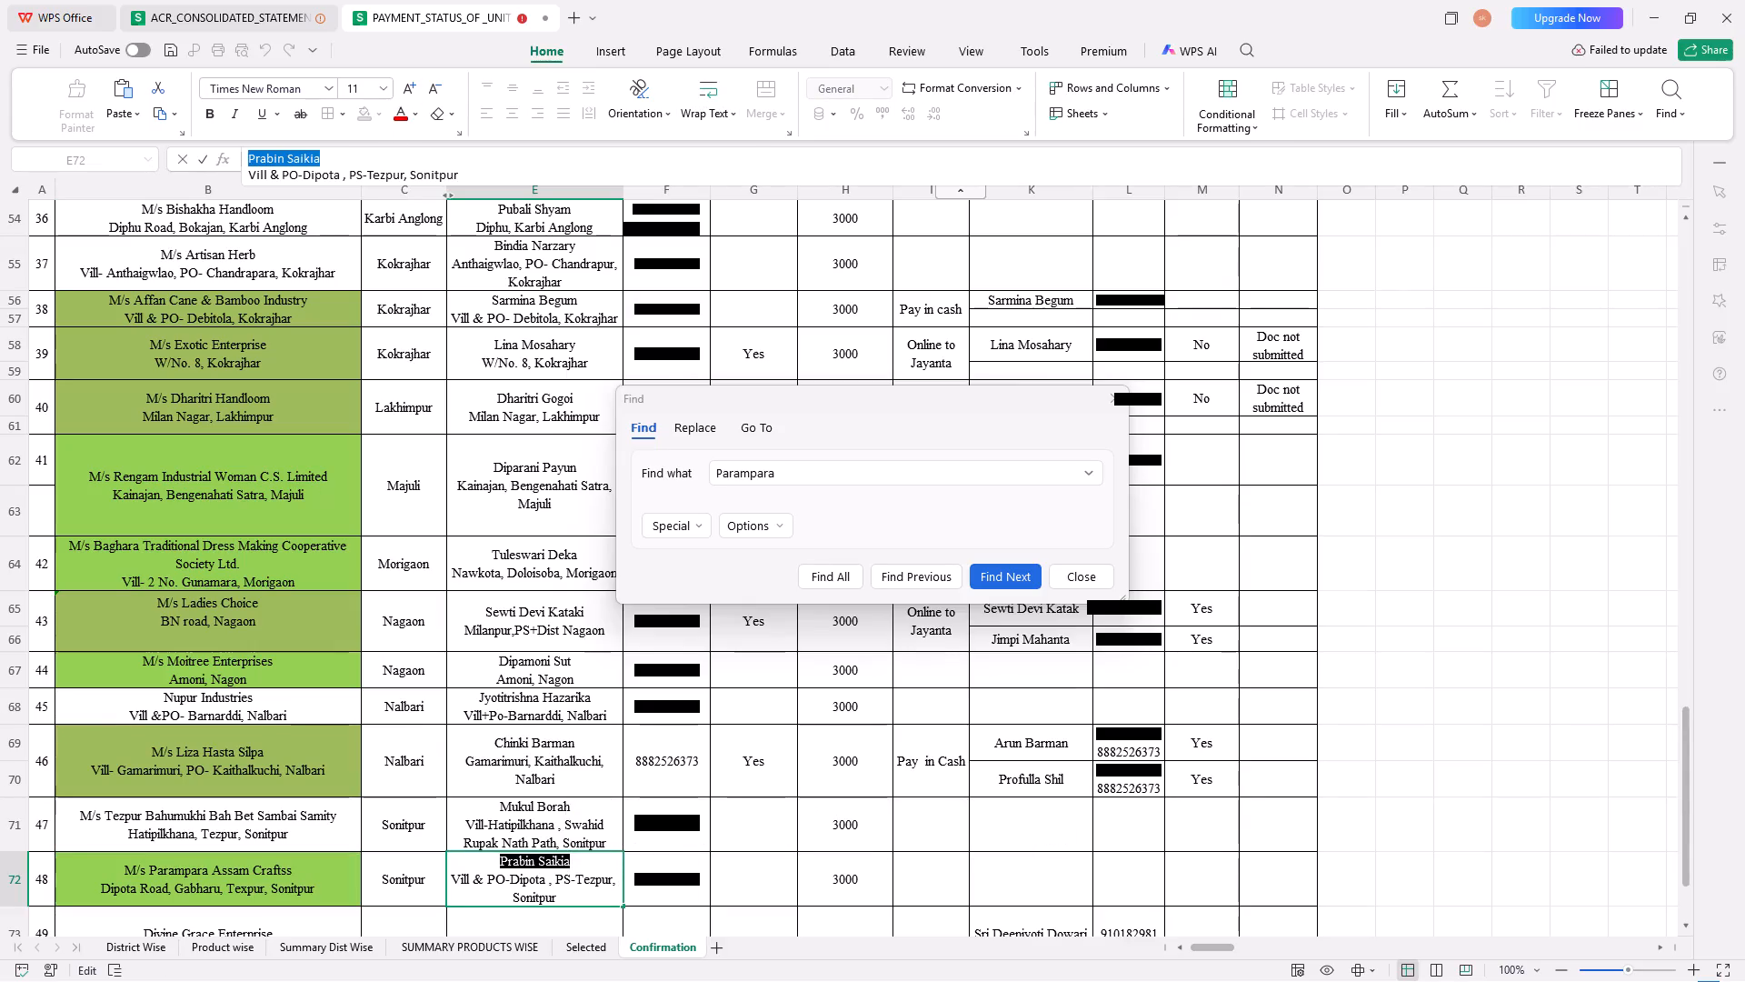
{"action": "left_click", "coordinate": [1000, 868]}
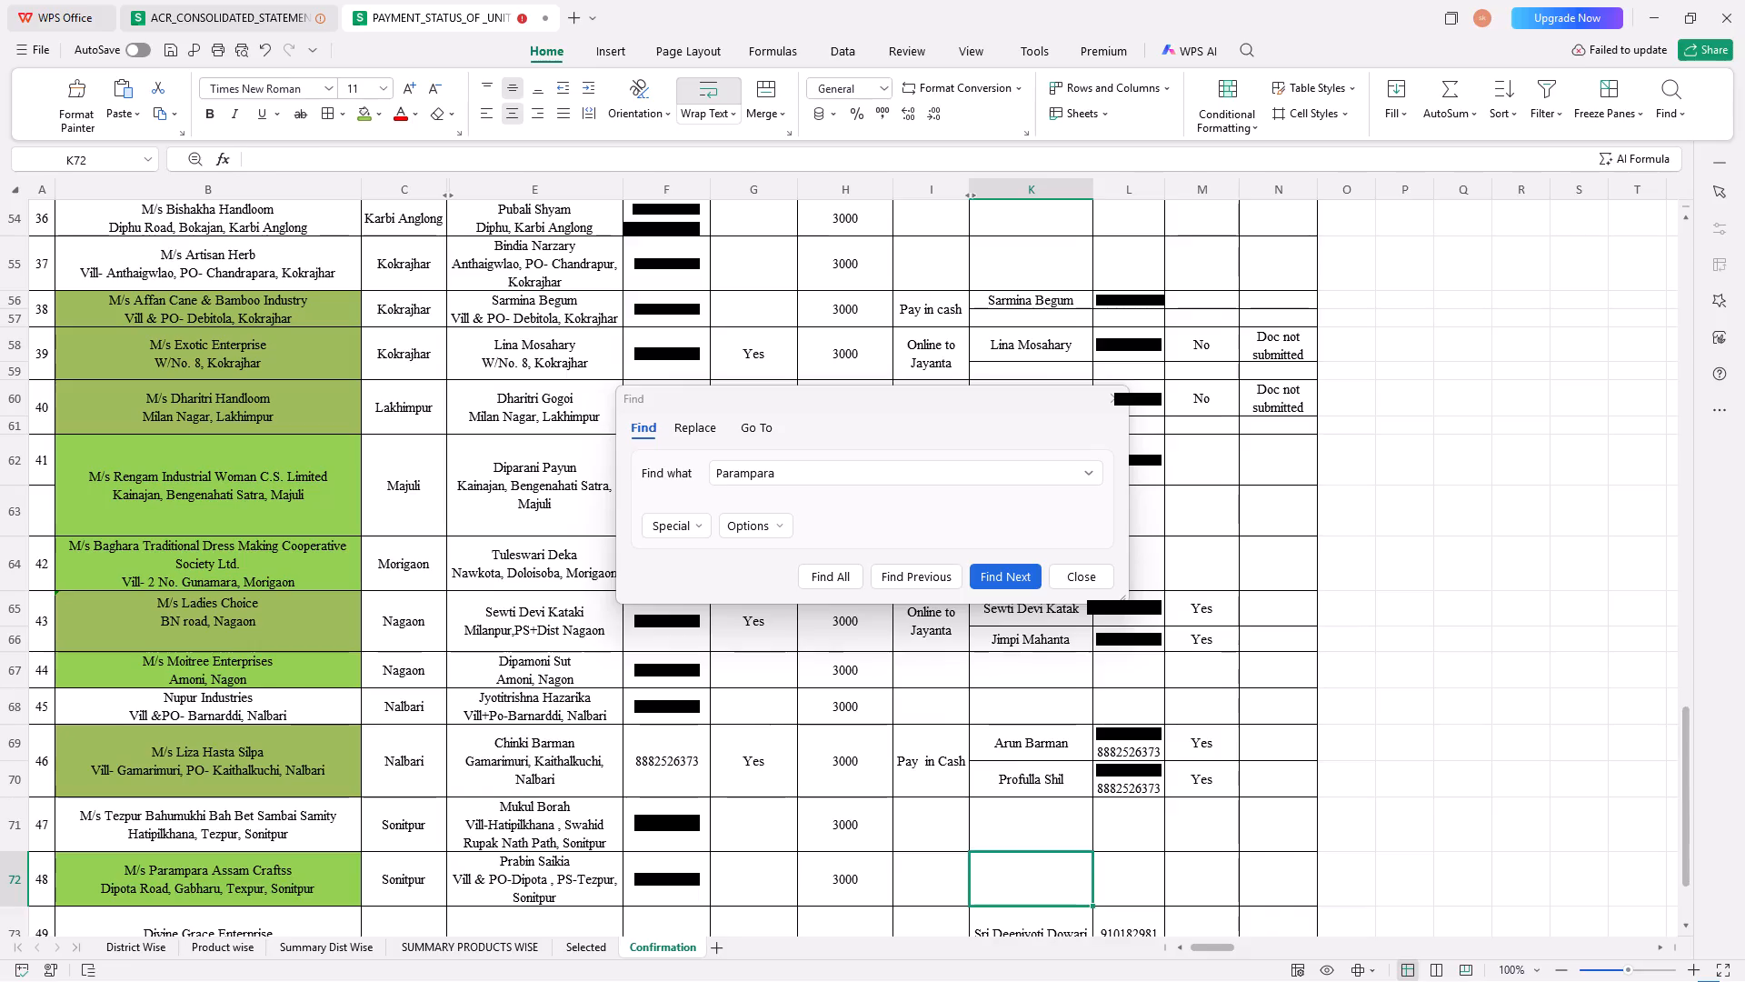
{"action": "key", "text": "ctrl+v"}
Copy the contact number from F72 into the representative's number cell L72.
{"action": "triple_click", "coordinate": [671, 878]}
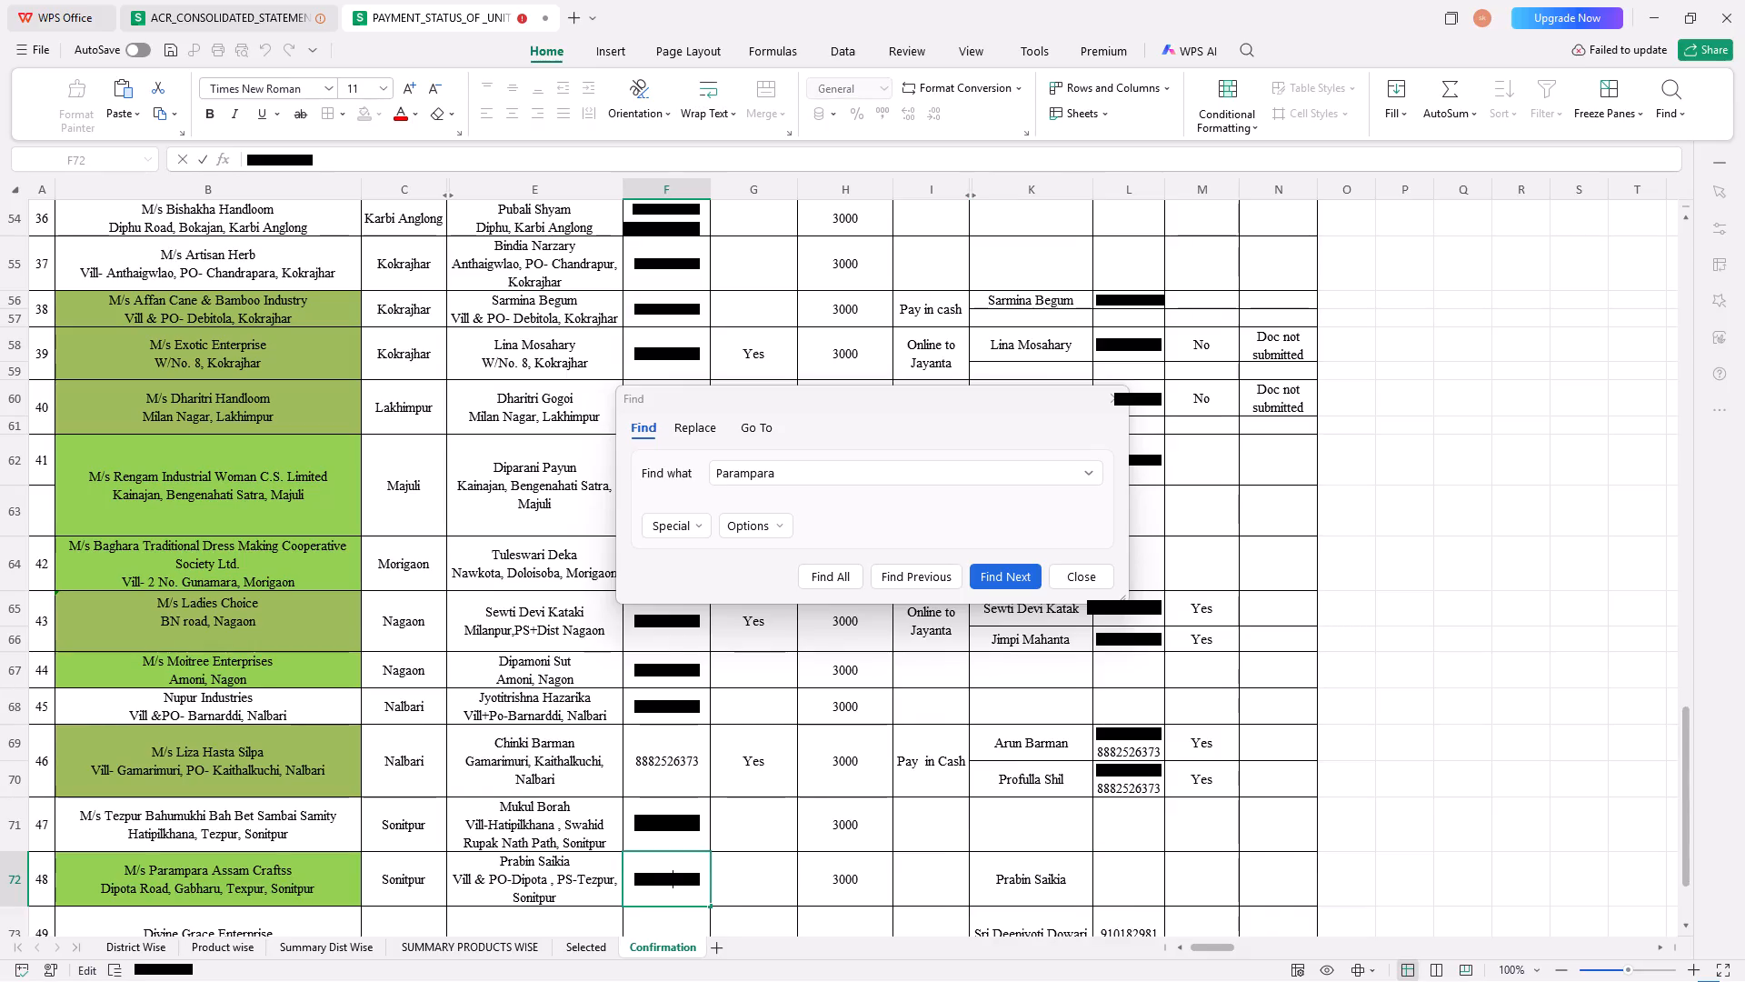
{"action": "left_click", "coordinate": [671, 878]}
{"action": "key", "text": "ctrl+c"}
{"action": "left_click", "coordinate": [1142, 867]}
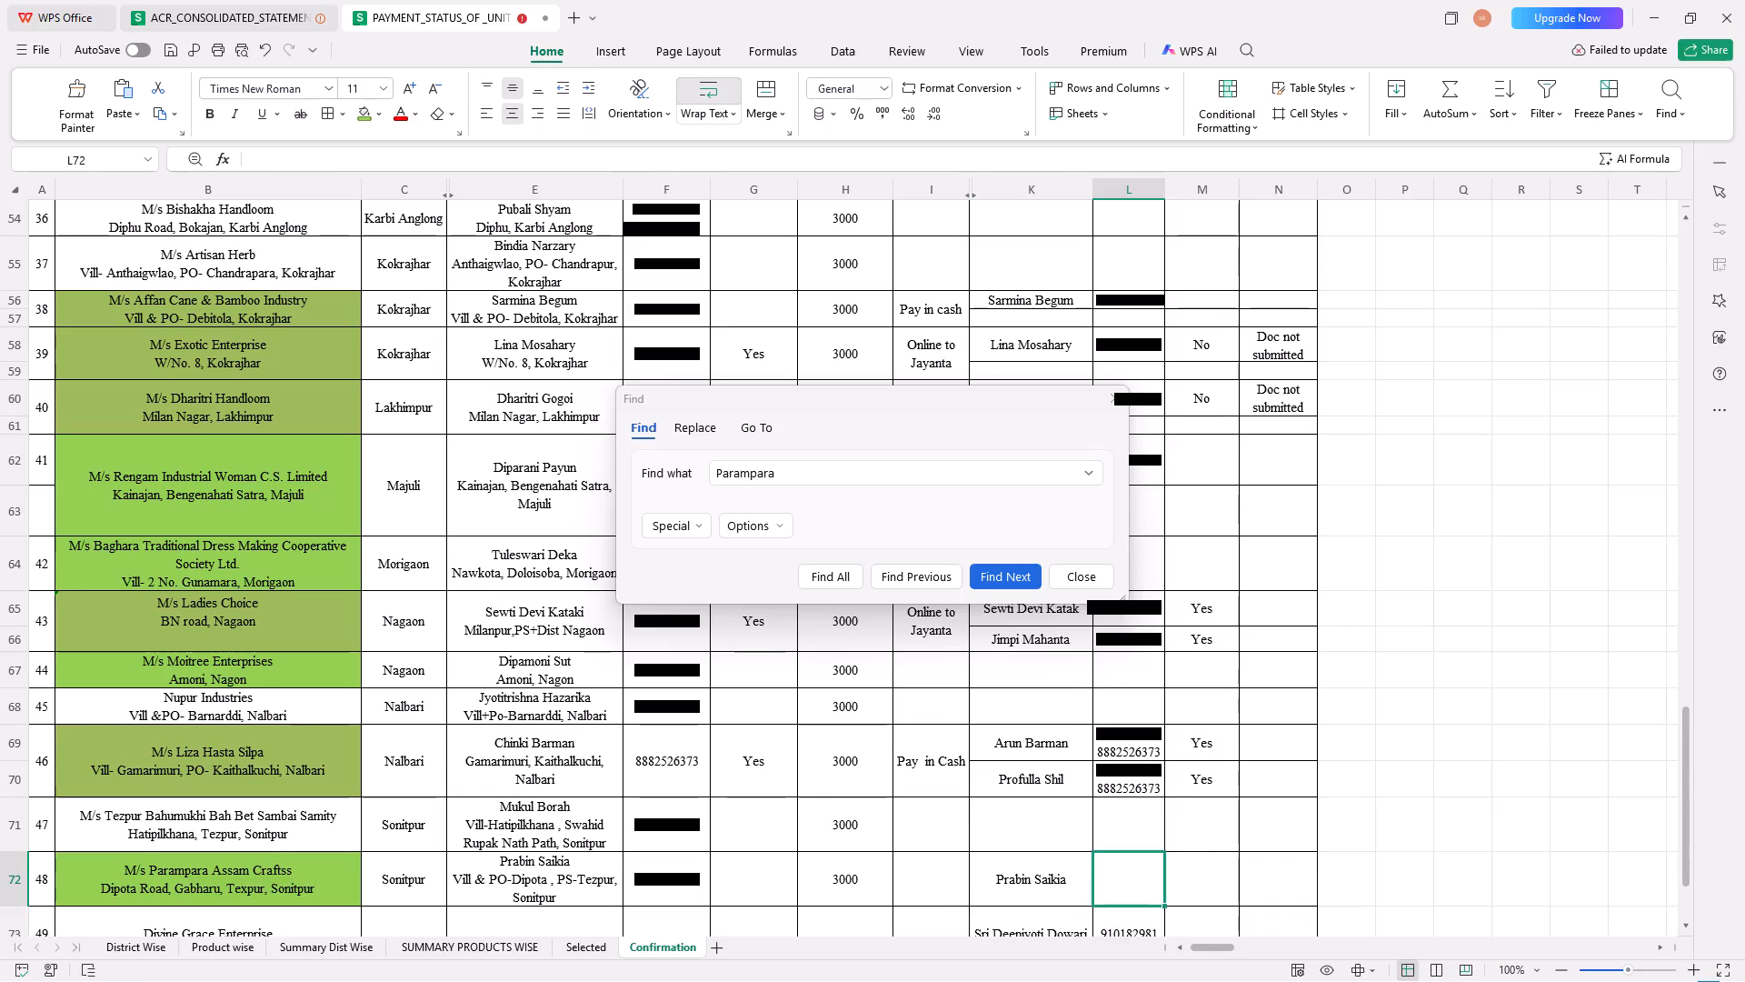
{"action": "key", "text": "ctrl+v"}
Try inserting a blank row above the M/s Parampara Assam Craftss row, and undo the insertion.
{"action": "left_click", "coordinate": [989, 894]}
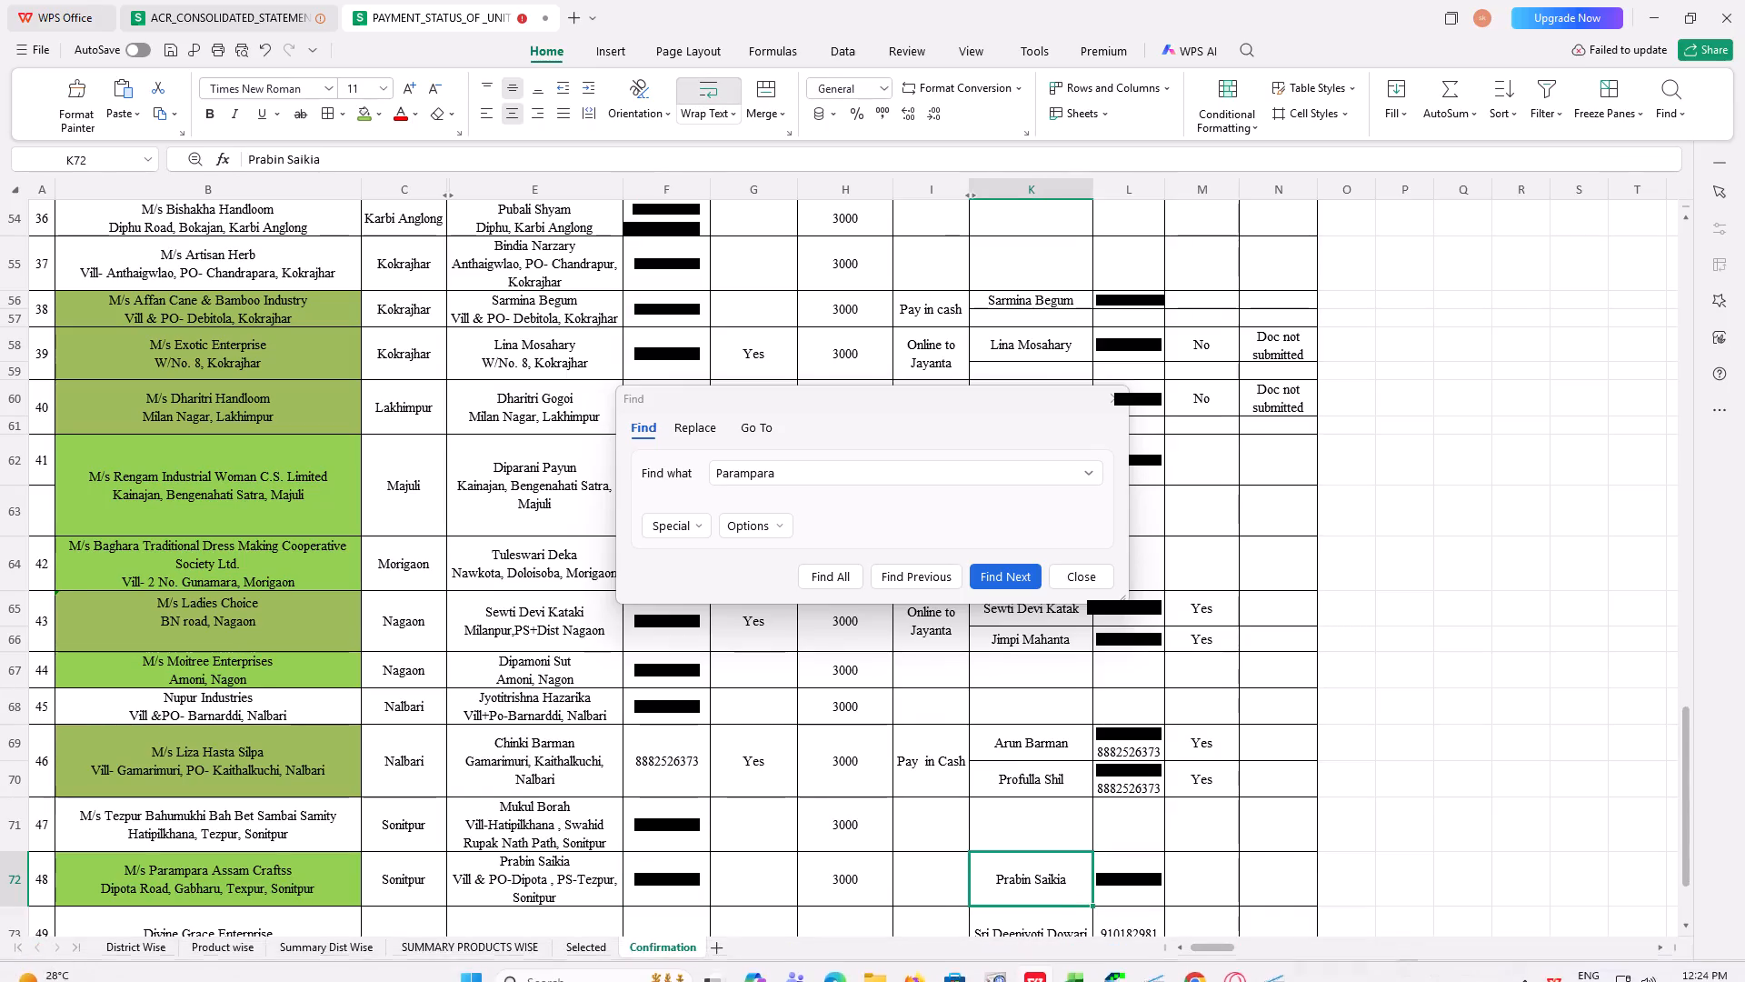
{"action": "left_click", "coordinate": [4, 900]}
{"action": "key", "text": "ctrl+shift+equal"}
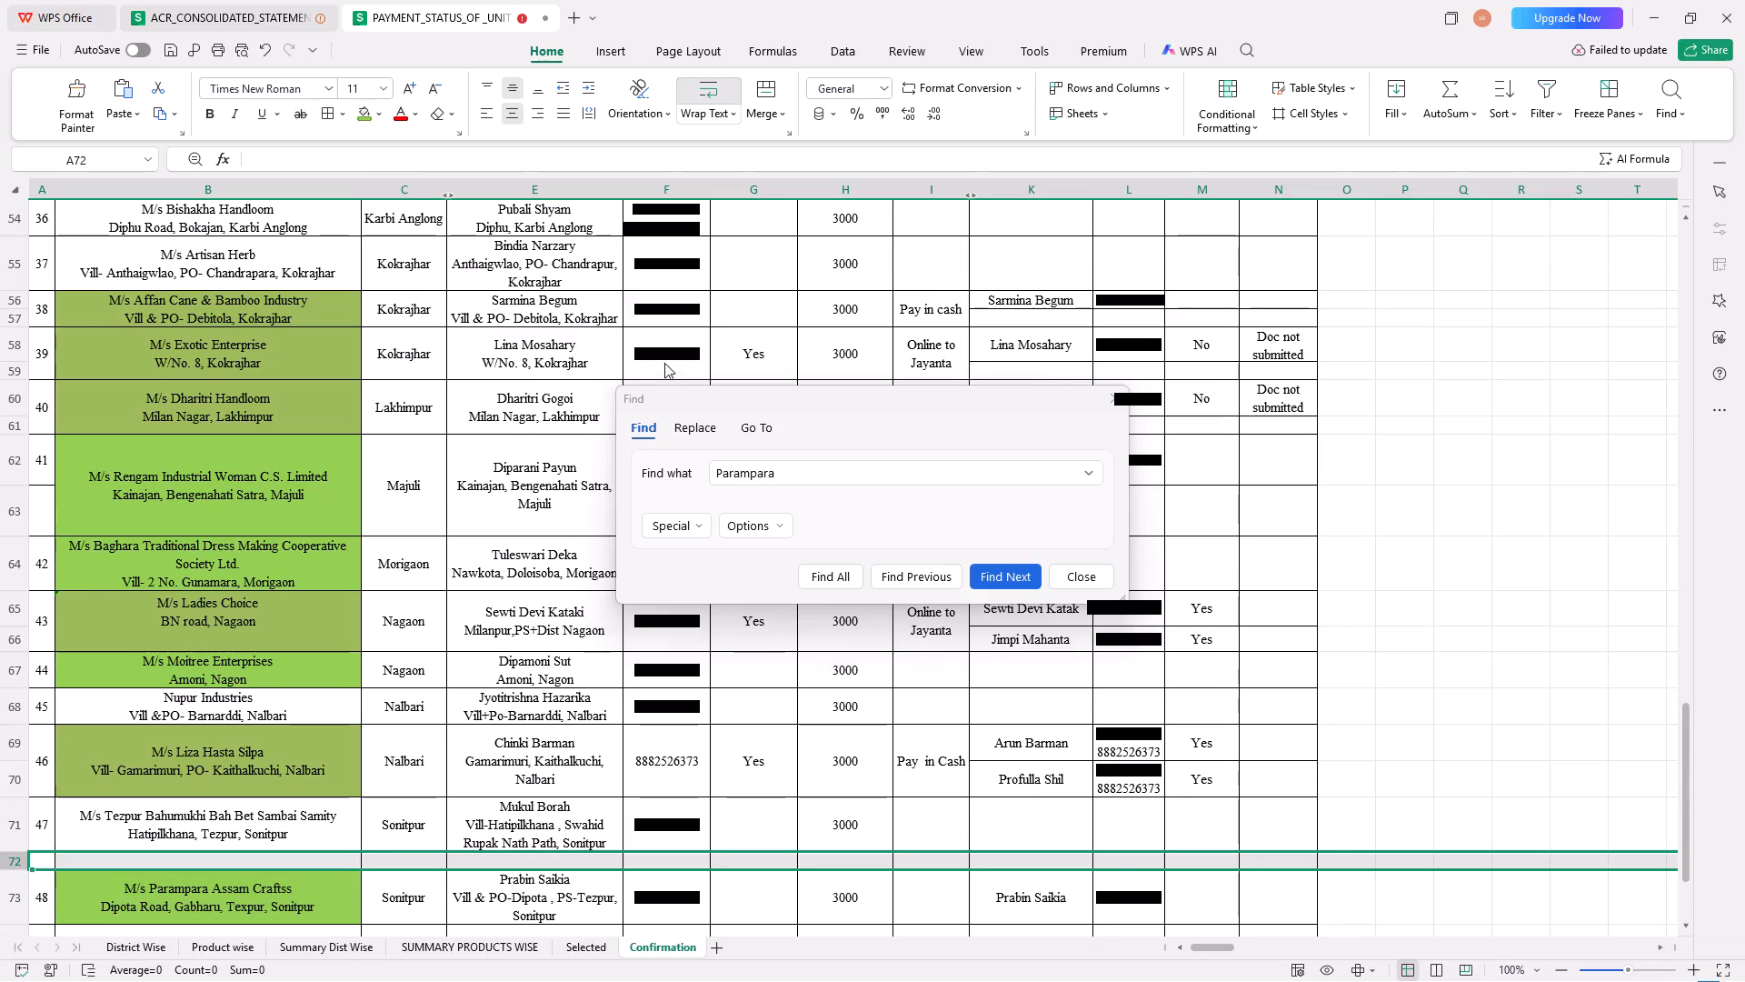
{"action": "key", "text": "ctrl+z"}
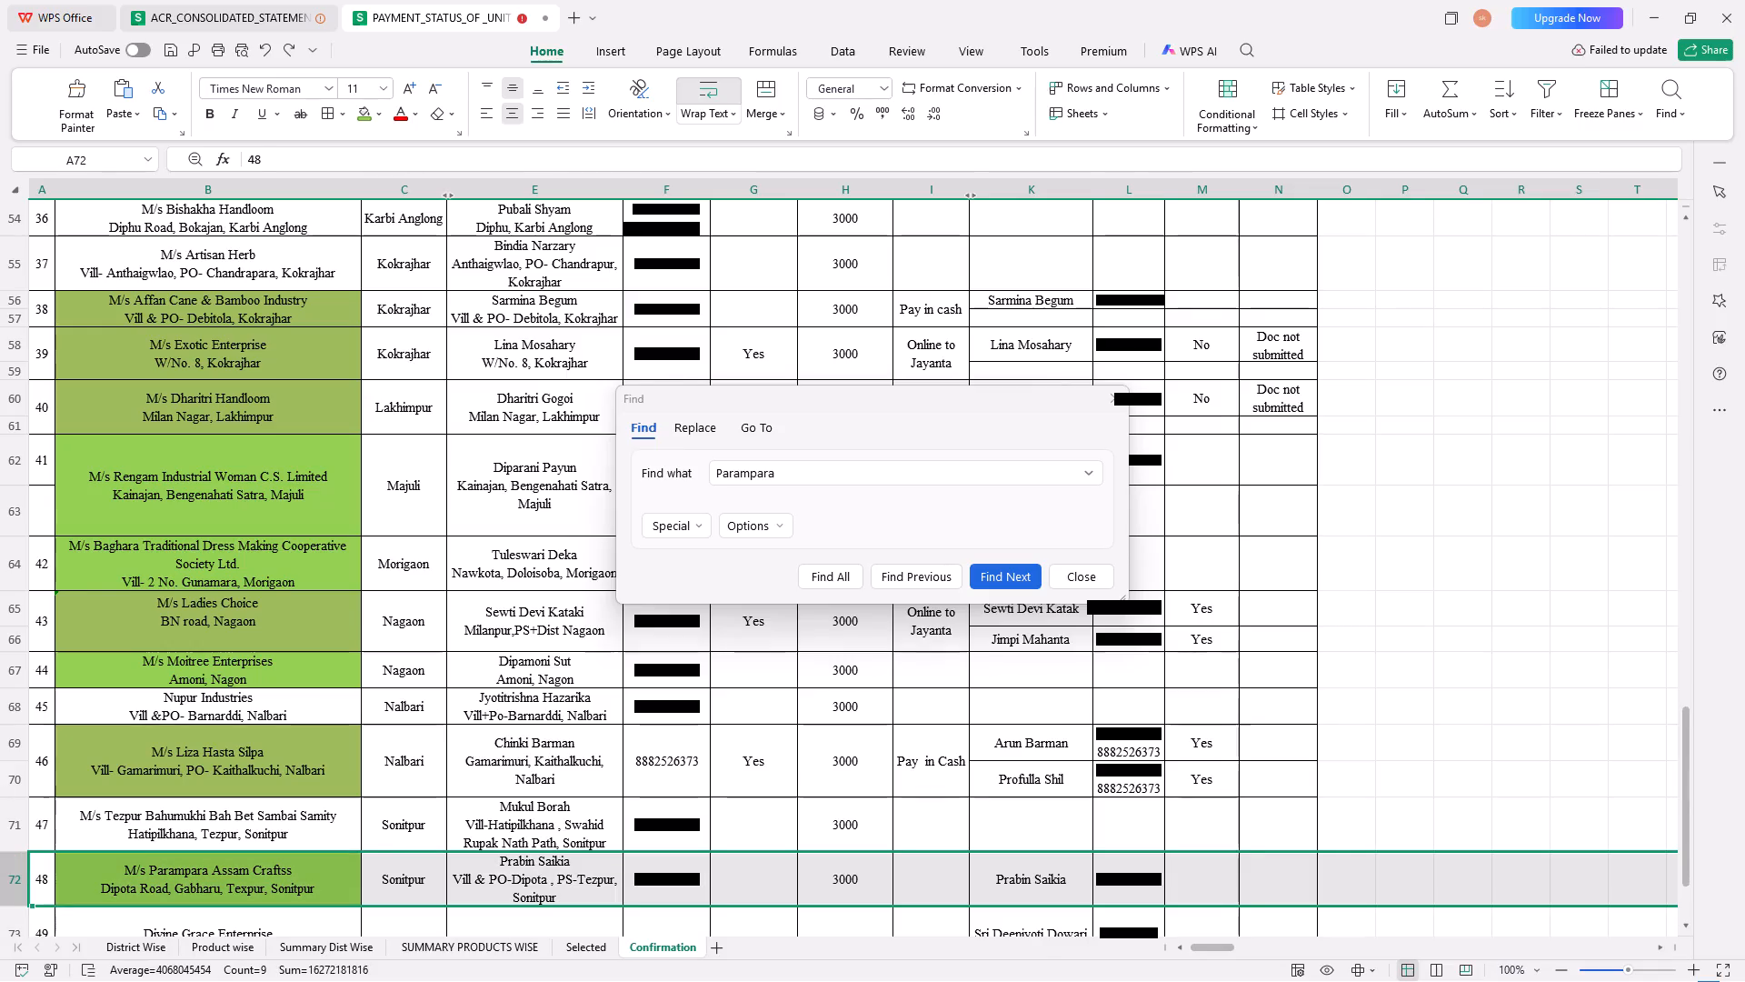
Insert a blank row directly below the M/s Parampara Assam Craftss row for a second representative.
{"action": "left_click", "coordinate": [139, 881]}
{"action": "left_click", "coordinate": [26, 916]}
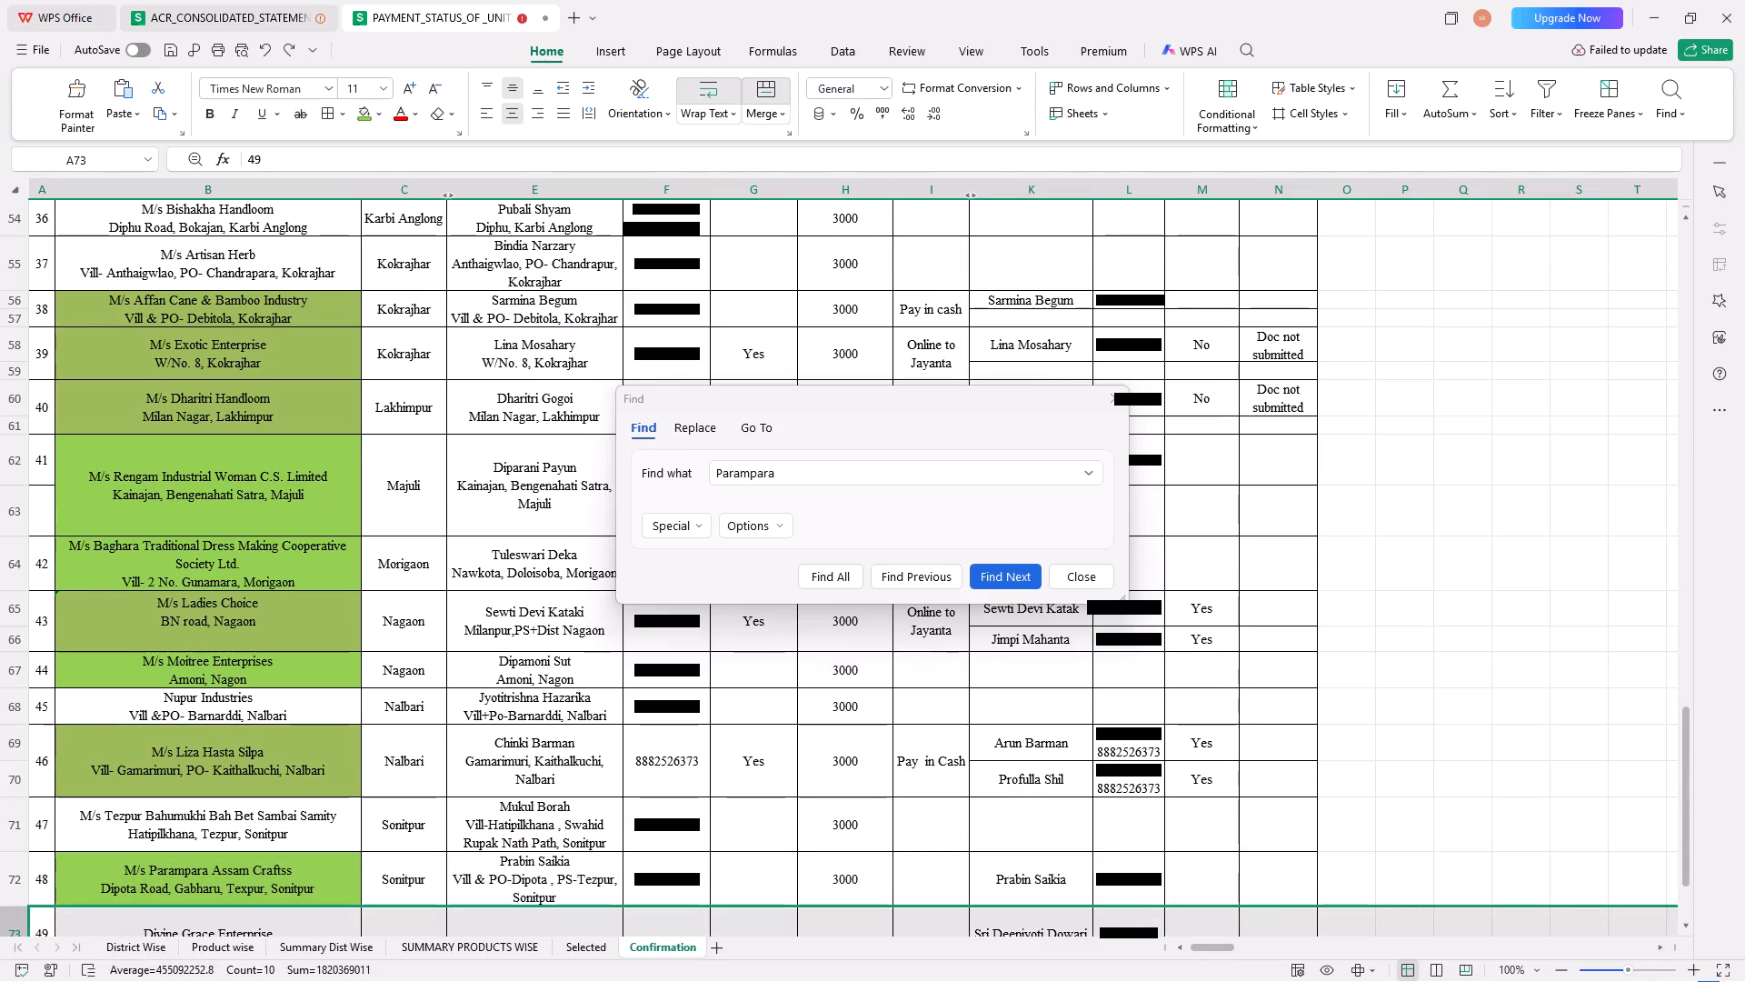
{"action": "key", "text": "ctrl+shift+equal"}
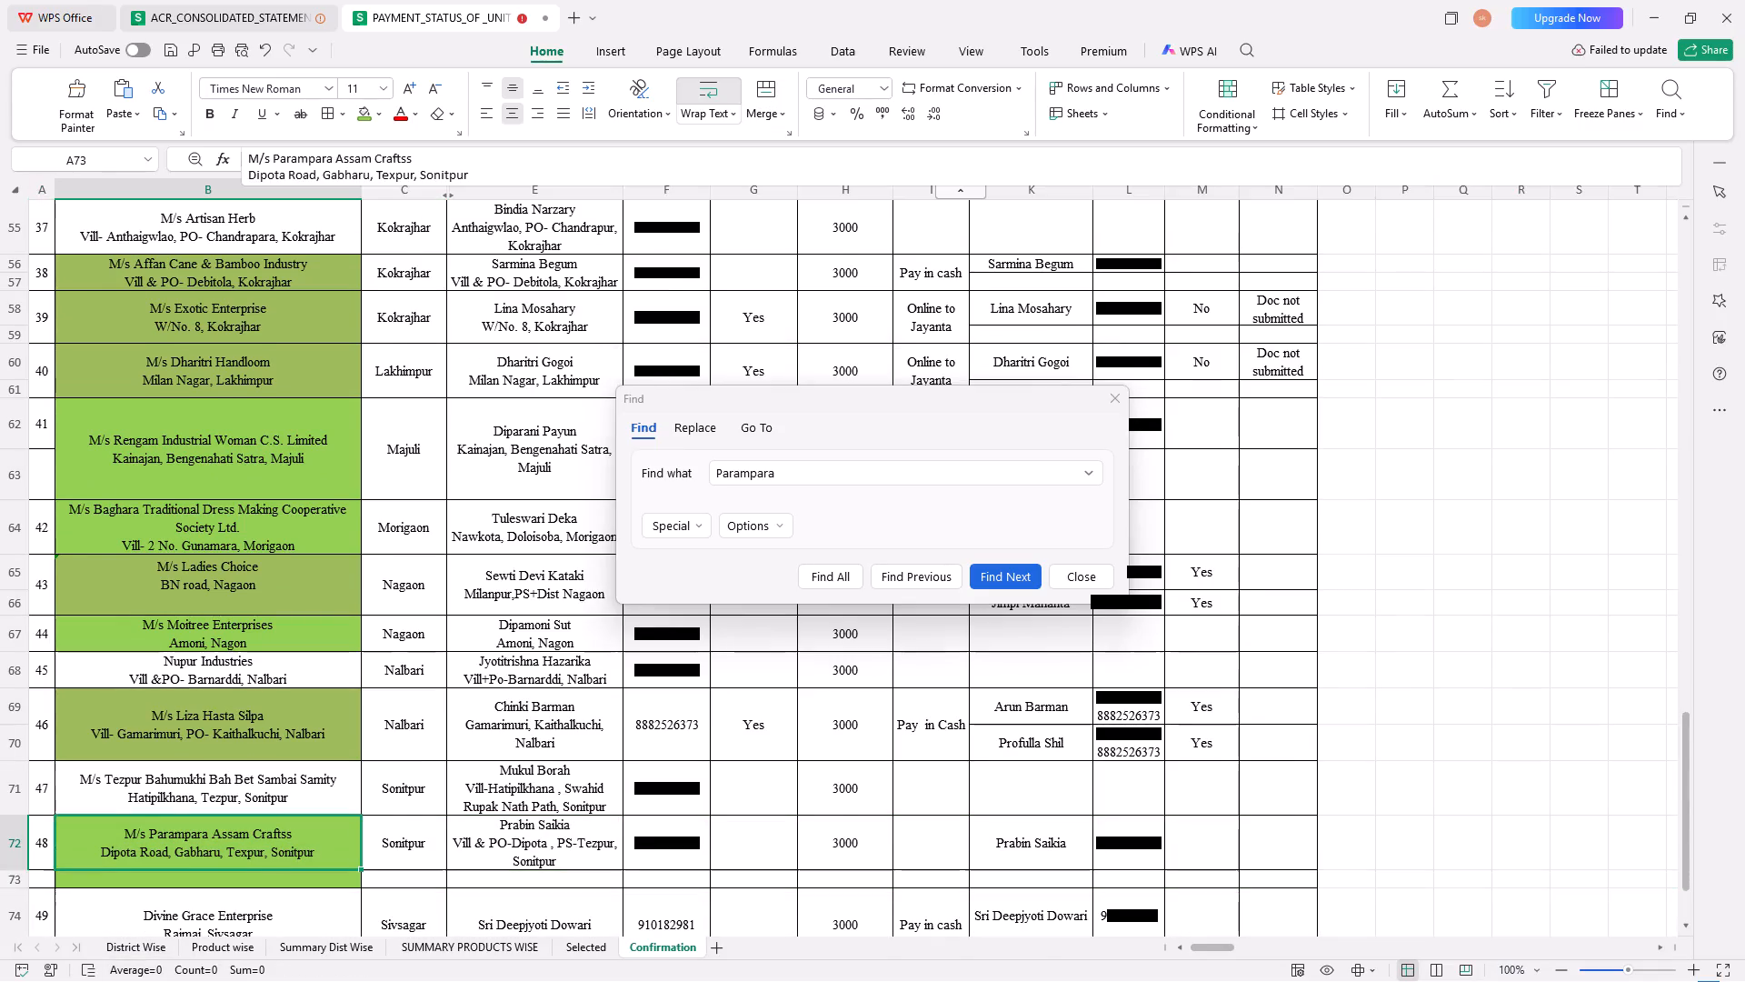
{"action": "left_click", "coordinate": [254, 850]}
{"action": "left_click", "coordinate": [421, 865]}
Enter the second representative's name for M/s Parampara Assam Craftss in K73.
{"action": "left_click", "coordinate": [1029, 880]}
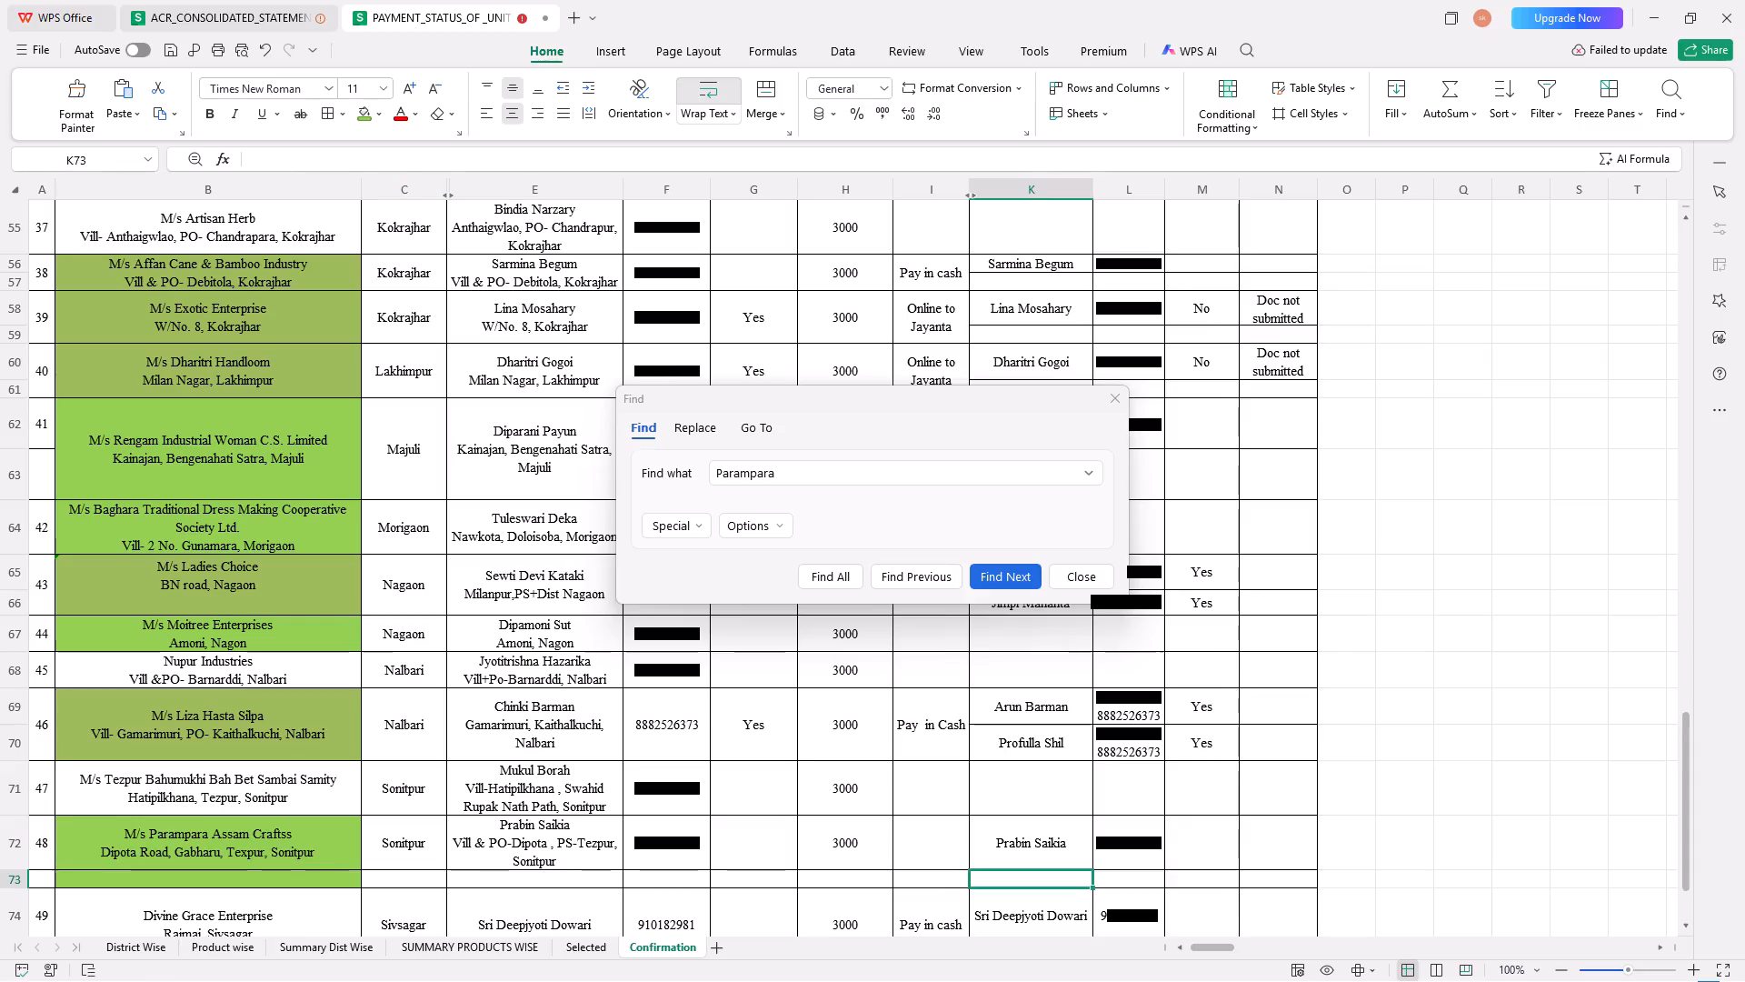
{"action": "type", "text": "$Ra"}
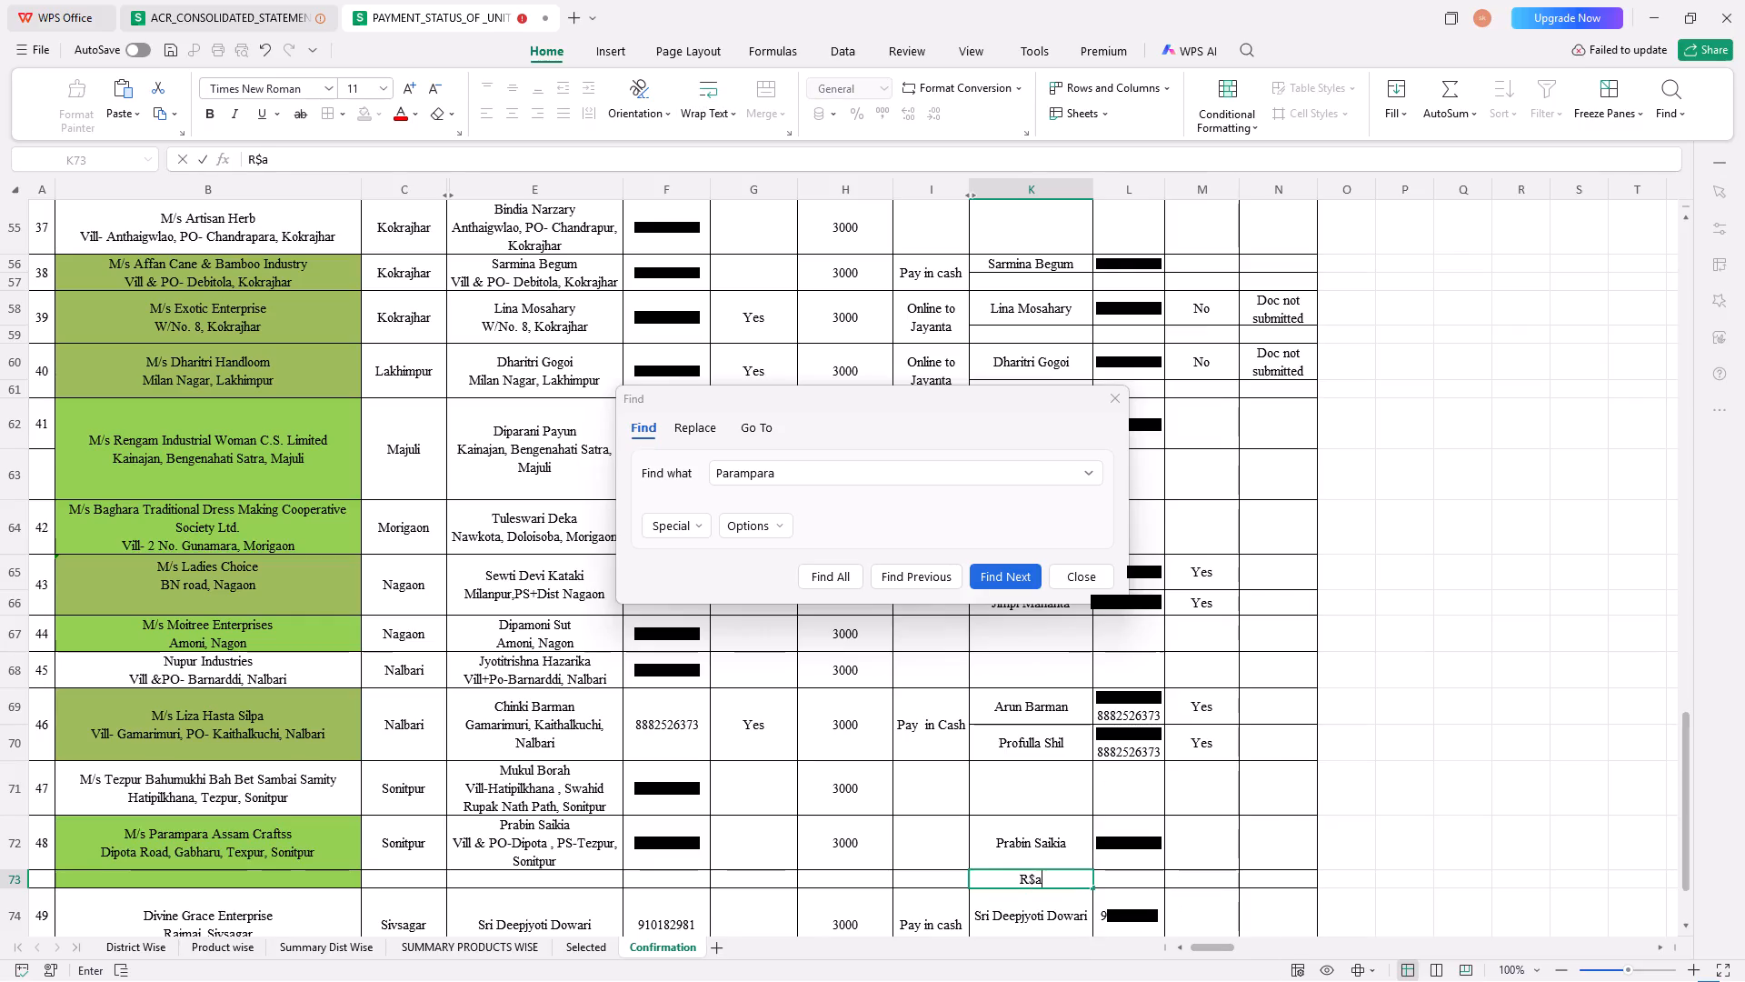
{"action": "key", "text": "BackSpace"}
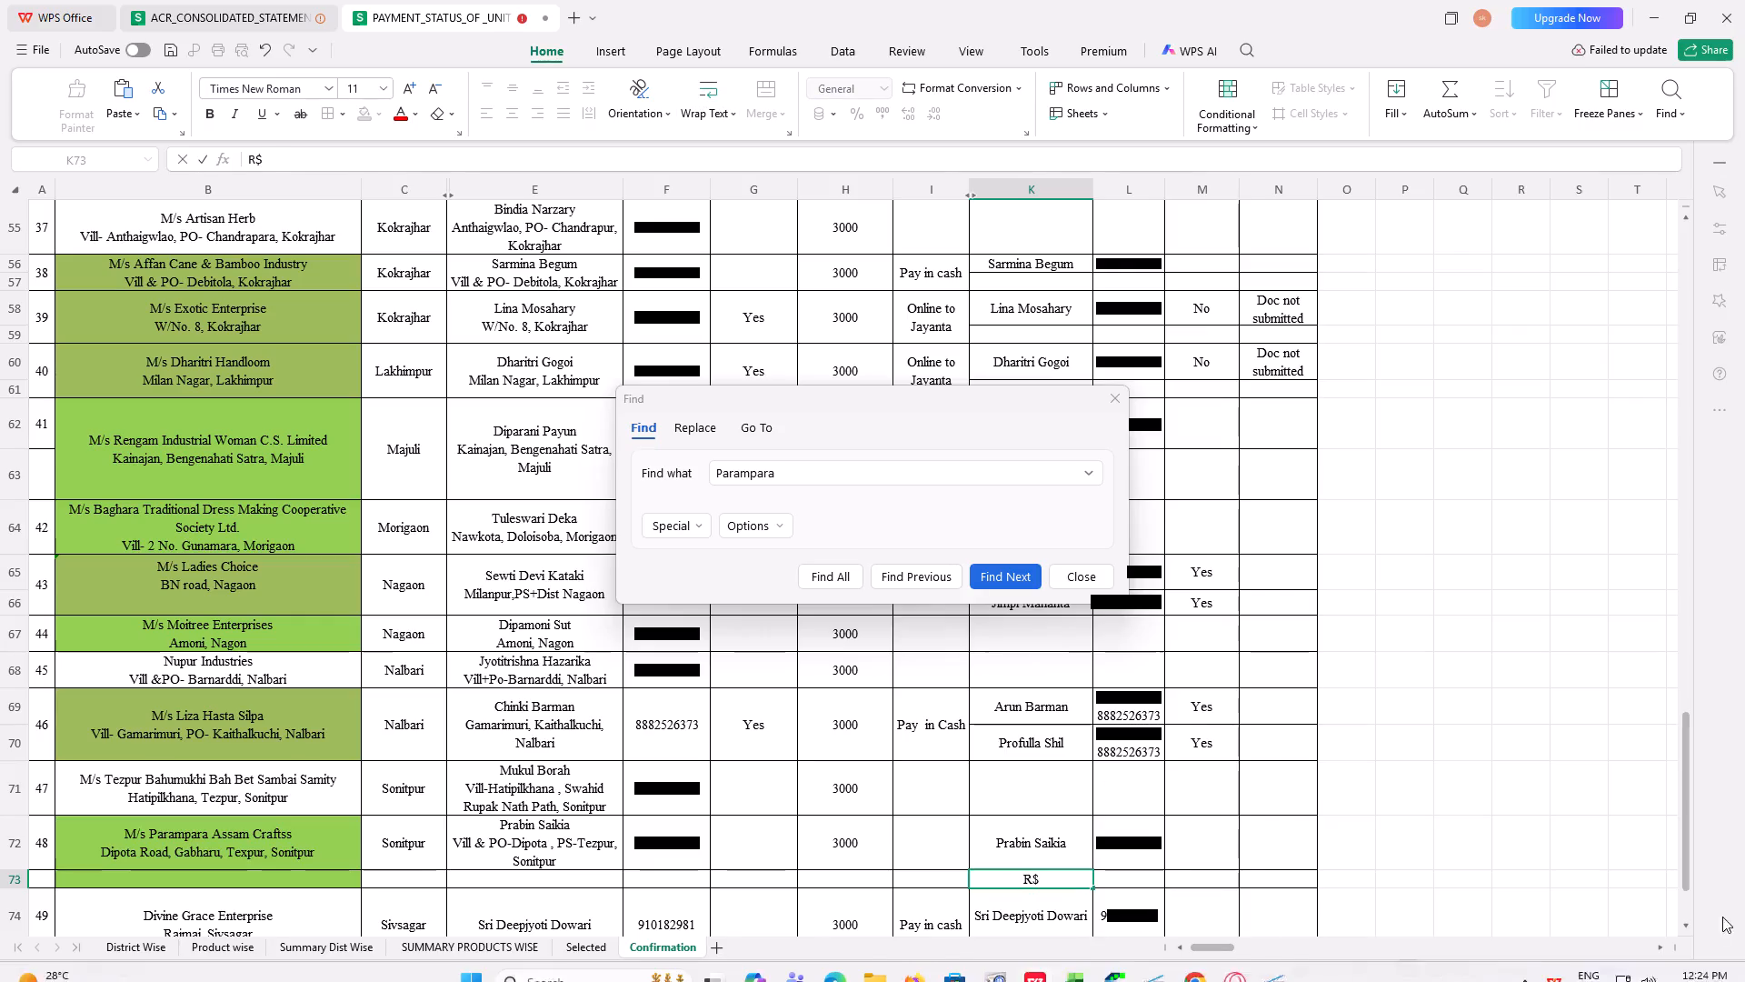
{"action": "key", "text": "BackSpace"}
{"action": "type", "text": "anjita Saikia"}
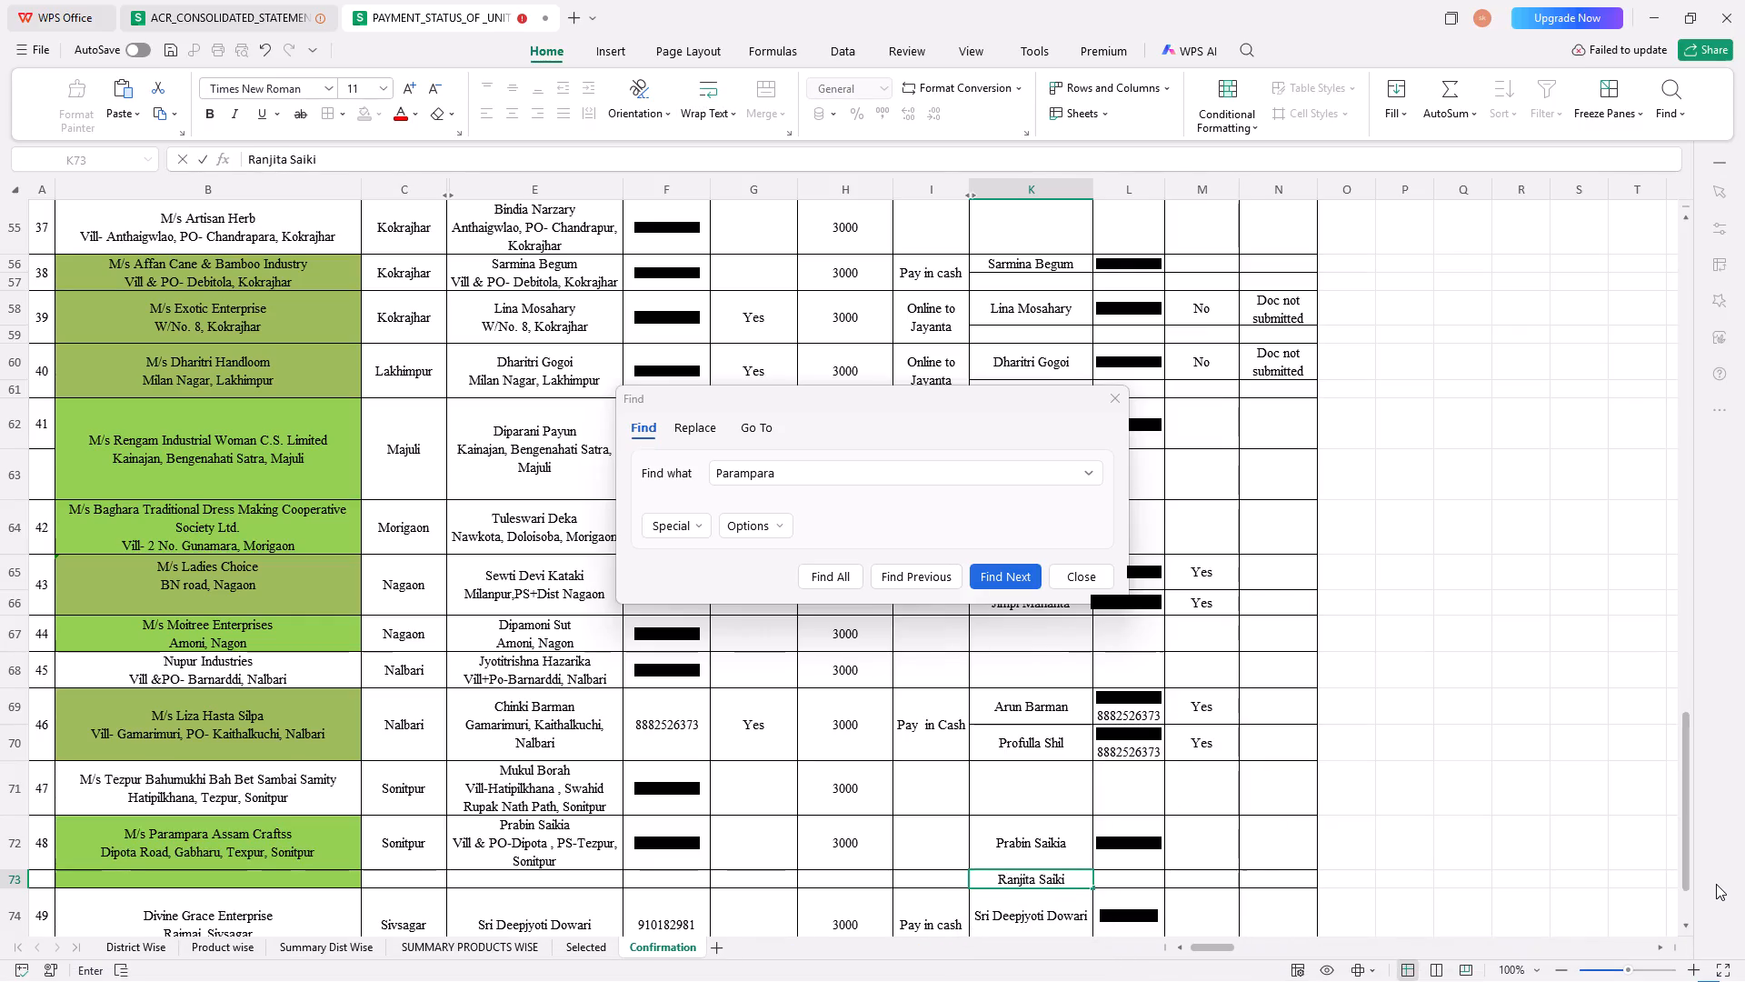
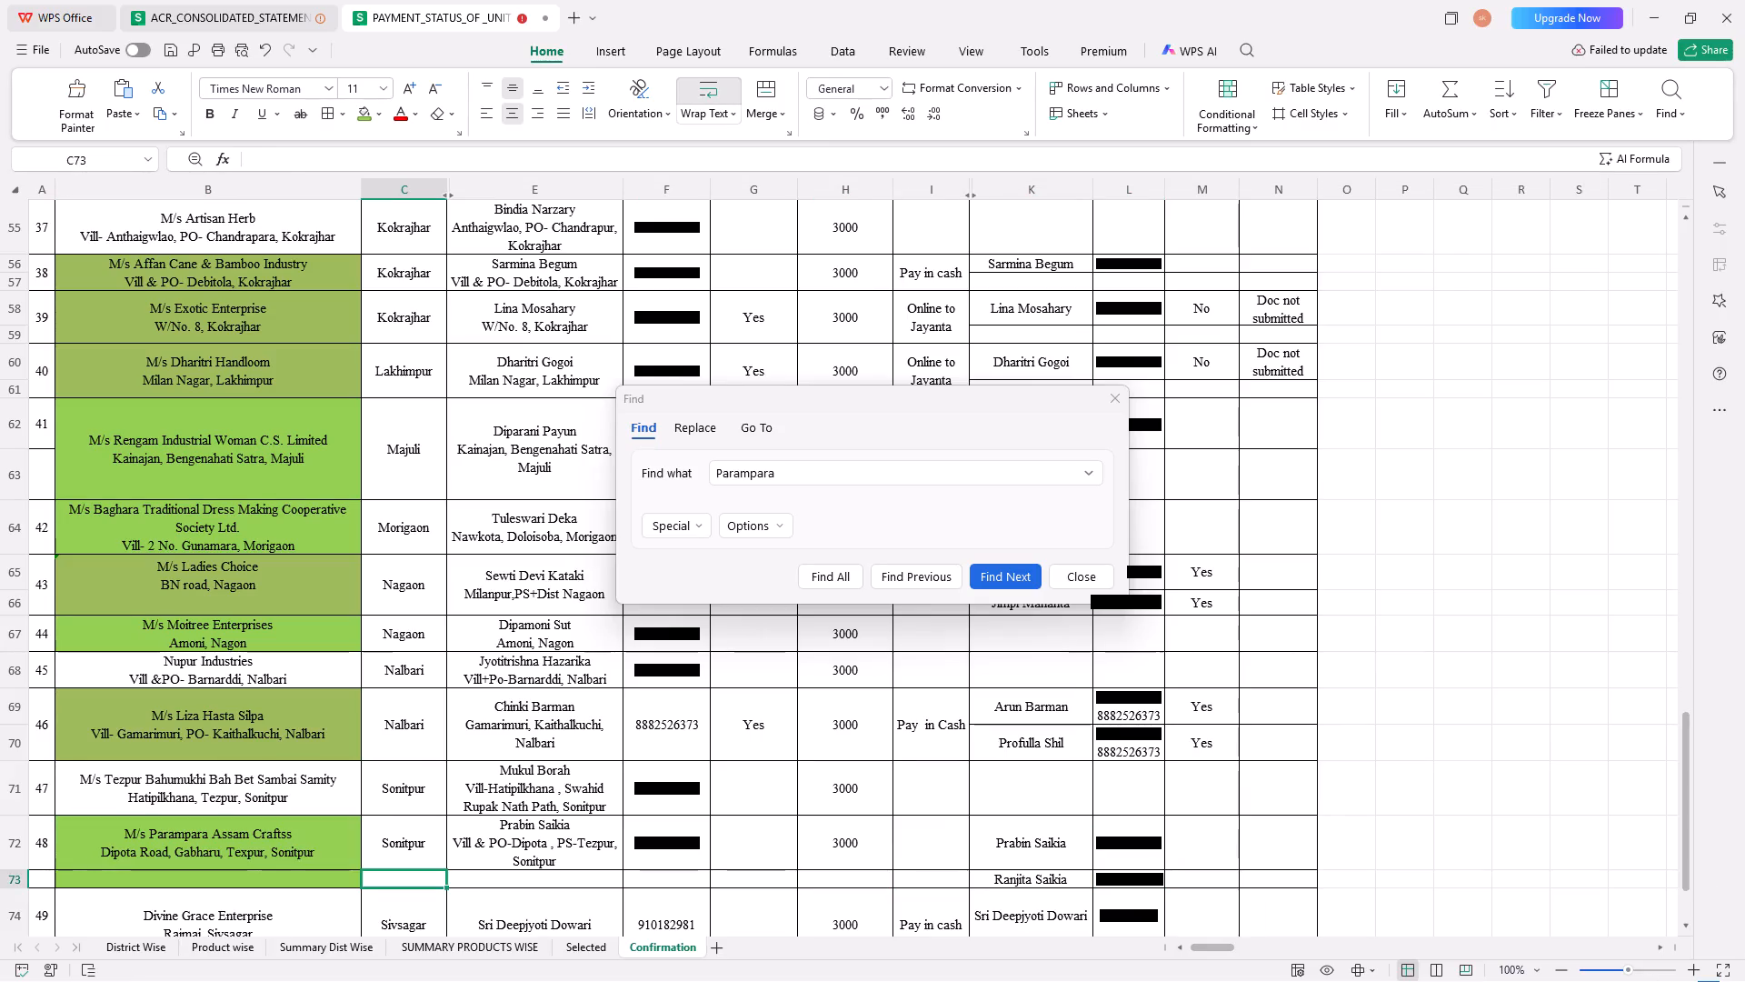
Merge B72:B73 and C72:C73 so the M/s Parampara Assam Craftss name and district each span both representative rows.
{"action": "left_click_drag", "start_coordinate": [416, 847], "coordinate": [417, 874]}
{"action": "left_click_drag", "start_coordinate": [204, 837], "coordinate": [209, 870]}
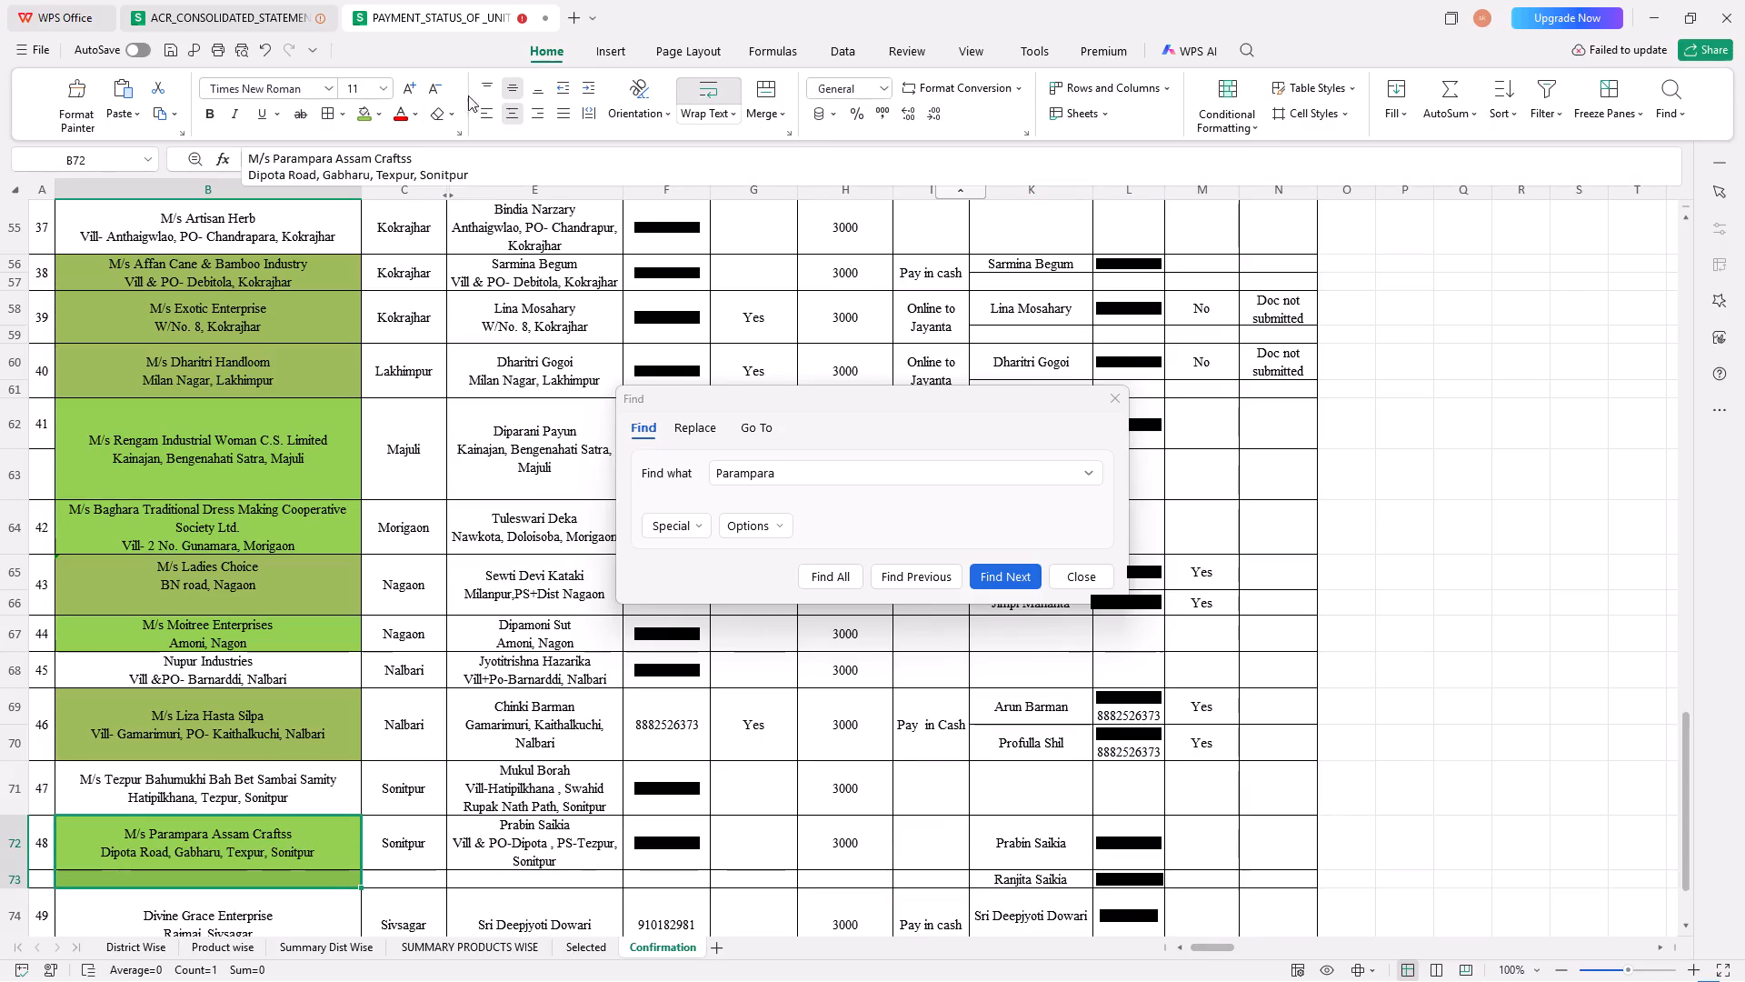
{"action": "left_click", "coordinate": [766, 111]}
{"action": "left_click", "coordinate": [828, 160]}
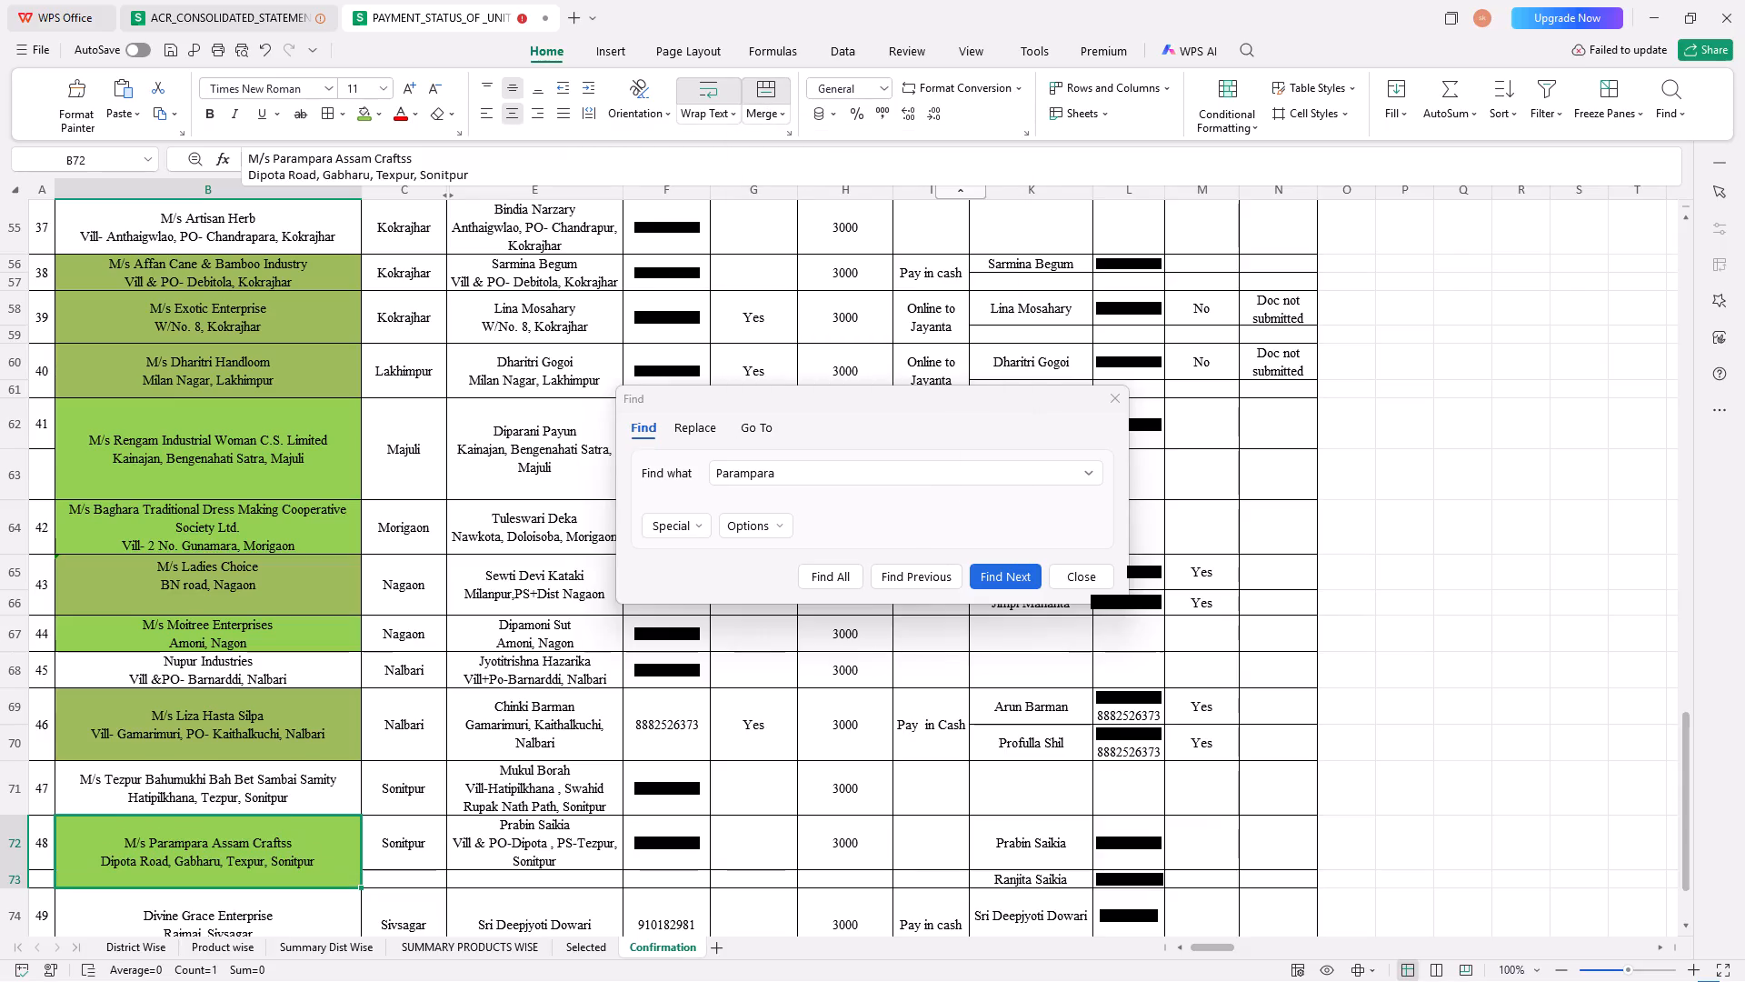
{"action": "left_click_drag", "start_coordinate": [405, 842], "coordinate": [406, 874]}
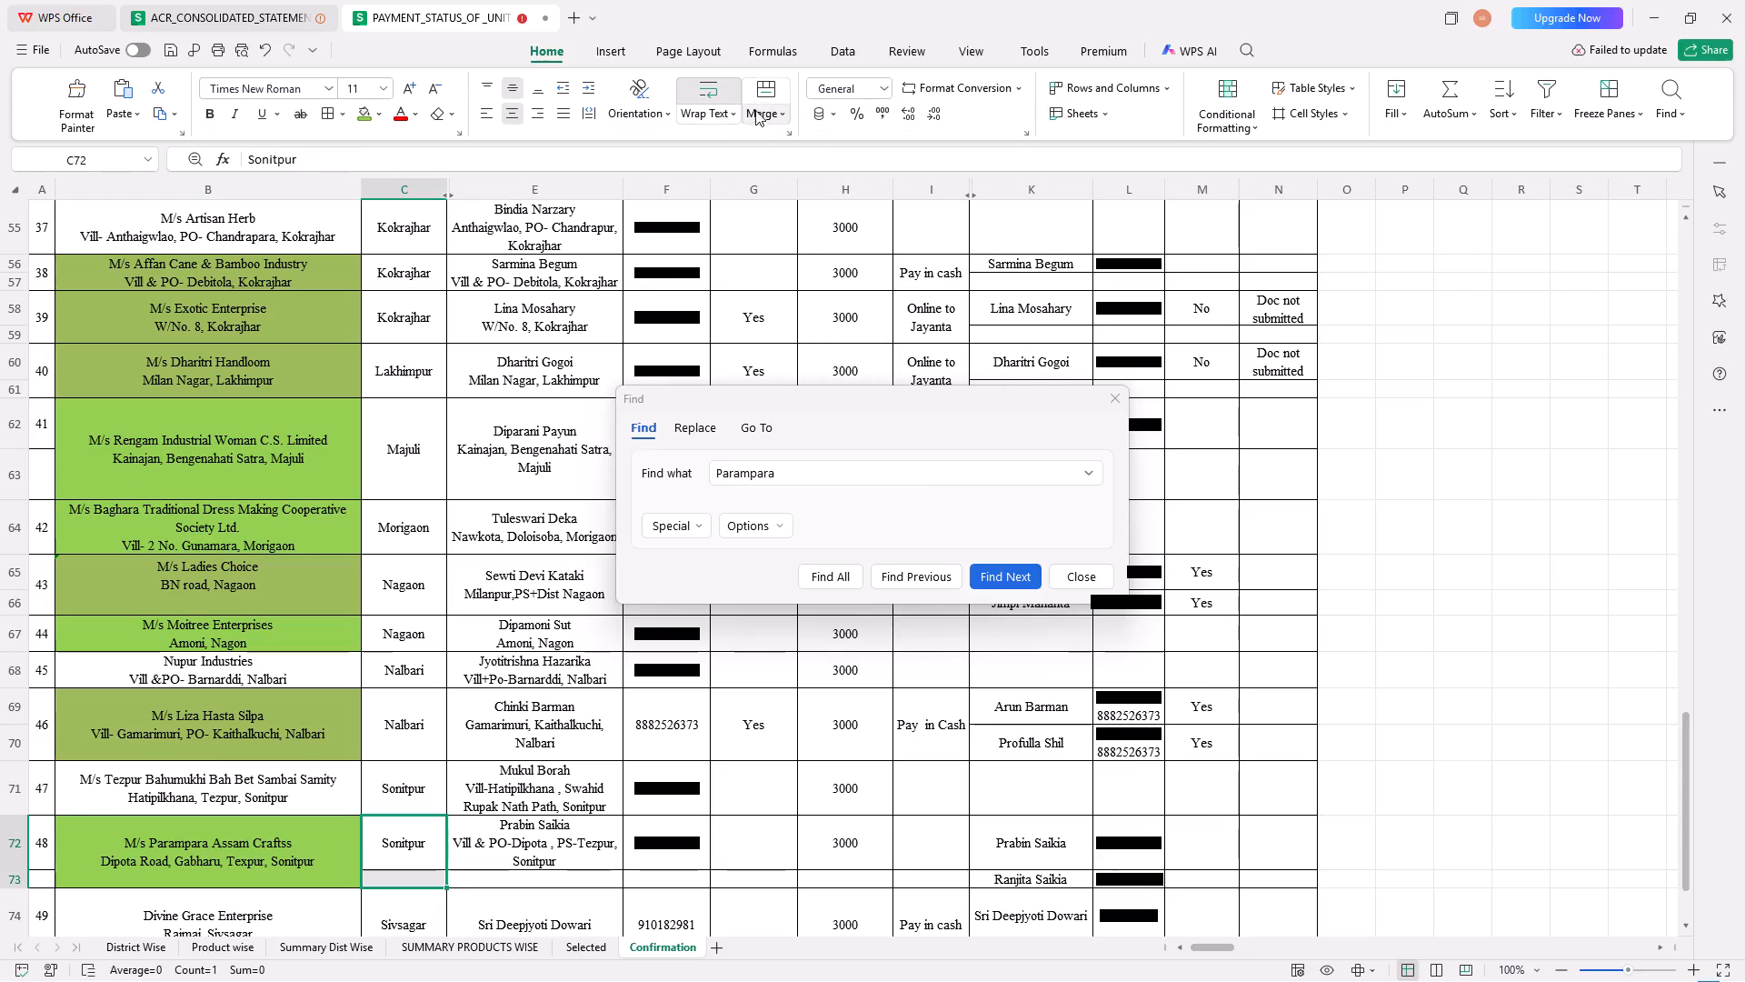
{"action": "left_click", "coordinate": [761, 108]}
{"action": "left_click", "coordinate": [882, 167]}
Copy the merged format of C72 across columns E to I of the M/s Parampara Assam Craftss rows with Format Painter.
{"action": "left_click", "coordinate": [402, 853]}
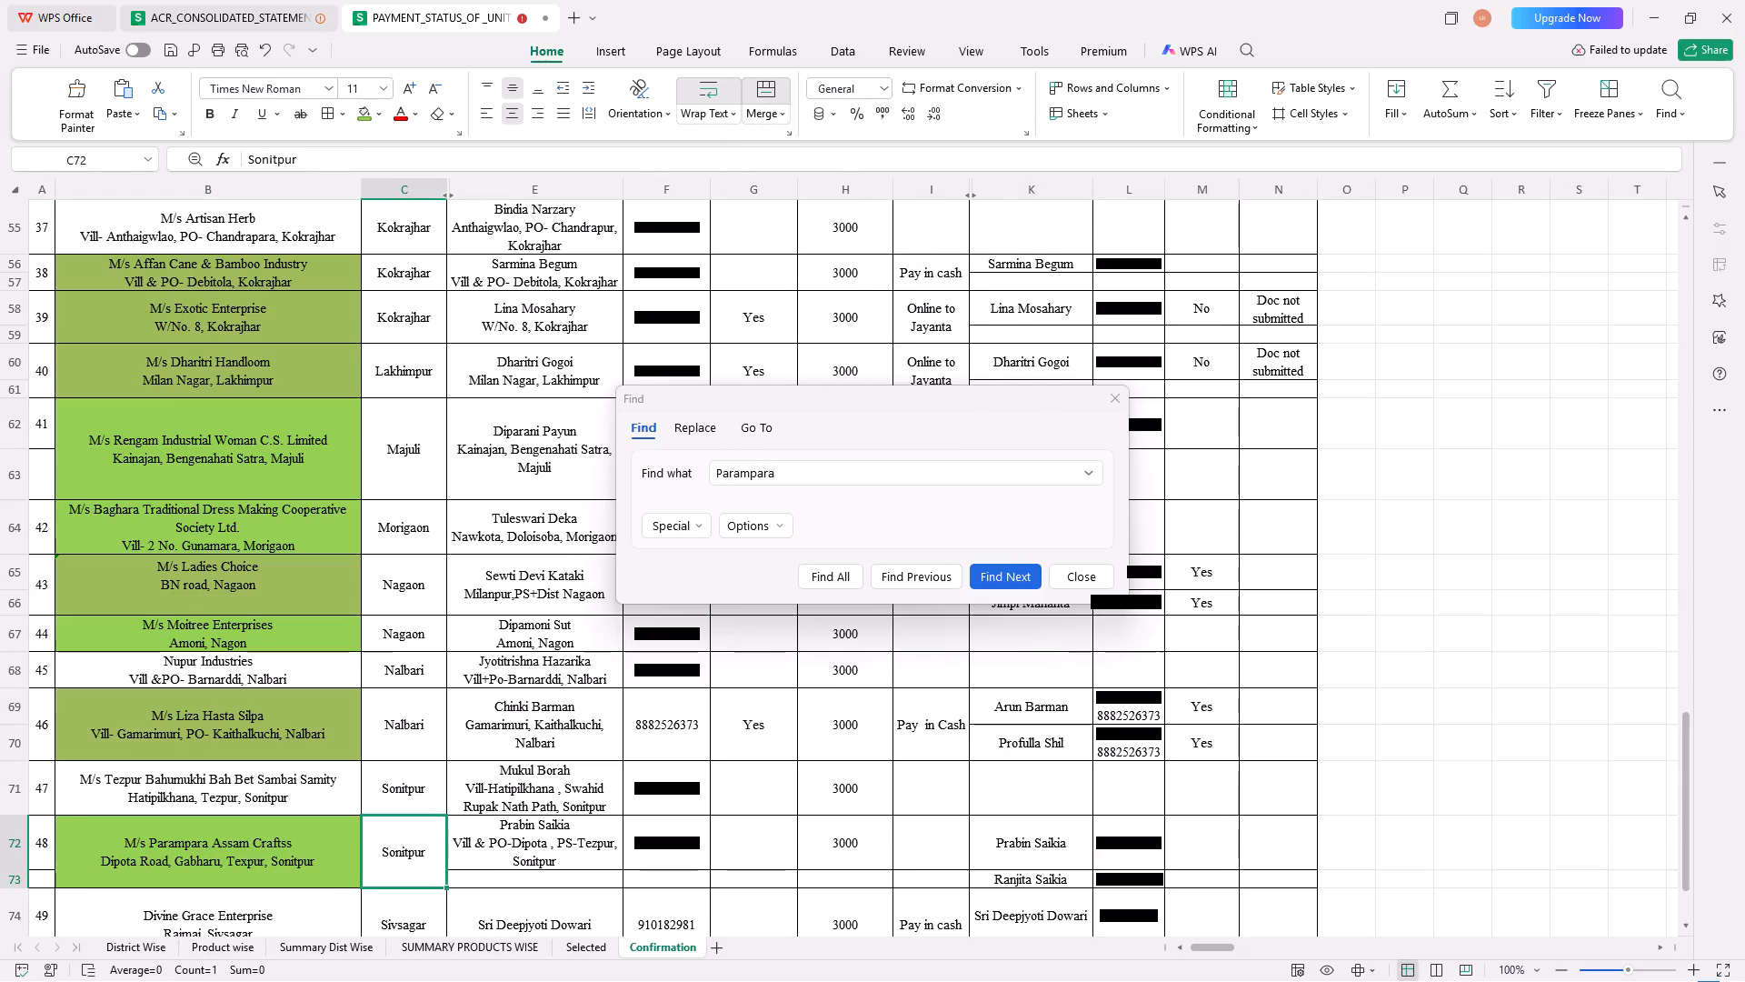
{"action": "left_click", "coordinate": [83, 131]}
{"action": "left_click_drag", "start_coordinate": [517, 845], "coordinate": [742, 867]}
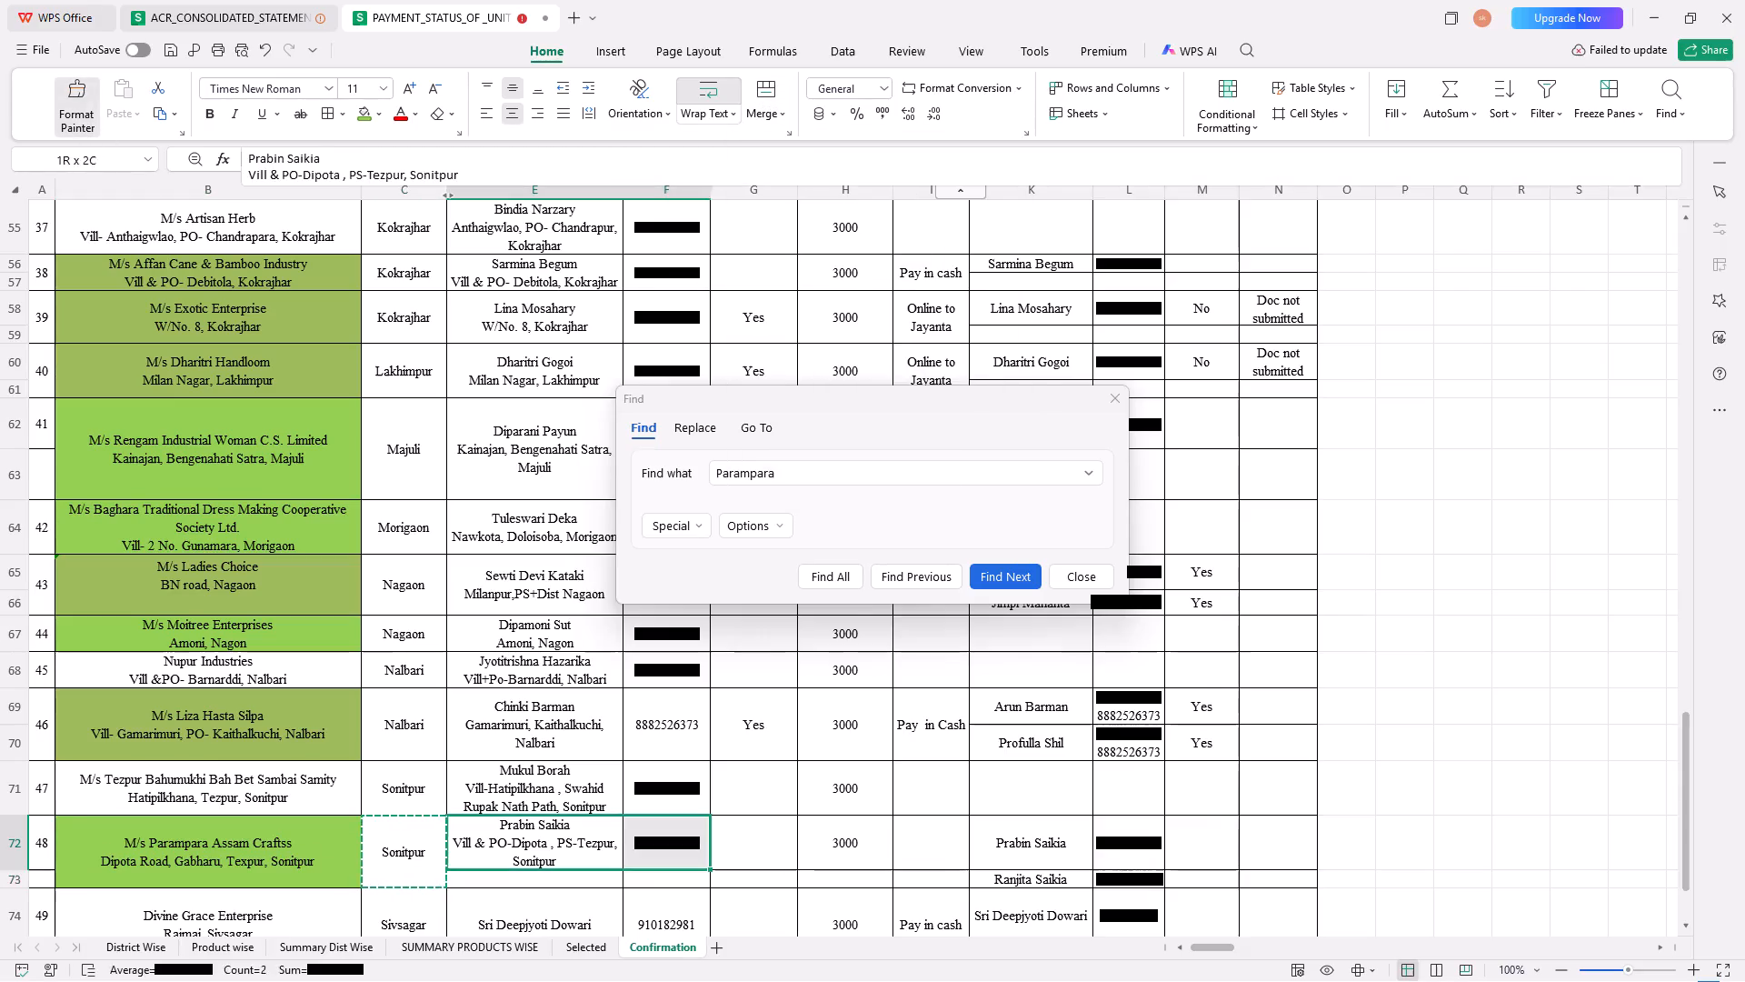
{"action": "left_click_drag", "start_coordinate": [742, 867], "coordinate": [905, 866]}
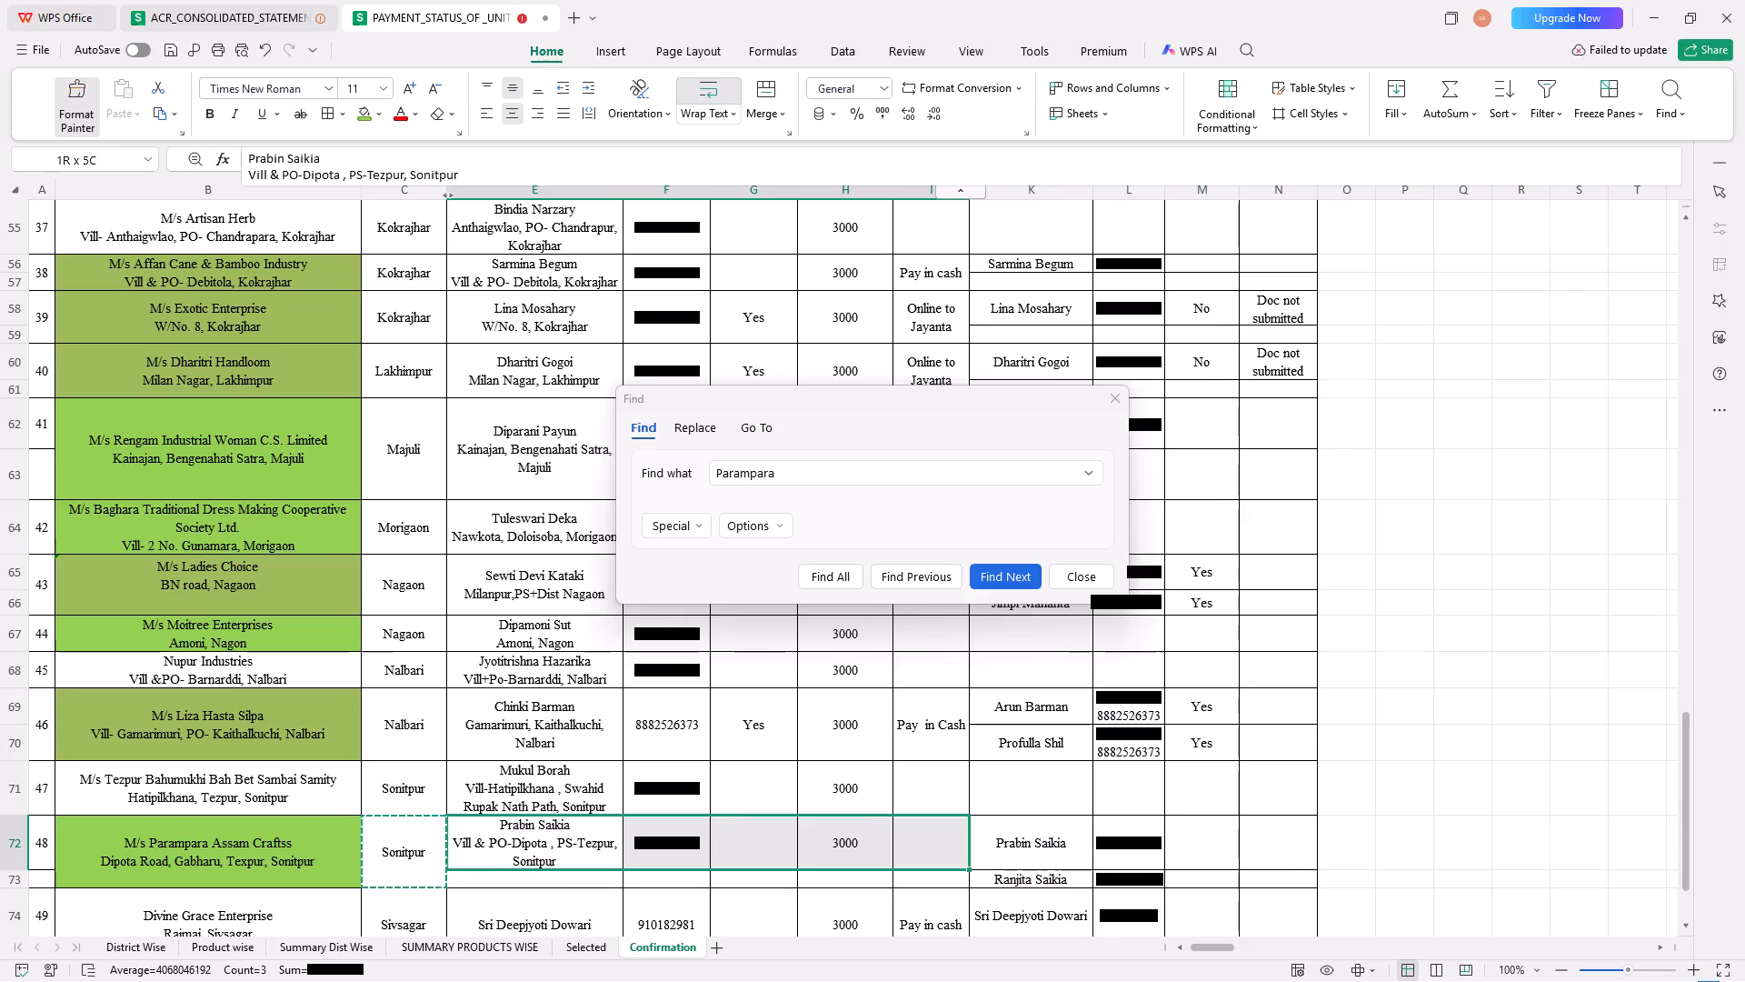
{"action": "left_click_drag", "start_coordinate": [905, 866], "coordinate": [910, 872]}
Enter "Pay in cash" as the payment status for M/s Parampara Assam Craftss in I72.
{"action": "double_click", "coordinate": [931, 844]}
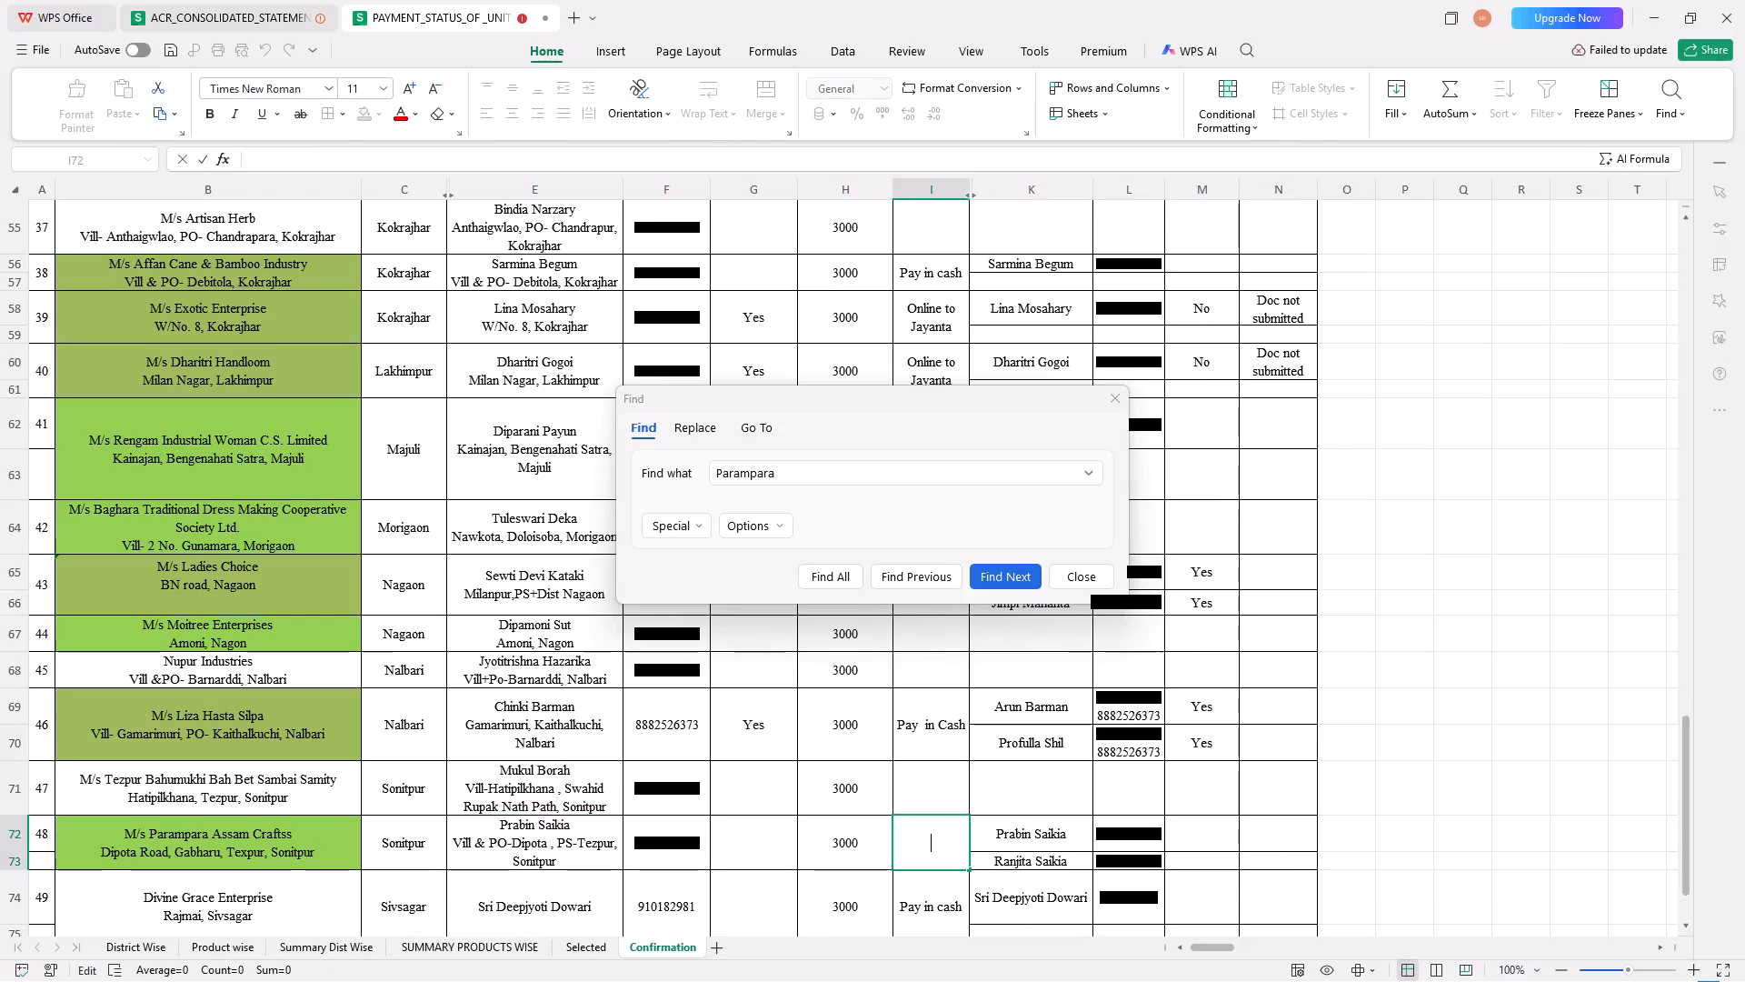
{"action": "type", "text": "Paty"}
{"action": "key", "text": "space"}
{"action": "key", "text": "BackSpace"}
{"action": "key", "text": "BackSpace"}
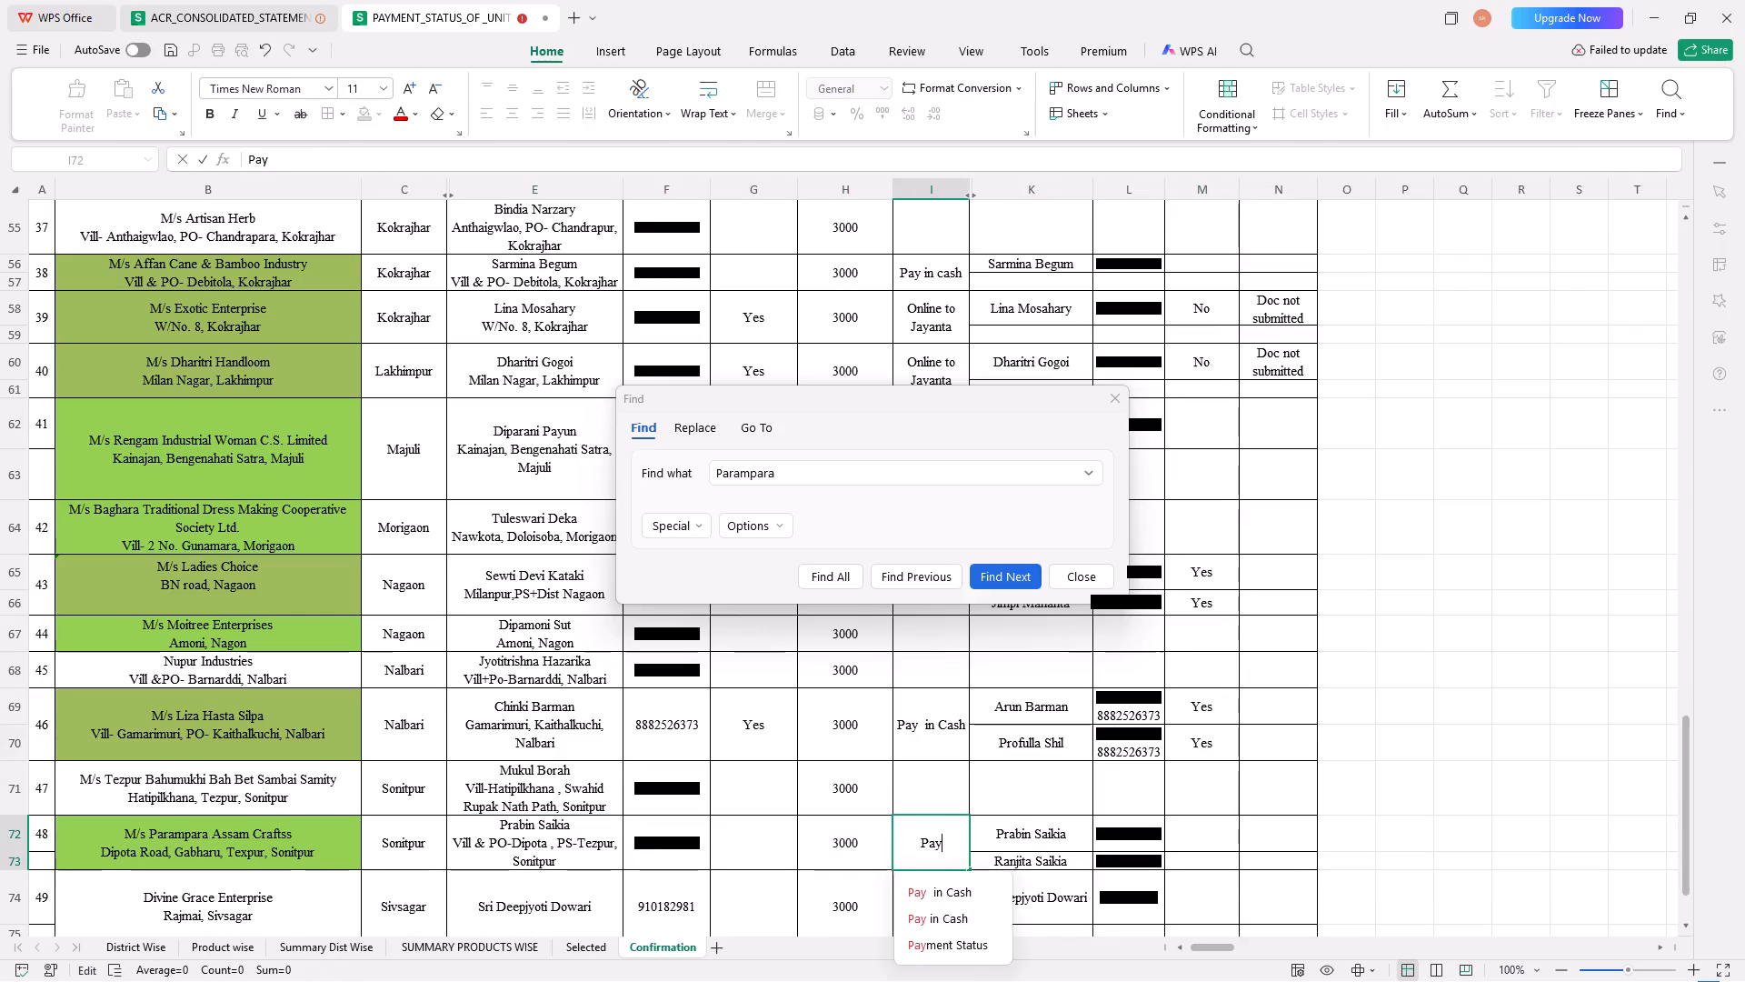
{"action": "key", "text": "space"}
{"action": "type", "text": "inm"}
{"action": "key", "text": "BackSpace"}
{"action": "key", "text": "space"}
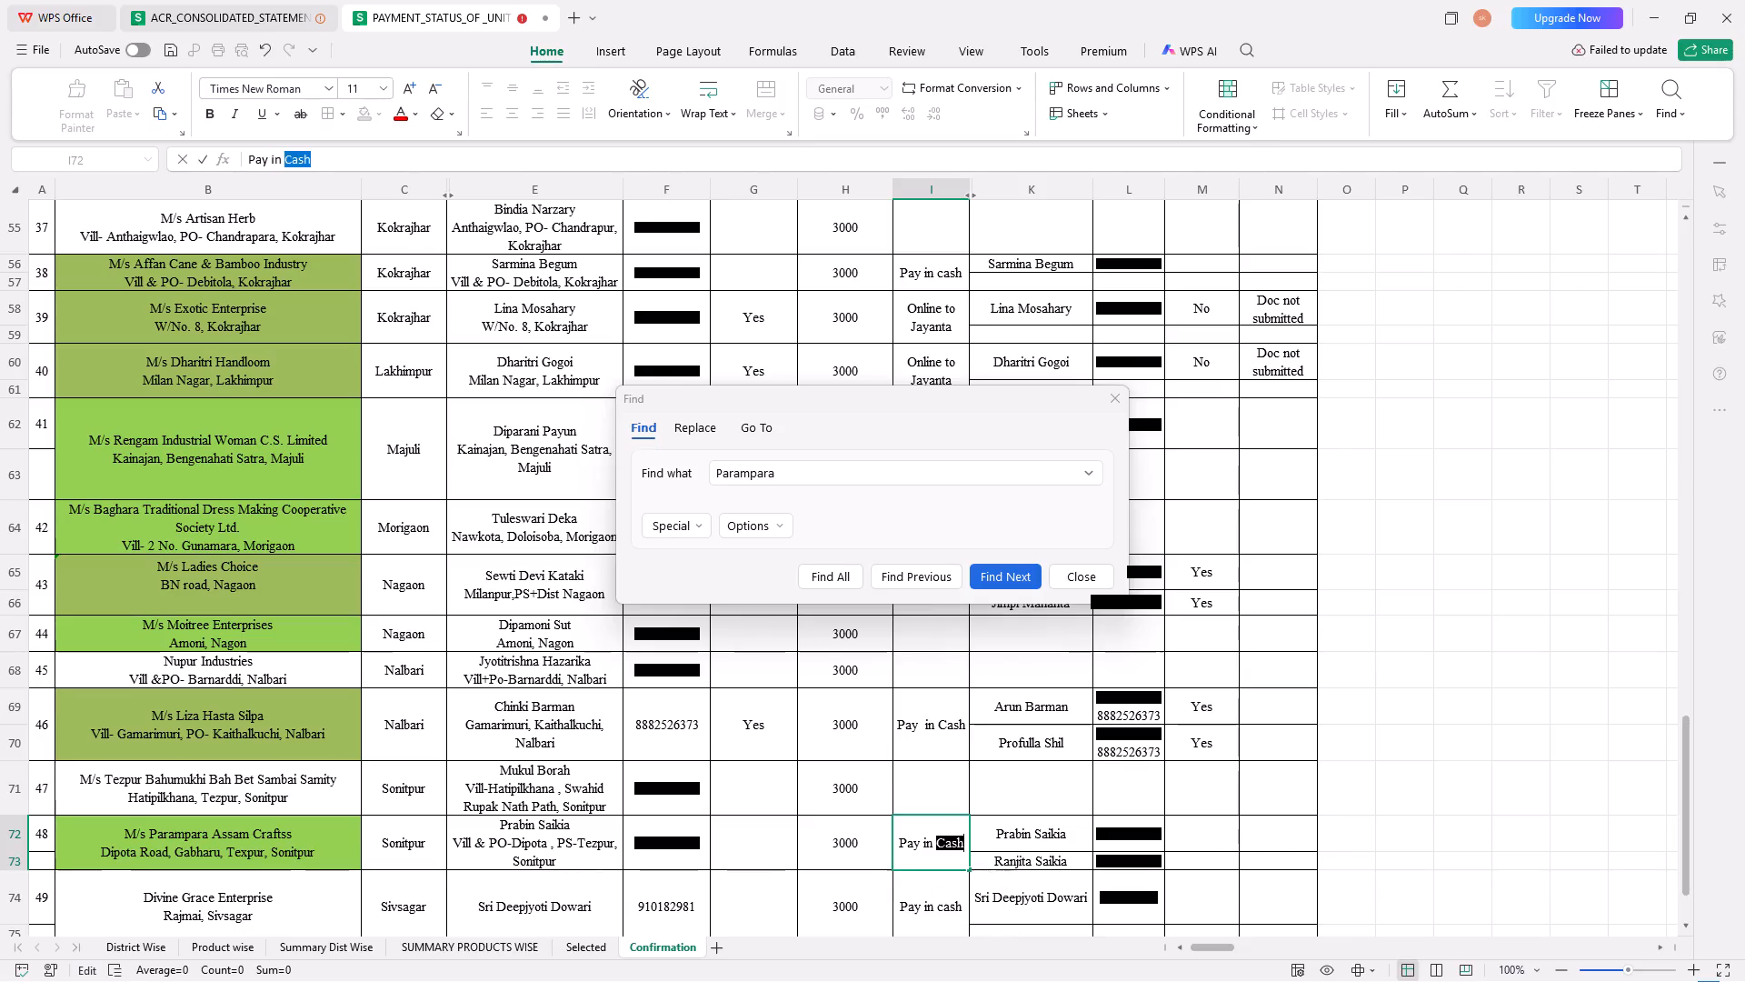
{"action": "type", "text": "cash"}
{"action": "key", "text": "Tab"}
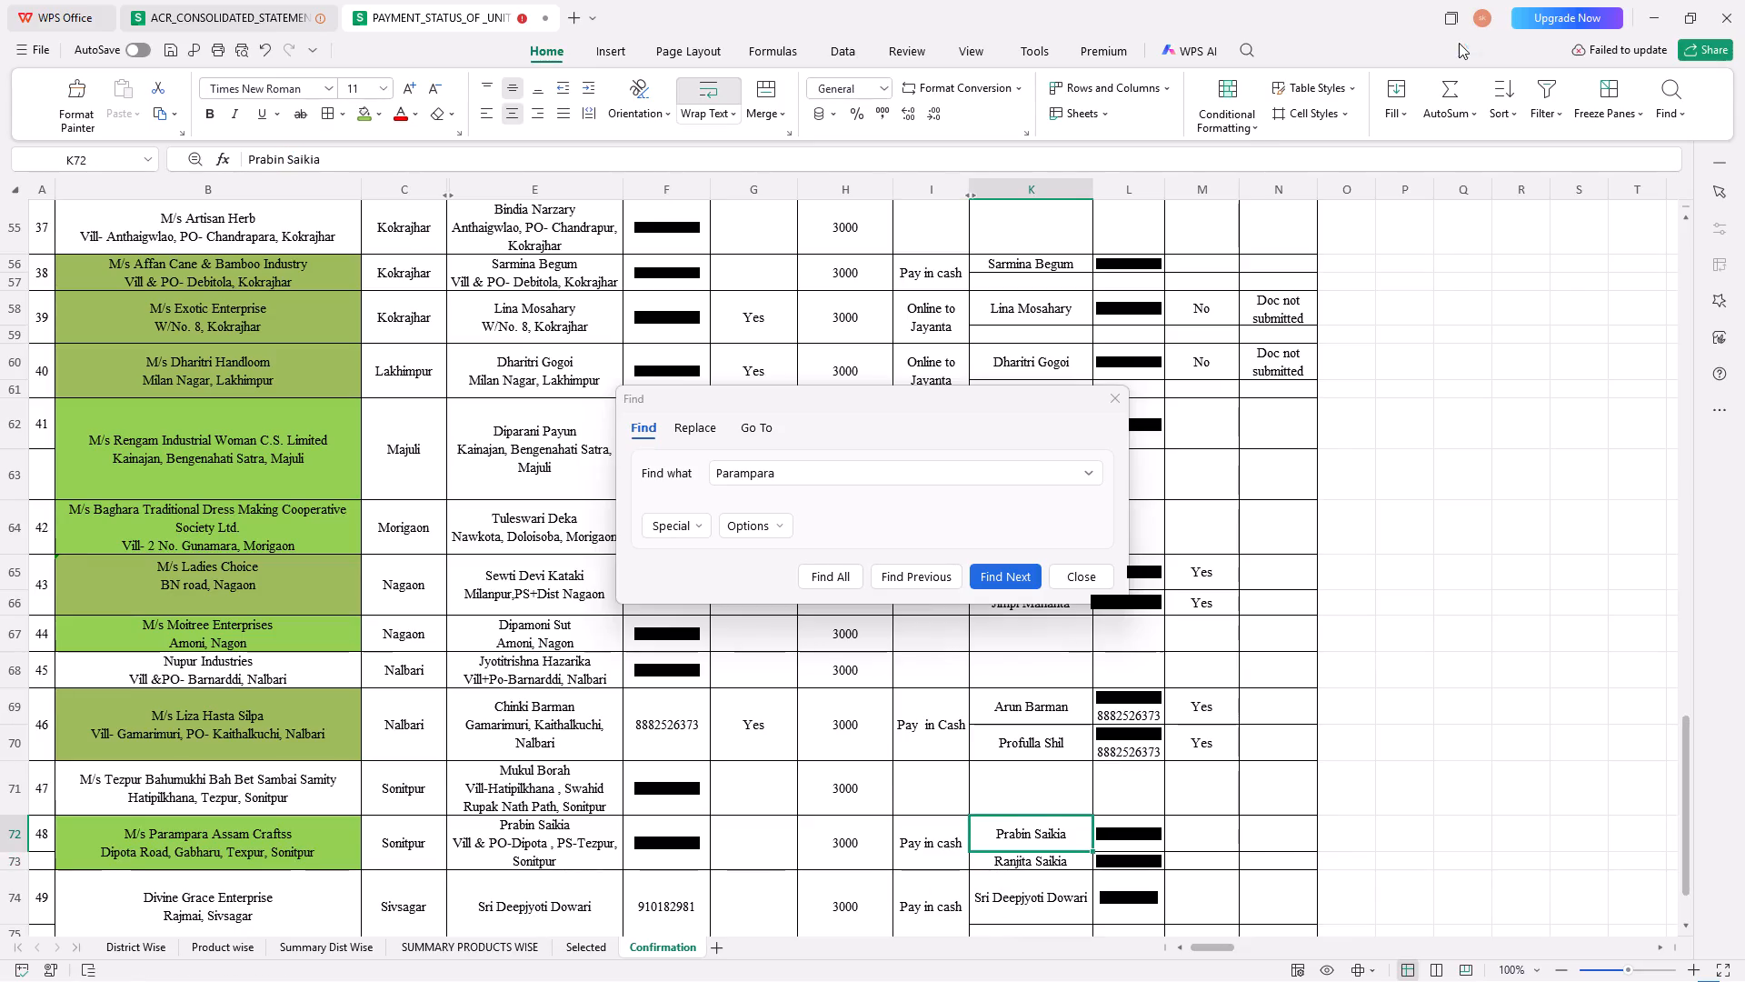
Save the payment status workbook.
{"action": "key", "text": "ctrl+s"}
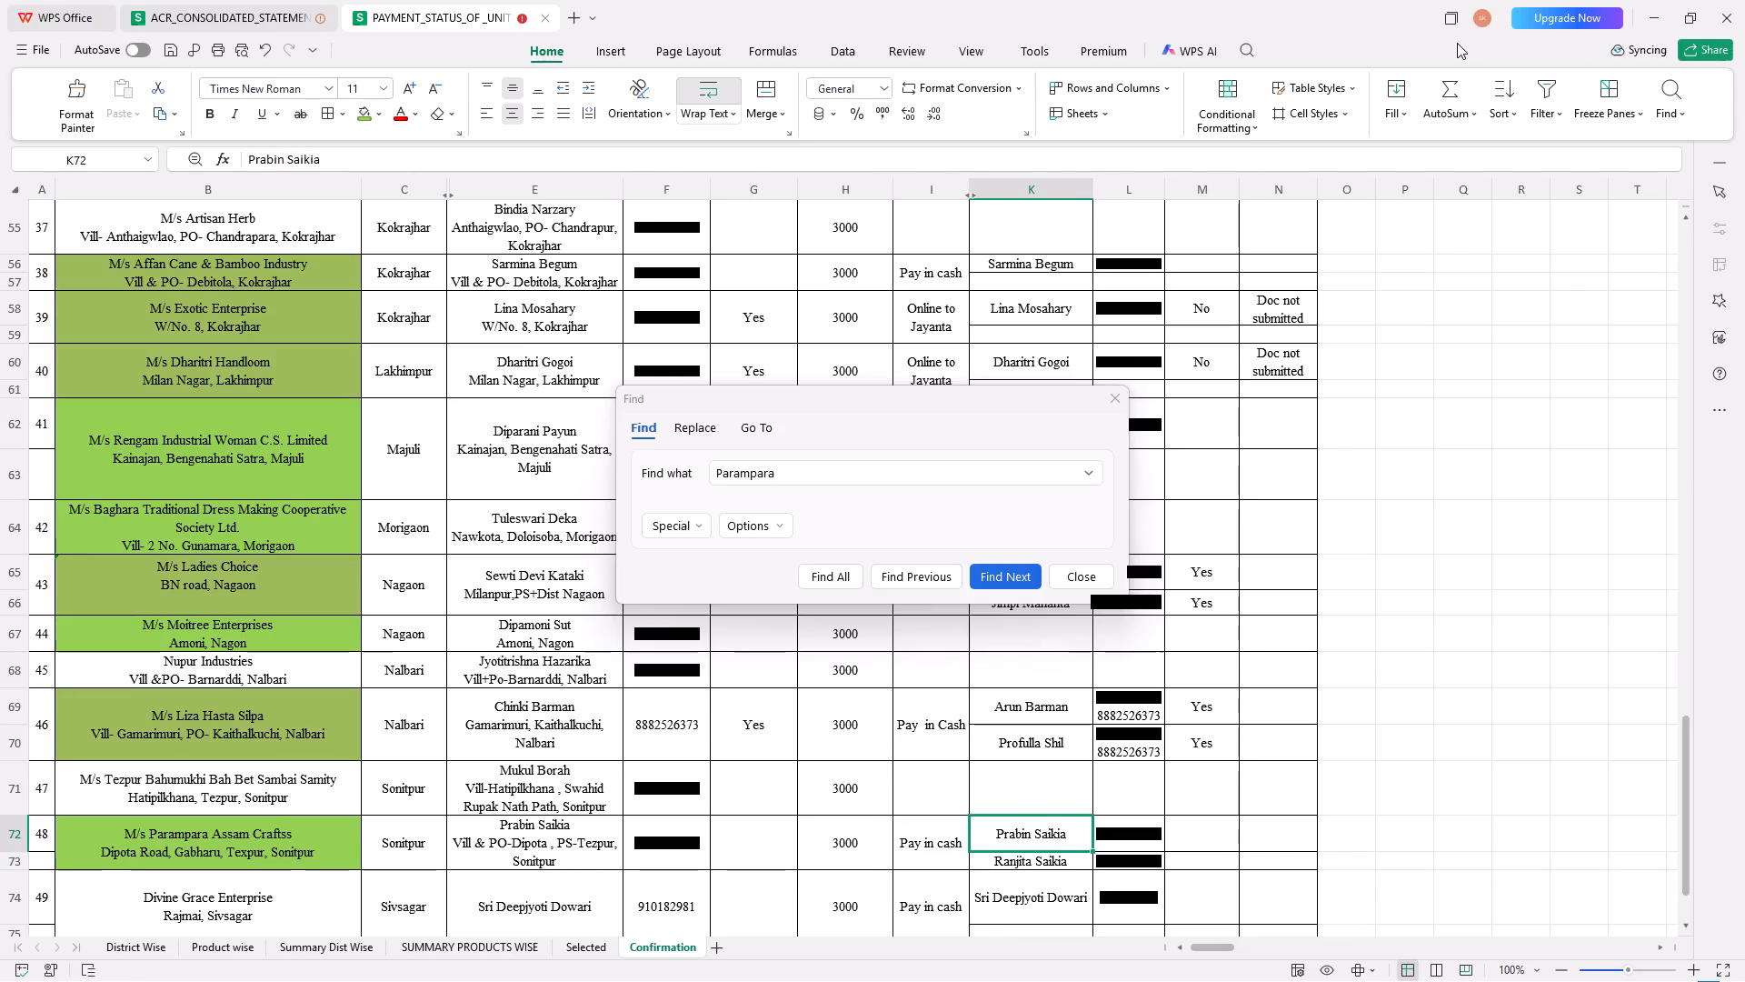
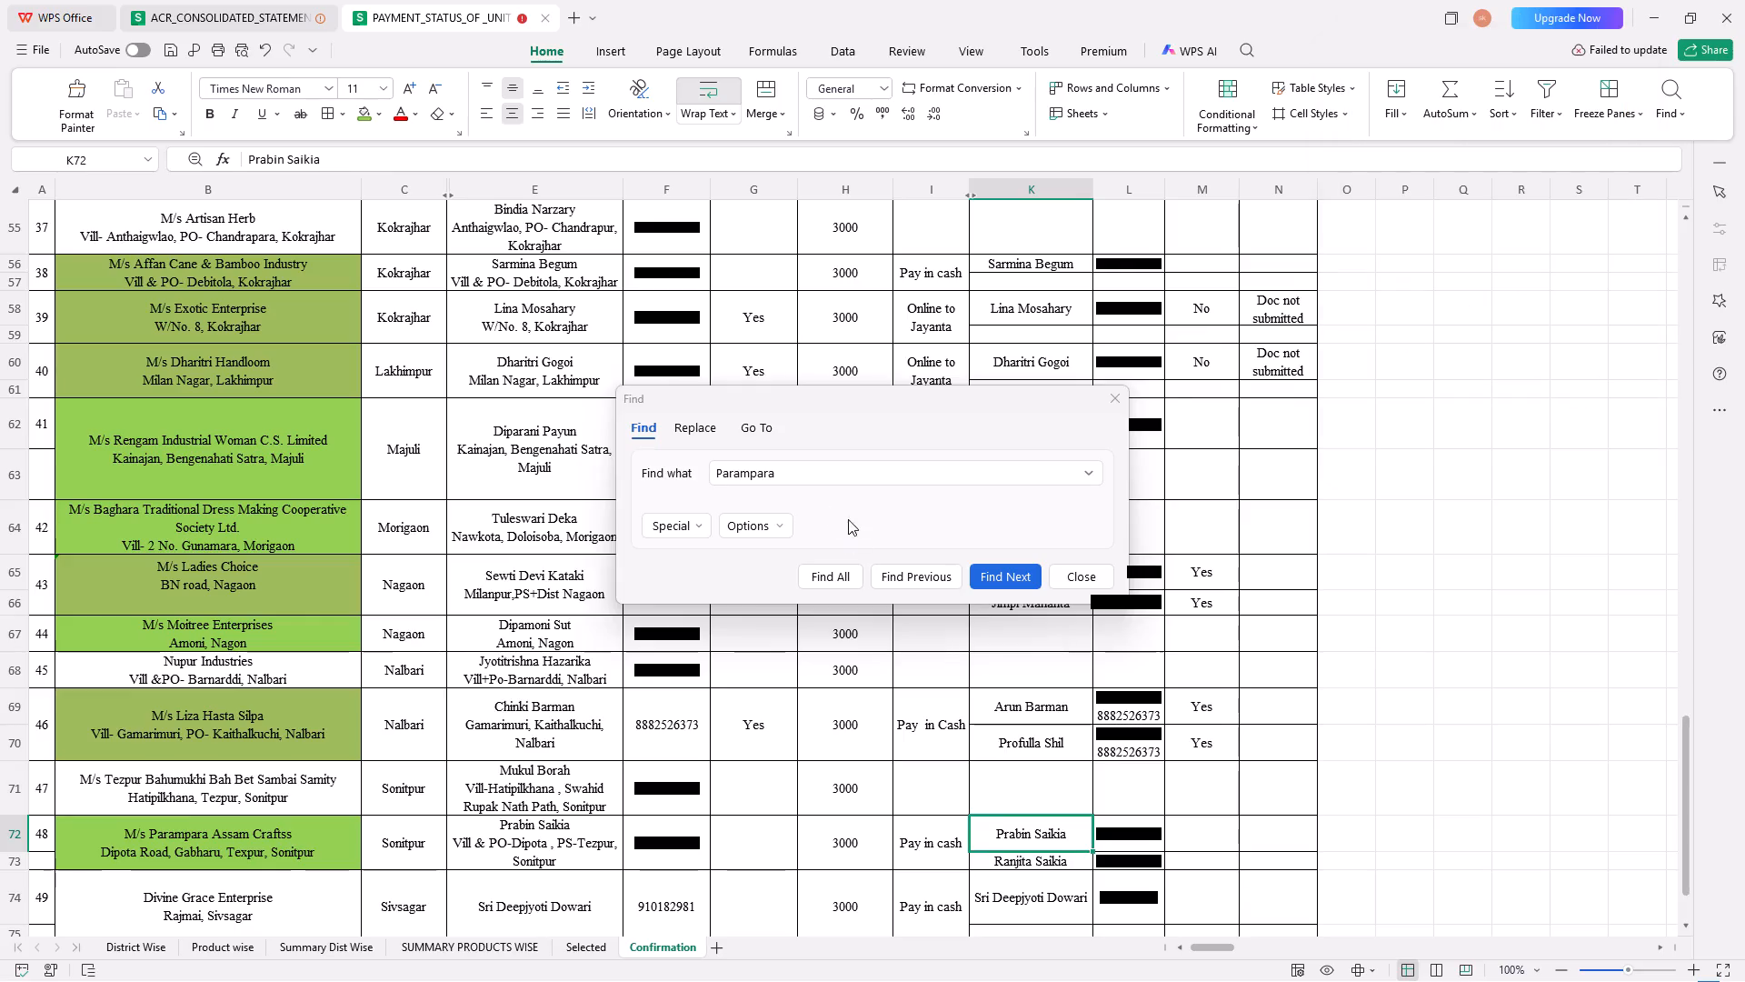
Find the unit in the Confirmation sheet by searching for "Bahumukhi".
{"action": "left_click_drag", "start_coordinate": [782, 470], "coordinate": [364, 448]}
{"action": "key", "text": "BackSpace"}
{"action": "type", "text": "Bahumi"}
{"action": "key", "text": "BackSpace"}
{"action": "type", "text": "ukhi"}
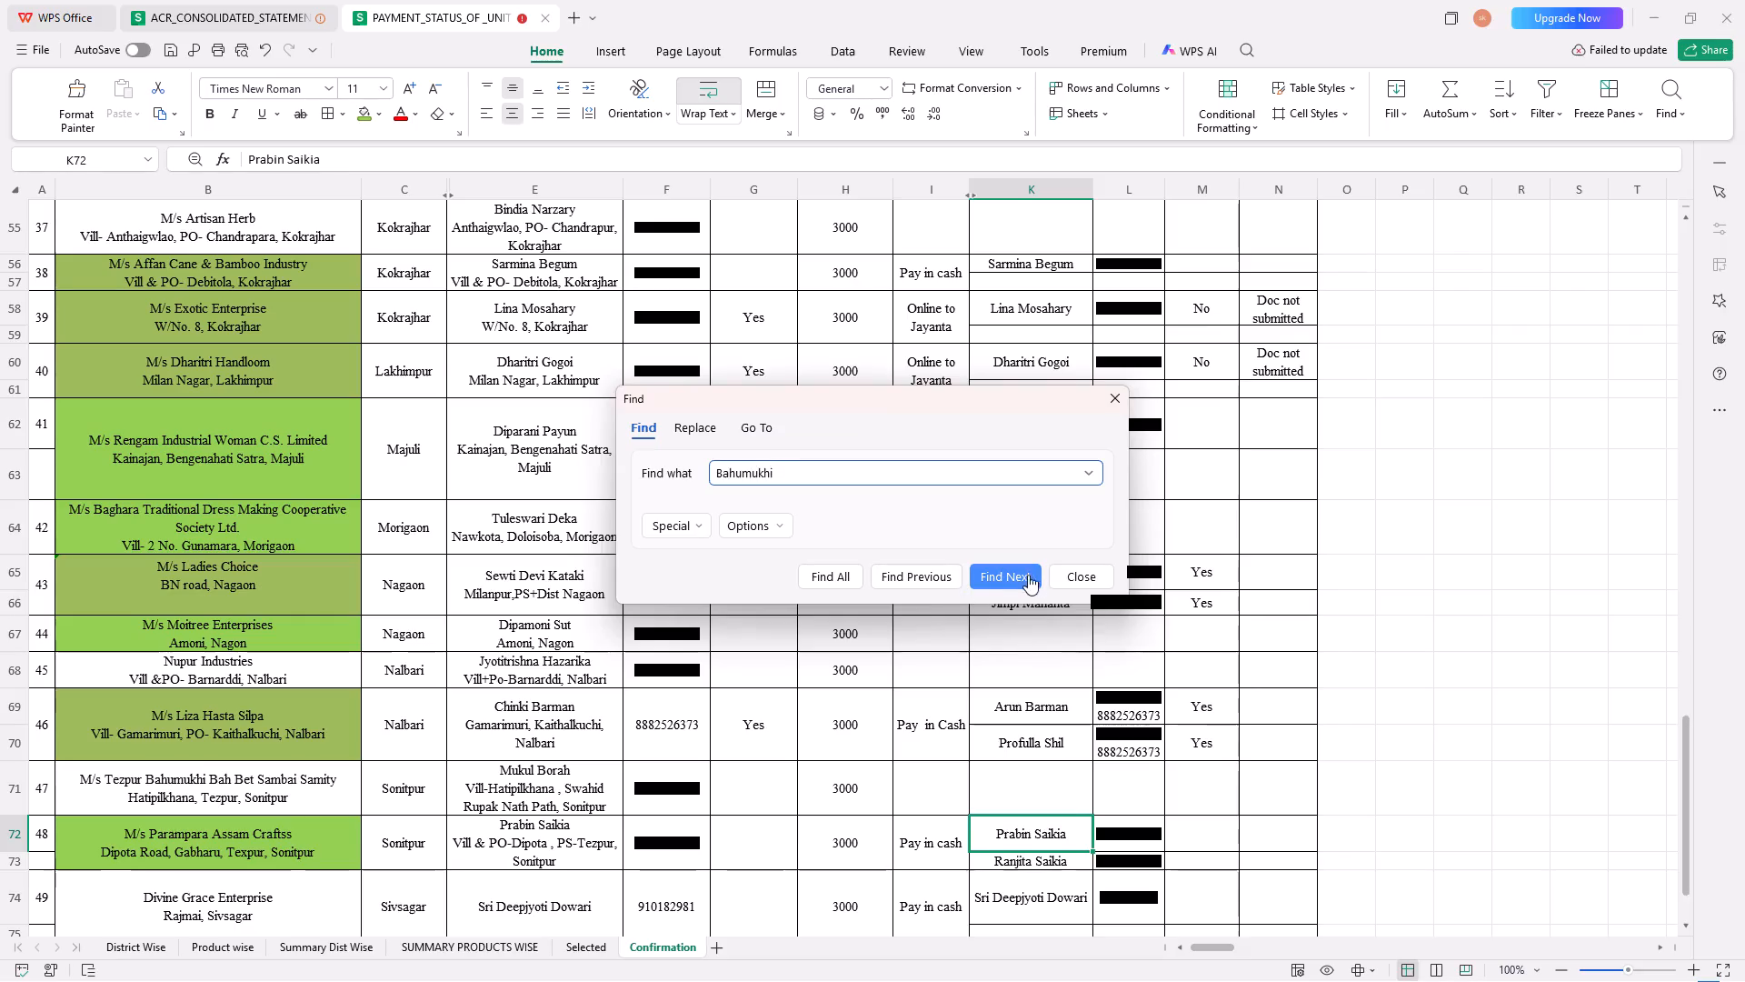
{"action": "left_click", "coordinate": [1033, 574]}
Fill the M/s Tezpur Bahumukhi Bah Bet Sambai Samity name cell B71 with light green.
{"action": "left_click", "coordinate": [216, 790]}
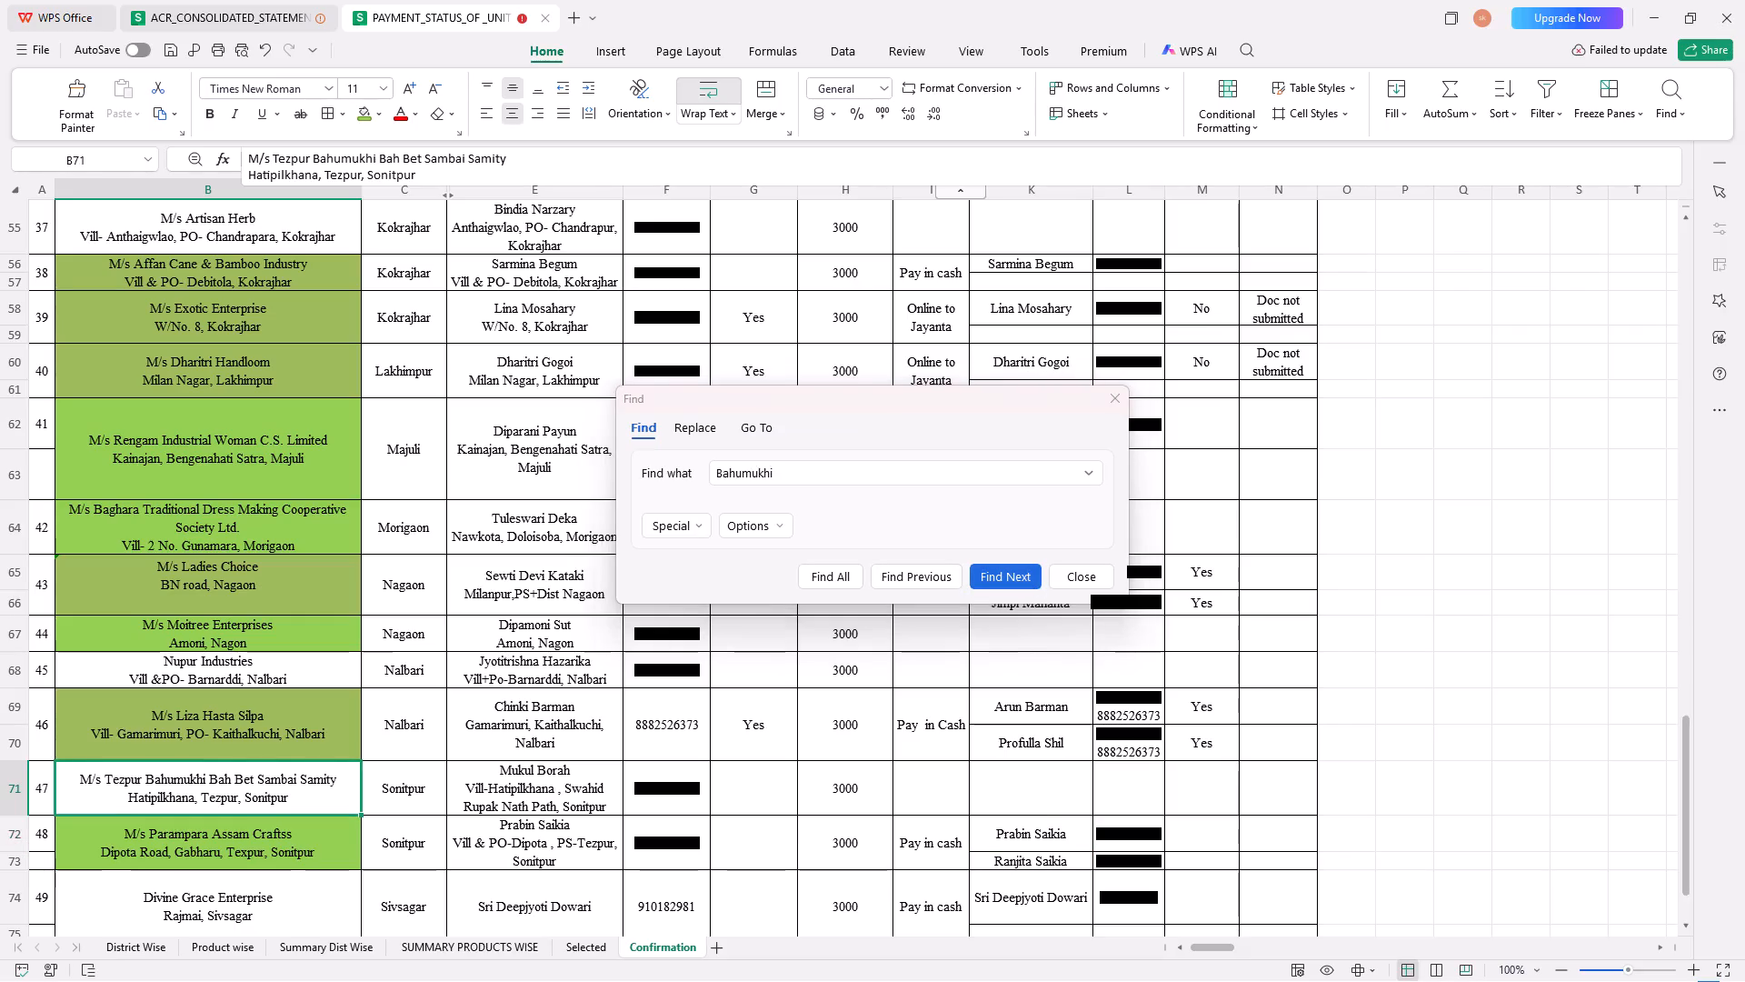
{"action": "left_click", "coordinate": [434, 780]}
{"action": "left_click", "coordinate": [119, 797]}
{"action": "left_click", "coordinate": [364, 115]}
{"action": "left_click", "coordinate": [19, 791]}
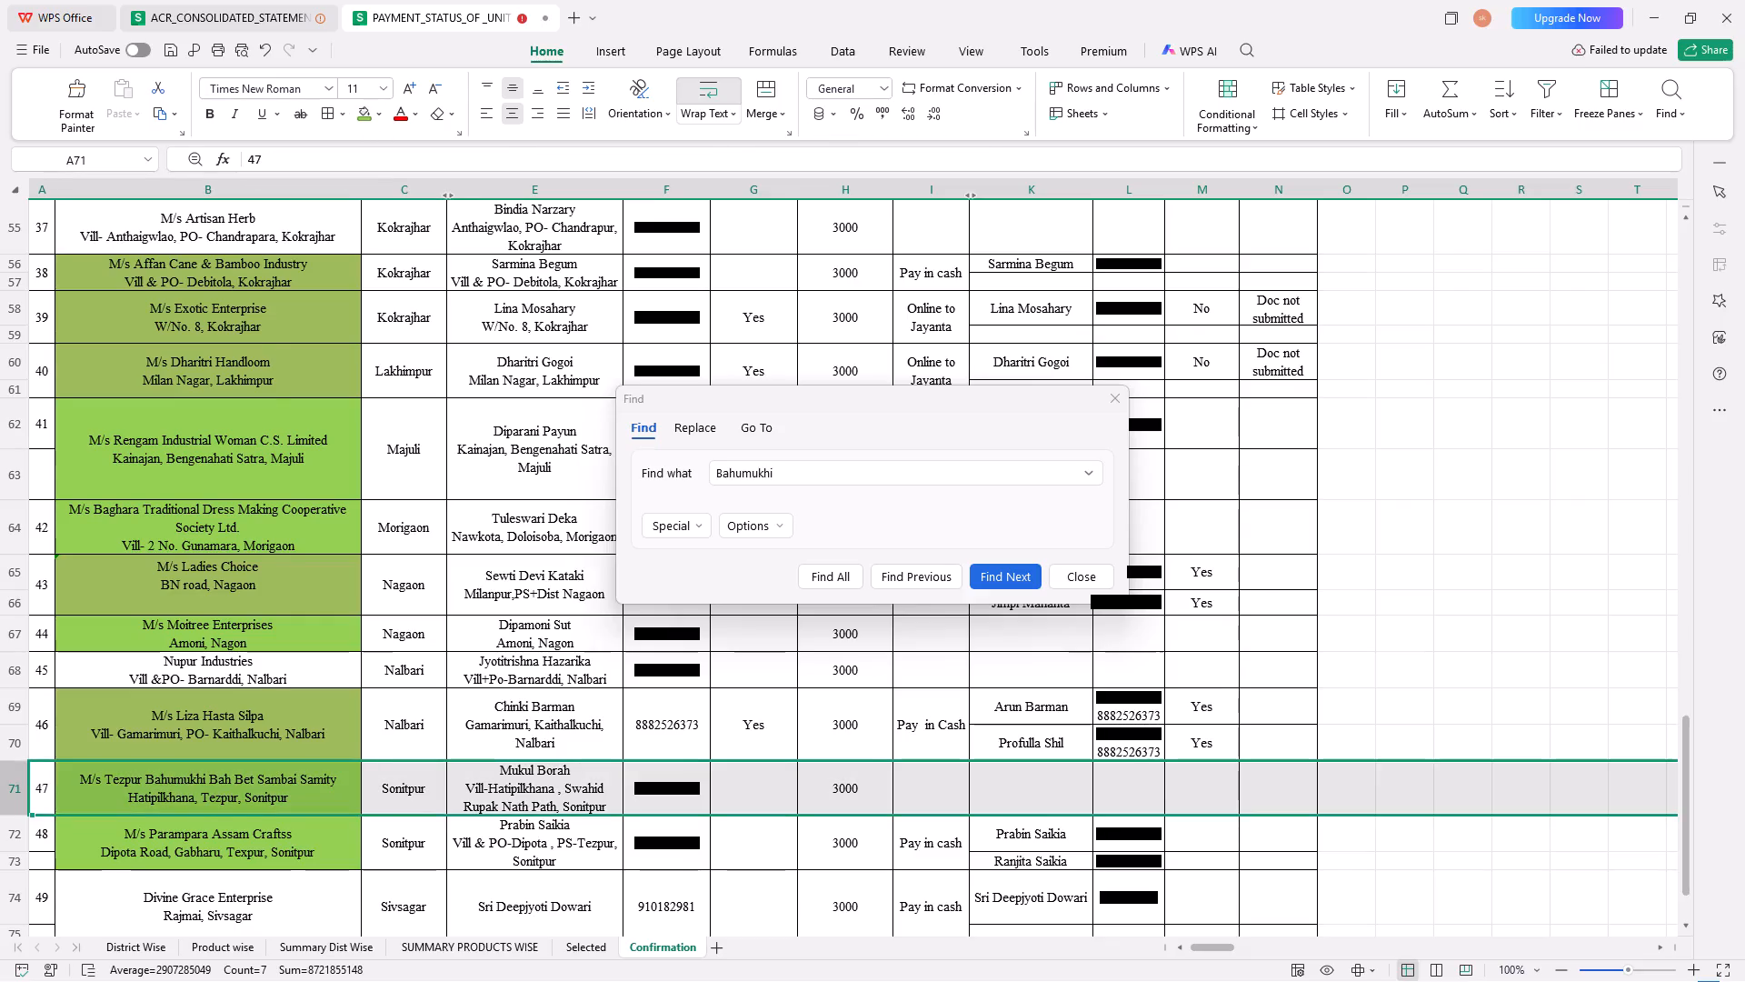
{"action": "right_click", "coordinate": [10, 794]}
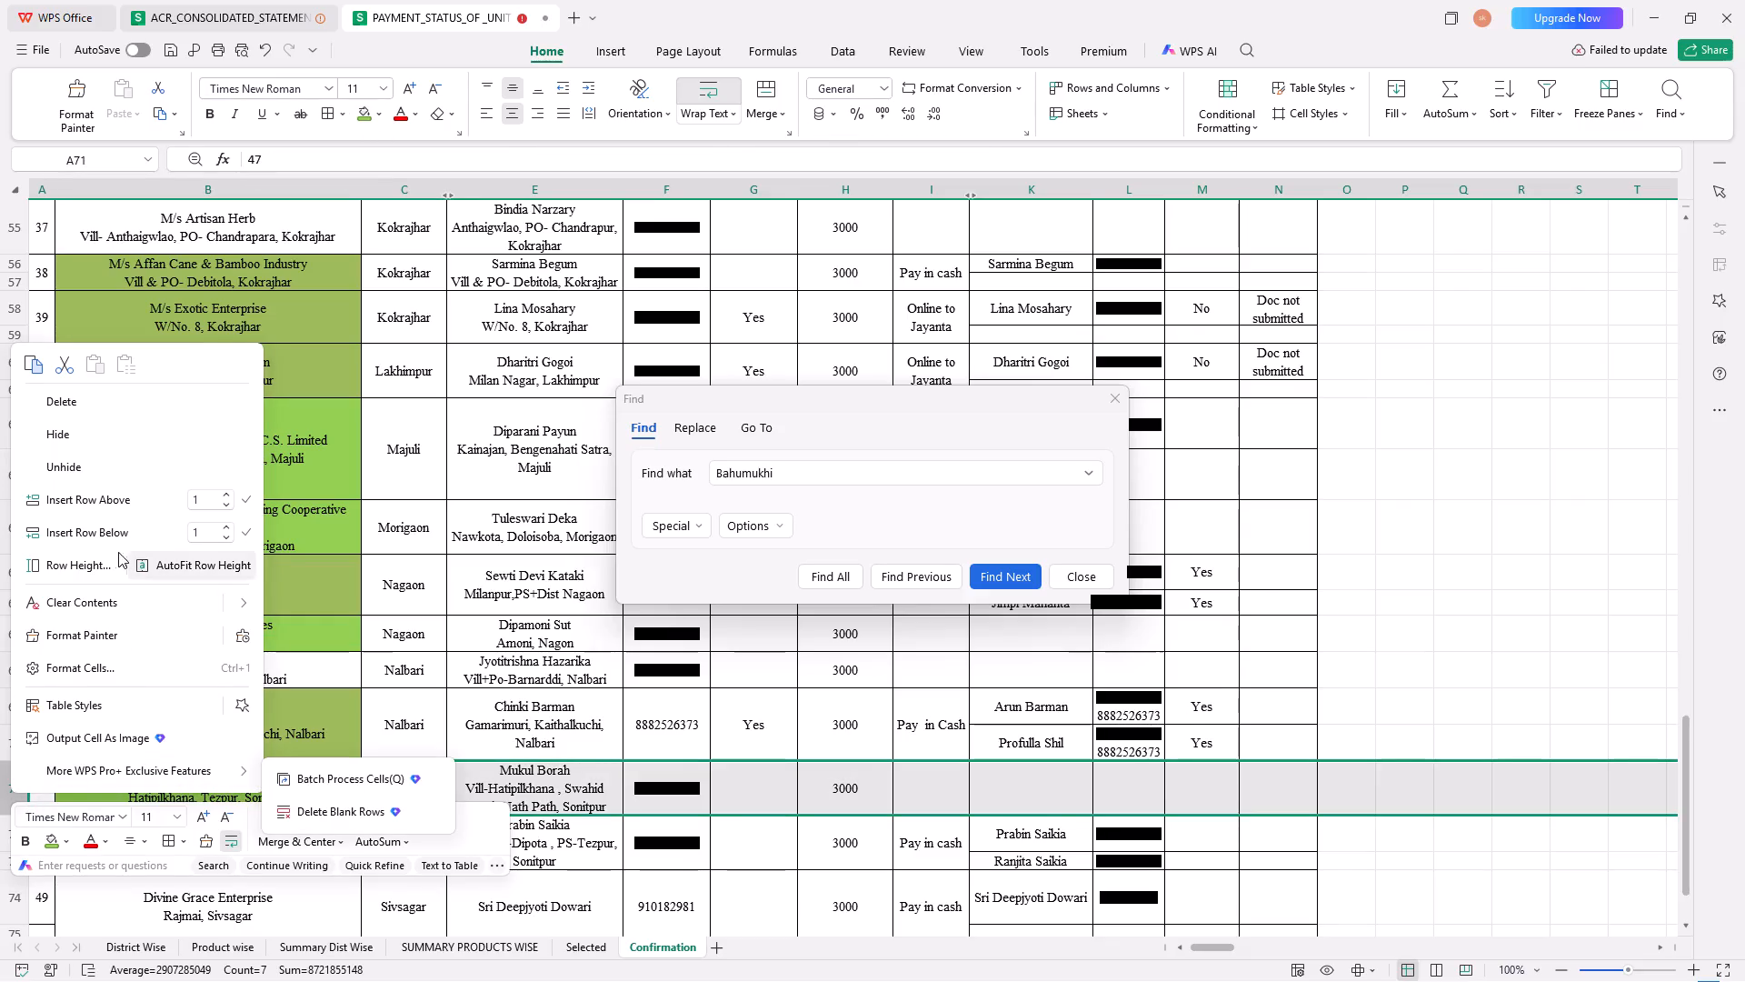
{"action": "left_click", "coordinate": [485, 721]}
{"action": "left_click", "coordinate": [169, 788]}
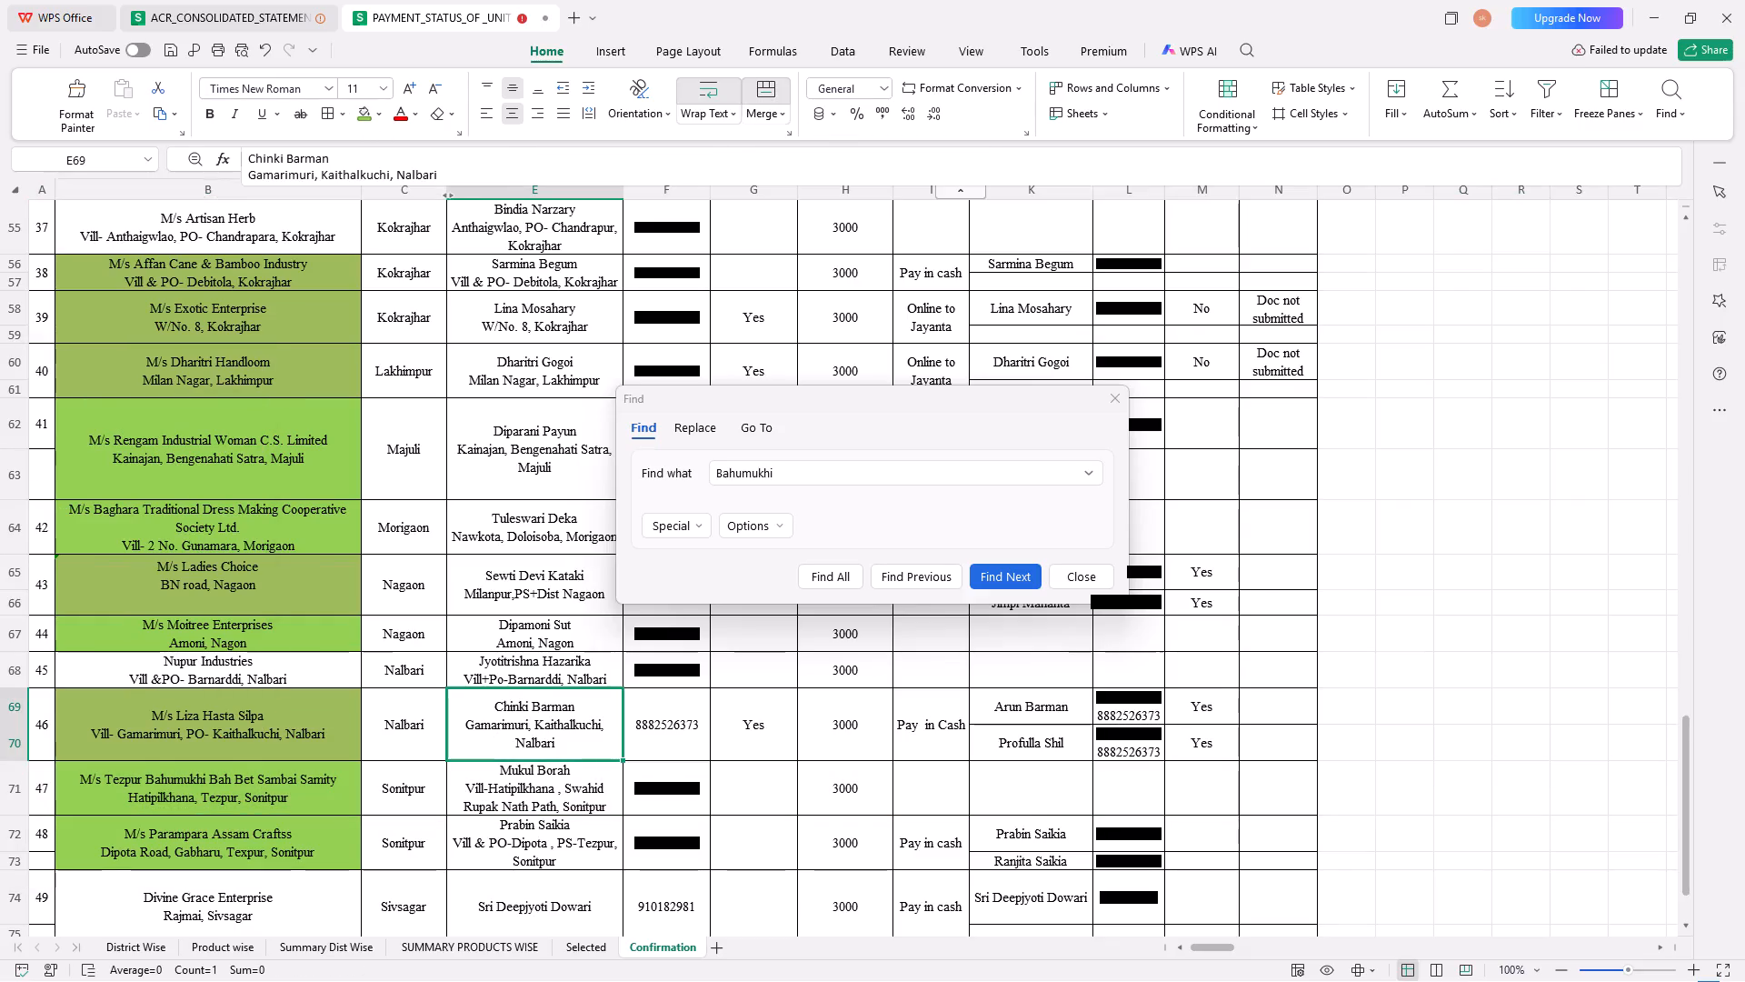
Insert one row above row 72 to give M/s Tezpur Bahumukhi Bah Bet Sambai Samity a second representative row.
{"action": "left_click", "coordinate": [17, 832]}
{"action": "right_click", "coordinate": [16, 832]}
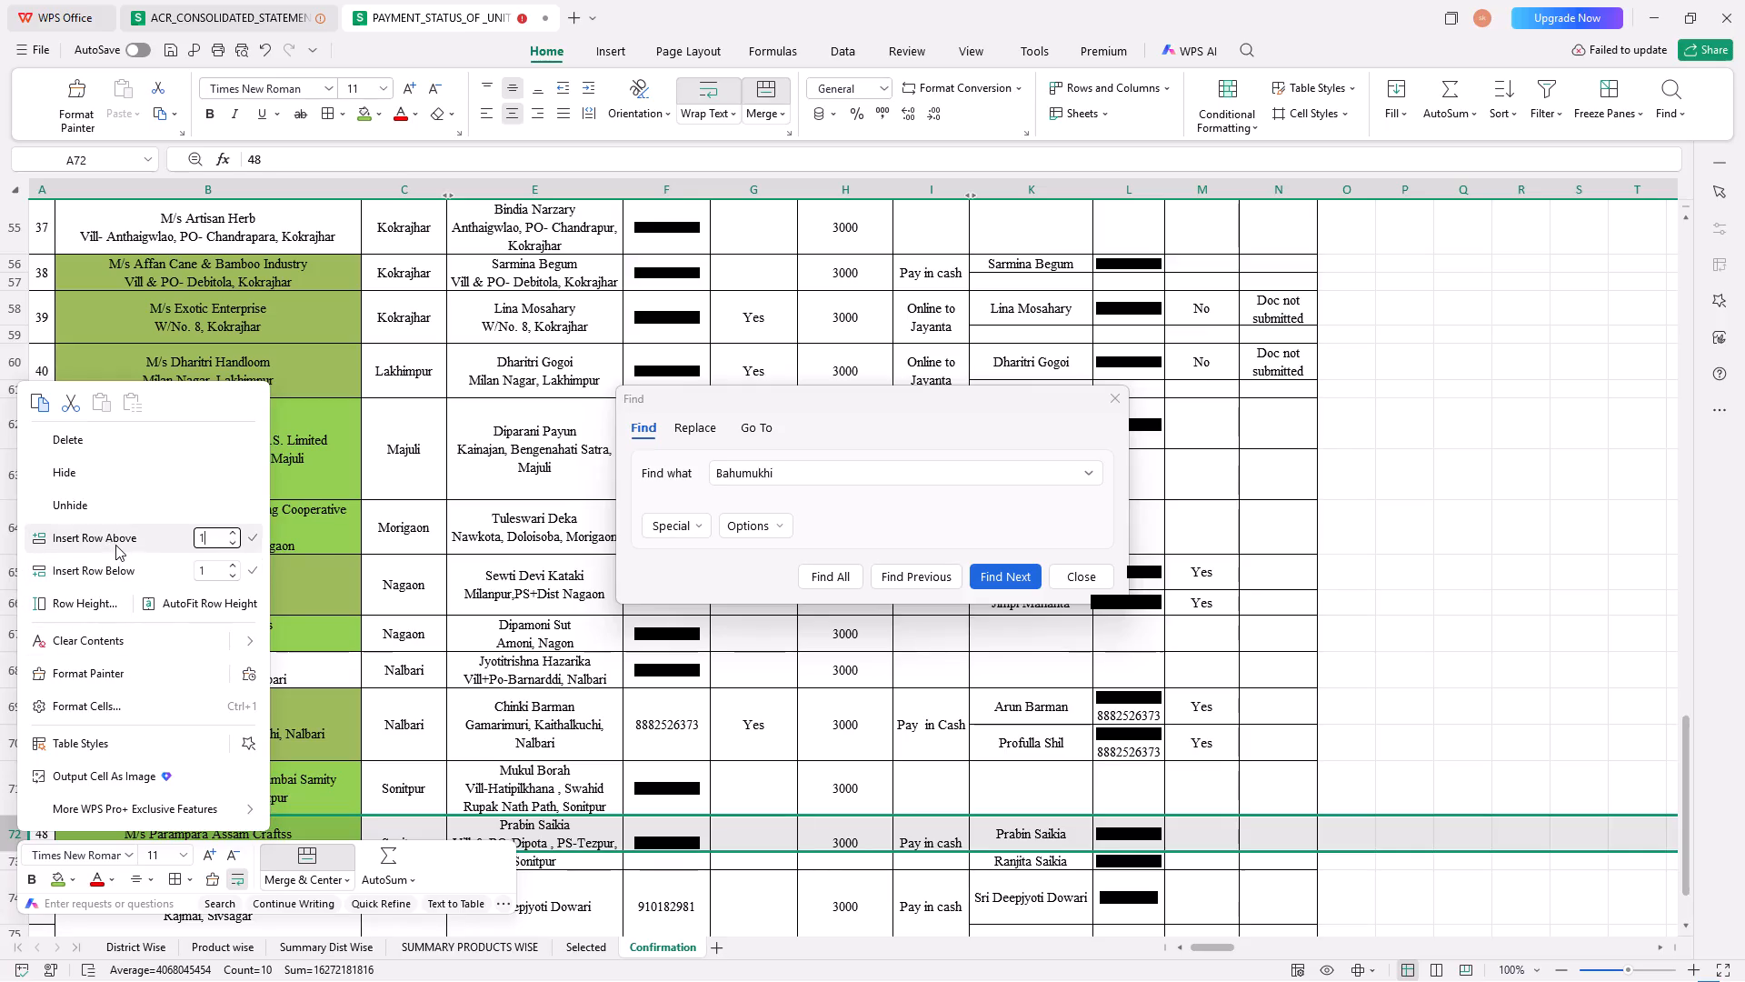
{"action": "left_click", "coordinate": [115, 545]}
Merge and center B71:B72 and C71:C72 so the M/s Tezpur Bahumukhi name and district each span both rows.
{"action": "left_click", "coordinate": [172, 788]}
{"action": "left_click_drag", "start_coordinate": [165, 787], "coordinate": [179, 830]}
{"action": "left_click", "coordinate": [771, 108]}
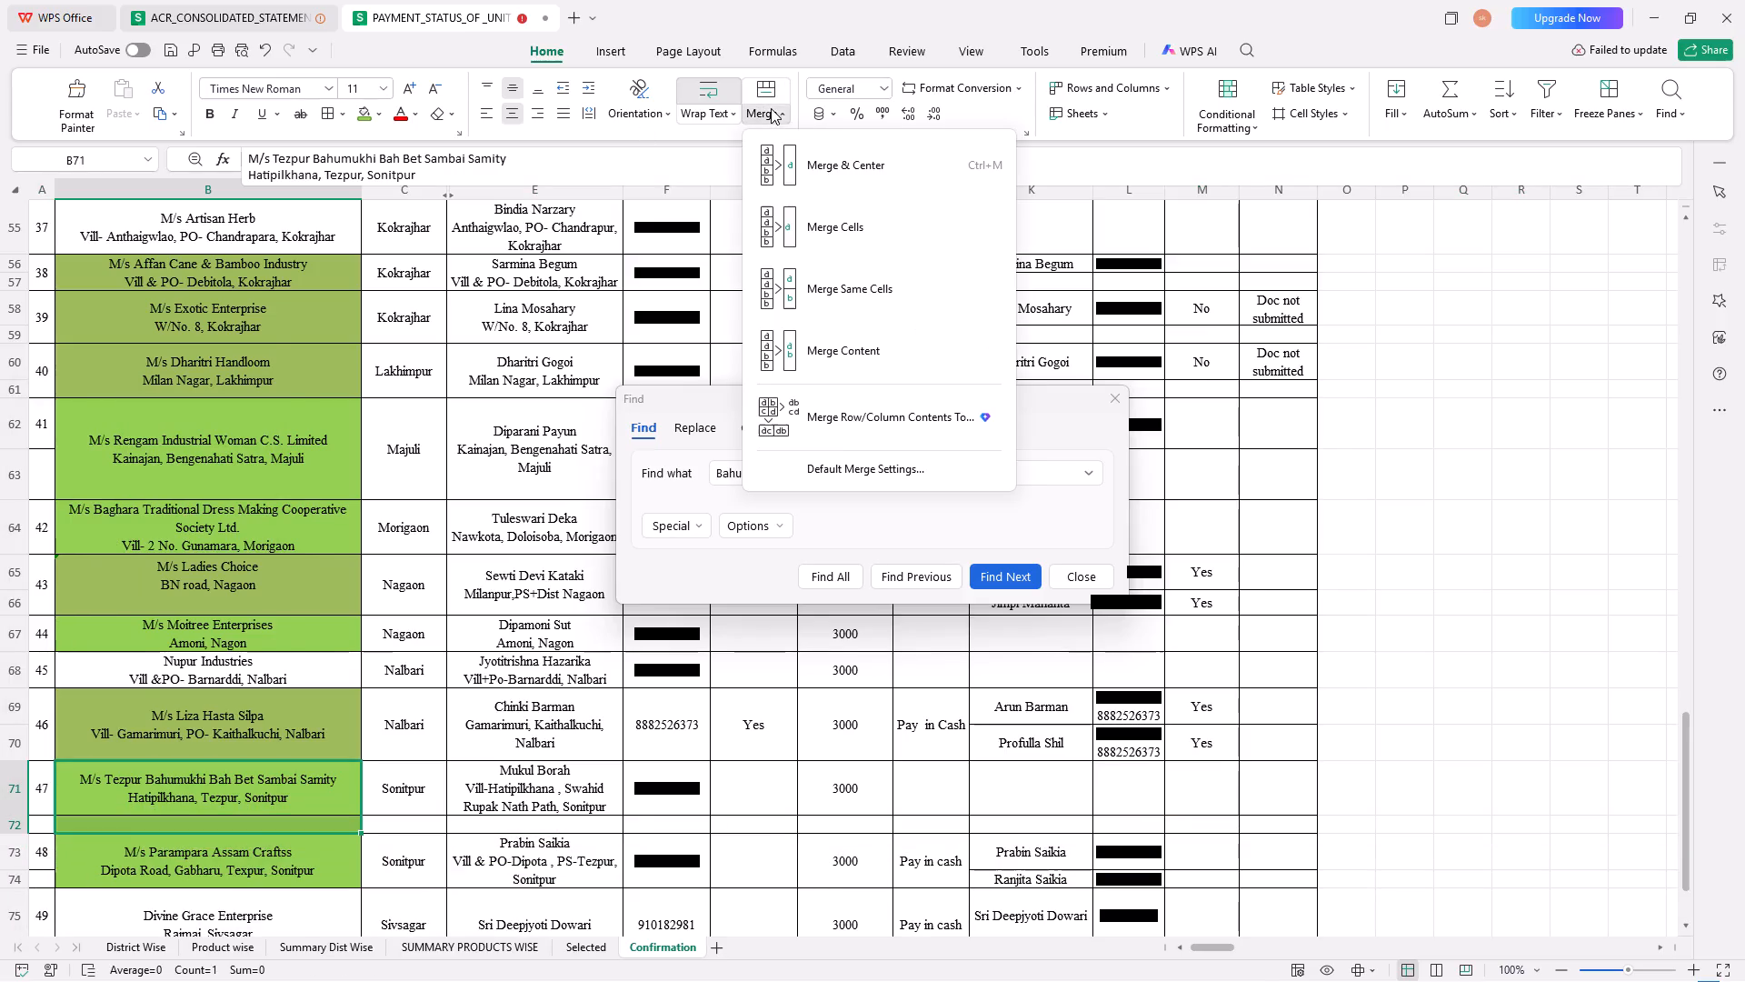
{"action": "left_click", "coordinate": [818, 159]}
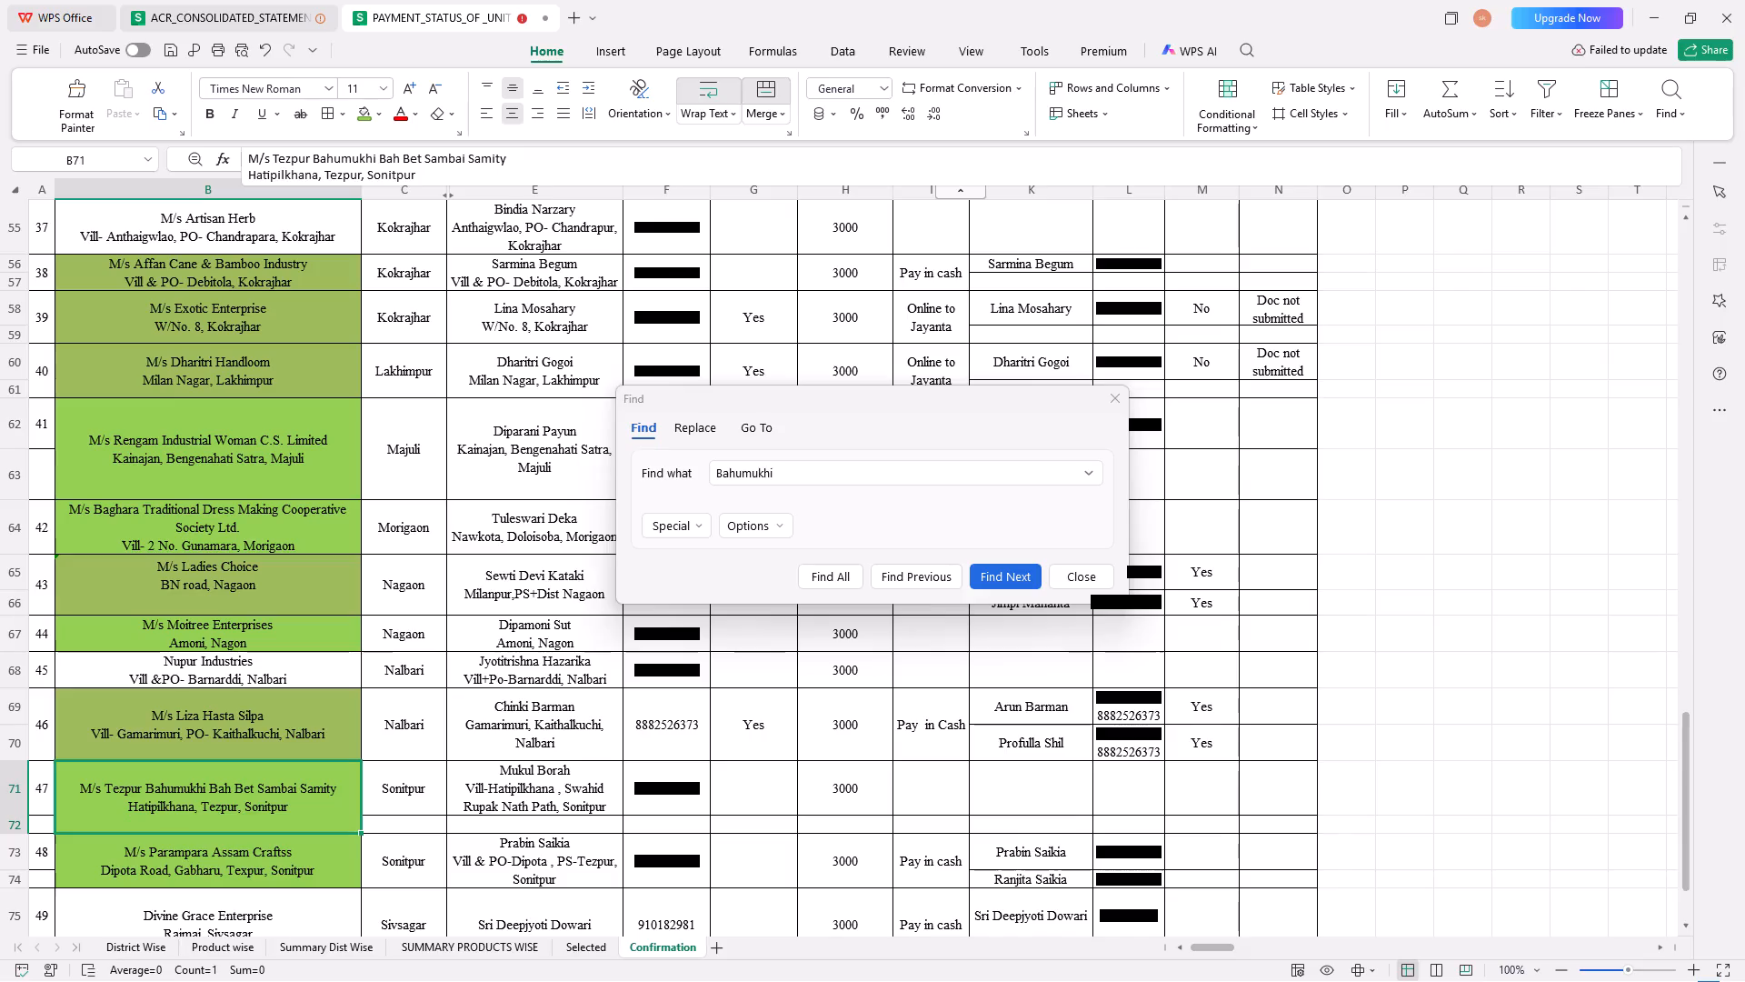
{"action": "left_click_drag", "start_coordinate": [394, 777], "coordinate": [401, 813]}
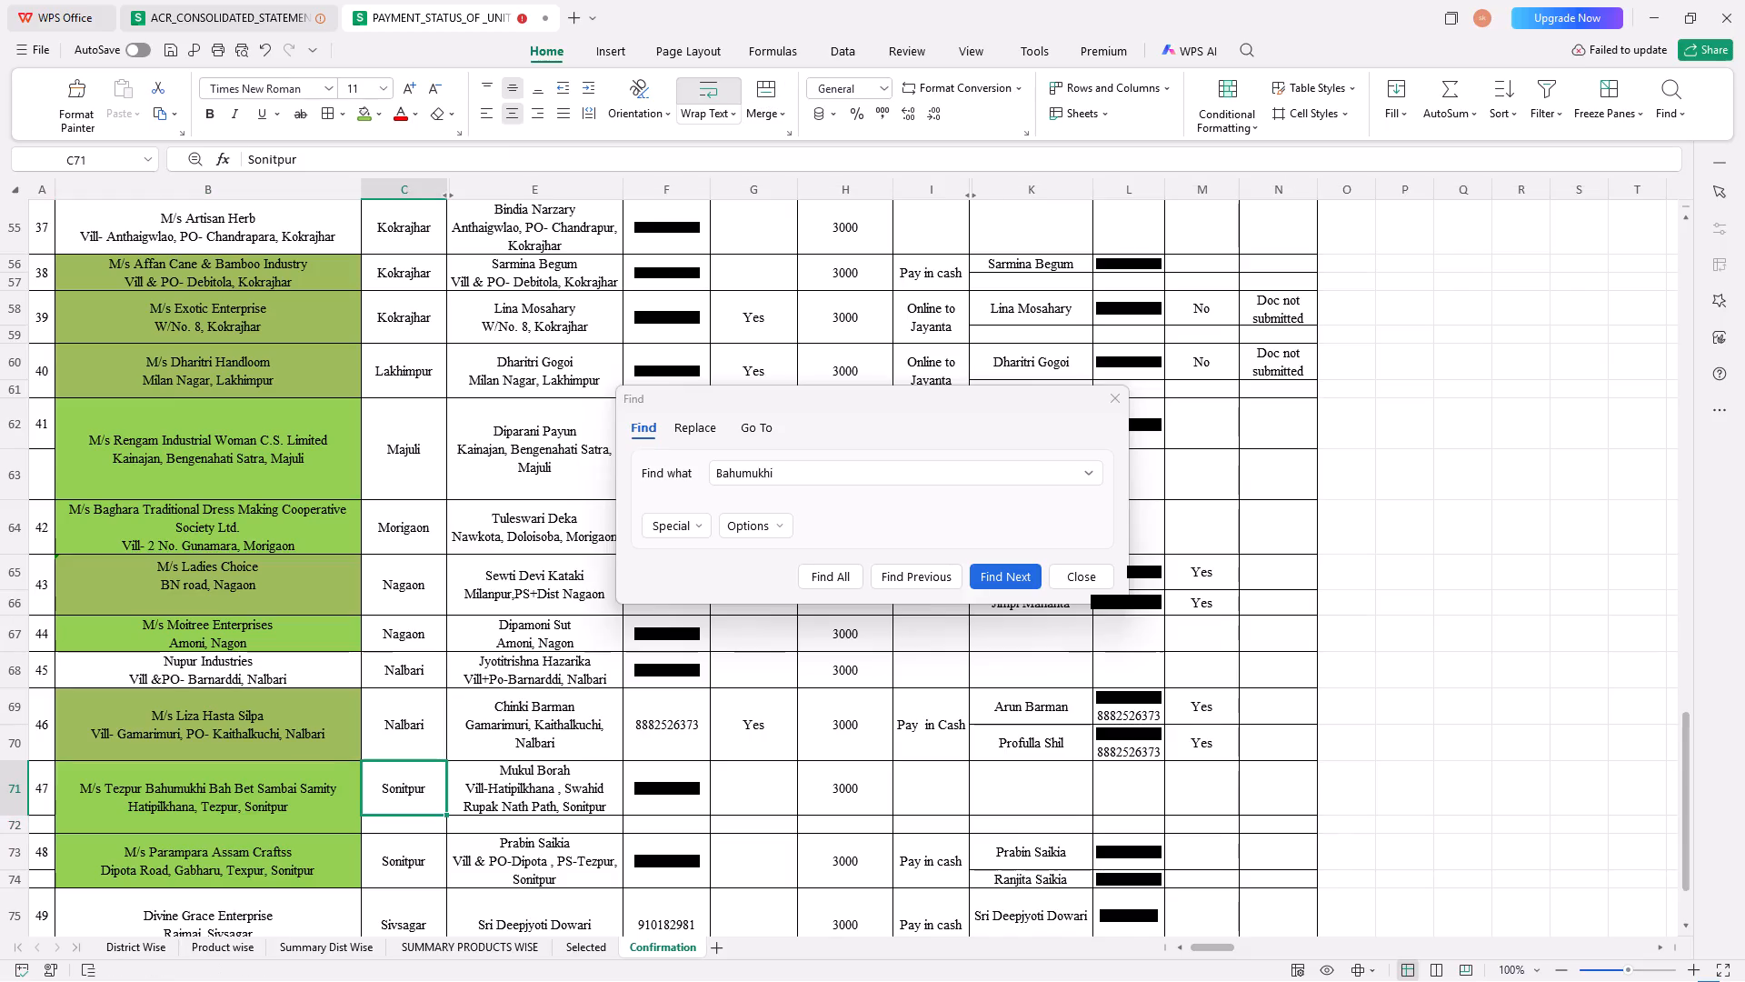
{"action": "left_click_drag", "start_coordinate": [401, 813], "coordinate": [402, 820]}
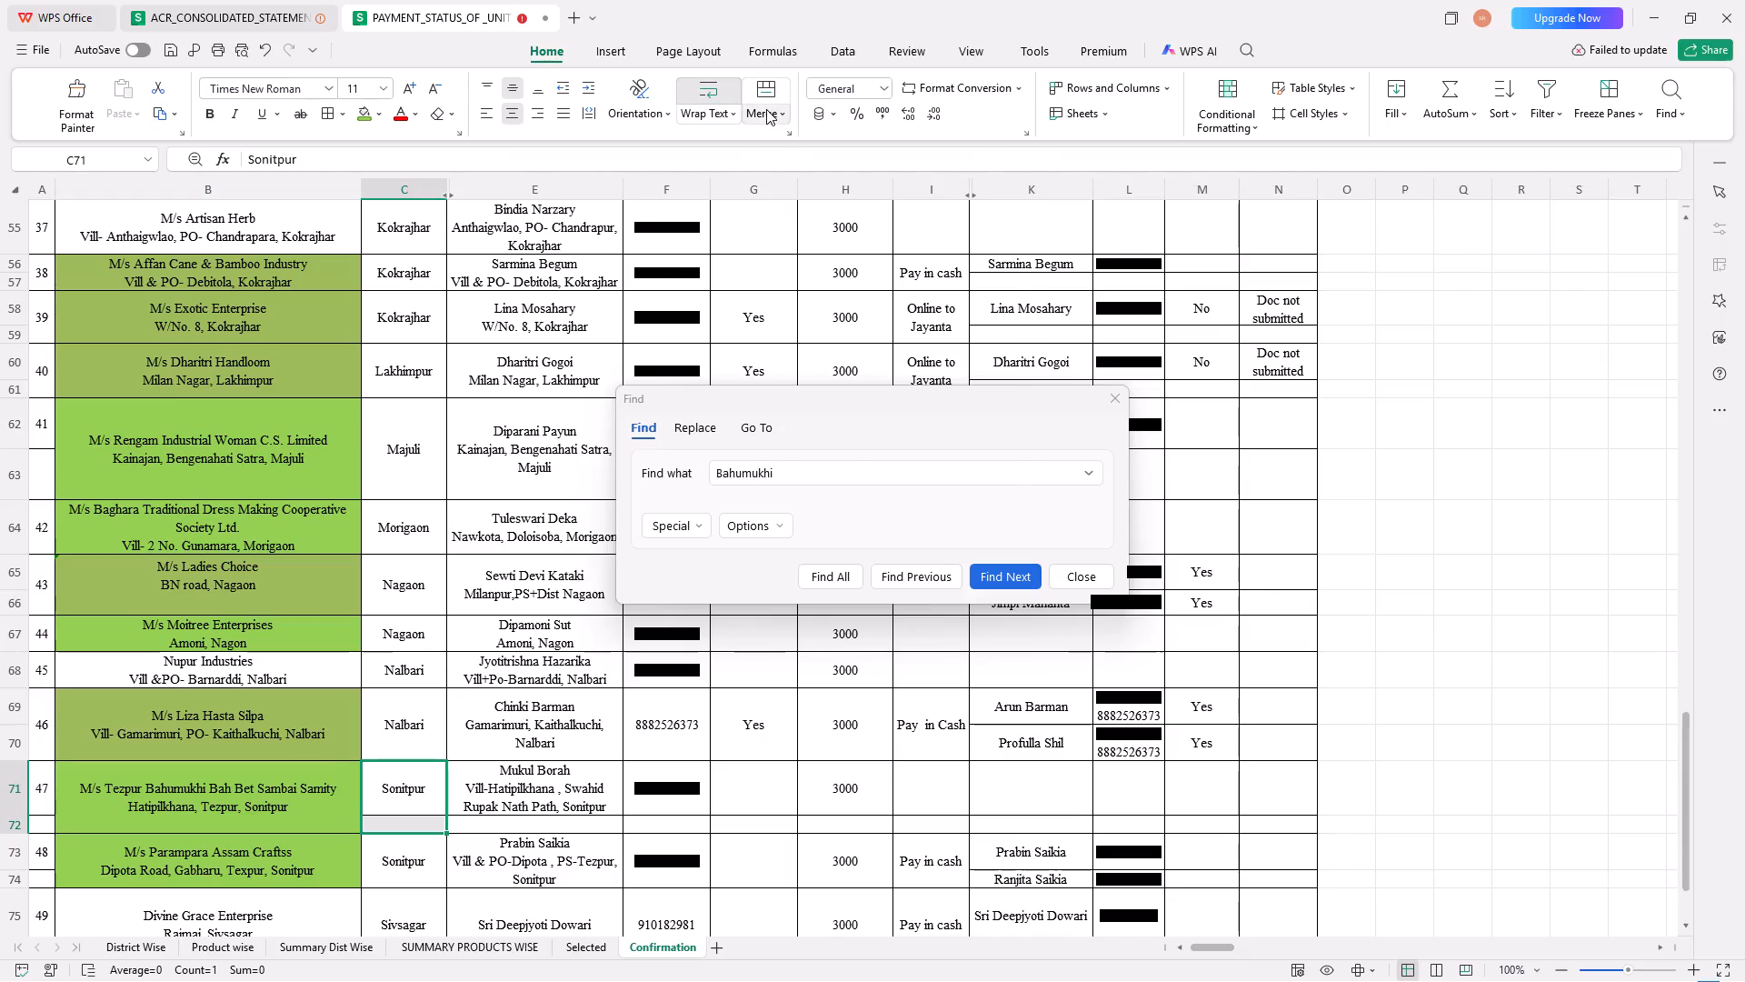
{"action": "left_click", "coordinate": [766, 109]}
{"action": "left_click", "coordinate": [845, 167]}
Merge and center E71:E72 and F71:F72 for the M/s Tezpur Bahumukhi contact person and phone number.
{"action": "left_click_drag", "start_coordinate": [551, 779], "coordinate": [557, 816]}
{"action": "left_click", "coordinate": [780, 112]}
{"action": "left_click", "coordinate": [853, 167]}
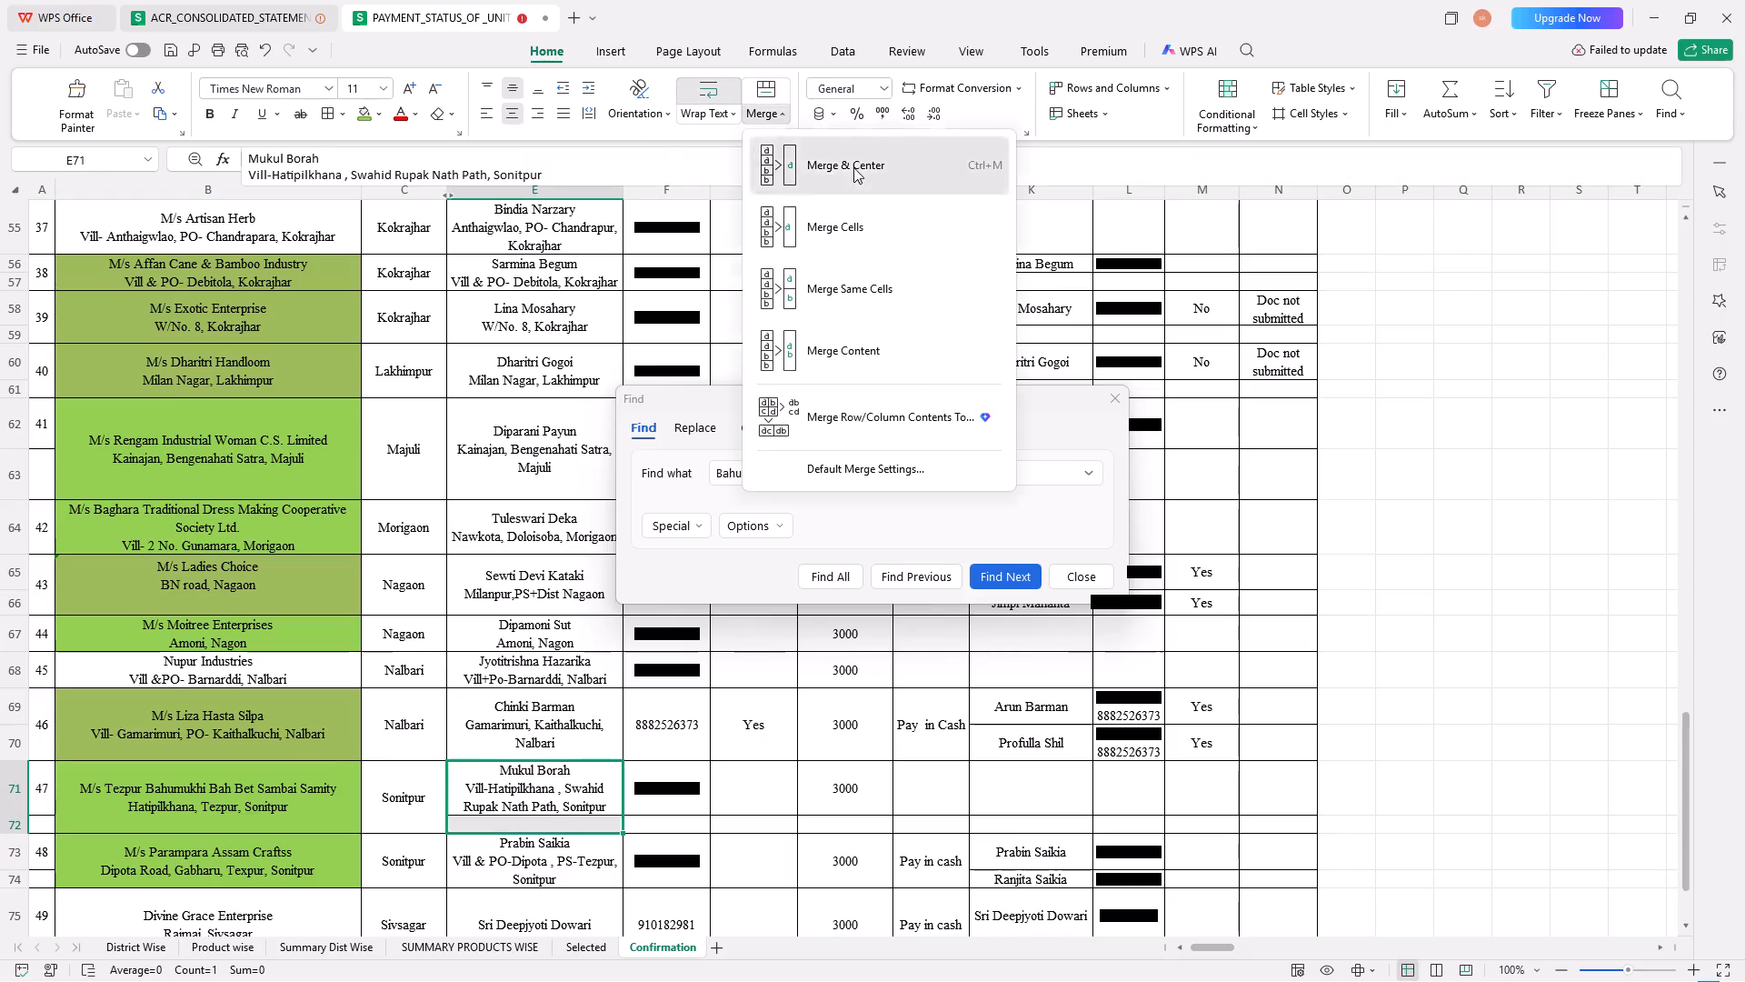
{"action": "left_click_drag", "start_coordinate": [682, 788], "coordinate": [681, 819]}
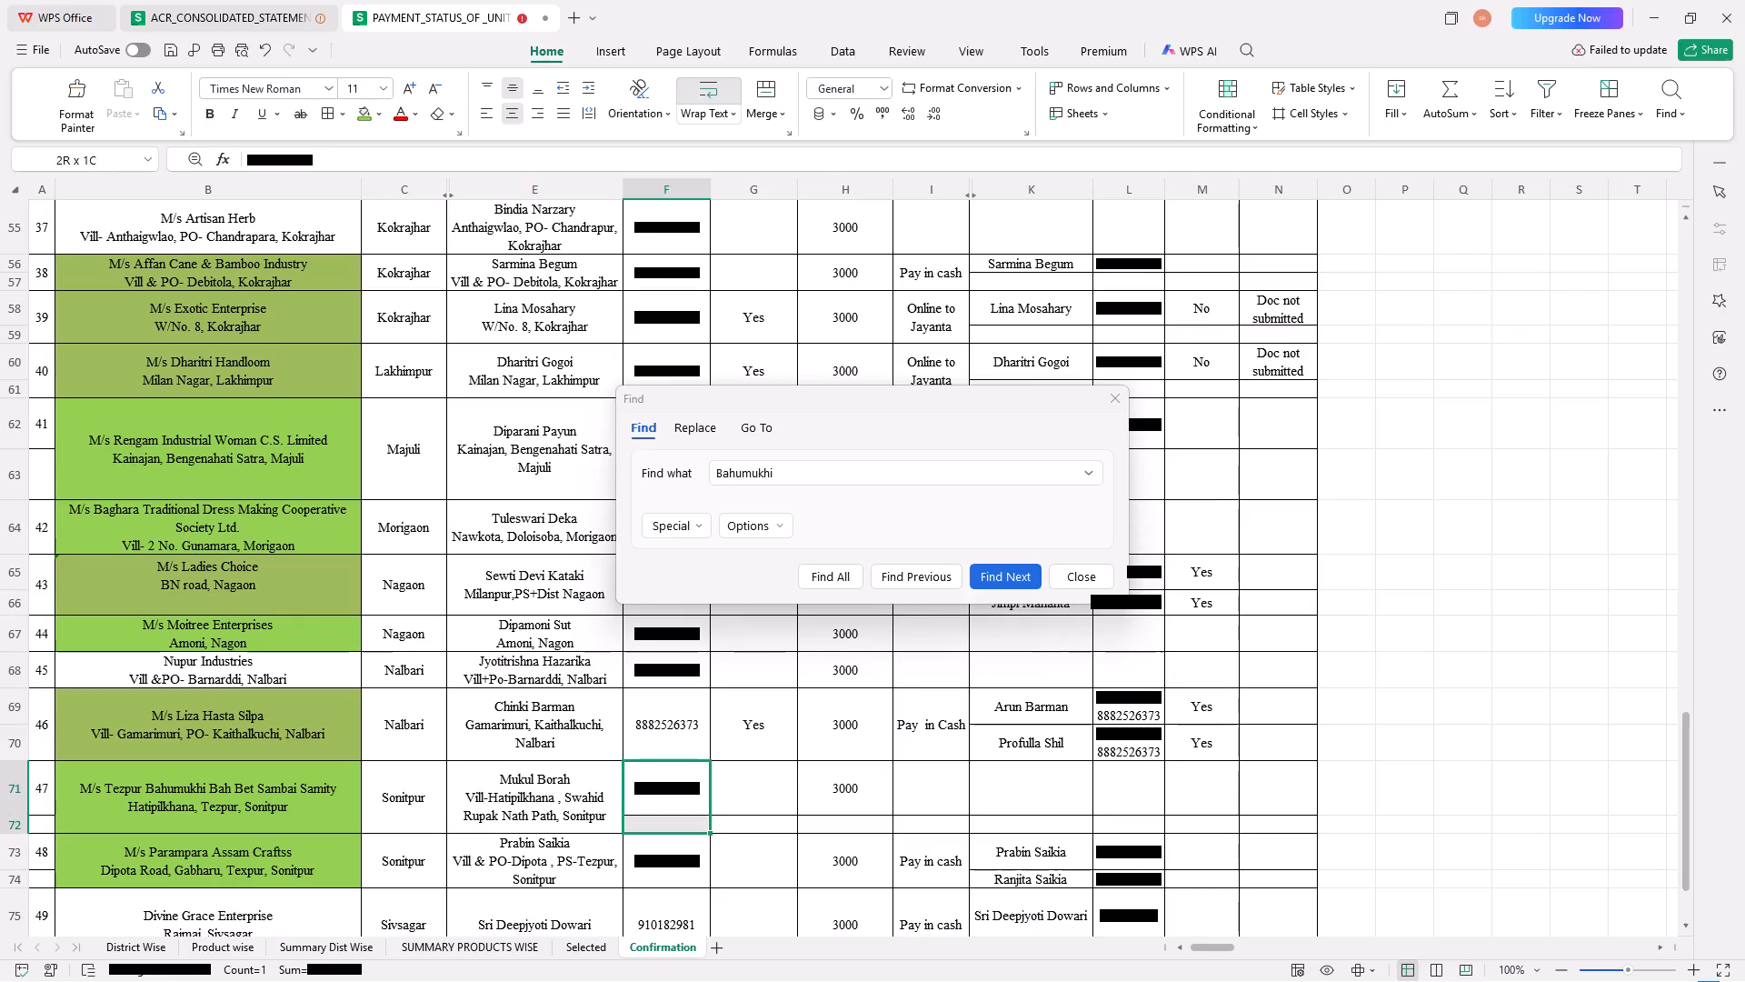
{"action": "left_click_drag", "start_coordinate": [681, 819], "coordinate": [681, 821]}
{"action": "left_click", "coordinate": [781, 115]}
{"action": "left_click", "coordinate": [838, 163]}
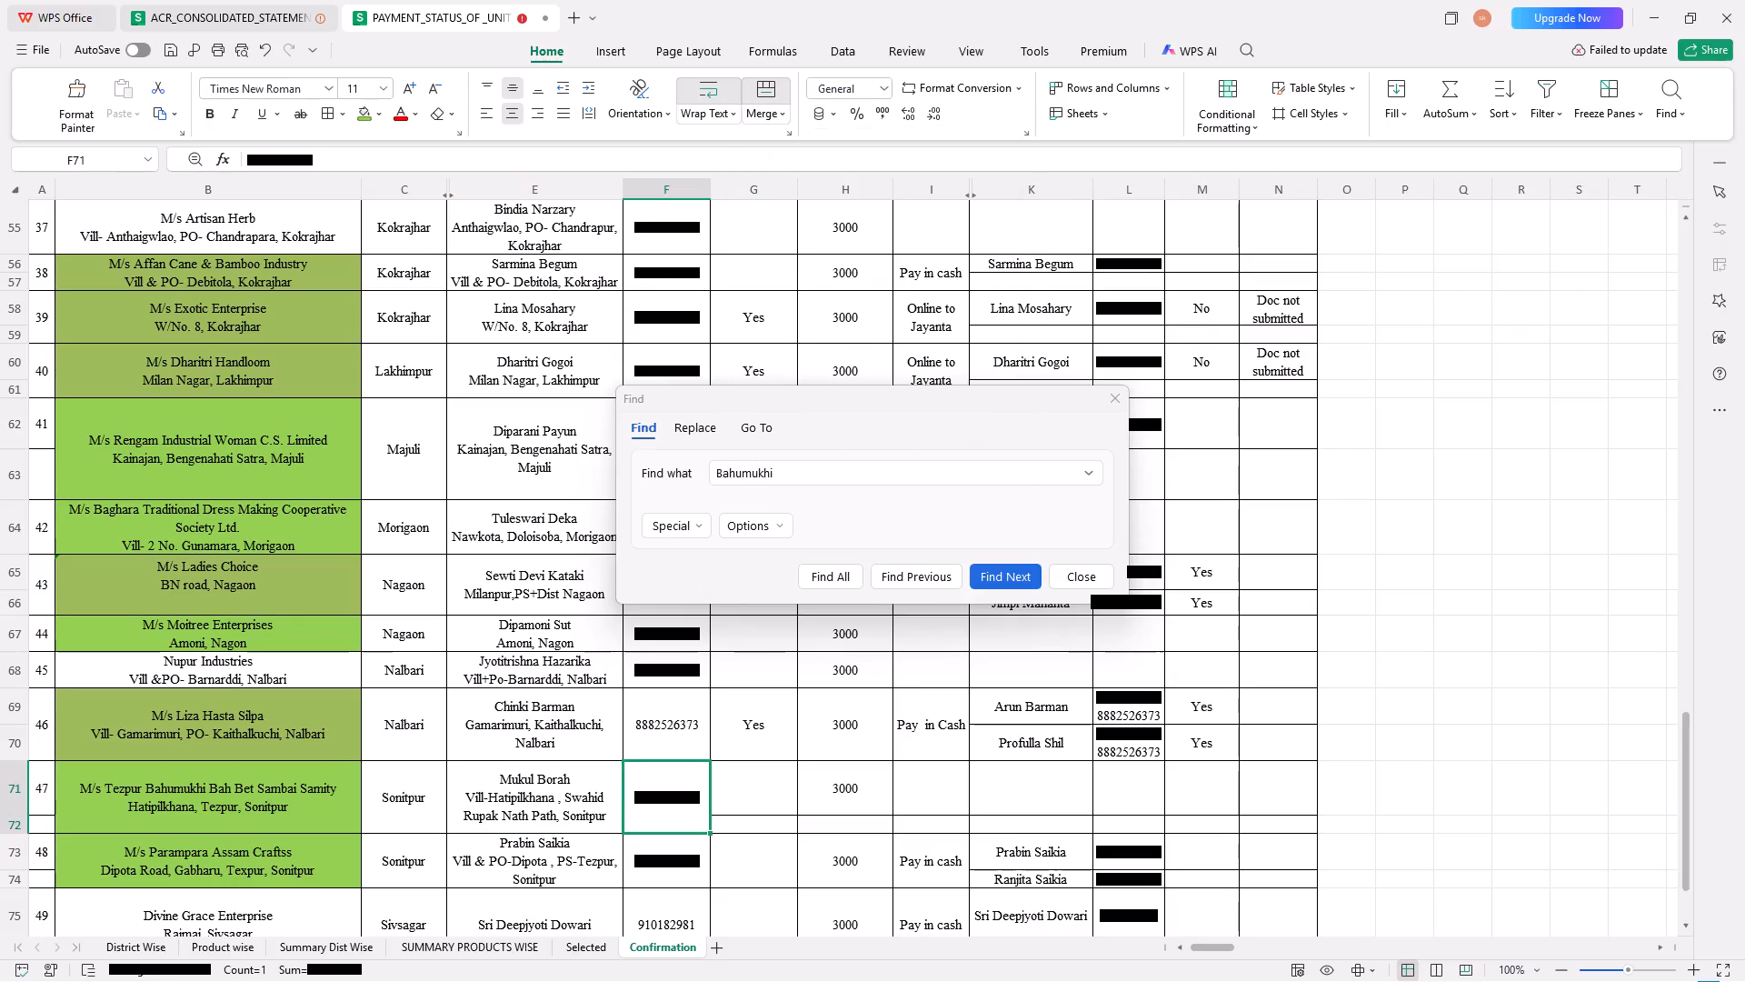
Merge and center G71:G72 and H71:H72 so the blank cell and the 3000 amount span both M/s Tezpur Bahumukhi rows.
{"action": "left_click", "coordinate": [750, 769]}
{"action": "left_click", "coordinate": [869, 798]}
{"action": "left_click_drag", "start_coordinate": [754, 787], "coordinate": [753, 827]}
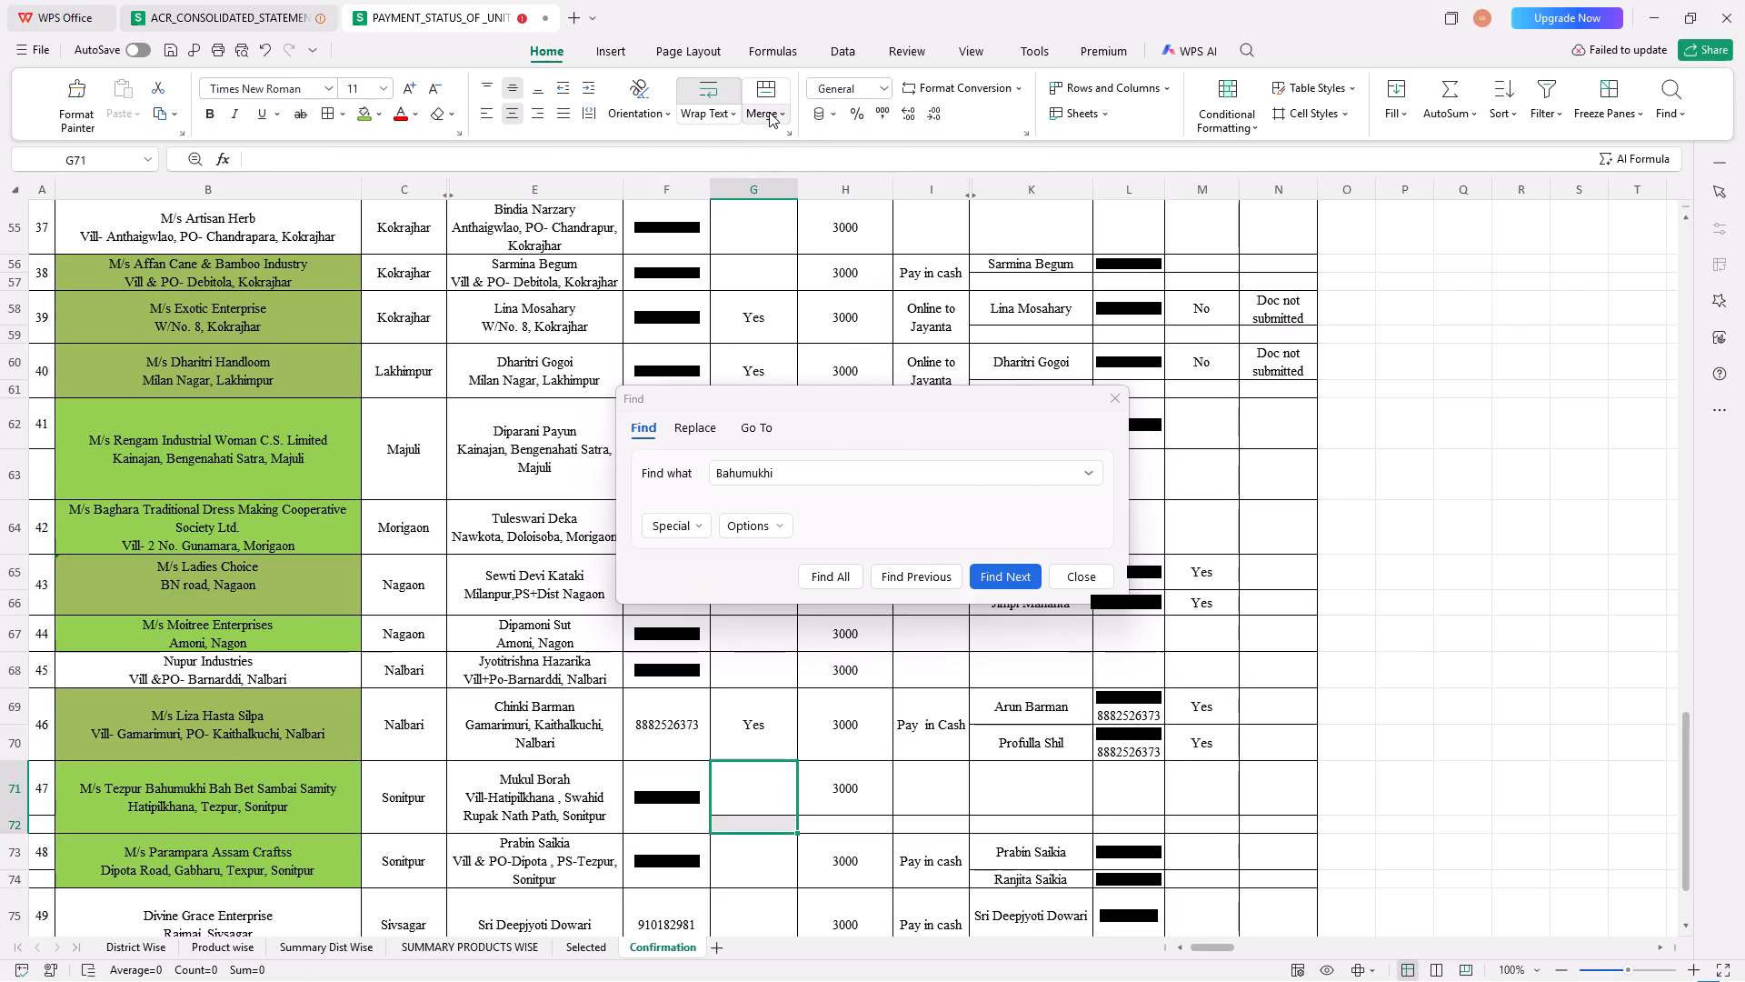
{"action": "left_click", "coordinate": [768, 111]}
{"action": "left_click", "coordinate": [840, 165]}
{"action": "left_click_drag", "start_coordinate": [832, 790], "coordinate": [839, 831]}
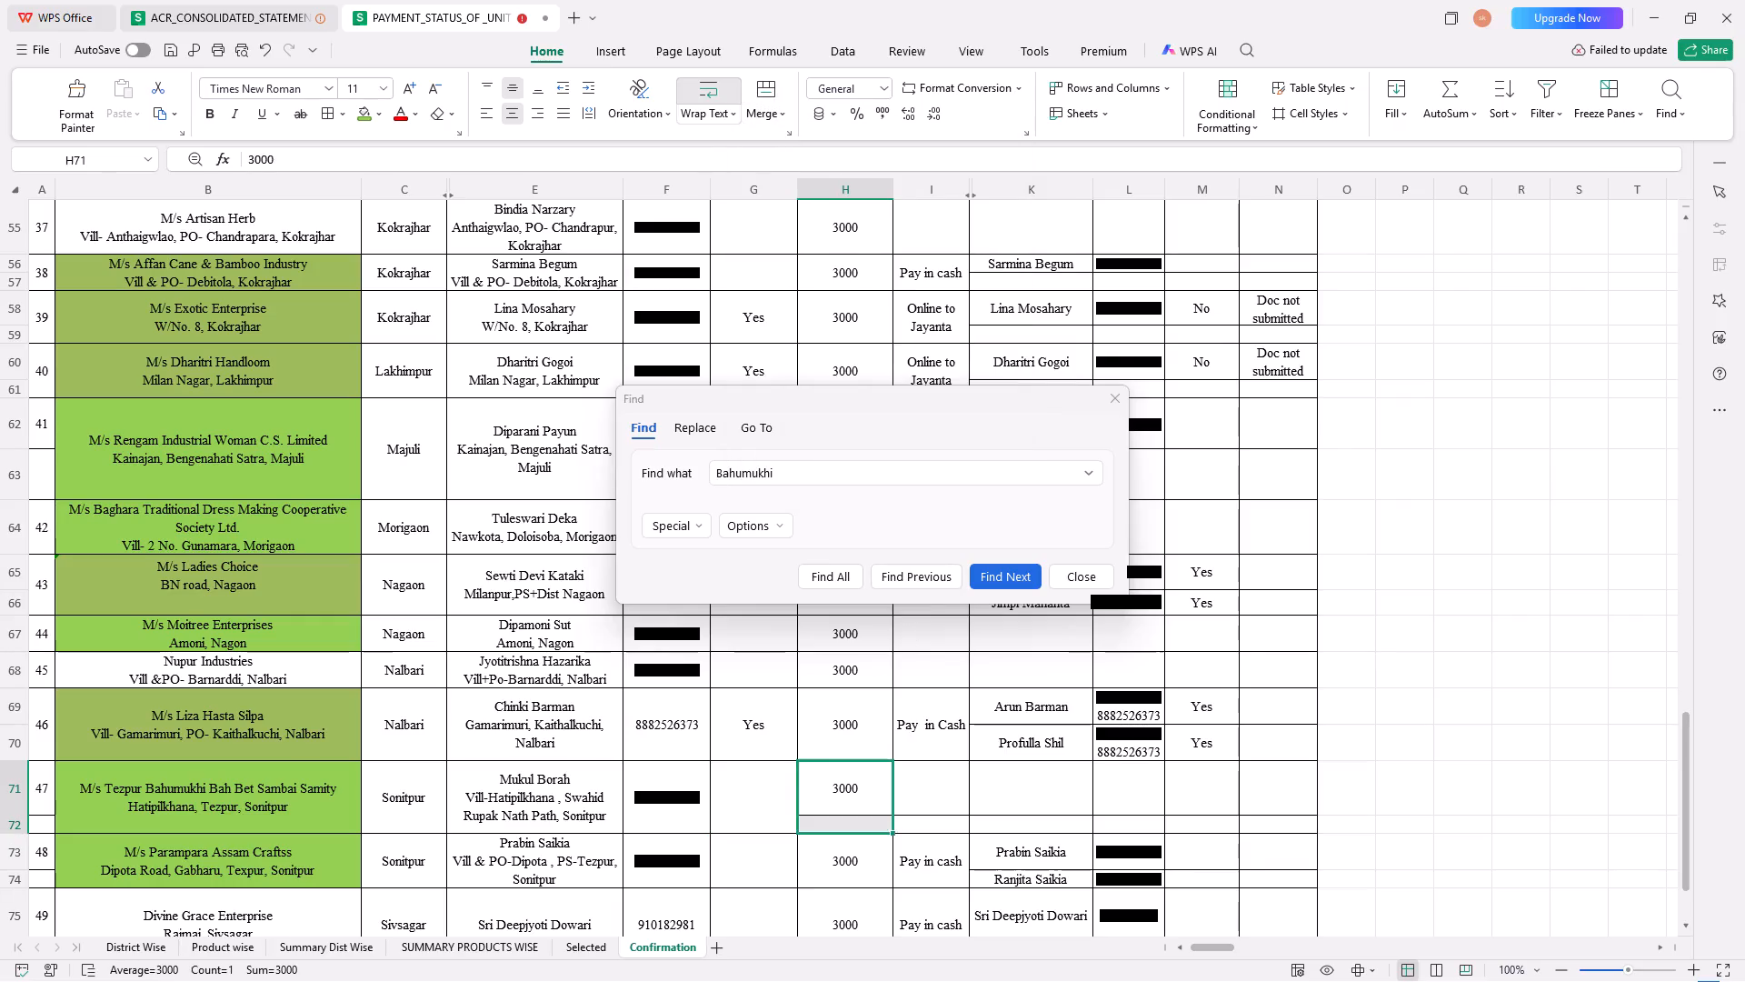
{"action": "left_click_drag", "start_coordinate": [839, 831], "coordinate": [841, 834]}
{"action": "left_click_drag", "start_coordinate": [845, 765], "coordinate": [845, 816]}
{"action": "left_click", "coordinate": [769, 109]}
{"action": "left_click", "coordinate": [837, 165]}
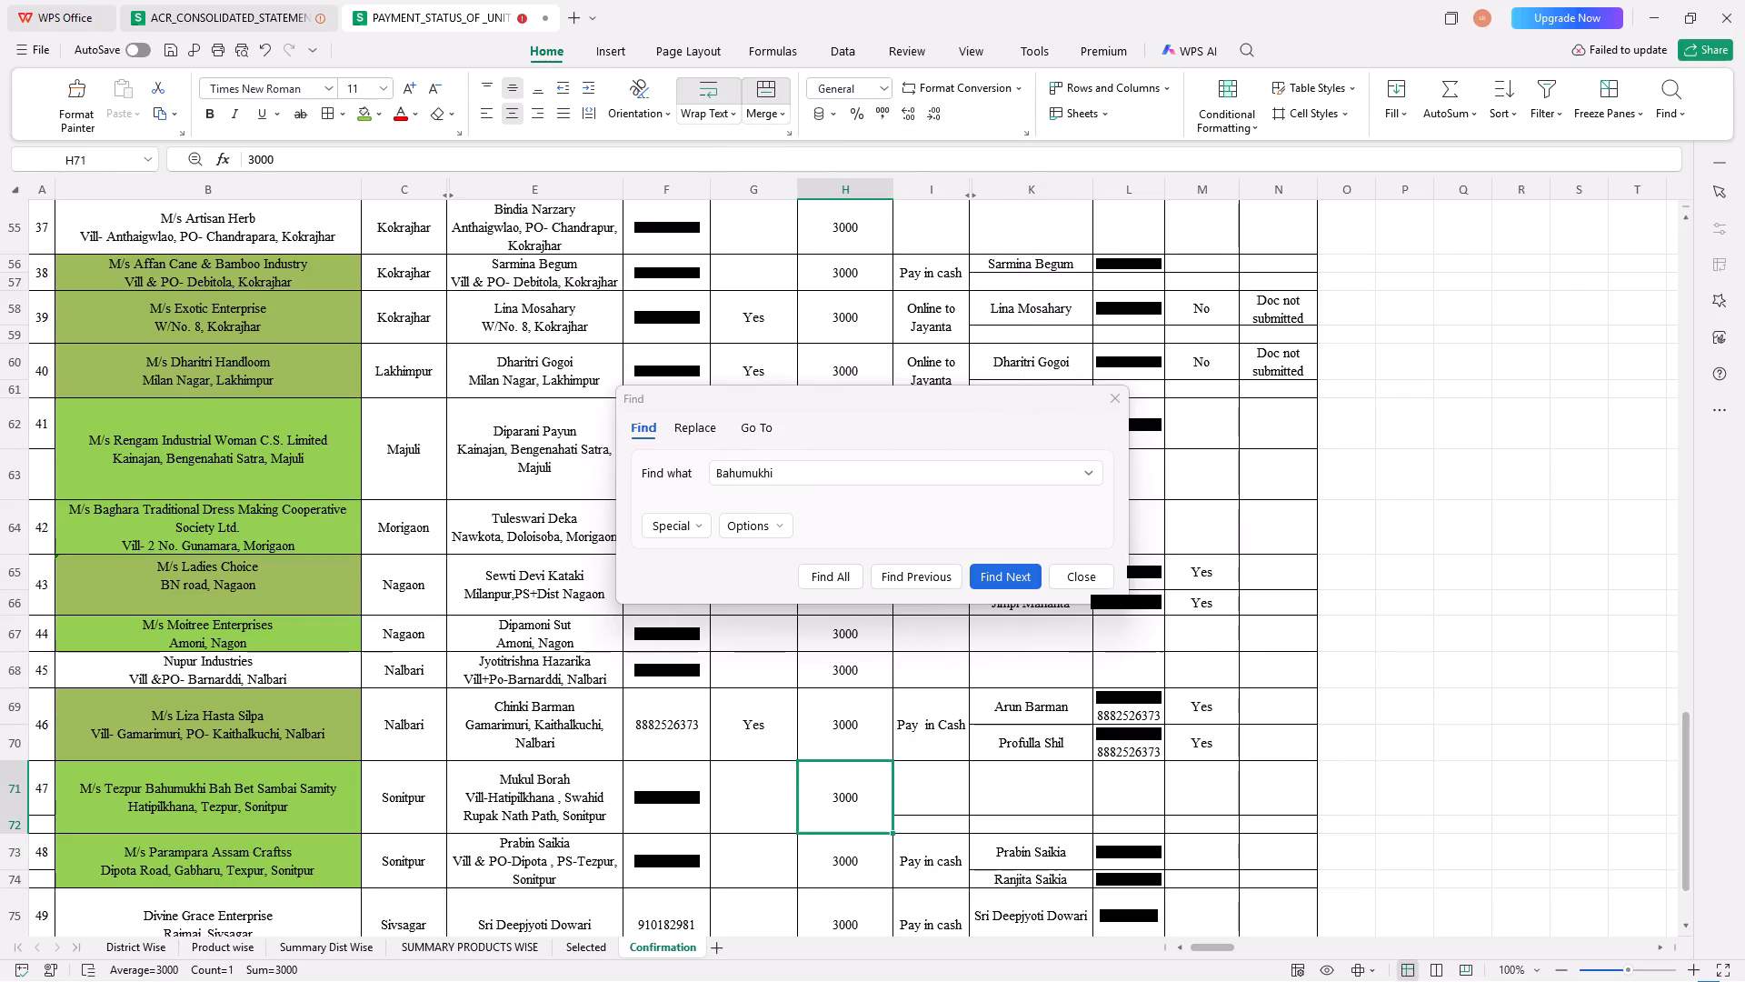
Copy the merged format of H71 to the payment status cells I71:I72 with Format Painter.
{"action": "left_click", "coordinate": [937, 797]}
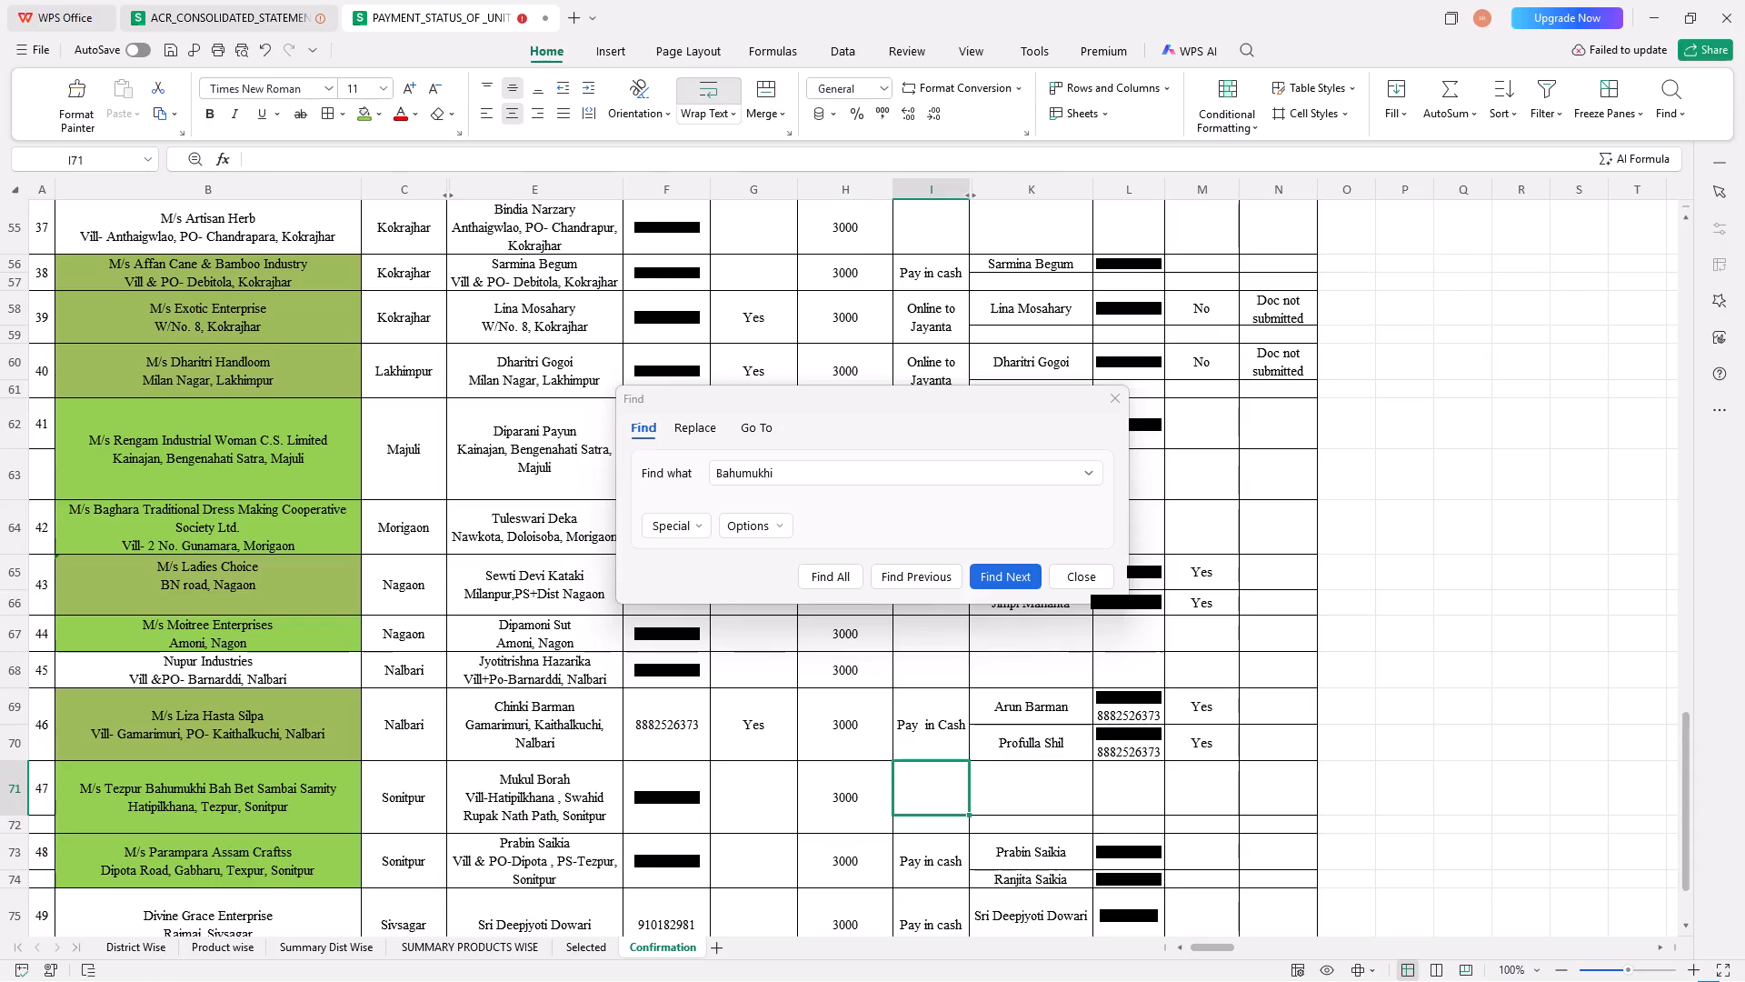
{"action": "left_click", "coordinate": [933, 726]}
{"action": "left_click_drag", "start_coordinate": [917, 777], "coordinate": [920, 818]}
{"action": "left_click", "coordinate": [834, 797]}
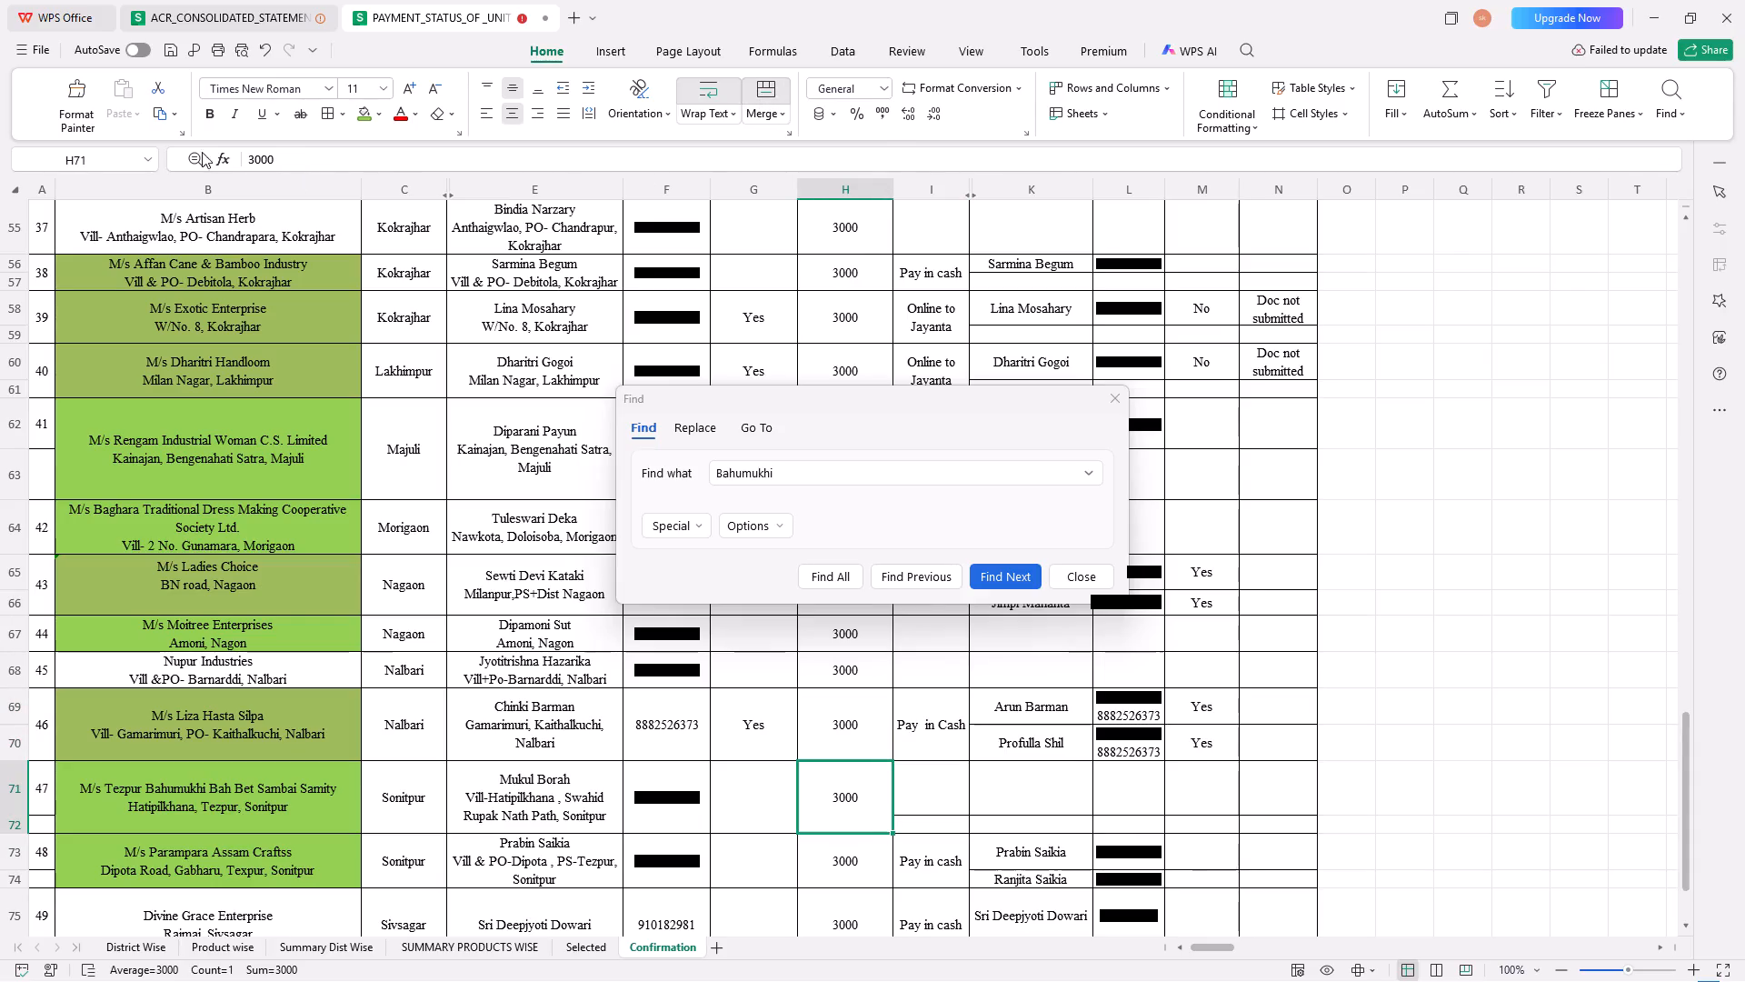
{"action": "left_click", "coordinate": [79, 119]}
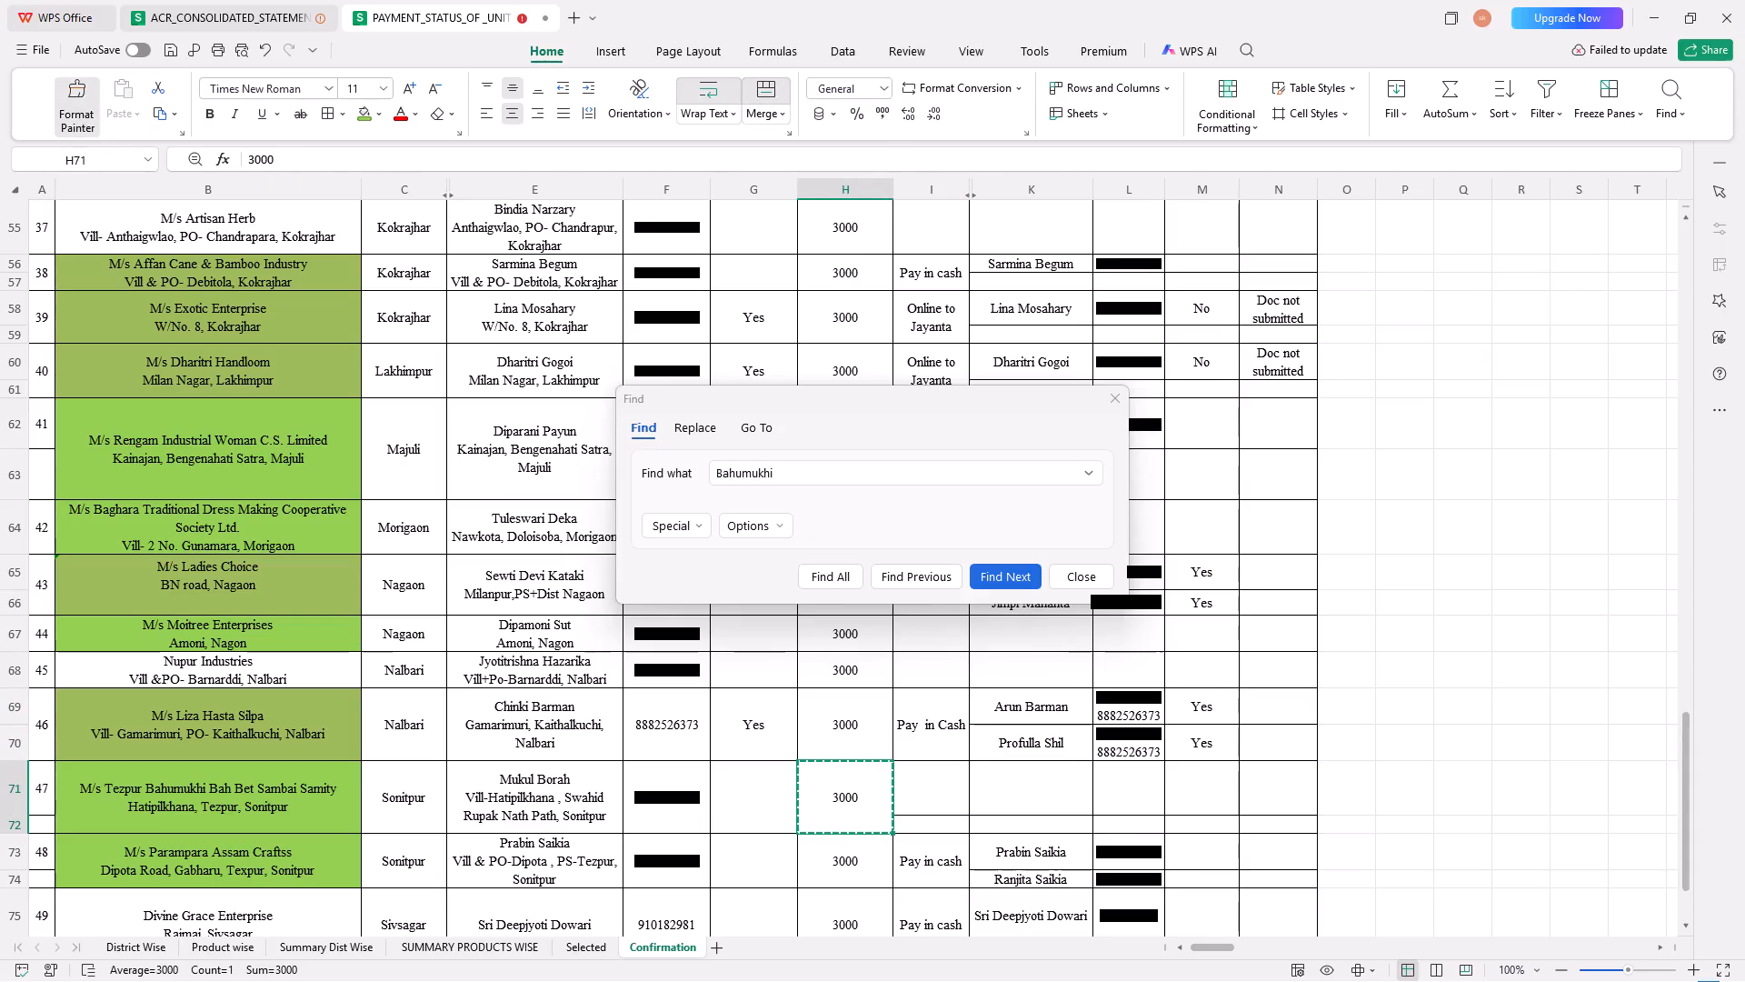
{"action": "left_click_drag", "start_coordinate": [908, 777], "coordinate": [962, 804]}
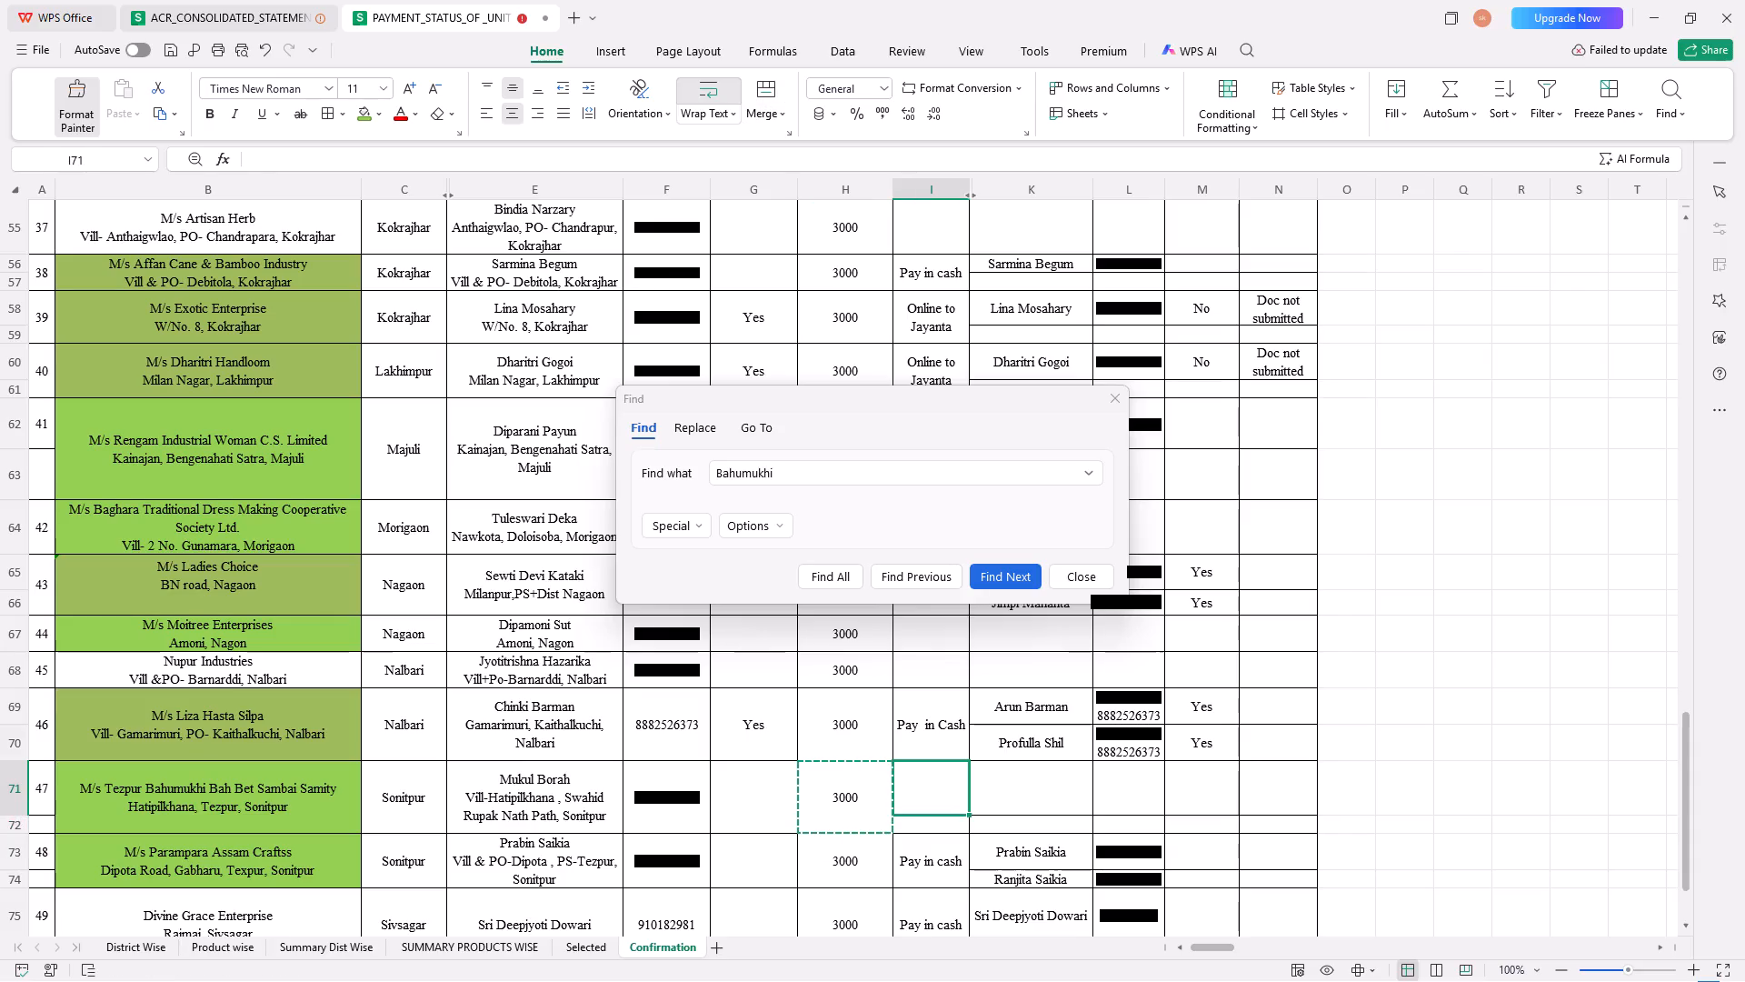
{"action": "left_click_drag", "start_coordinate": [962, 804], "coordinate": [951, 821]}
{"action": "left_click", "coordinate": [1226, 778]}
Enter the first representative's name, with the title "Sri", for M/s Tezpur Bahumukhi Bah Bet Sambai Samity in K71.
{"action": "left_click", "coordinate": [1057, 778]}
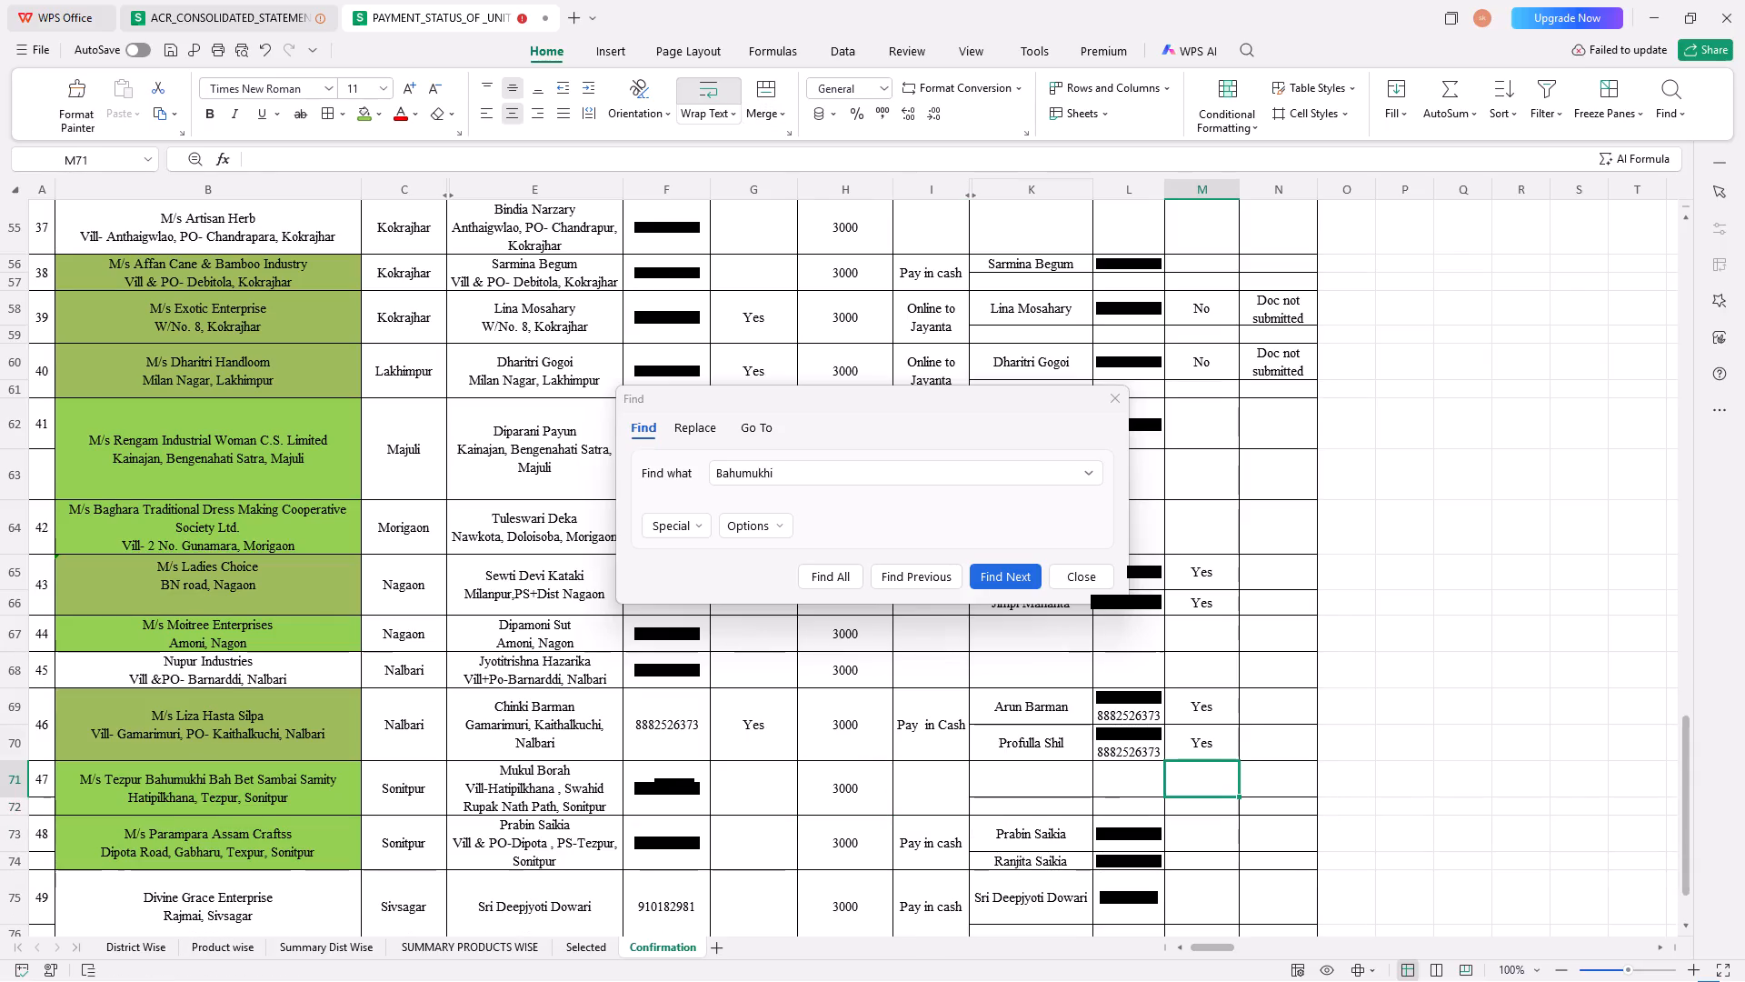
{"action": "left_click", "coordinate": [234, 798]}
{"action": "left_click", "coordinate": [484, 790]}
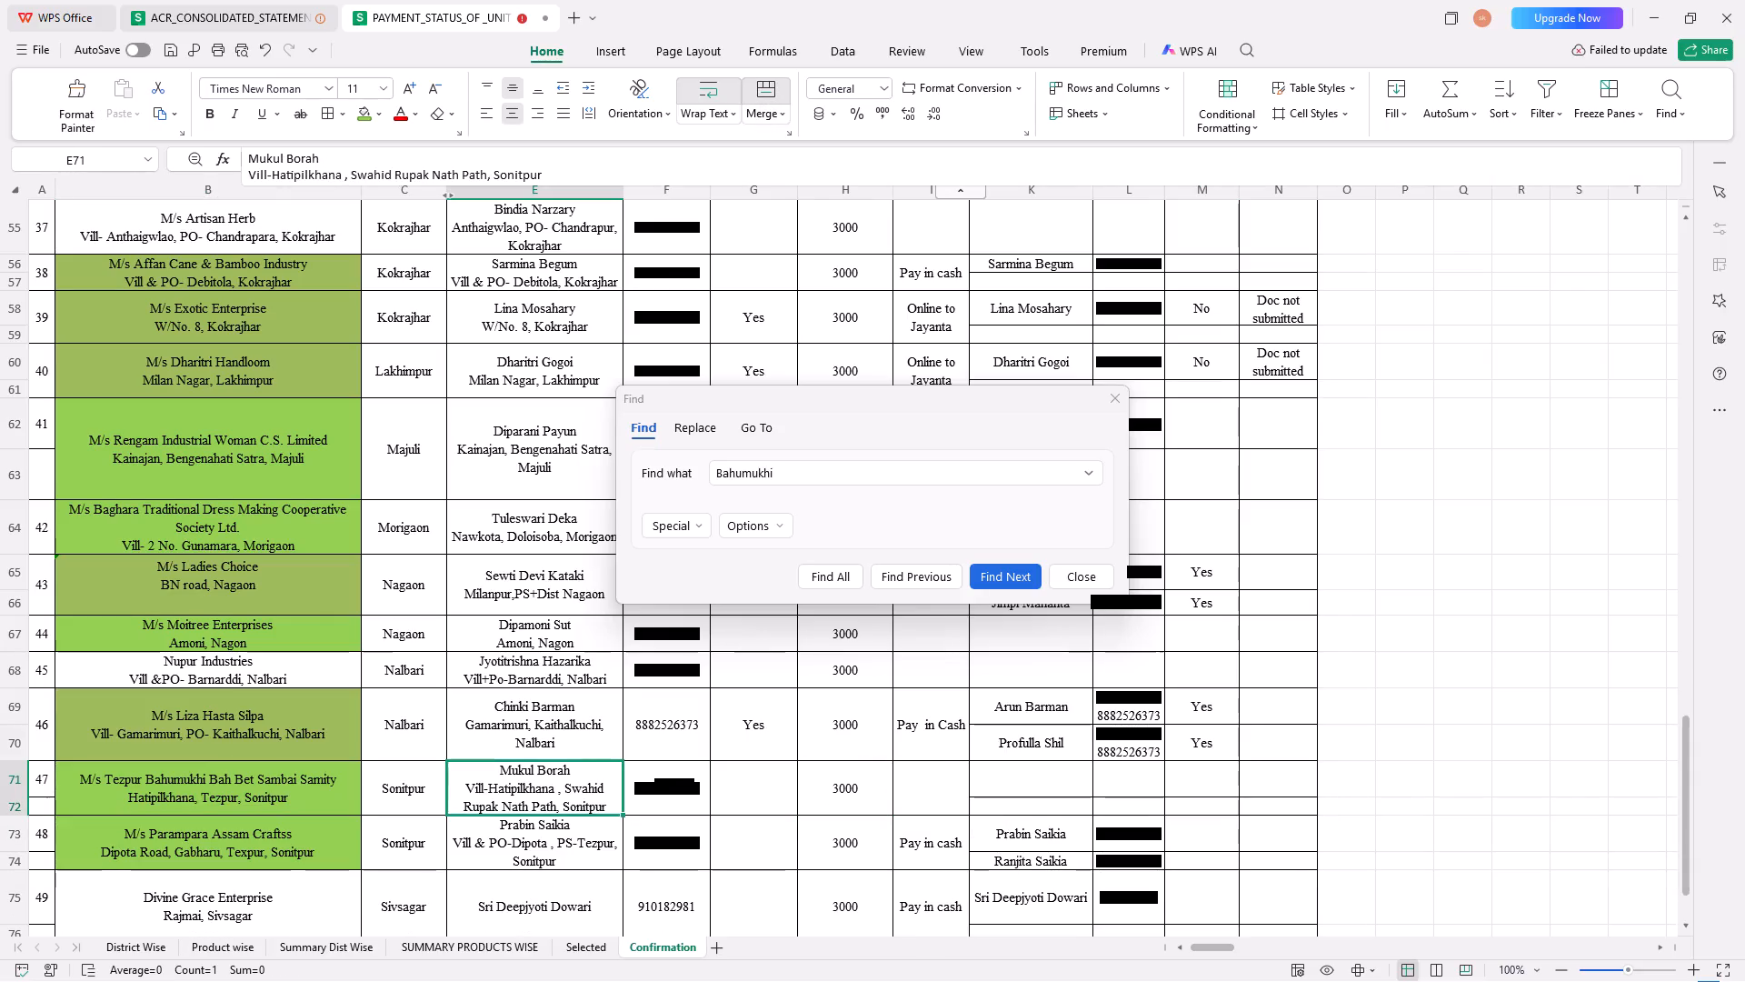
{"action": "left_click", "coordinate": [996, 776]}
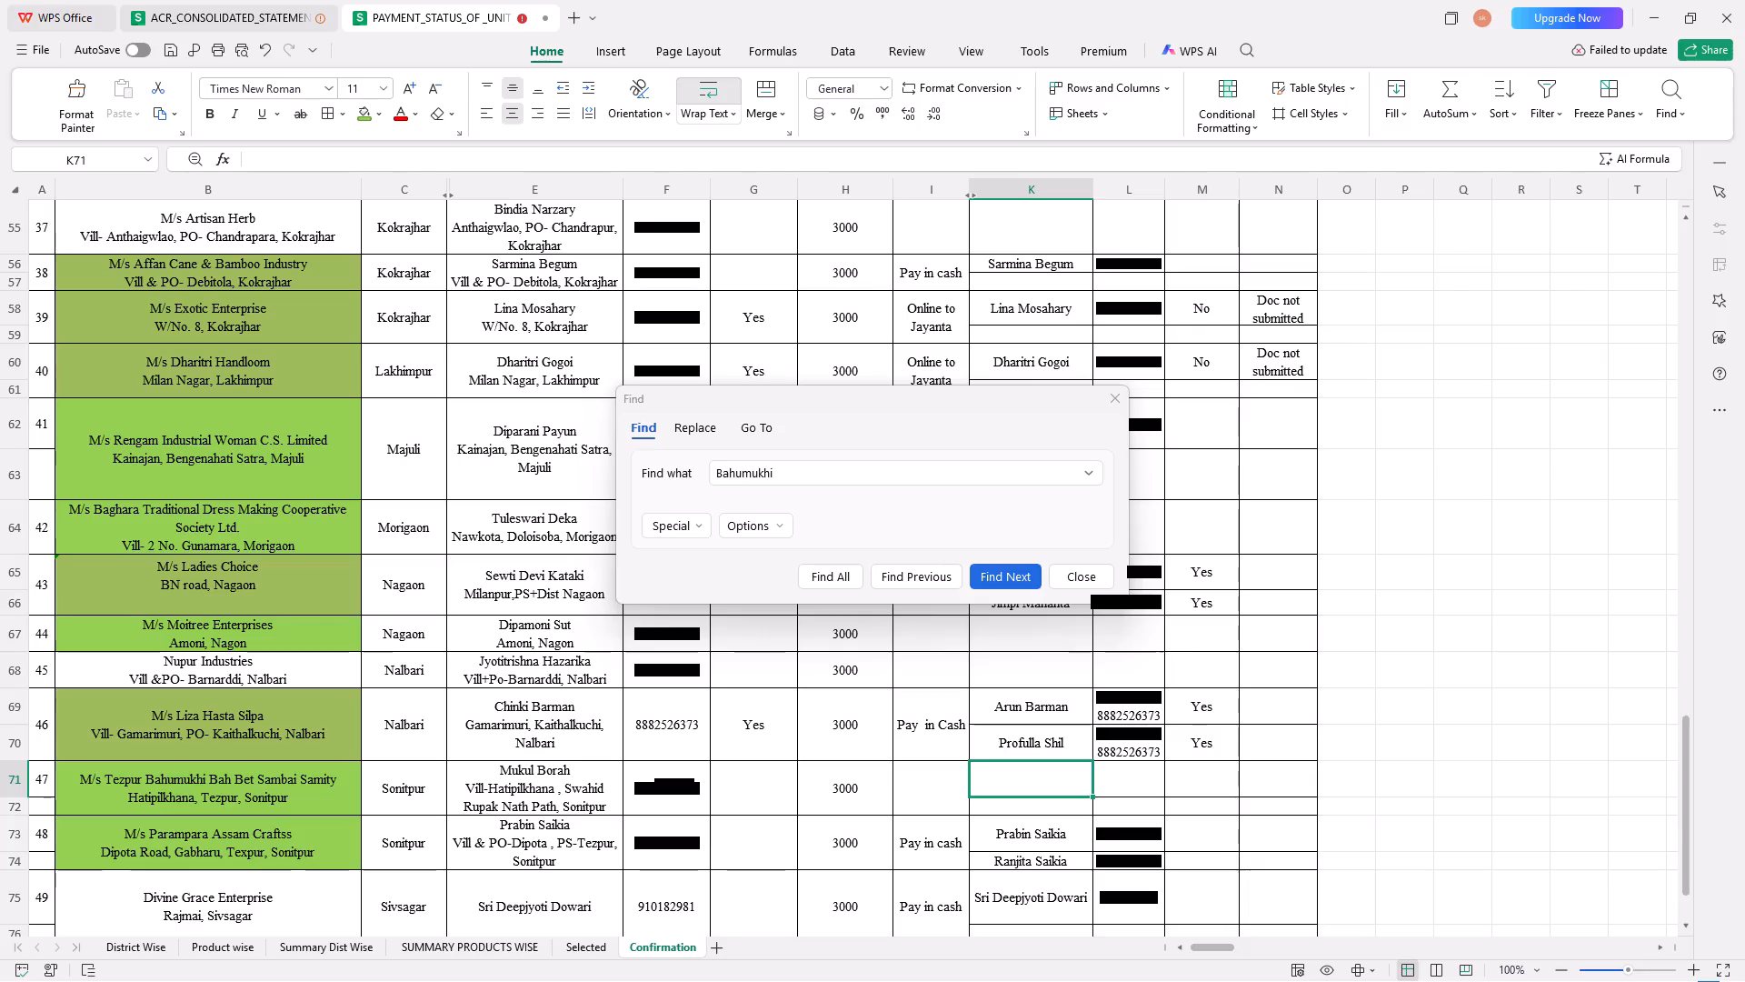
{"action": "double_click", "coordinate": [1004, 785]}
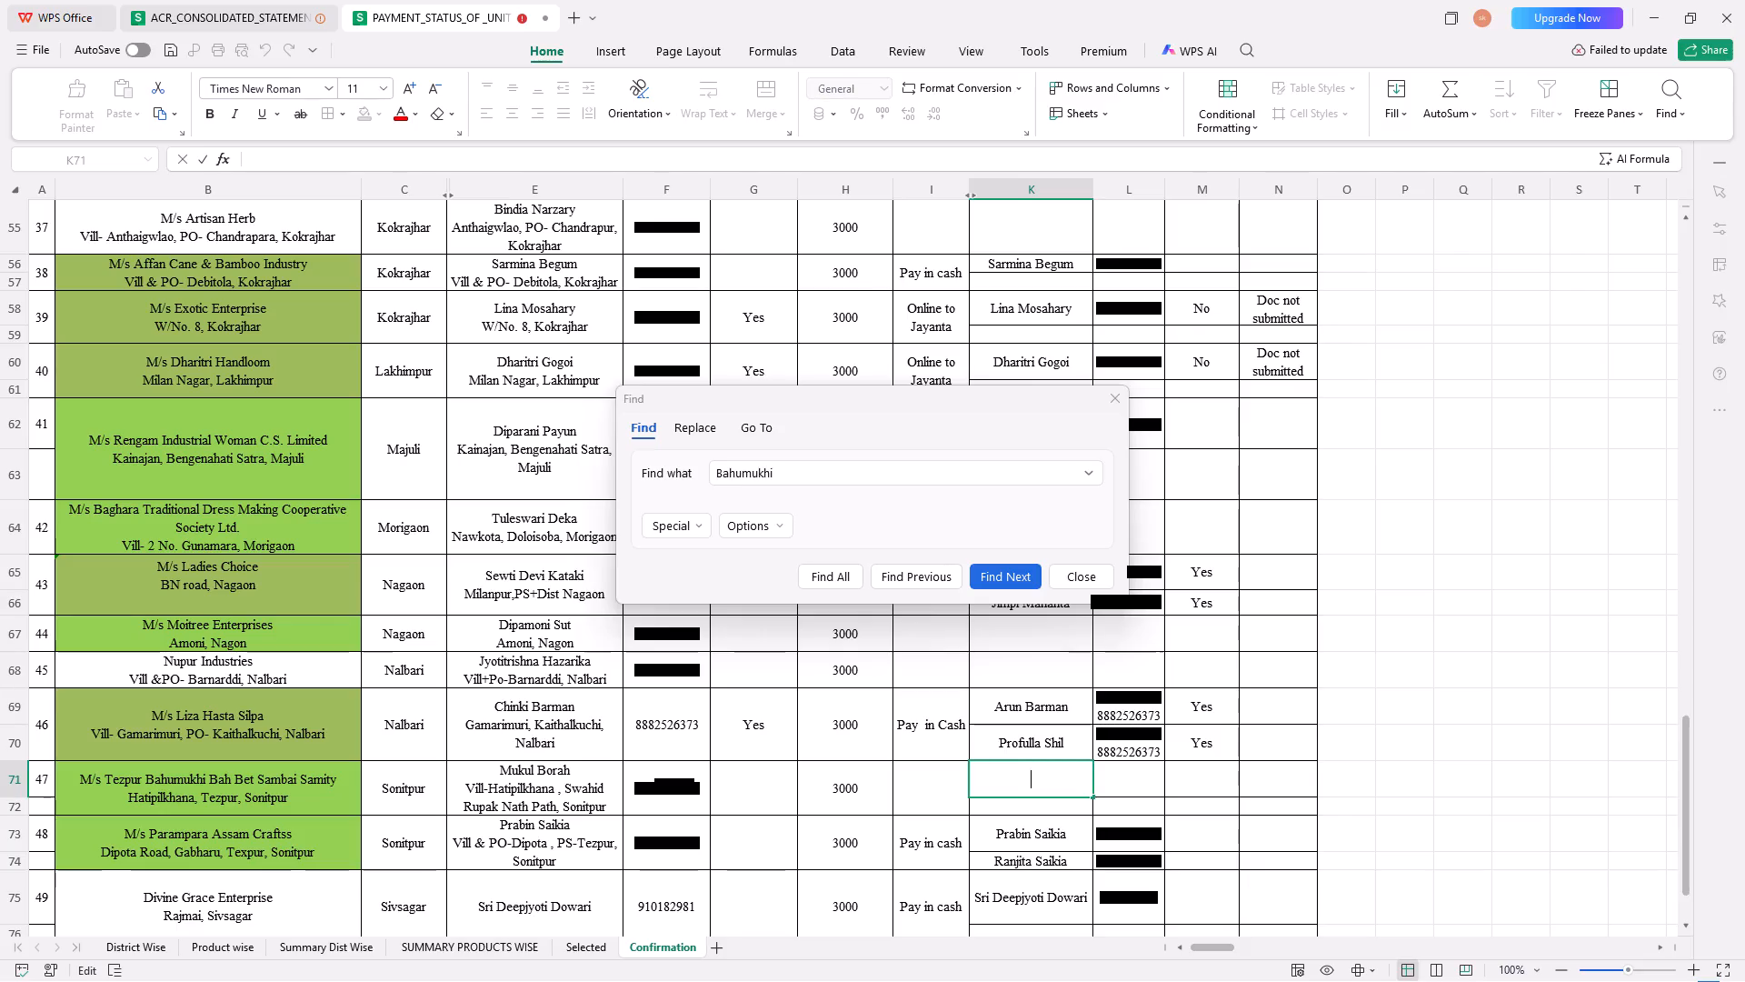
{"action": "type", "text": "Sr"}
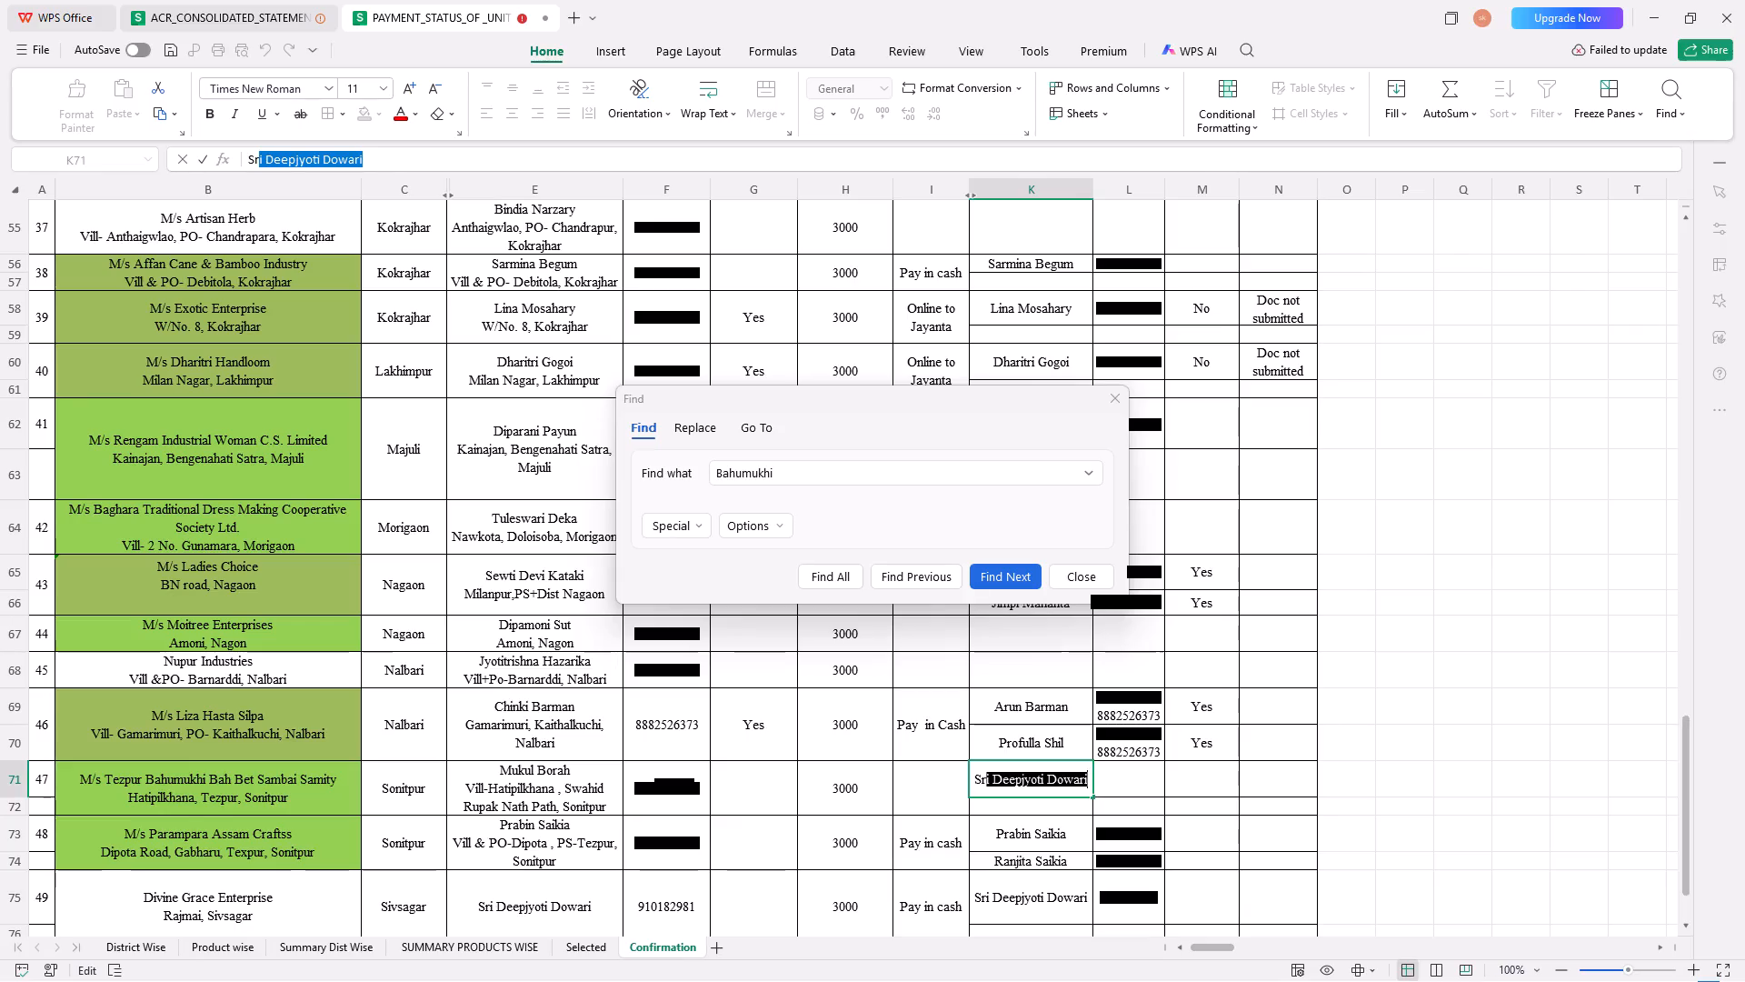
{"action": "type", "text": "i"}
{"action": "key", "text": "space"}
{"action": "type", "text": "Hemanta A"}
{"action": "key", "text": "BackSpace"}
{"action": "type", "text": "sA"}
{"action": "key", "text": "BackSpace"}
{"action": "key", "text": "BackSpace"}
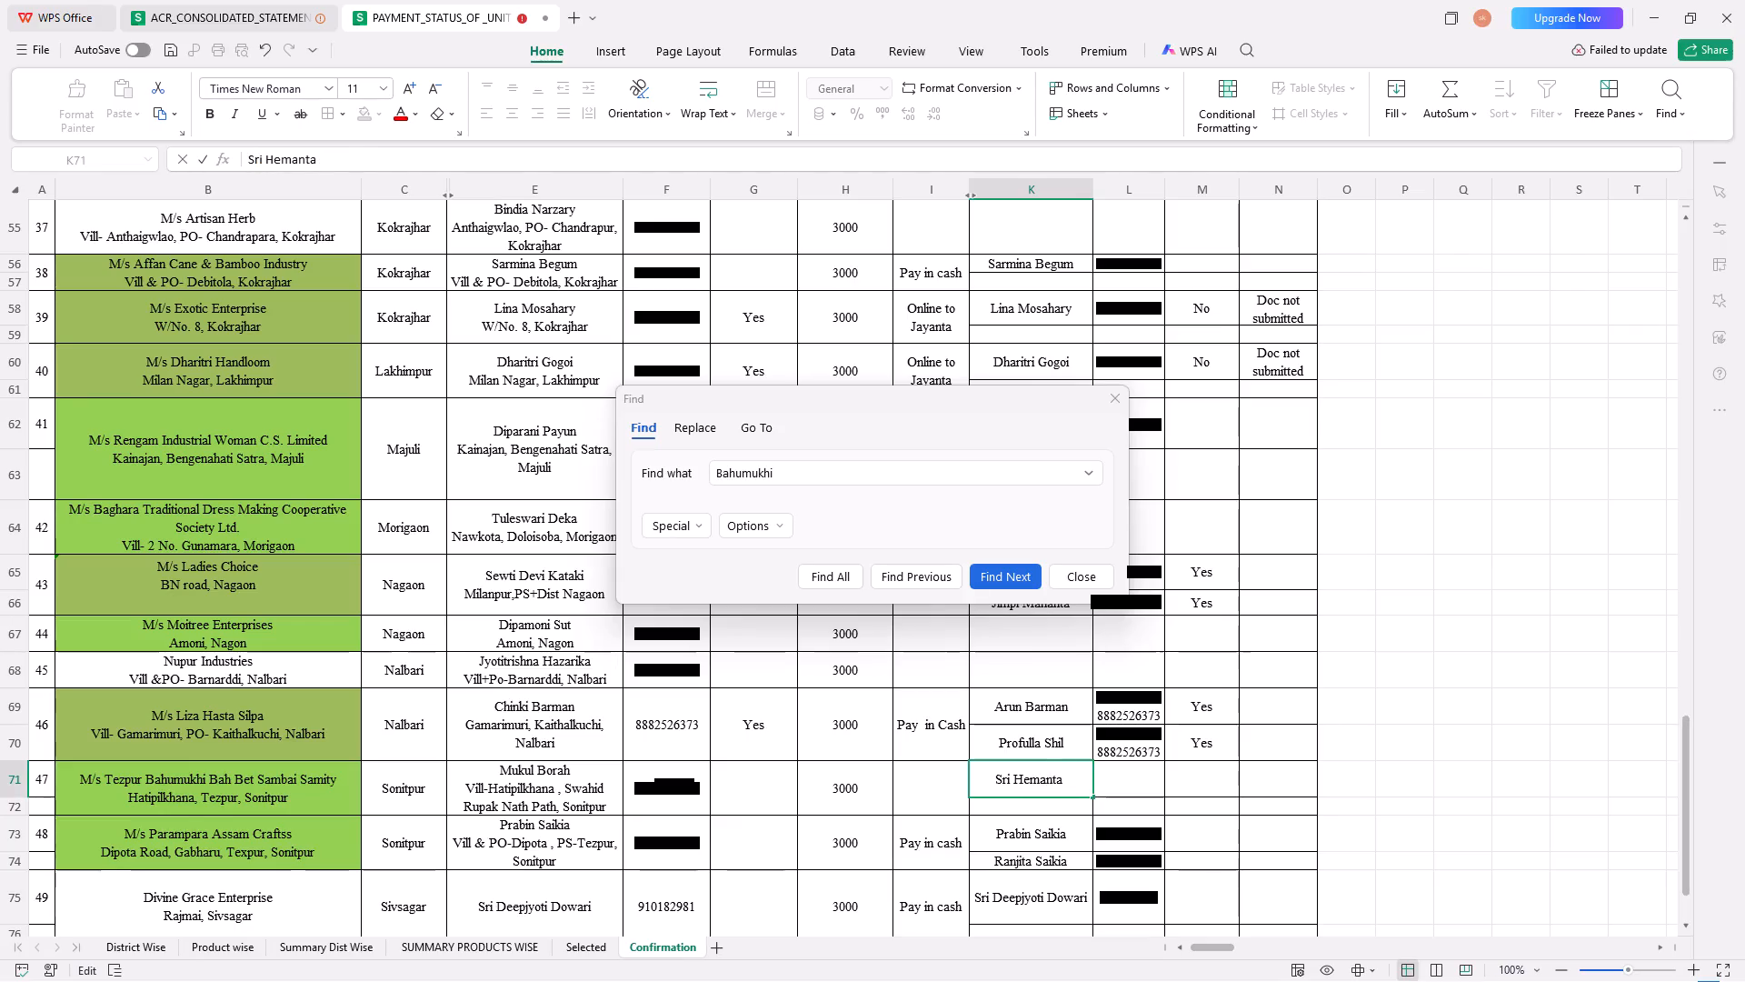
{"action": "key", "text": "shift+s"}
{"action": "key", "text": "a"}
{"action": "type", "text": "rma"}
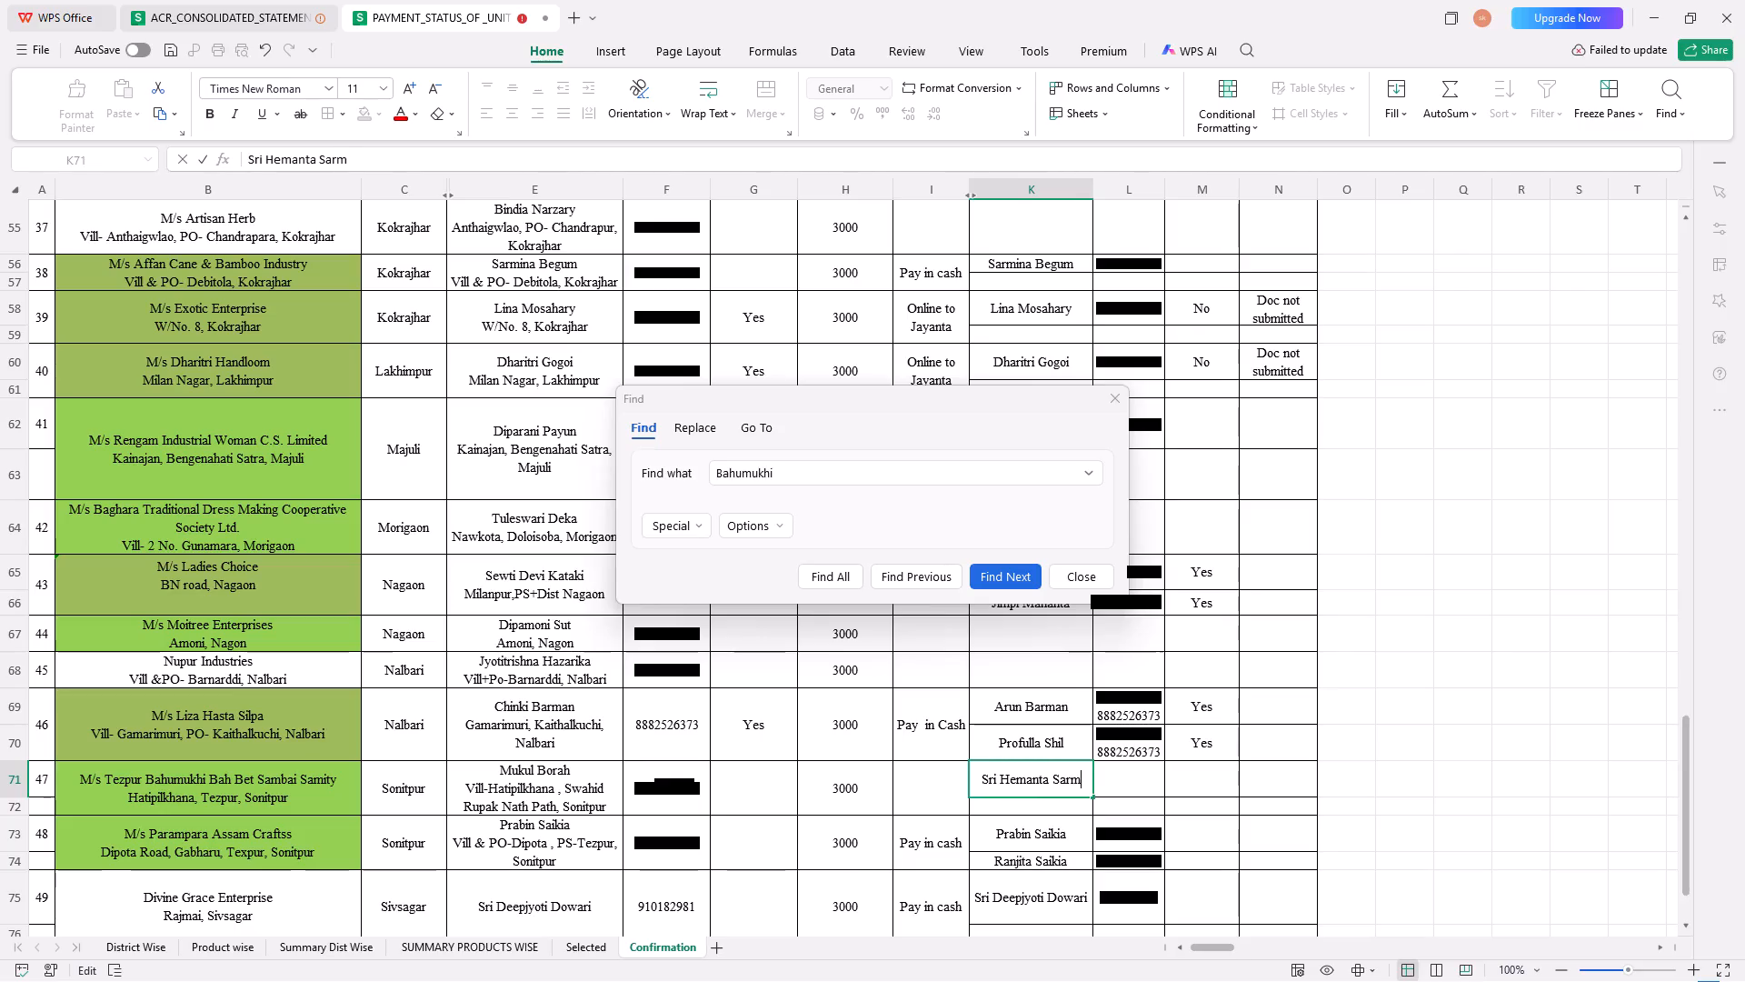
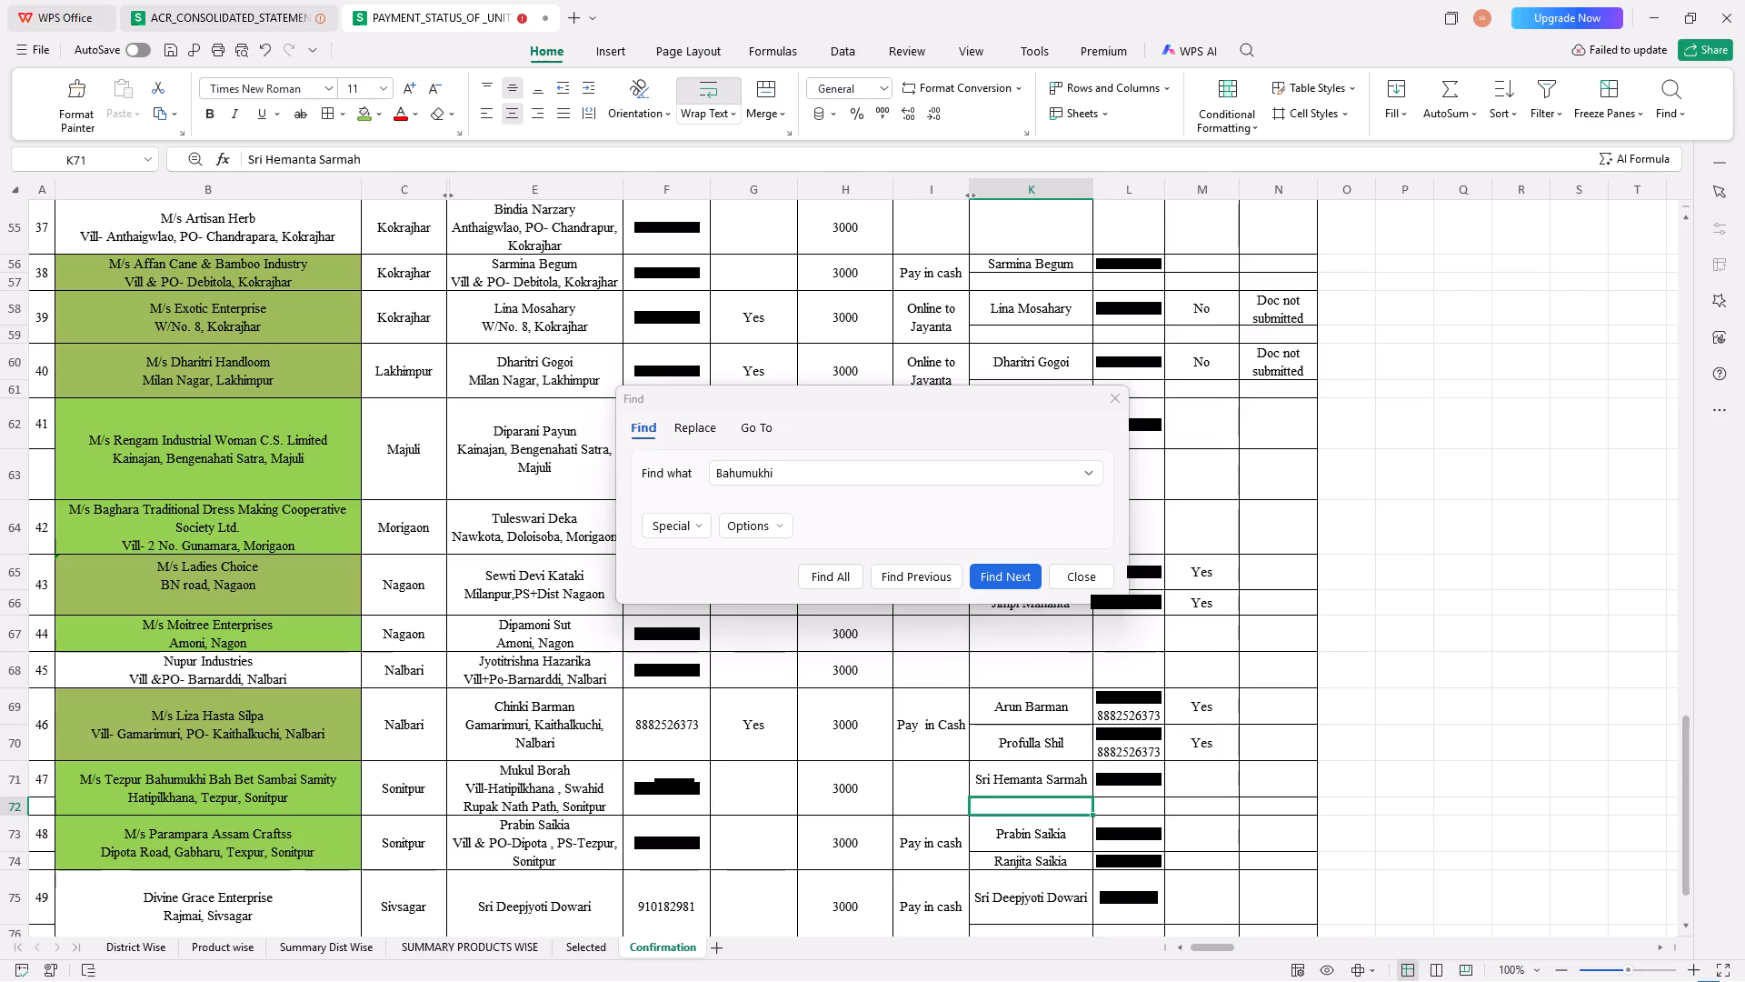
Enter the second representative's name for M/s Tezpur Bahumukhi Bah Bet Sambai Samity in K72.
{"action": "double_click", "coordinate": [992, 807]}
{"action": "left_click", "coordinate": [984, 802]}
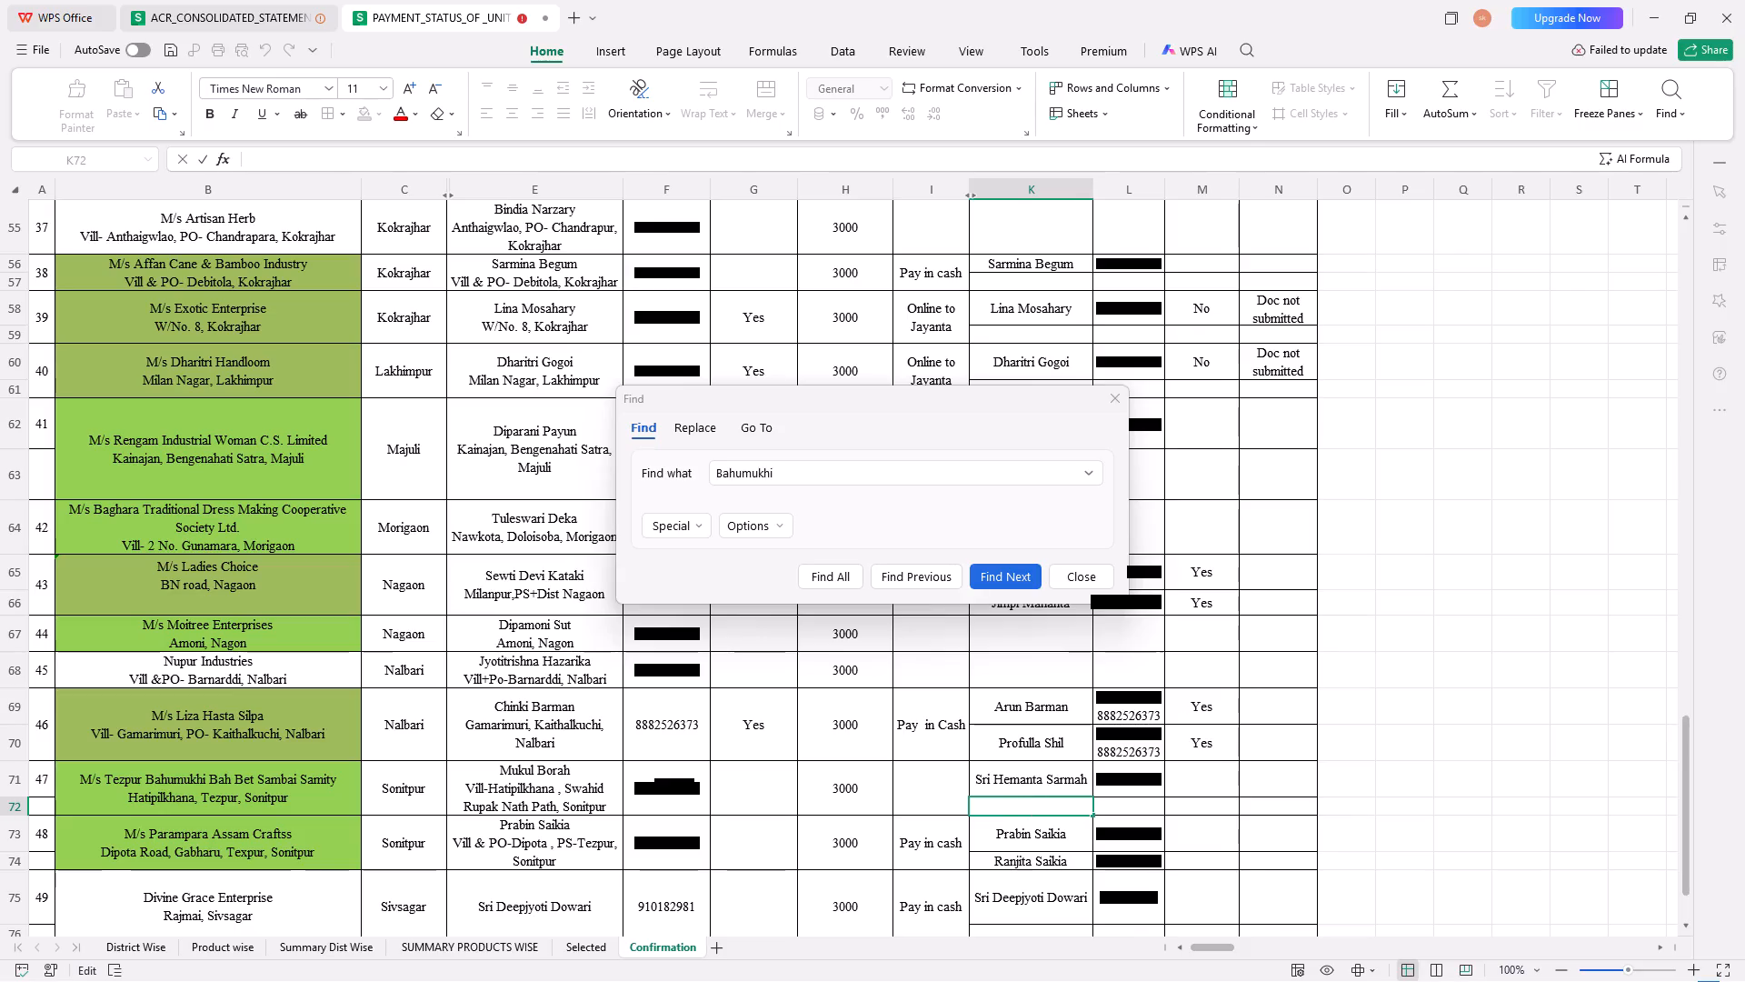
{"action": "left_click", "coordinate": [1022, 812]}
{"action": "left_click", "coordinate": [488, 805]}
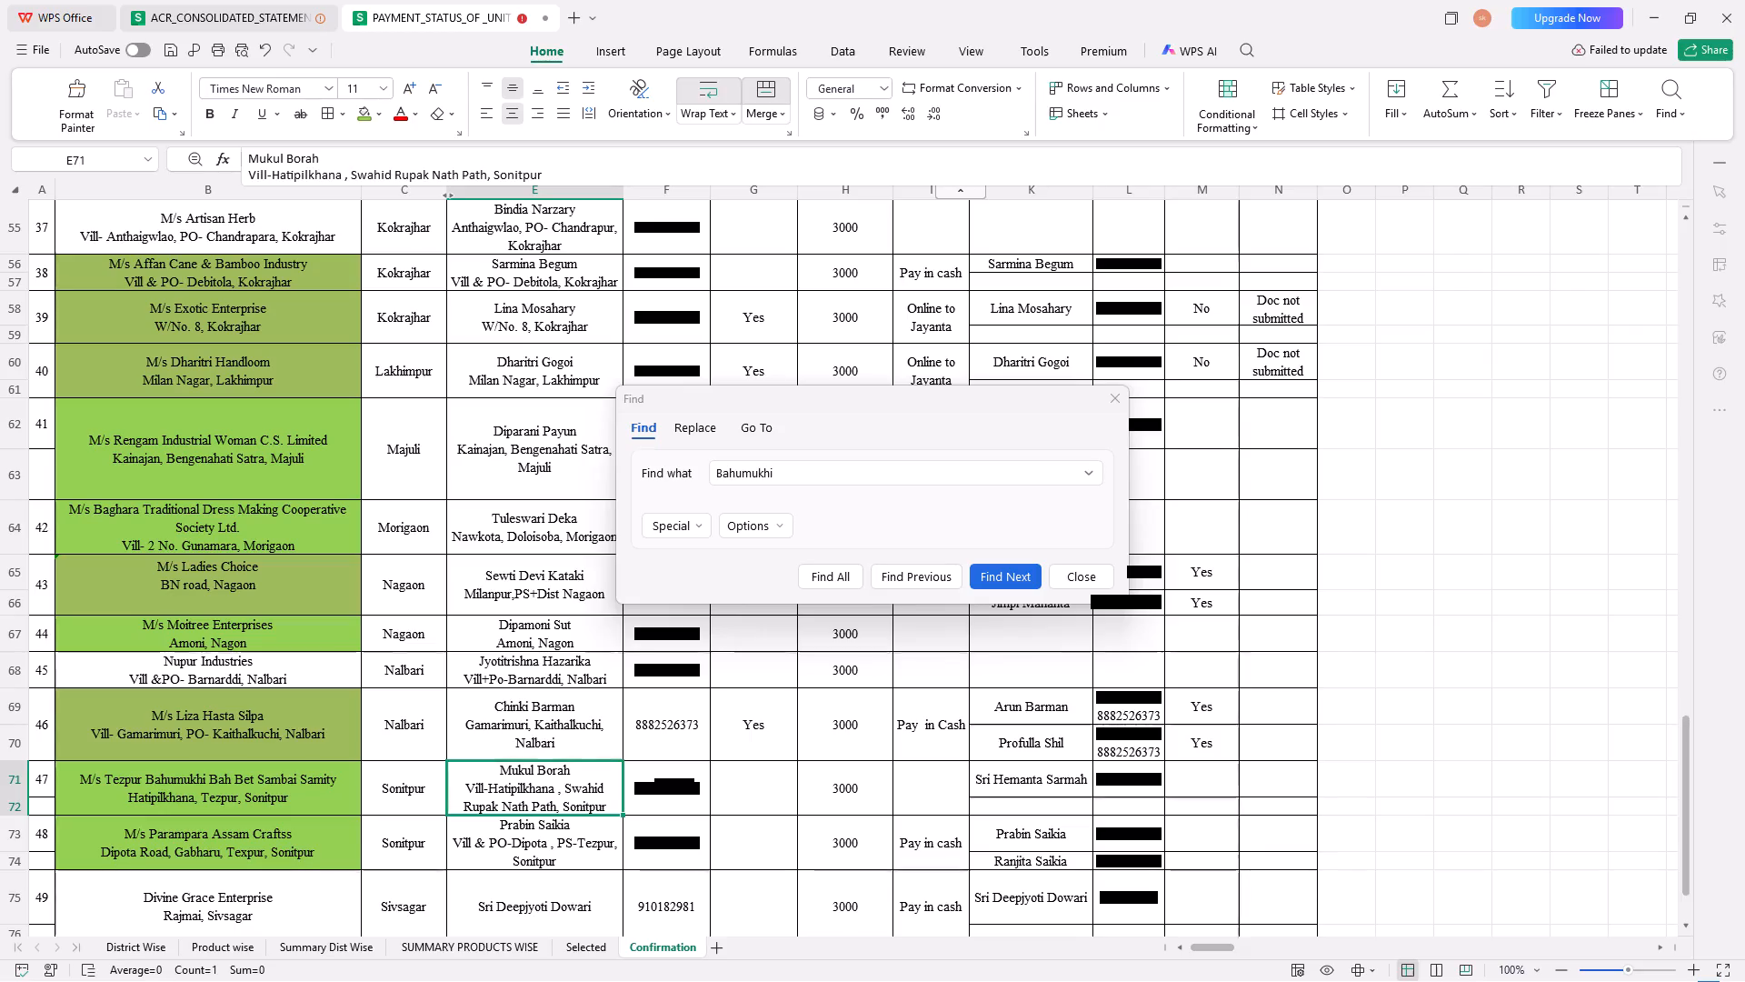
{"action": "left_click", "coordinate": [1029, 802]}
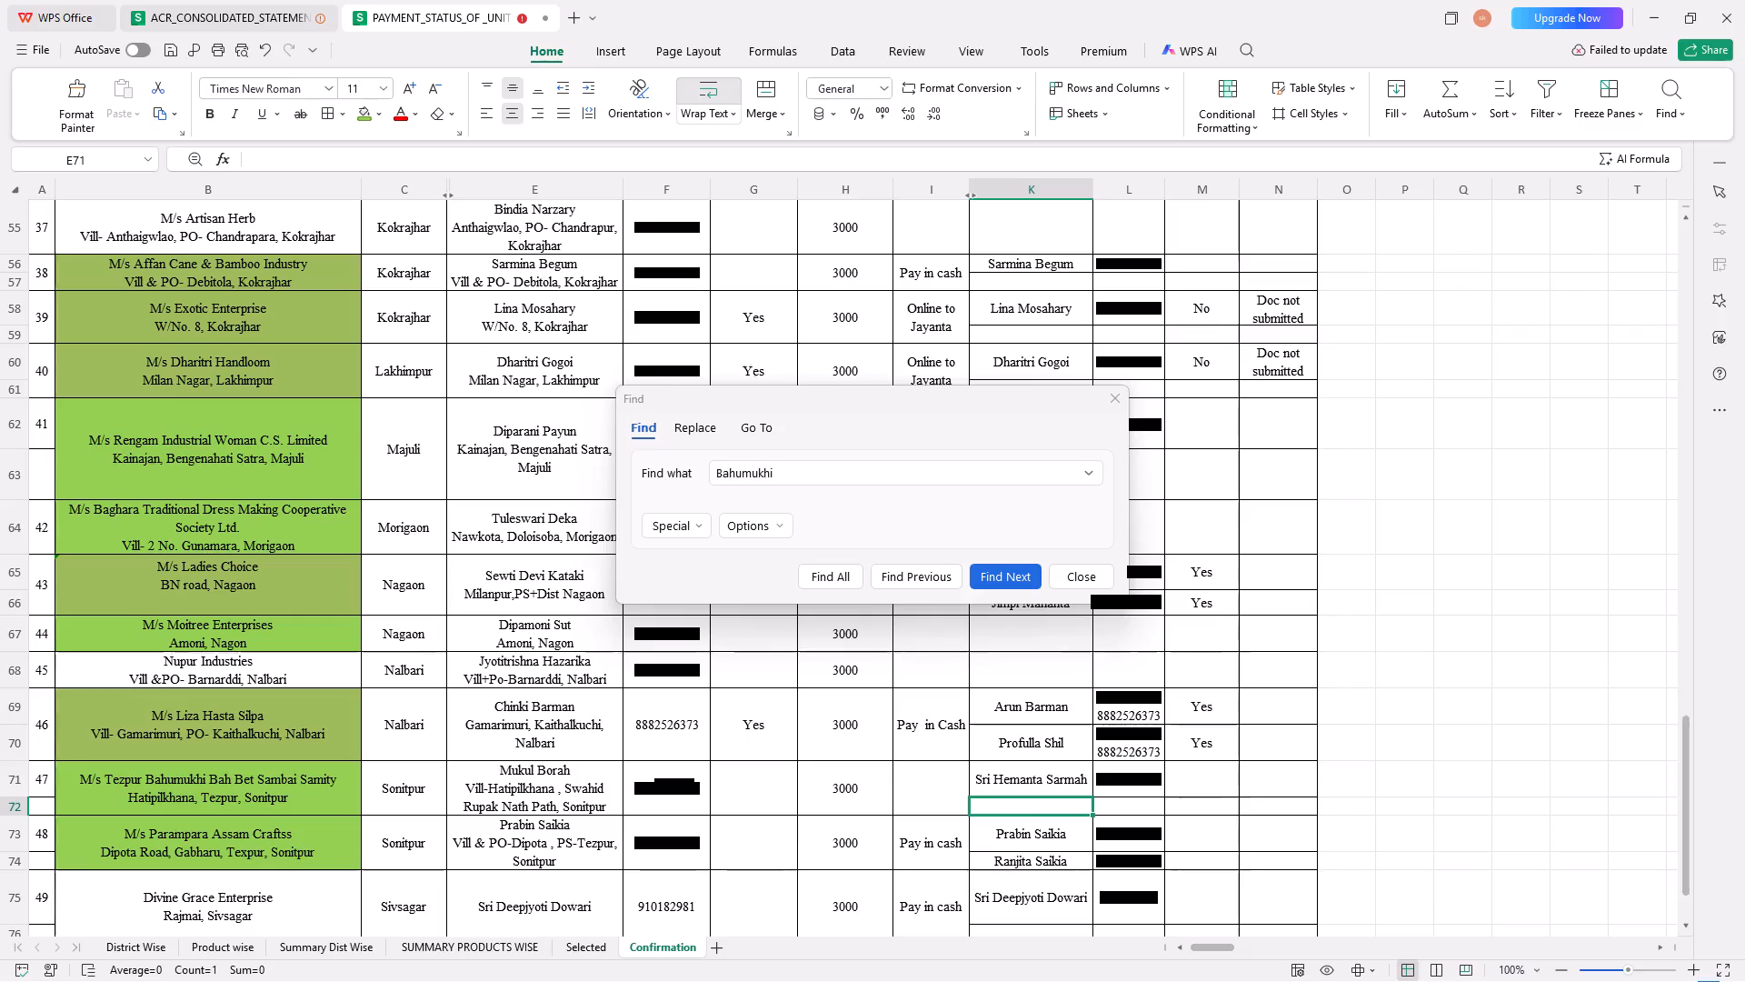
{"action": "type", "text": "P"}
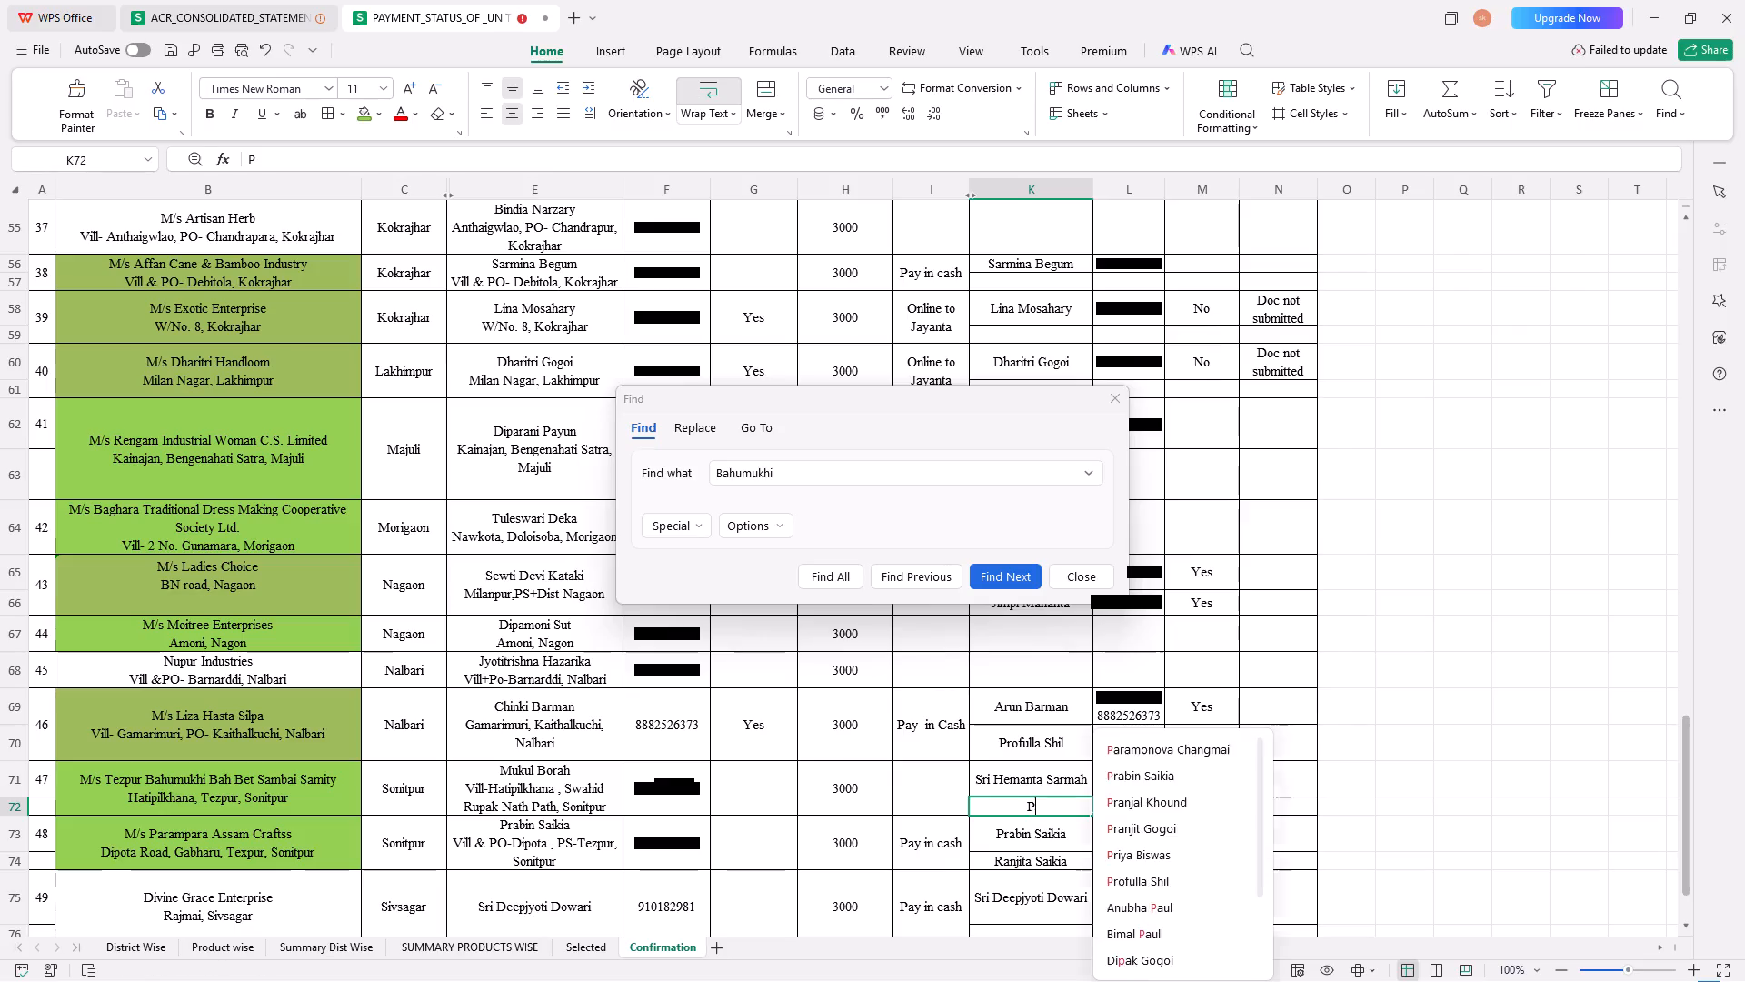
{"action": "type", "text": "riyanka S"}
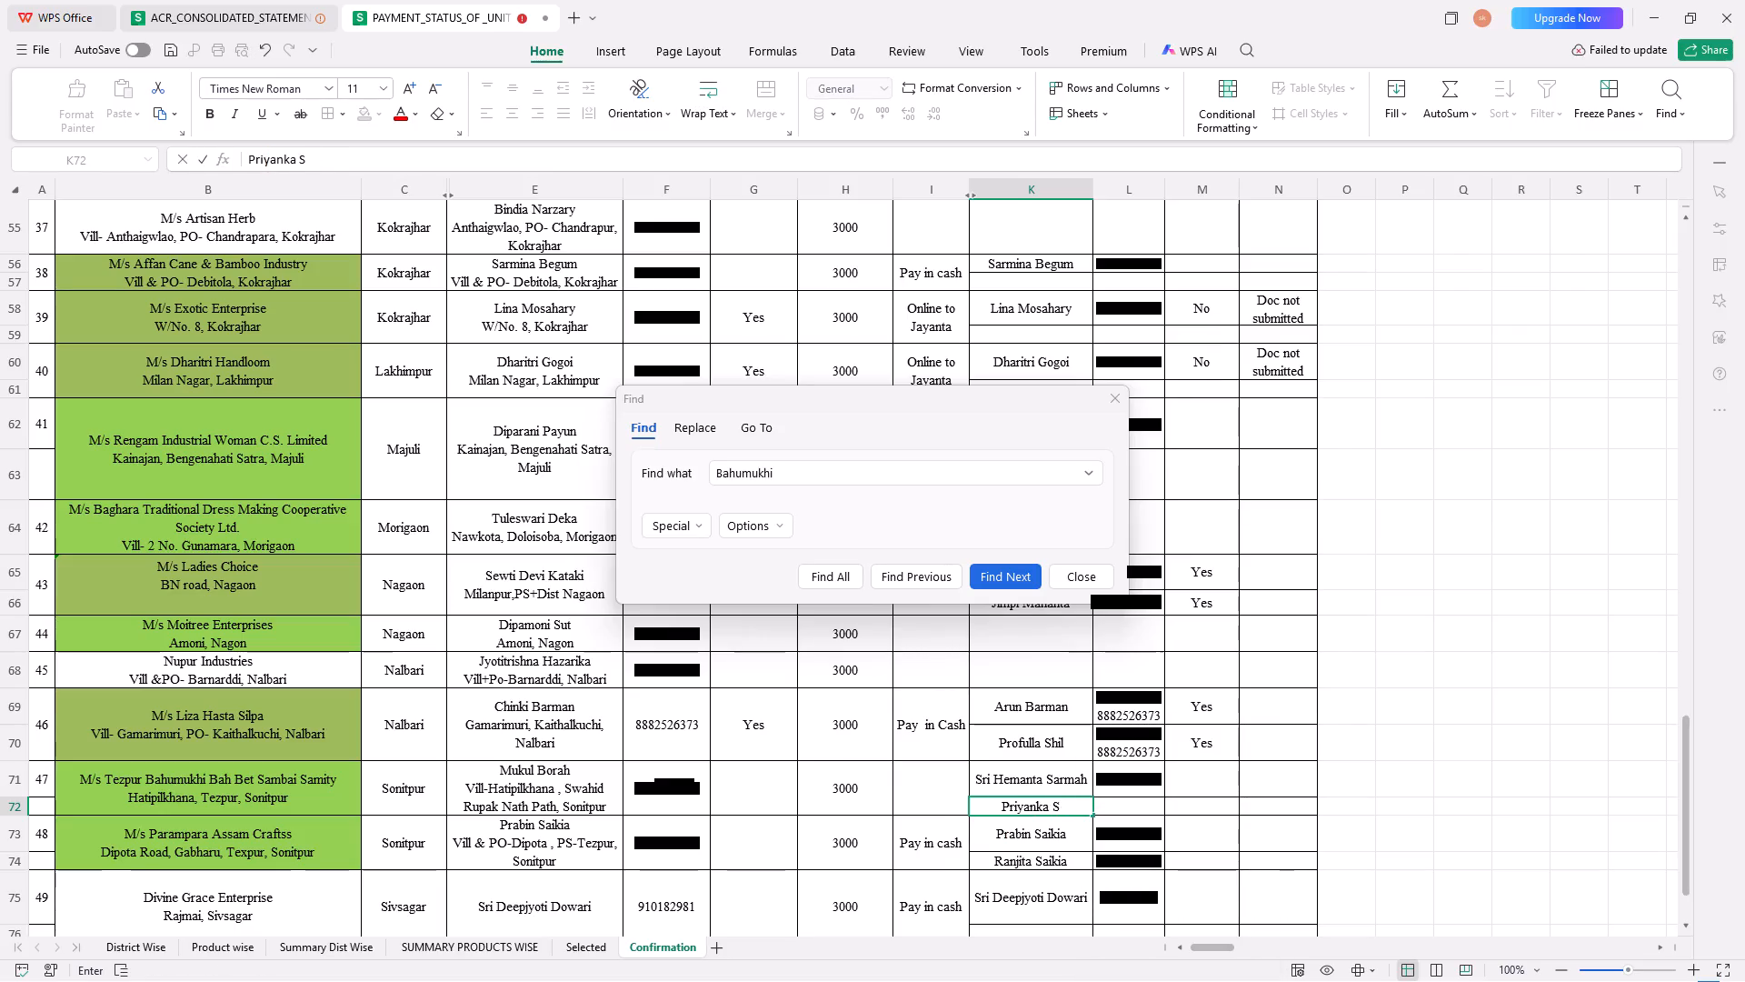
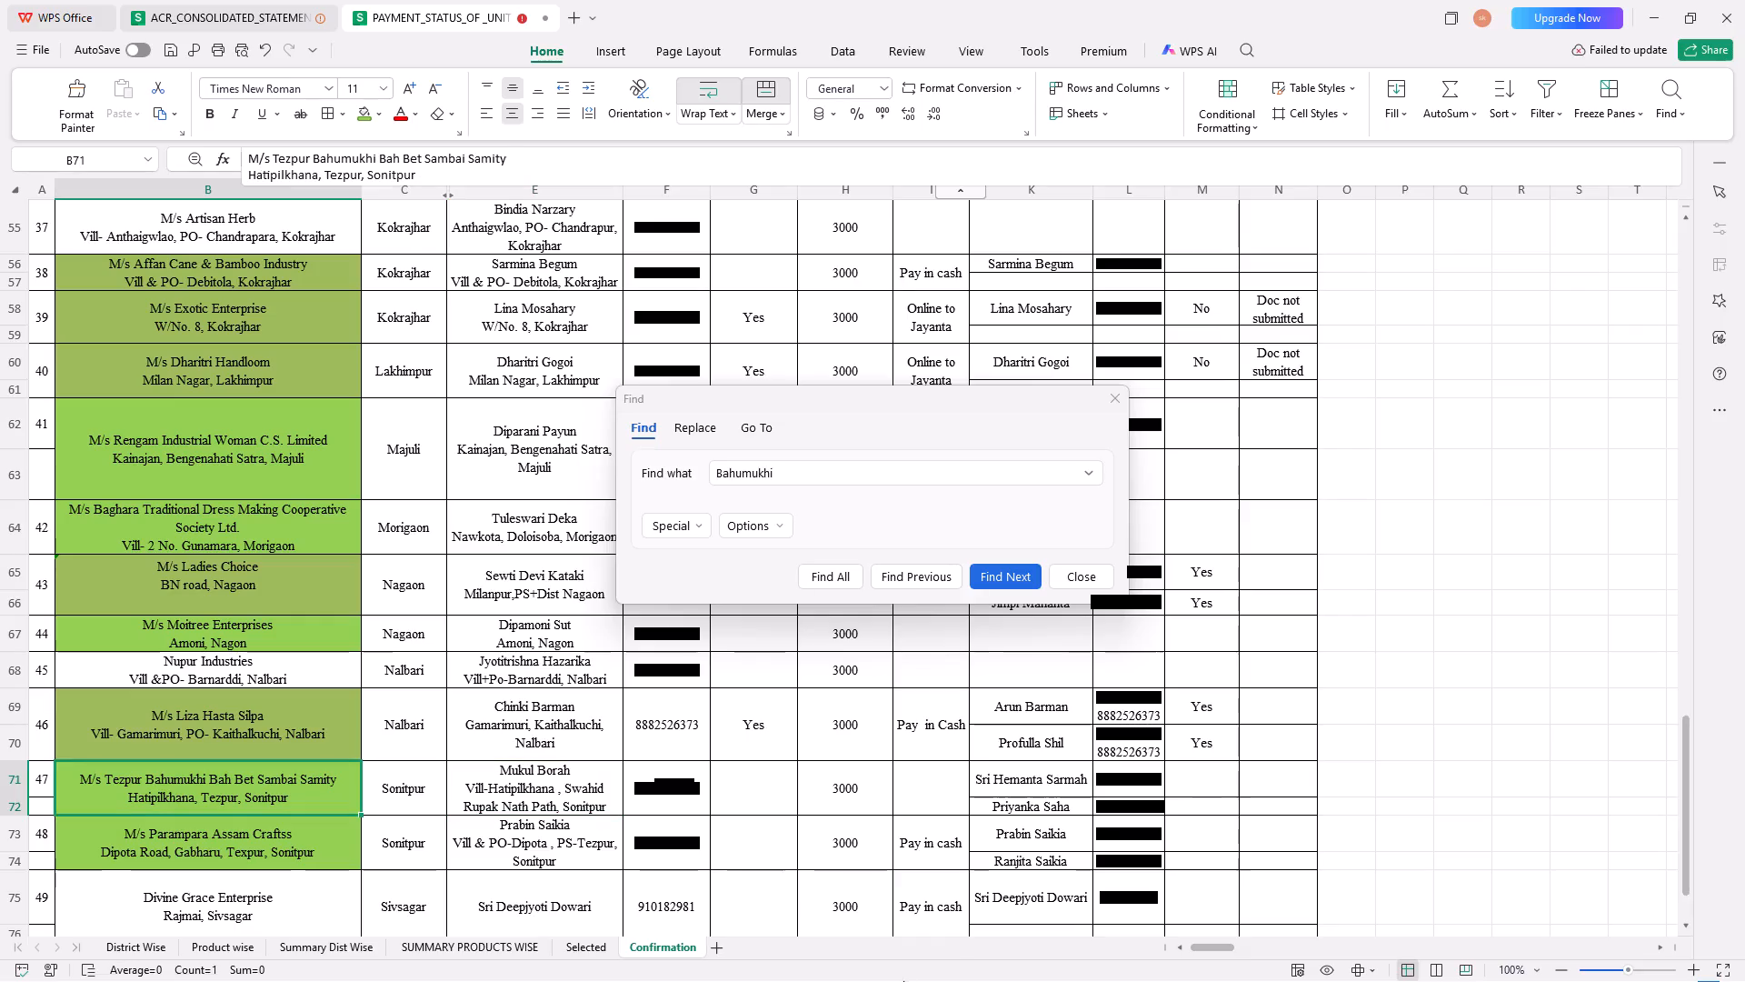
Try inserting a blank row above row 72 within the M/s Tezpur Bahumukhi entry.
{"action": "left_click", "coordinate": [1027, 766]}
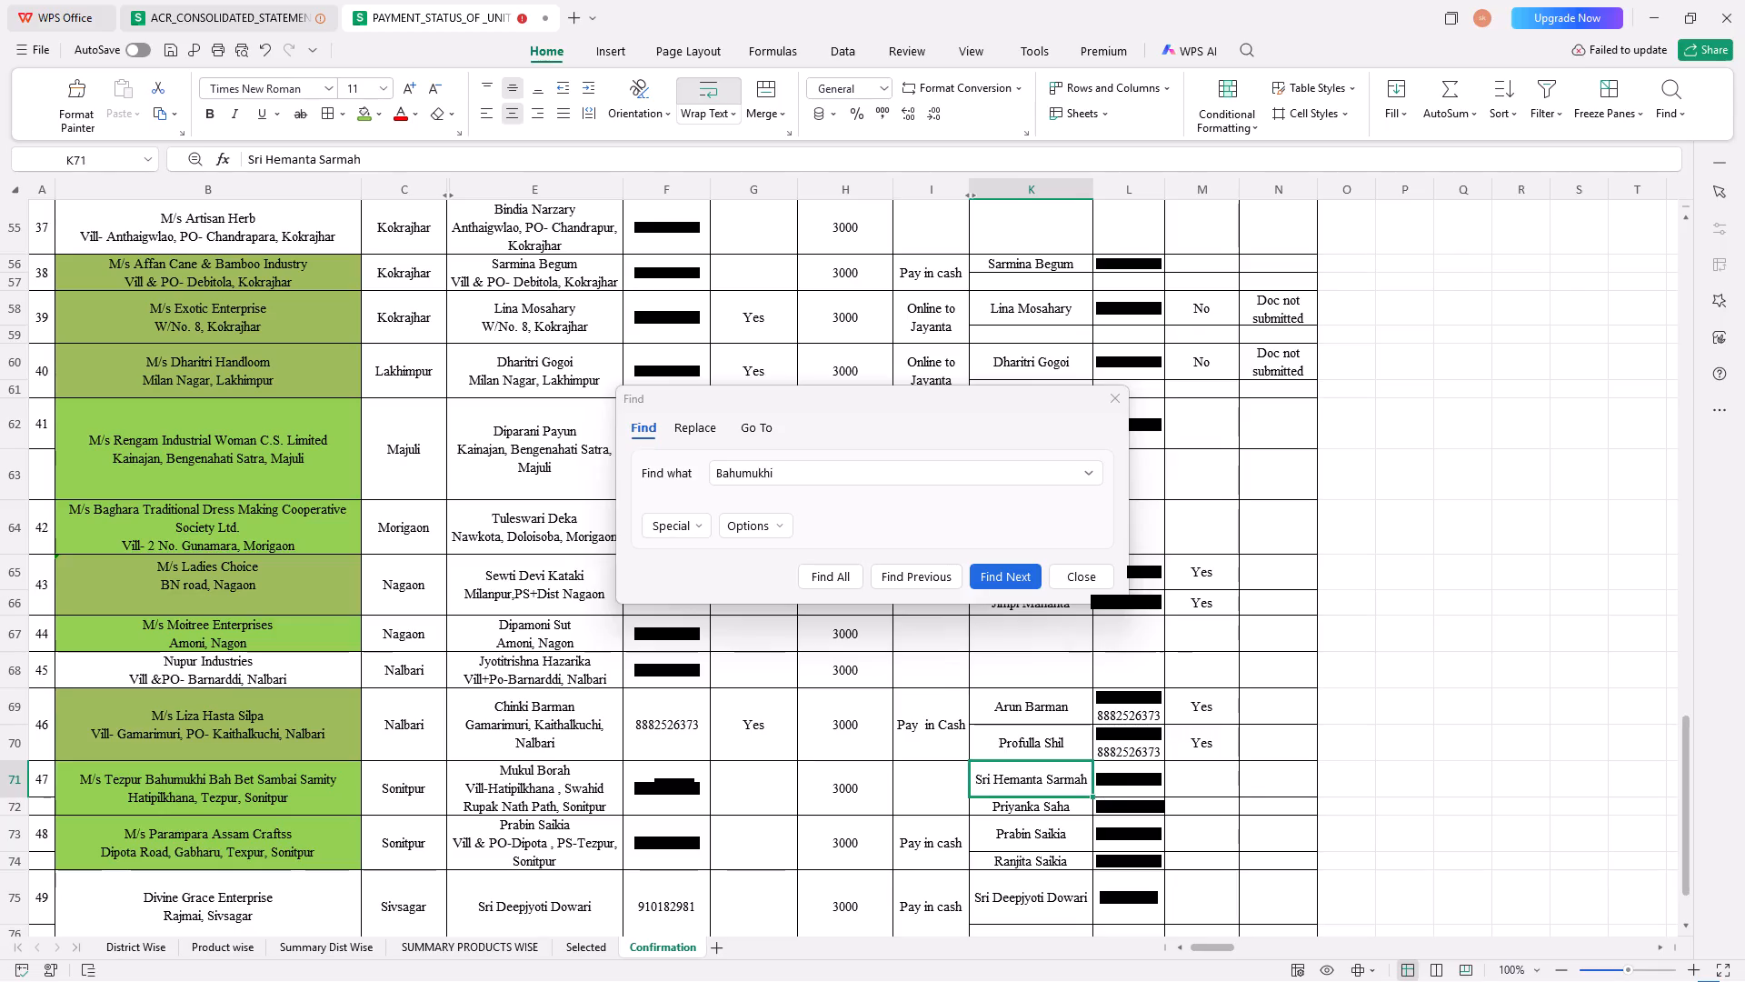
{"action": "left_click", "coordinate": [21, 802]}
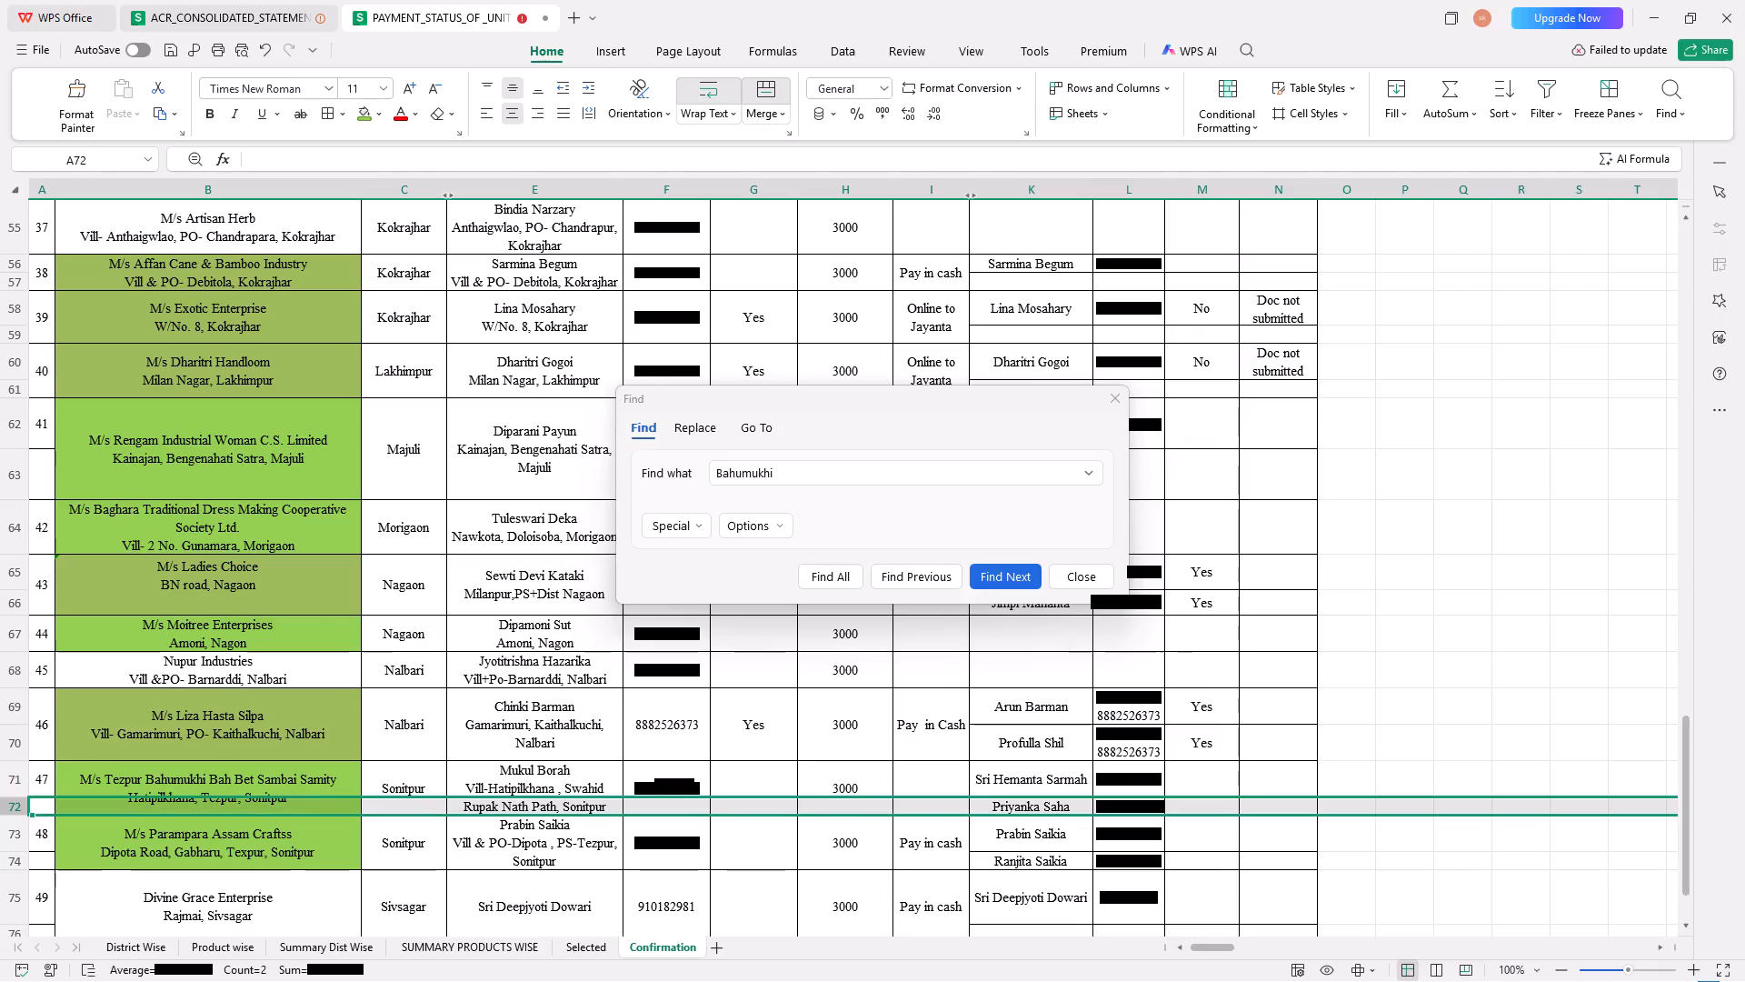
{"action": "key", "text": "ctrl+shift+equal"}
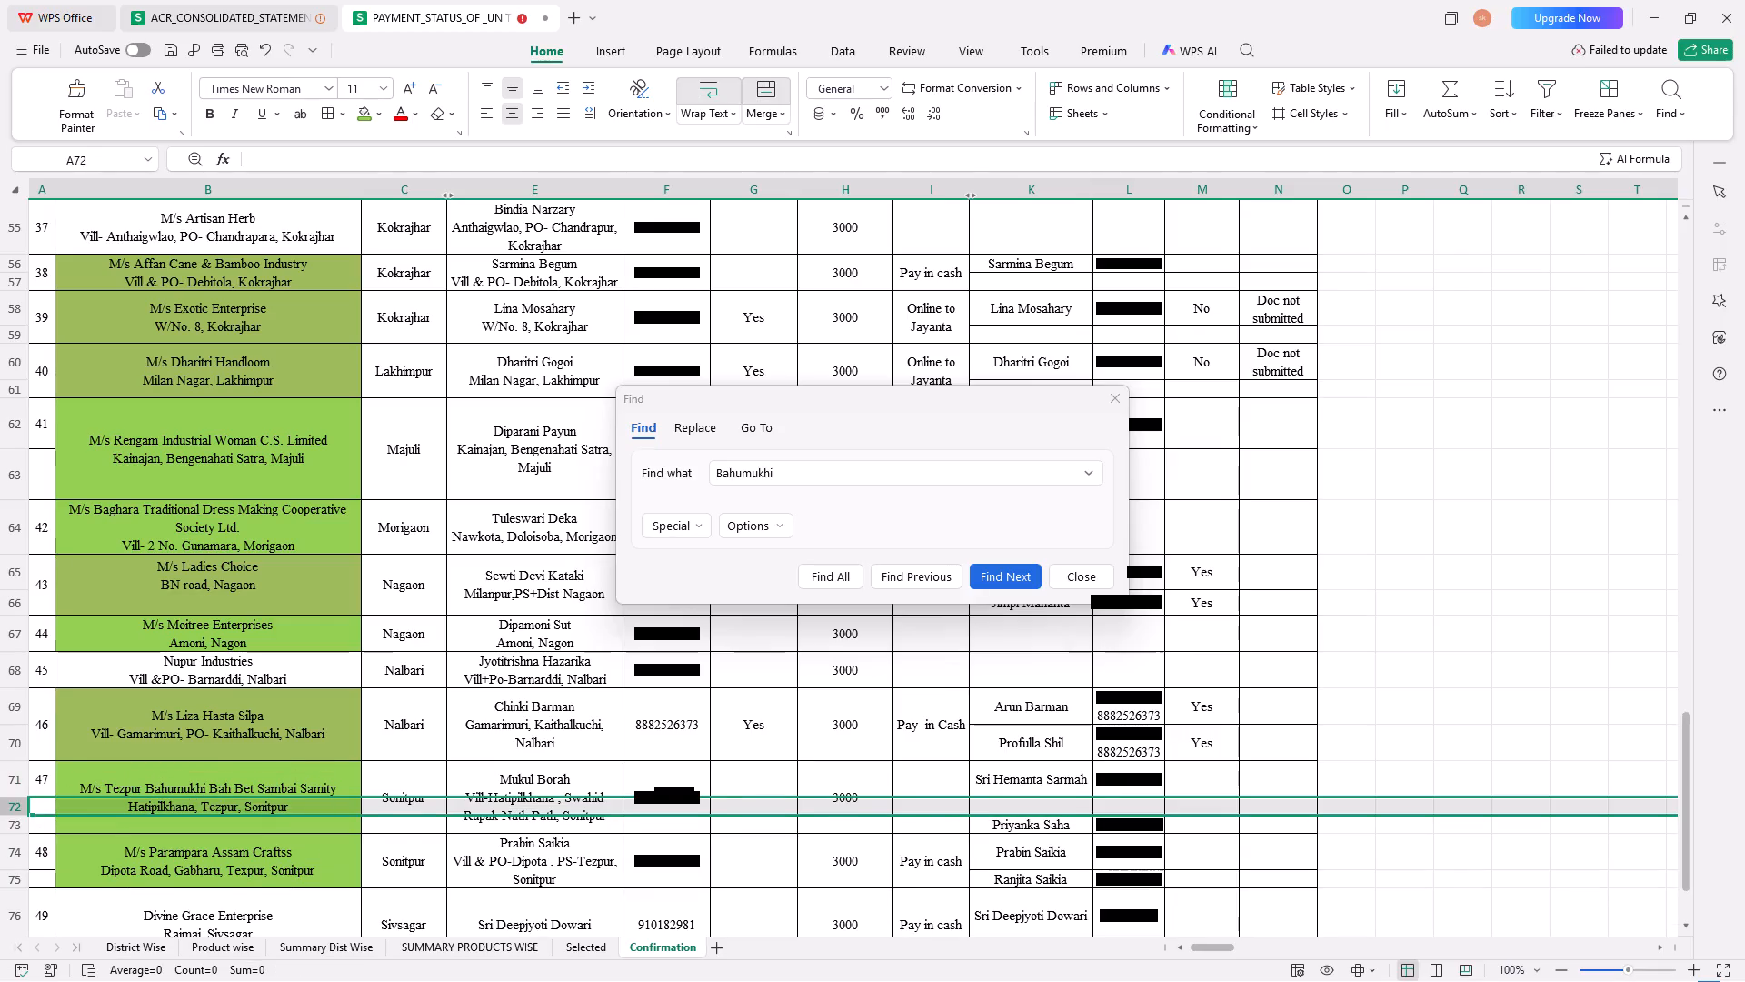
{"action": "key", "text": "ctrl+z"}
Insert one row below row 71 within the M/s Tezpur Bahumukhi Bah Bet Sambai Samity entry.
{"action": "left_click", "coordinate": [211, 789]}
{"action": "left_click", "coordinate": [8, 810]}
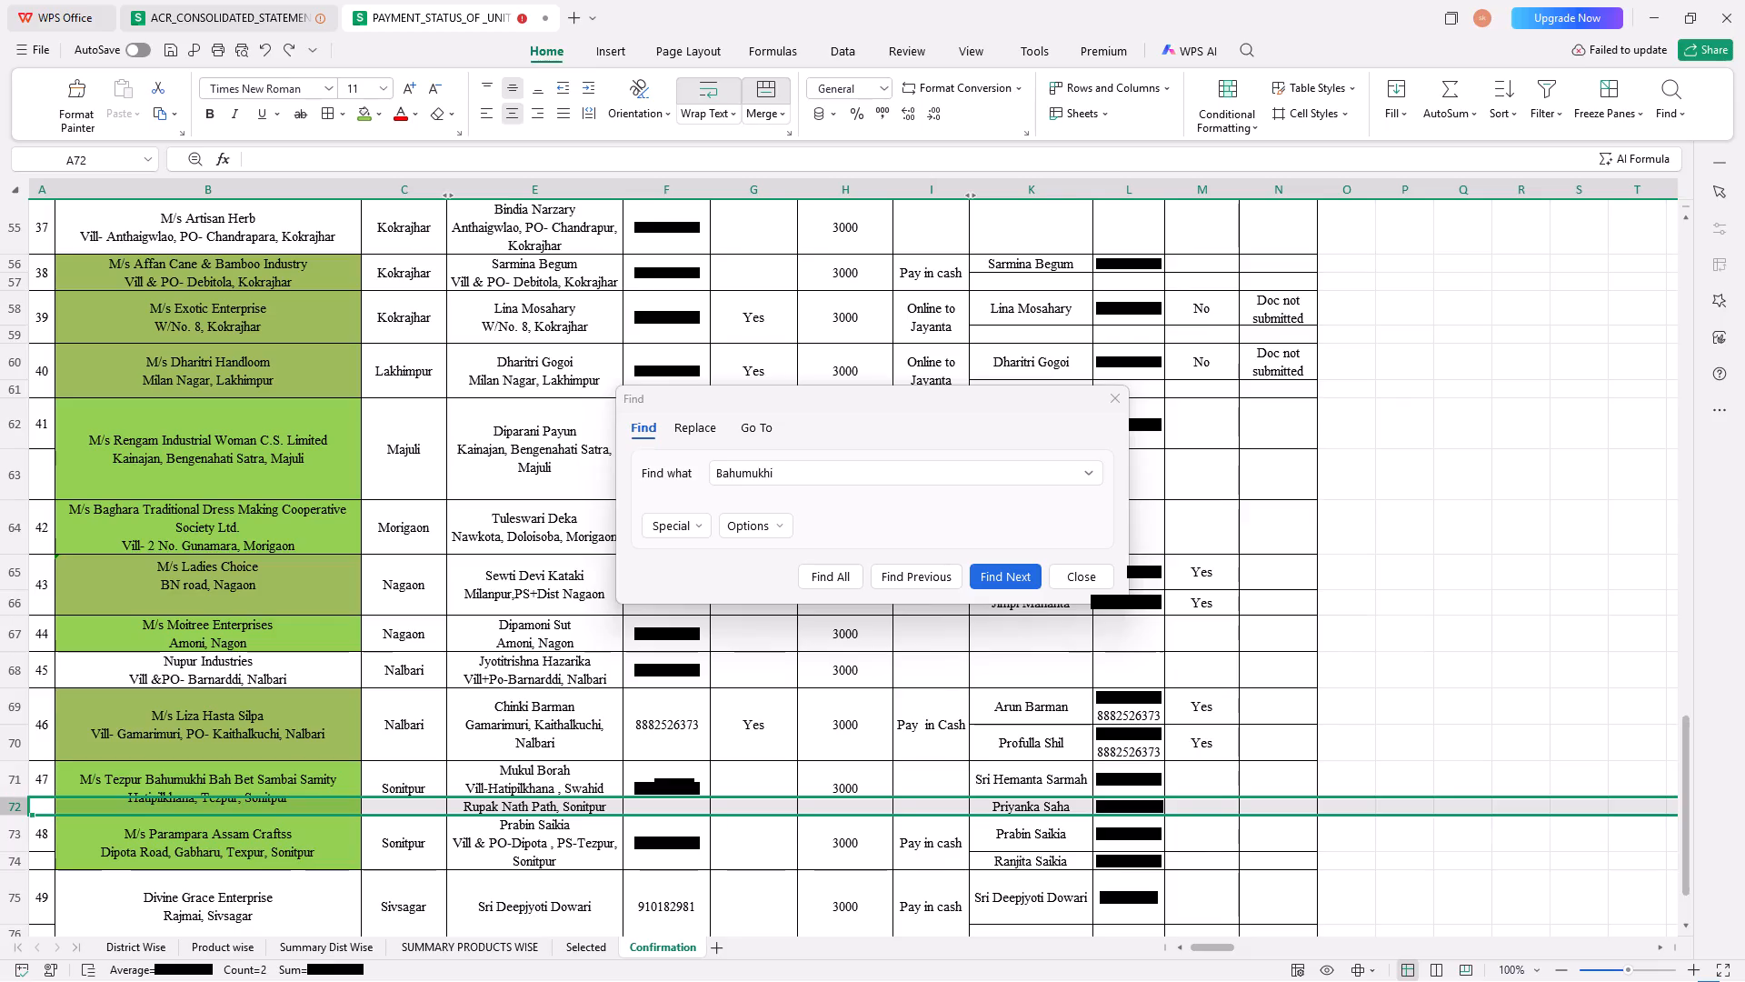
{"action": "left_click", "coordinate": [25, 824]}
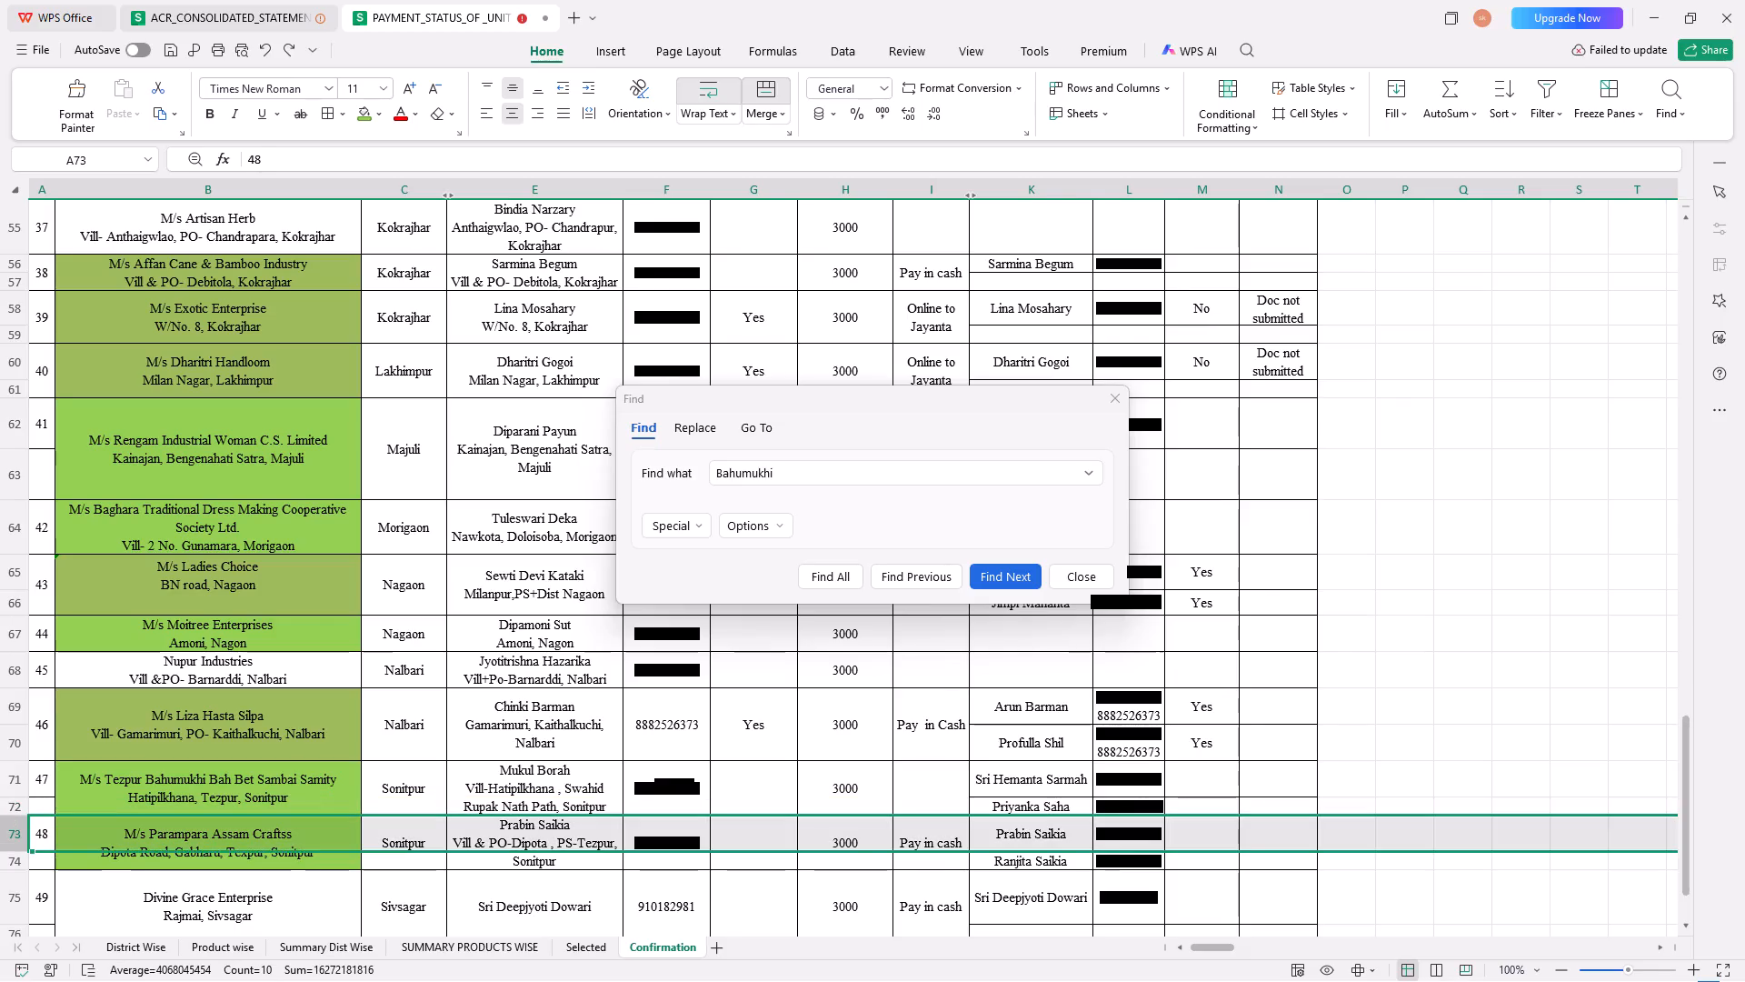
{"action": "left_click", "coordinate": [19, 804]}
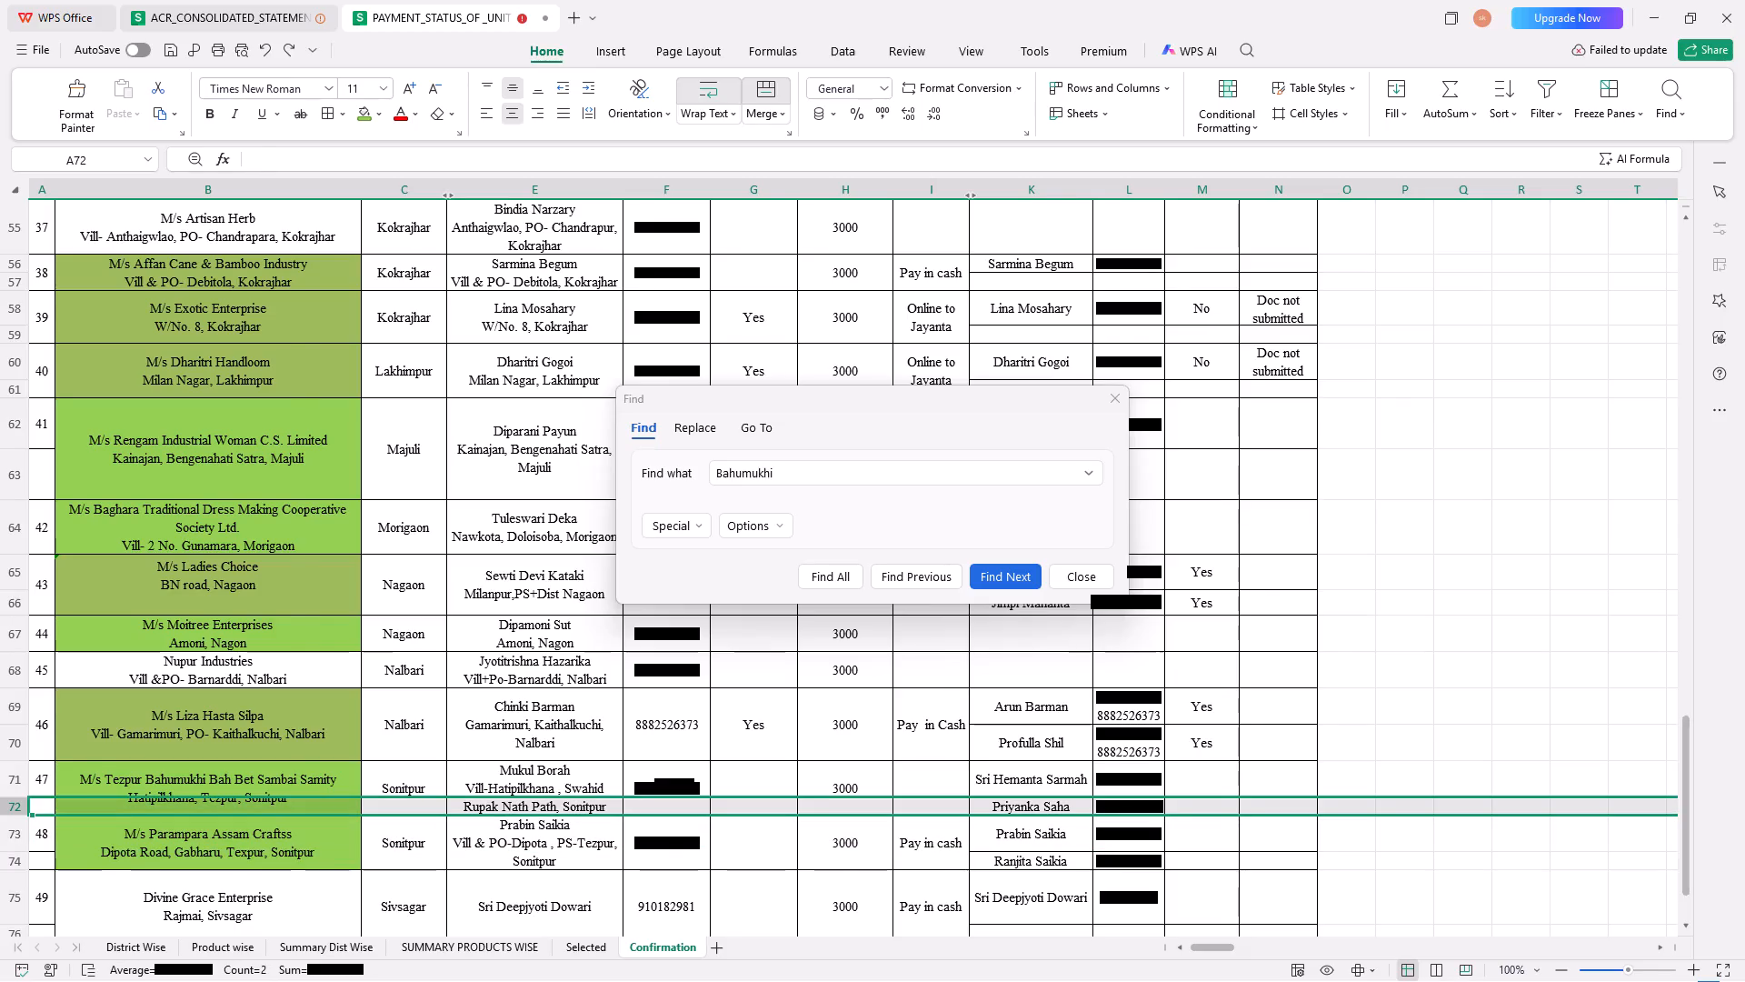
{"action": "right_click", "coordinate": [37, 792]}
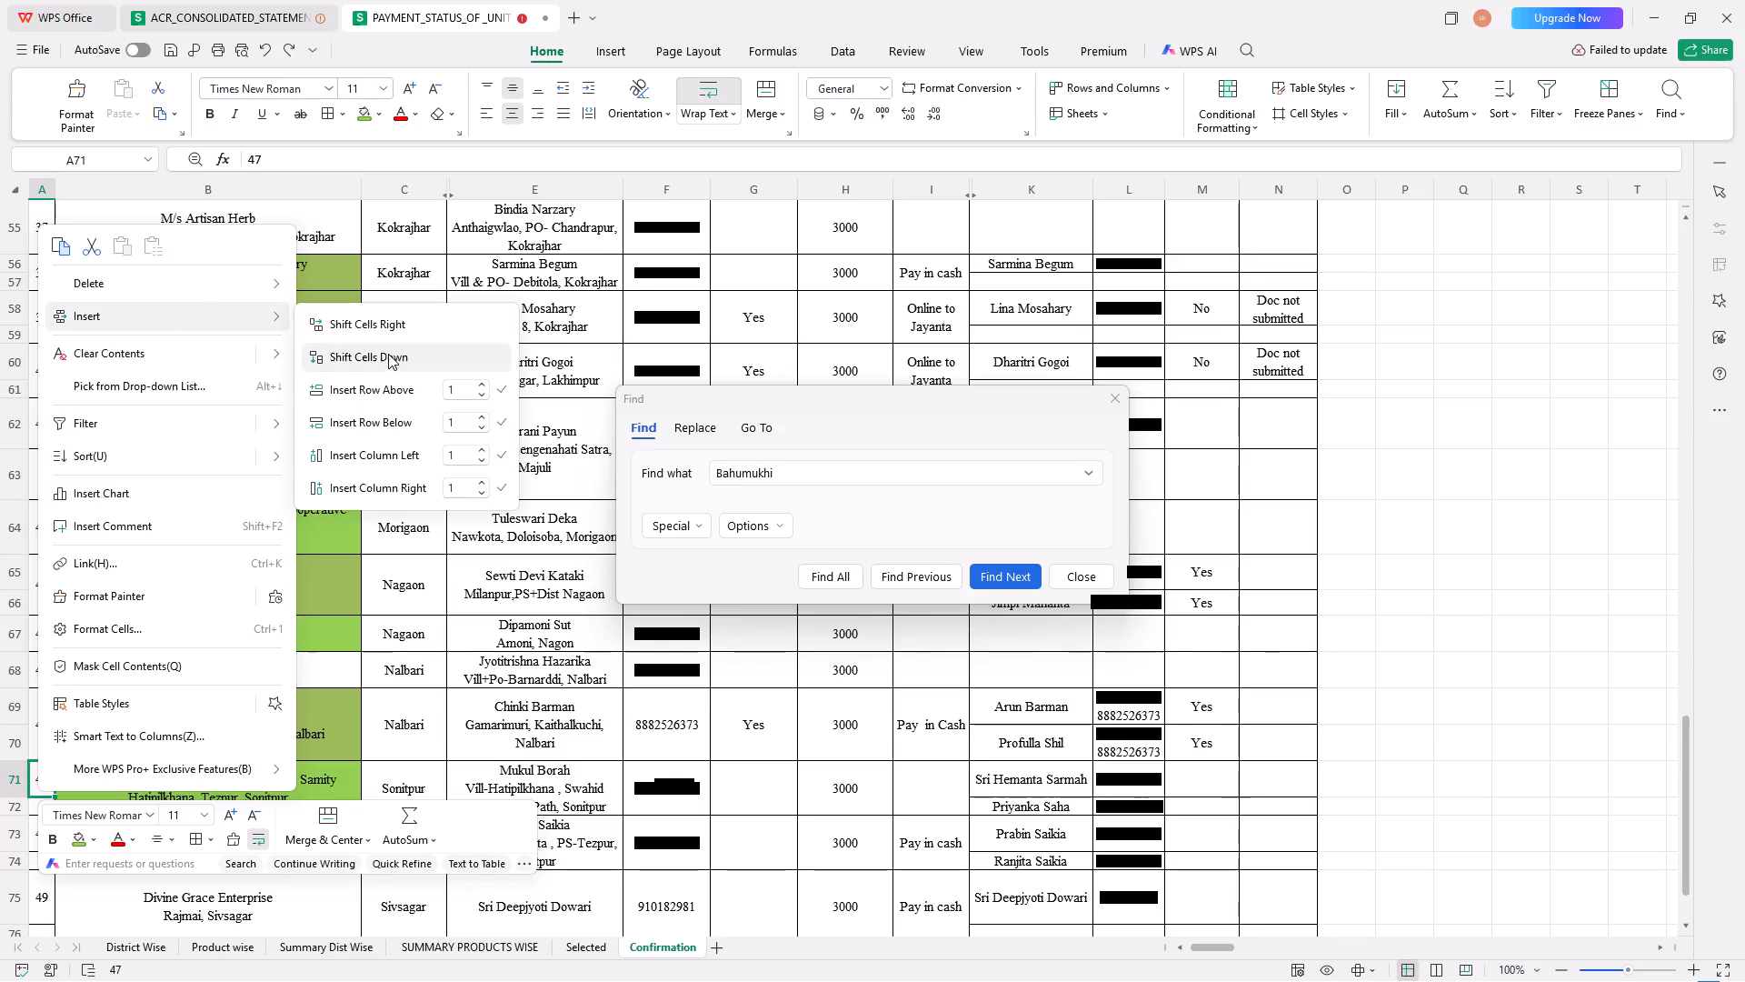
{"action": "left_click", "coordinate": [365, 422]}
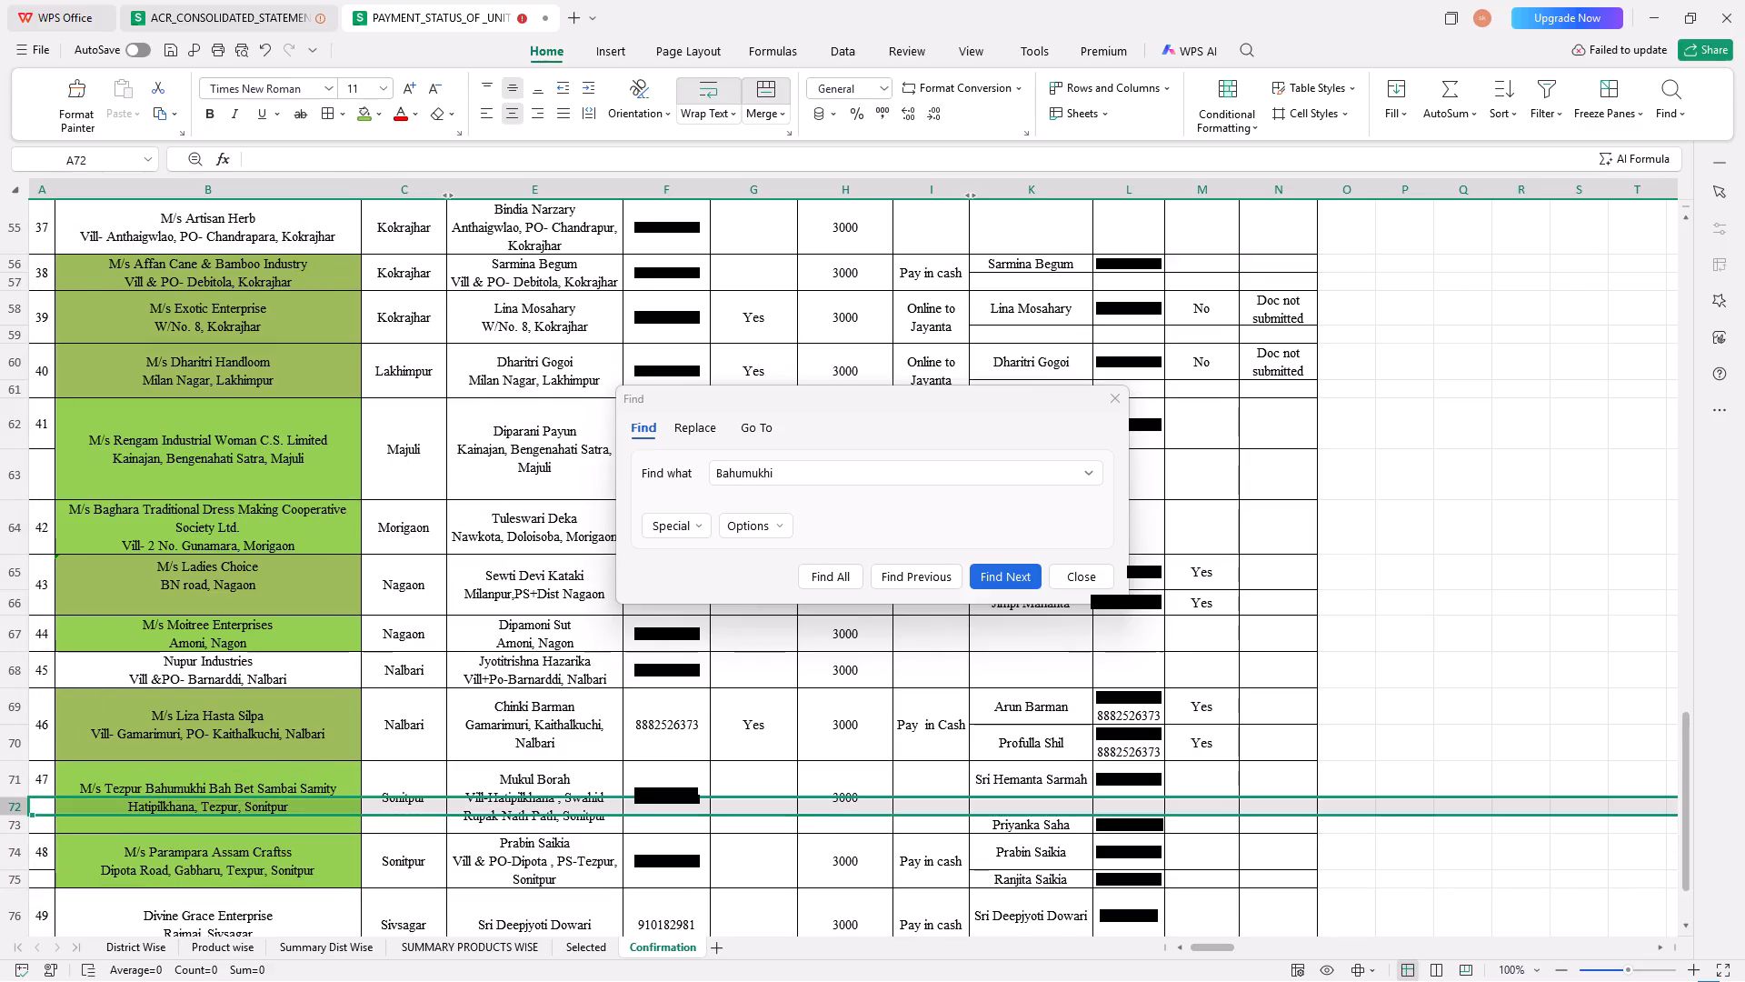
{"action": "left_click", "coordinate": [147, 825]}
{"action": "left_click", "coordinate": [117, 827]}
{"action": "left_click", "coordinate": [129, 823]}
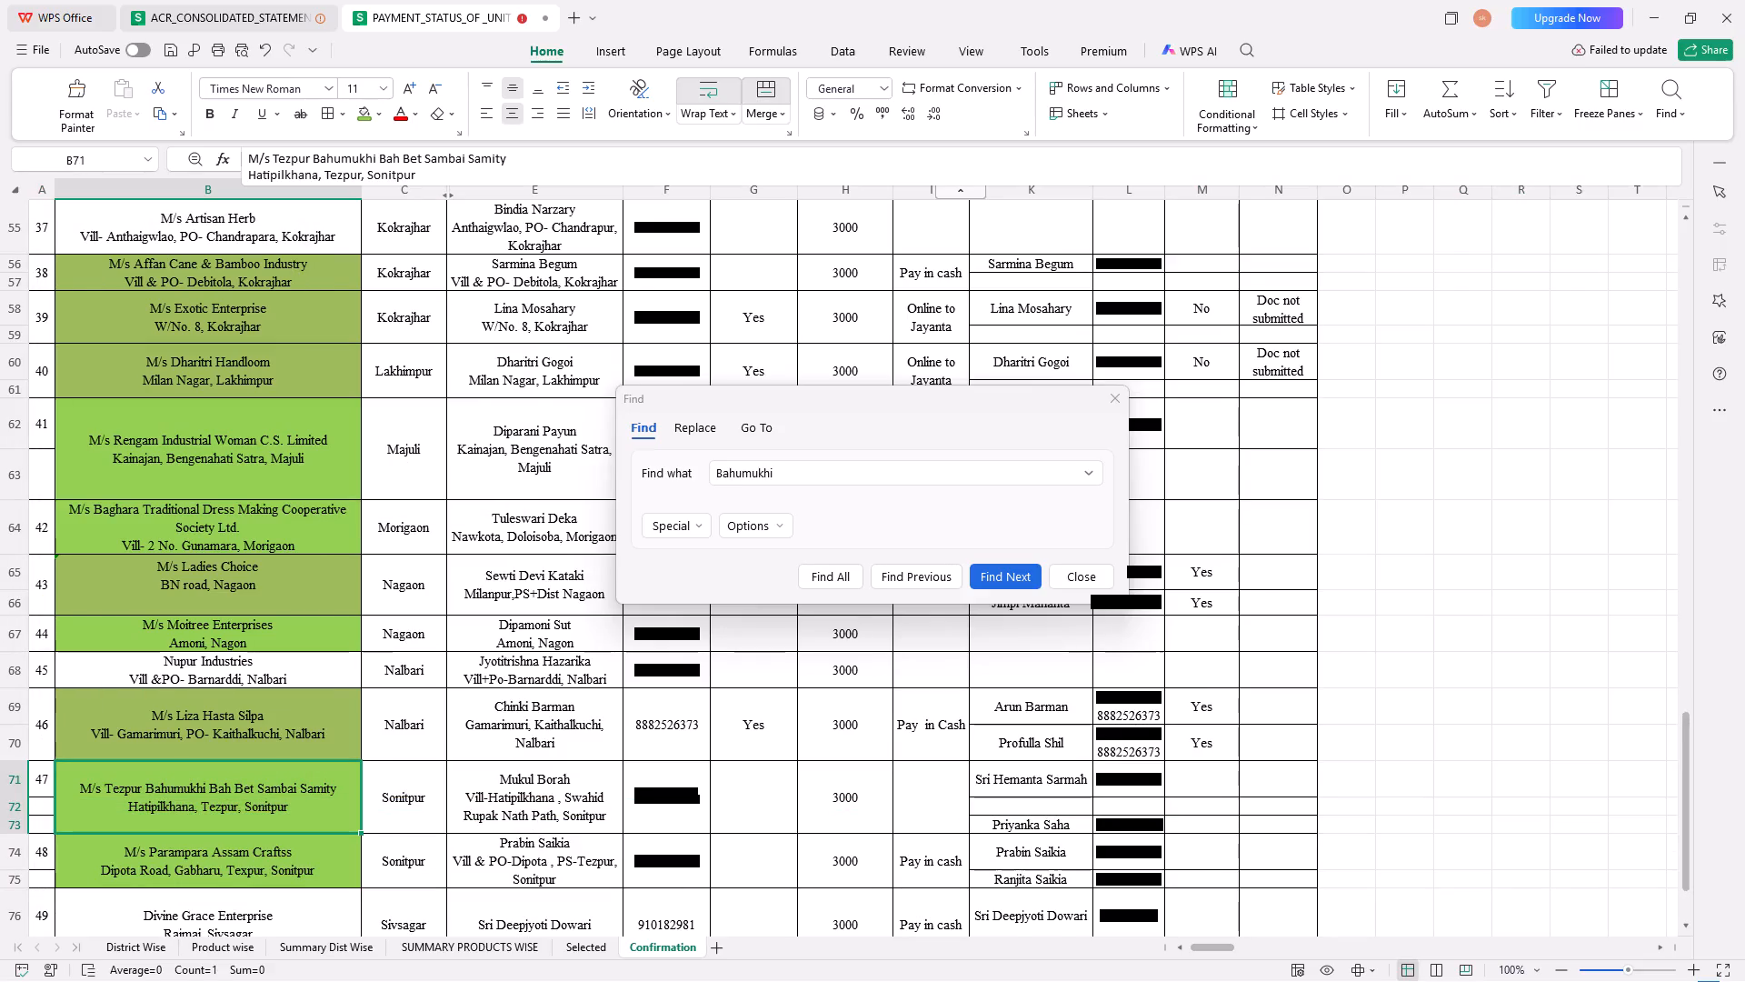
{"action": "left_click", "coordinate": [395, 808]}
{"action": "left_click", "coordinate": [533, 814]}
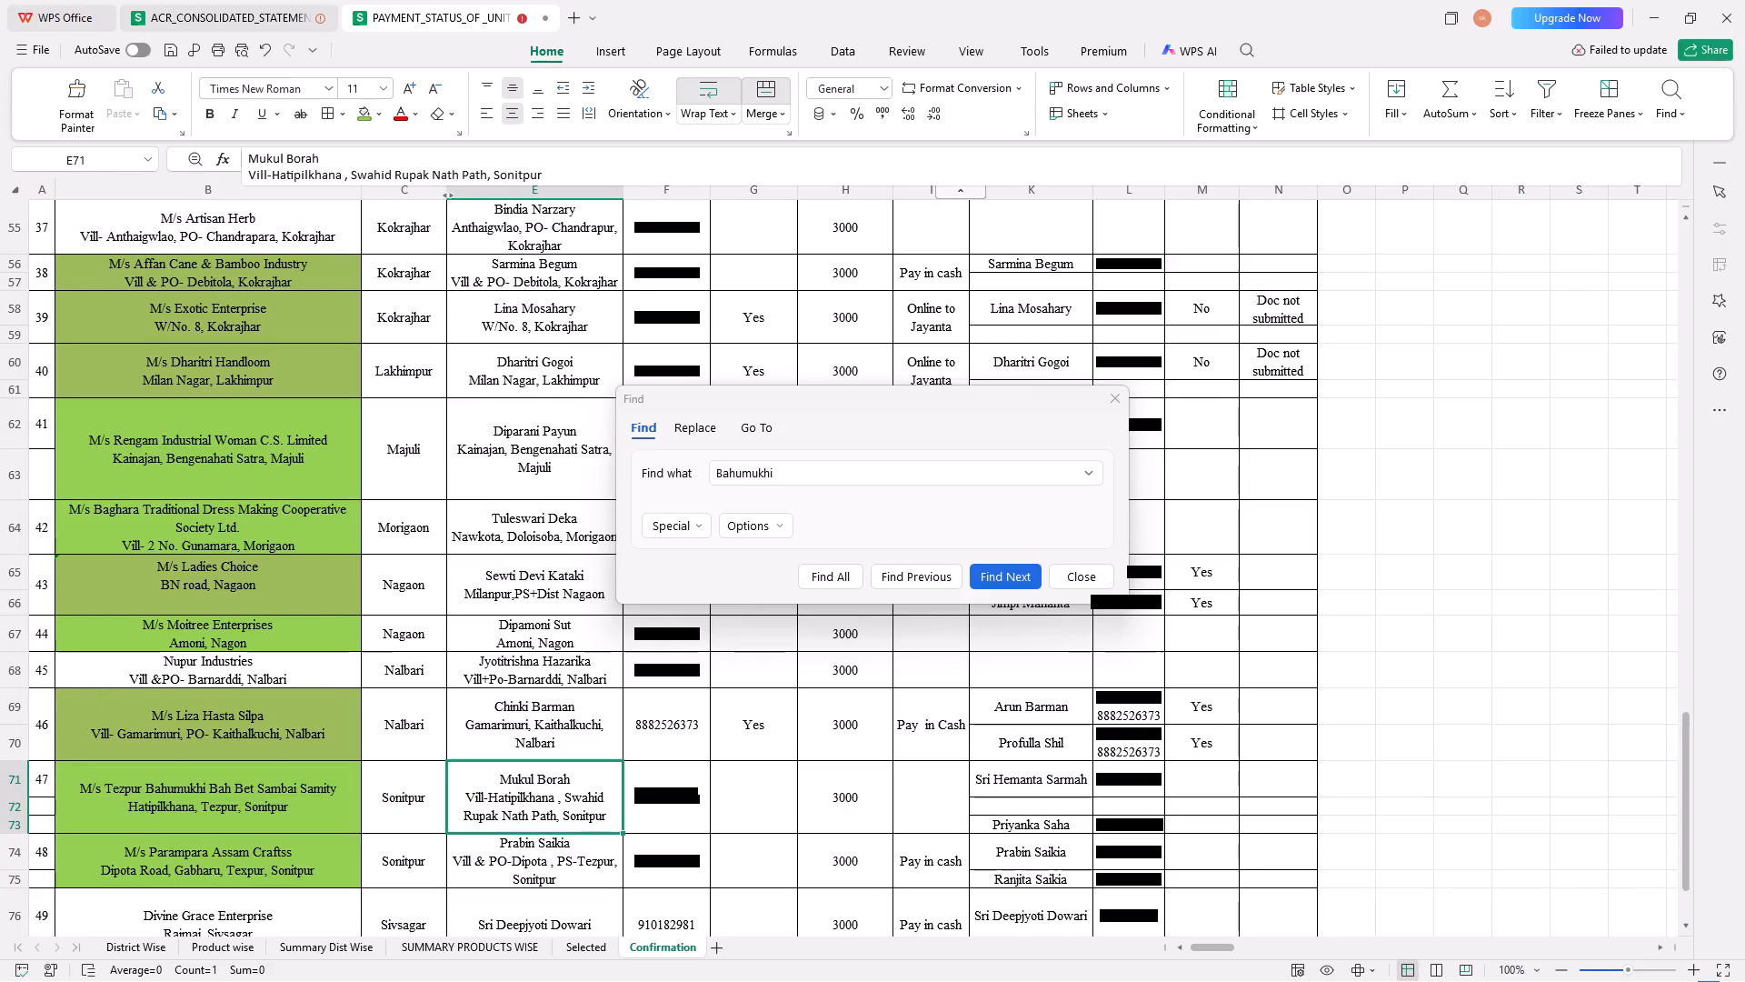
Move the second representative's name and phone number from K73:L73 up to K72:L72.
{"action": "left_click", "coordinate": [1032, 811]}
{"action": "left_click_drag", "start_coordinate": [1027, 828], "coordinate": [1115, 821]}
{"action": "key", "text": "ctrl+x"}
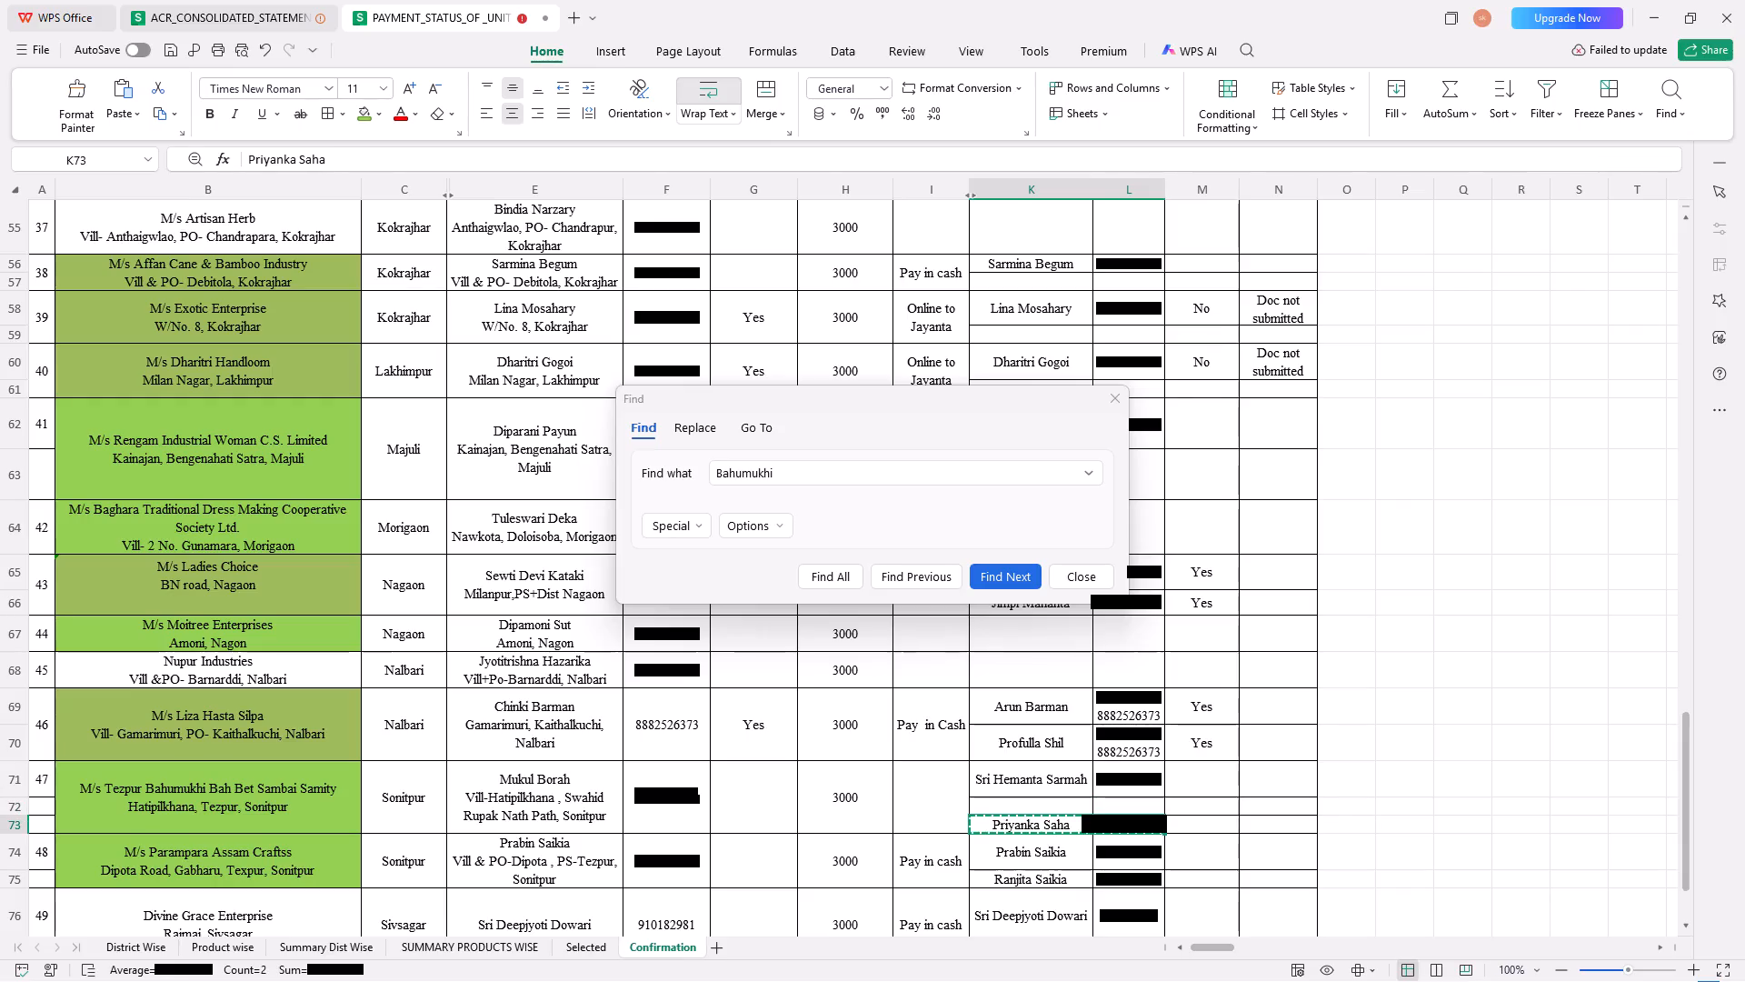
{"action": "left_click", "coordinate": [1022, 794]}
{"action": "left_click", "coordinate": [1018, 808]}
{"action": "key", "text": "ctrl+v"}
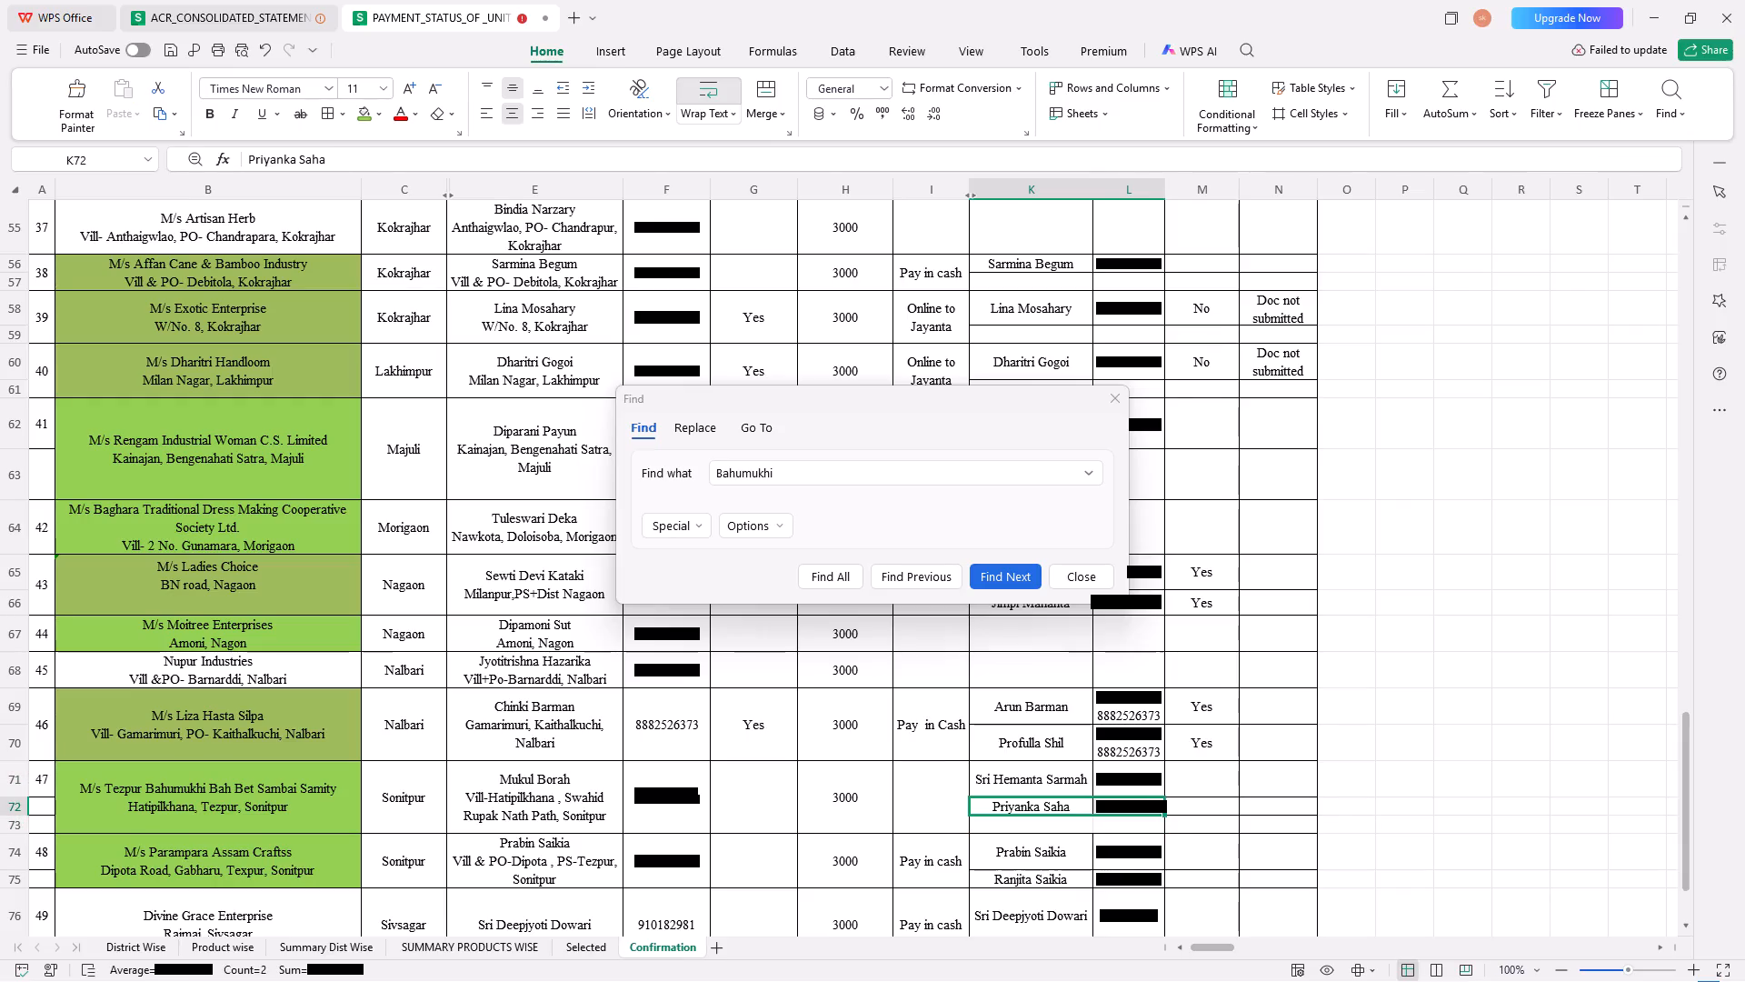
Enter the third representative's name for M/s Tezpur Bahumukhi in K73.
{"action": "double_click", "coordinate": [995, 827]}
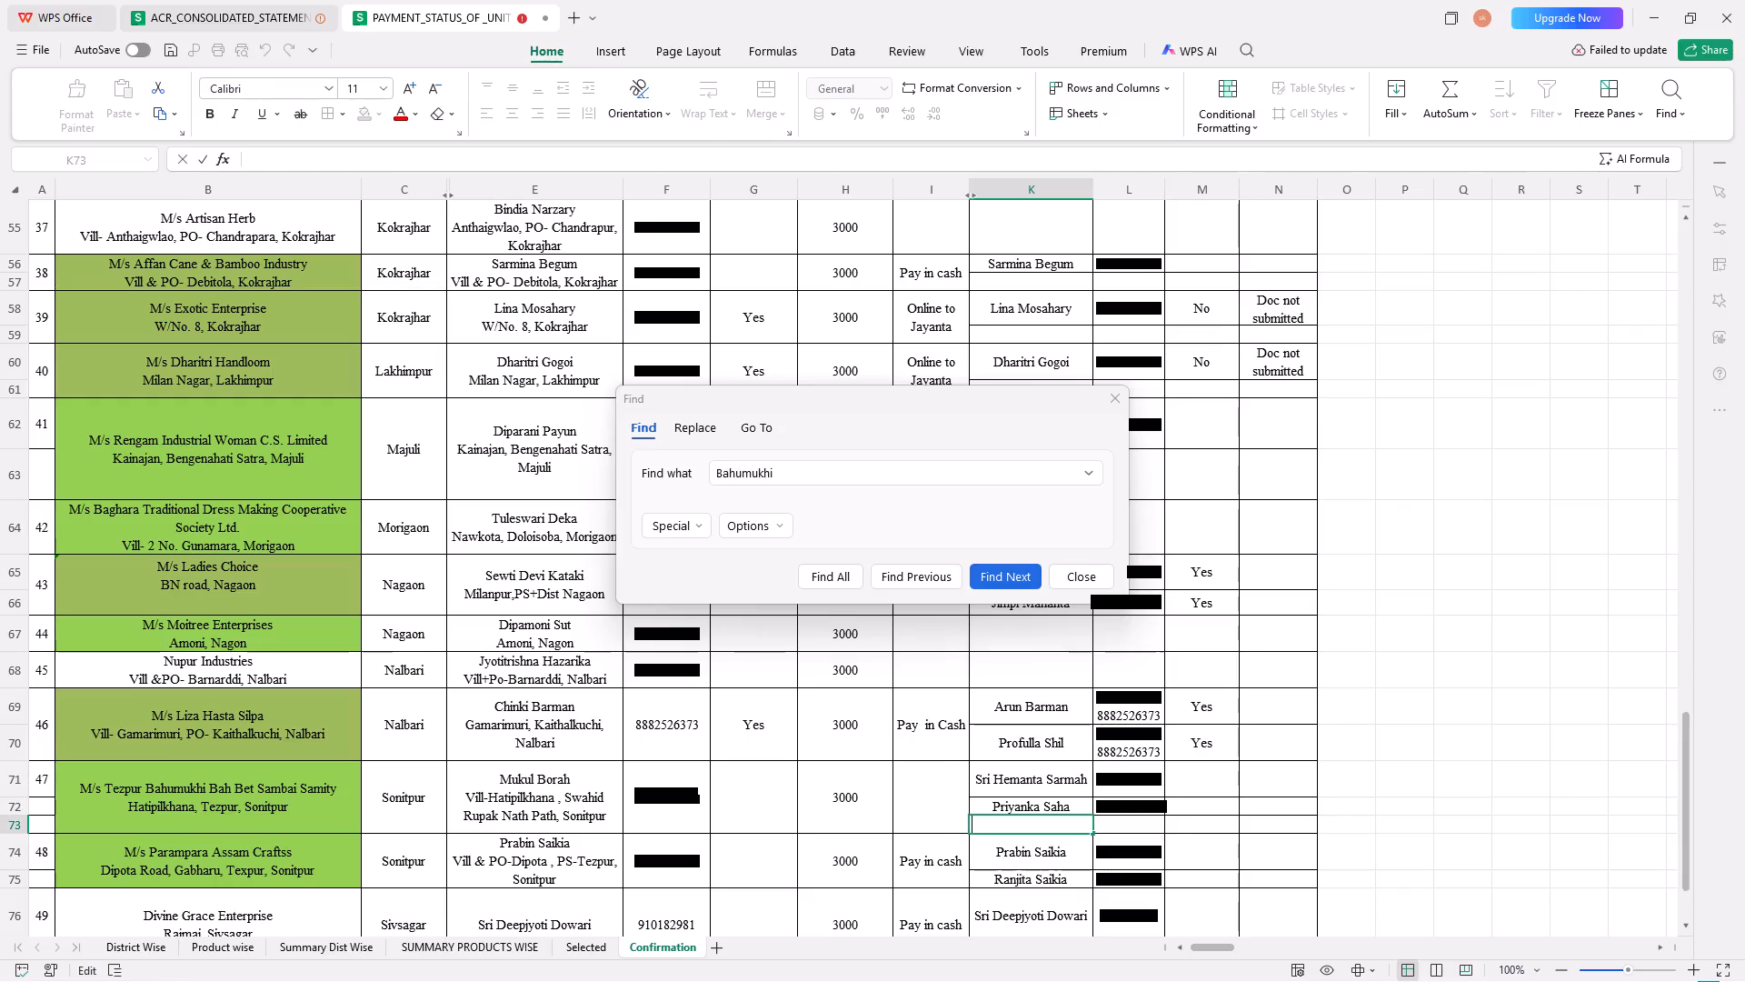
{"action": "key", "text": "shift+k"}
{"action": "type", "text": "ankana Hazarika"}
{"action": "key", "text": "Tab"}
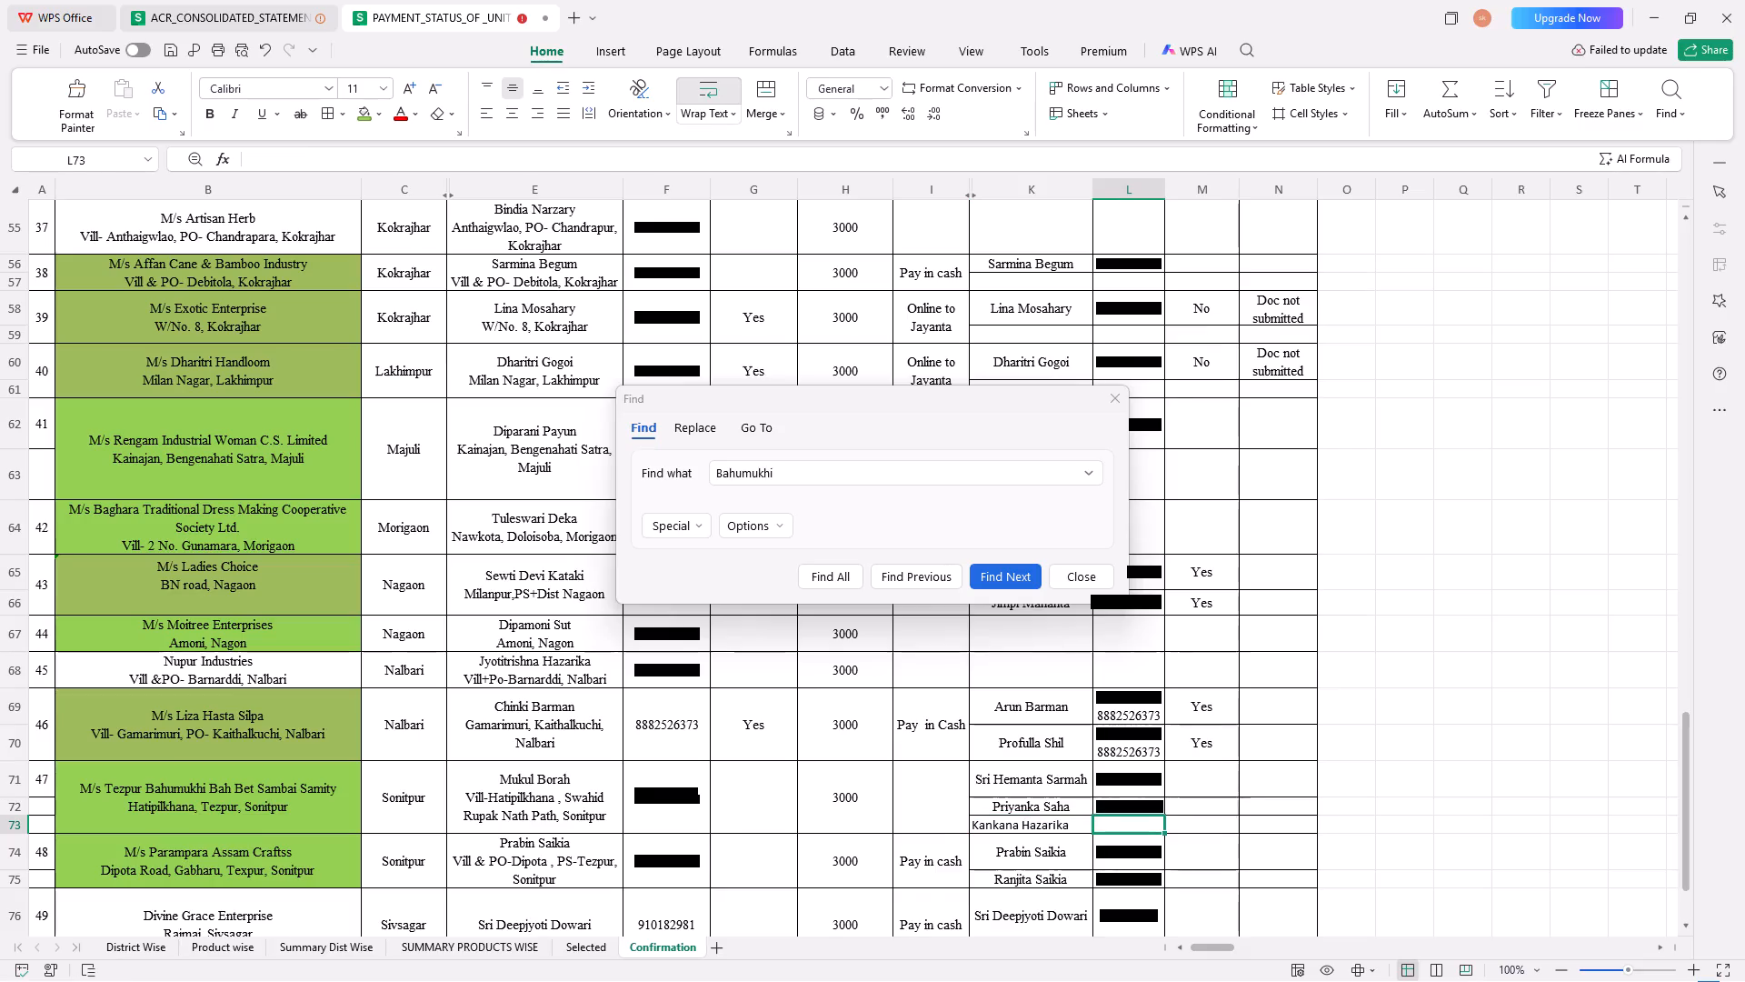
{"action": "double_click", "coordinate": [1142, 828]}
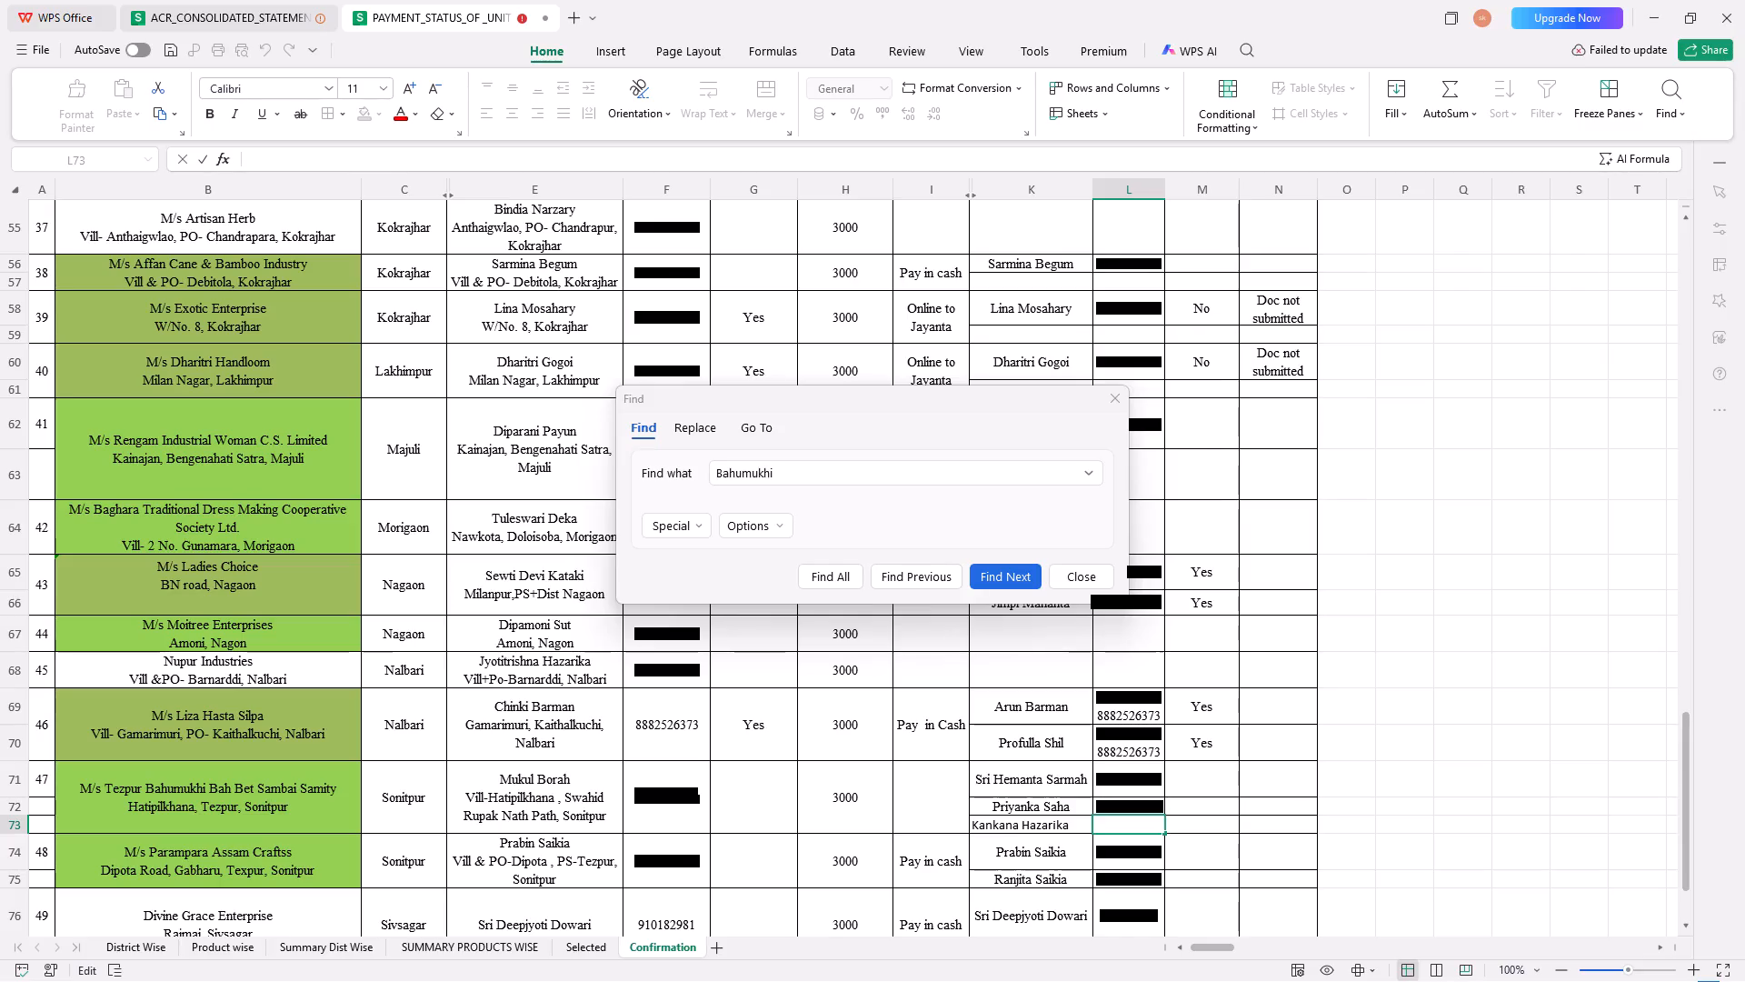
Format the third representative's name in K73 as Times New Roman with left alignment.
{"action": "left_click", "coordinate": [1030, 845]}
{"action": "left_click", "coordinate": [1019, 825]}
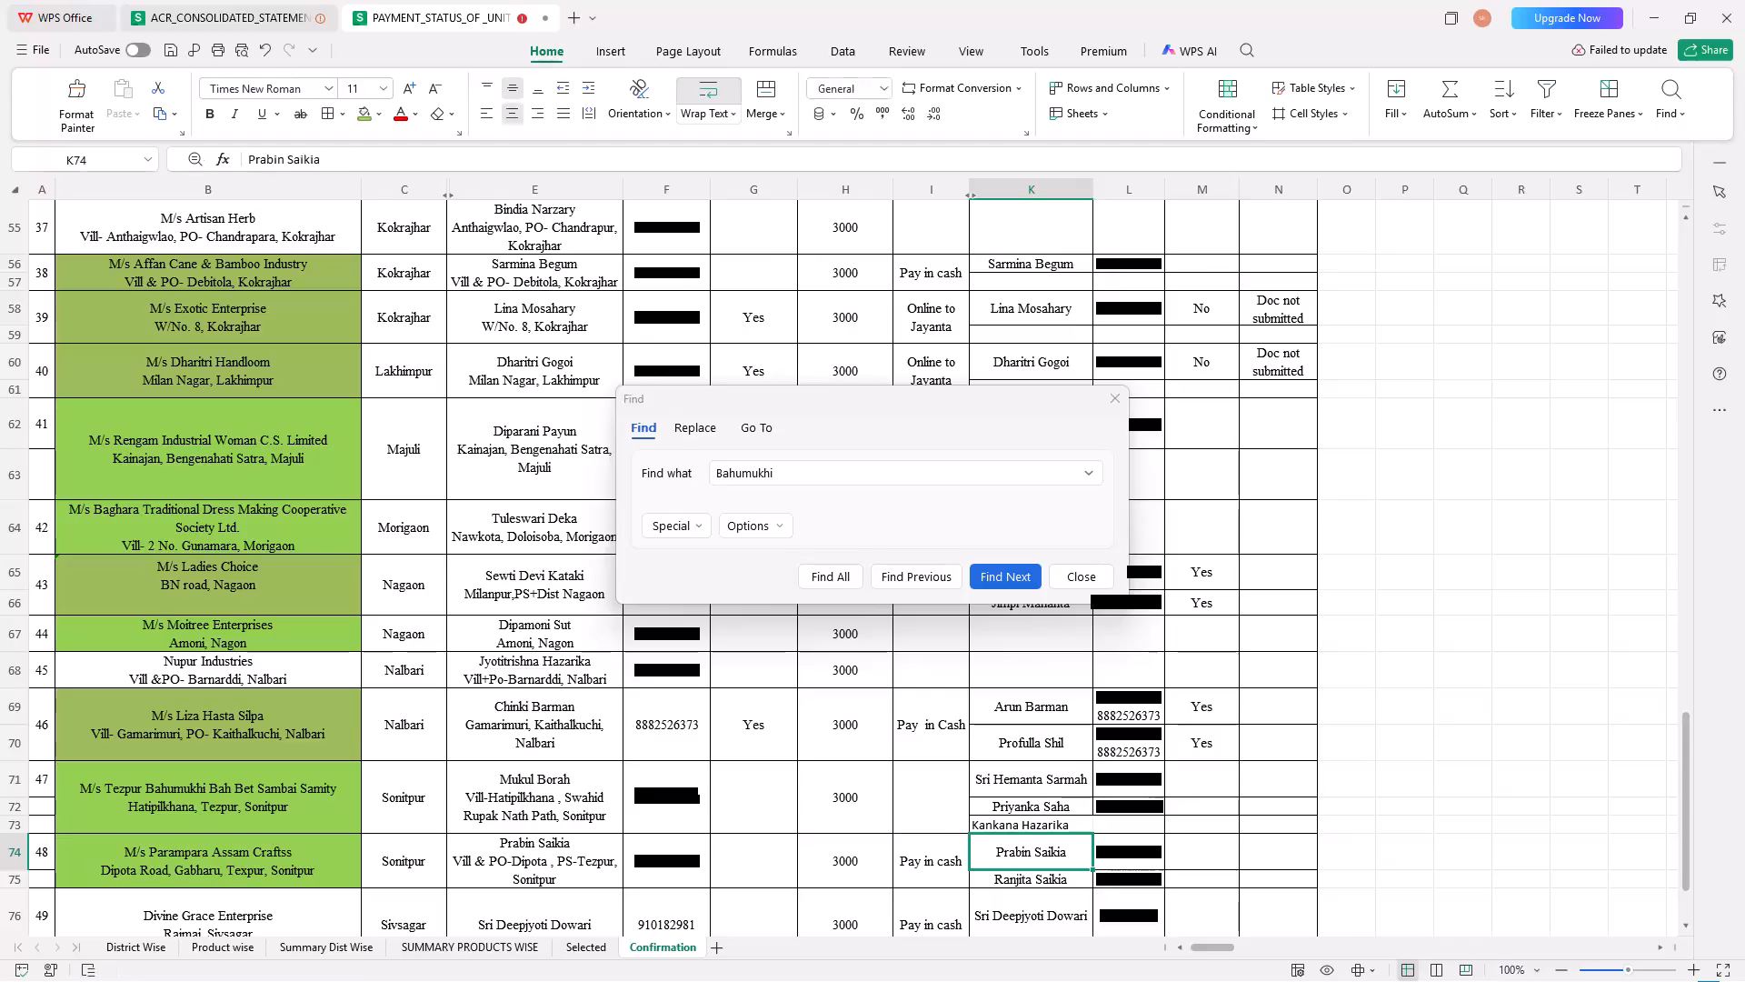
{"action": "left_click", "coordinate": [333, 88]}
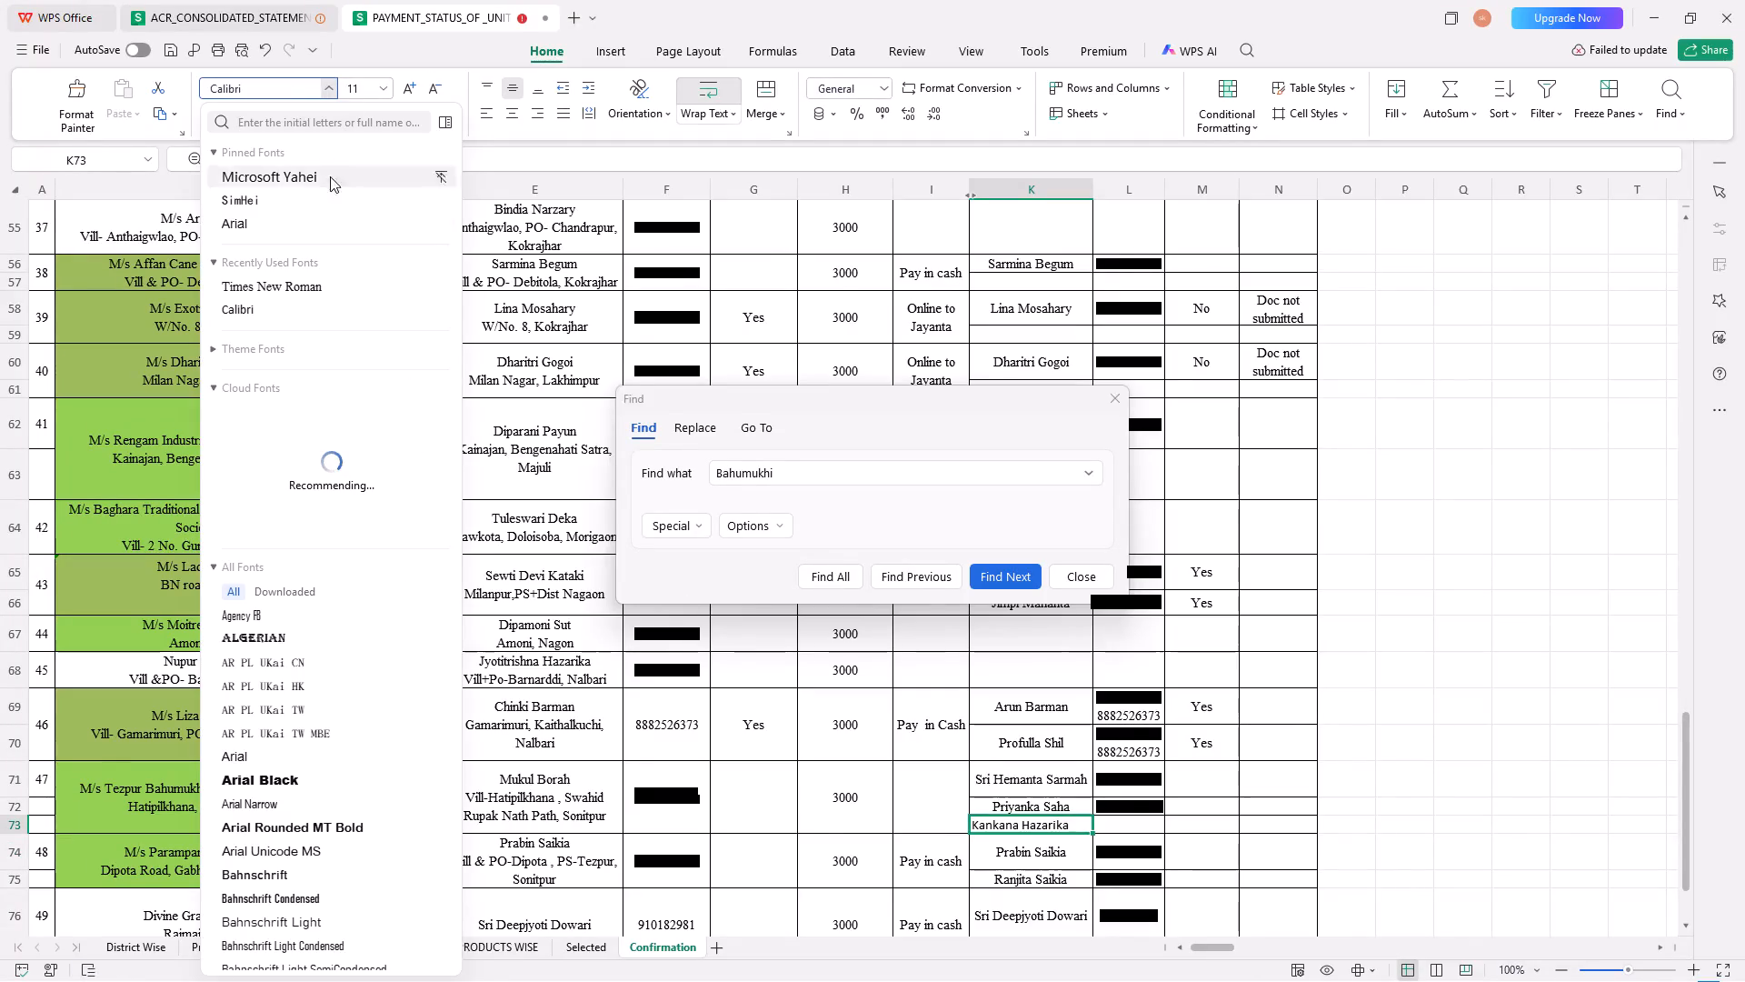
{"action": "left_click", "coordinate": [290, 284]}
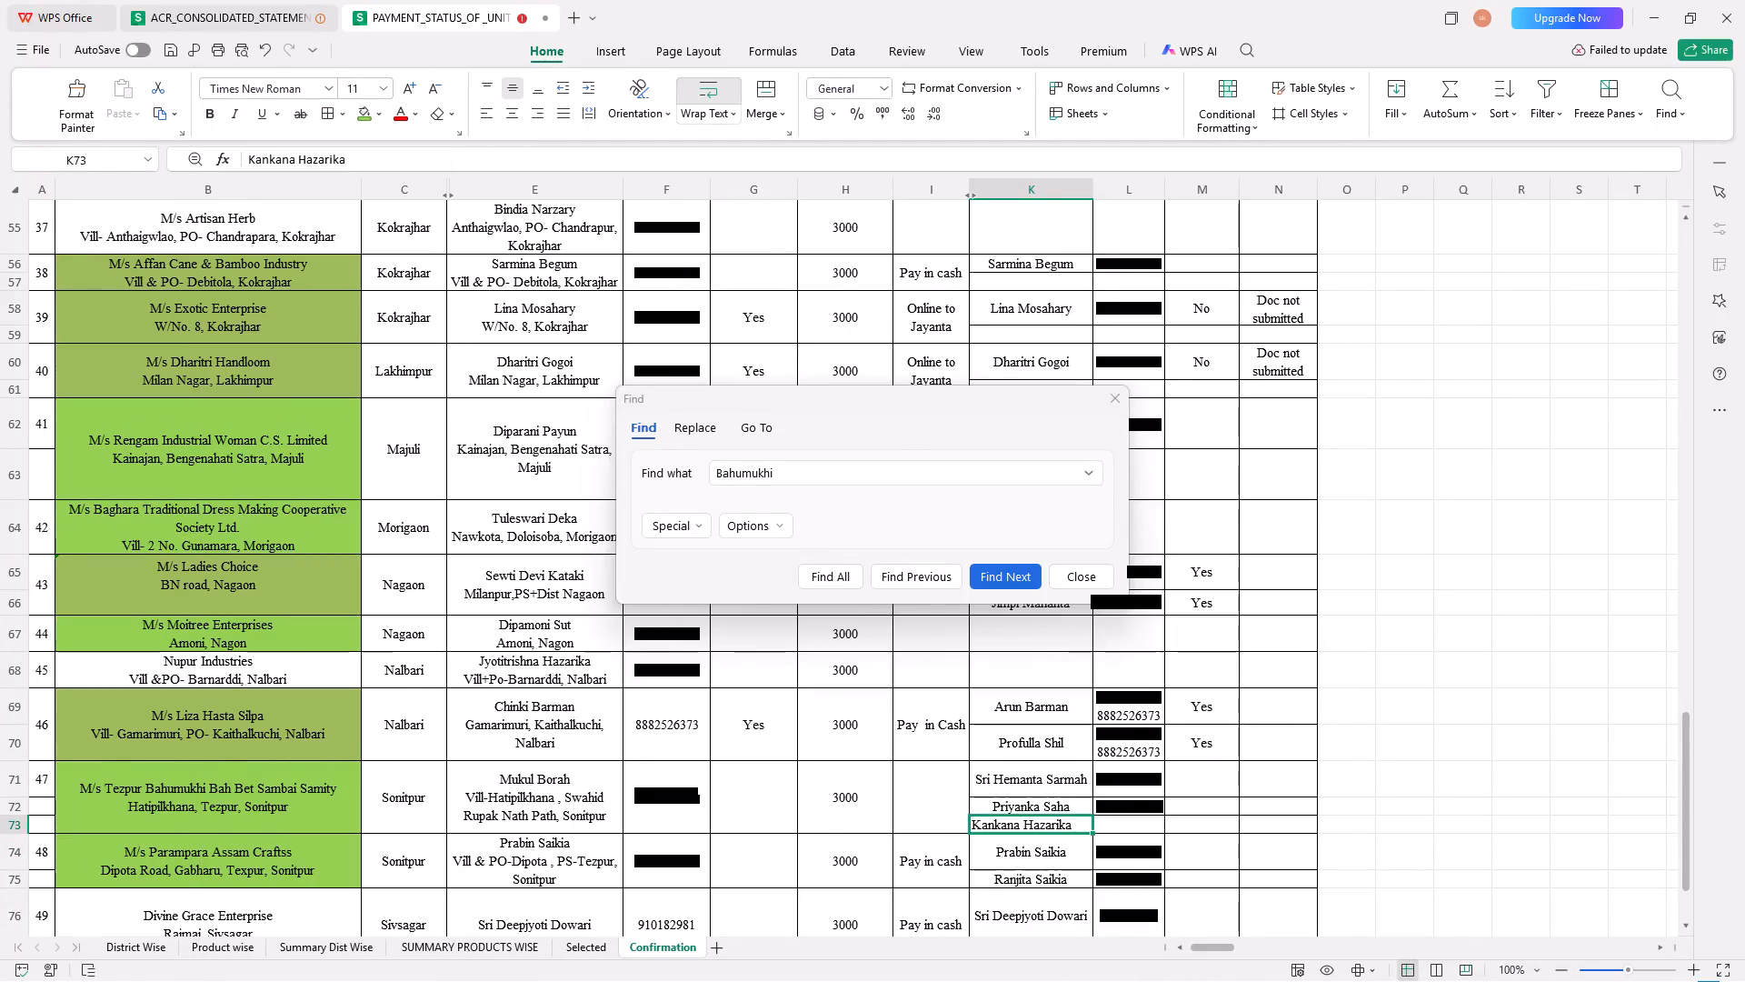
{"action": "left_click", "coordinate": [1131, 829]}
{"action": "left_click", "coordinate": [996, 824]}
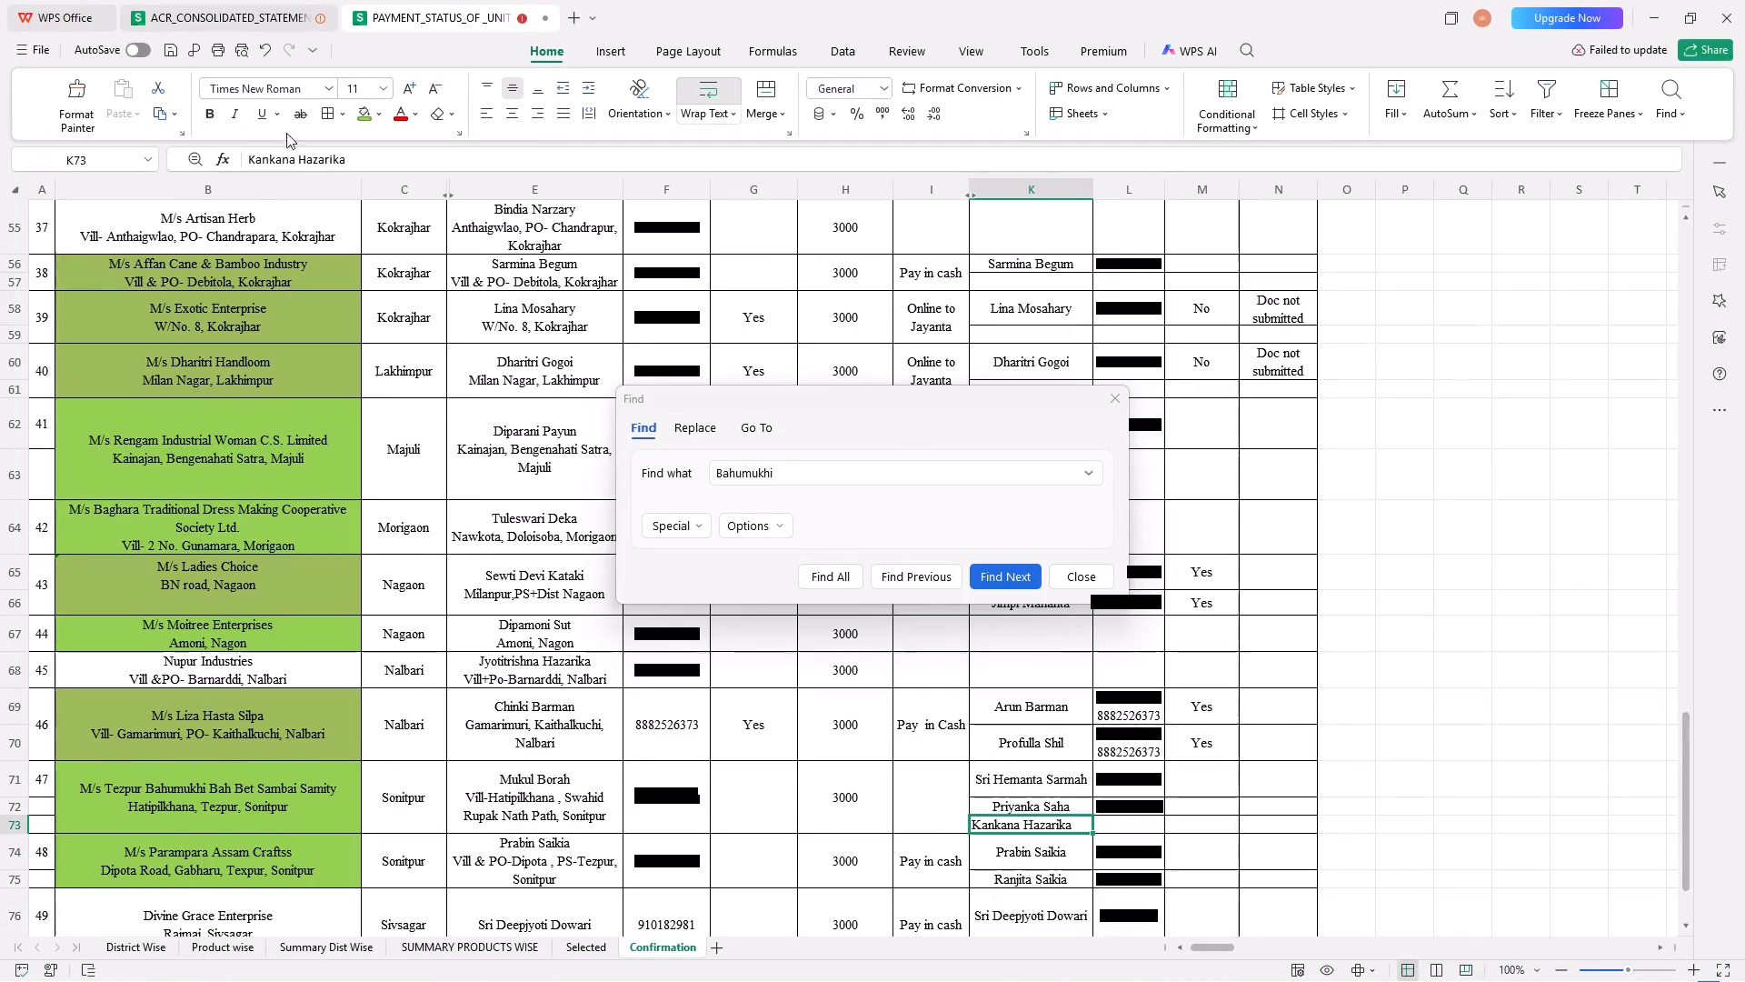
{"action": "left_click", "coordinate": [479, 119]}
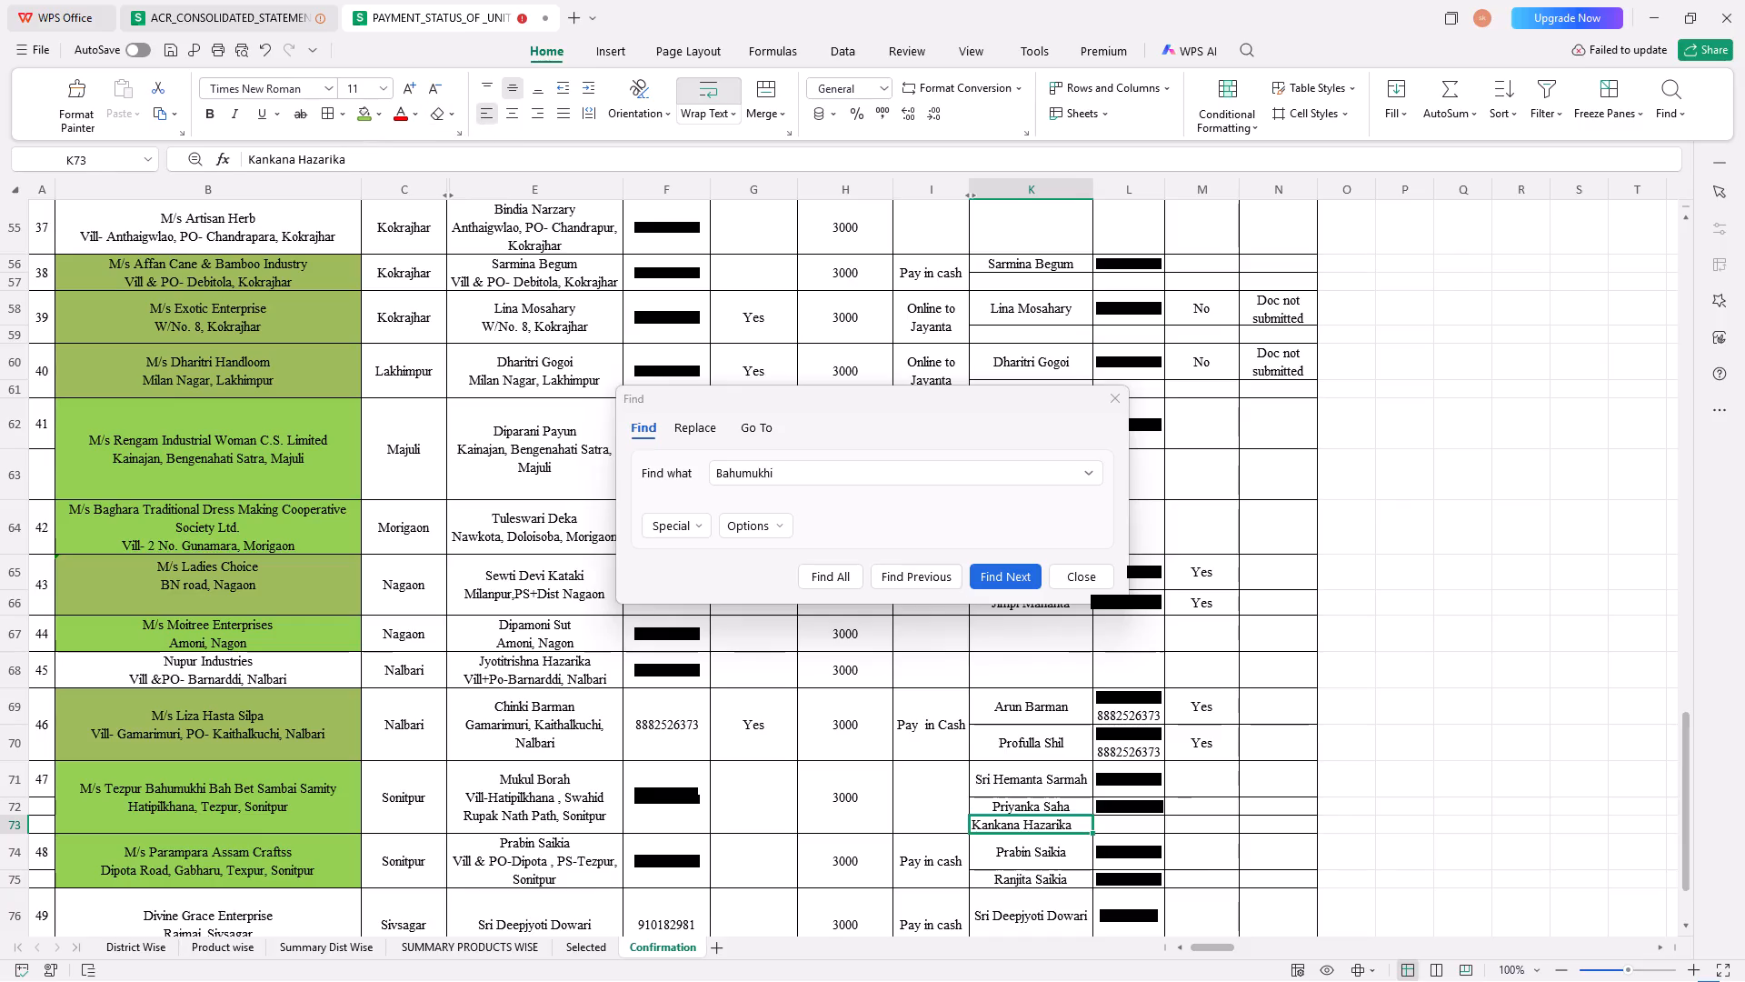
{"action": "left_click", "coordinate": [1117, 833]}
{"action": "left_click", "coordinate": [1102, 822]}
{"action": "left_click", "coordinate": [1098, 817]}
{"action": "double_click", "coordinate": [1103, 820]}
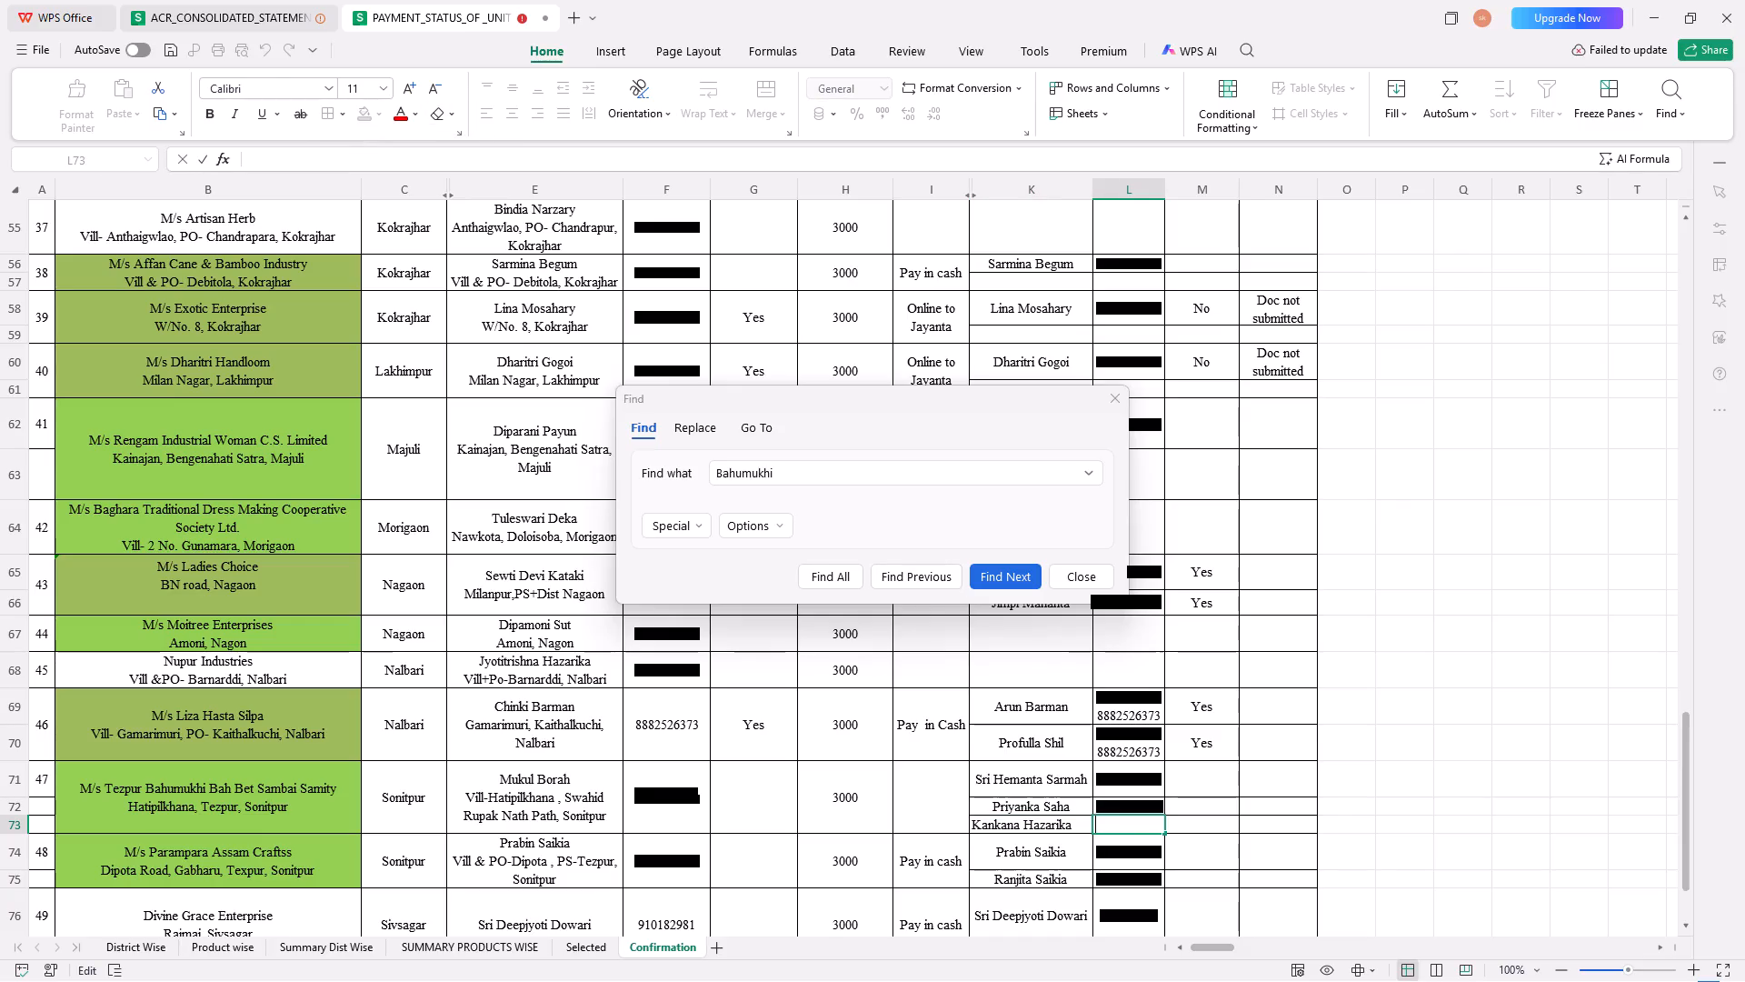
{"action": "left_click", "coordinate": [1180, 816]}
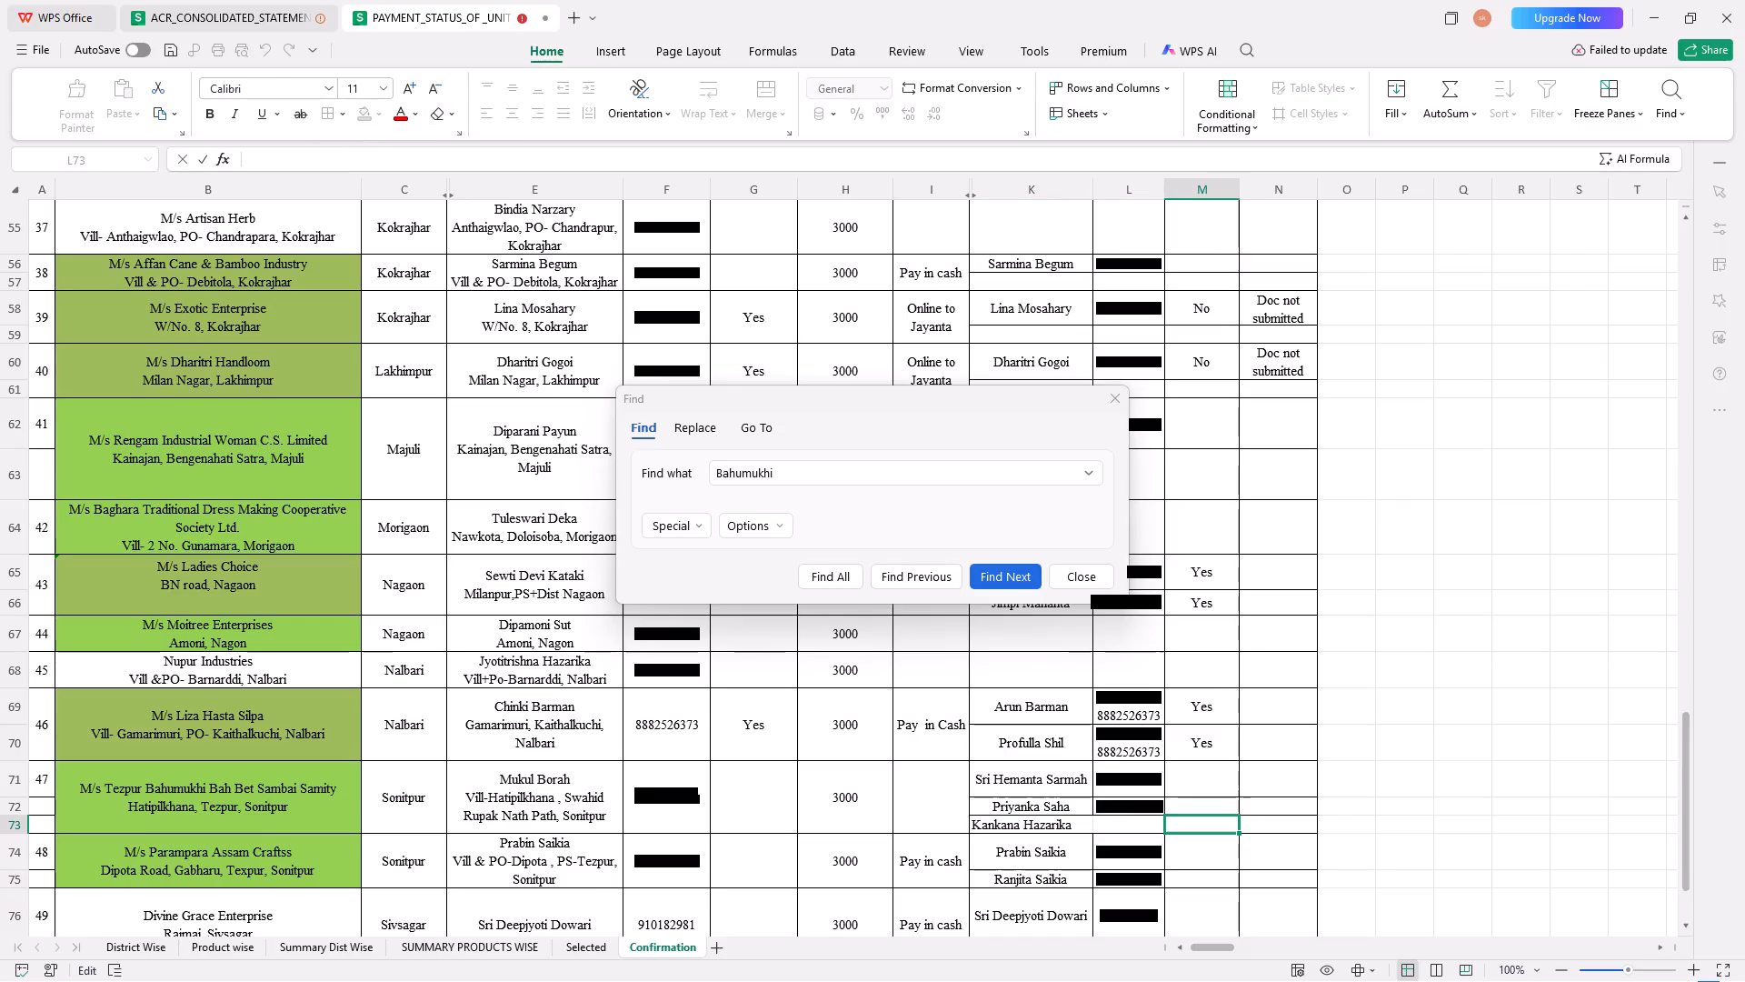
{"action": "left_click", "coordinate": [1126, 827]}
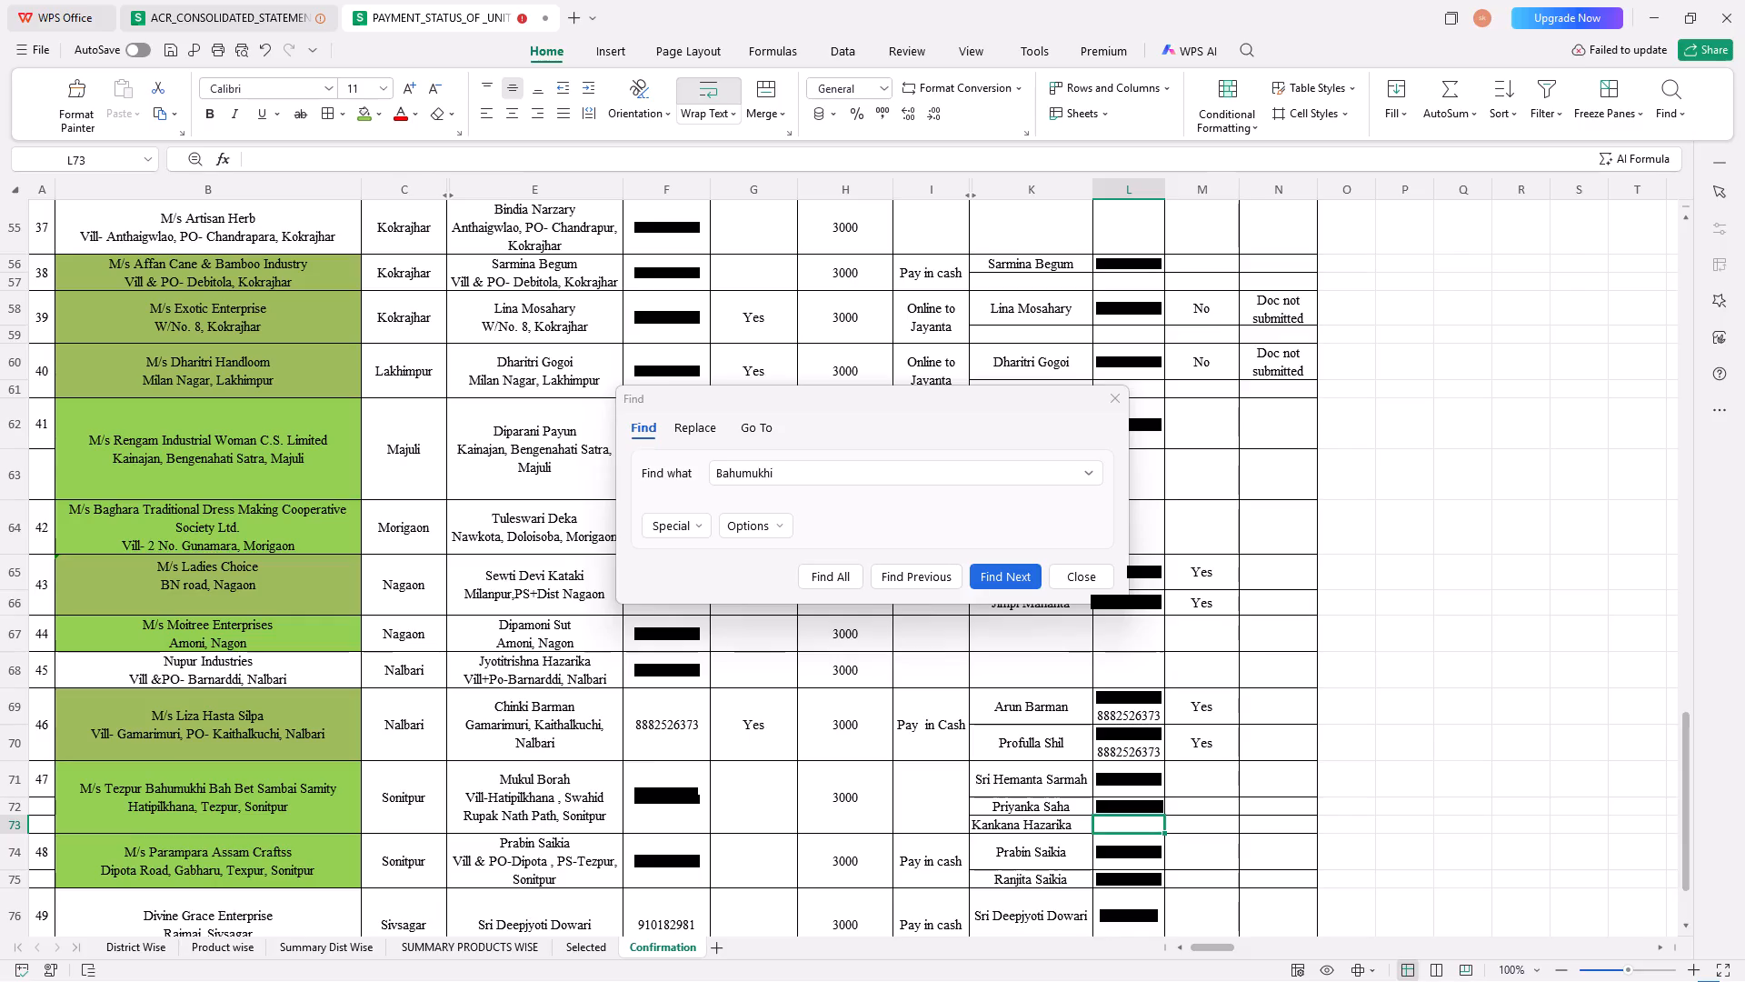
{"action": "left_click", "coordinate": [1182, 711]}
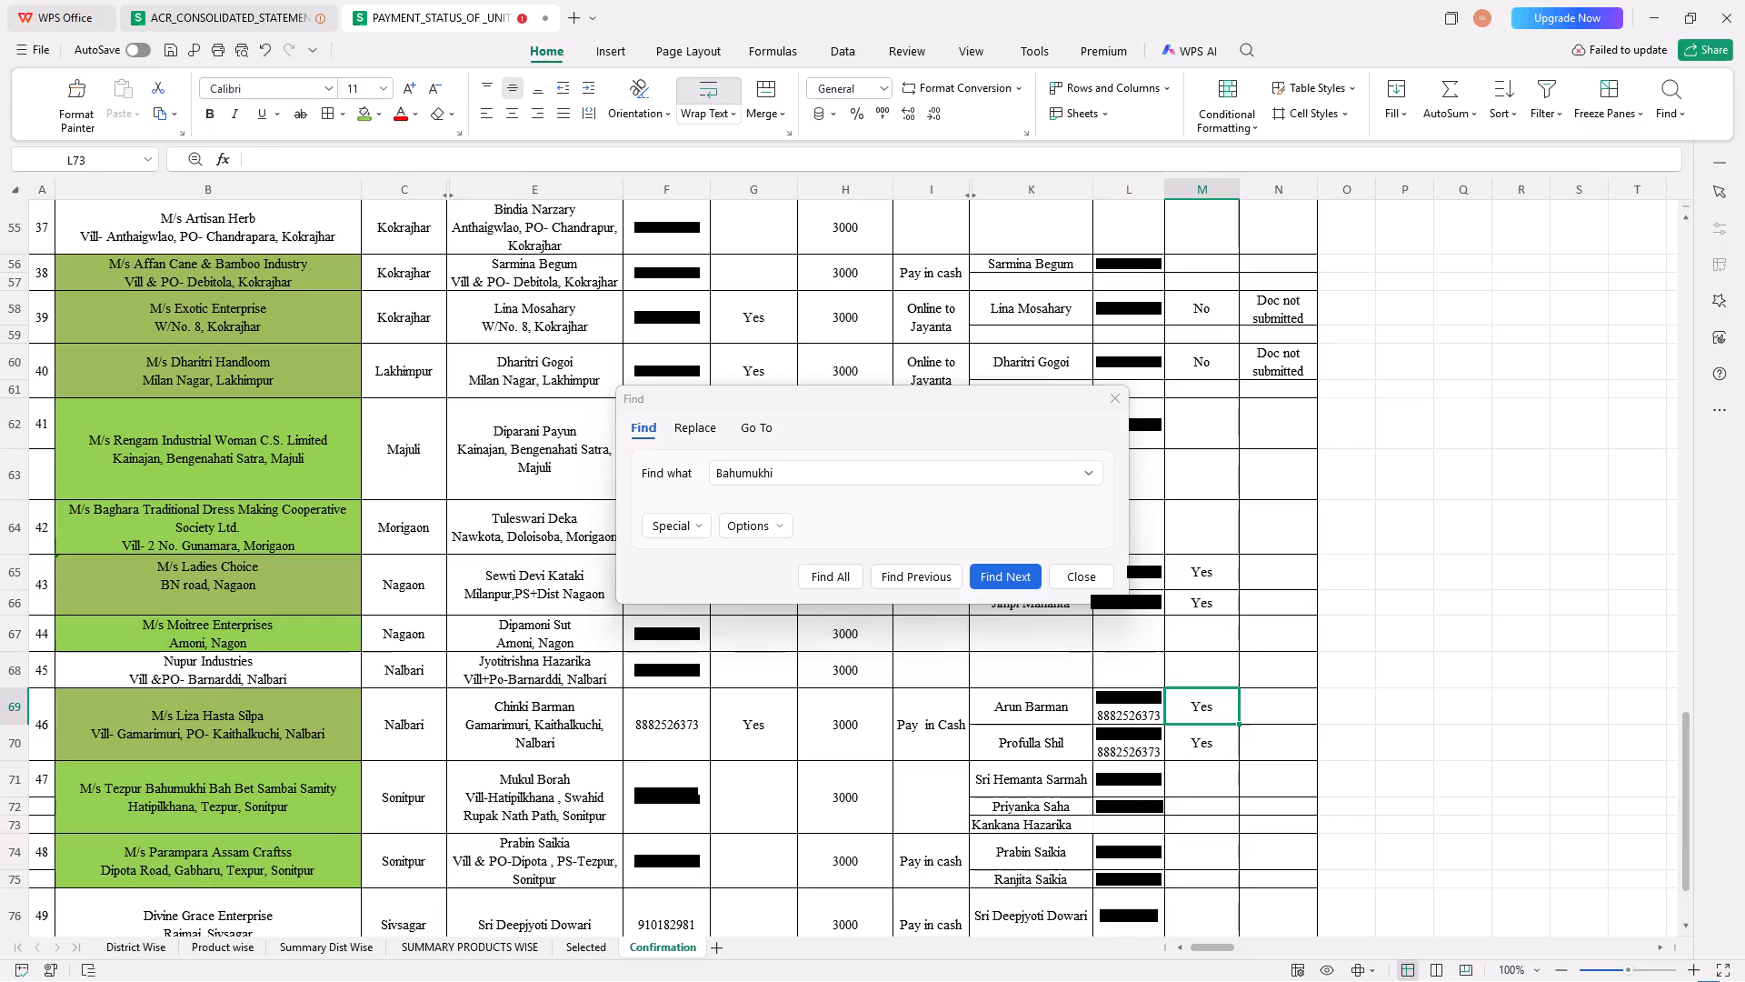
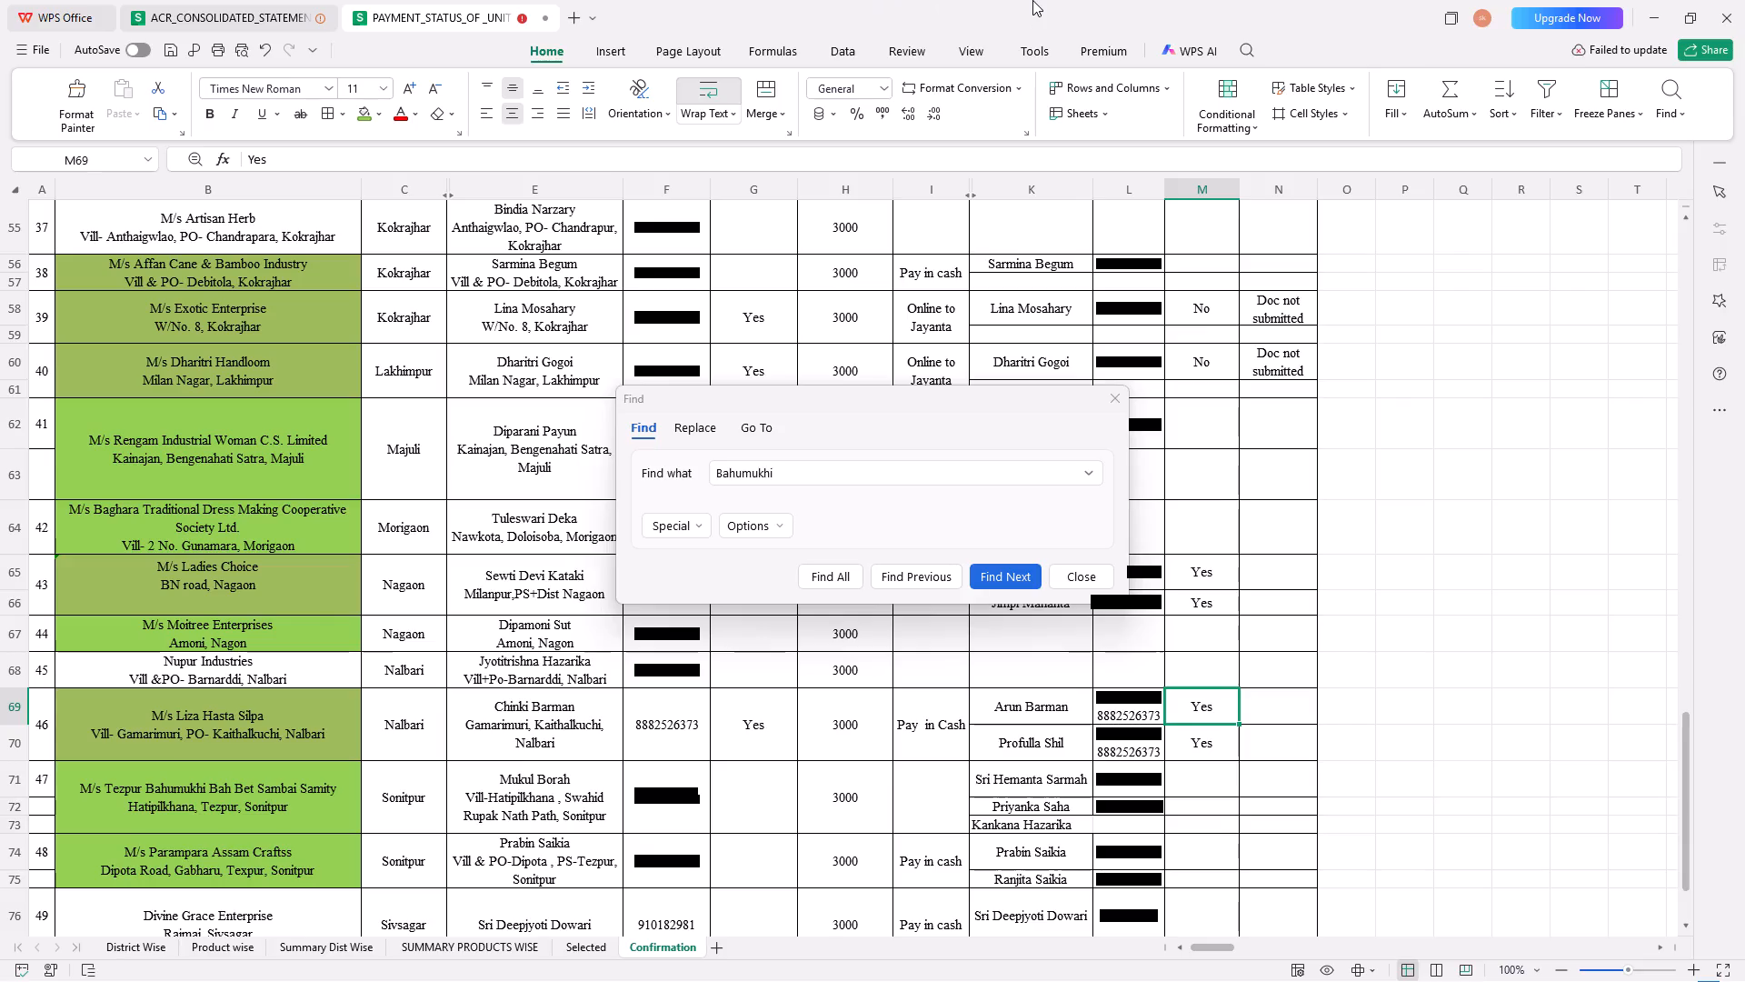
Enter "Online to Jayanta" as the payment mode in I71 for M/s Tezpur Bahumukhi Bah Bet Sambai Samity.
{"action": "left_click_drag", "start_coordinate": [453, 781], "coordinate": [464, 781]}
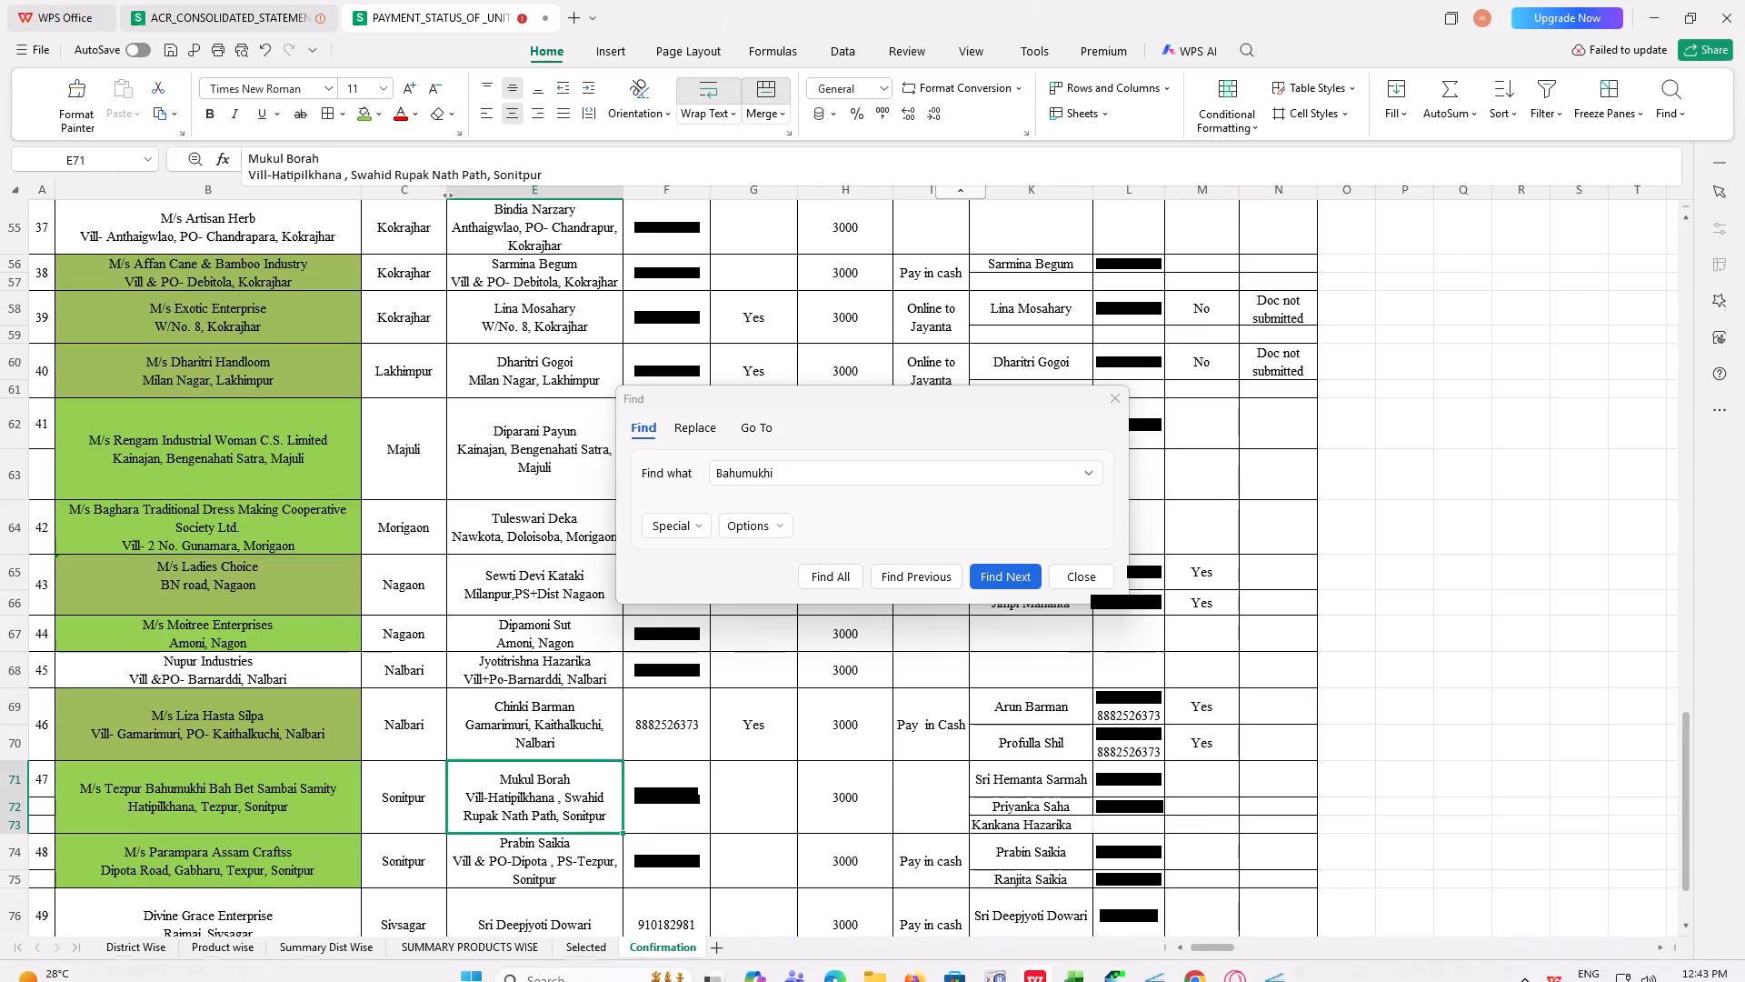
{"action": "left_click", "coordinate": [919, 787]}
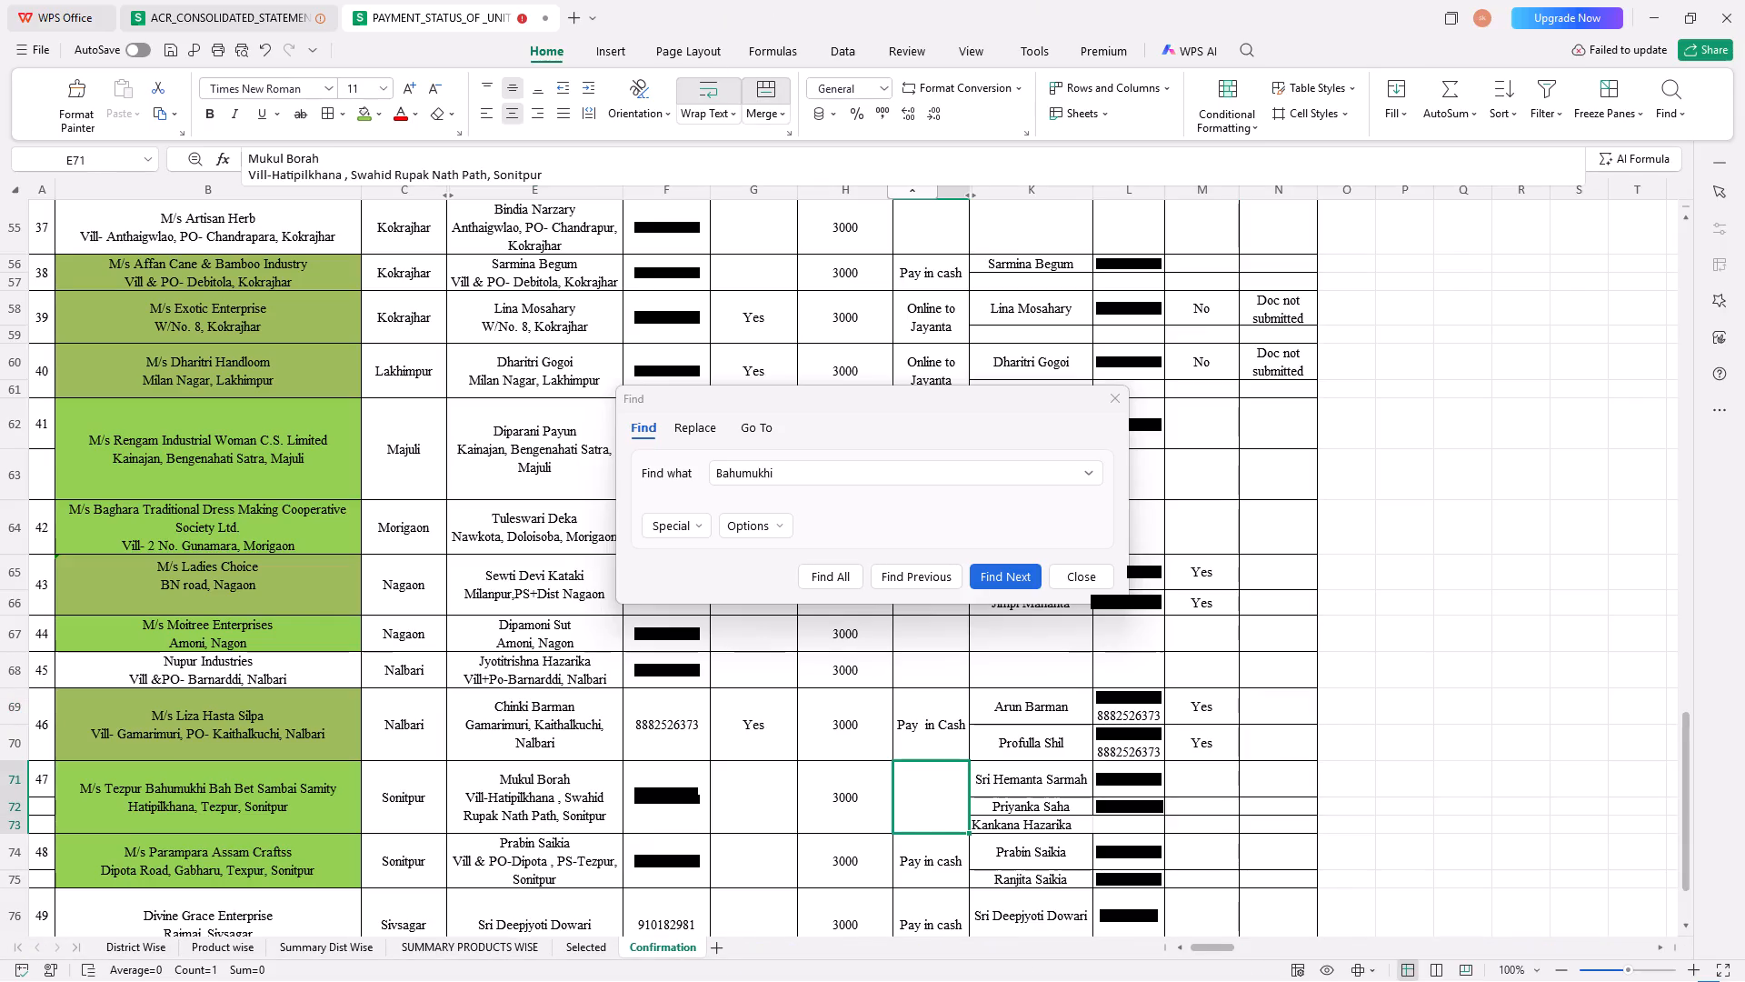
{"action": "type", "text": "On line to Ja"}
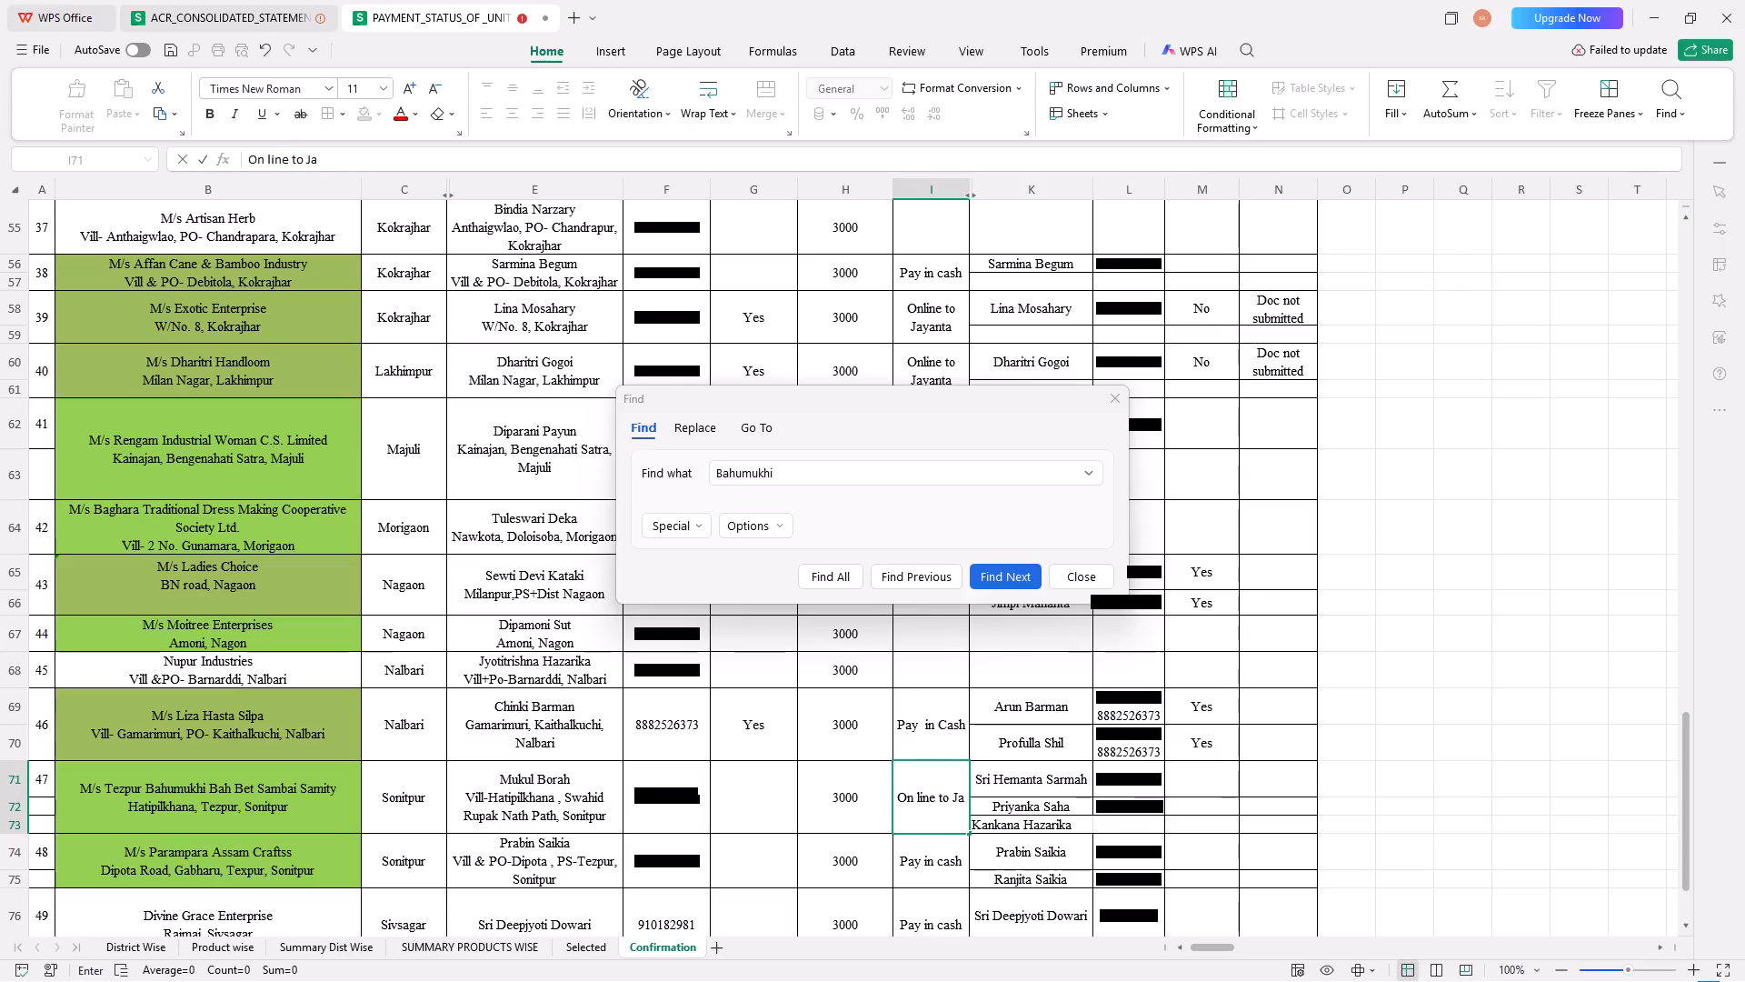
{"action": "key", "text": "BackSpace"}
{"action": "key", "text": "BackSpace"}
{"action": "key", "text": "BackSpace"}
{"action": "key", "text": "BackSpace"}
{"action": "key", "text": "BackSpace"}
{"action": "key", "text": "BackSpace"}
{"action": "key", "text": "BackSpace"}
{"action": "key", "text": "BackSpace"}
{"action": "key", "text": "BackSpace"}
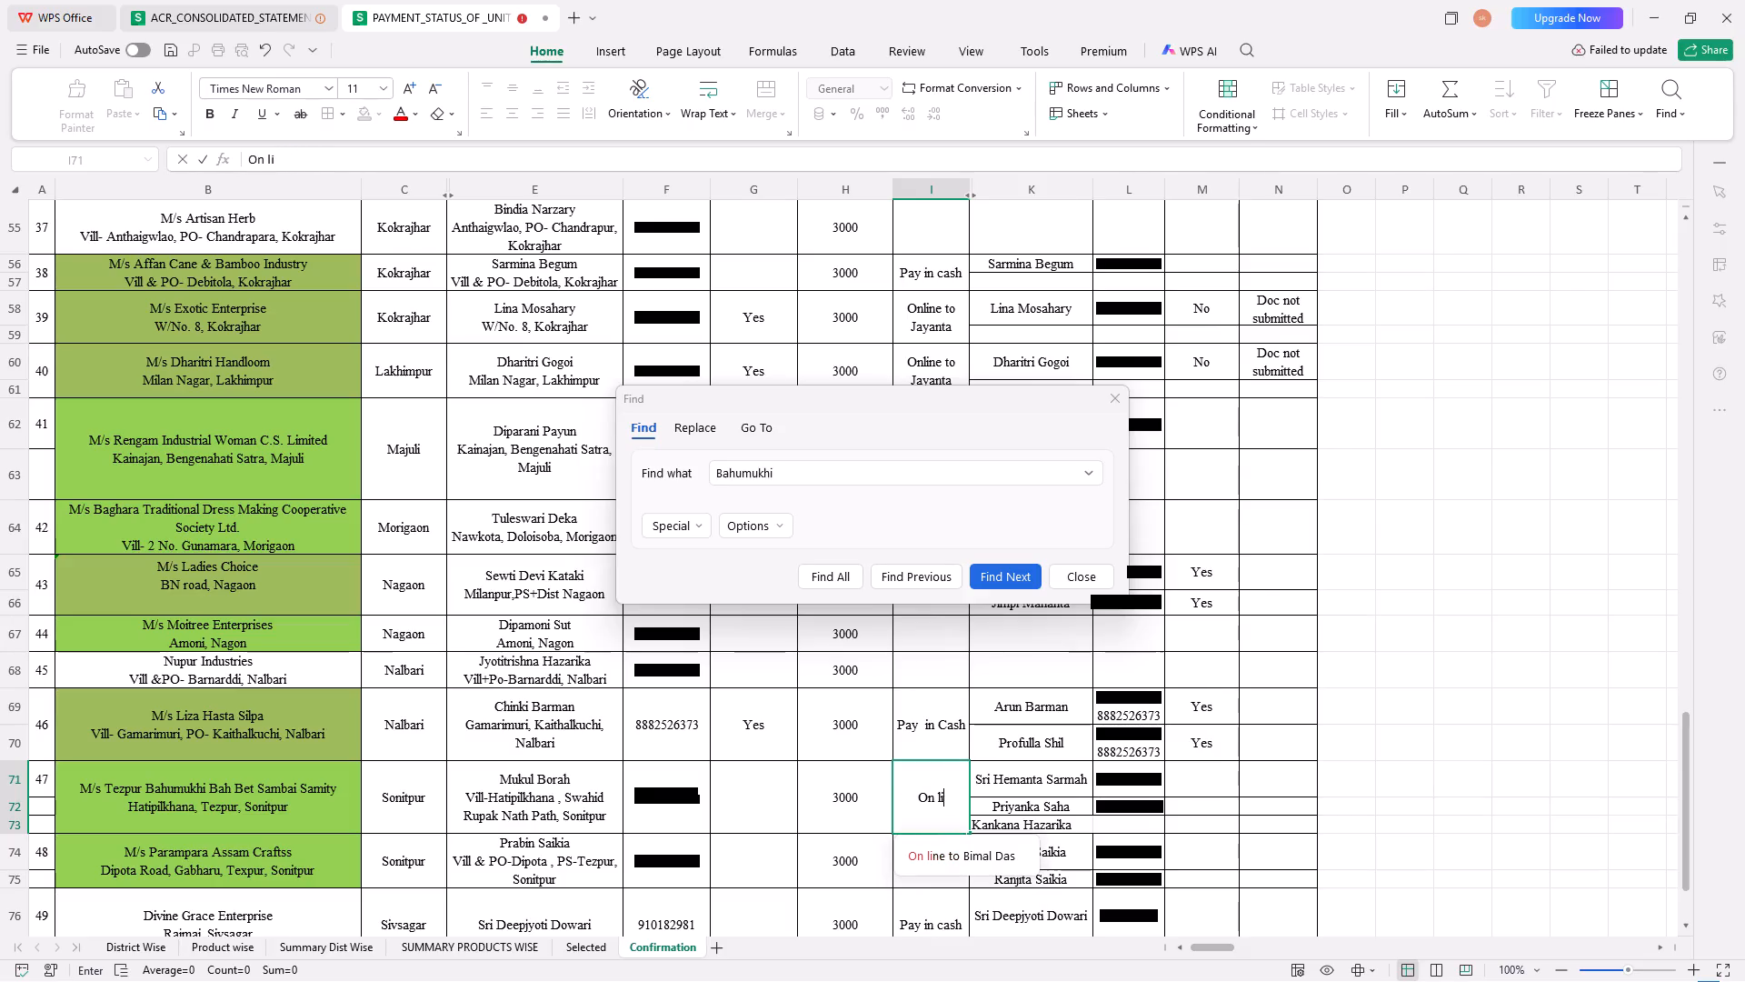
{"action": "key", "text": "BackSpace"}
{"action": "key", "text": "BackSpace"}
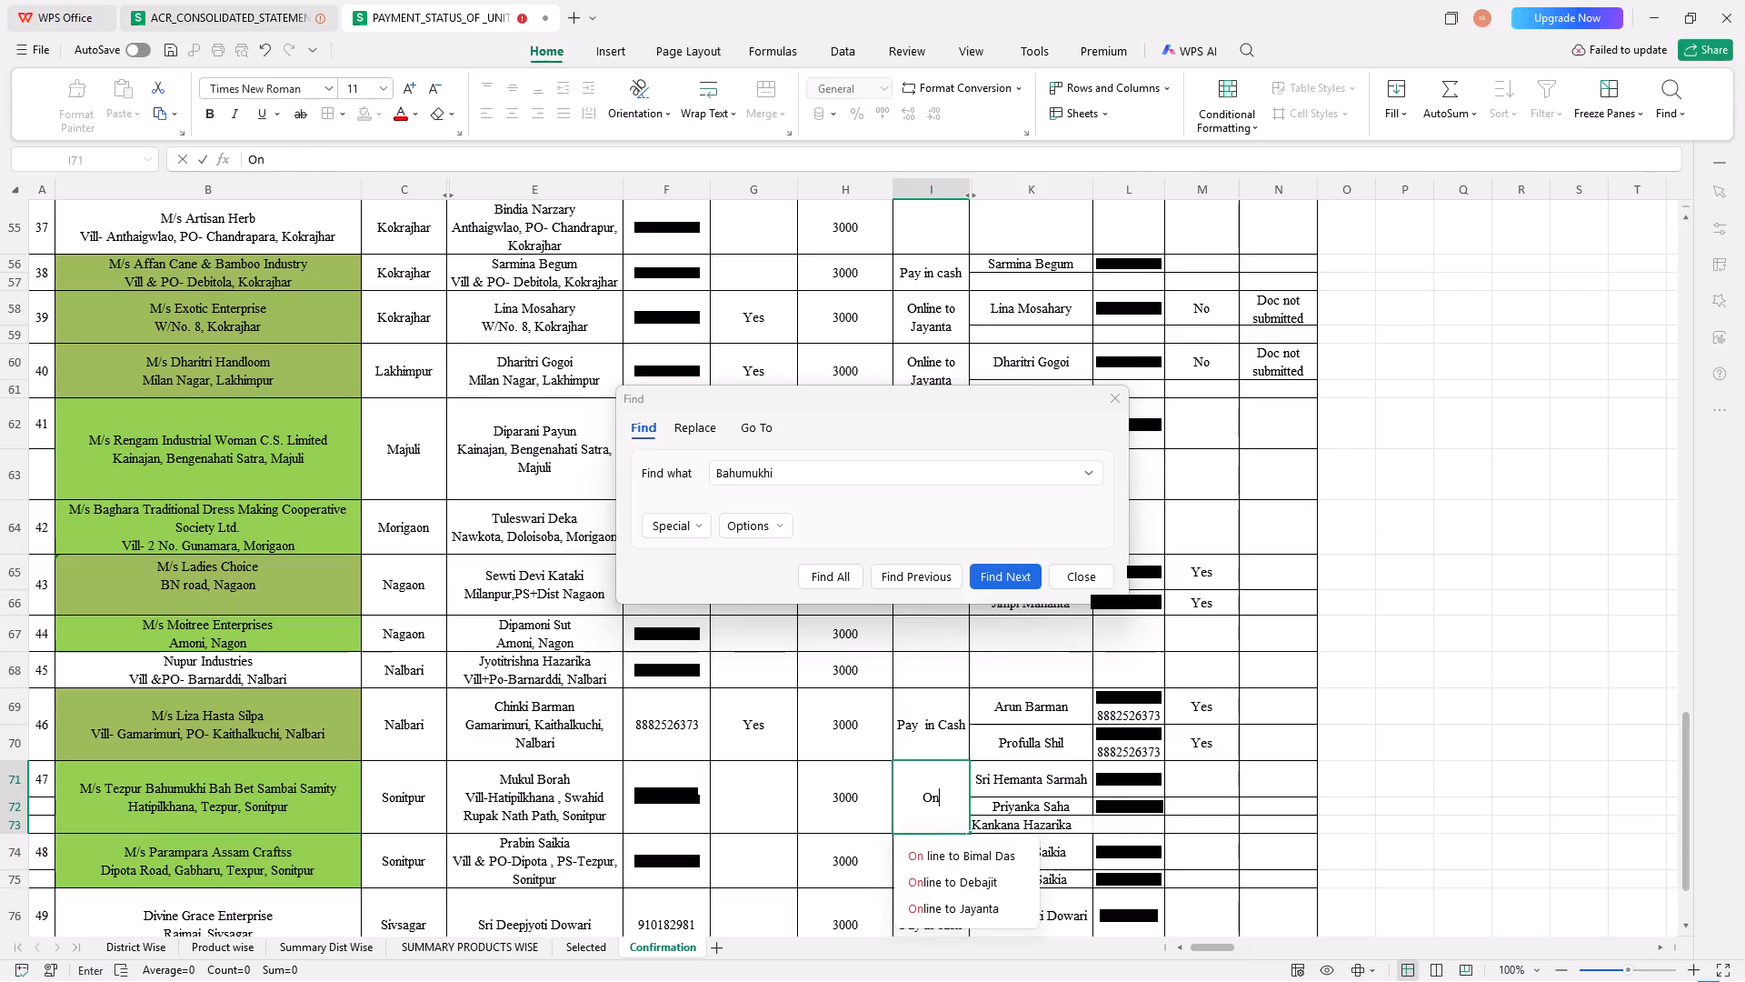
{"action": "key", "text": "Down"}
{"action": "key", "text": "Down"}
{"action": "key", "text": "Down"}
{"action": "key", "text": "Return"}
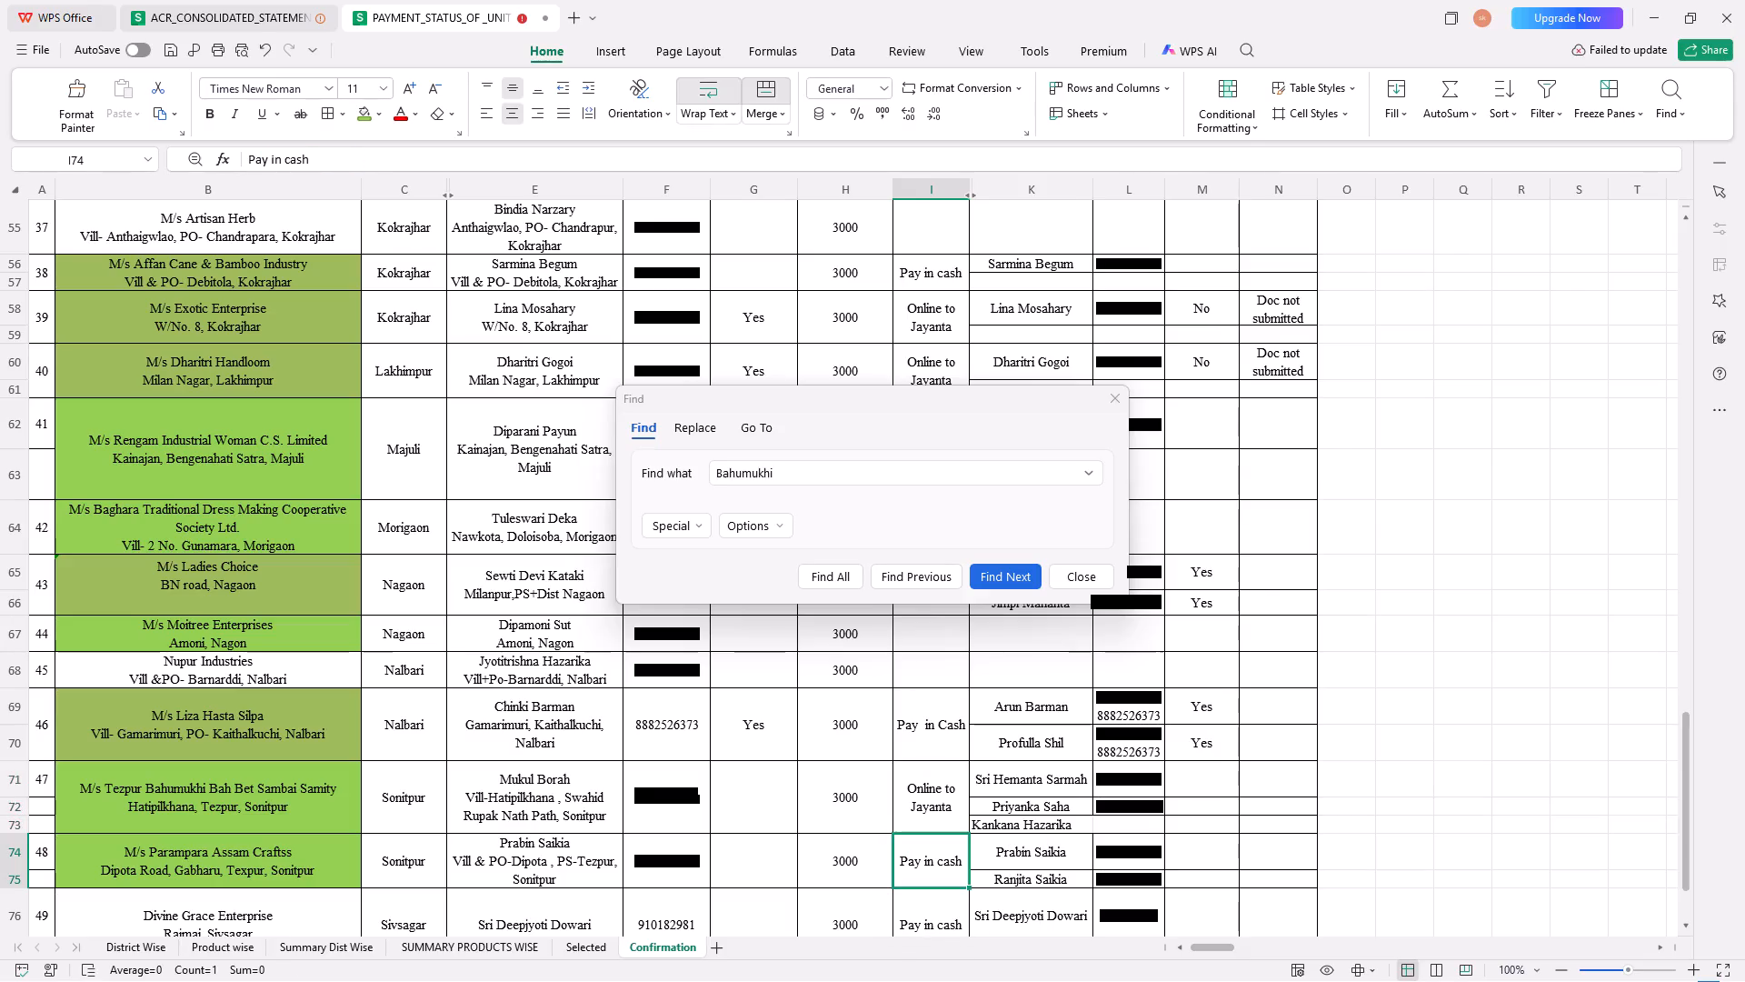
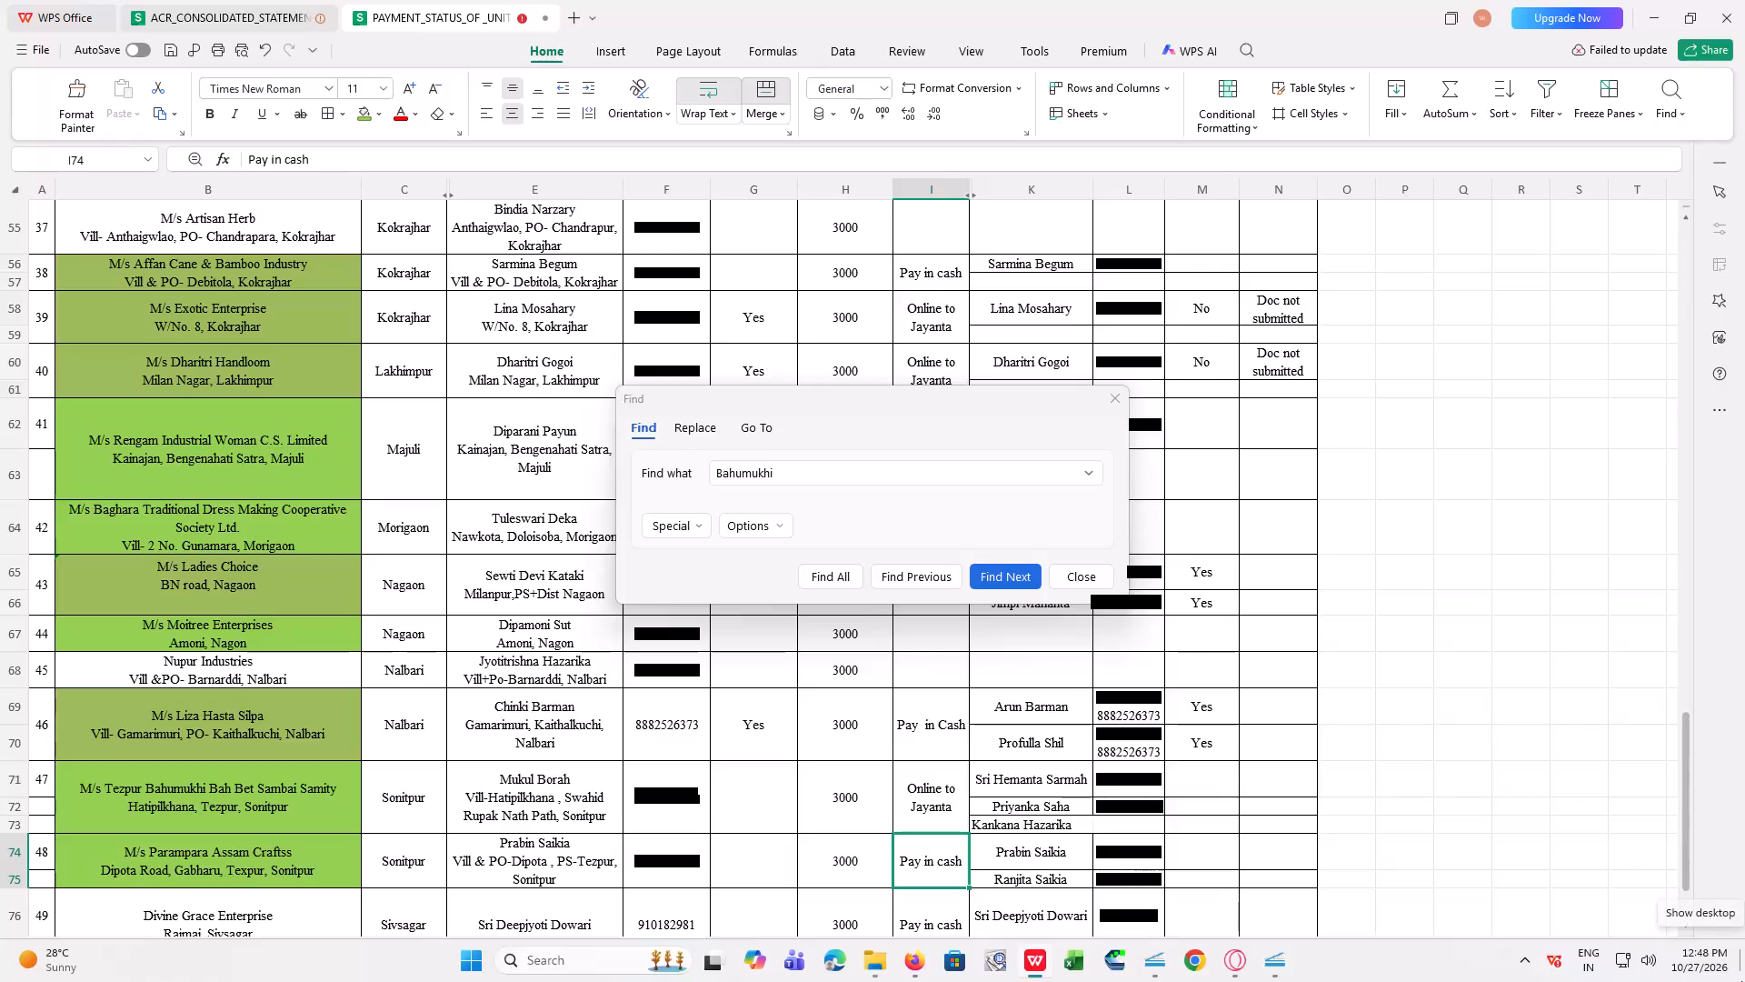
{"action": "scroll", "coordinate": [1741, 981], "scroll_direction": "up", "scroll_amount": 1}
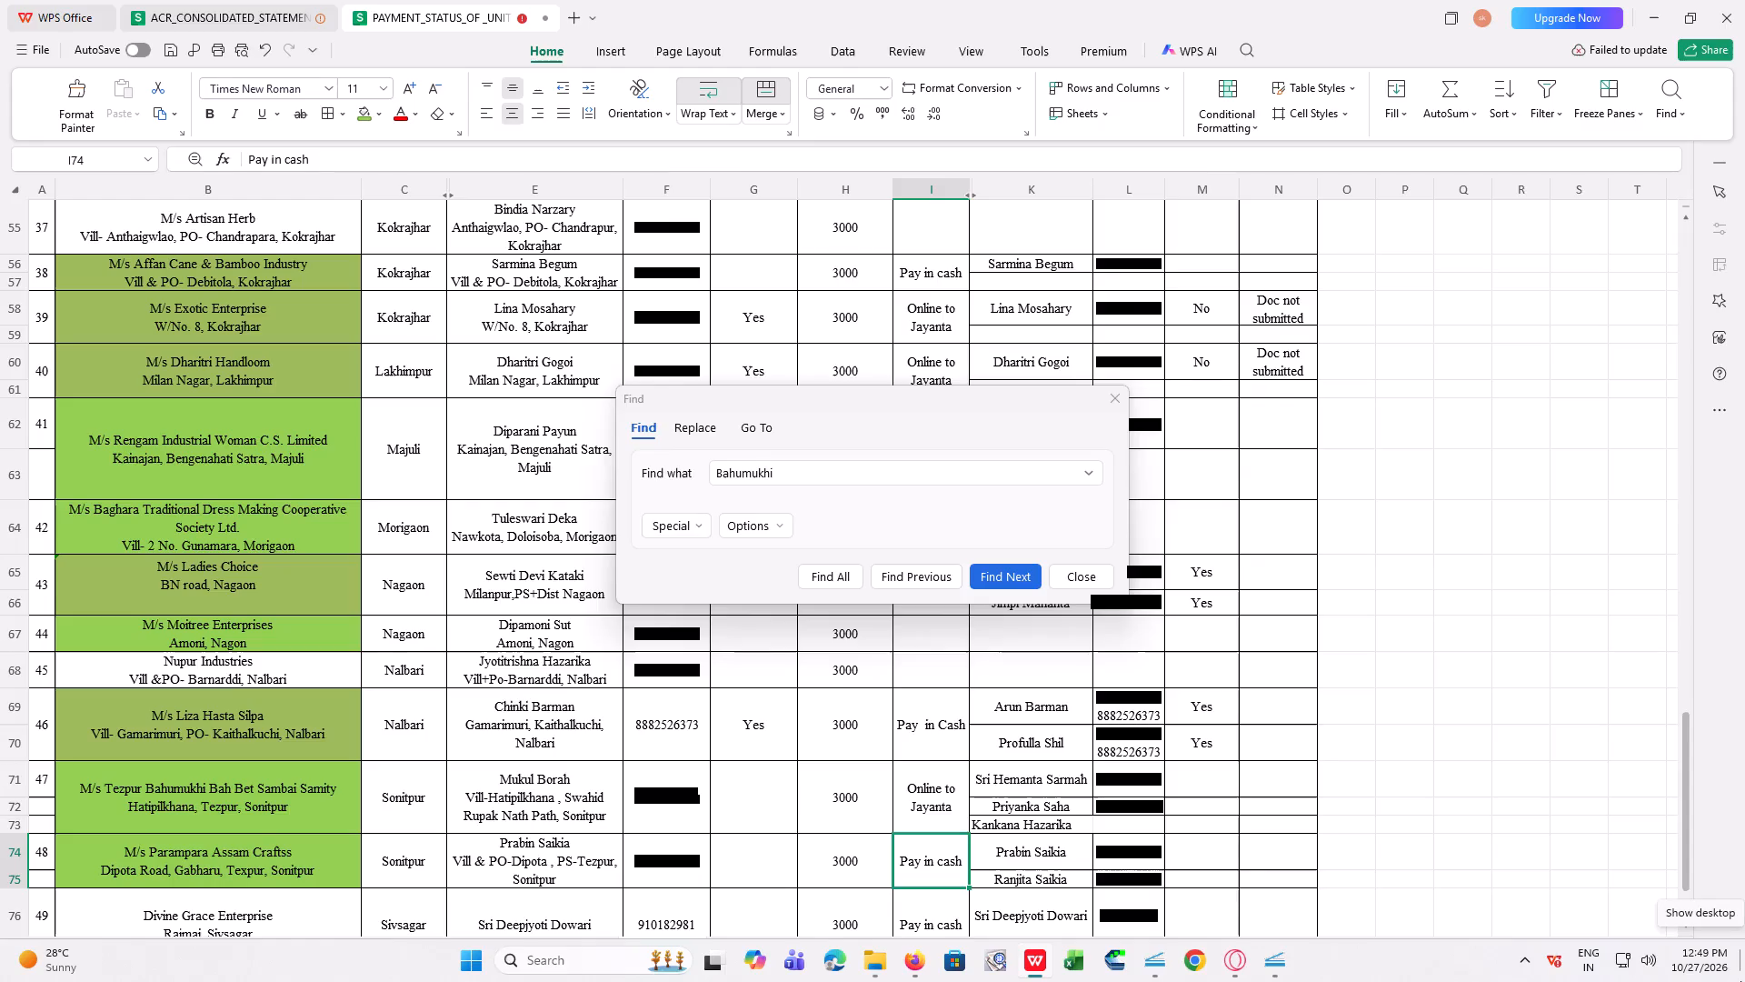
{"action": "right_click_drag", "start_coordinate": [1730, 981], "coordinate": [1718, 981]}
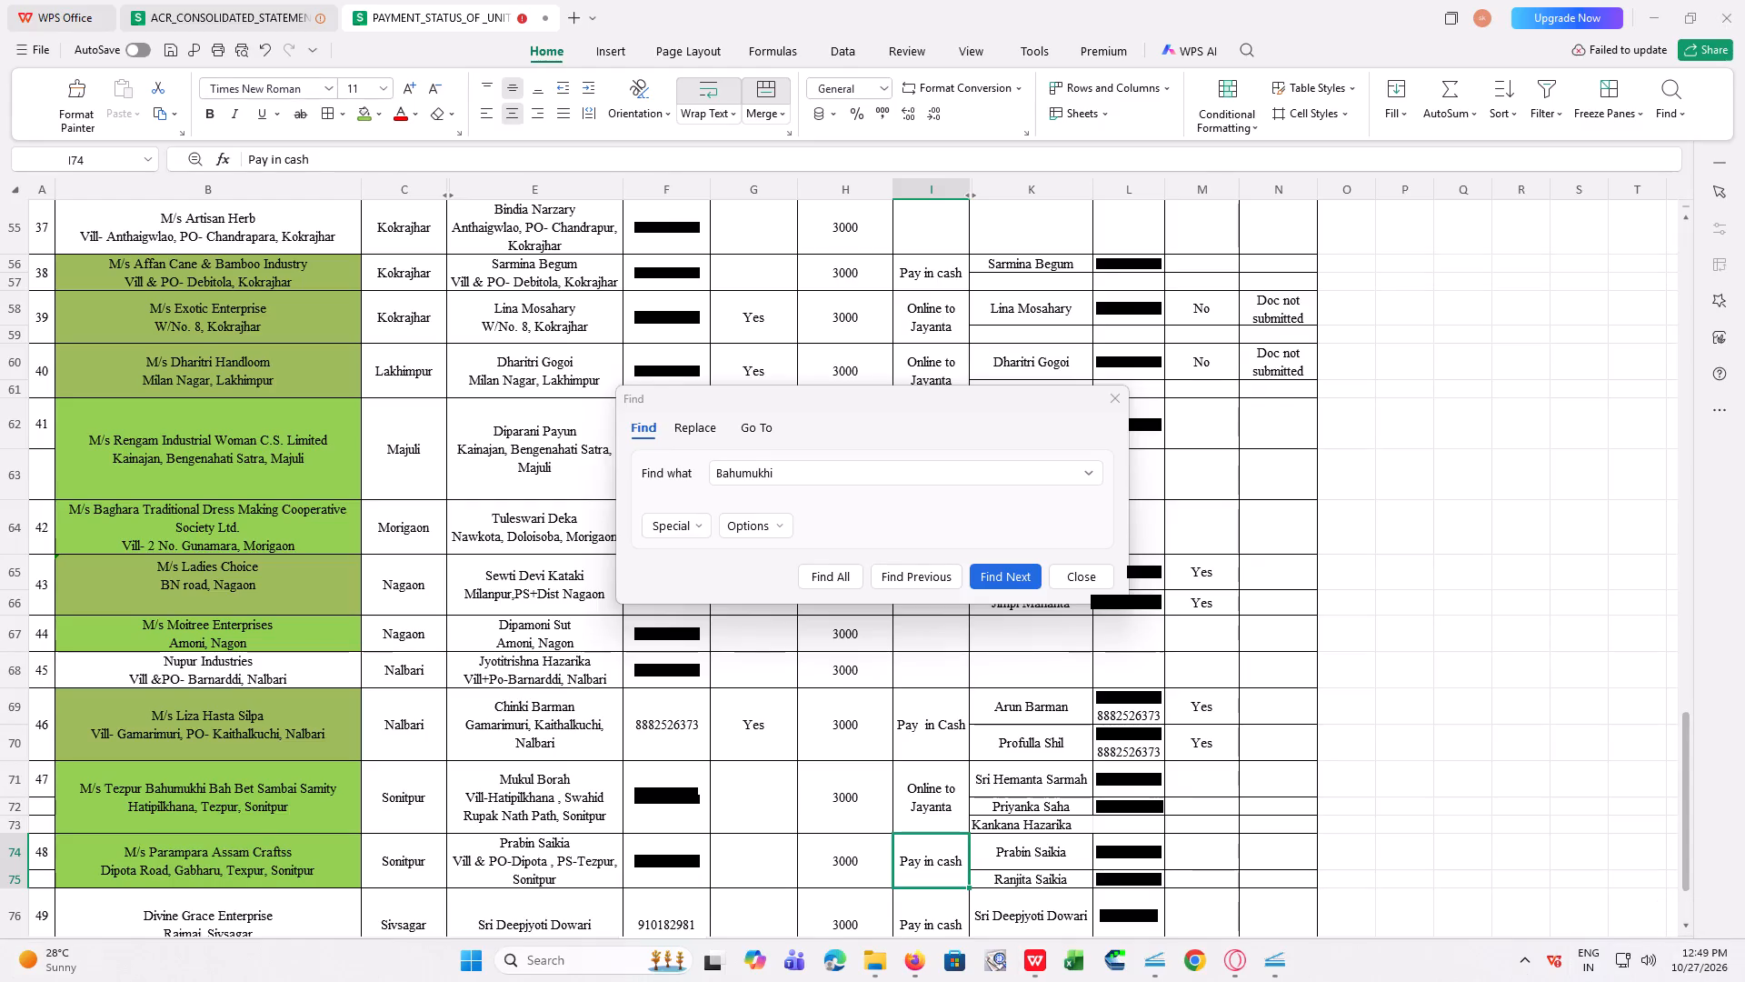
Search the Confirmation sheet for "Monu" and insert a blank row 9 directly below the M/S Monu Factory entry.
{"action": "left_click", "coordinate": [1080, 576]}
{"action": "scroll", "coordinate": [362, 688], "scroll_direction": "up", "scroll_amount": 1}
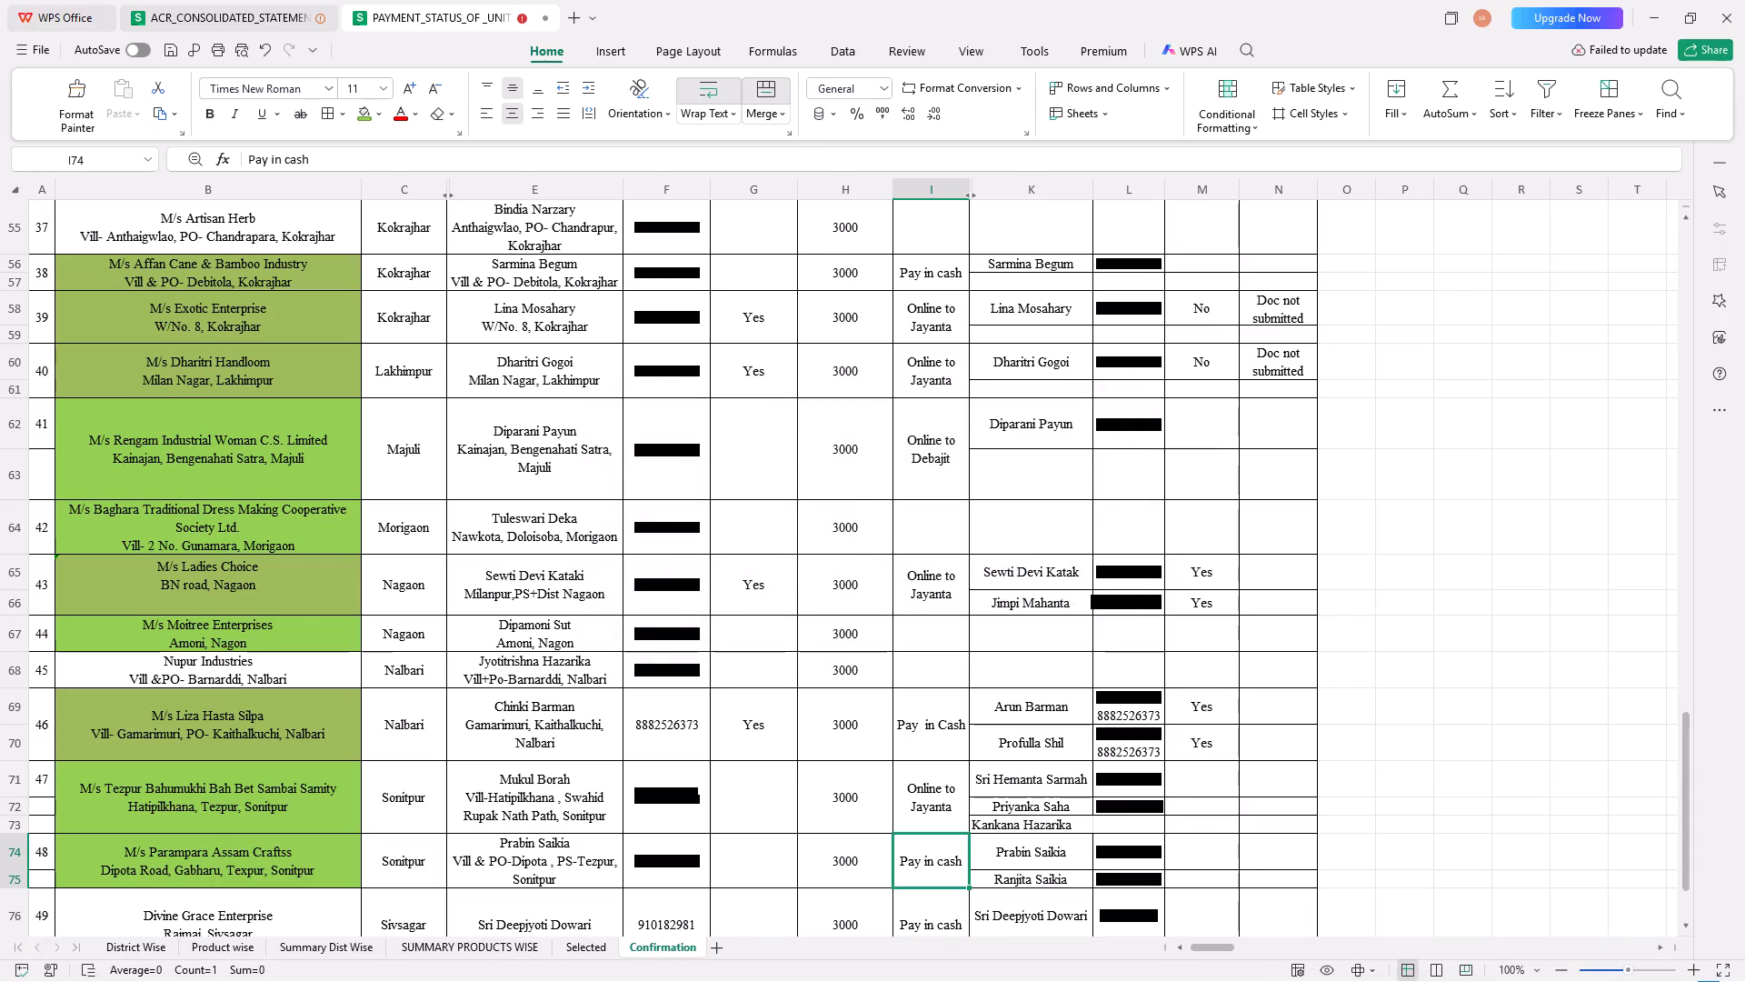
{"action": "scroll", "coordinate": [362, 688], "scroll_direction": "up", "scroll_amount": 2}
{"action": "scroll", "coordinate": [35, 274], "scroll_direction": "up", "scroll_amount": 14}
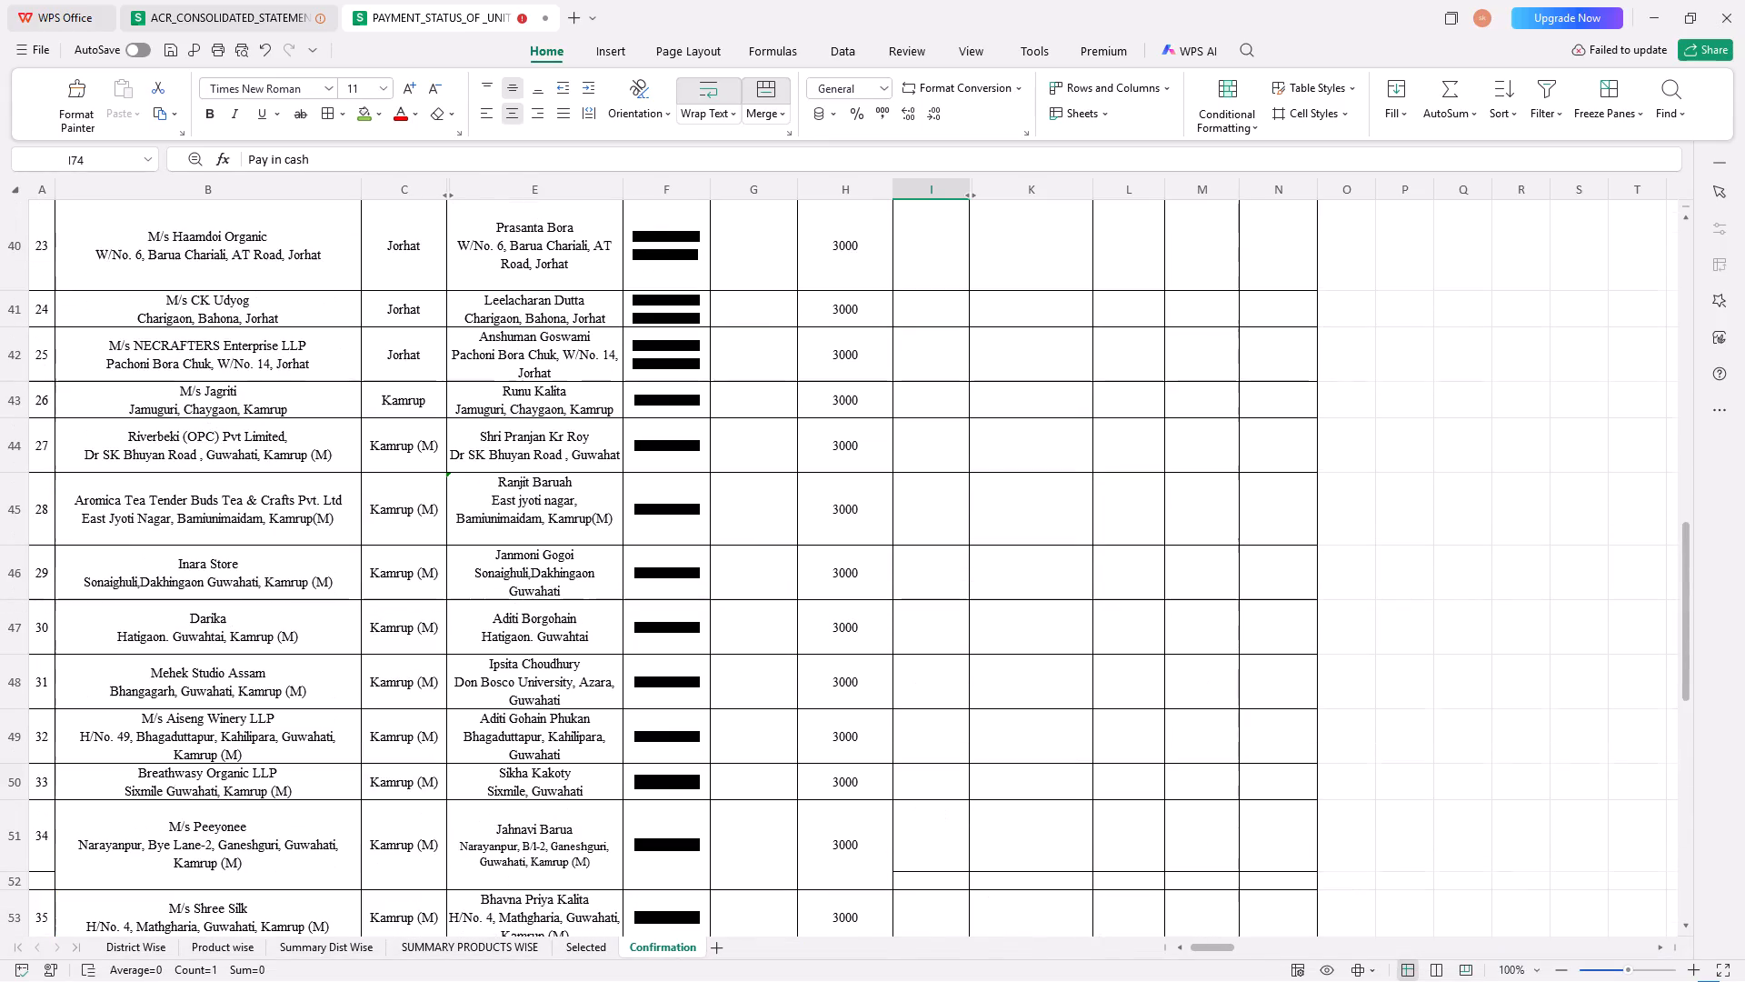
{"action": "scroll", "coordinate": [161, 309], "scroll_direction": "up", "scroll_amount": 3}
{"action": "scroll", "coordinate": [179, 356], "scroll_direction": "up", "scroll_amount": 18}
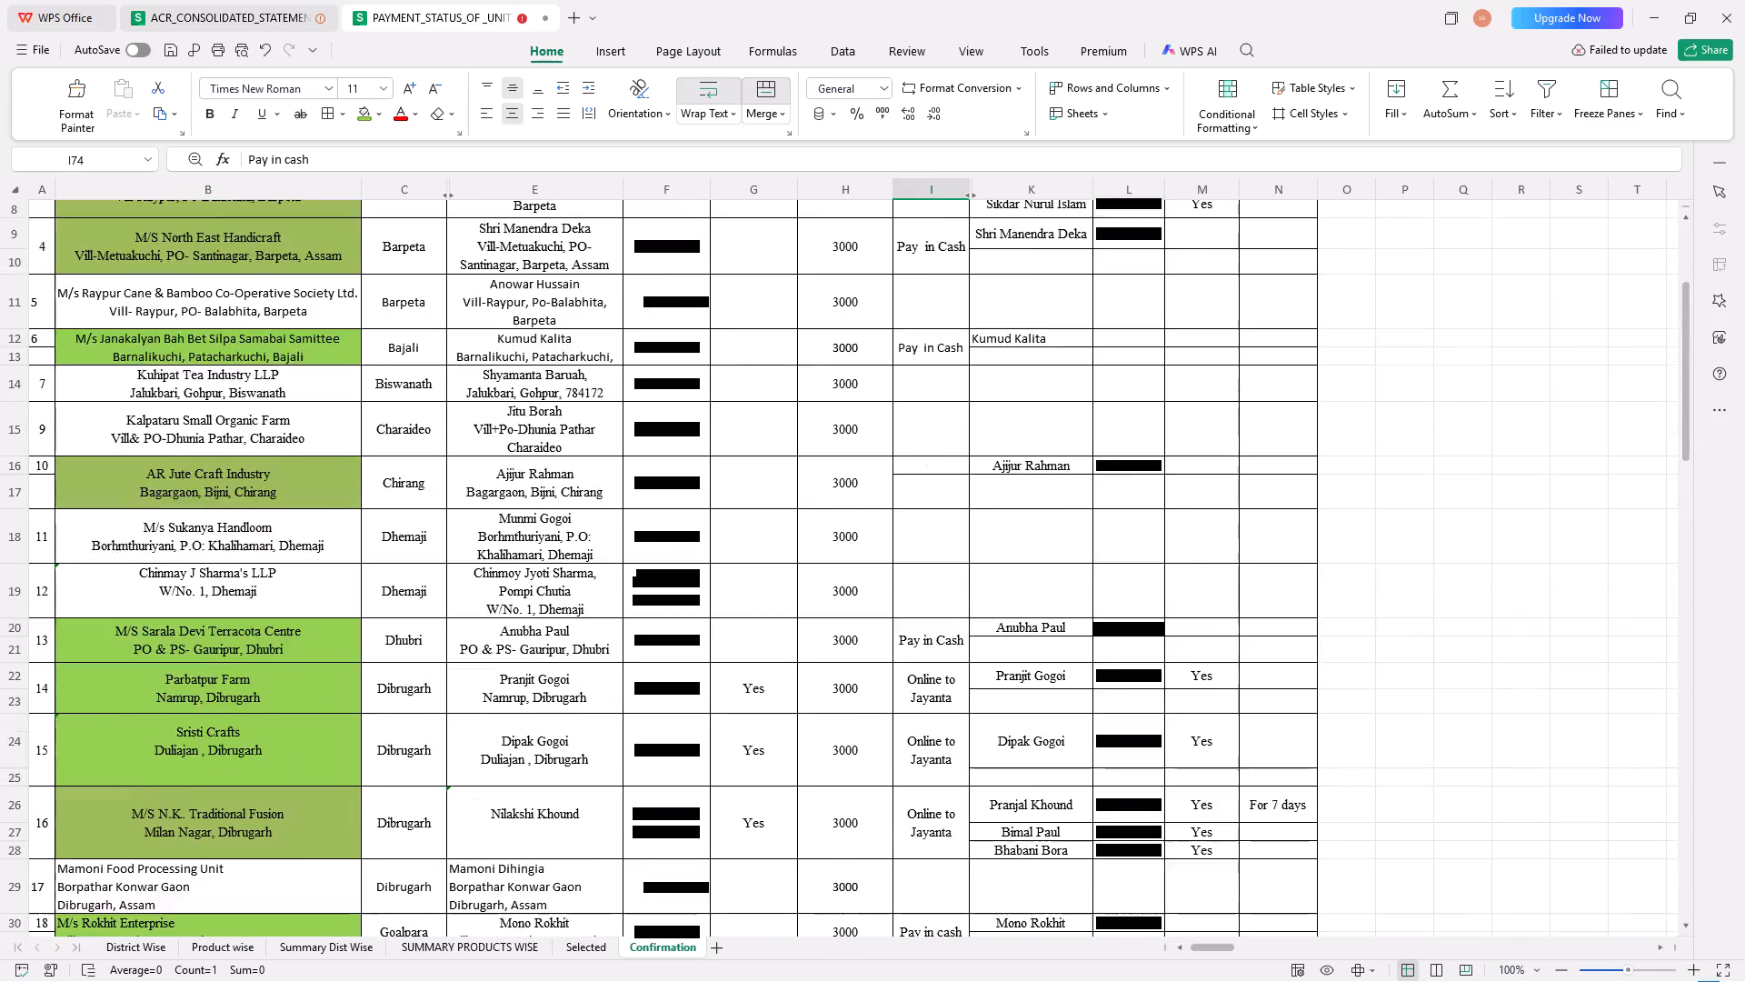
{"action": "scroll", "coordinate": [311, 415], "scroll_direction": "up", "scroll_amount": 10}
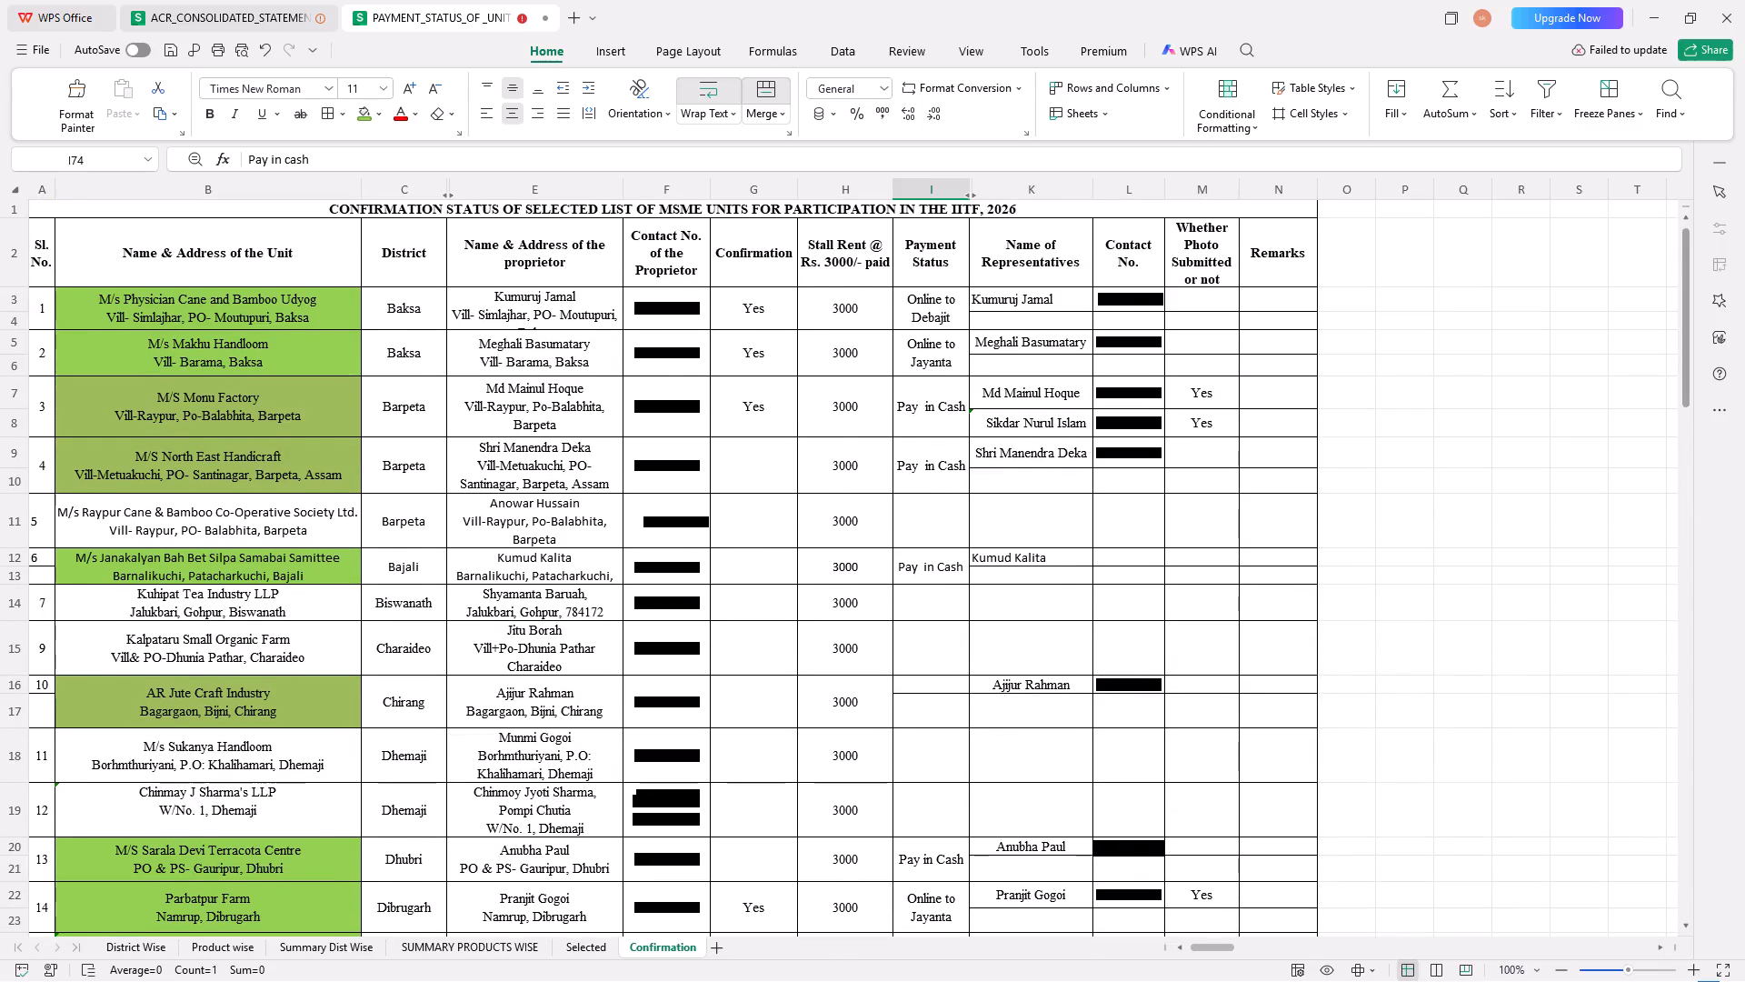
{"action": "key", "text": "ctrl+f"}
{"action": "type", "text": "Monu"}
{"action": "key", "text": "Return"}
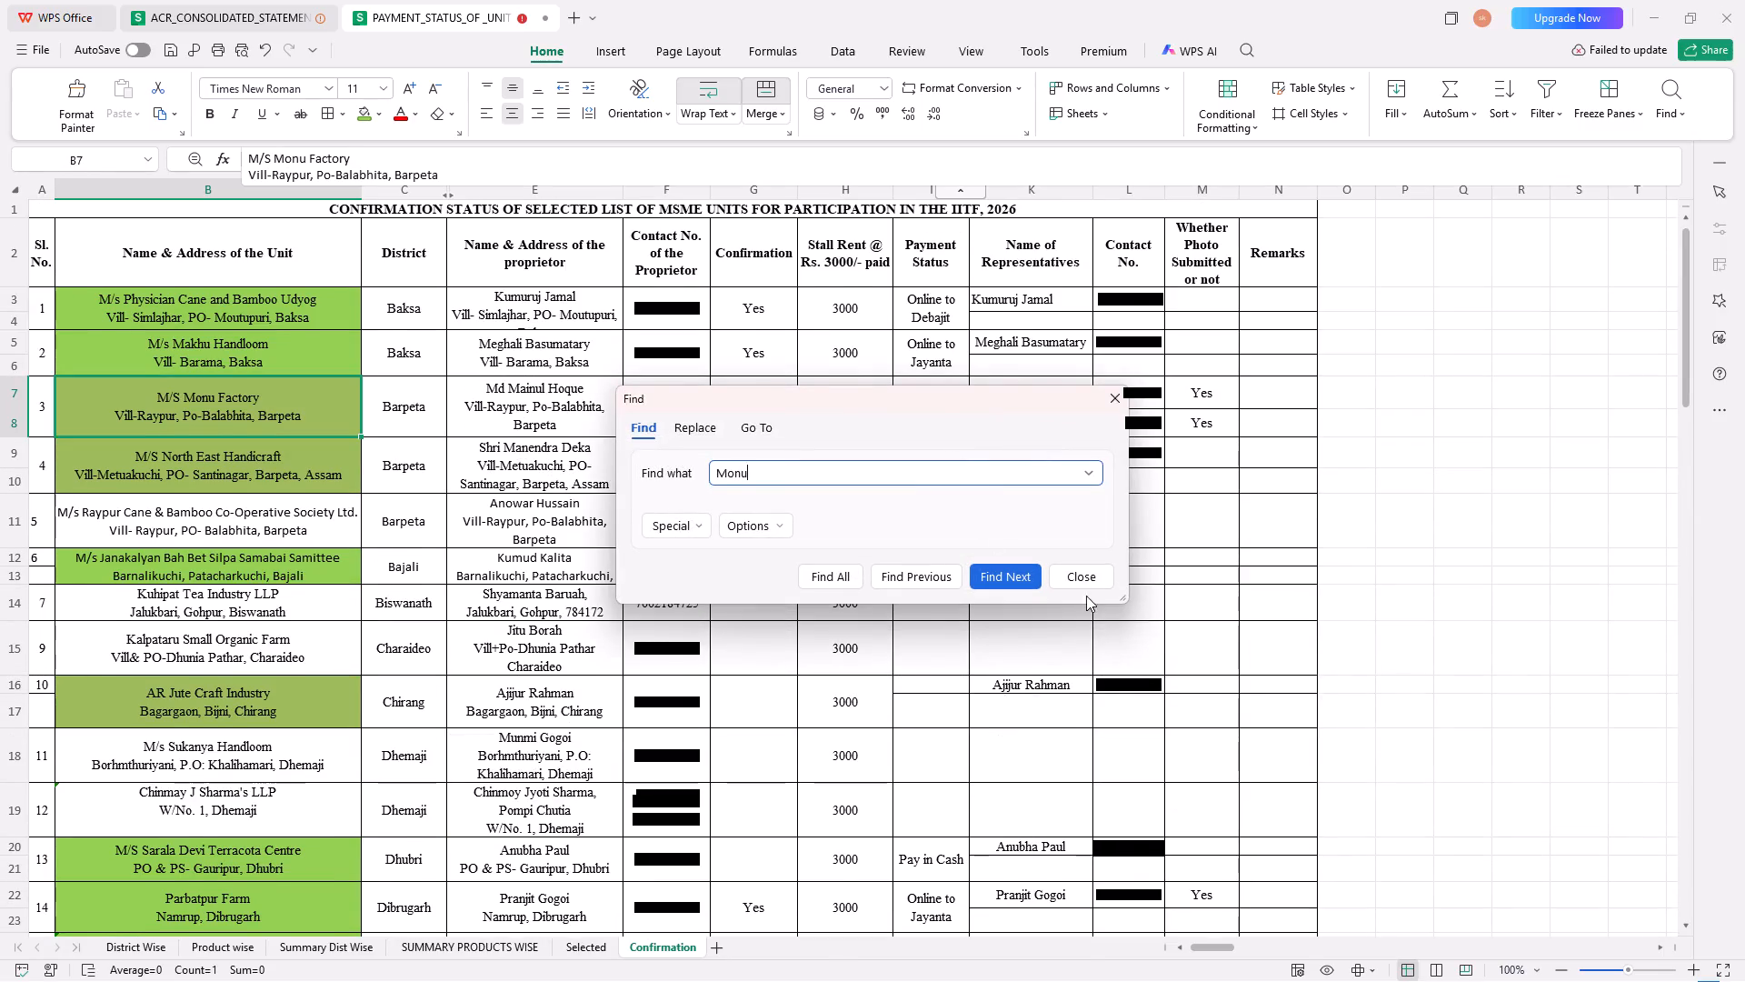
{"action": "left_click", "coordinate": [1097, 576]}
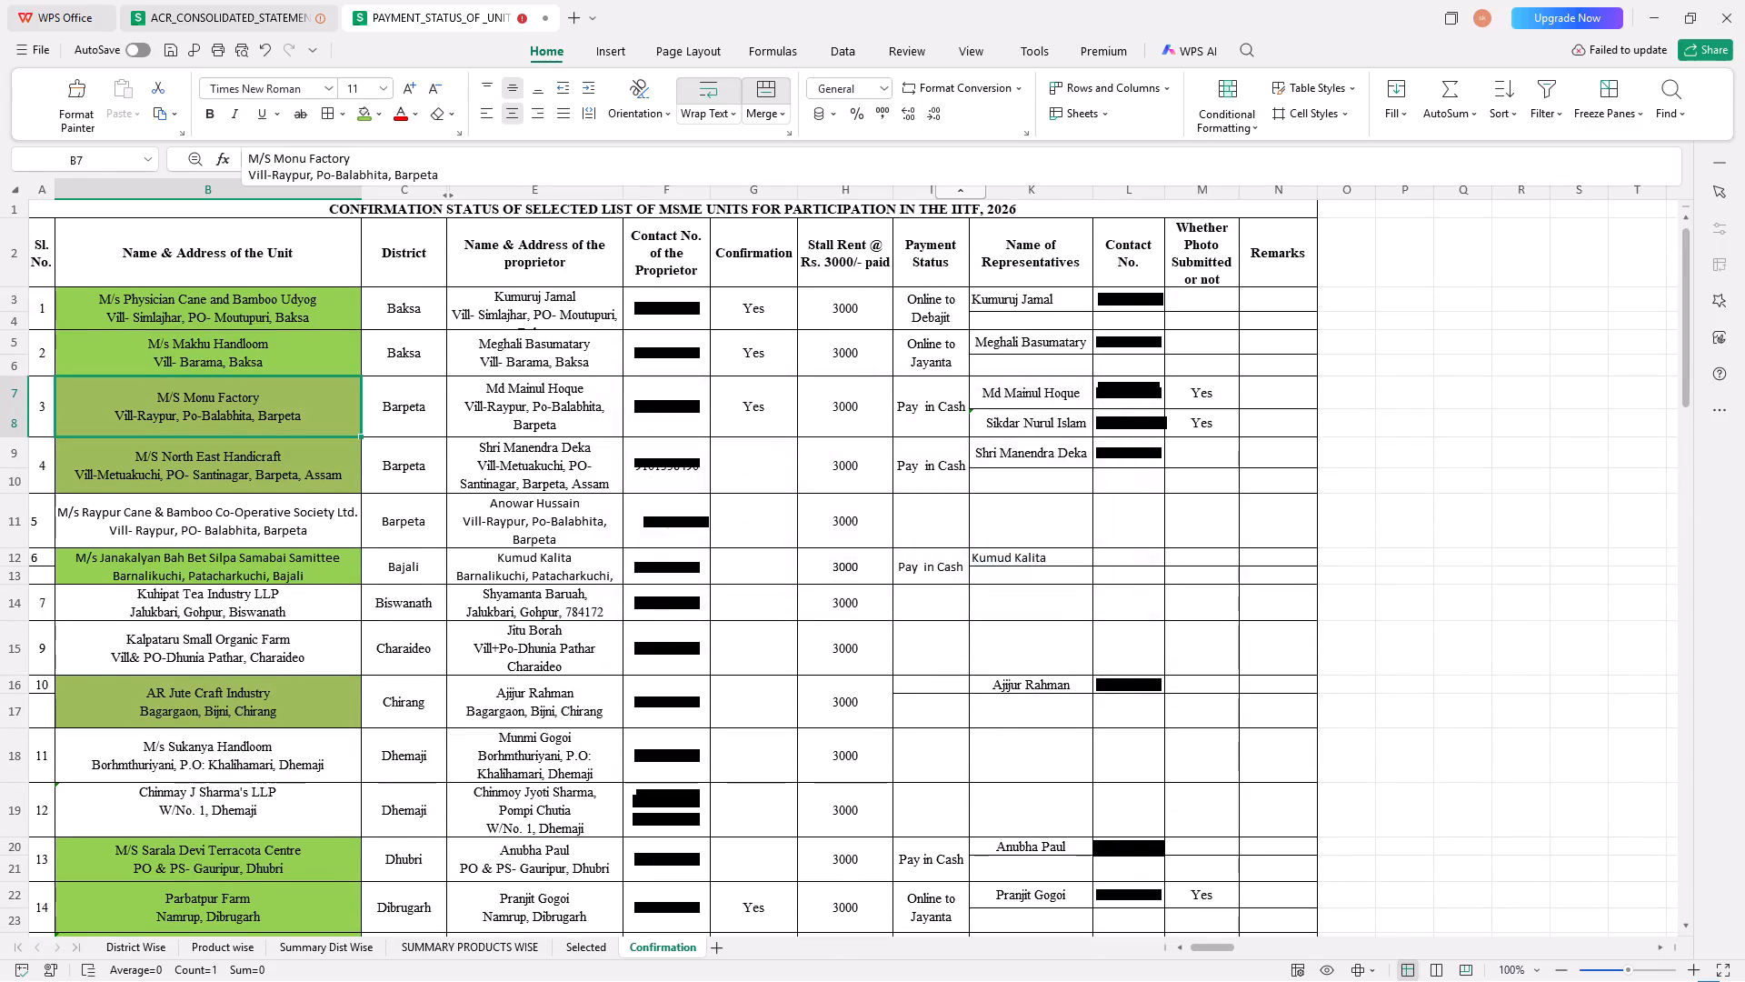
{"action": "left_click", "coordinate": [564, 416]}
{"action": "left_click", "coordinate": [1036, 421]}
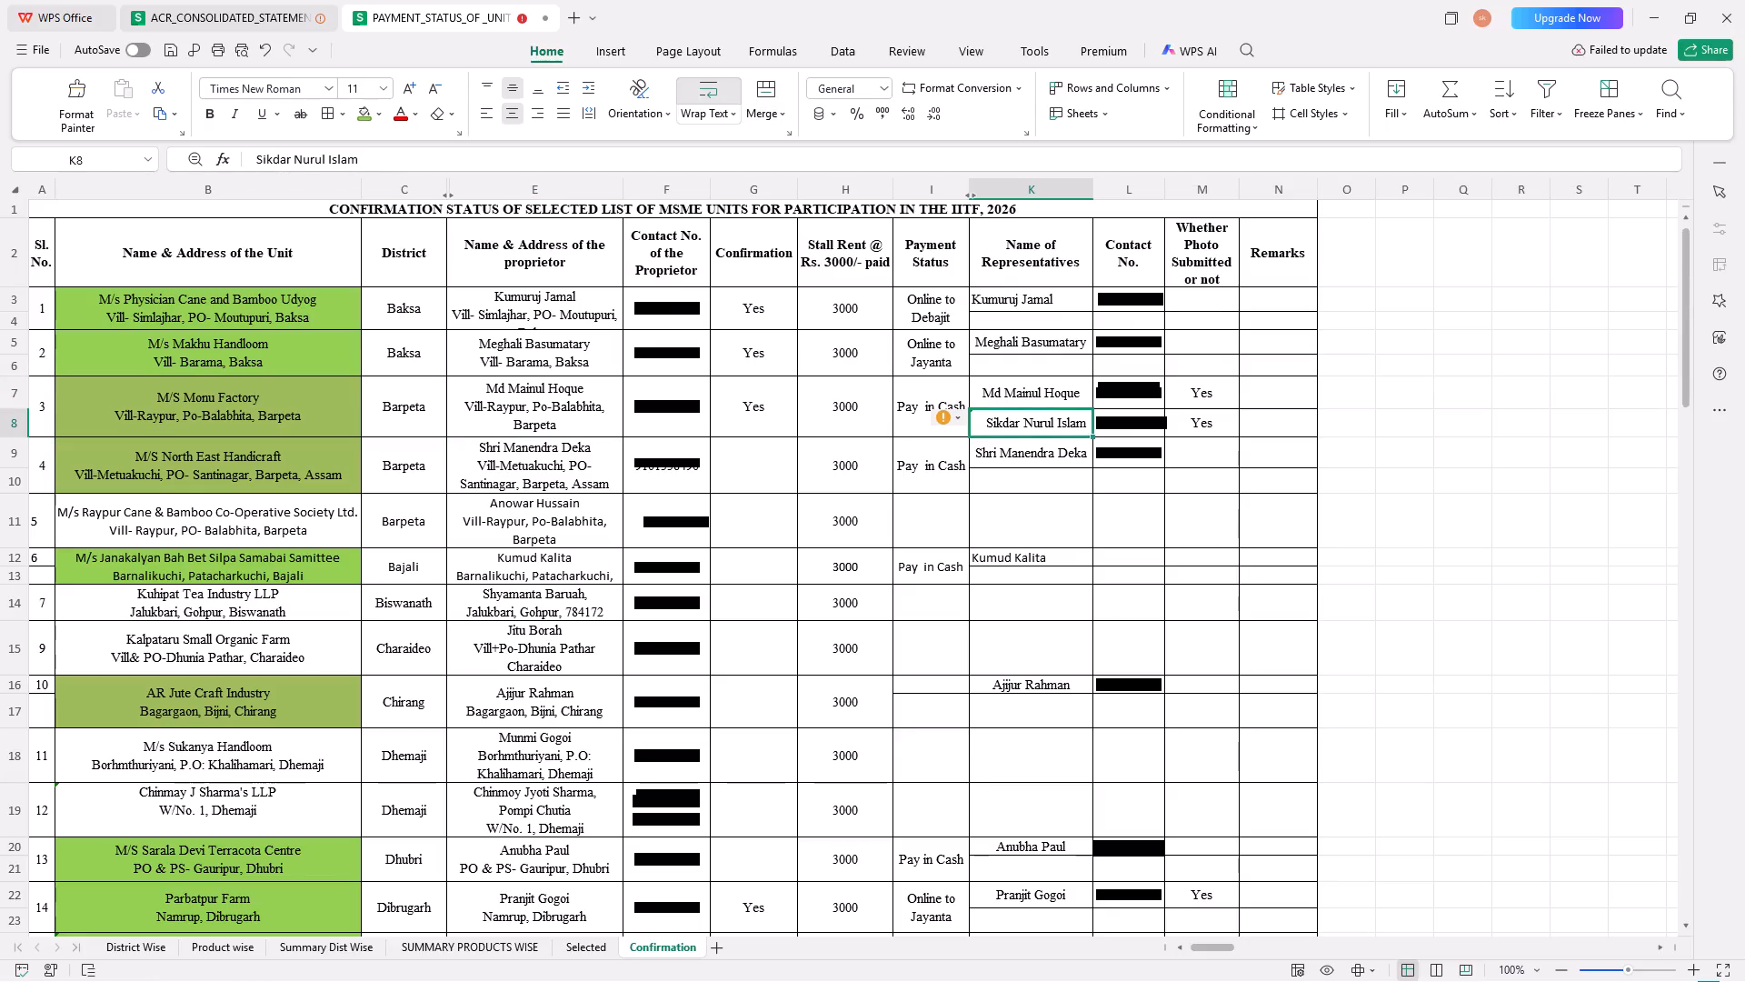
{"action": "left_click", "coordinate": [19, 451]}
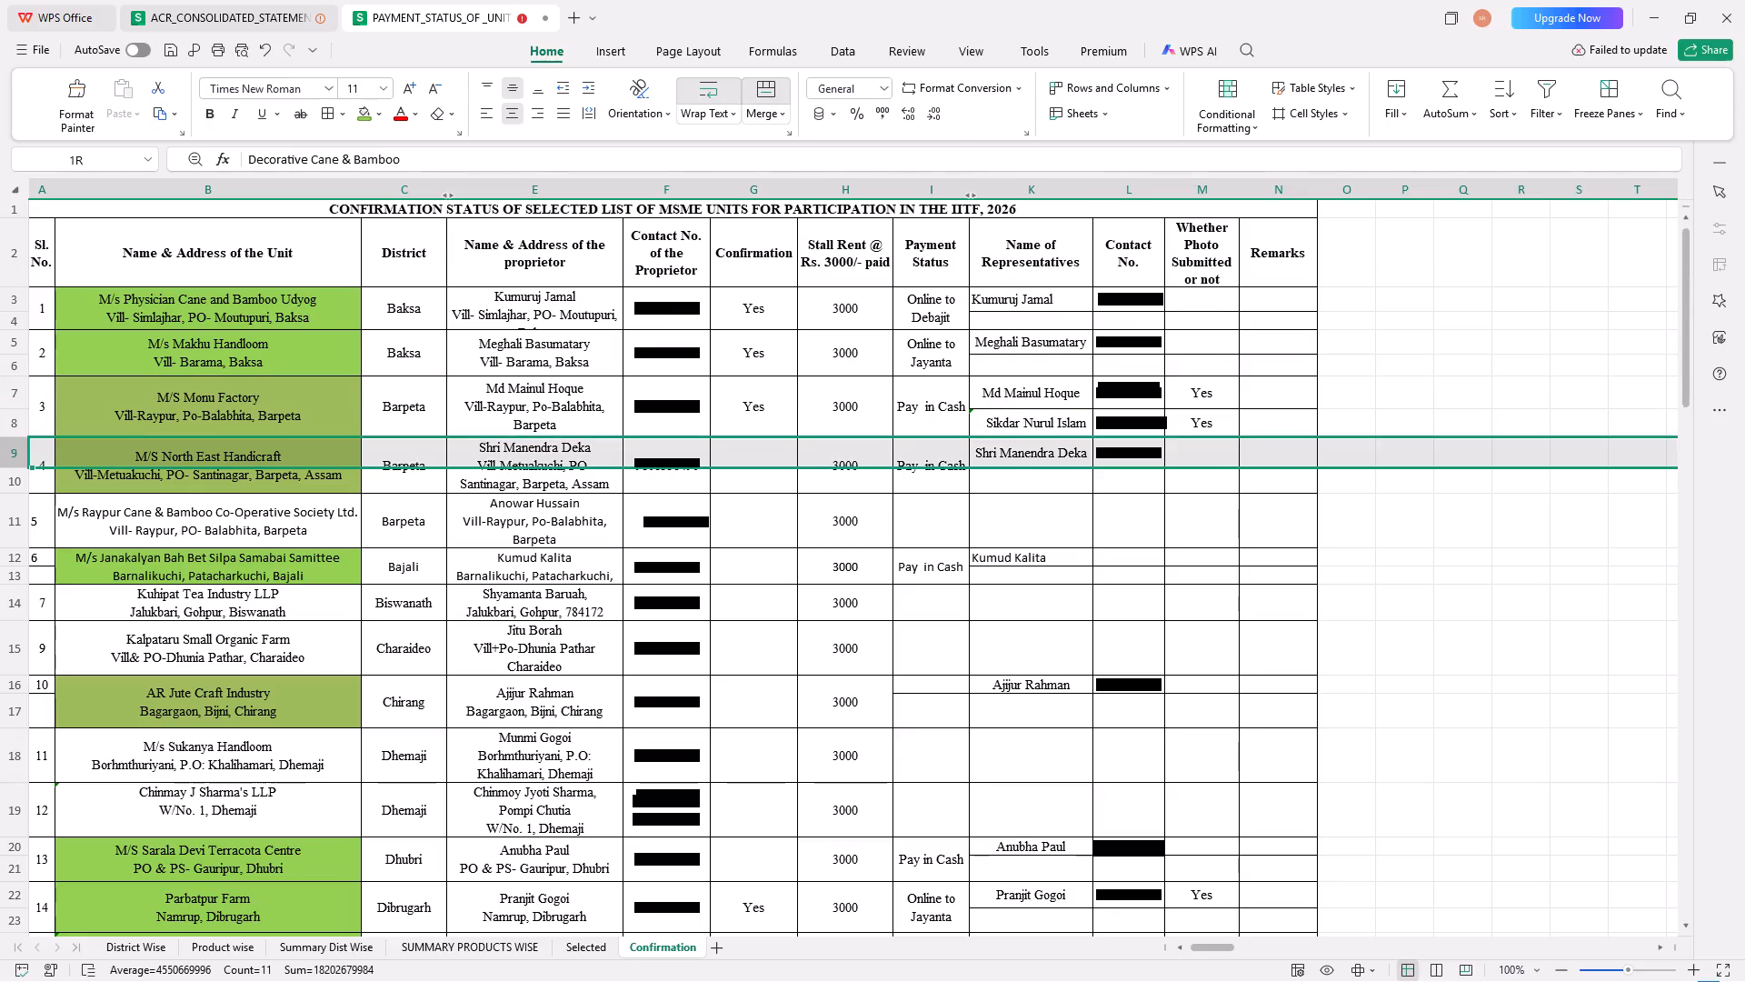
{"action": "key", "text": "ctrl+shift+equal"}
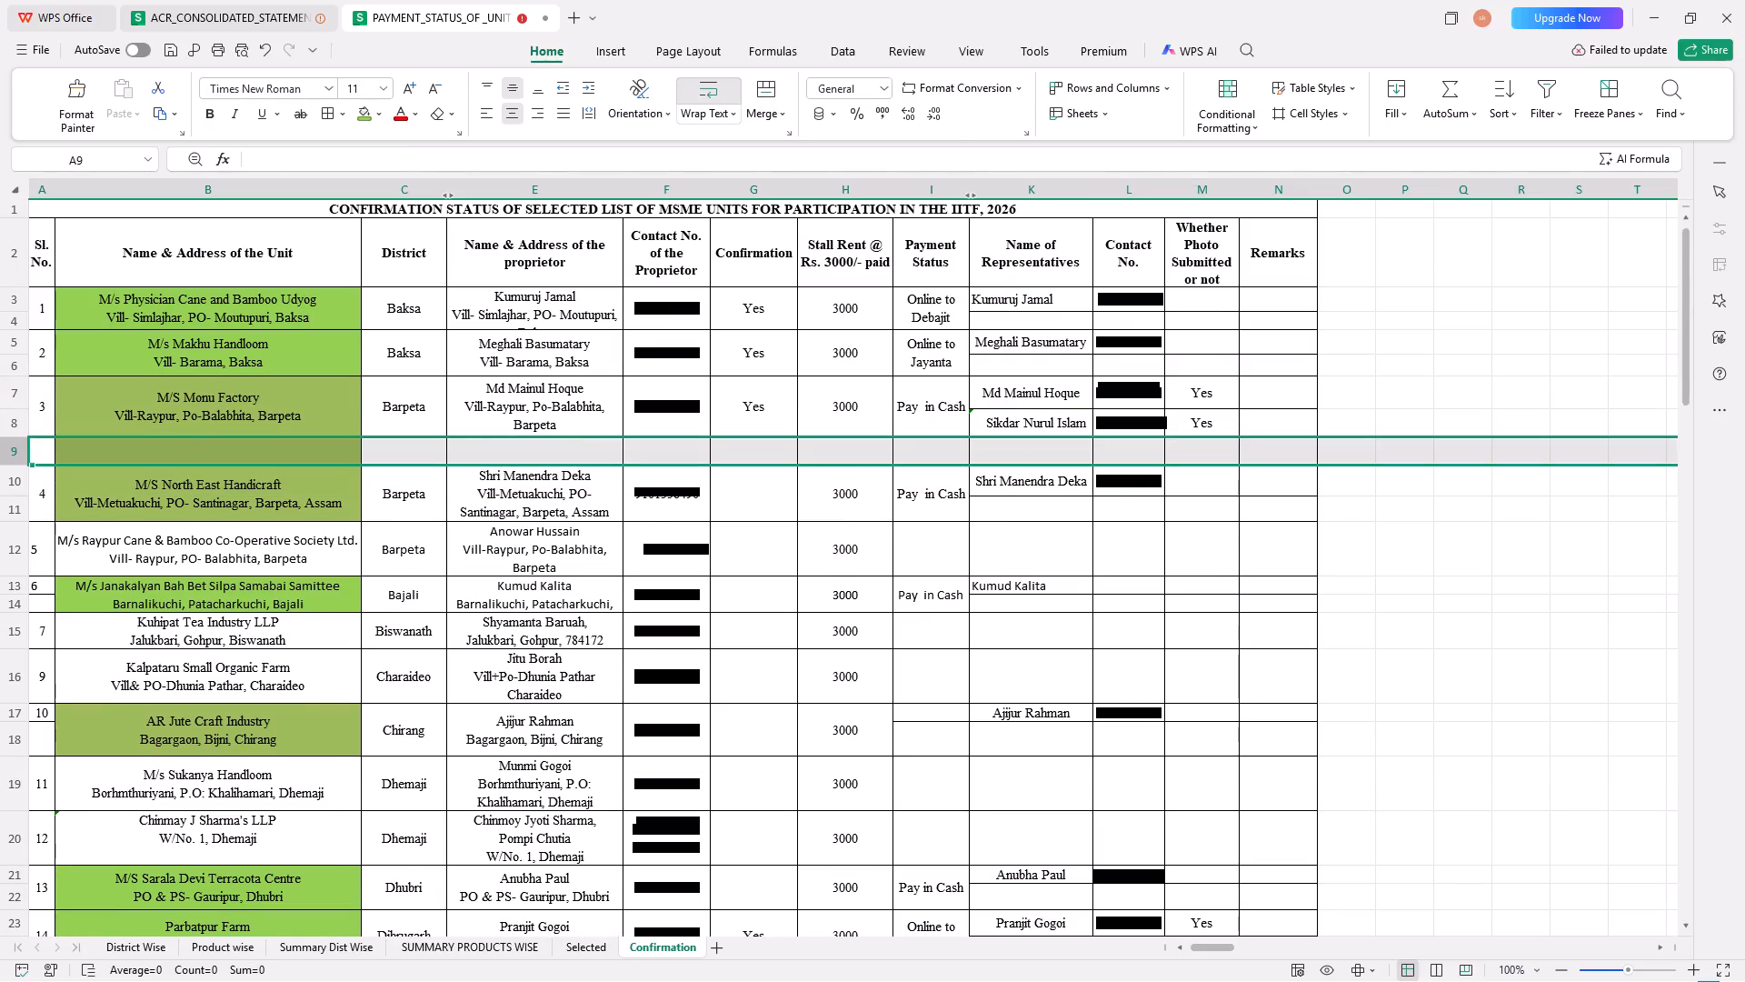
Move the second Monu Factory representative's name and contact number from K8:L8 into the new row at K9:L9.
{"action": "left_click_drag", "start_coordinate": [1022, 414], "coordinate": [1118, 420]}
{"action": "key", "text": "ctrl+x"}
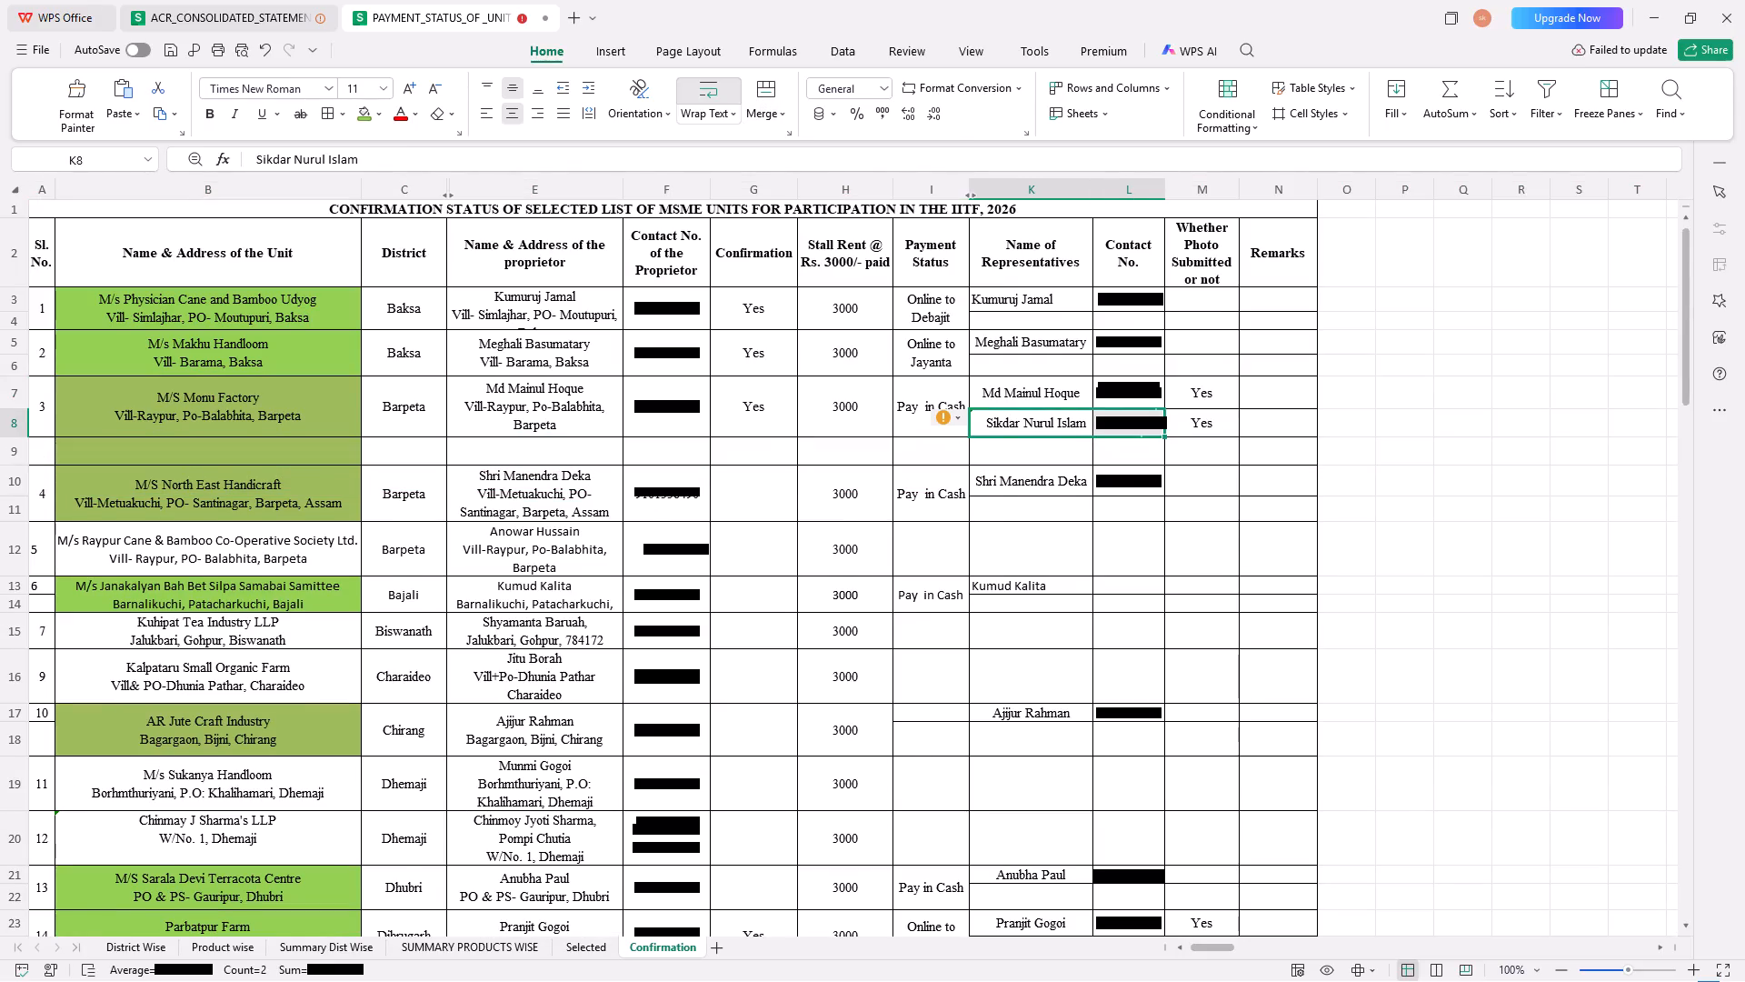
{"action": "left_click", "coordinate": [1019, 447]}
{"action": "key", "text": "ctrl+v"}
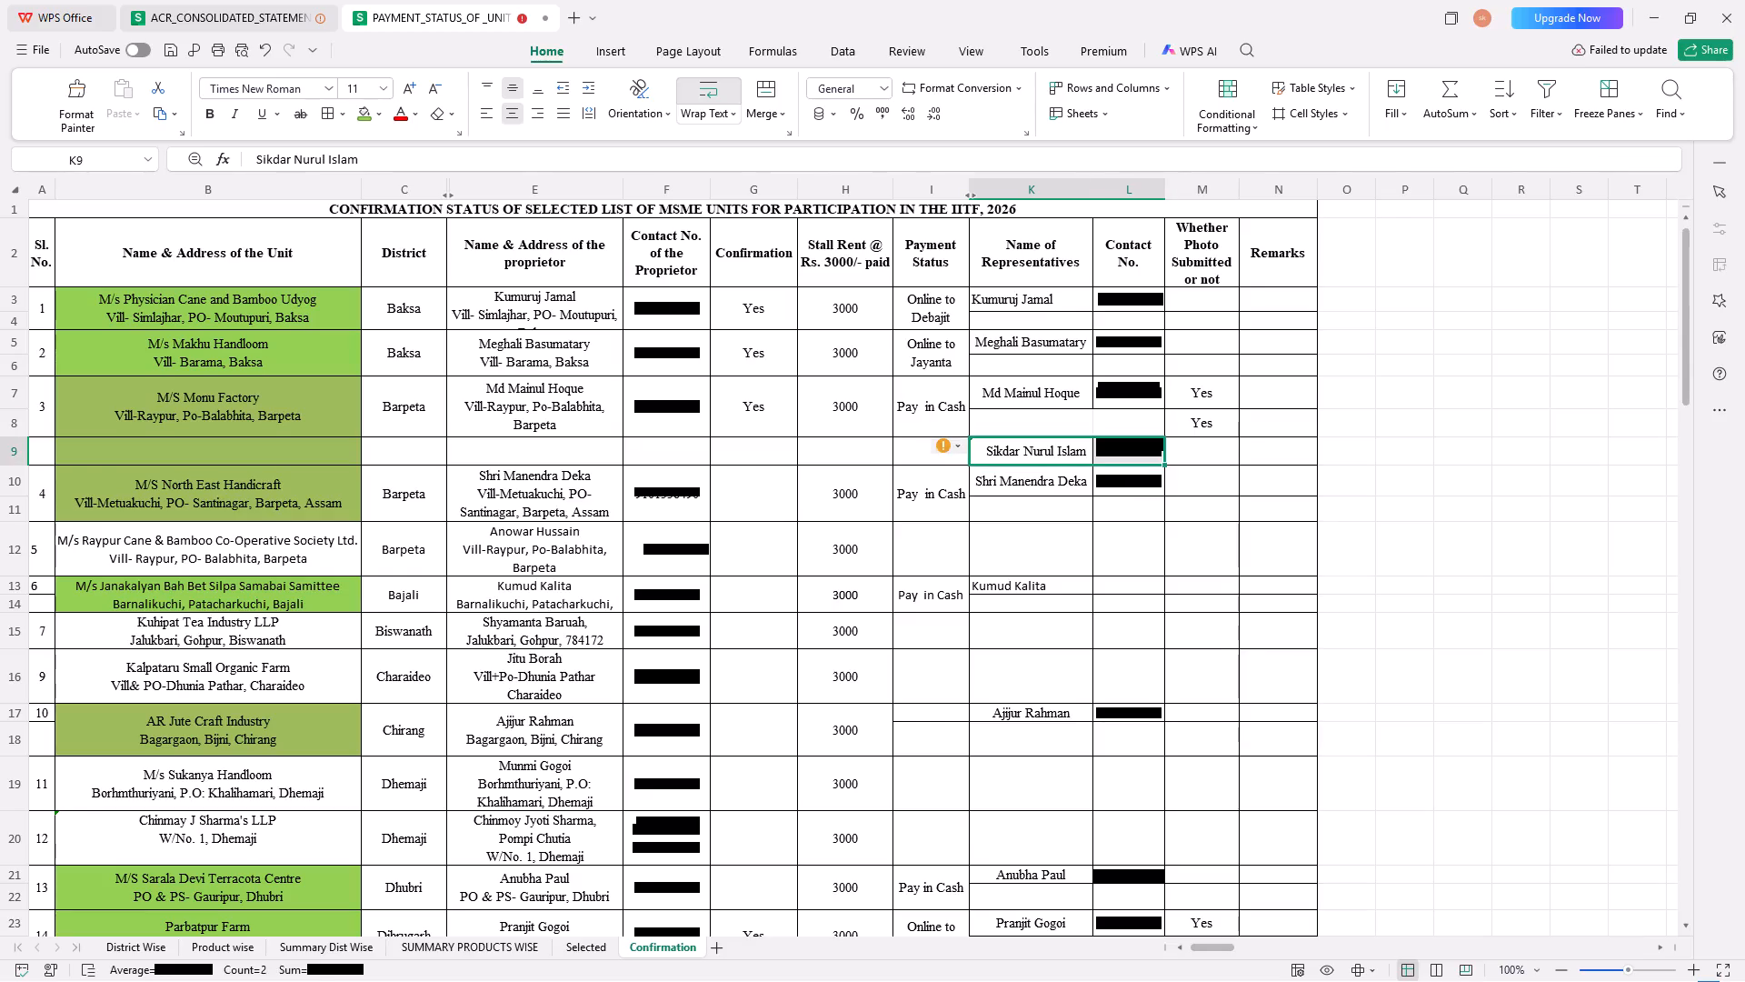
Enter the additional representative's name for M/S Monu Factory in the vacated cell K8.
{"action": "left_click", "coordinate": [1008, 426]}
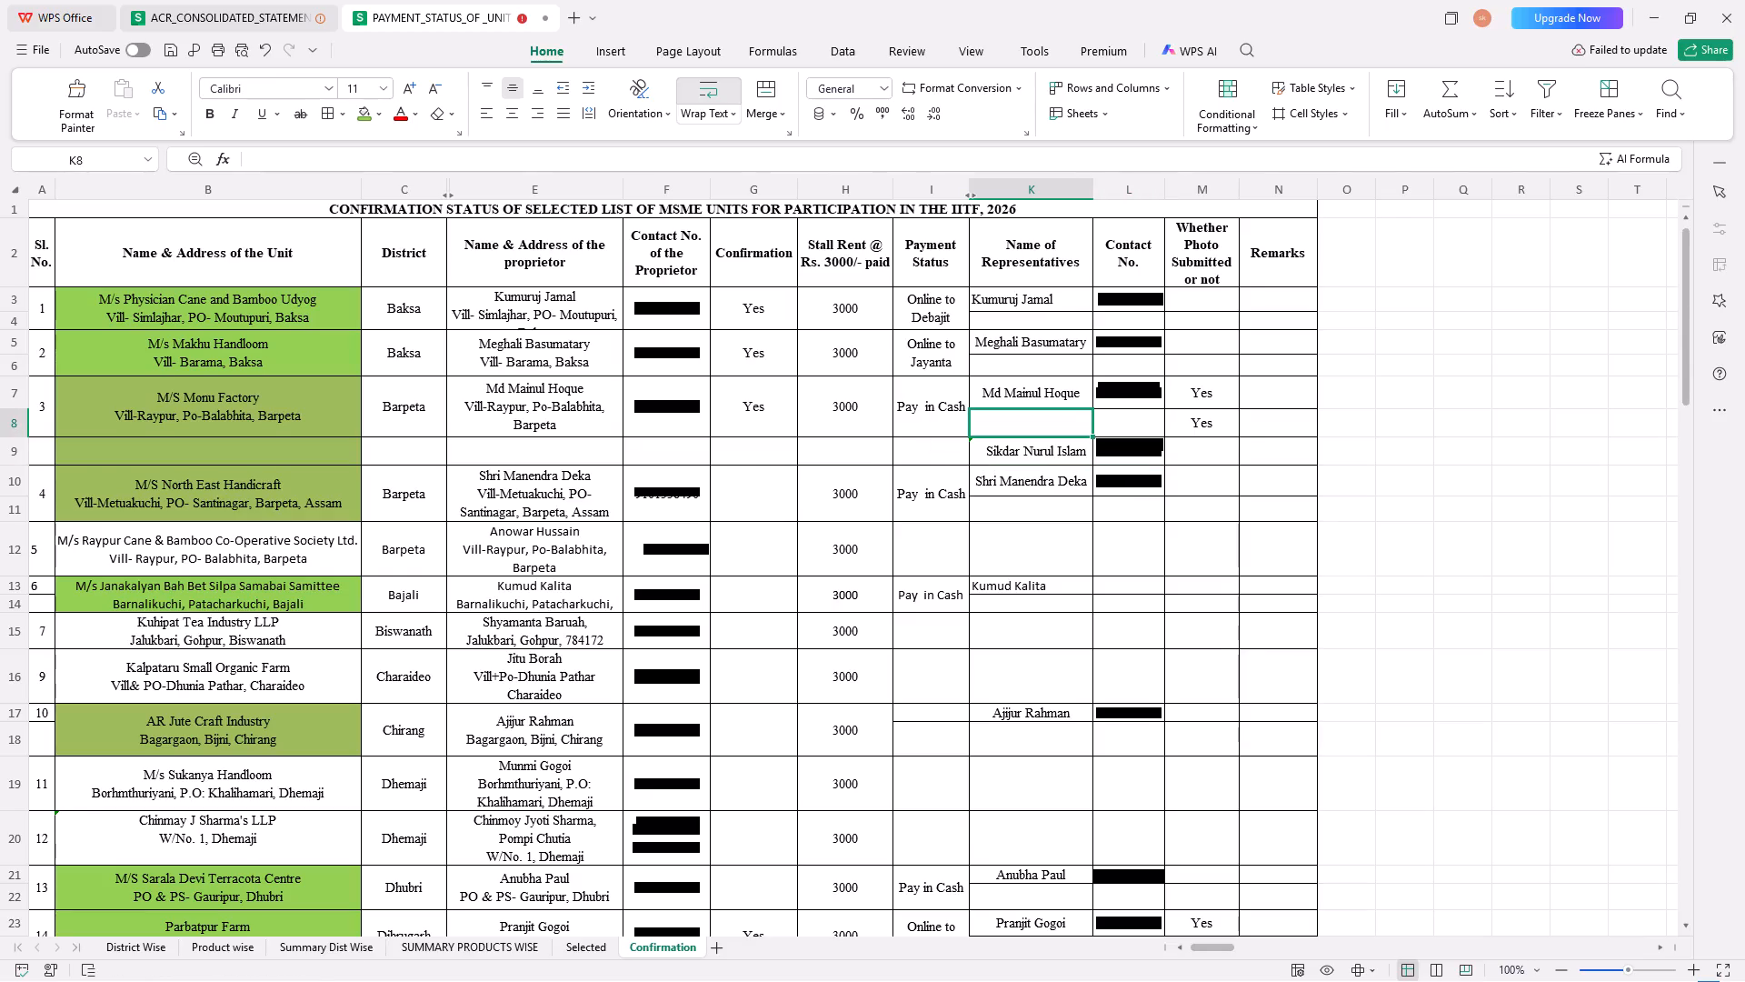
{"action": "double_click", "coordinate": [1012, 417]}
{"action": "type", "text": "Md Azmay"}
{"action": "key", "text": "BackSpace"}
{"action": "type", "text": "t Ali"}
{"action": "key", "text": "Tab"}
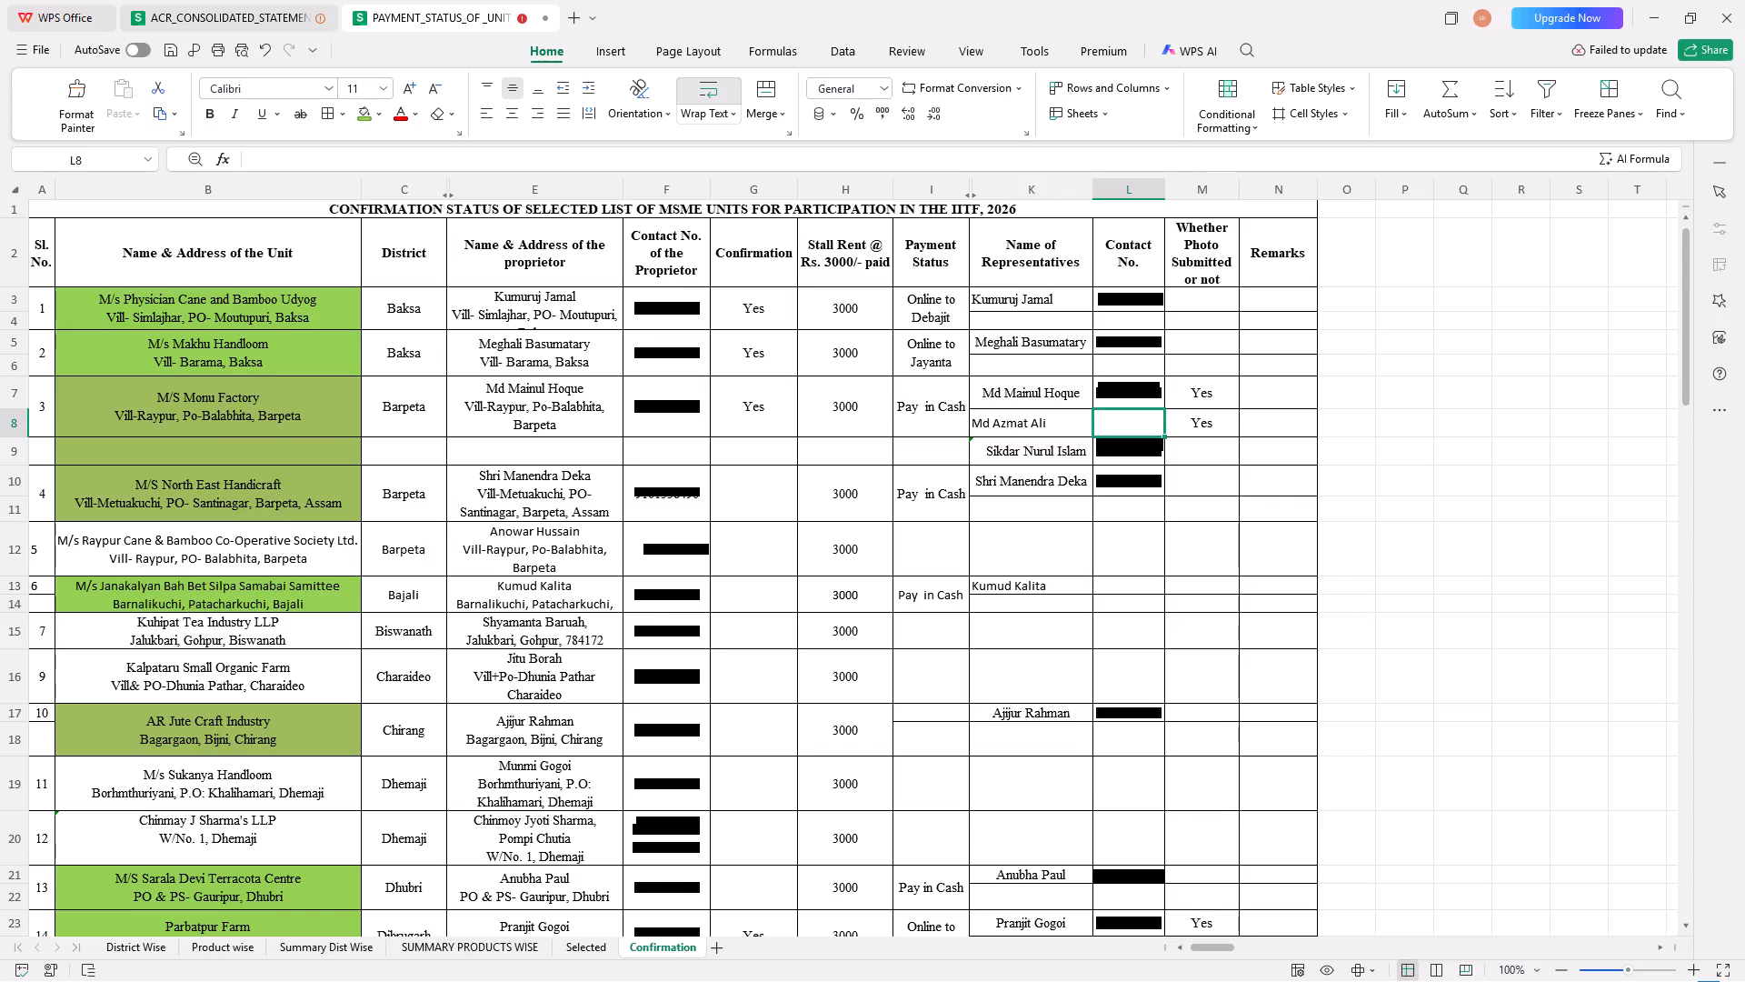
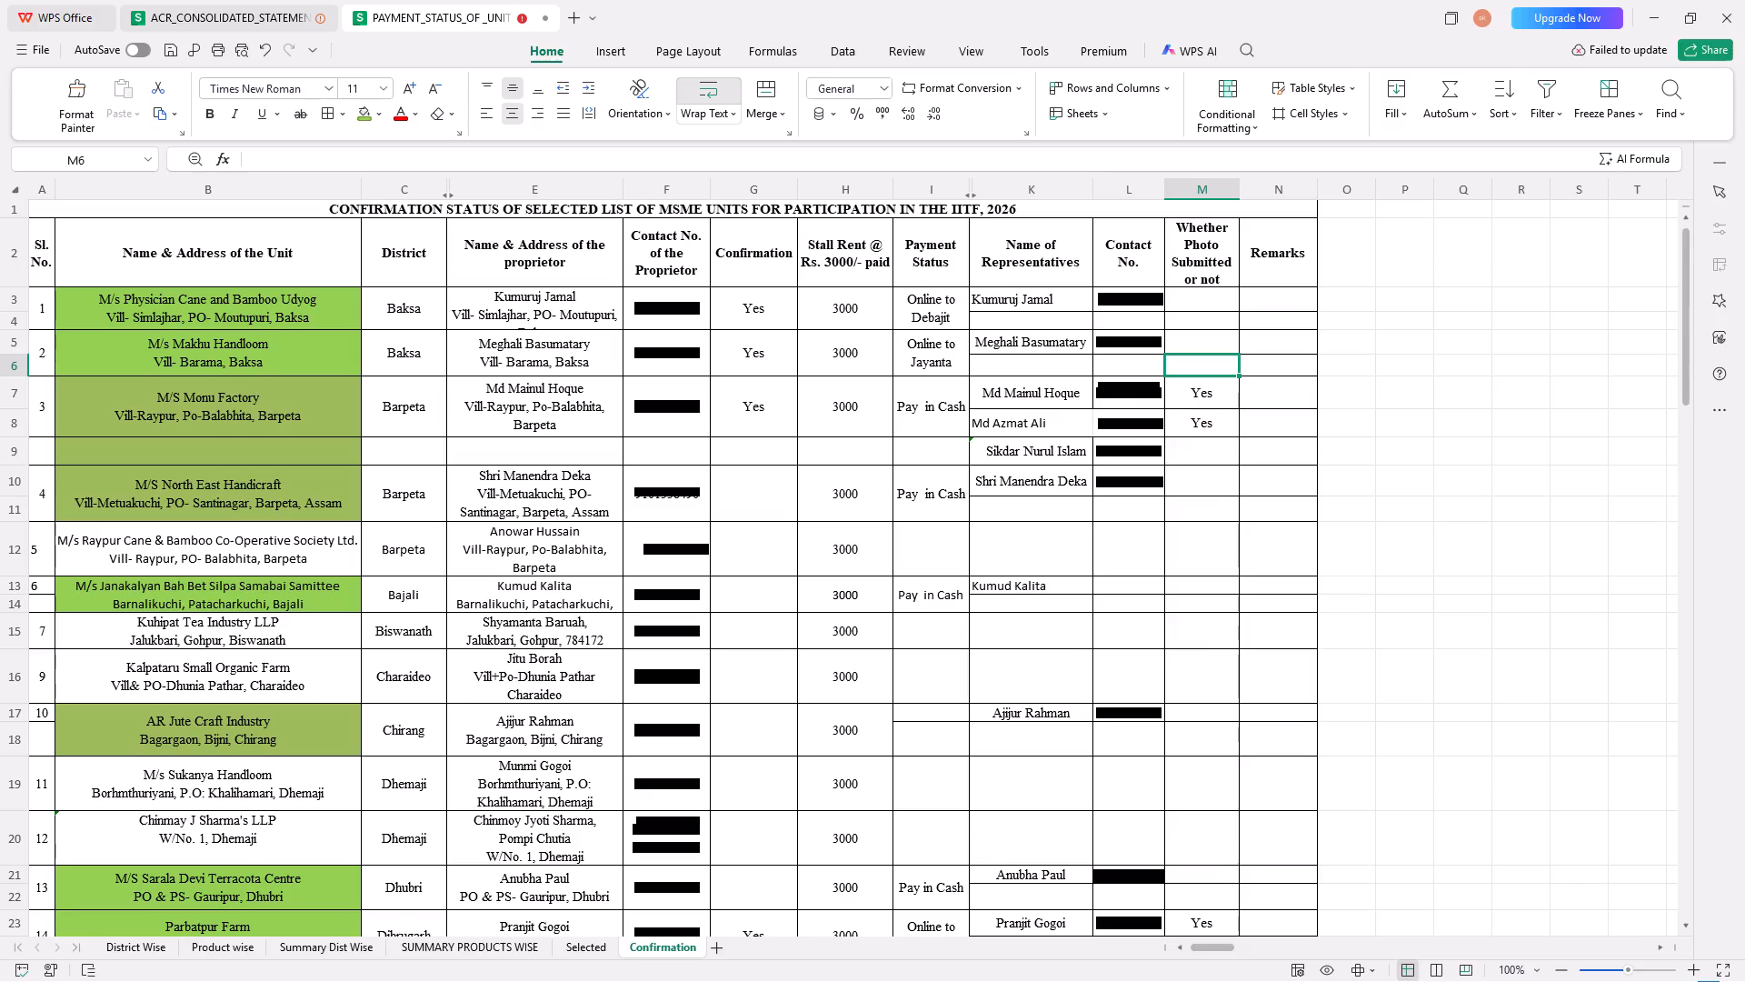
Fill the photo submission status Yes down into M9 for the third M/S Monu Factory representative.
{"action": "left_click", "coordinate": [1199, 450]}
{"action": "key", "text": "ctrl+d"}
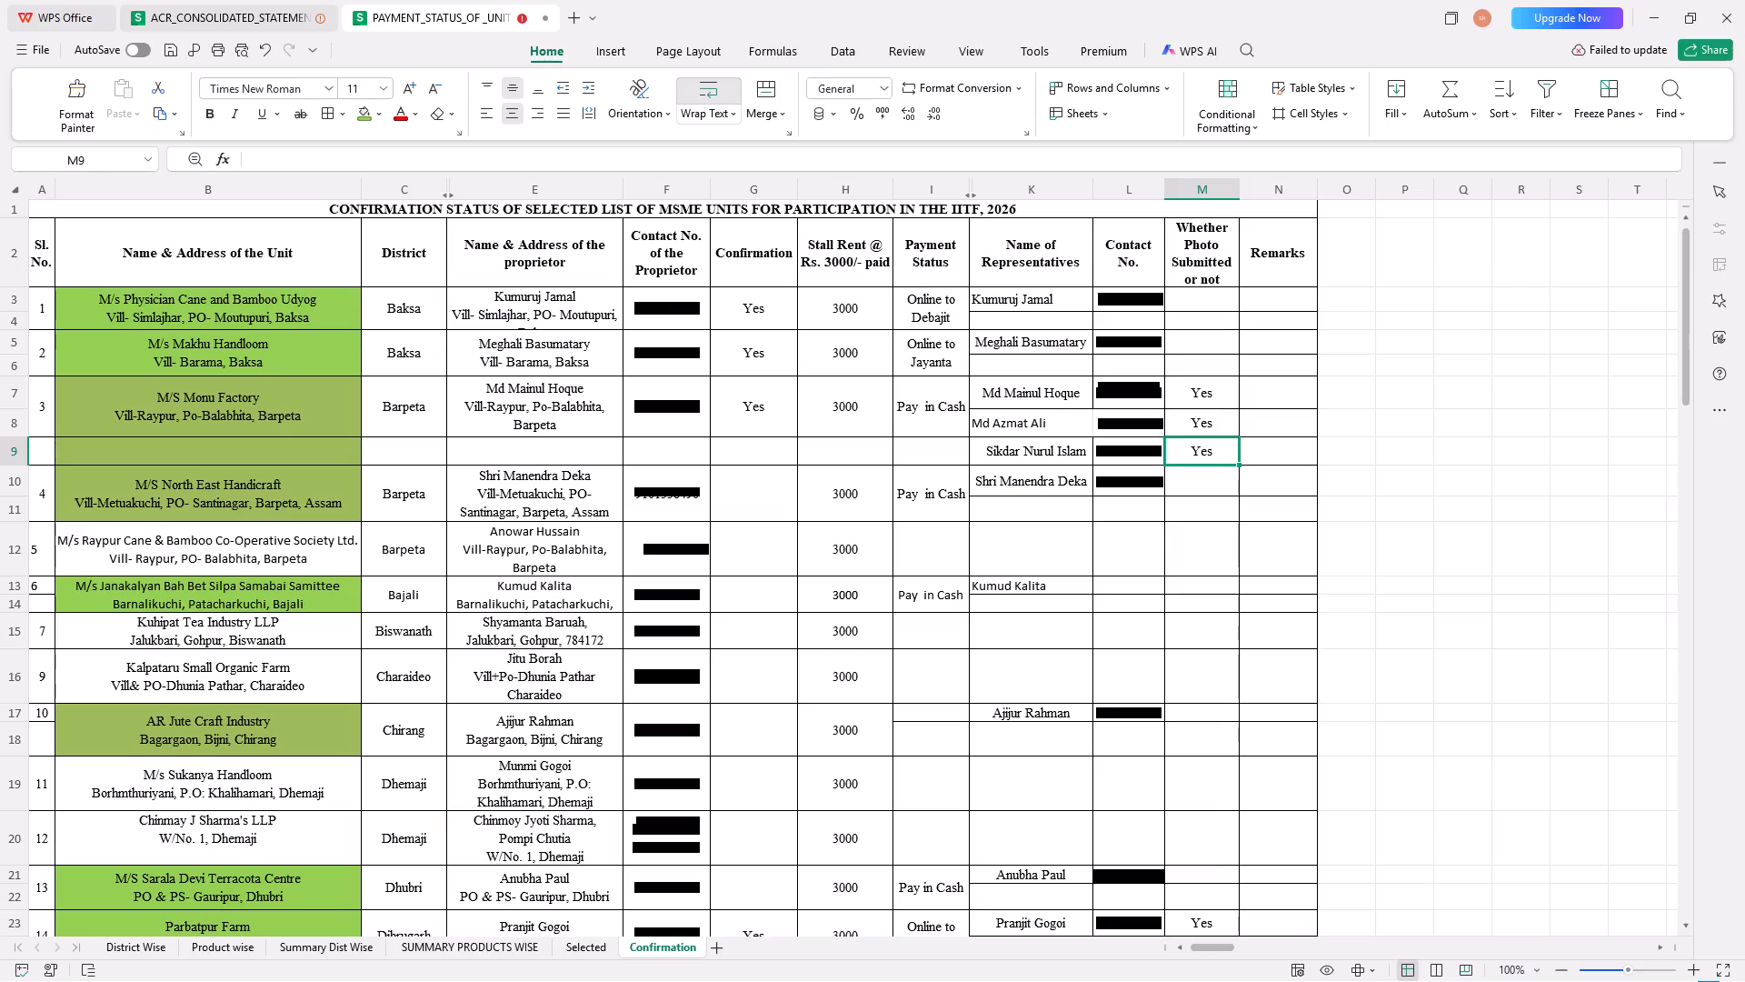
Merge and centre the M/S Monu Factory unit cells B7:B9, and likewise its district cells C7:C9.
{"action": "left_click_drag", "start_coordinate": [161, 403], "coordinate": [187, 442]}
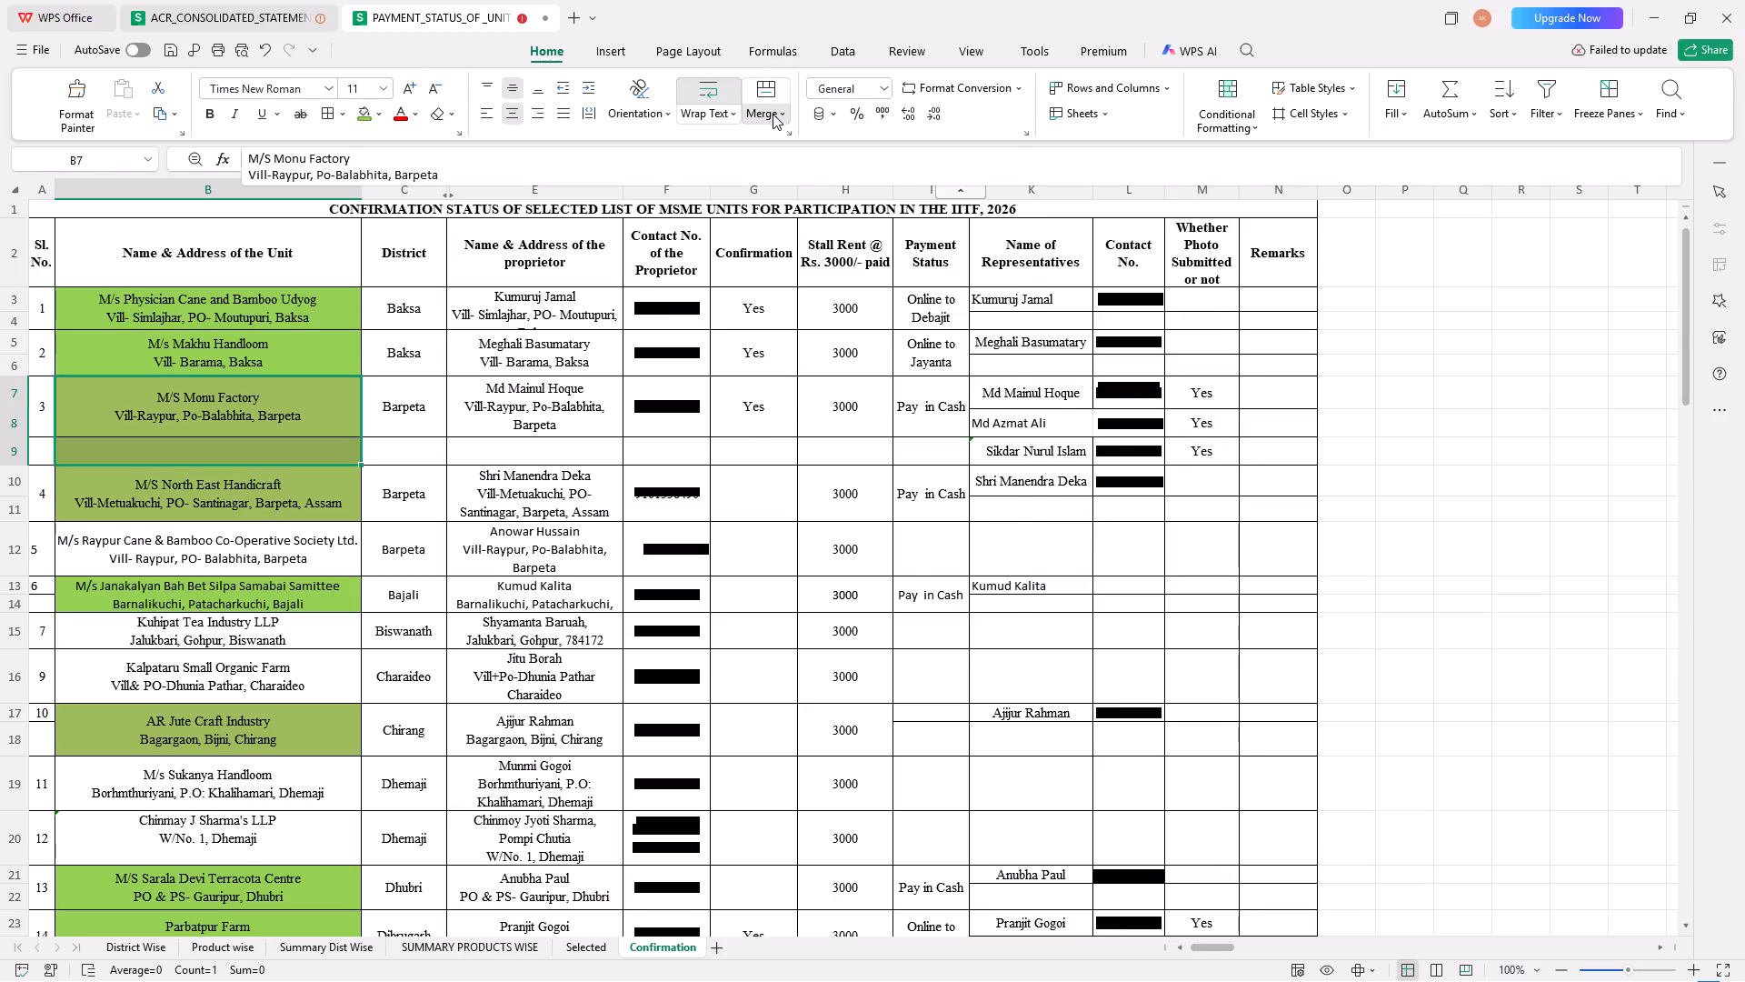
{"action": "left_click", "coordinate": [773, 114]}
{"action": "left_click", "coordinate": [848, 166]}
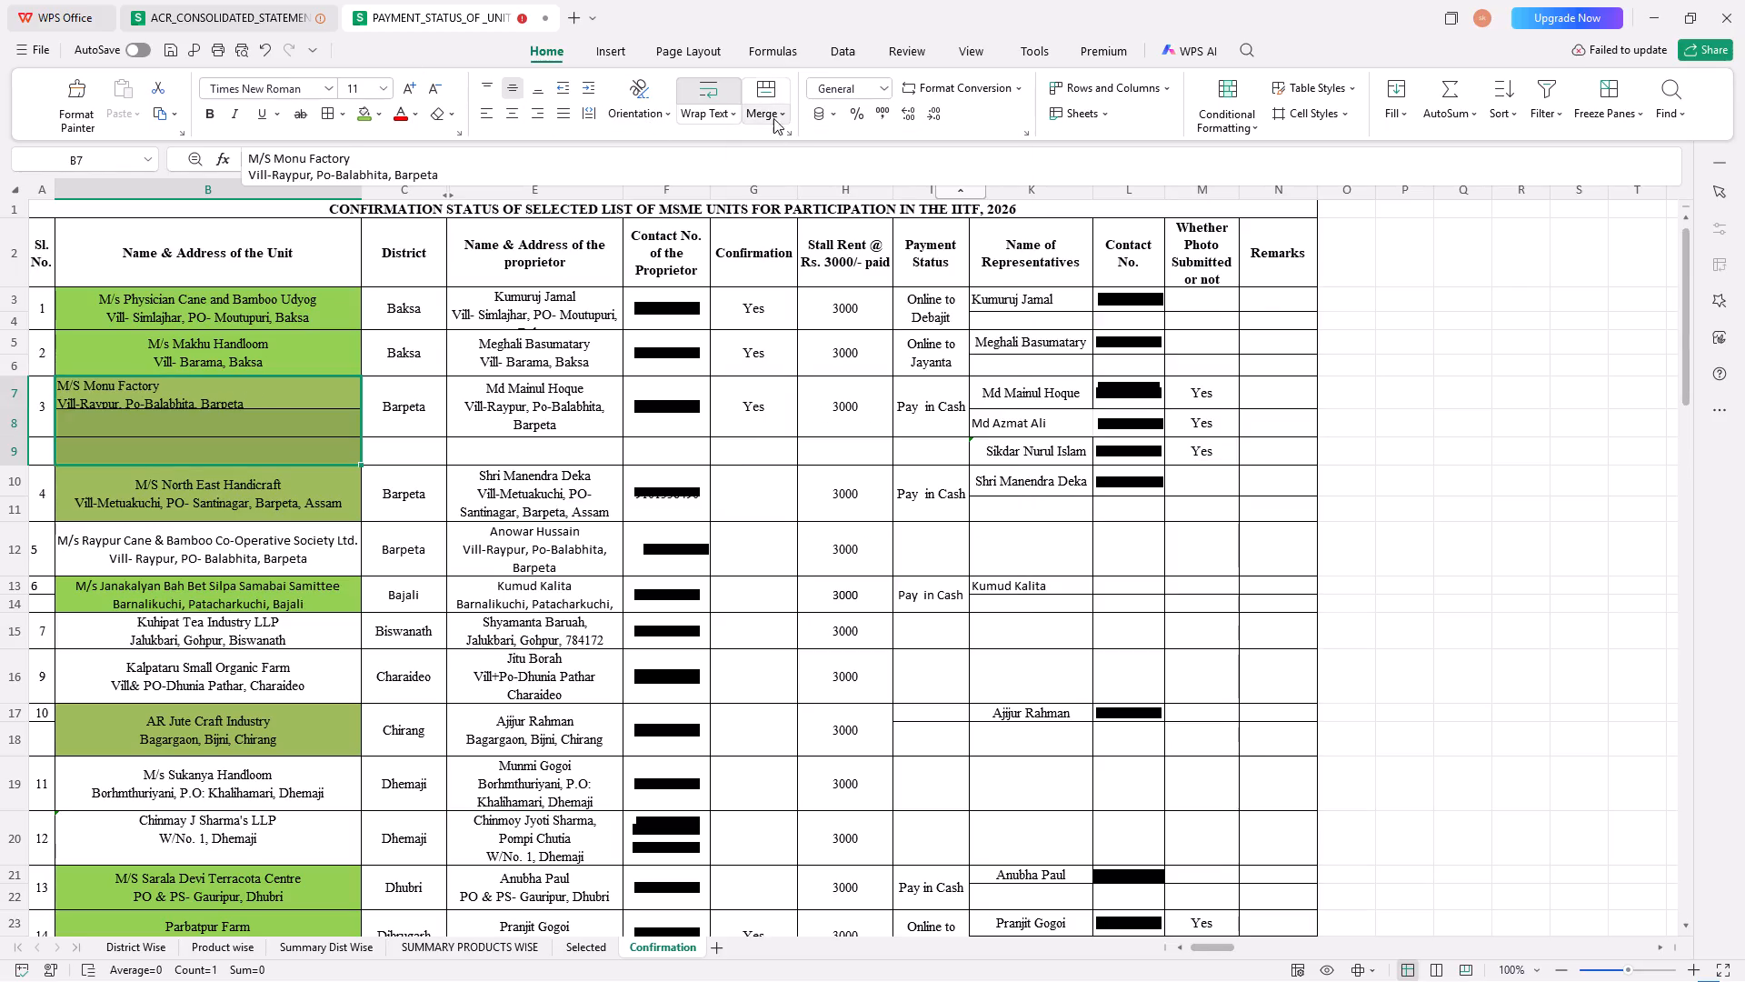
{"action": "left_click", "coordinate": [777, 107]}
{"action": "left_click", "coordinate": [820, 168]}
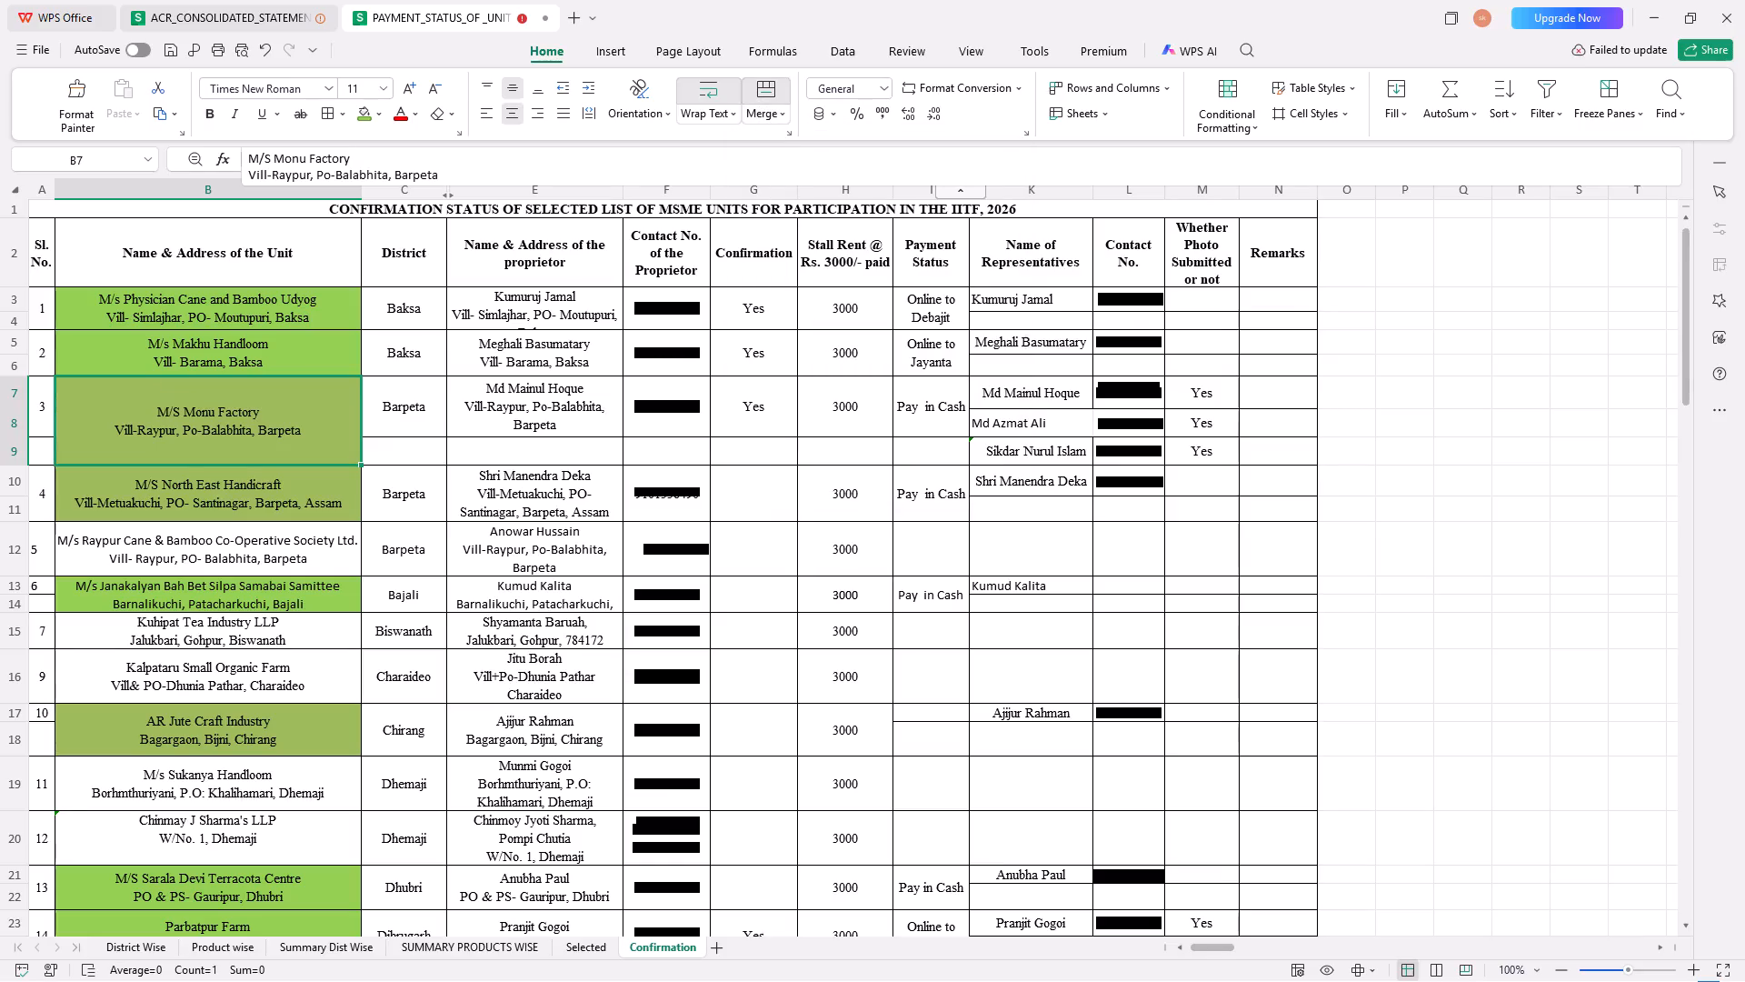
{"action": "left_click", "coordinate": [184, 419]}
{"action": "left_click_drag", "start_coordinate": [399, 392], "coordinate": [414, 446]}
{"action": "left_click", "coordinate": [781, 116]}
{"action": "left_click", "coordinate": [805, 160]}
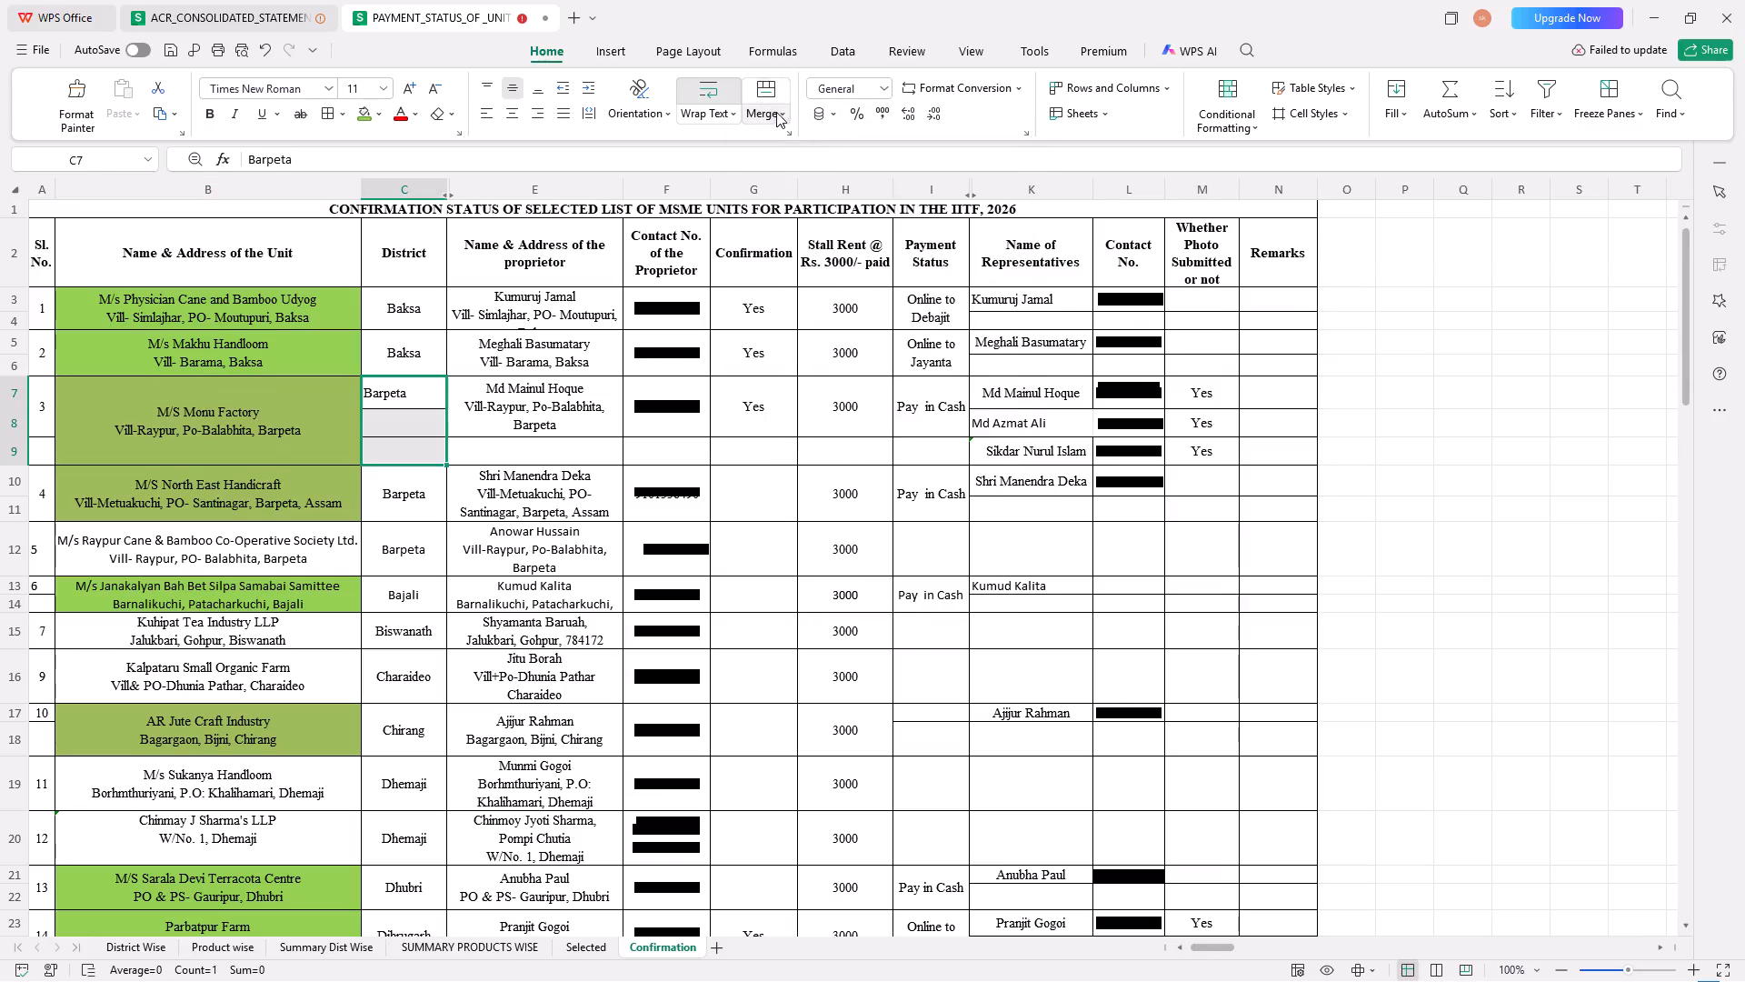
{"action": "left_click", "coordinate": [776, 112]}
{"action": "left_click", "coordinate": [825, 169]}
Copy the merged district cell's formatting onto E7:I9 so the proprietor through payment status cells span rows 7 to 9.
{"action": "left_click", "coordinate": [407, 418]}
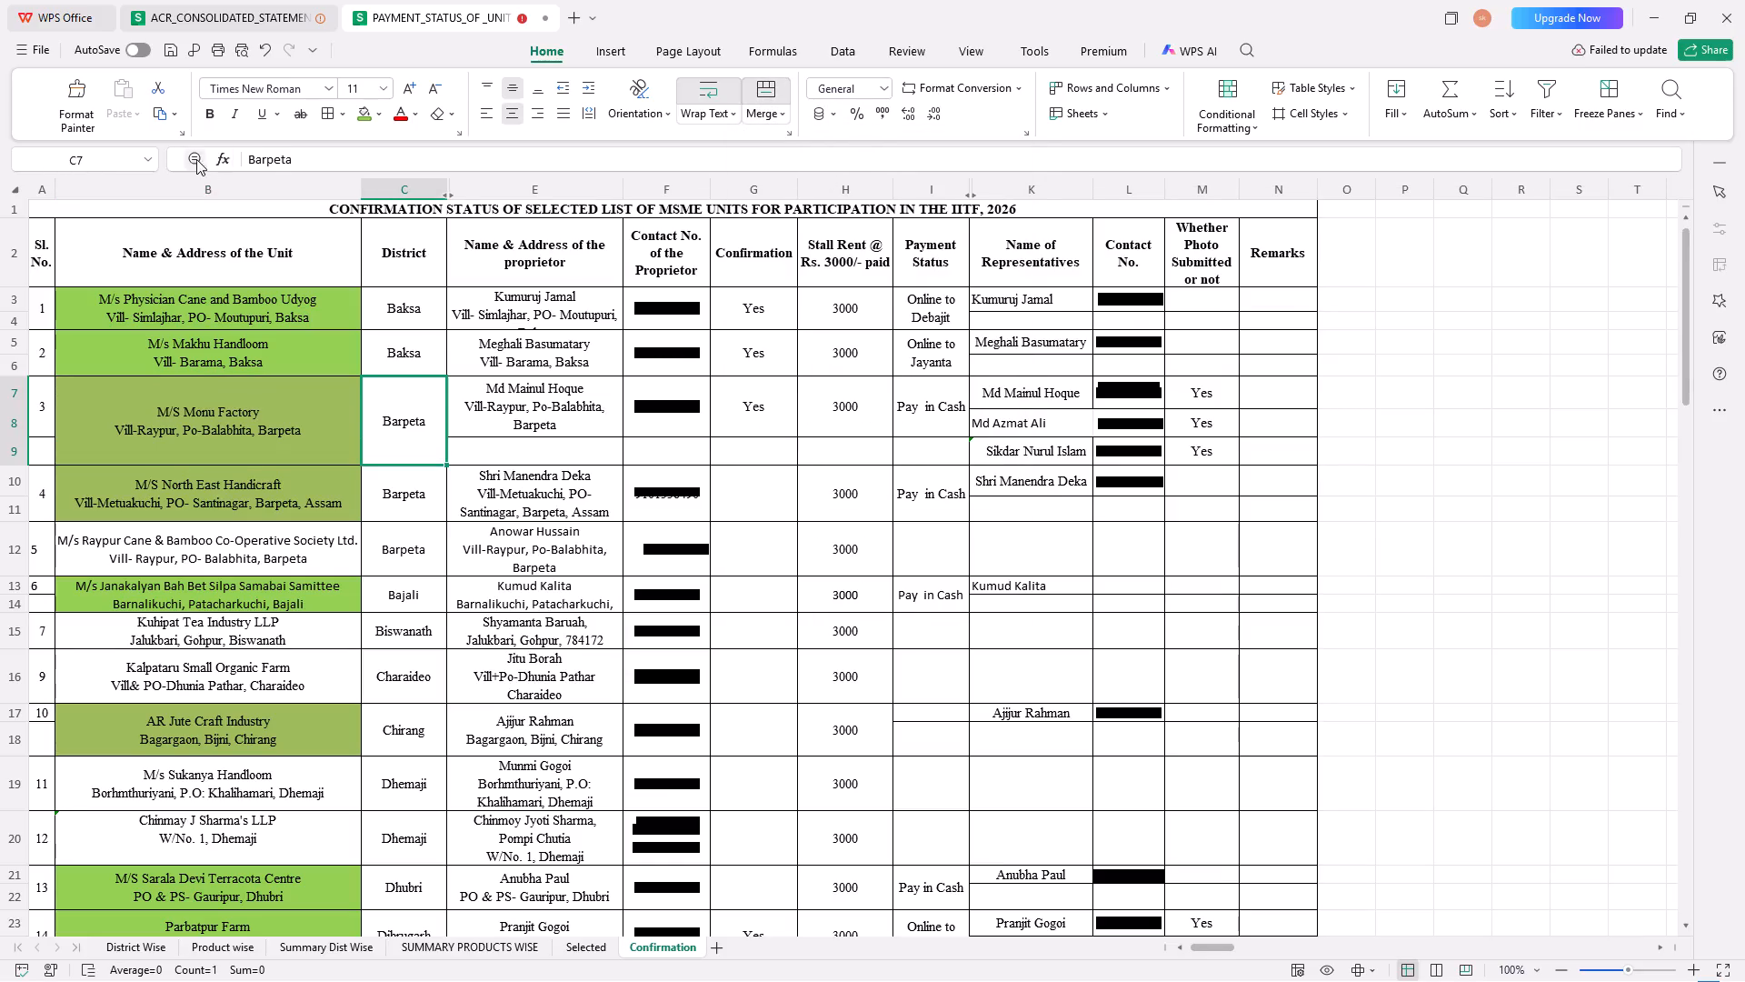
{"action": "left_click", "coordinate": [75, 125]}
{"action": "left_click_drag", "start_coordinate": [528, 402], "coordinate": [805, 451]}
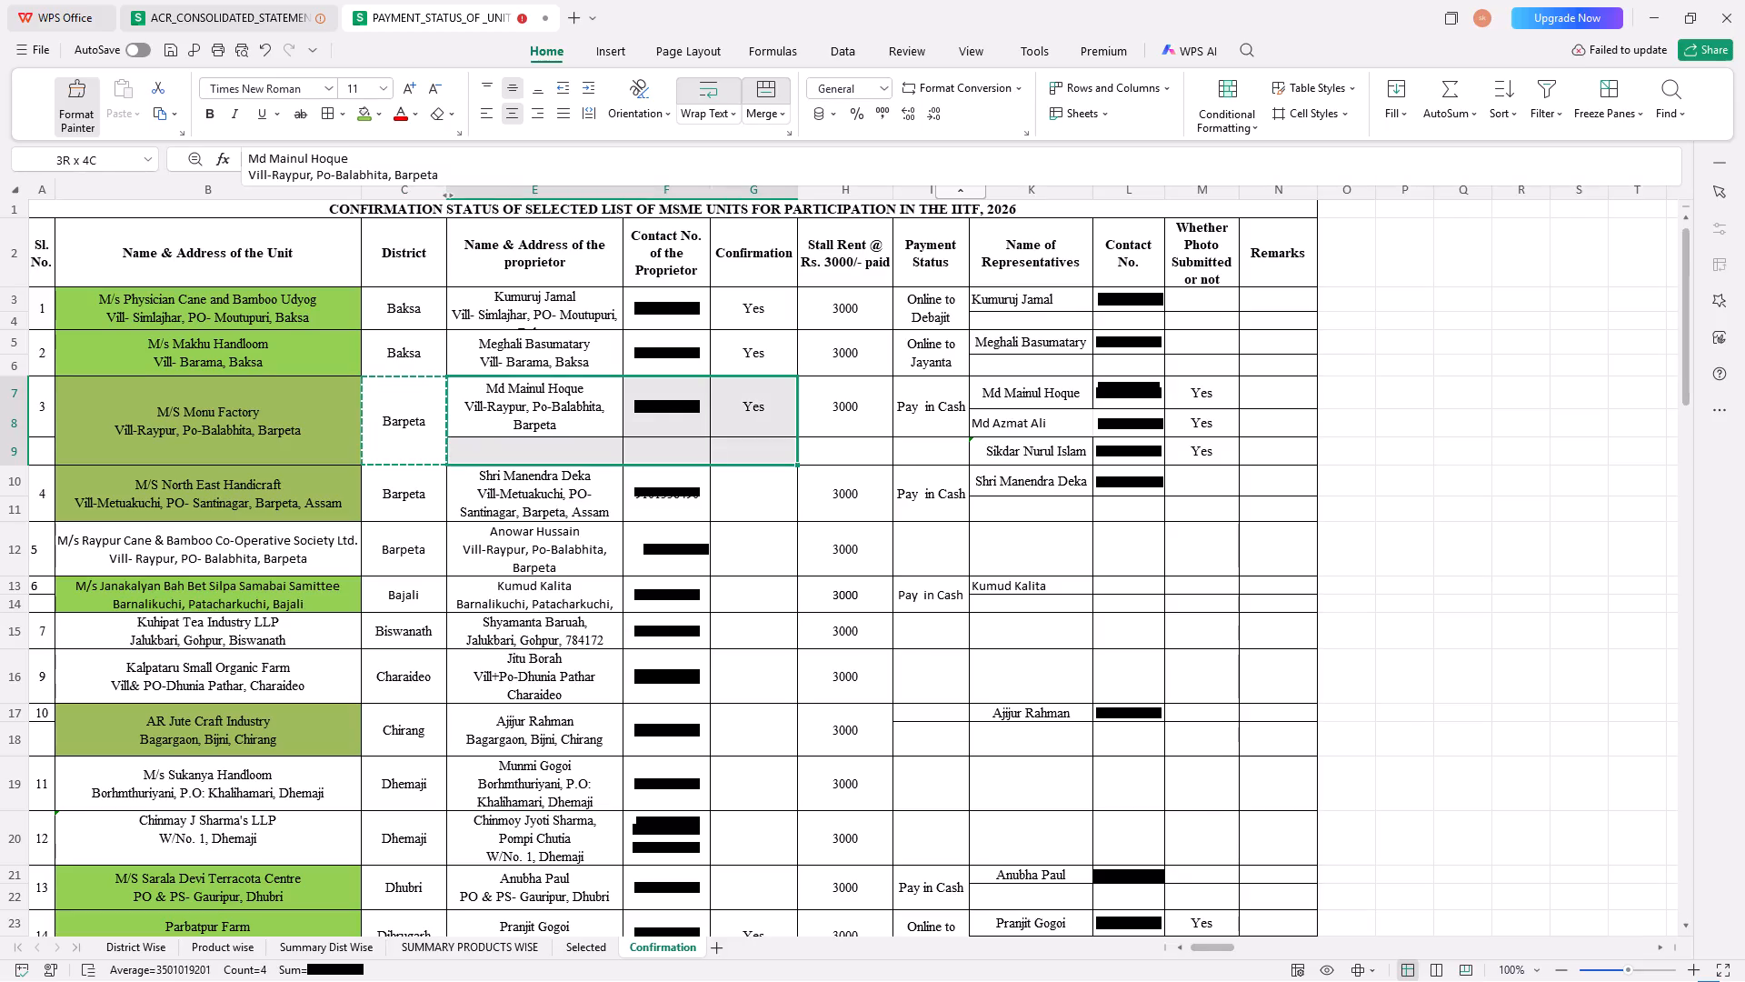
{"action": "left_click_drag", "start_coordinate": [805, 451], "coordinate": [909, 441]}
{"action": "left_click", "coordinate": [1420, 457]}
{"action": "left_click", "coordinate": [608, 496]}
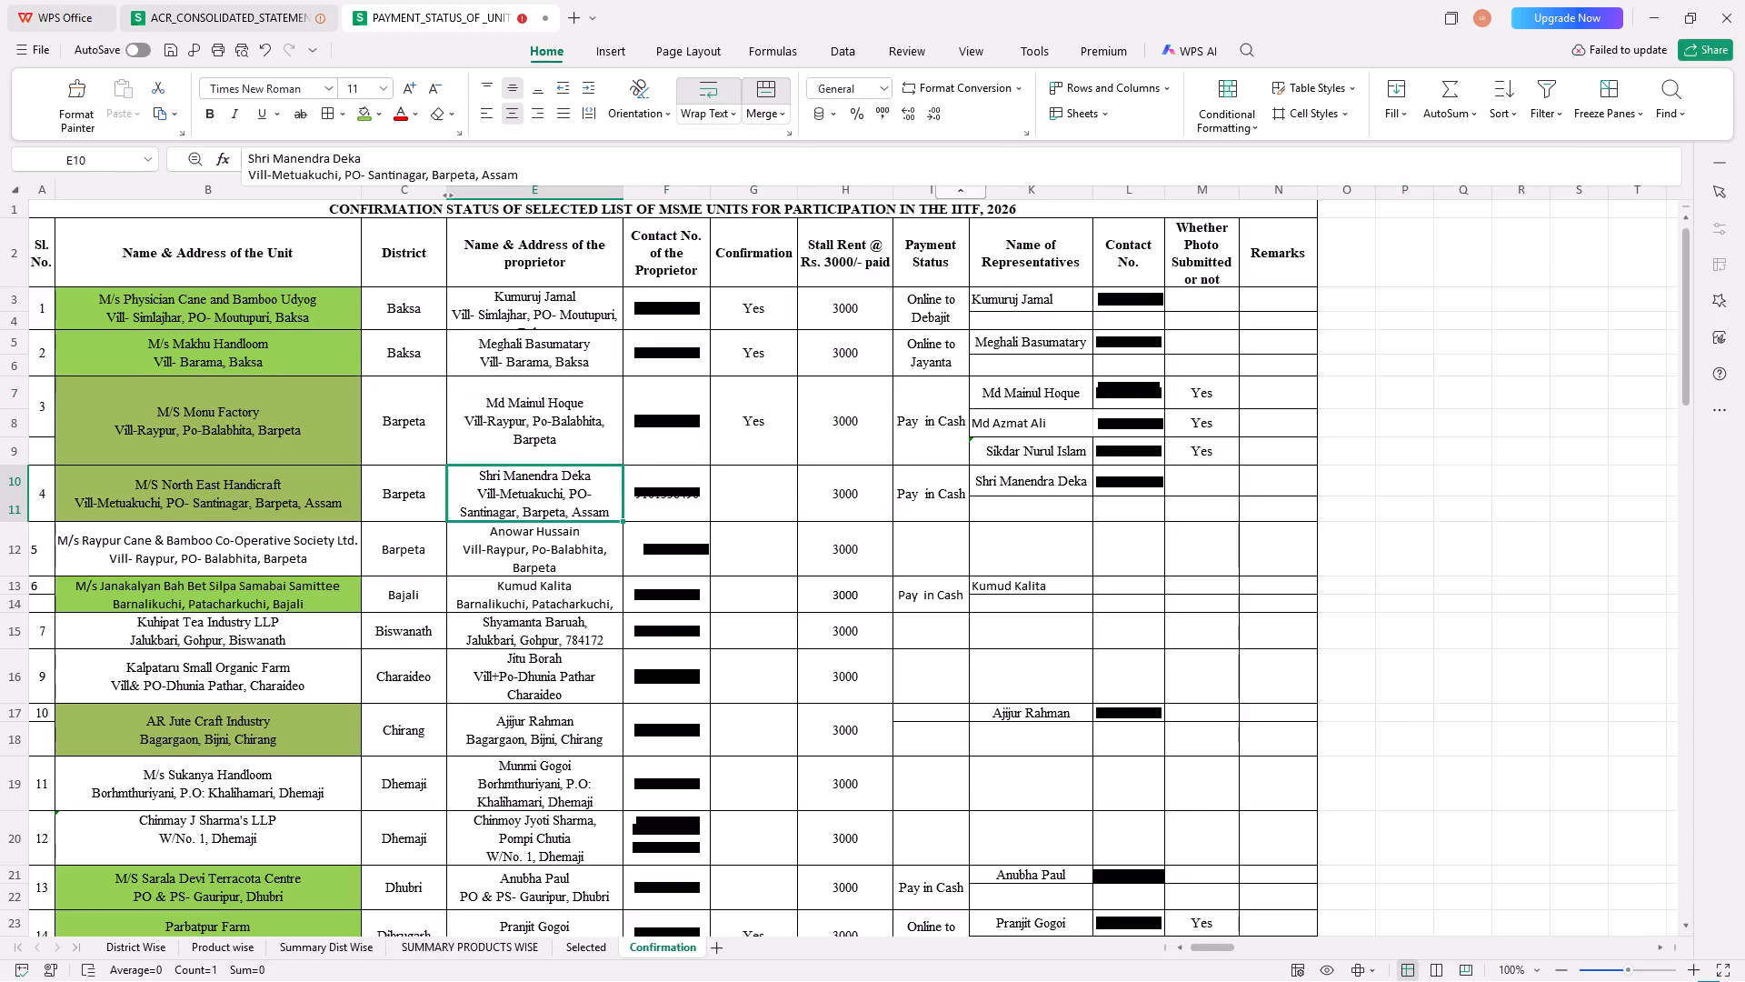
{"action": "scroll", "coordinate": [196, 495], "scroll_direction": "down", "scroll_amount": 1}
{"action": "scroll", "coordinate": [195, 496], "scroll_direction": "up", "scroll_amount": 3}
Merge and centre the M/S Monu Factory serial number cells A7:A9.
{"action": "left_click_drag", "start_coordinate": [45, 416], "coordinate": [42, 443]}
{"action": "left_click", "coordinate": [783, 108]}
{"action": "left_click", "coordinate": [828, 159]}
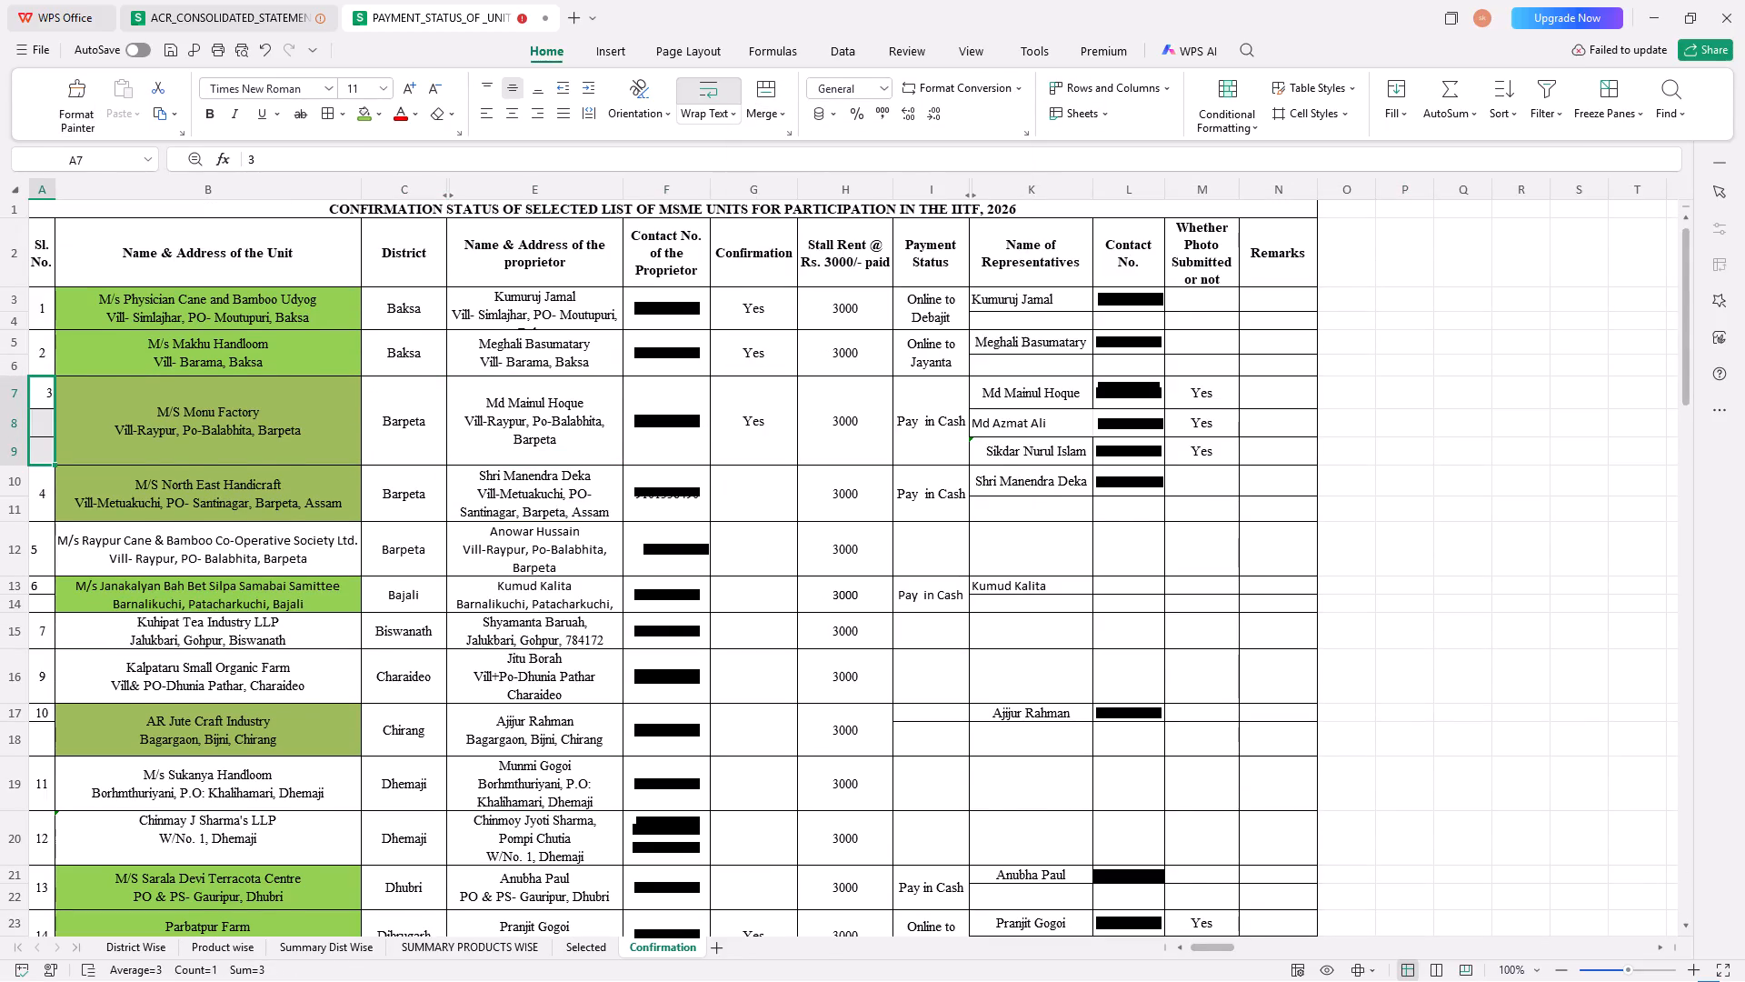
{"action": "left_click", "coordinate": [768, 110]}
{"action": "left_click", "coordinate": [843, 160]}
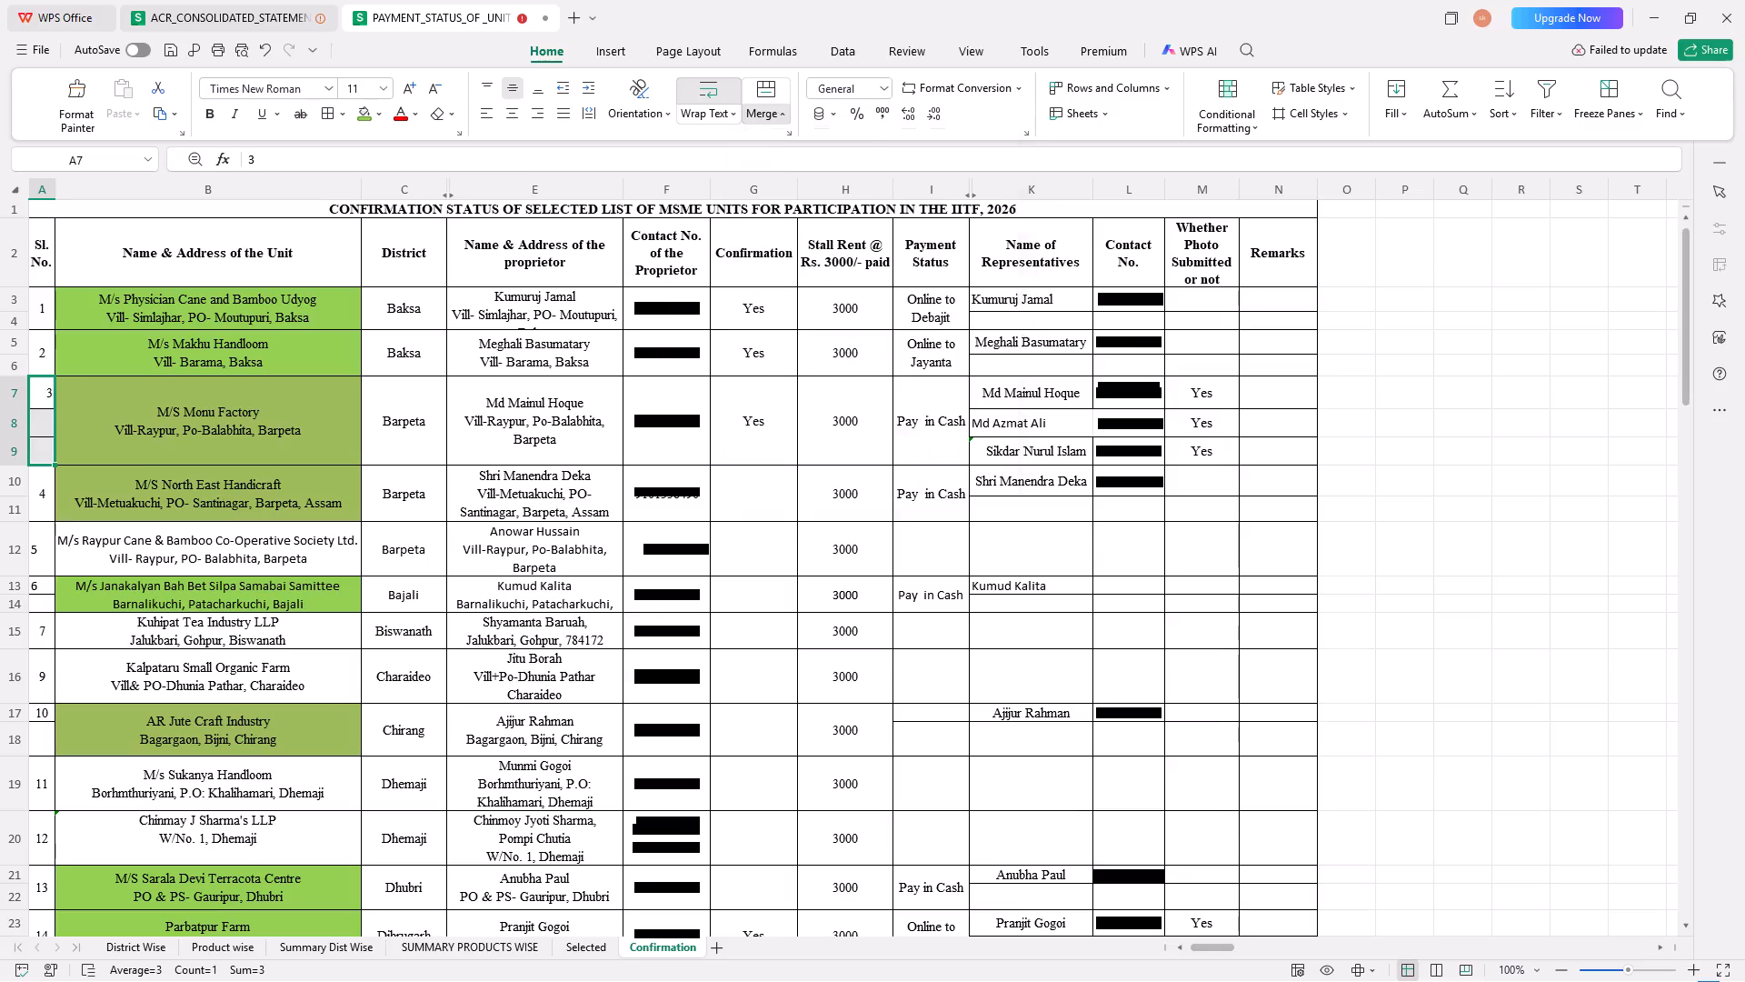
{"action": "left_click", "coordinate": [563, 366]}
{"action": "scroll", "coordinate": [456, 537], "scroll_direction": "down", "scroll_amount": 3}
{"action": "scroll", "coordinate": [456, 546], "scroll_direction": "up", "scroll_amount": 4}
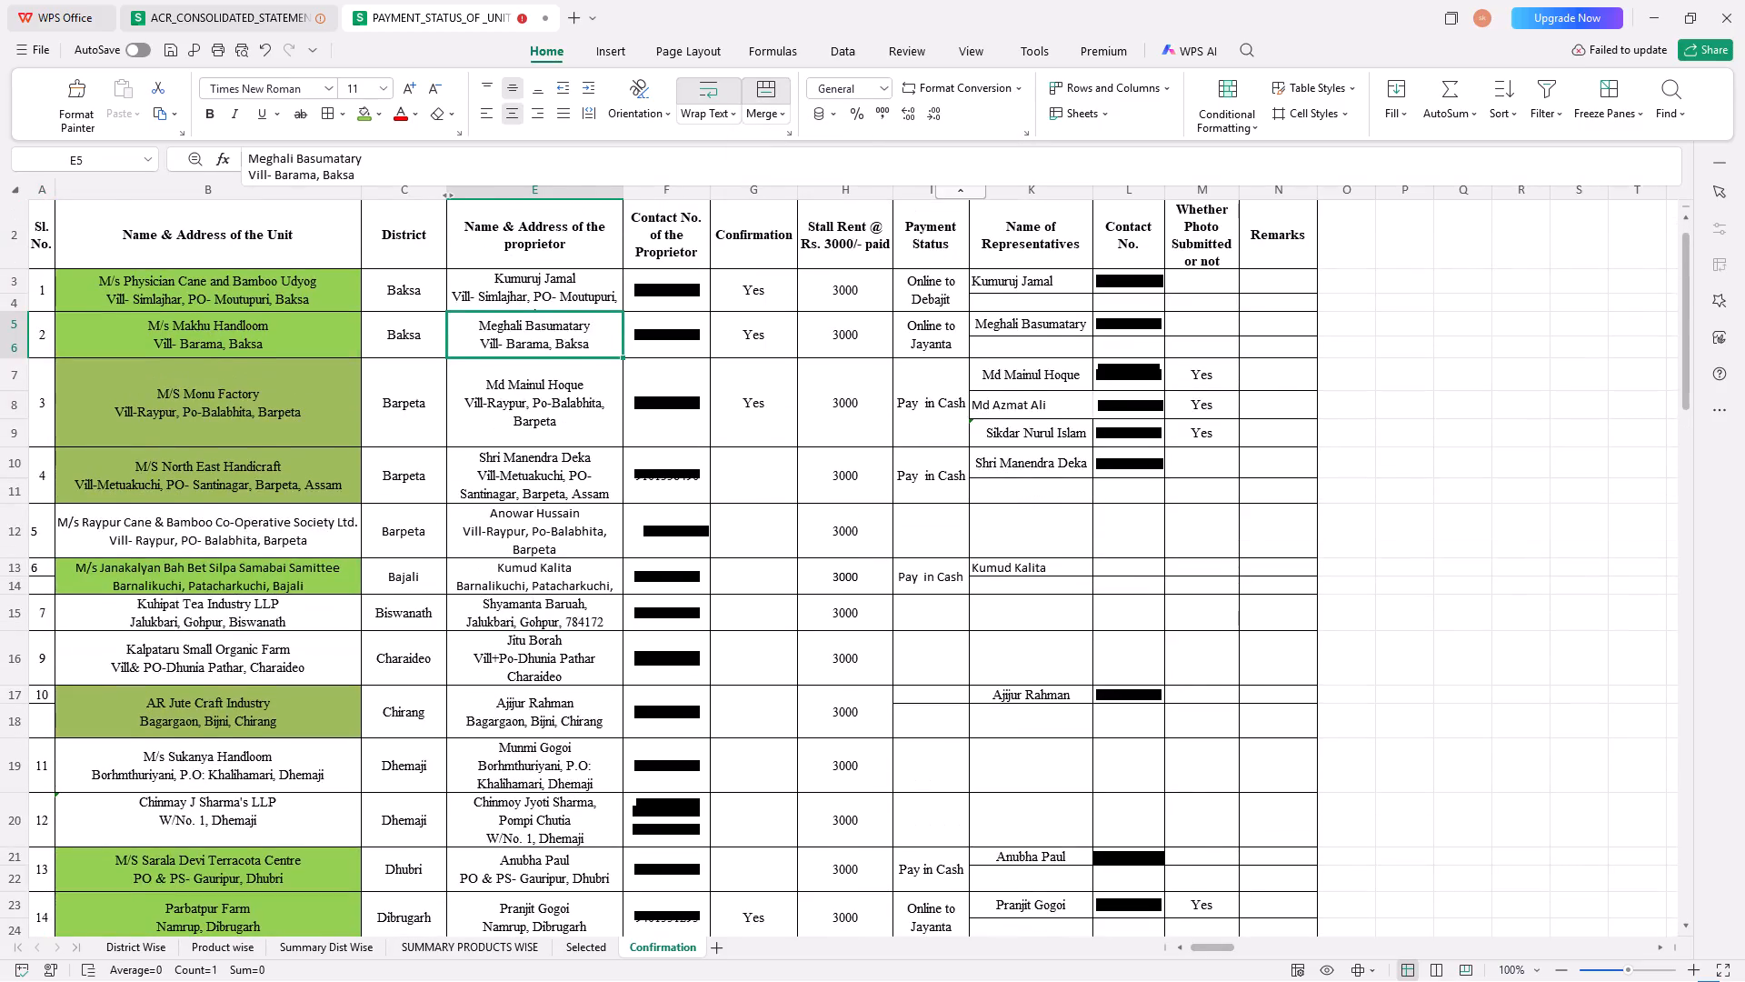
Save the payment status workbook.
{"action": "key", "text": "ctrl+s"}
{"action": "scroll", "coordinate": [203, 475], "scroll_direction": "up", "scroll_amount": 2}
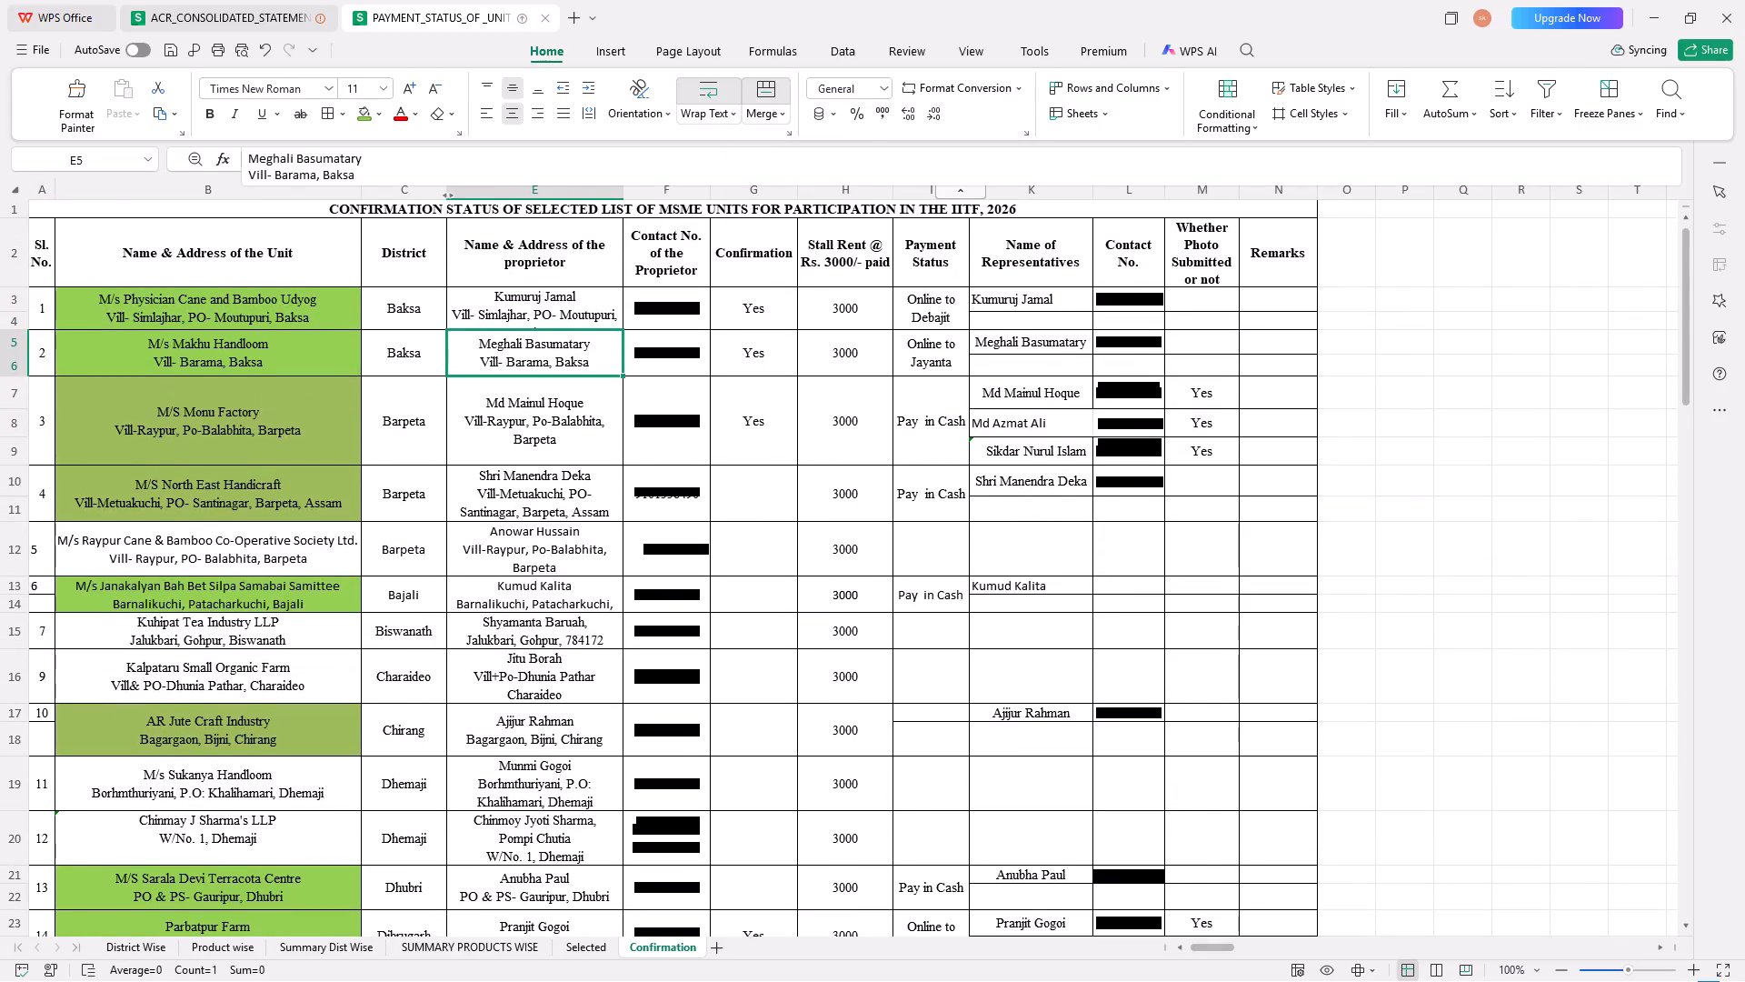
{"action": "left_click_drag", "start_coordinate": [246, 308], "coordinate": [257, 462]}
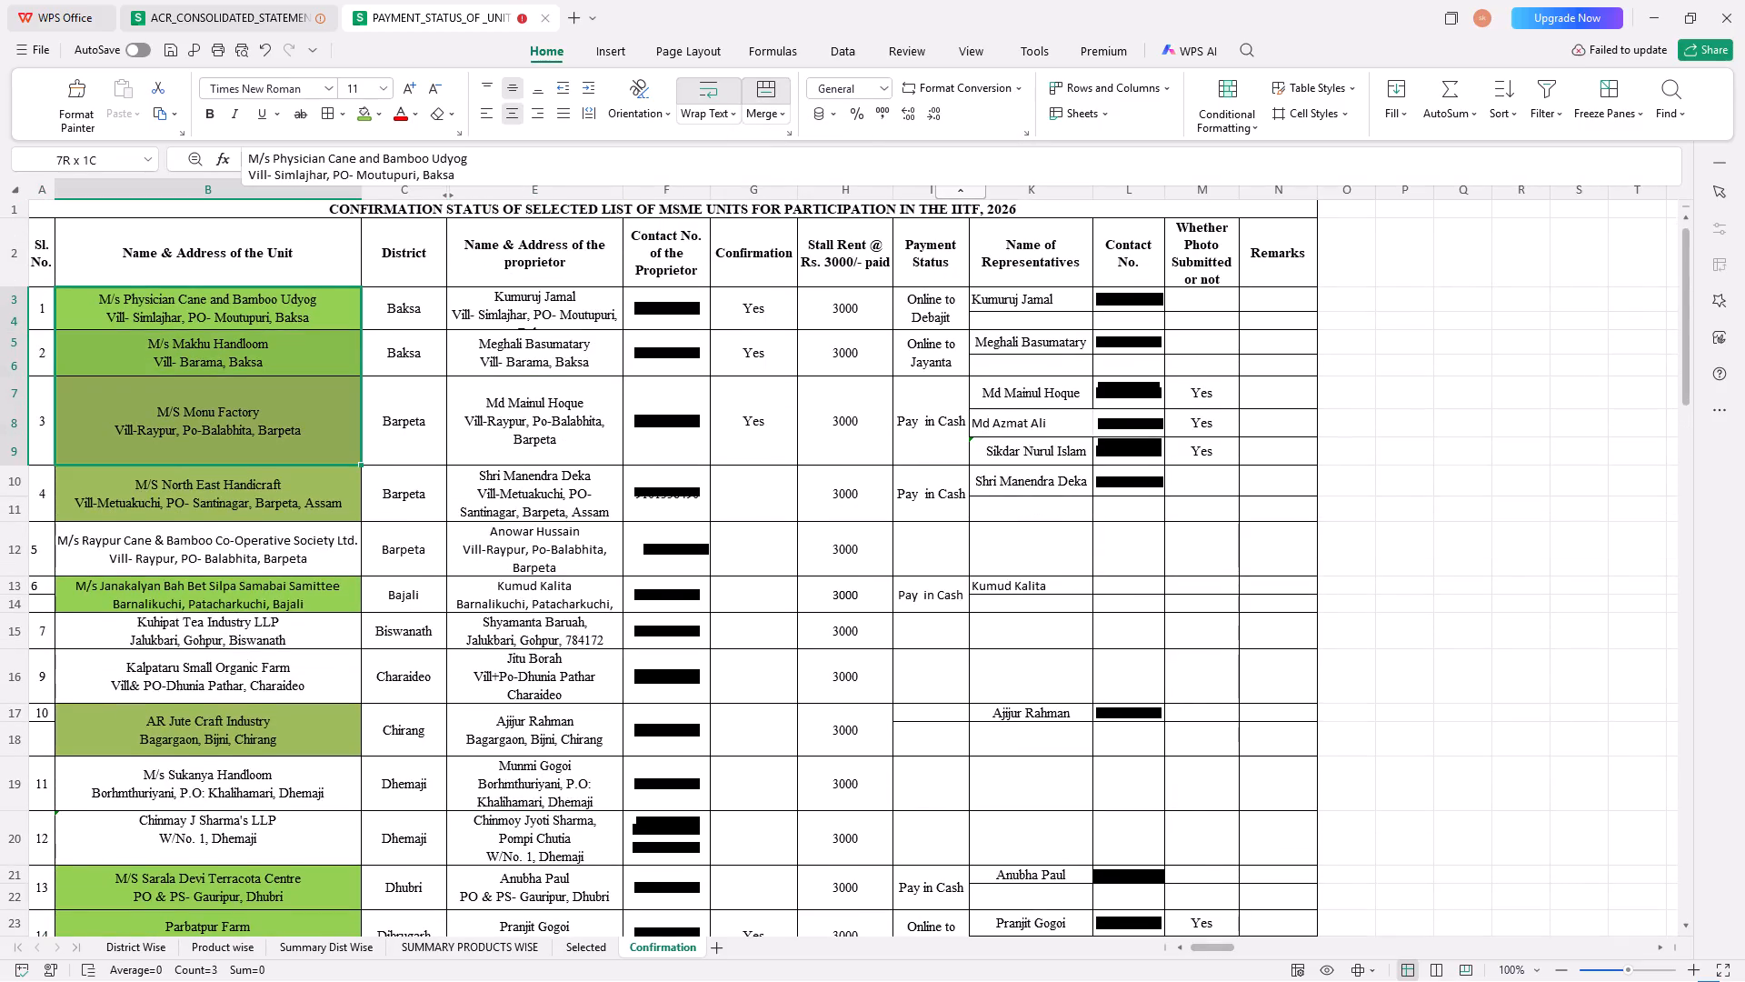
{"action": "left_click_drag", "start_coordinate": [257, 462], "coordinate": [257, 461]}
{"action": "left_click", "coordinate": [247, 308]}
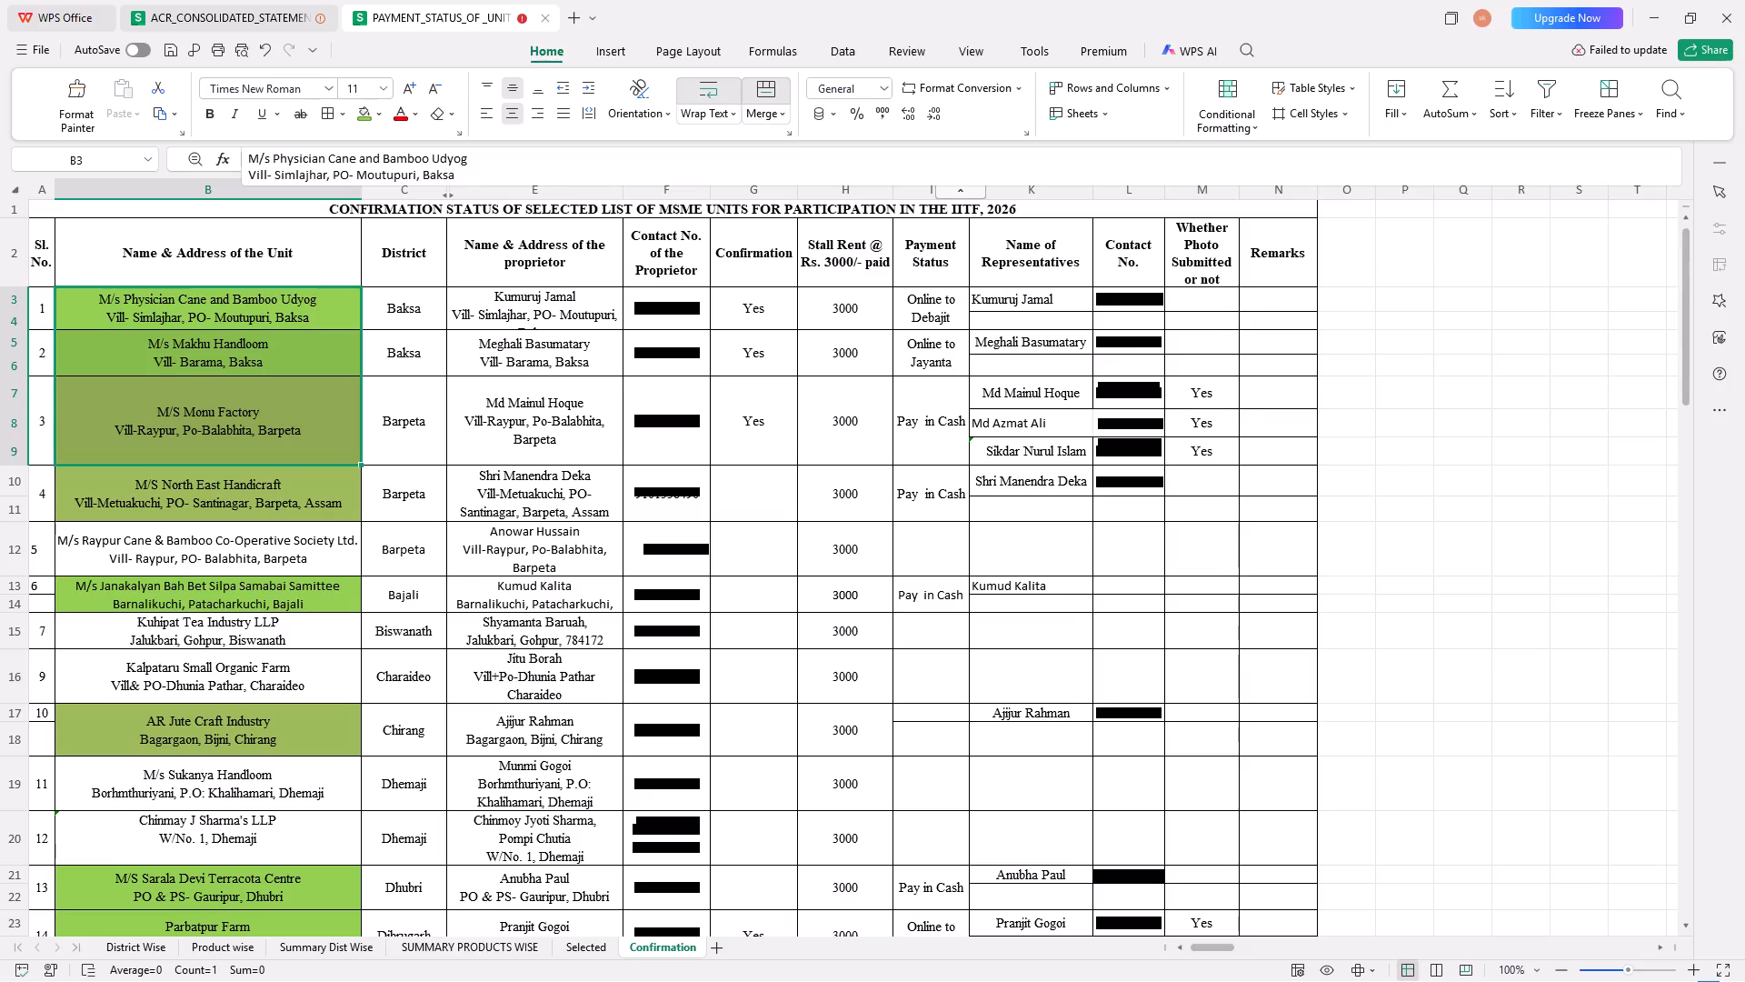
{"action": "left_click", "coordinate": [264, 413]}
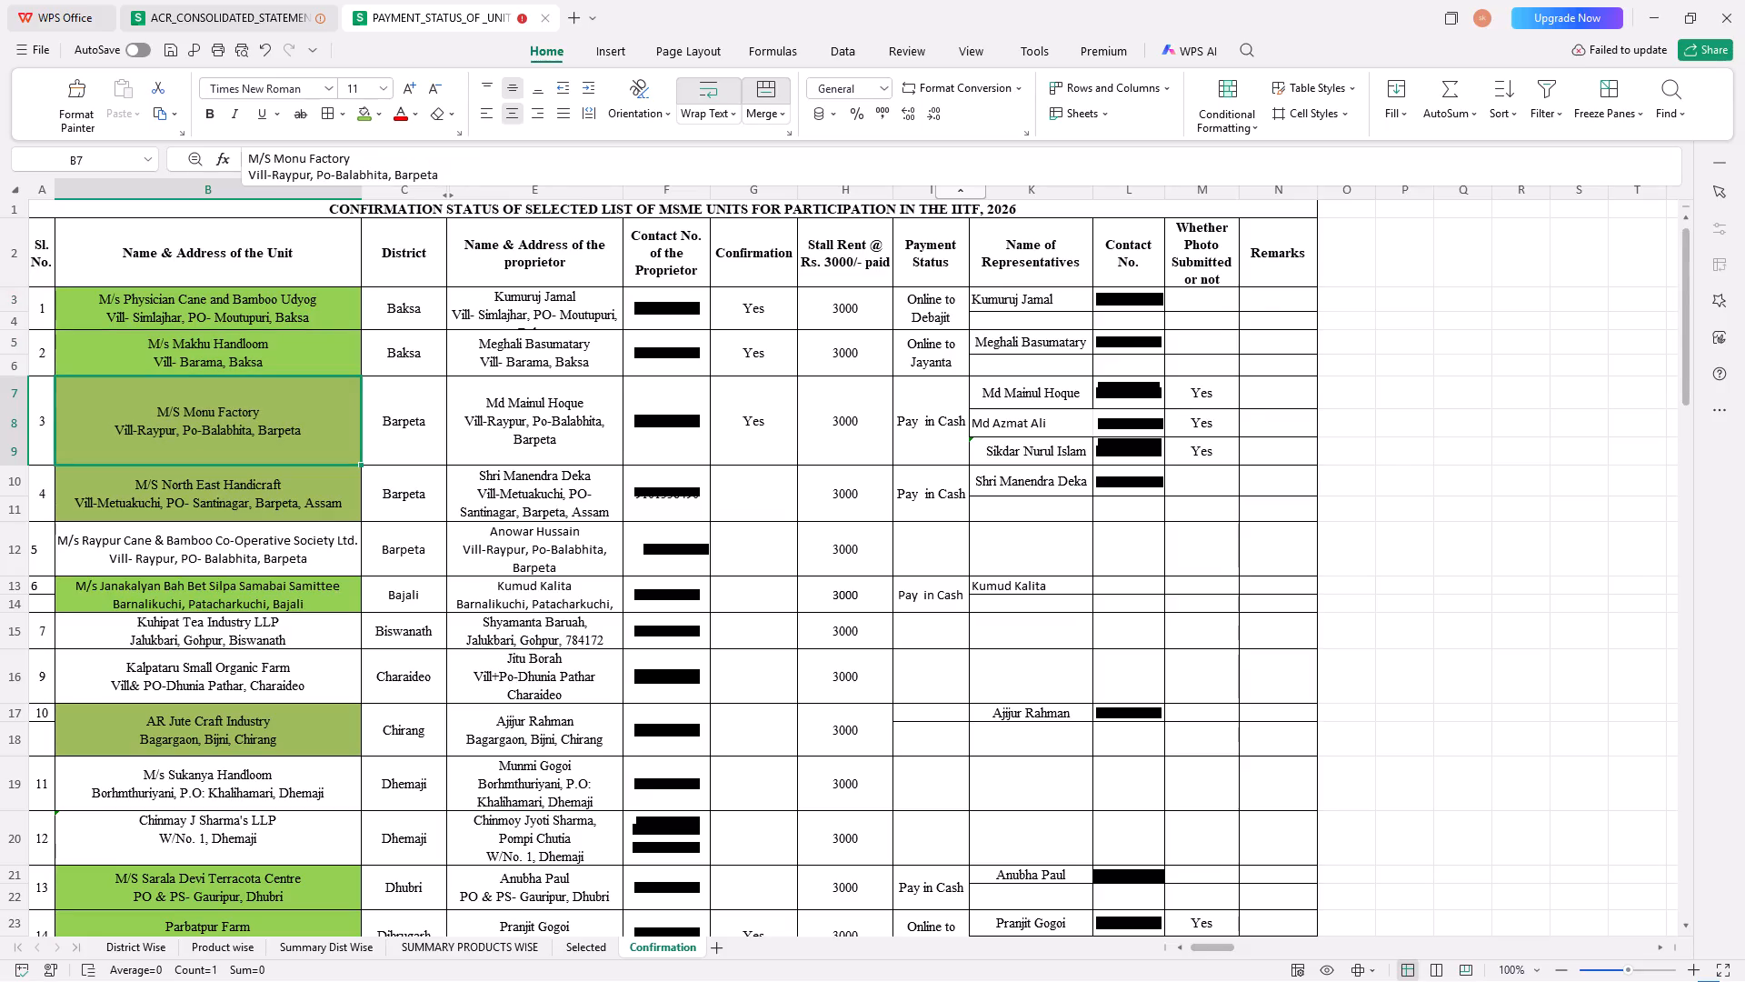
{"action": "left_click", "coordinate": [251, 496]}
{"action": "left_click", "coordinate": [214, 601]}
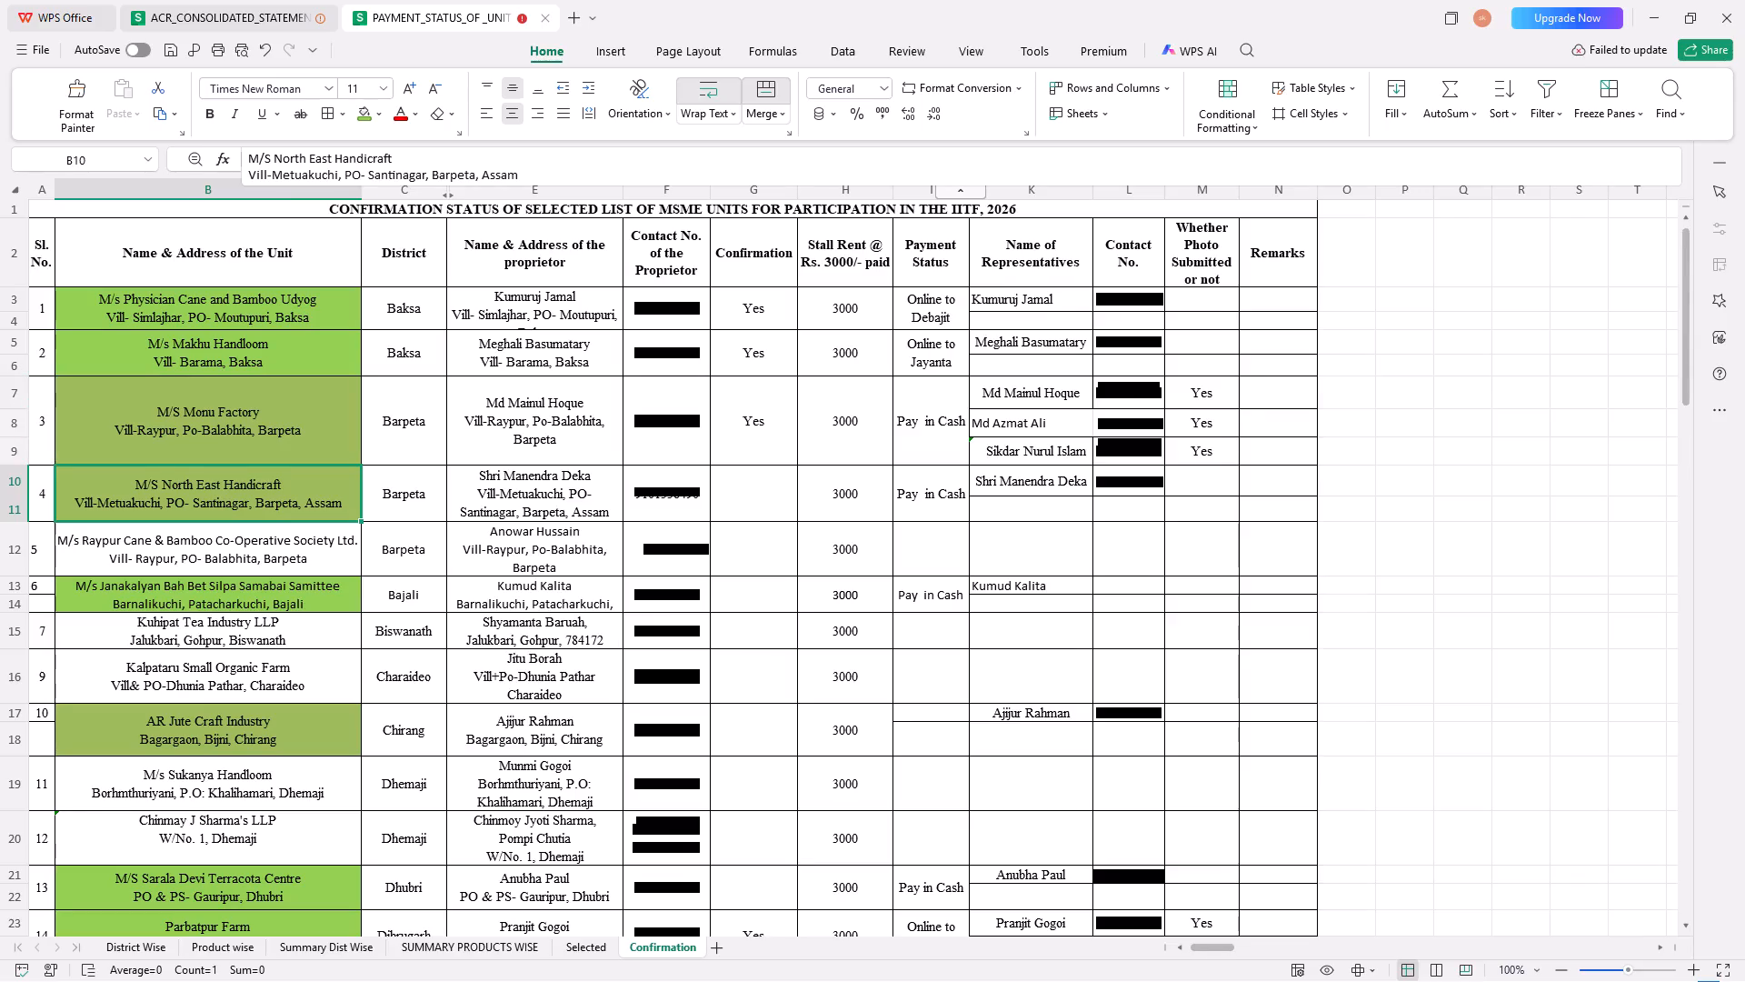
Fill the M/s Raypur Cane & Bamboo Co-Operative Society Ltd. unit cell B12 with the light green colour.
{"action": "left_click", "coordinate": [284, 547]}
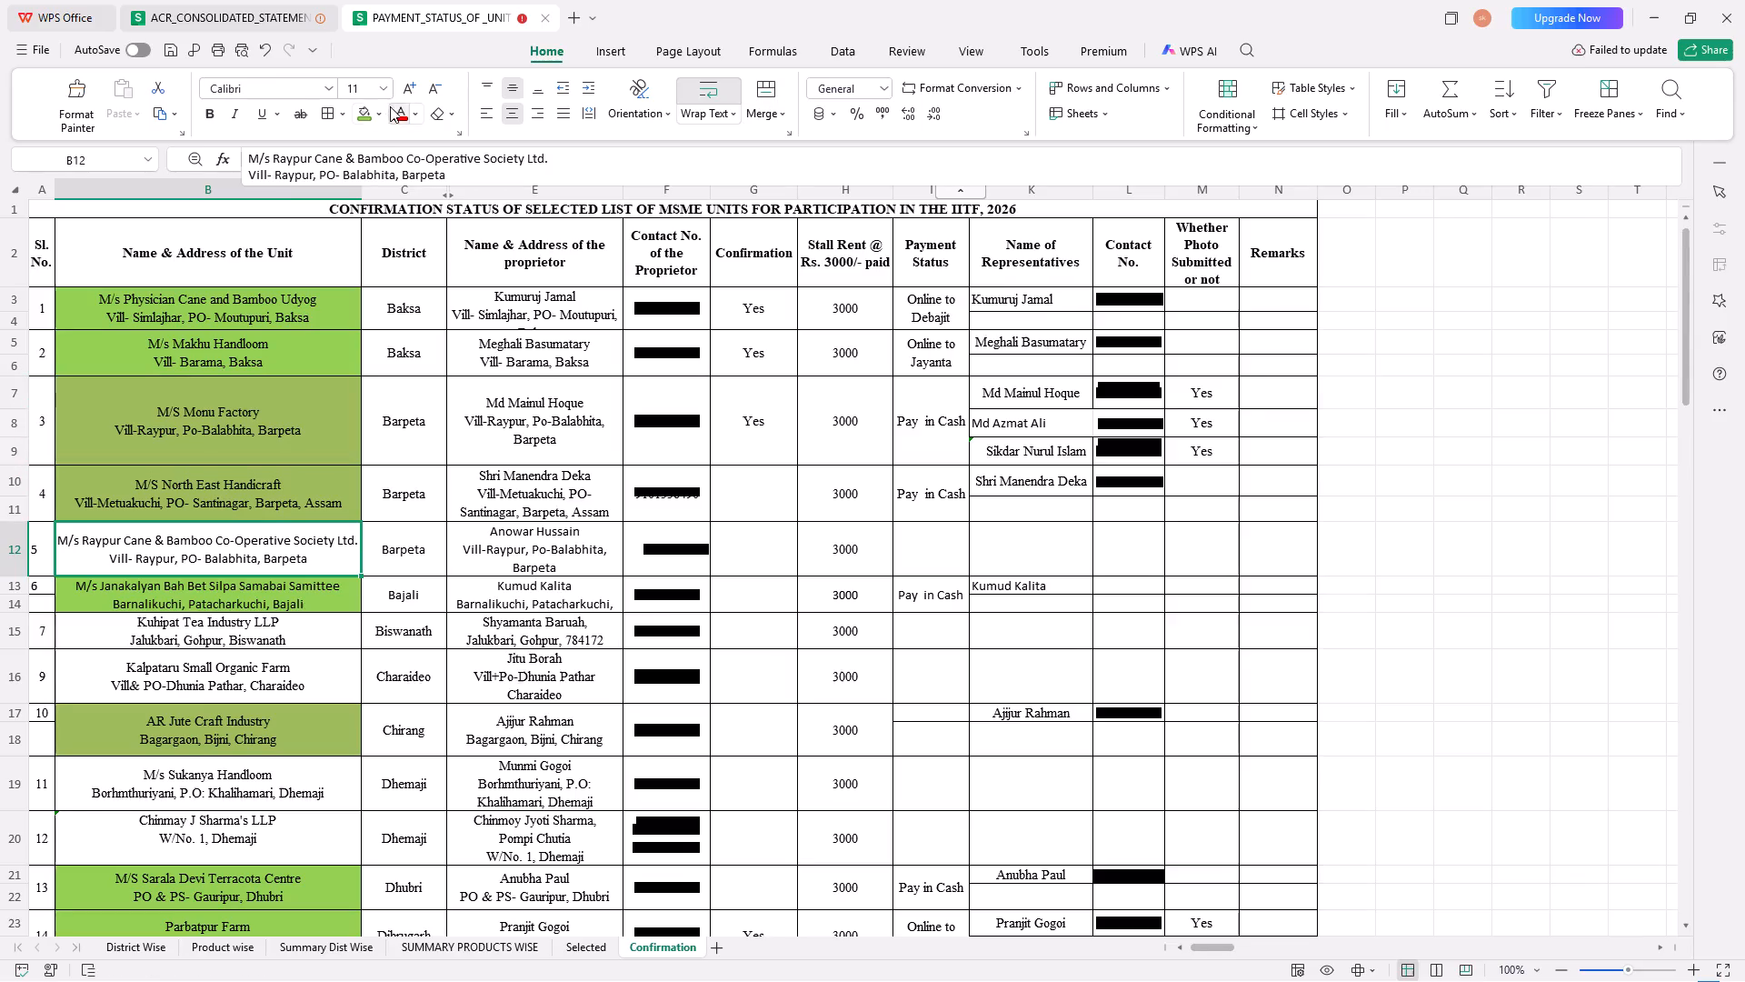
{"action": "left_click", "coordinate": [368, 115]}
{"action": "left_click", "coordinate": [226, 548]}
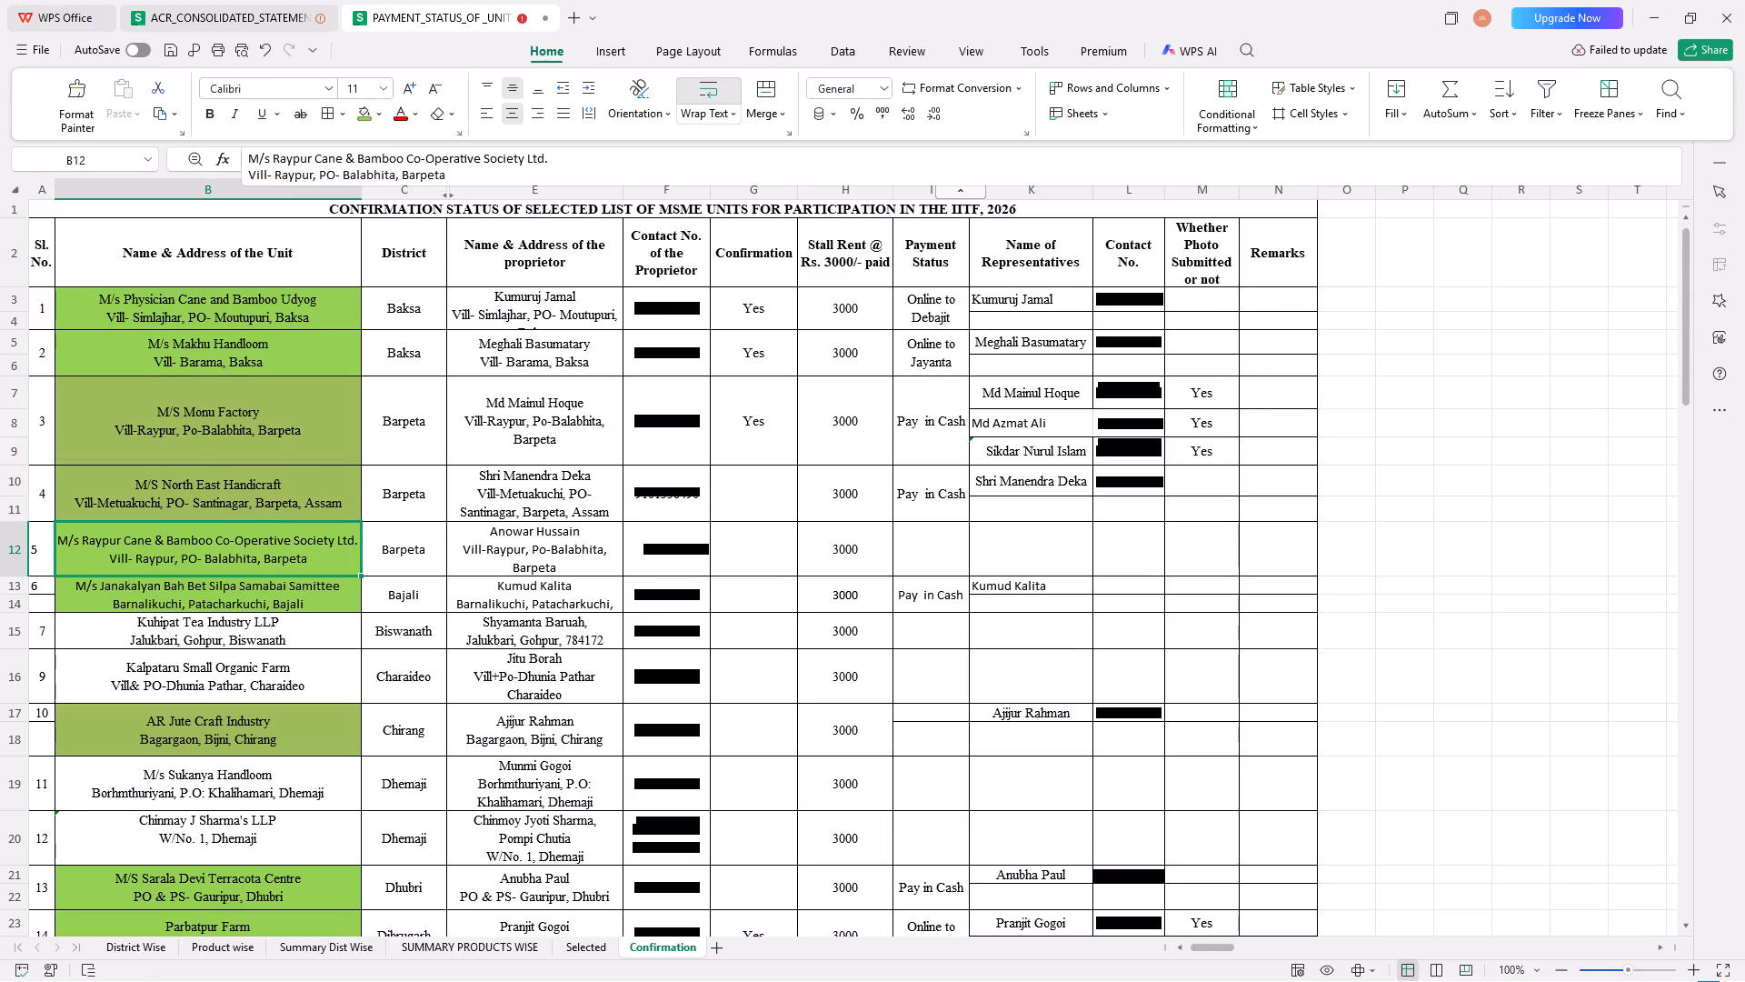
Insert one blank row directly below the M/s Raypur Cane & Bamboo Co-Operative Society Ltd. entry in row 12.
{"action": "left_click", "coordinate": [551, 544]}
{"action": "left_click", "coordinate": [977, 549]}
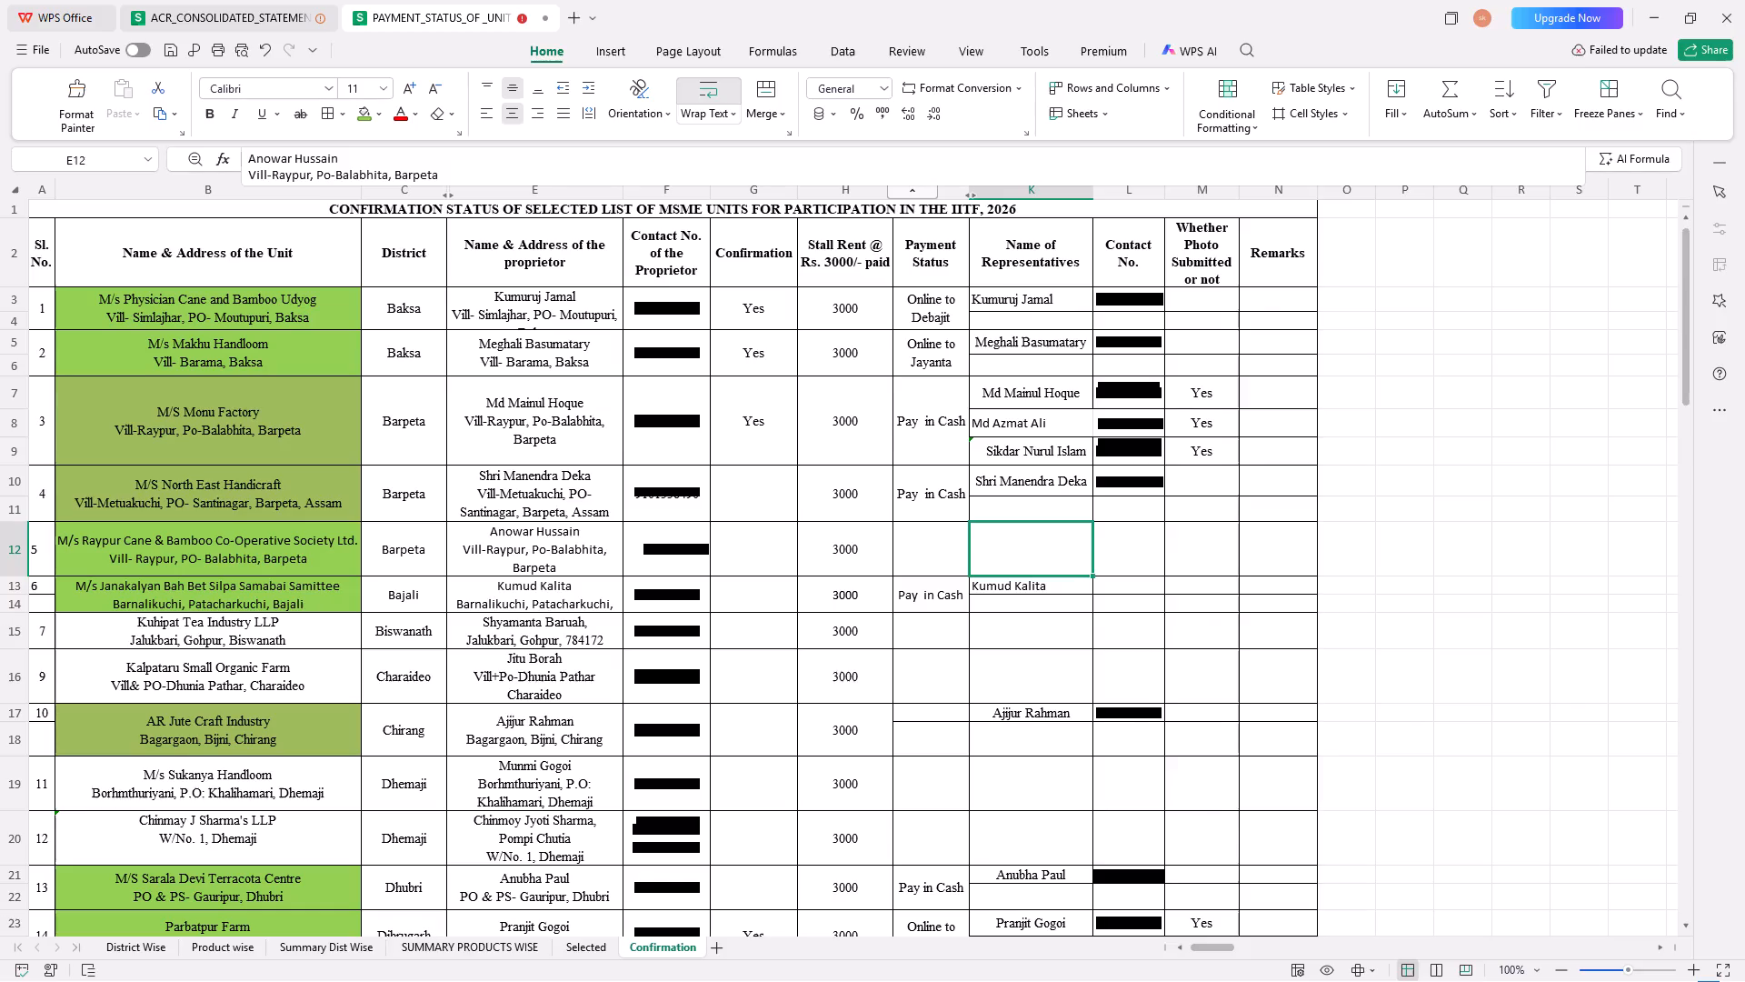
{"action": "left_click", "coordinate": [11, 589]}
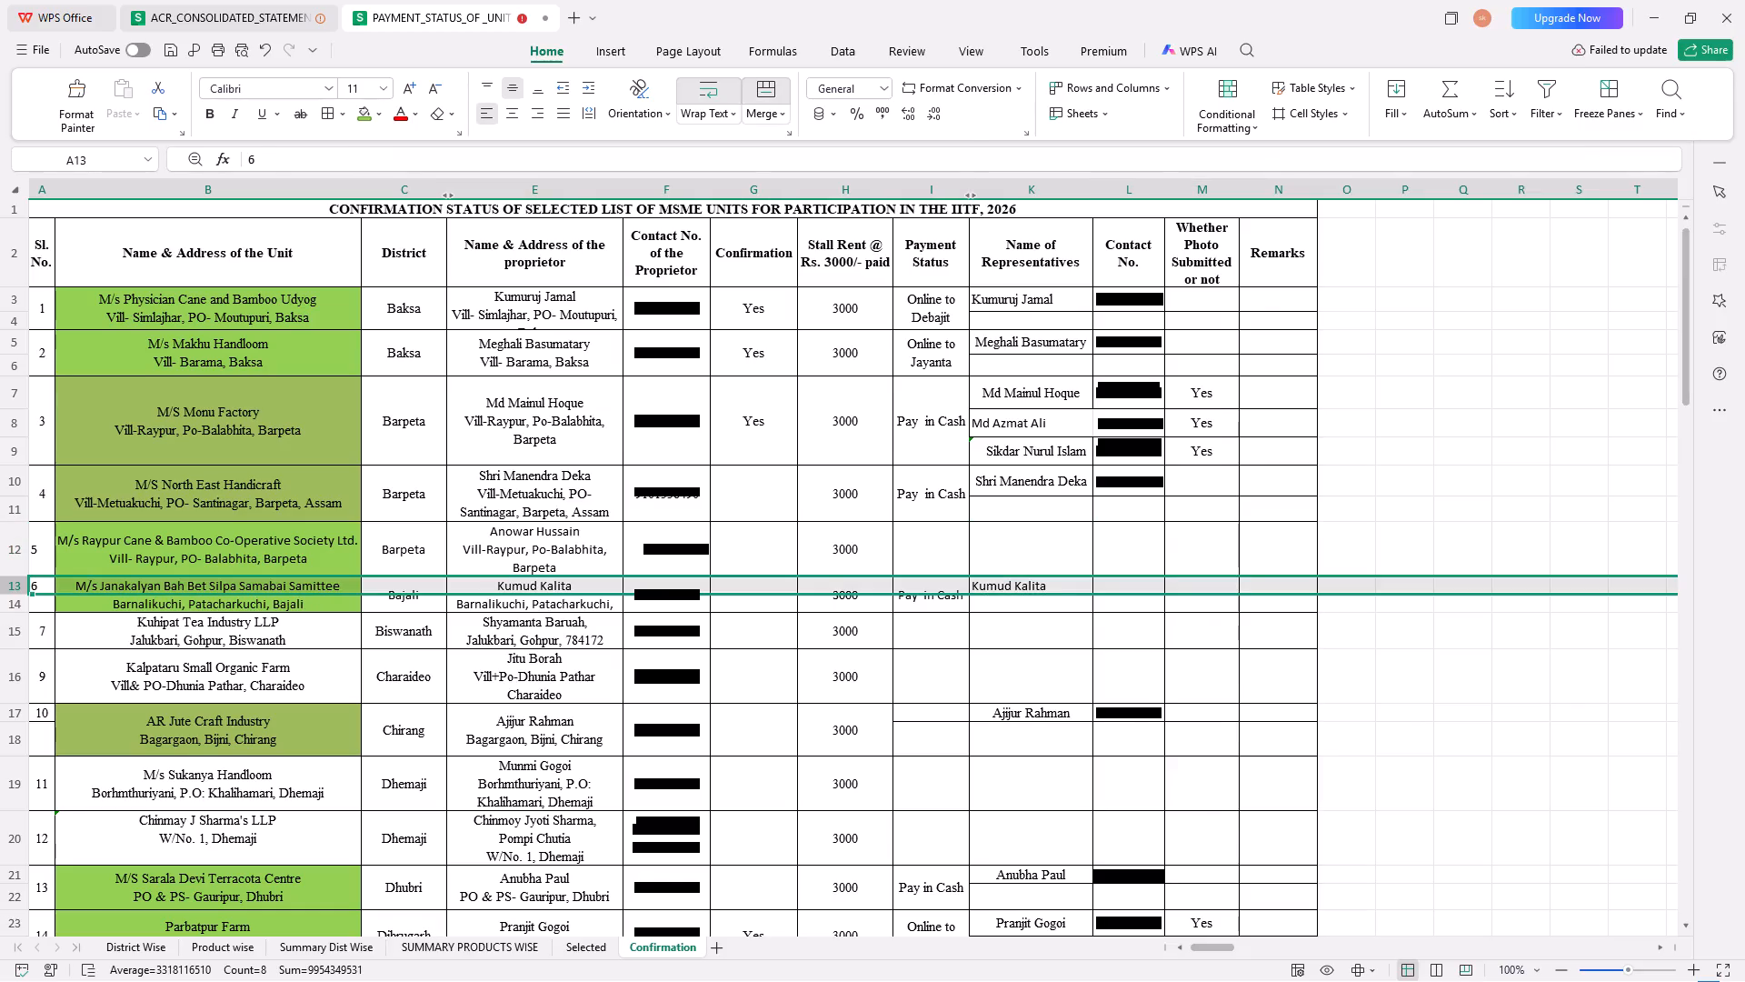
{"action": "left_click", "coordinate": [23, 566]}
{"action": "right_click", "coordinate": [14, 563]}
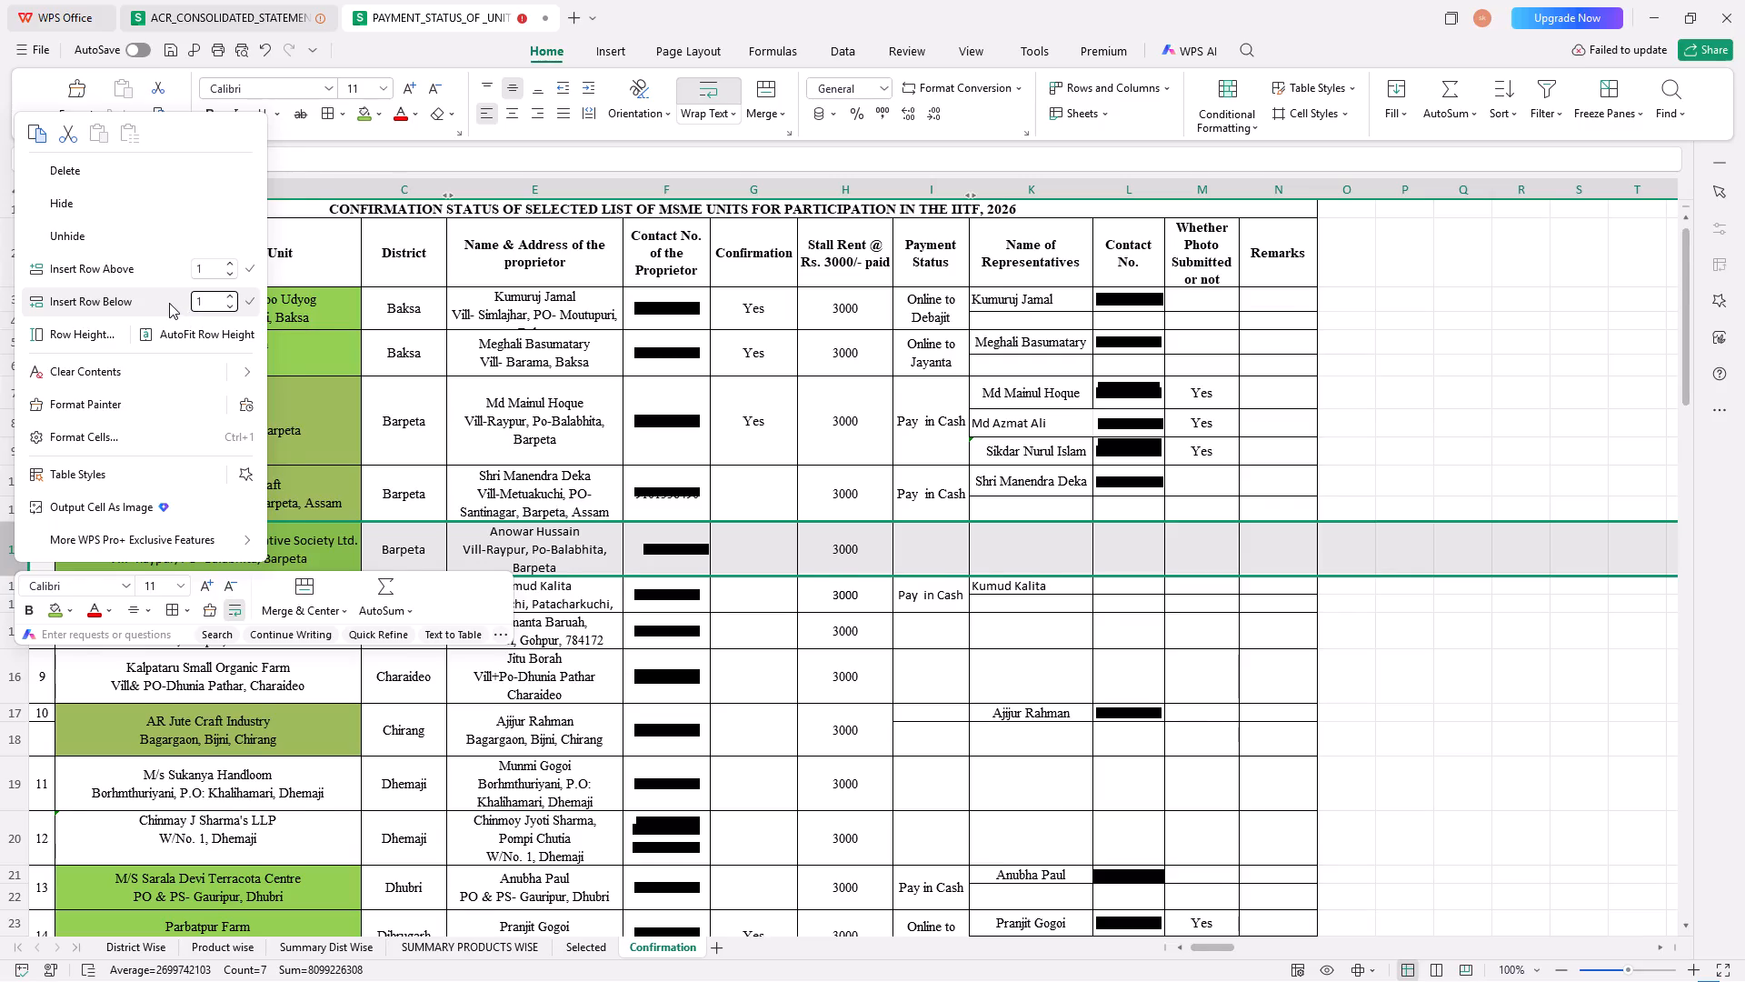
{"action": "left_click", "coordinate": [169, 303]}
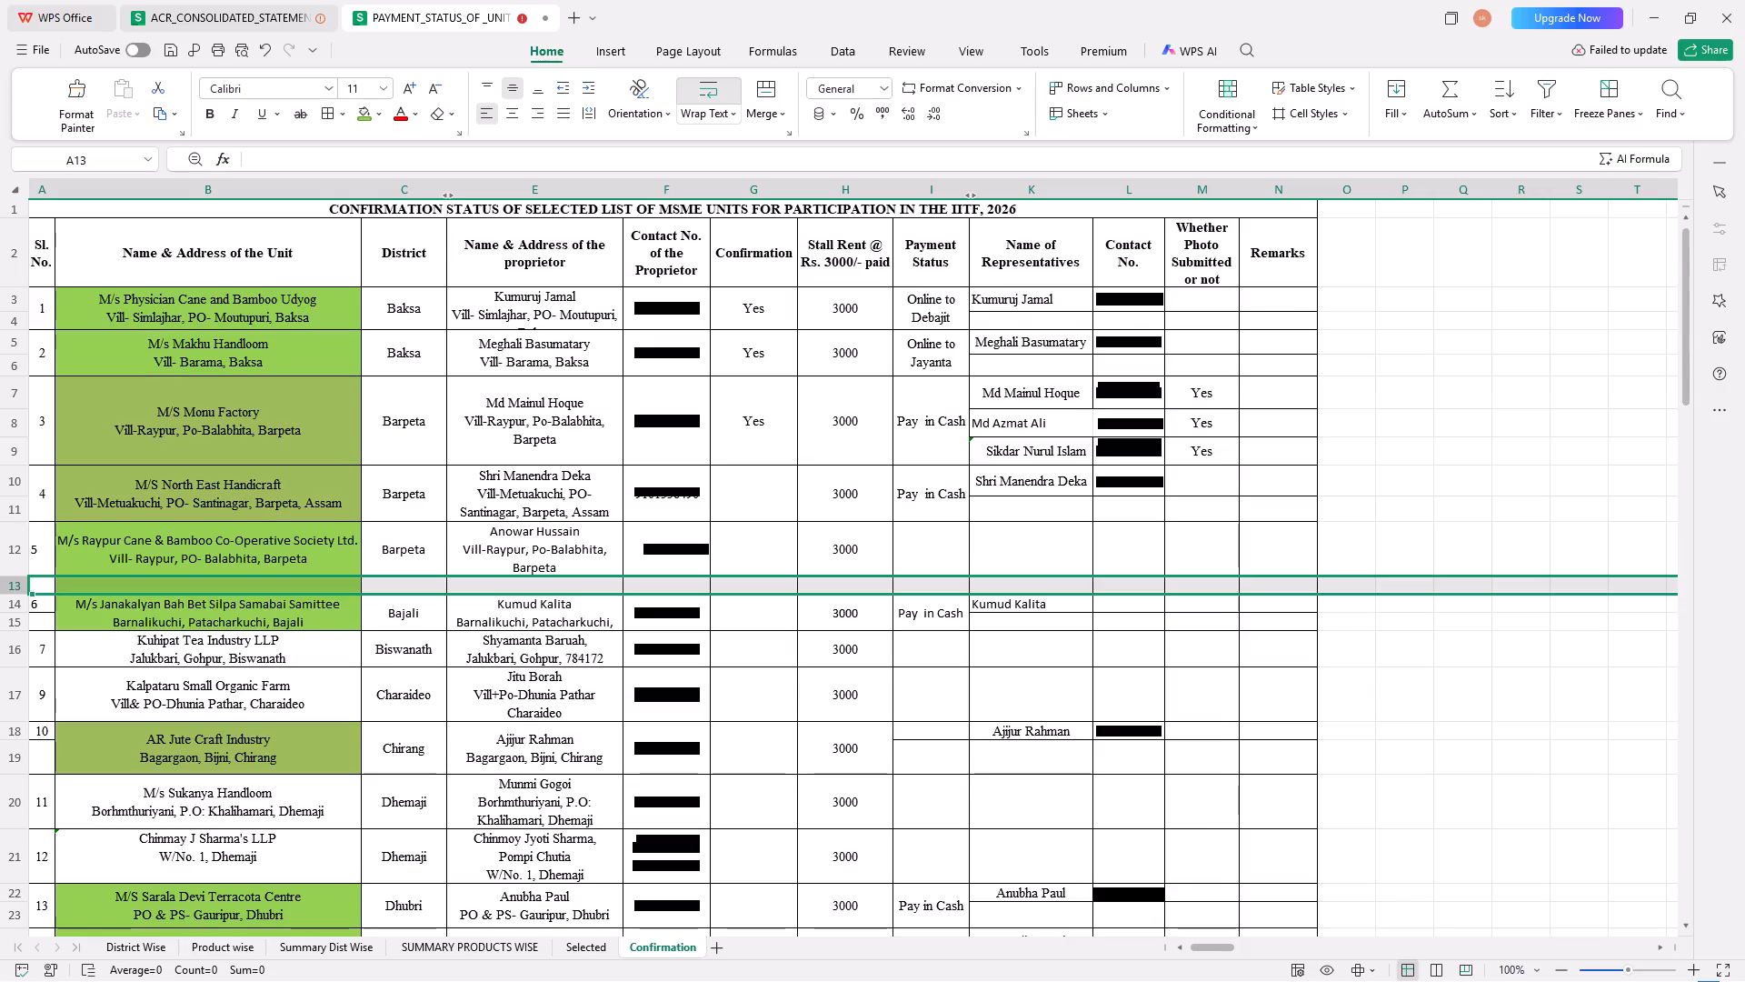
{"action": "left_click", "coordinate": [231, 581]}
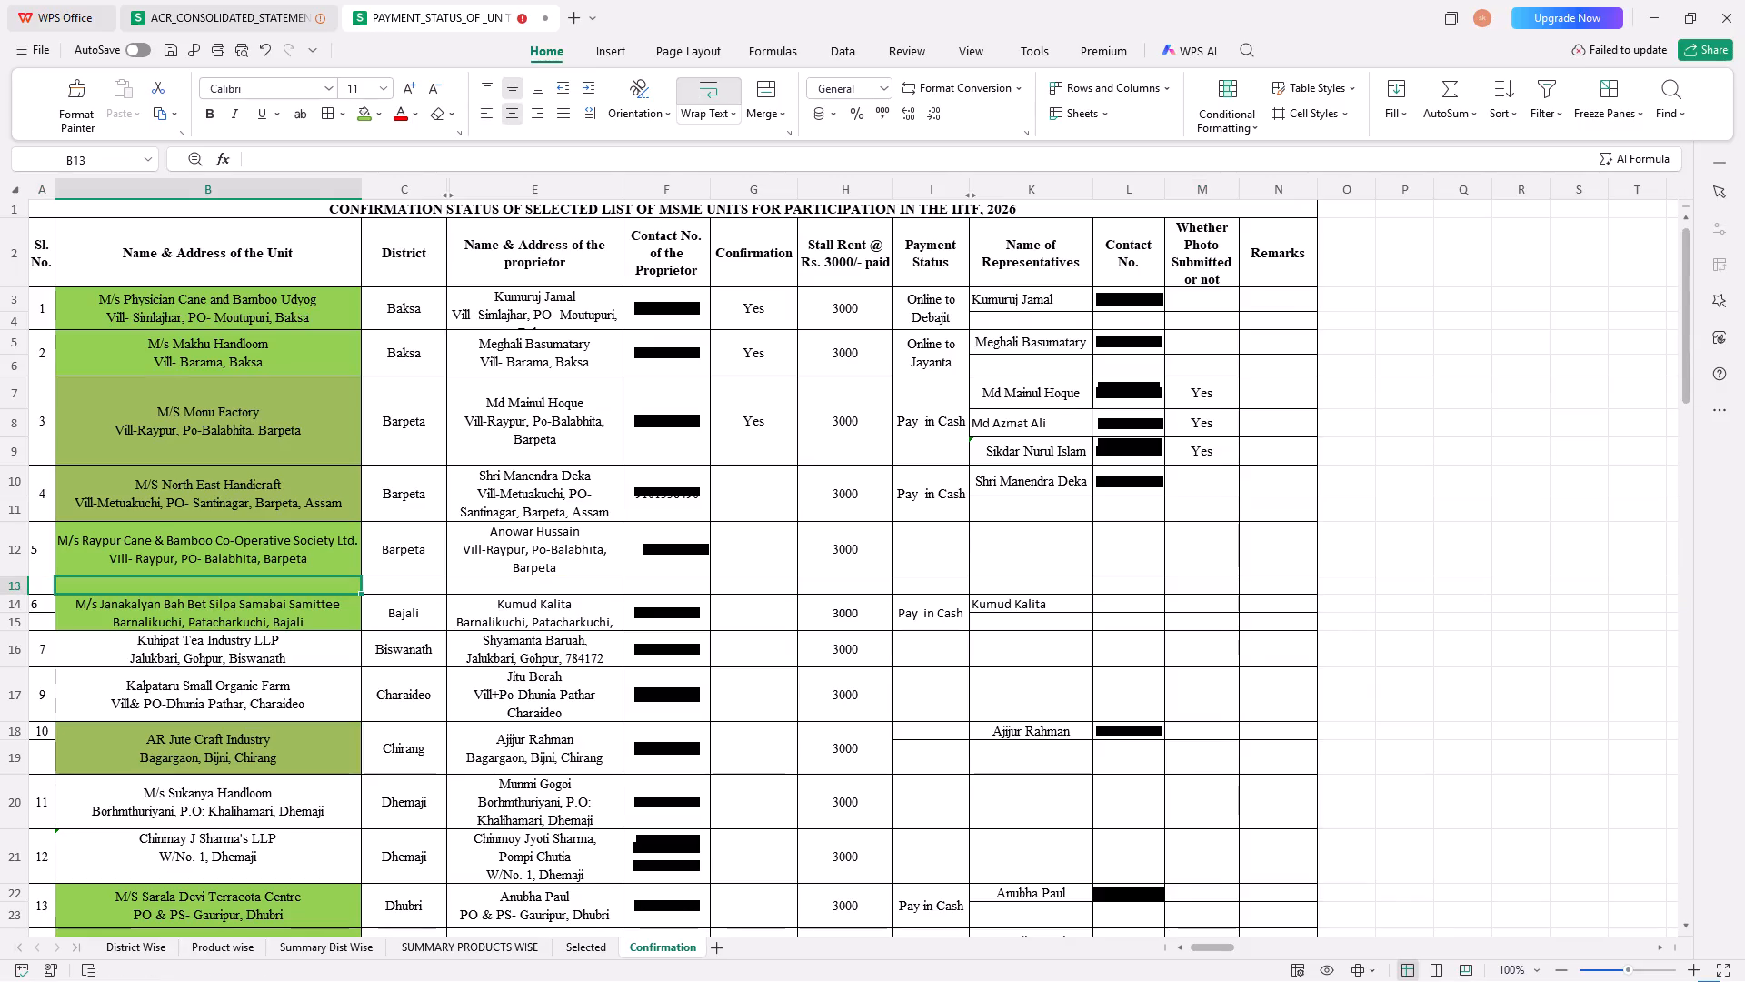
{"action": "left_click", "coordinate": [90, 583]}
Merge and centre the Raypur society's serial number, unit, district and proprietor cells, each column separately, across rows 12 and 13.
{"action": "left_click", "coordinate": [670, 545]}
{"action": "left_click_drag", "start_coordinate": [45, 550], "coordinate": [40, 586]}
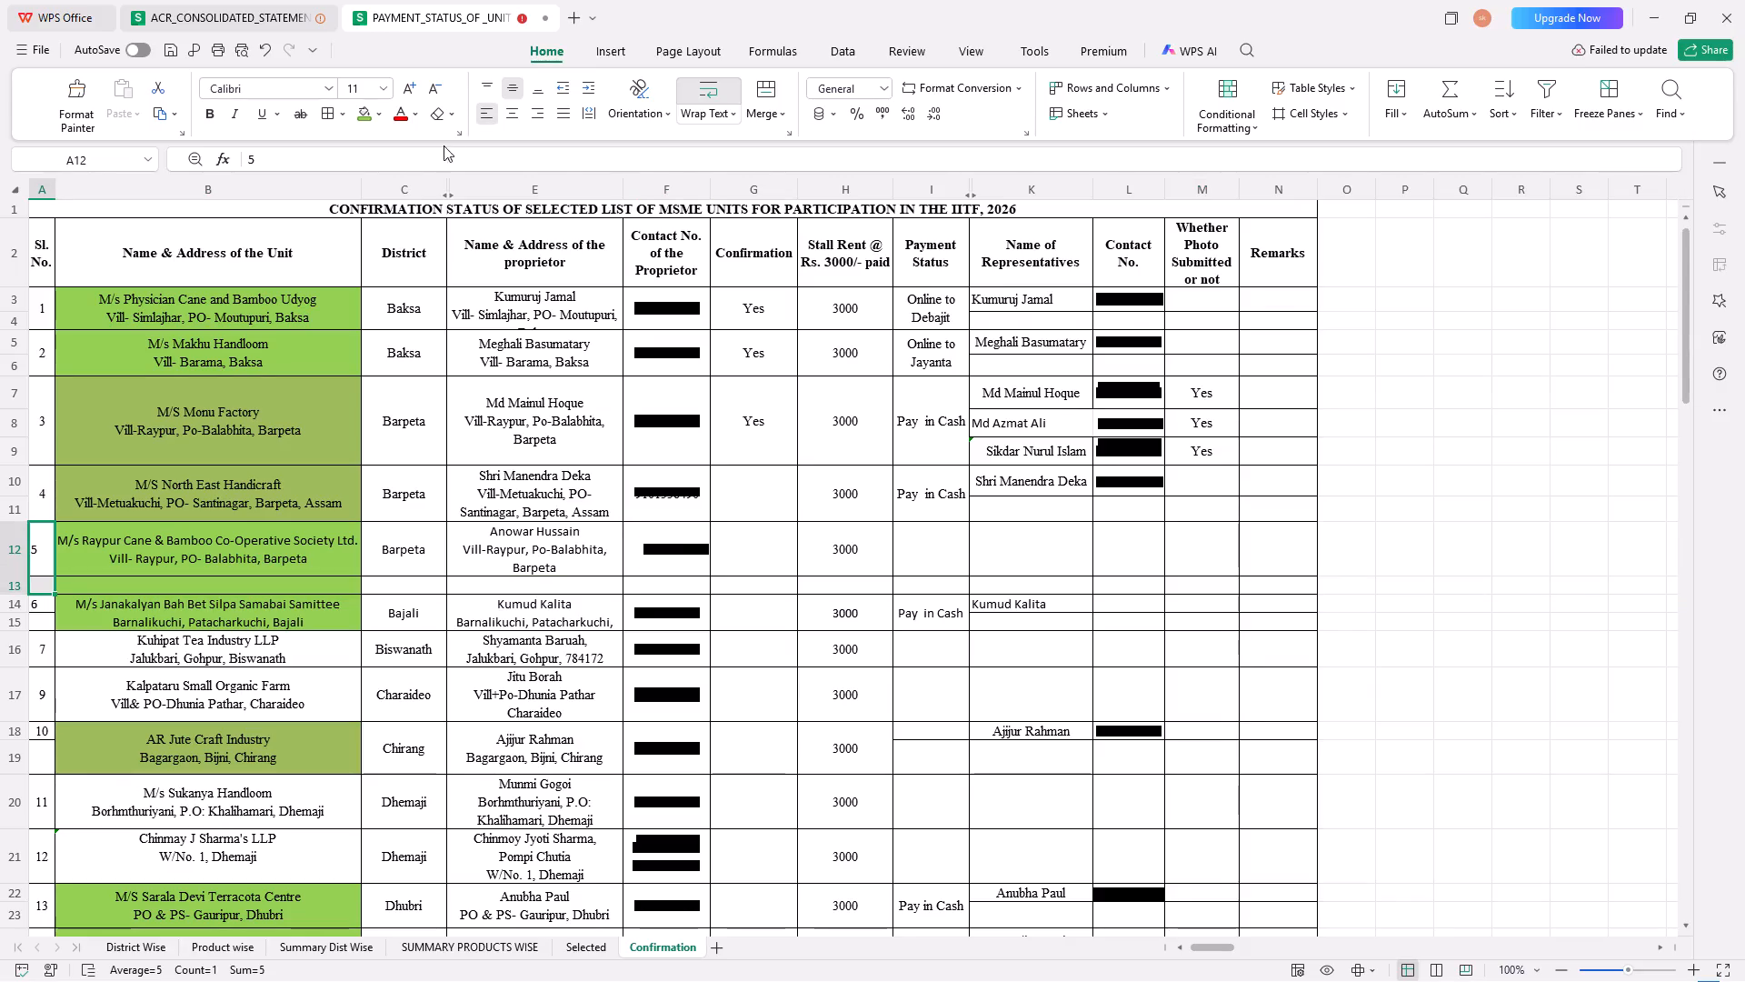
{"action": "left_click", "coordinate": [769, 114]}
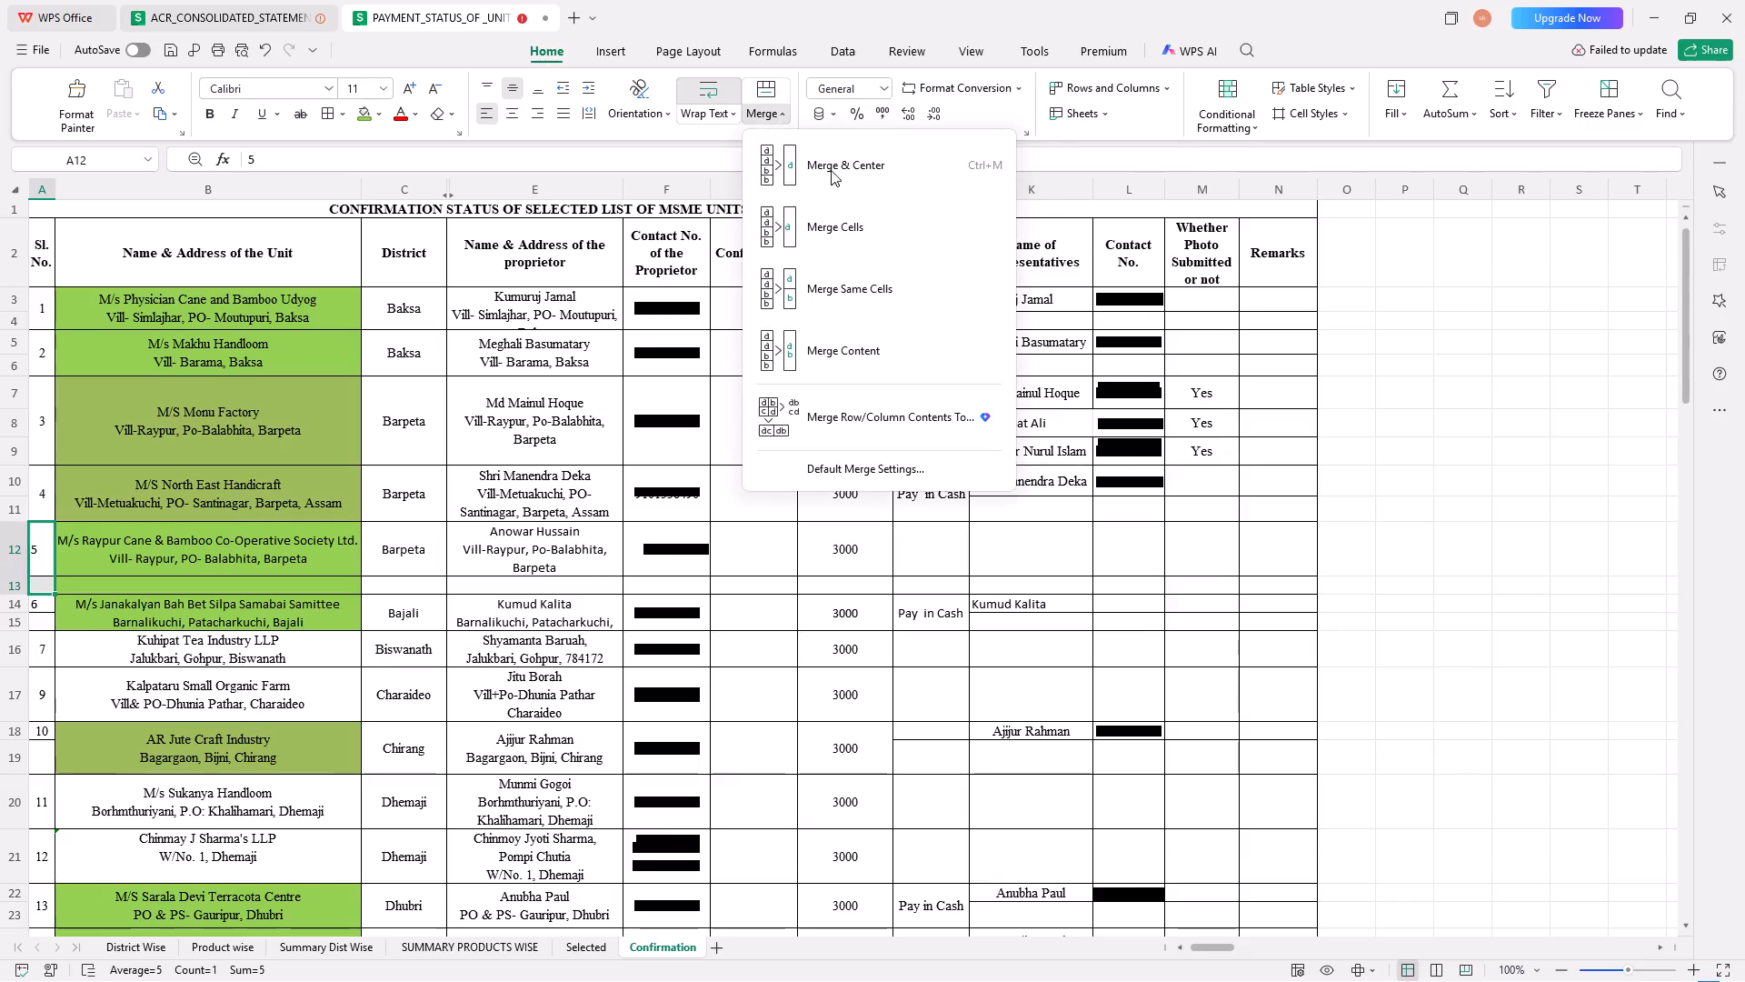
{"action": "left_click", "coordinate": [828, 168]}
{"action": "left_click_drag", "start_coordinate": [155, 551], "coordinate": [184, 581]}
{"action": "left_click", "coordinate": [780, 114]}
{"action": "left_click", "coordinate": [805, 161]}
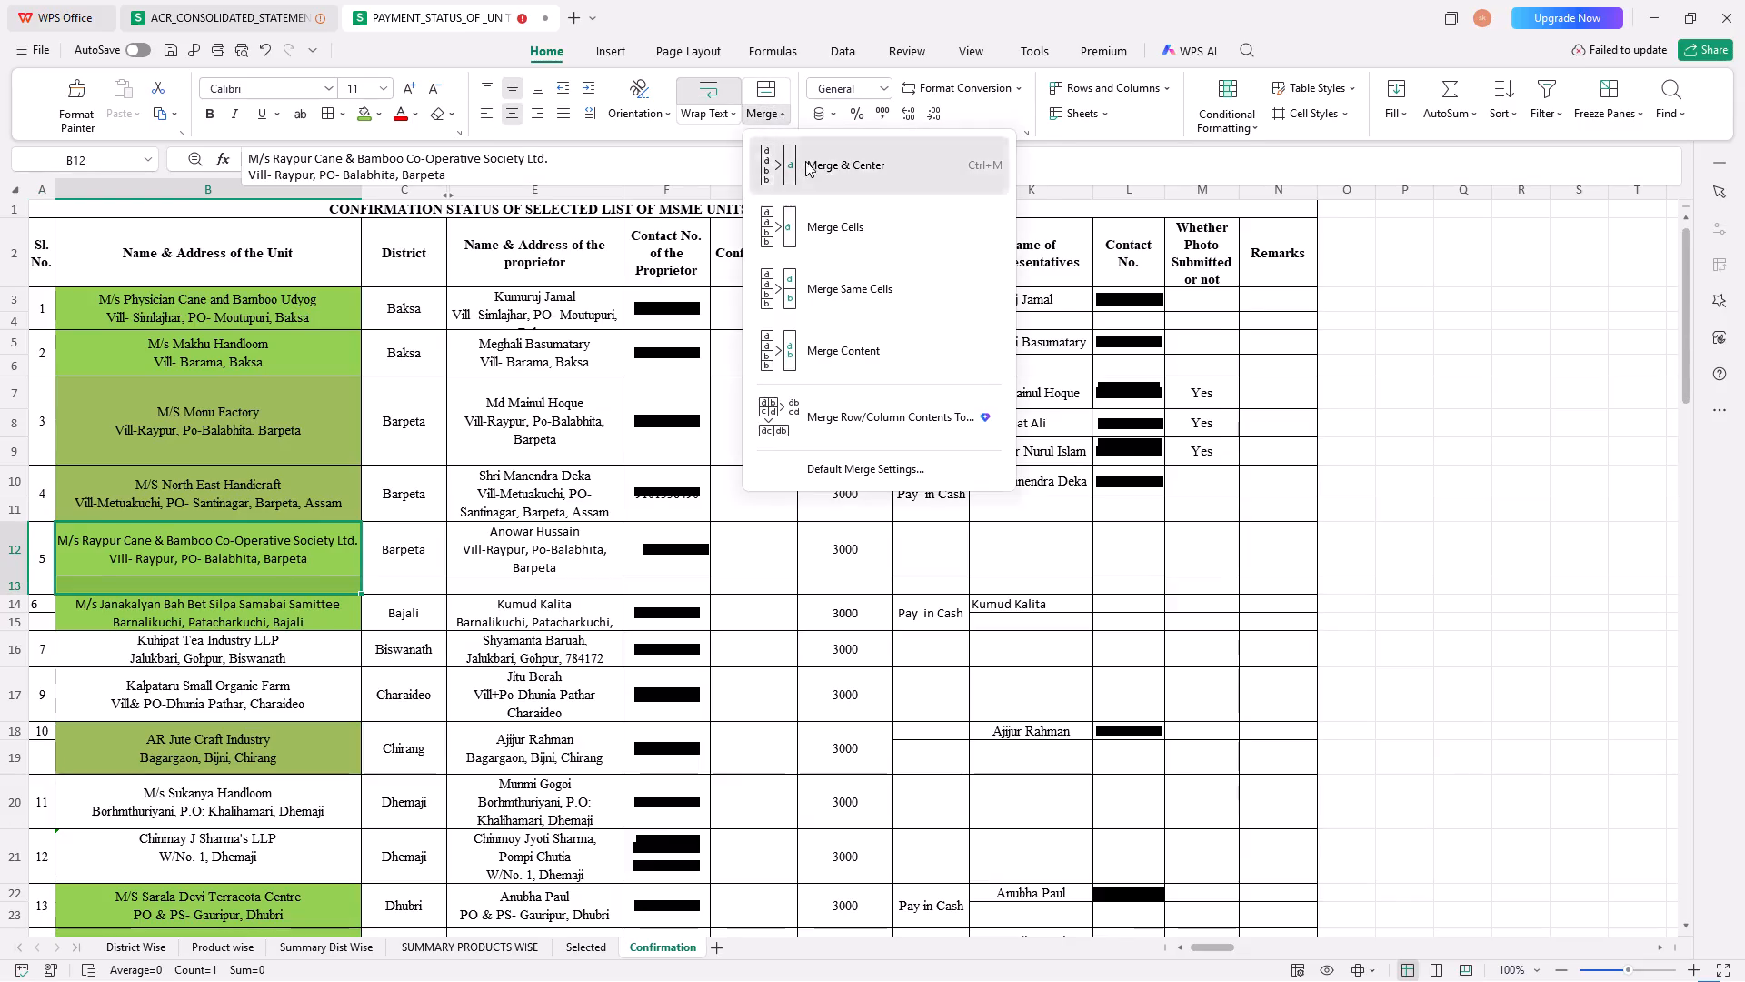
{"action": "left_click_drag", "start_coordinate": [415, 542], "coordinate": [424, 586]}
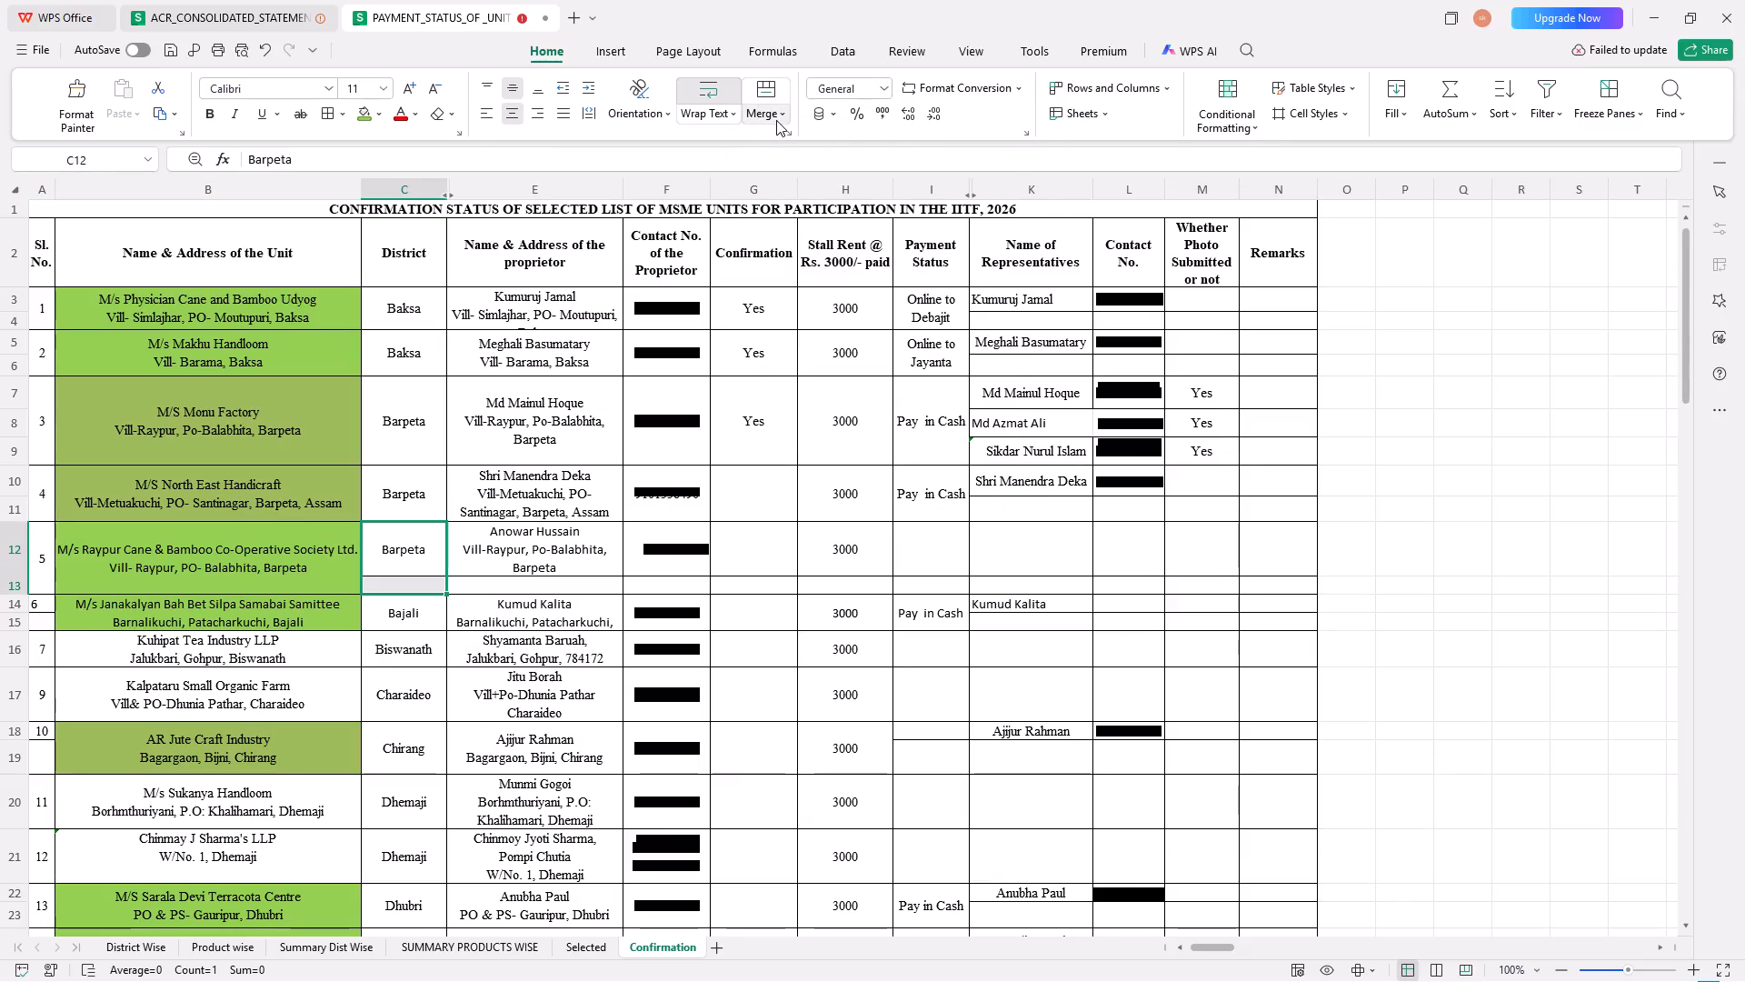
{"action": "left_click", "coordinate": [776, 120]}
{"action": "left_click", "coordinate": [847, 168]}
{"action": "left_click_drag", "start_coordinate": [542, 540], "coordinate": [553, 582]}
{"action": "left_click", "coordinate": [775, 114]}
{"action": "left_click", "coordinate": [848, 172]}
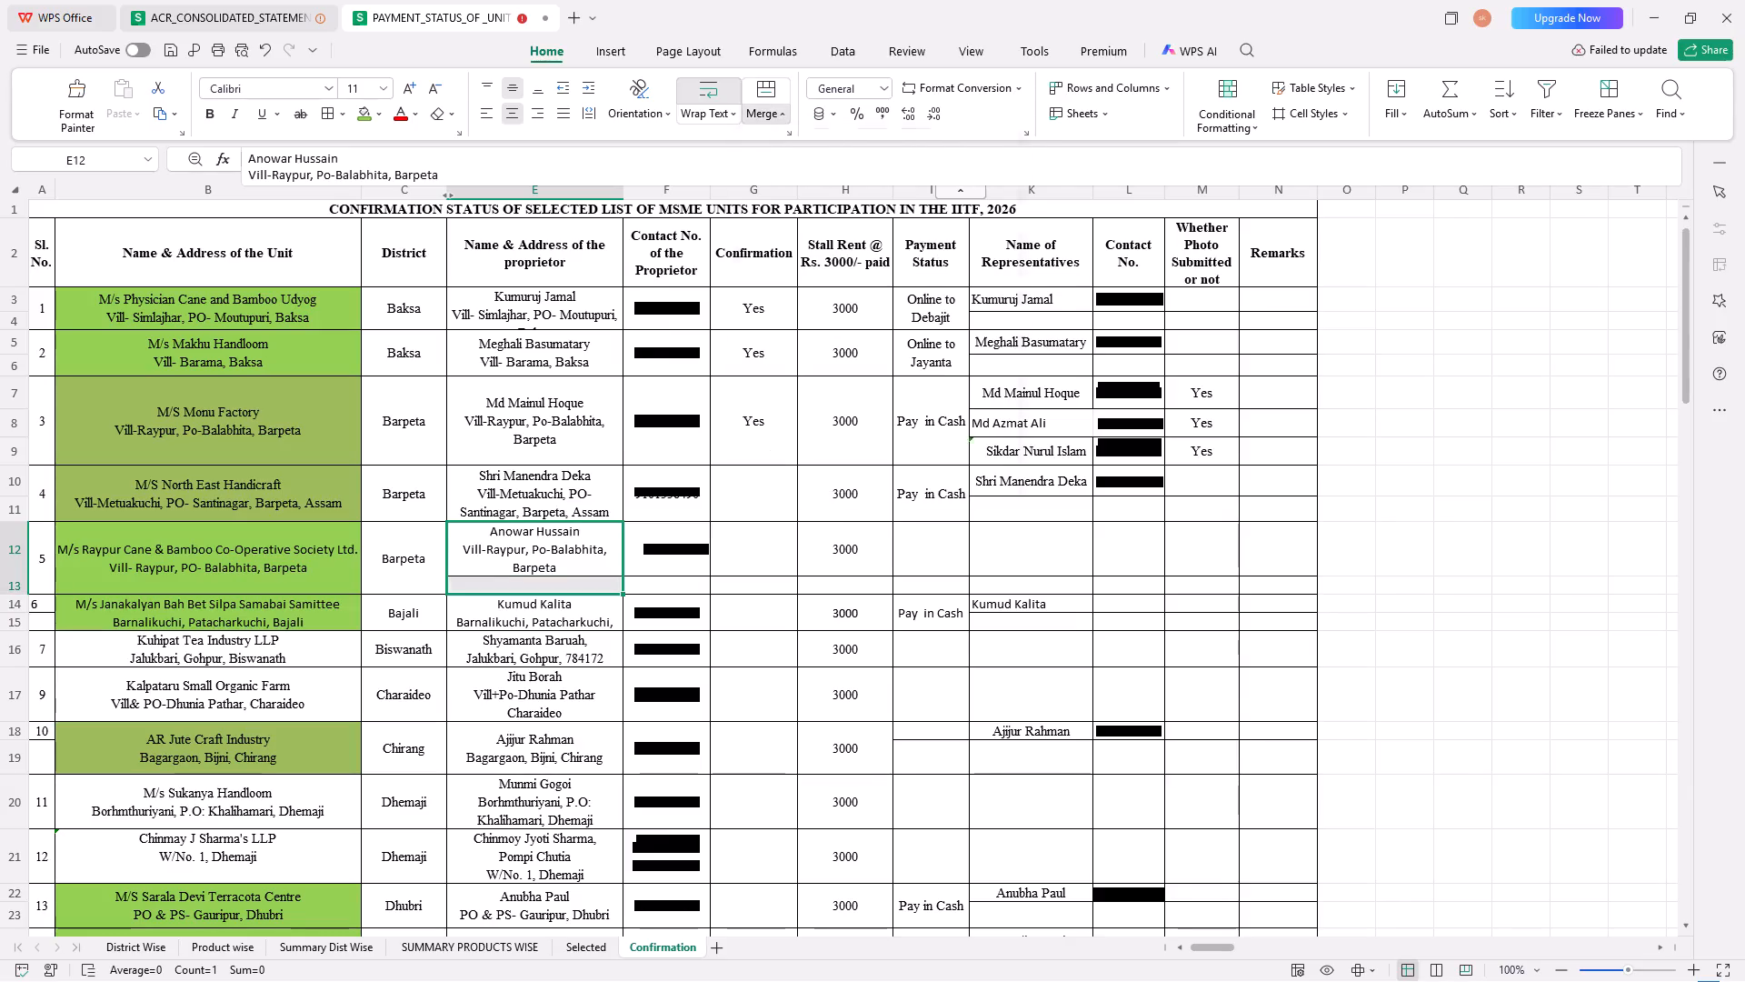
Merge and centre the Raypur society's proprietor contact, confirmation, stall rent and payment status cells, each column separately, across rows 12 and 13.
{"action": "left_click_drag", "start_coordinate": [677, 545], "coordinate": [681, 576]}
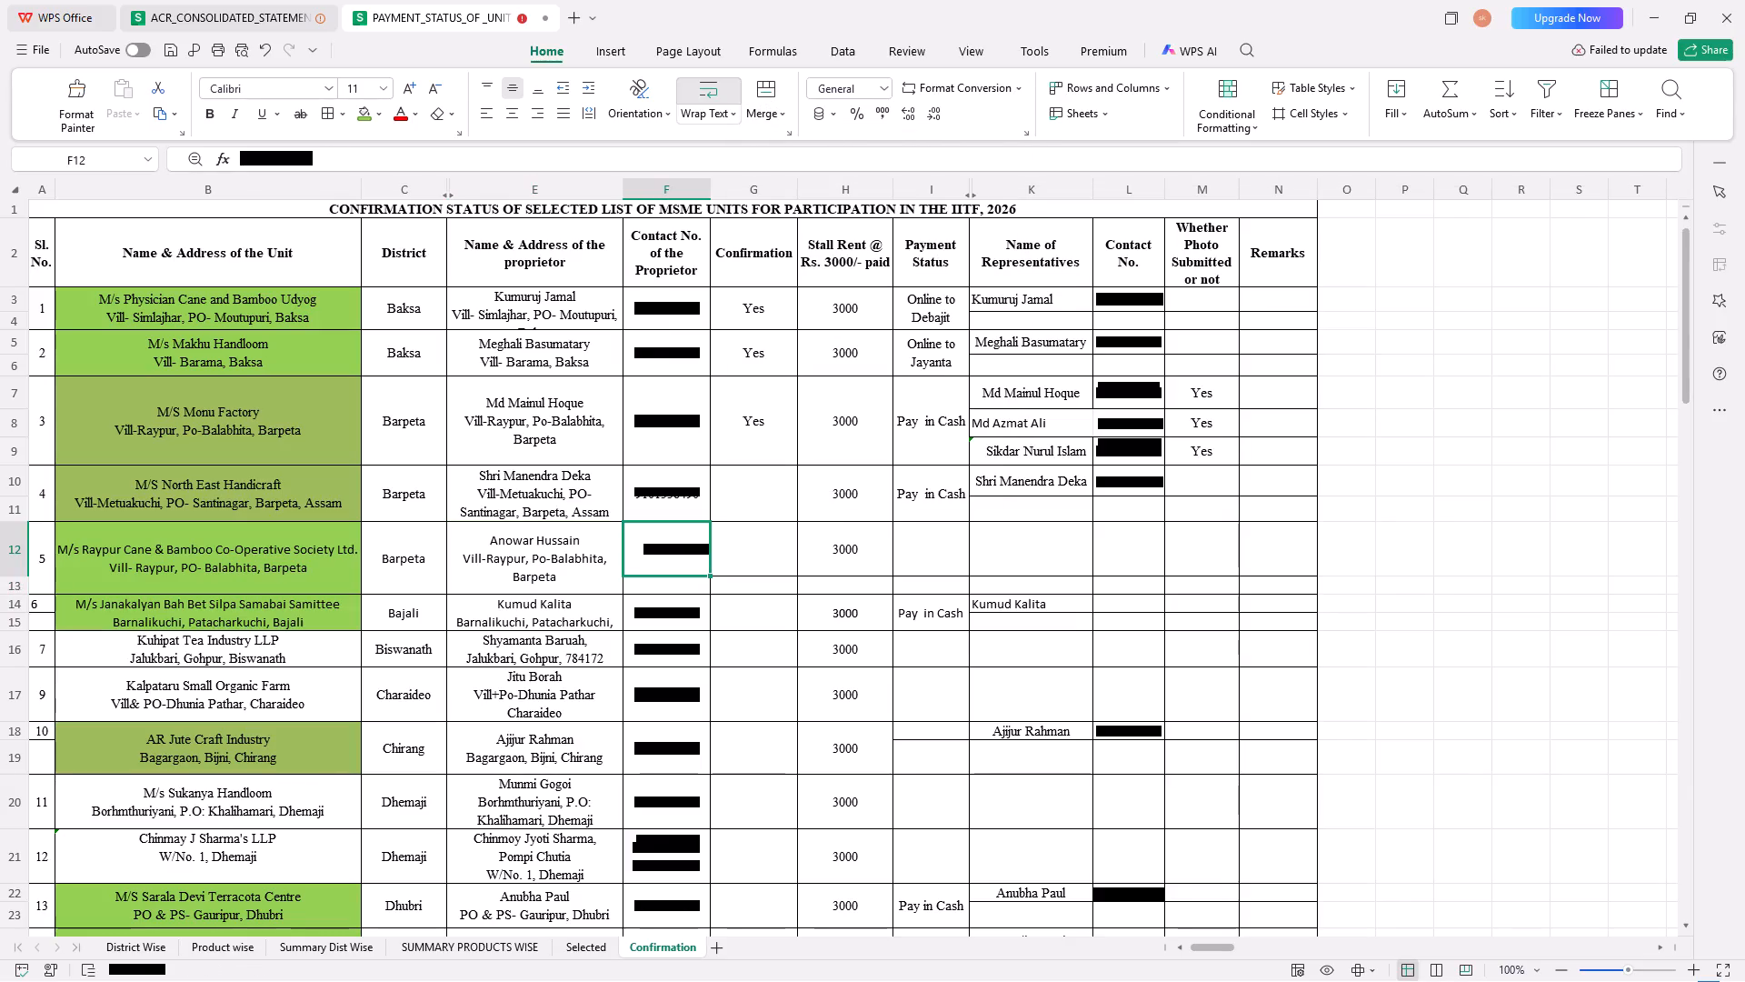
{"action": "left_click_drag", "start_coordinate": [681, 576], "coordinate": [681, 582]}
{"action": "left_click", "coordinate": [779, 117]}
{"action": "left_click", "coordinate": [820, 171]}
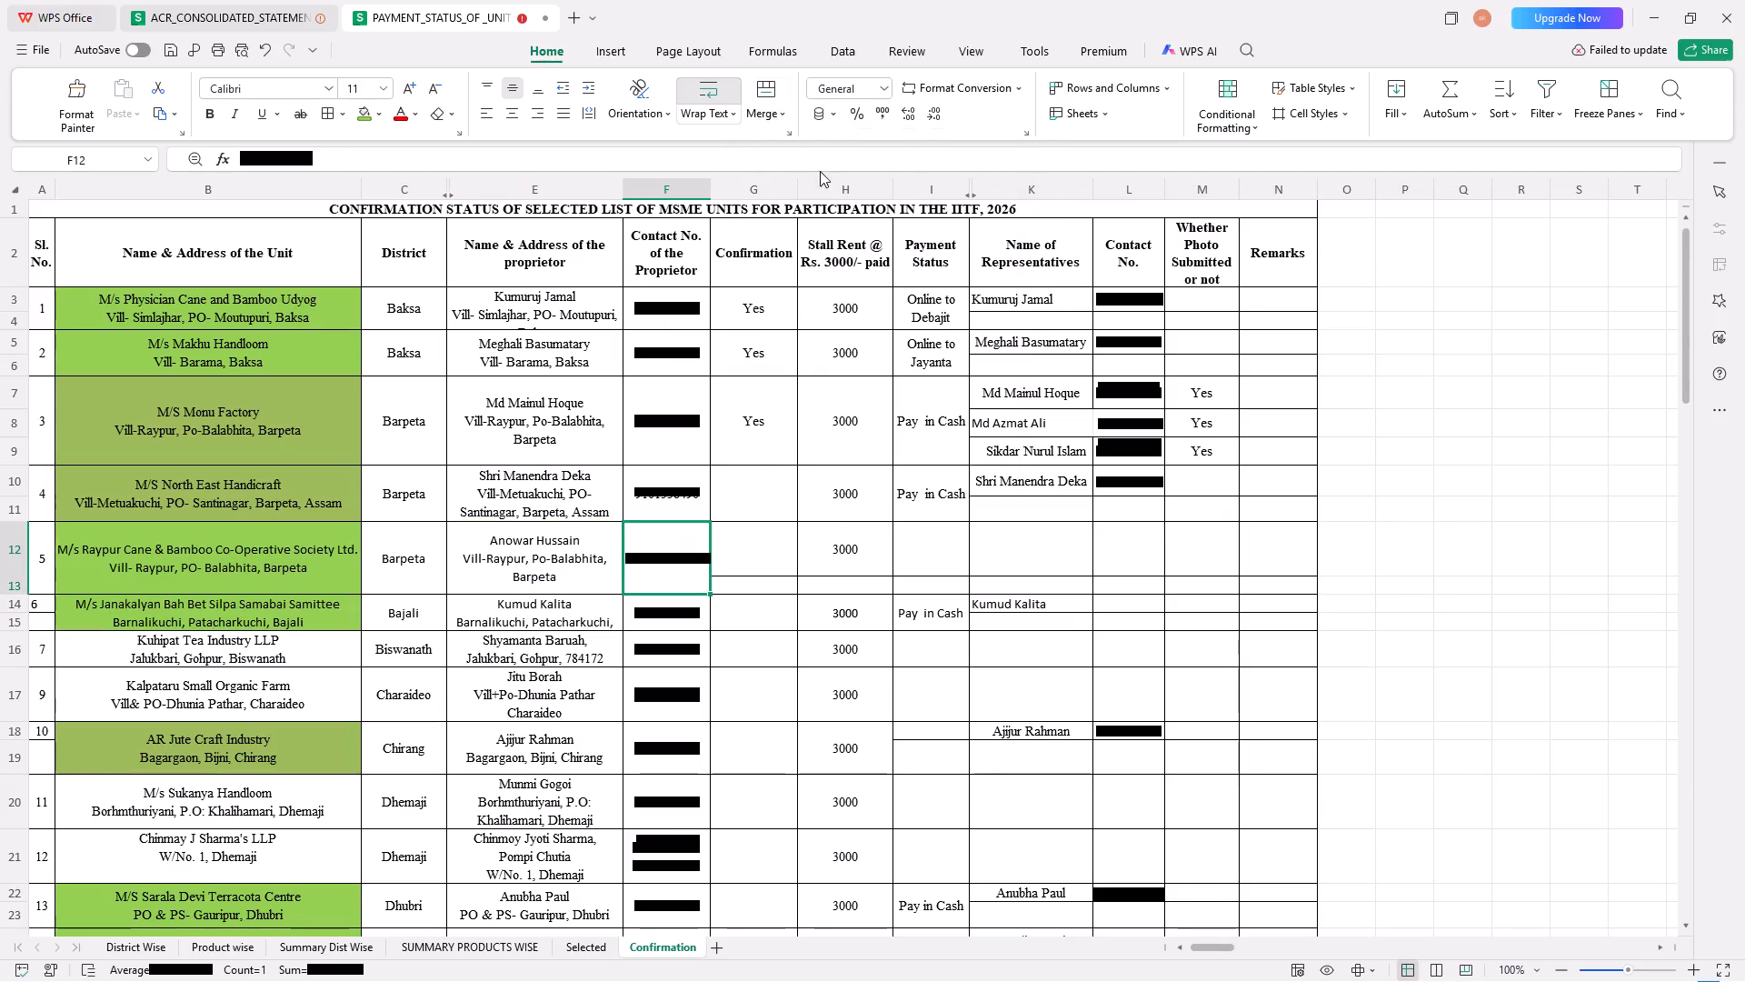
{"action": "left_click_drag", "start_coordinate": [761, 531], "coordinate": [763, 582]}
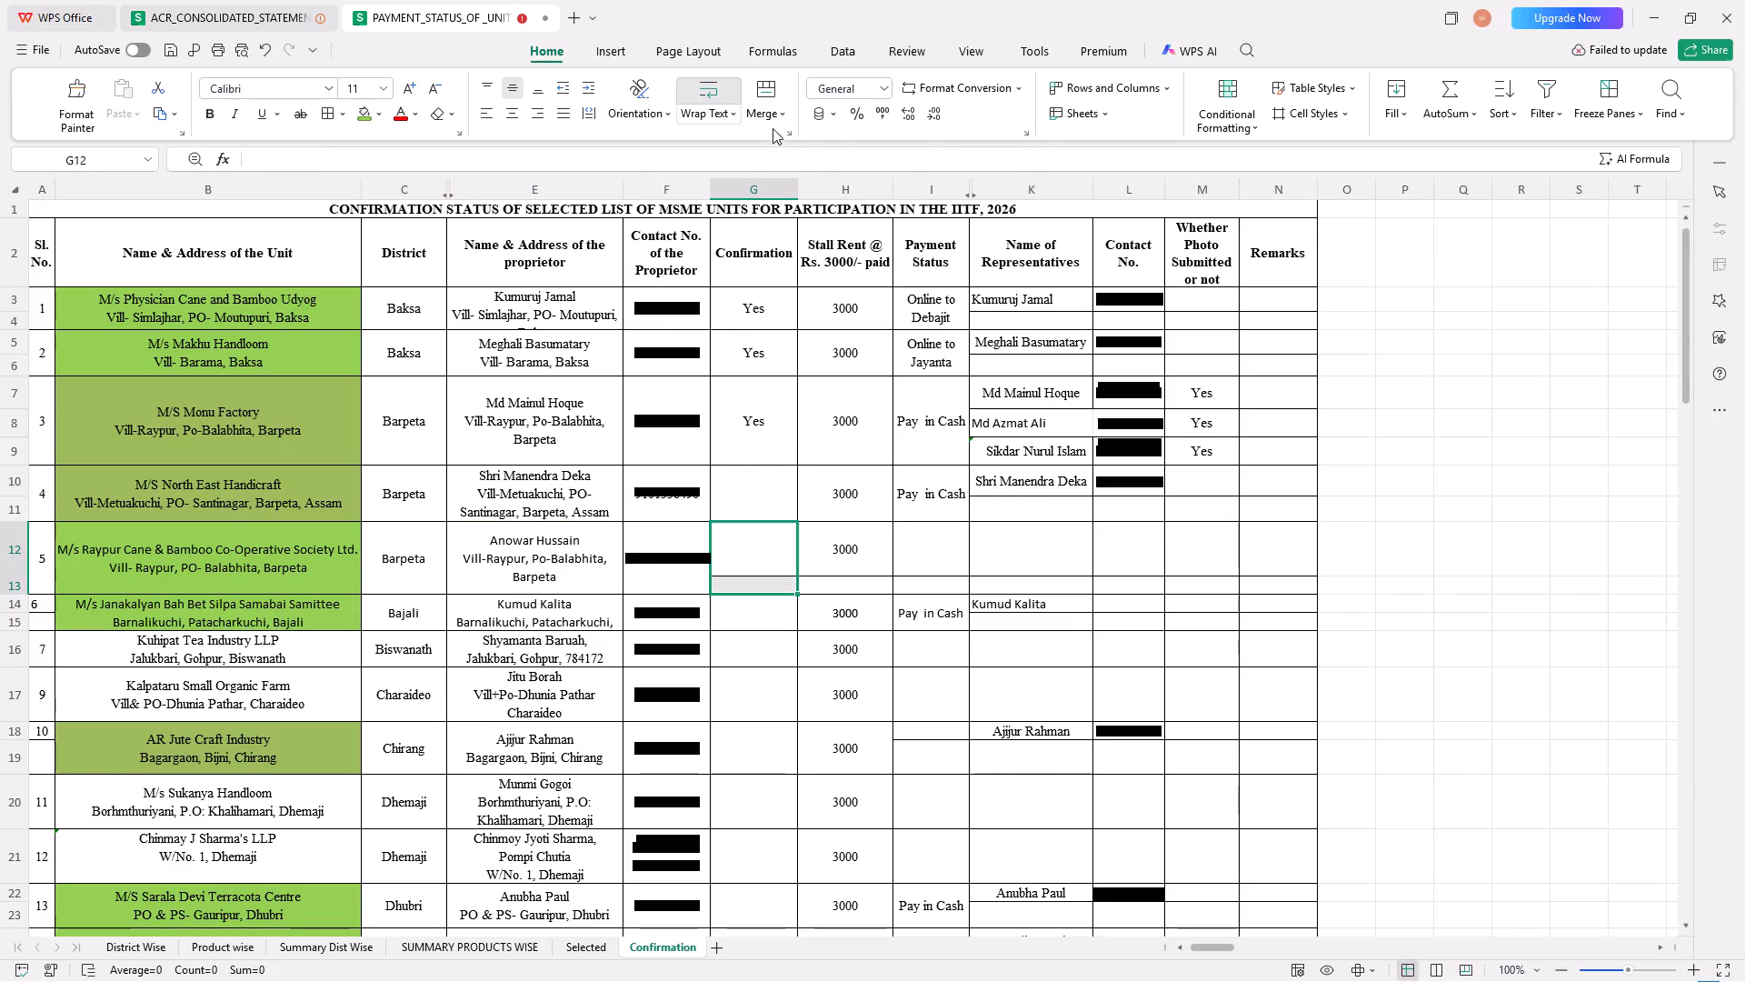
{"action": "left_click", "coordinate": [773, 111]}
{"action": "left_click", "coordinate": [833, 165]}
{"action": "left_click_drag", "start_coordinate": [845, 555], "coordinate": [850, 584]}
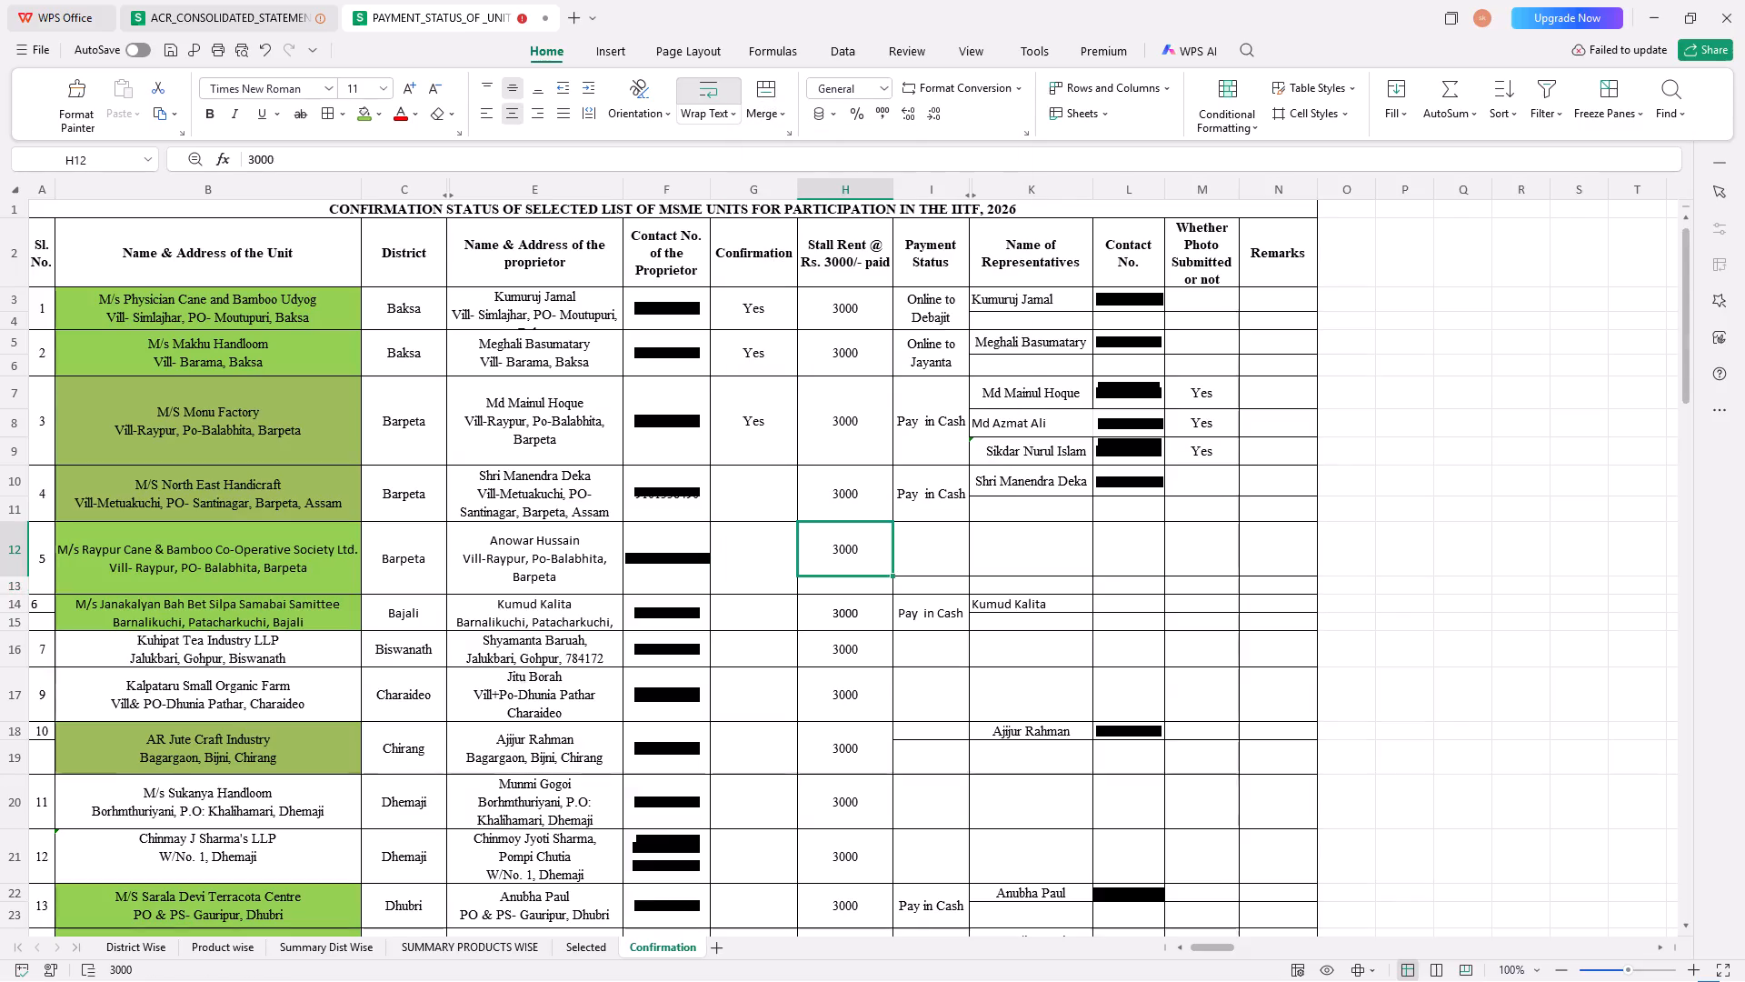
{"action": "left_click_drag", "start_coordinate": [850, 584], "coordinate": [852, 586]}
{"action": "left_click", "coordinate": [771, 115]}
{"action": "left_click", "coordinate": [843, 169]}
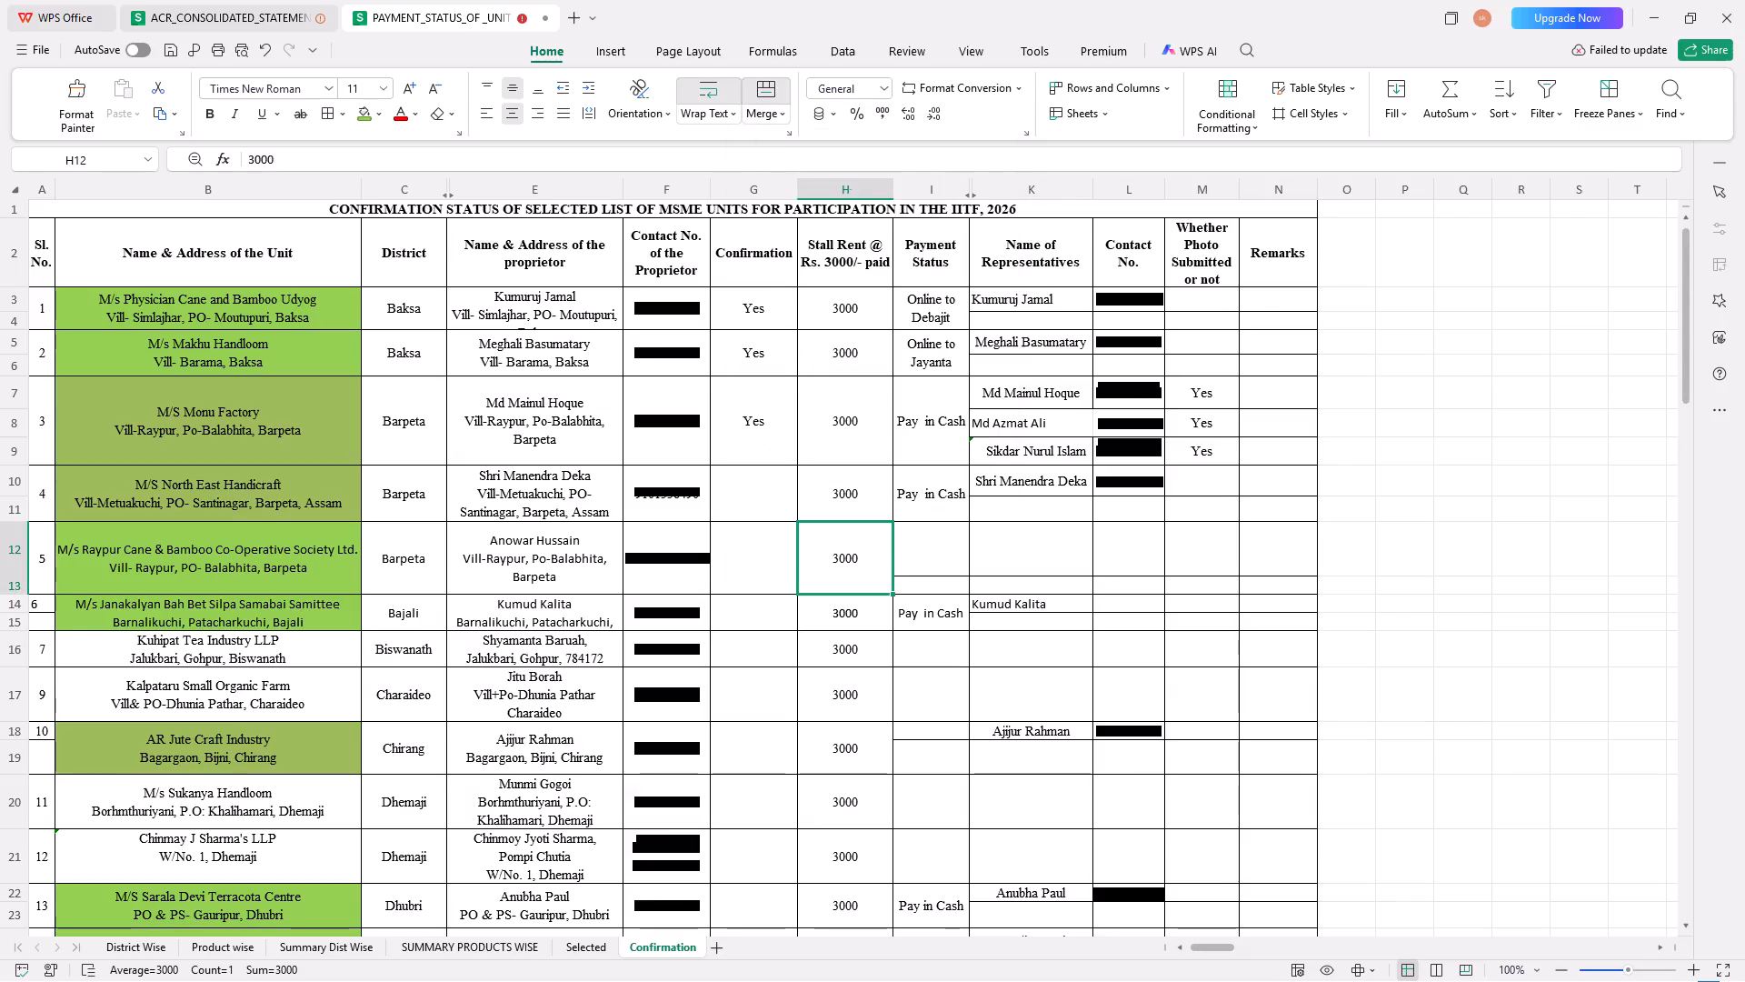
{"action": "left_click_drag", "start_coordinate": [936, 553], "coordinate": [940, 581]}
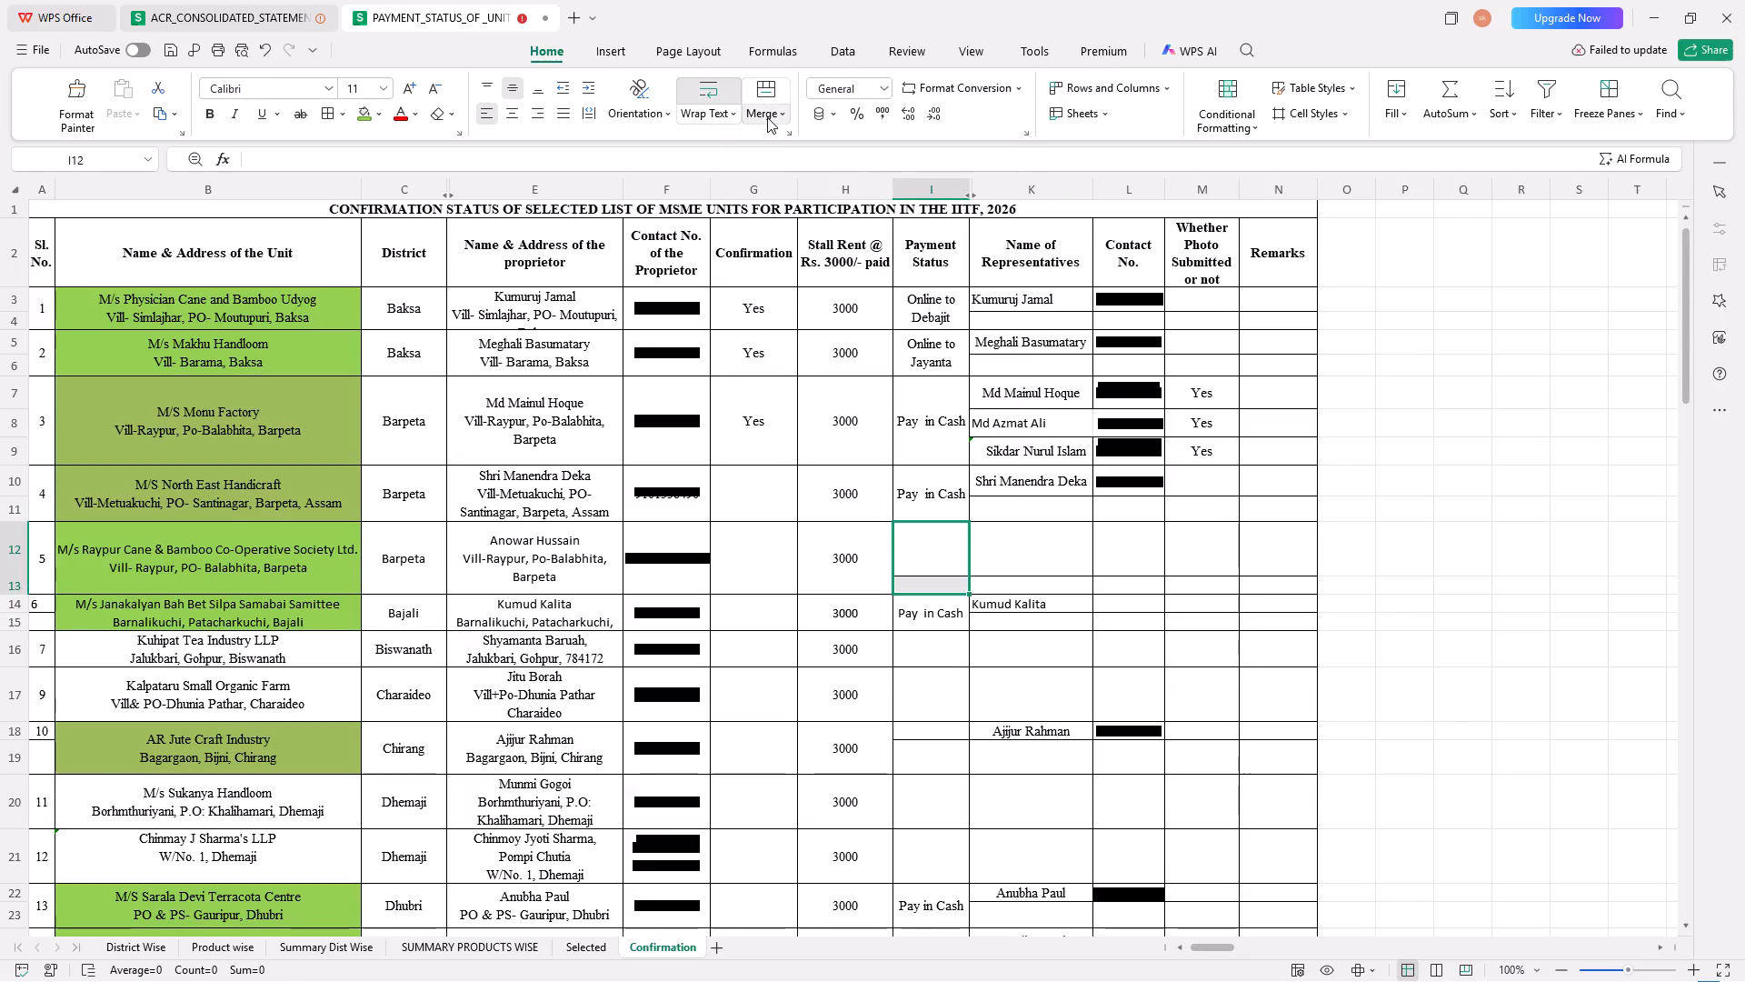
{"action": "left_click", "coordinate": [767, 117]}
{"action": "left_click", "coordinate": [846, 156]}
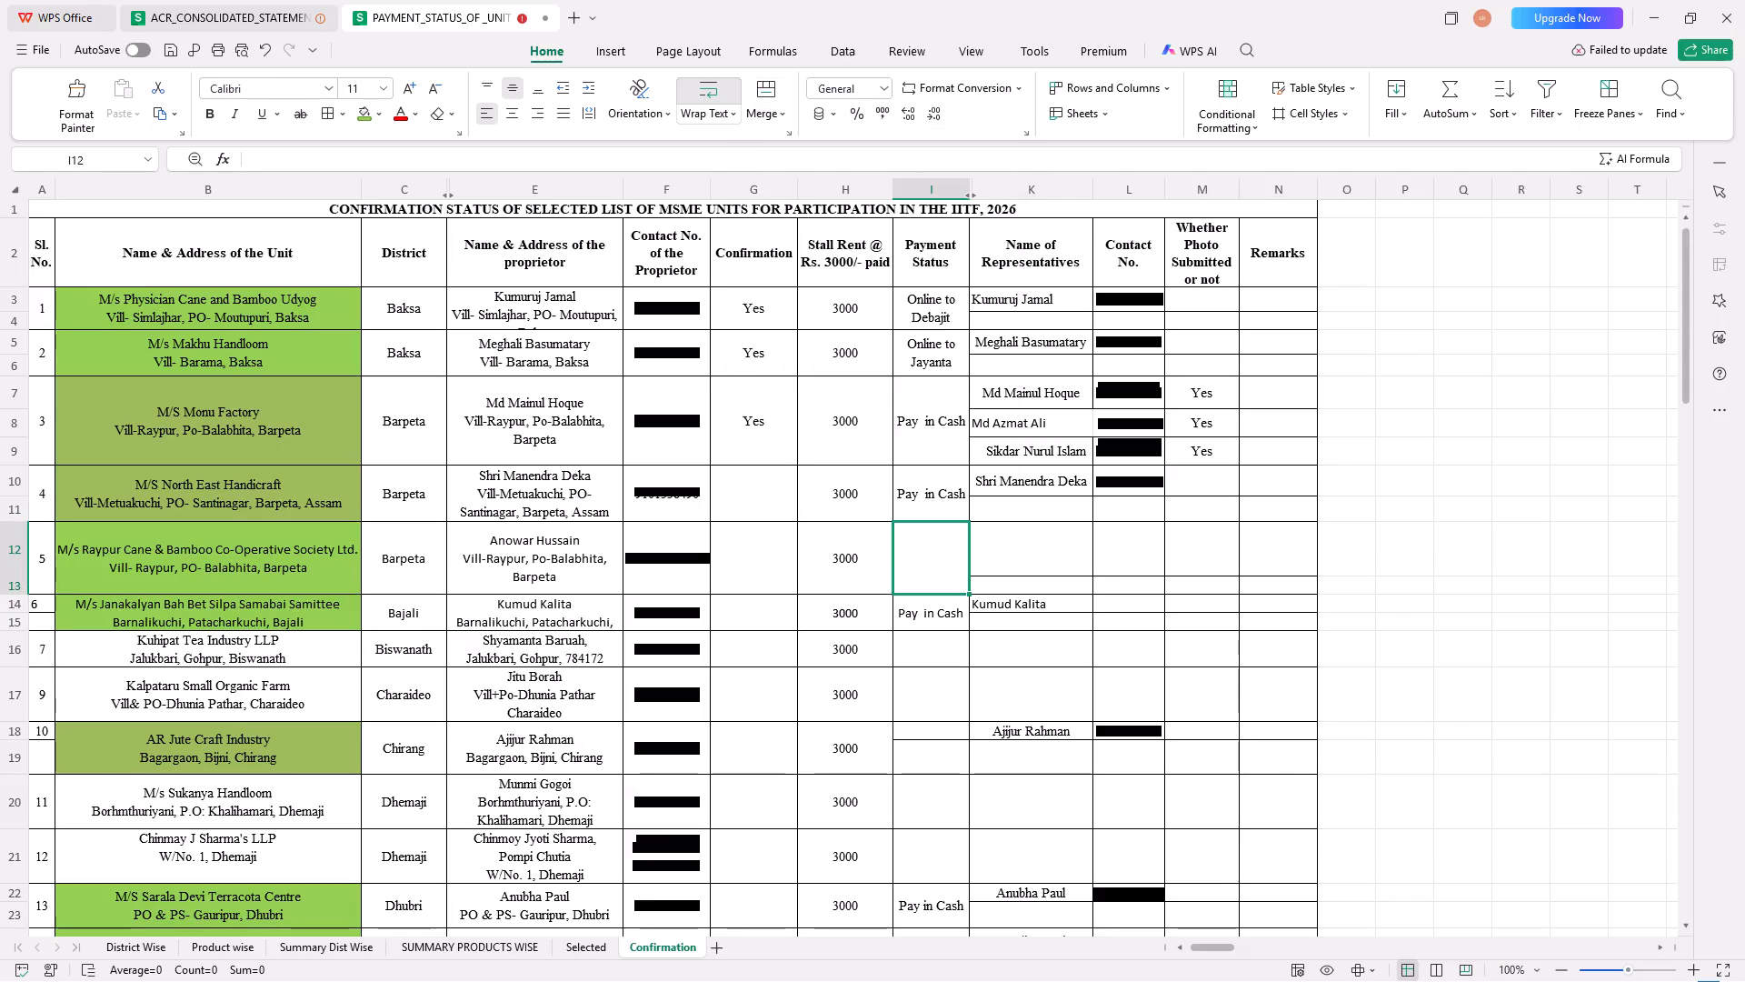
Copy the "Pay in Cash" payment status text from M/S North East Handicraft into the Raypur society's merged payment status cell.
{"action": "left_click", "coordinate": [926, 485]}
{"action": "triple_click", "coordinate": [926, 494]}
{"action": "triple_click", "coordinate": [926, 494]}
{"action": "triple_click", "coordinate": [928, 494]}
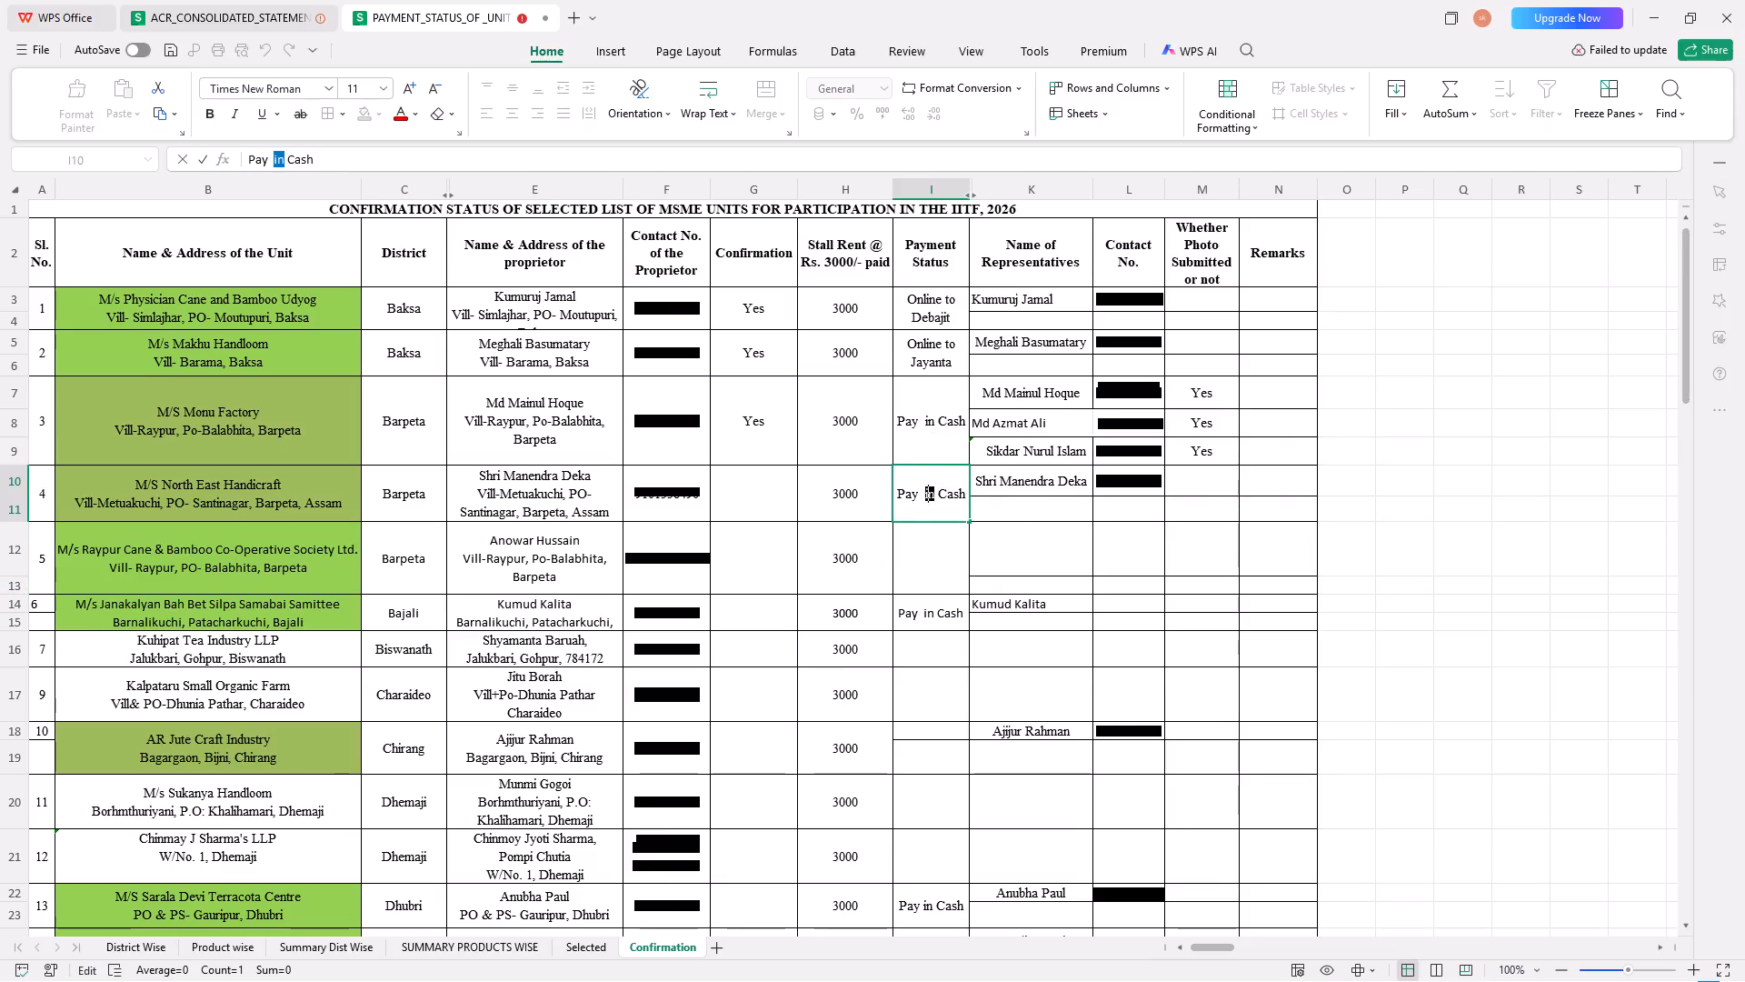
{"action": "triple_click", "coordinate": [928, 494]}
{"action": "triple_click", "coordinate": [928, 494]}
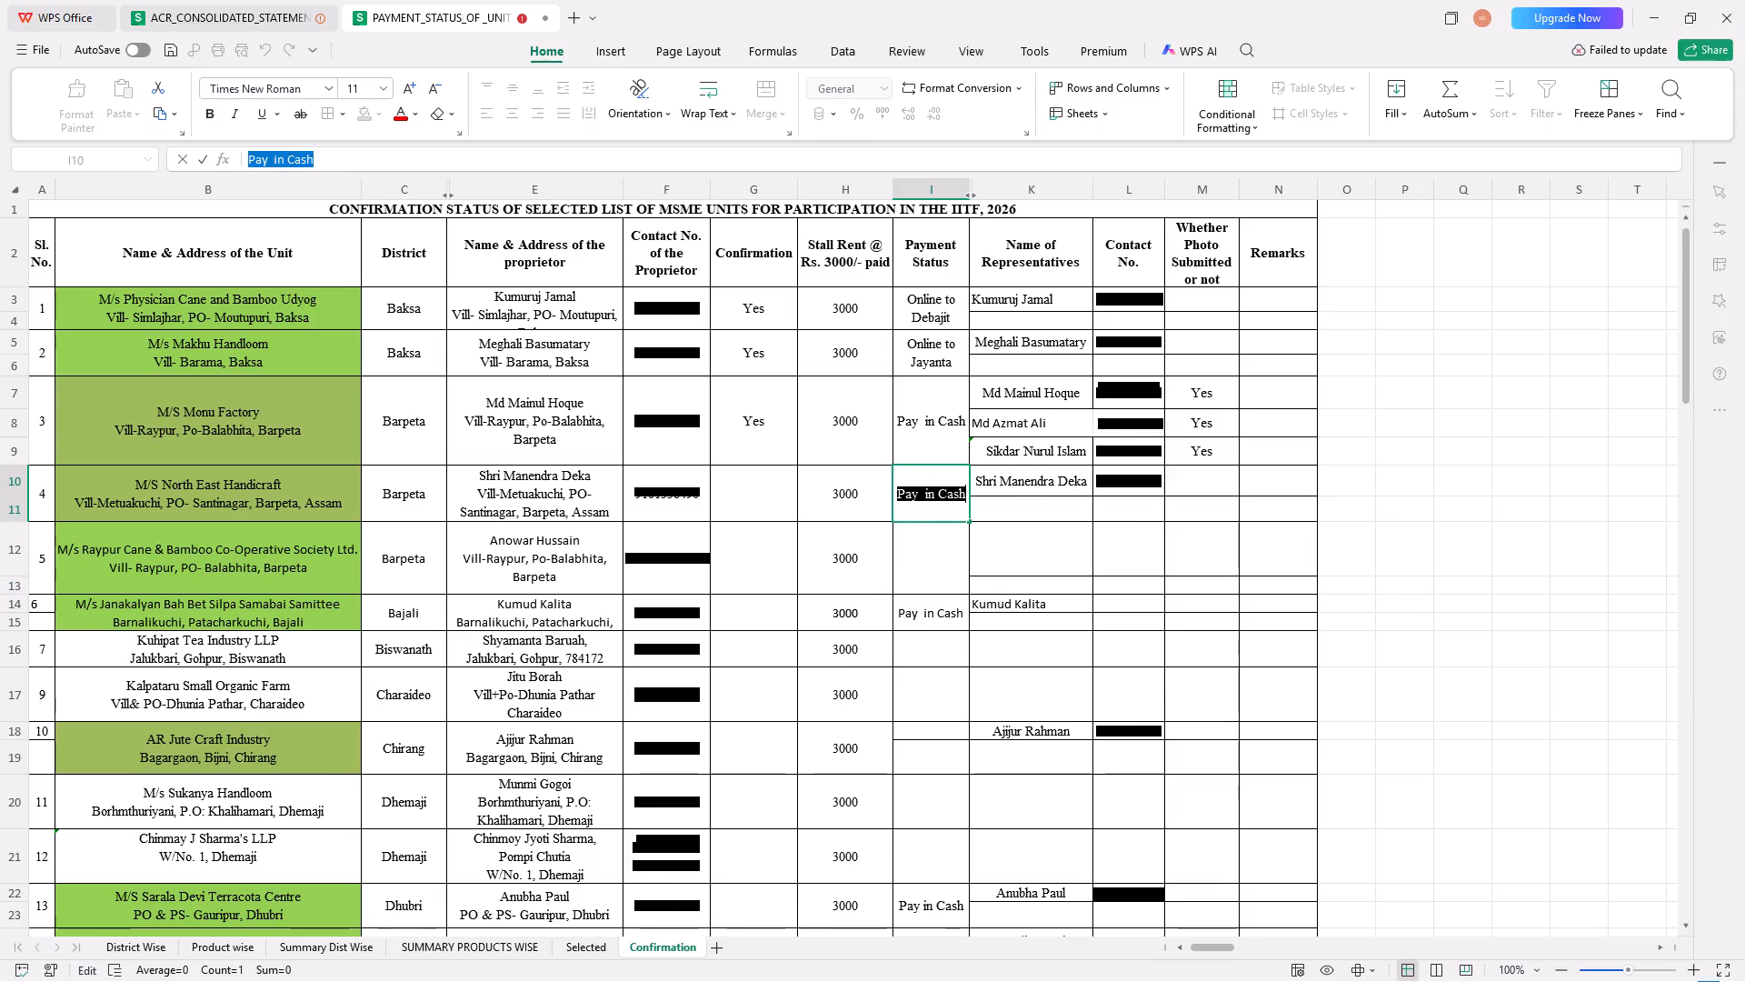
{"action": "key", "text": "ctrl+c"}
{"action": "left_click", "coordinate": [929, 564]}
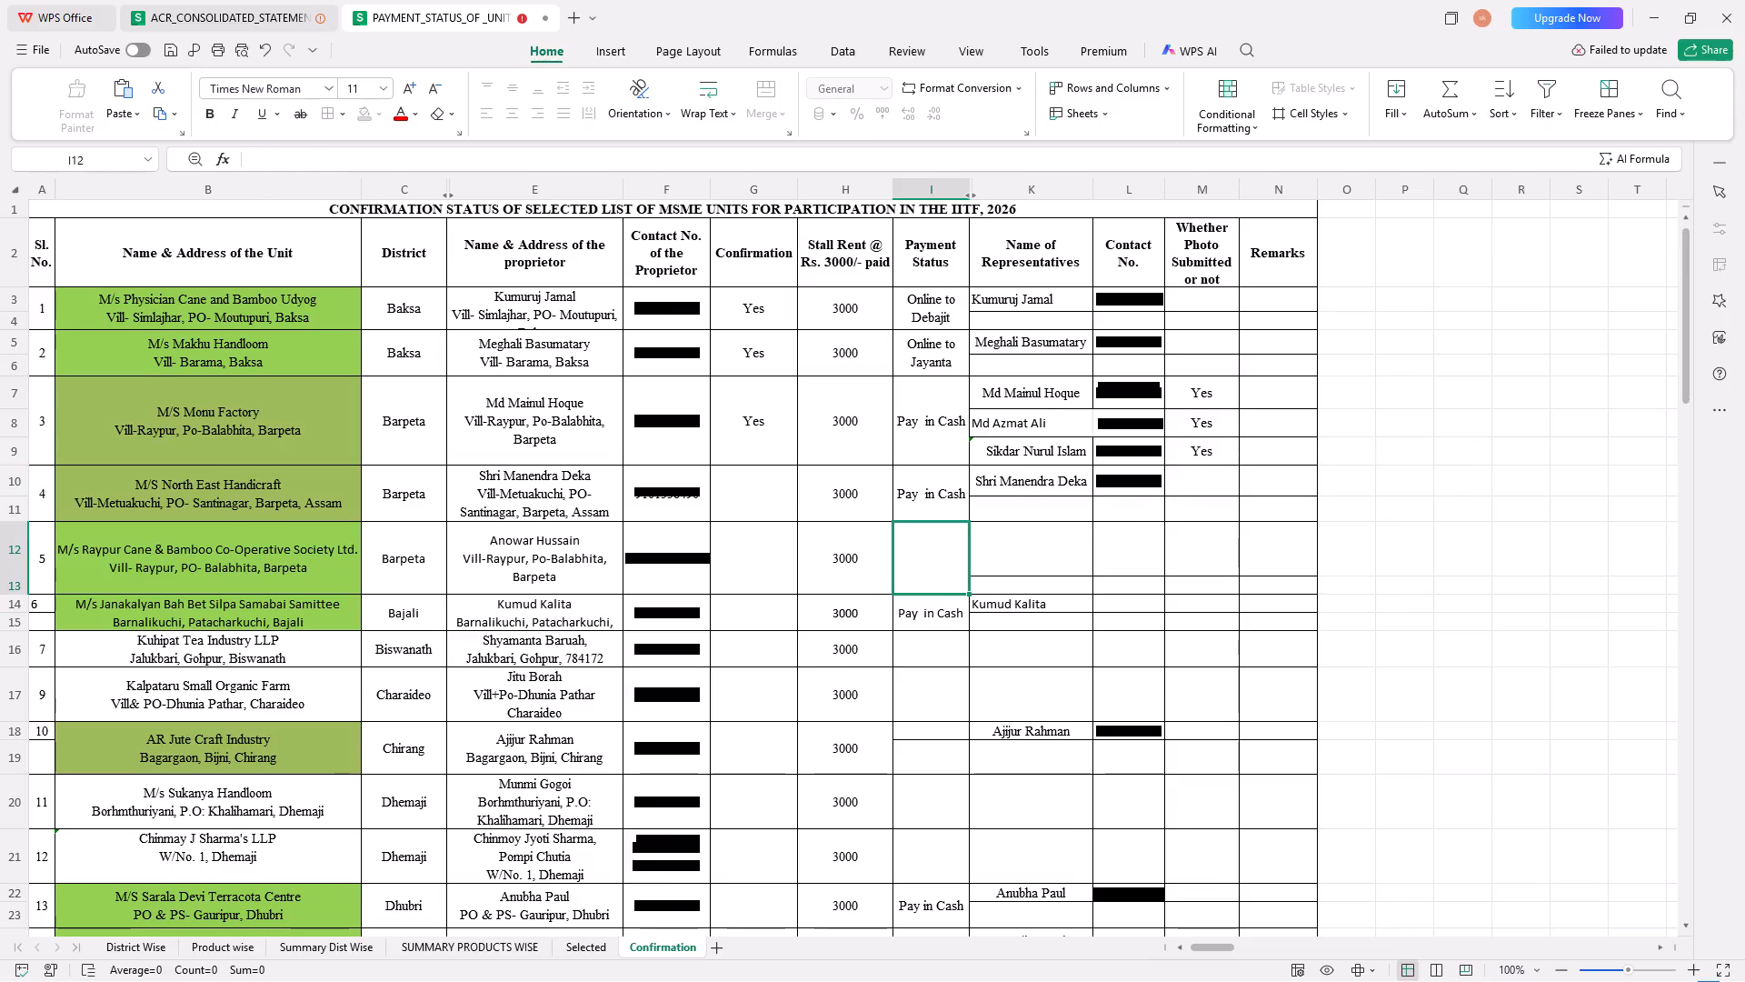
{"action": "key", "text": "ctrl+v"}
{"action": "left_click", "coordinate": [1023, 369]}
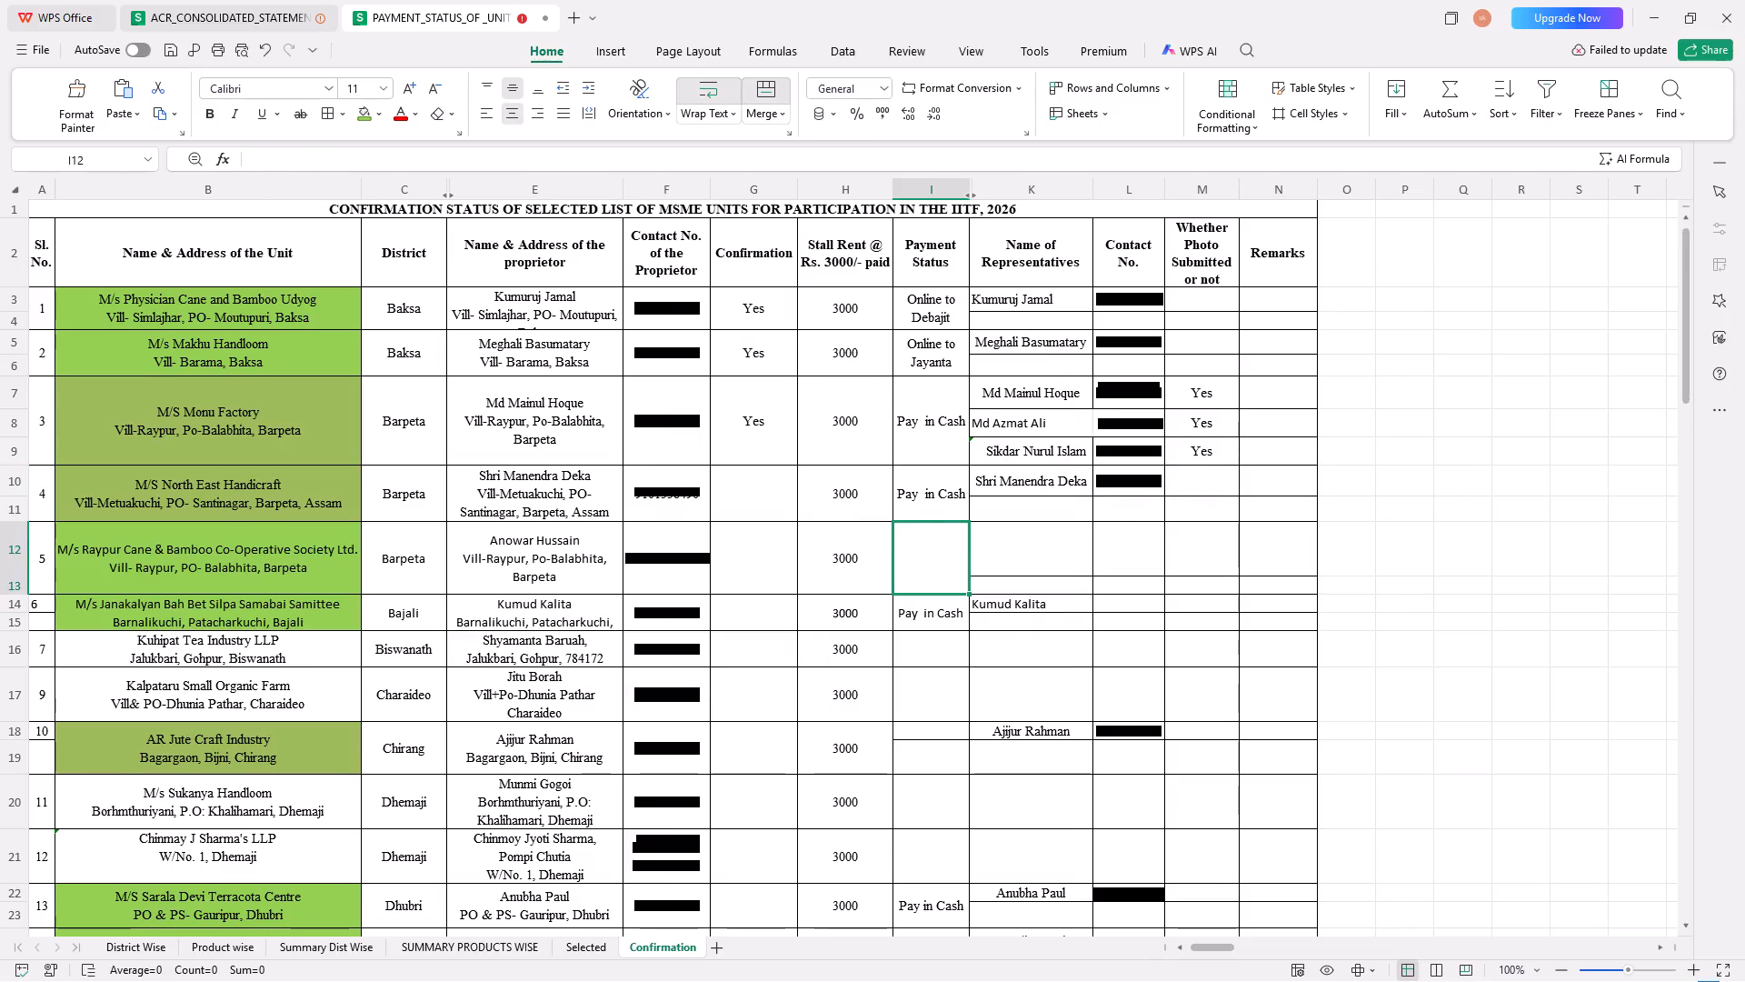
{"action": "left_click", "coordinate": [924, 484]}
{"action": "triple_click", "coordinate": [928, 498]}
{"action": "double_click", "coordinate": [929, 496]}
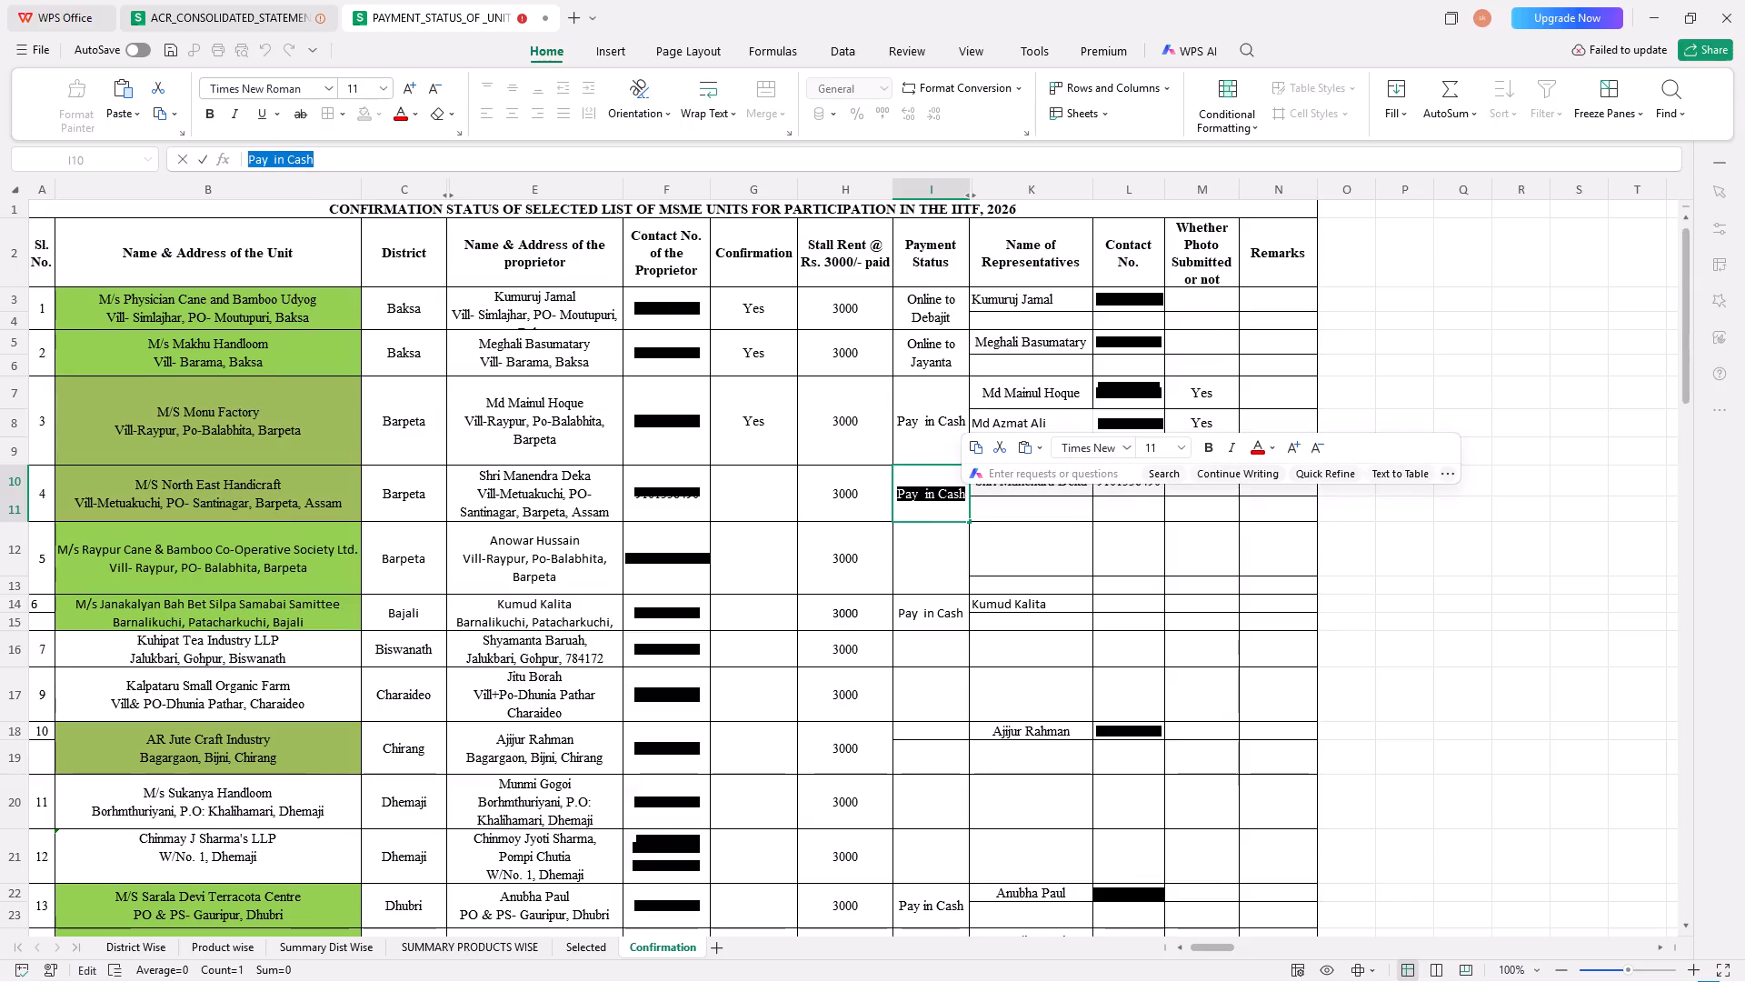
{"action": "key", "text": "ctrl+c"}
{"action": "triple_click", "coordinate": [922, 560]}
{"action": "key", "text": "ctrl+v"}
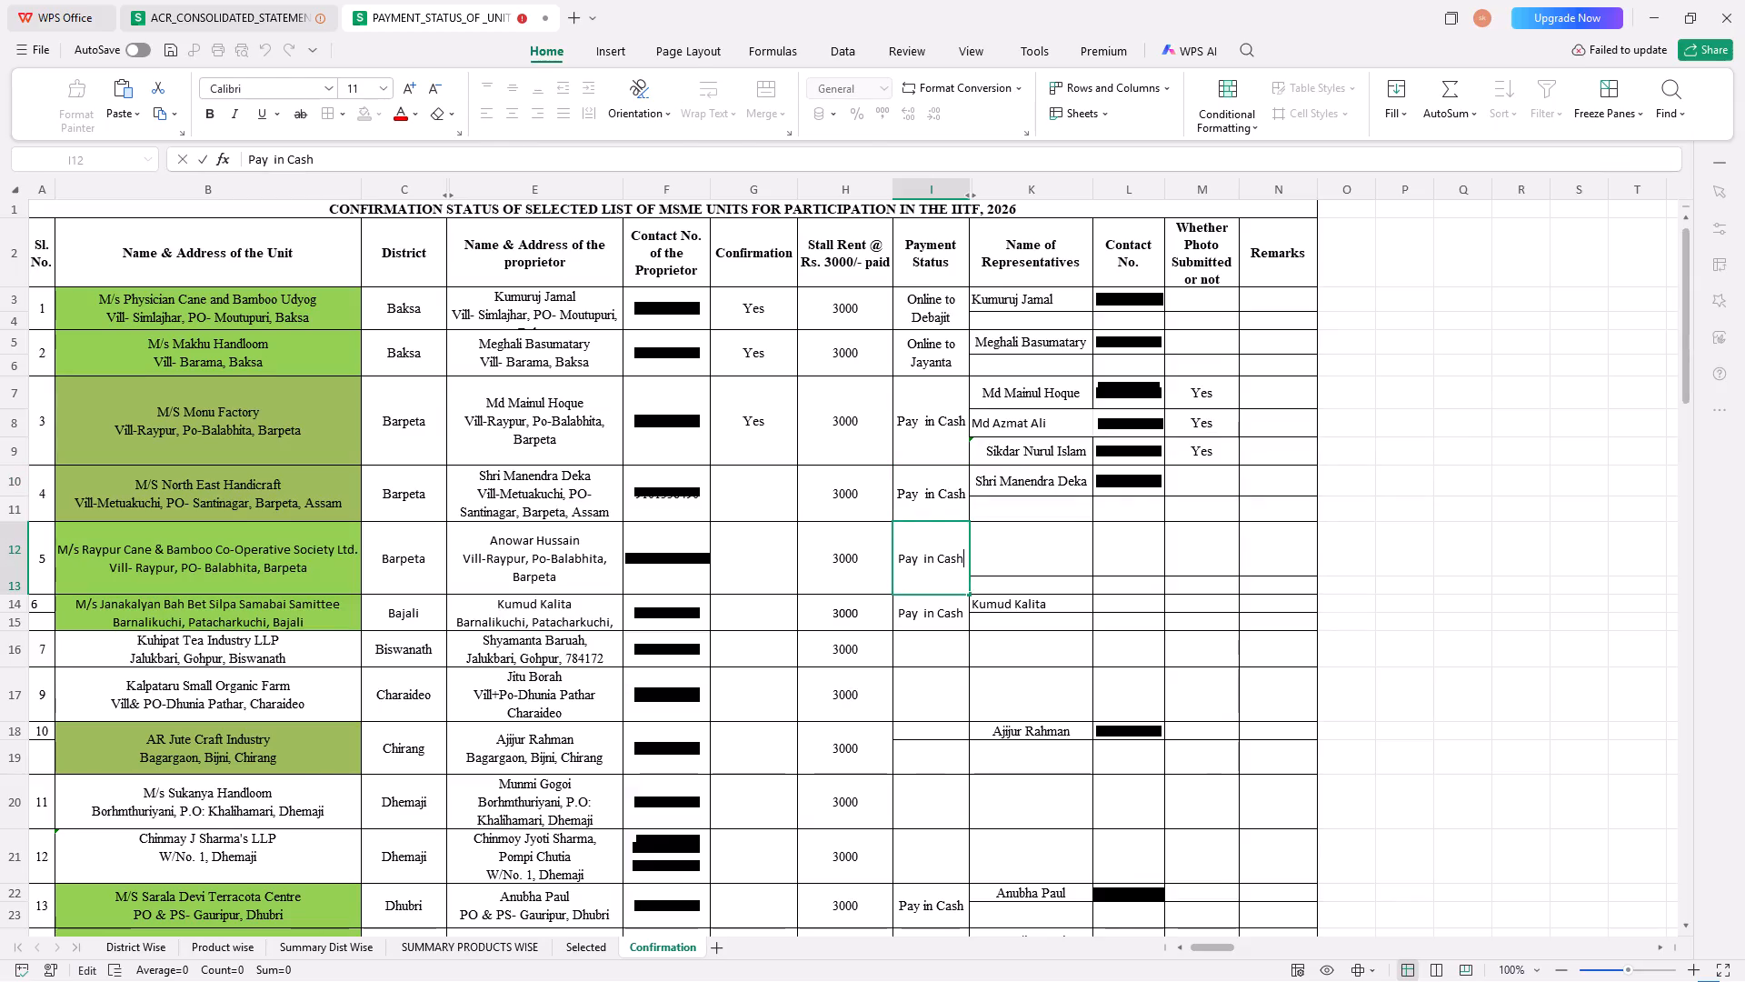
{"action": "left_click", "coordinate": [1035, 543]}
Reduce the height of row 12 in the M/s Raypur Cane & Bamboo Co-Operative Society Ltd. entry.
{"action": "left_click", "coordinate": [268, 556]}
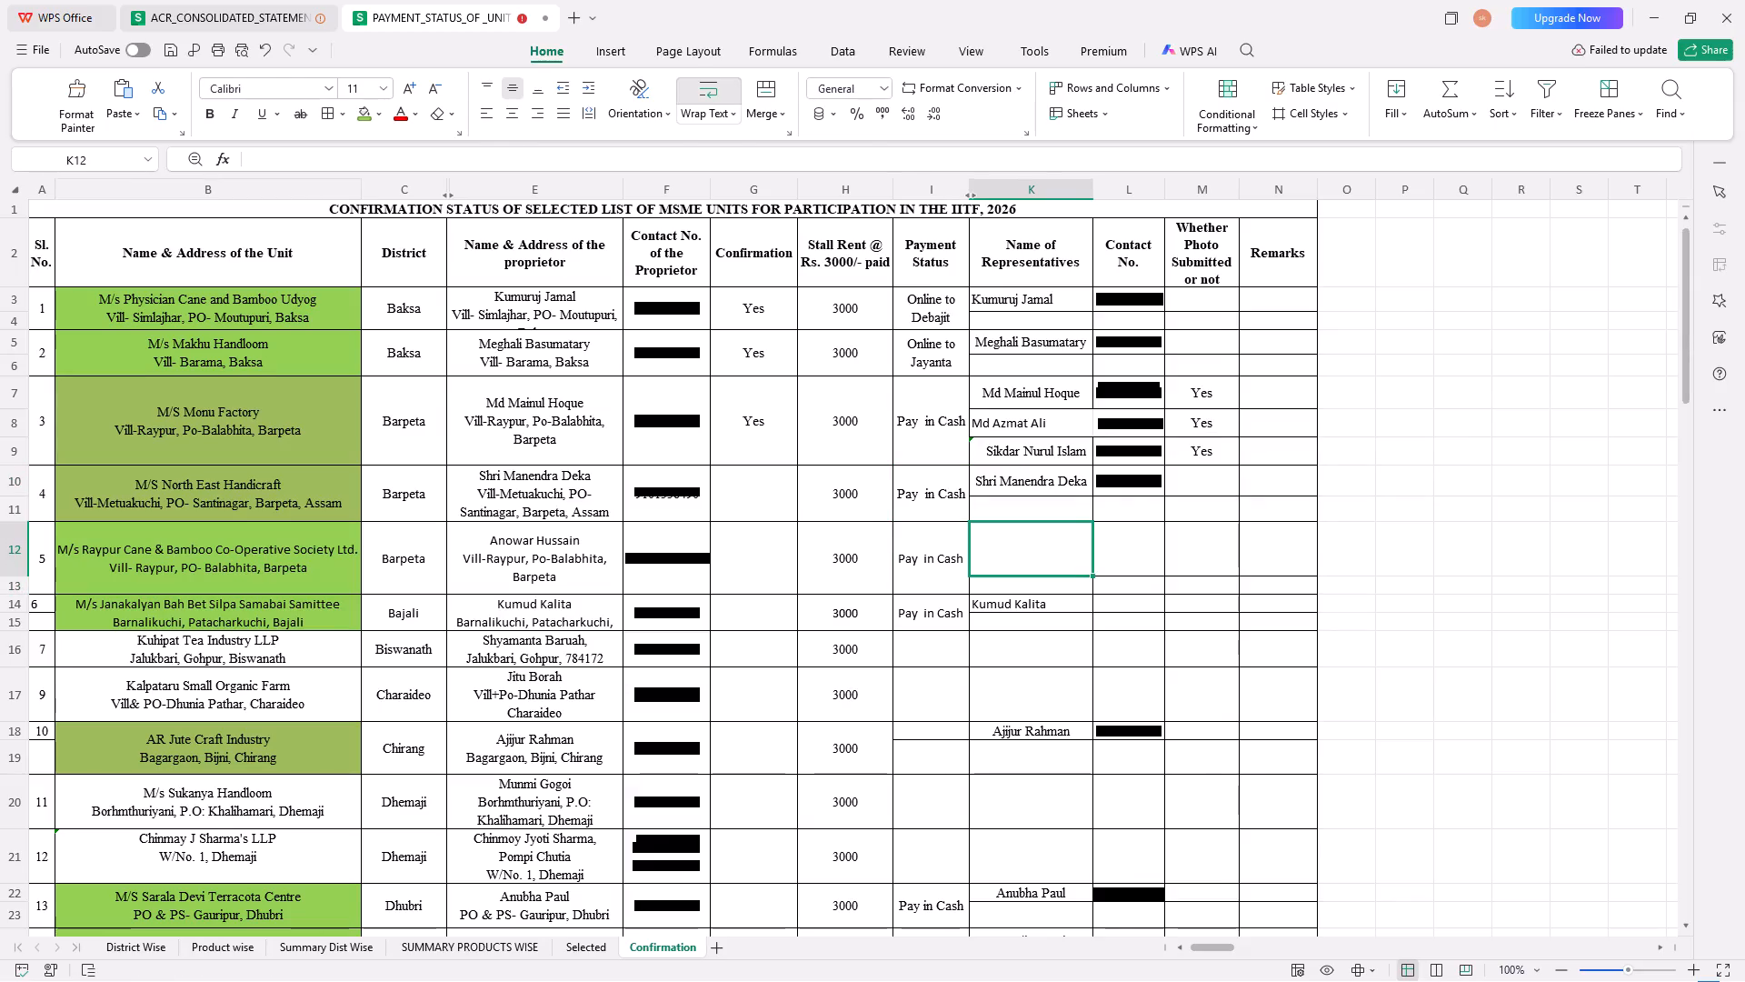
{"action": "left_click", "coordinate": [204, 611]}
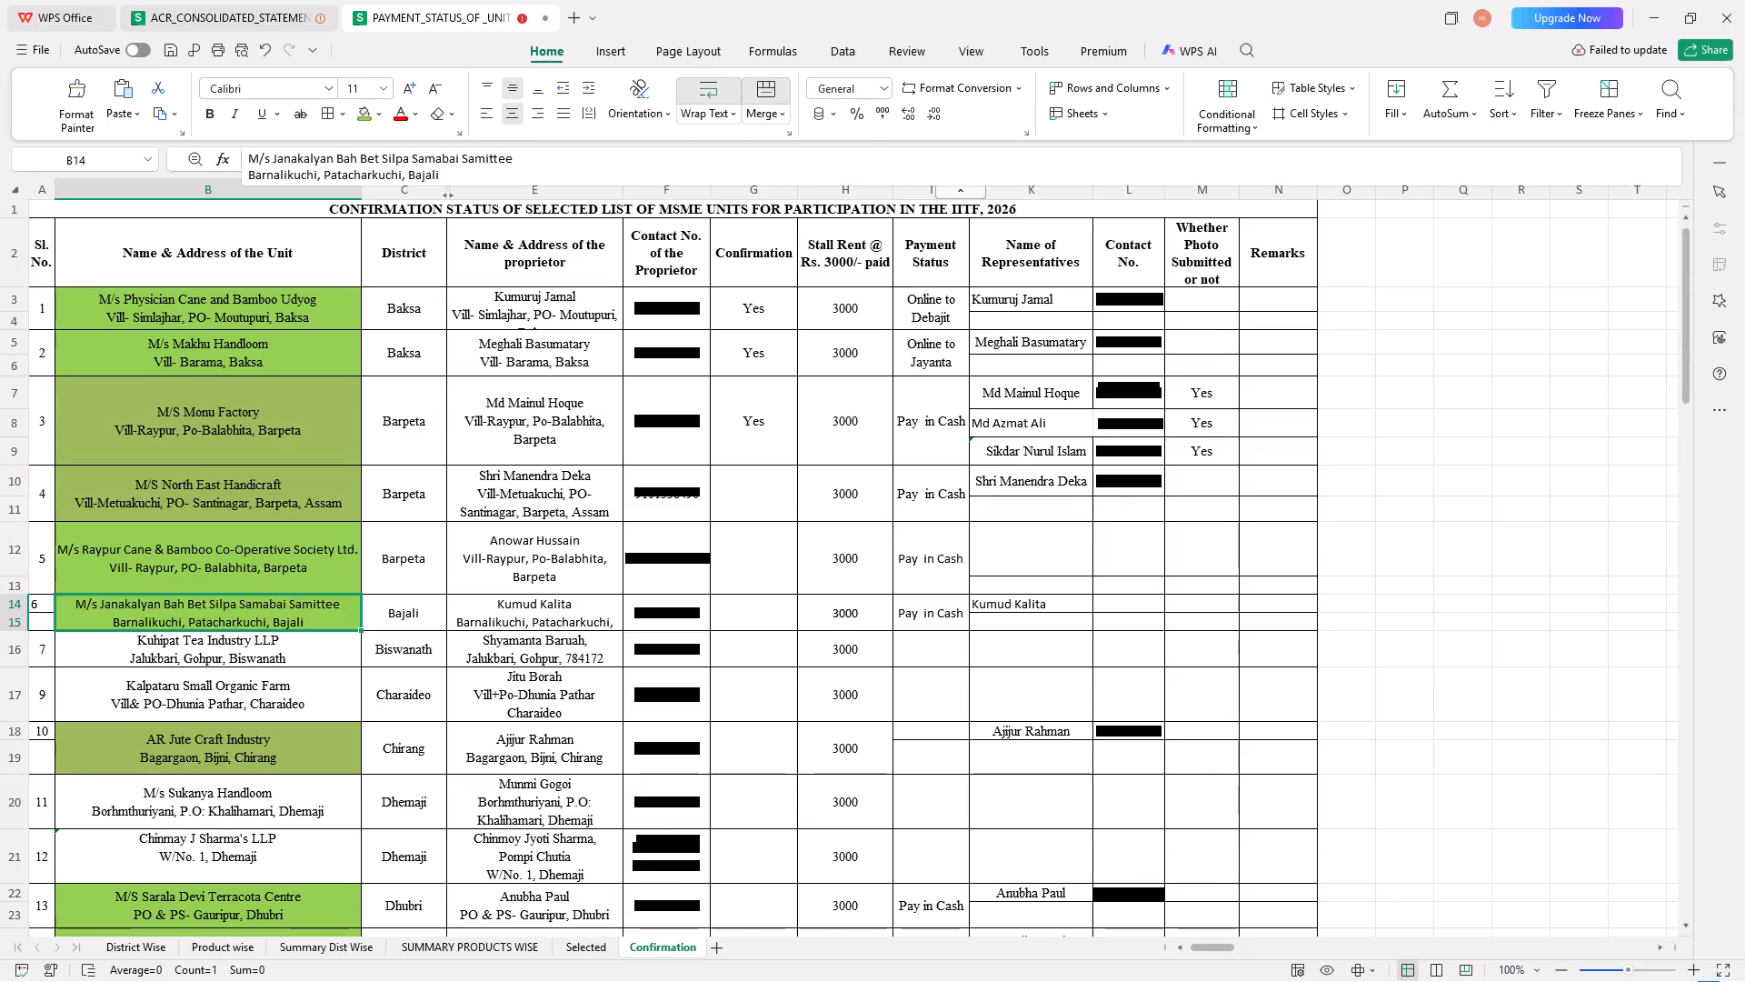
{"action": "left_click", "coordinate": [544, 576]}
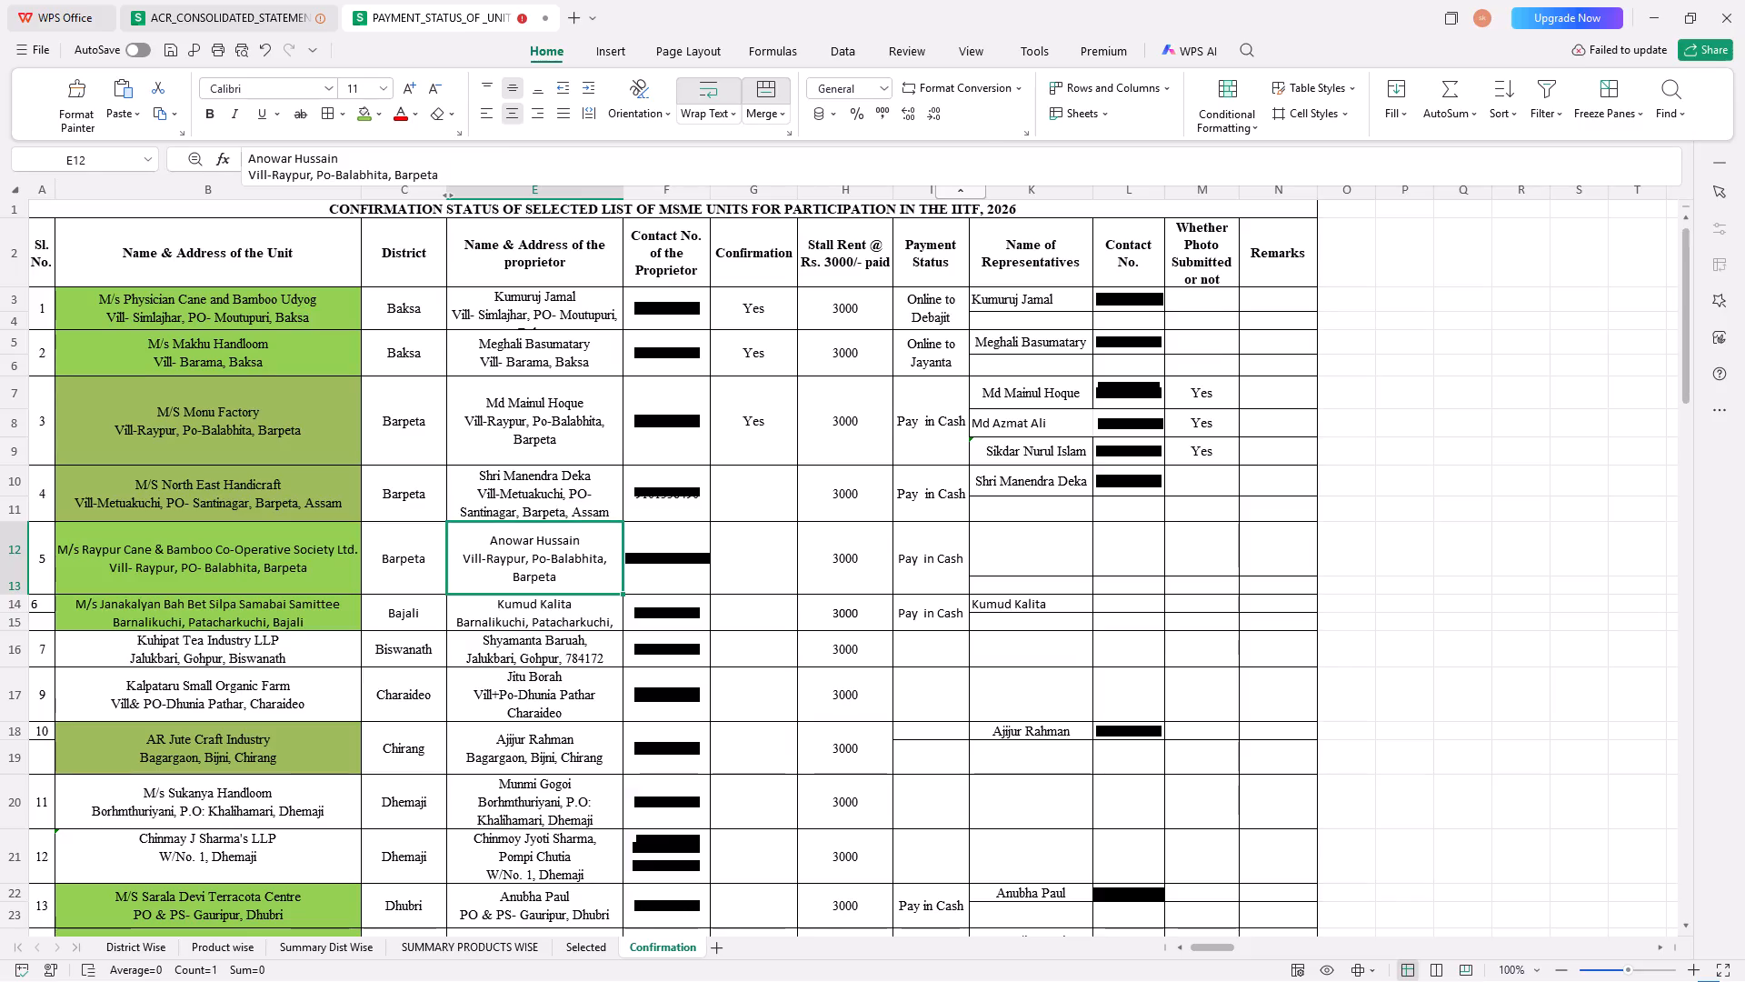
{"action": "left_click", "coordinate": [9, 560]}
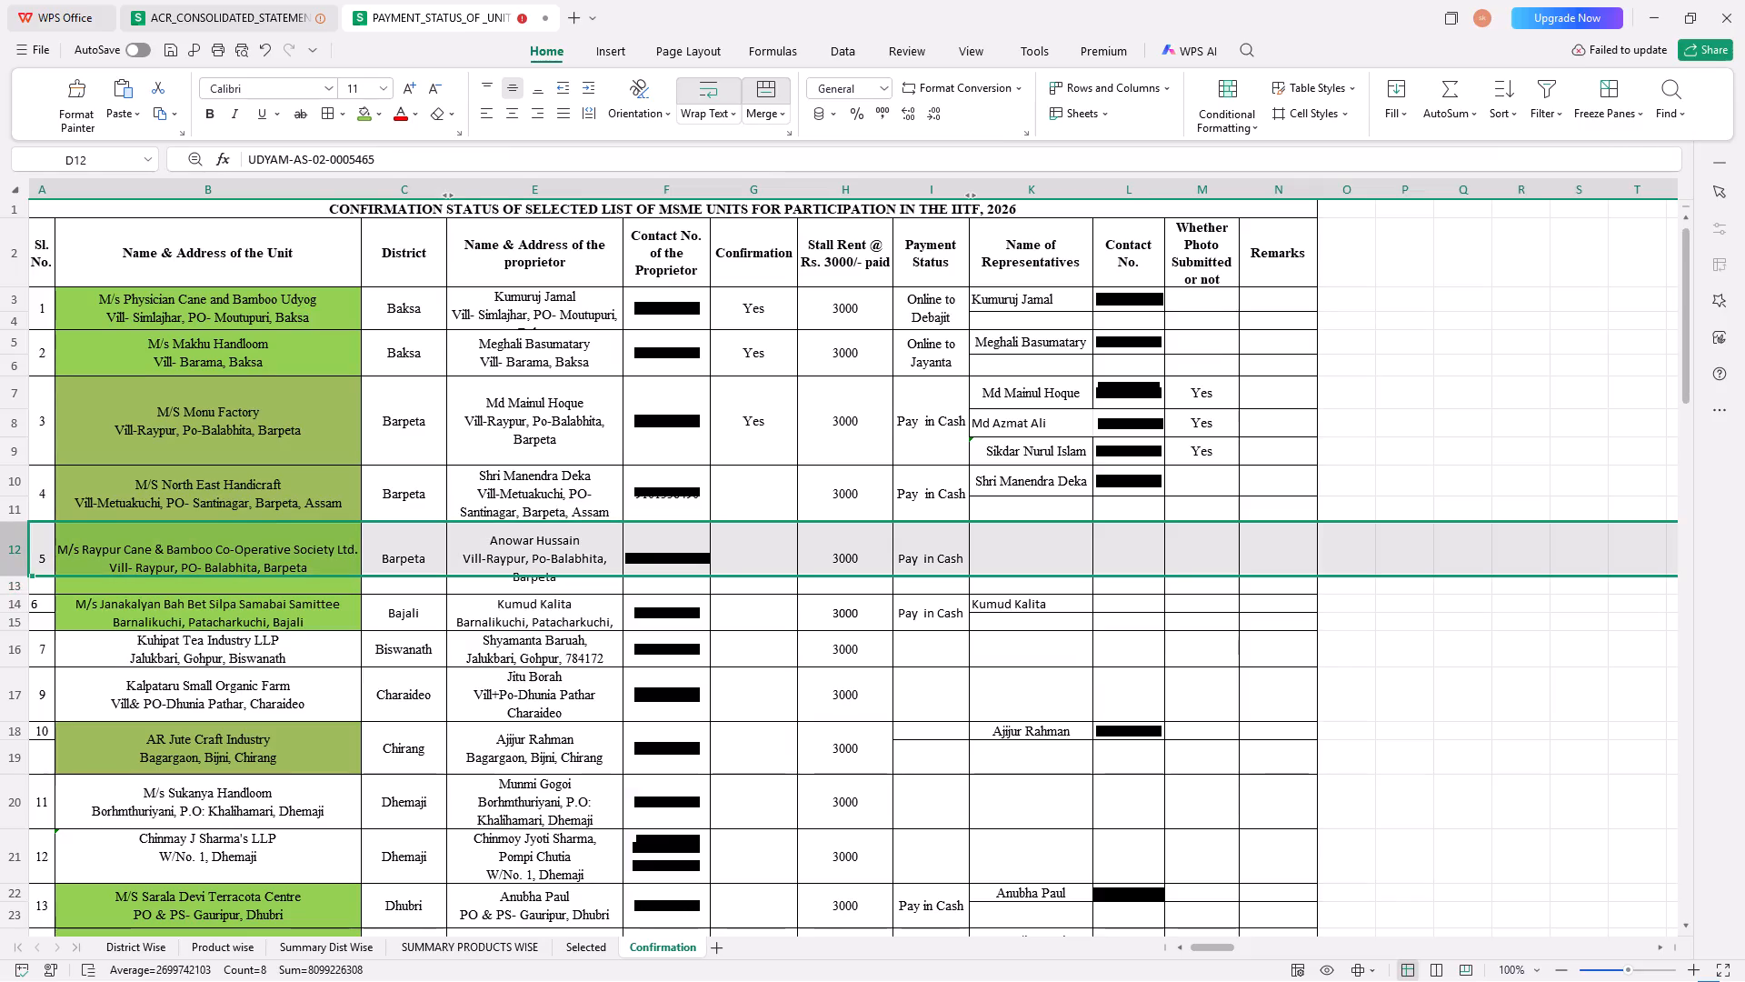
{"action": "left_click_drag", "start_coordinate": [22, 576], "coordinate": [19, 557]}
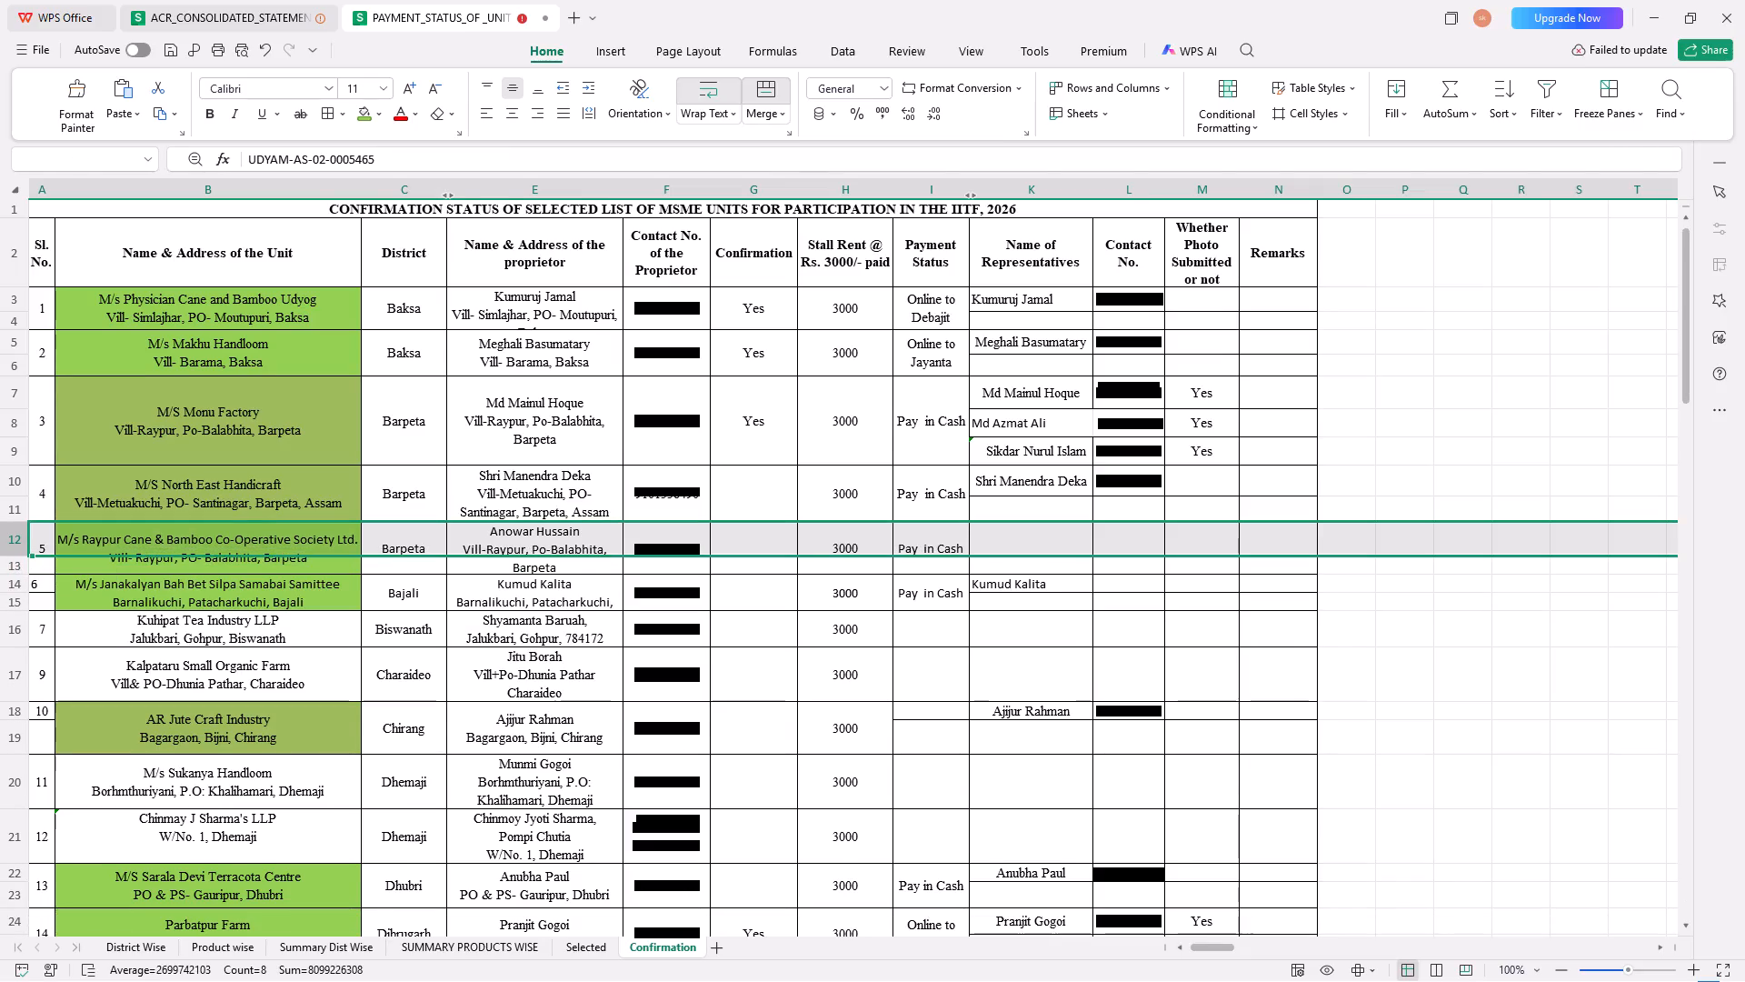
{"action": "left_click", "coordinate": [75, 564]}
Review the unit entries further down the Confirmation sheet, checking their highlighting, payment status and representative details.
{"action": "scroll", "coordinate": [324, 744], "scroll_direction": "down", "scroll_amount": 10}
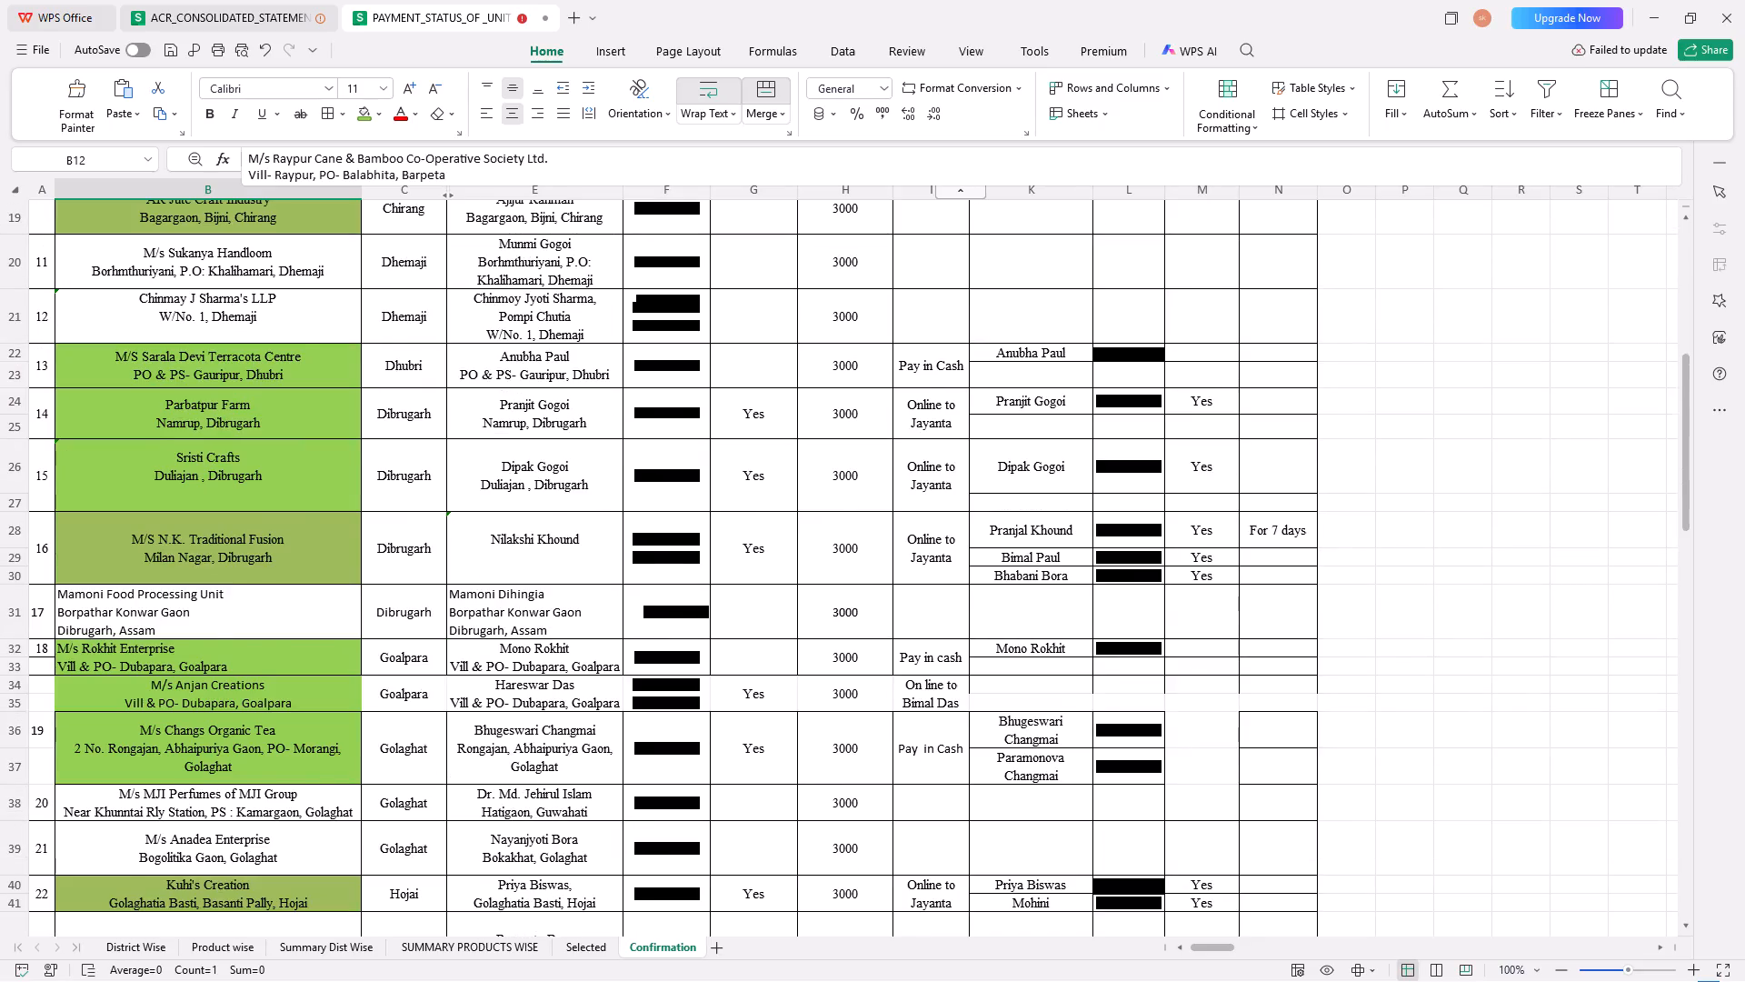
{"action": "scroll", "coordinate": [242, 780], "scroll_direction": "down", "scroll_amount": 4}
{"action": "scroll", "coordinate": [229, 781], "scroll_direction": "up", "scroll_amount": 2}
{"action": "scroll", "coordinate": [224, 778], "scroll_direction": "down", "scroll_amount": 7}
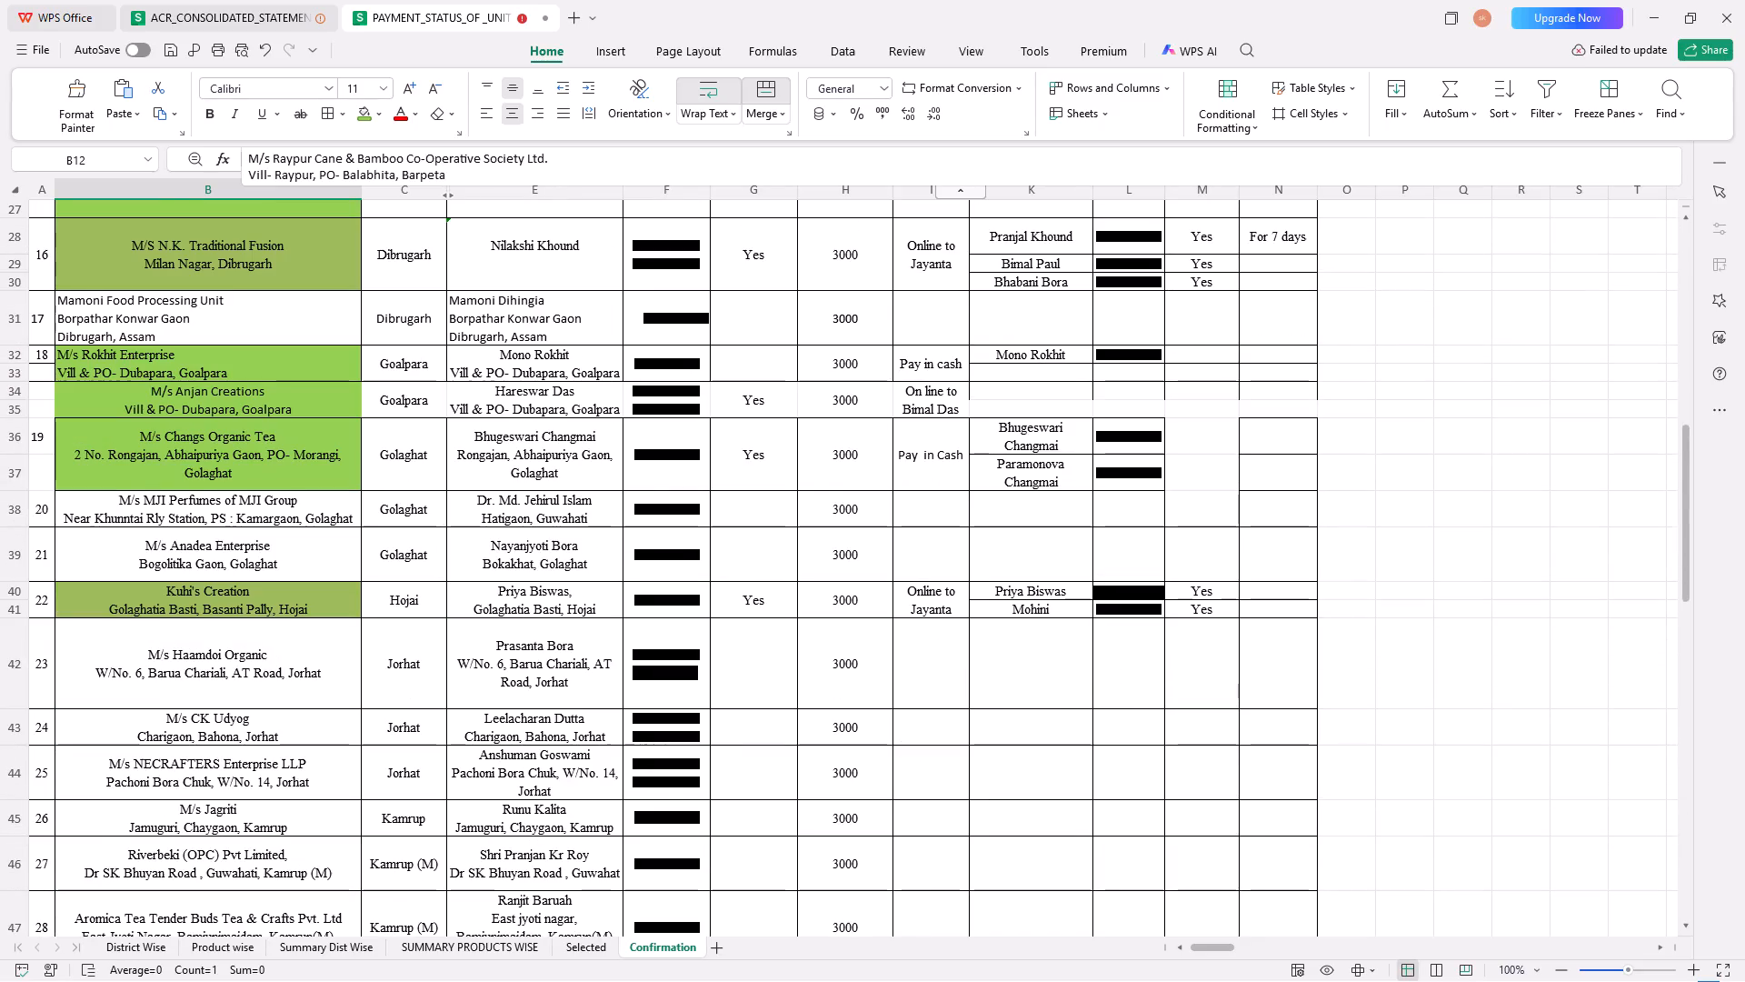
{"action": "scroll", "coordinate": [224, 778], "scroll_direction": "up", "scroll_amount": 20}
{"action": "scroll", "coordinate": [224, 778], "scroll_direction": "up", "scroll_amount": 3}
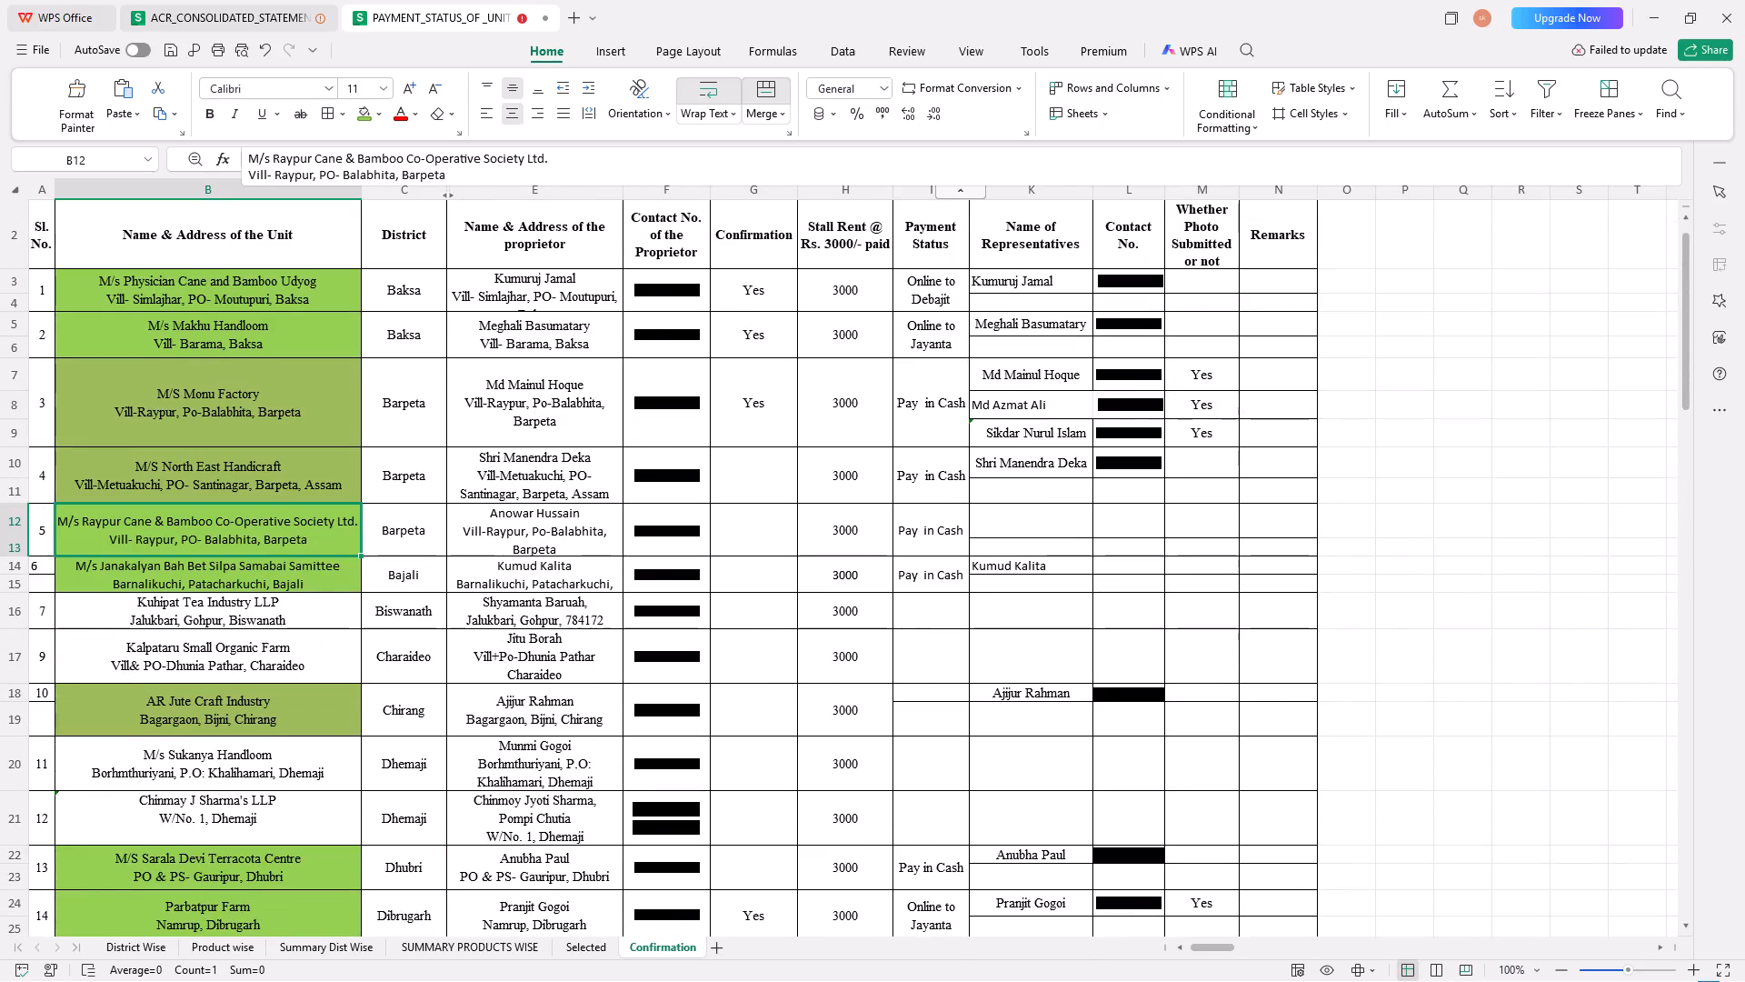
{"action": "scroll", "coordinate": [224, 760], "scroll_direction": "down", "scroll_amount": 8}
{"action": "scroll", "coordinate": [224, 755], "scroll_direction": "up", "scroll_amount": 3}
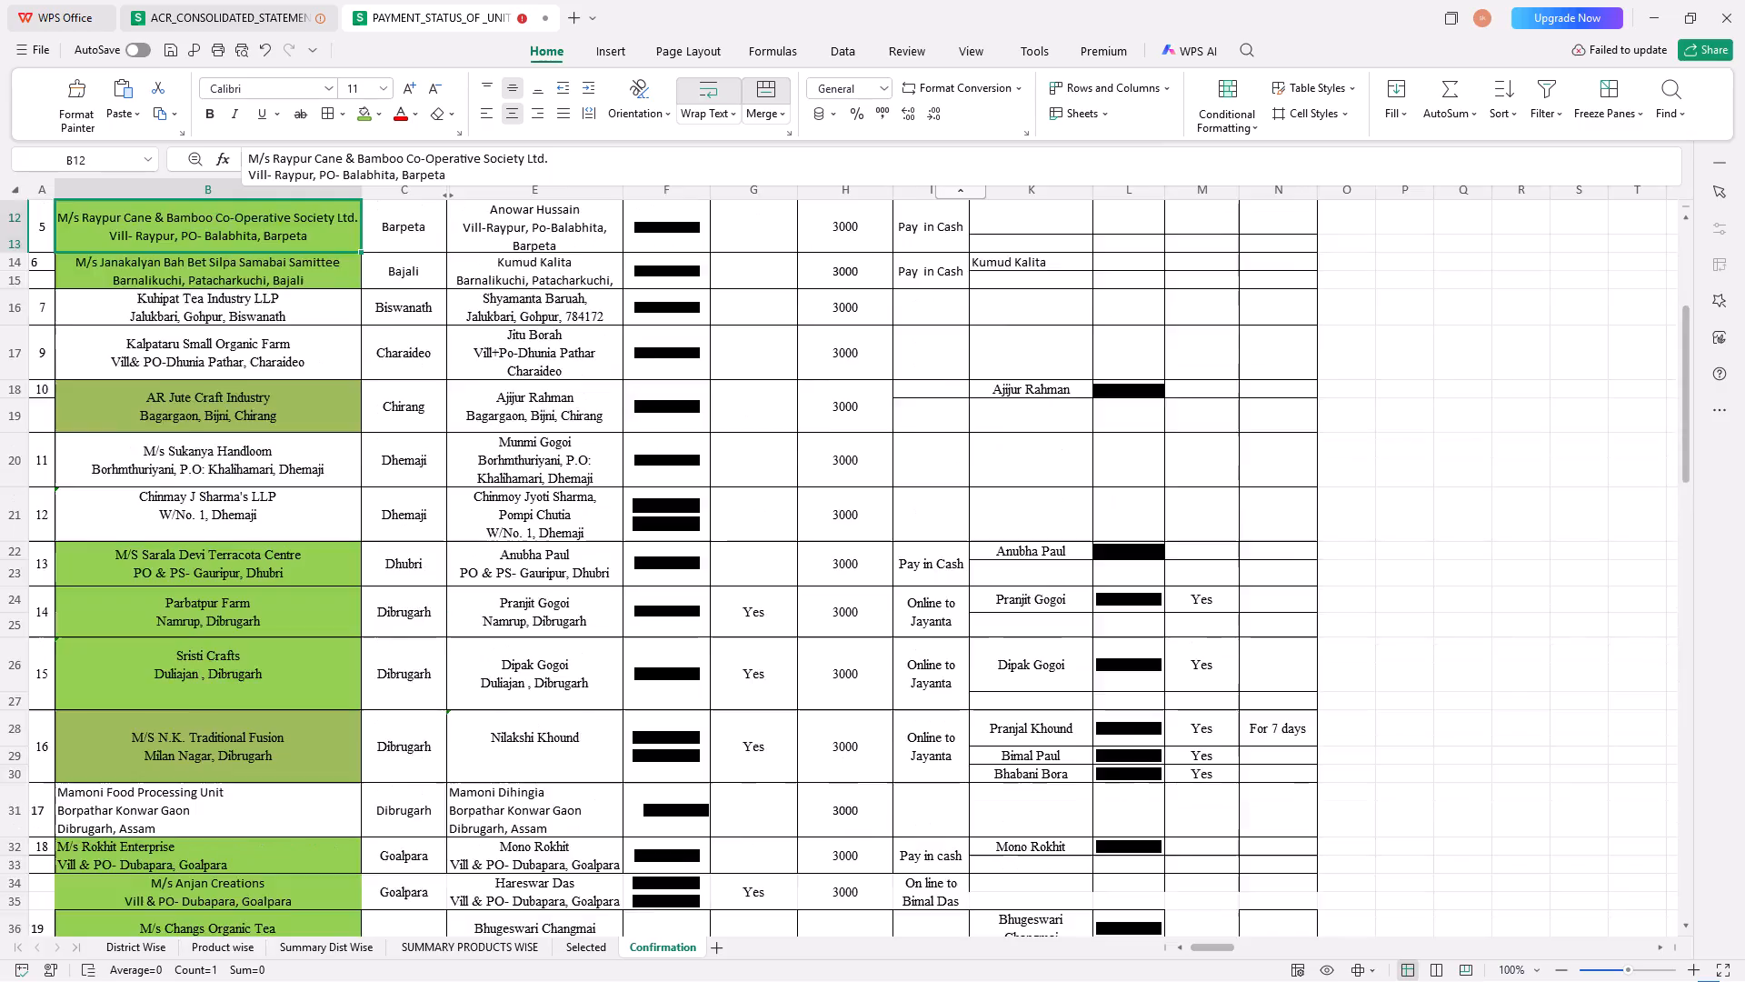
{"action": "scroll", "coordinate": [224, 755], "scroll_direction": "up", "scroll_amount": 6}
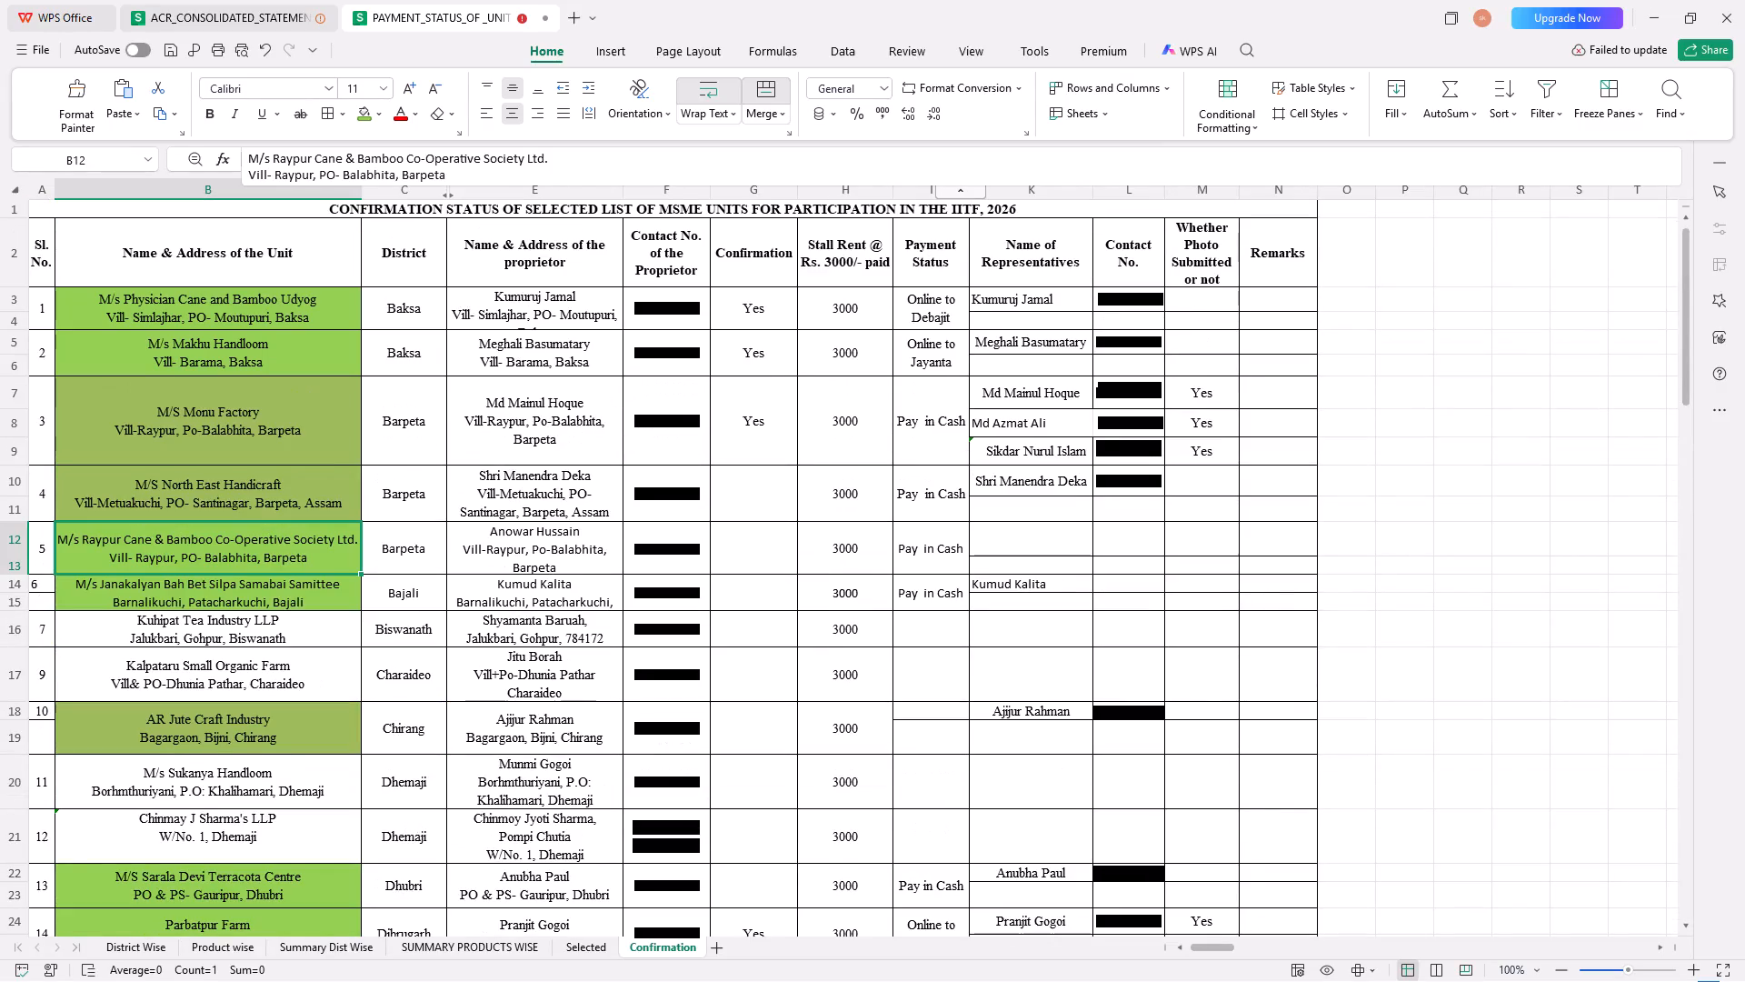
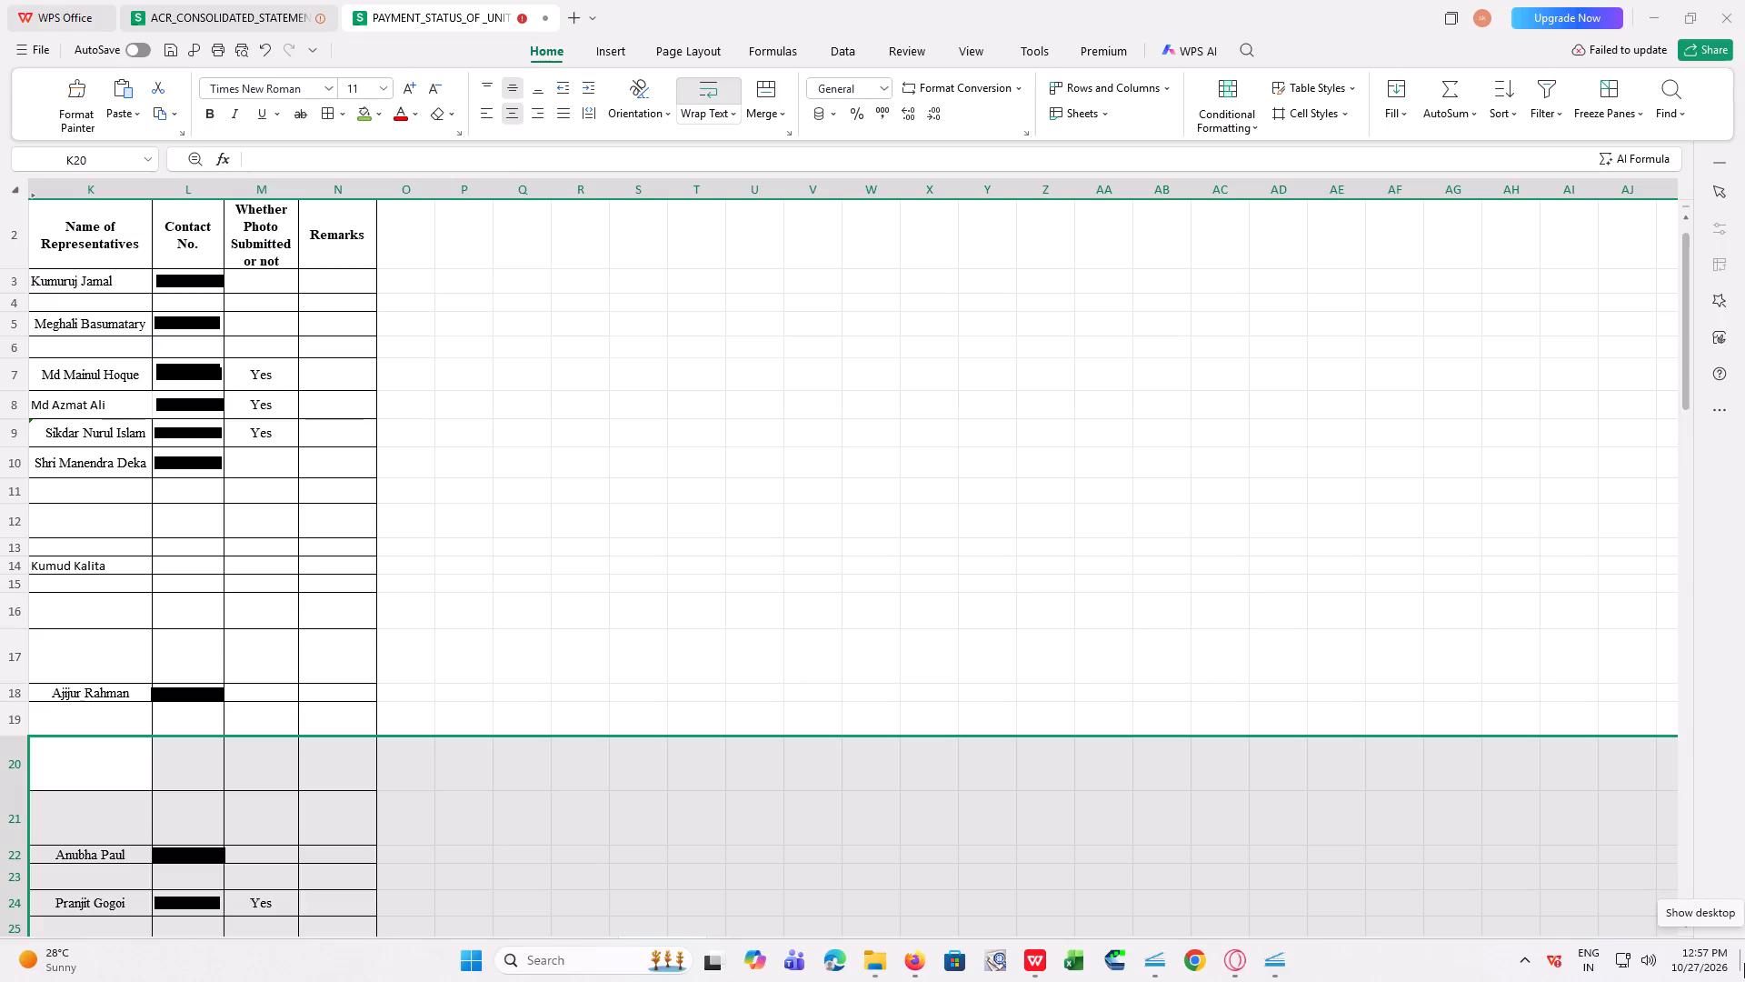
Return from the empty columns to the AR Jute Craft Industry entry's serial number cell in row 18 of the Confirmation sheet.
{"action": "scroll", "coordinate": [349, 673], "scroll_direction": "down", "scroll_amount": 1}
{"action": "scroll", "coordinate": [441, 870], "scroll_direction": "up", "scroll_amount": 4}
{"action": "left_click", "coordinate": [889, 724]}
{"action": "left_click", "coordinate": [796, 706]}
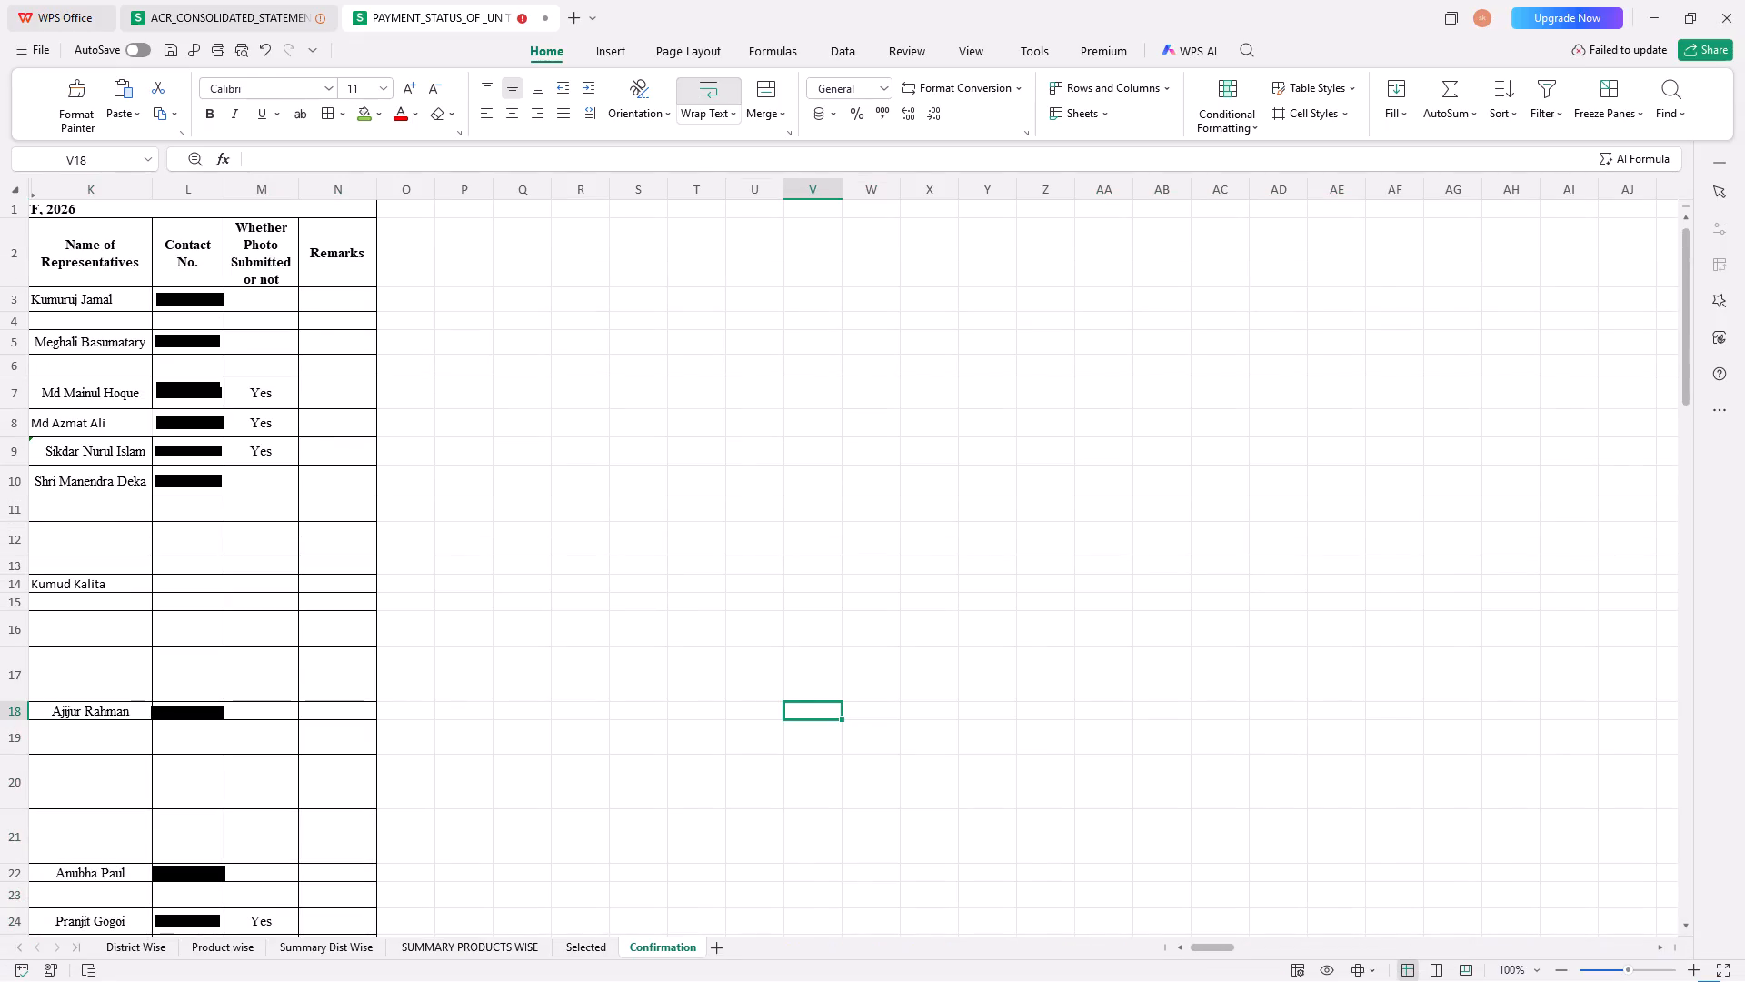
{"action": "key", "text": "Left"}
{"action": "key", "text": "Left"}
{"action": "key", "text": "Left"}
{"action": "key", "text": "Left"}
{"action": "key", "text": "Left"}
{"action": "key", "text": "Left"}
{"action": "key", "text": "Left"}
{"action": "key", "text": "Left"}
{"action": "key", "text": "Left"}
{"action": "key", "text": "Left"}
{"action": "key", "text": "Left"}
{"action": "key", "text": "Left"}
{"action": "key", "text": "Left"}
{"action": "key", "text": "Left"}
{"action": "key", "text": "Left"}
{"action": "key", "text": "Left"}
{"action": "key", "text": "Left"}
{"action": "key", "text": "Left"}
{"action": "key", "text": "Left"}
{"action": "key", "text": "Left"}
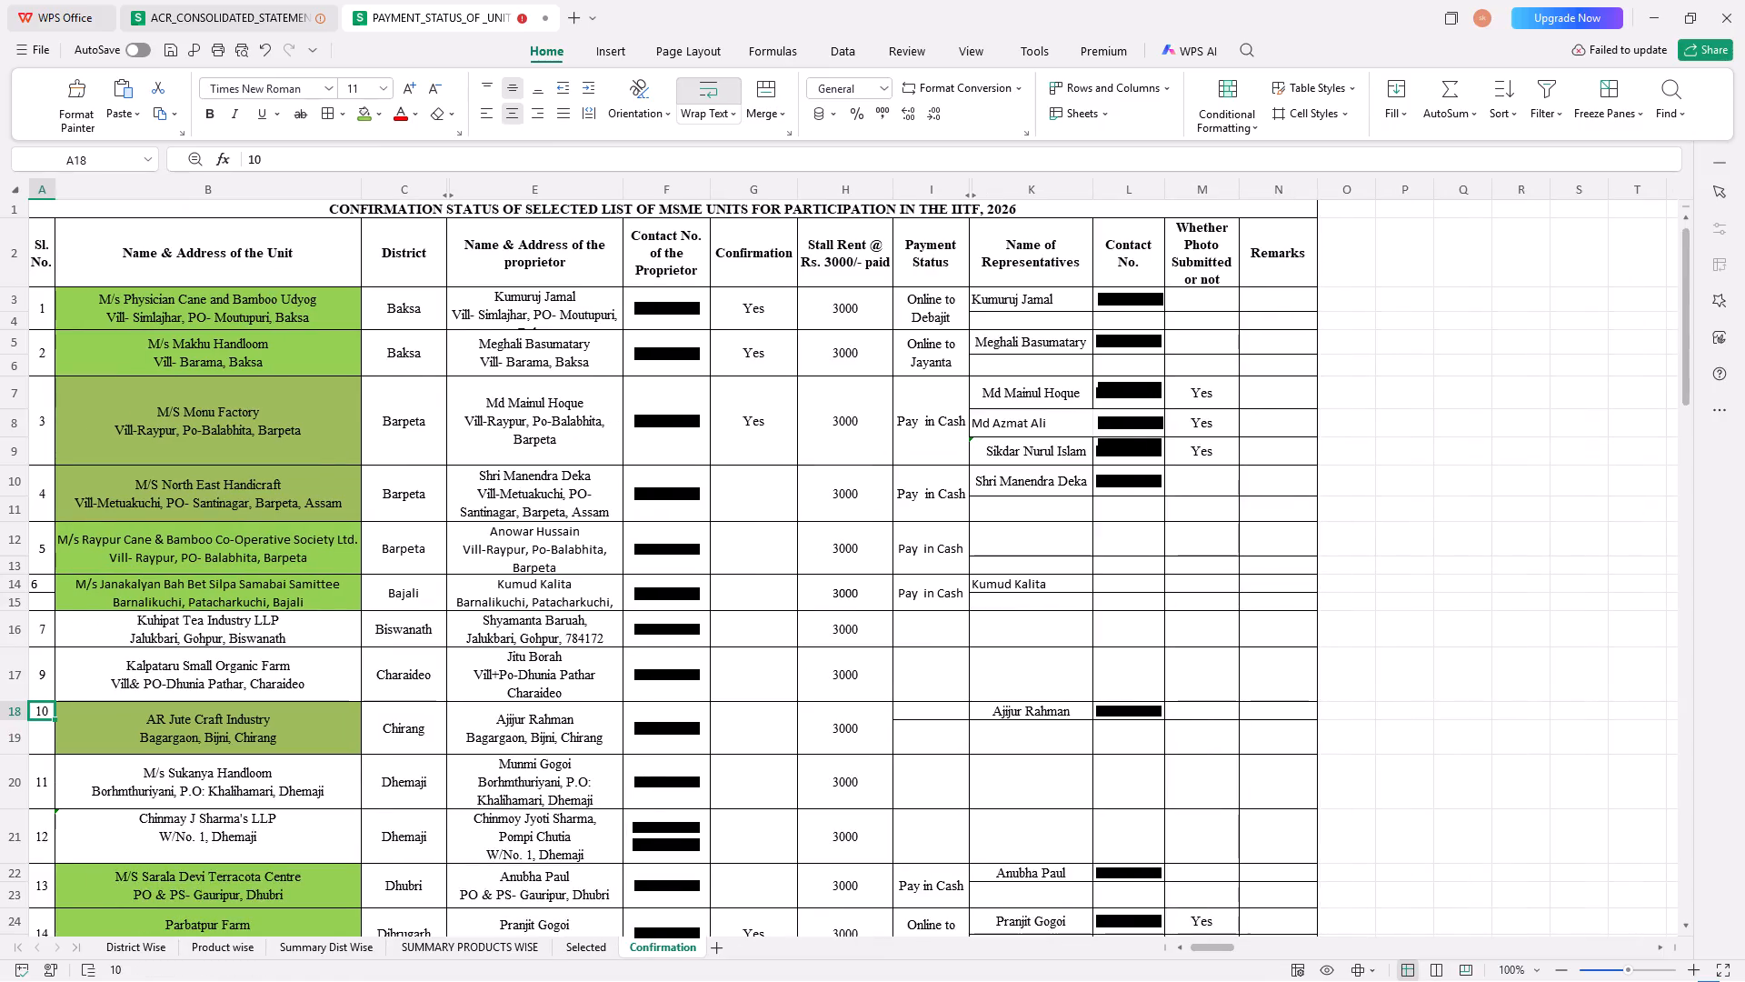
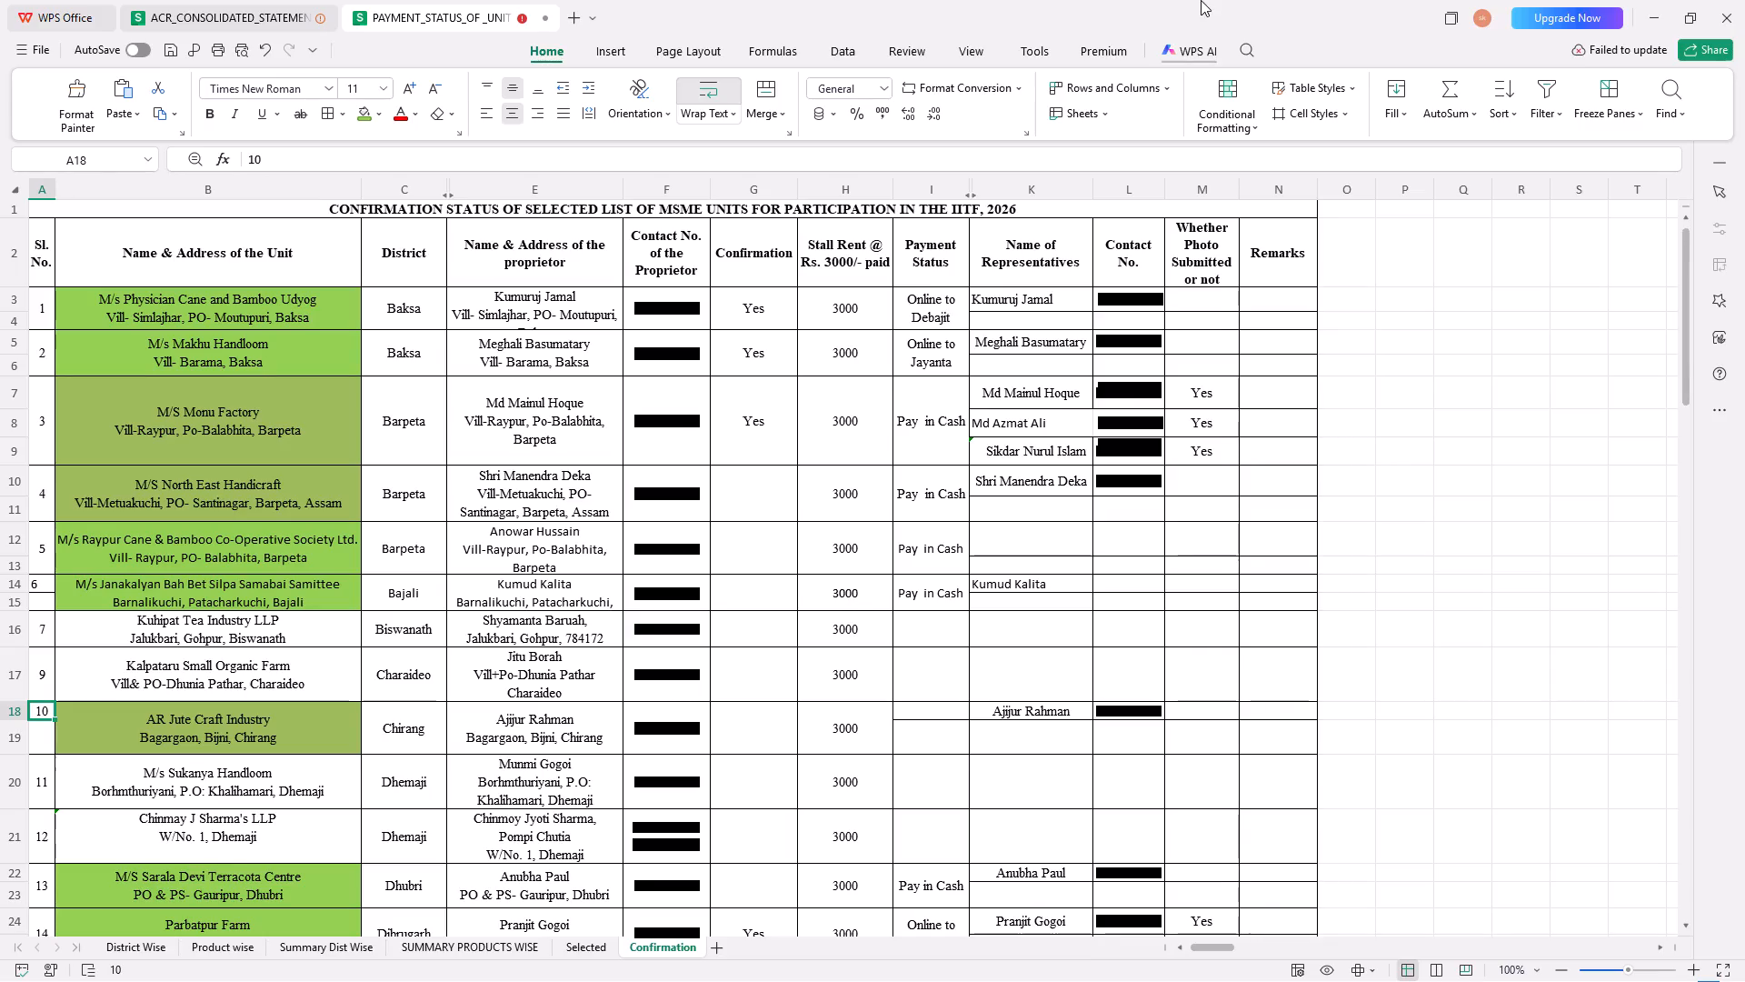
Search the Confirmation sheet for the Aiseng entry.
{"action": "scroll", "coordinate": [148, 829], "scroll_direction": "down", "scroll_amount": 7}
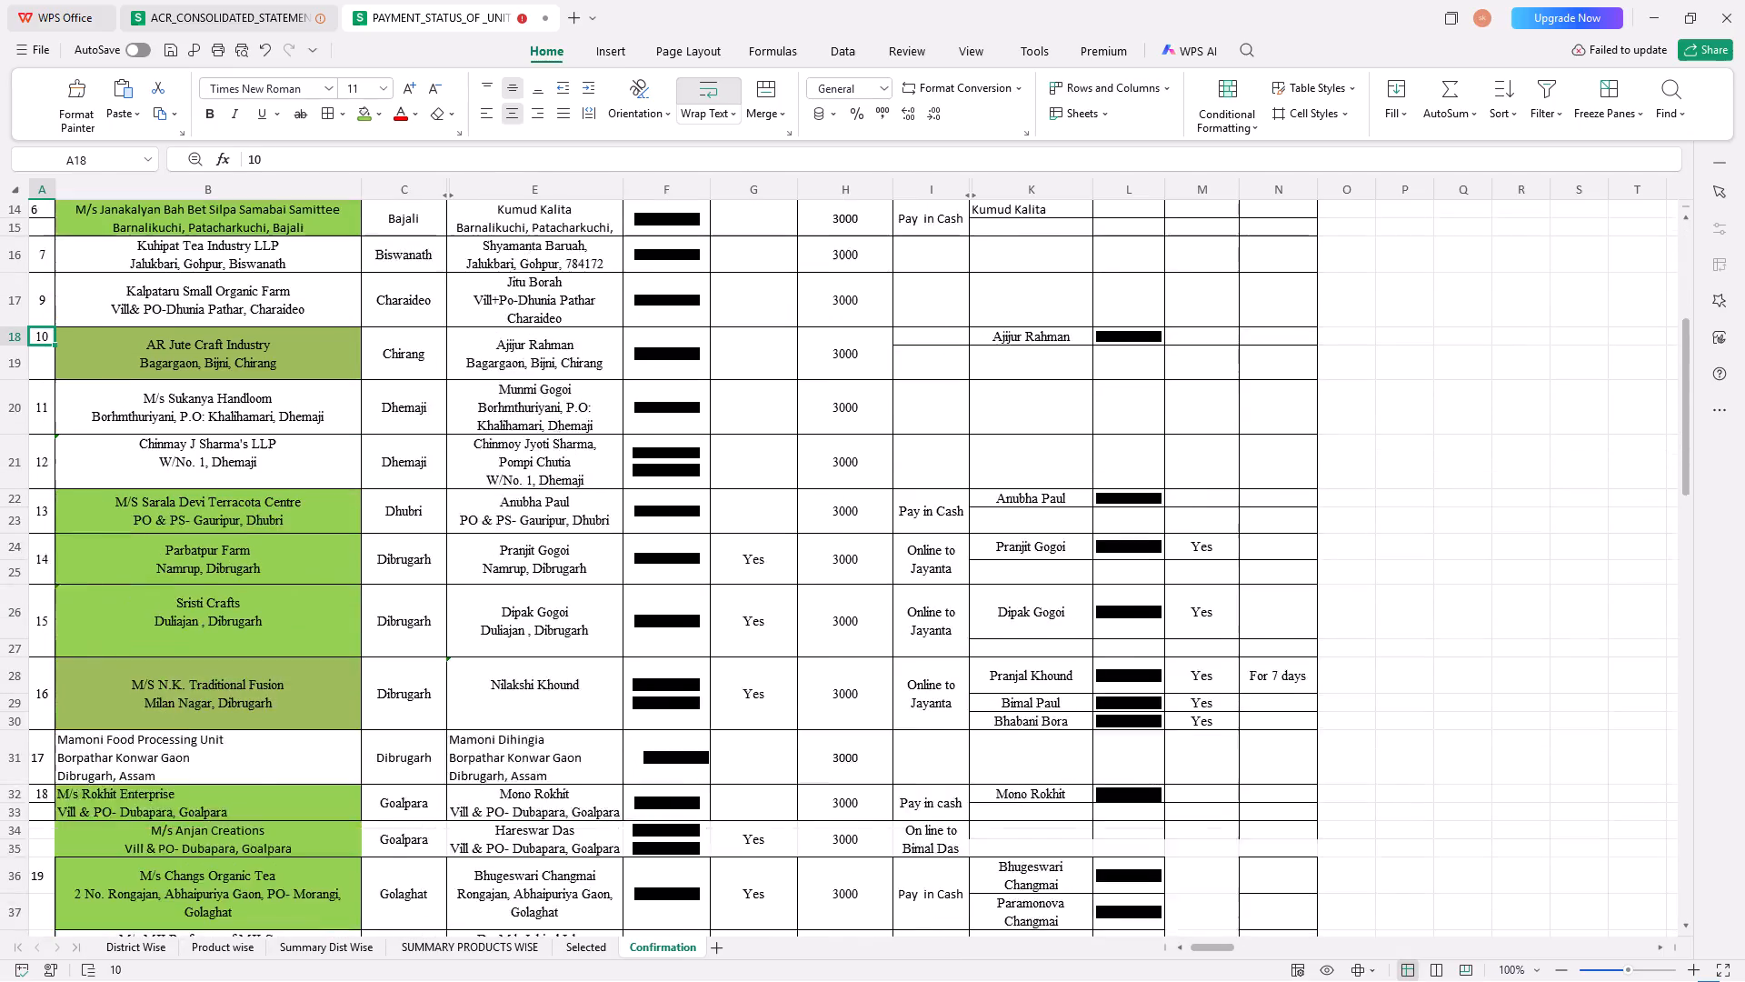
{"action": "scroll", "coordinate": [145, 842], "scroll_direction": "down", "scroll_amount": 3}
{"action": "scroll", "coordinate": [140, 846], "scroll_direction": "up", "scroll_amount": 3}
{"action": "key", "text": "ctrl+f"}
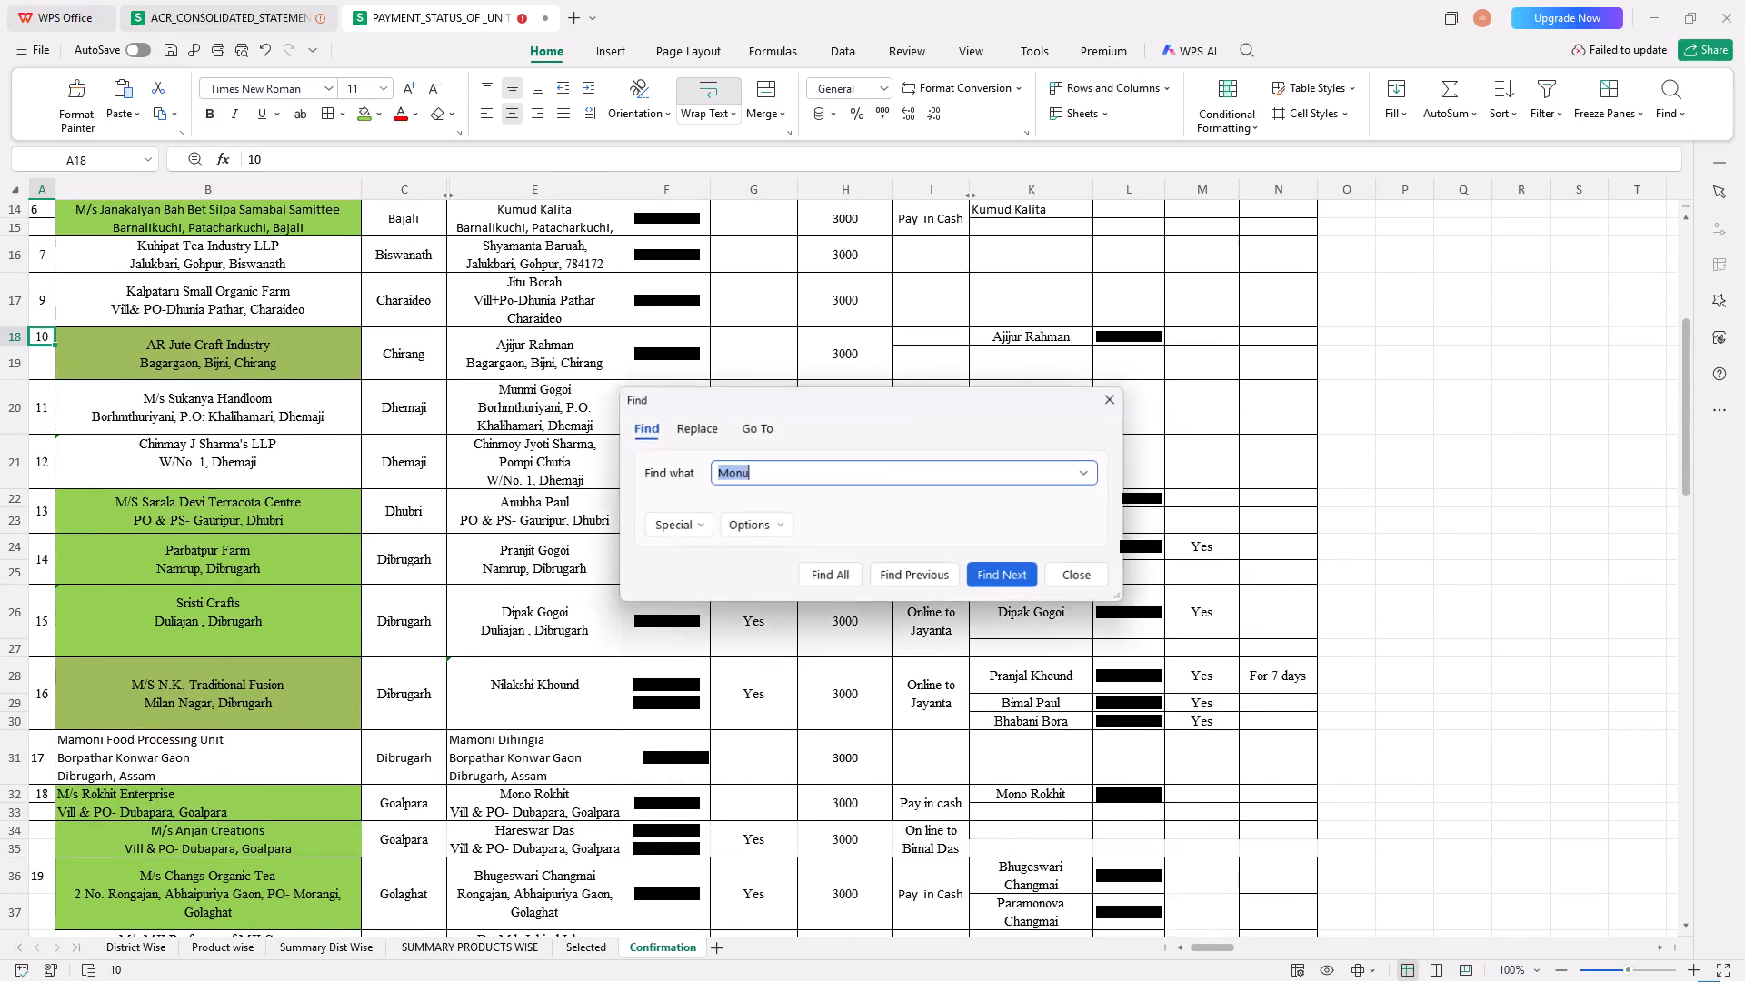
{"action": "type", "text": "Aiseng"}
{"action": "key", "text": "Return"}
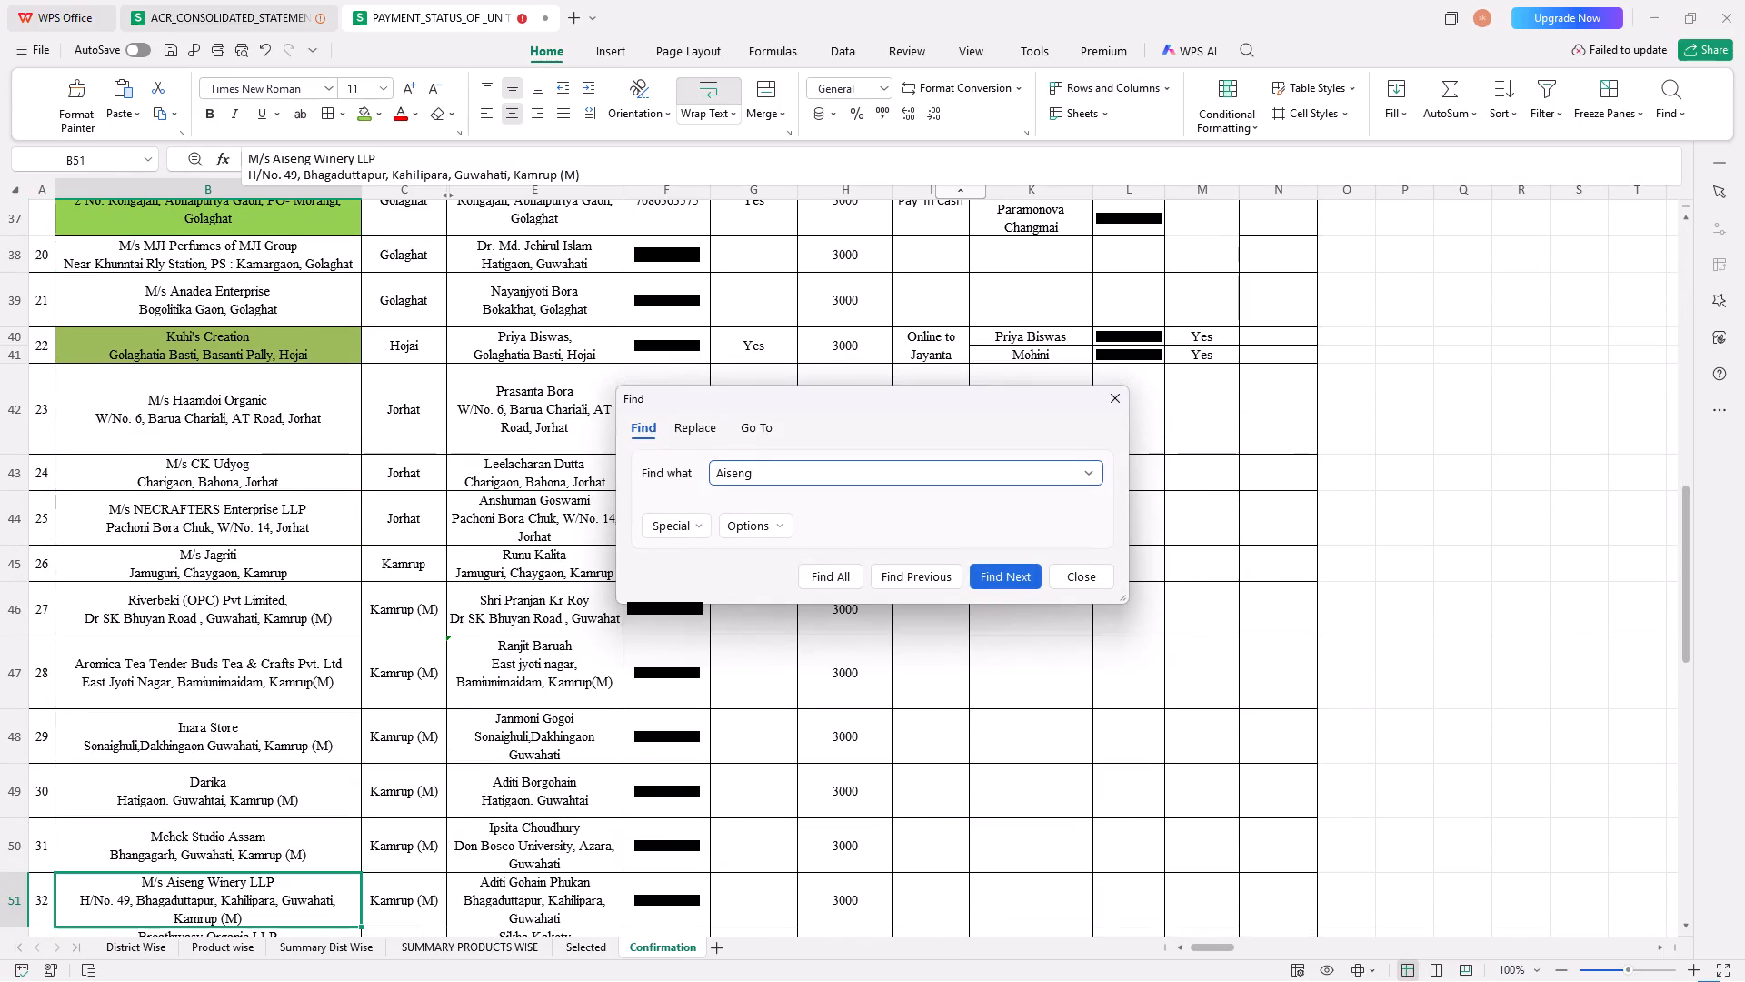
{"action": "scroll", "coordinate": [168, 900], "scroll_direction": "down", "scroll_amount": 1}
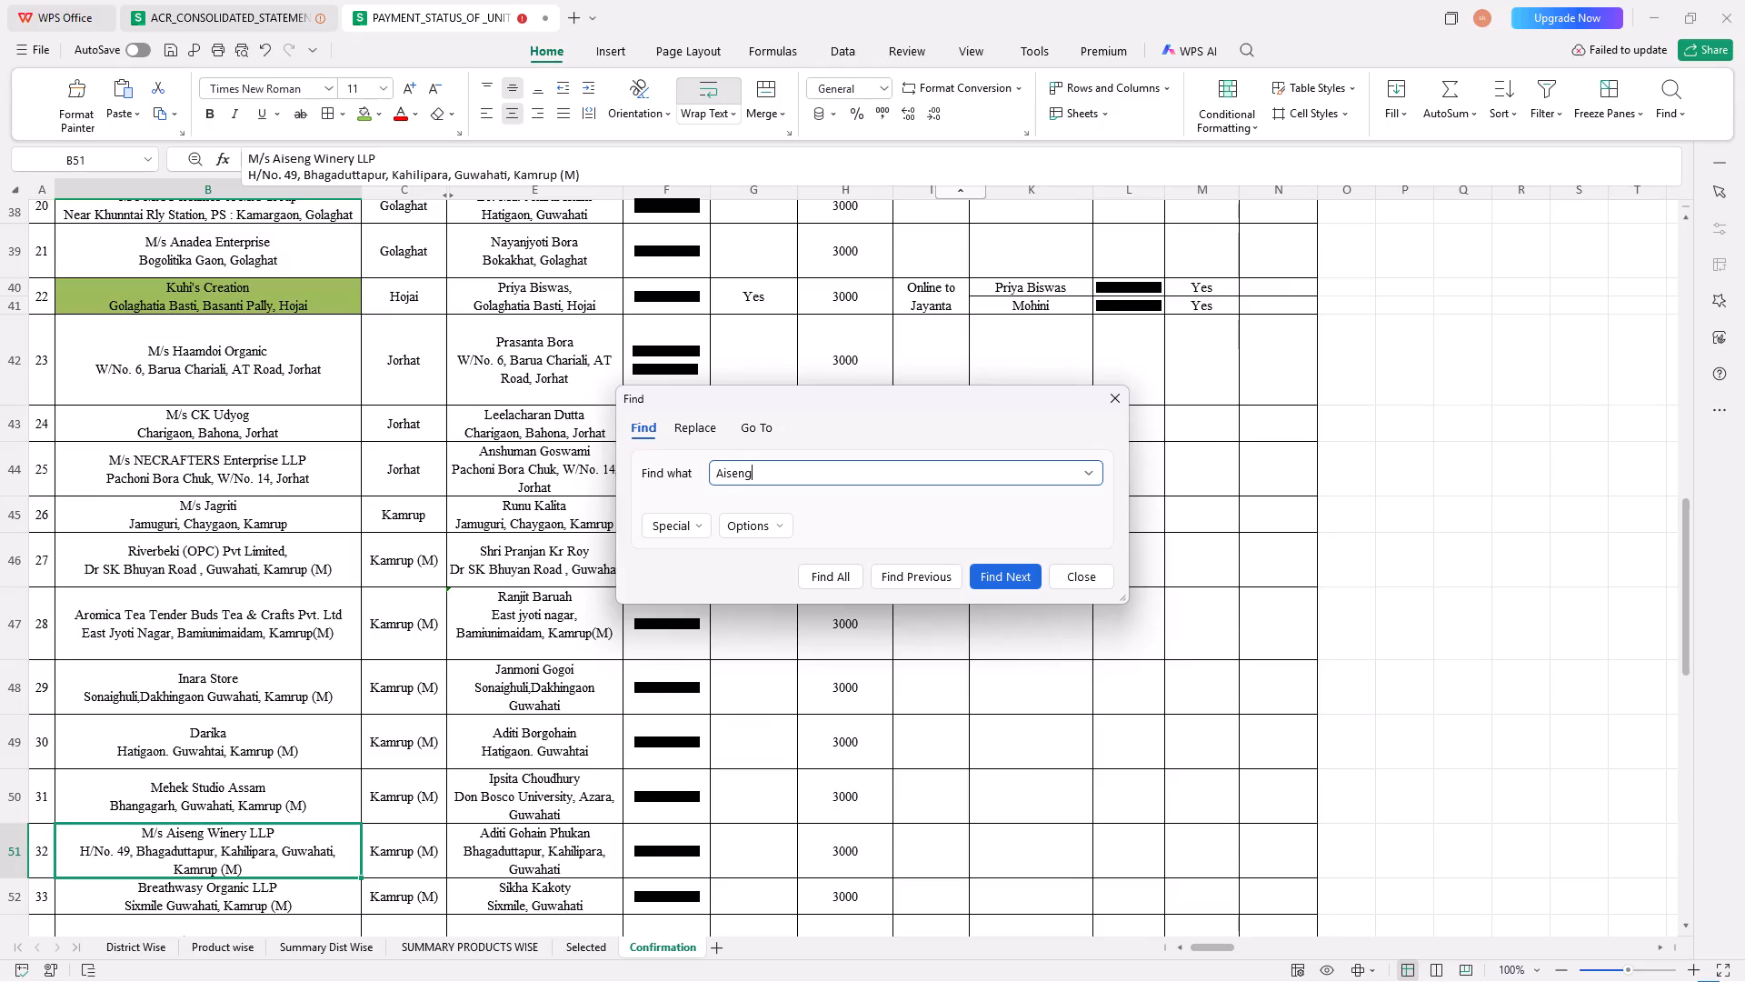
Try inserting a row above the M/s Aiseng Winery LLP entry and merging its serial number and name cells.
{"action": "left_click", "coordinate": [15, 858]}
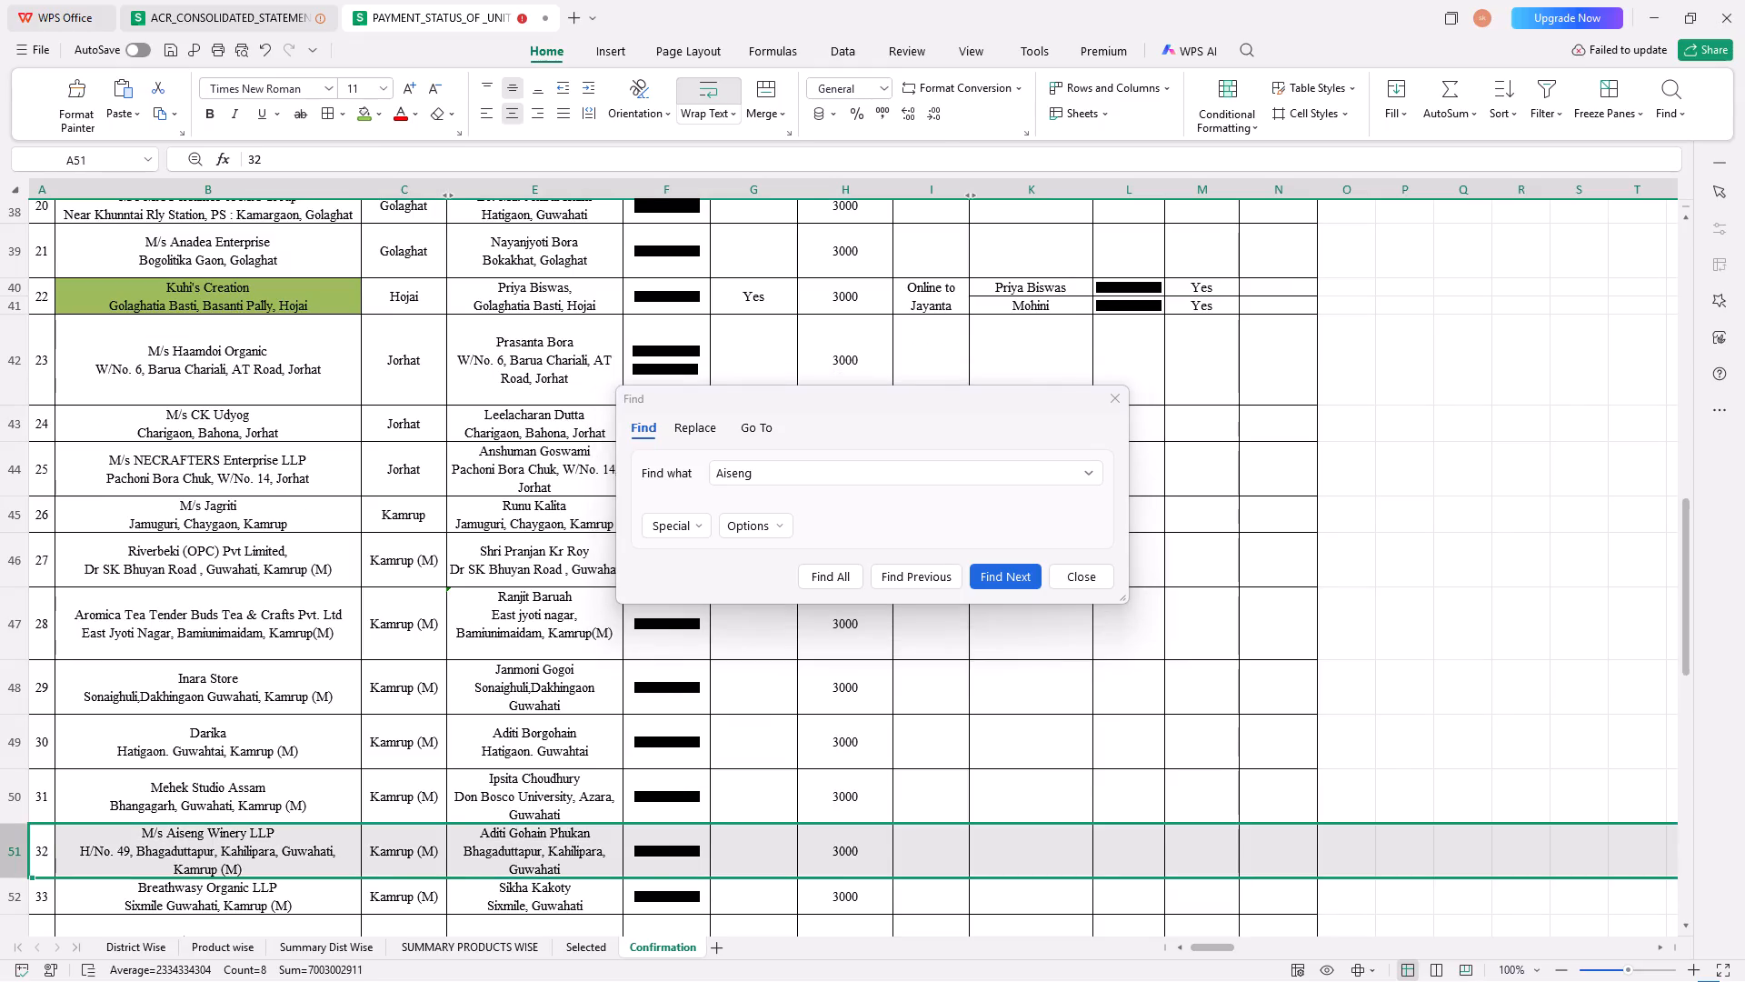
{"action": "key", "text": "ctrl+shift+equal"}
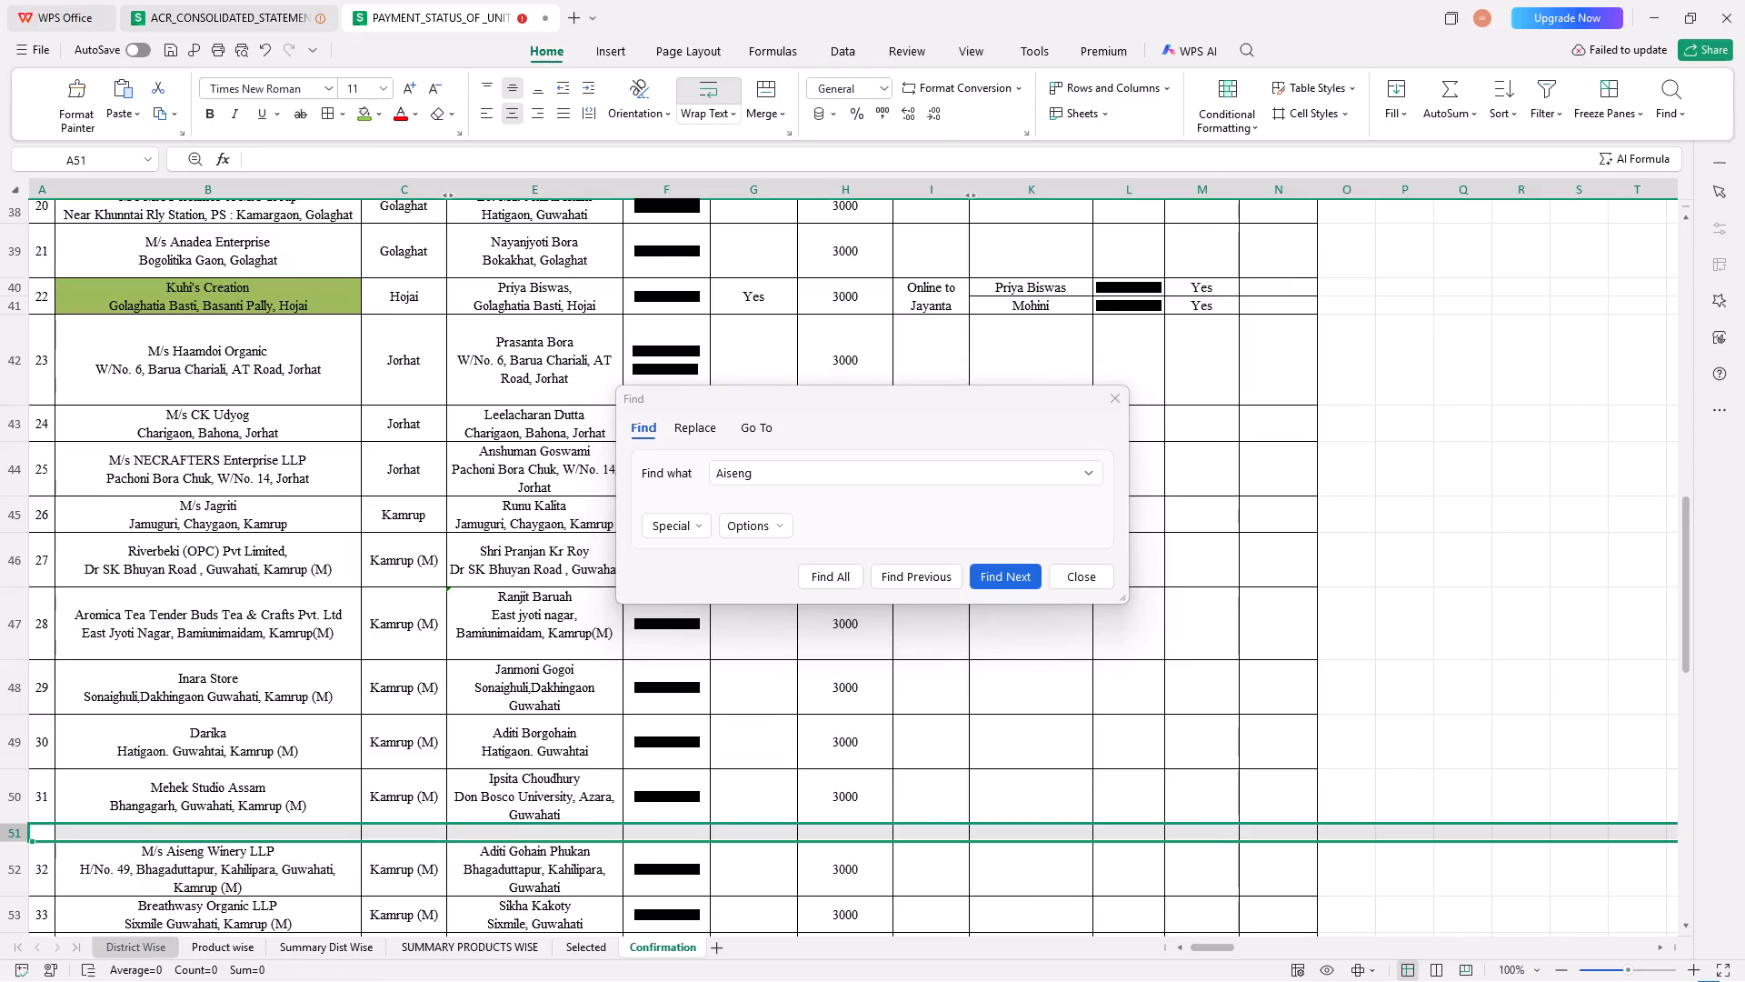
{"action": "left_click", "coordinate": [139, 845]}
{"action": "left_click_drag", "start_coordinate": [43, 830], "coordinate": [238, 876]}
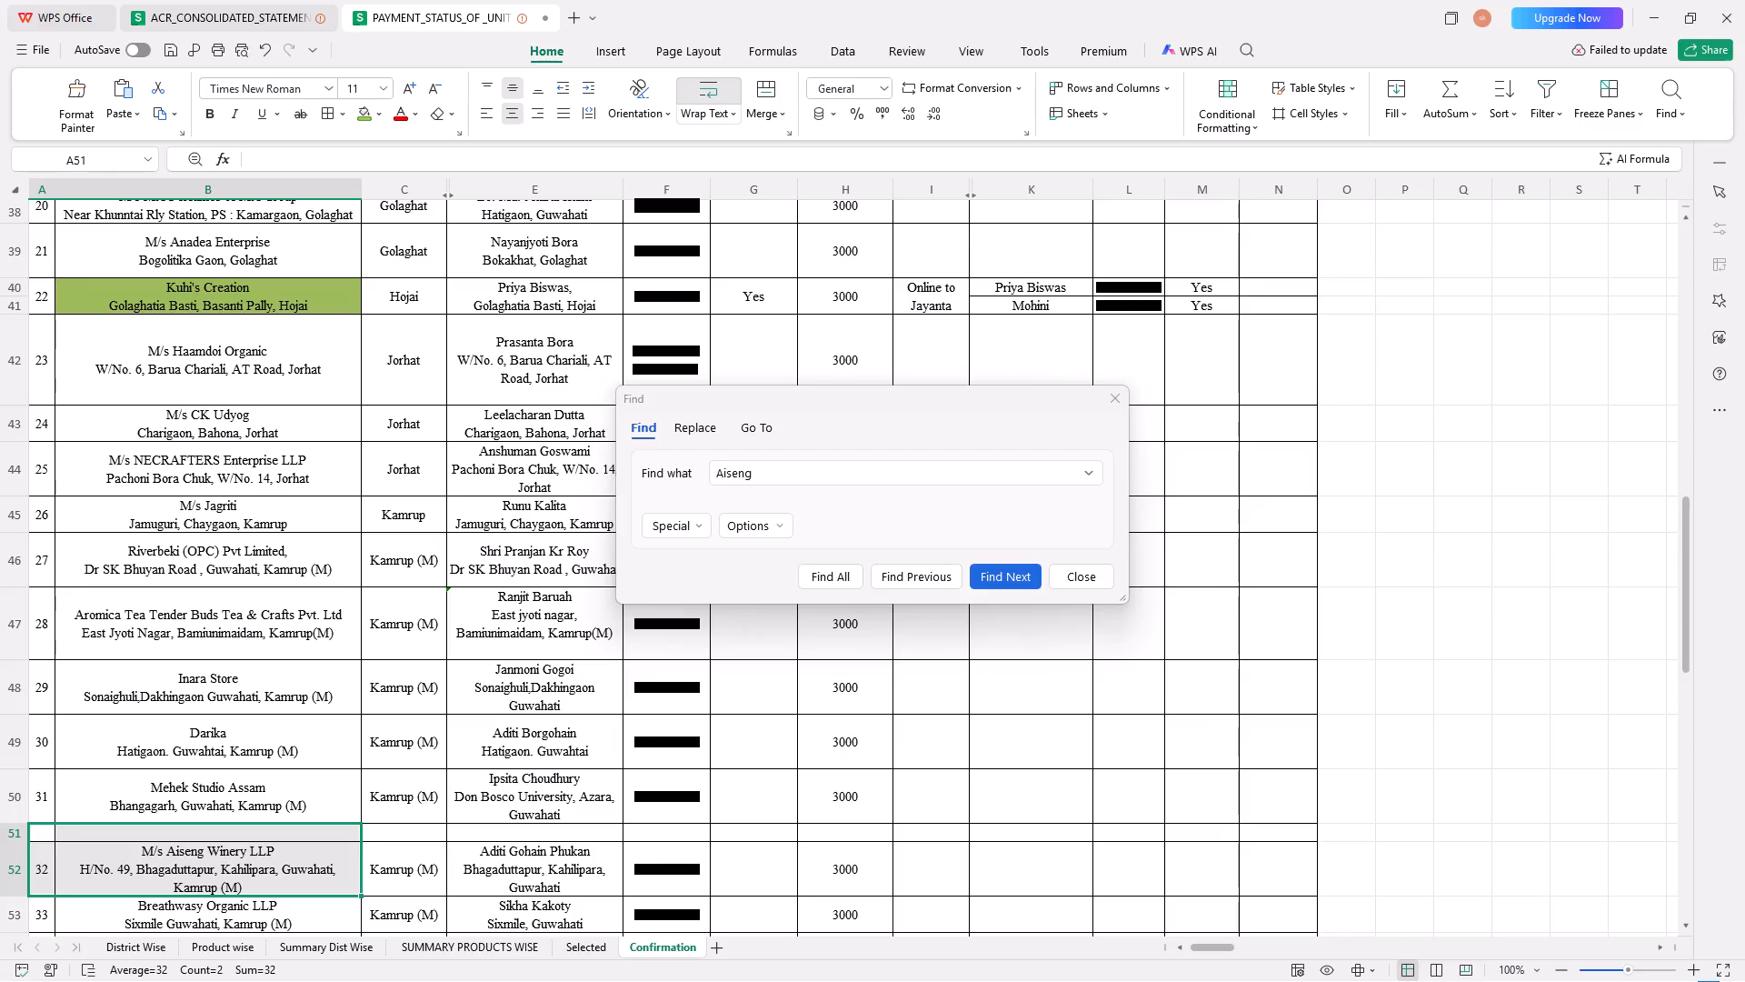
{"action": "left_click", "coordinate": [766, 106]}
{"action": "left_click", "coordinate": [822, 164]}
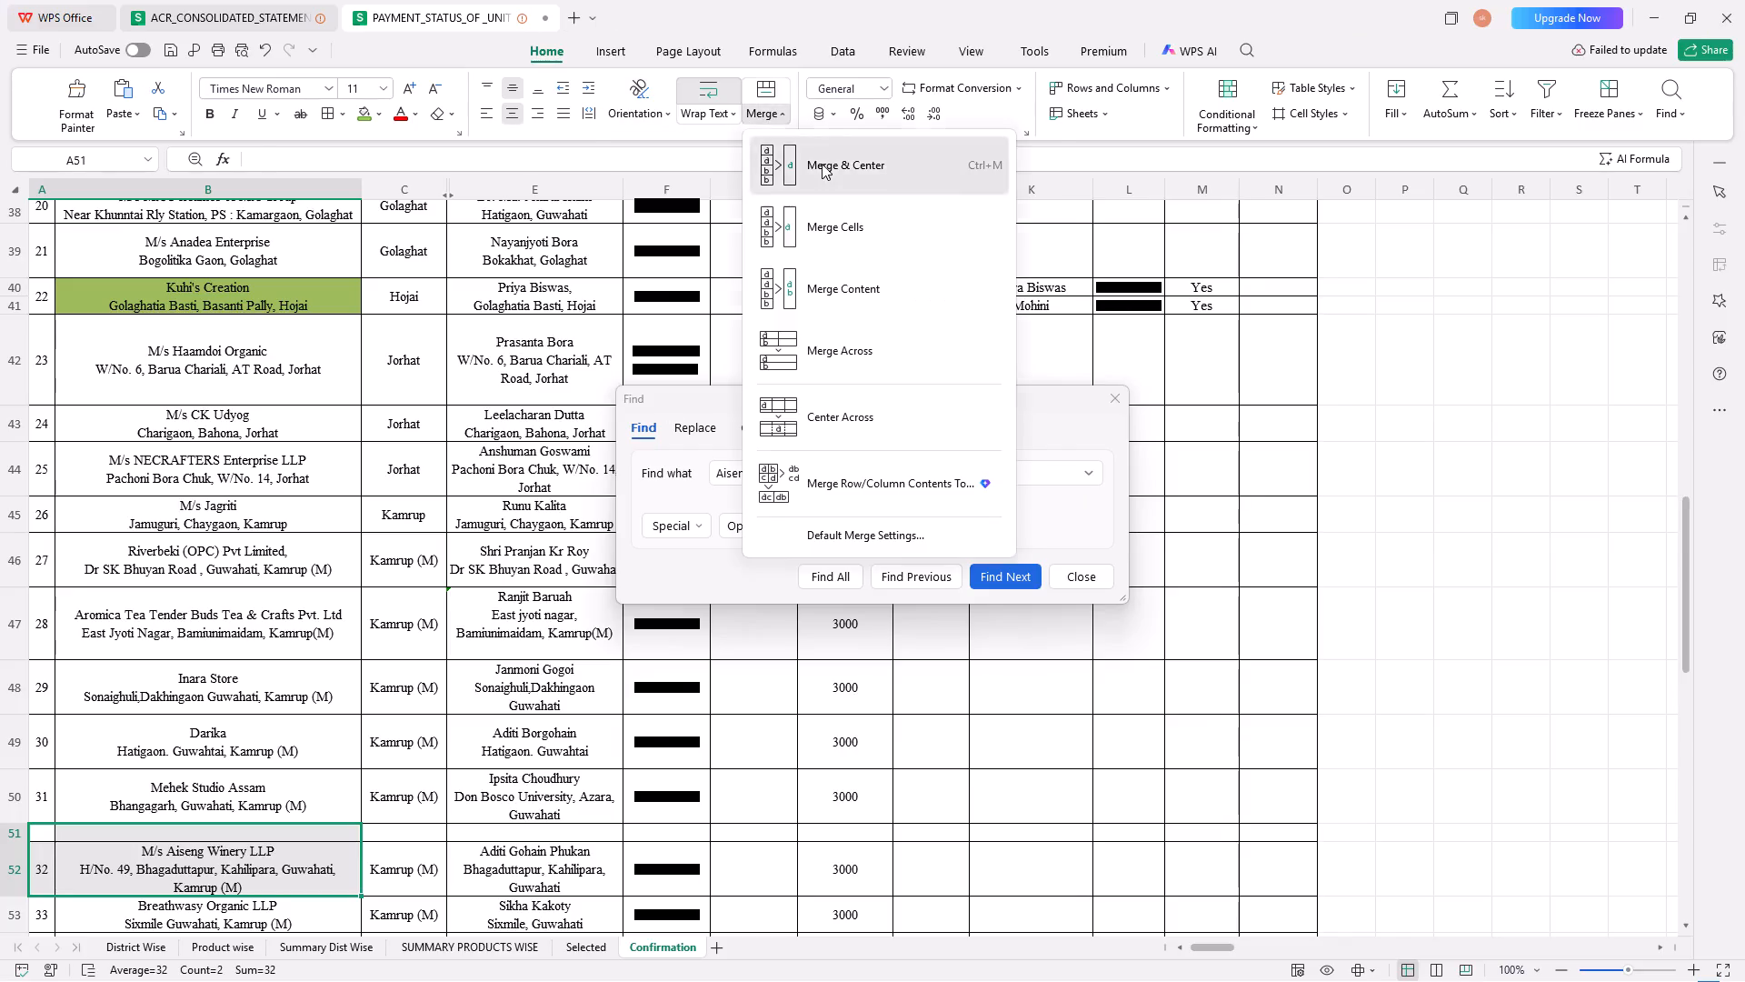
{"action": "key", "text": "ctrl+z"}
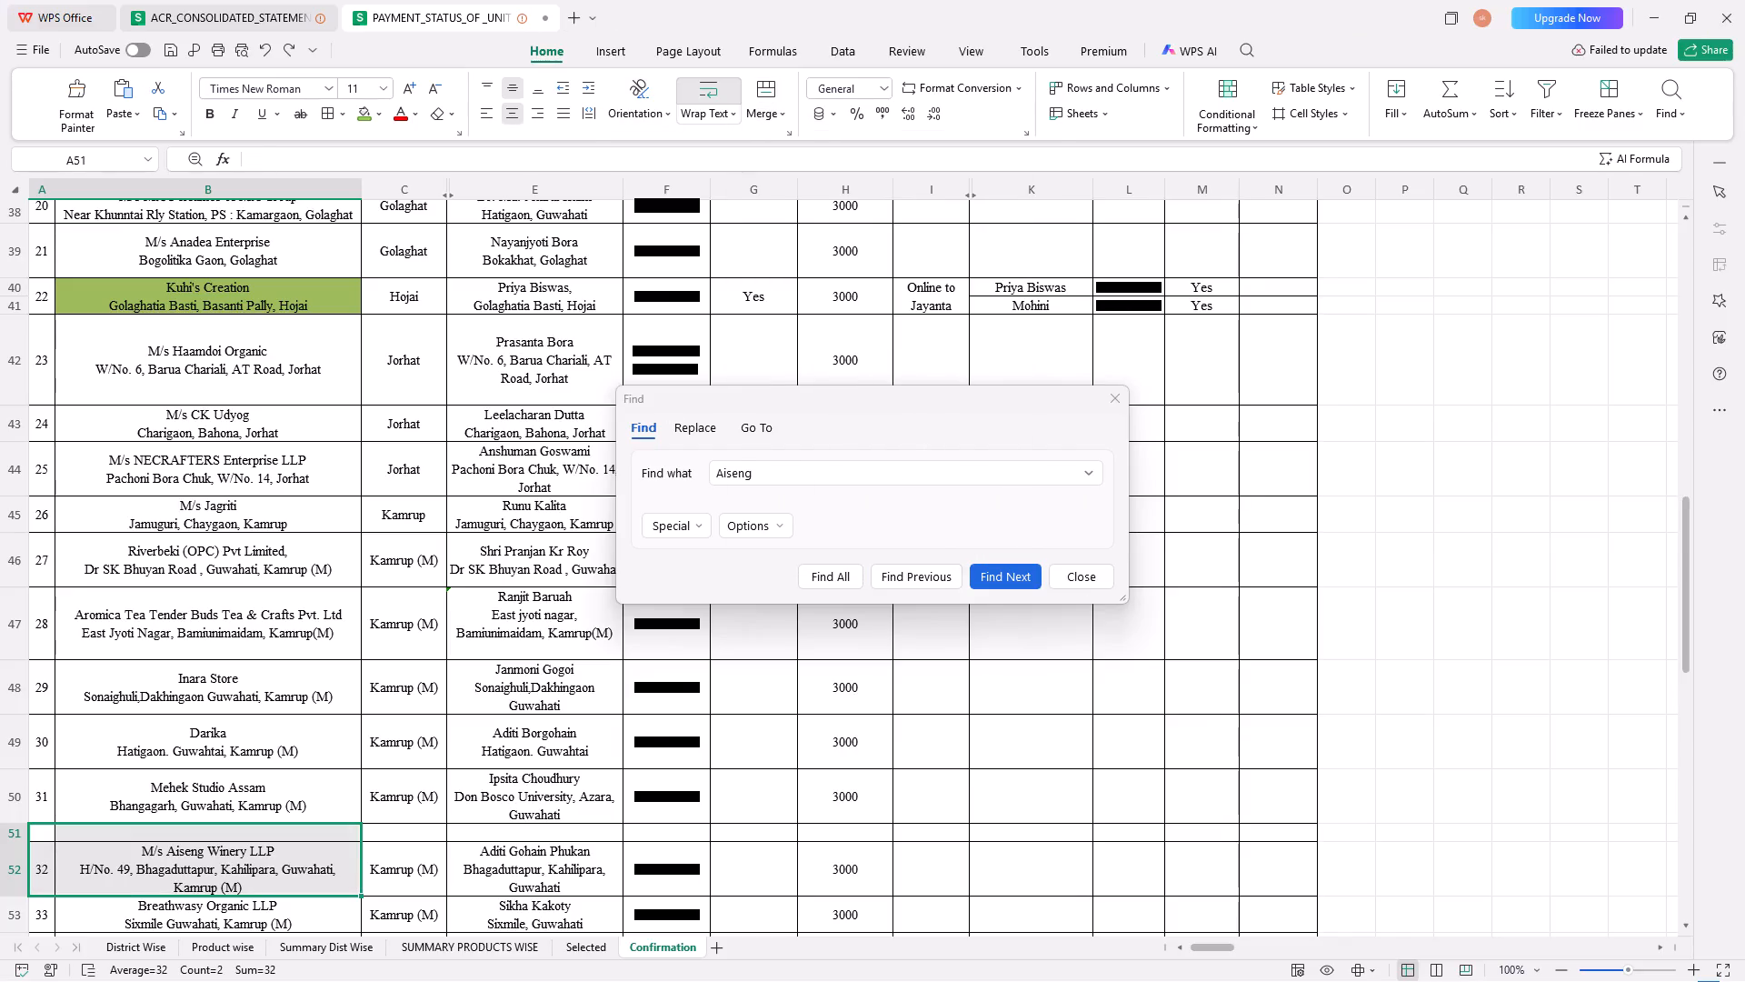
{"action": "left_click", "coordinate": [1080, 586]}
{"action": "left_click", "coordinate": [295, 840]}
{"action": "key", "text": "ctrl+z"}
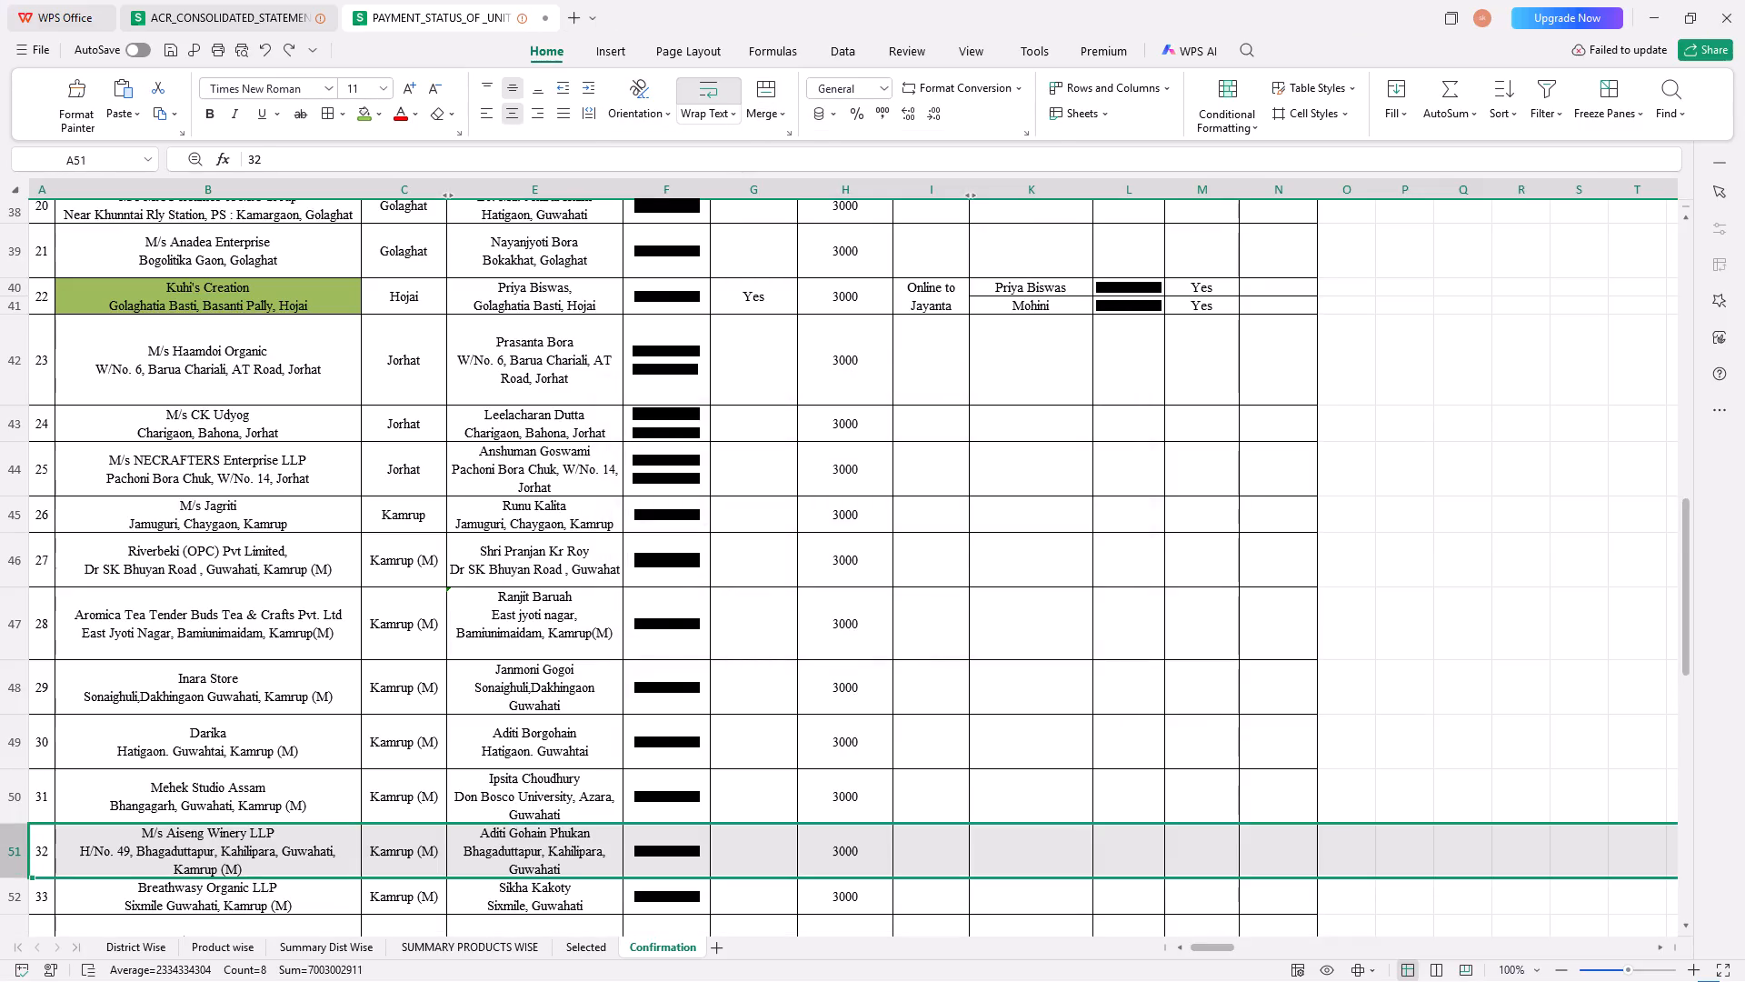
Insert a blank row directly below the M/s Aiseng Winery LLP entry, above Breathwasy Organic LLP.
{"action": "left_click", "coordinate": [199, 874]}
{"action": "left_click", "coordinate": [3, 890]}
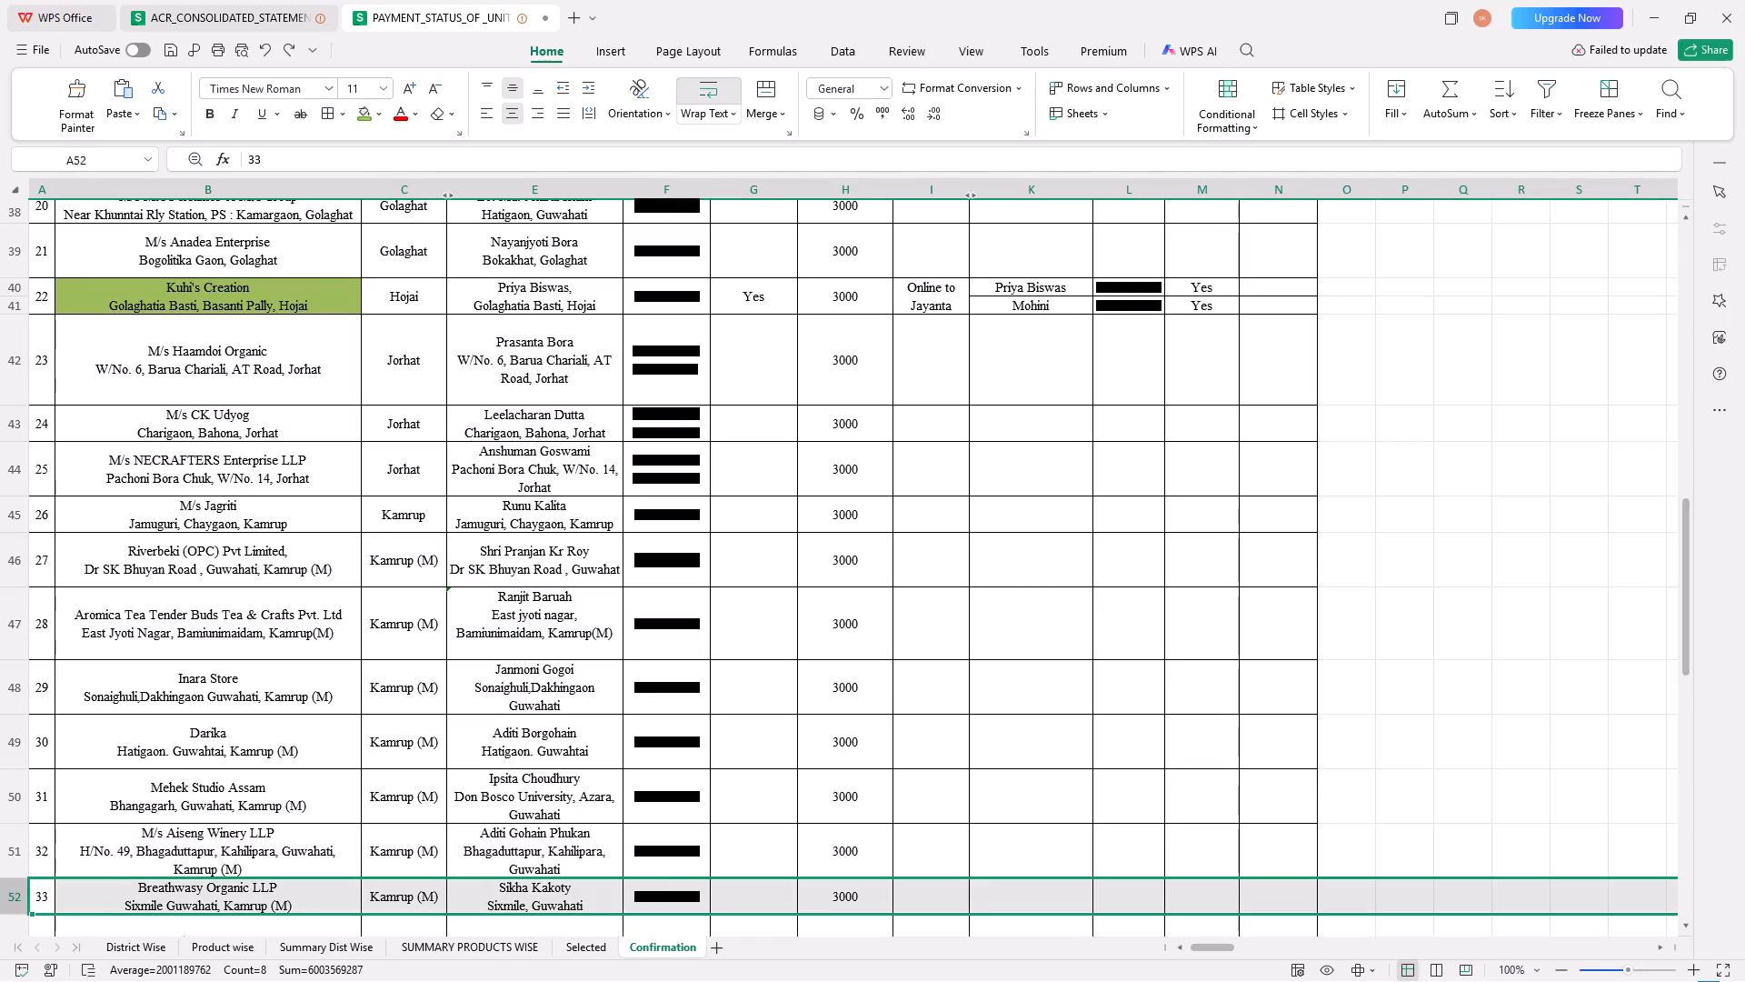
{"action": "key", "text": "ctrl+shift+equal"}
Merge the M/s Aiseng Winery LLP unit name cell and its district cell each across rows 51 and 52.
{"action": "left_click_drag", "start_coordinate": [214, 852], "coordinate": [212, 883]}
{"action": "left_click", "coordinate": [779, 103]}
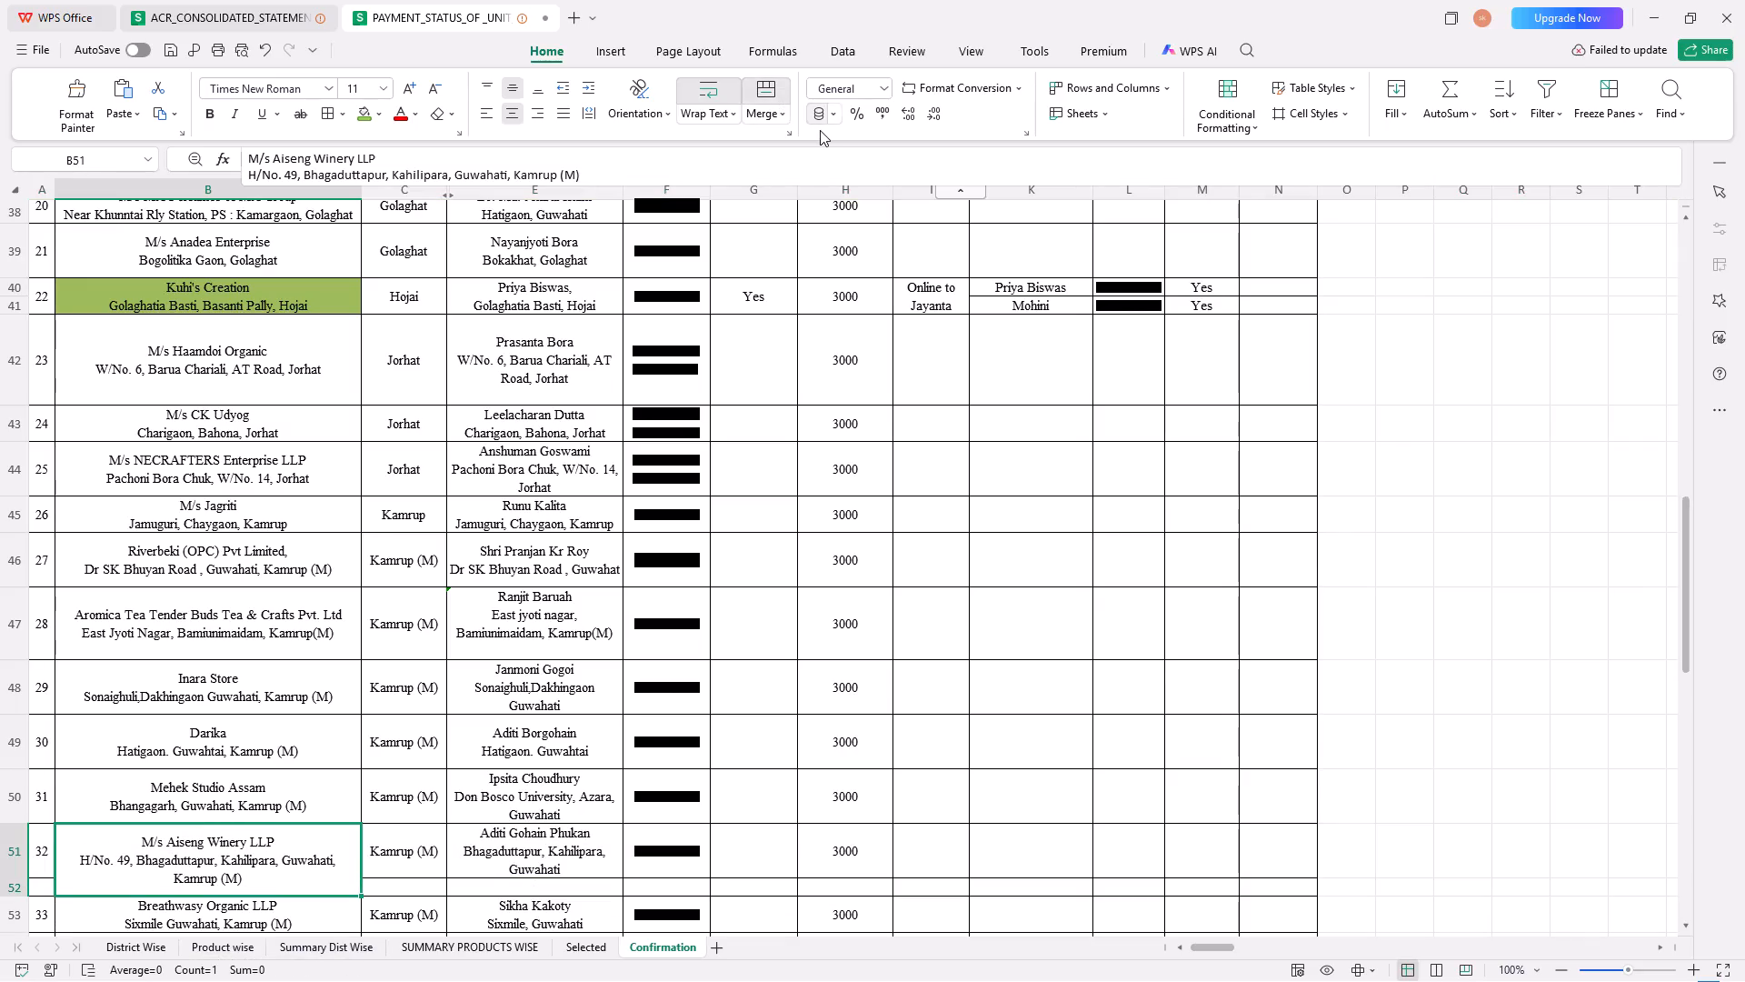
{"action": "left_click_drag", "start_coordinate": [387, 844], "coordinate": [415, 874]}
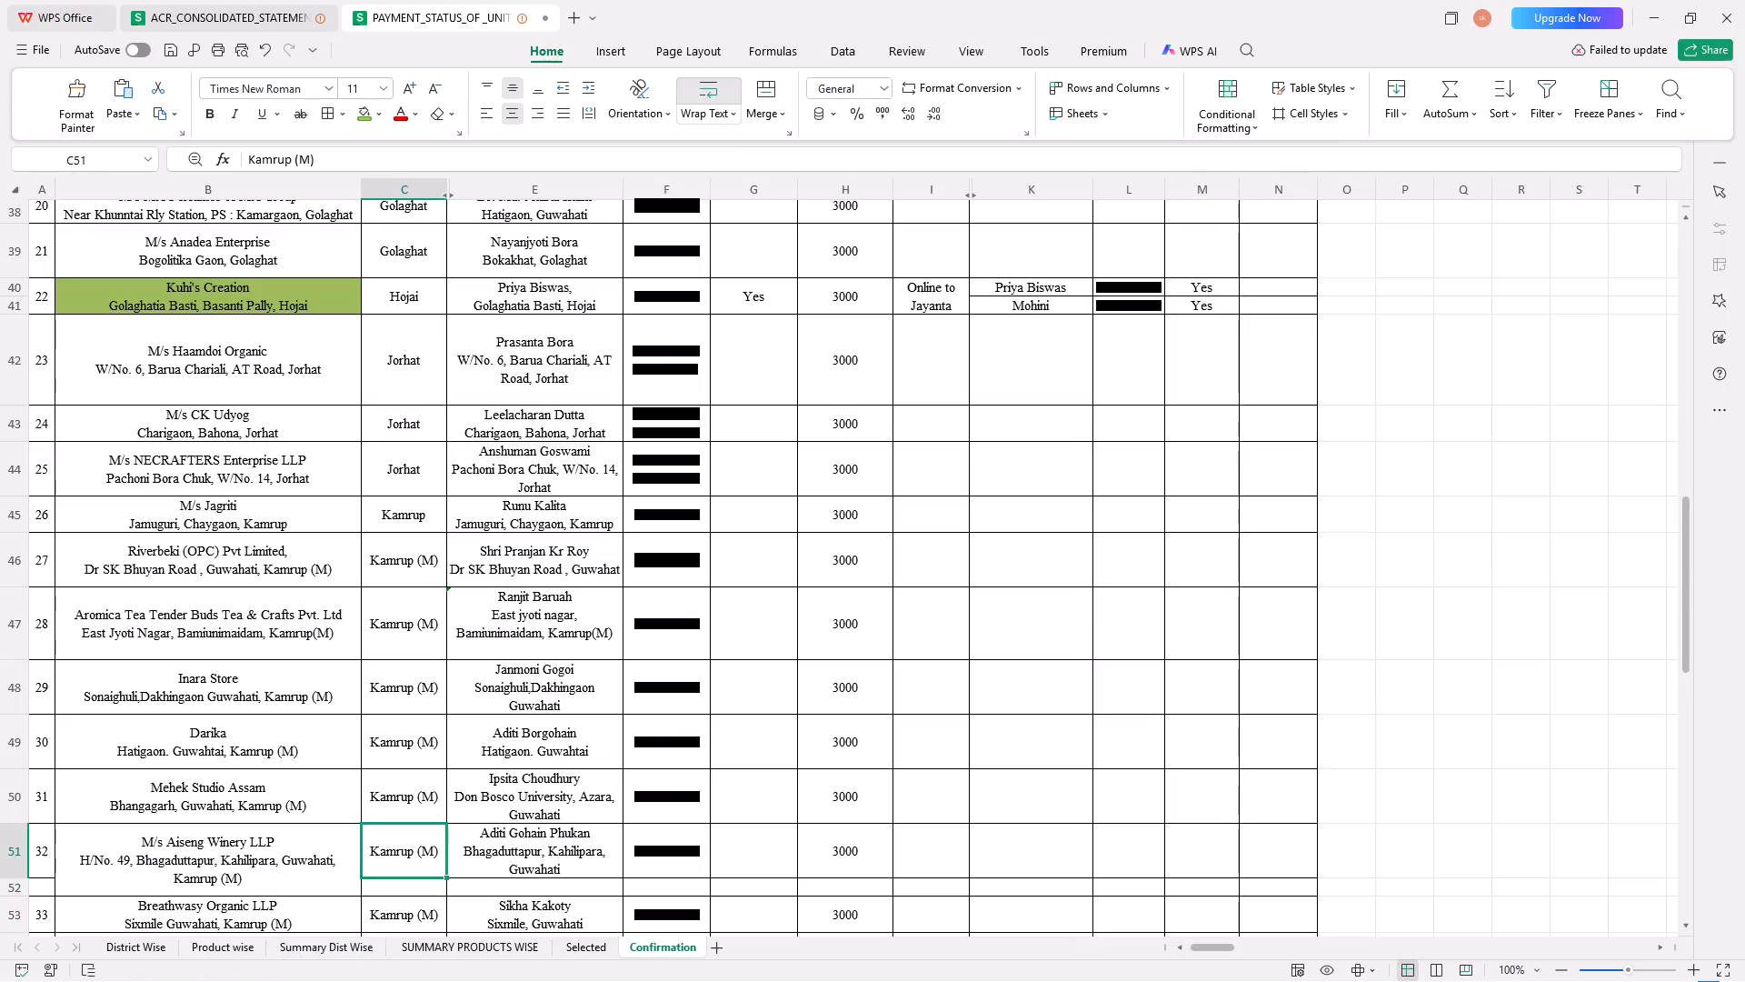
{"action": "left_click_drag", "start_coordinate": [415, 874], "coordinate": [416, 883]}
{"action": "left_click", "coordinate": [781, 103]}
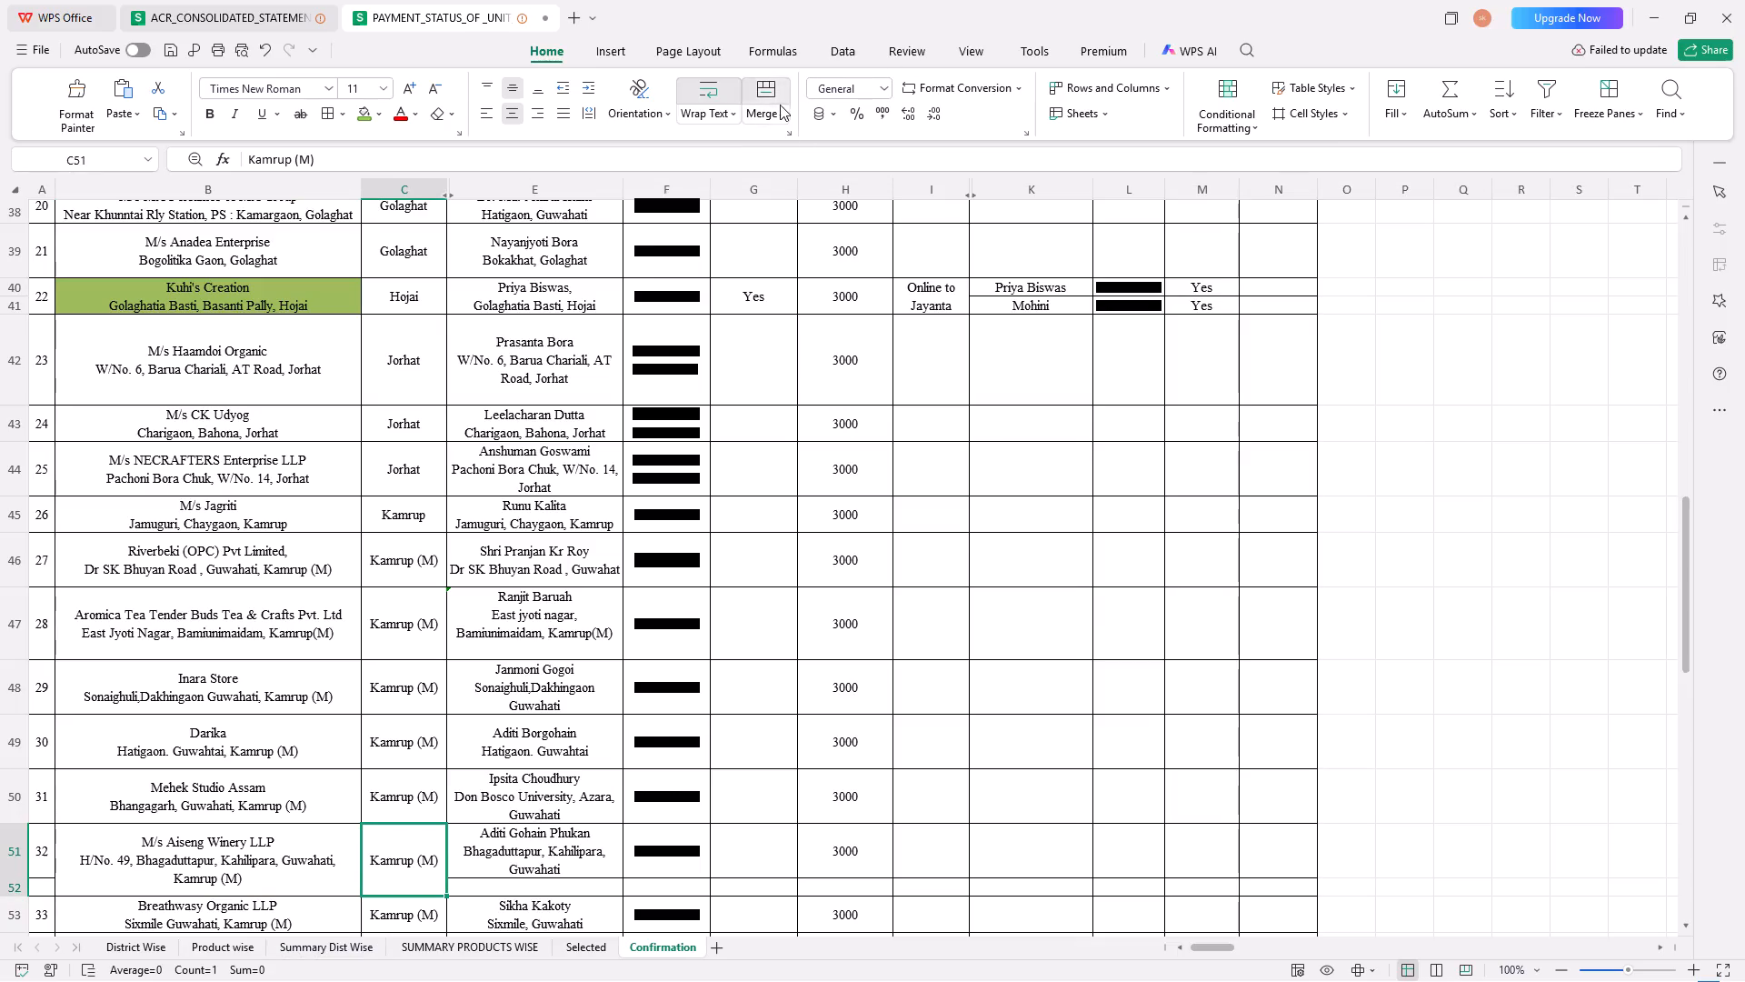
Copy the merged district cell's formatting onto the Aiseng entry's proprietor, contact number, confirmation and stall rent cells across rows 51 and 52.
{"action": "left_click", "coordinate": [408, 858]}
{"action": "left_click", "coordinate": [71, 115]}
{"action": "left_click_drag", "start_coordinate": [493, 853], "coordinate": [813, 886]}
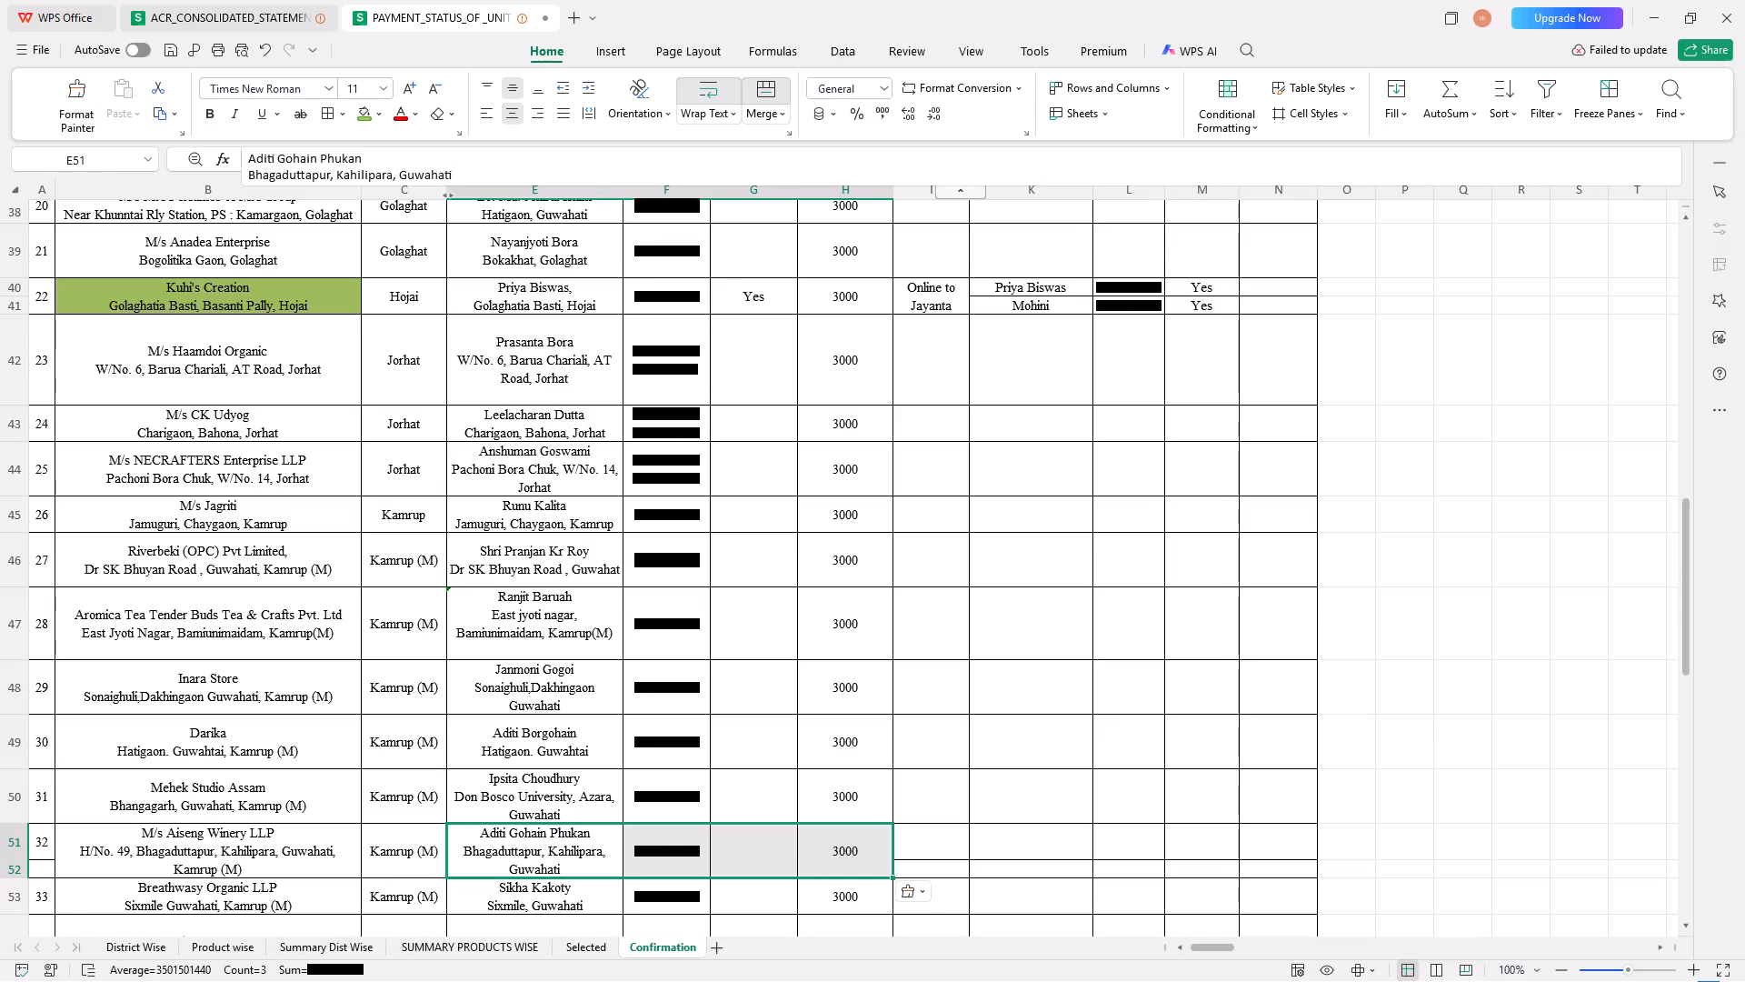
Select the Kuhi's Creation payment status cell, and the M/s Aiseng Winery LLP Payment Status cells in rows 51 and 52.
{"action": "left_click", "coordinate": [935, 310]}
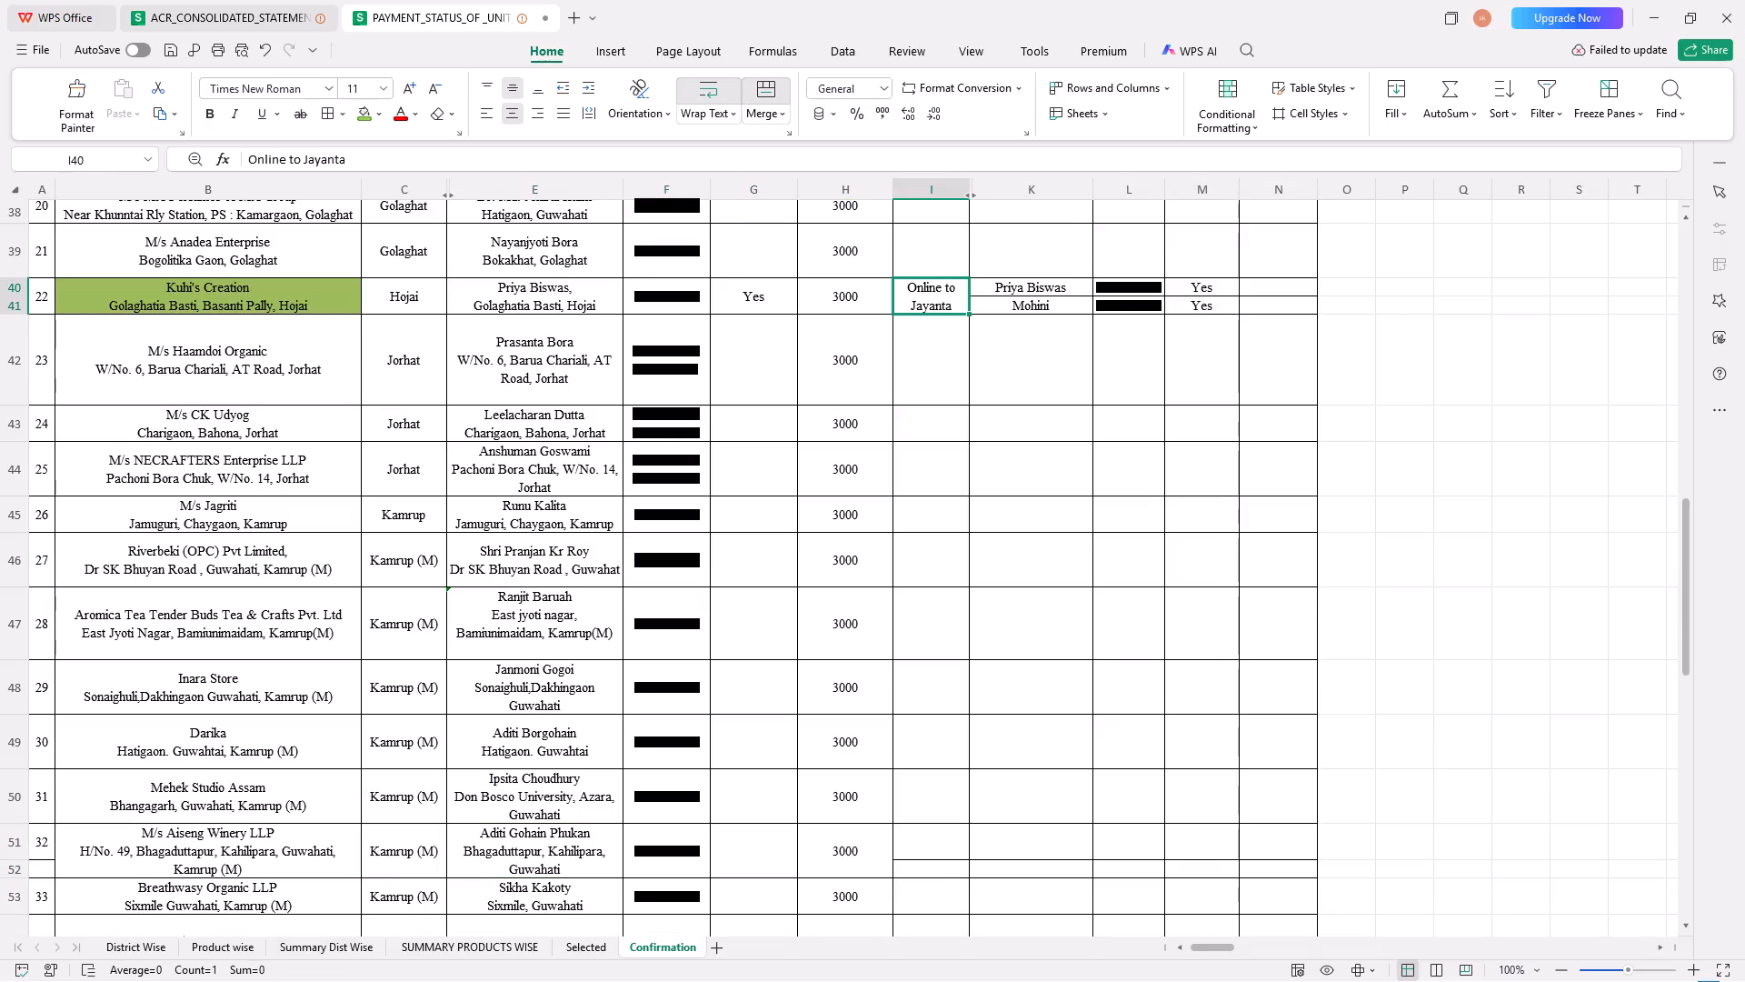
{"action": "left_click_drag", "start_coordinate": [929, 835], "coordinate": [928, 867]}
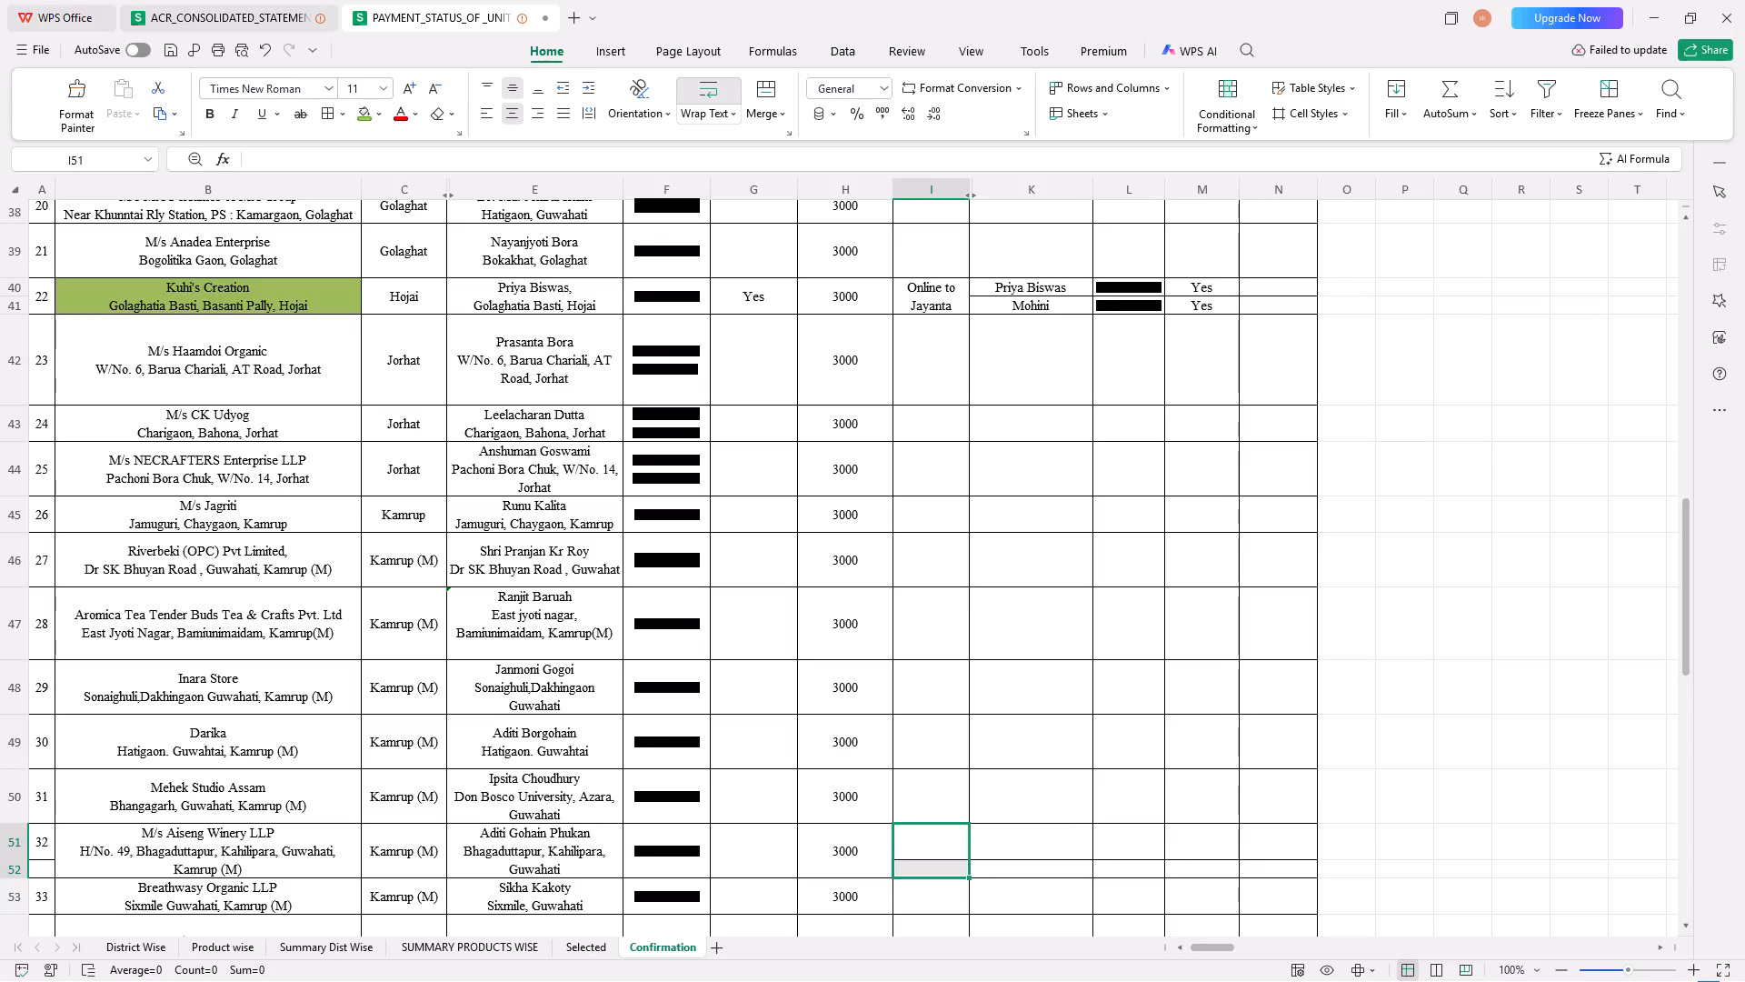
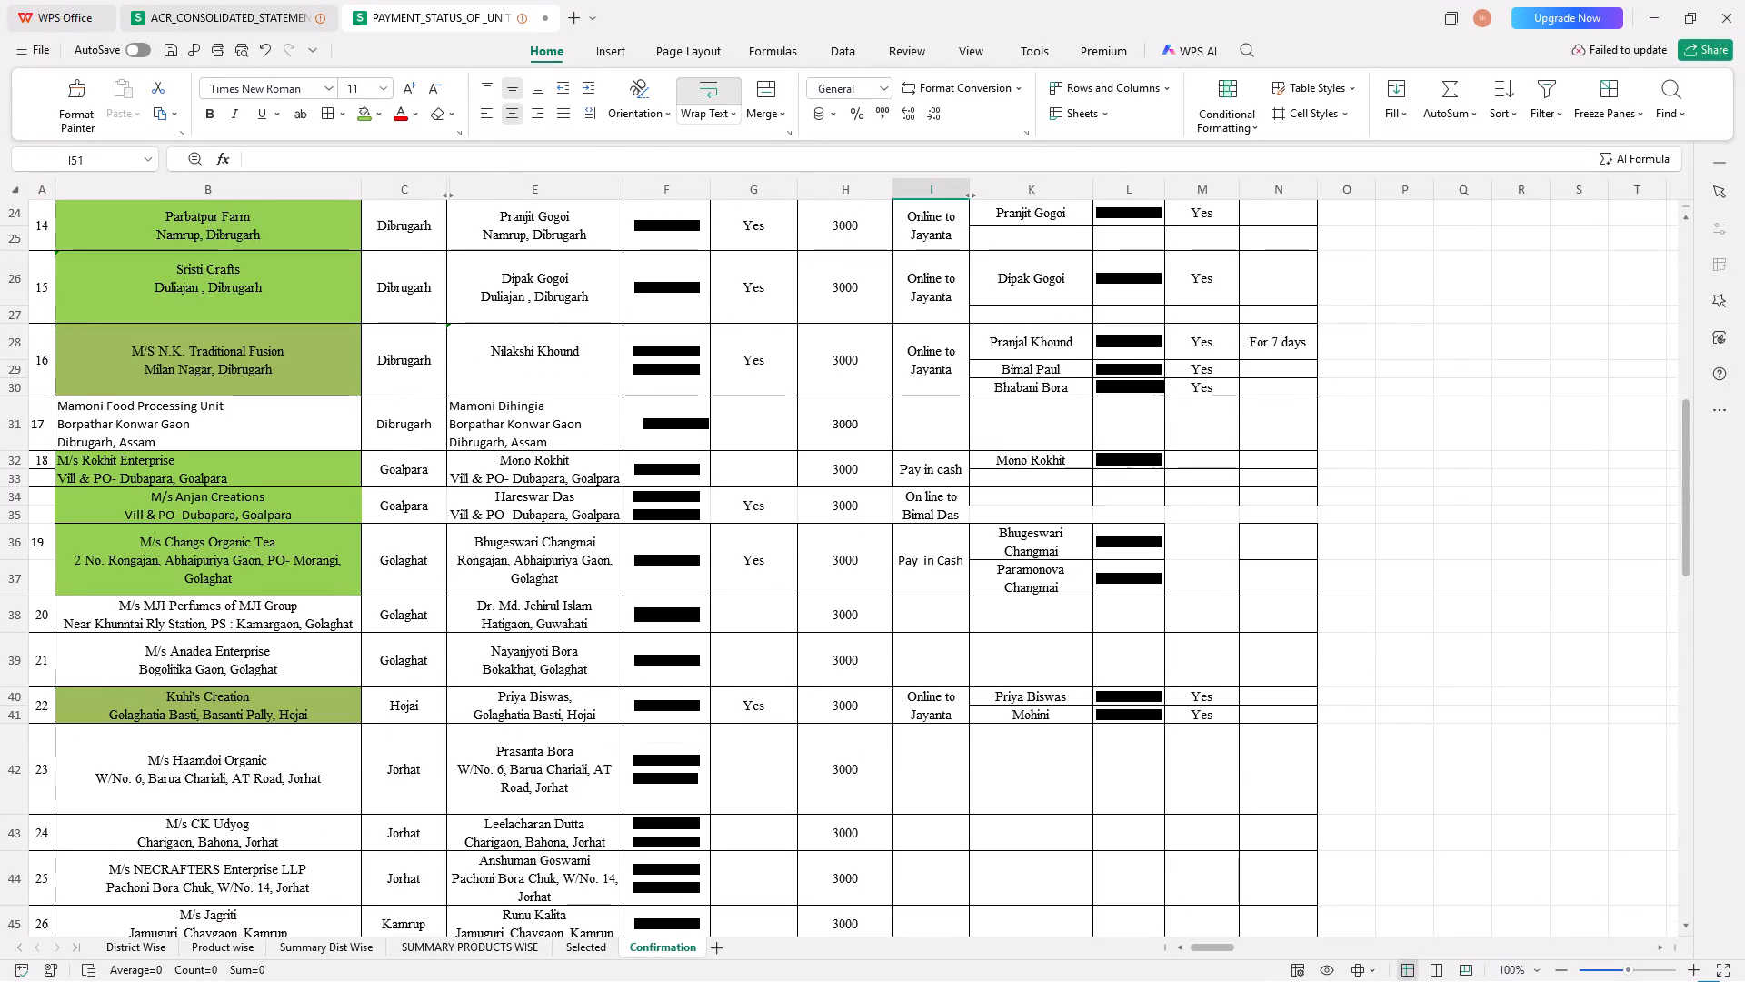
Search the Confirmation sheet for "Aiseng" and select the M/s Aiseng Winery LLP unit cell.
{"action": "key", "text": "ctrl+f"}
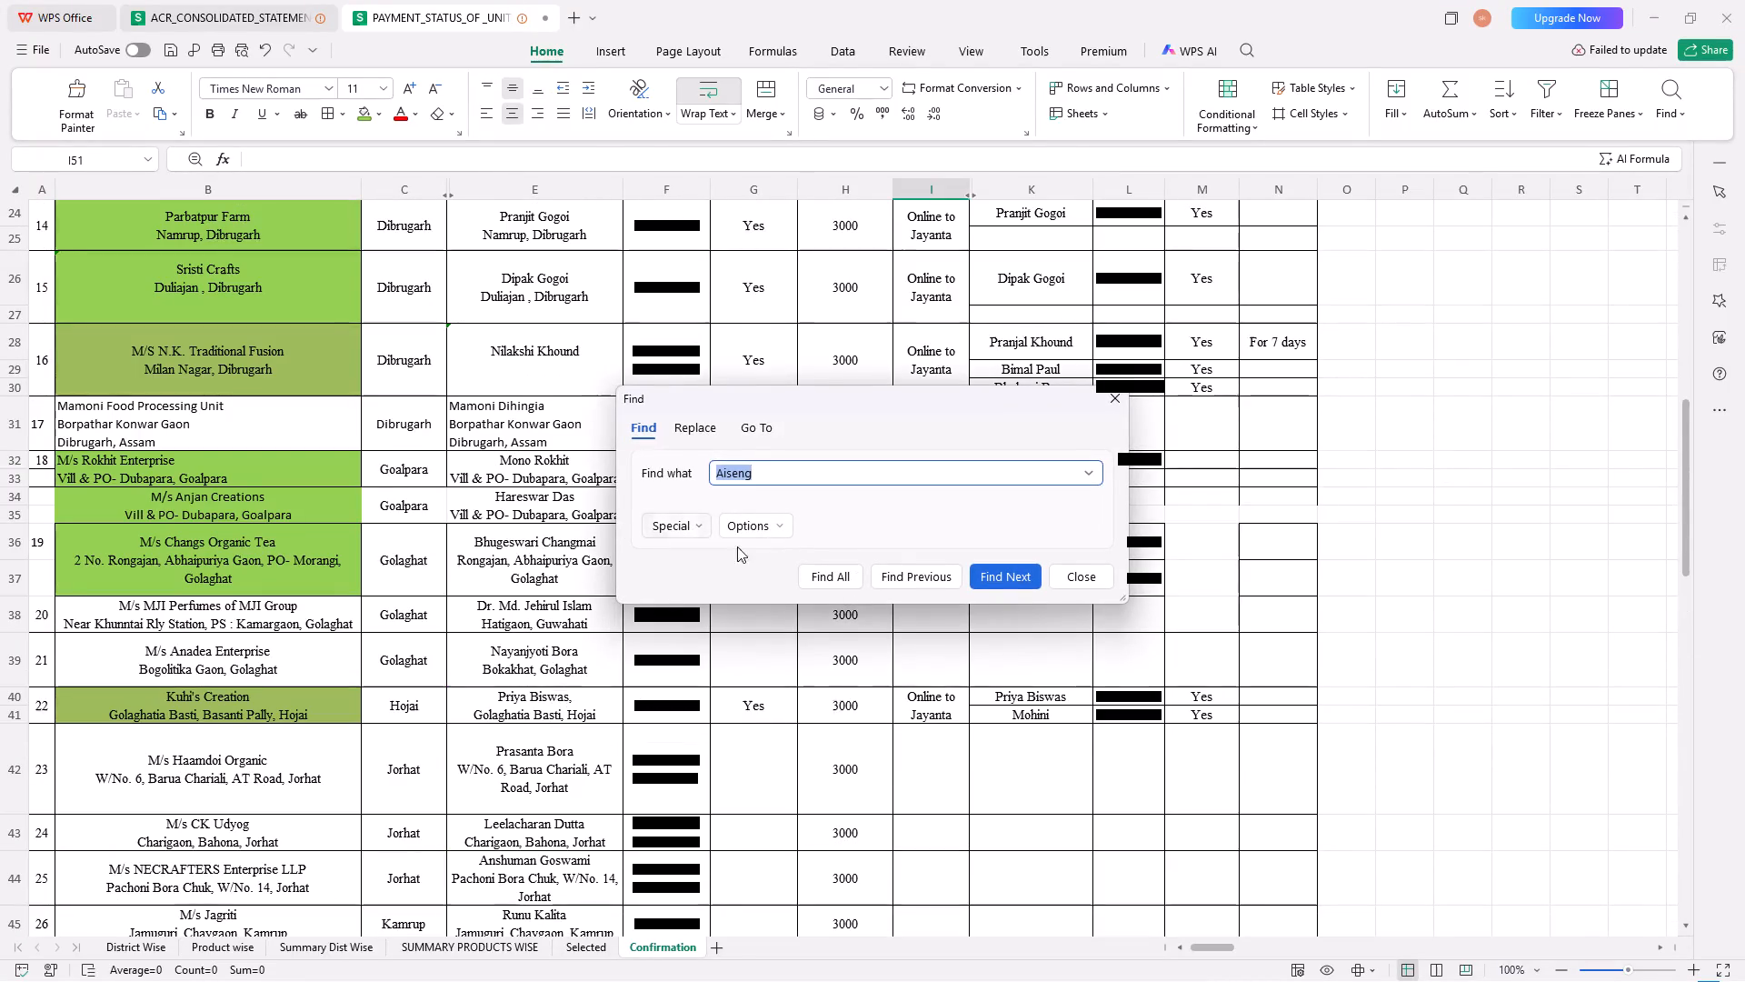
{"action": "left_click", "coordinate": [993, 568]}
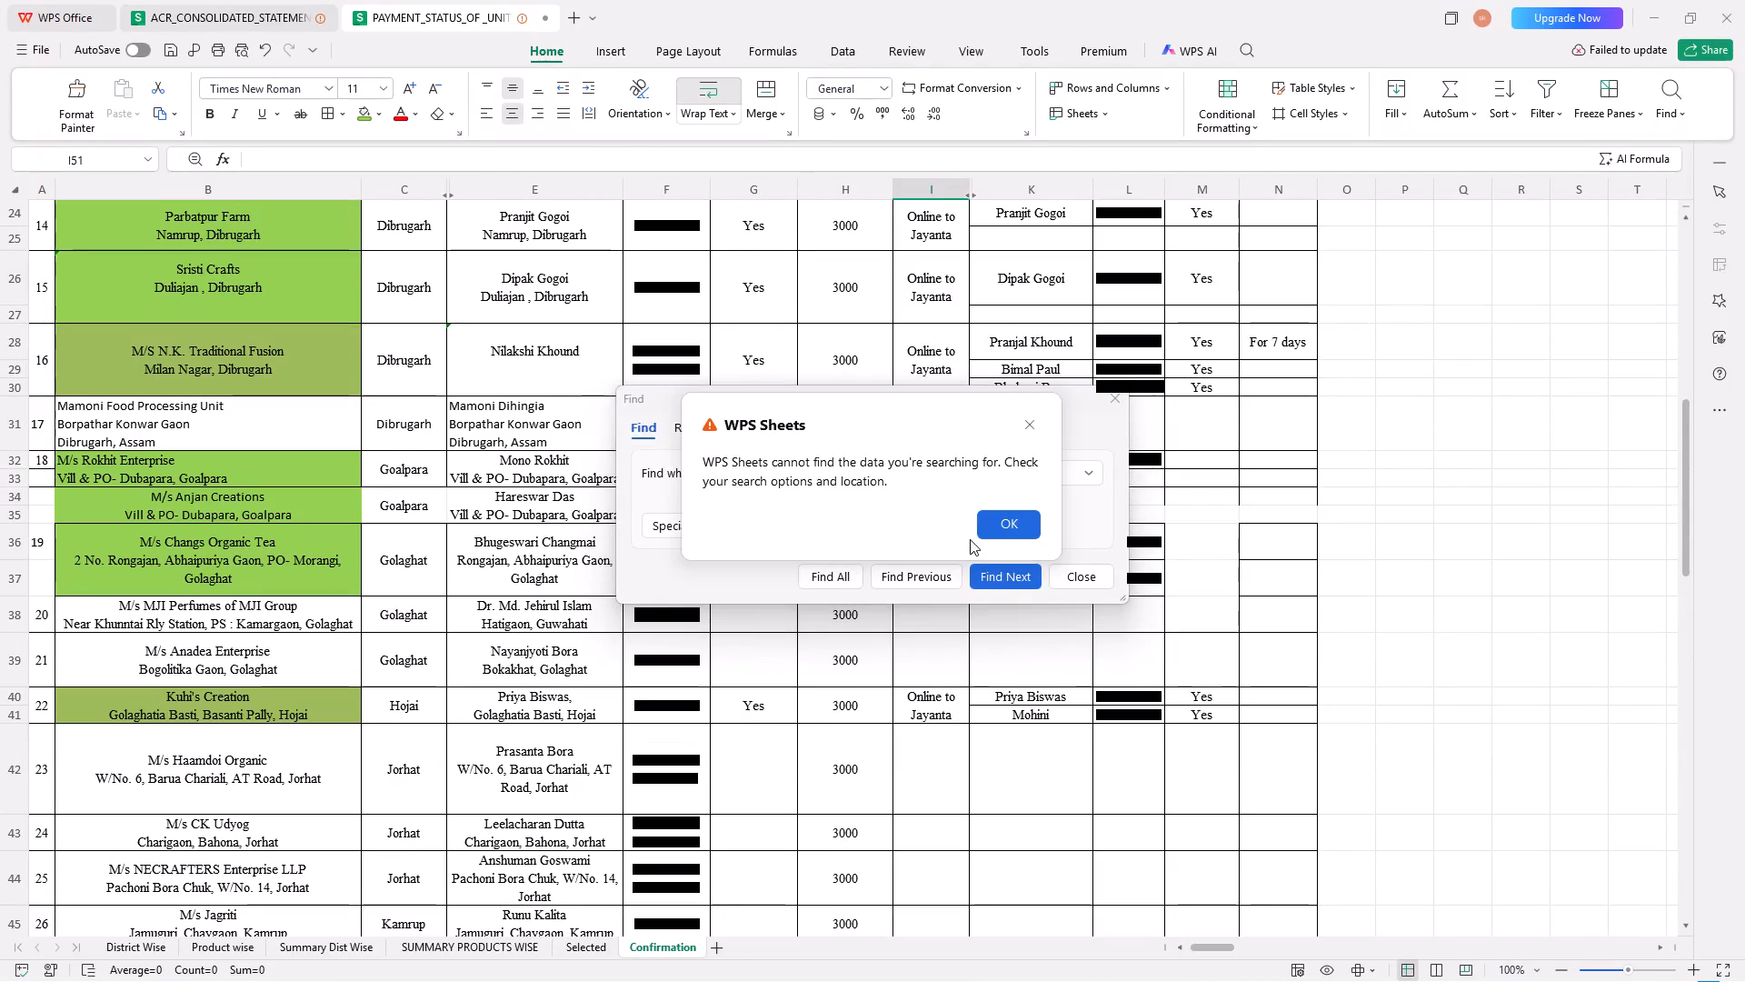
{"action": "left_click", "coordinate": [1014, 525]}
{"action": "left_click", "coordinate": [493, 584]}
{"action": "left_click", "coordinate": [236, 582]}
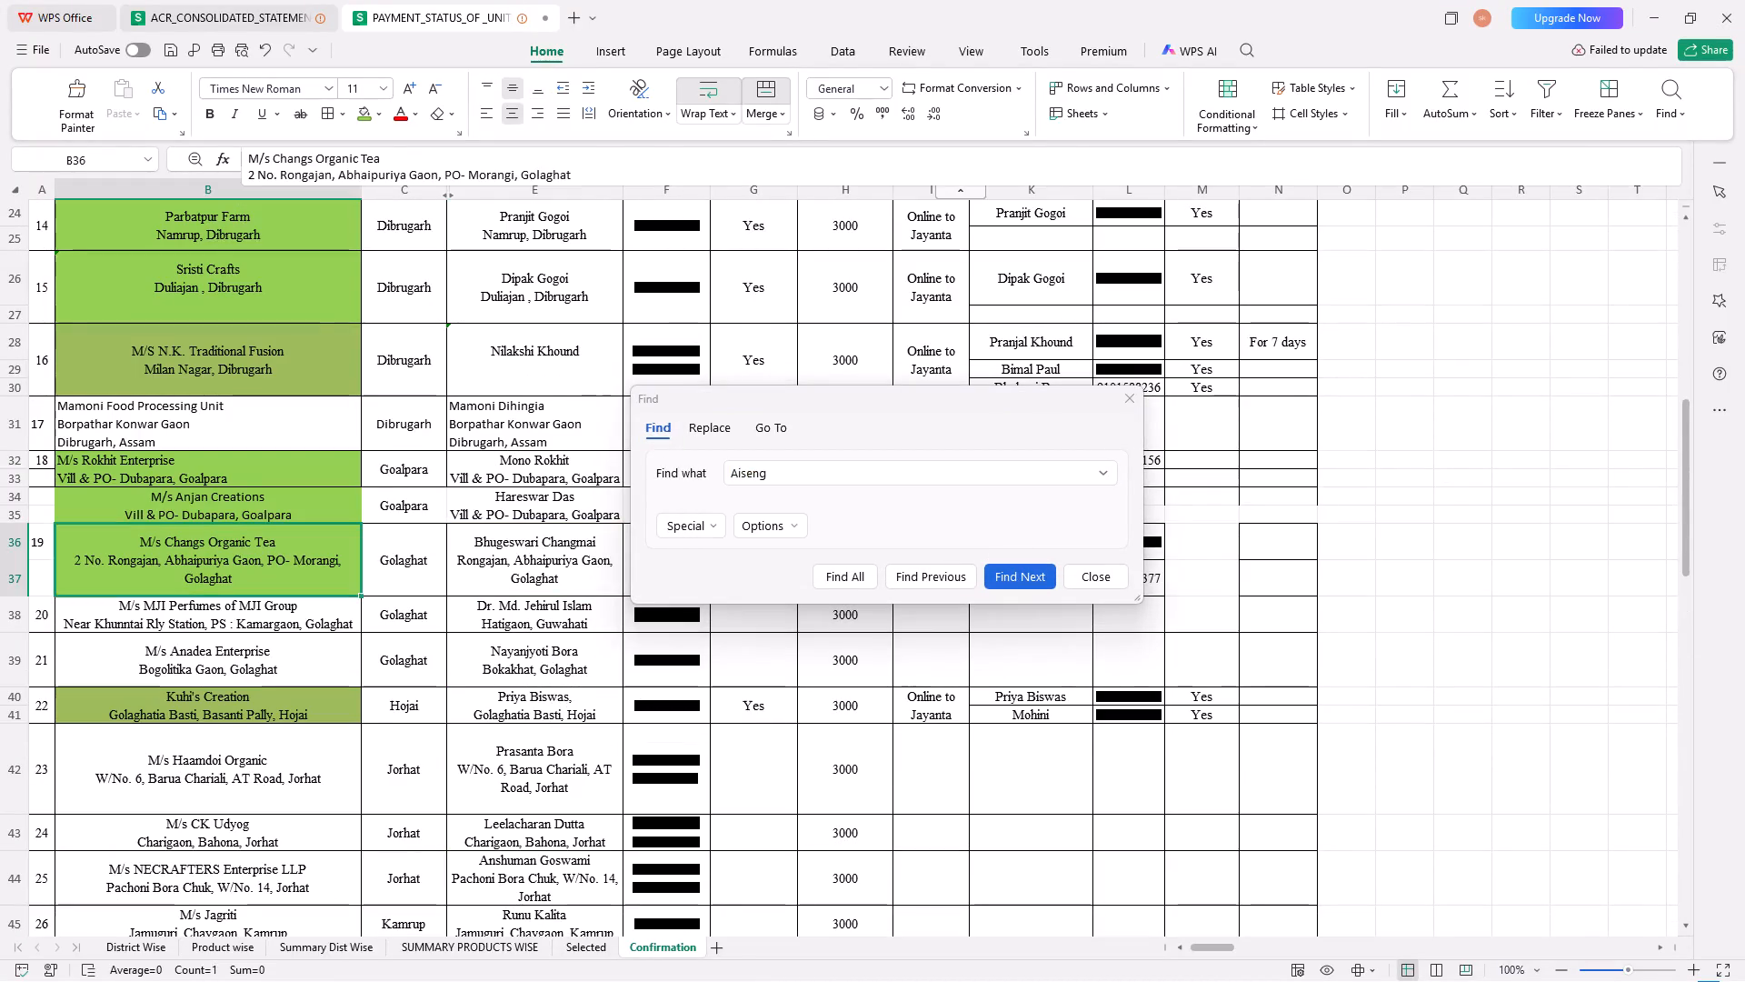
{"action": "left_click_drag", "start_coordinate": [783, 469], "coordinate": [618, 457]}
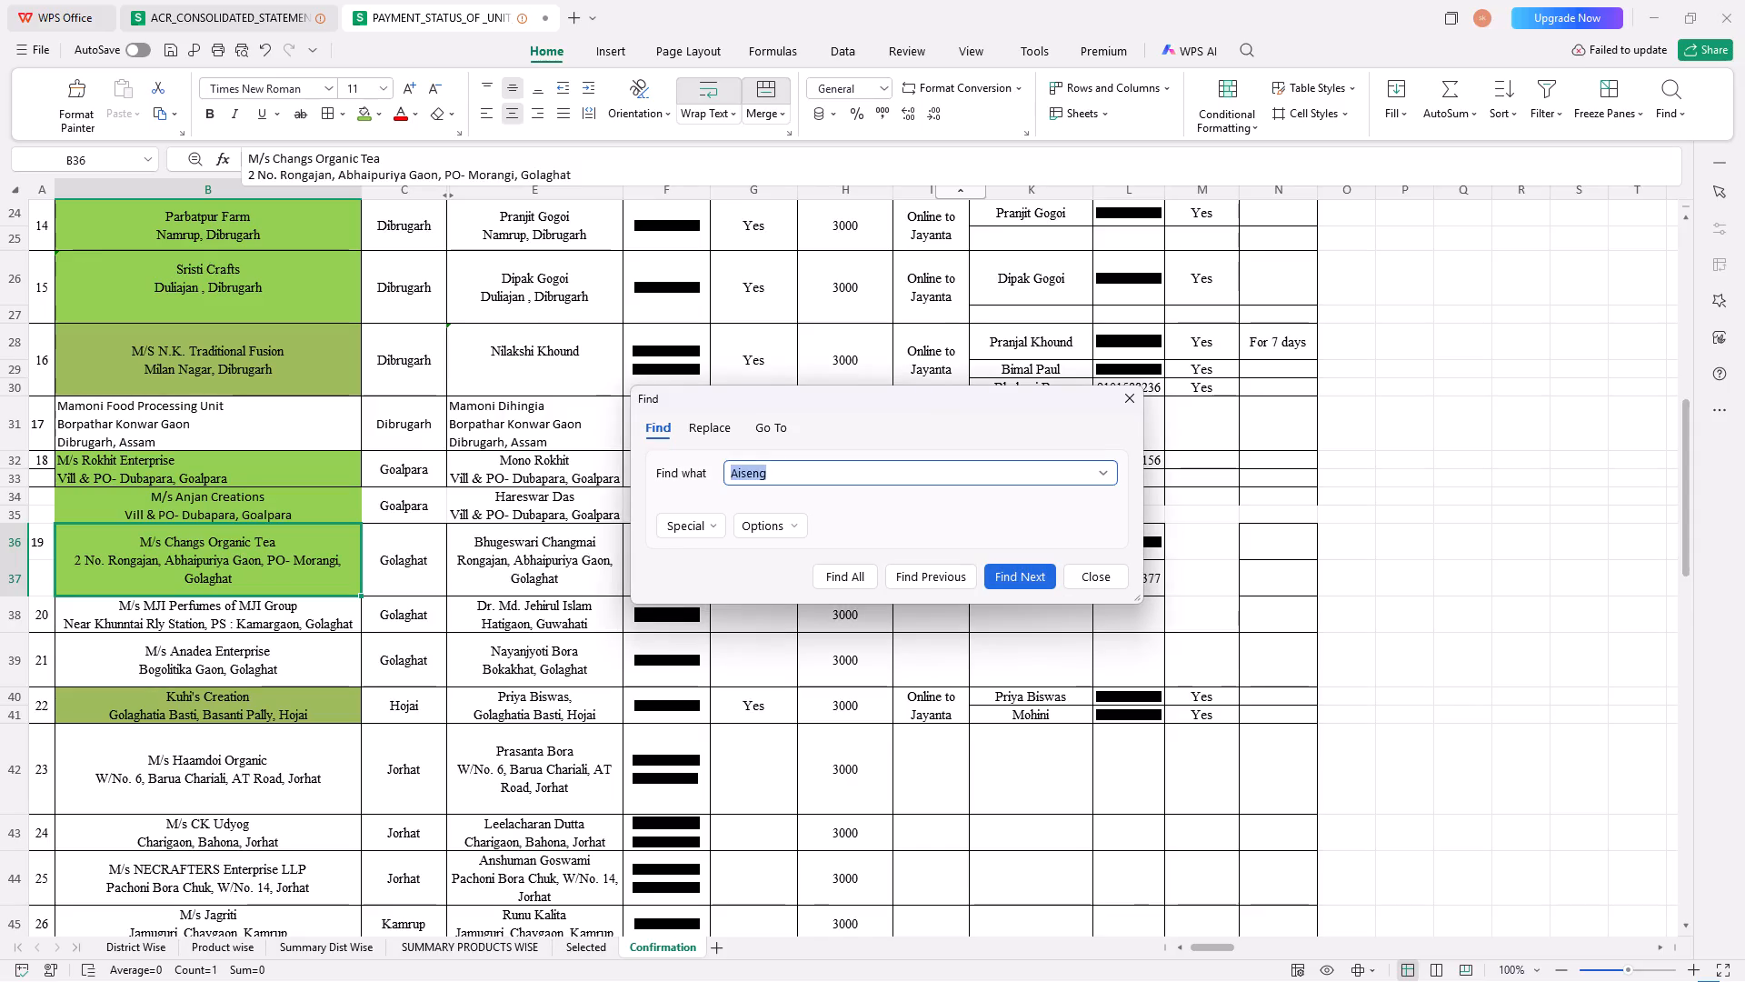
{"action": "key", "text": "BackSpace"}
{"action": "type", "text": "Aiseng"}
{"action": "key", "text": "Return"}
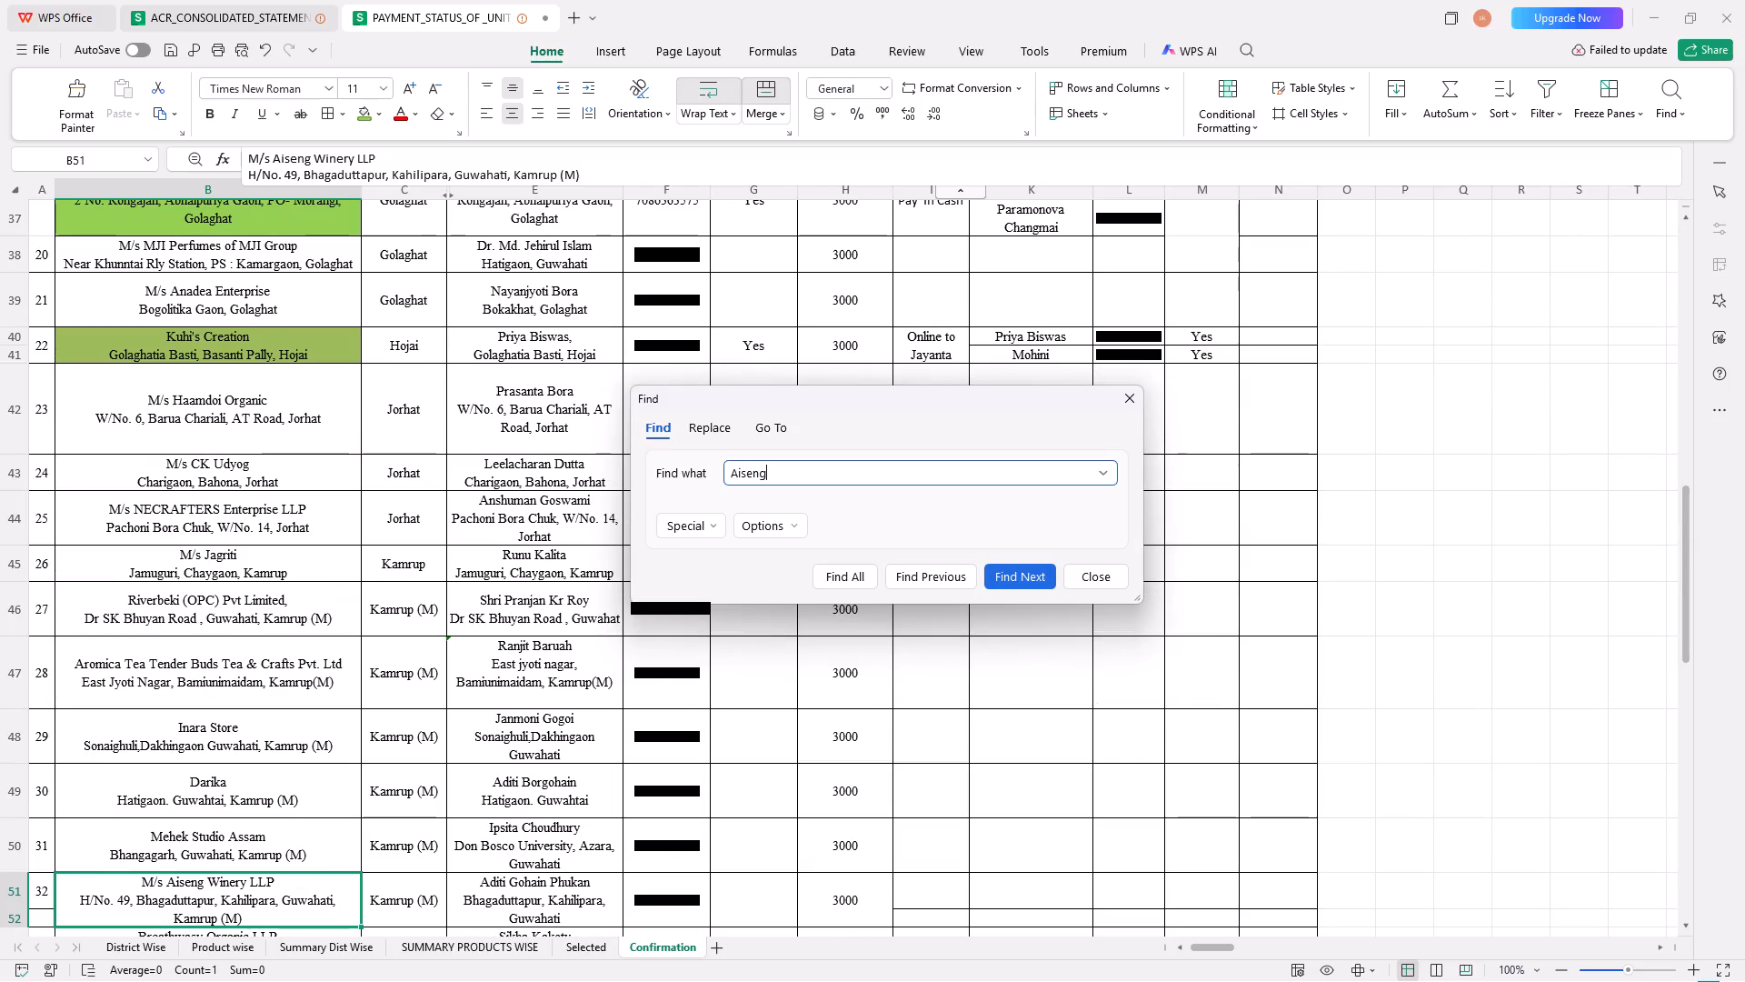
{"action": "left_click", "coordinate": [137, 887]}
{"action": "left_click", "coordinate": [1105, 579]}
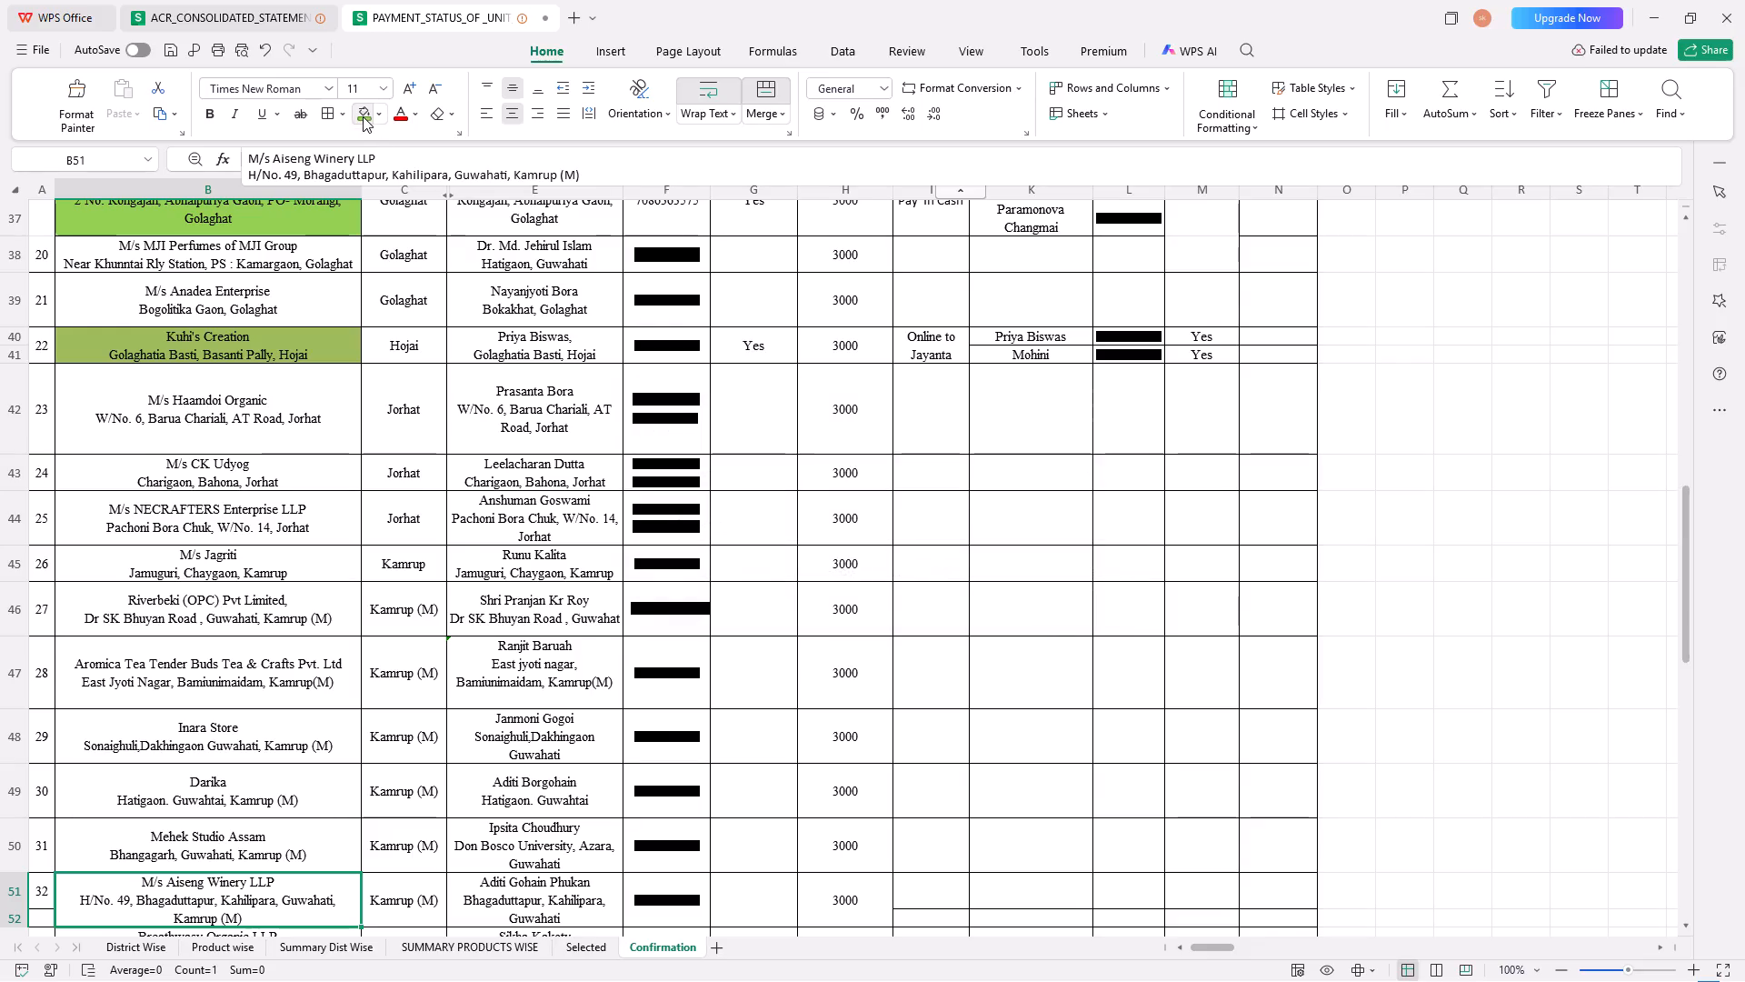
Review the Confirmation sheet's list of units, checking their highlighting, payment status and representative entries.
{"action": "scroll", "coordinate": [413, 726], "scroll_direction": "down", "scroll_amount": 20}
{"action": "scroll", "coordinate": [413, 726], "scroll_direction": "down", "scroll_amount": 2}
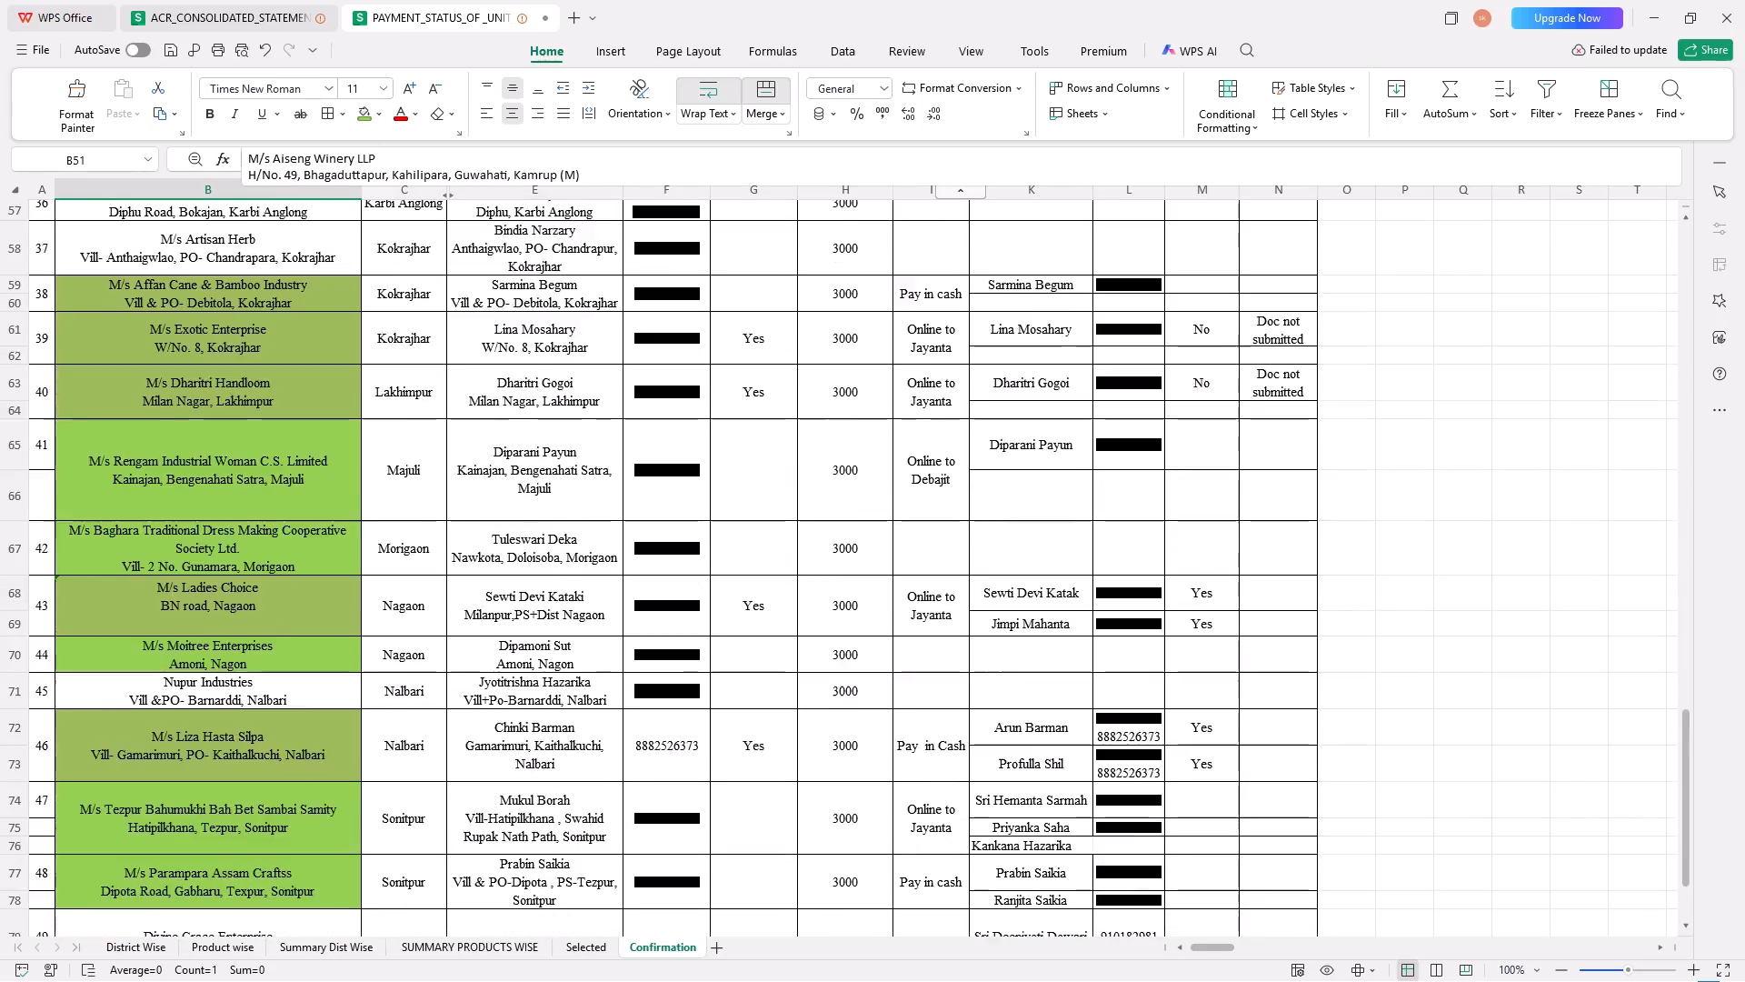
{"action": "scroll", "coordinate": [385, 776], "scroll_direction": "down", "scroll_amount": 2}
{"action": "scroll", "coordinate": [375, 779], "scroll_direction": "up", "scroll_amount": 20}
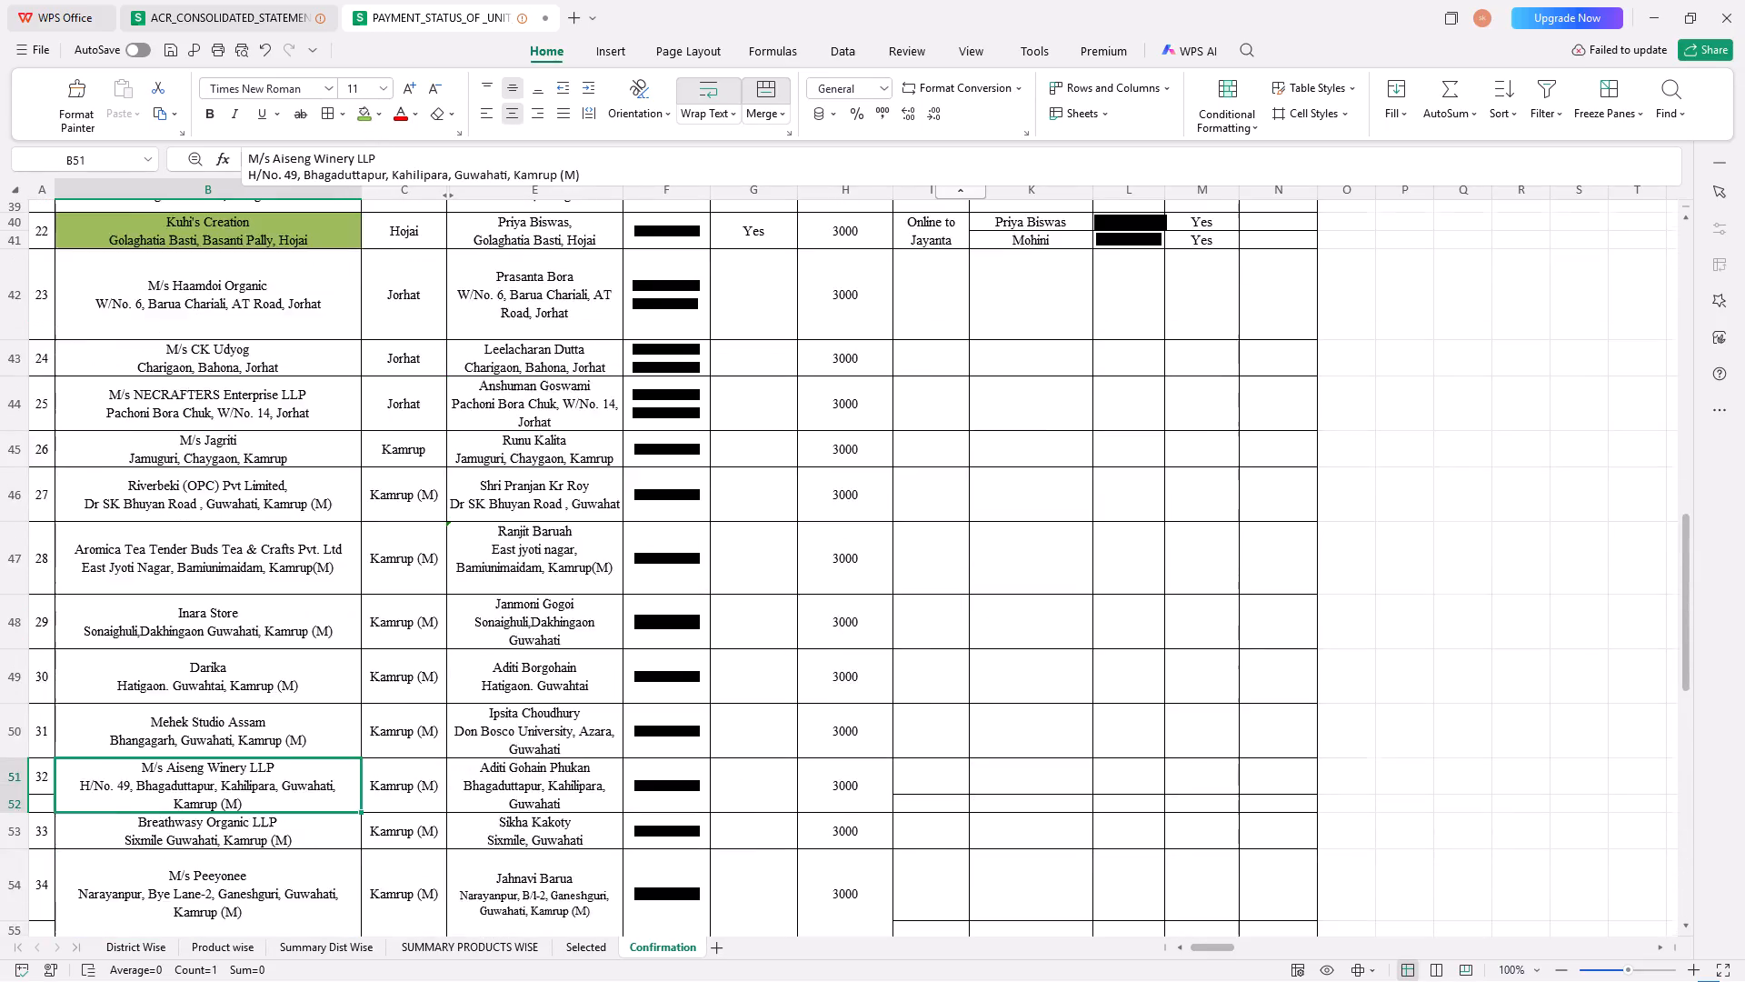
{"action": "scroll", "coordinate": [376, 768], "scroll_direction": "up", "scroll_amount": 13}
{"action": "scroll", "coordinate": [376, 768], "scroll_direction": "up", "scroll_amount": 9}
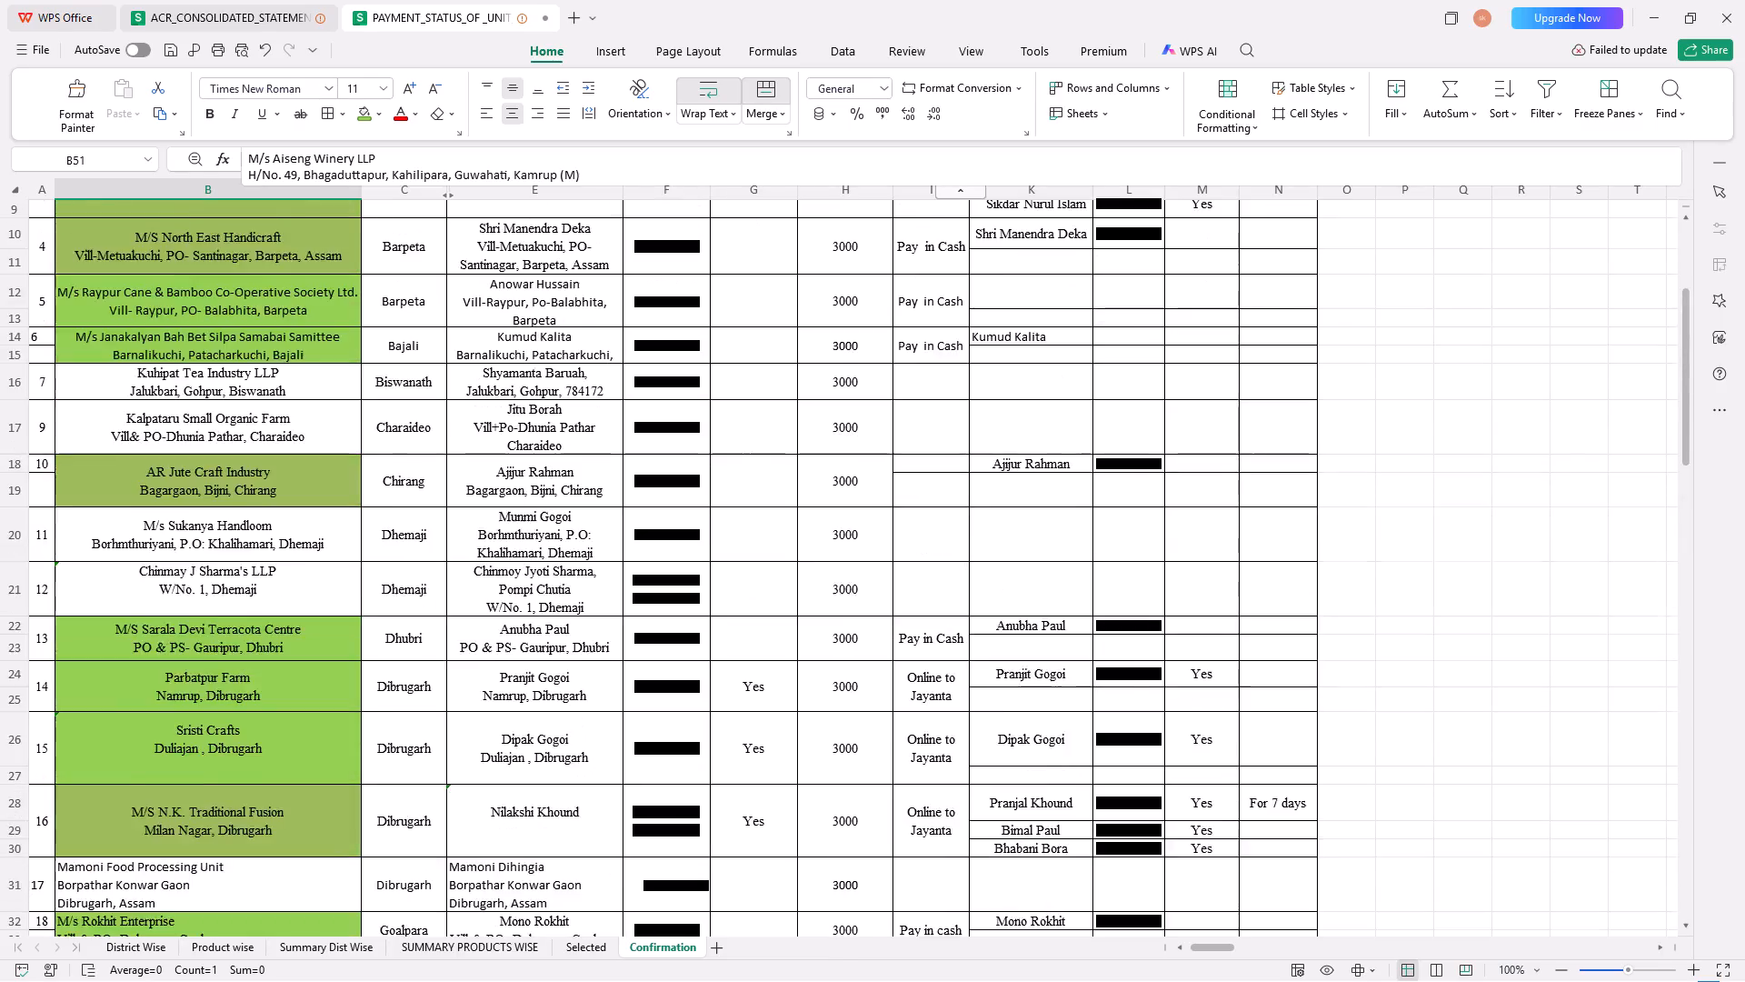
{"action": "scroll", "coordinate": [376, 768], "scroll_direction": "up", "scroll_amount": 9}
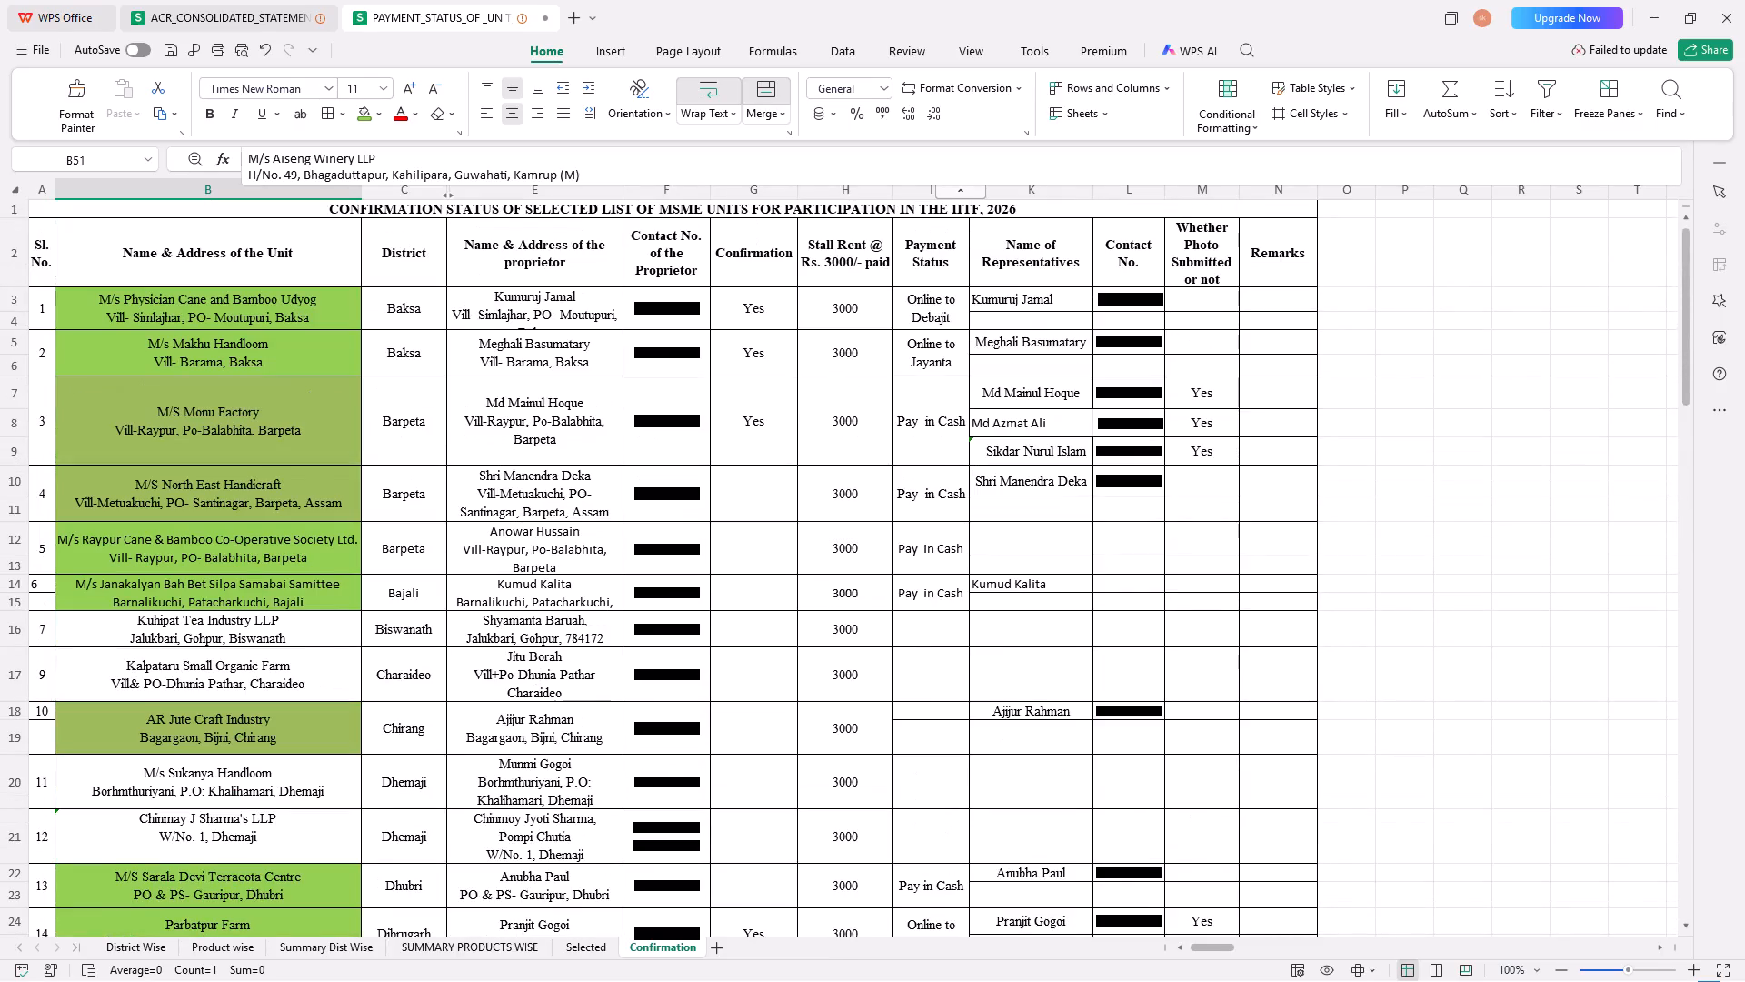
{"action": "scroll", "coordinate": [379, 761], "scroll_direction": "down", "scroll_amount": 12}
{"action": "scroll", "coordinate": [289, 795], "scroll_direction": "down", "scroll_amount": 1}
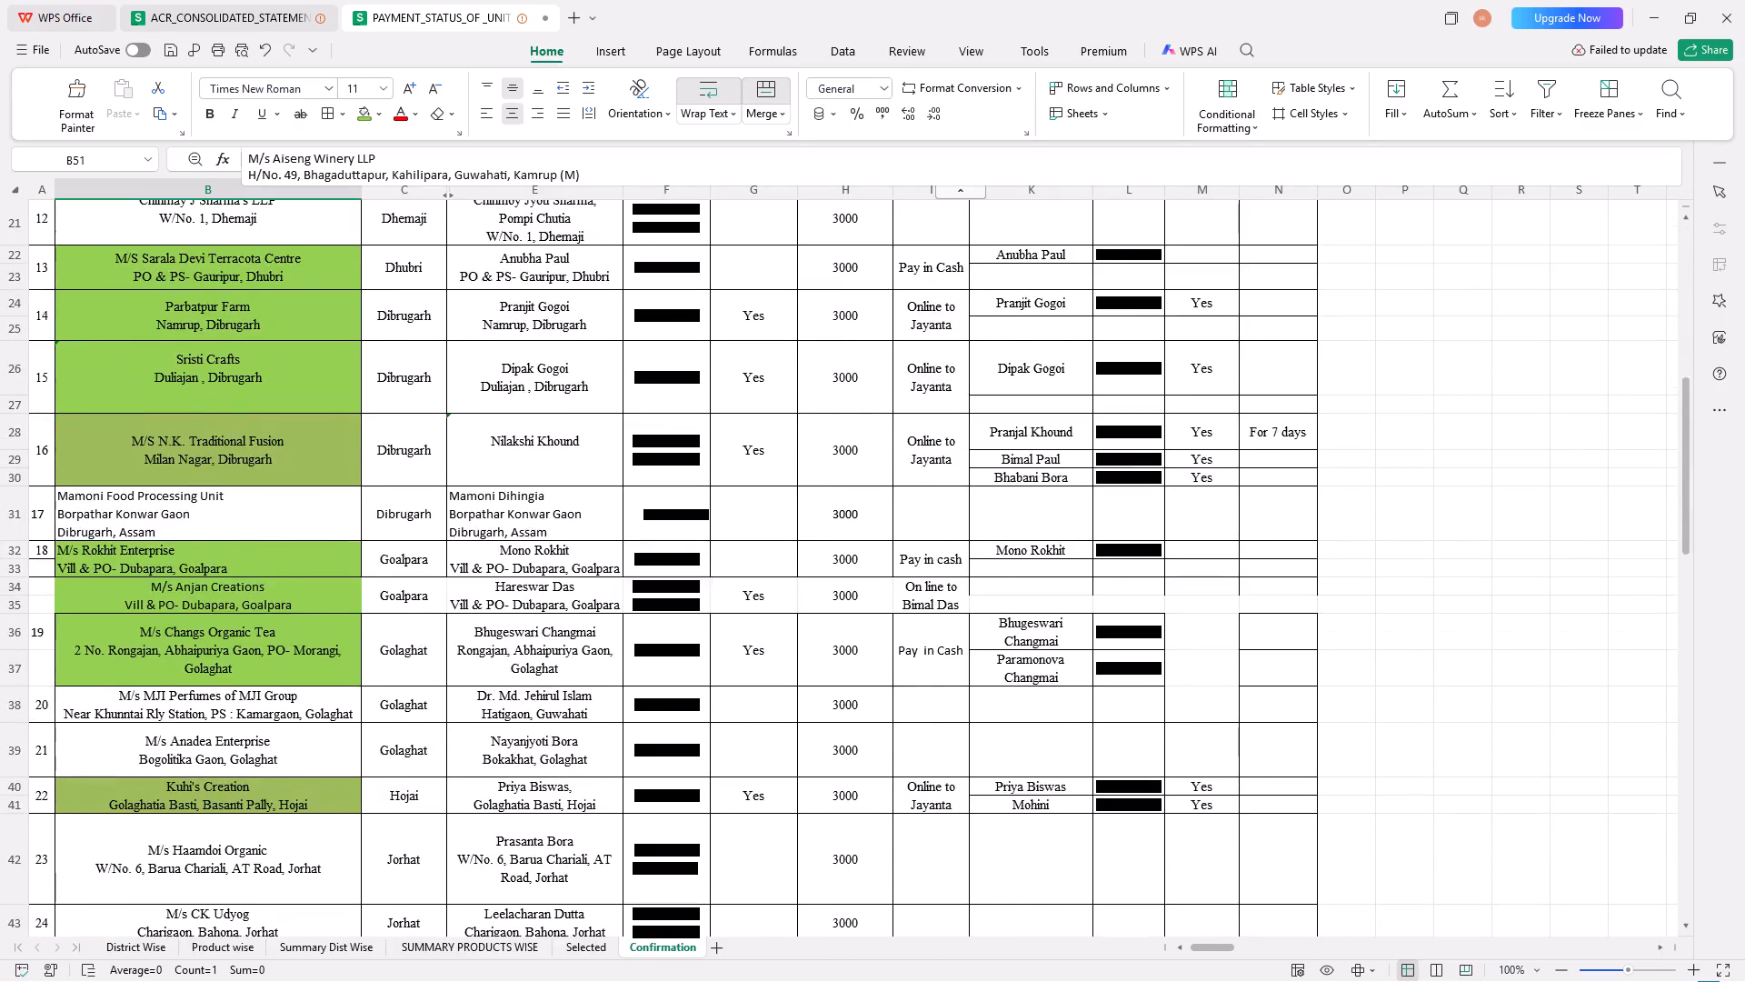
{"action": "scroll", "coordinate": [289, 795], "scroll_direction": "down", "scroll_amount": 8}
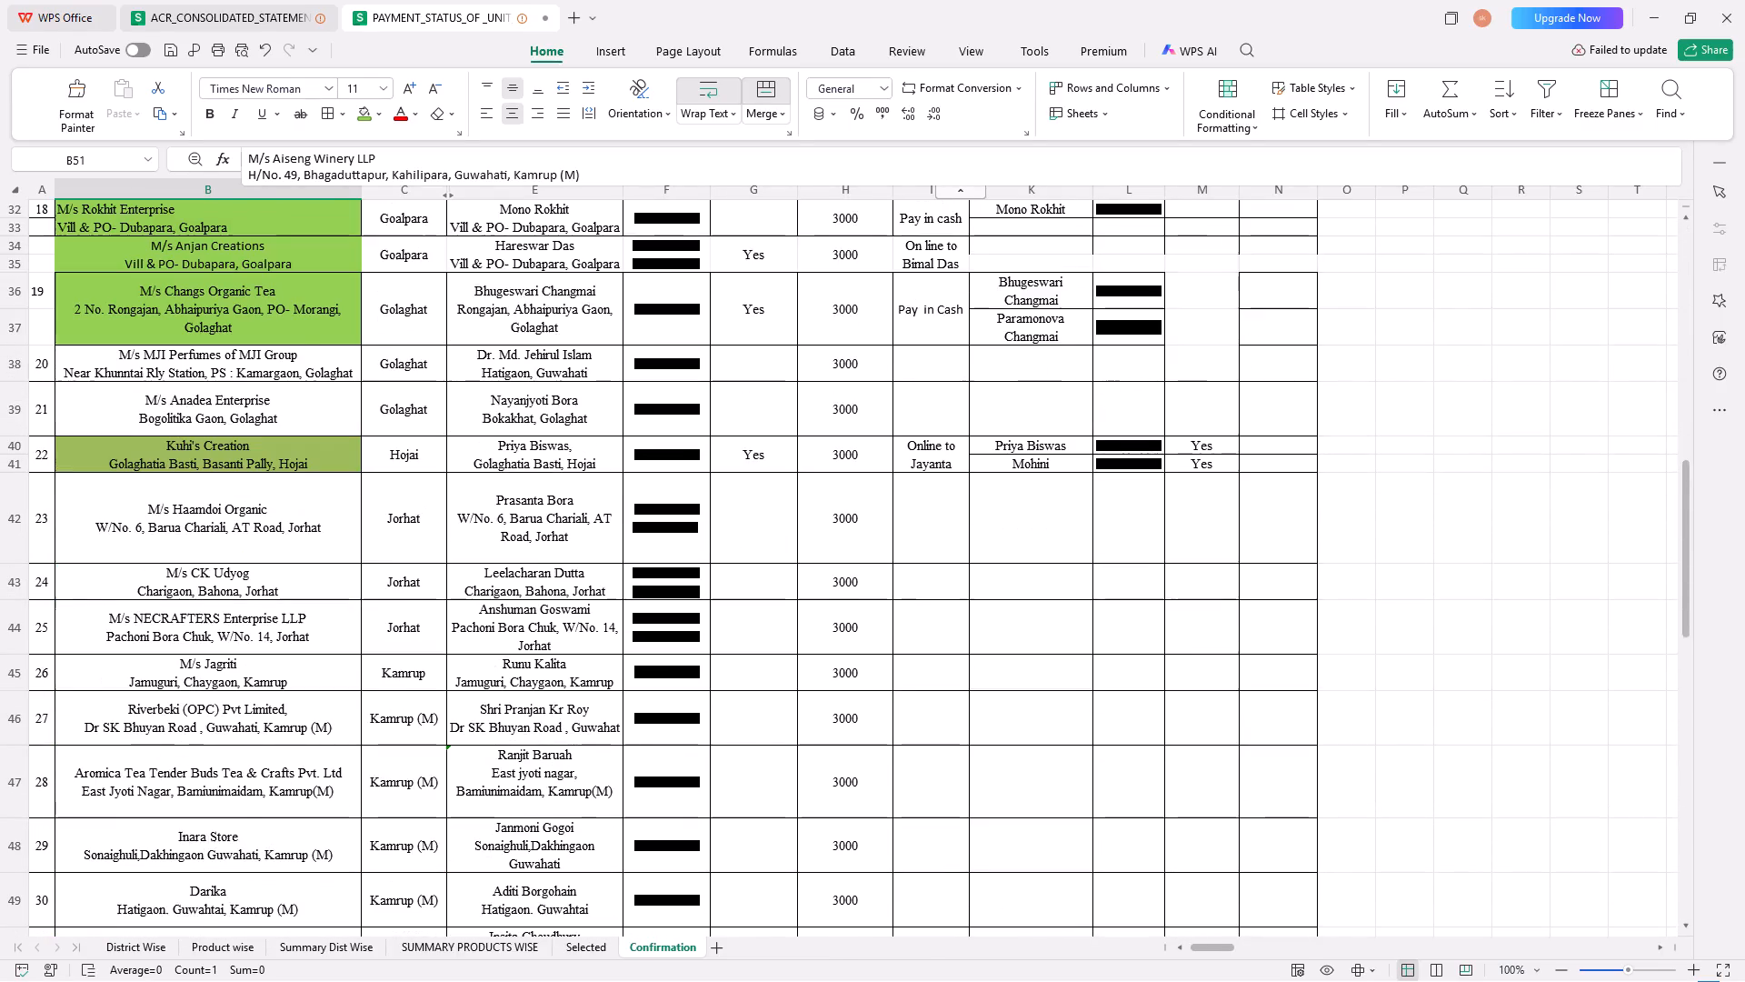
{"action": "scroll", "coordinate": [218, 787], "scroll_direction": "down", "scroll_amount": 11}
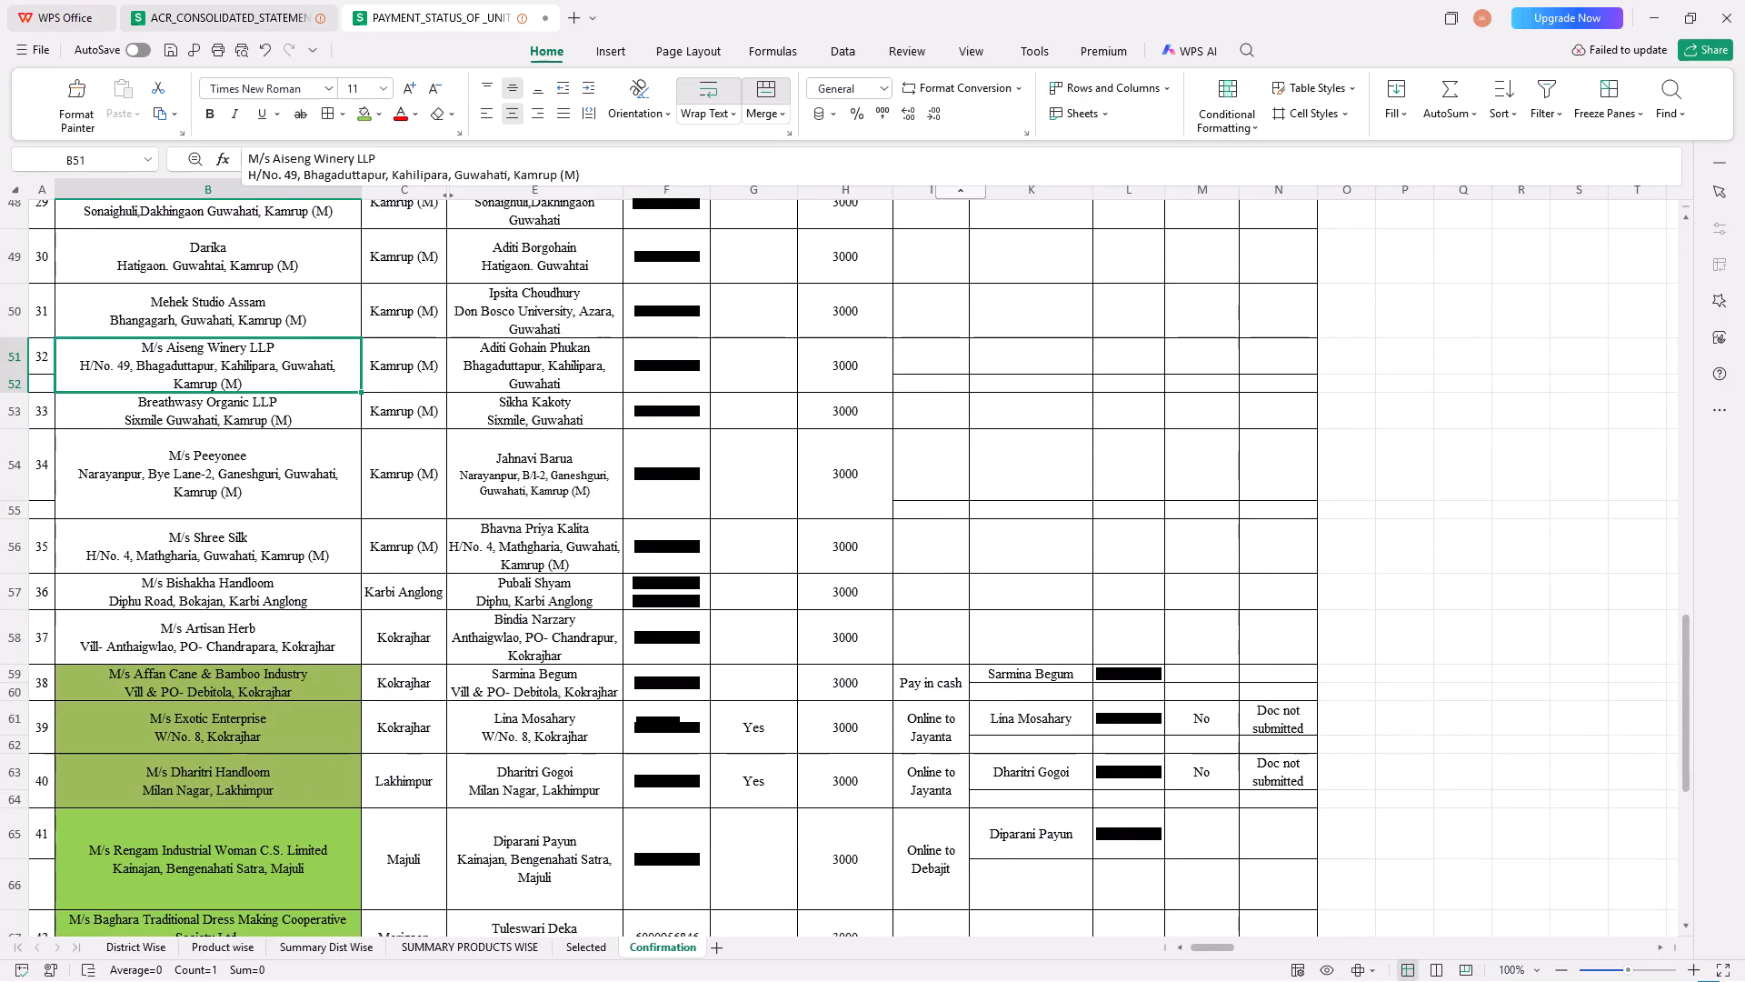
{"action": "scroll", "coordinate": [225, 789], "scroll_direction": "down", "scroll_amount": 3}
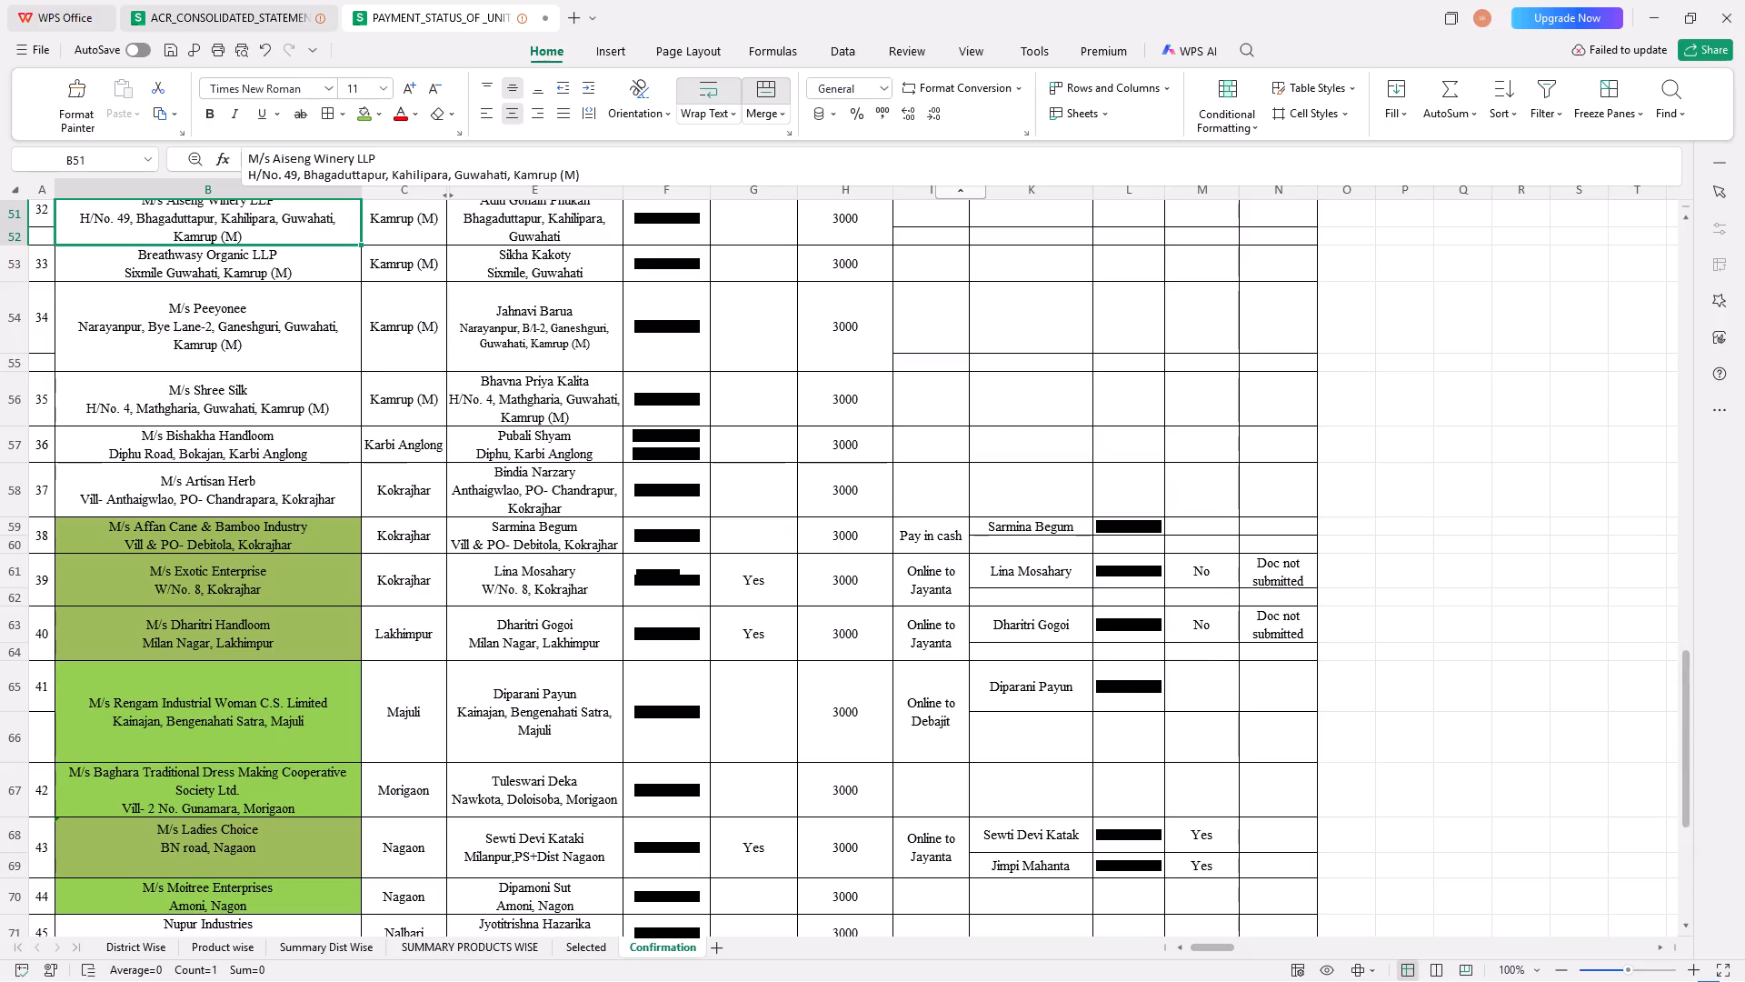
Fill the M/s Aiseng Winery LLP name and address cell with light green.
{"action": "scroll", "coordinate": [238, 539], "scroll_direction": "up", "scroll_amount": 1}
{"action": "left_click", "coordinate": [216, 276]}
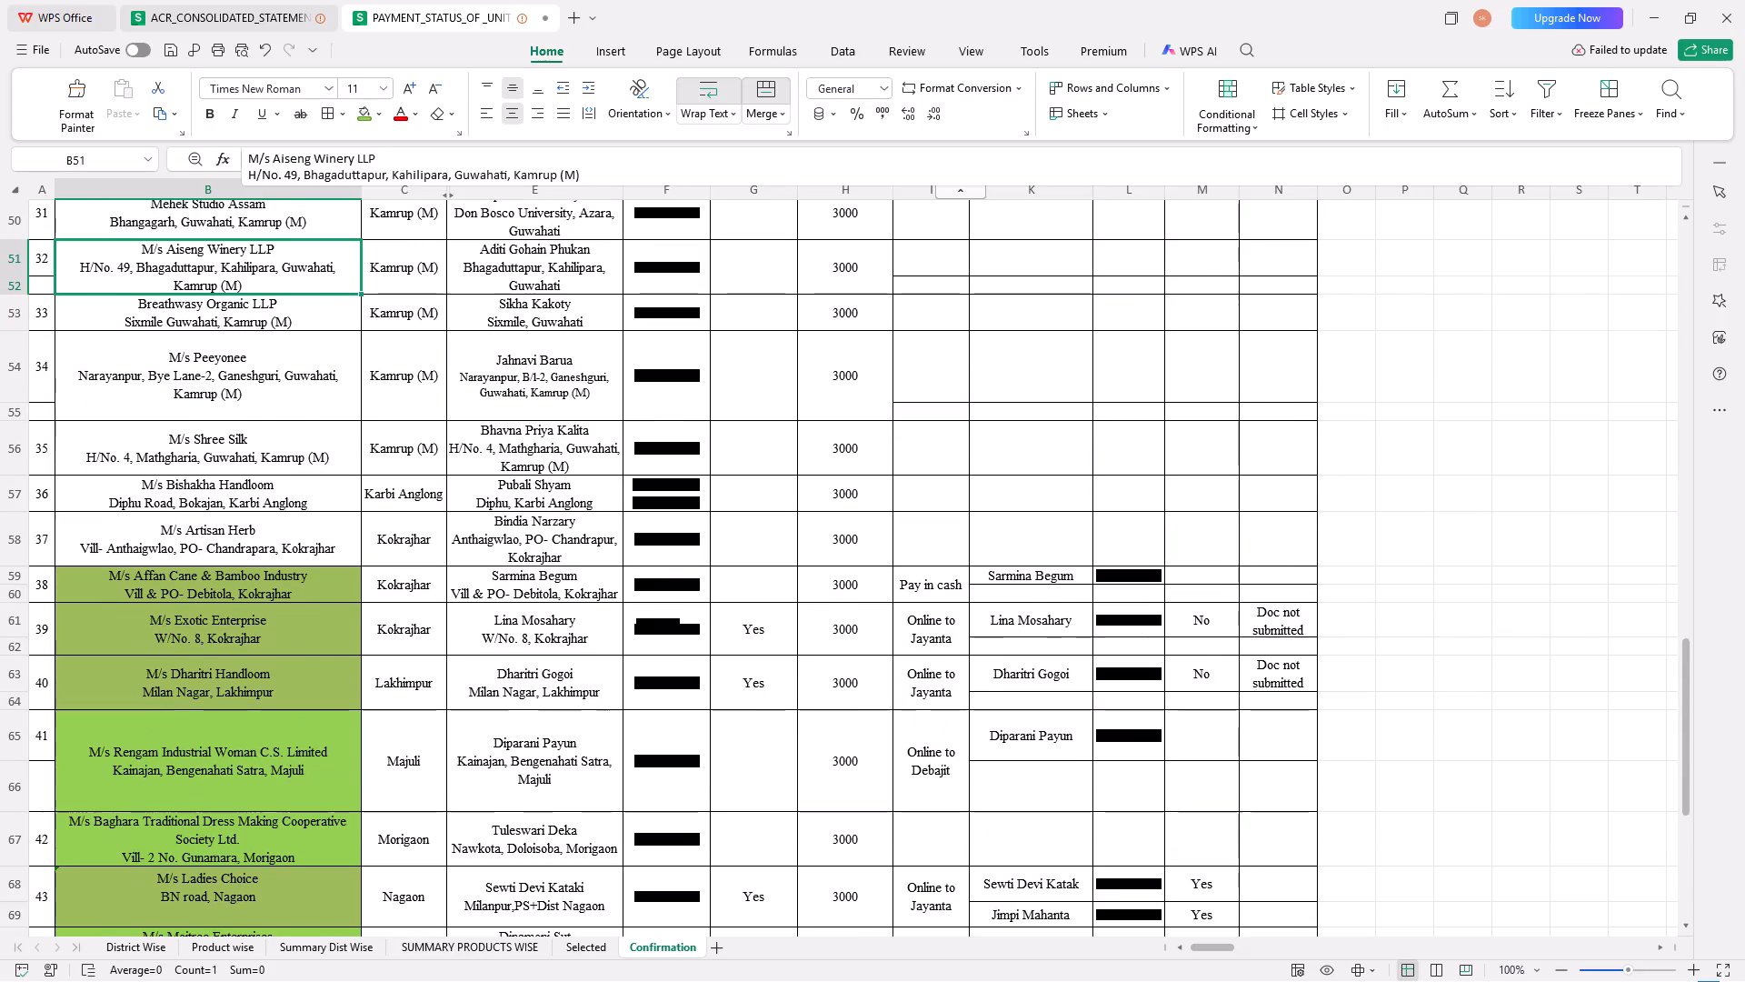
{"action": "left_click", "coordinate": [360, 107]}
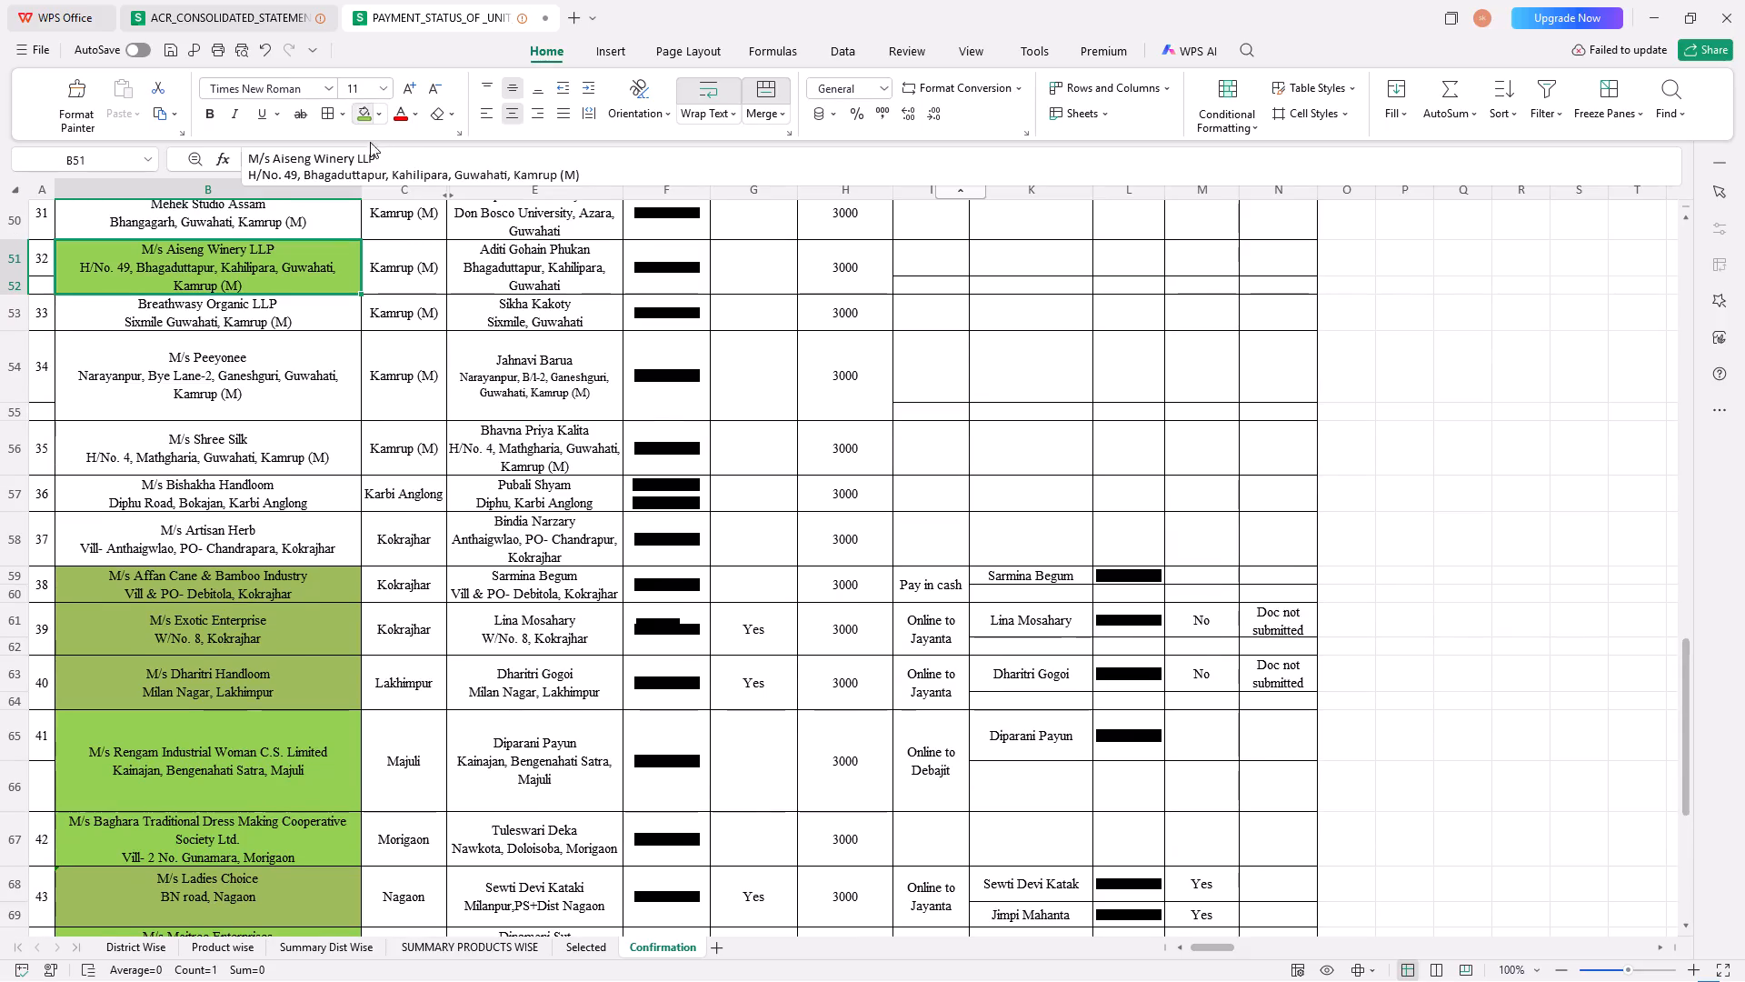
{"action": "left_click", "coordinate": [269, 274]}
{"action": "left_click", "coordinate": [41, 284]}
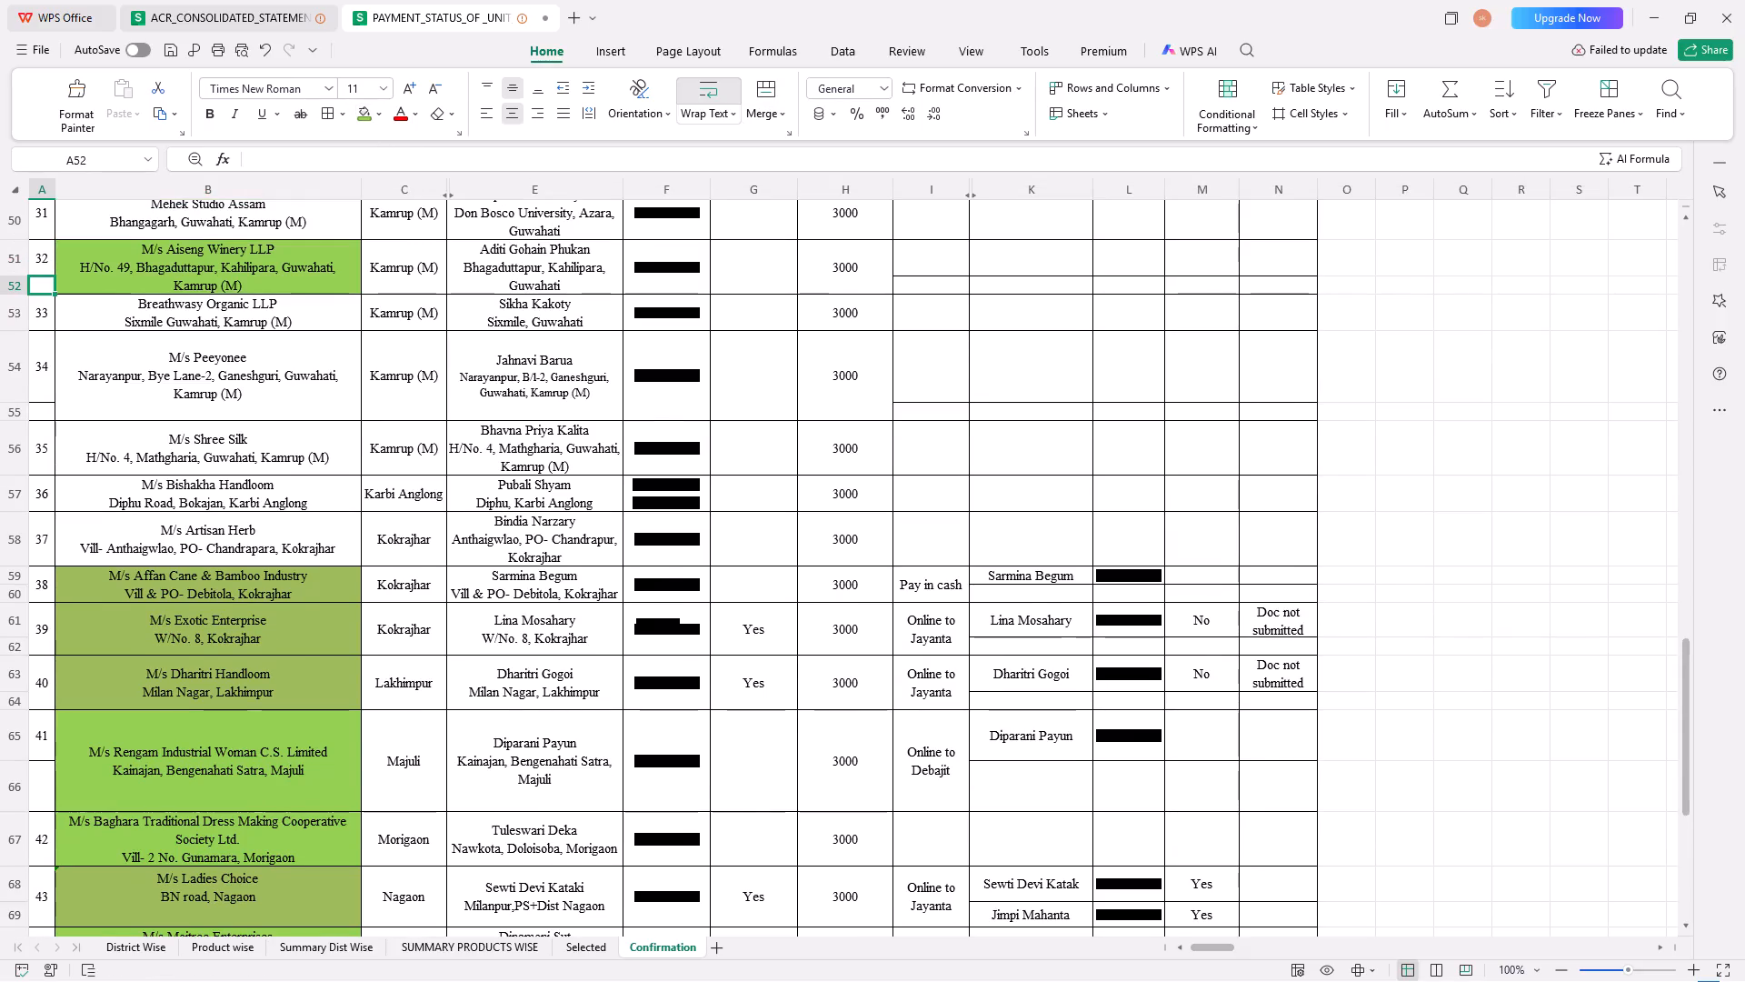
Enter the proprietor's name as the first representative of M/s Aiseng Winery LLP in row 51.
{"action": "left_click", "coordinate": [920, 257]}
{"action": "scroll", "coordinate": [975, 279], "scroll_direction": "up", "scroll_amount": 1}
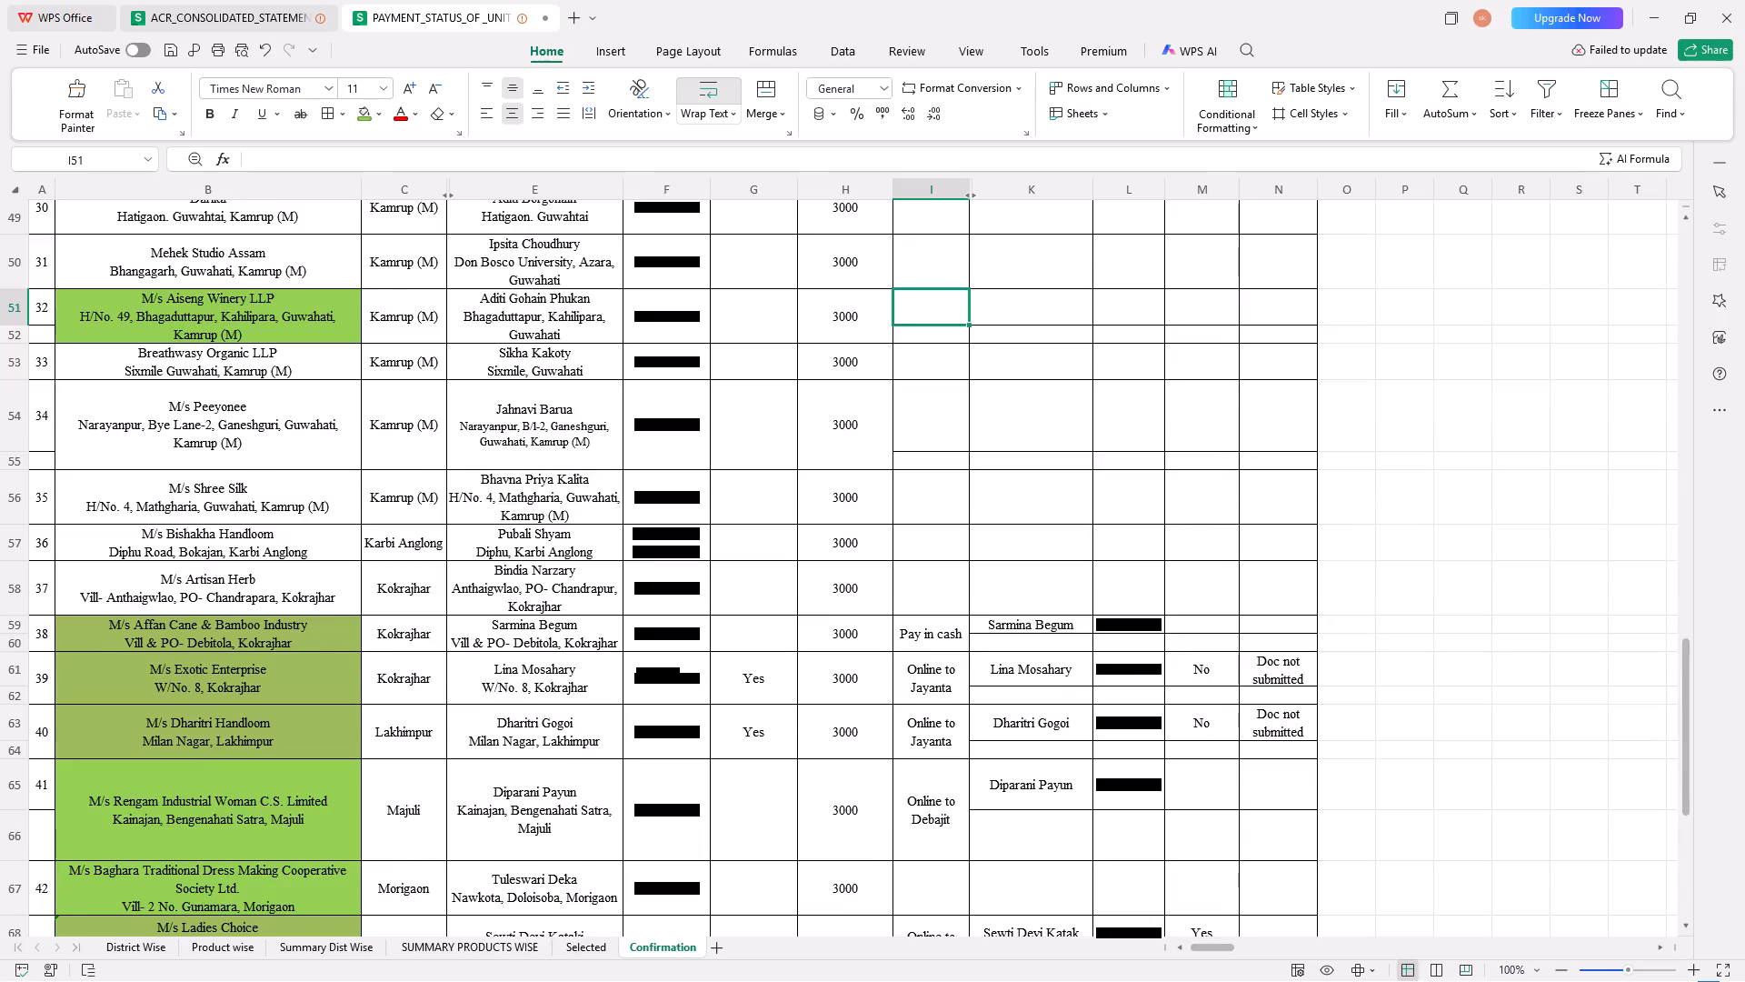
{"action": "scroll", "coordinate": [1037, 370], "scroll_direction": "up", "scroll_amount": 11}
{"action": "scroll", "coordinate": [941, 530], "scroll_direction": "down", "scroll_amount": 4}
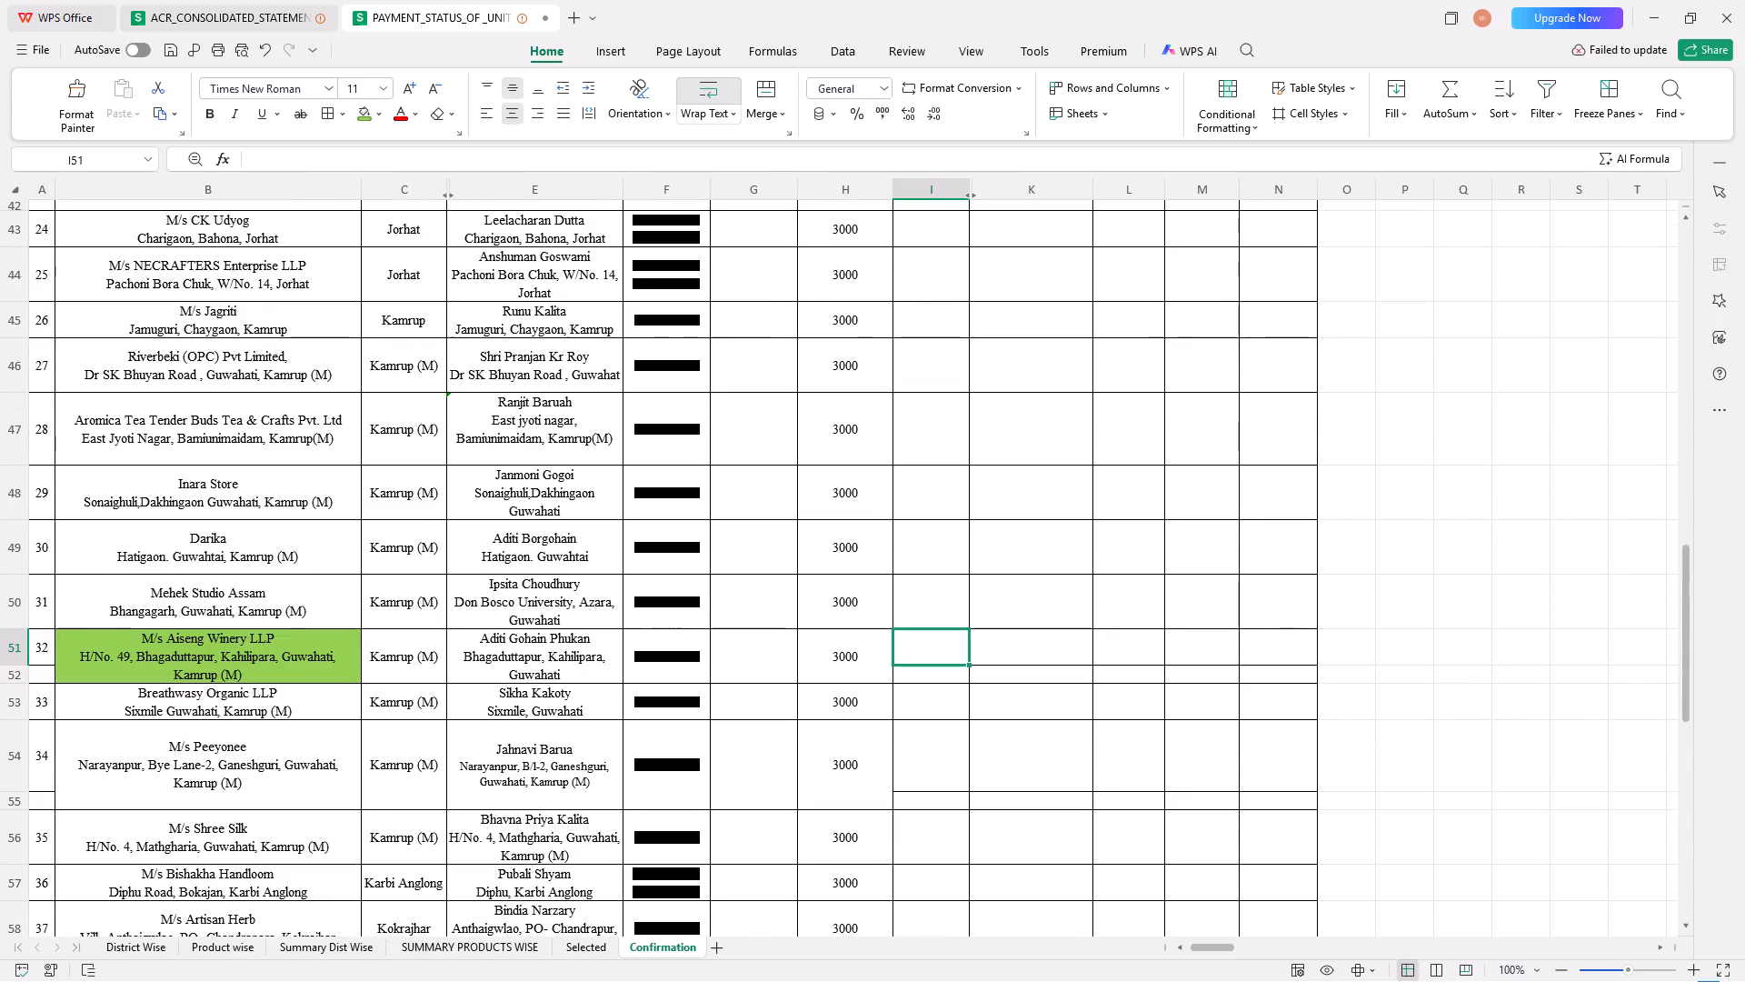
{"action": "double_click", "coordinate": [1012, 645]}
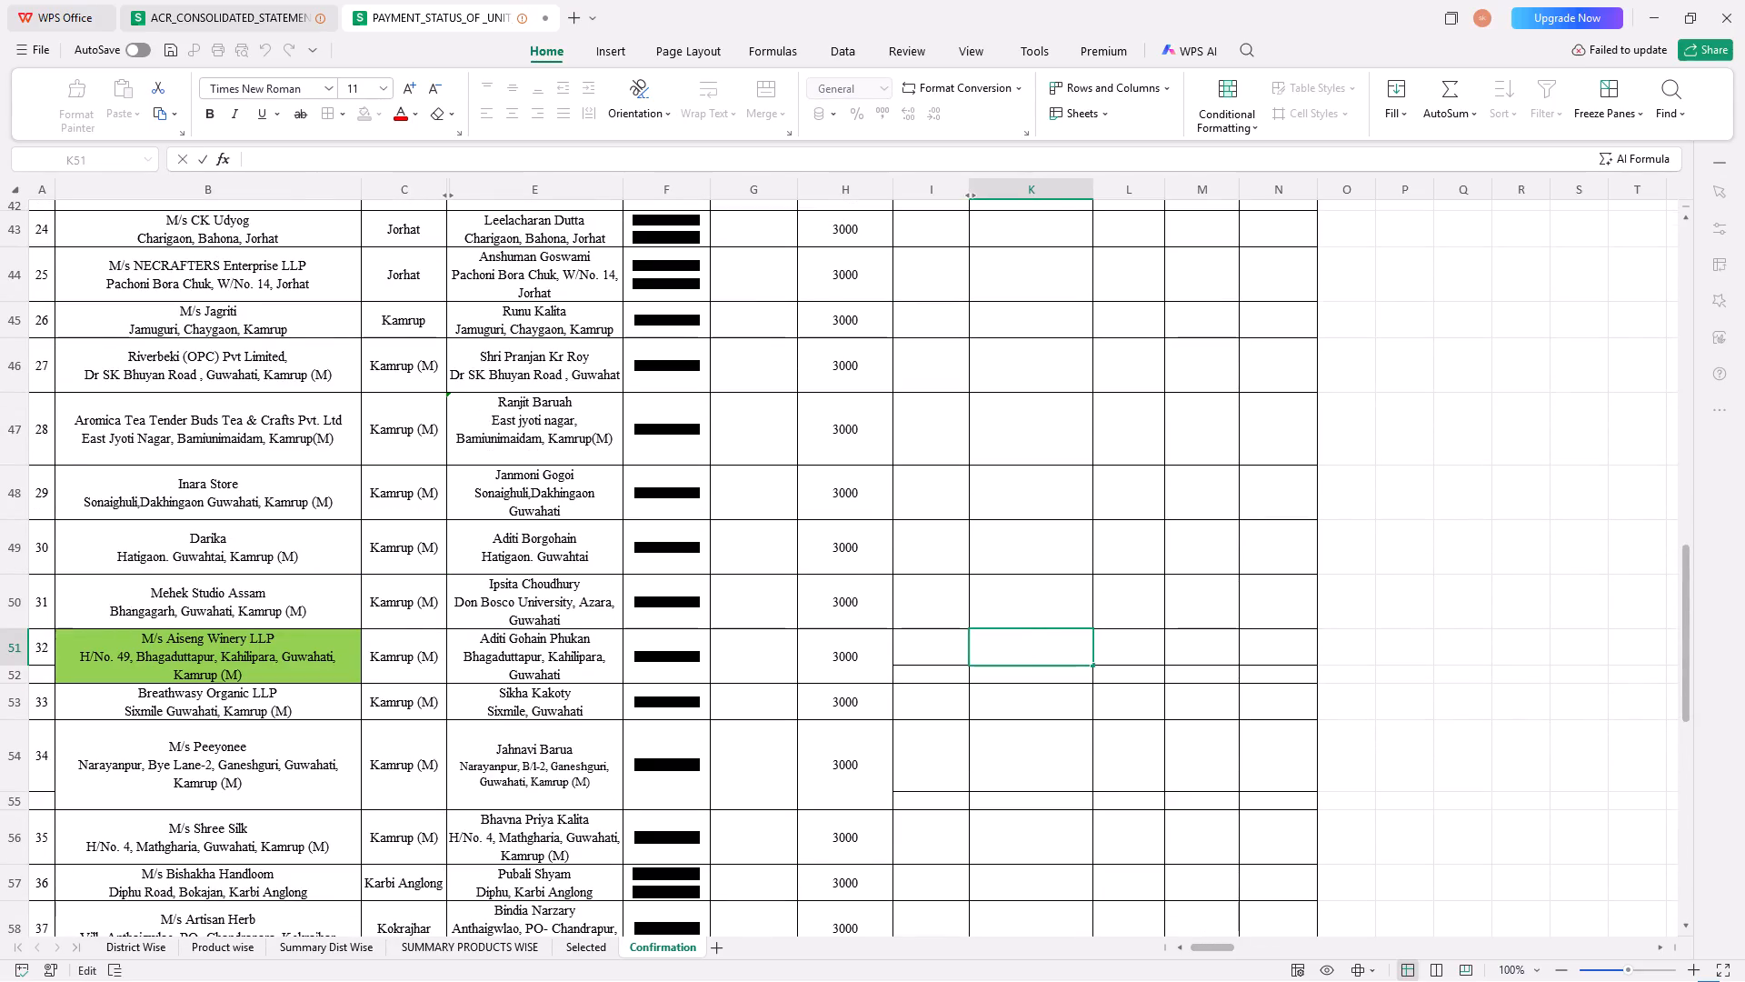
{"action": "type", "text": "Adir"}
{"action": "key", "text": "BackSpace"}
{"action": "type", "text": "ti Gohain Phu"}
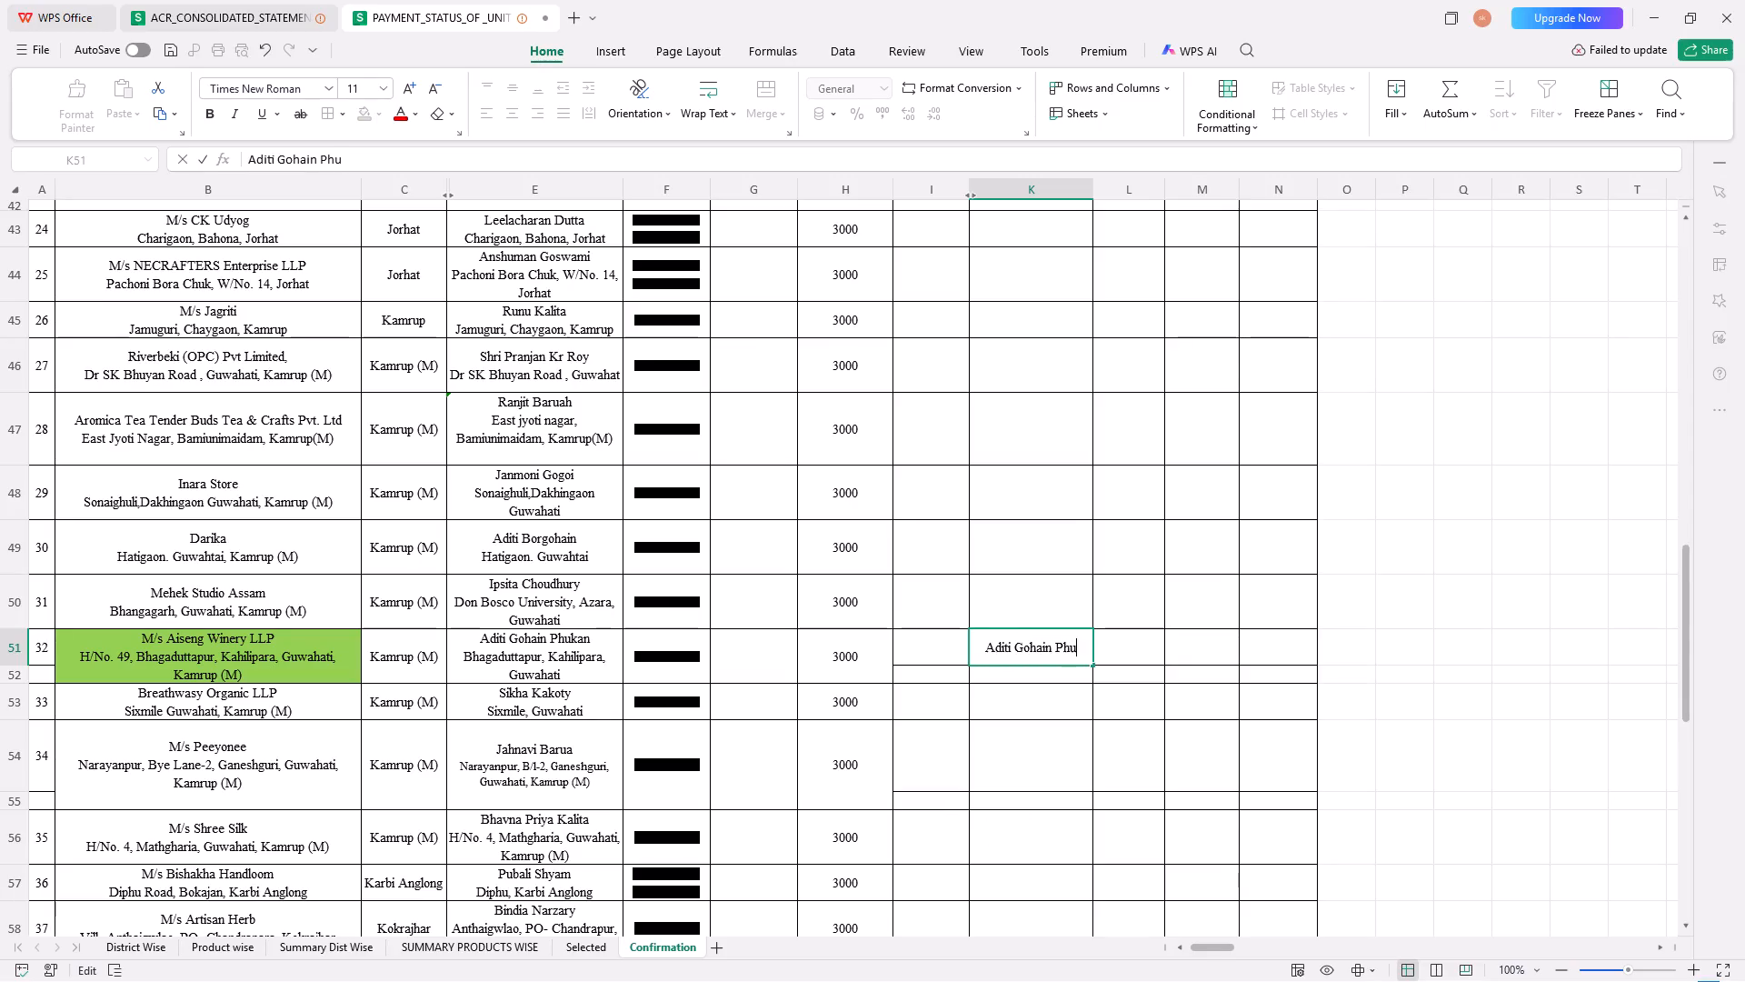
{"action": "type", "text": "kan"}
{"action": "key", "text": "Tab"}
Enter the second representative's name for M/s Aiseng Winery LLP in row 52.
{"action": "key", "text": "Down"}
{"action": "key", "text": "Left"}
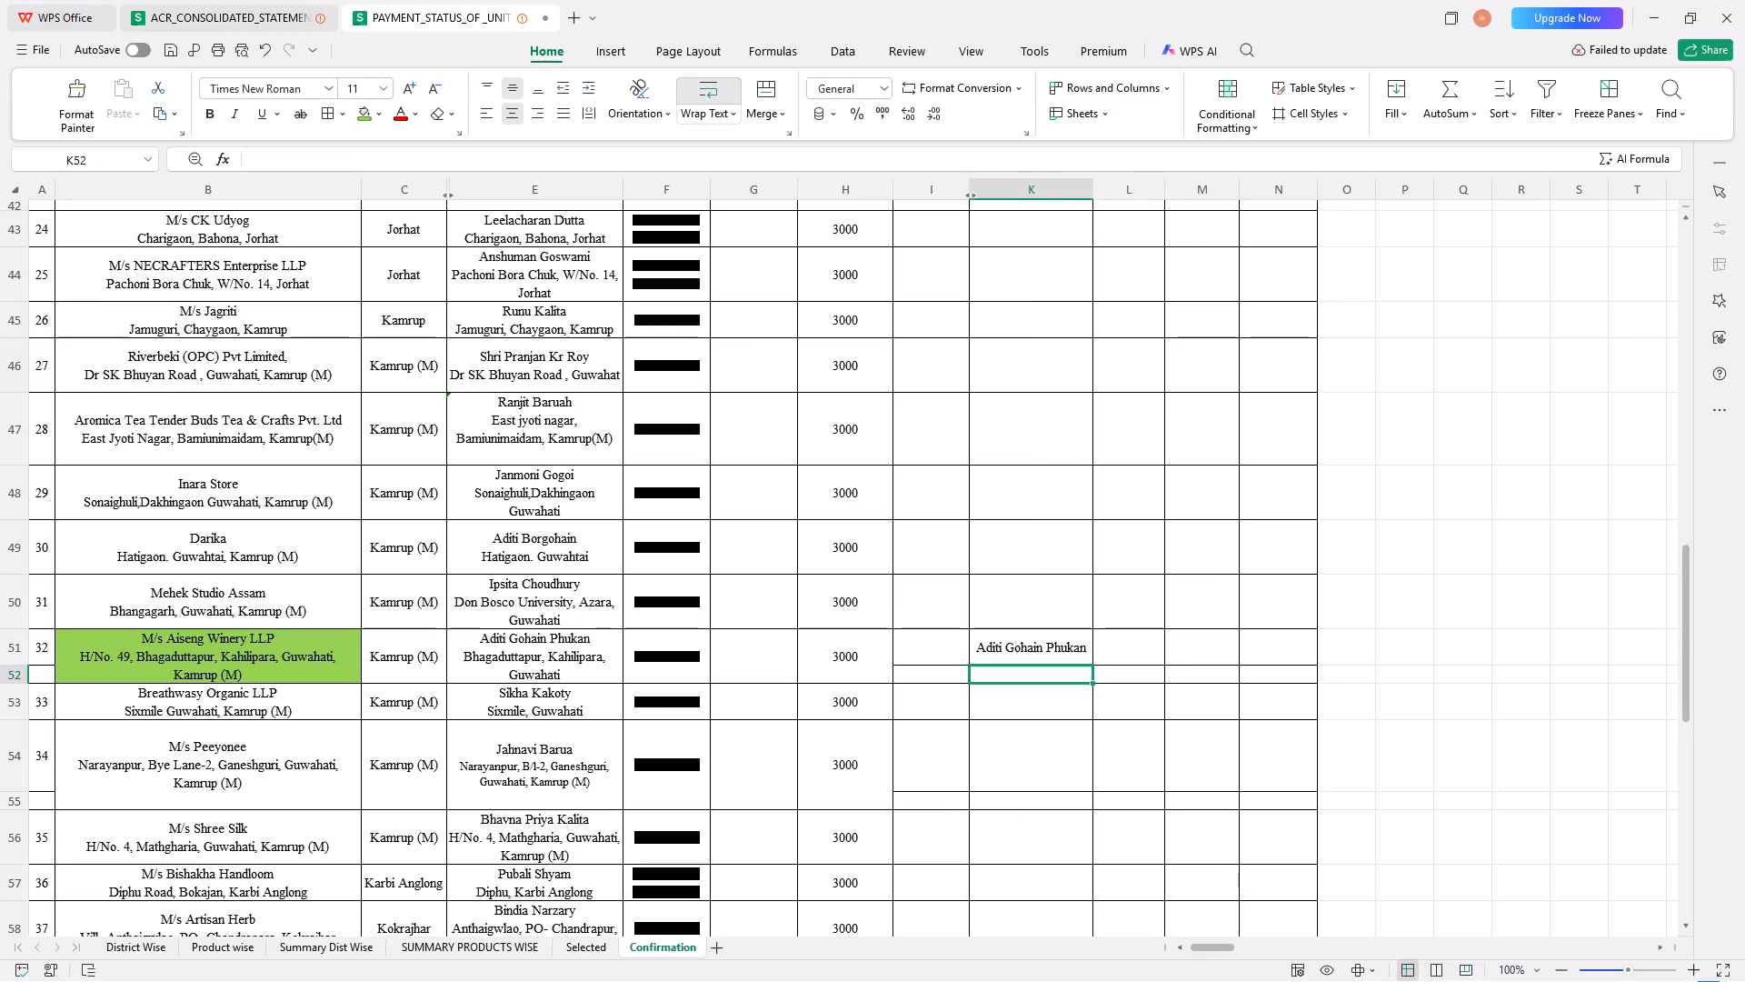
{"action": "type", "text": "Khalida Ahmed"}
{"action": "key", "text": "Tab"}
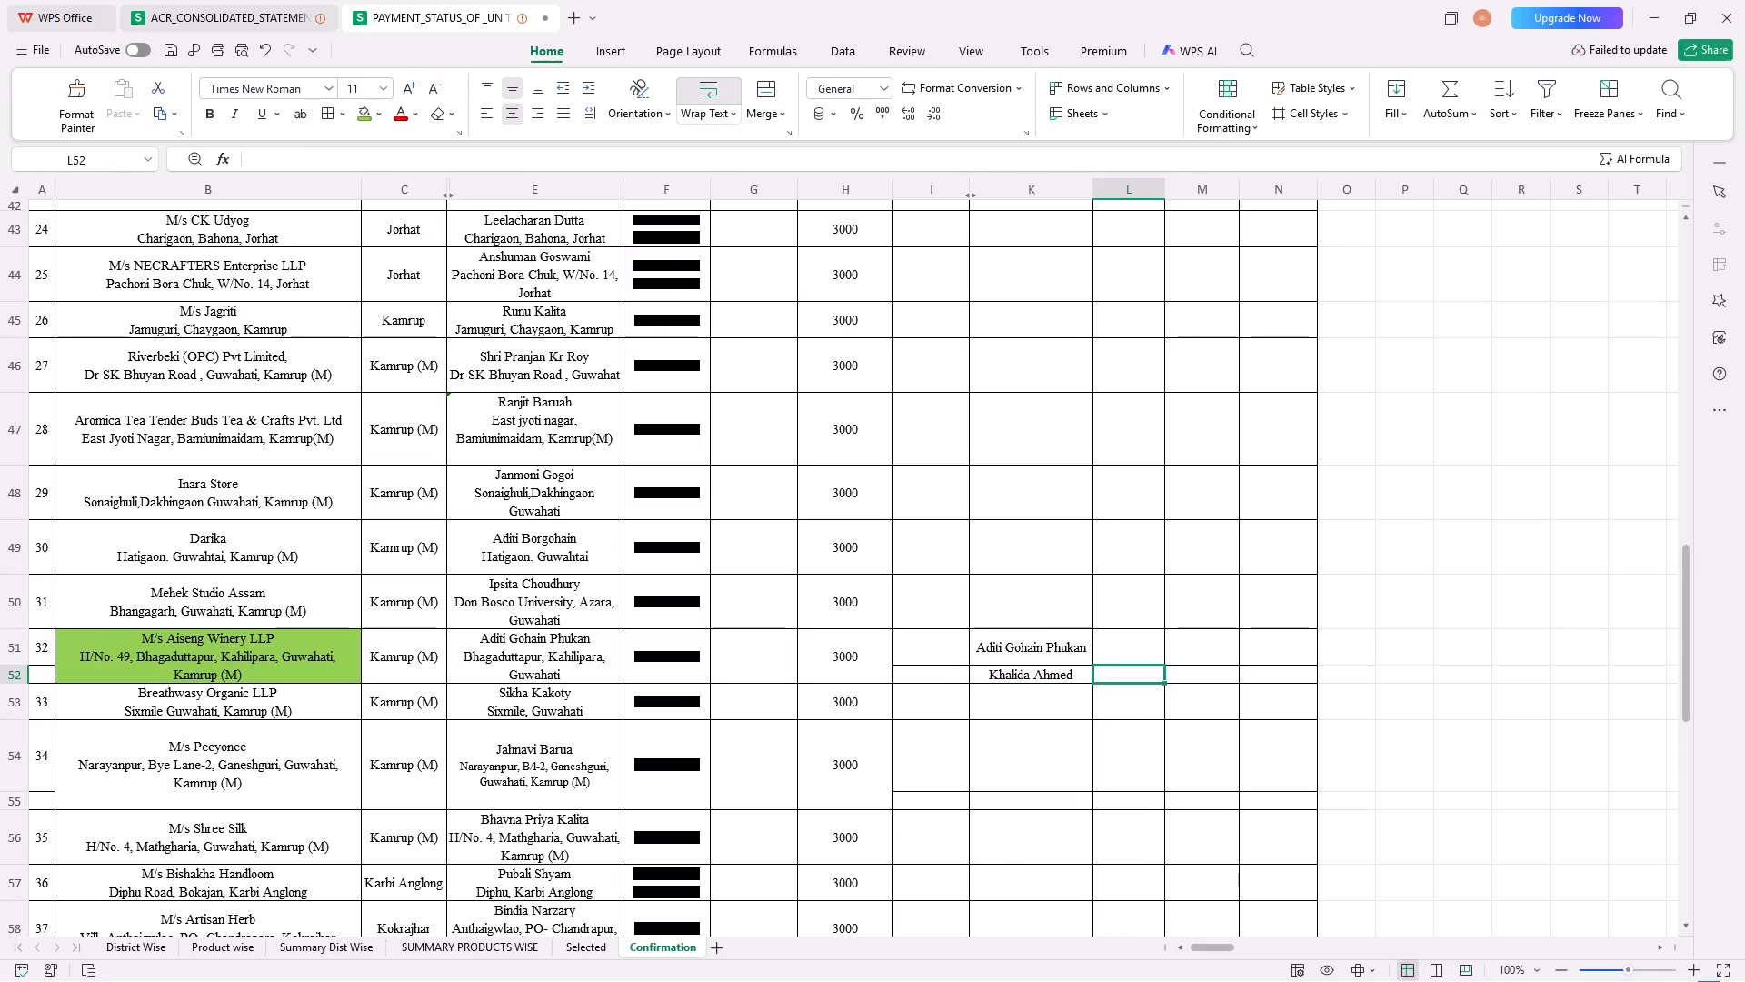
Enter the first representative's contact number for M/s Aiseng Winery LLP in row 51, correcting digits as needed.
{"action": "left_click", "coordinate": [1133, 646]}
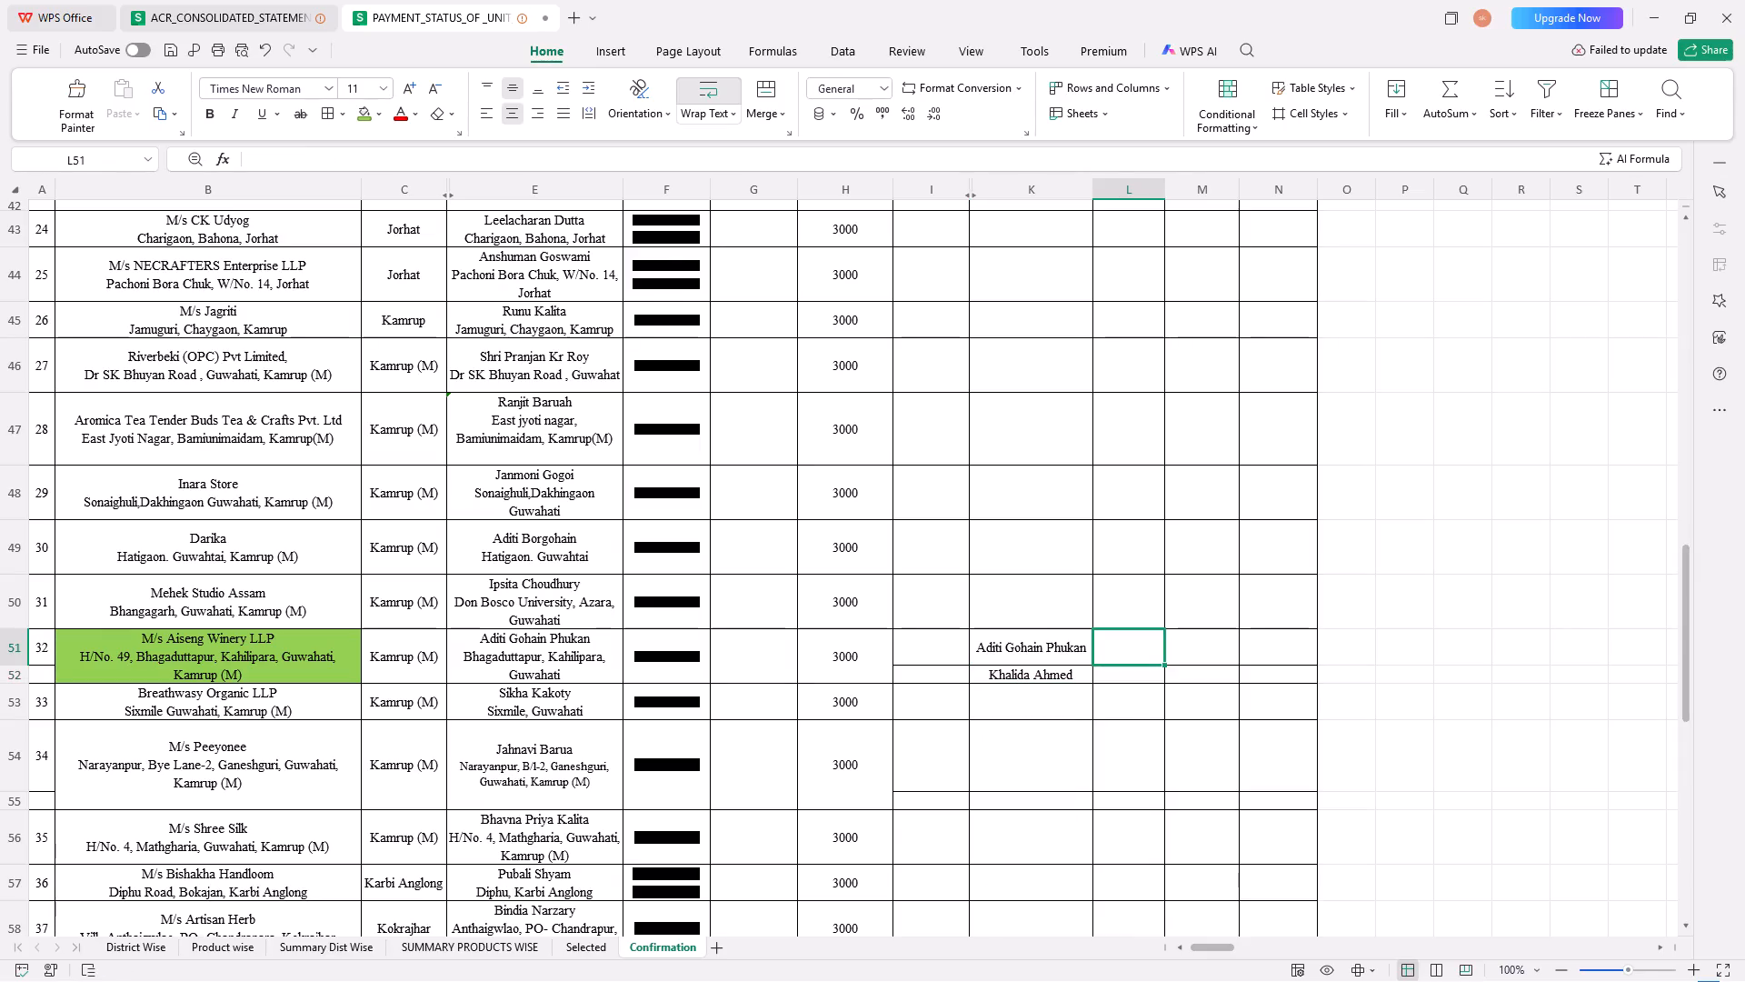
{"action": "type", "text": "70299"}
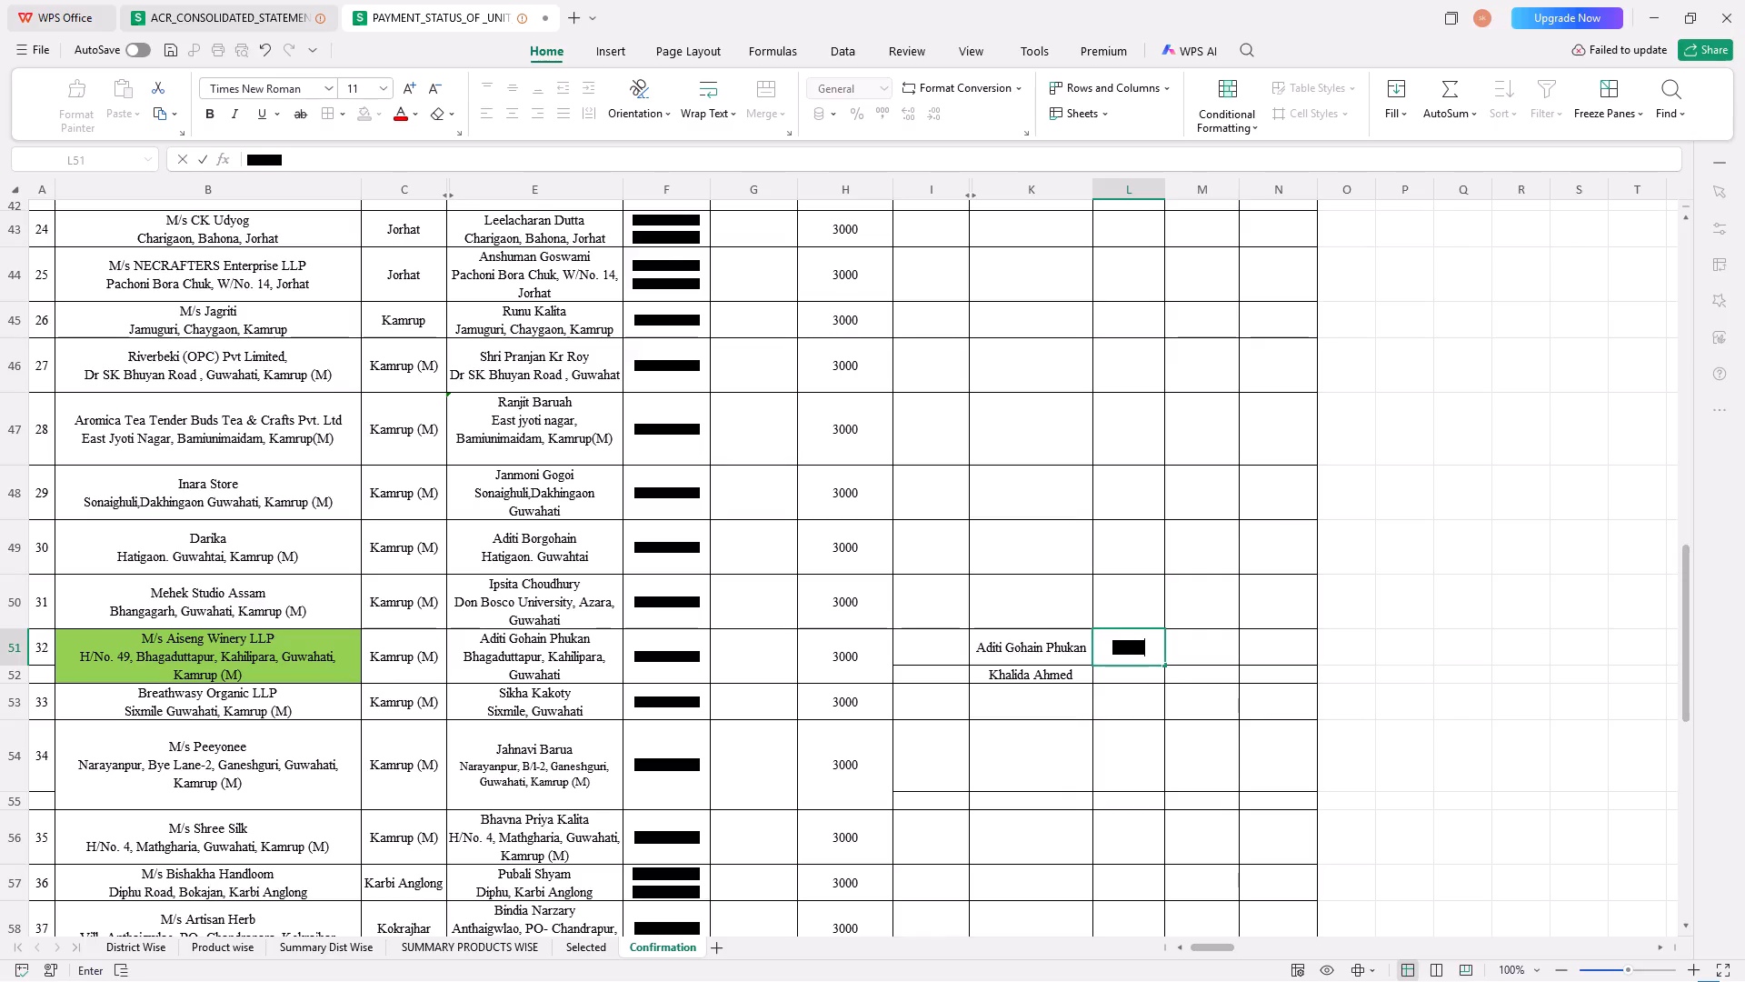
{"action": "left_click", "coordinate": [1124, 643]}
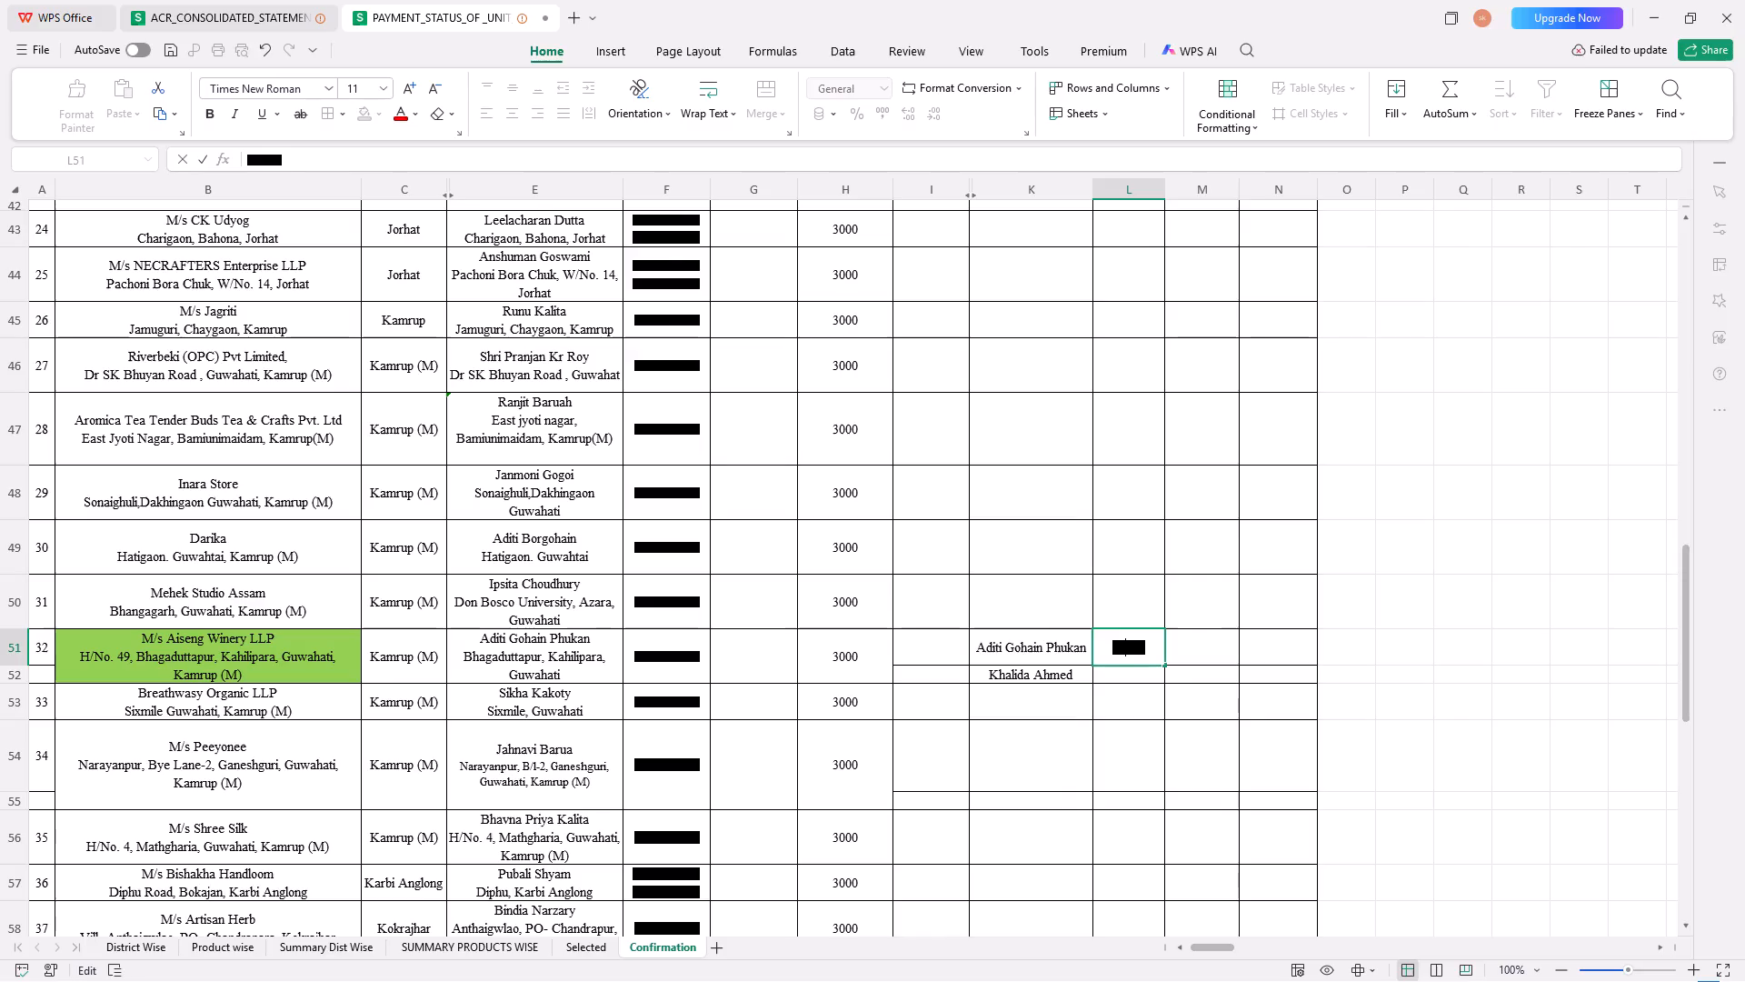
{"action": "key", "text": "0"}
{"action": "key", "text": "Right"}
{"action": "key", "text": "Right"}
{"action": "key", "text": "Right"}
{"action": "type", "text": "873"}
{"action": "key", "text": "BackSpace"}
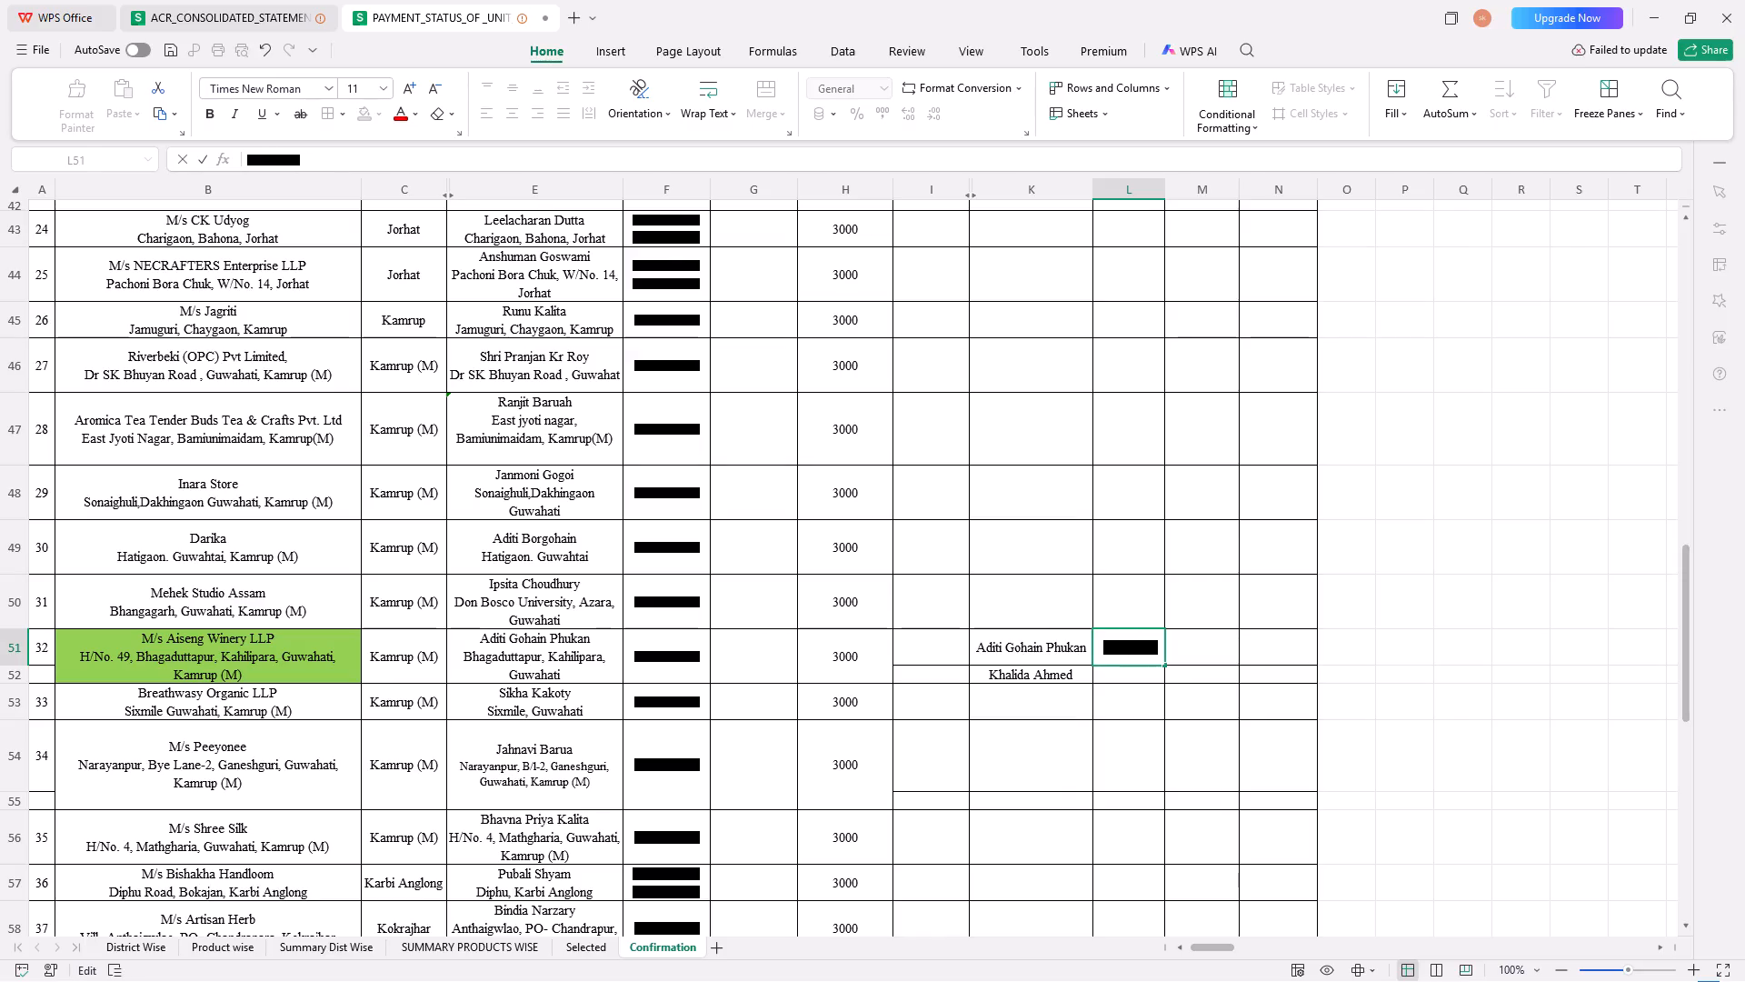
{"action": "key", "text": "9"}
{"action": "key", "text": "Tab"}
Enter the second representative's contact number for M/s Aiseng Winery LLP in row 52.
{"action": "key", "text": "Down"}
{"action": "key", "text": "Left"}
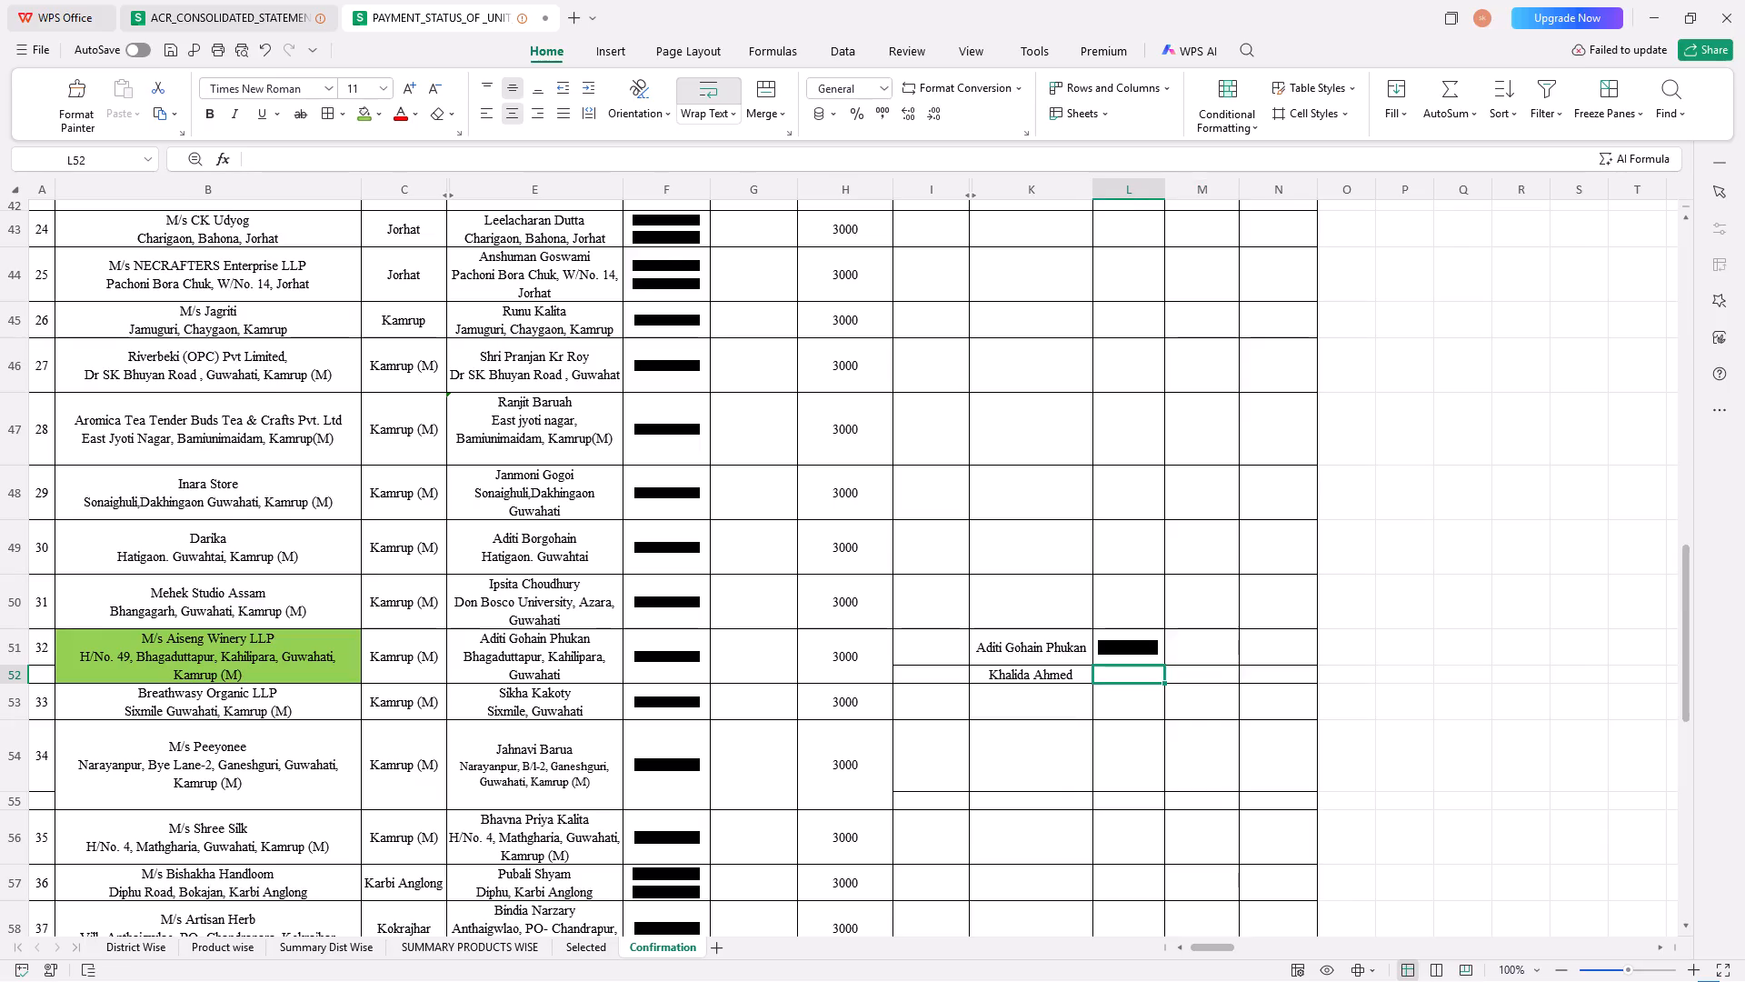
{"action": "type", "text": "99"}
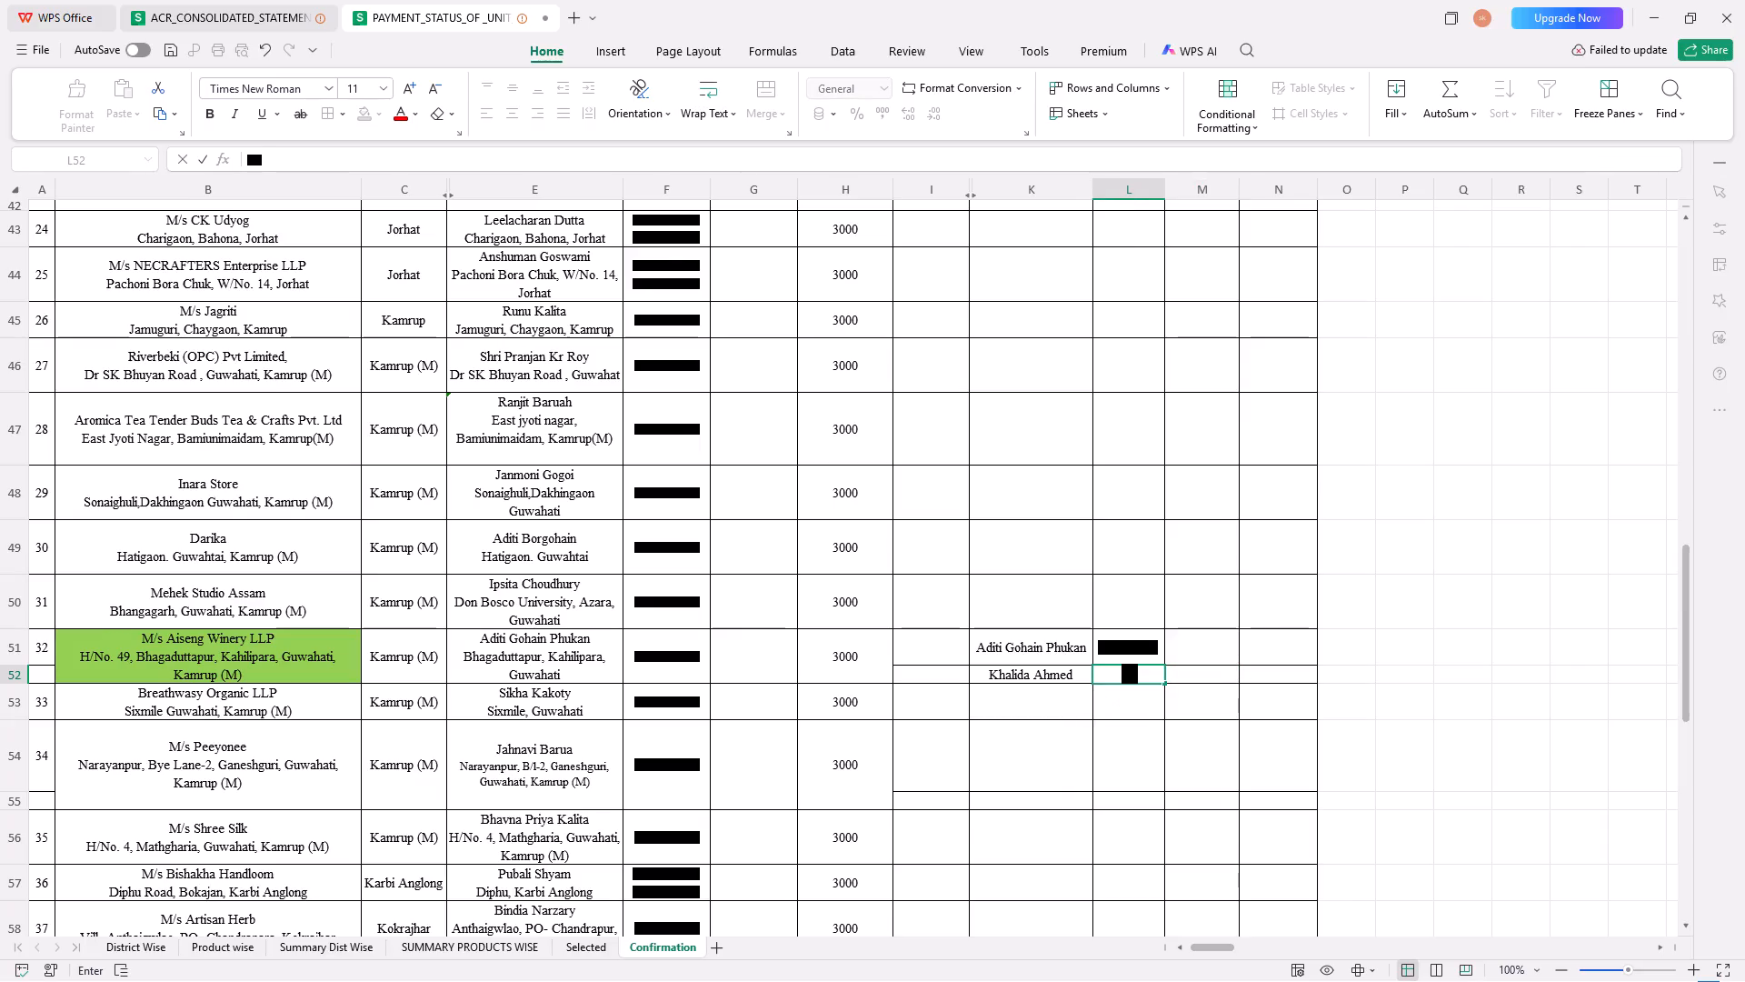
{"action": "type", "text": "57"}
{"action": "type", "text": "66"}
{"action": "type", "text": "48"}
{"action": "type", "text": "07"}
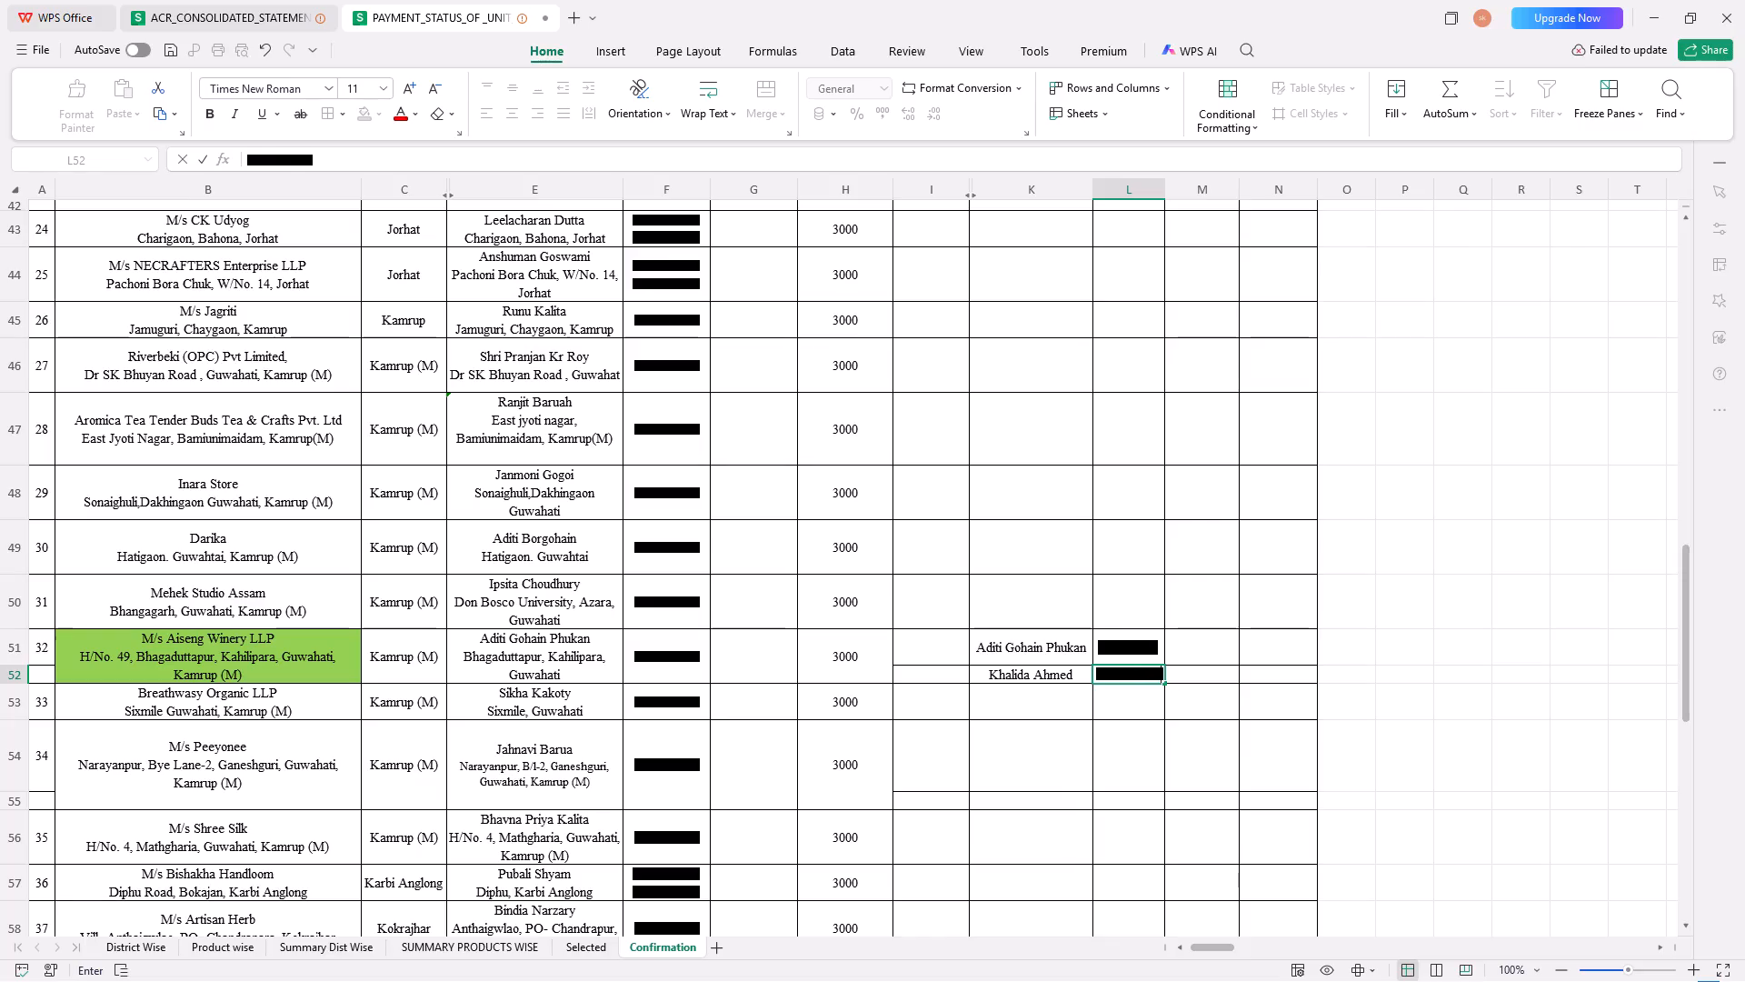
{"action": "left_click", "coordinate": [1132, 678]}
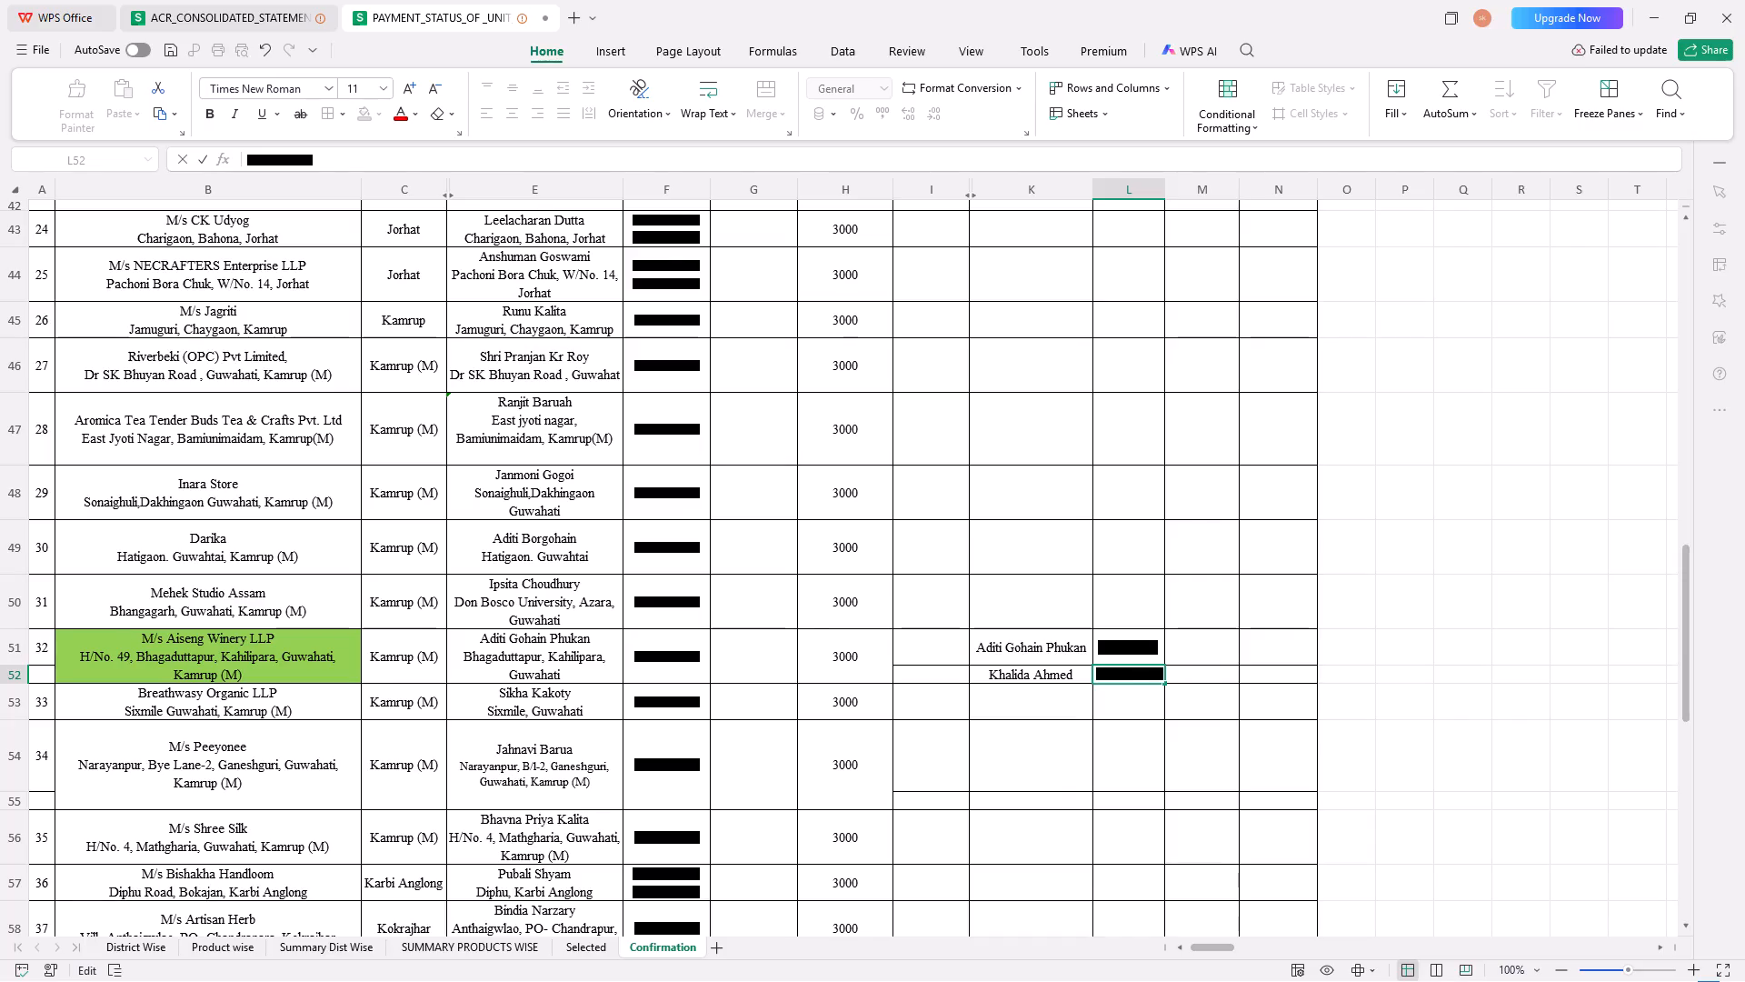
Add the missing digit to the first representative's contact number for M/s Aiseng Winery LLP in row 51.
{"action": "double_click", "coordinate": [1137, 642]}
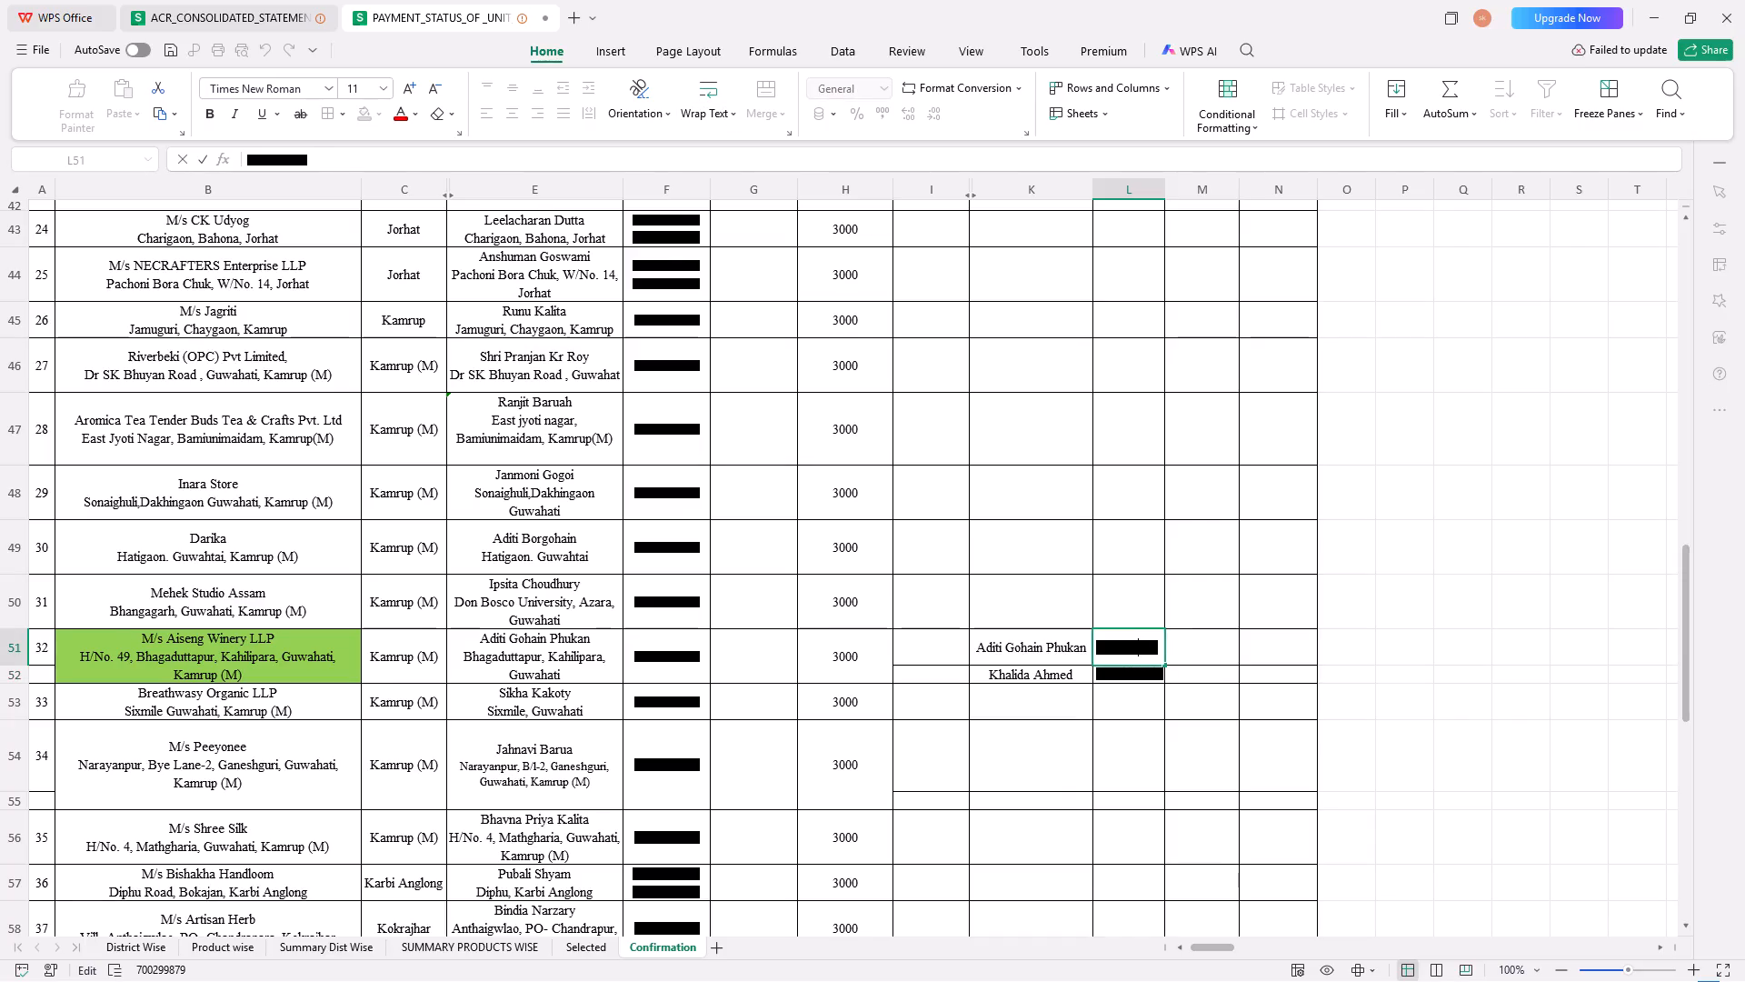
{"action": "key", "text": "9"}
{"action": "left_click", "coordinate": [1134, 708]}
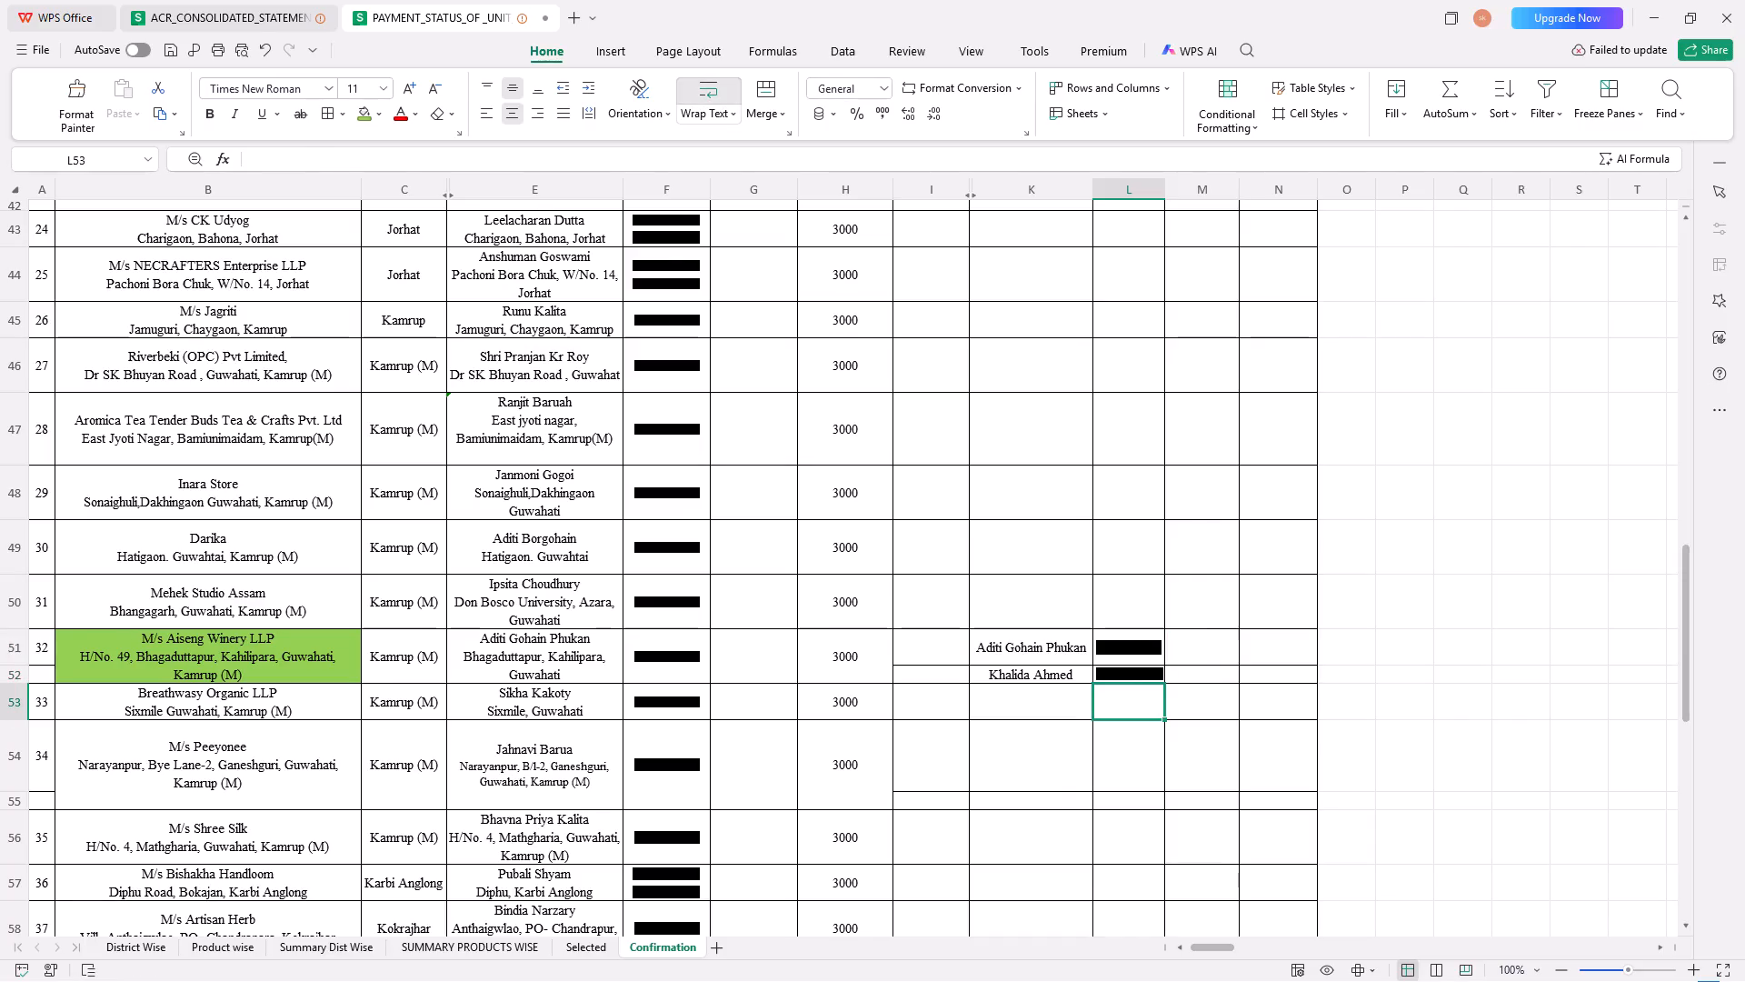
{"action": "left_click", "coordinate": [1139, 676]}
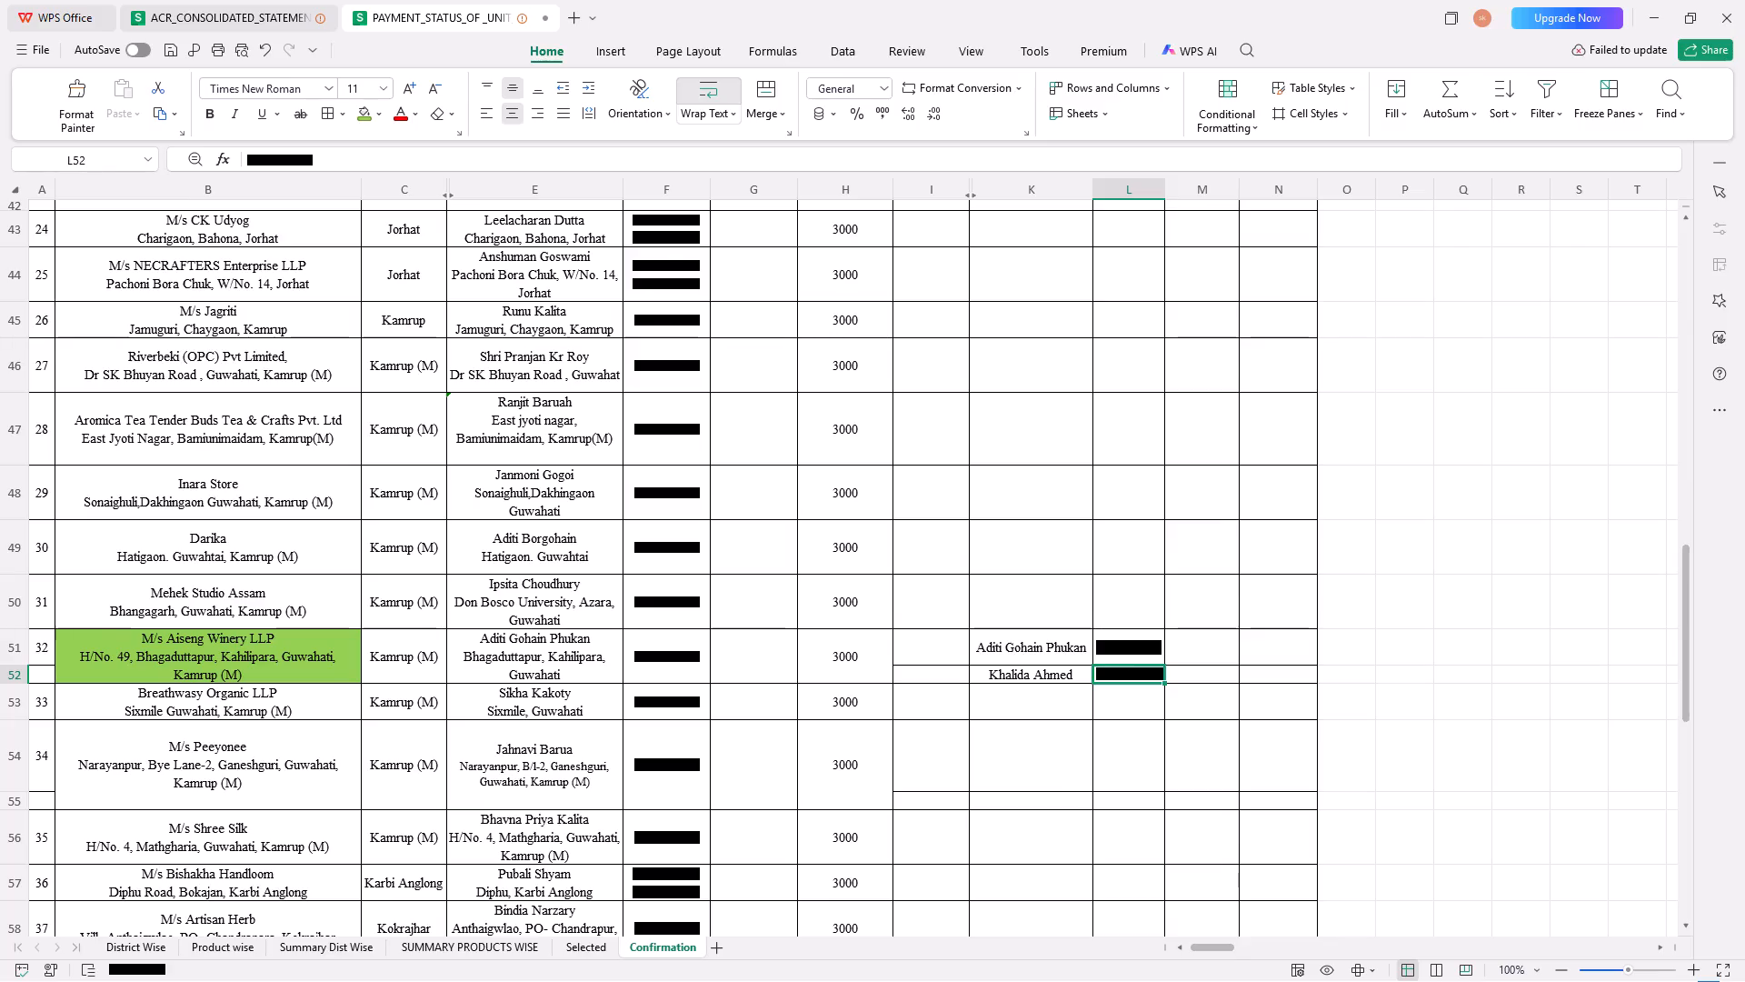
Save the payment status workbook.
{"action": "key", "text": "ctrl+s"}
Enter Yes in column G for M/s Aiseng Winery LLP in row 51.
{"action": "left_click", "coordinate": [922, 647]}
{"action": "left_click", "coordinate": [769, 666]}
{"action": "left_click", "coordinate": [963, 656]}
{"action": "left_click", "coordinate": [800, 664]}
{"action": "left_click", "coordinate": [748, 647]}
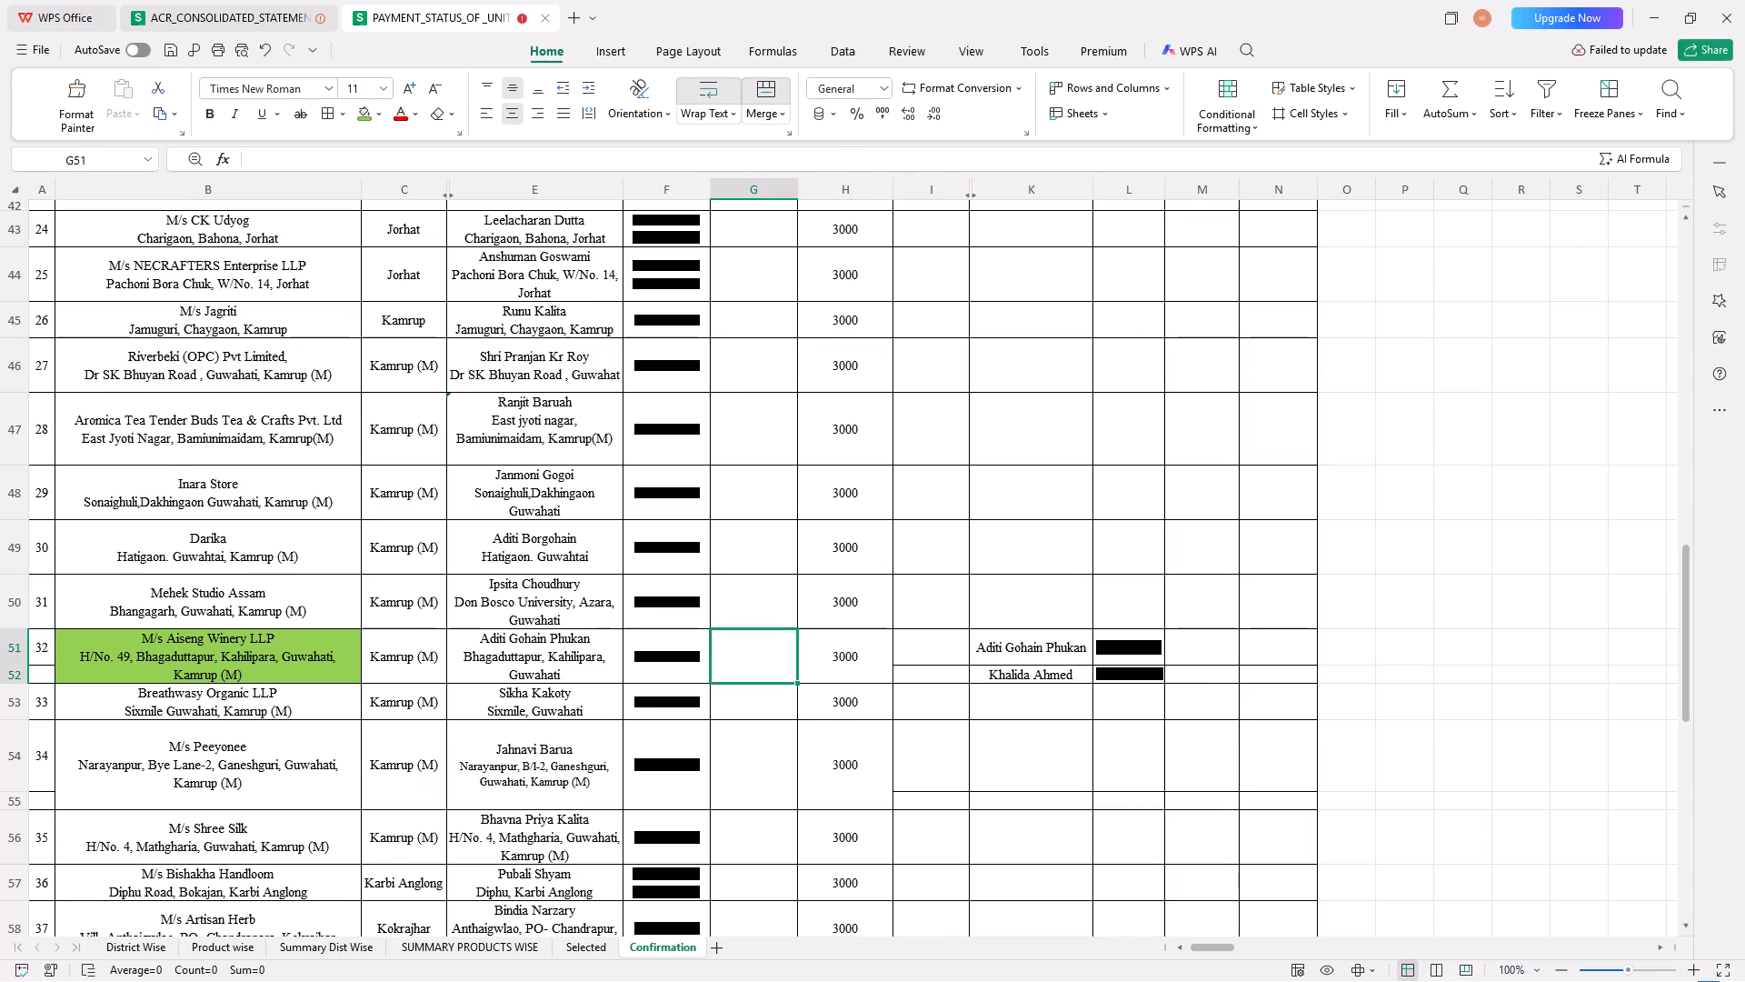
{"action": "scroll", "coordinate": [793, 668], "scroll_direction": "up", "scroll_amount": 6}
{"action": "scroll", "coordinate": [793, 668], "scroll_direction": "down", "scroll_amount": 5}
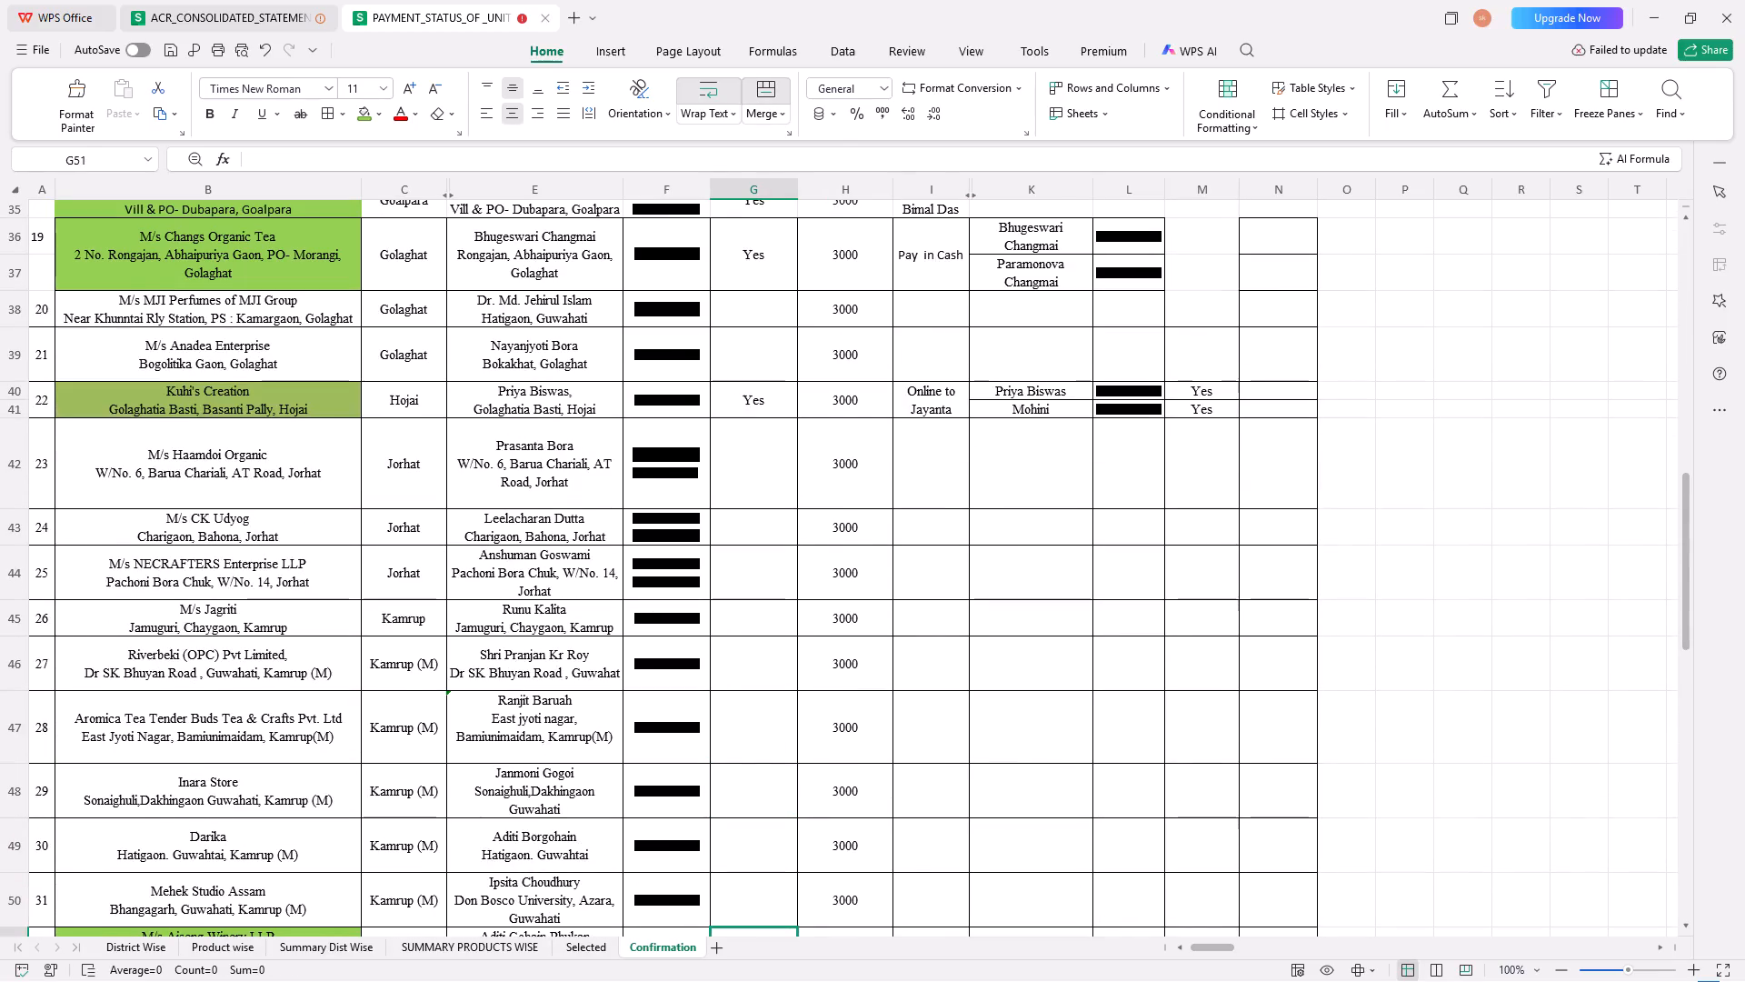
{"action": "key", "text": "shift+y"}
{"action": "key", "text": "Tab"}
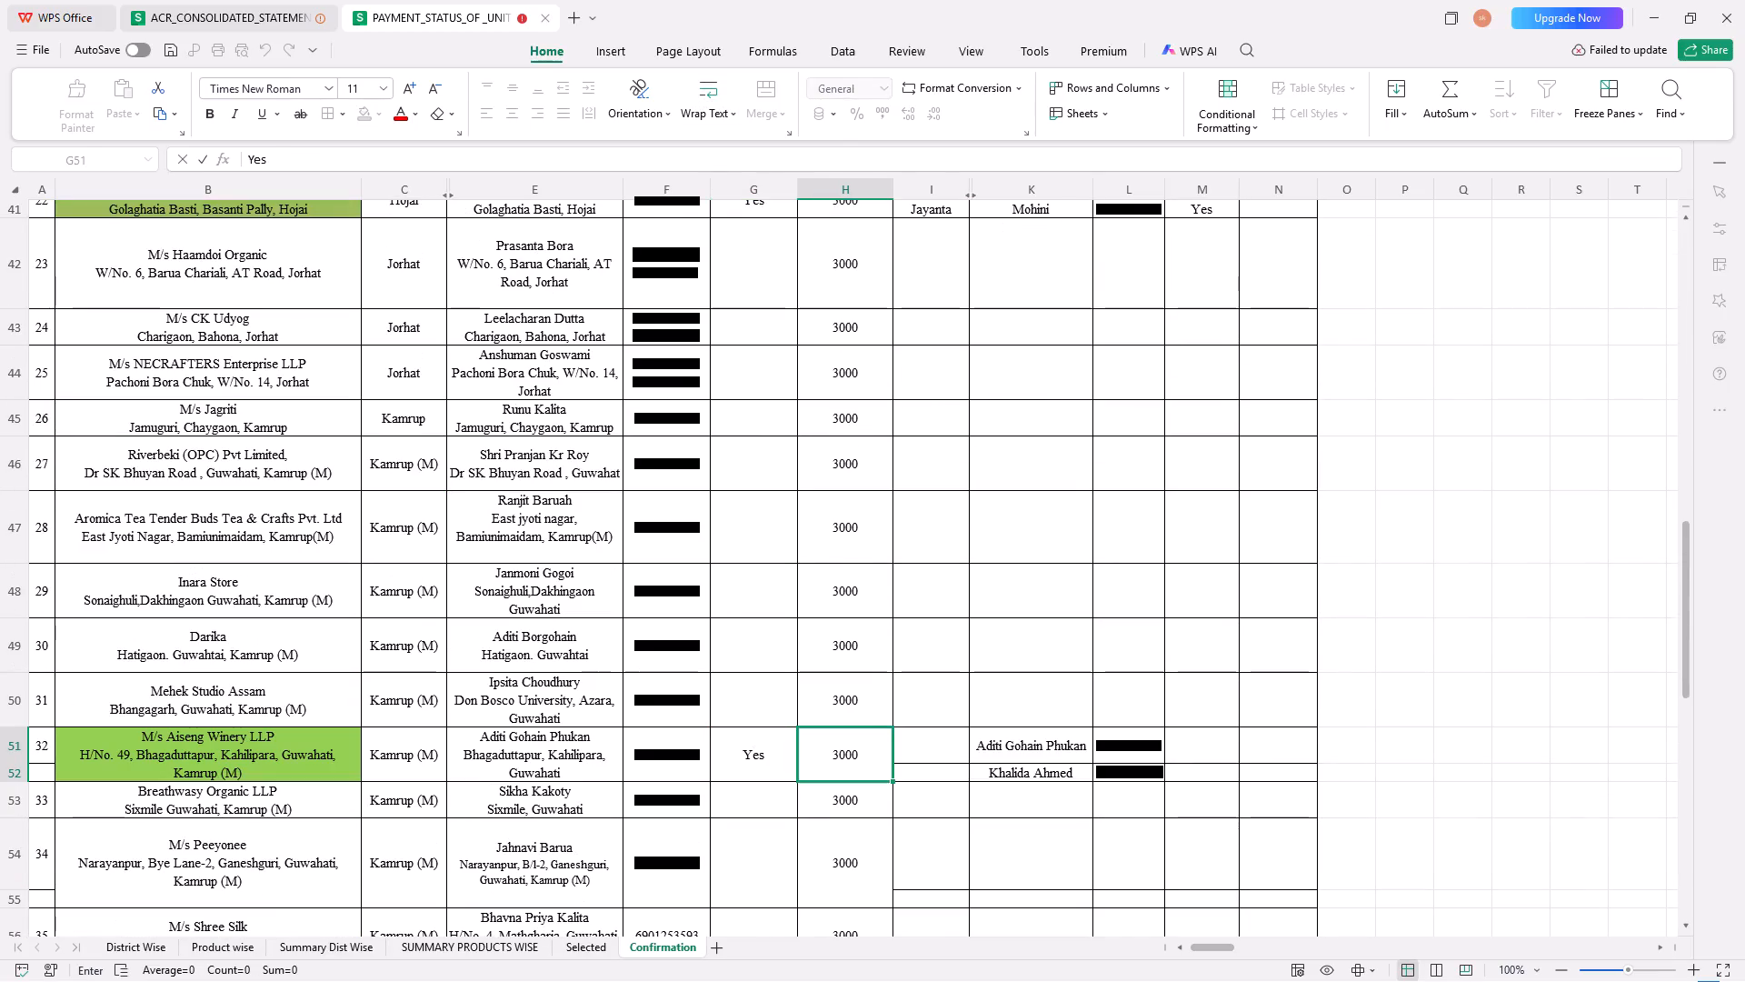
Merge cells I51 and I52 for M/s Aiseng Winery LLP by applying the format of the 3000 amount cell with Format Painter.
{"action": "left_click", "coordinate": [858, 769]}
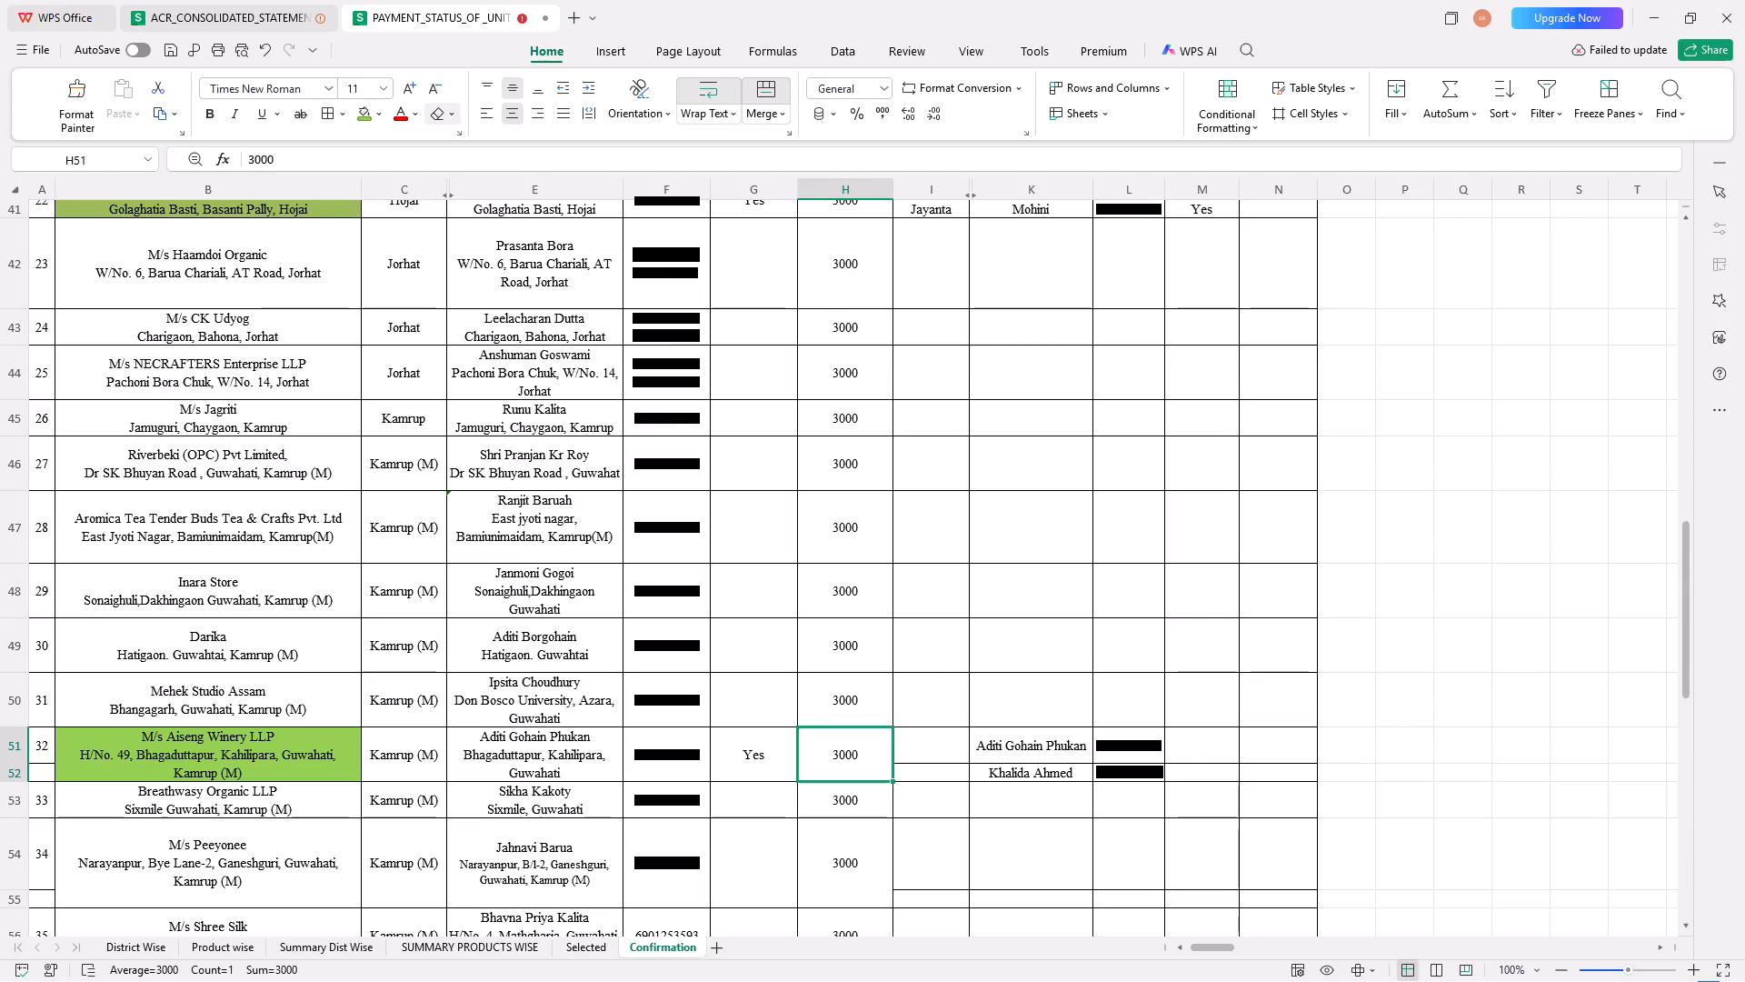
{"action": "left_click_drag", "start_coordinate": [922, 732], "coordinate": [934, 773]}
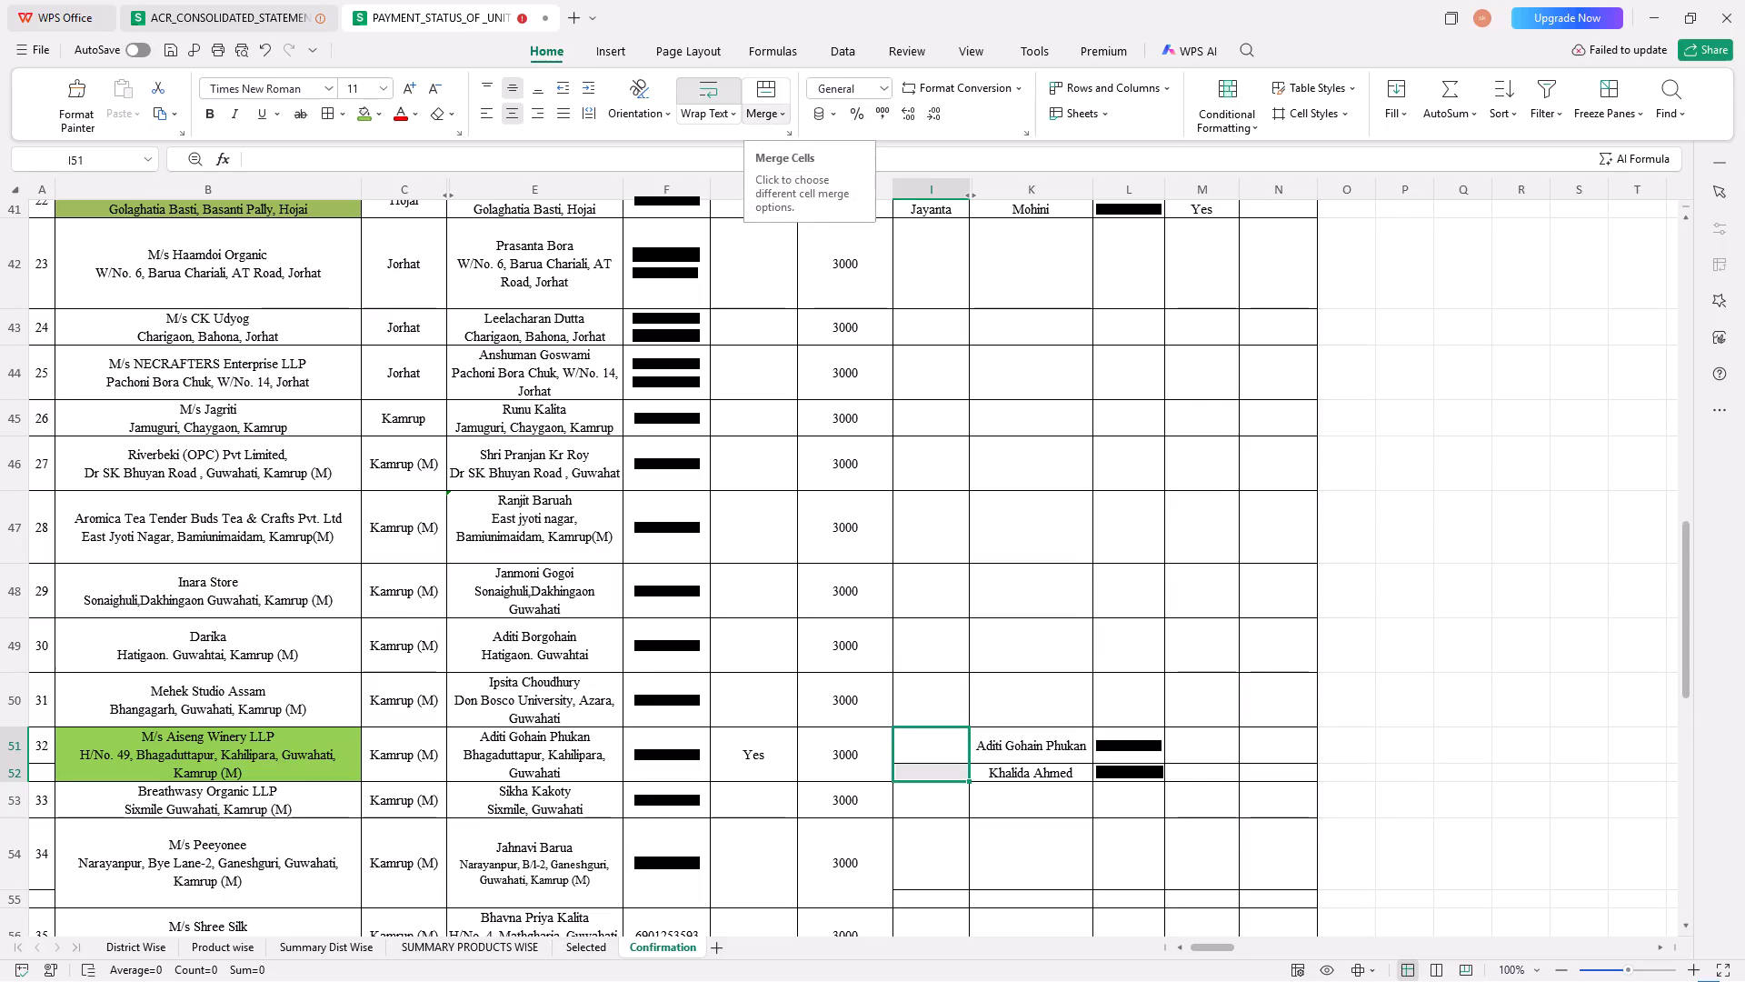
{"action": "left_click", "coordinate": [842, 747]}
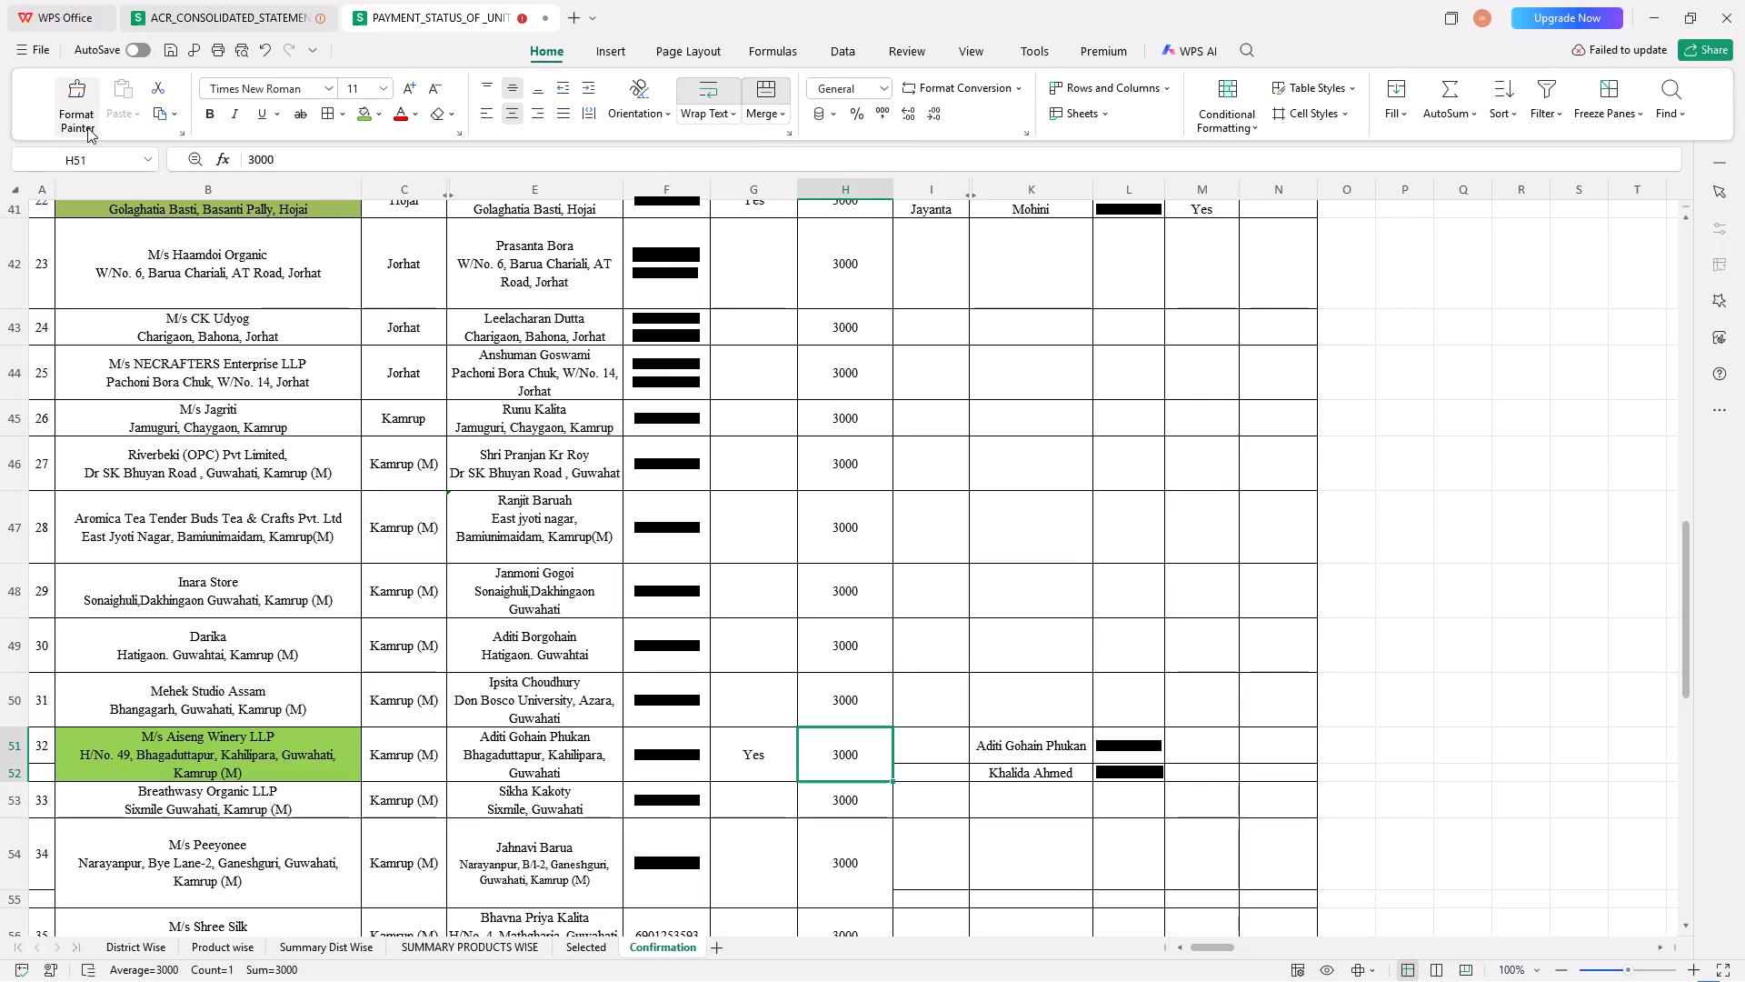
{"action": "left_click", "coordinate": [80, 116]}
{"action": "left_click_drag", "start_coordinate": [916, 743], "coordinate": [923, 773]}
{"action": "left_click", "coordinate": [1339, 765]}
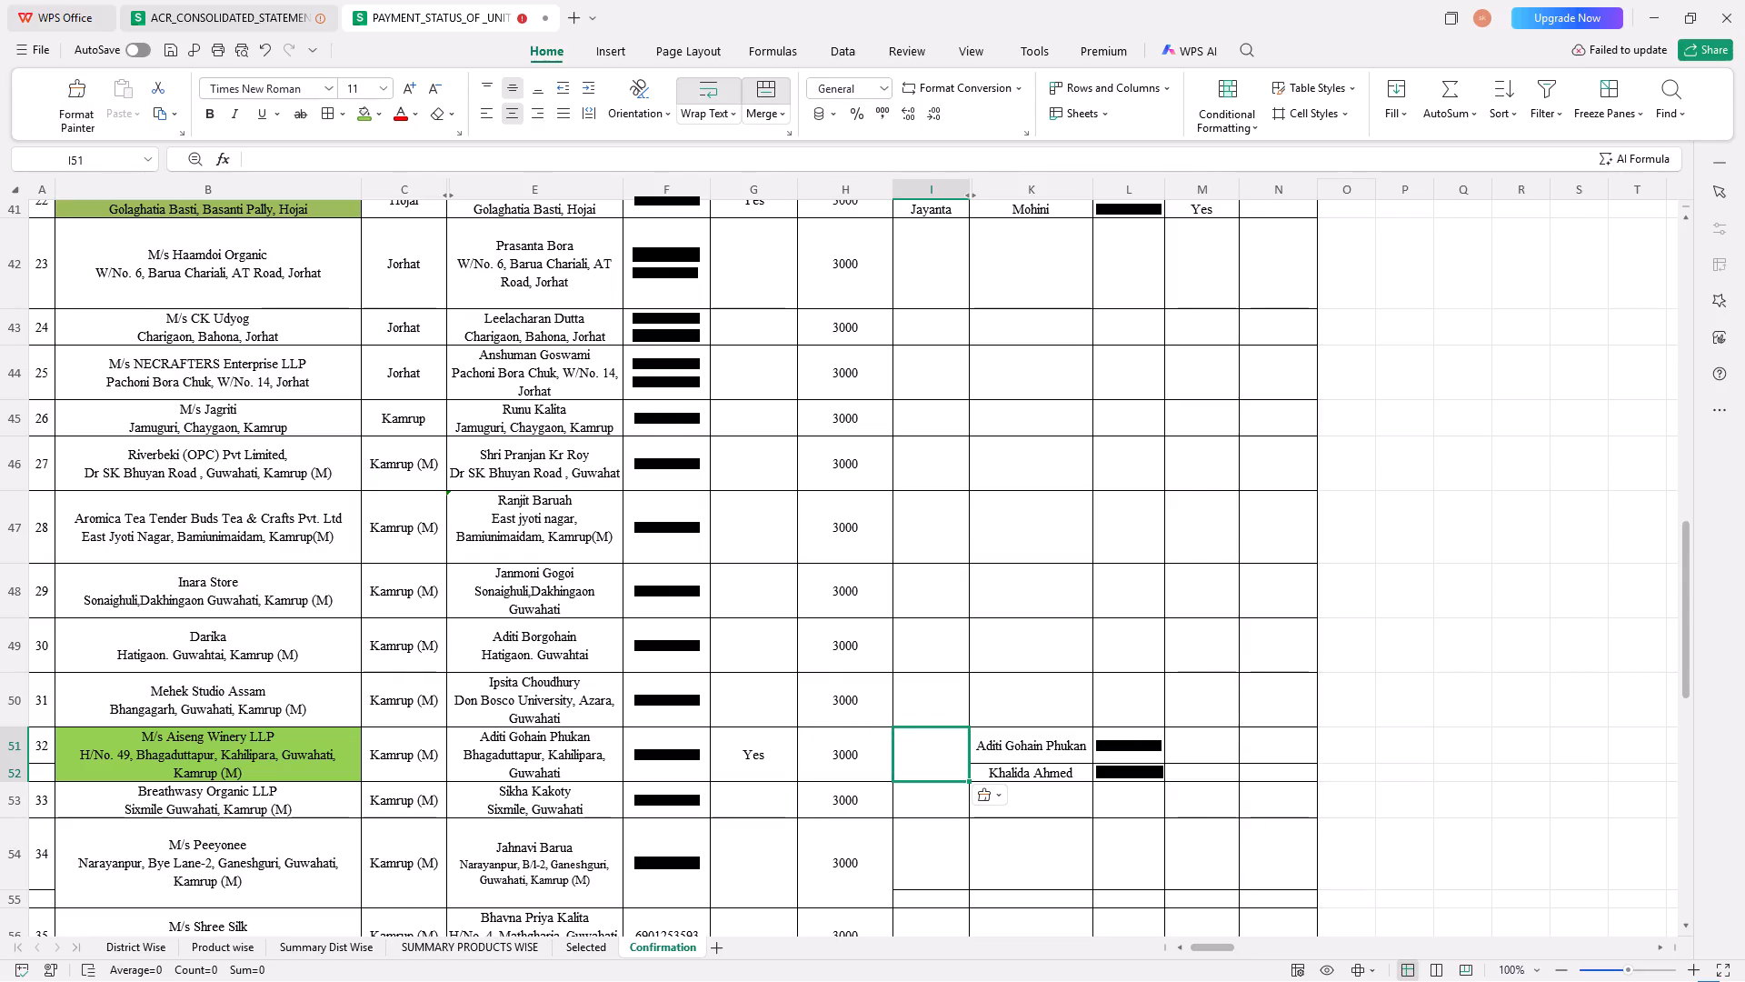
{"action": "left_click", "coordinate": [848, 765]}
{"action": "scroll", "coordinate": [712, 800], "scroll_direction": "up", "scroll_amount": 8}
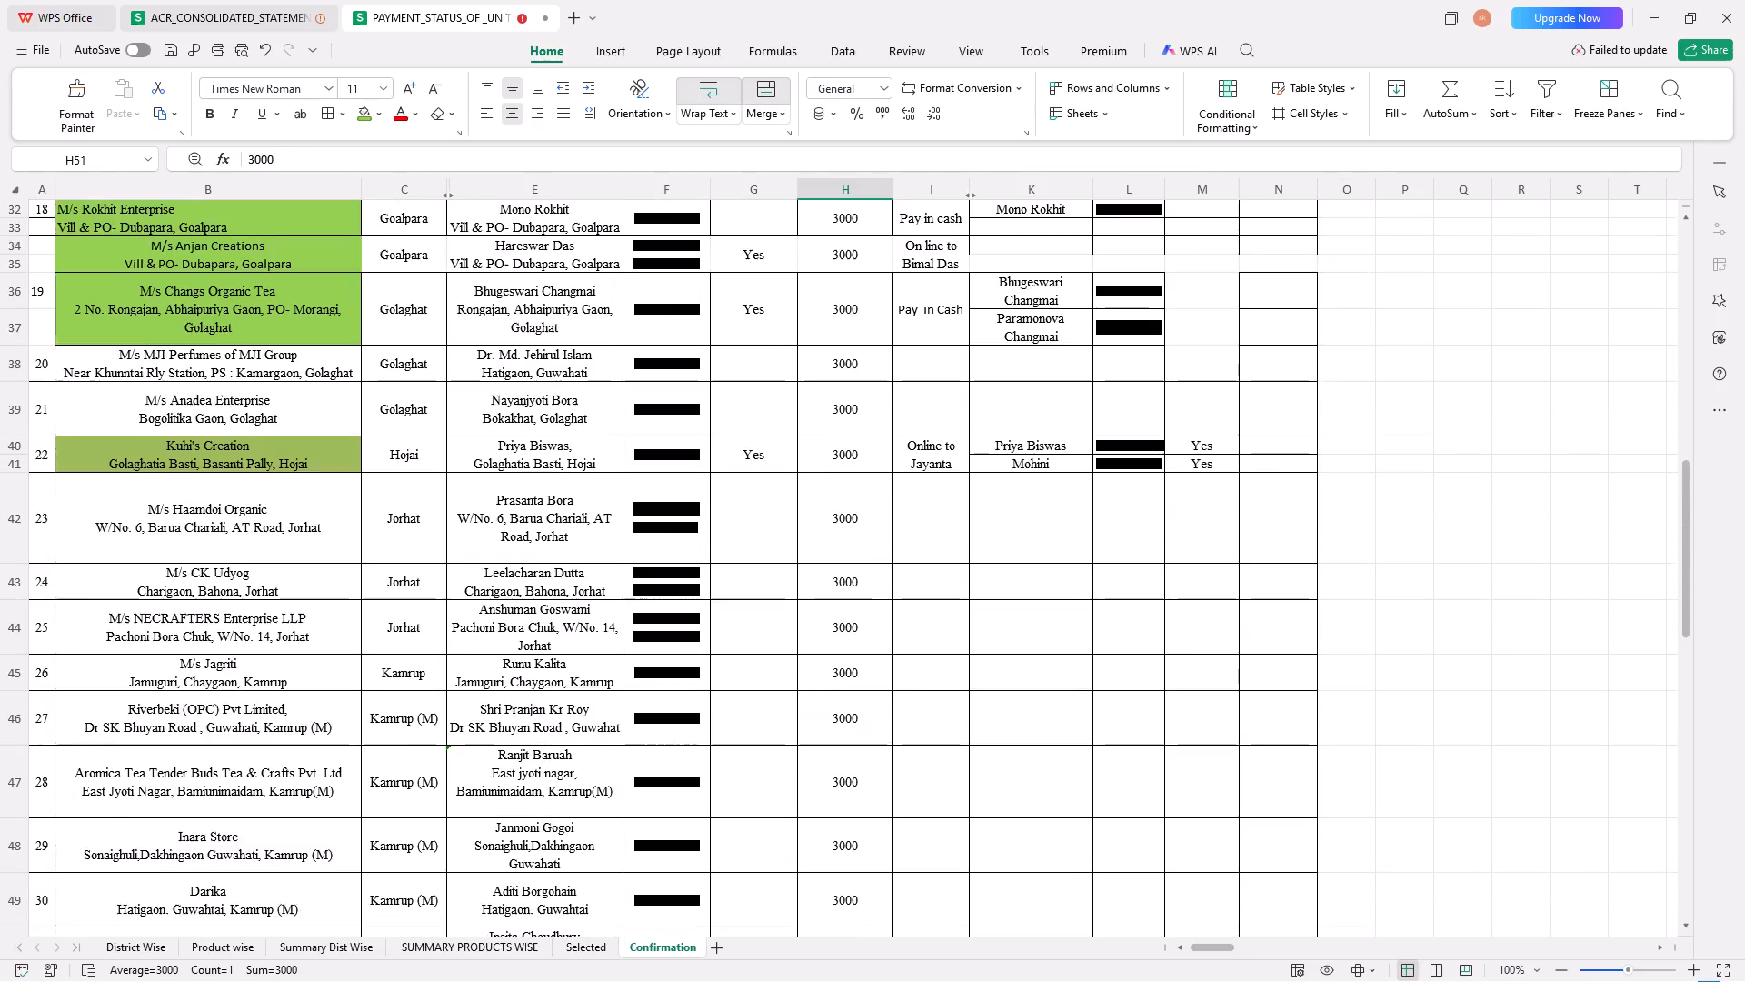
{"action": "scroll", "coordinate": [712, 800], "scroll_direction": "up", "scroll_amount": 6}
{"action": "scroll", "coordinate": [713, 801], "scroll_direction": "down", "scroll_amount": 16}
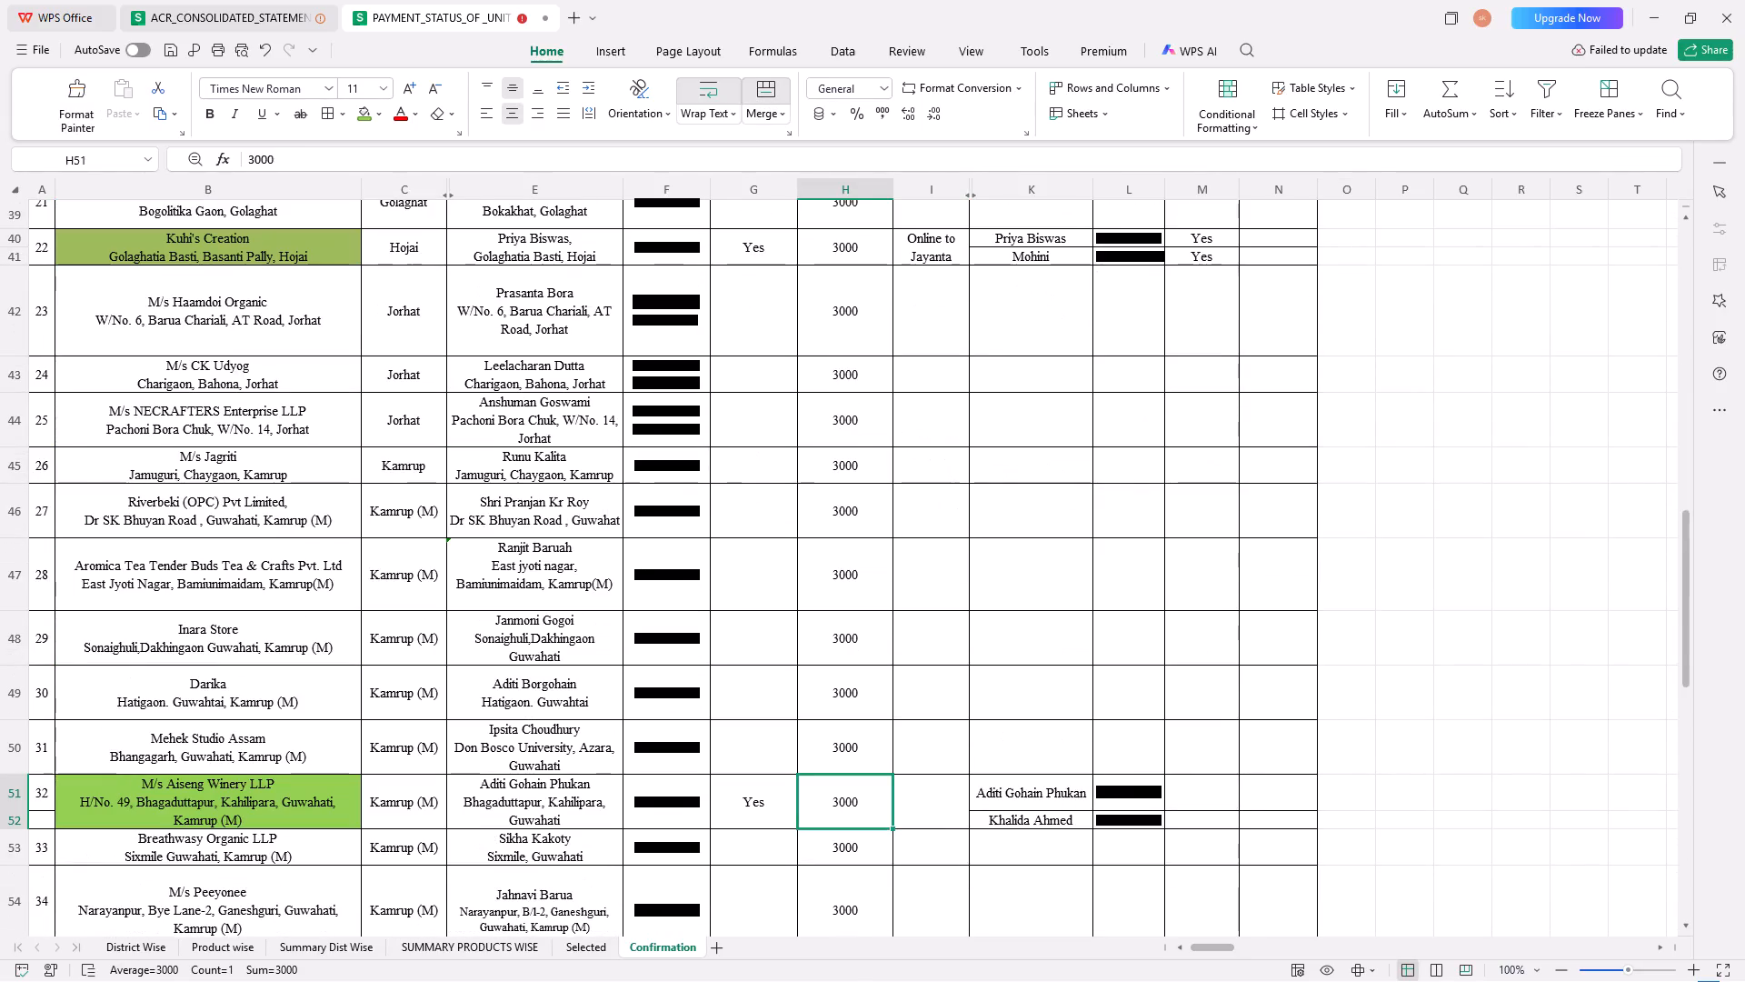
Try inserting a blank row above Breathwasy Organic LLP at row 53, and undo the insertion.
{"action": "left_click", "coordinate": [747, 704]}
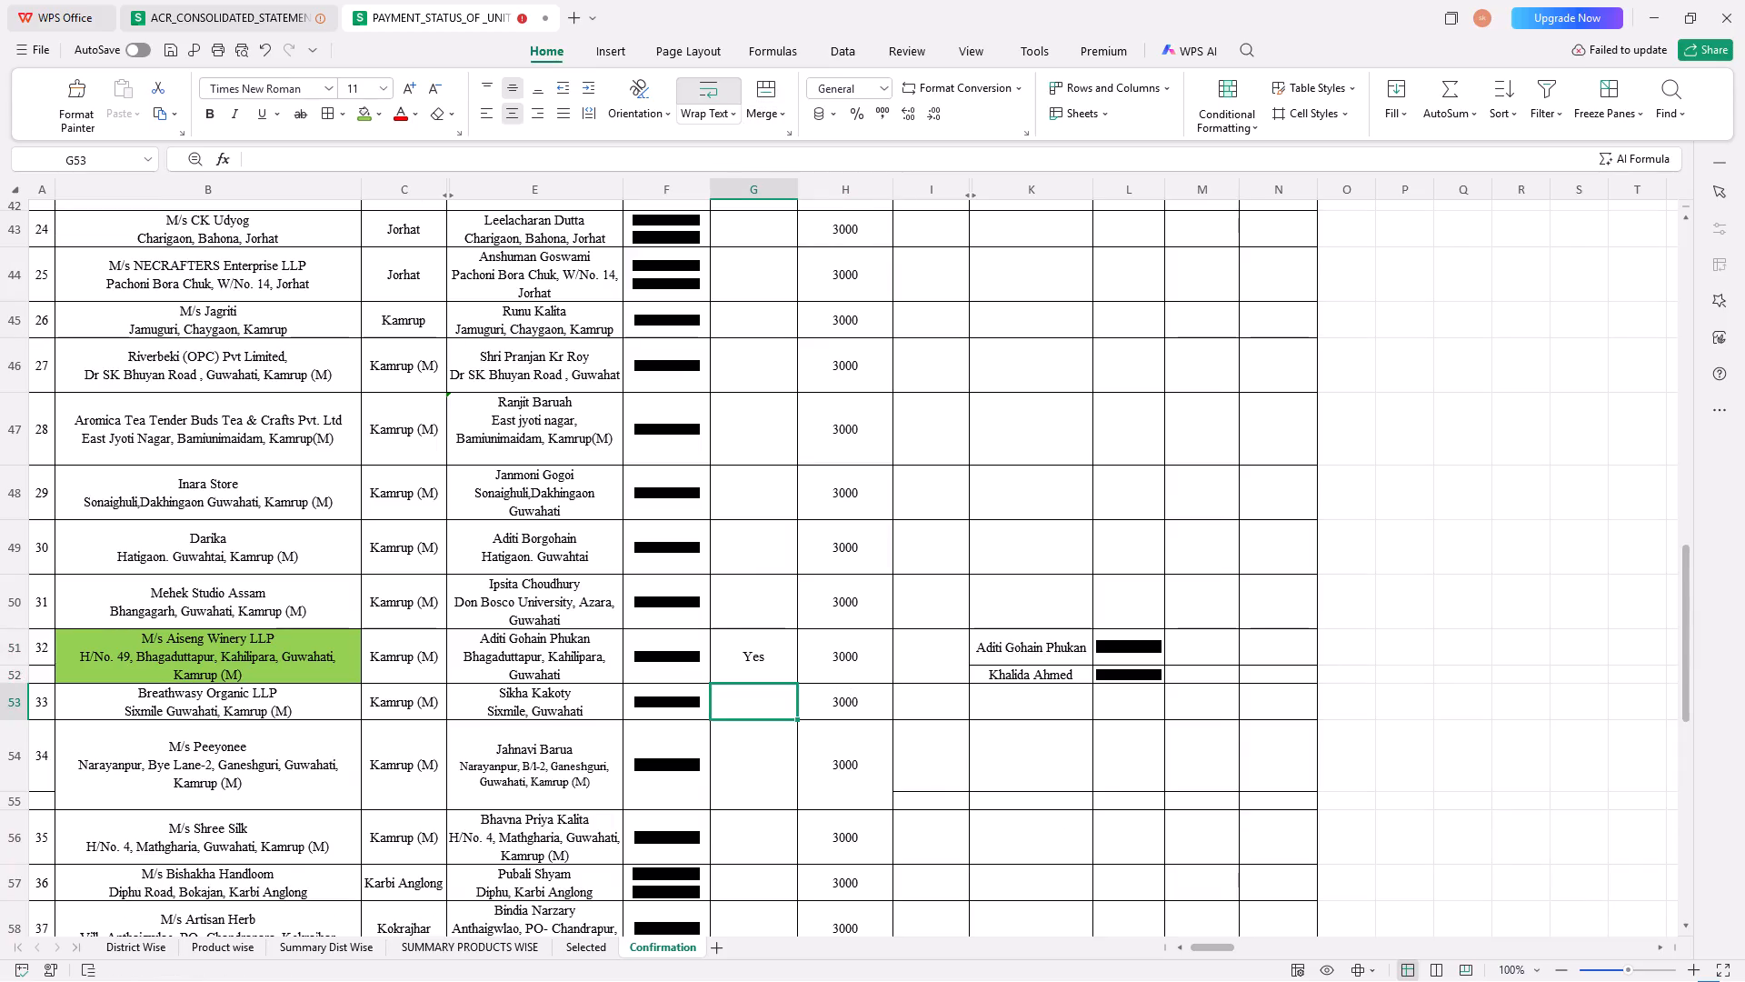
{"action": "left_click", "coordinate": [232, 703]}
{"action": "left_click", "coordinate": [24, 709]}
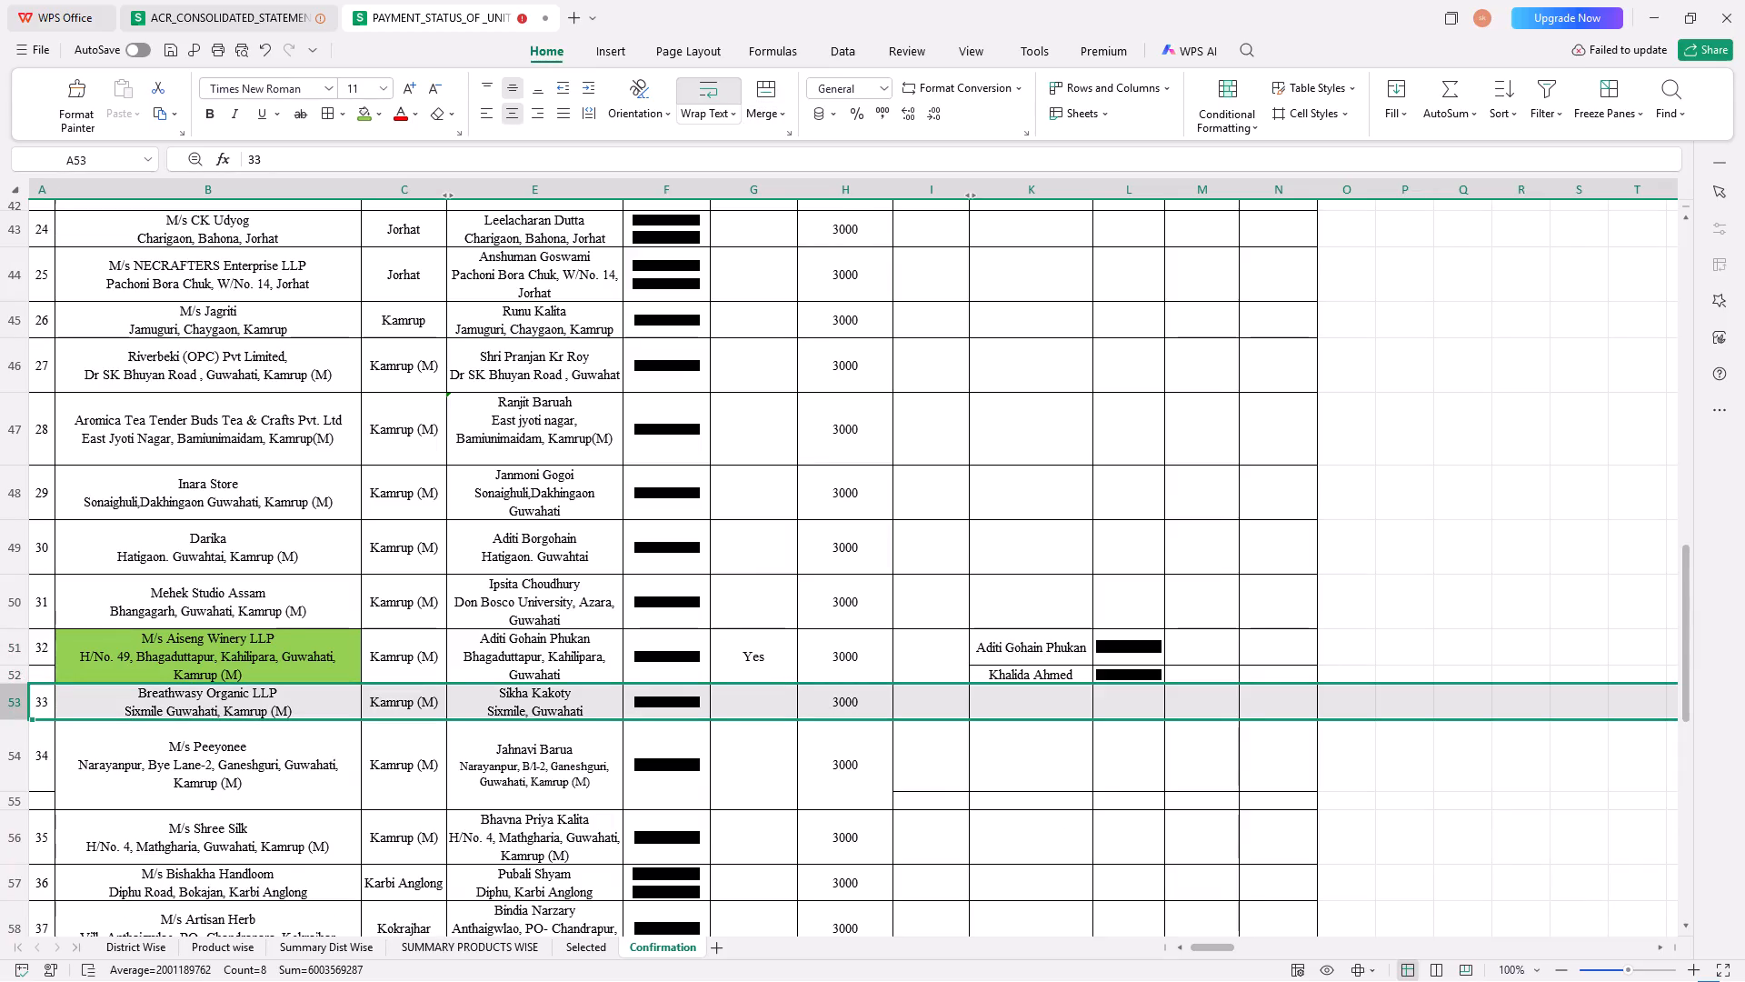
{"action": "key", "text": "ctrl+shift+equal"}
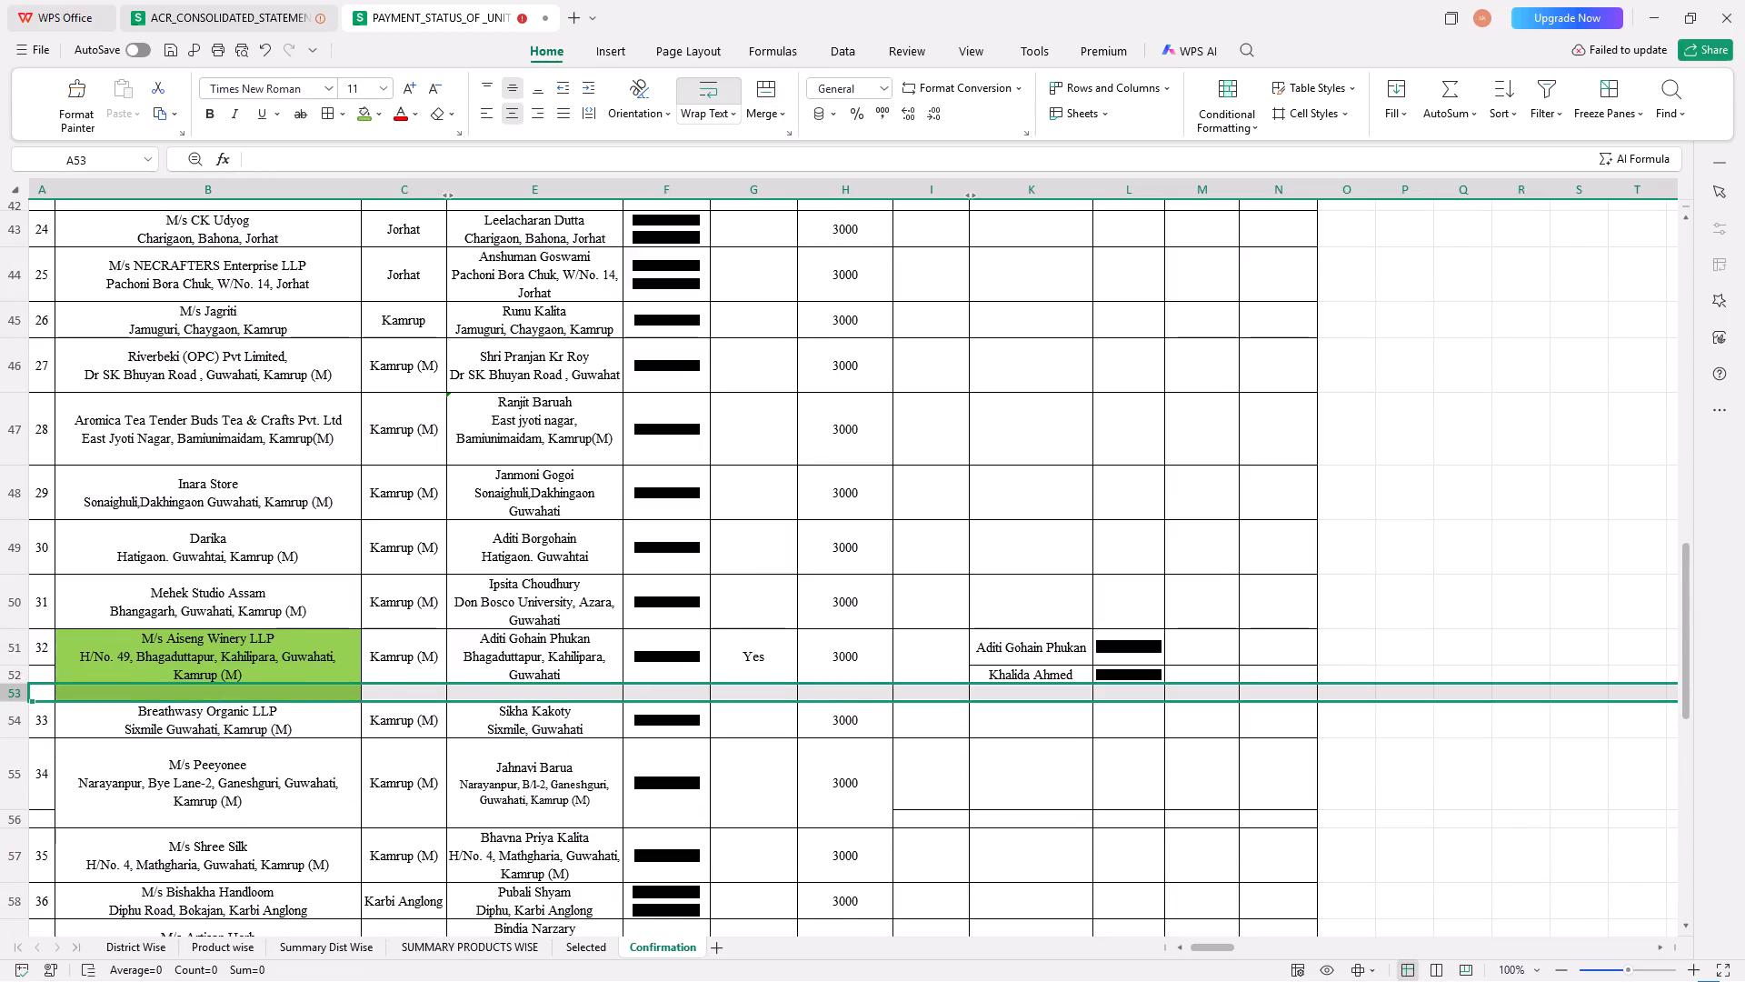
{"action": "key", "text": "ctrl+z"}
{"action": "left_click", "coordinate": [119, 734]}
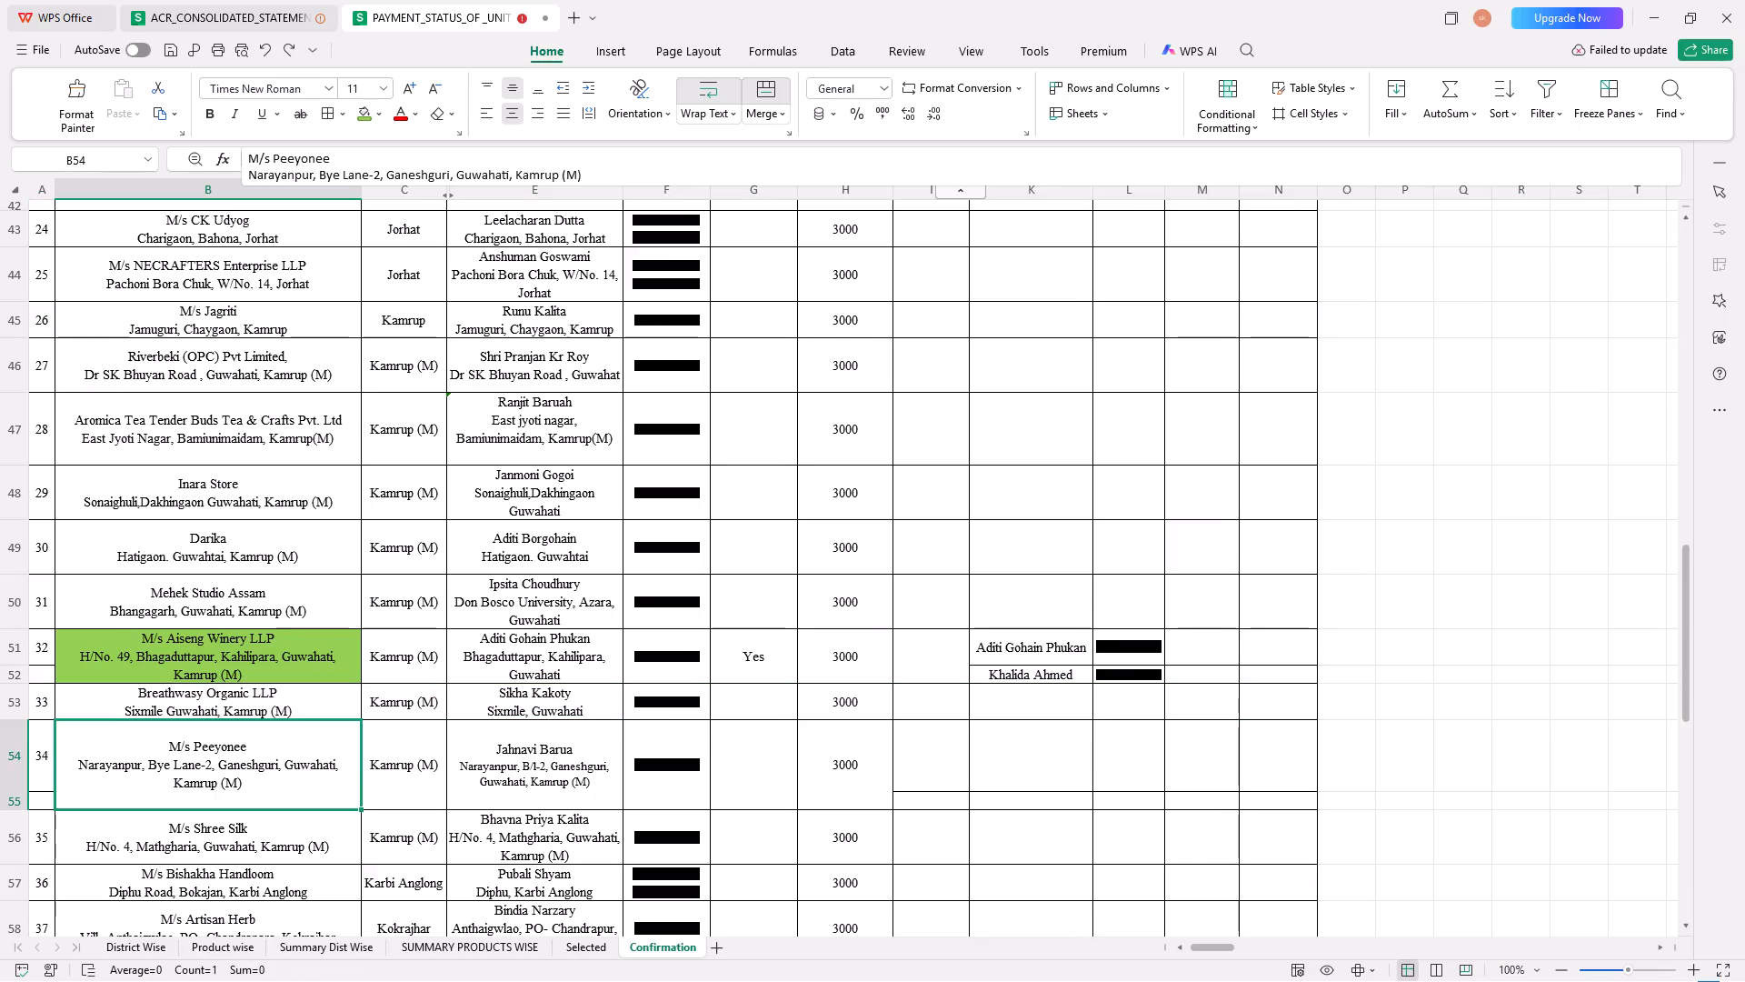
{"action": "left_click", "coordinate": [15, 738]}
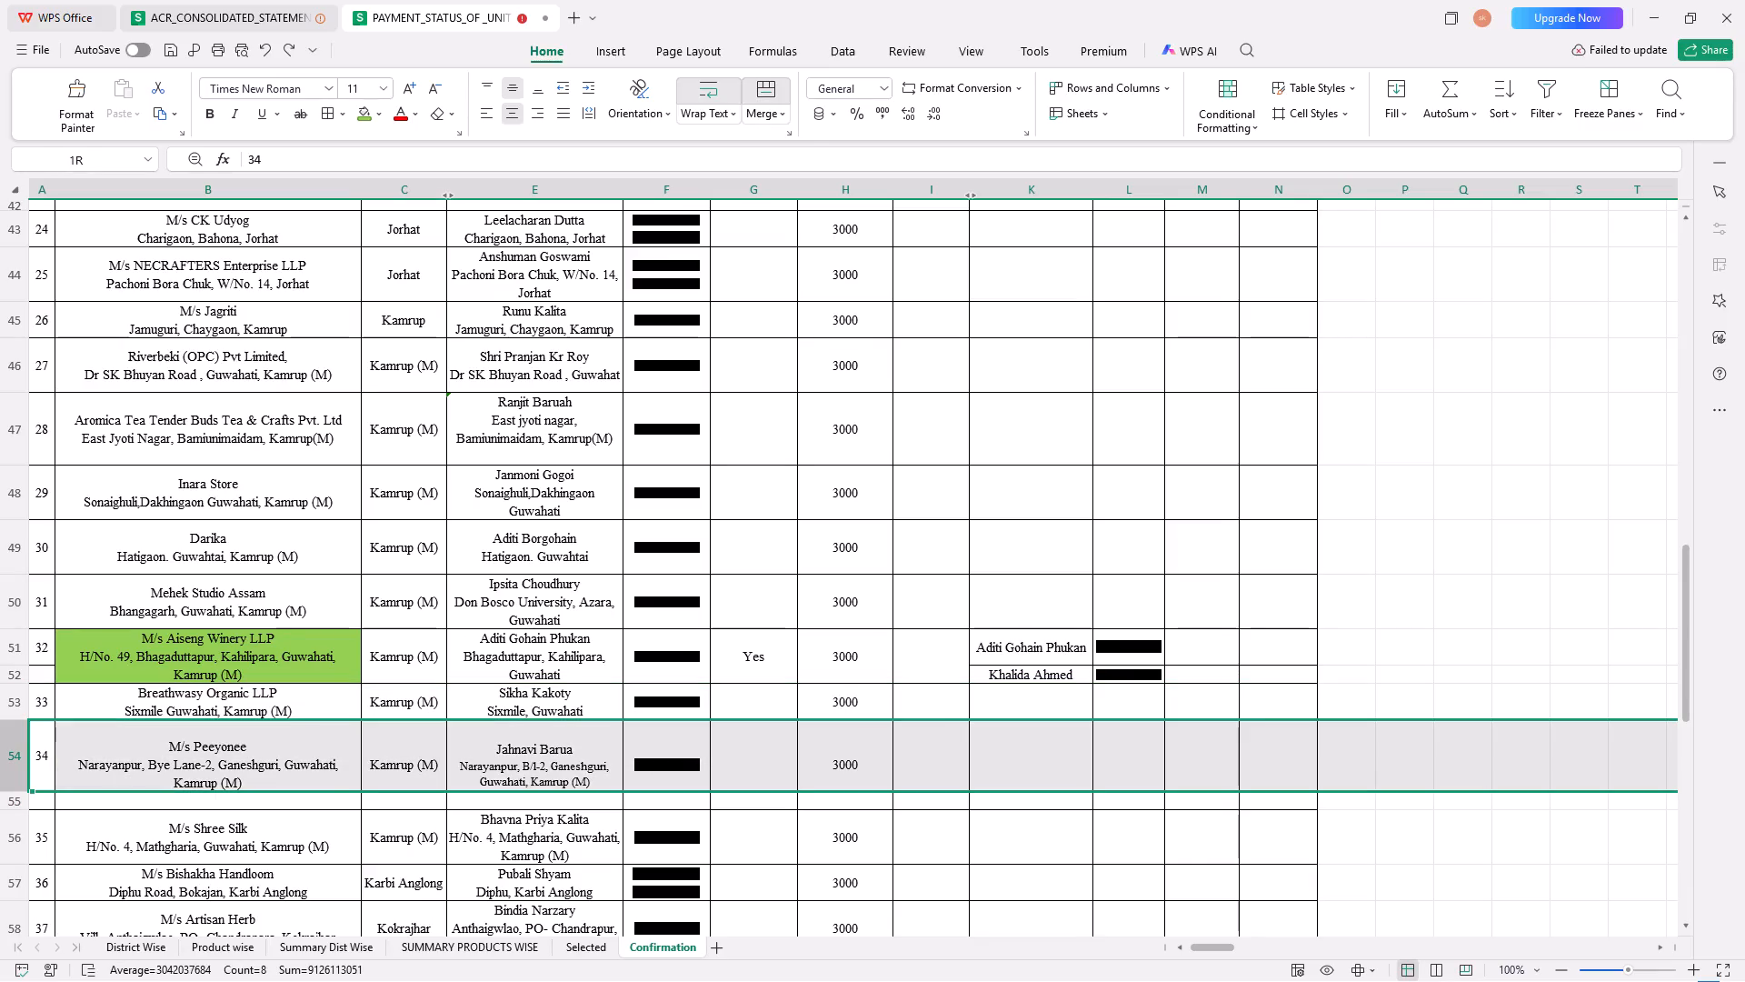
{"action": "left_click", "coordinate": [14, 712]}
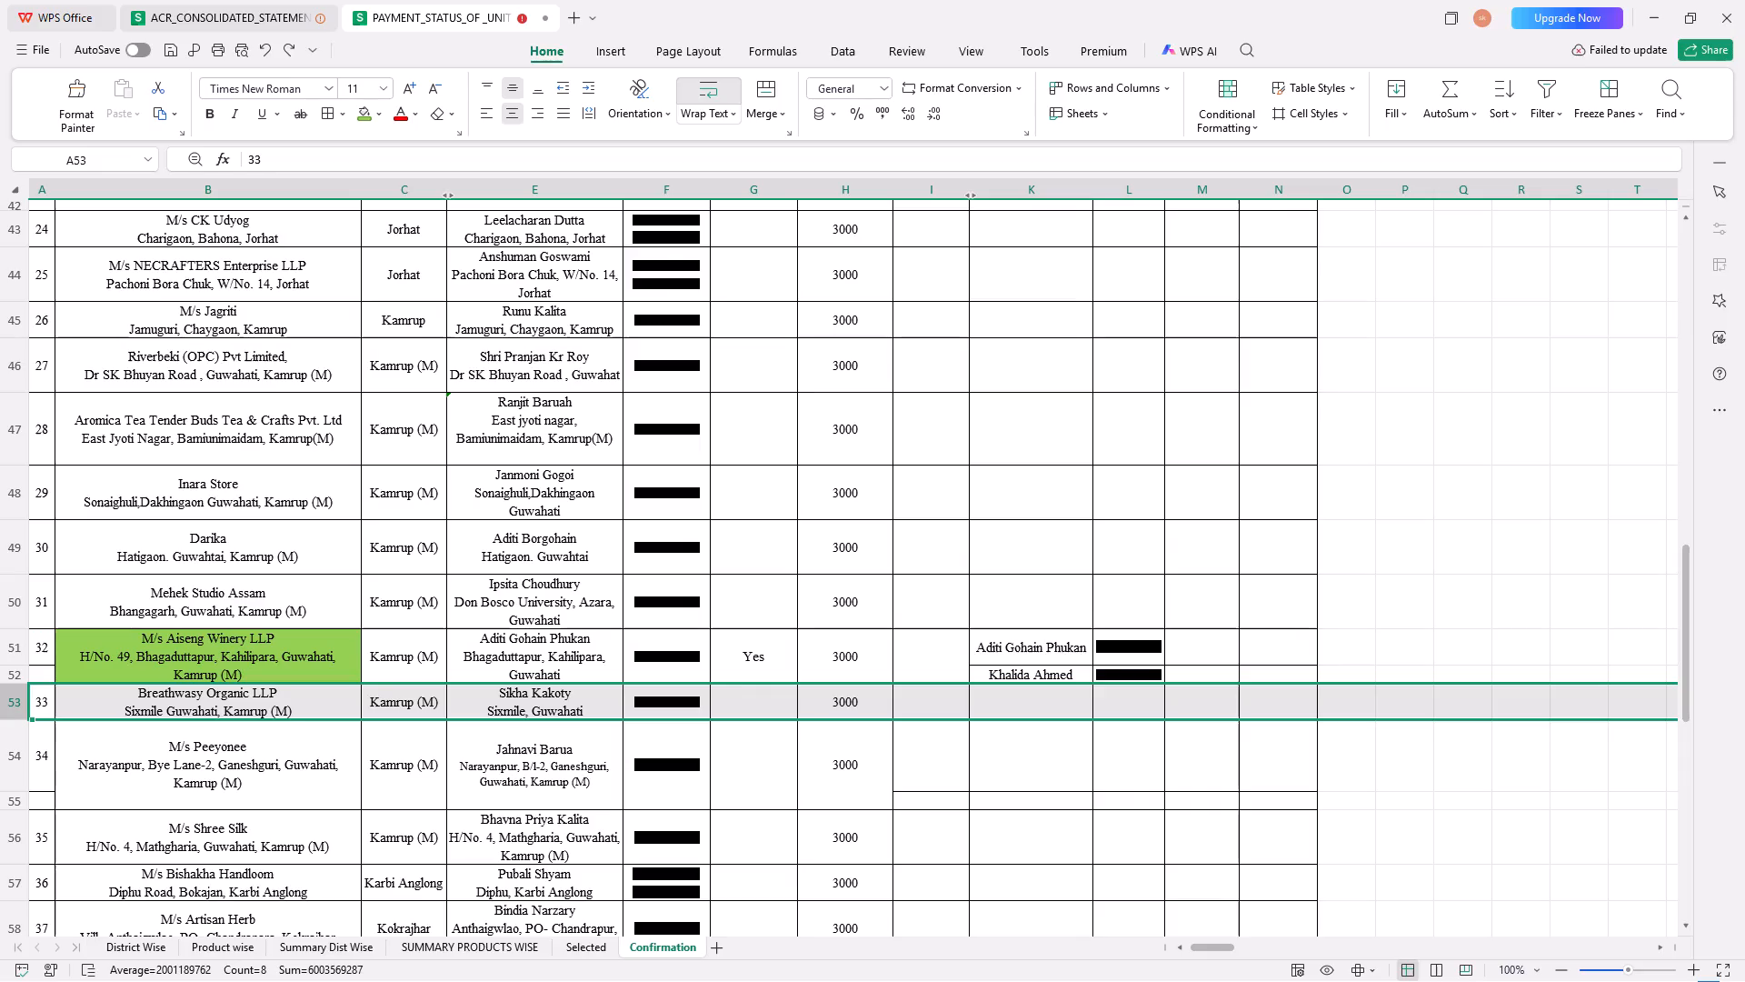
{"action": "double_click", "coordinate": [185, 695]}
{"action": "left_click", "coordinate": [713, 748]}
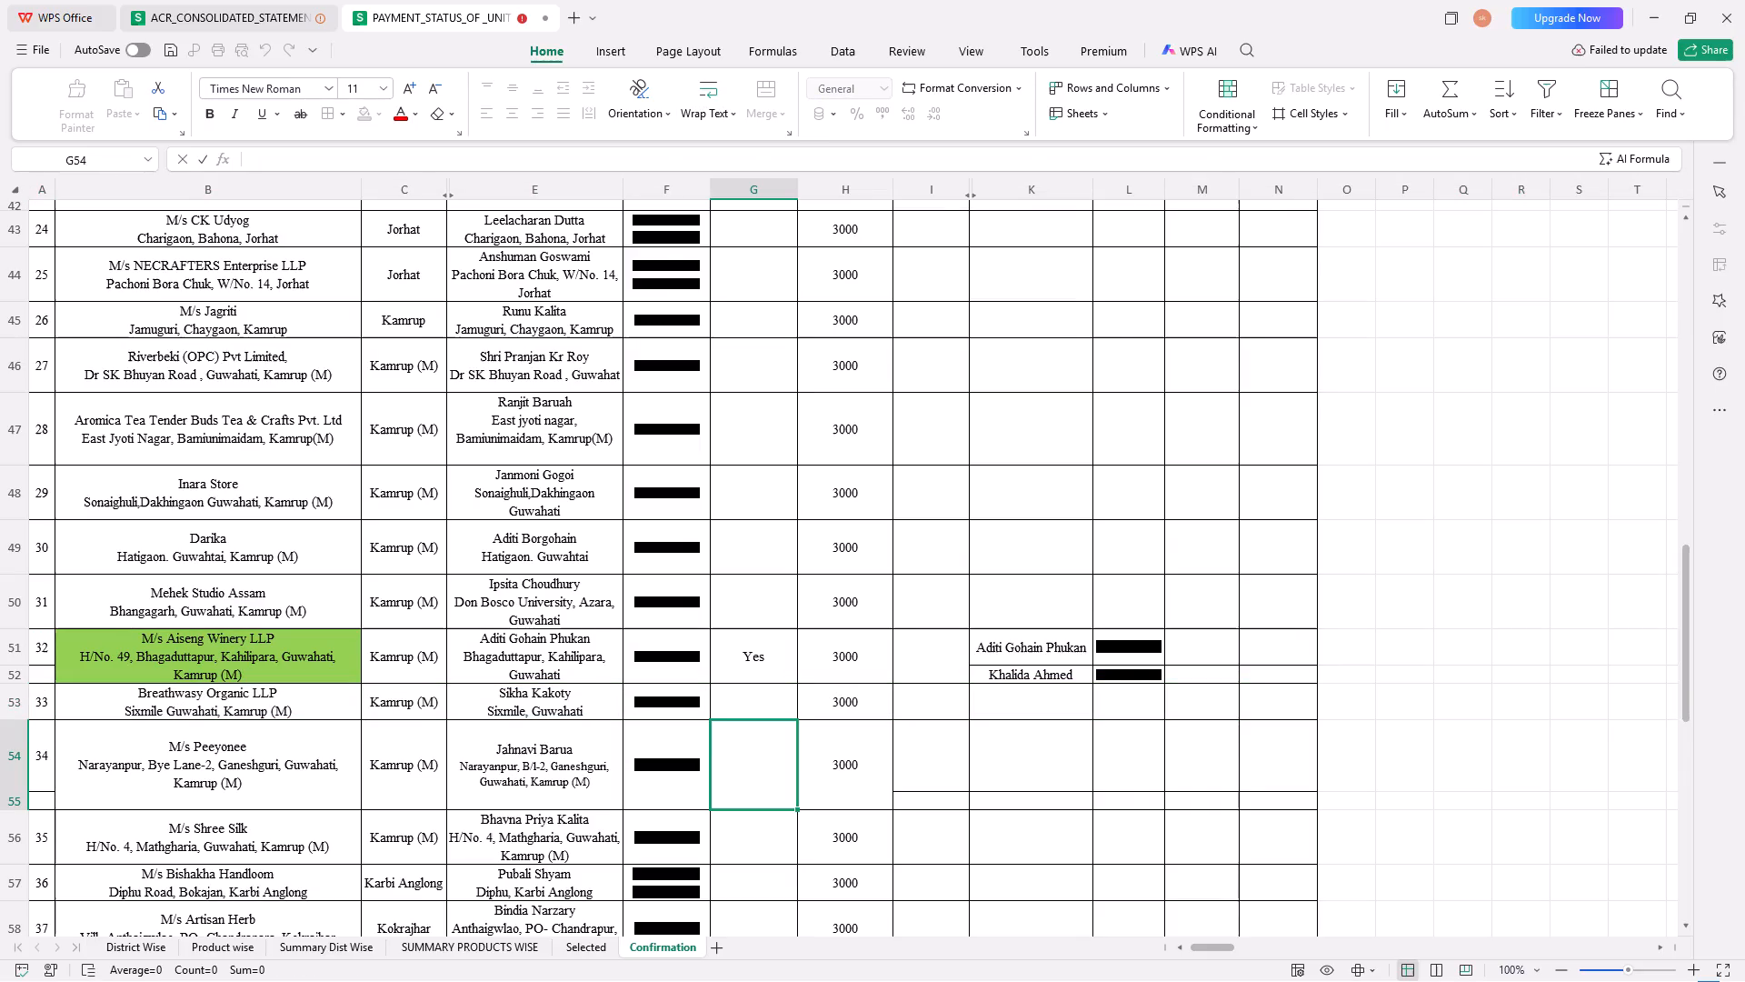
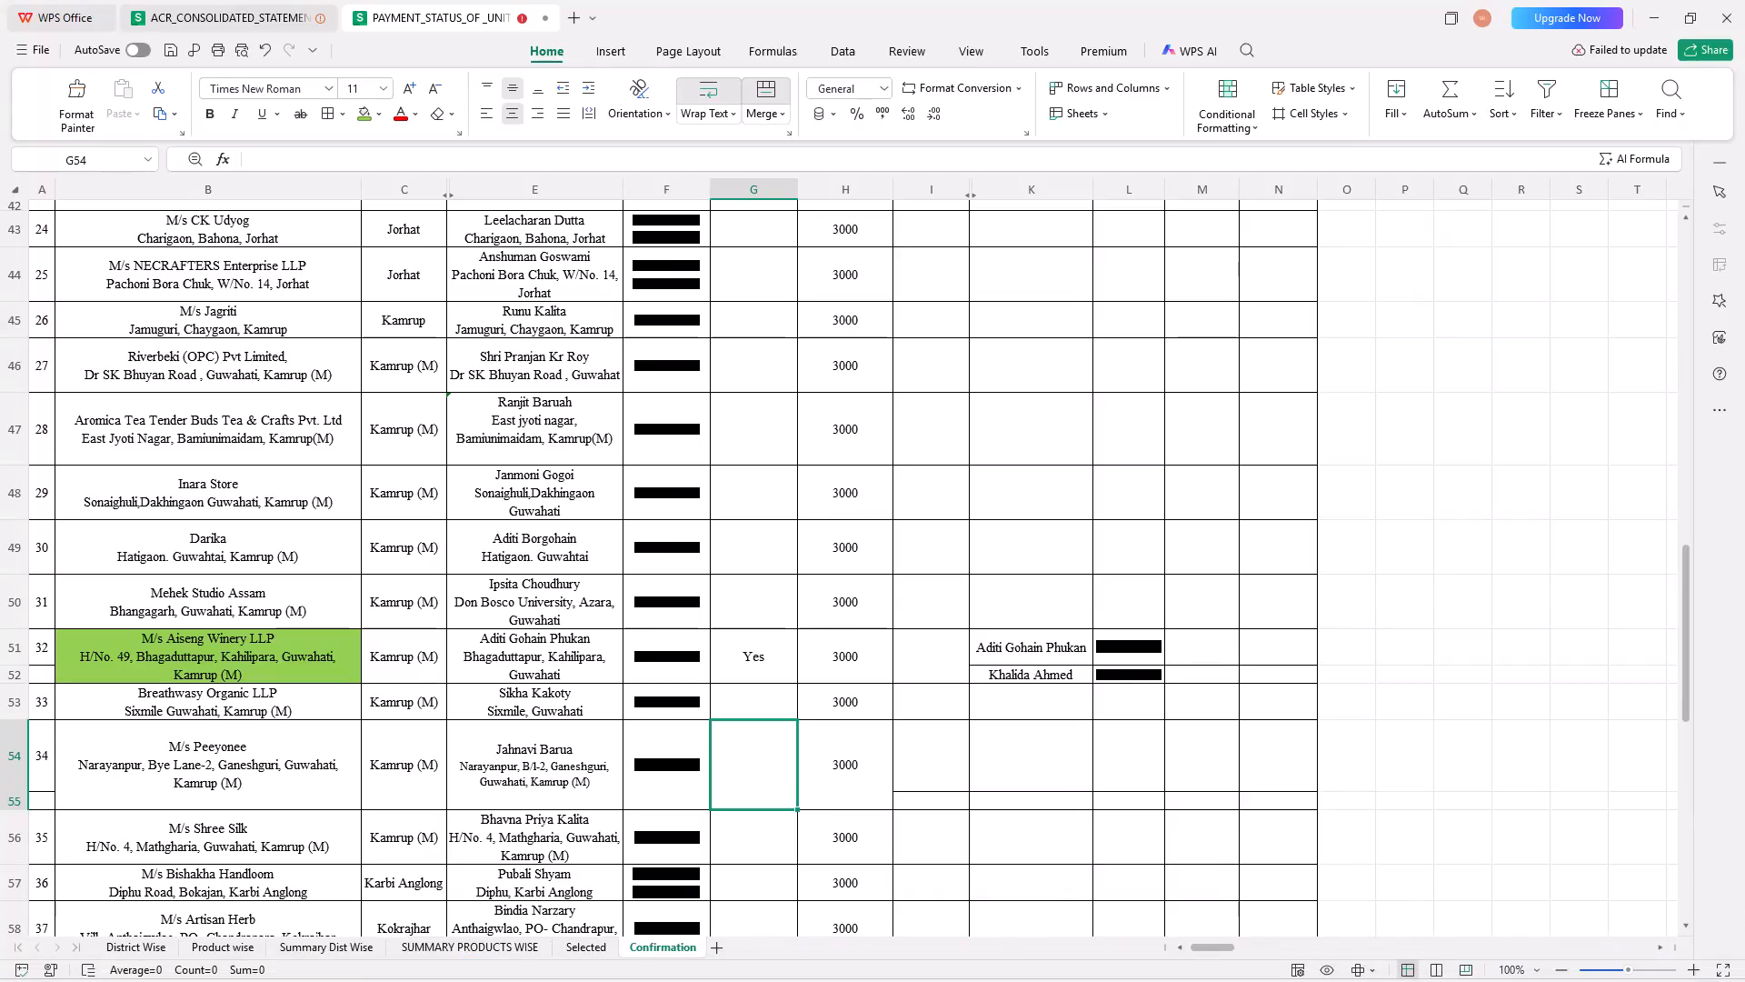
Enter photo submission status for M/s Aiseng Winery LLP's representatives: Yes in M51 and No in M52.
{"action": "left_click", "coordinate": [1198, 654]}
{"action": "type", "text": "Yes"}
{"action": "left_click", "coordinate": [1202, 671]}
{"action": "type", "text": "No"}
{"action": "key", "text": "Tab"}
{"action": "left_click", "coordinate": [1089, 712]}
Review the unit entries across the Confirmation sheet, checking which units from Breathwasy Organic LLP onward still lack details.
{"action": "scroll", "coordinate": [962, 724], "scroll_direction": "up", "scroll_amount": 12}
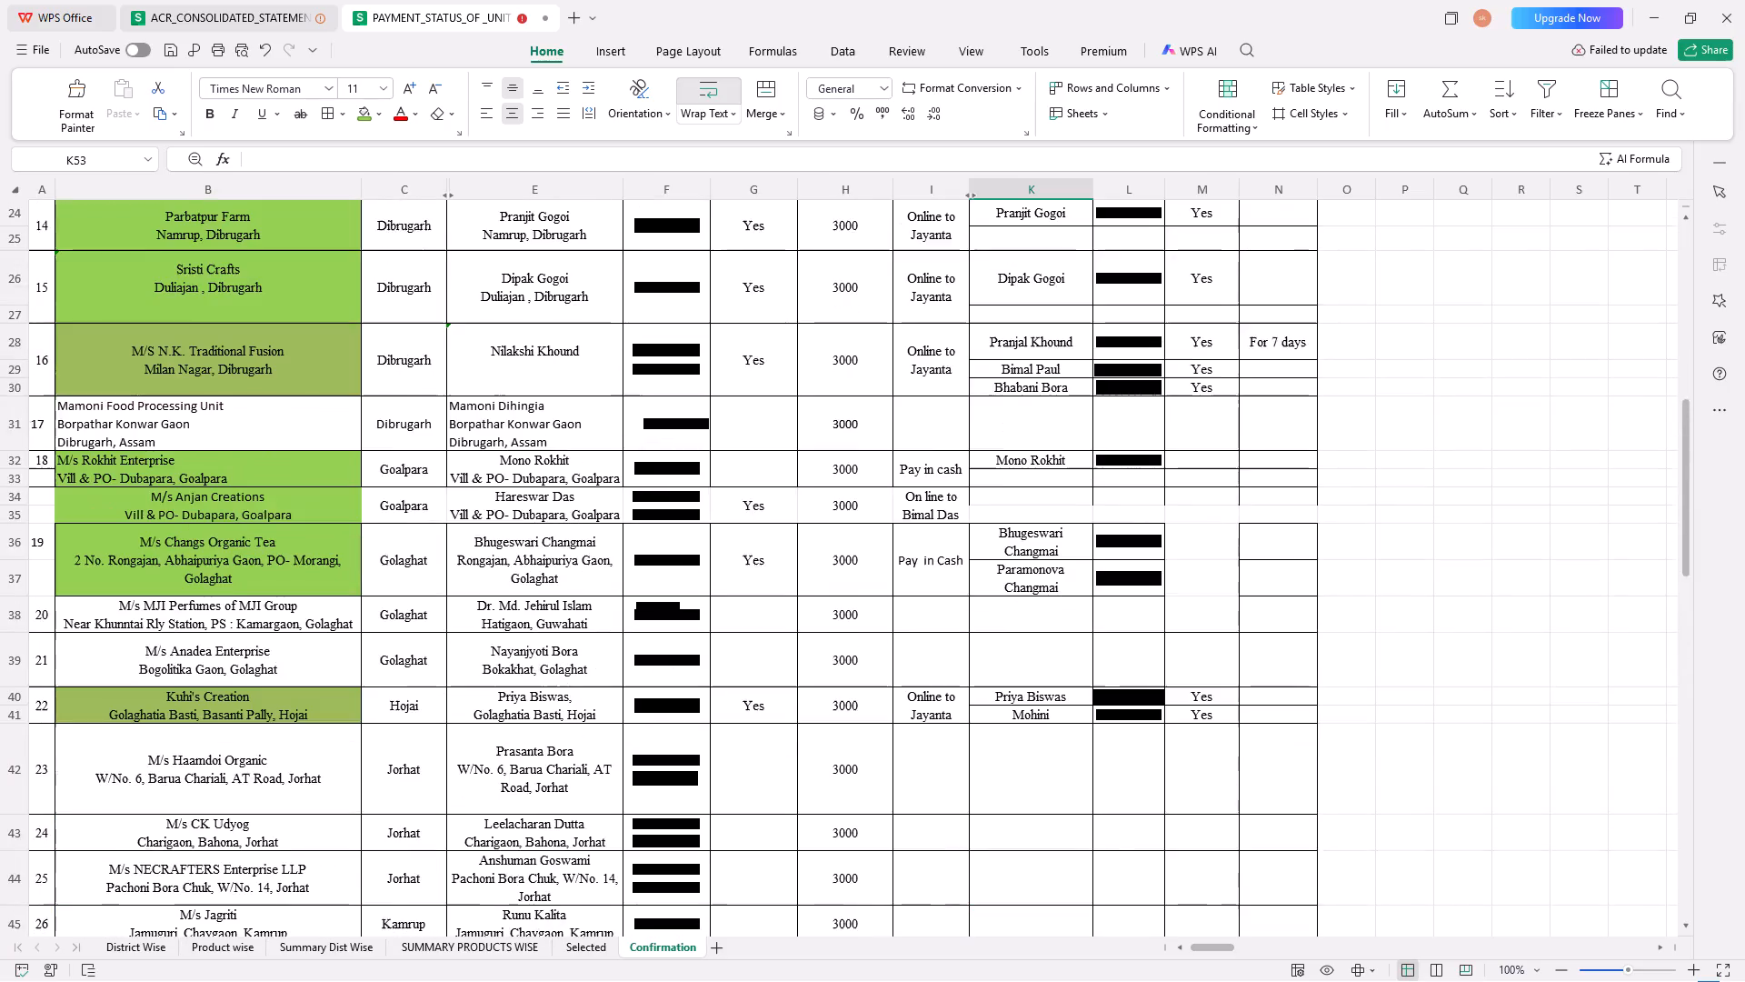
{"action": "scroll", "coordinate": [945, 716], "scroll_direction": "down", "scroll_amount": 15}
{"action": "left_click", "coordinate": [847, 598]}
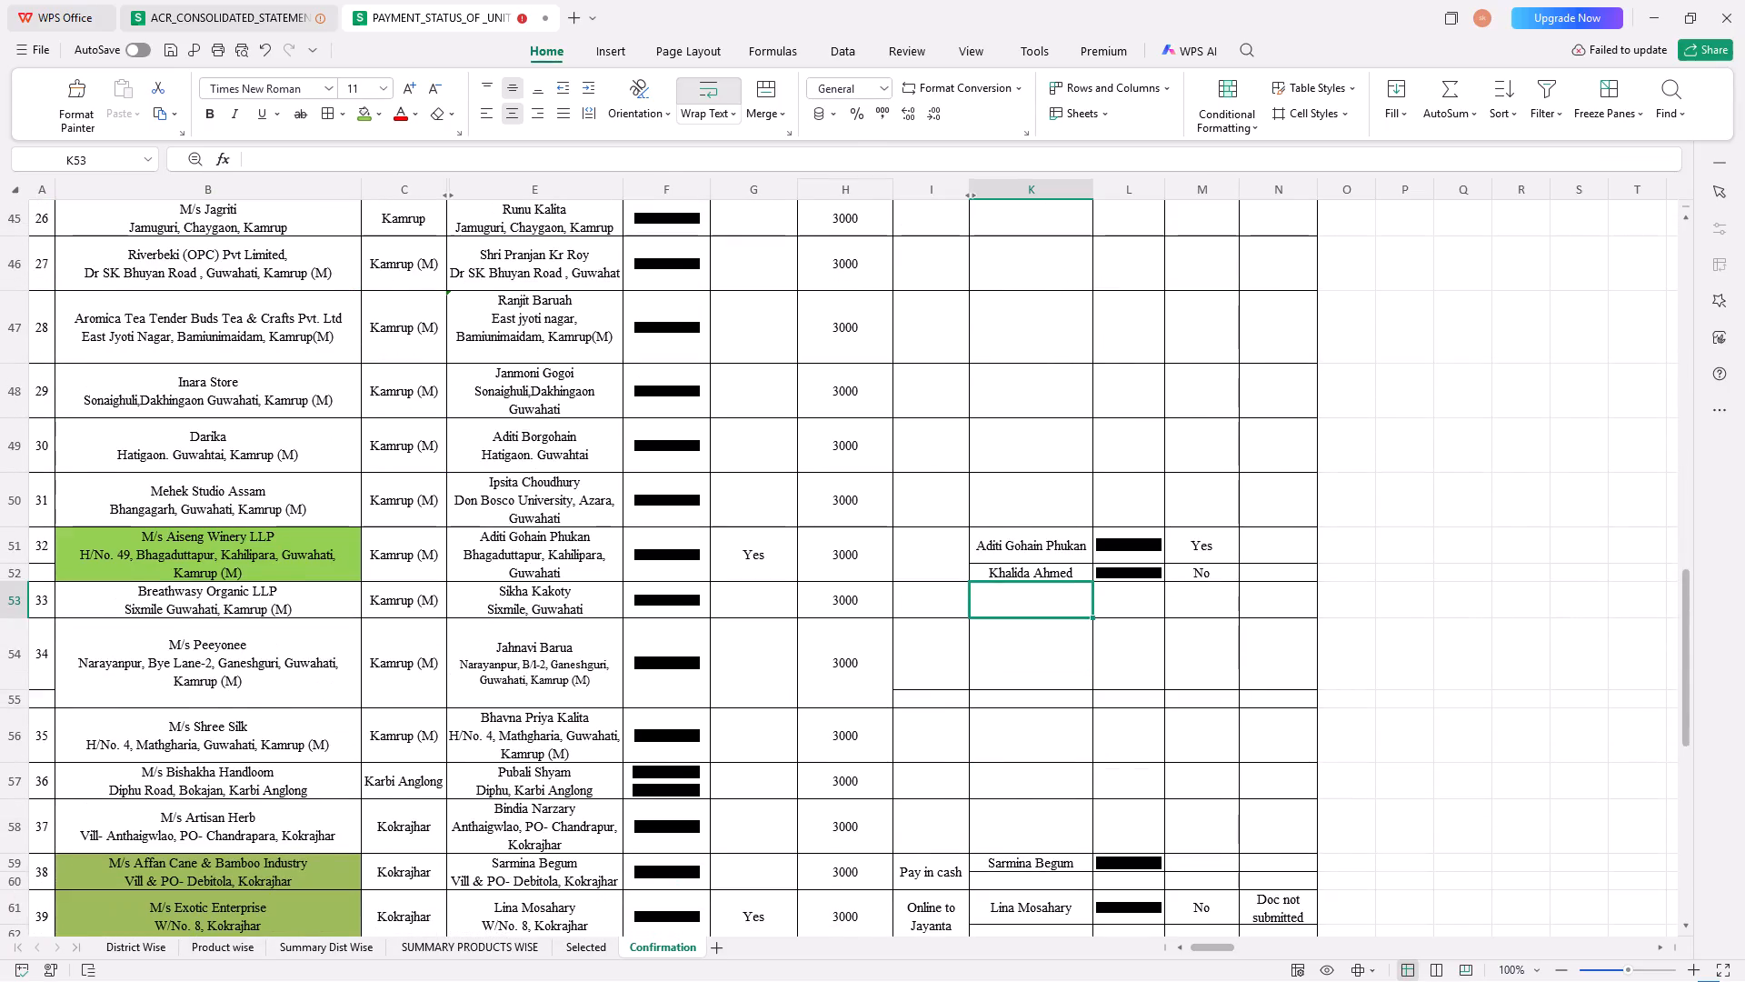
{"action": "left_click", "coordinate": [290, 604]}
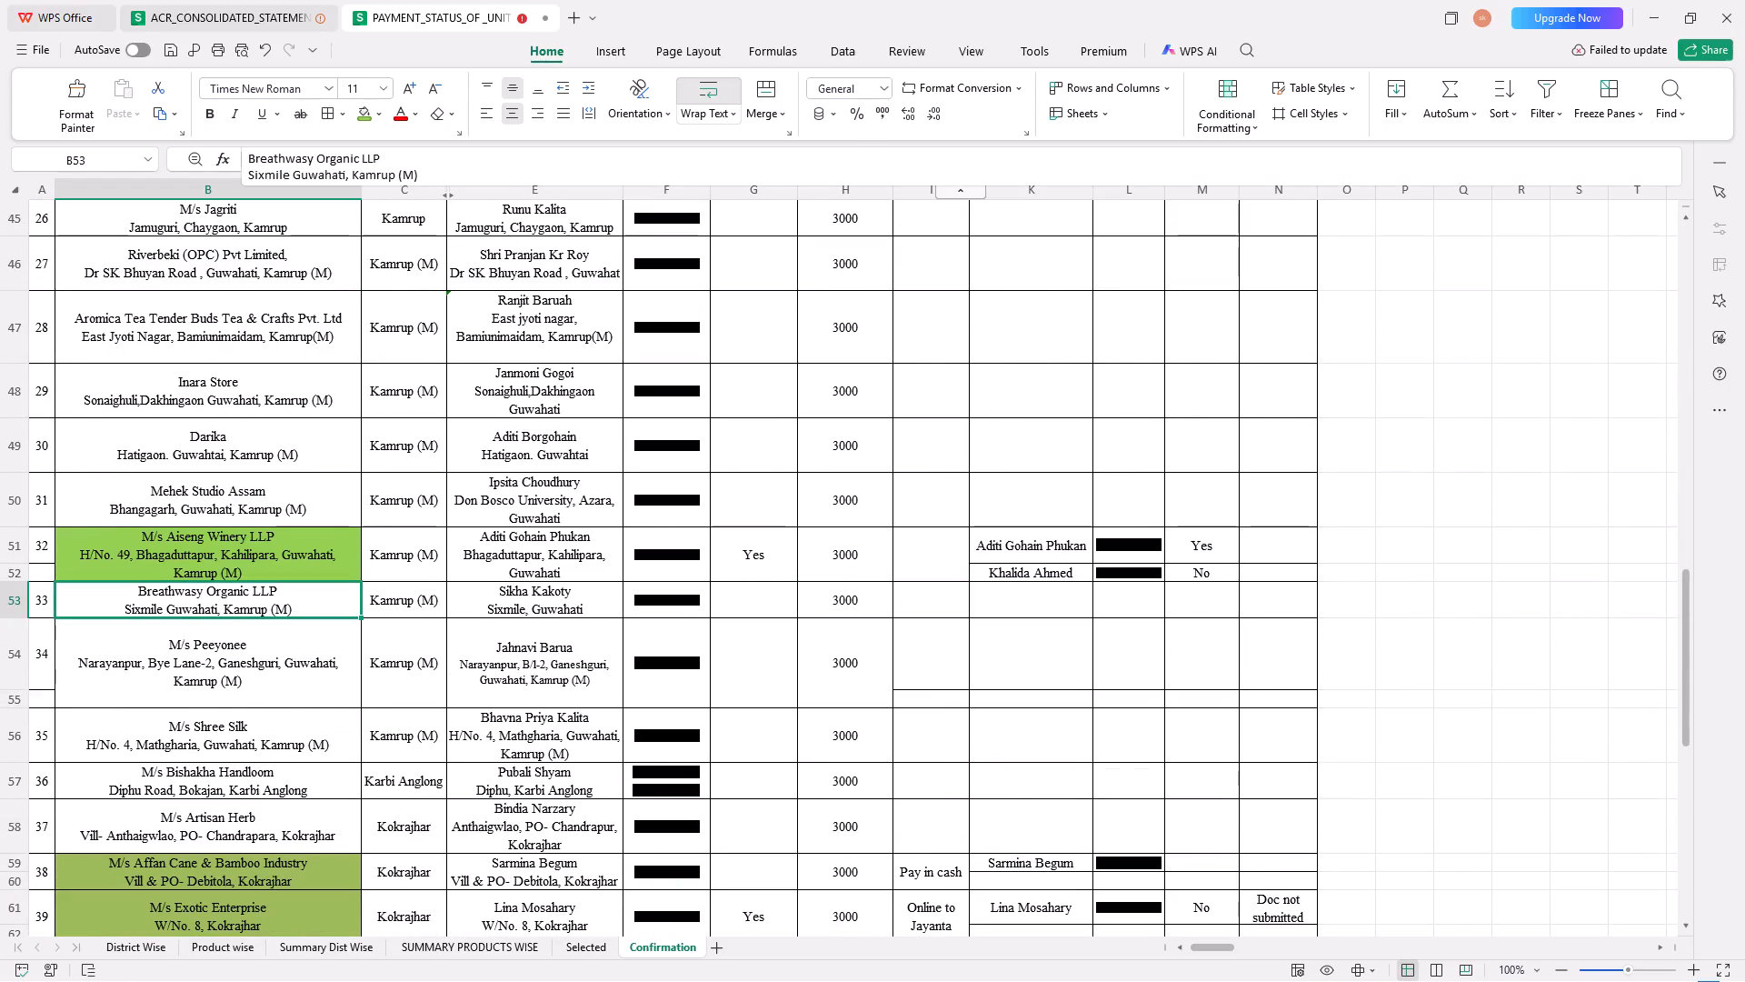
{"action": "left_click", "coordinate": [218, 606]}
{"action": "left_click", "coordinate": [308, 597]}
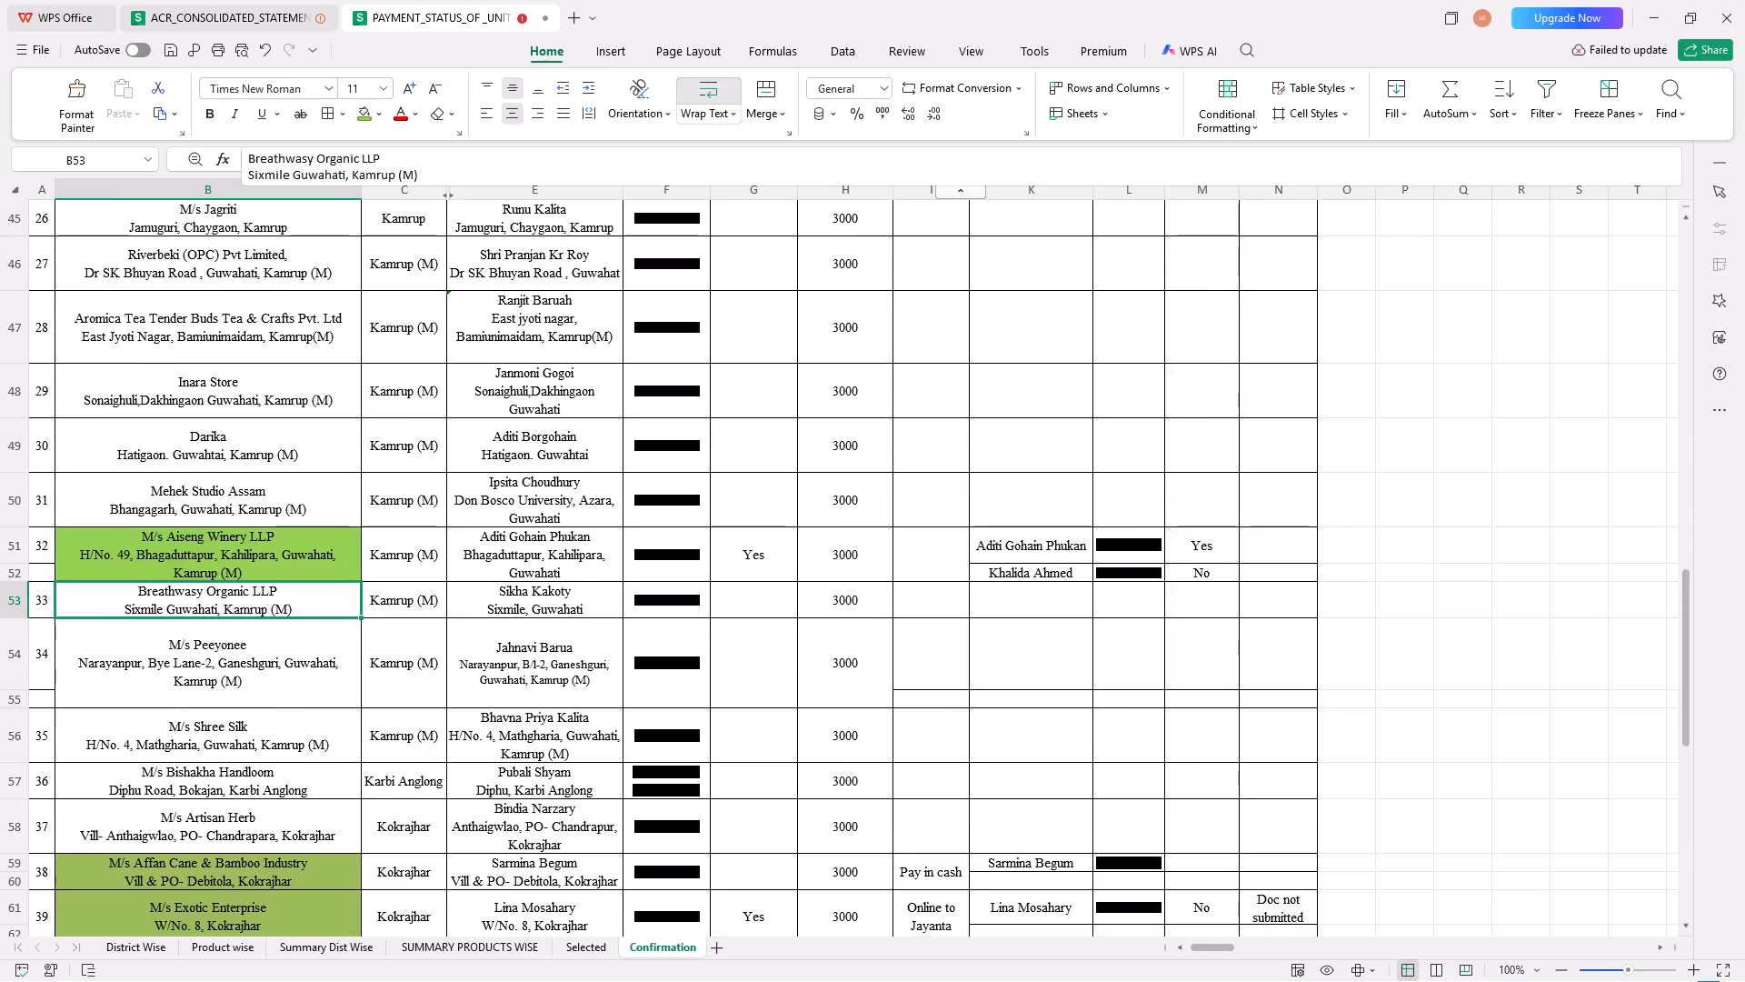
{"action": "scroll", "coordinate": [358, 698], "scroll_direction": "down", "scroll_amount": 3}
{"action": "left_click", "coordinate": [224, 530]}
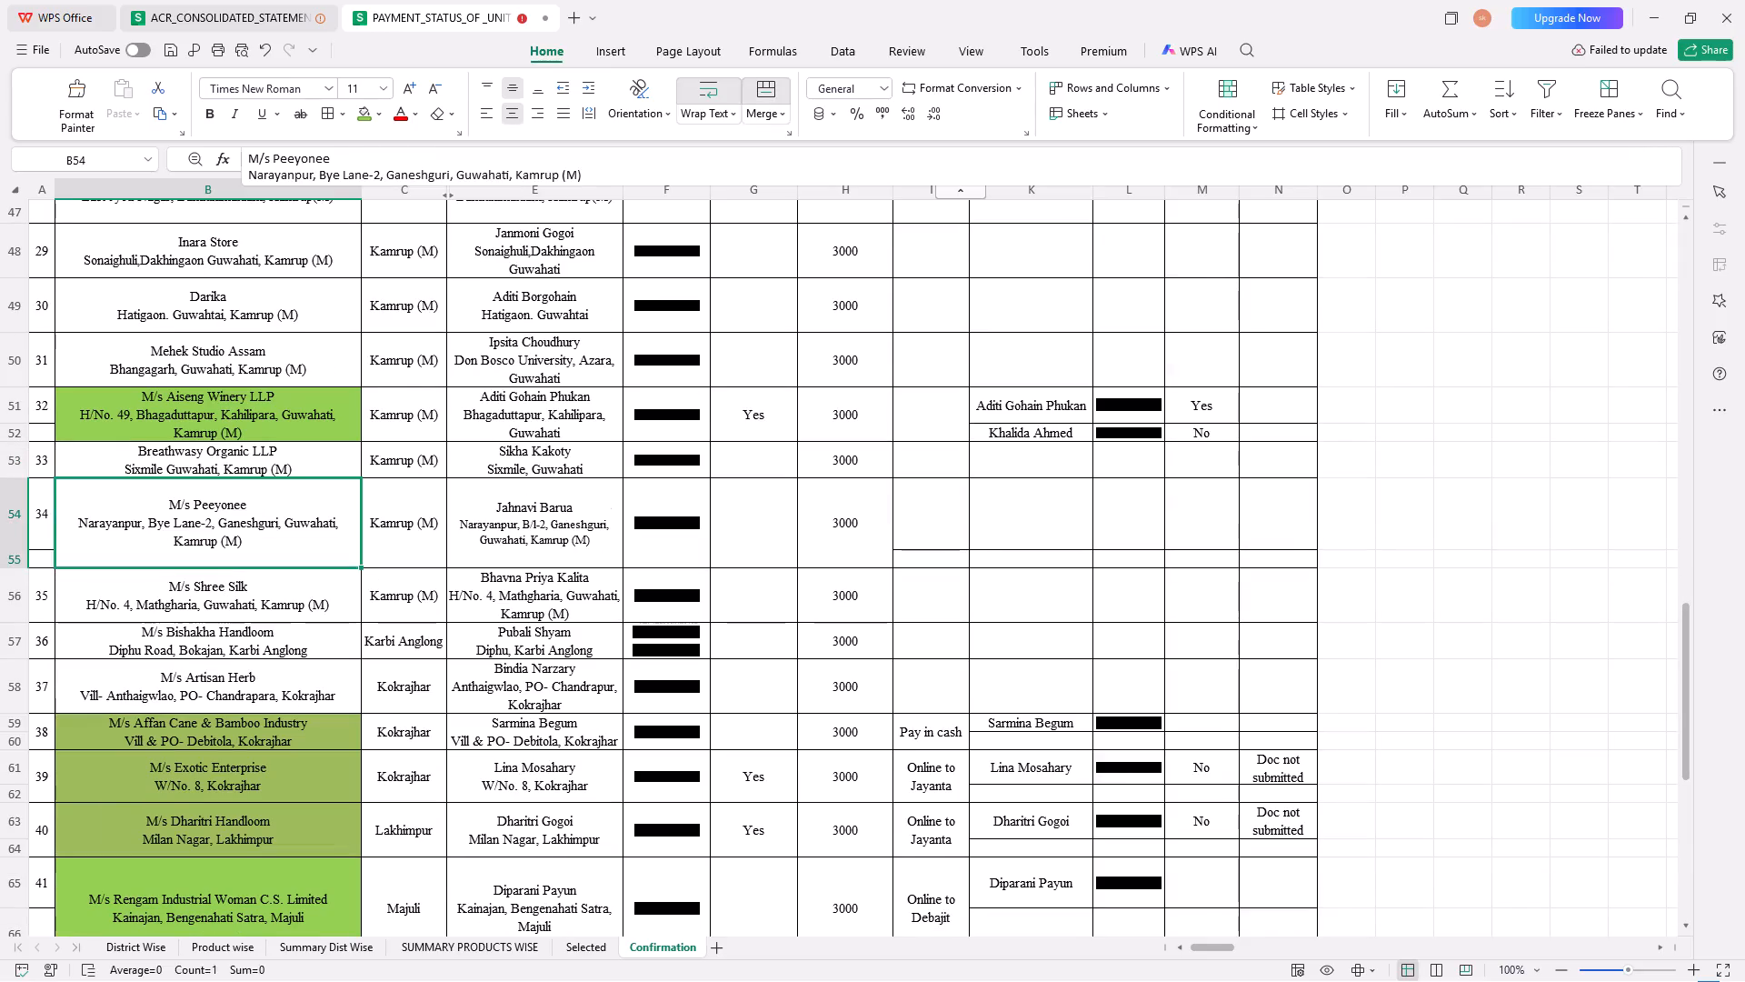
{"action": "left_click", "coordinate": [214, 588]}
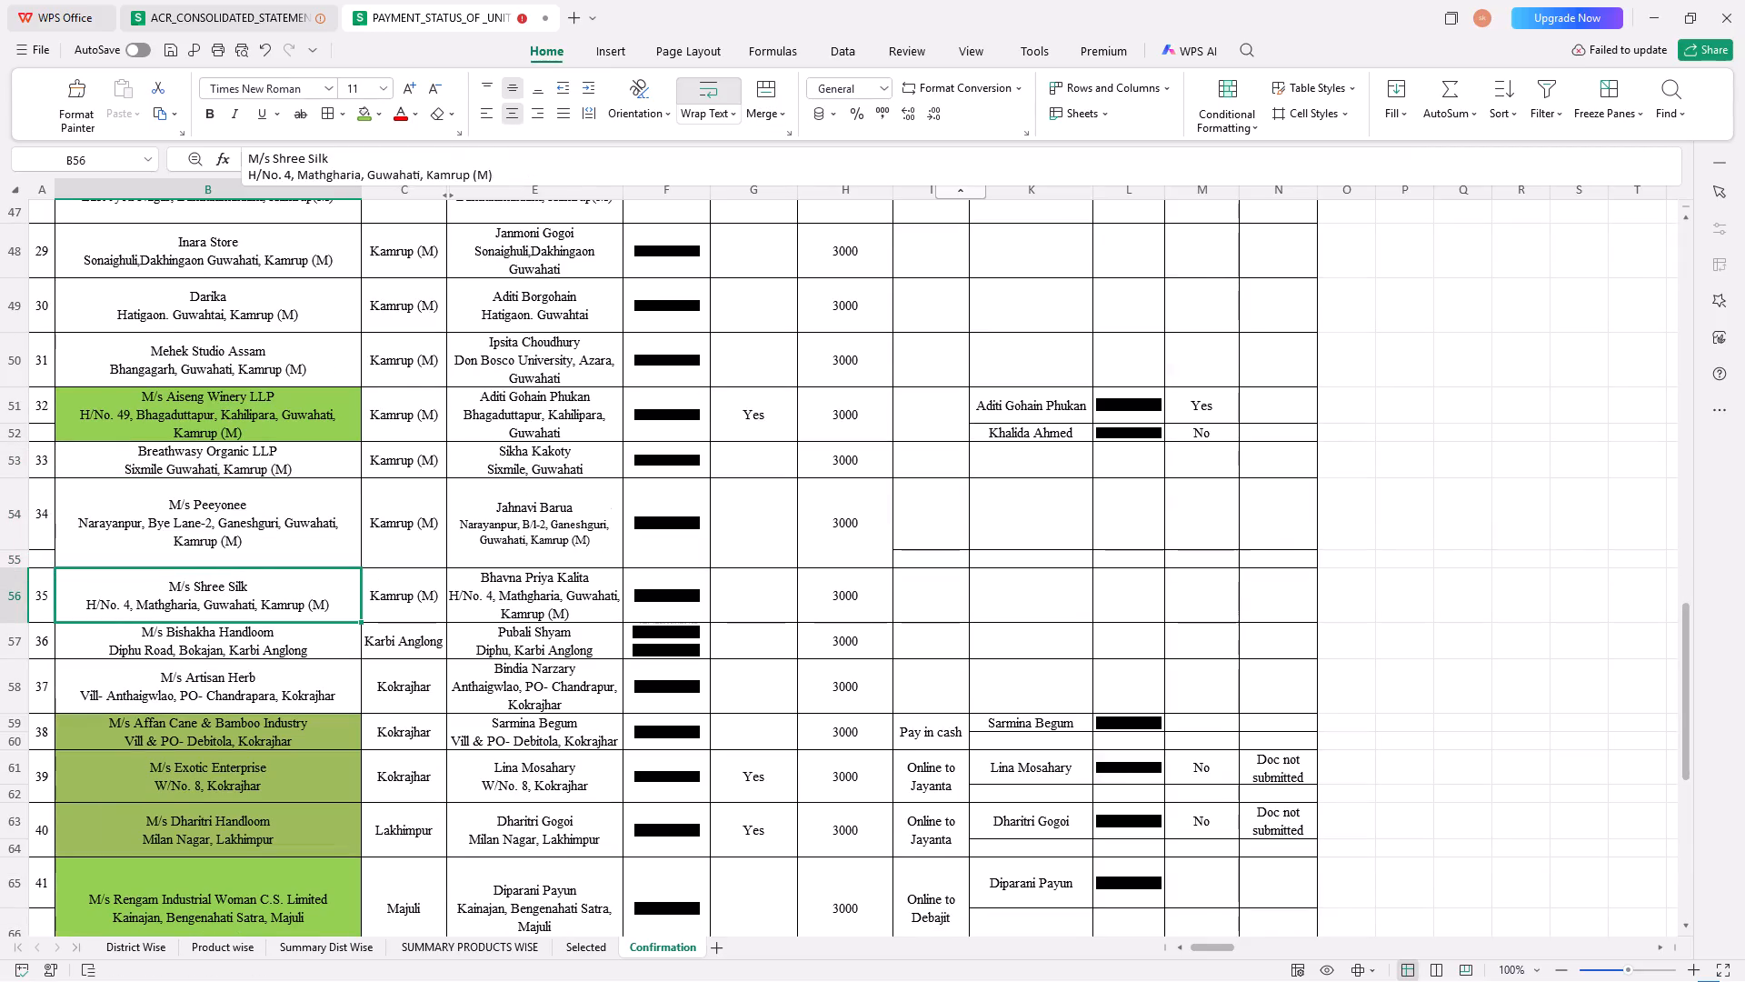
{"action": "left_click", "coordinate": [228, 700]}
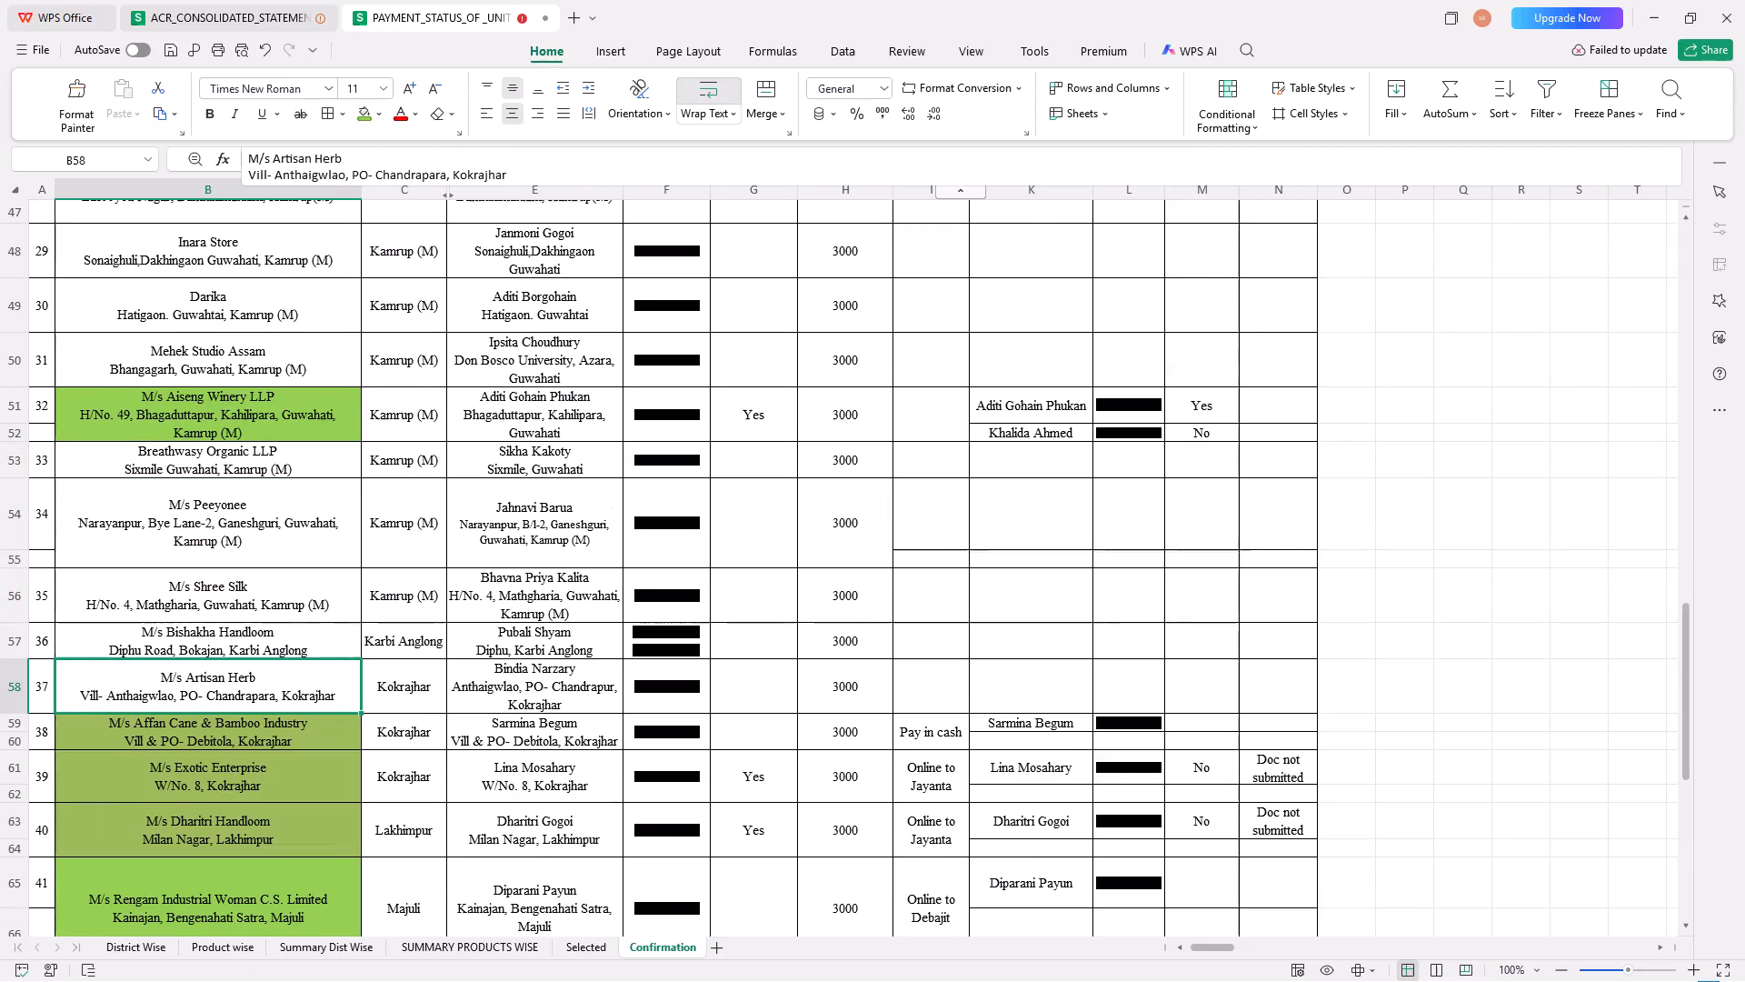
{"action": "scroll", "coordinate": [247, 809], "scroll_direction": "down", "scroll_amount": 6}
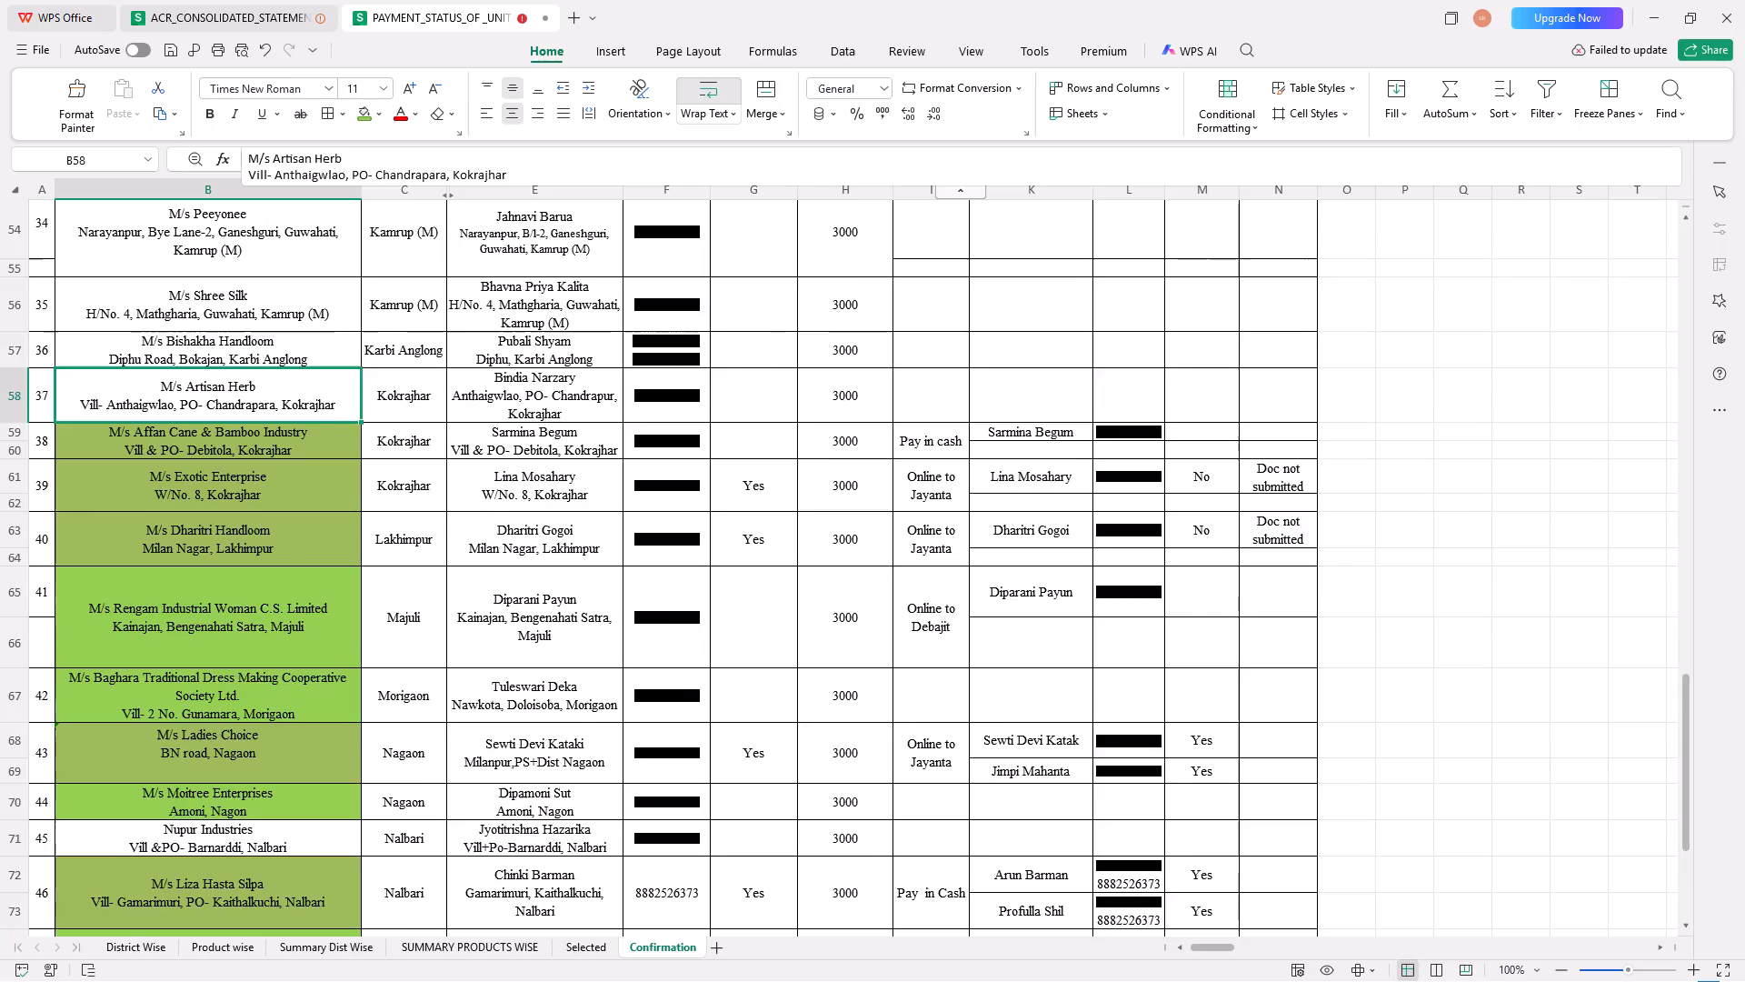
{"action": "scroll", "coordinate": [246, 812], "scroll_direction": "down", "scroll_amount": 11}
{"action": "scroll", "coordinate": [242, 812], "scroll_direction": "up", "scroll_amount": 9}
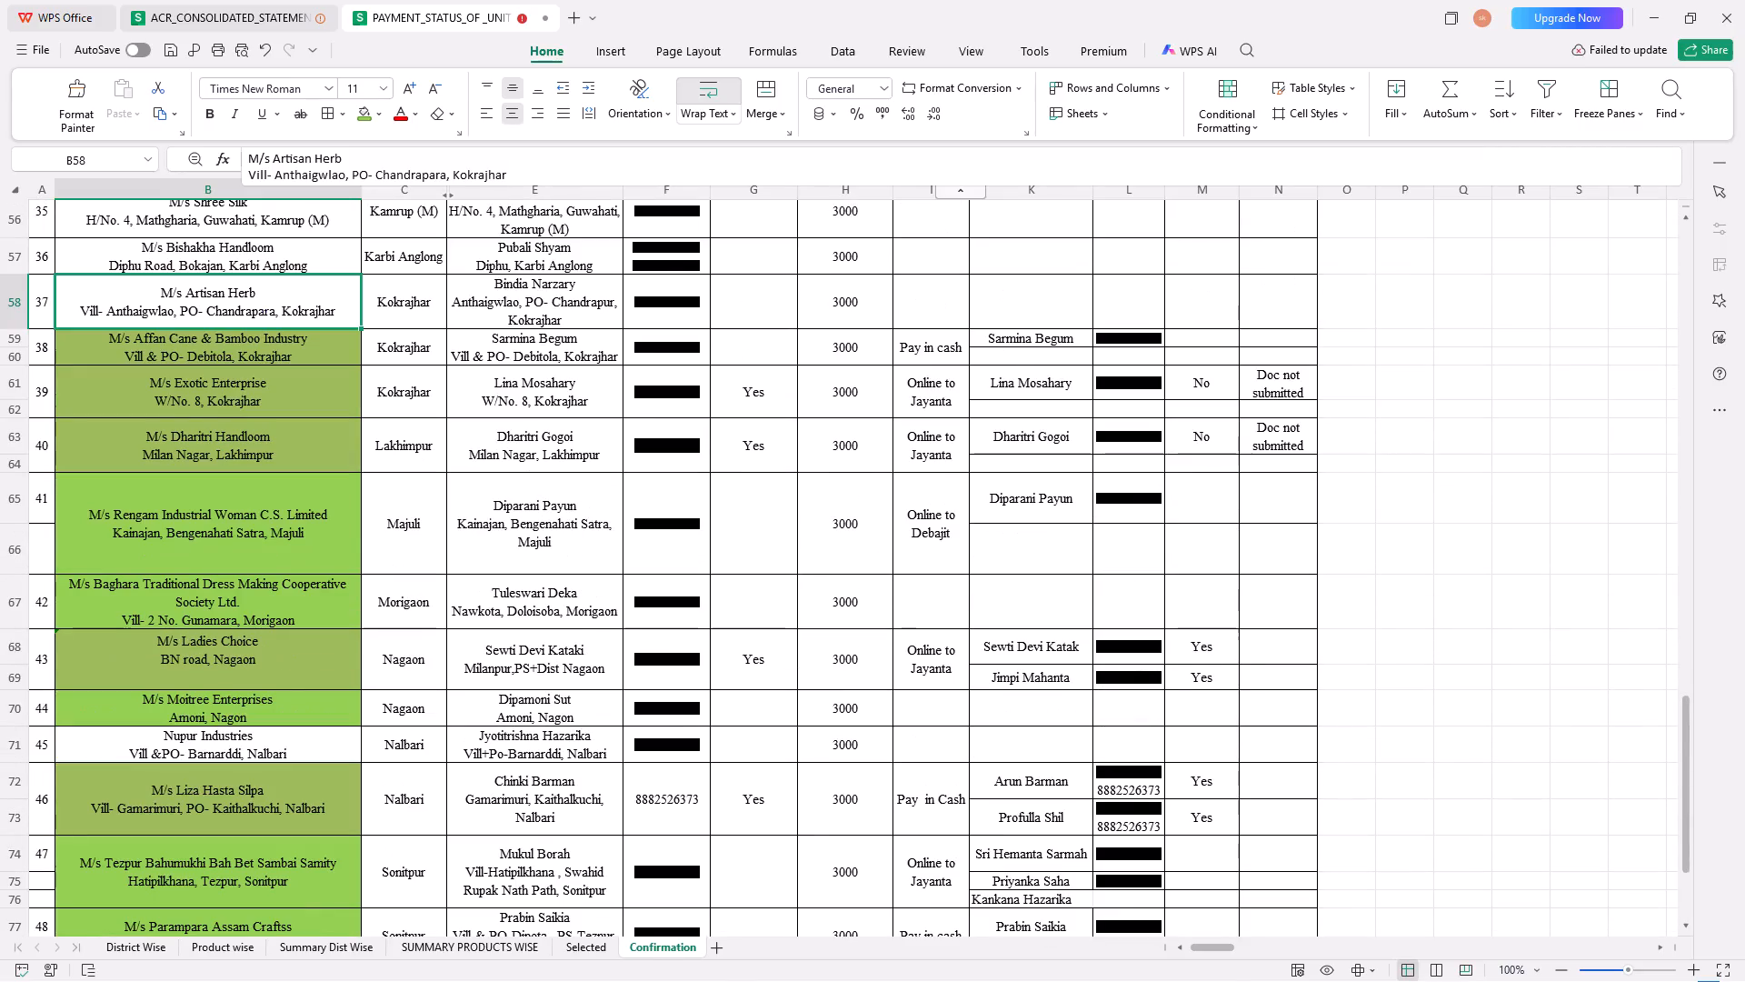
{"action": "left_click_drag", "start_coordinate": [1682, 725], "coordinate": [1596, 163]}
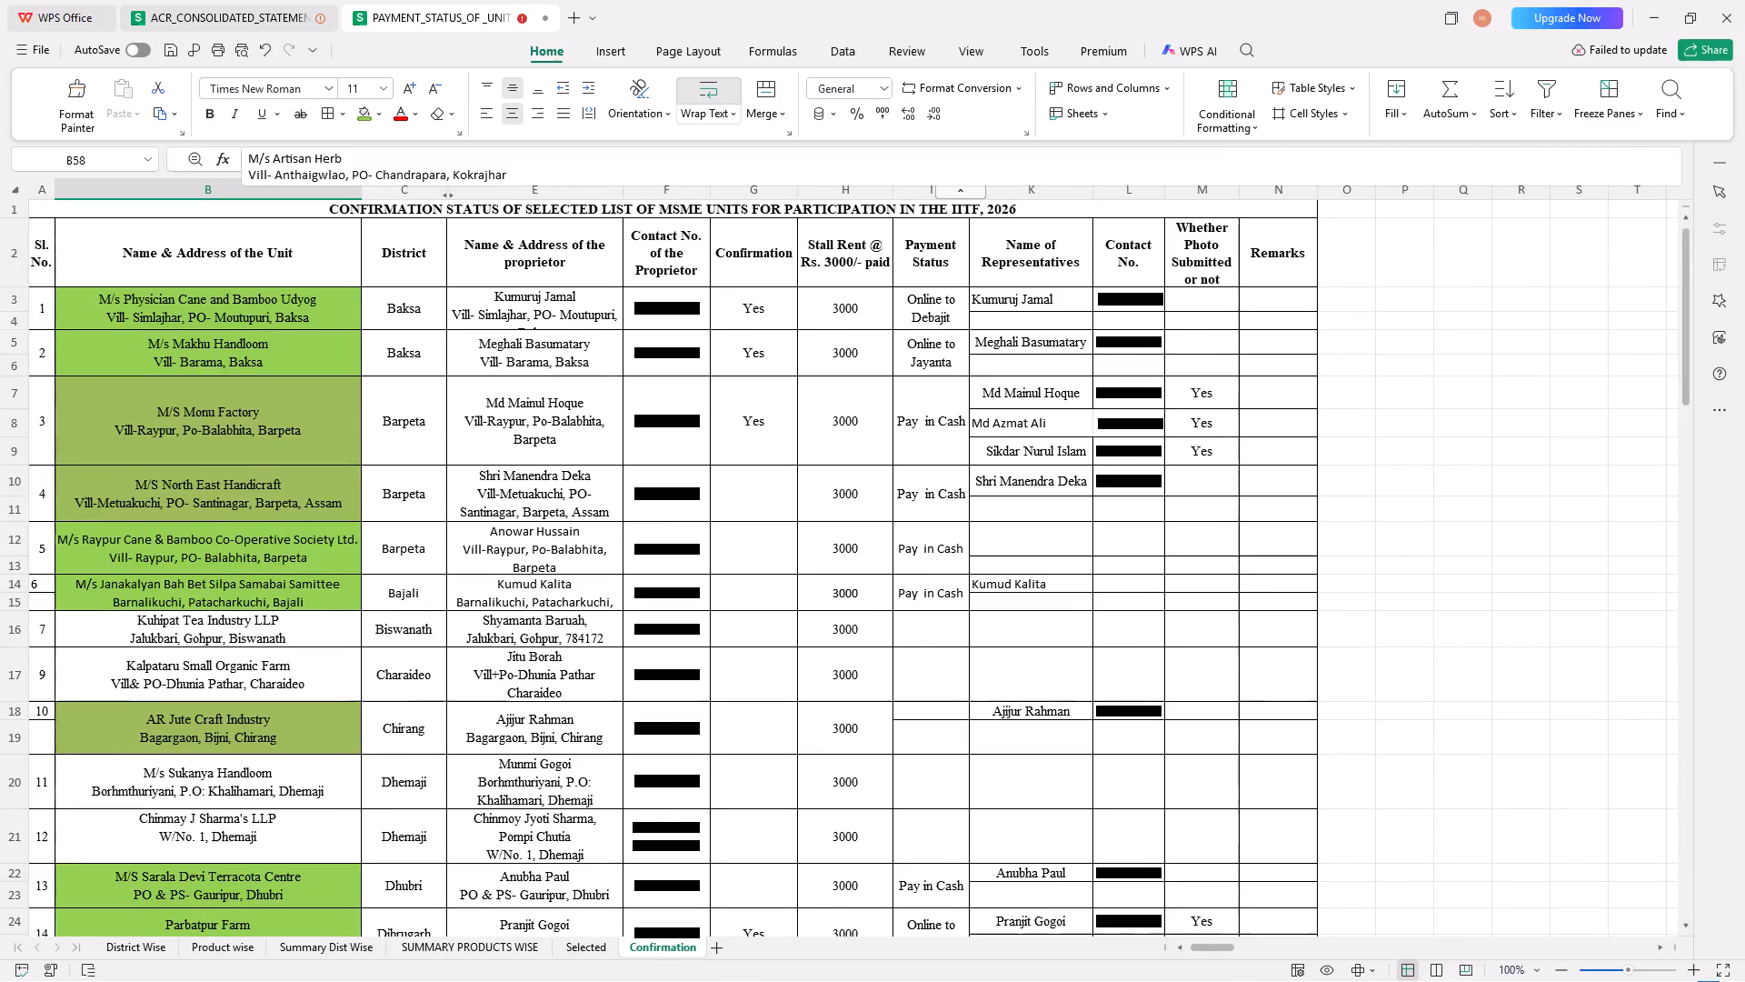
Apply cell borders to the whole confirmation table, from the title in A1 to column N of row 81.
{"action": "left_click_drag", "start_coordinate": [52, 209], "coordinate": [1023, 585]}
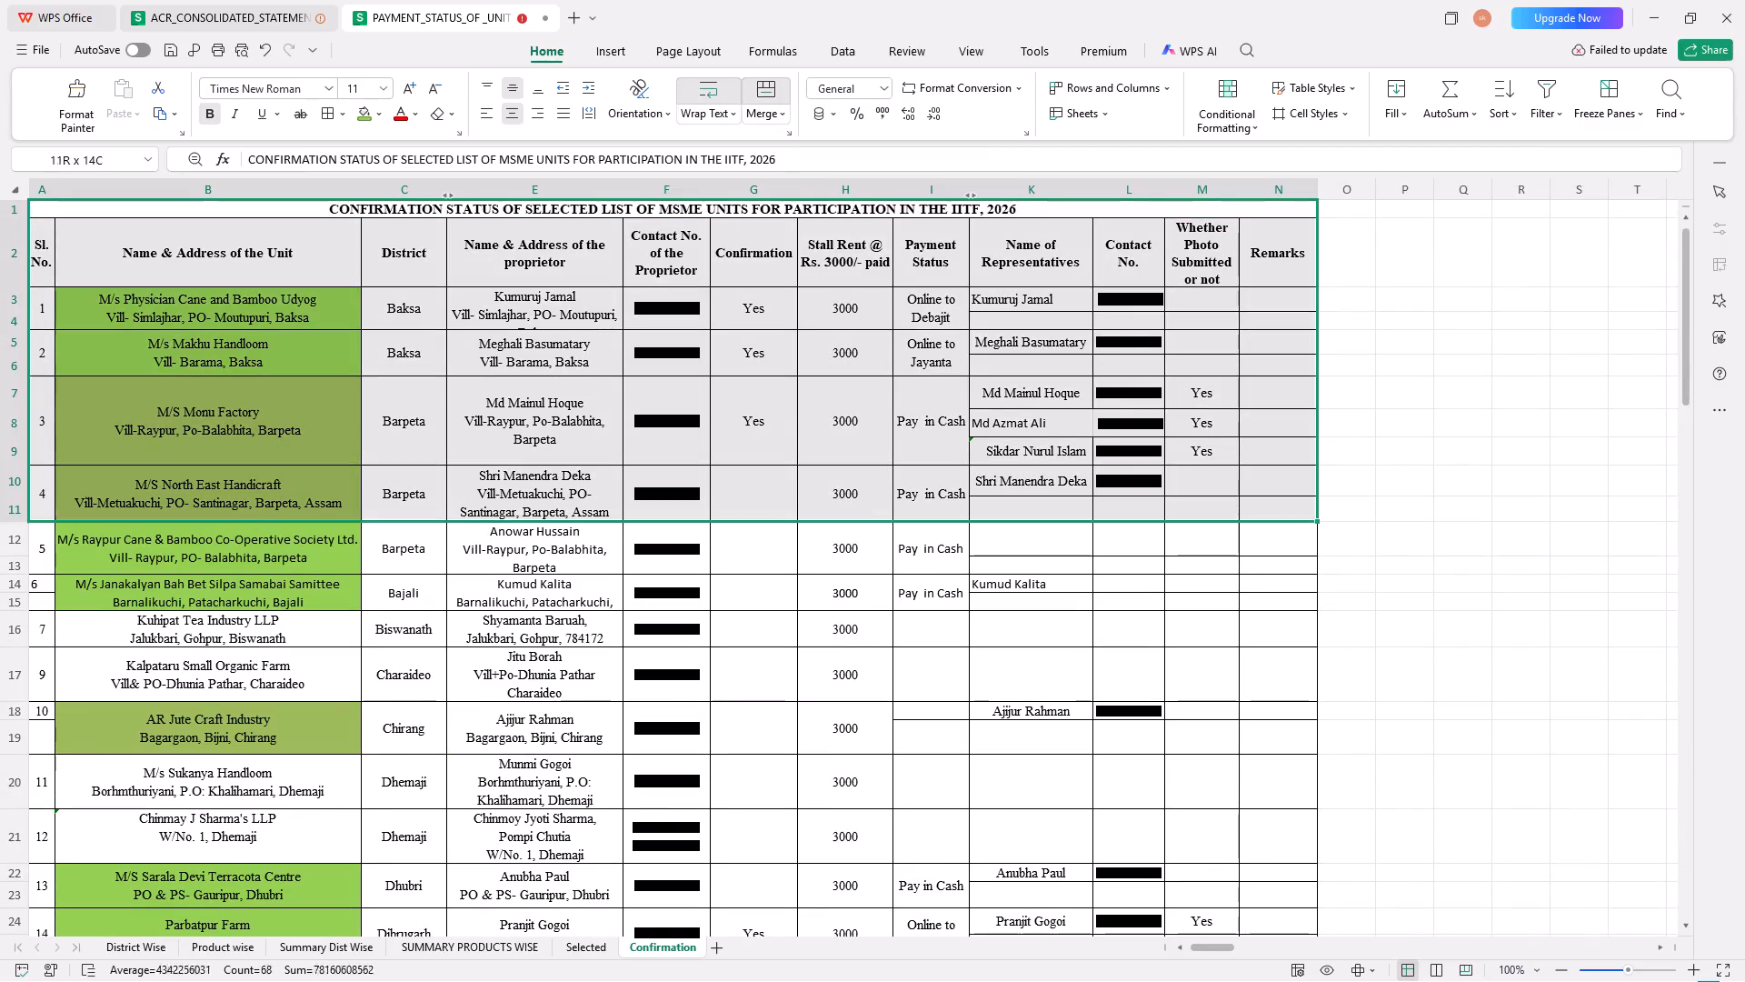
{"action": "left_click_drag", "start_coordinate": [1023, 585], "coordinate": [1039, 885]}
{"action": "key", "text": "ctrl+shift+Down"}
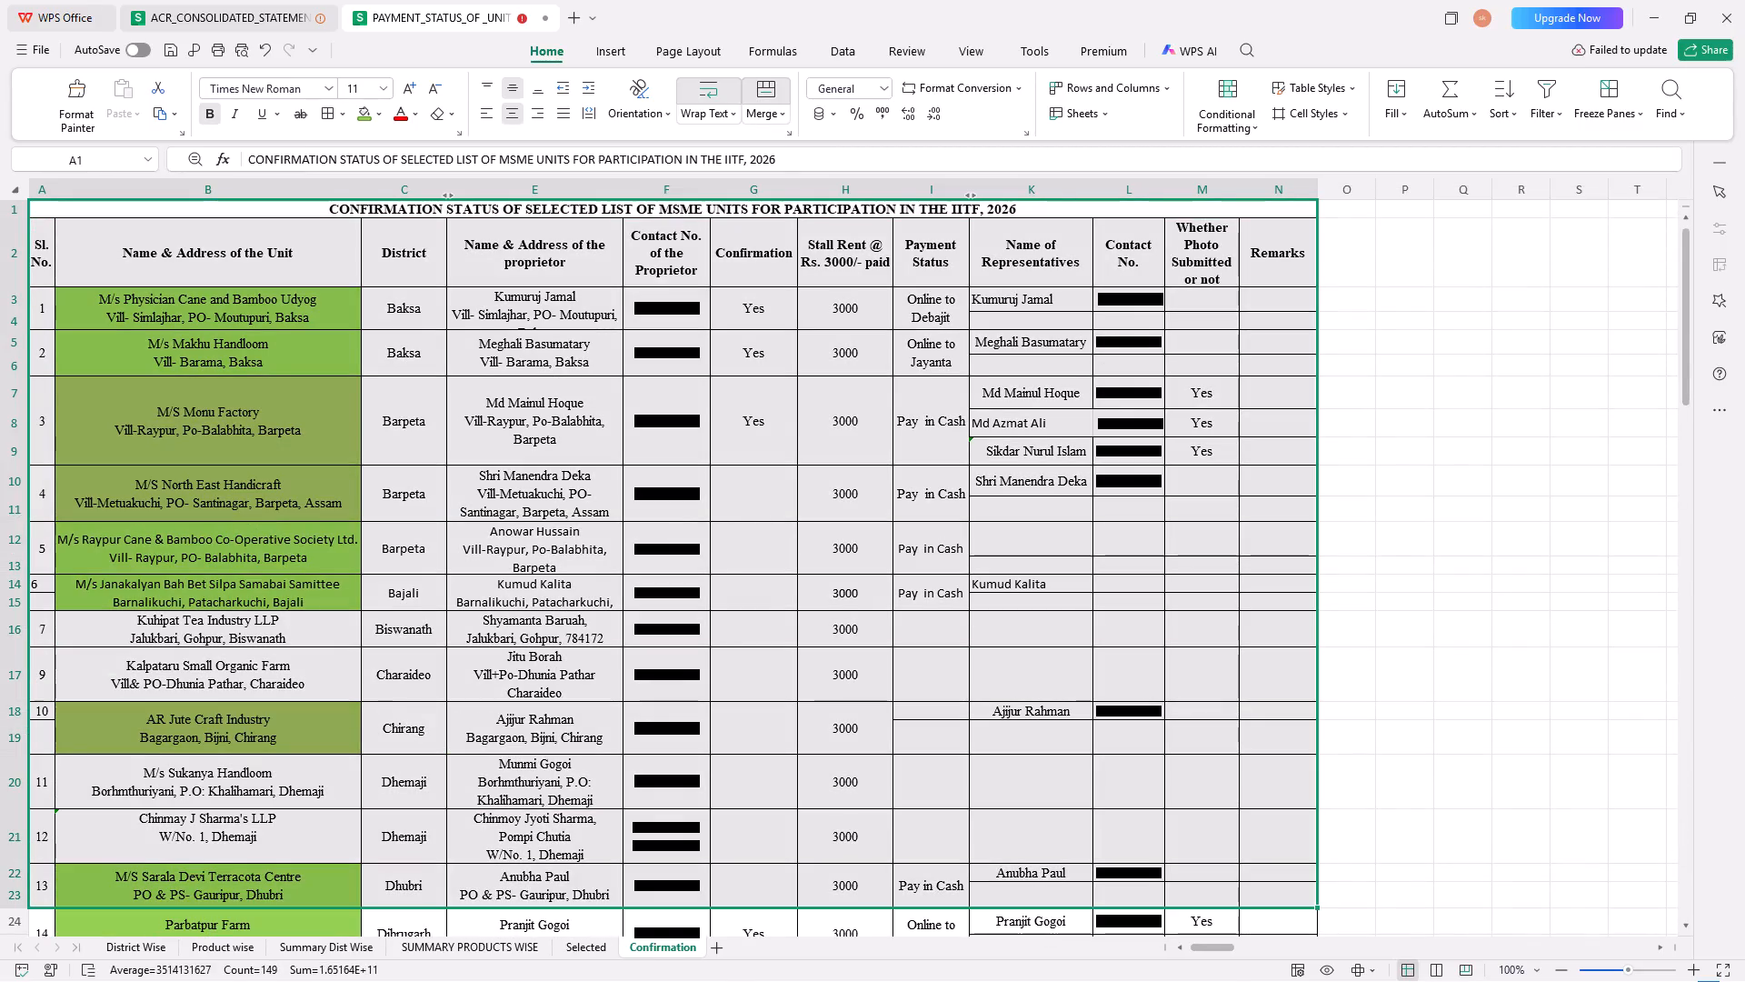
{"action": "key", "text": "ctrl+shift+Down"}
{"action": "key", "text": "ctrl+shift+Down"}
{"action": "key", "text": "ctrl+shift+Down"}
{"action": "key", "text": "ctrl+shift+Down"}
{"action": "key", "text": "ctrl+shift+Down"}
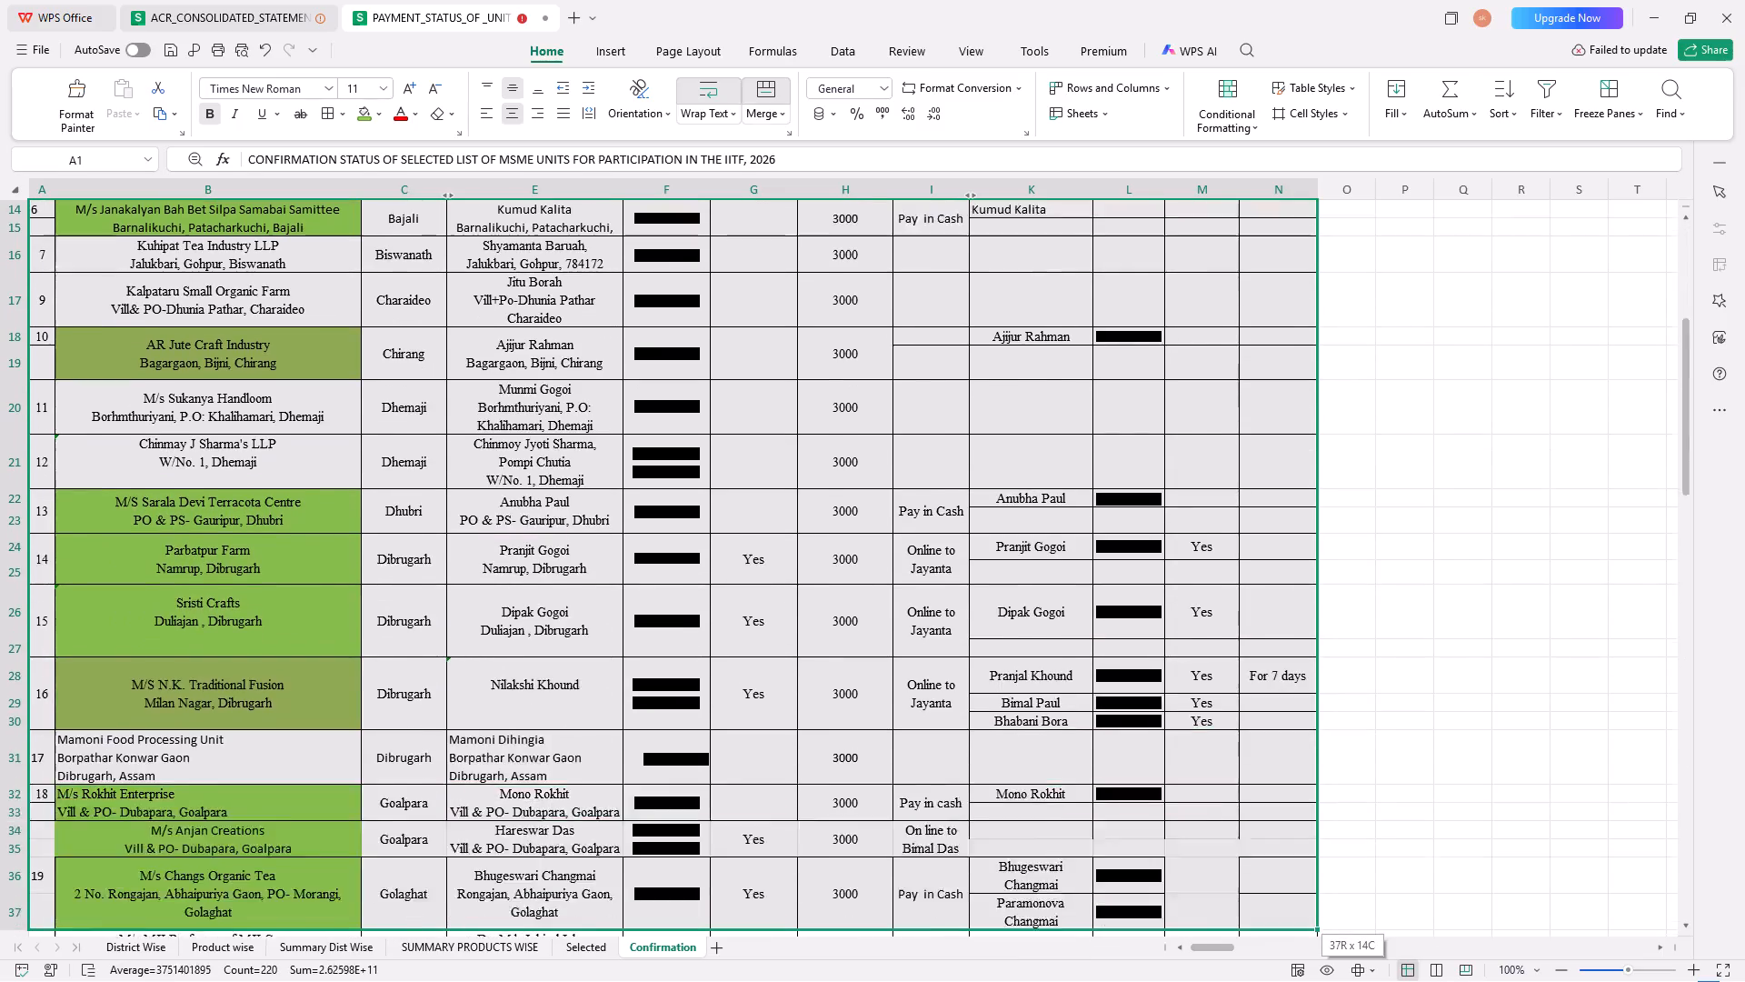
{"action": "key", "text": "ctrl+shift+Down"}
{"action": "key", "text": "ctrl+shift+Down"}
{"action": "key", "text": "ctrl+shift+Down"}
{"action": "key", "text": "ctrl+shift+Down"}
{"action": "key", "text": "ctrl+shift+Down"}
{"action": "key", "text": "ctrl+shift+Down"}
{"action": "key", "text": "ctrl+shift+Down"}
{"action": "key", "text": "ctrl+shift+Down"}
{"action": "key", "text": "ctrl+shift+Down"}
{"action": "key", "text": "ctrl+shift+Down"}
{"action": "key", "text": "ctrl+shift+Down"}
{"action": "key", "text": "ctrl+shift+Down"}
{"action": "key", "text": "ctrl+shift+Down"}
{"action": "key", "text": "ctrl+shift+Down"}
{"action": "key", "text": "ctrl+shift+Down"}
{"action": "key", "text": "ctrl+shift+Down"}
{"action": "key", "text": "ctrl+shift+Down"}
{"action": "key", "text": "ctrl+shift+Down"}
{"action": "key", "text": "ctrl+shift+Down"}
{"action": "key", "text": "ctrl+shift+Down"}
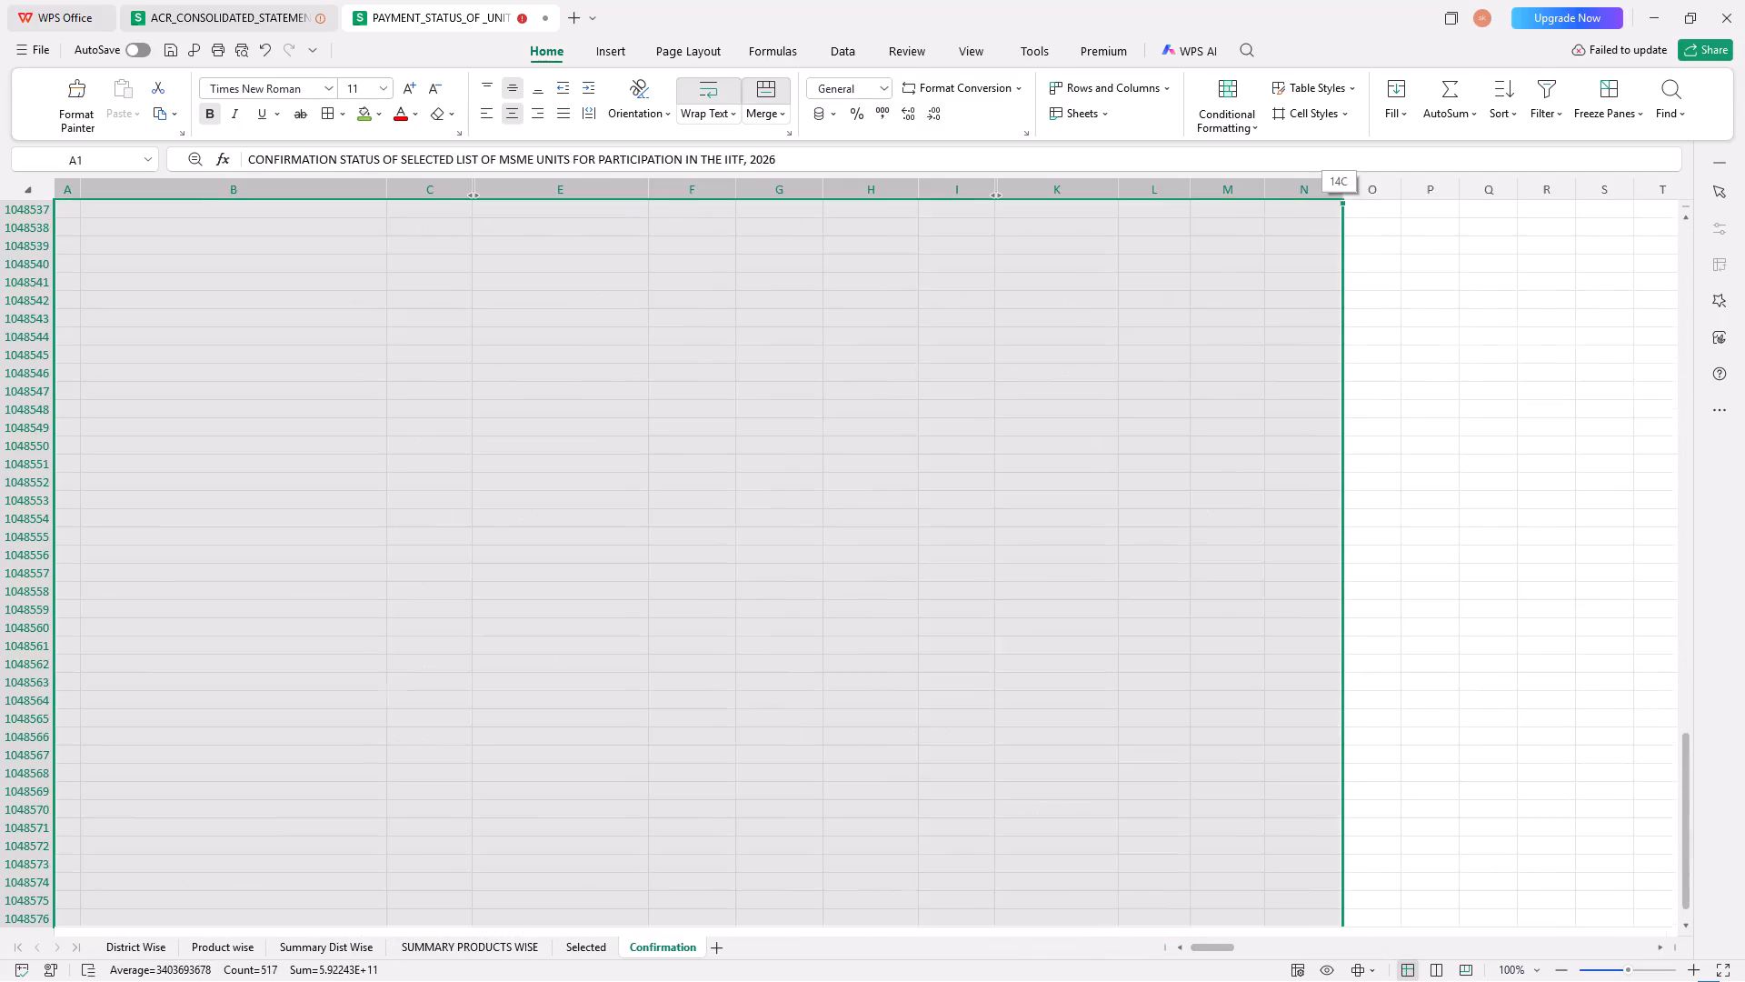
{"action": "key", "text": "ctrl+shift+Down"}
{"action": "key", "text": "ctrl+shift+Up"}
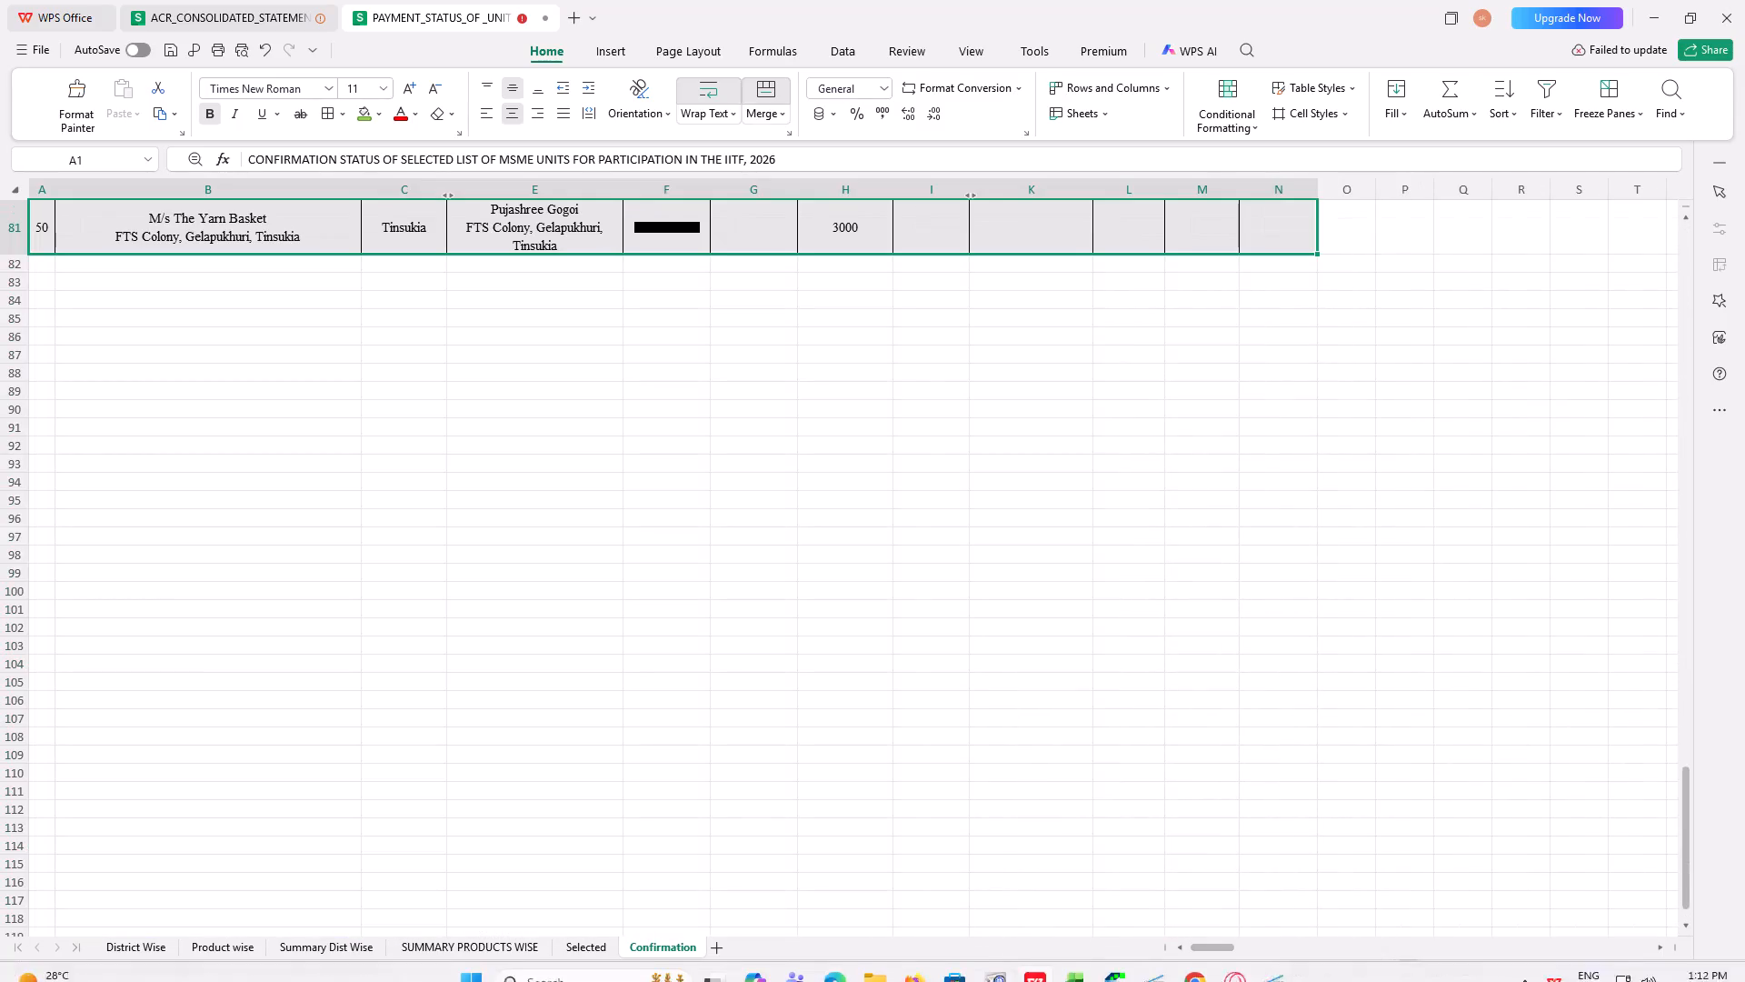
{"action": "left_click", "coordinate": [323, 112]}
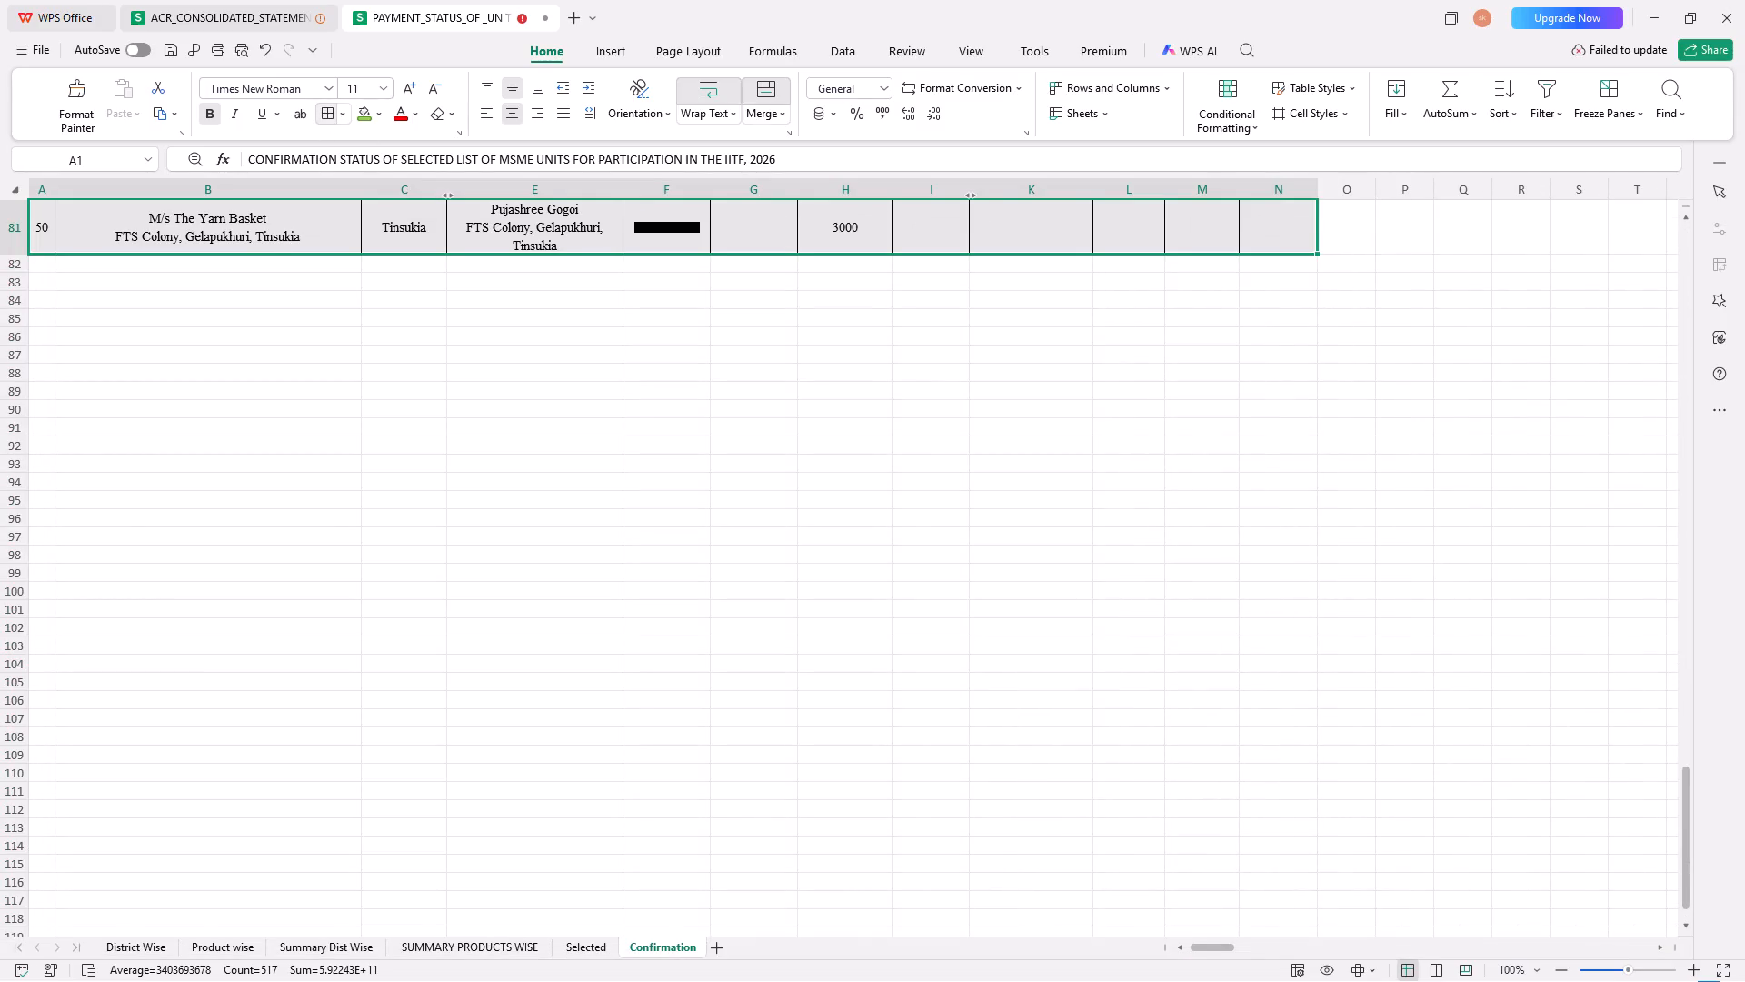
{"action": "scroll", "coordinate": [434, 781], "scroll_direction": "up", "scroll_amount": 11}
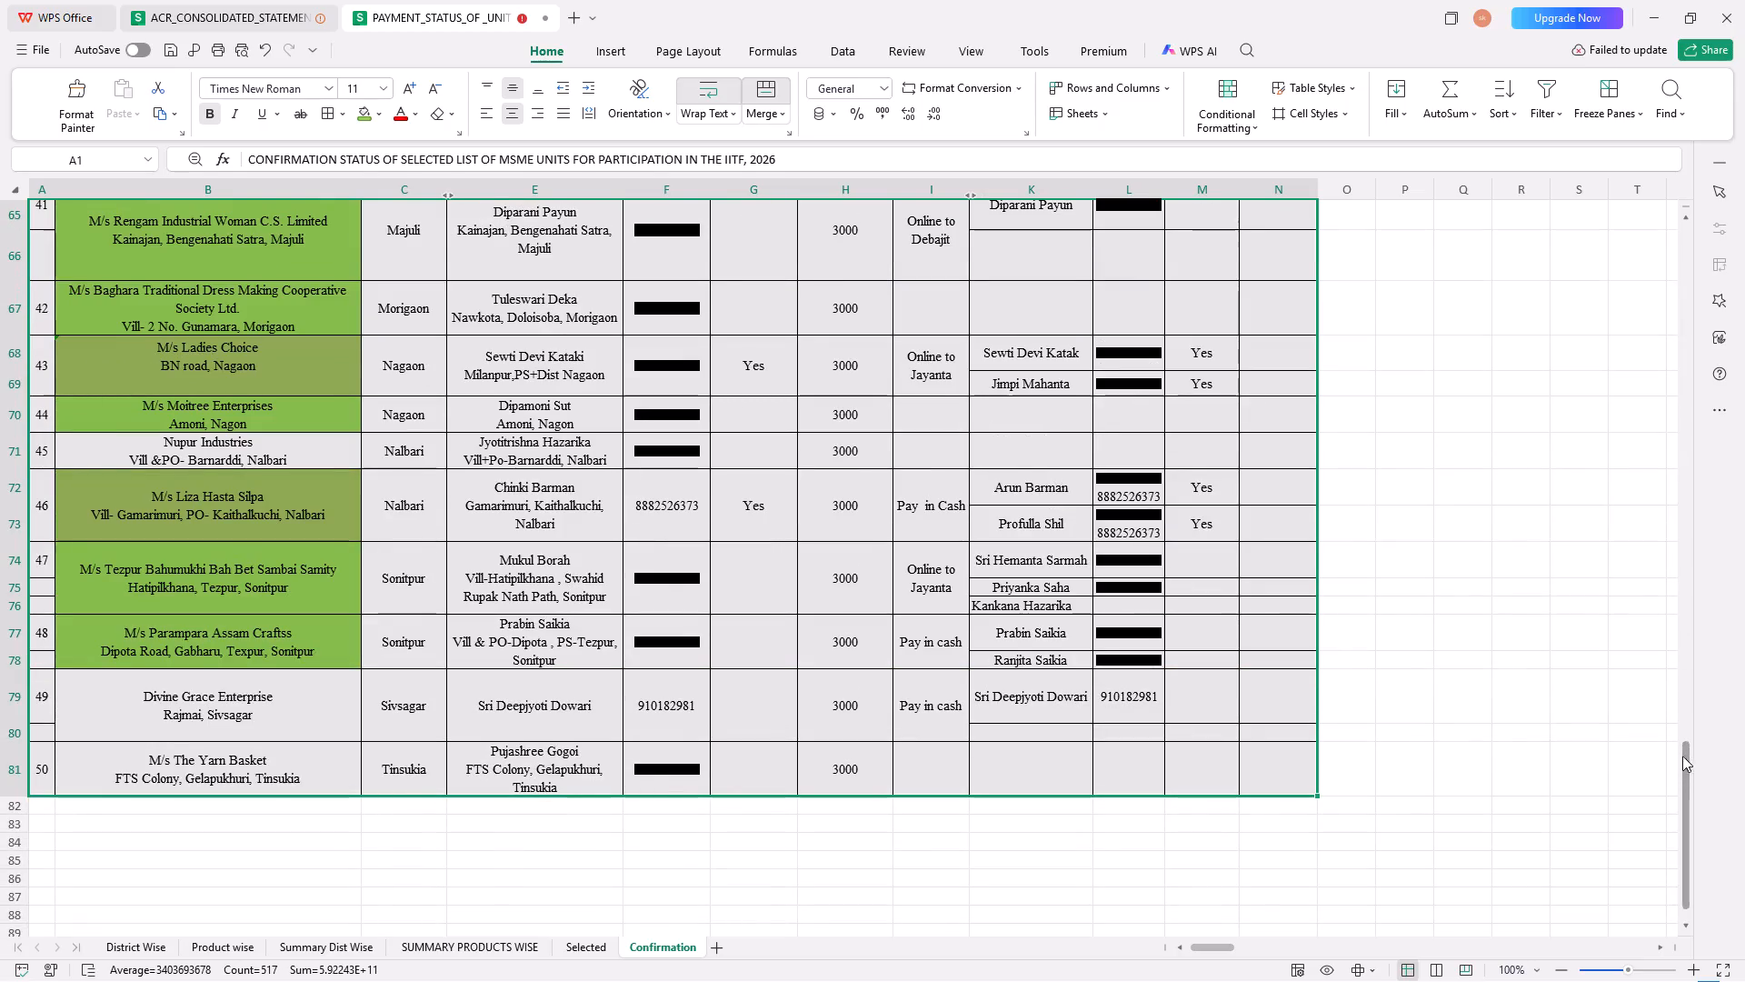
{"action": "left_click_drag", "start_coordinate": [1687, 747], "coordinate": [1672, 29]}
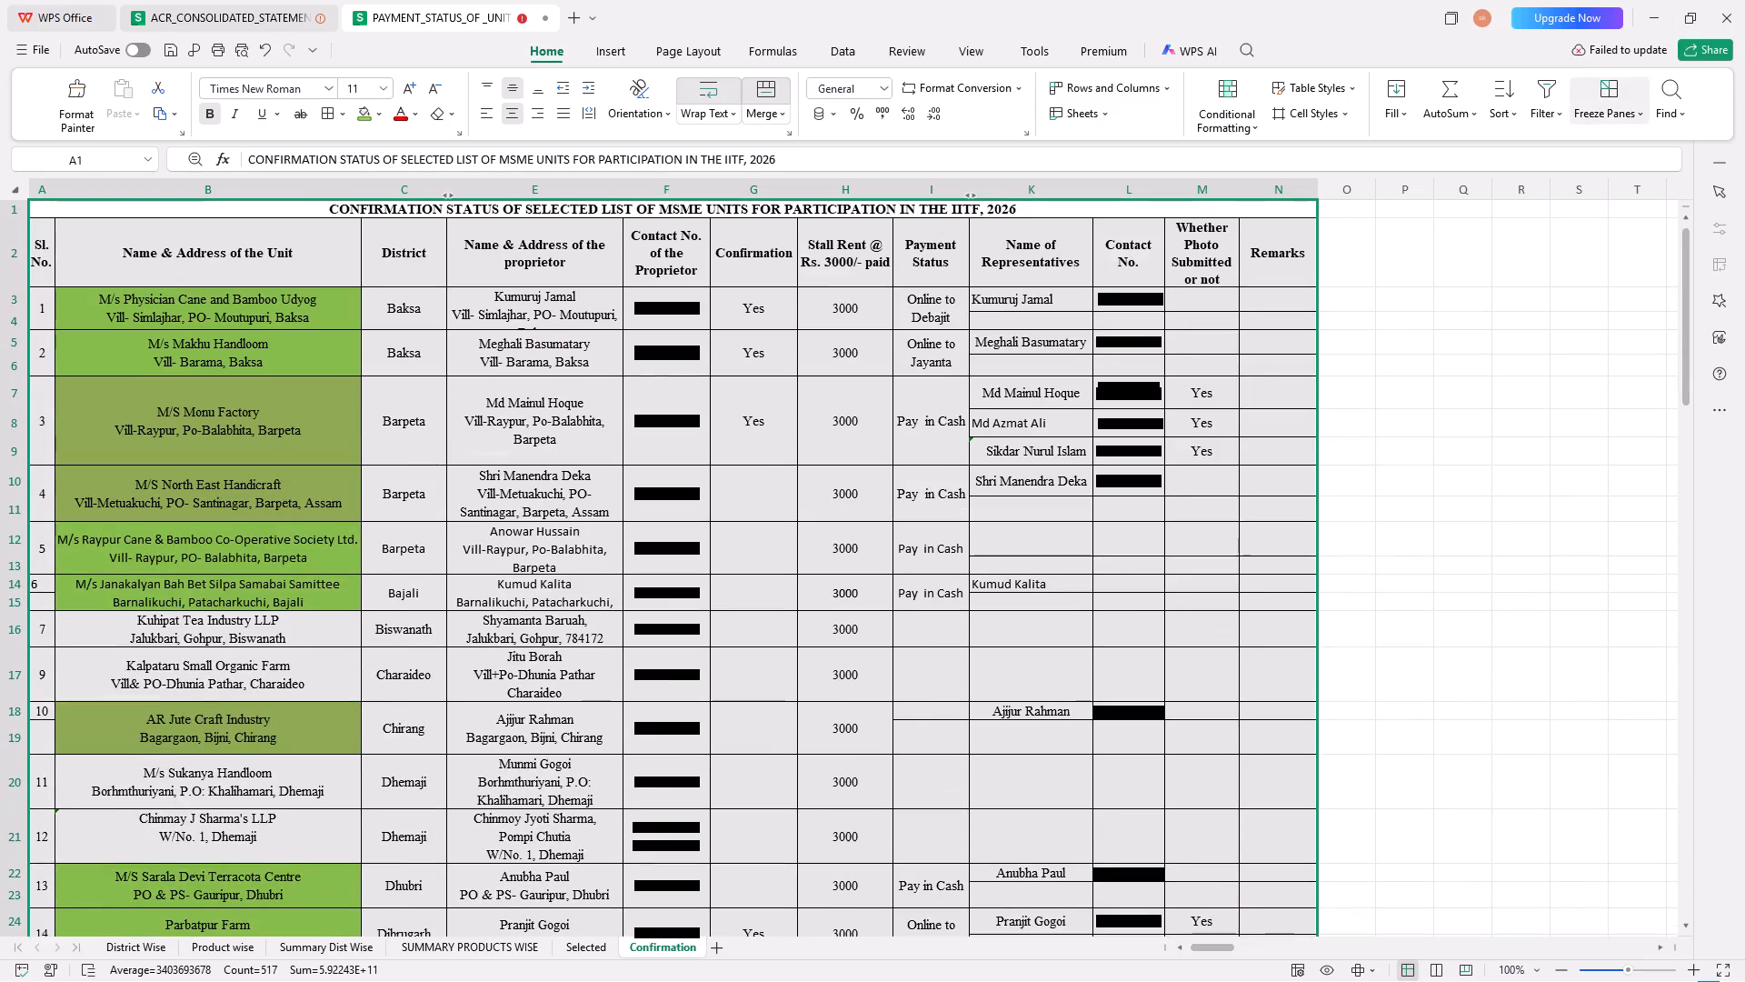
{"action": "left_click", "coordinate": [892, 466]}
{"action": "scroll", "coordinate": [819, 713], "scroll_direction": "down", "scroll_amount": 5}
{"action": "scroll", "coordinate": [835, 744], "scroll_direction": "up", "scroll_amount": 7}
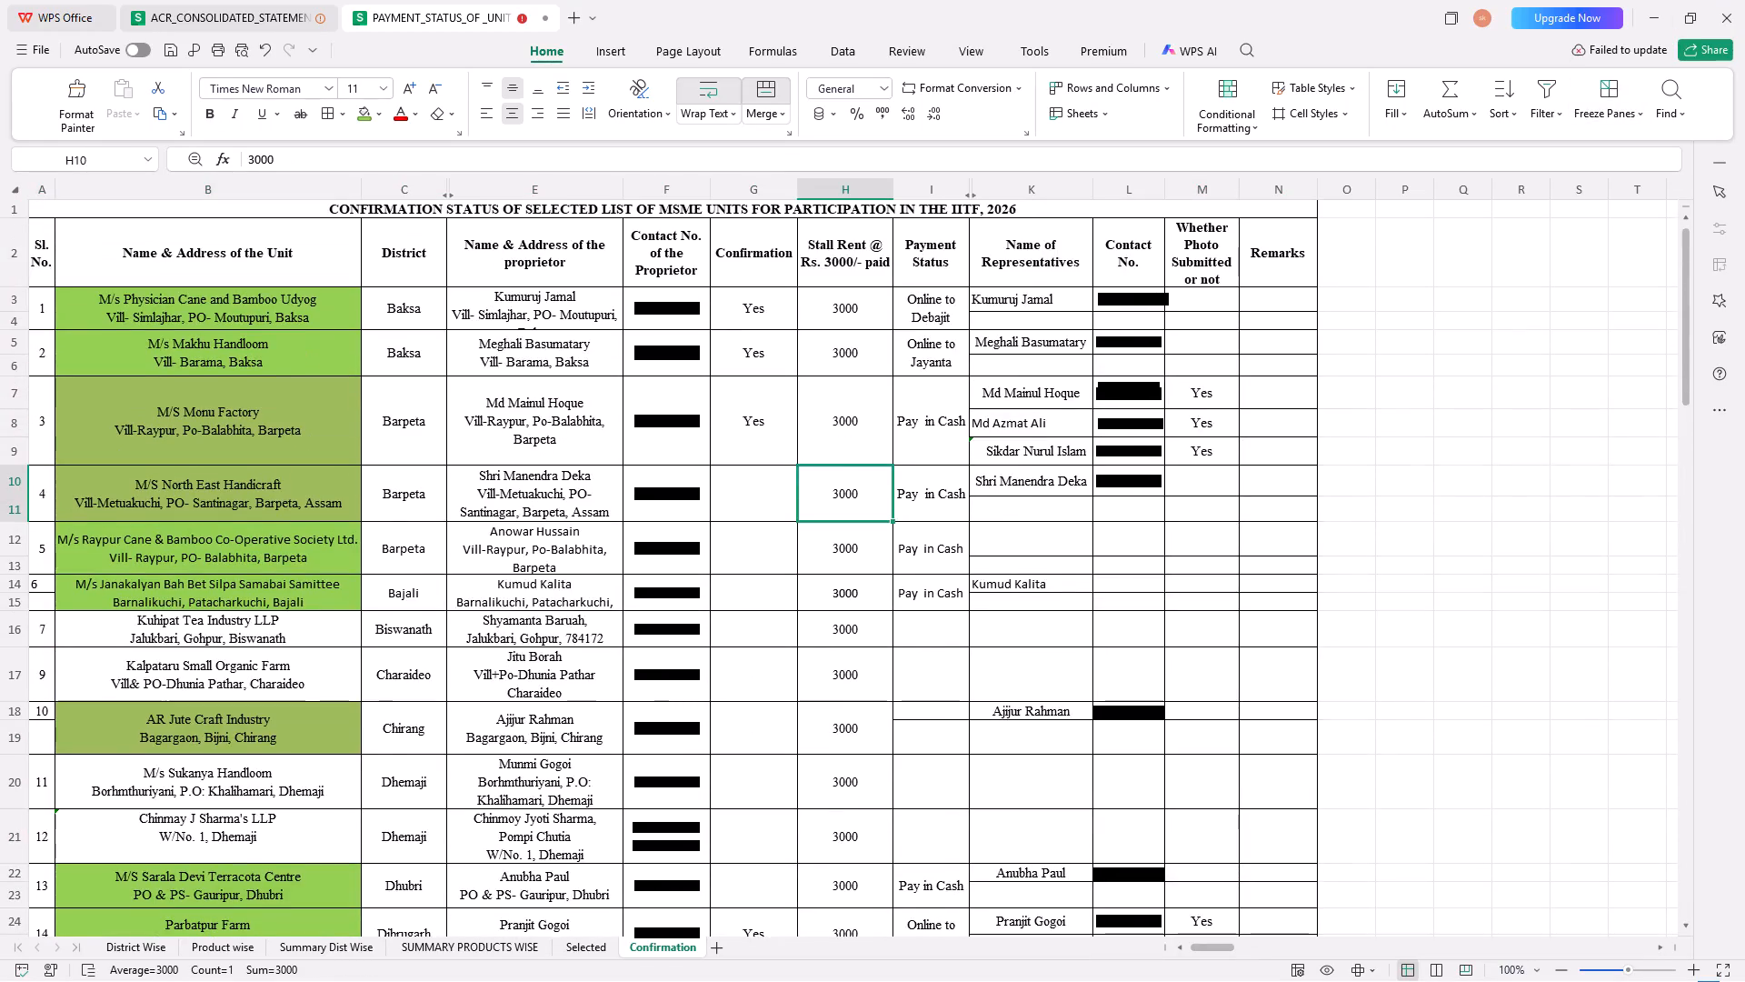
Enter Yes as the photo submission status in M3 for M/s Physician Cane and Bamboo Udyog and M5 for M/s Makhu Handloom.
{"action": "left_click", "coordinate": [1020, 327]}
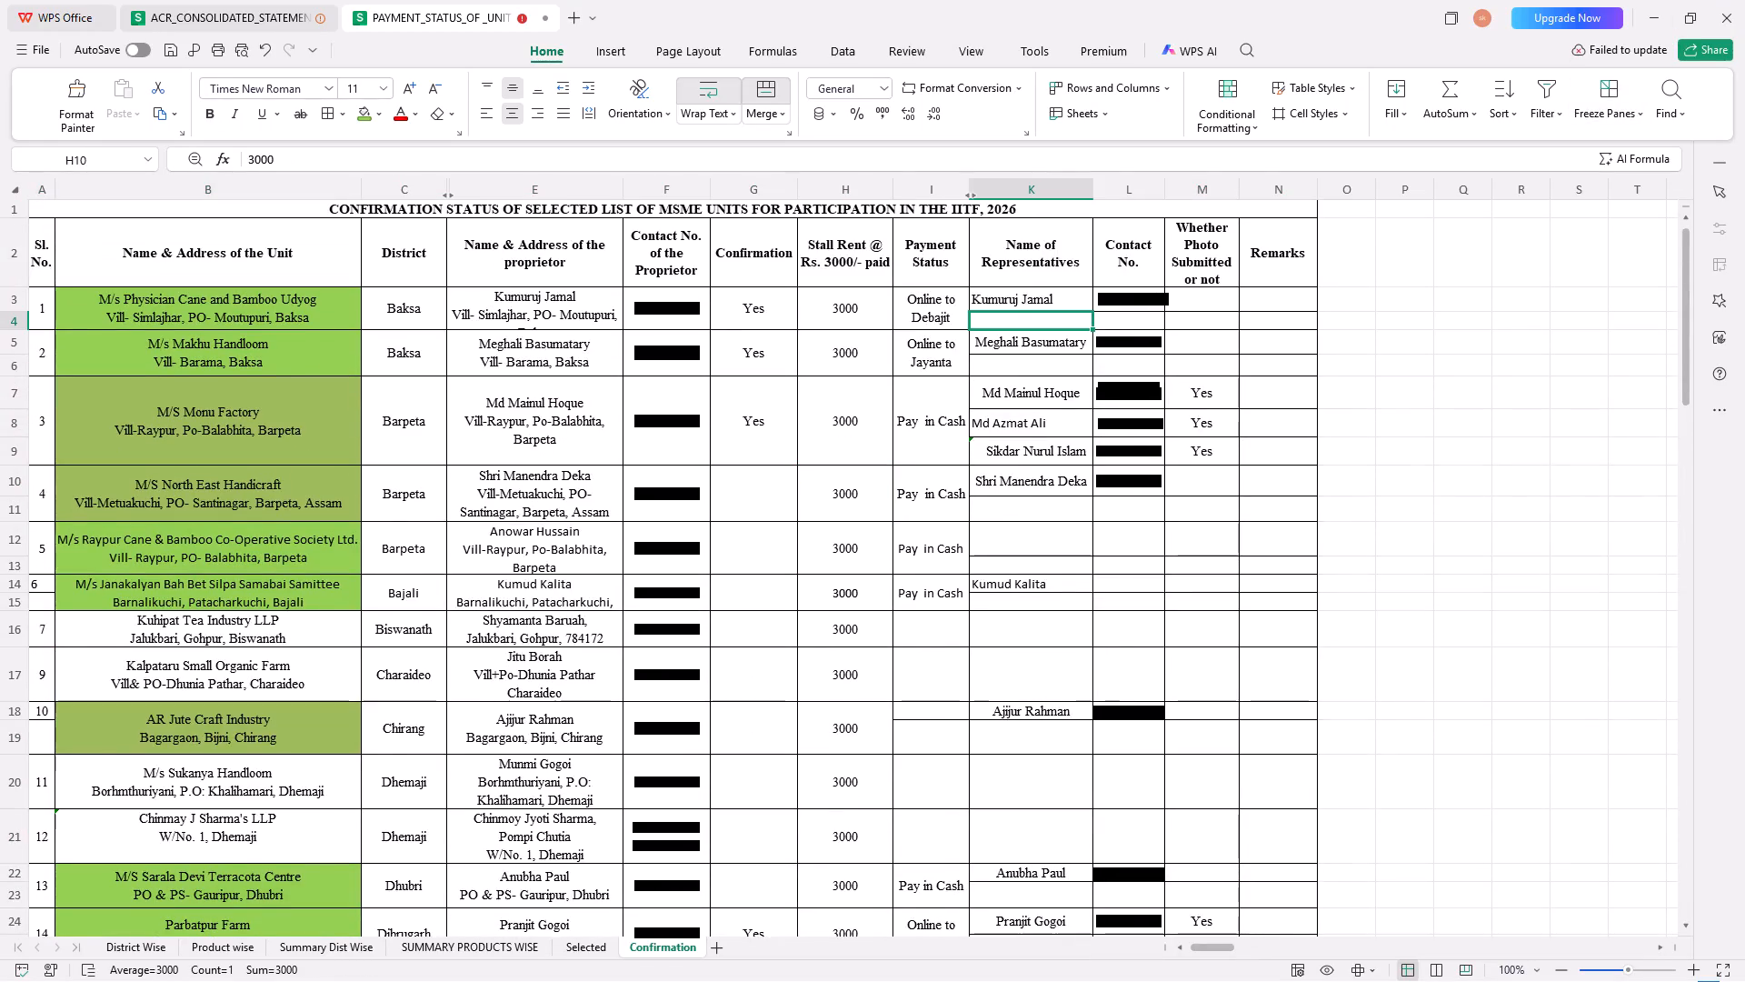
{"action": "left_click", "coordinate": [1197, 301]}
{"action": "type", "text": "Yes"}
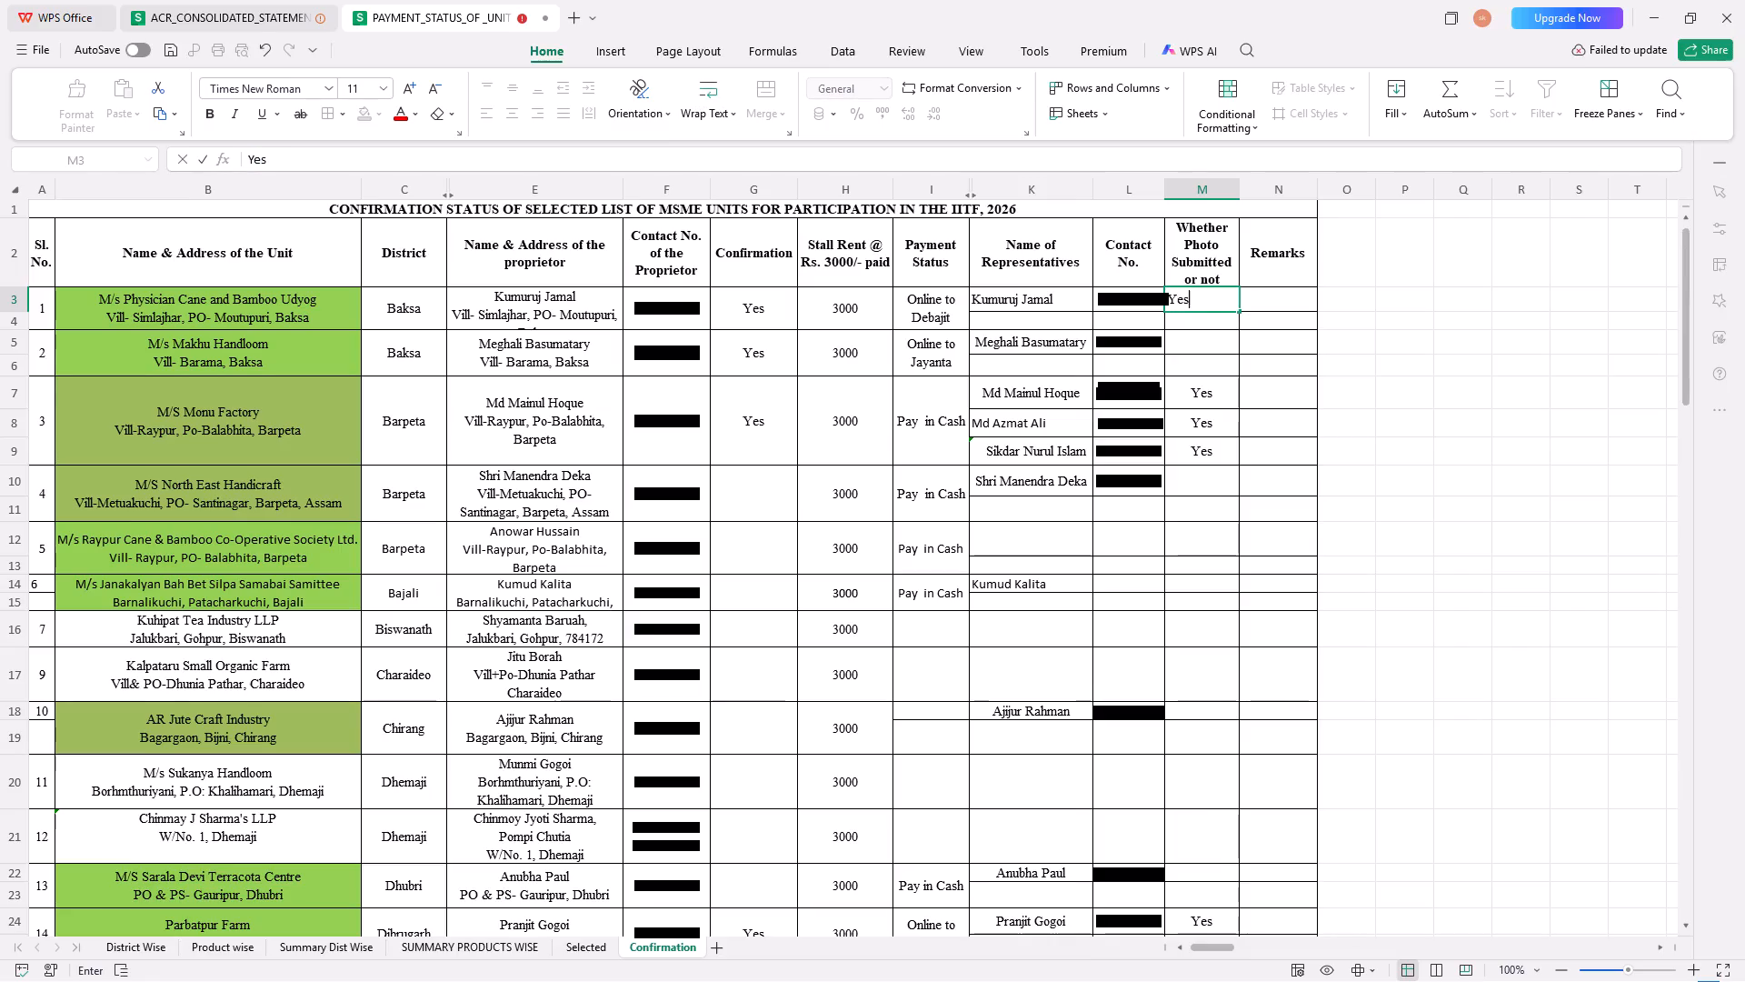
{"action": "left_click", "coordinate": [1162, 347]}
{"action": "left_click", "coordinate": [1043, 314]}
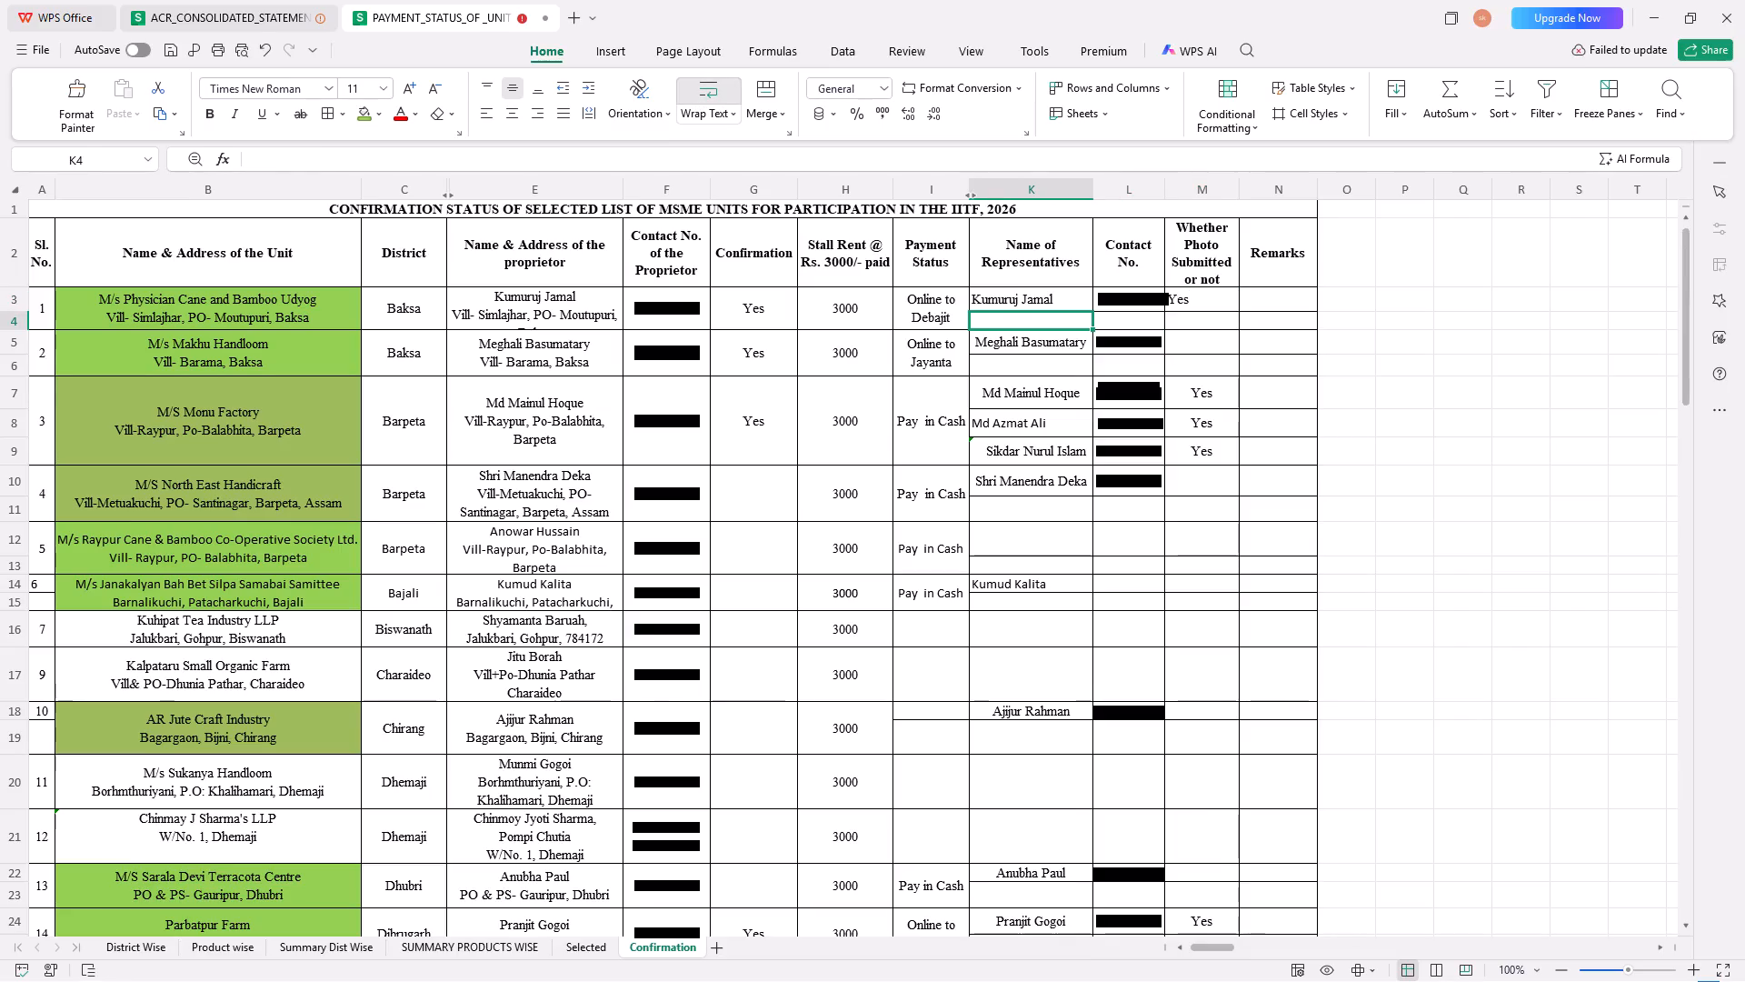
{"action": "left_click", "coordinate": [1212, 343]}
{"action": "type", "text": "Yes"}
{"action": "left_click", "coordinate": [1171, 396]}
Save the payment status workbook.
{"action": "scroll", "coordinate": [960, 473], "scroll_direction": "down", "scroll_amount": 3}
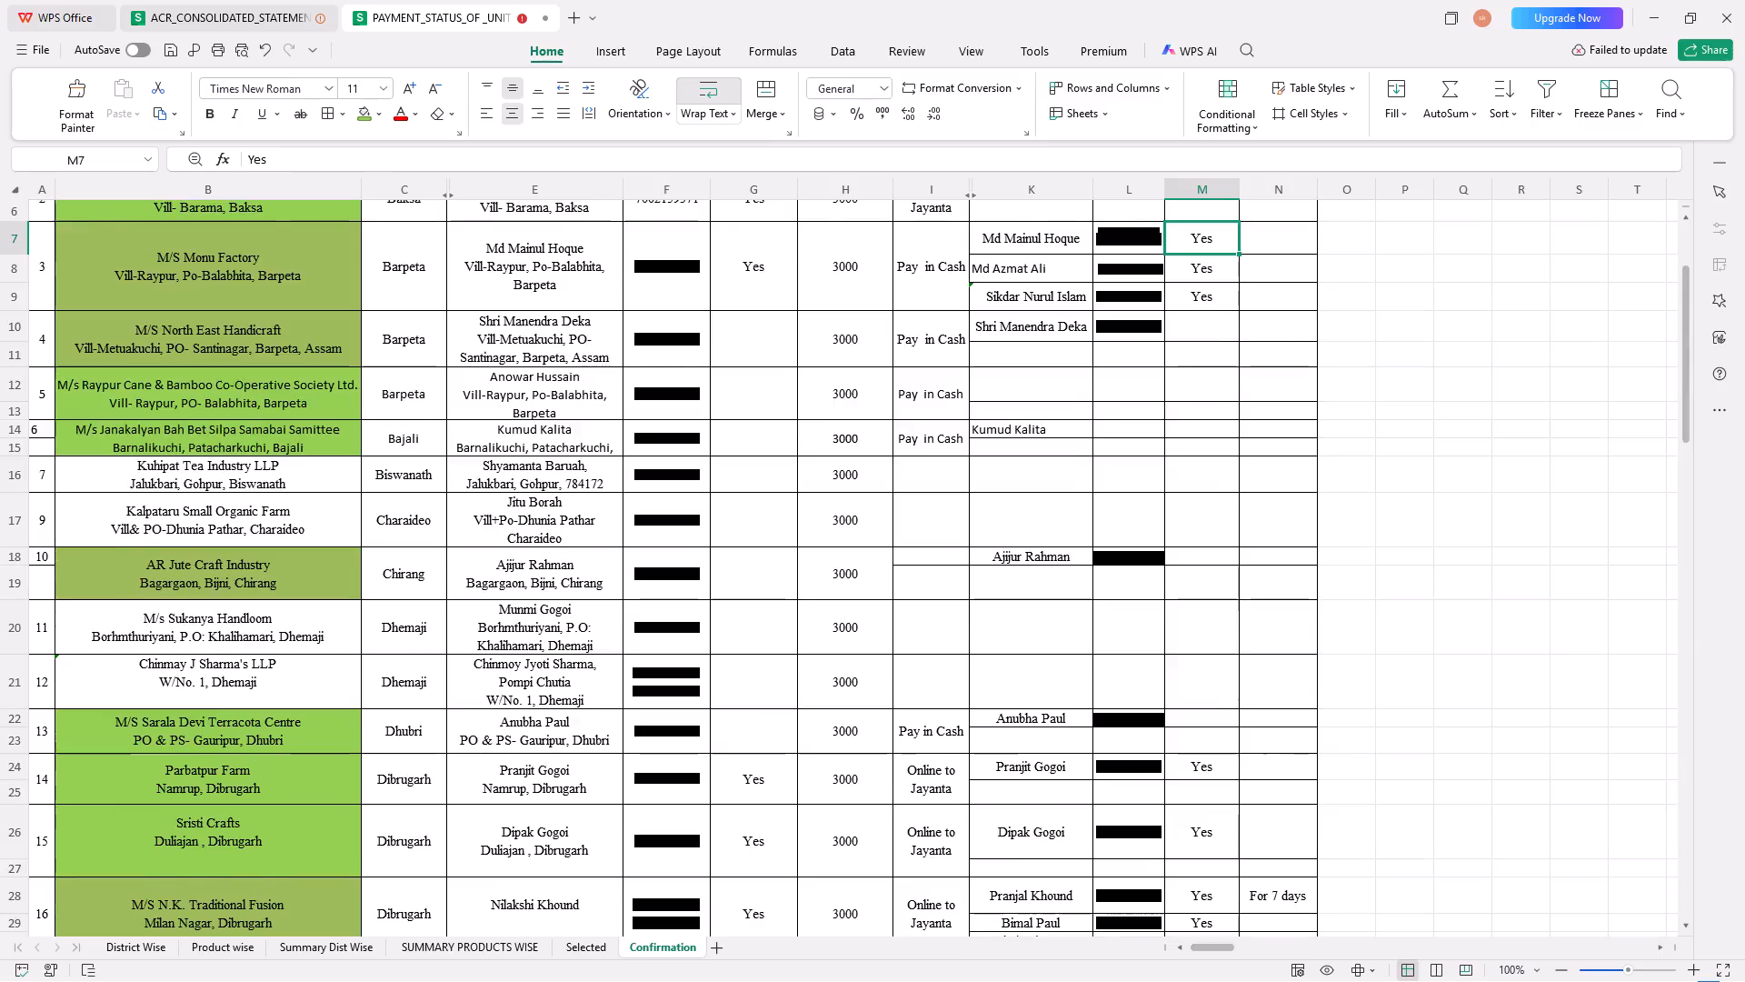
{"action": "scroll", "coordinate": [970, 498], "scroll_direction": "down", "scroll_amount": 4}
{"action": "scroll", "coordinate": [975, 511], "scroll_direction": "up", "scroll_amount": 5}
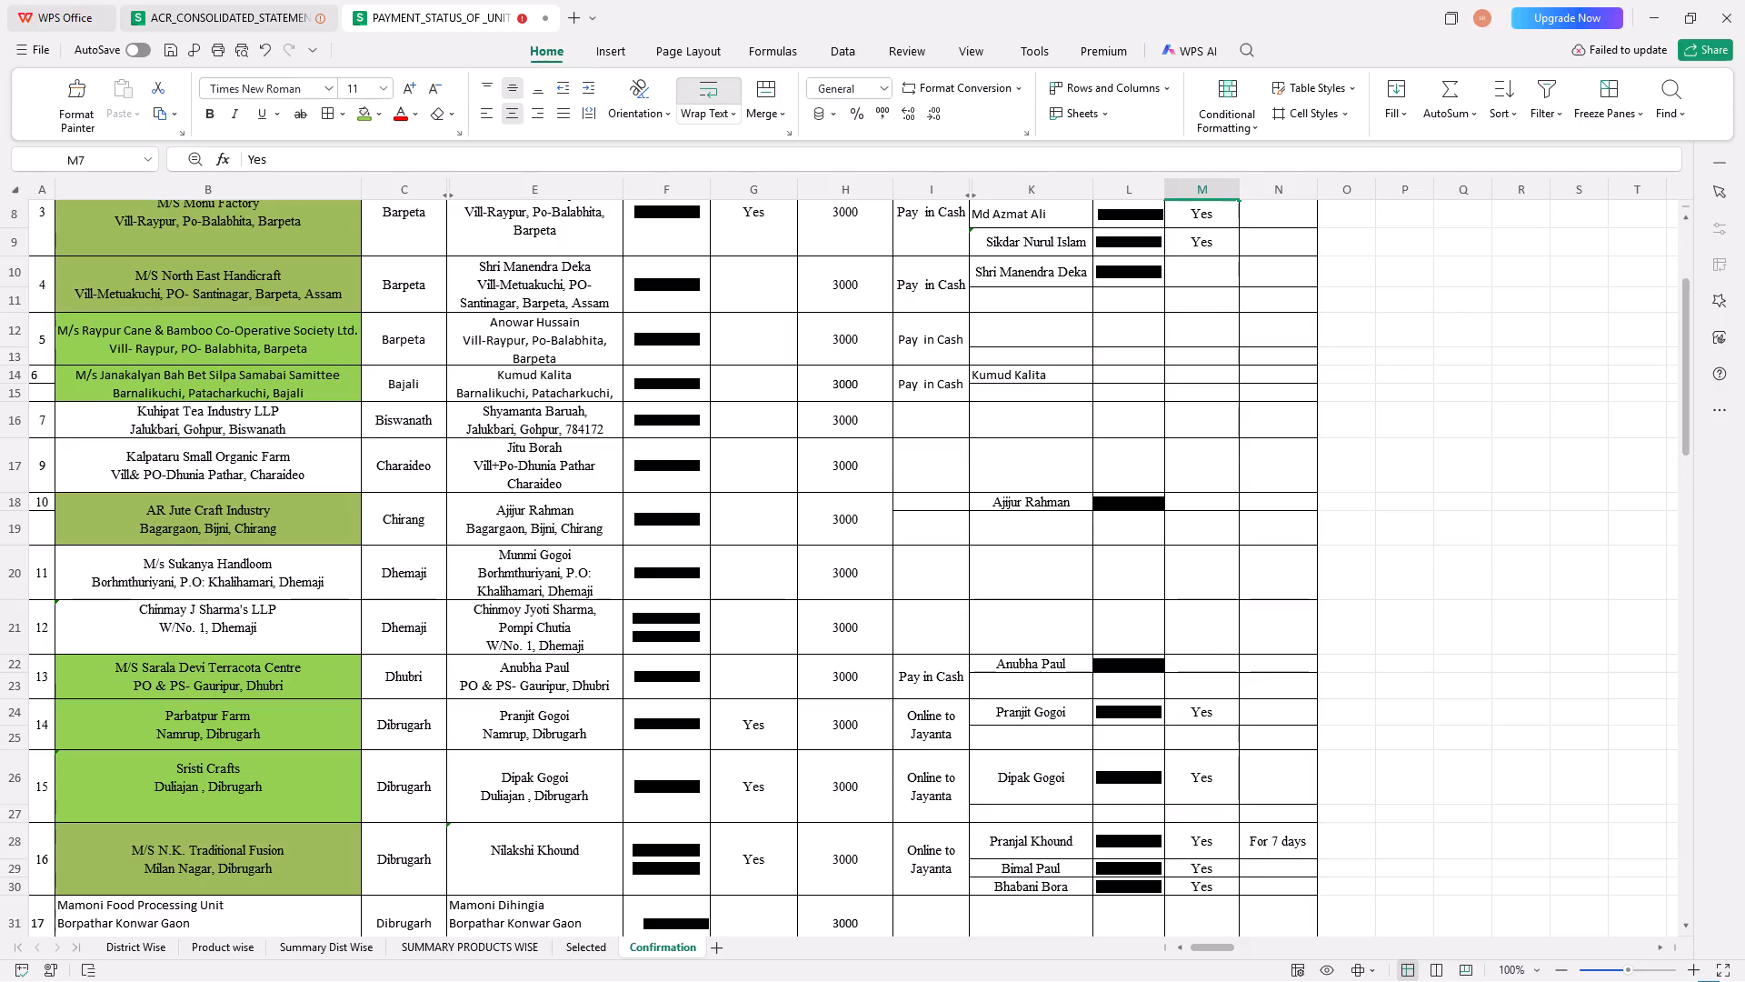
{"action": "scroll", "coordinate": [1159, 719], "scroll_direction": "up", "scroll_amount": 7}
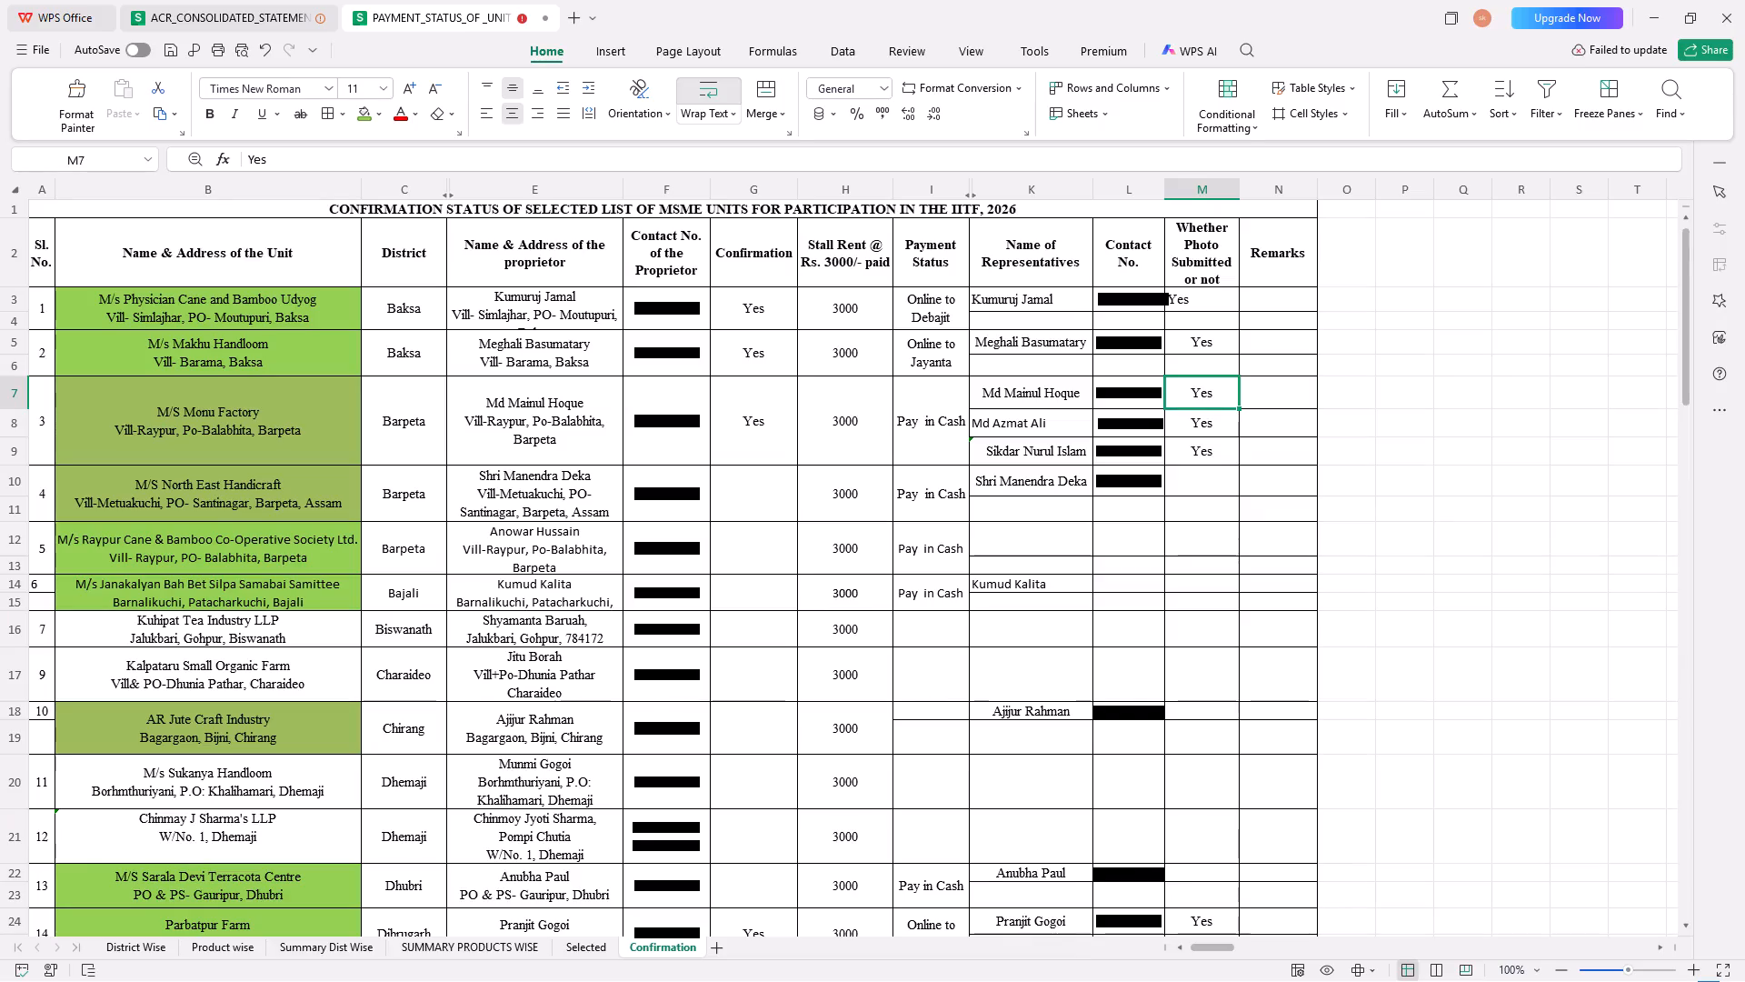
{"action": "key", "text": "ctrl+s"}
{"action": "scroll", "coordinate": [422, 672], "scroll_direction": "up", "scroll_amount": 3}
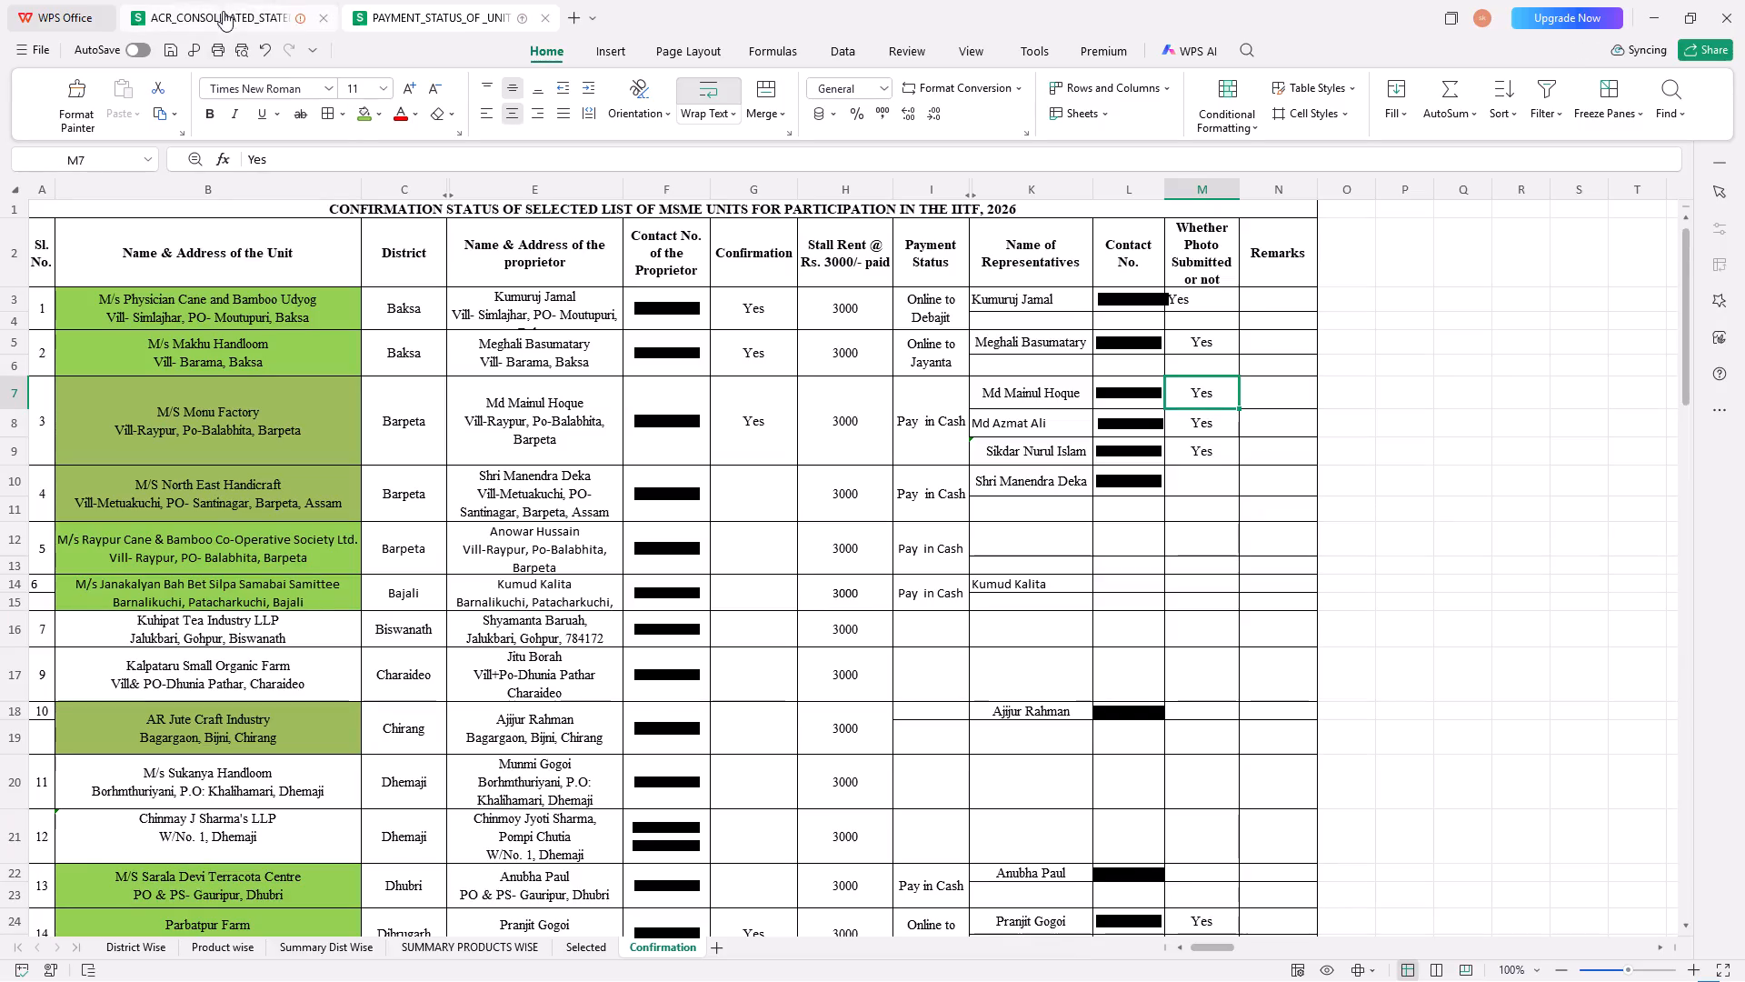
{"action": "key", "text": "ctrl+s"}
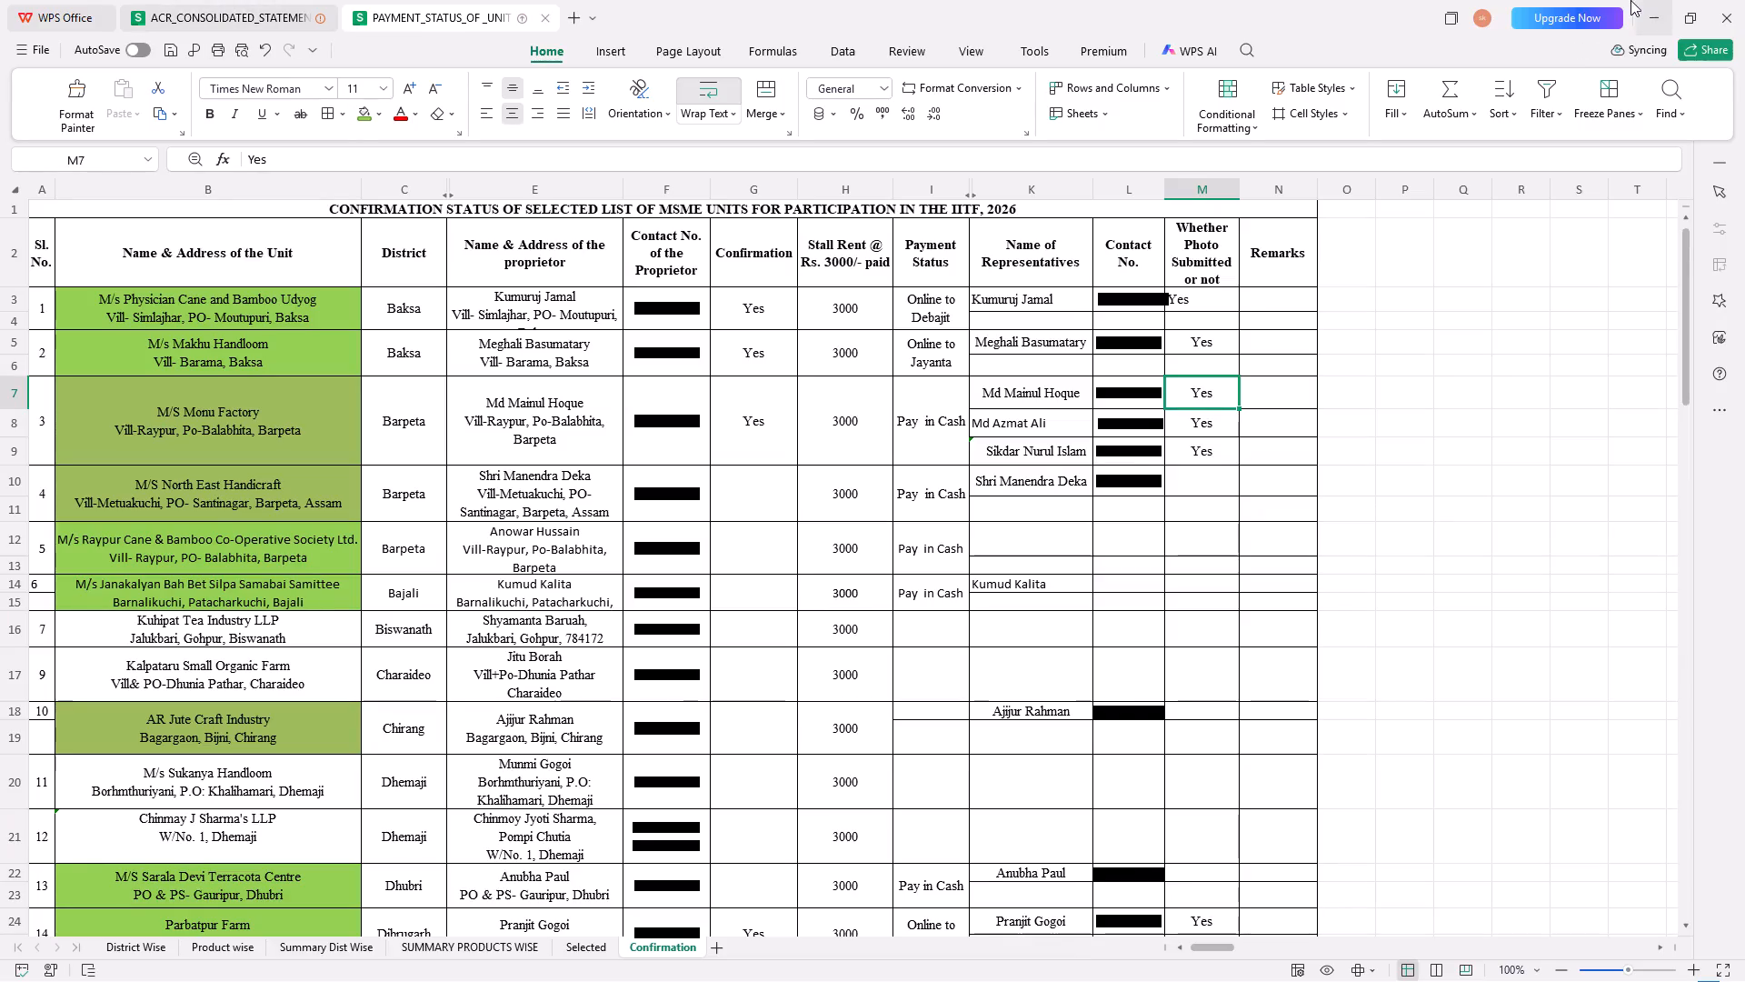